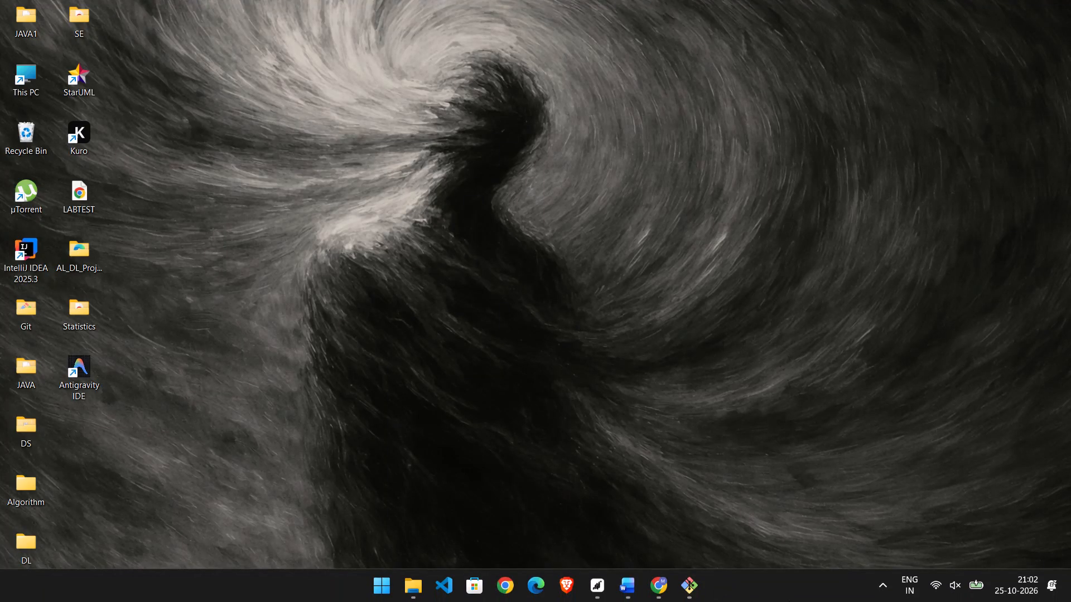
Browse the File Explorer Gallery and view the saved screenshot of the feature/contact-page push.
{"action": "left_click", "coordinate": [688, 590]}
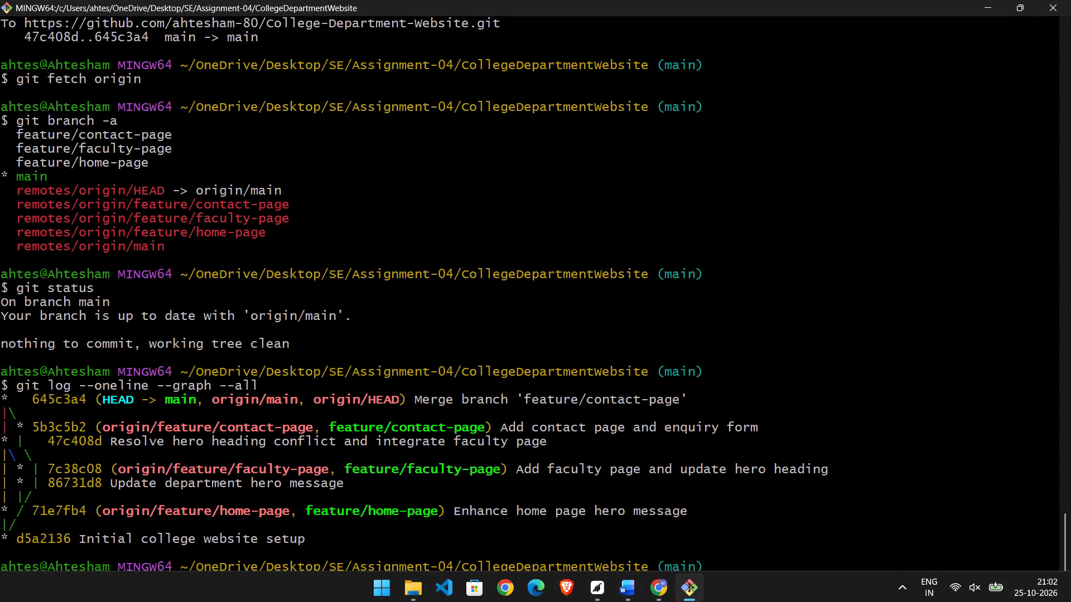
{"action": "left_click", "coordinate": [403, 585]}
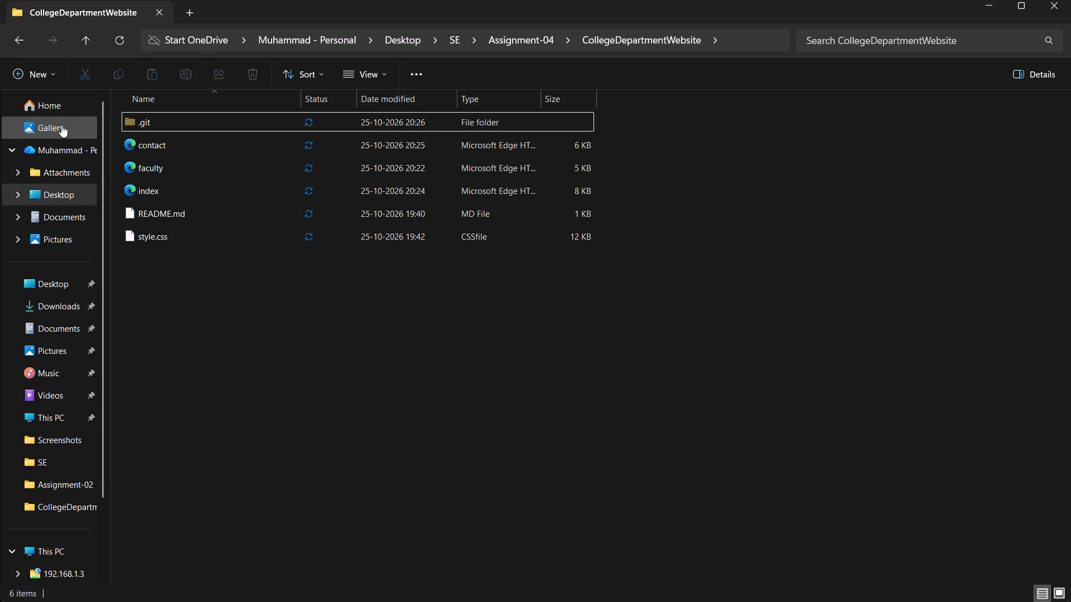
{"action": "left_click", "coordinate": [61, 125]}
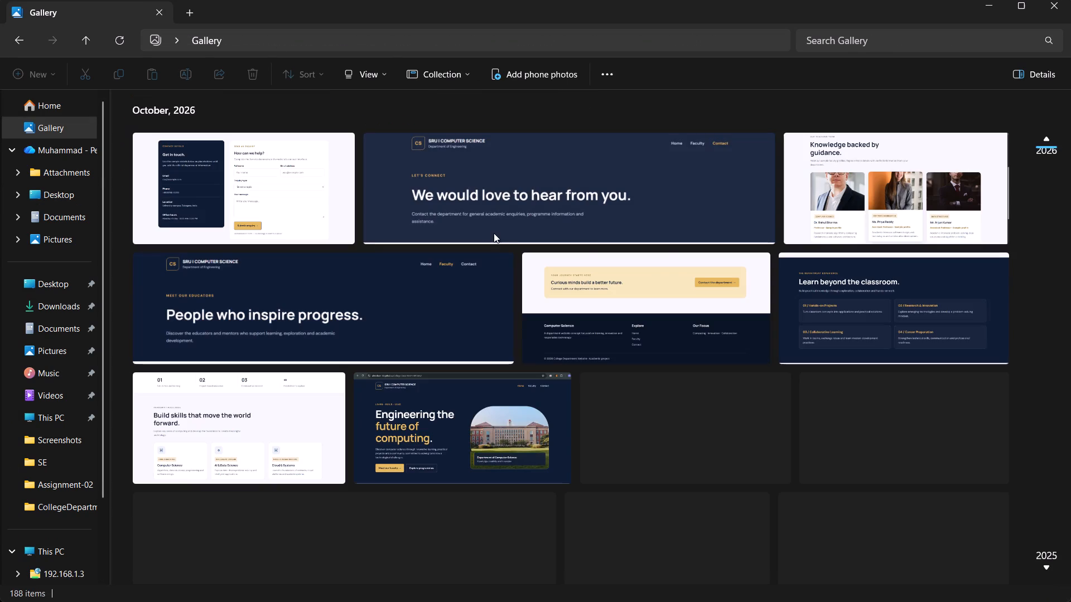
{"action": "scroll", "coordinate": [649, 436], "scroll_direction": "down", "scroll_amount": 1}
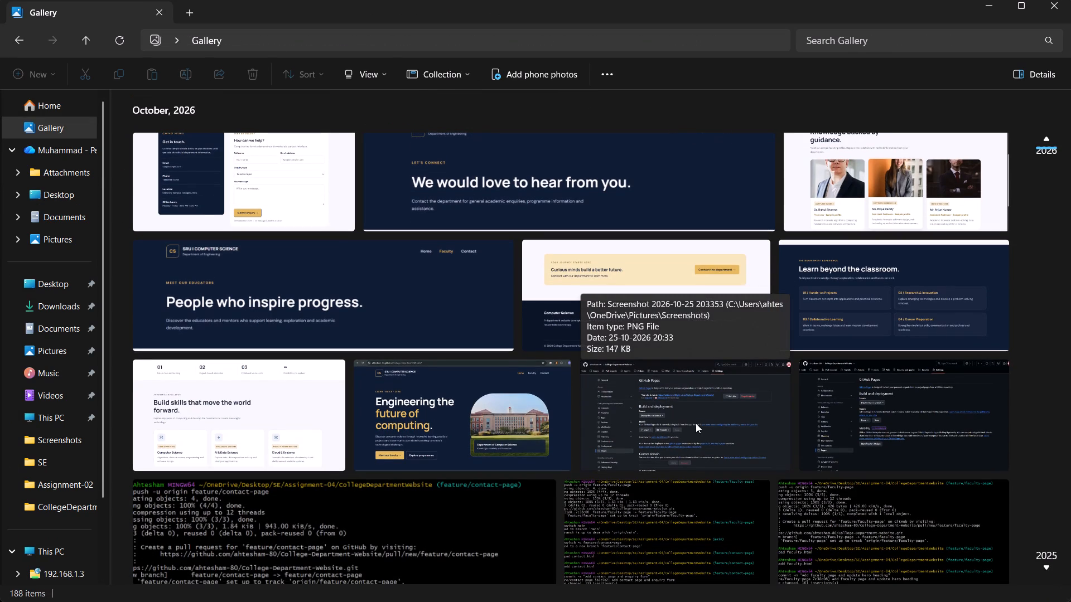
{"action": "scroll", "coordinate": [531, 509], "scroll_direction": "down", "scroll_amount": 1}
{"action": "left_click", "coordinate": [531, 509]}
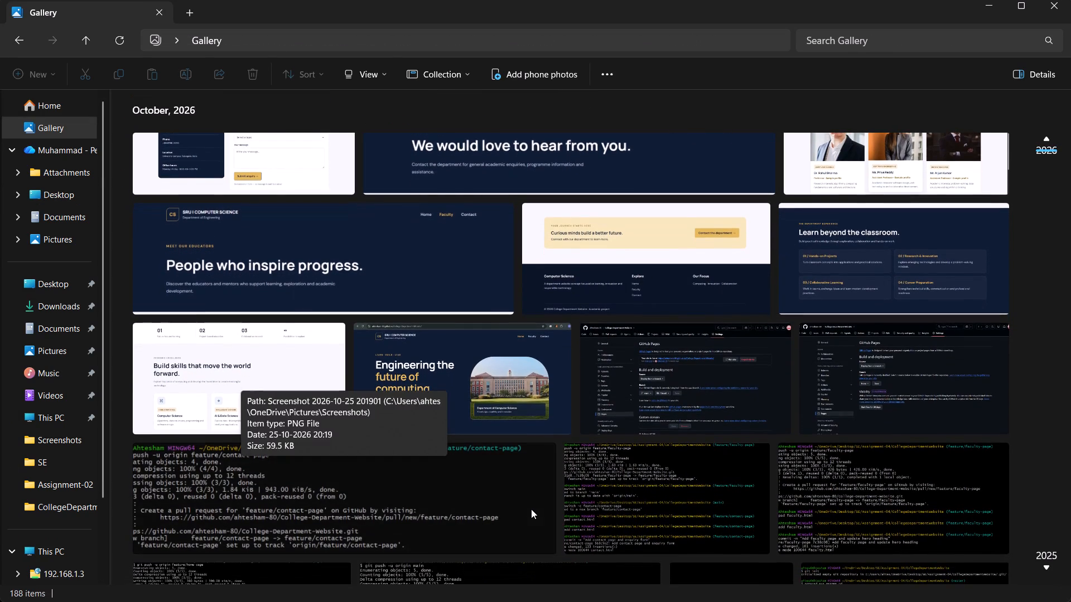
{"action": "double_click", "coordinate": [531, 509]}
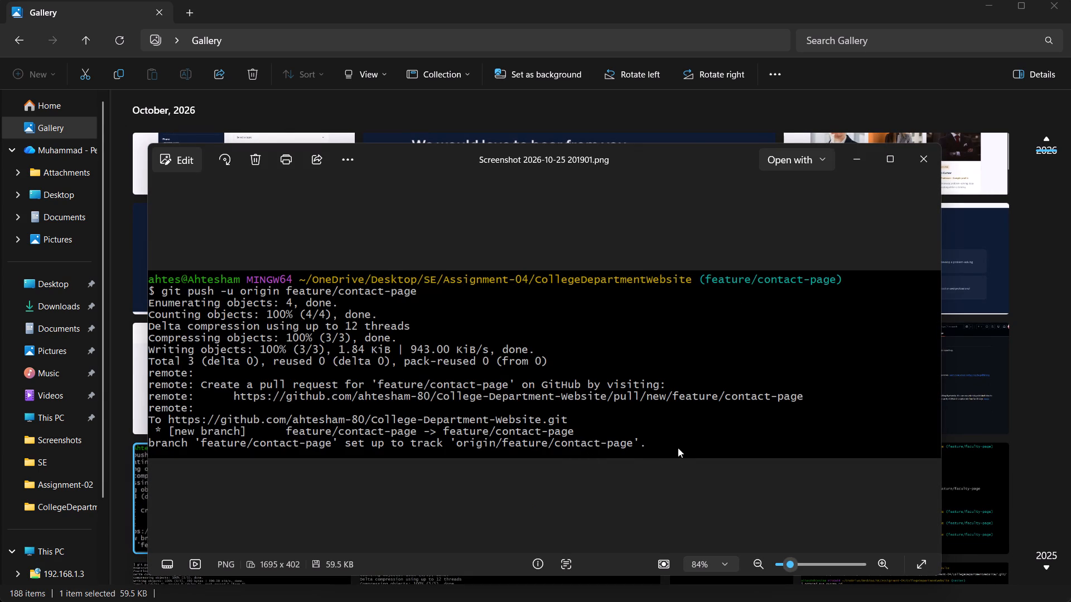
{"action": "left_click", "coordinate": [914, 152]}
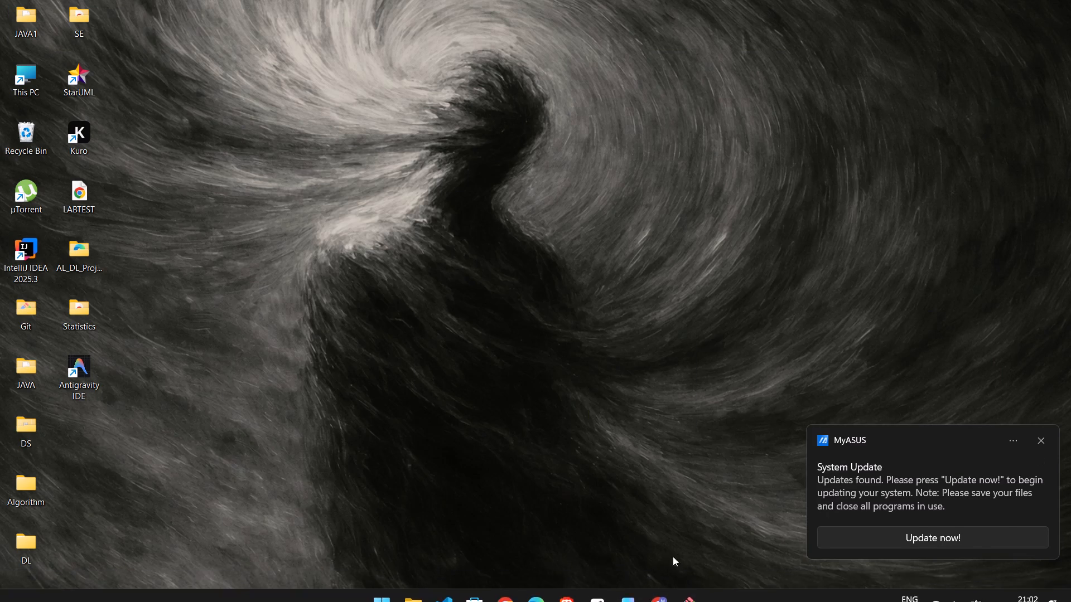
Switch to the Git Bash terminal, dismiss the system update notification, and review the command history back to git init.
{"action": "left_click", "coordinate": [693, 580]}
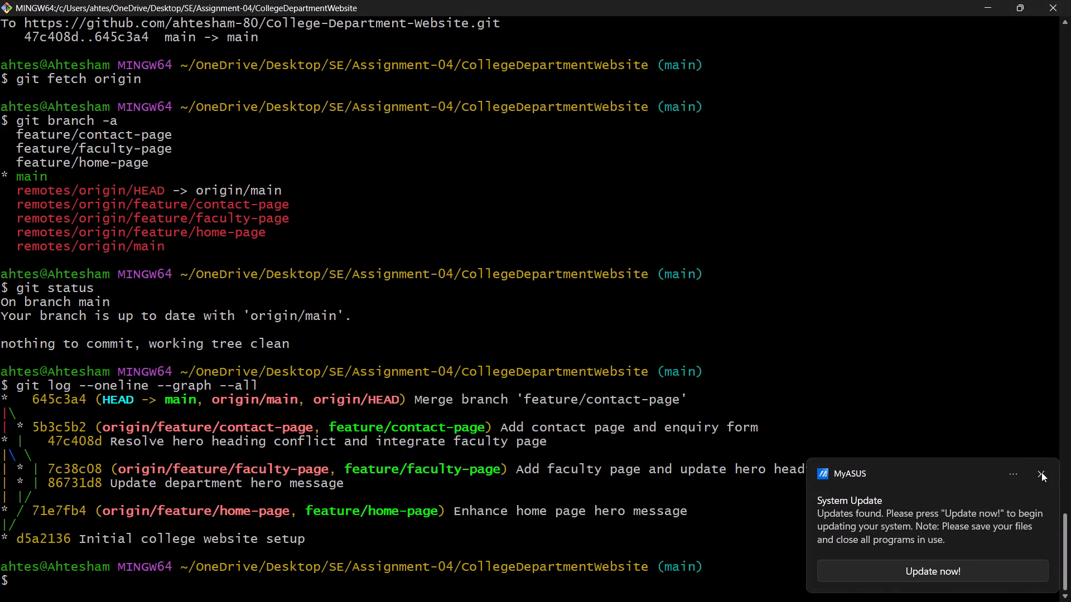
{"action": "left_click", "coordinate": [1041, 472]}
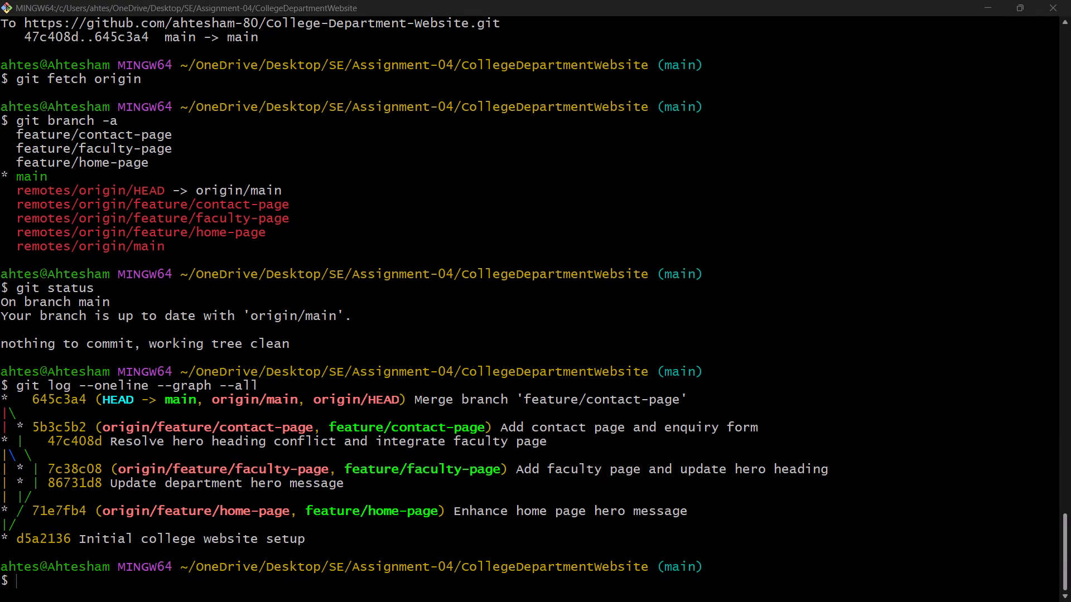
{"action": "scroll", "coordinate": [846, 400], "scroll_direction": "up", "scroll_amount": 3}
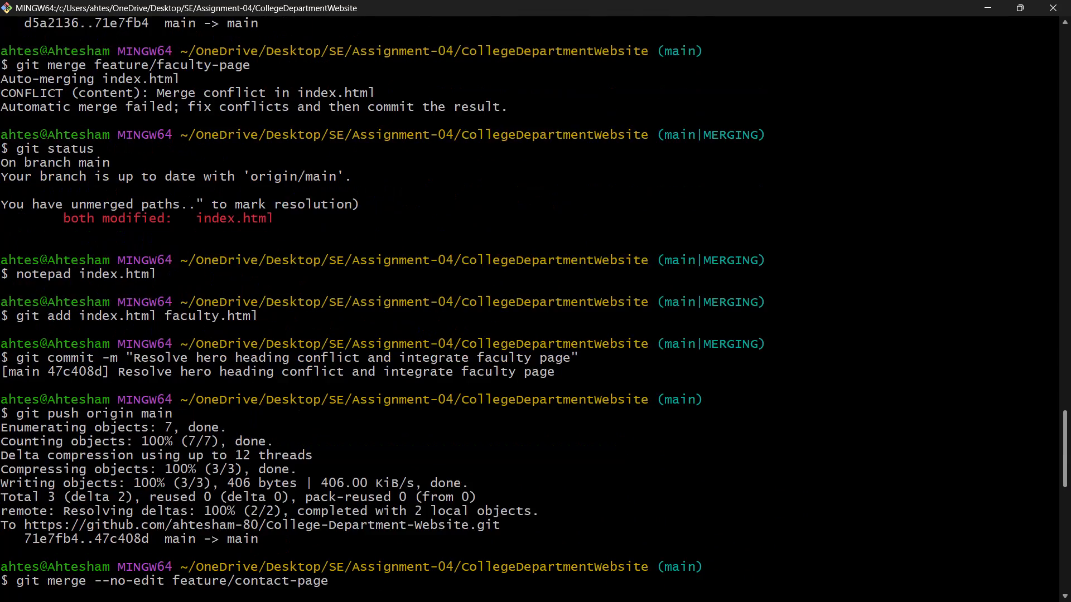
{"action": "scroll", "coordinate": [846, 400], "scroll_direction": "up", "scroll_amount": 4}
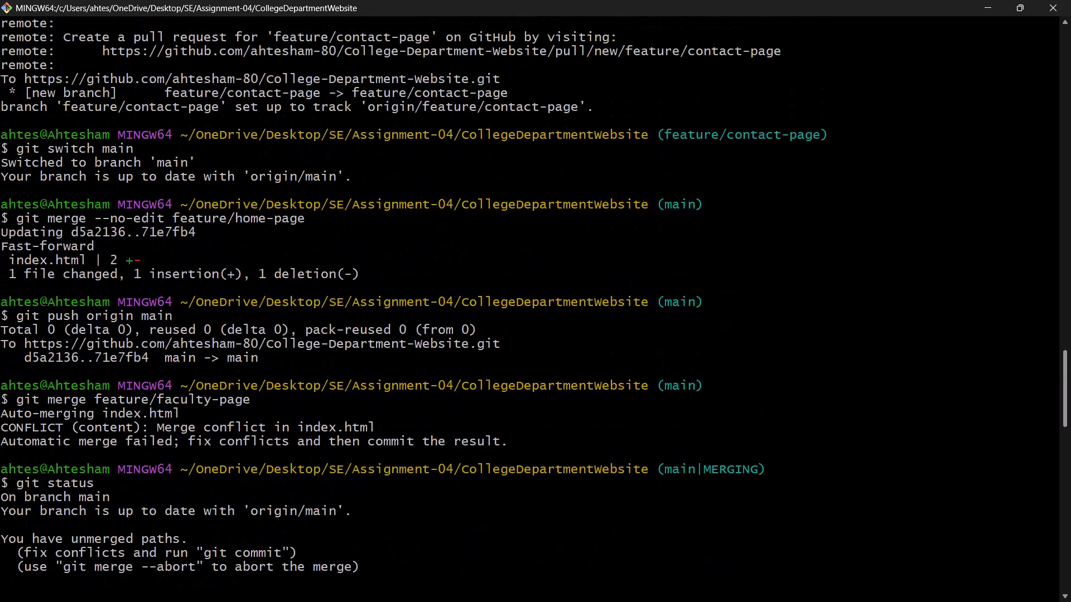
{"action": "scroll", "coordinate": [846, 400], "scroll_direction": "up", "scroll_amount": 1}
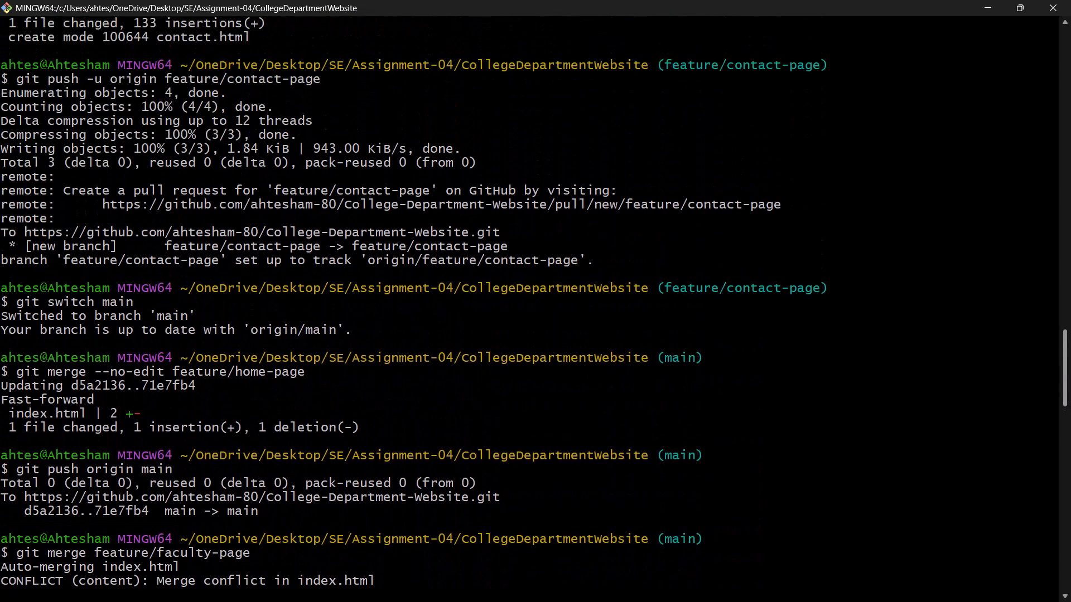
{"action": "scroll", "coordinate": [846, 400], "scroll_direction": "up", "scroll_amount": 2}
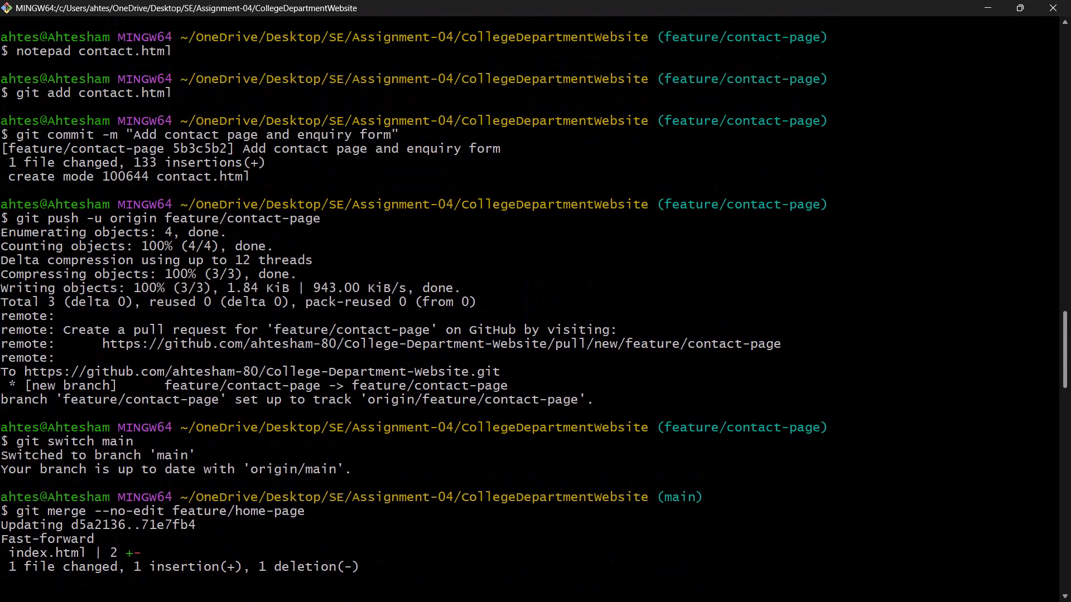
{"action": "scroll", "coordinate": [846, 400], "scroll_direction": "up", "scroll_amount": 4}
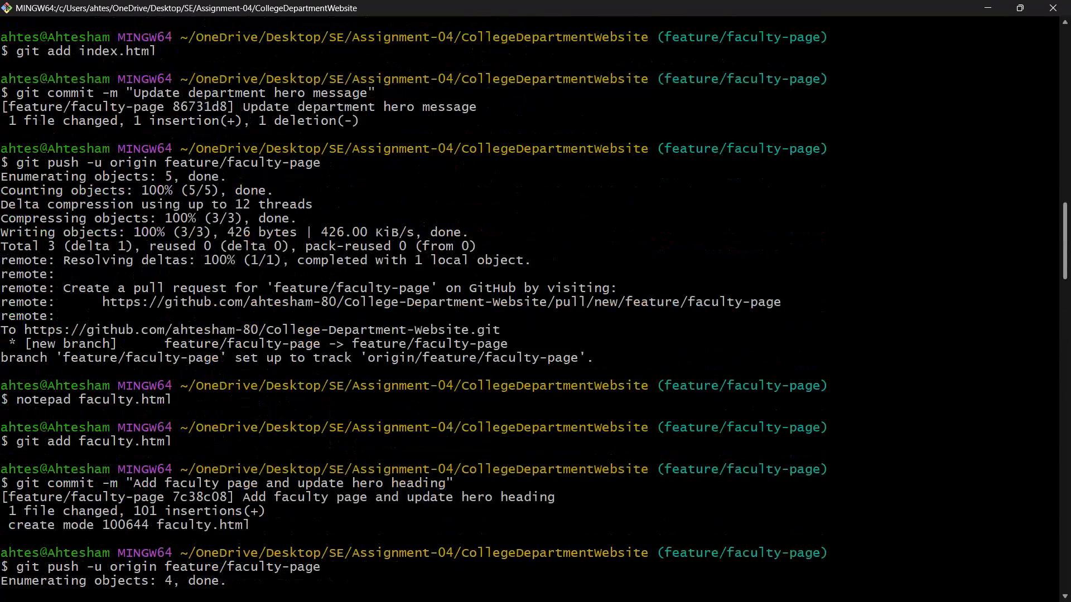
{"action": "scroll", "coordinate": [846, 400], "scroll_direction": "up", "scroll_amount": 4}
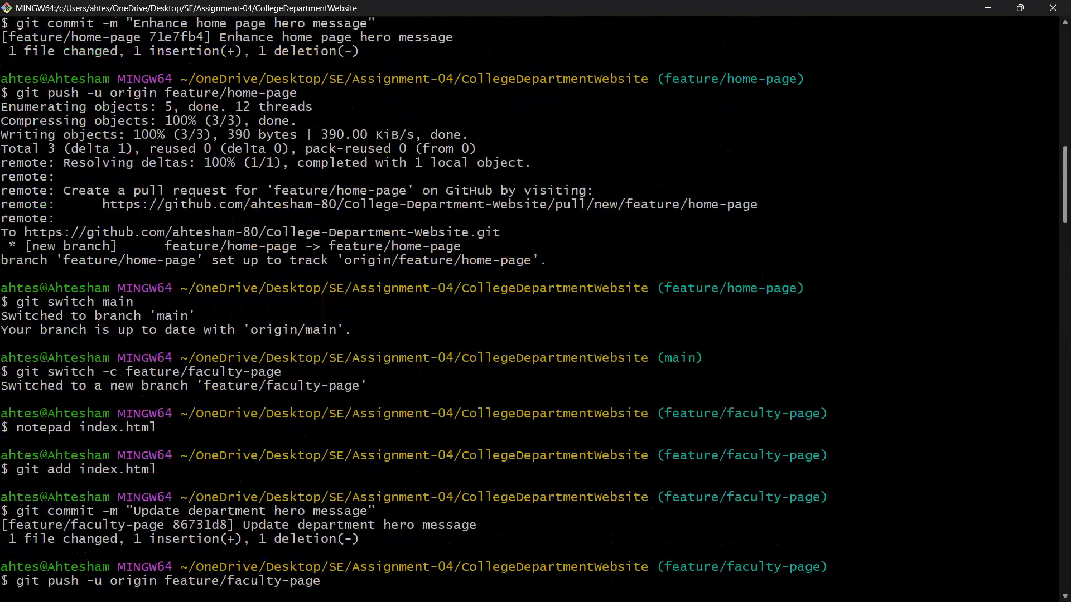
{"action": "scroll", "coordinate": [846, 400], "scroll_direction": "up", "scroll_amount": 9}
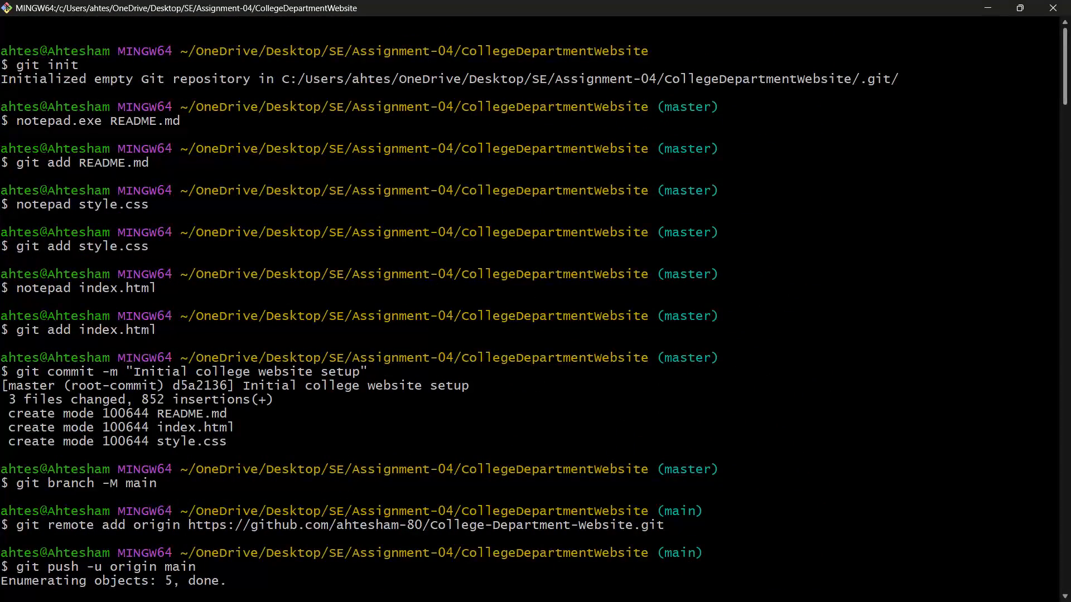
Examine the terminal history for the initial website commit, the main branch push and the feature/home-page work.
{"action": "scroll", "coordinate": [846, 400], "scroll_direction": "down", "scroll_amount": 1}
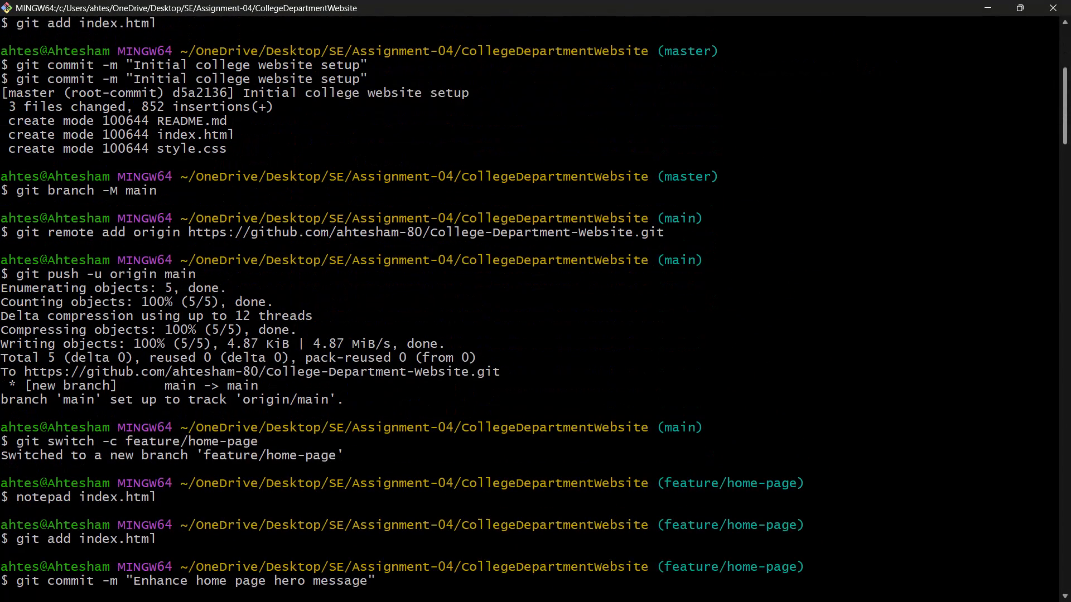
{"action": "scroll", "coordinate": [846, 400], "scroll_direction": "down", "scroll_amount": 2}
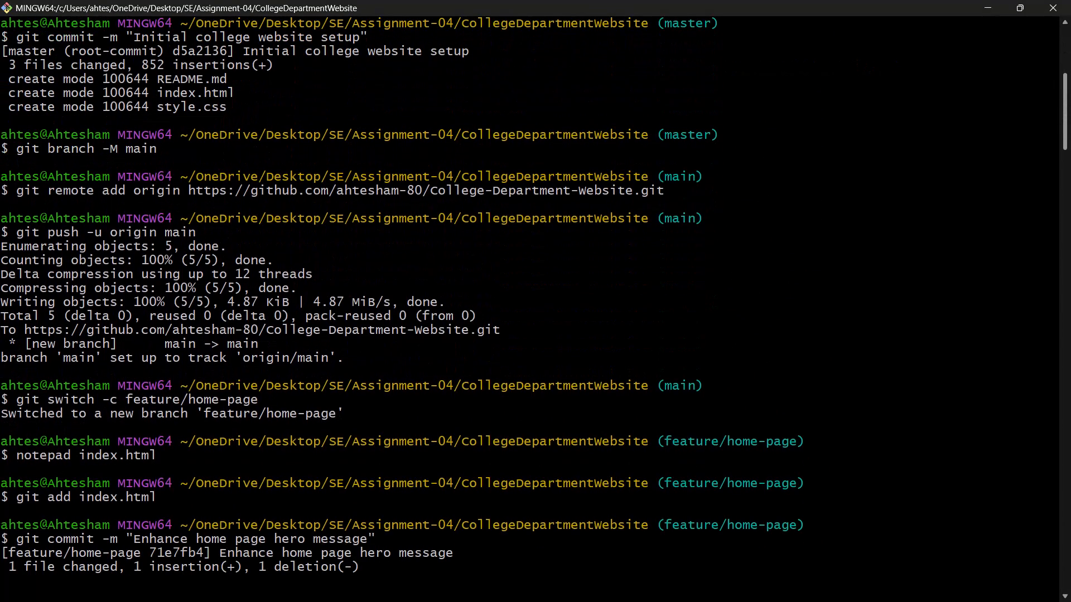
{"action": "scroll", "coordinate": [846, 400], "scroll_direction": "up", "scroll_amount": 8}
{"action": "scroll", "coordinate": [846, 400], "scroll_direction": "down", "scroll_amount": 1}
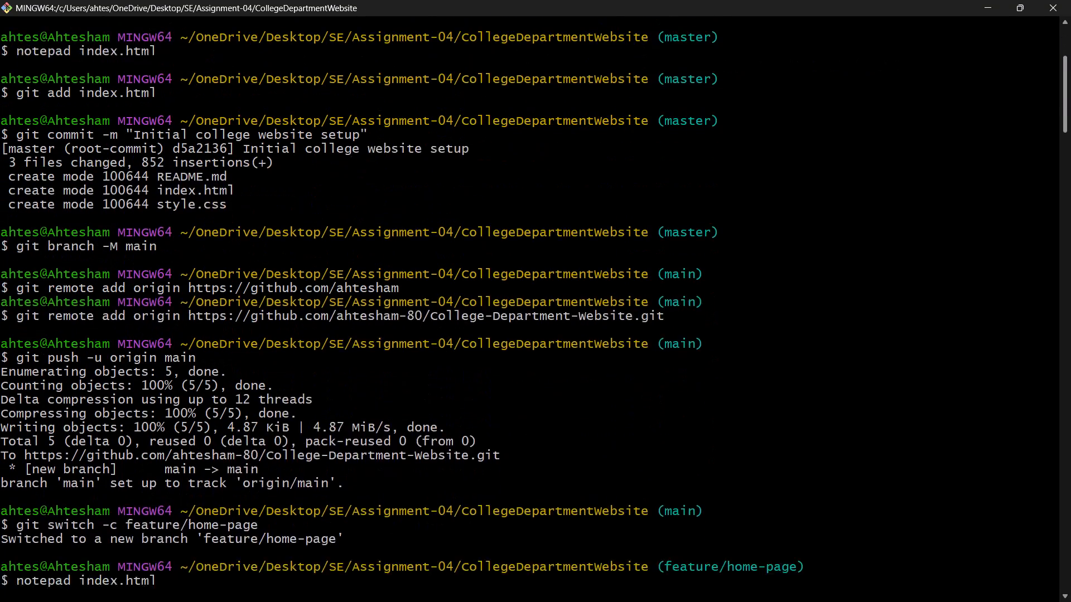
{"action": "scroll", "coordinate": [846, 400], "scroll_direction": "down", "scroll_amount": 3}
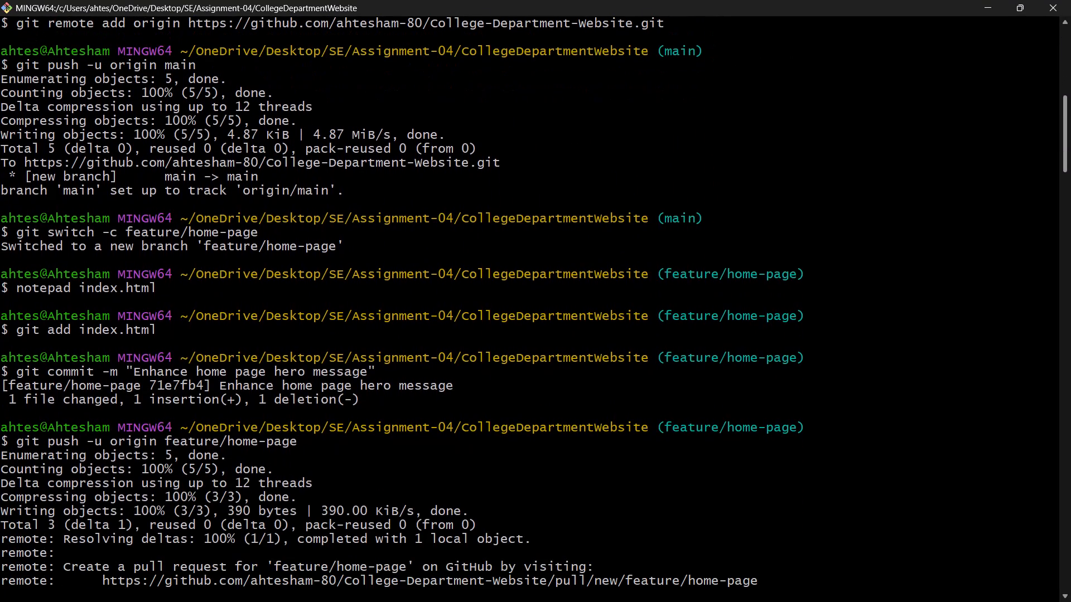
{"action": "scroll", "coordinate": [846, 400], "scroll_direction": "down", "scroll_amount": 3}
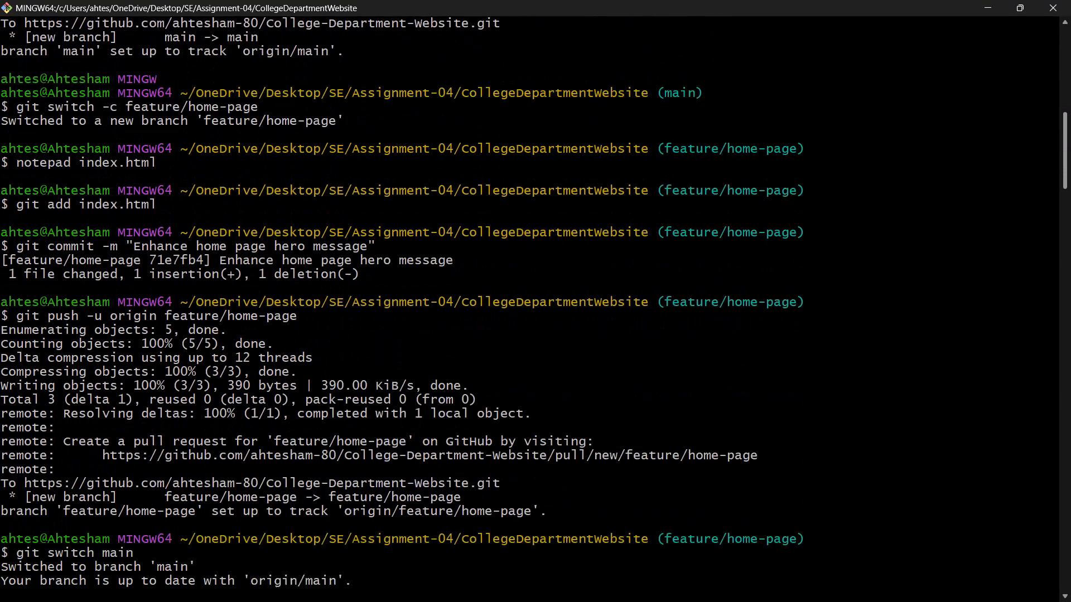
Examine the terminal history of the feature/faculty-page branch, including its commits and pushes.
{"action": "scroll", "coordinate": [846, 400], "scroll_direction": "down", "scroll_amount": 1}
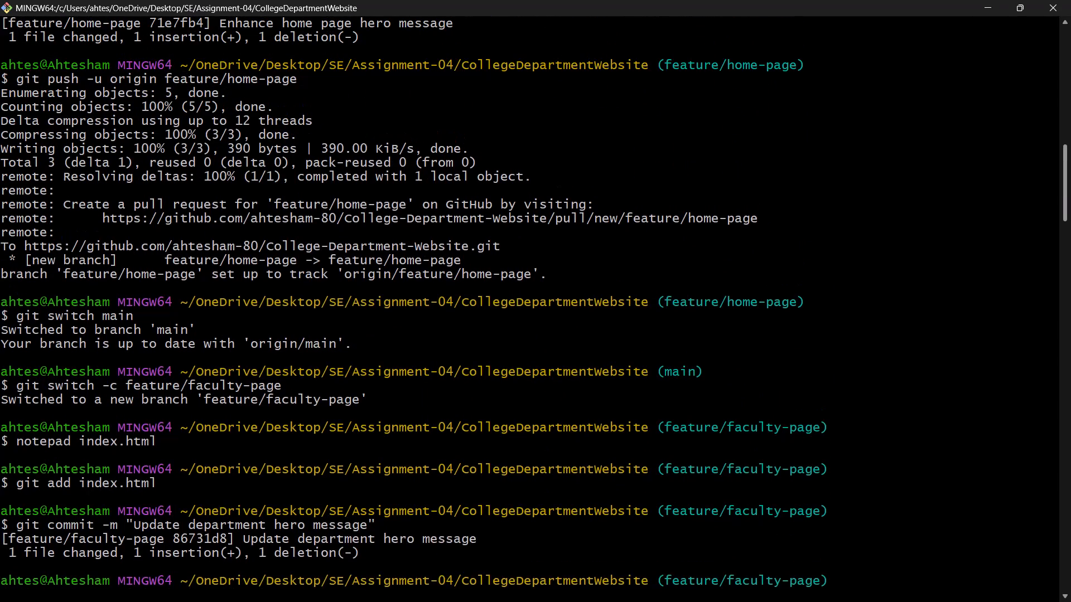
{"action": "scroll", "coordinate": [846, 400], "scroll_direction": "down", "scroll_amount": 2}
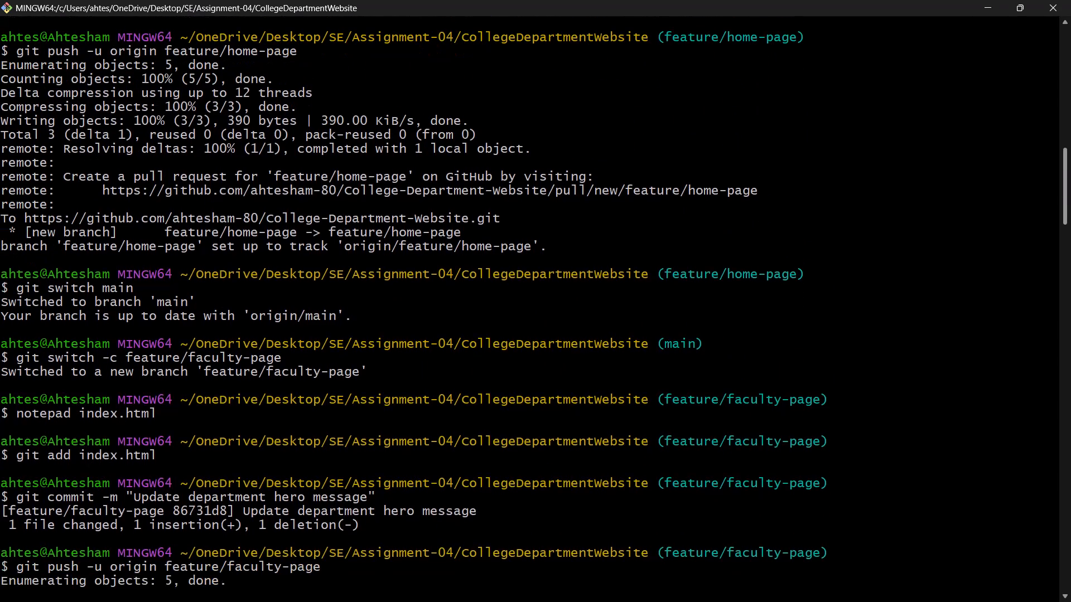
{"action": "scroll", "coordinate": [846, 400], "scroll_direction": "down", "scroll_amount": 3}
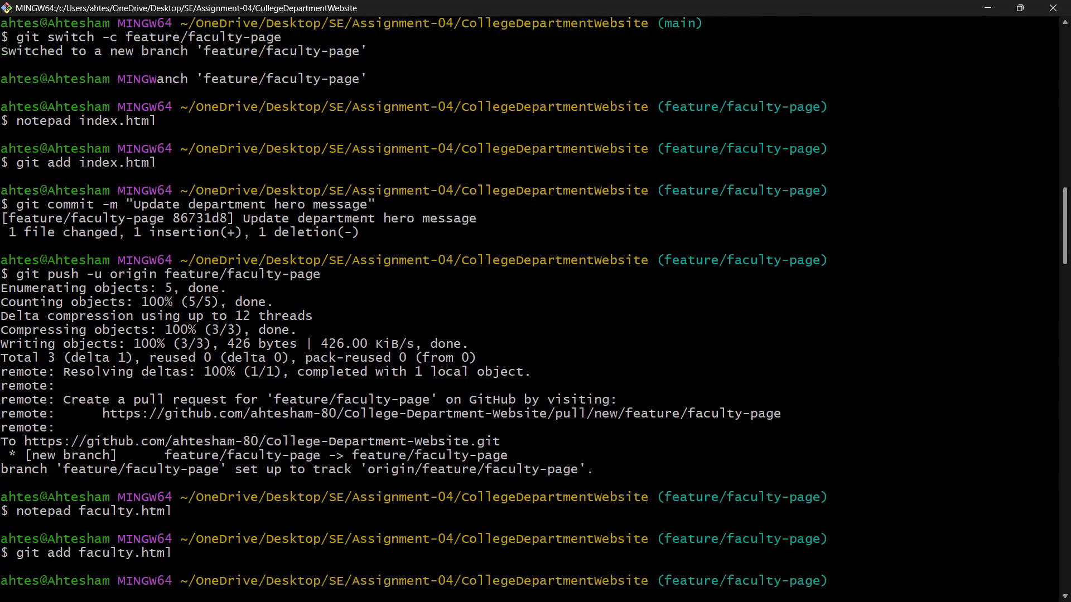
{"action": "scroll", "coordinate": [846, 400], "scroll_direction": "down", "scroll_amount": 3}
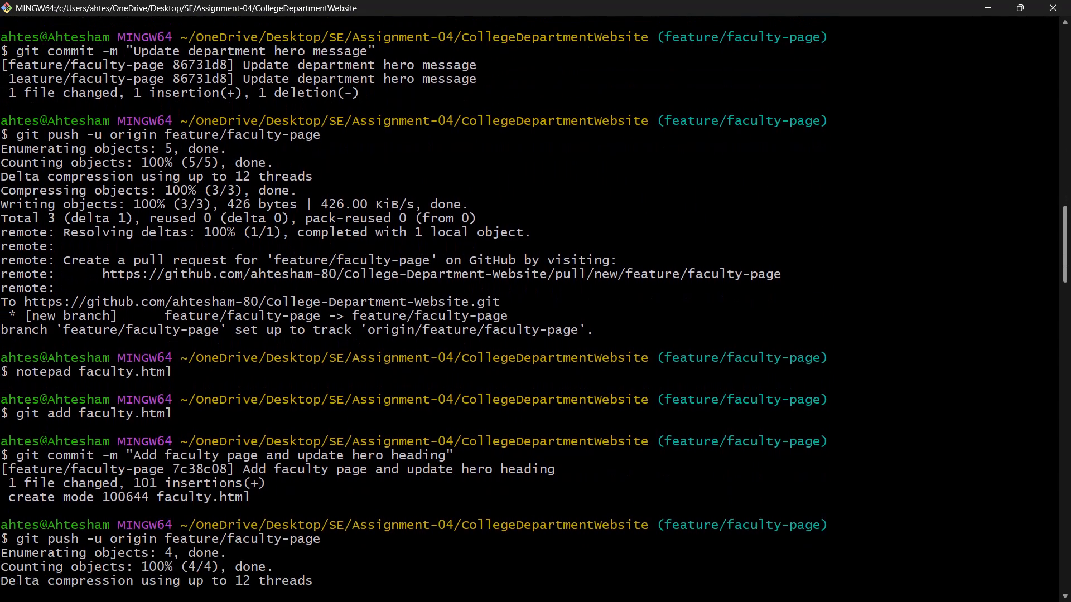
{"action": "scroll", "coordinate": [846, 400], "scroll_direction": "down", "scroll_amount": 2}
Examine the terminal history of the feature/contact-page branch, from its creation to its push and the switch to main.
{"action": "scroll", "coordinate": [846, 400], "scroll_direction": "down", "scroll_amount": 3}
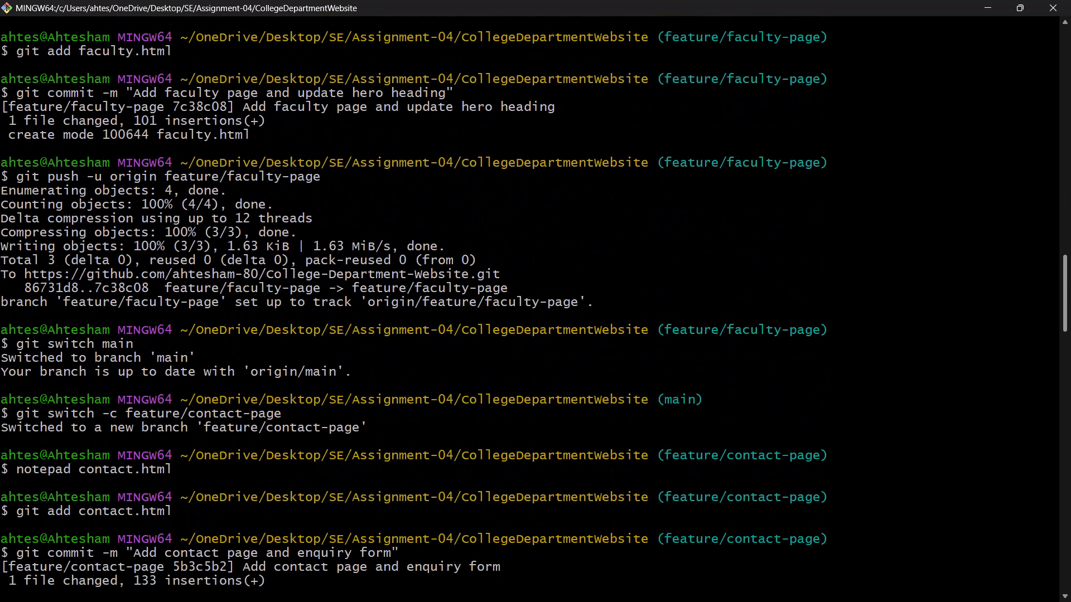
{"action": "scroll", "coordinate": [846, 400], "scroll_direction": "down", "scroll_amount": 1}
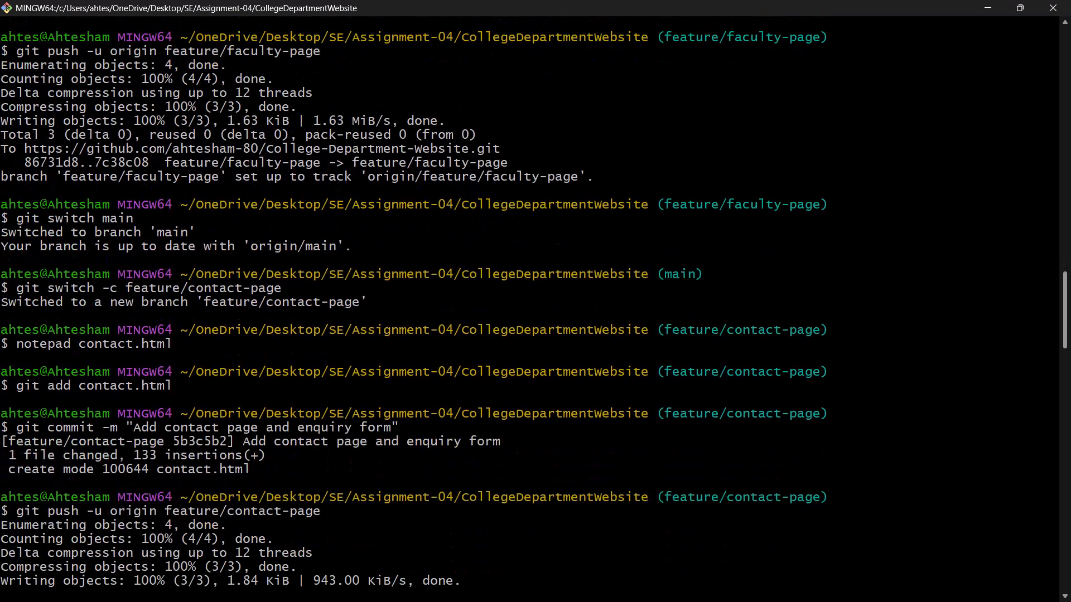
{"action": "scroll", "coordinate": [846, 400], "scroll_direction": "down", "scroll_amount": 3}
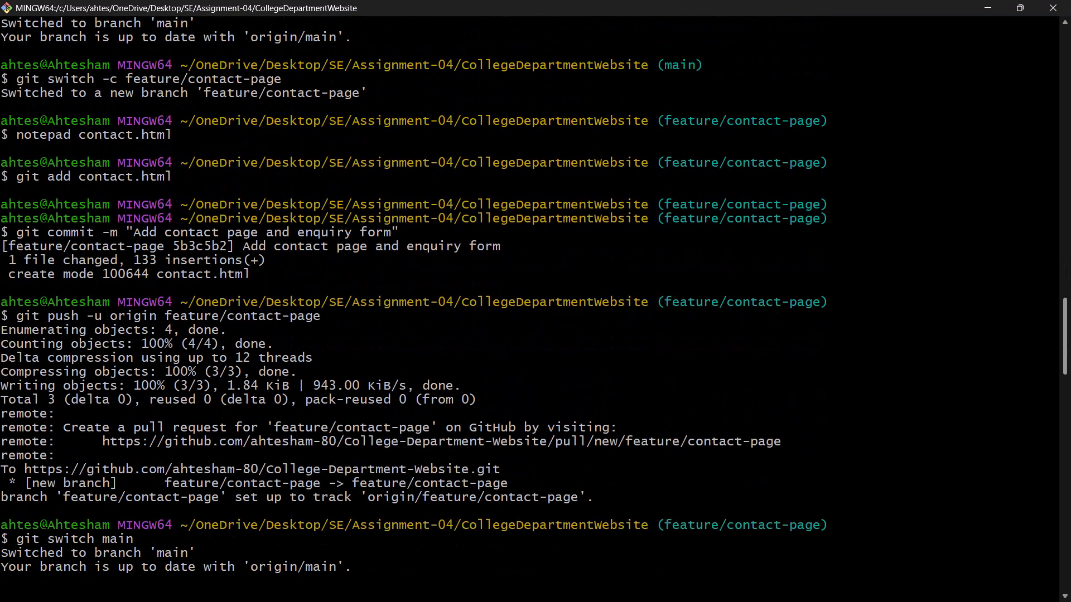
{"action": "scroll", "coordinate": [846, 400], "scroll_direction": "down", "scroll_amount": 1}
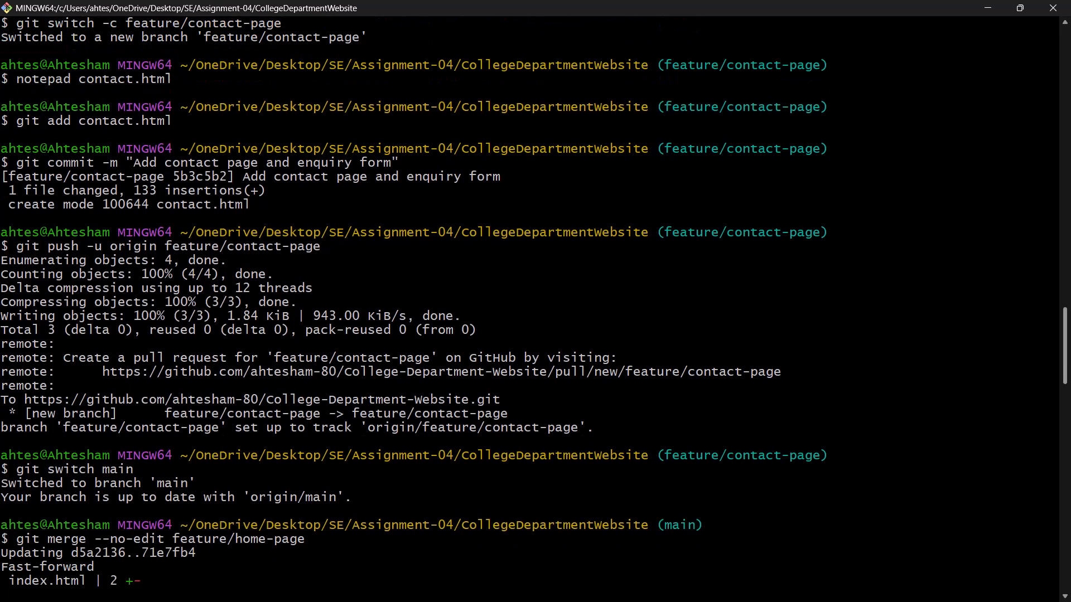
{"action": "scroll", "coordinate": [846, 400], "scroll_direction": "down", "scroll_amount": 2}
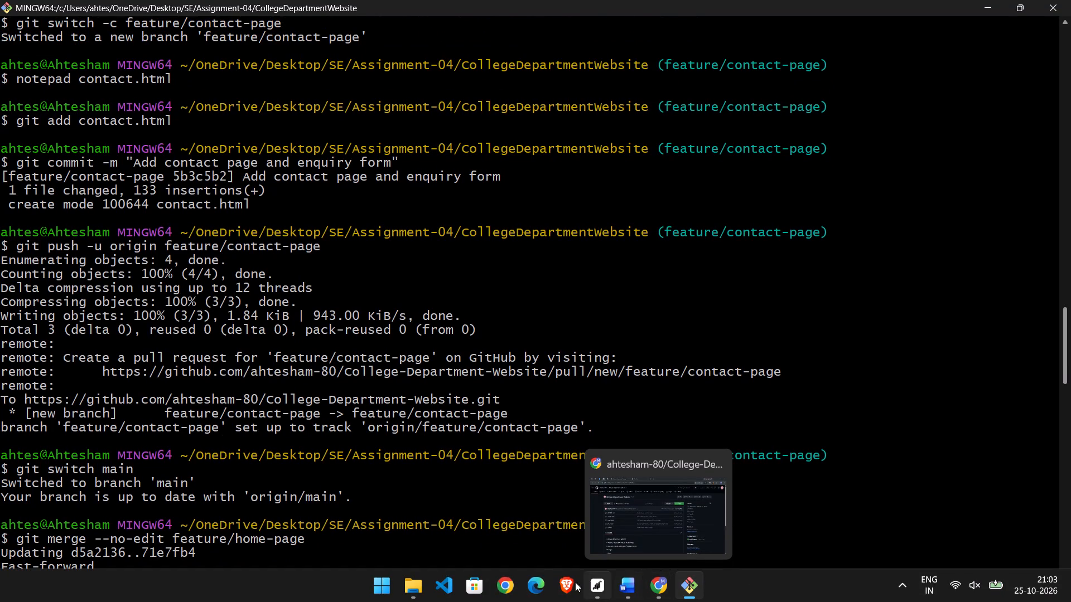
Switch to the File Explorer Gallery and view the saved screenshots of the contact-page push and the contact-page creation and commit.
{"action": "left_click", "coordinate": [408, 584]}
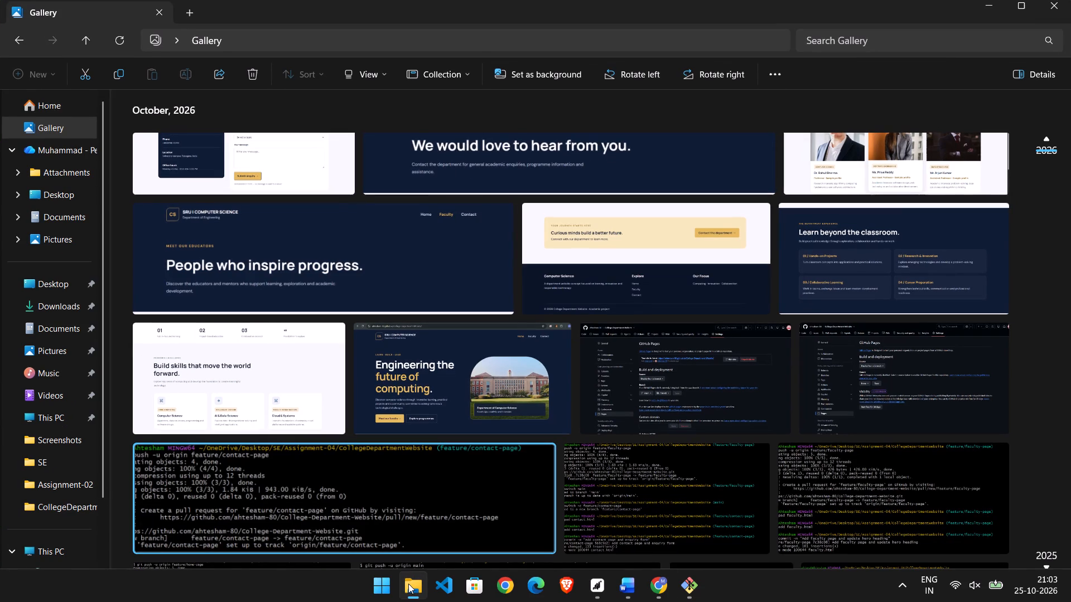
{"action": "double_click", "coordinate": [439, 484]}
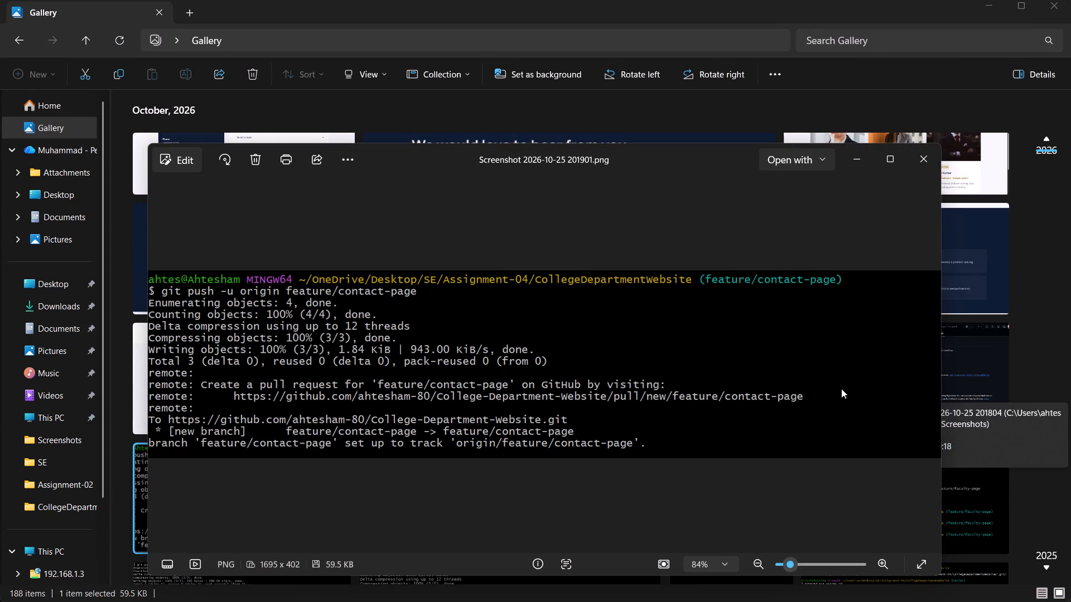
{"action": "key", "text": "Right"}
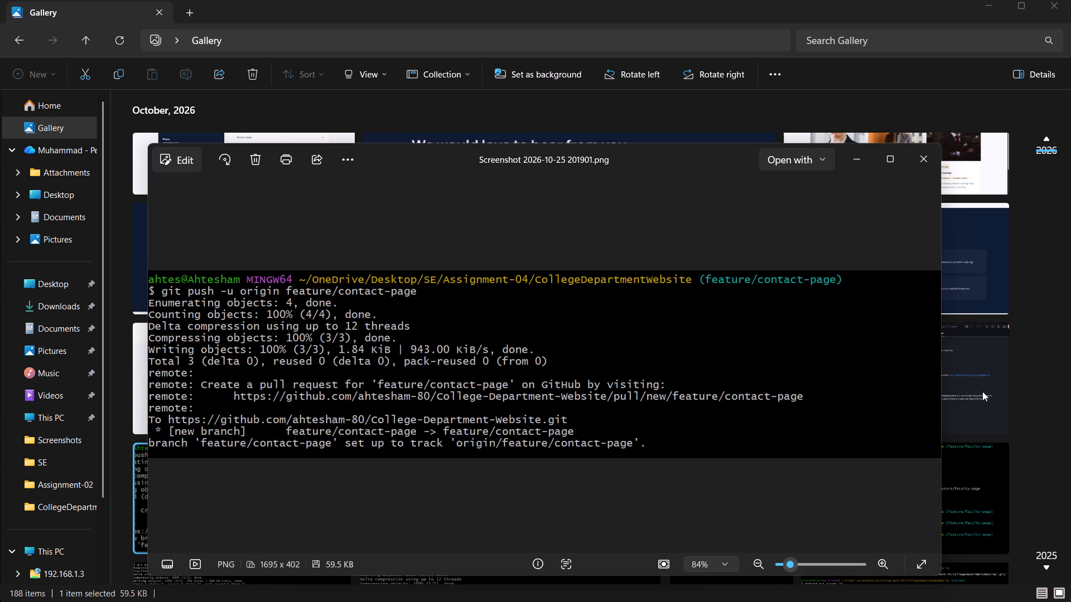
{"action": "left_click", "coordinate": [982, 391]}
{"action": "double_click", "coordinate": [701, 493]}
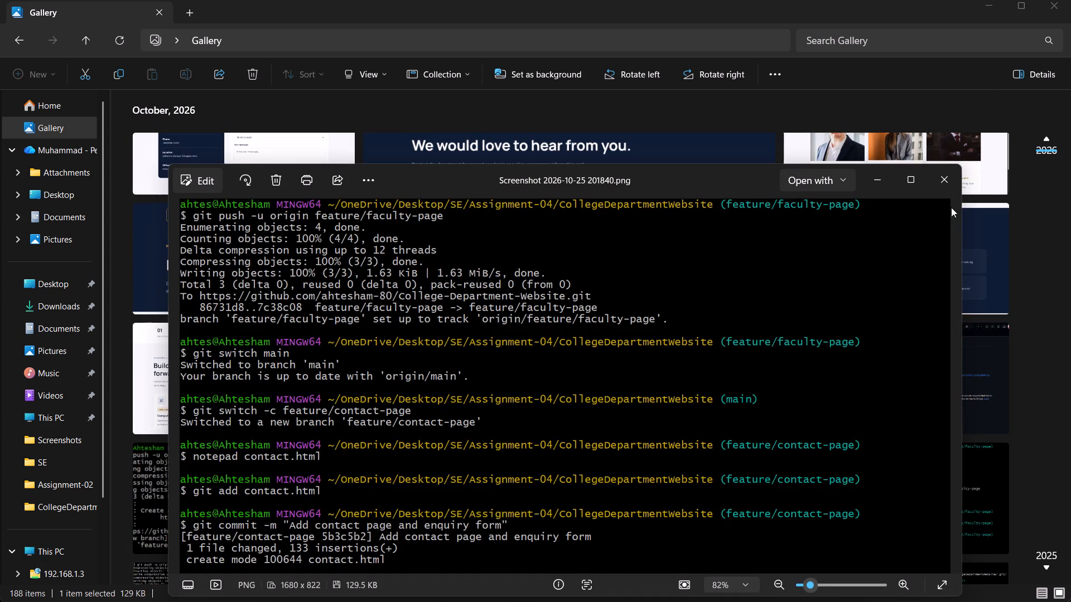
{"action": "left_click", "coordinate": [946, 190]}
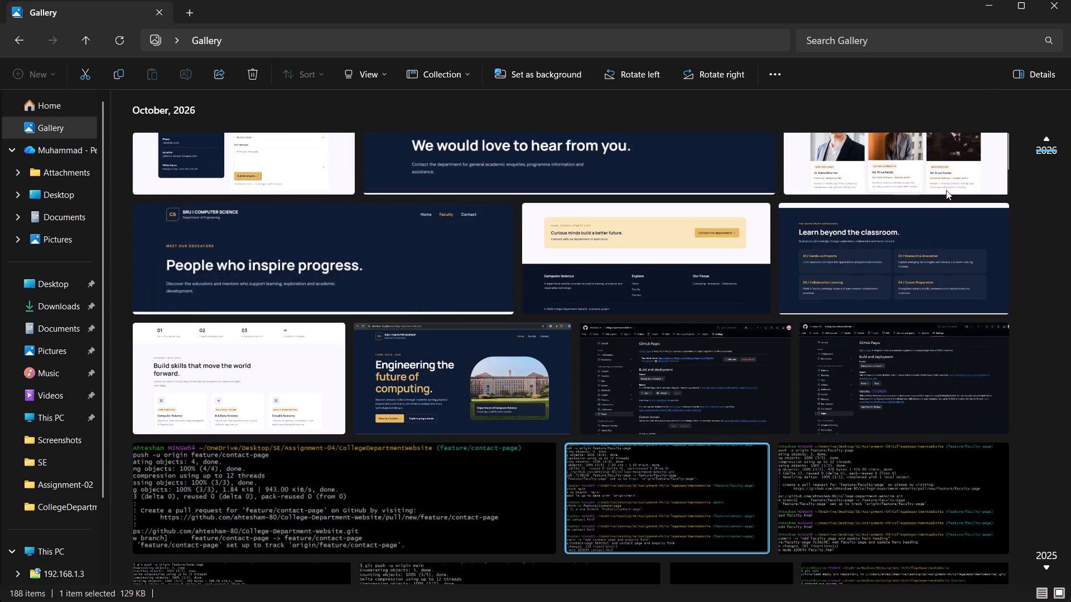
Open the saved screenshot of the feature/contact-page push from the Gallery.
{"action": "double_click", "coordinate": [509, 494]}
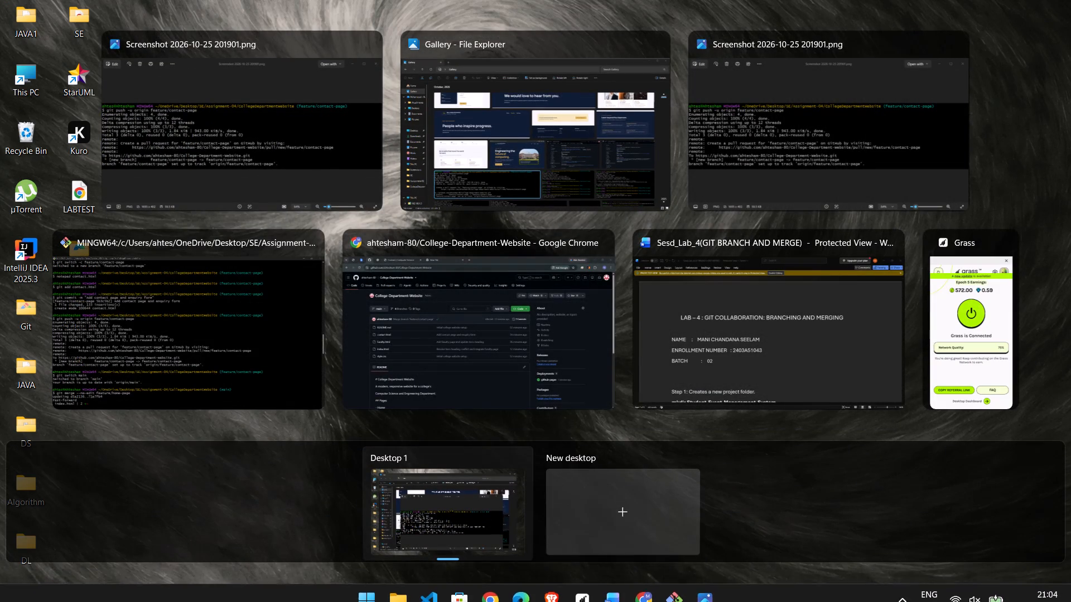
Switch to Git Bash and examine the history of the home, faculty and contact page merges and the final branch, status and log commands.
{"action": "left_click", "coordinate": [687, 598]}
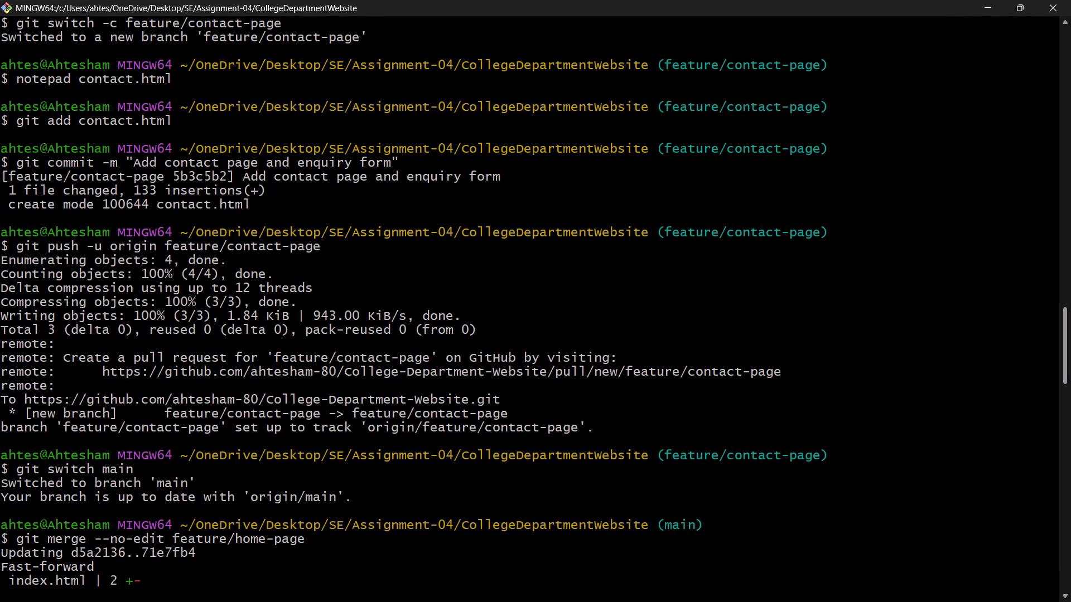
{"action": "scroll", "coordinate": [726, 513], "scroll_direction": "down", "scroll_amount": 1}
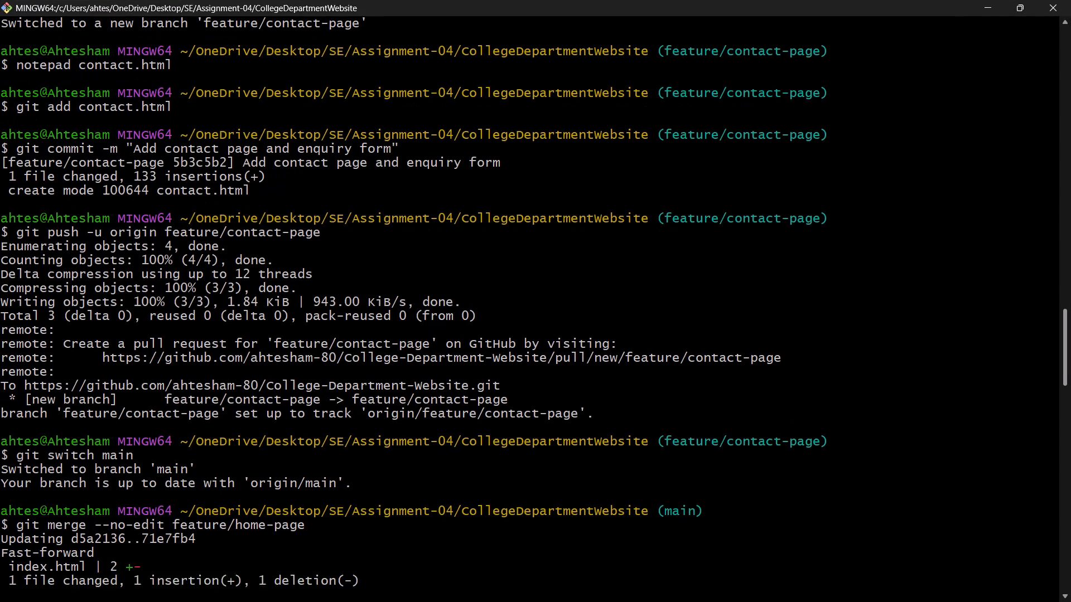
{"action": "scroll", "coordinate": [726, 513], "scroll_direction": "down", "scroll_amount": 2}
{"action": "scroll", "coordinate": [726, 513], "scroll_direction": "up", "scroll_amount": 3}
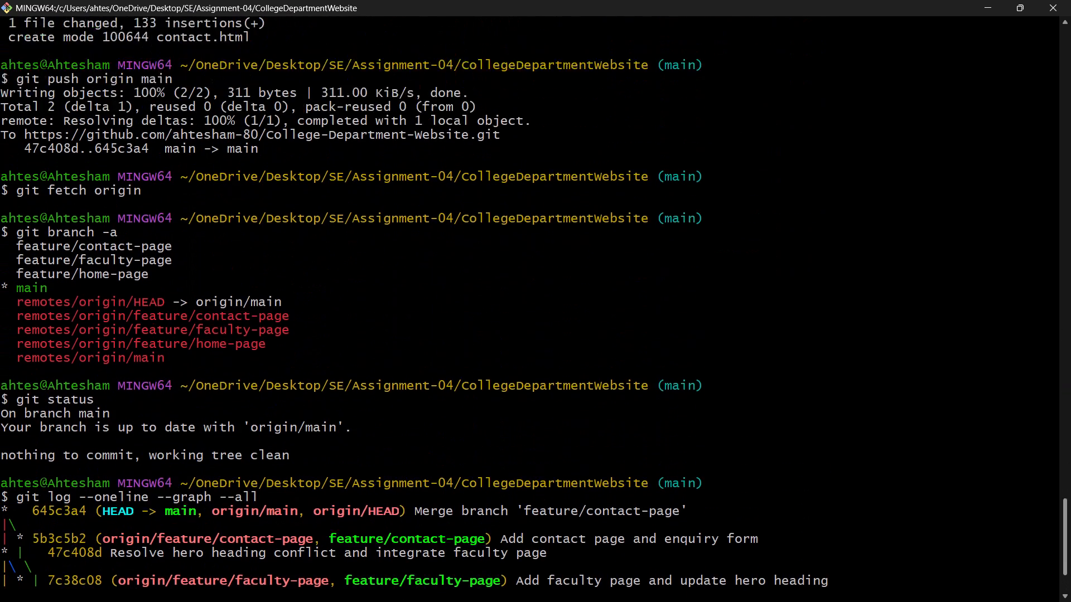
{"action": "scroll", "coordinate": [726, 513], "scroll_direction": "up", "scroll_amount": 3}
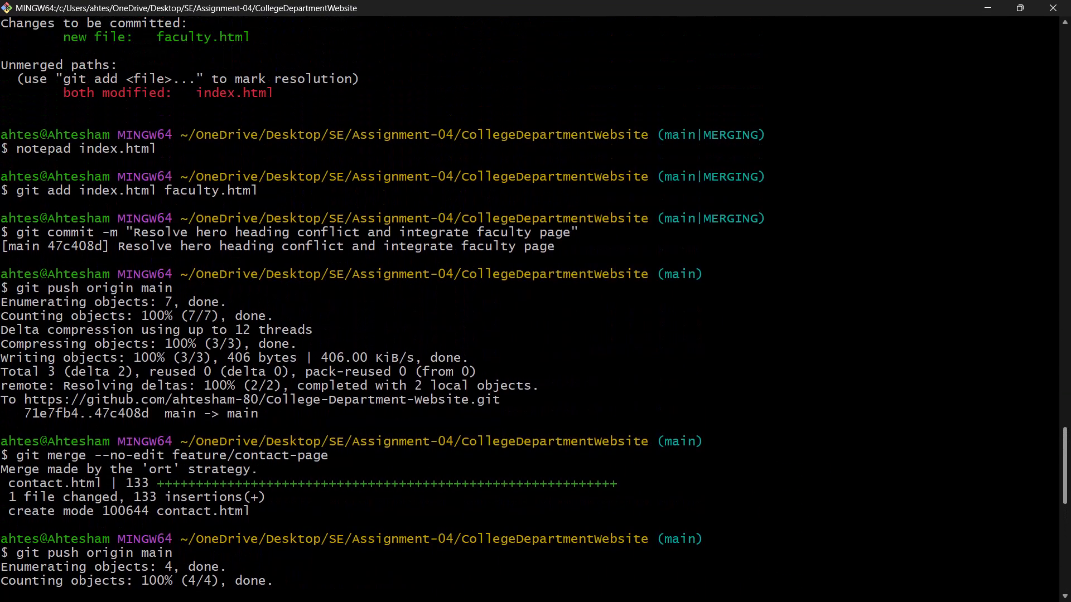
{"action": "scroll", "coordinate": [726, 513], "scroll_direction": "up", "scroll_amount": 5}
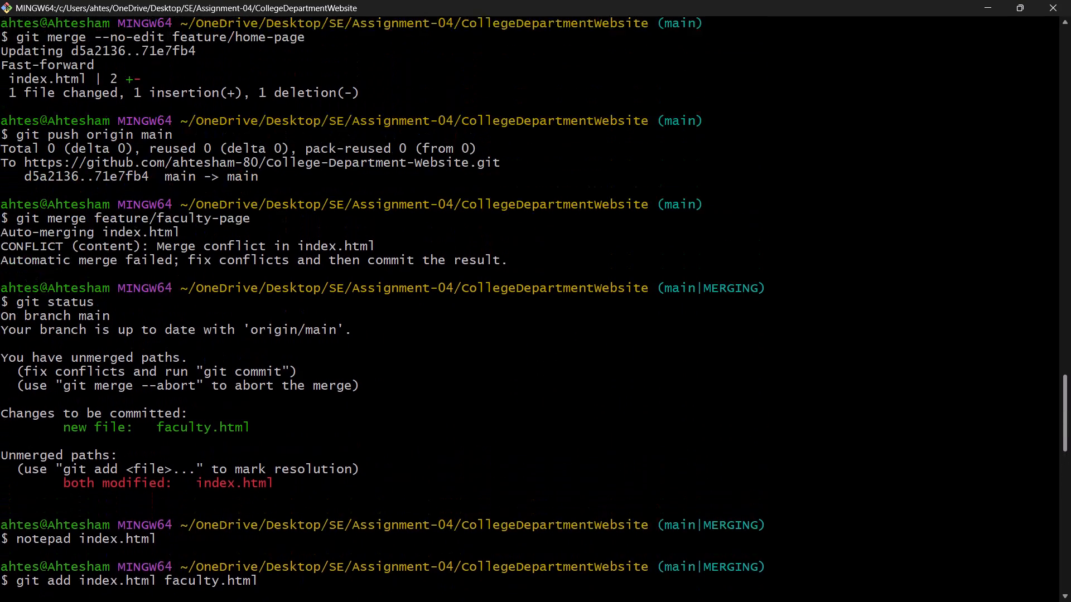
{"action": "scroll", "coordinate": [726, 513], "scroll_direction": "up", "scroll_amount": 2}
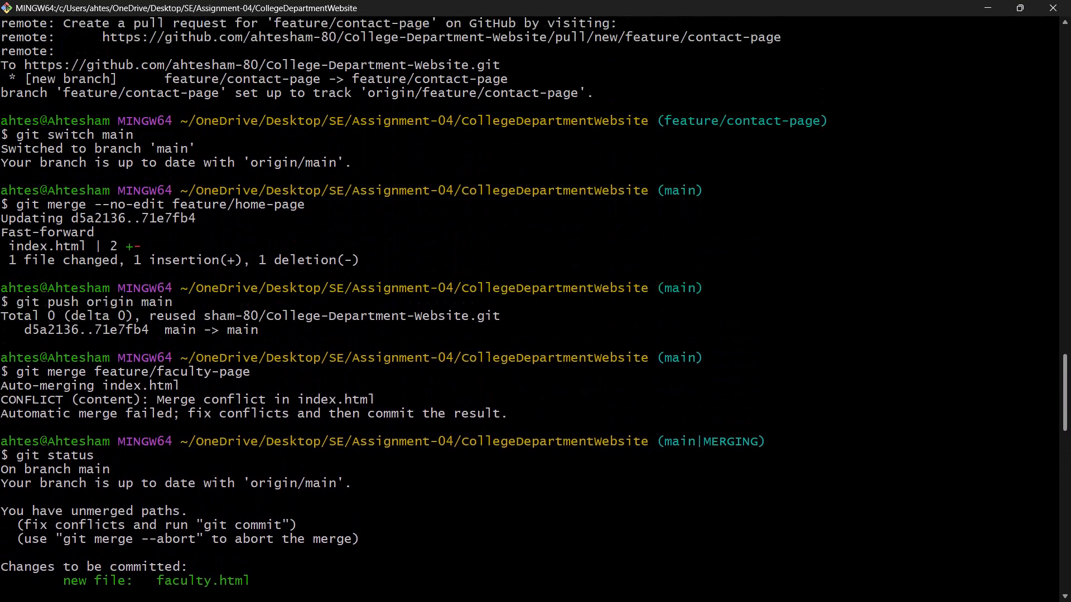
{"action": "scroll", "coordinate": [726, 513], "scroll_direction": "up", "scroll_amount": 1}
Review the terminal history from the faculty-page commit through the contact-page push to the home-page merge on main.
{"action": "scroll", "coordinate": [726, 513], "scroll_direction": "down", "scroll_amount": 1}
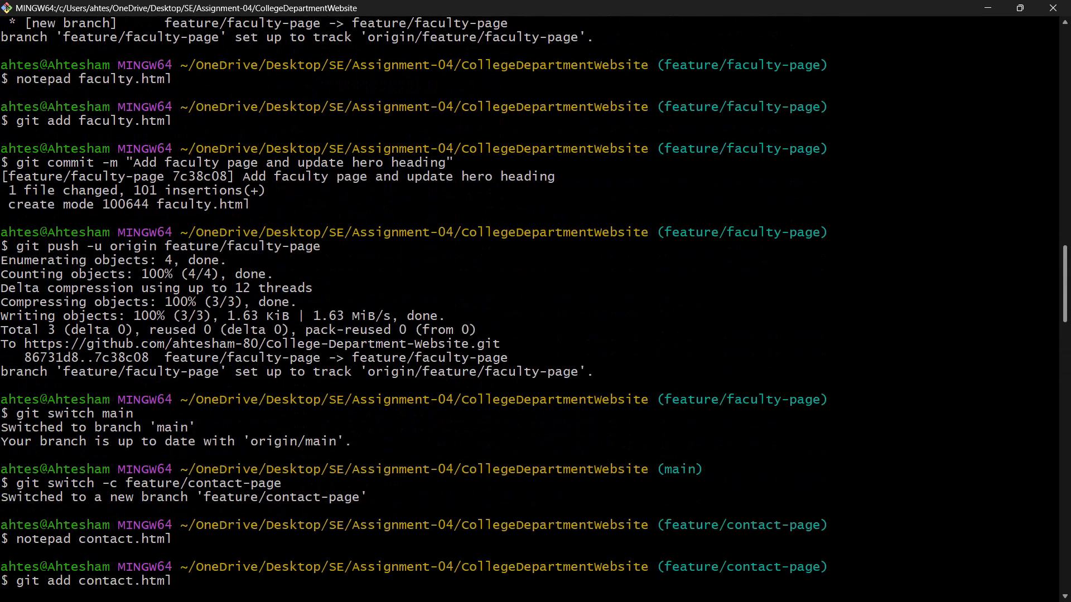
{"action": "scroll", "coordinate": [726, 513], "scroll_direction": "down", "scroll_amount": 1}
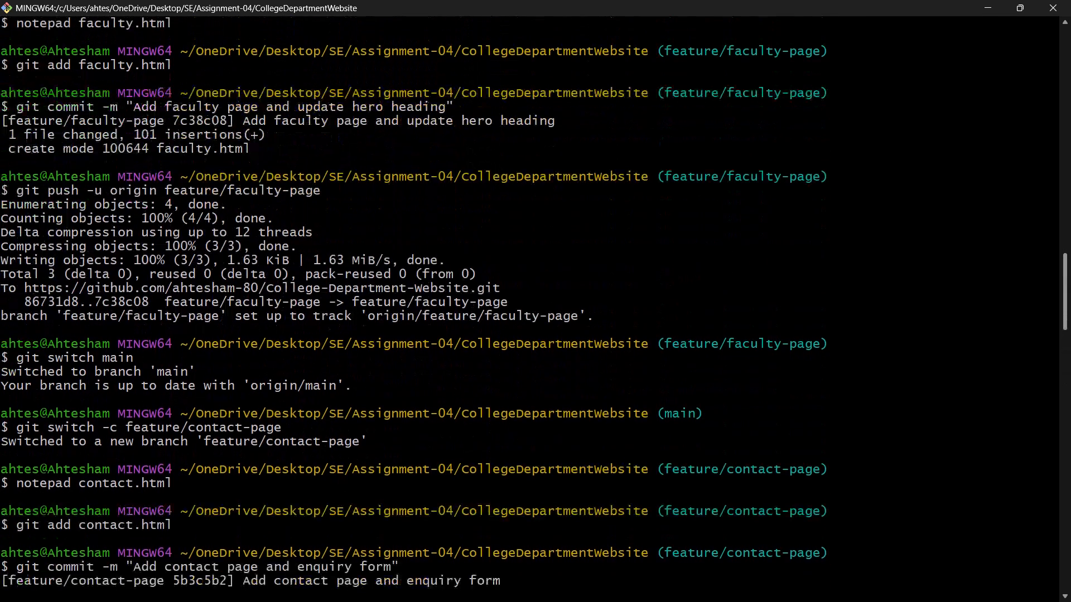
{"action": "scroll", "coordinate": [726, 513], "scroll_direction": "down", "scroll_amount": 2}
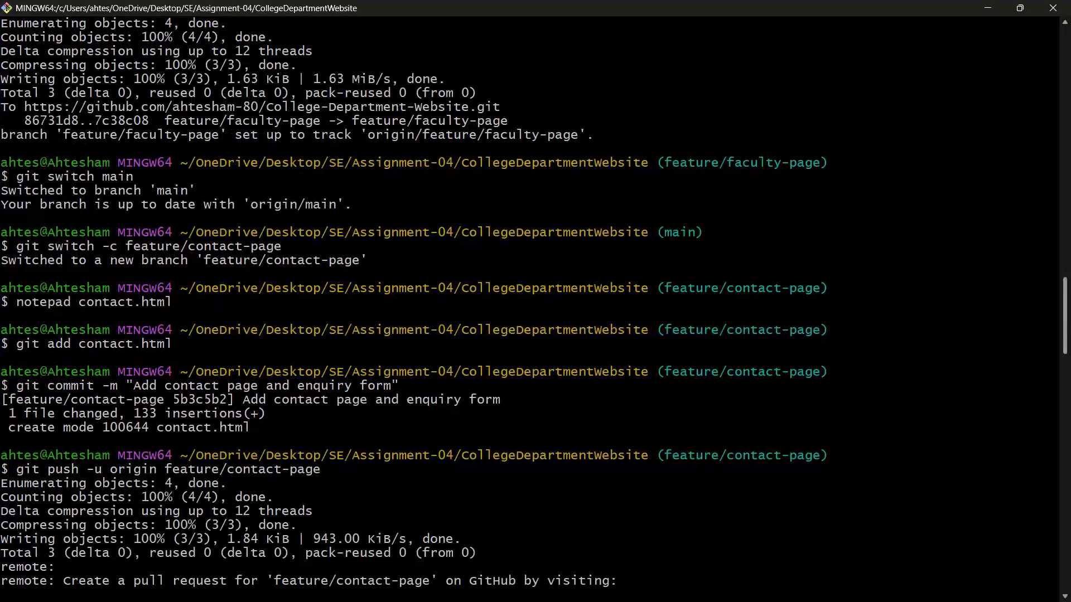
{"action": "scroll", "coordinate": [726, 513], "scroll_direction": "down", "scroll_amount": 1}
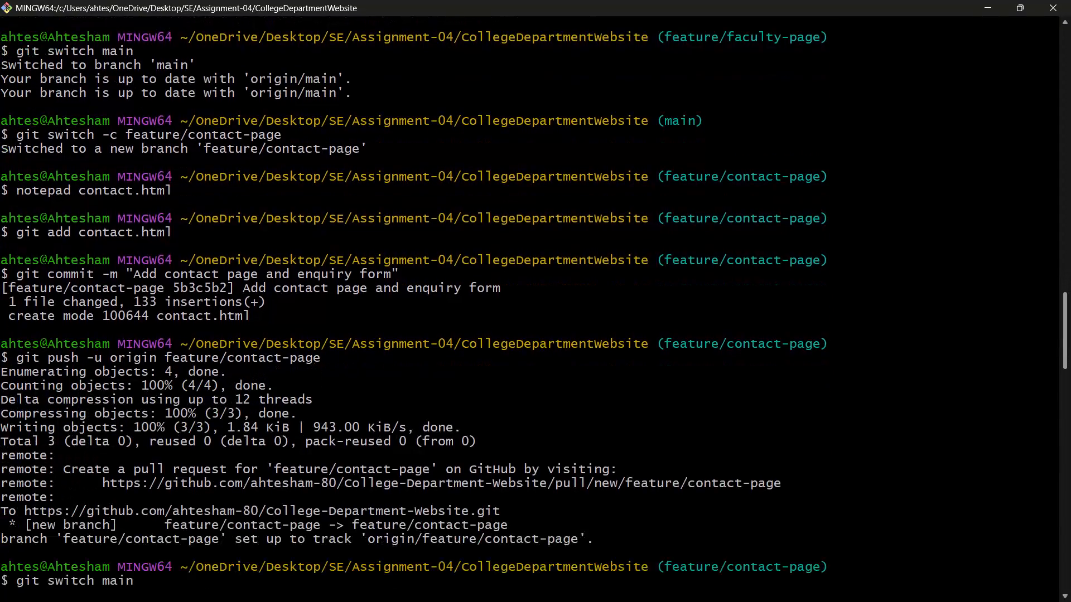
{"action": "scroll", "coordinate": [726, 513], "scroll_direction": "down", "scroll_amount": 3}
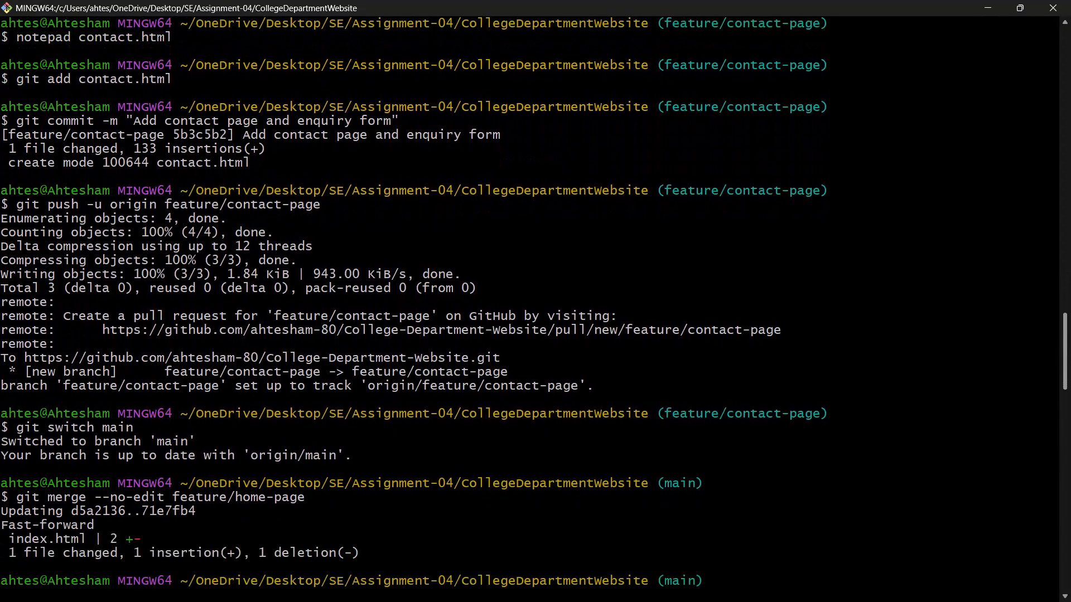
{"action": "scroll", "coordinate": [726, 513], "scroll_direction": "down", "scroll_amount": 1}
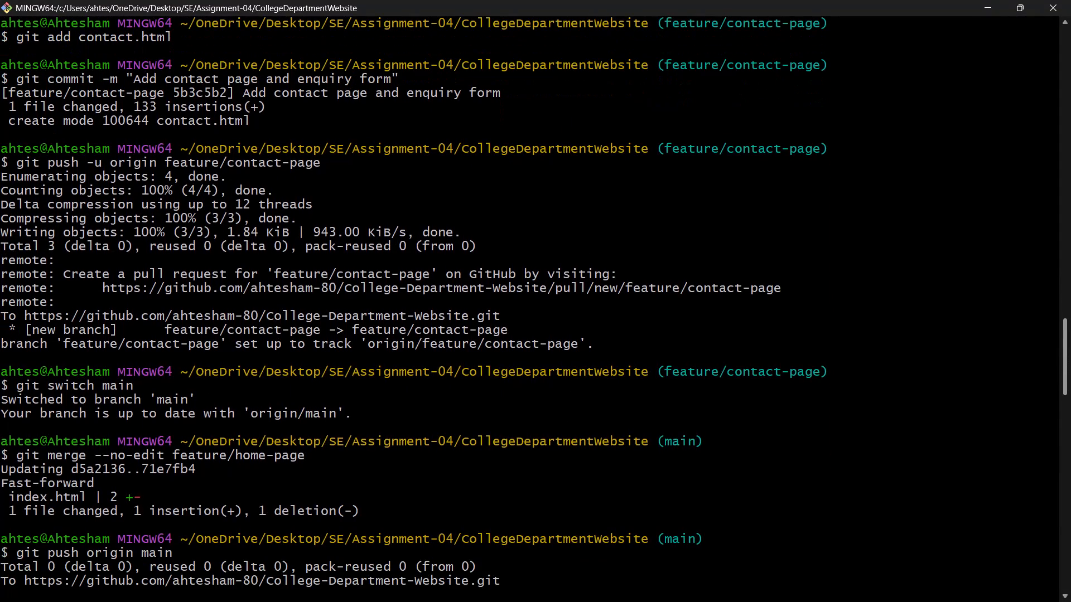
Capture a region screenshot of the terminal from git switch main through the home-page merge, push, faculty-page merge conflict and full git status output.
{"action": "scroll", "coordinate": [726, 513], "scroll_direction": "down", "scroll_amount": 2}
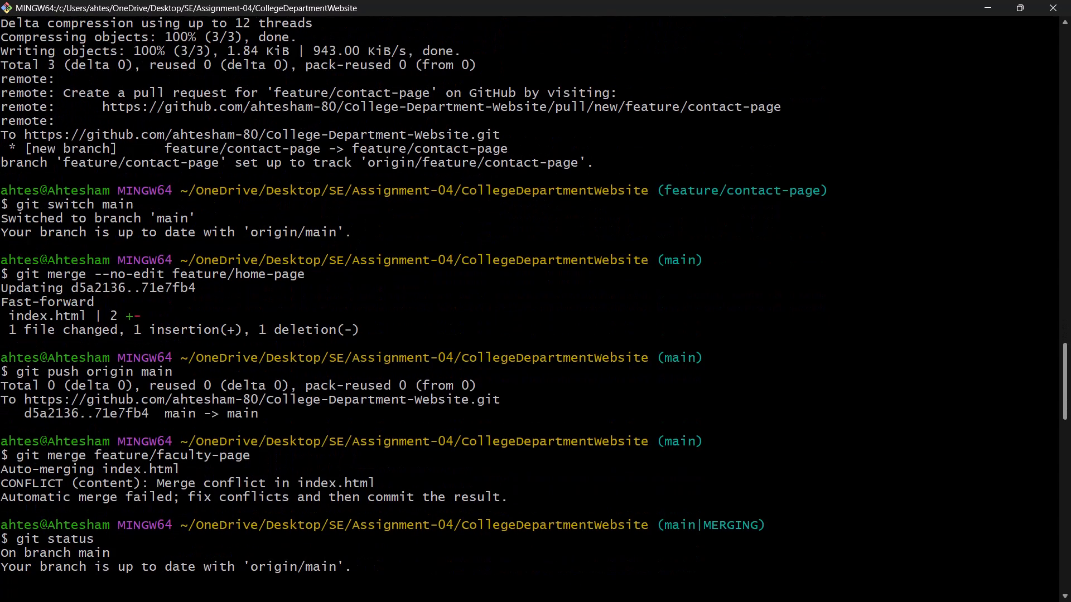
{"action": "scroll", "coordinate": [726, 513], "scroll_direction": "down", "scroll_amount": 1}
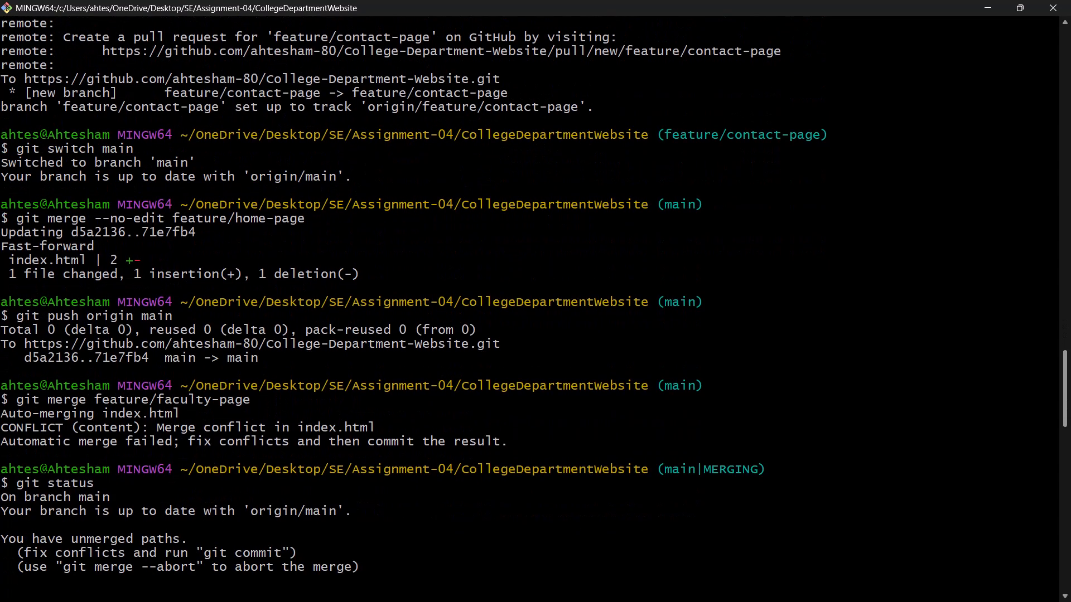
{"action": "scroll", "coordinate": [726, 513], "scroll_direction": "down", "scroll_amount": 2}
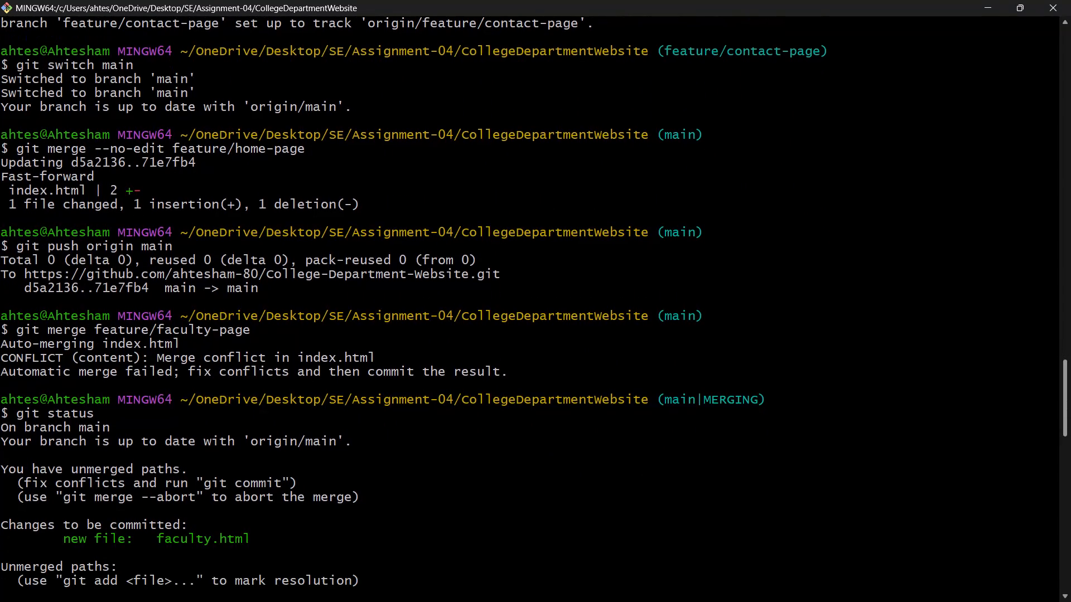
{"action": "scroll", "coordinate": [726, 513], "scroll_direction": "down", "scroll_amount": 1}
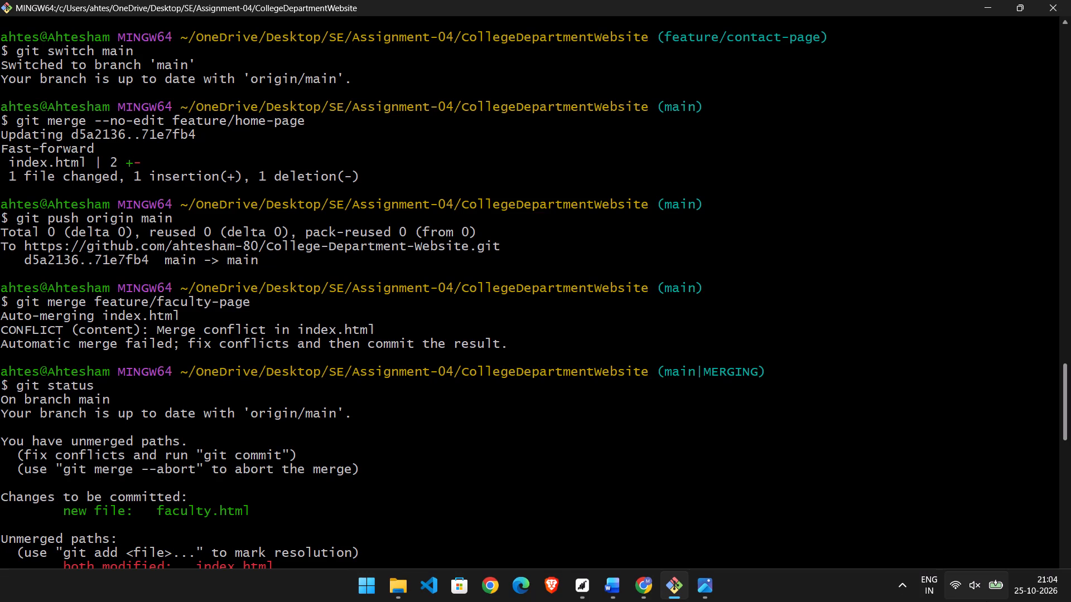
{"action": "key", "text": "Print"}
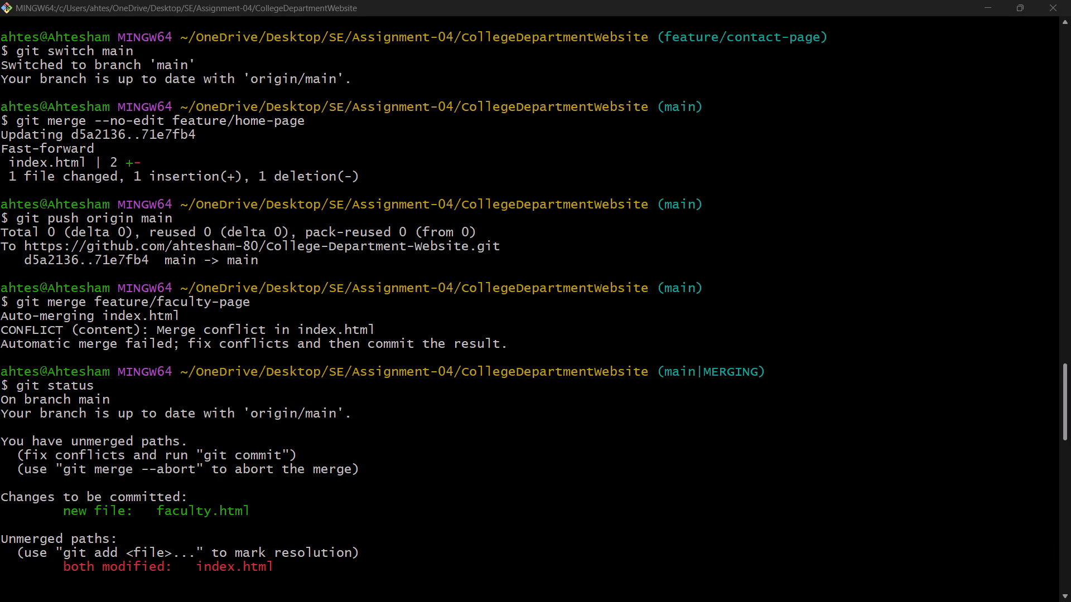
{"action": "left_click_drag", "start_coordinate": [0, 28], "coordinate": [1, 28]}
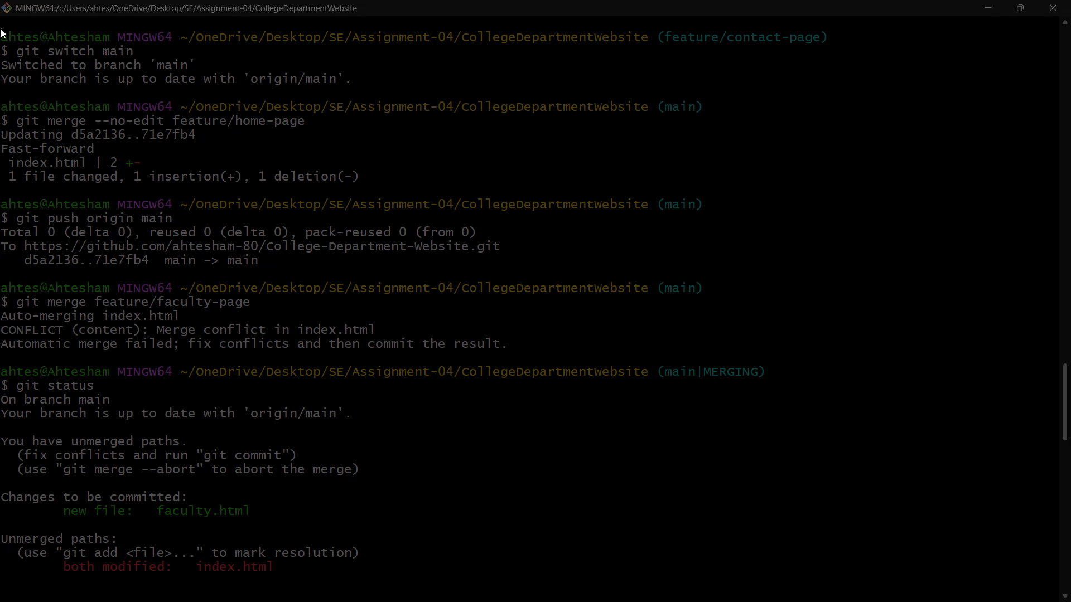
{"action": "left_click_drag", "start_coordinate": [1, 28], "coordinate": [636, 333]}
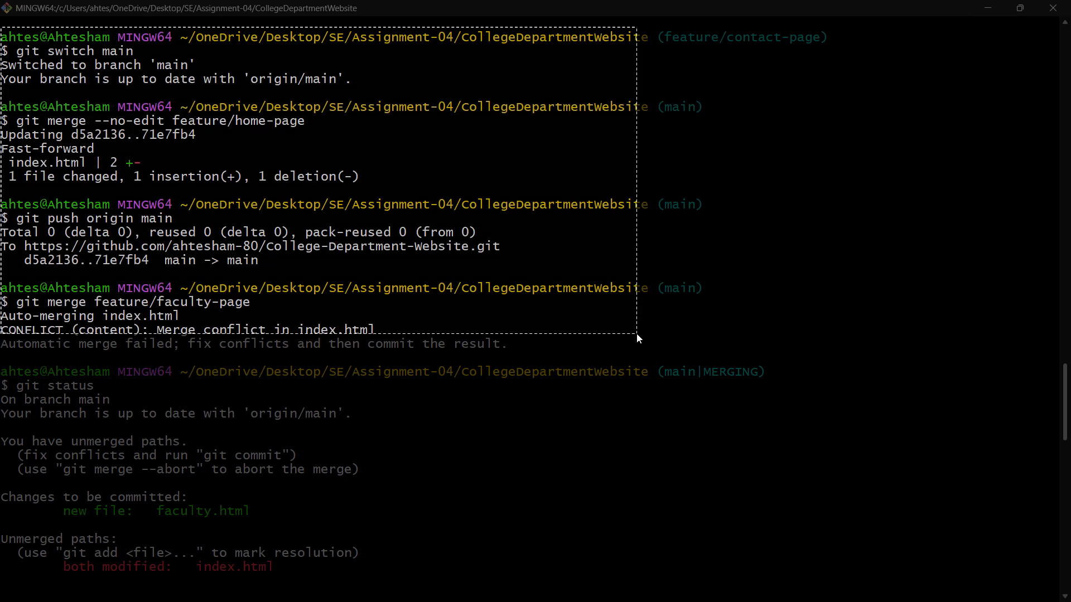
{"action": "left_click_drag", "start_coordinate": [636, 333], "coordinate": [804, 347]}
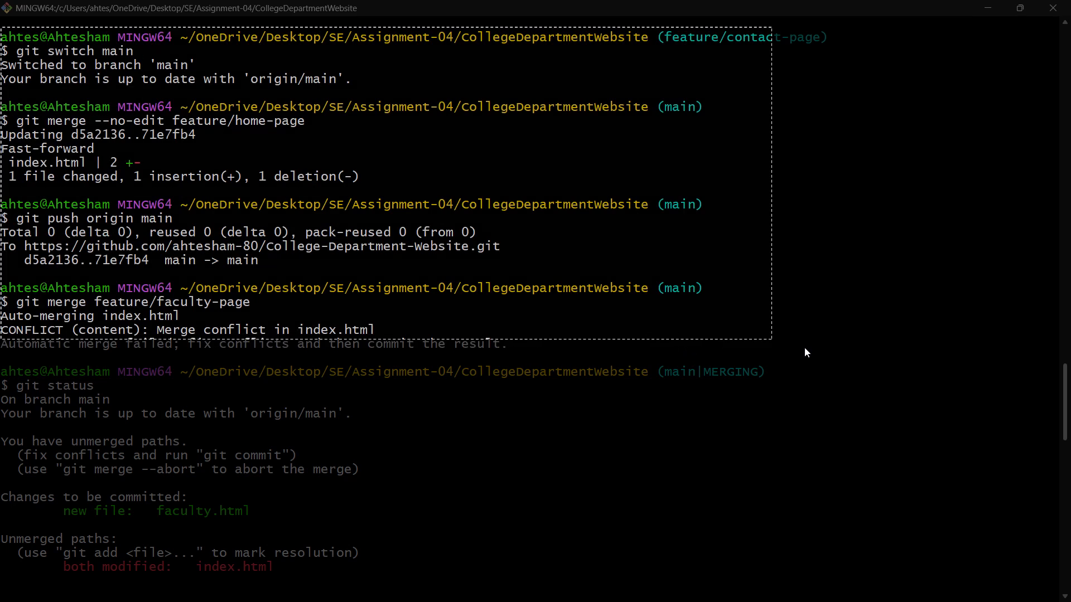
{"action": "left_click_drag", "start_coordinate": [804, 347], "coordinate": [858, 340]}
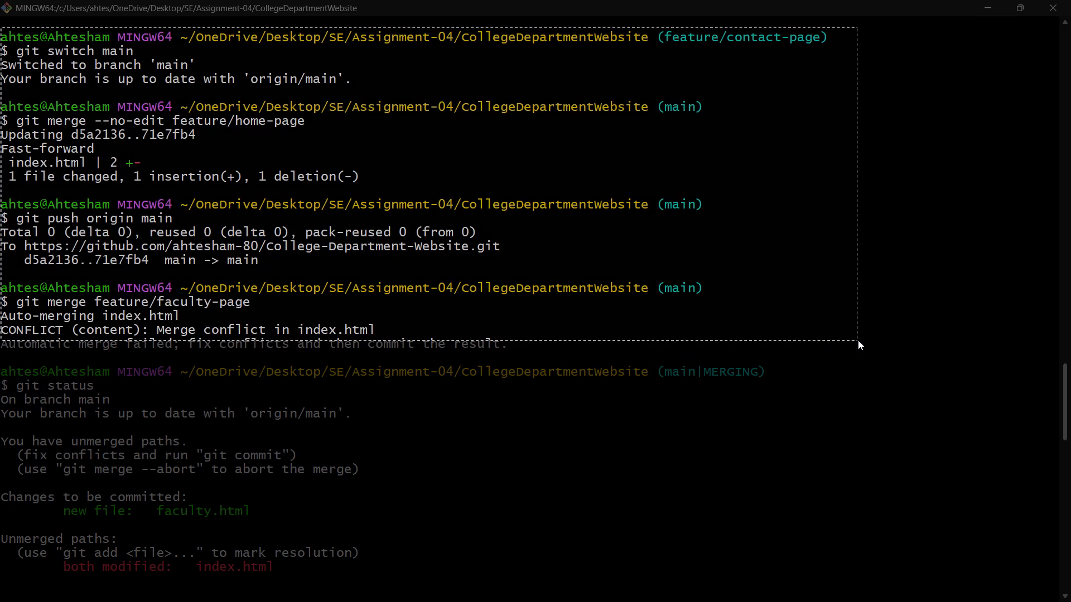
{"action": "left_click_drag", "start_coordinate": [858, 340], "coordinate": [854, 601]}
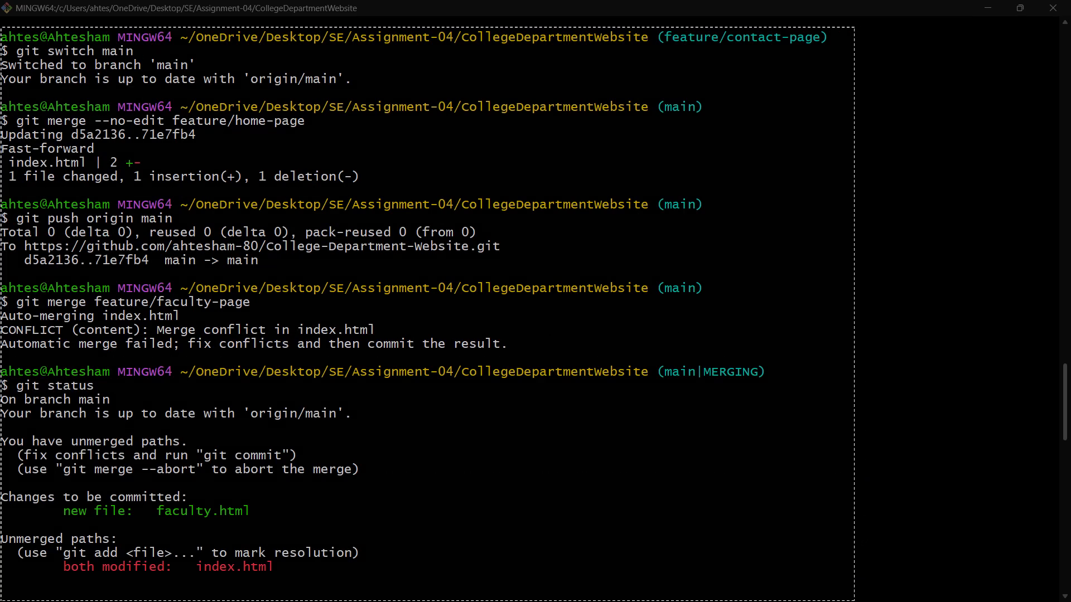
{"action": "left_click_drag", "start_coordinate": [854, 601], "coordinate": [938, 574]}
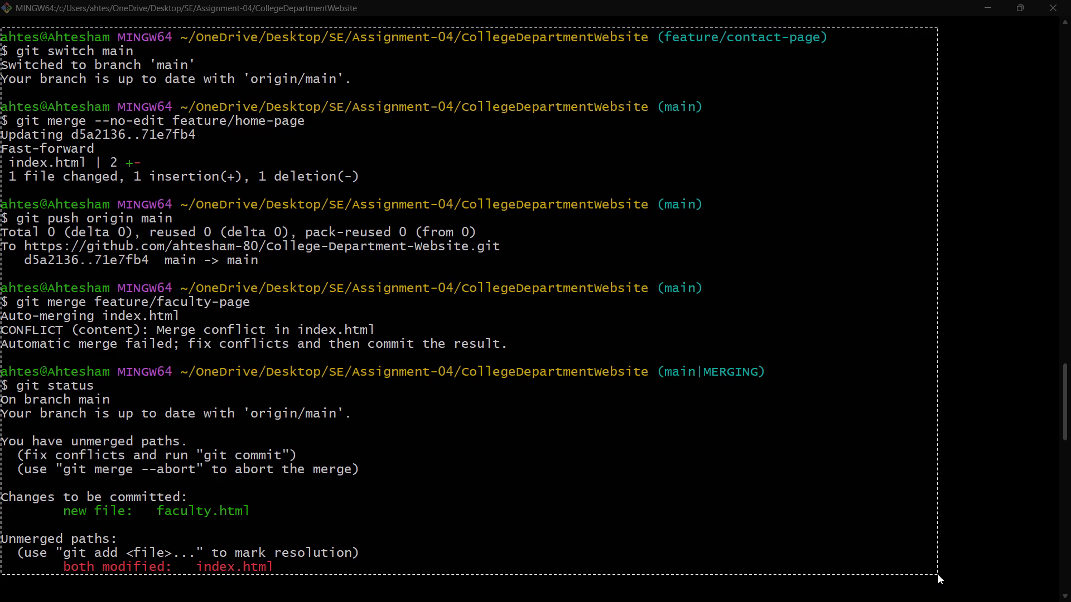
{"action": "left_click_drag", "start_coordinate": [938, 574], "coordinate": [938, 576]}
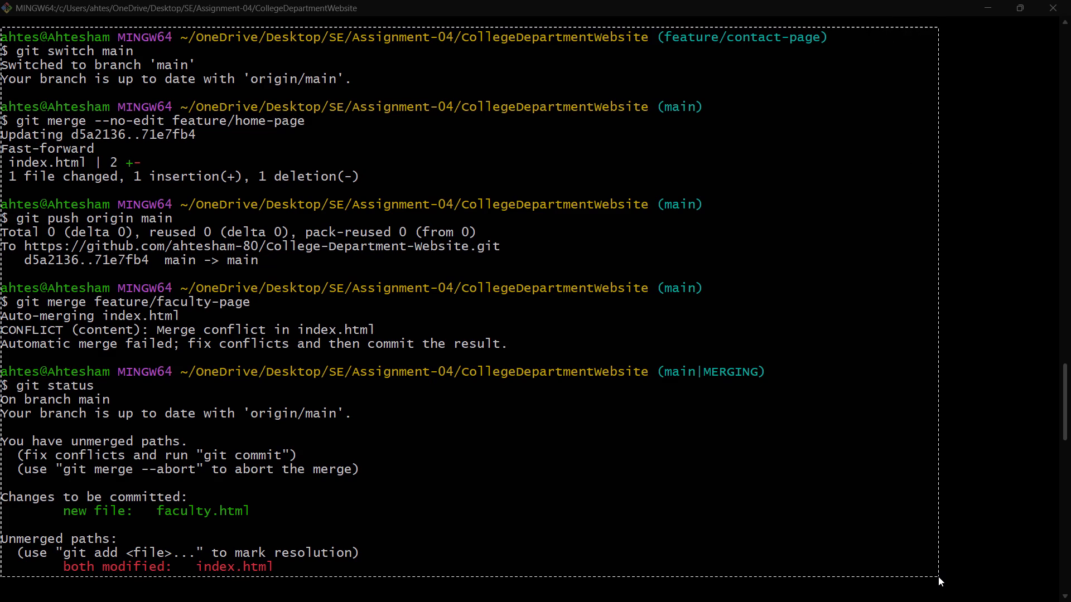
{"action": "left_click_drag", "start_coordinate": [938, 576], "coordinate": [935, 591]}
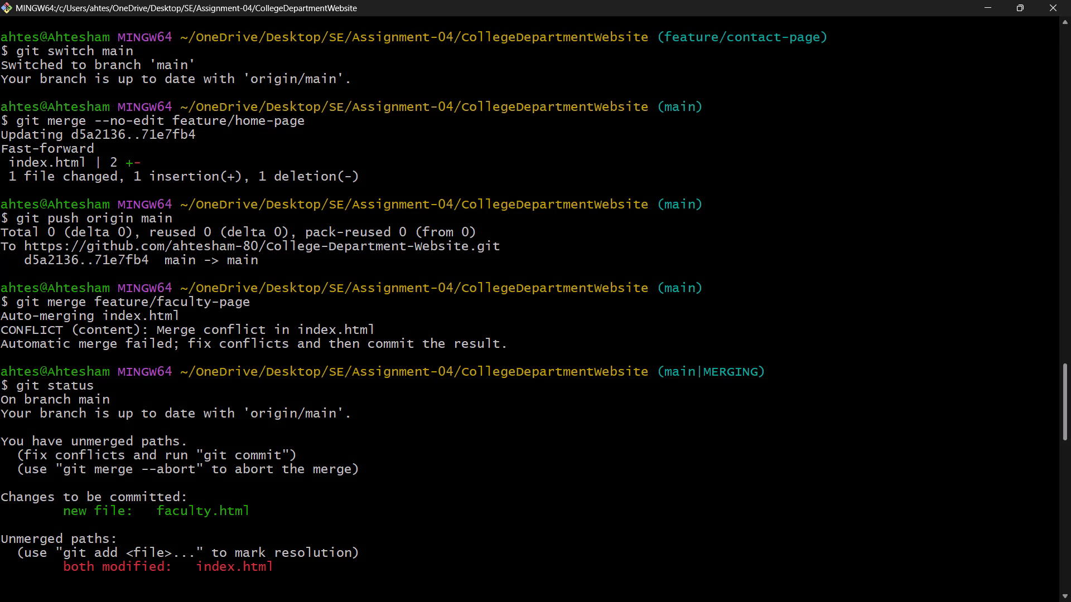
Capture a region screenshot of the terminal from notepad index.html through the conflict-resolution commit, its push, the contact-page merge and the final push to main.
{"action": "scroll", "coordinate": [714, 540], "scroll_direction": "down", "scroll_amount": 1}
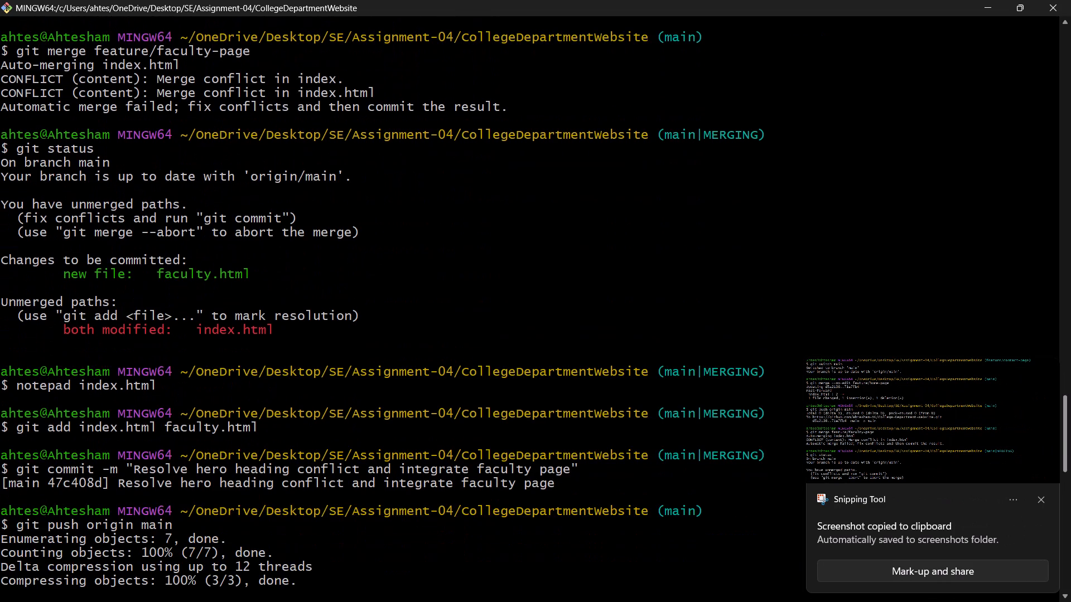
{"action": "scroll", "coordinate": [714, 540], "scroll_direction": "down", "scroll_amount": 4}
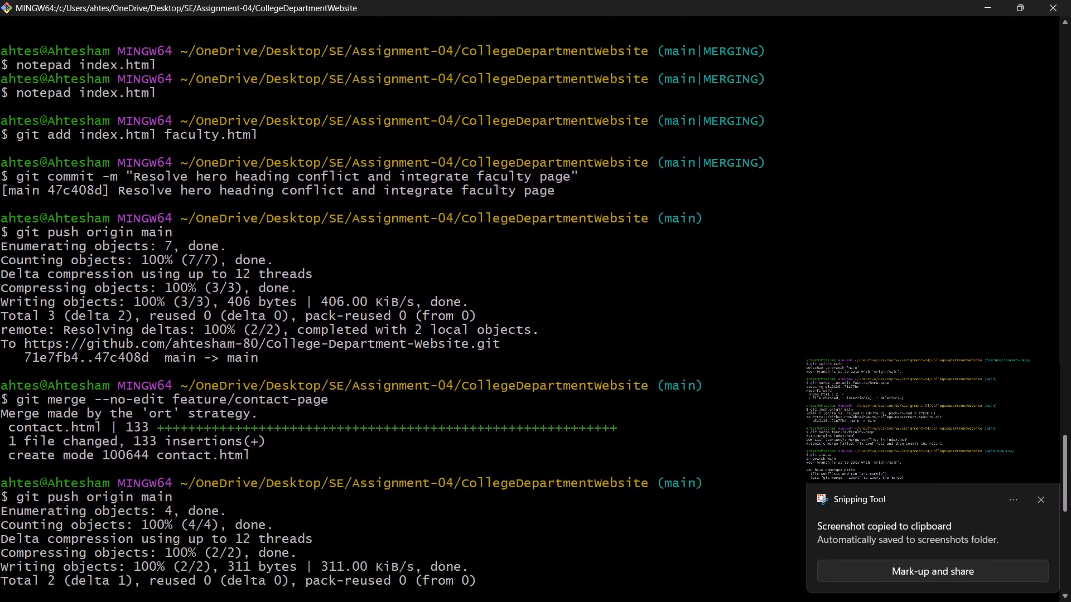
{"action": "scroll", "coordinate": [714, 540], "scroll_direction": "down", "scroll_amount": 1}
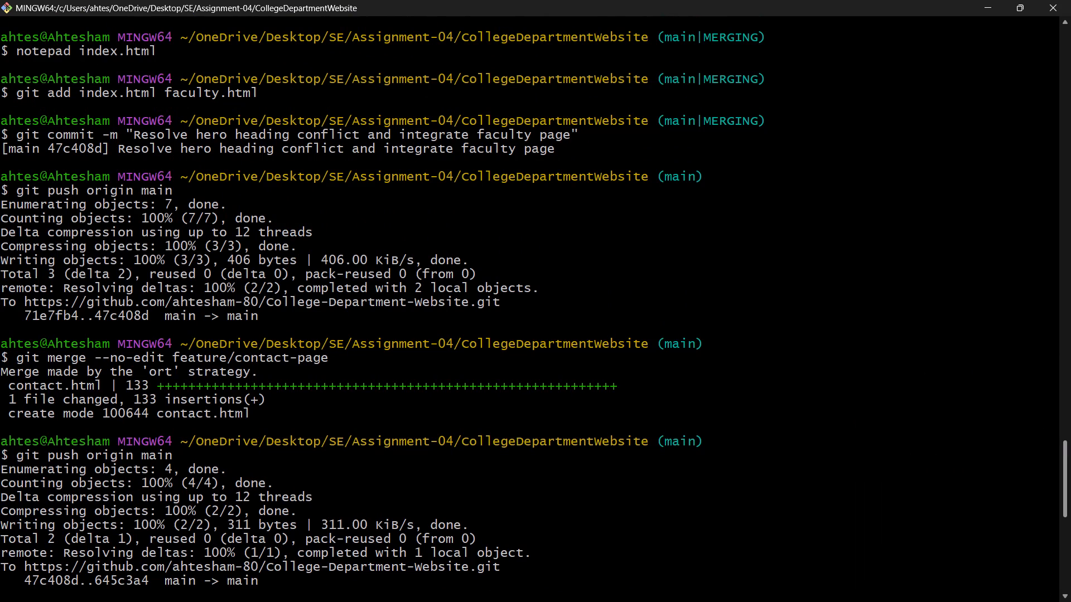
{"action": "key", "text": "Print"}
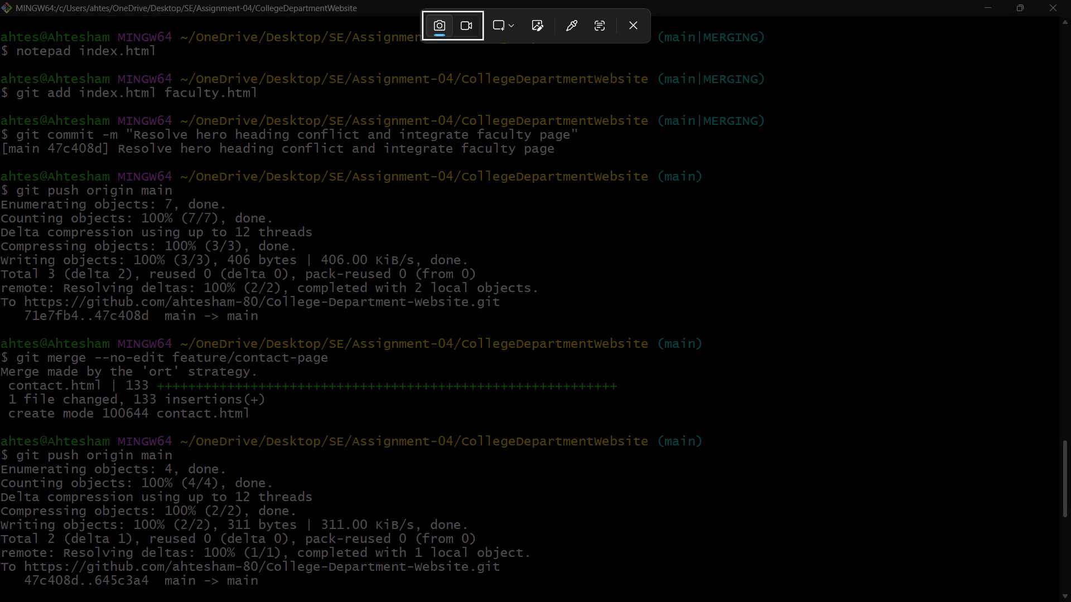
{"action": "left_click_drag", "start_coordinate": [0, 21], "coordinate": [236, 260]}
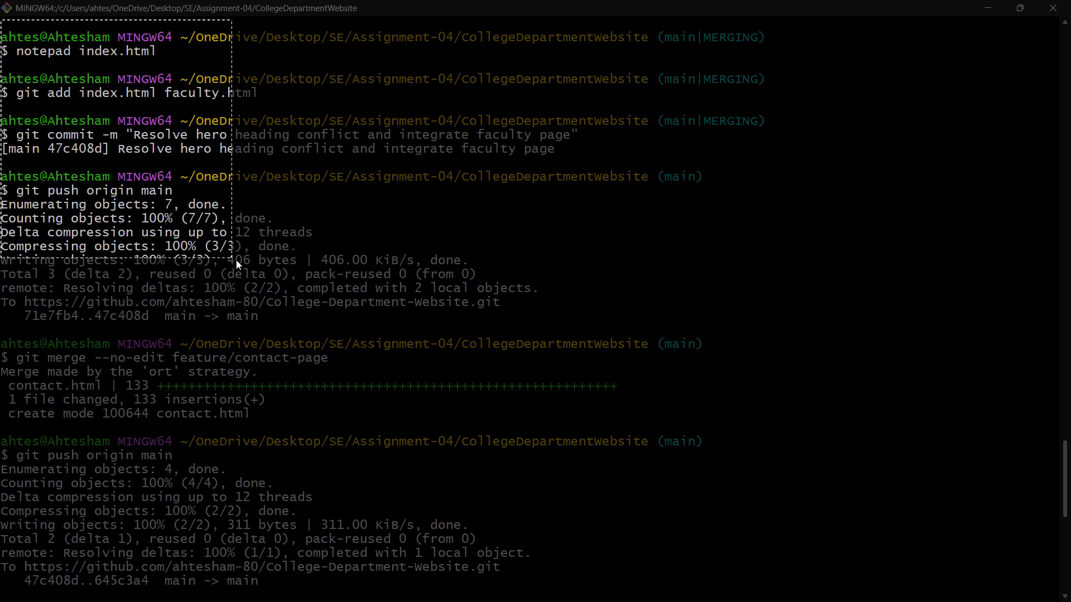
{"action": "left_click_drag", "start_coordinate": [236, 260], "coordinate": [795, 601]}
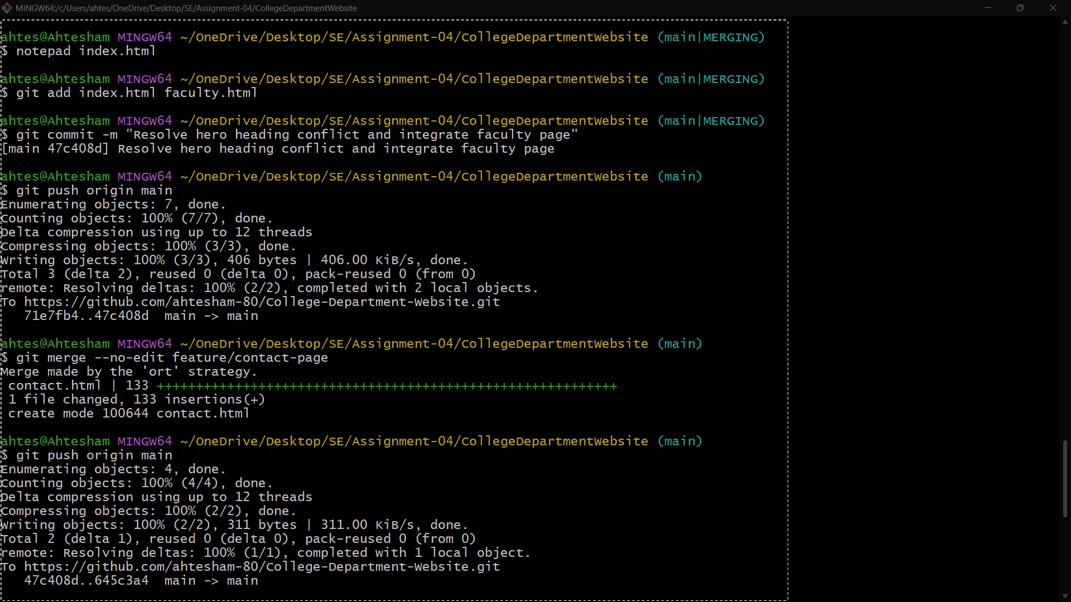
{"action": "left_click_drag", "start_coordinate": [795, 601], "coordinate": [841, 601]}
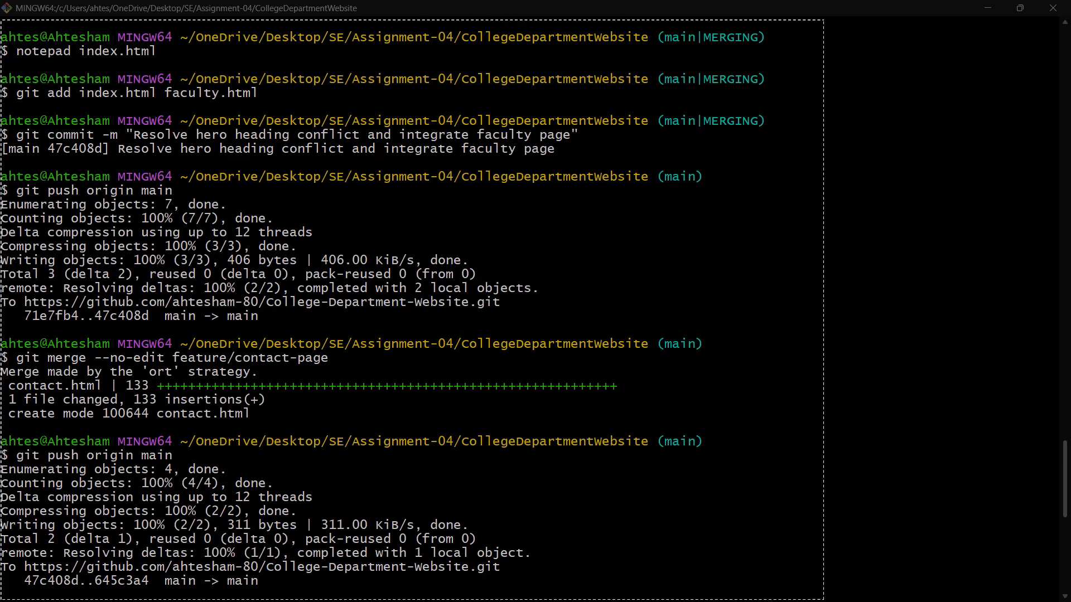
{"action": "left_click_drag", "start_coordinate": [841, 601], "coordinate": [935, 599]}
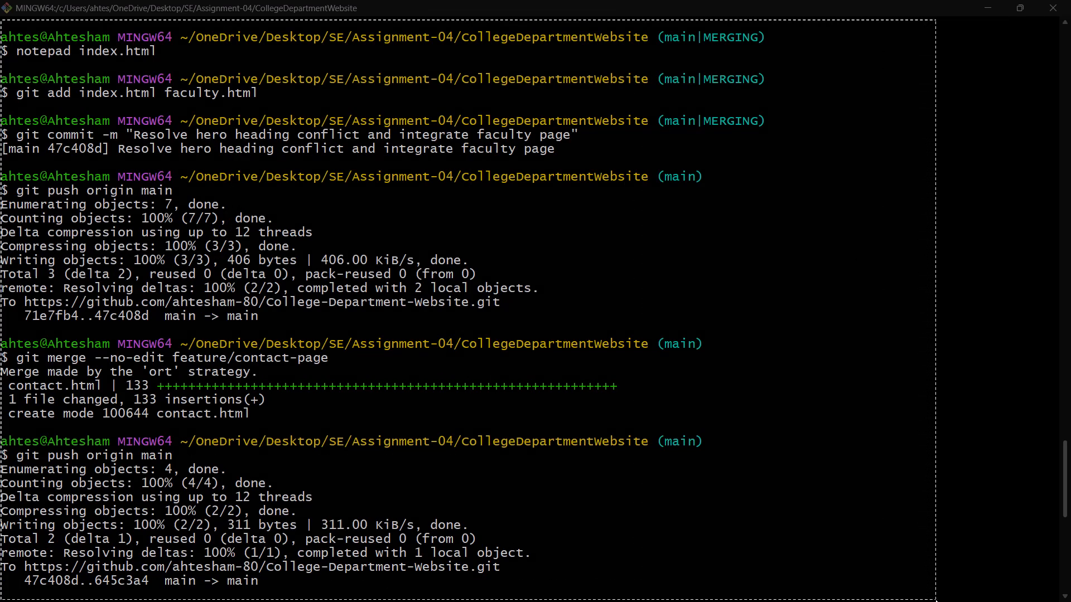
{"action": "left_click_drag", "start_coordinate": [935, 599], "coordinate": [936, 601]}
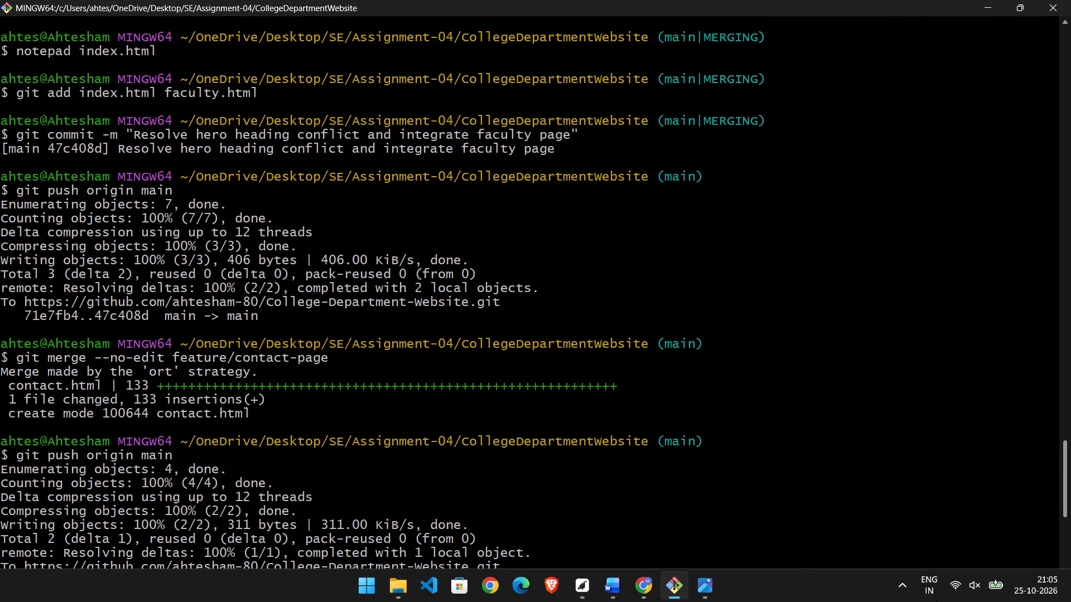
Capture a region screenshot of the terminal from git fetch origin through the branch list, git status and the full git log graph.
{"action": "scroll", "coordinate": [633, 524], "scroll_direction": "down", "scroll_amount": 1}
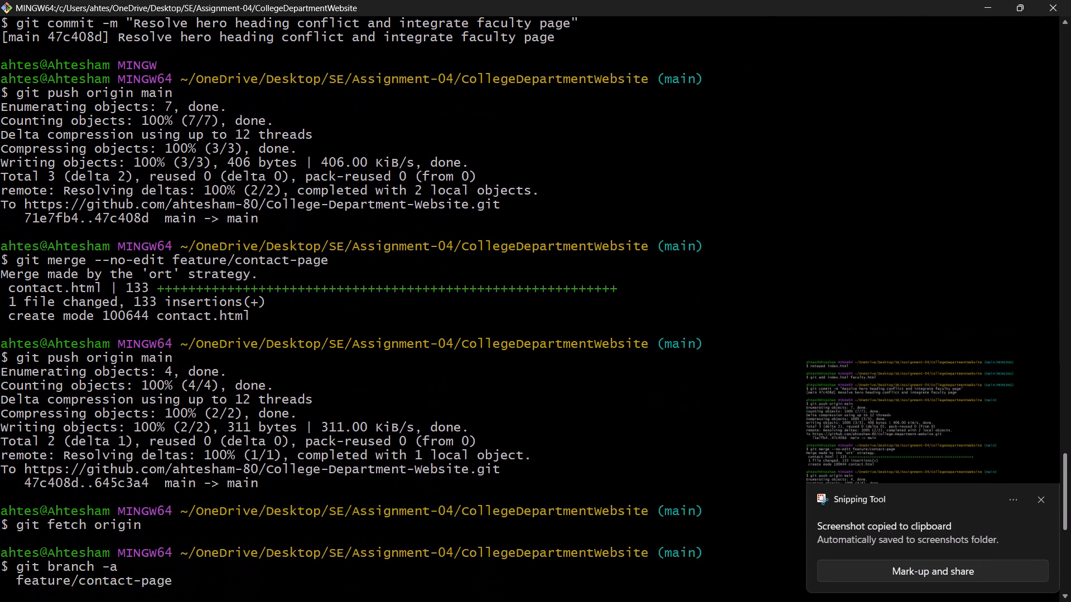
{"action": "scroll", "coordinate": [633, 524], "scroll_direction": "down", "scroll_amount": 3}
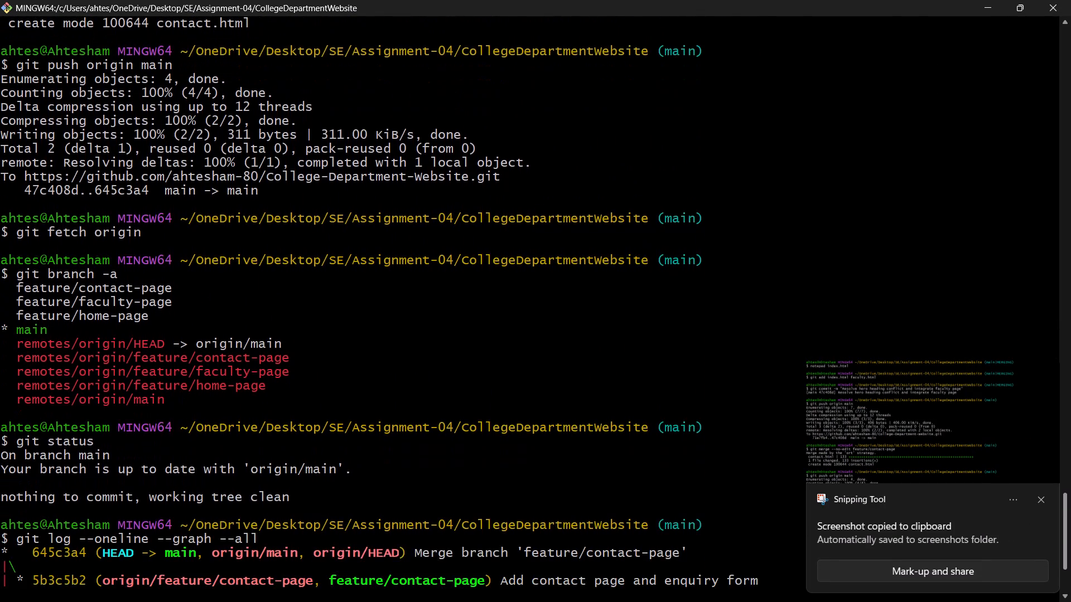
{"action": "scroll", "coordinate": [633, 524], "scroll_direction": "down", "scroll_amount": 2}
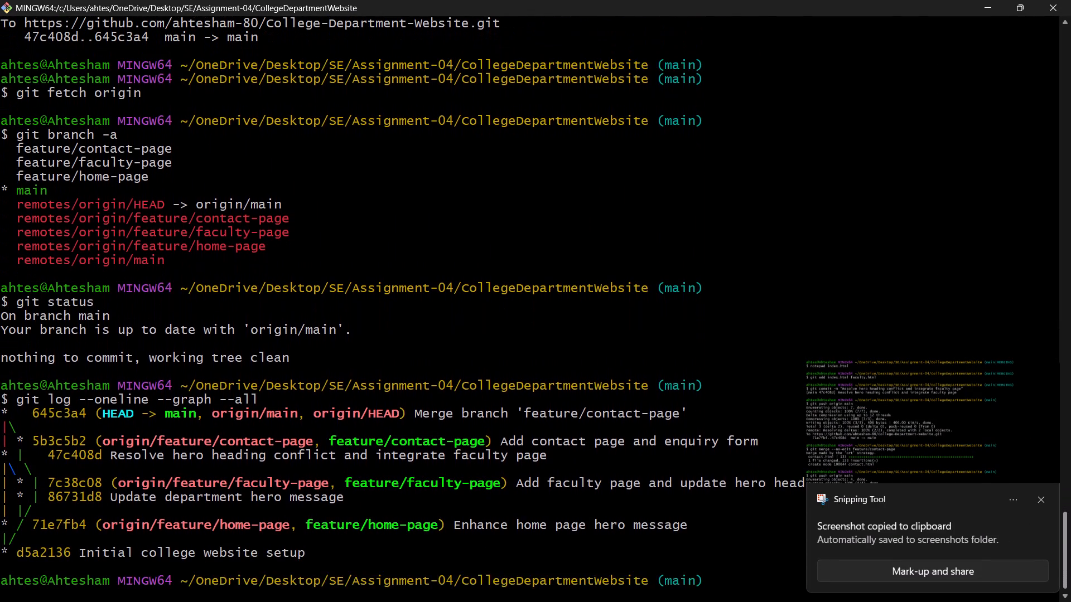
{"action": "scroll", "coordinate": [633, 524], "scroll_direction": "down", "scroll_amount": 2}
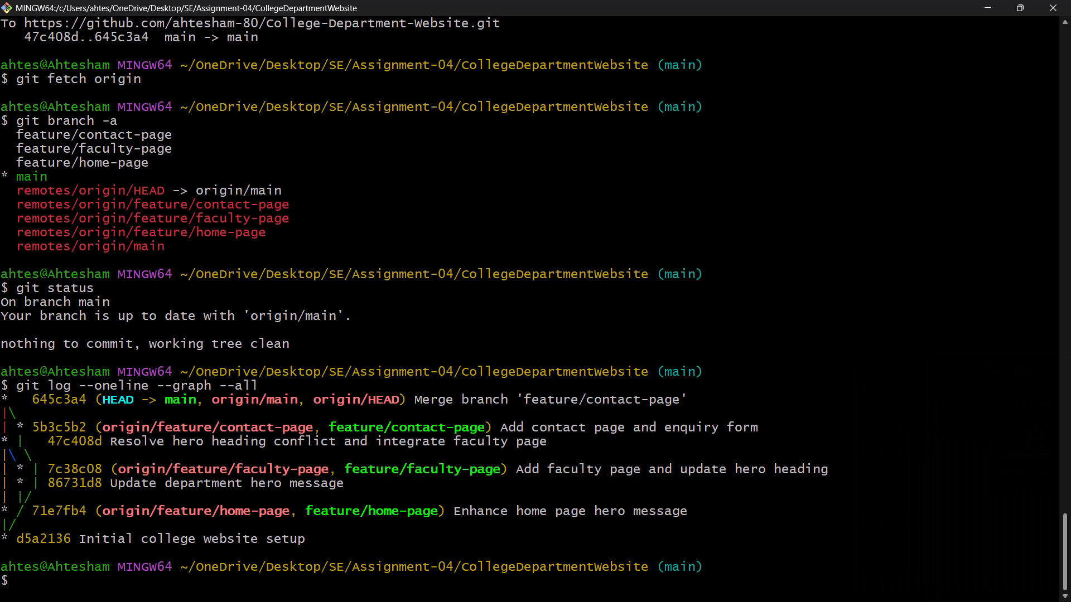
{"action": "scroll", "coordinate": [633, 524], "scroll_direction": "down", "scroll_amount": 1}
{"action": "key", "text": "Print"}
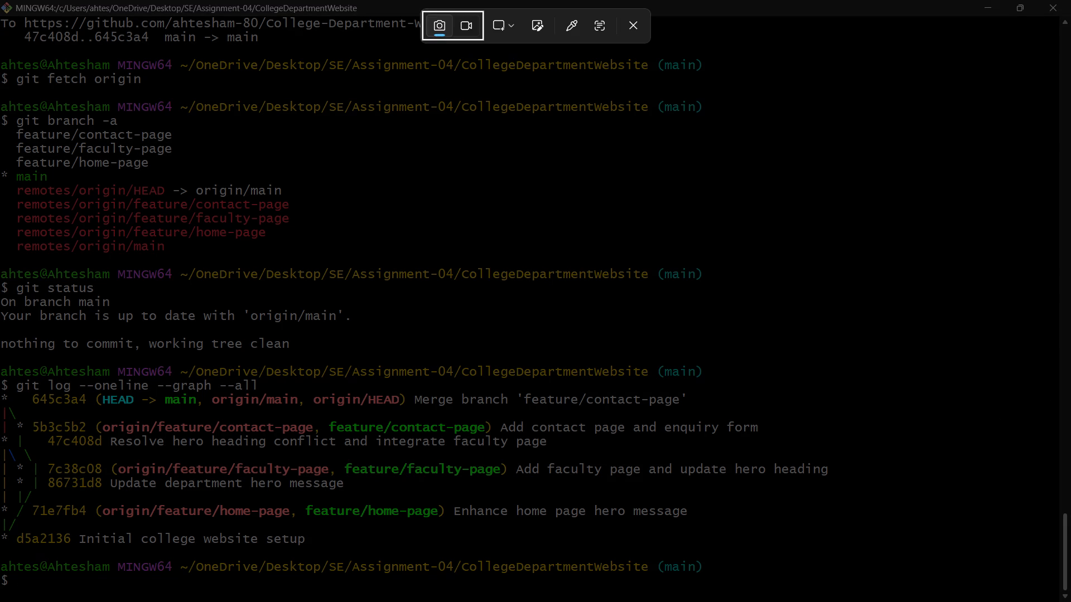
{"action": "left_click", "coordinate": [0, 37]}
{"action": "left_click_drag", "start_coordinate": [0, 48], "coordinate": [697, 601]}
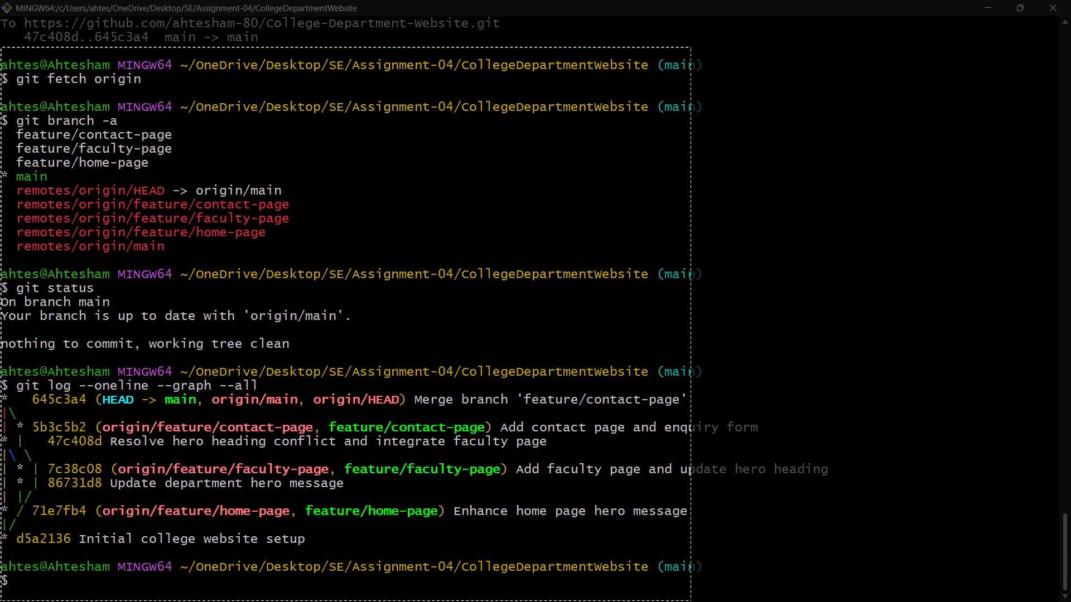
{"action": "left_click_drag", "start_coordinate": [697, 601], "coordinate": [874, 554]}
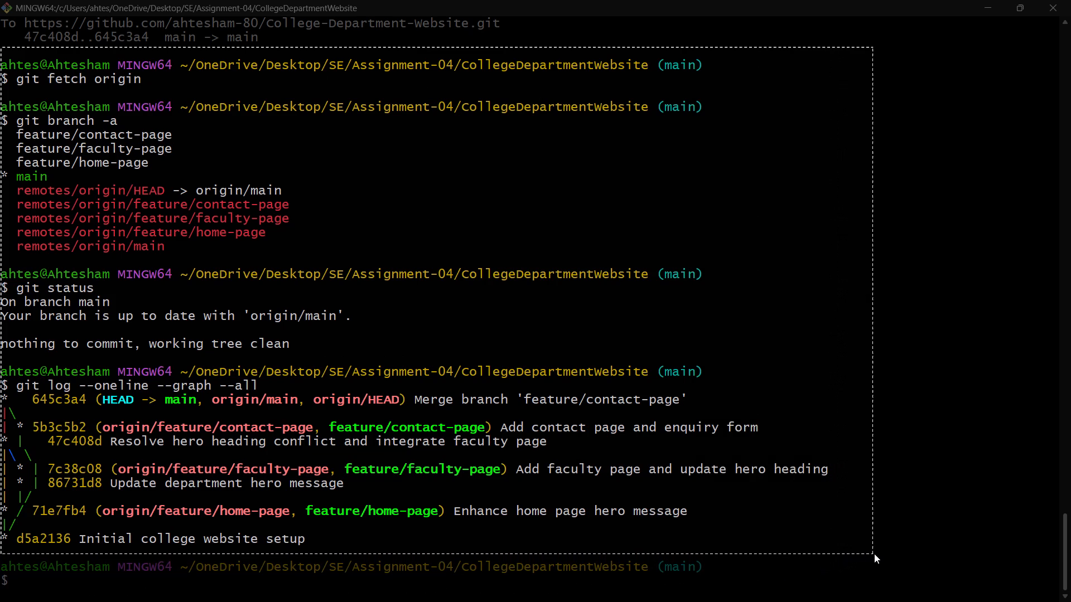
{"action": "left_click_drag", "start_coordinate": [874, 554], "coordinate": [925, 546]}
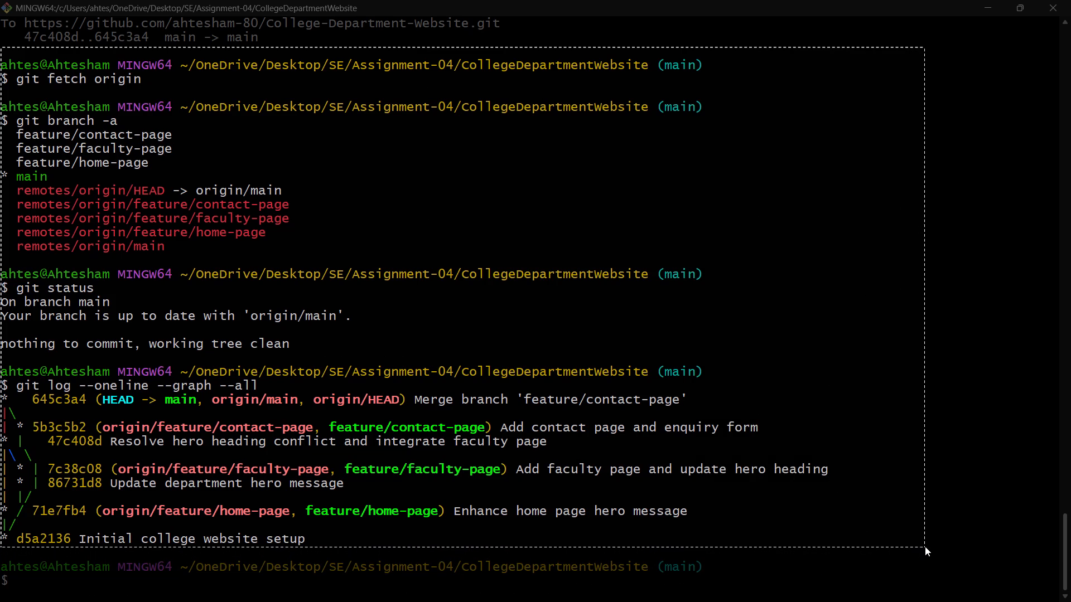
{"action": "left_click_drag", "start_coordinate": [925, 546], "coordinate": [933, 556]}
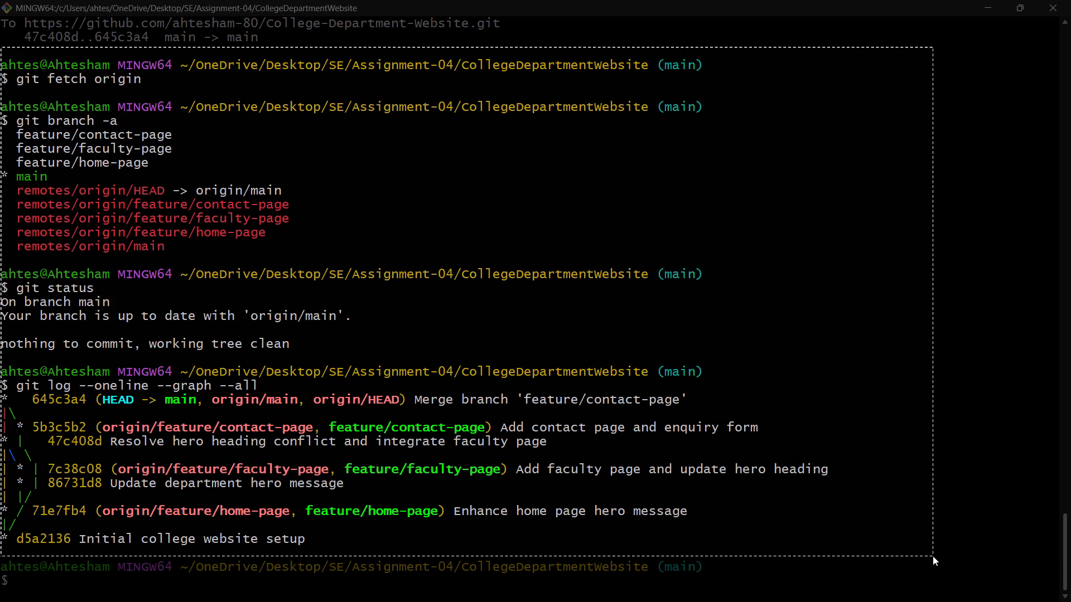
{"action": "left_click_drag", "start_coordinate": [933, 556], "coordinate": [938, 555]}
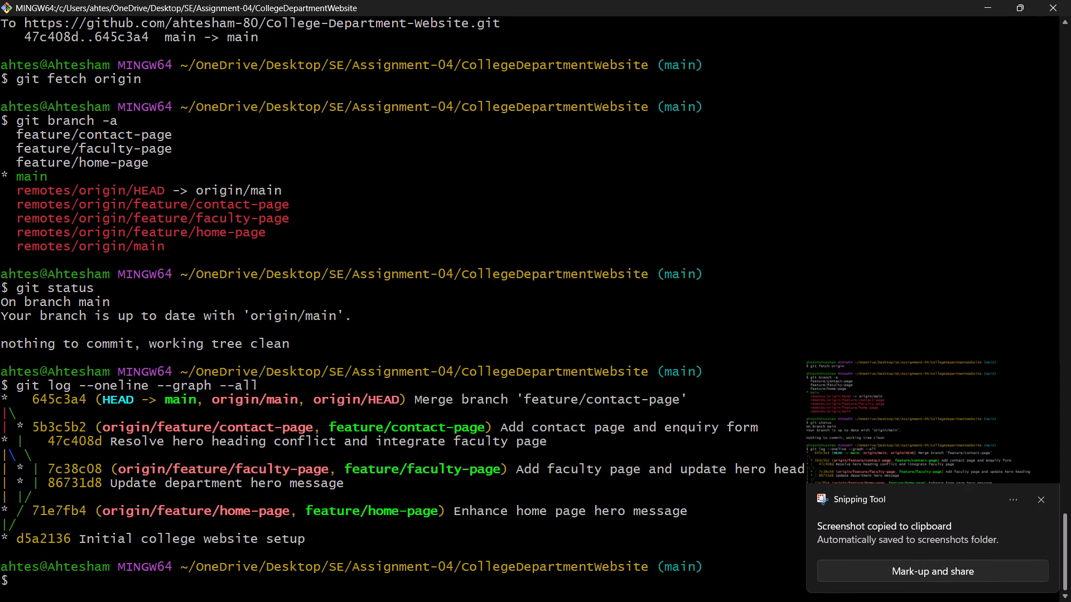
Minimize Git Bash and close the open screenshot previews, the Gallery window and the Sesd_Lab_4 Word document.
{"action": "left_click", "coordinate": [983, 2]}
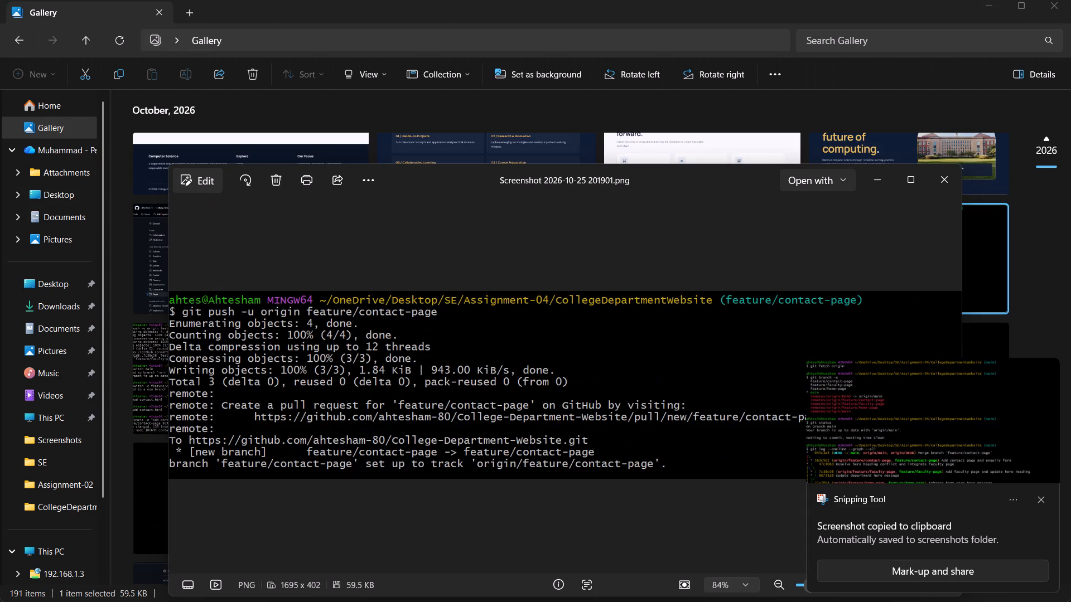
{"action": "left_click", "coordinate": [951, 187]}
{"action": "left_click", "coordinate": [1043, 7]}
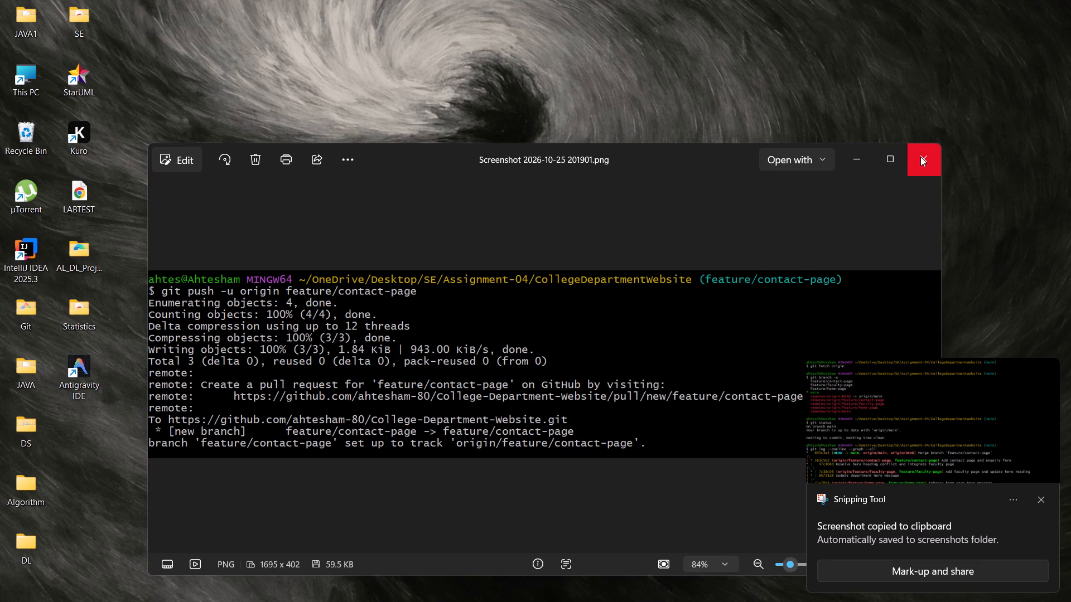
{"action": "left_click", "coordinate": [920, 157]}
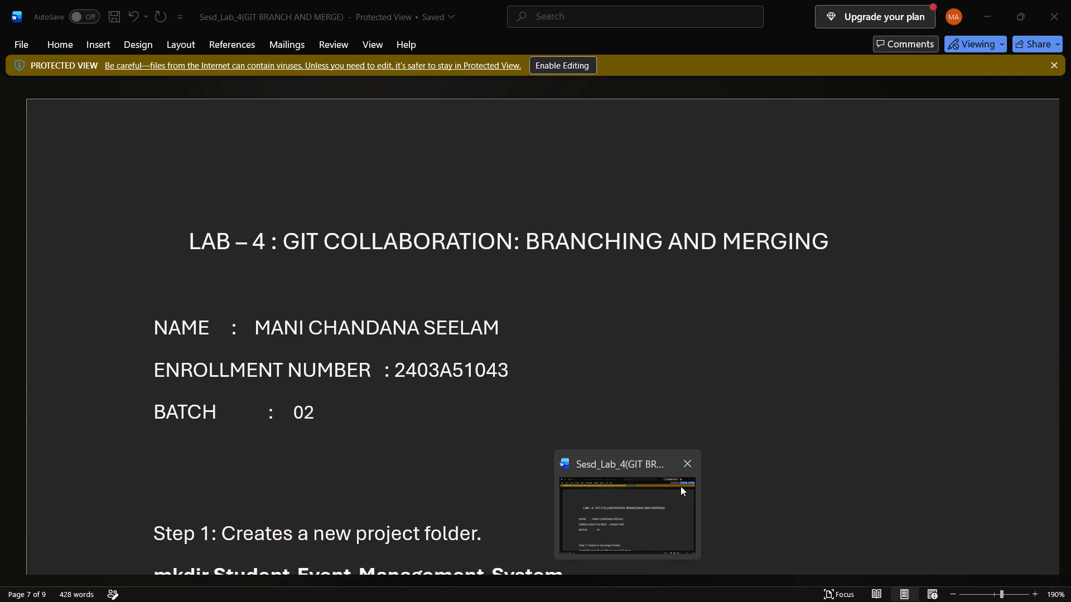
{"action": "left_click", "coordinate": [688, 469]}
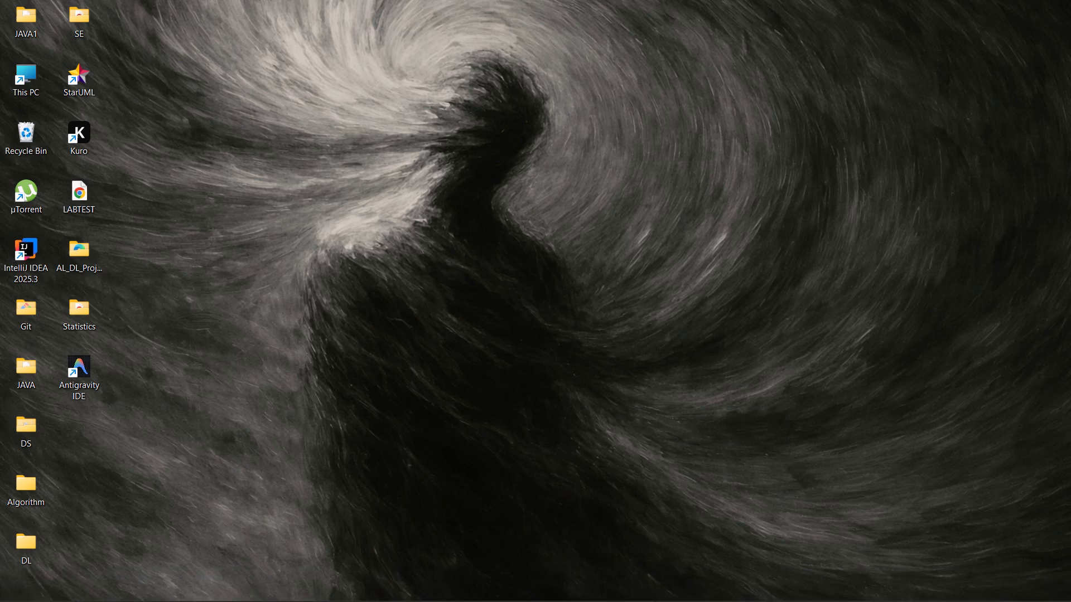
Switch to Chrome, open the SESD ASSIGNMENT - 04 document and place the cursor below the assignment text.
{"action": "left_click", "coordinate": [643, 589]}
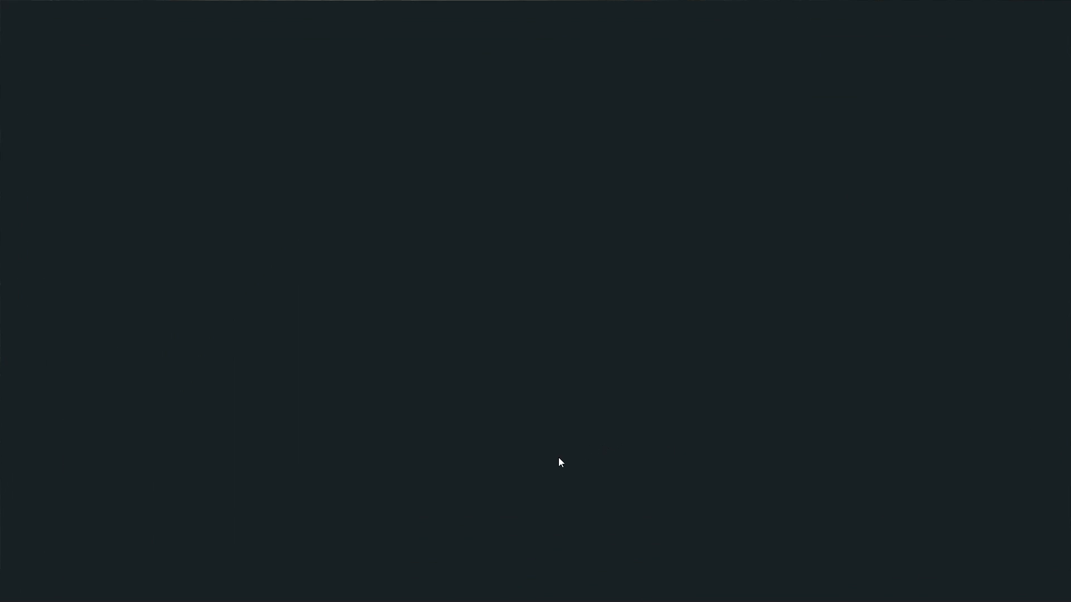
{"action": "left_click", "coordinate": [80, 9]}
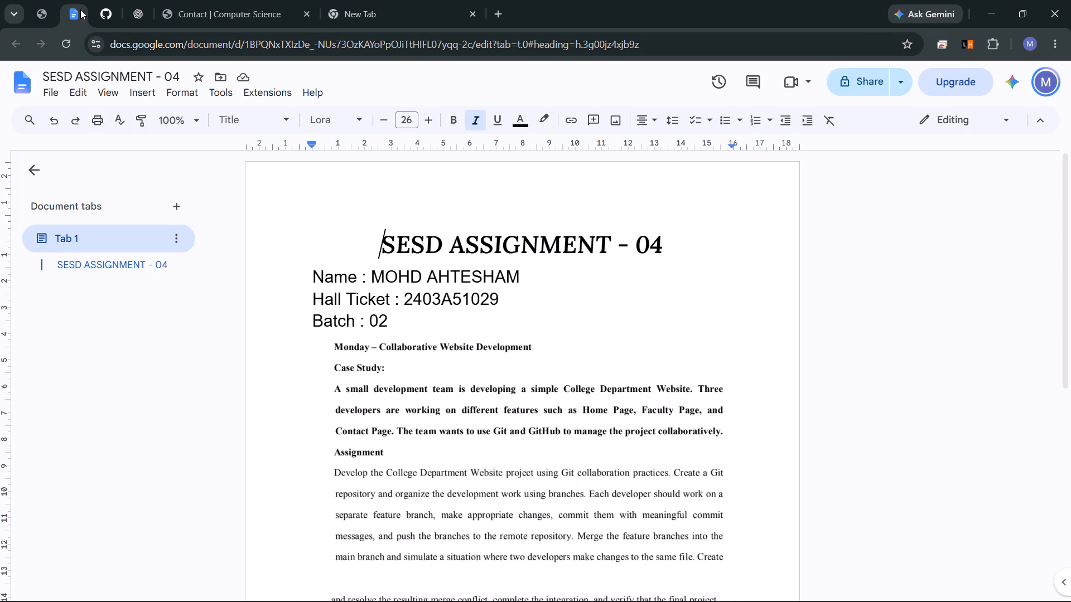
{"action": "scroll", "coordinate": [506, 378], "scroll_direction": "down", "scroll_amount": 2}
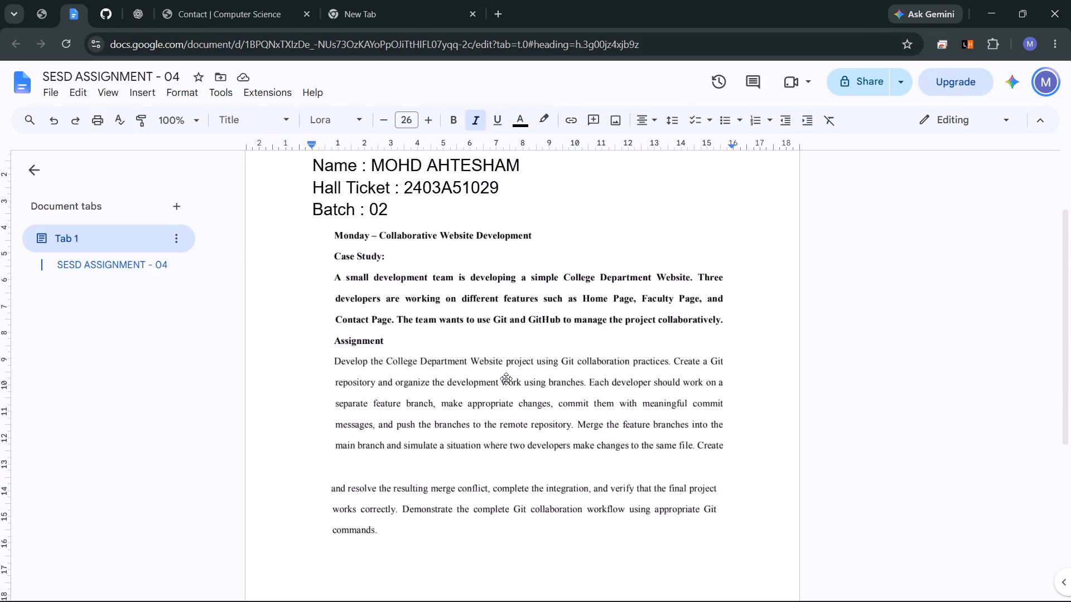
{"action": "scroll", "coordinate": [506, 378], "scroll_direction": "down", "scroll_amount": 3}
{"action": "left_click", "coordinate": [340, 394]}
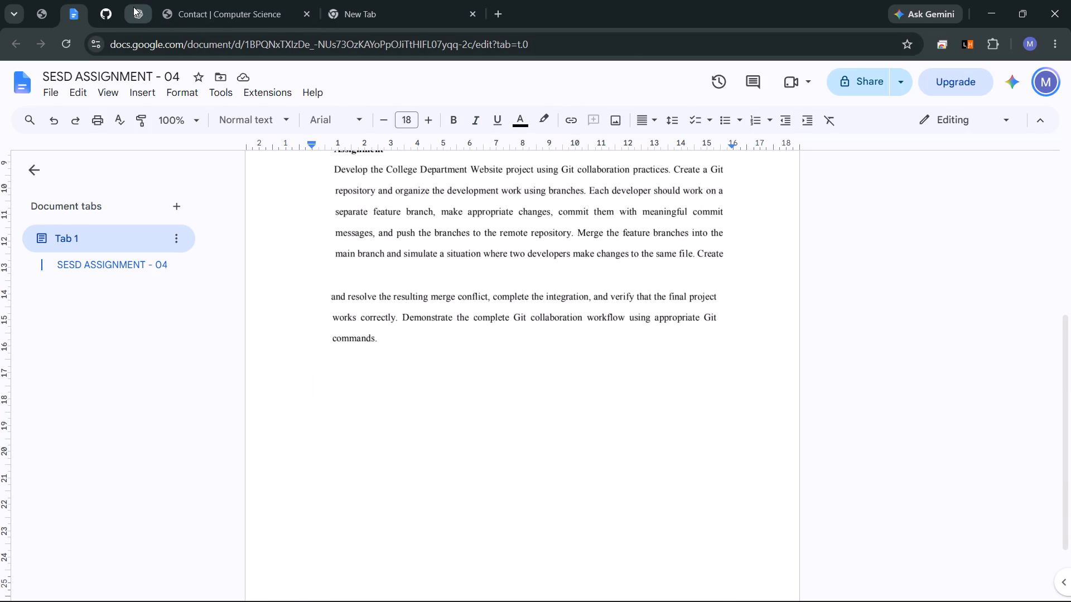
Close the browser tab showing the website's Contact page.
{"action": "left_click", "coordinate": [207, 8]}
{"action": "left_click", "coordinate": [310, 8]}
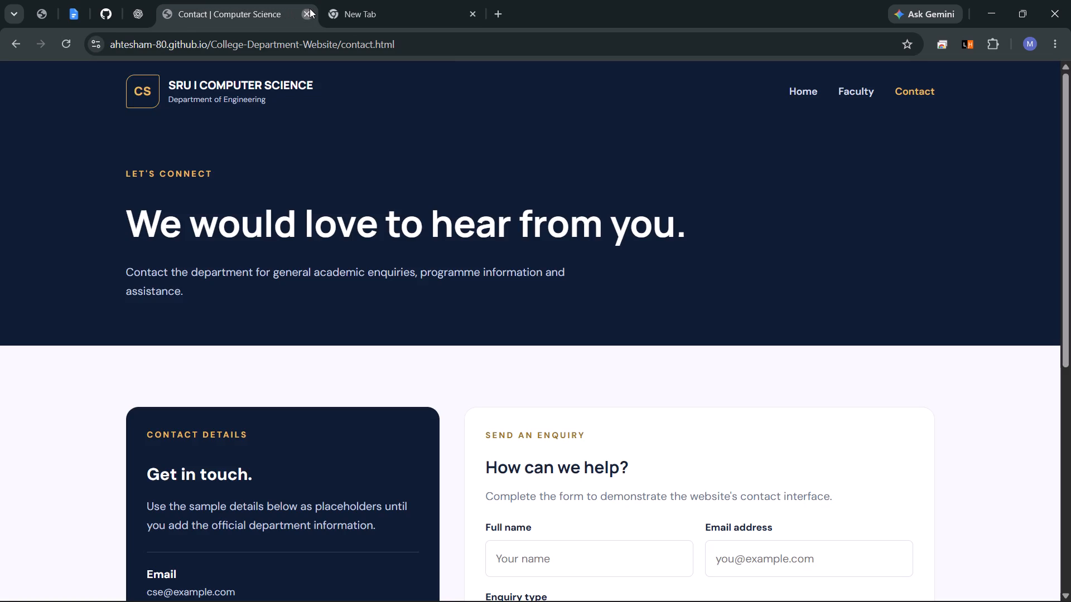
Open the ChatGPT lab report preview and review its required screenshots from Project Structure through the Home Page branch section.
{"action": "left_click", "coordinate": [137, 4]}
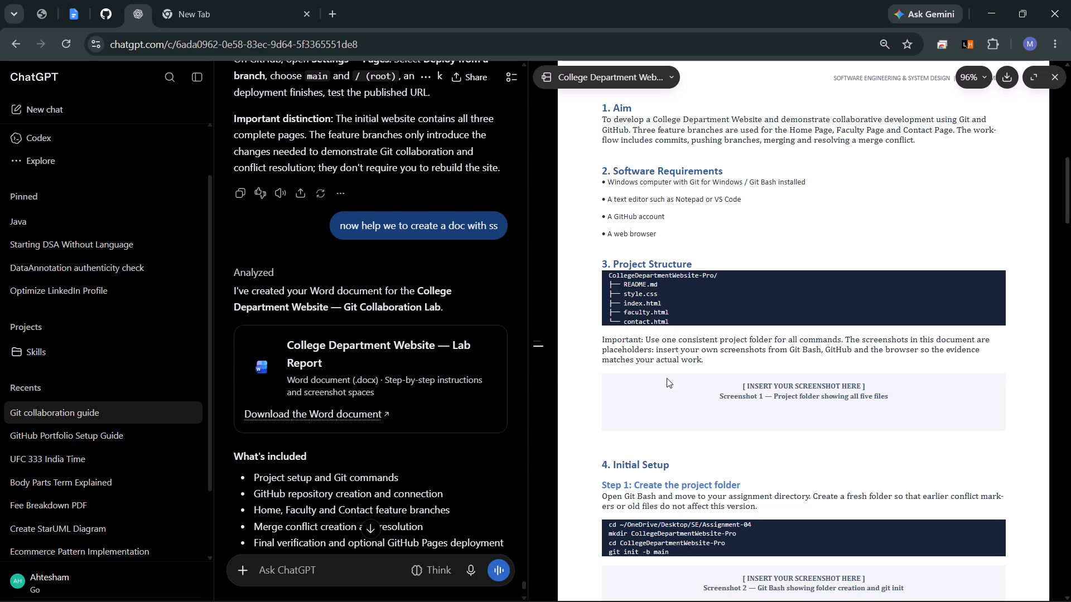
{"action": "scroll", "coordinate": [778, 418], "scroll_direction": "down", "scroll_amount": 2}
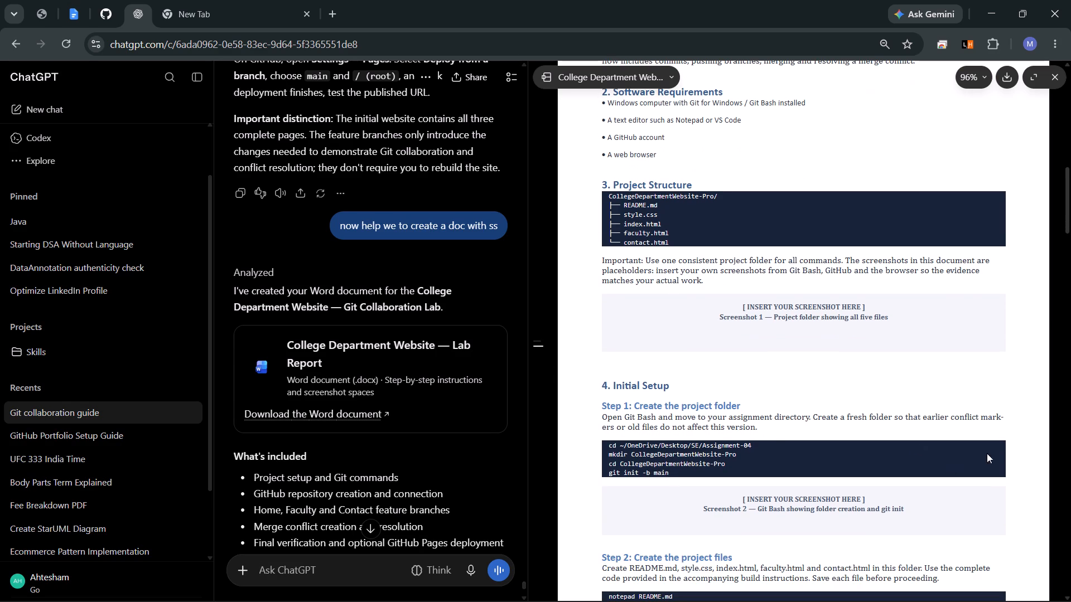
{"action": "scroll", "coordinate": [1010, 482], "scroll_direction": "down", "scroll_amount": 1}
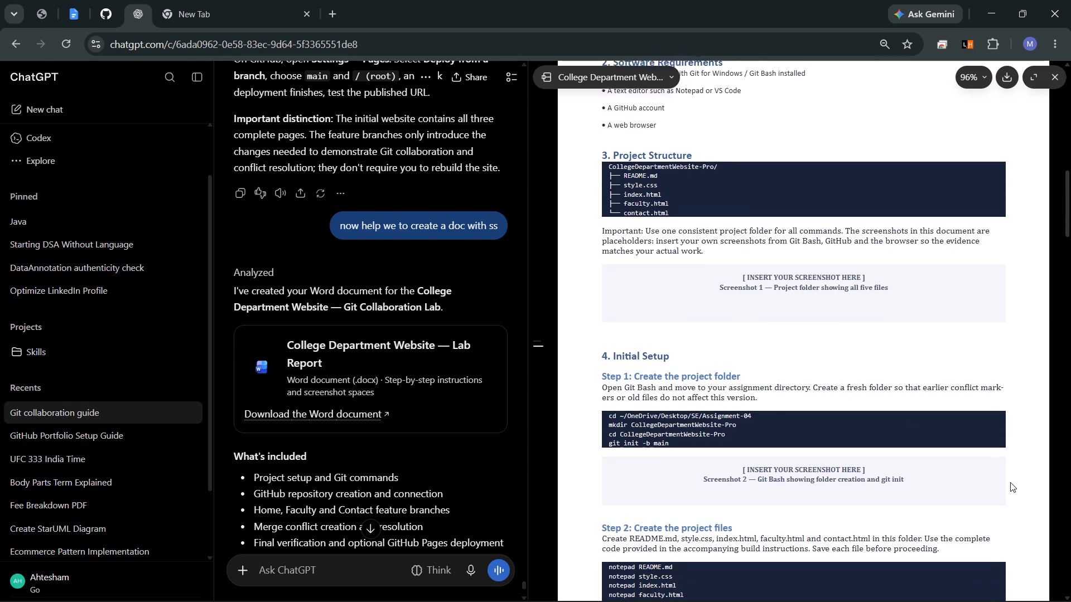
{"action": "scroll", "coordinate": [1010, 482], "scroll_direction": "down", "scroll_amount": 4}
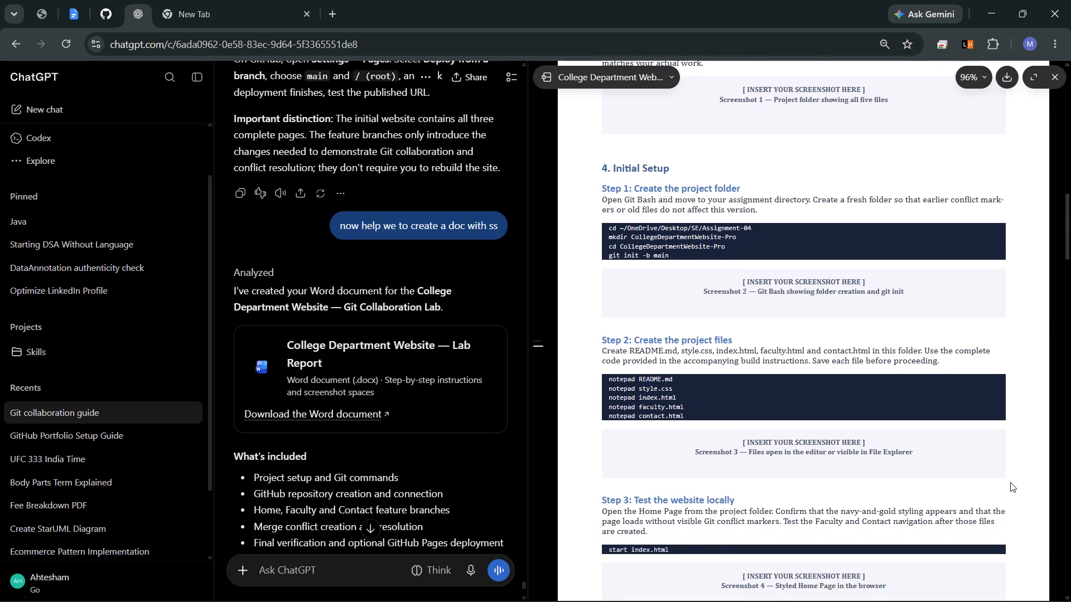
{"action": "scroll", "coordinate": [1010, 482], "scroll_direction": "down", "scroll_amount": 8}
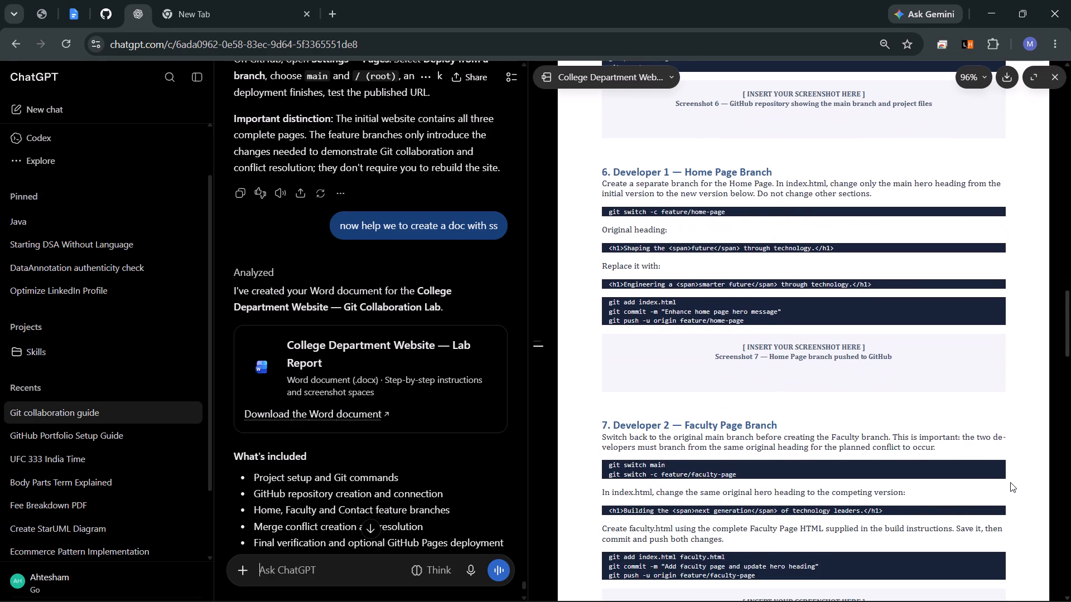
Review the lab report's commands and screenshot placeholders from the Faculty Page branch through the merges, conflict resolution and Final Verification.
{"action": "scroll", "coordinate": [1010, 482], "scroll_direction": "down", "scroll_amount": 1}
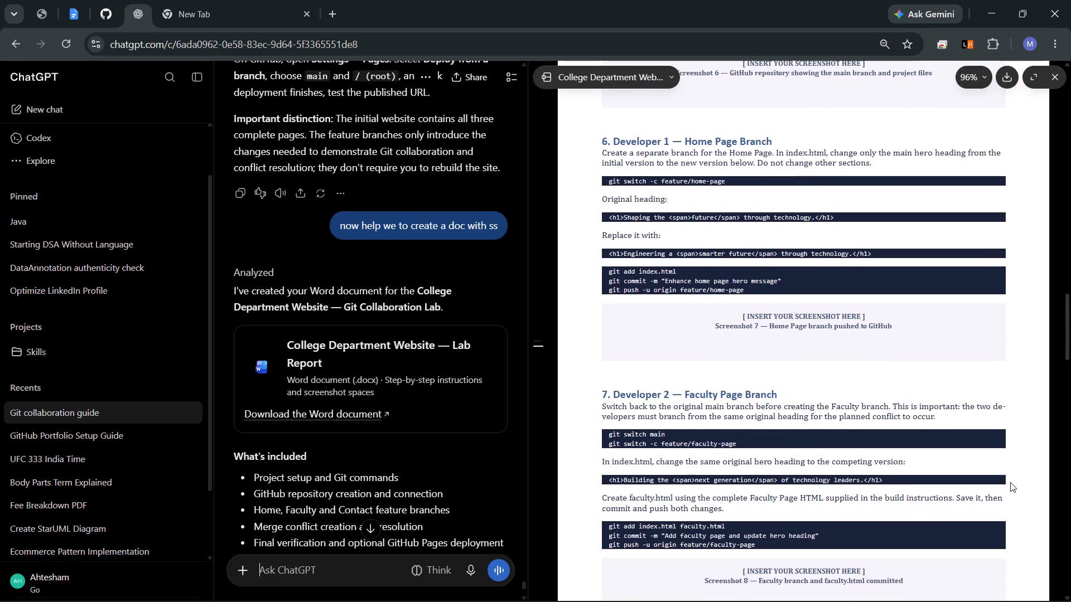
{"action": "scroll", "coordinate": [1010, 482], "scroll_direction": "down", "scroll_amount": 4}
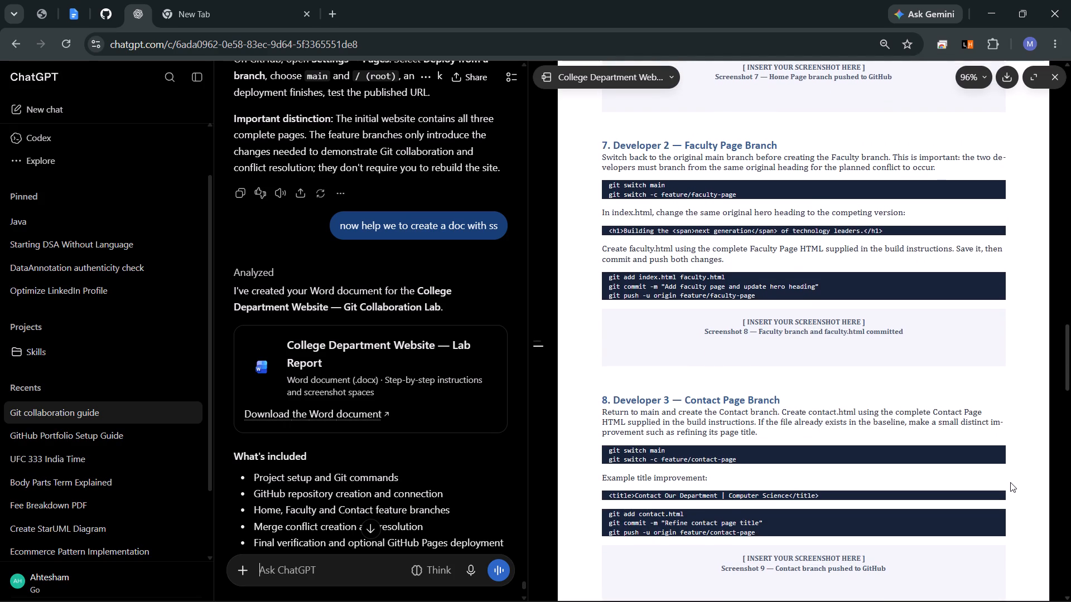
{"action": "scroll", "coordinate": [1010, 482], "scroll_direction": "down", "scroll_amount": 2}
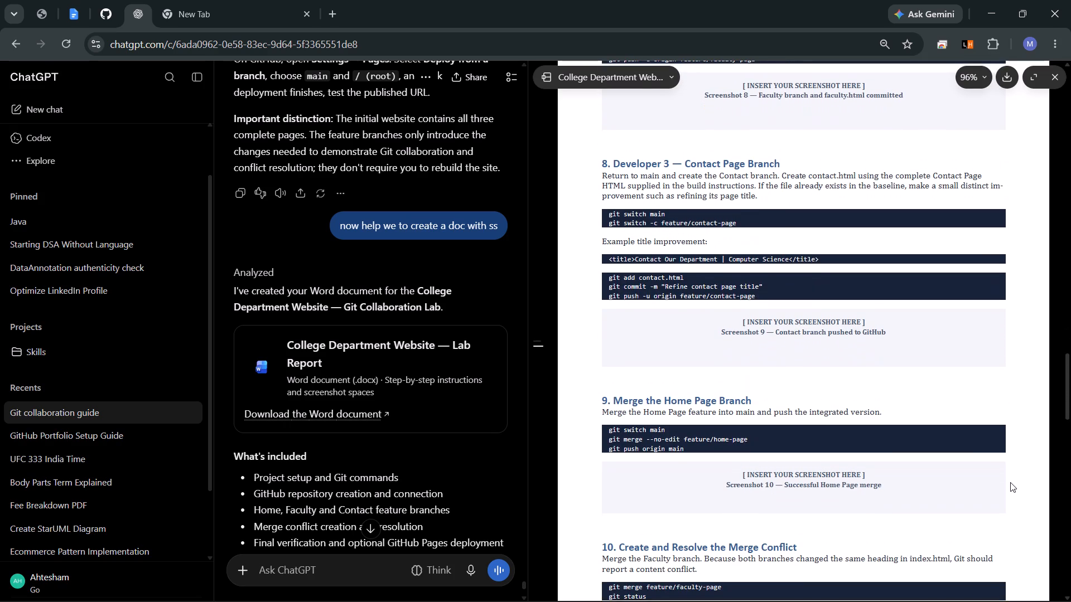
{"action": "scroll", "coordinate": [1010, 482], "scroll_direction": "down", "scroll_amount": 2}
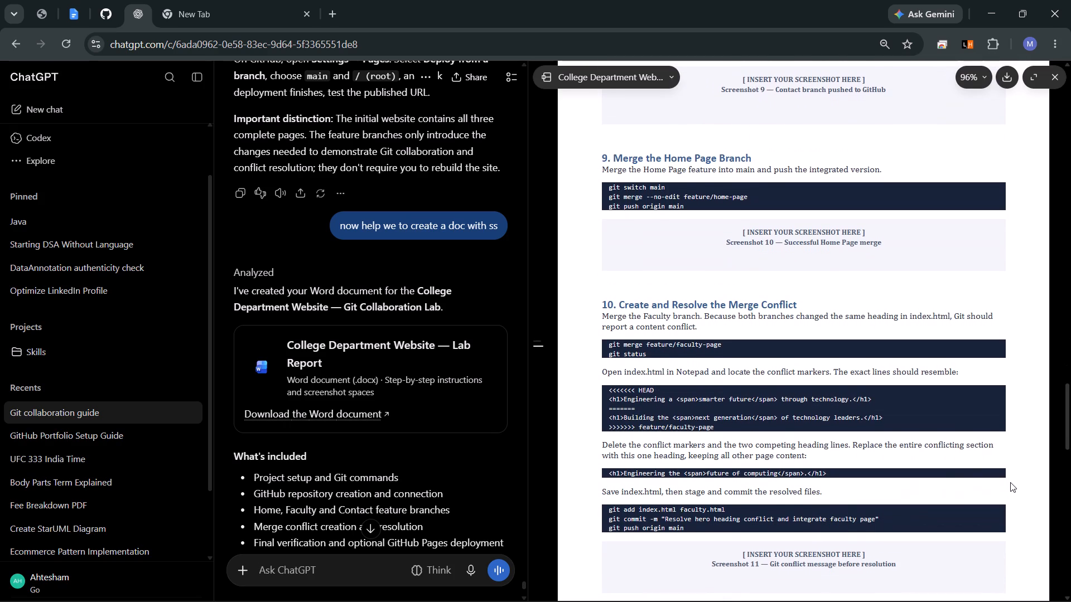
{"action": "scroll", "coordinate": [1010, 482], "scroll_direction": "down", "scroll_amount": 3}
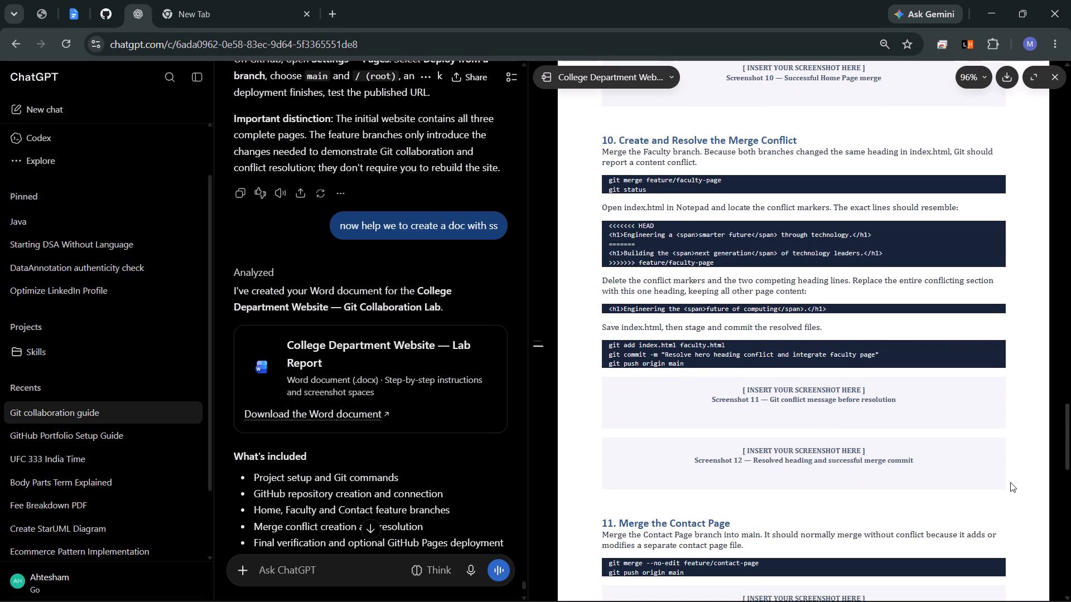
{"action": "scroll", "coordinate": [1010, 482], "scroll_direction": "down", "scroll_amount": 3}
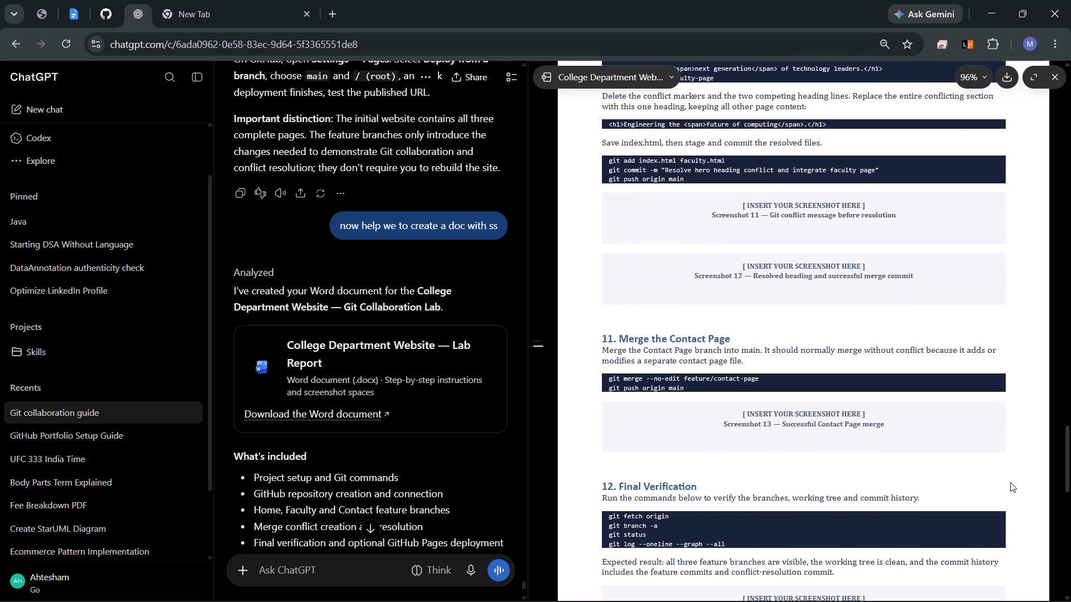
{"action": "scroll", "coordinate": [1010, 482], "scroll_direction": "down", "scroll_amount": 4}
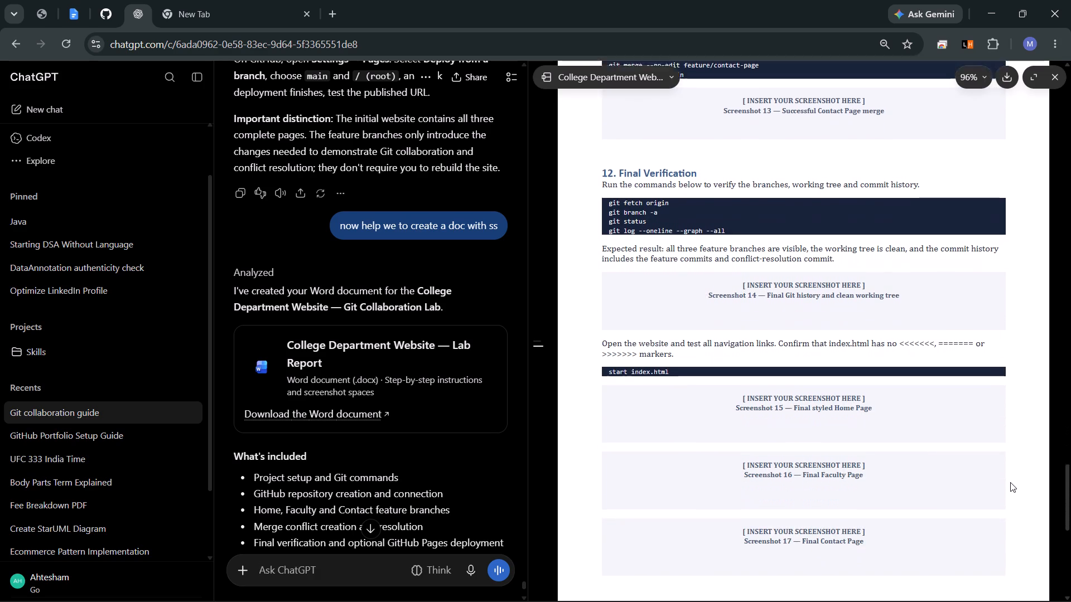
{"action": "scroll", "coordinate": [1010, 482], "scroll_direction": "down", "scroll_amount": 1}
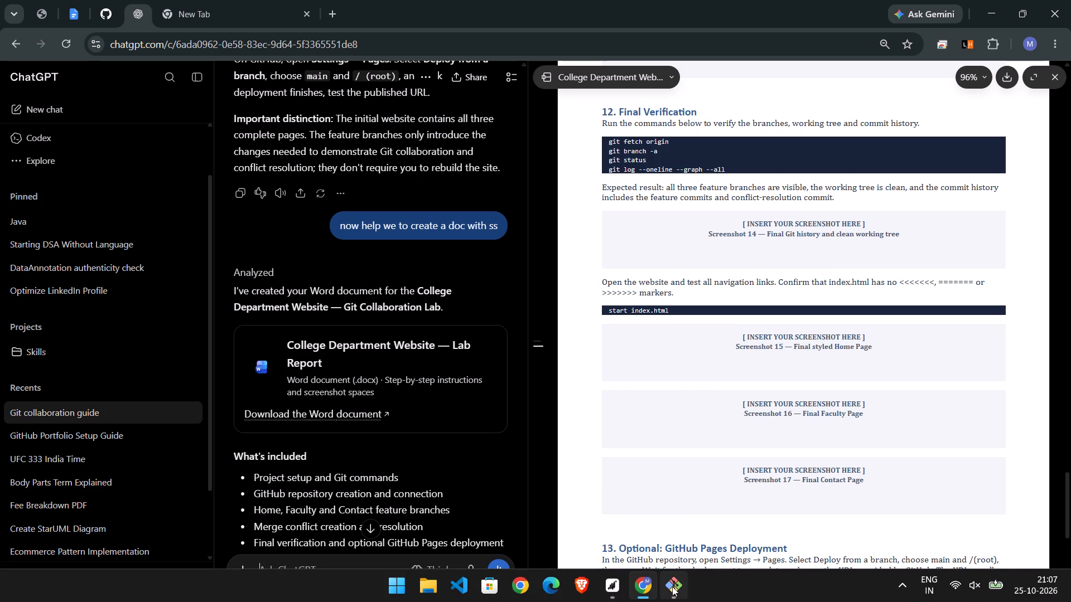
Switch to Git Bash, run "start index.html" to open the website's home page, and close the Edge window.
{"action": "left_click", "coordinate": [672, 586]}
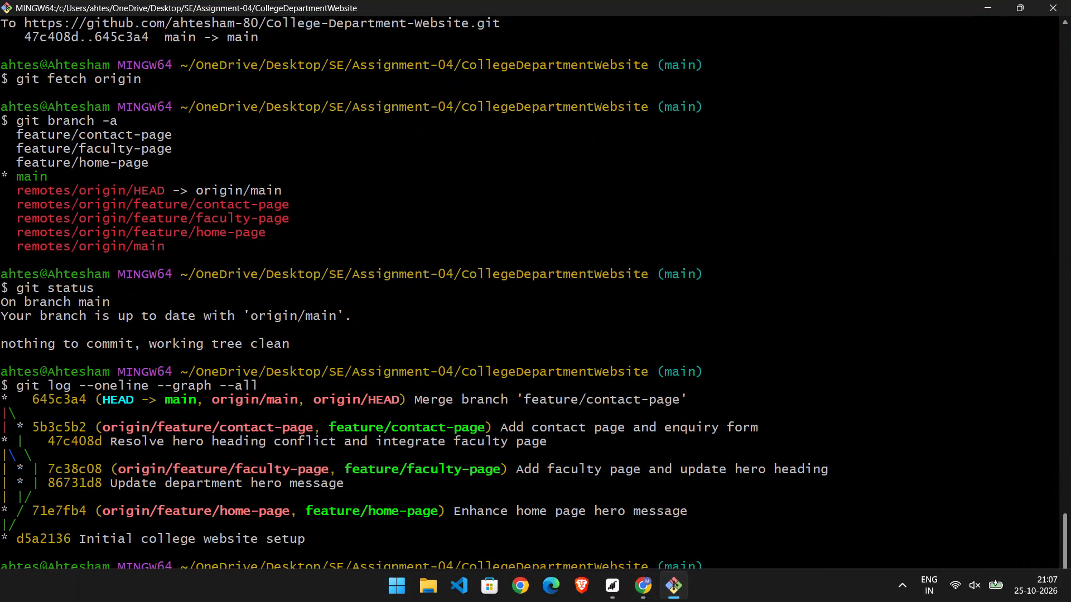
{"action": "type", "text": "start"}
{"action": "key", "text": "space"}
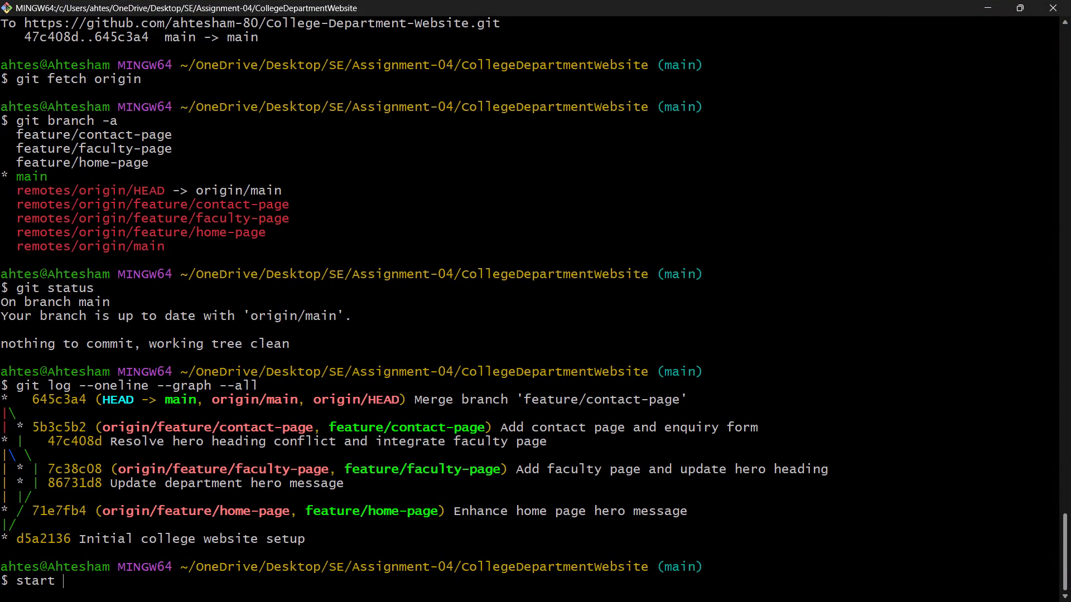
{"action": "type", "text": "inde"}
{"action": "type", "text": "x.html"}
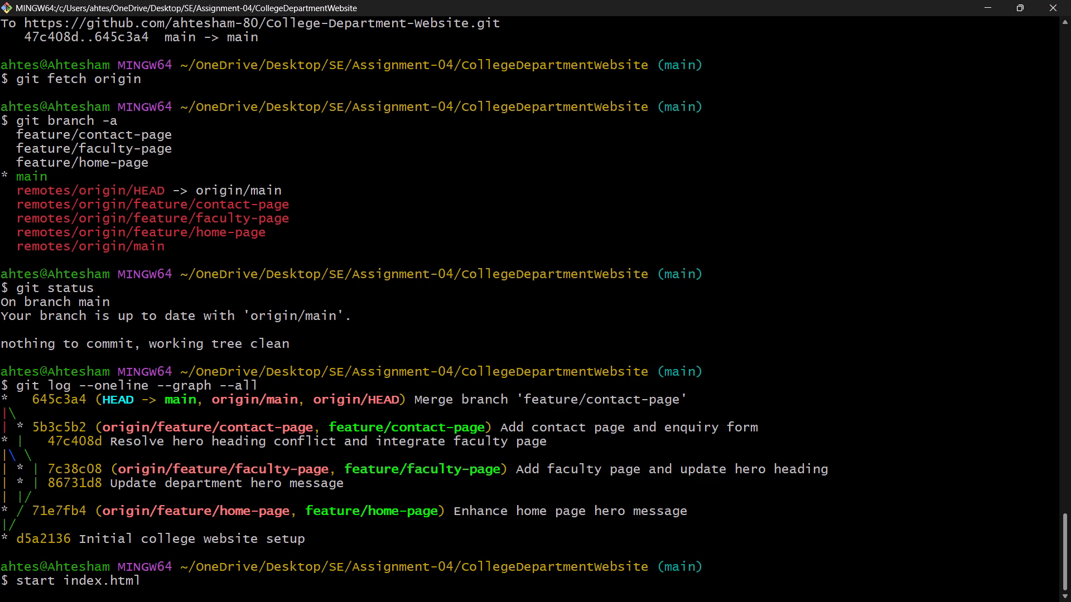
{"action": "key", "text": "Return"}
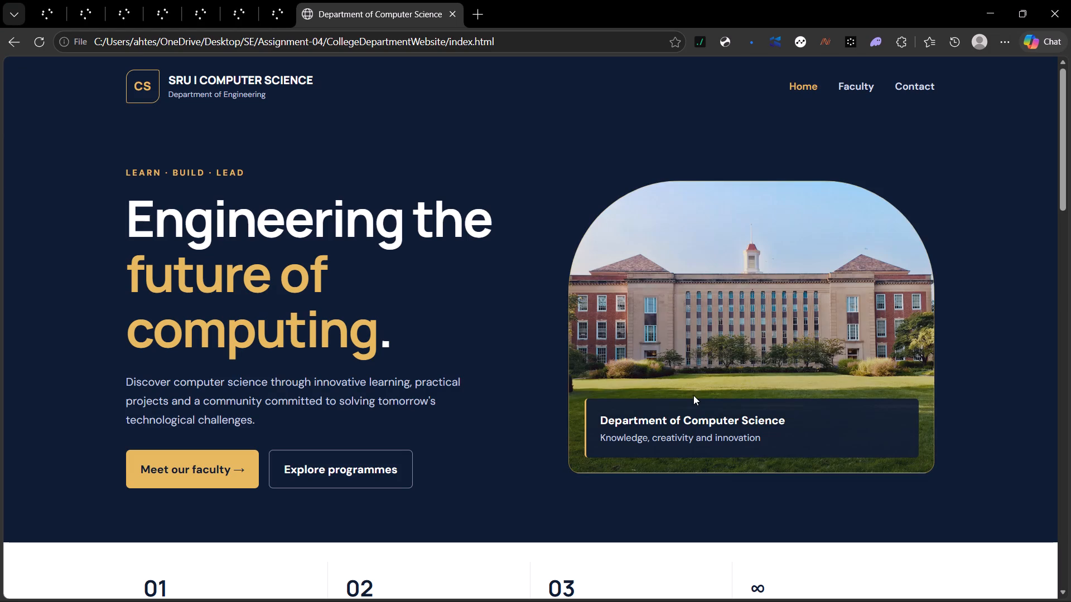
{"action": "left_click", "coordinate": [1040, 7]}
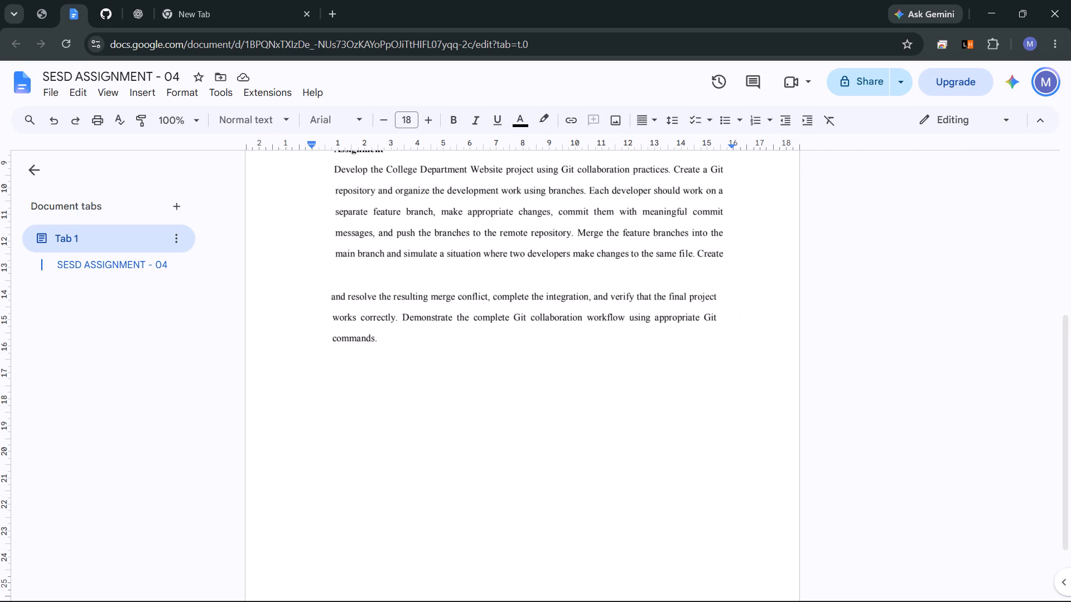
Increase the font size of the "1. Aim" heading in the pasted report to 18.
{"action": "scroll", "coordinate": [416, 377], "scroll_direction": "up", "scroll_amount": 2}
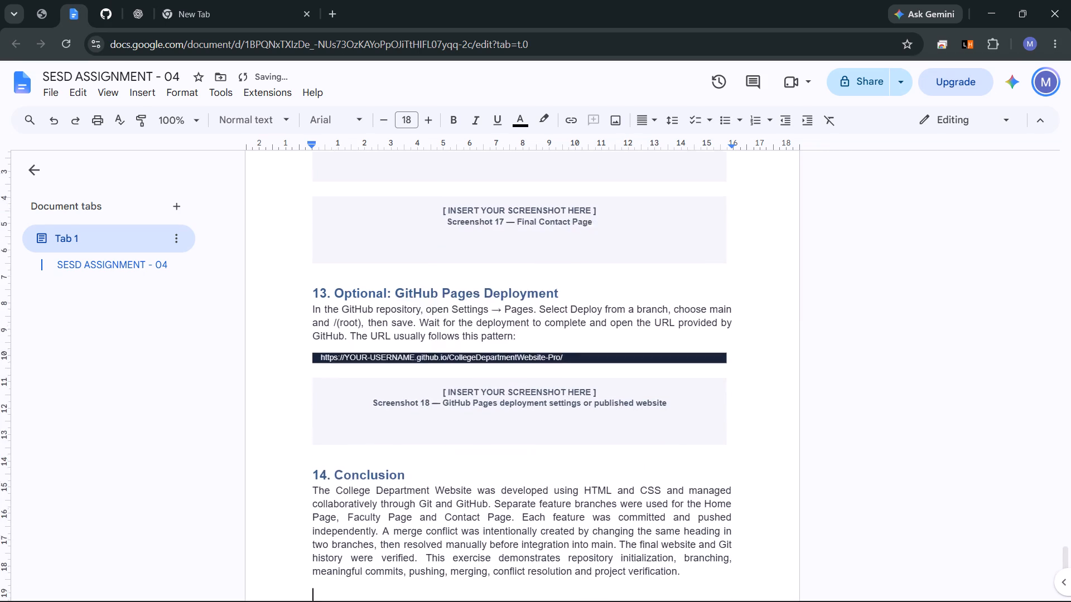
{"action": "scroll", "coordinate": [416, 377], "scroll_direction": "up", "scroll_amount": 9}
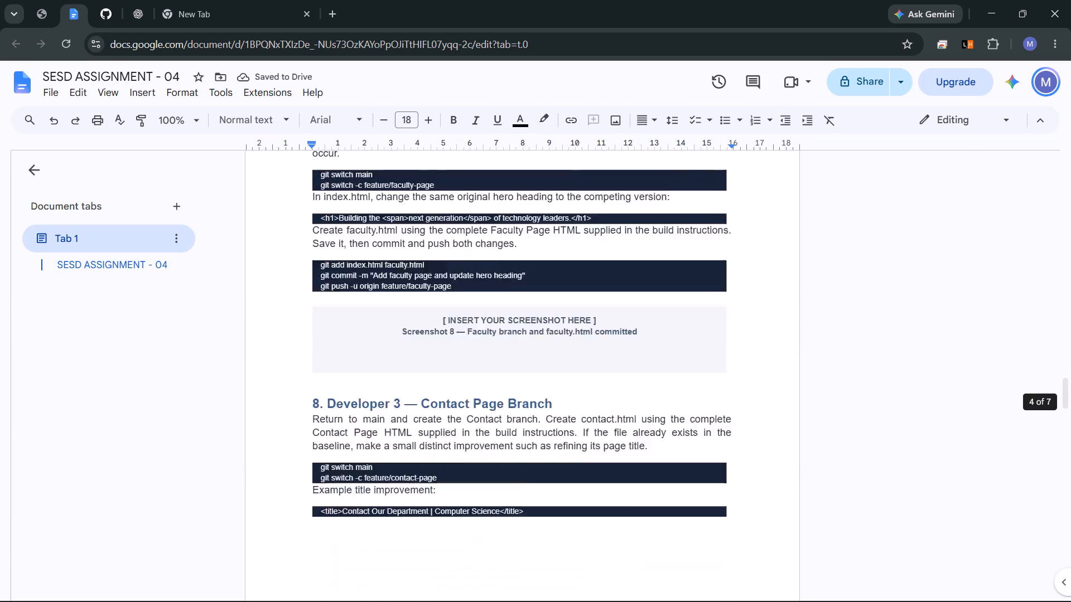
{"action": "scroll", "coordinate": [416, 377], "scroll_direction": "up", "scroll_amount": 5}
{"action": "scroll", "coordinate": [416, 377], "scroll_direction": "down", "scroll_amount": 5}
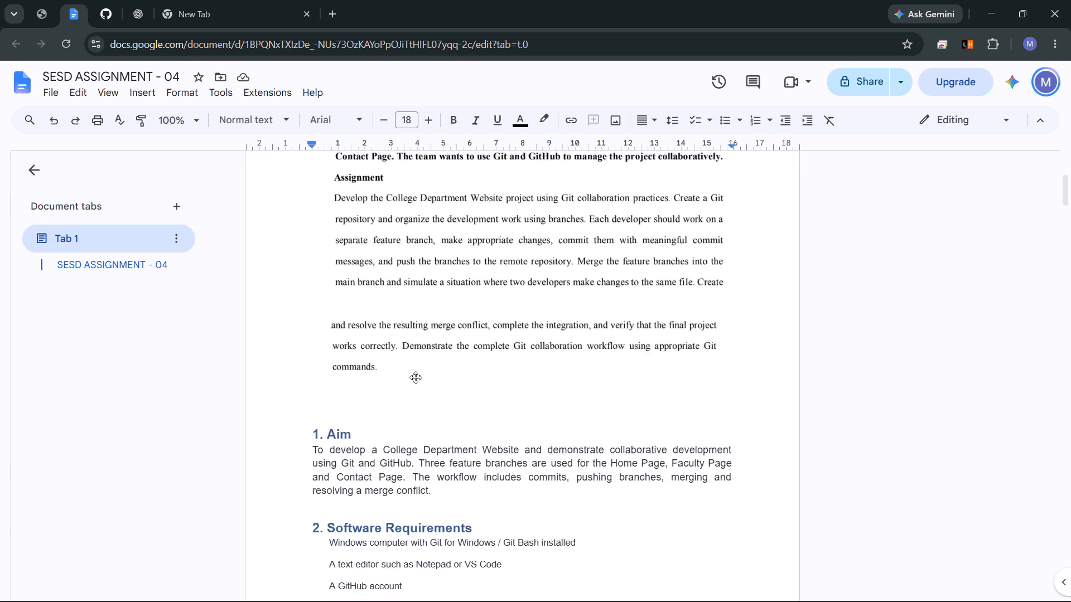
{"action": "scroll", "coordinate": [416, 377], "scroll_direction": "down", "scroll_amount": 1}
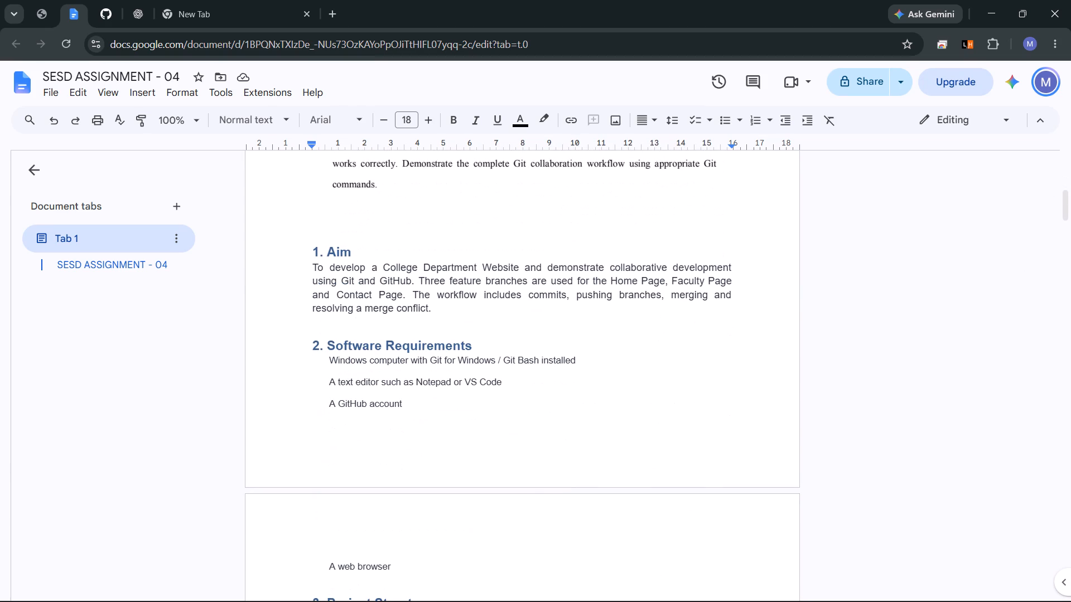
{"action": "left_click", "coordinate": [350, 256]}
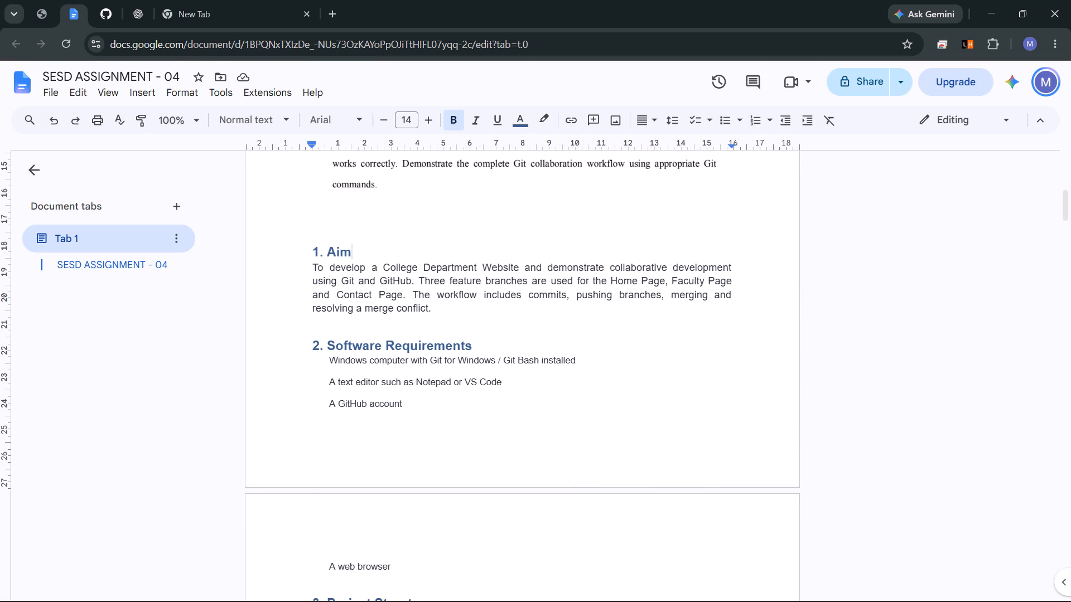
{"action": "key", "text": "shift+Up"}
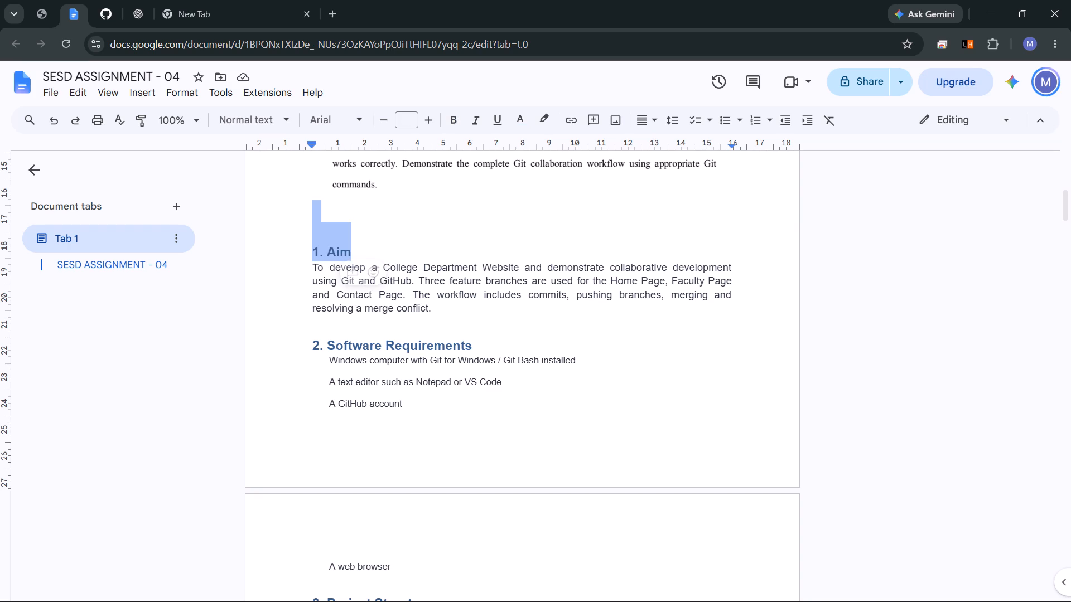
{"action": "key", "text": "shift+Right"}
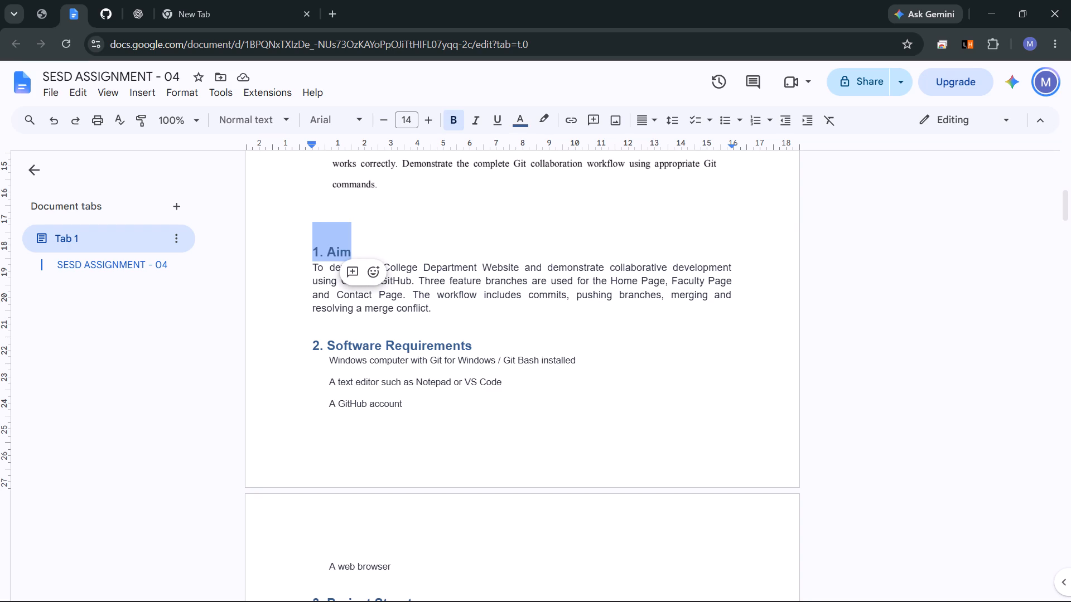
{"action": "key", "text": "shift+Right"}
{"action": "key", "text": "shift+Left"}
{"action": "left_click", "coordinate": [429, 116]}
{"action": "left_click", "coordinate": [429, 116]}
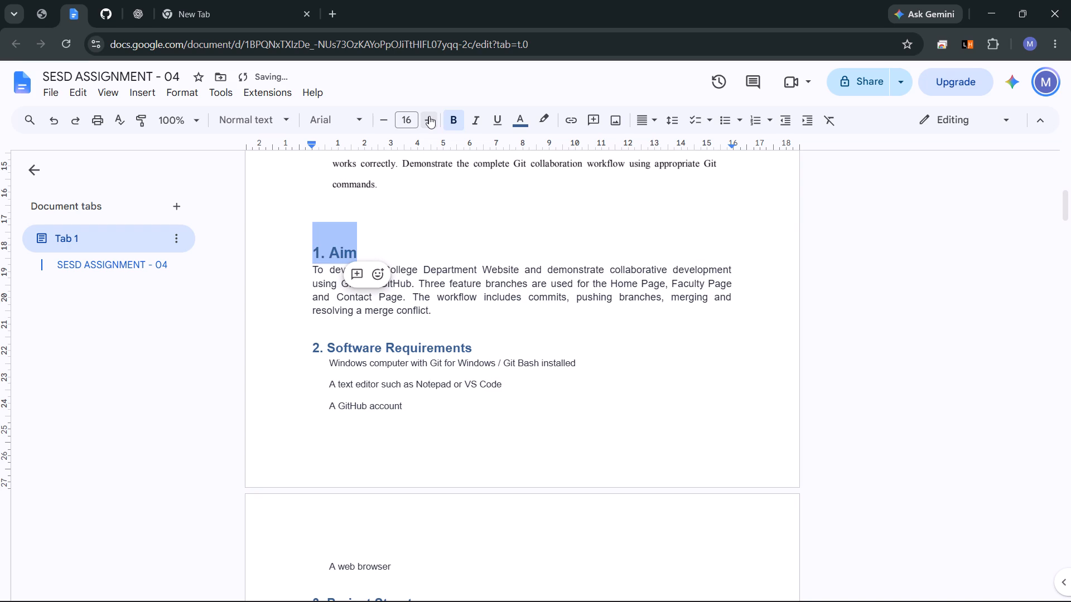
{"action": "left_click", "coordinate": [429, 116]}
{"action": "left_click", "coordinate": [429, 116]}
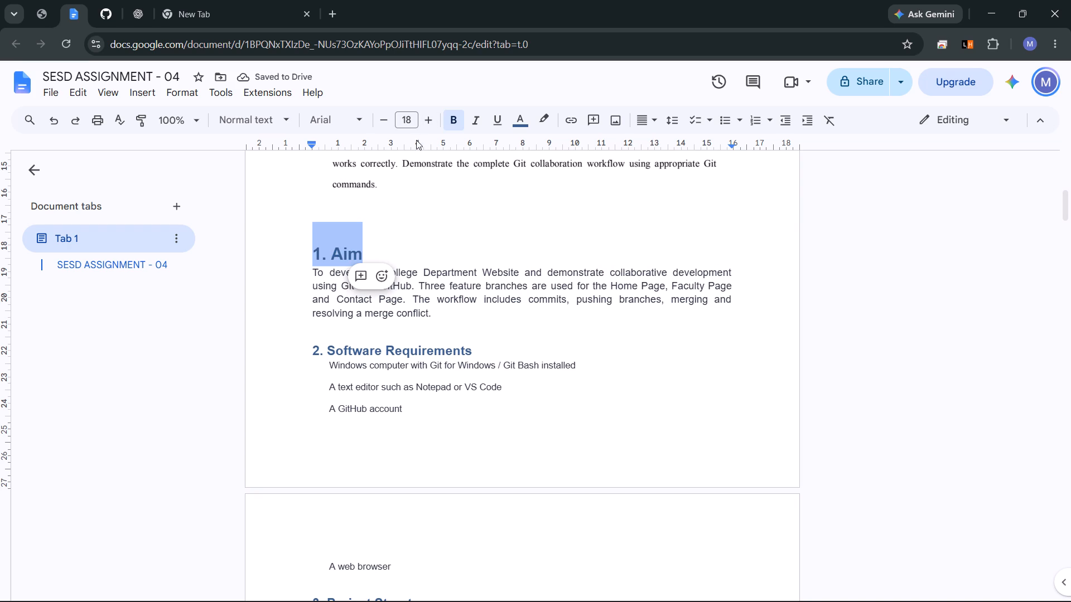
Increase the font size of the "1. Aim" heading to 19.
{"action": "left_click", "coordinate": [427, 118]}
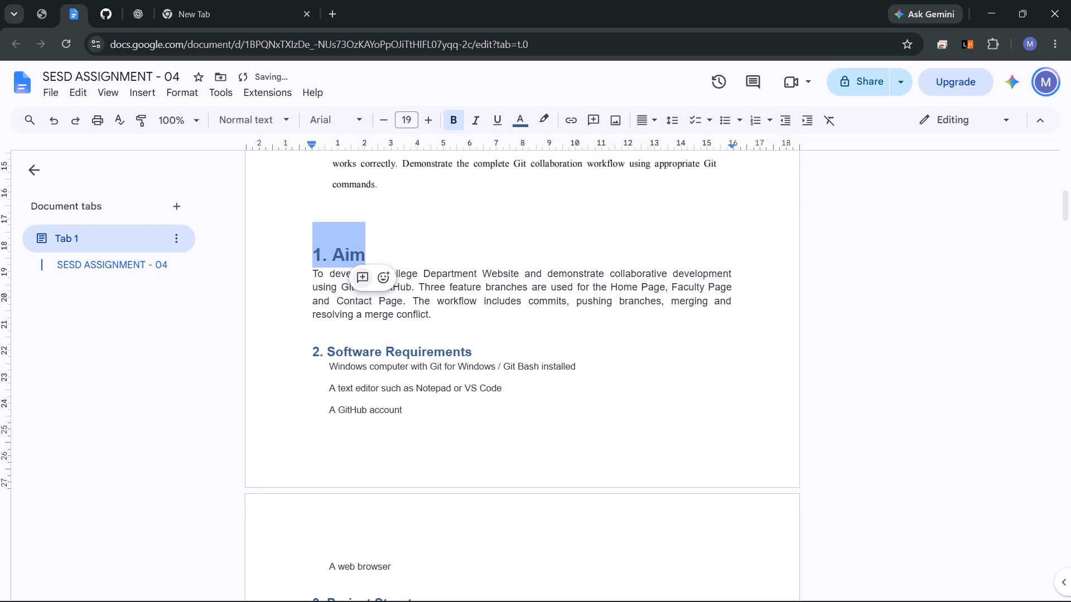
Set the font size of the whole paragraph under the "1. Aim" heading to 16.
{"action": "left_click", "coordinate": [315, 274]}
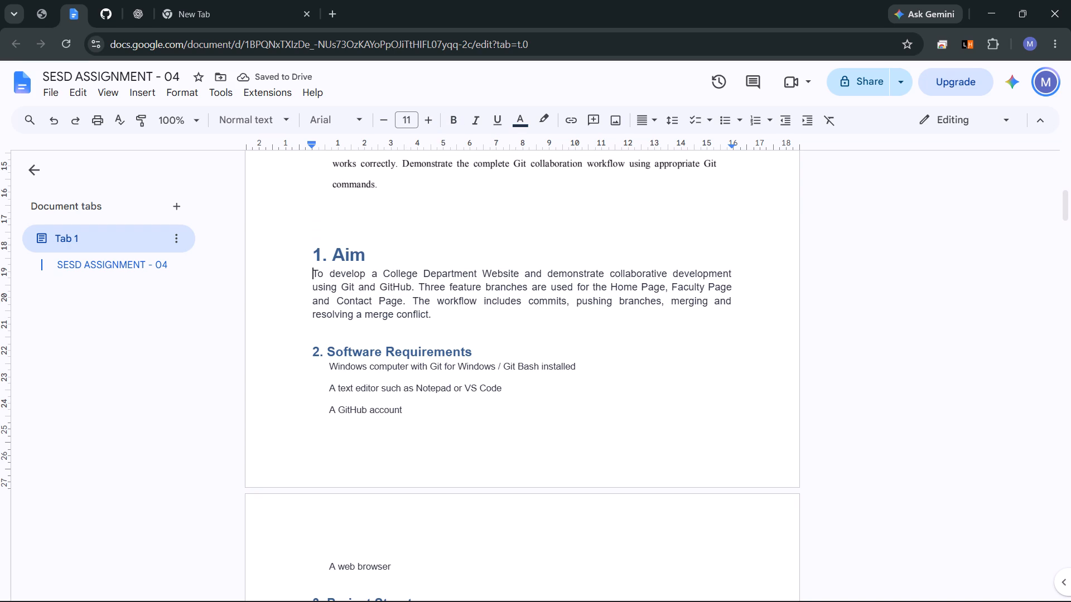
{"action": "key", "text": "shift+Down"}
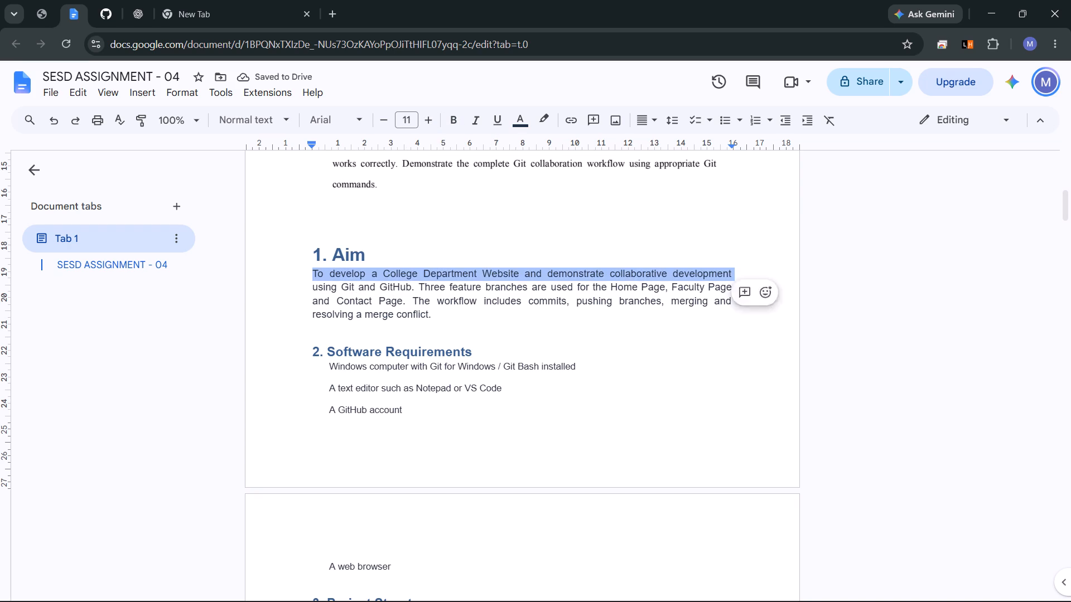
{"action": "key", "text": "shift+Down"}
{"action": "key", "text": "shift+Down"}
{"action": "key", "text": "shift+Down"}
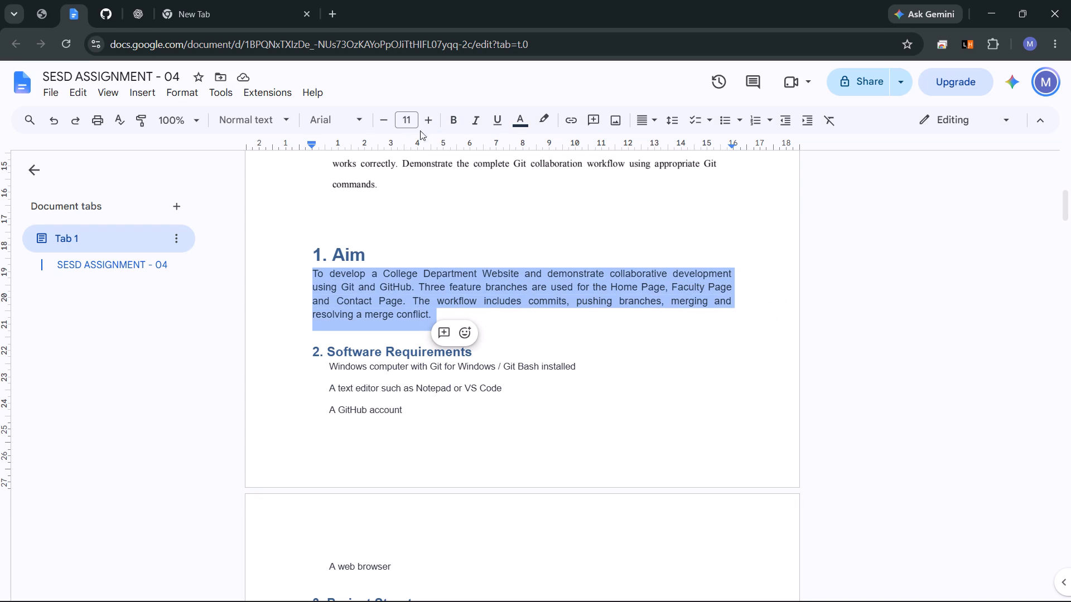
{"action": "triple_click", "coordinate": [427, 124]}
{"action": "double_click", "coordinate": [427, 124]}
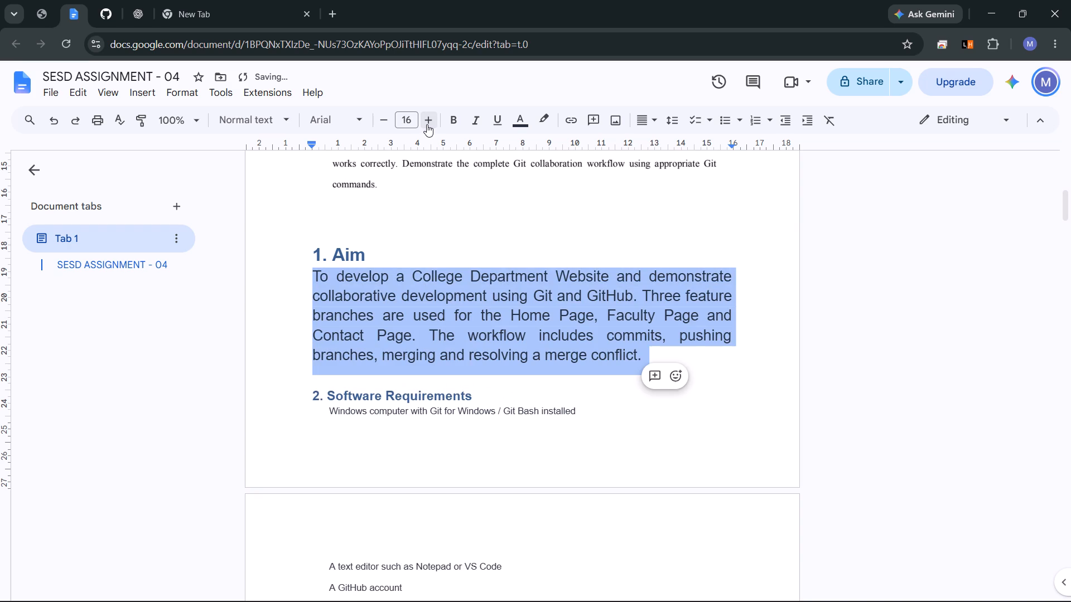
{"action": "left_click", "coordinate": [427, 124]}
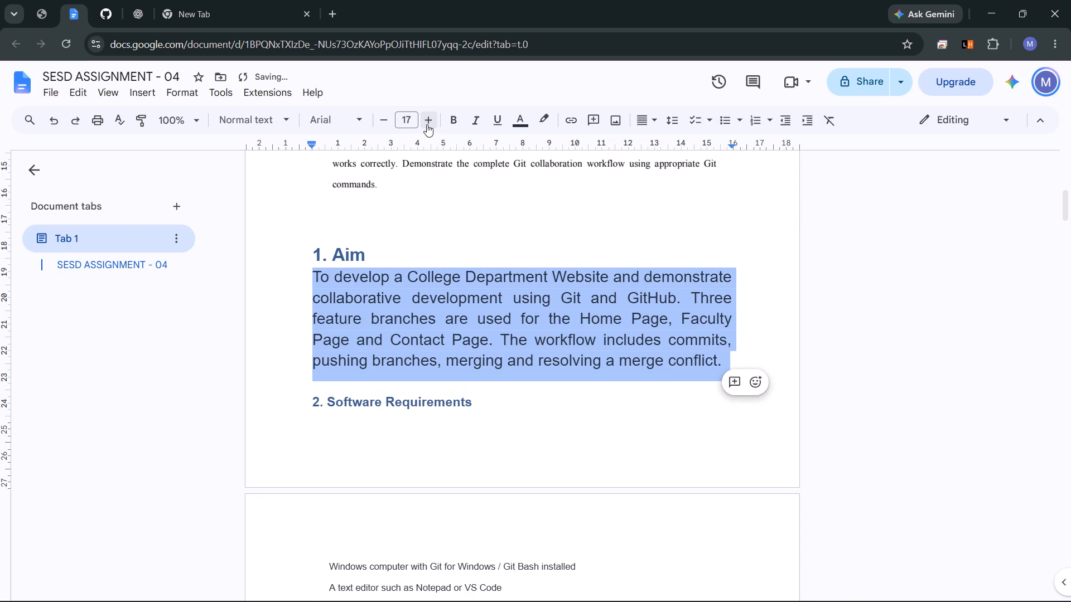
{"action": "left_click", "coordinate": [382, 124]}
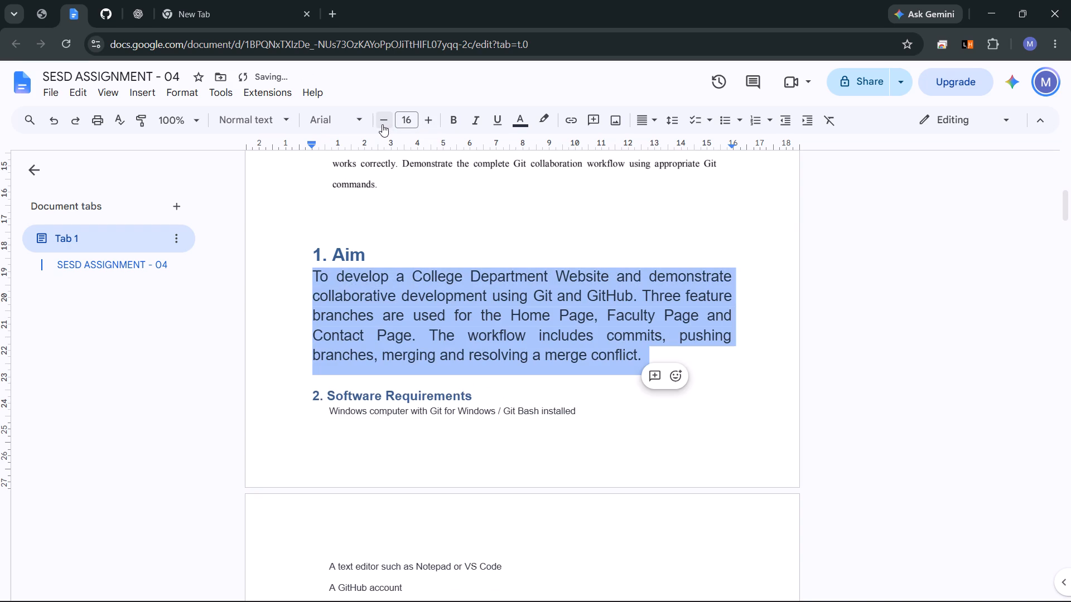
Reduce the font size of the whole paragraph under the "1. Aim" heading to 15.
{"action": "left_click", "coordinate": [312, 397]}
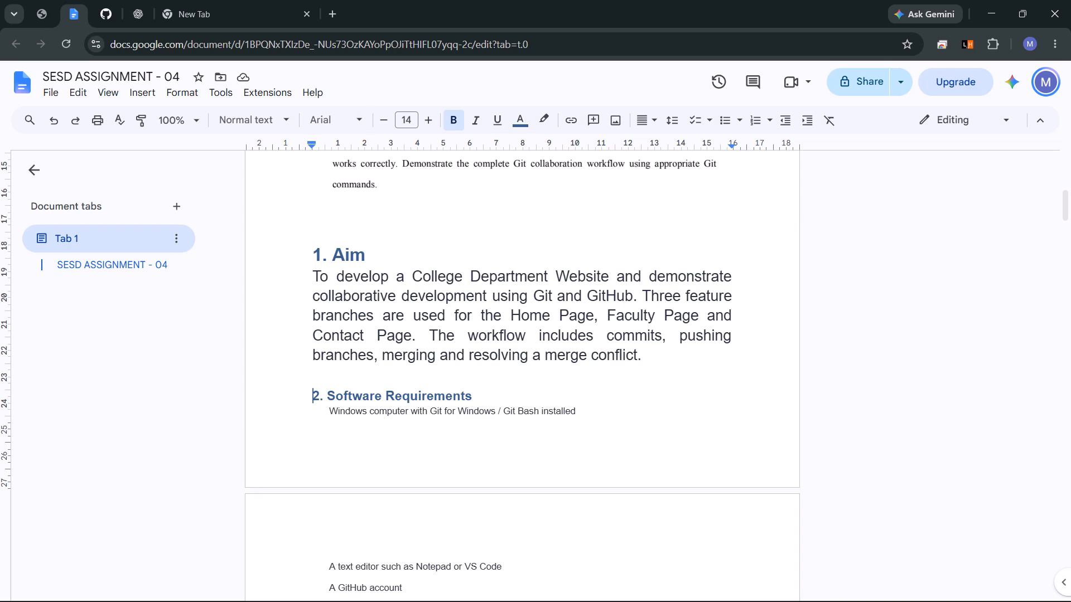
{"action": "left_click", "coordinate": [317, 277]}
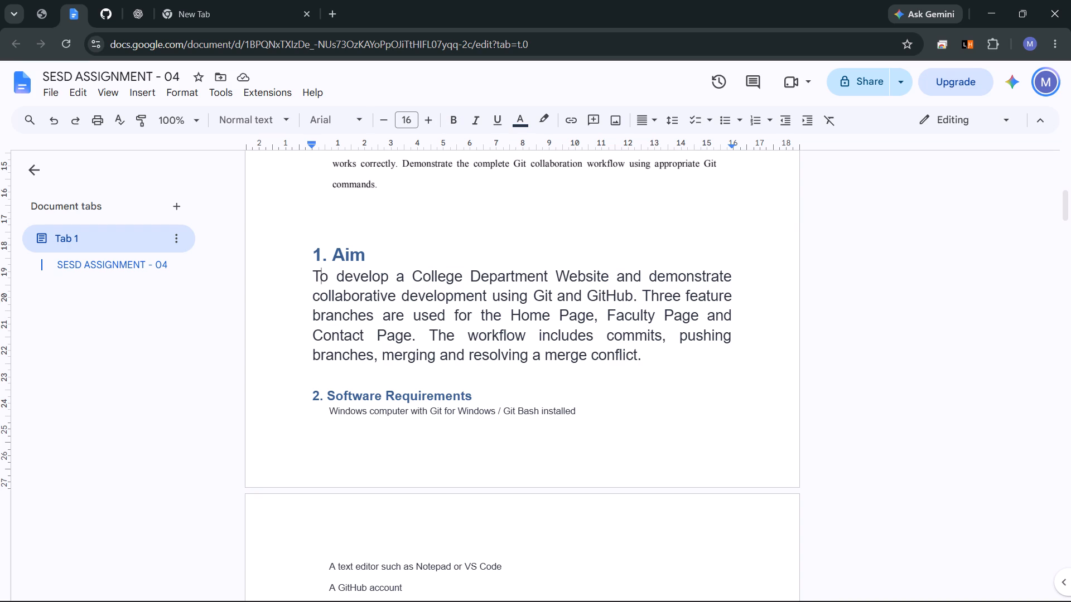
{"action": "left_click", "coordinate": [313, 277]}
{"action": "key", "text": "shift+Down"}
{"action": "key", "text": "shift+Down"}
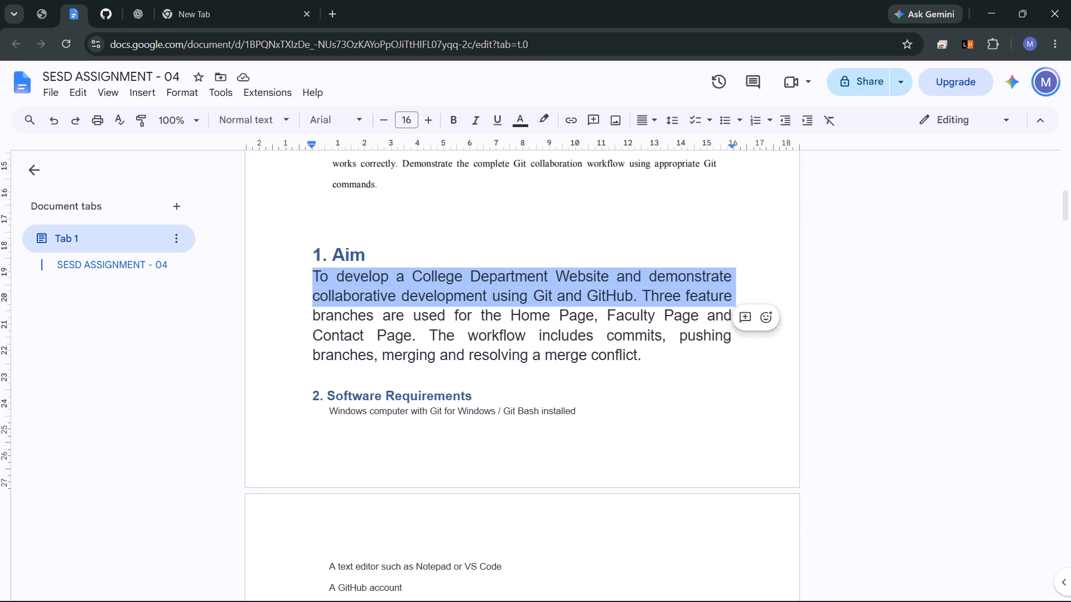
{"action": "key", "text": "shift+Down"}
{"action": "key", "text": "shift+Down"}
{"action": "key", "text": "shift+Down"}
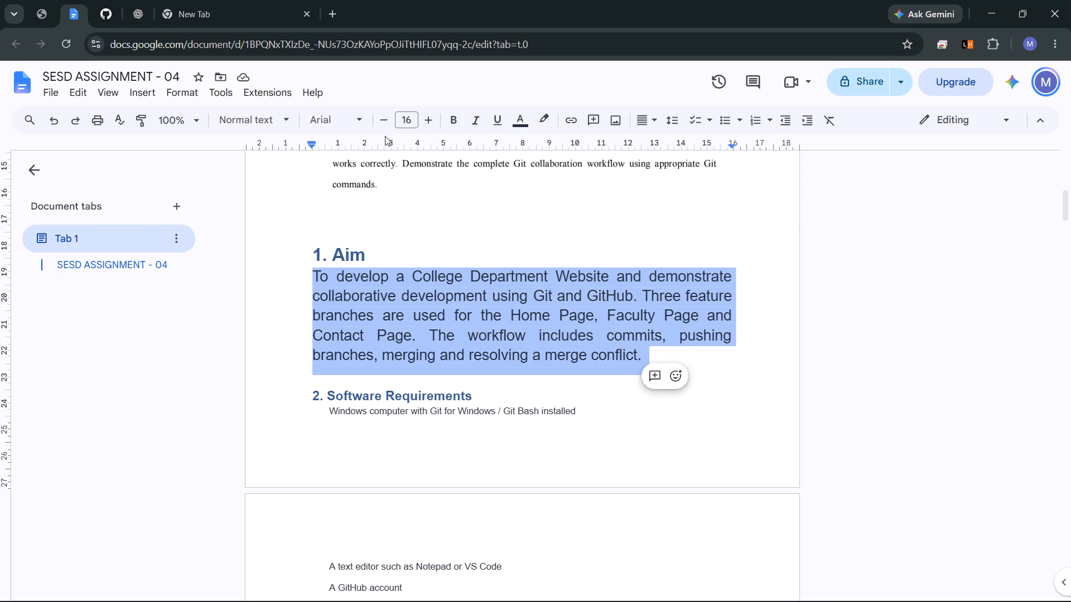
{"action": "left_click", "coordinate": [384, 117]}
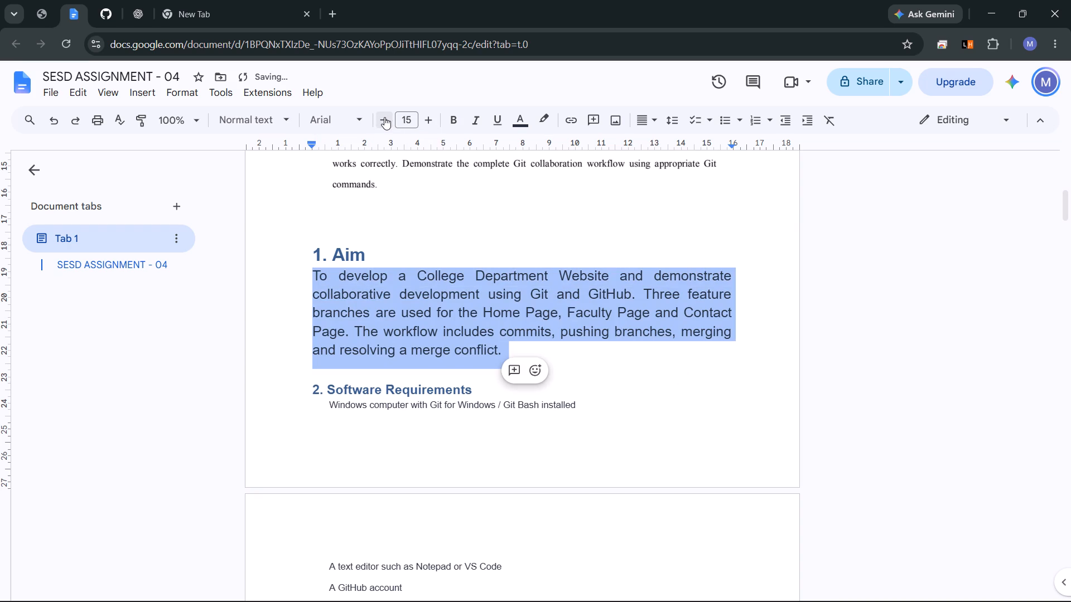
Review the pasted report from "2. Software Requirements" through "14. Conclusion", checking its formatting and screenshot placeholders.
{"action": "left_click", "coordinate": [312, 390]}
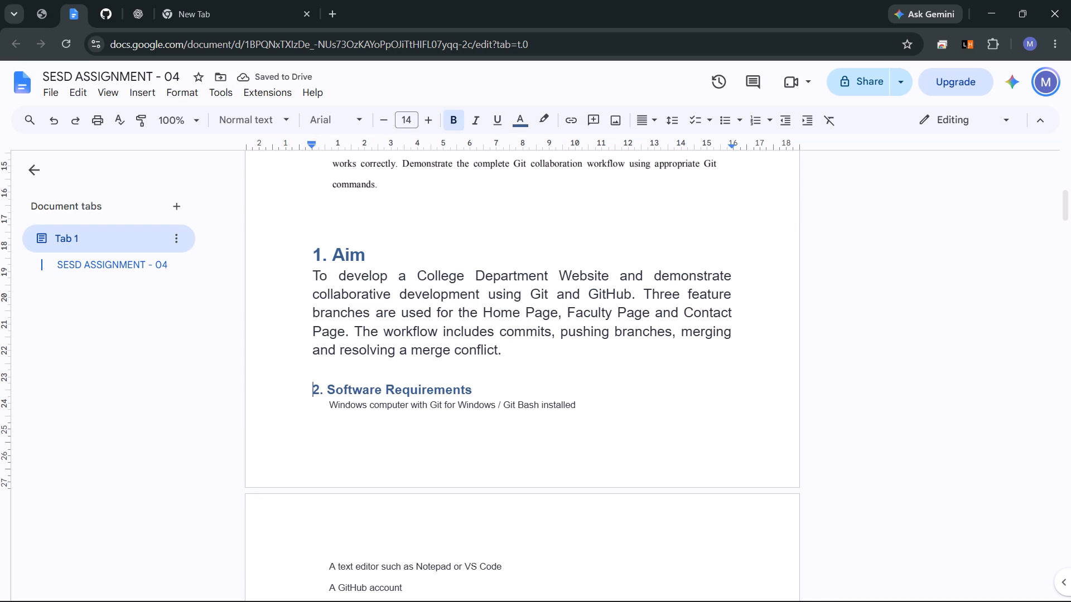
{"action": "scroll", "coordinate": [312, 390], "scroll_direction": "down", "scroll_amount": 2}
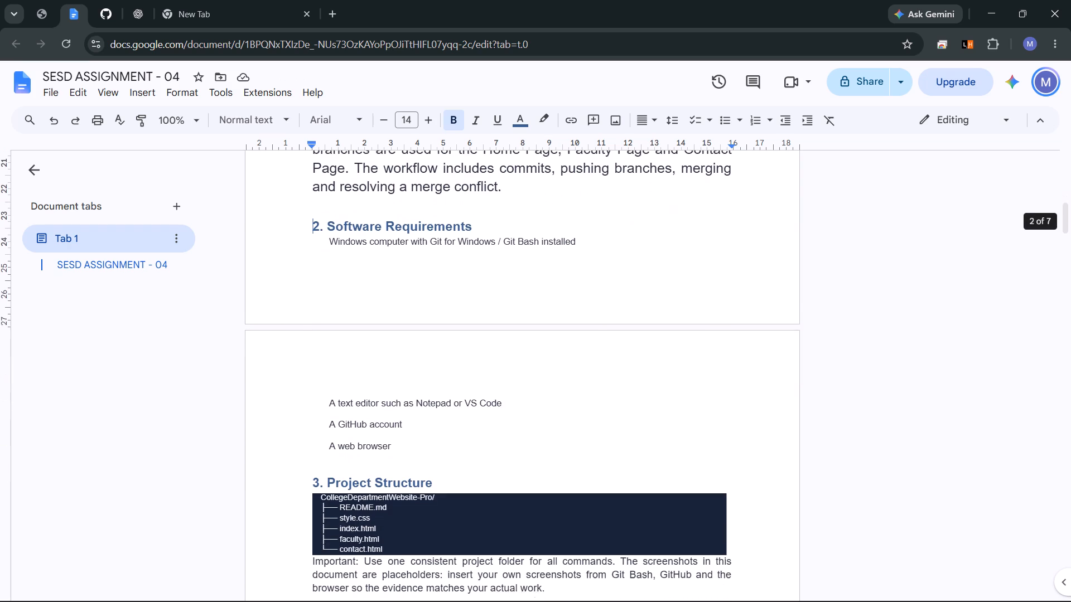
{"action": "scroll", "coordinate": [312, 390], "scroll_direction": "down", "scroll_amount": 6}
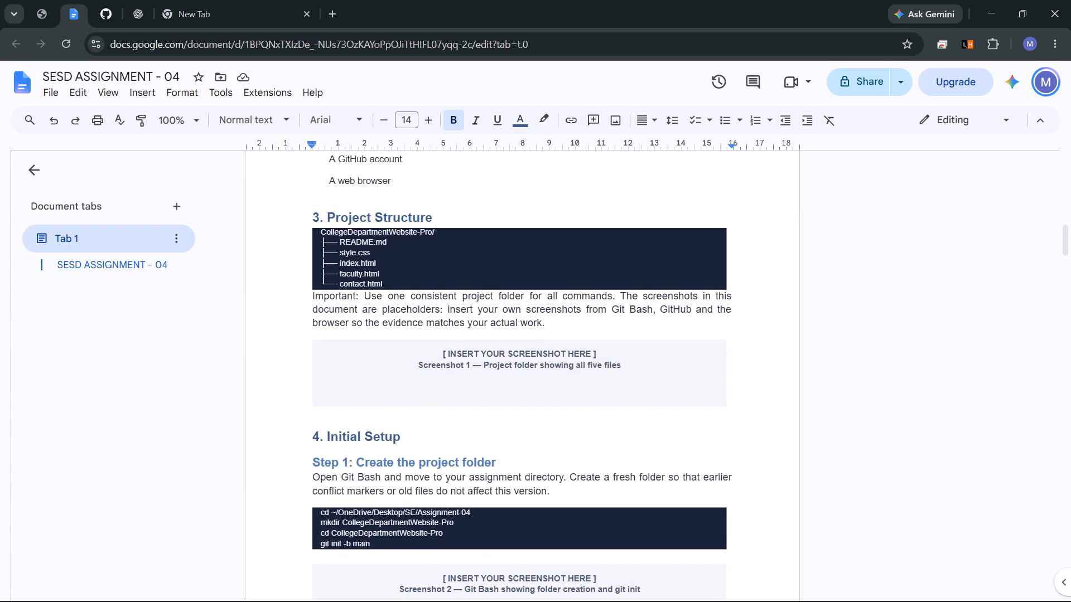
{"action": "scroll", "coordinate": [312, 390], "scroll_direction": "down", "scroll_amount": 2}
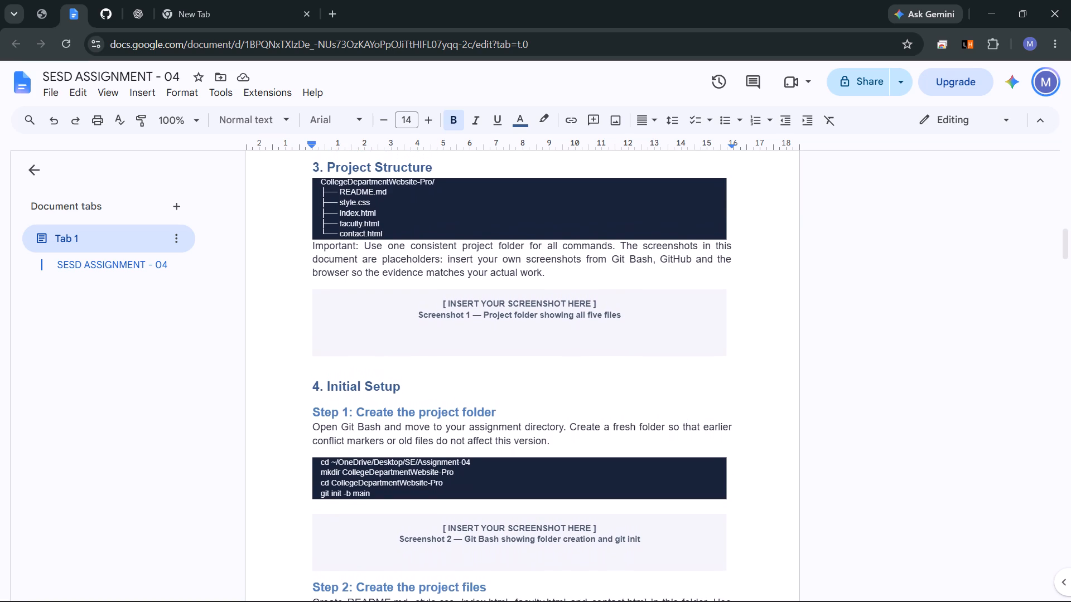
{"action": "scroll", "coordinate": [312, 390], "scroll_direction": "down", "scroll_amount": 2}
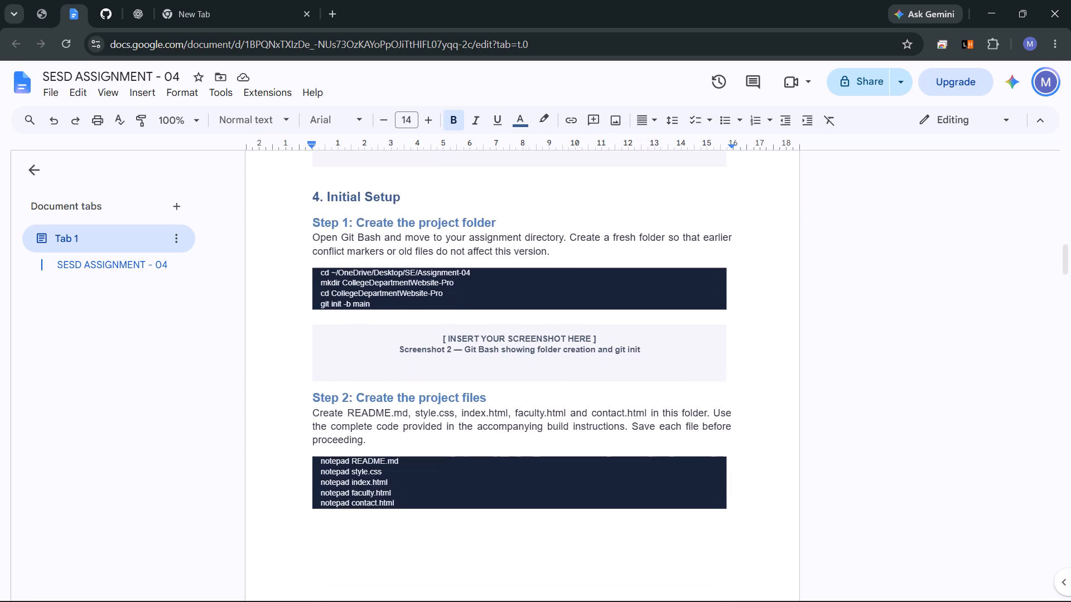
{"action": "scroll", "coordinate": [312, 390], "scroll_direction": "down", "scroll_amount": 10}
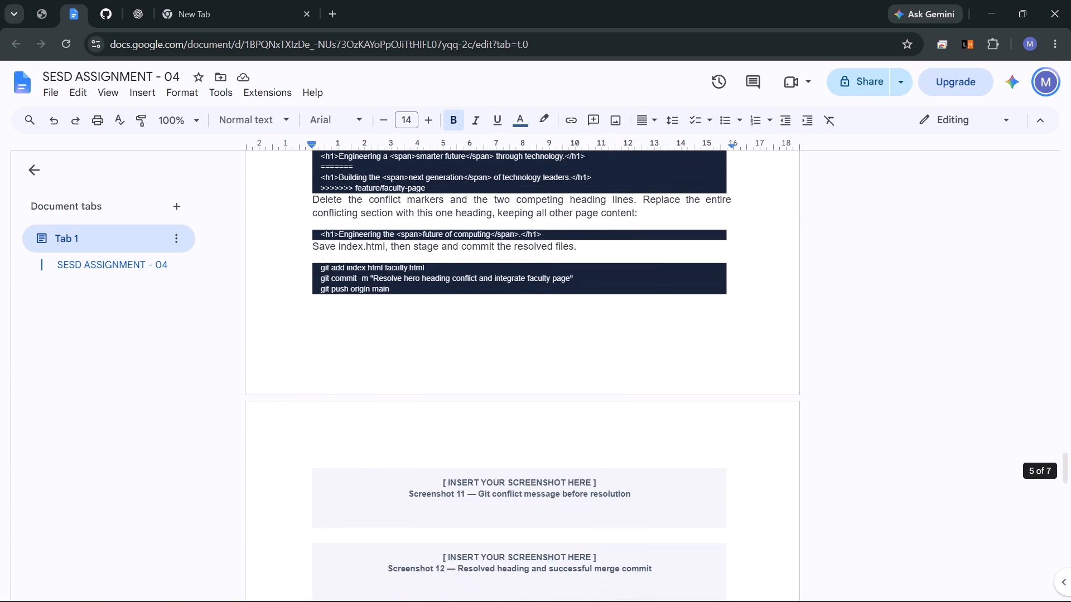
{"action": "scroll", "coordinate": [312, 390], "scroll_direction": "down", "scroll_amount": 4}
{"action": "scroll", "coordinate": [312, 390], "scroll_direction": "up", "scroll_amount": 1}
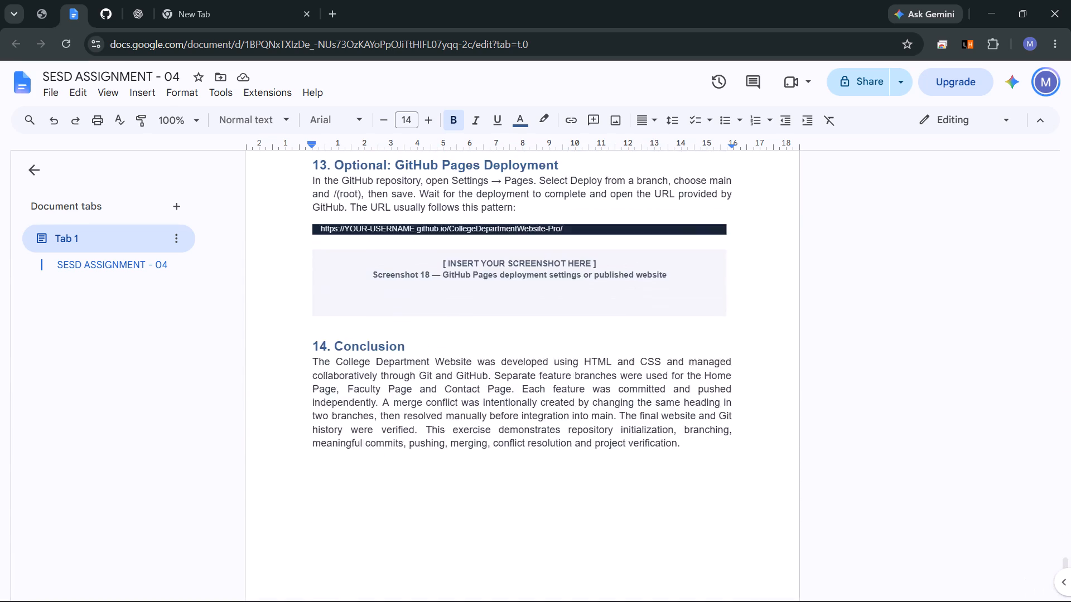
{"action": "scroll", "coordinate": [312, 390], "scroll_direction": "up", "scroll_amount": 3}
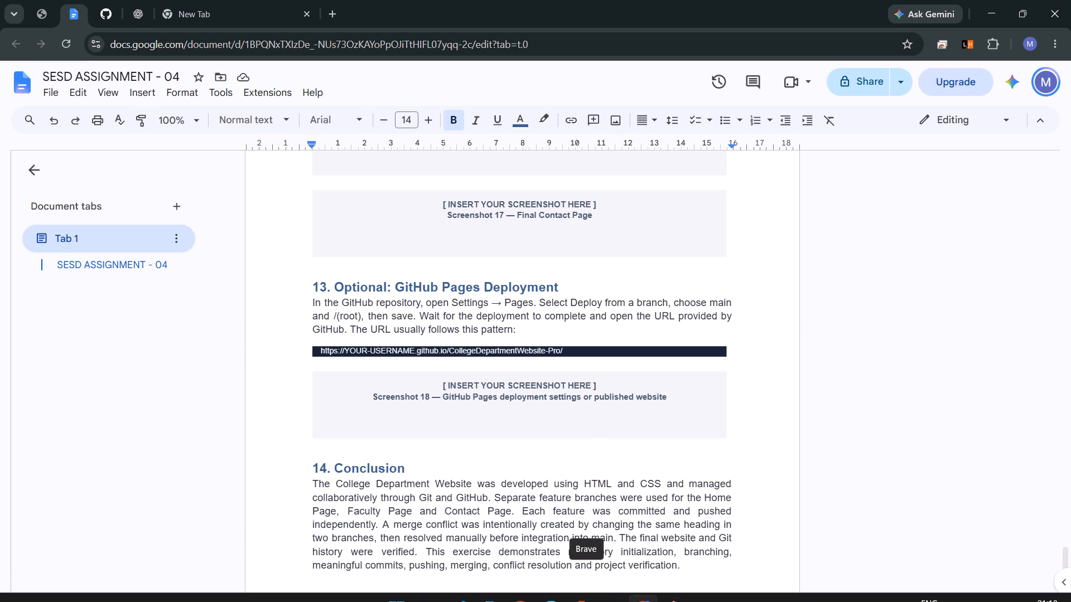
Open the earlier SESD ASSIGNMENT - 03 document from the recent Drive files.
{"action": "left_click", "coordinate": [47, 88]}
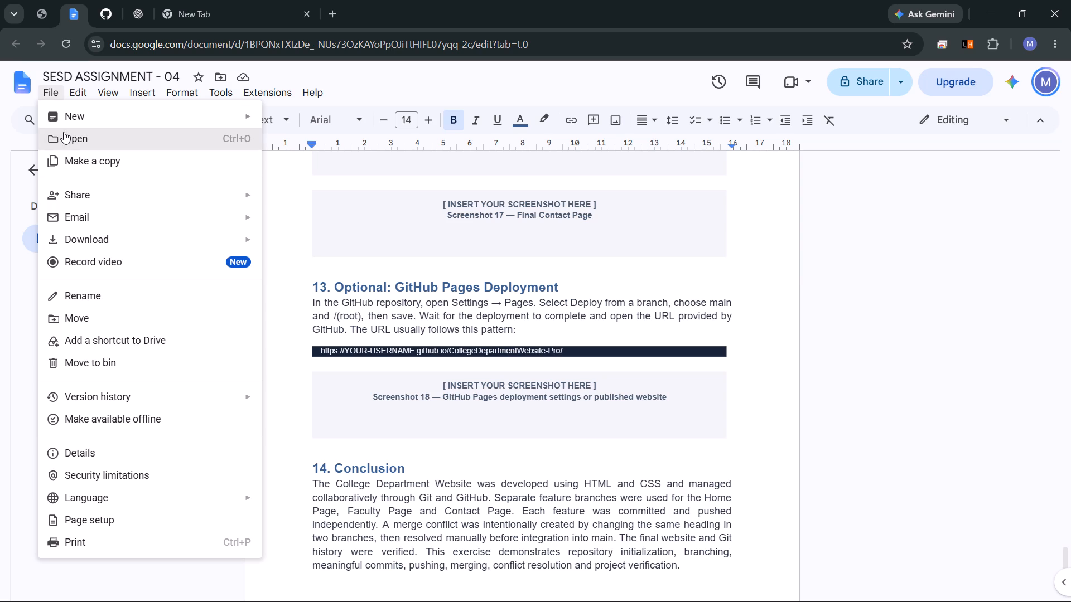
{"action": "left_click", "coordinate": [64, 132]}
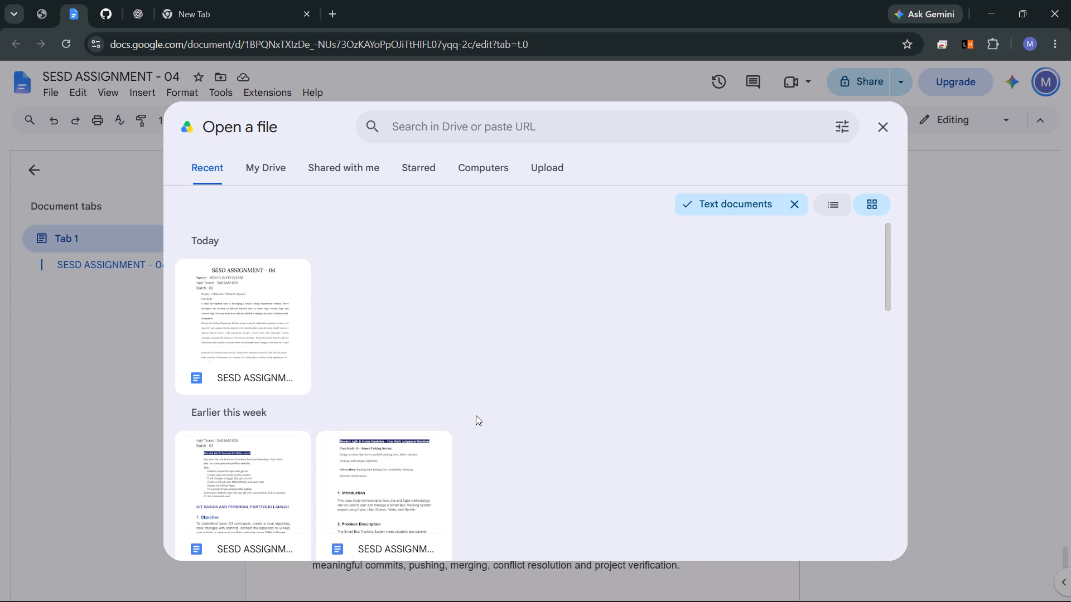
{"action": "scroll", "coordinate": [476, 415], "scroll_direction": "down", "scroll_amount": 3}
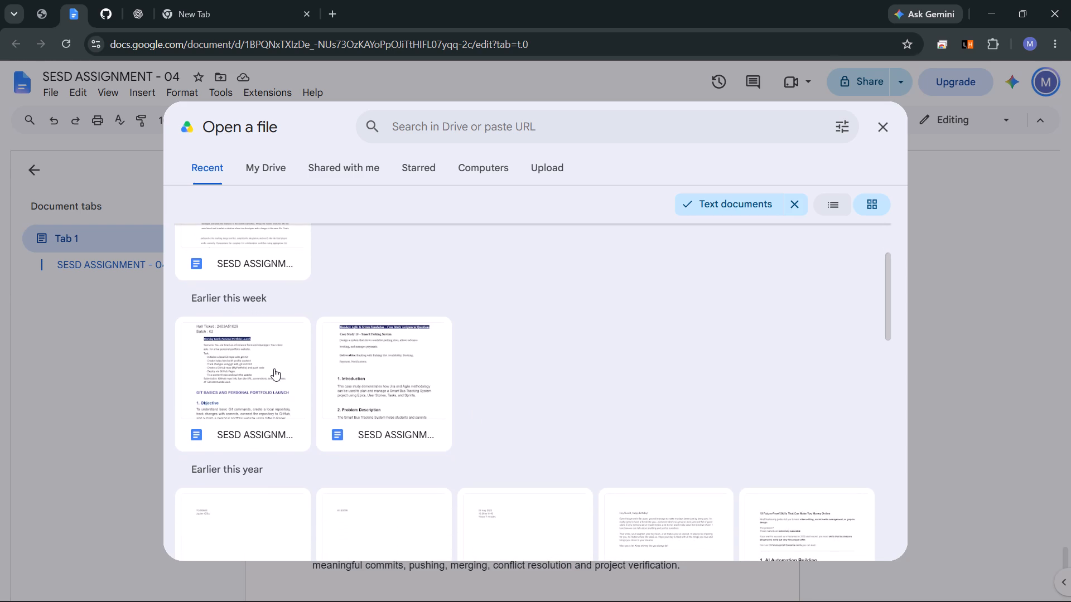
{"action": "left_click", "coordinate": [274, 368]}
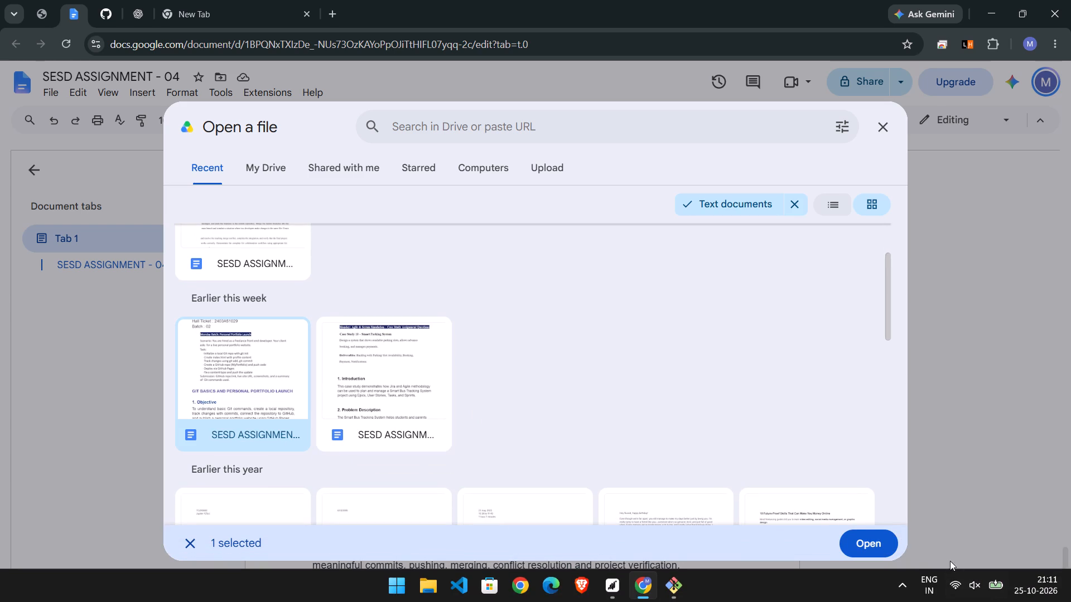
{"action": "left_click", "coordinate": [883, 544]}
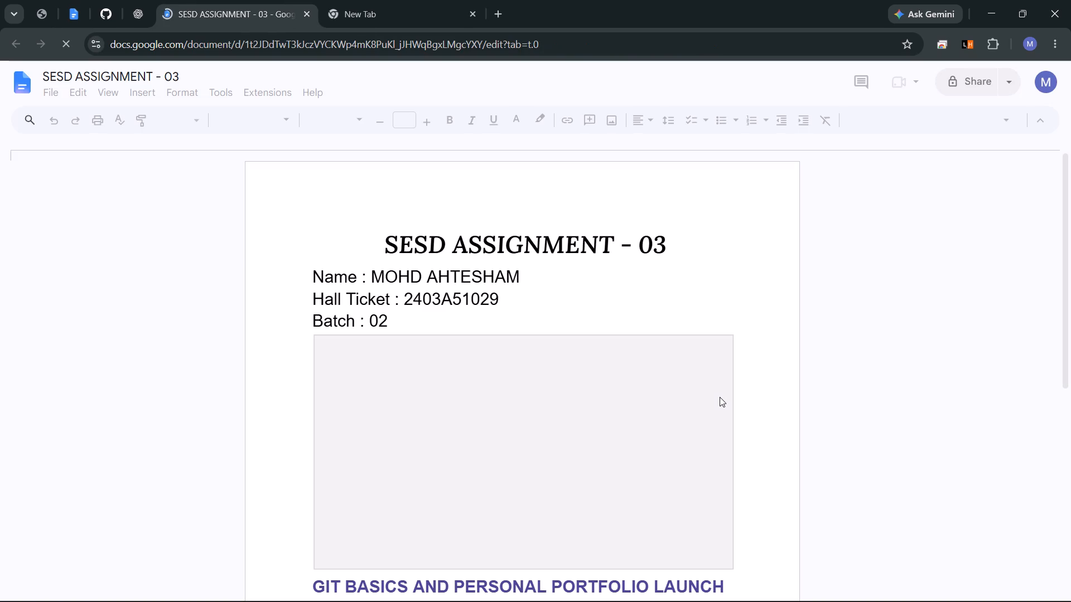
Examine the heading, body text and command block formatting in SESD ASSIGNMENT - 03 through Step 5.
{"action": "scroll", "coordinate": [720, 397], "scroll_direction": "down", "scroll_amount": 5}
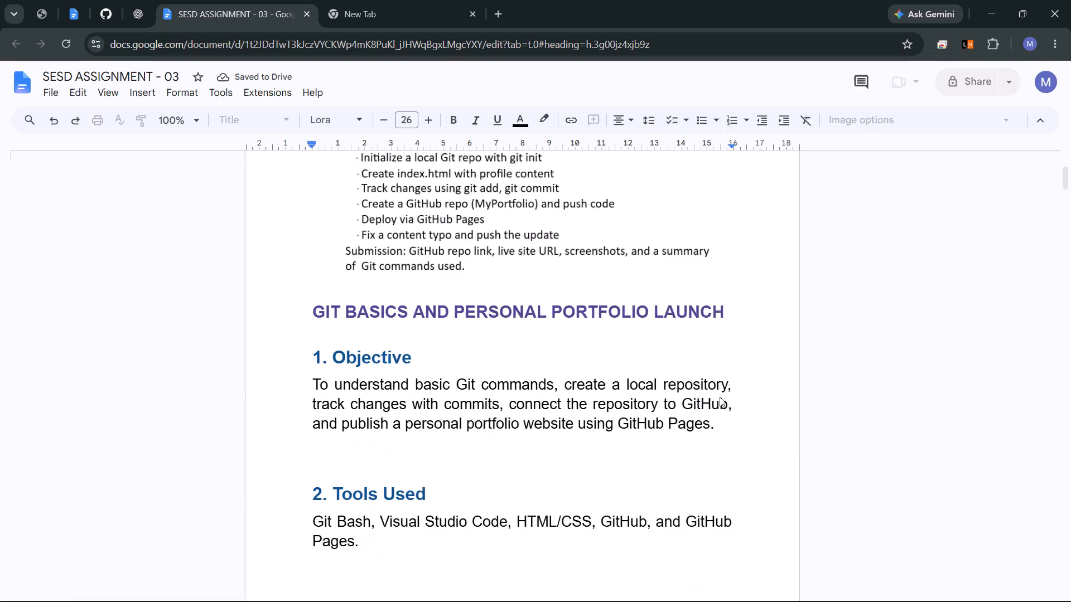
{"action": "scroll", "coordinate": [720, 397], "scroll_direction": "down", "scroll_amount": 6}
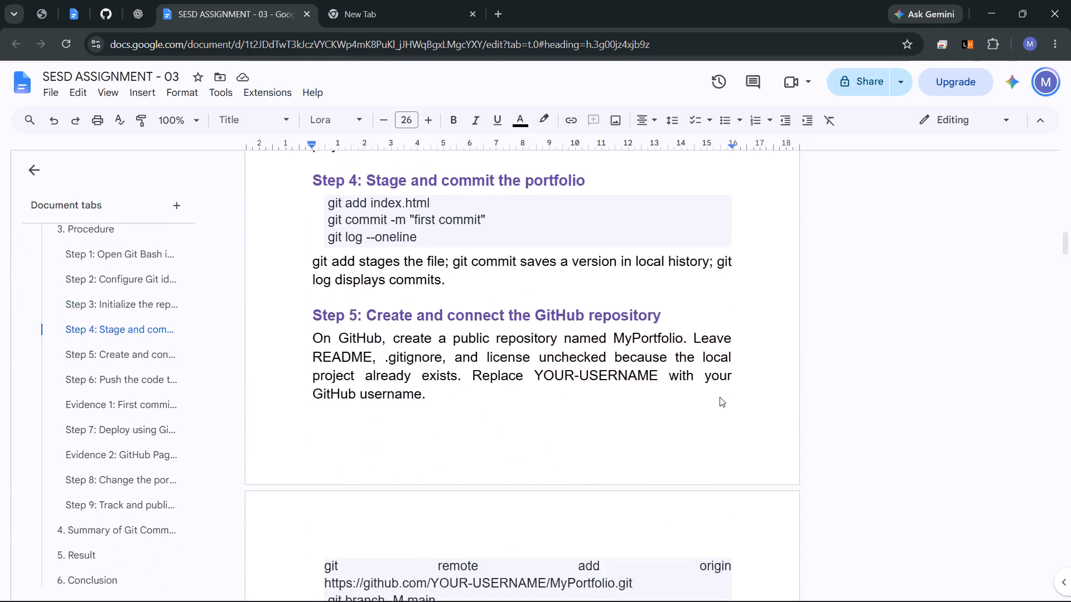
{"action": "scroll", "coordinate": [720, 397], "scroll_direction": "down", "scroll_amount": 1}
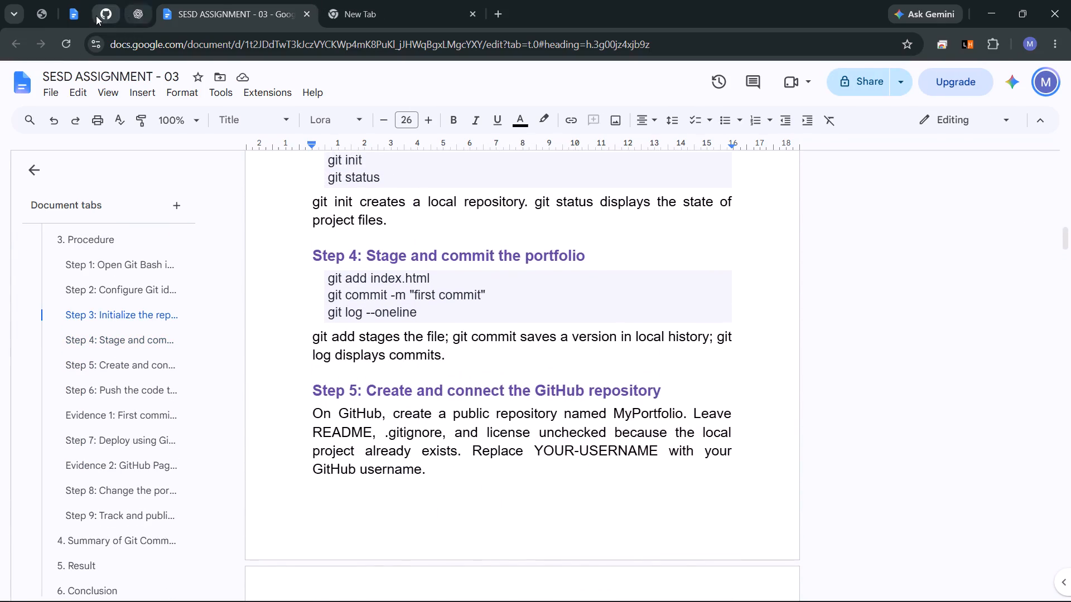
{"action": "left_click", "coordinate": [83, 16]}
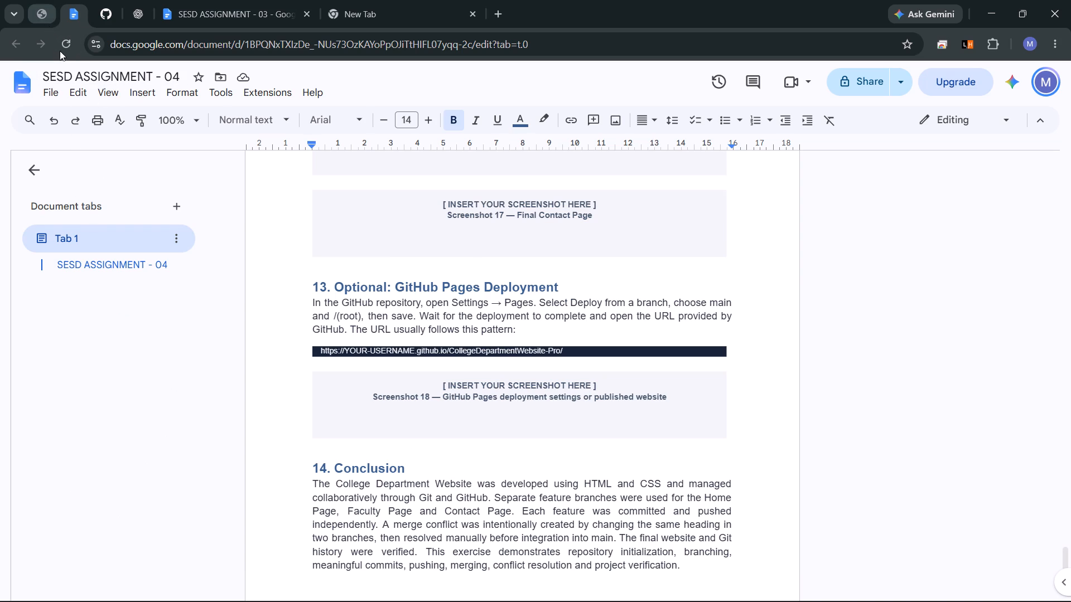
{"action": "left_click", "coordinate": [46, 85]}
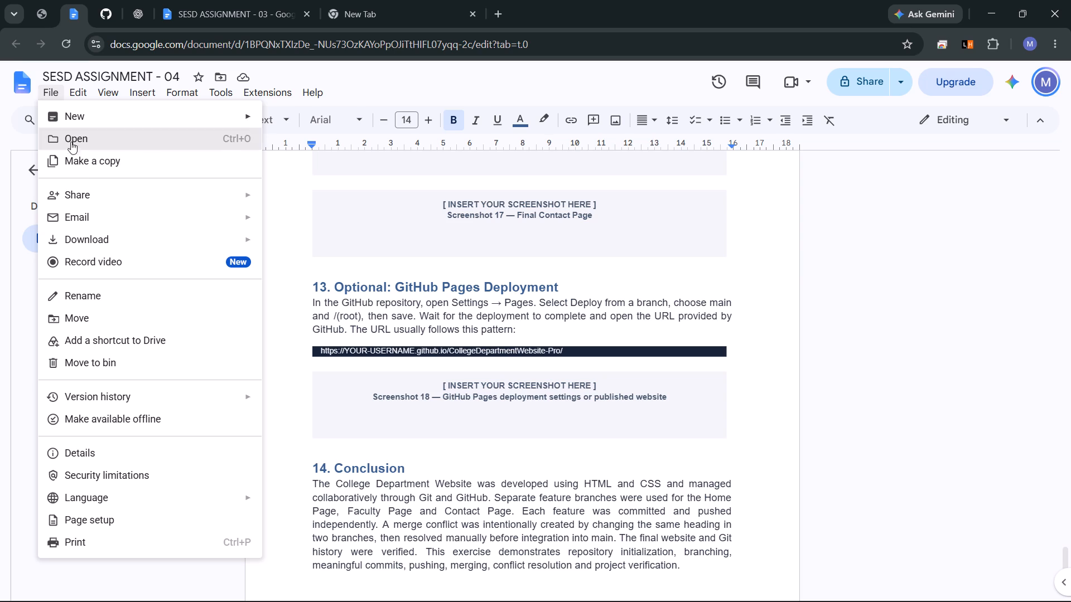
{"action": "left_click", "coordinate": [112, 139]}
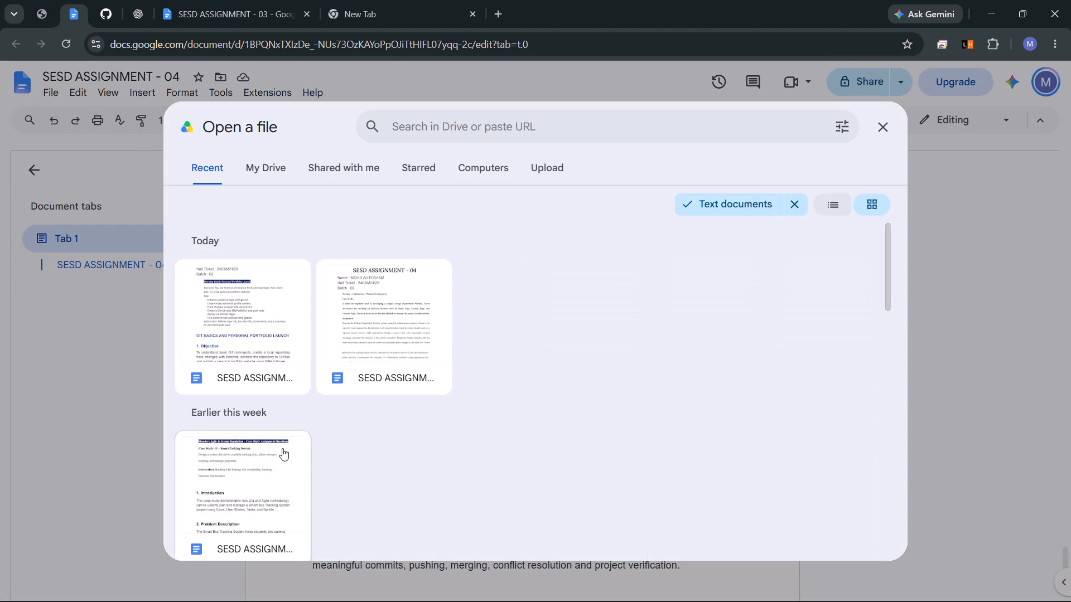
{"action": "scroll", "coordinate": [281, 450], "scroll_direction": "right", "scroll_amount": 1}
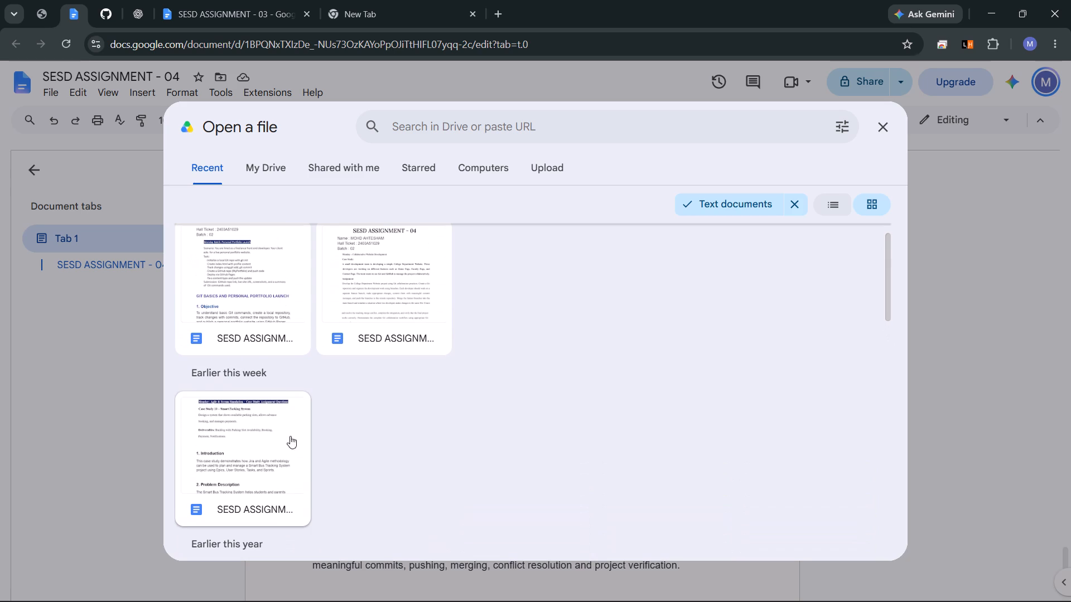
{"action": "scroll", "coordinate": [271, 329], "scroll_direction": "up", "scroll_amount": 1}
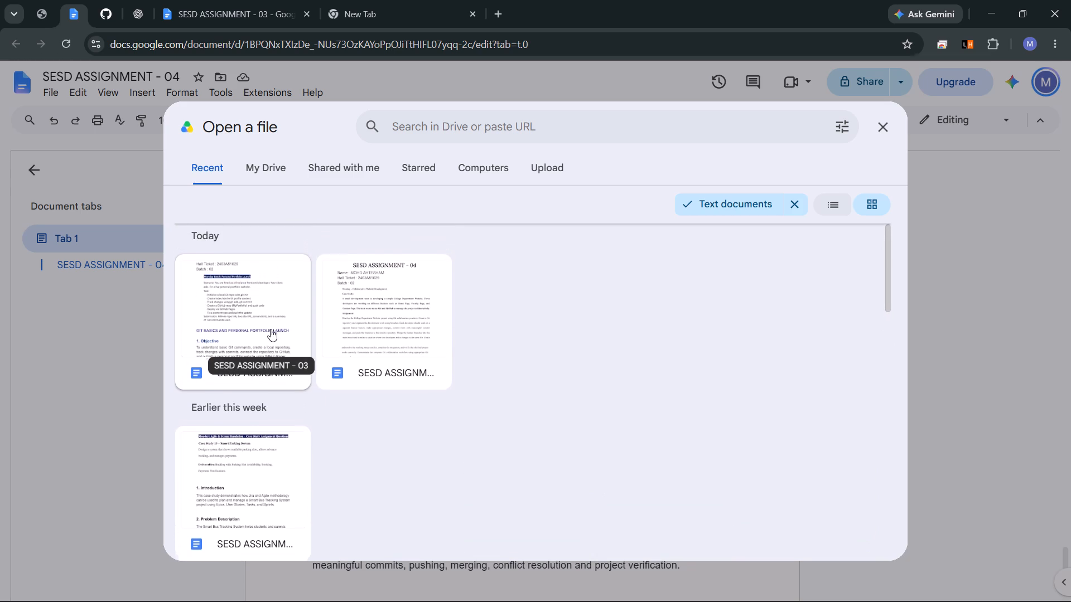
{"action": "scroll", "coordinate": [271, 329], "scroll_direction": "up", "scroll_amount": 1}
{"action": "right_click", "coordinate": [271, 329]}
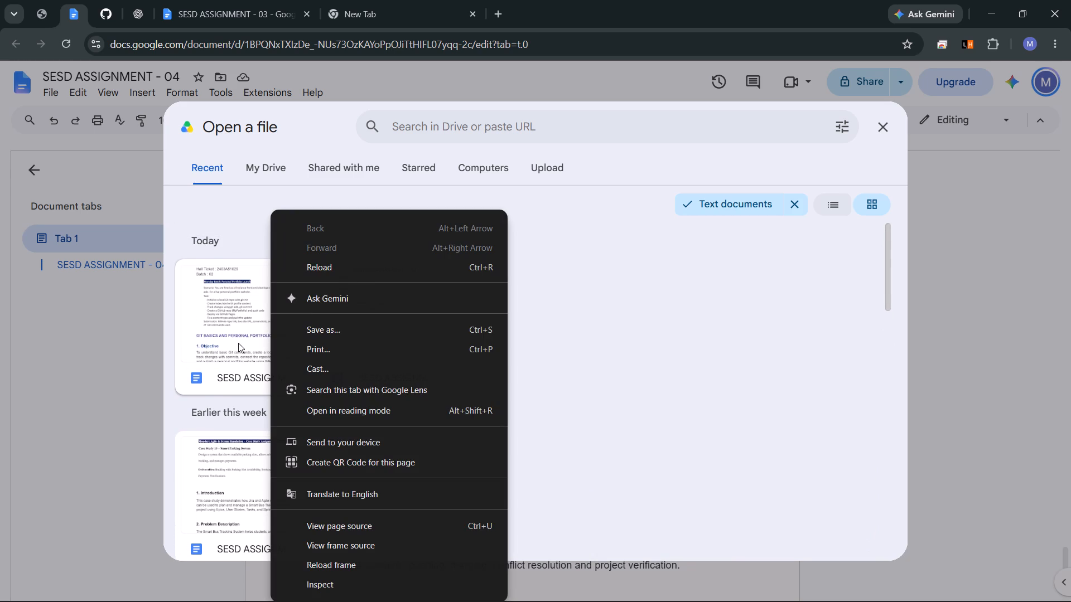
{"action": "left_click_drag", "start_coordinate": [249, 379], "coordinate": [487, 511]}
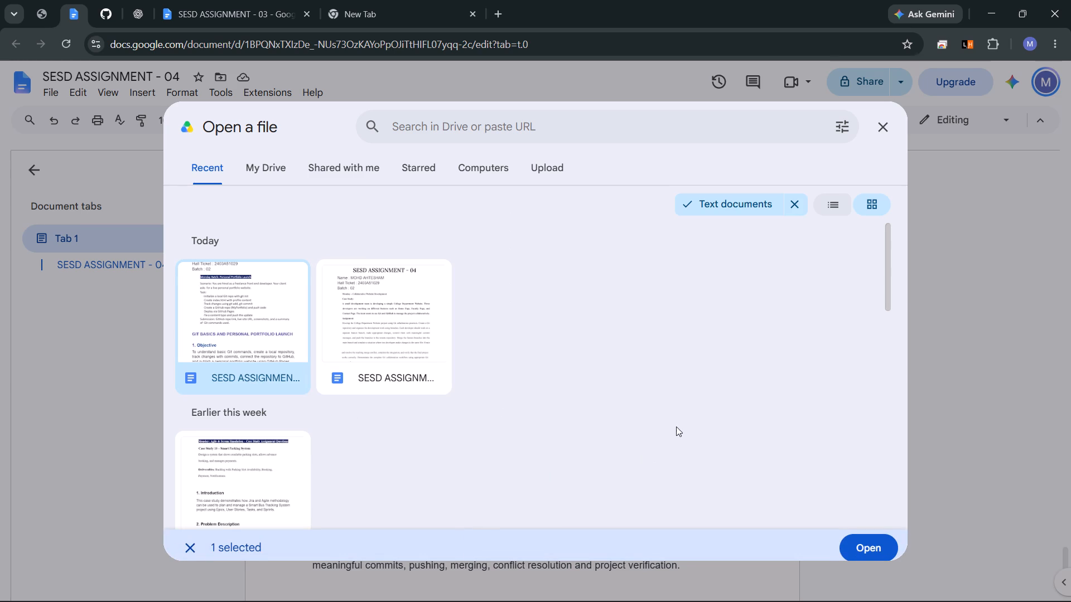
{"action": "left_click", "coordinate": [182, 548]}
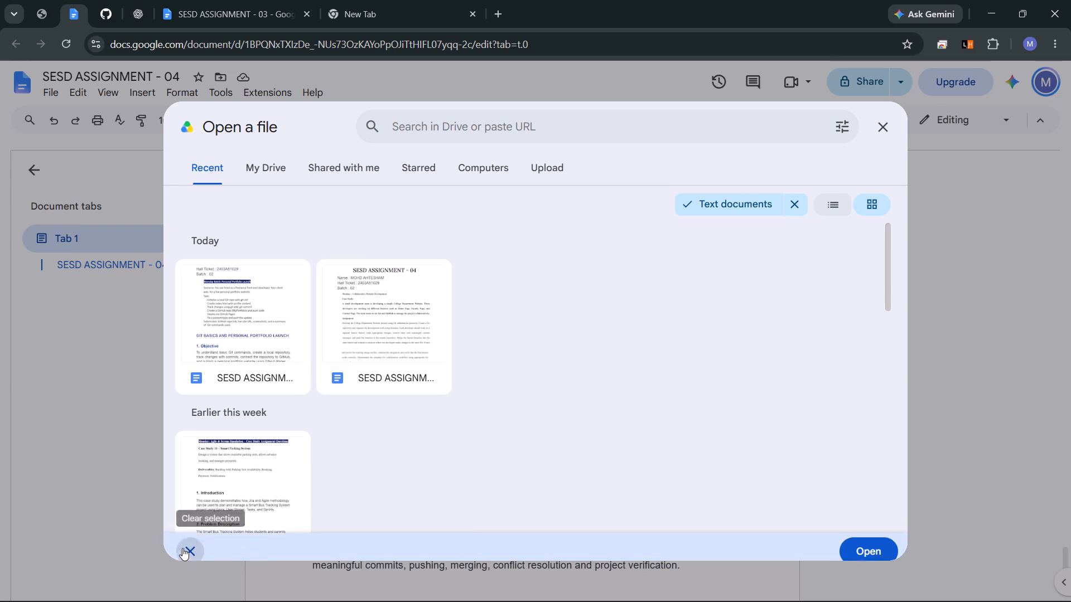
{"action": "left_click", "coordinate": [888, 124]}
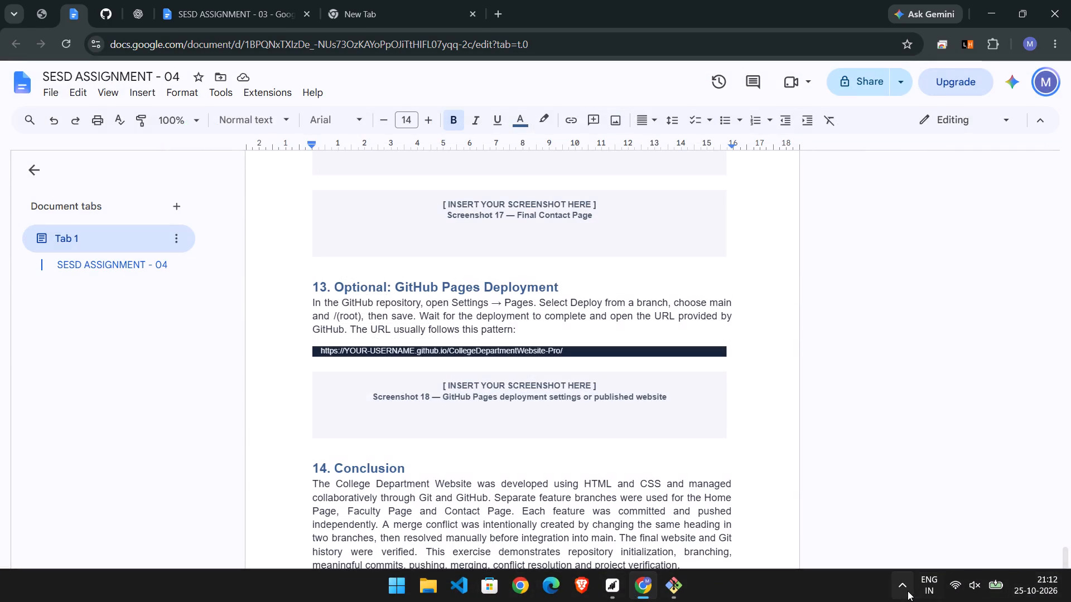
In File Explorer, copy the SESD ASSIGNMENT - 03 PDF from the Assignment-03 folder inside SE on the Desktop.
{"action": "double_click", "coordinate": [431, 592]}
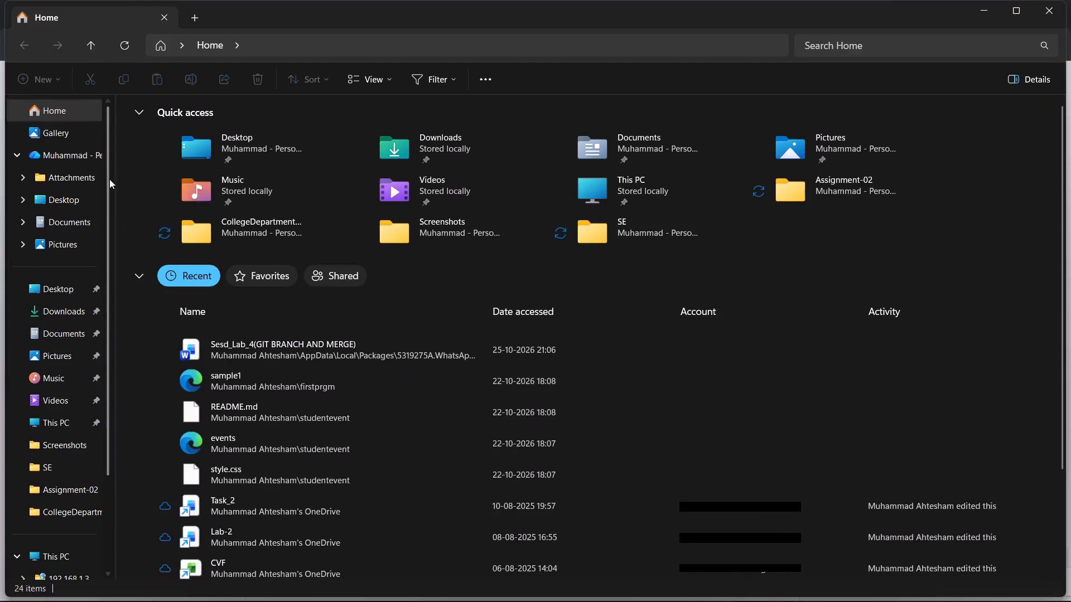
{"action": "left_click", "coordinate": [75, 142]}
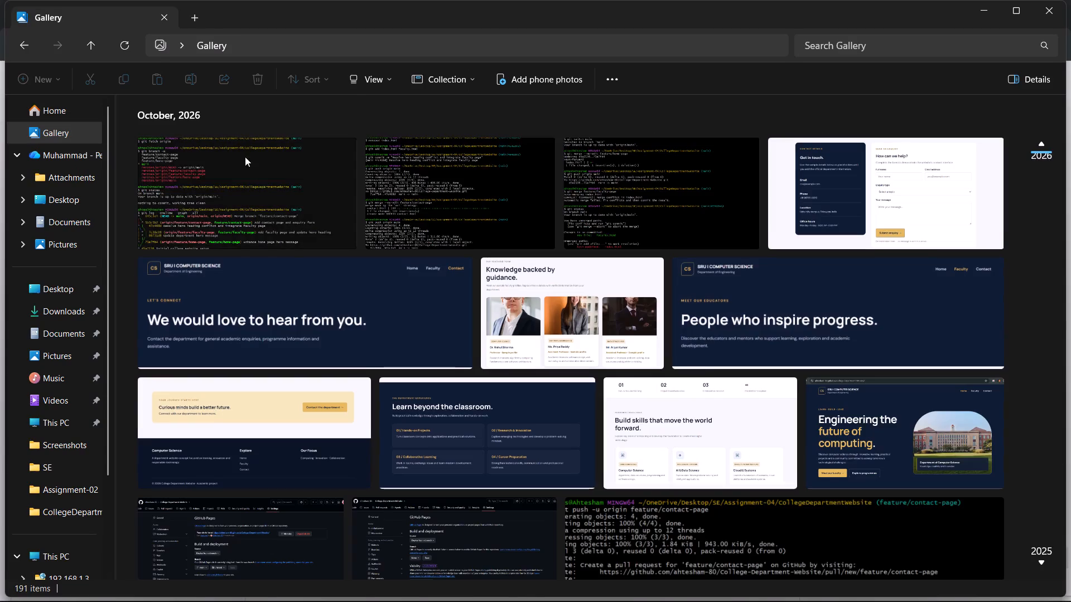
{"action": "left_click", "coordinate": [65, 198]}
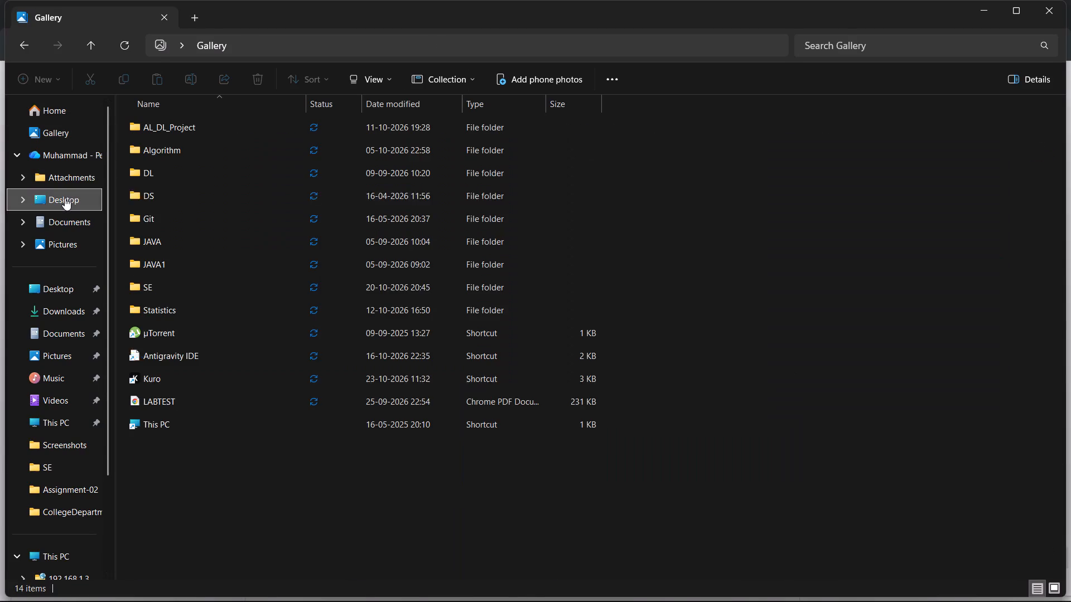
{"action": "double_click", "coordinate": [178, 278]}
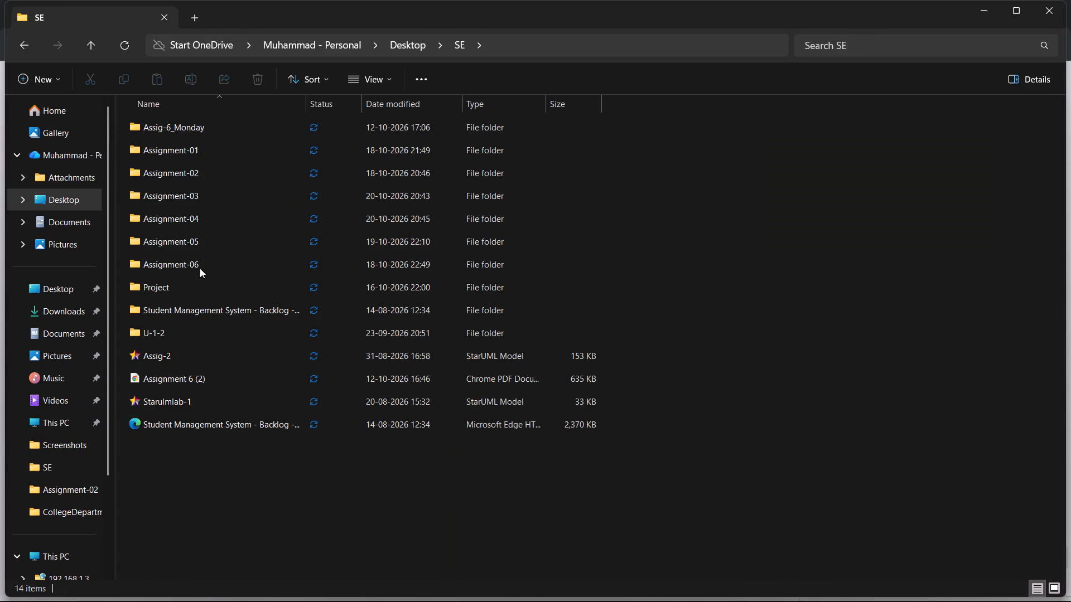
{"action": "double_click", "coordinate": [242, 202]}
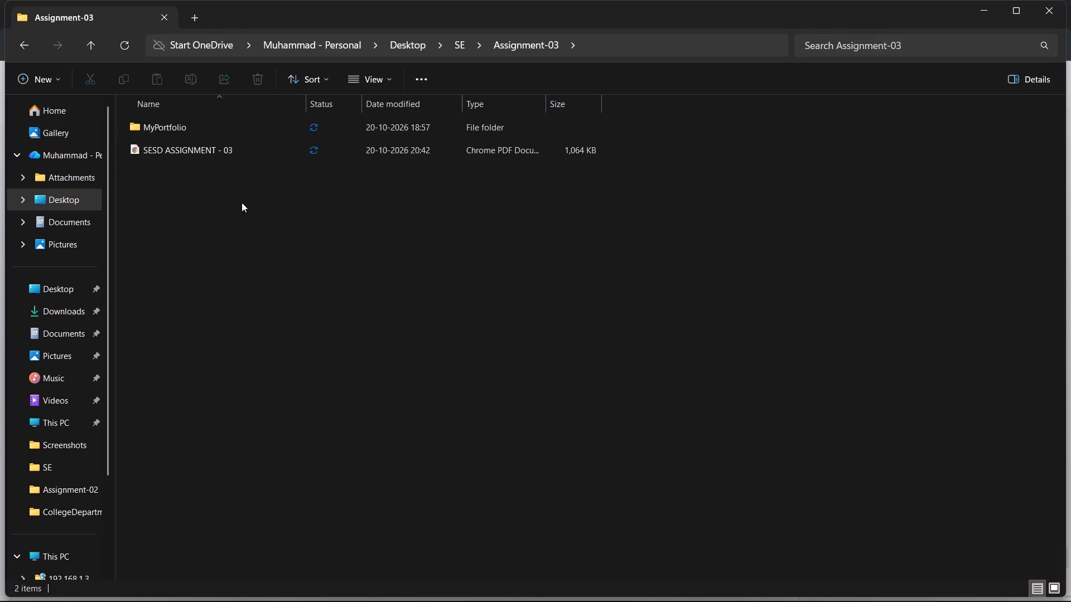
{"action": "right_click", "coordinate": [257, 144]}
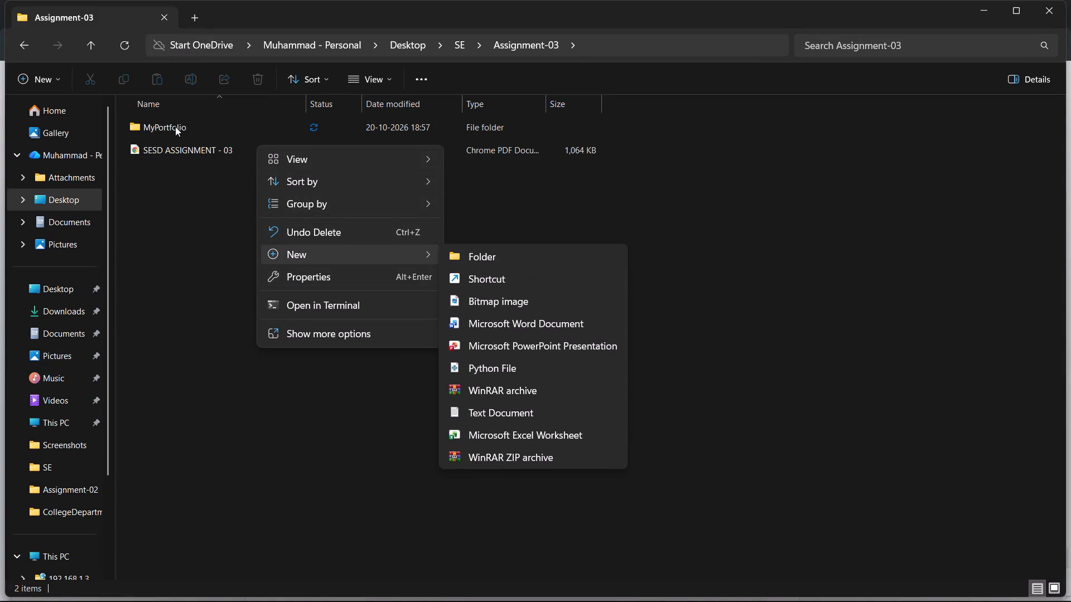
{"action": "left_click", "coordinate": [178, 142]}
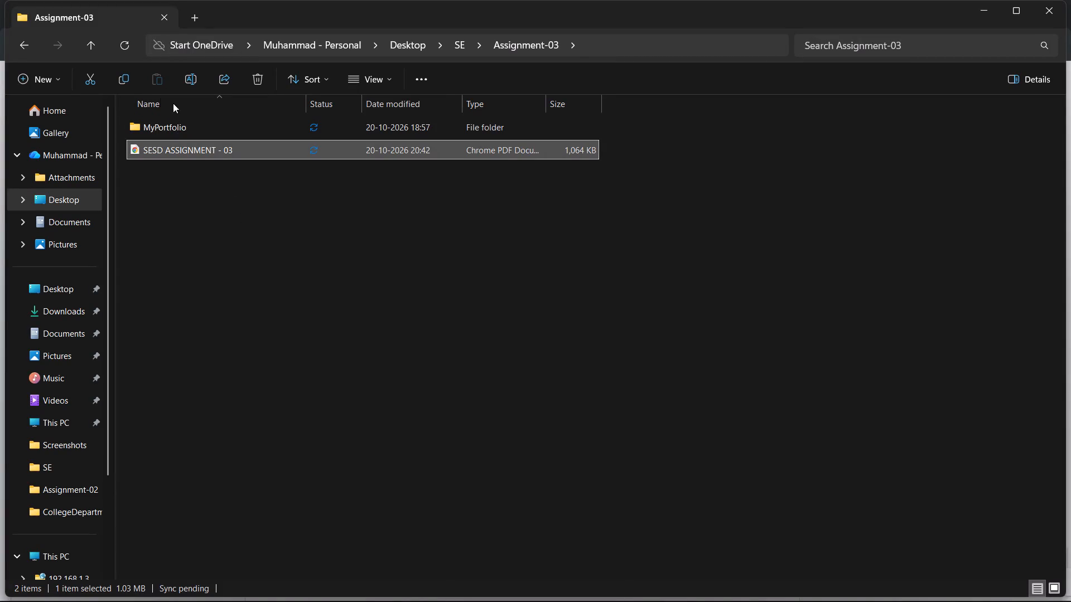
{"action": "left_click", "coordinate": [129, 78]}
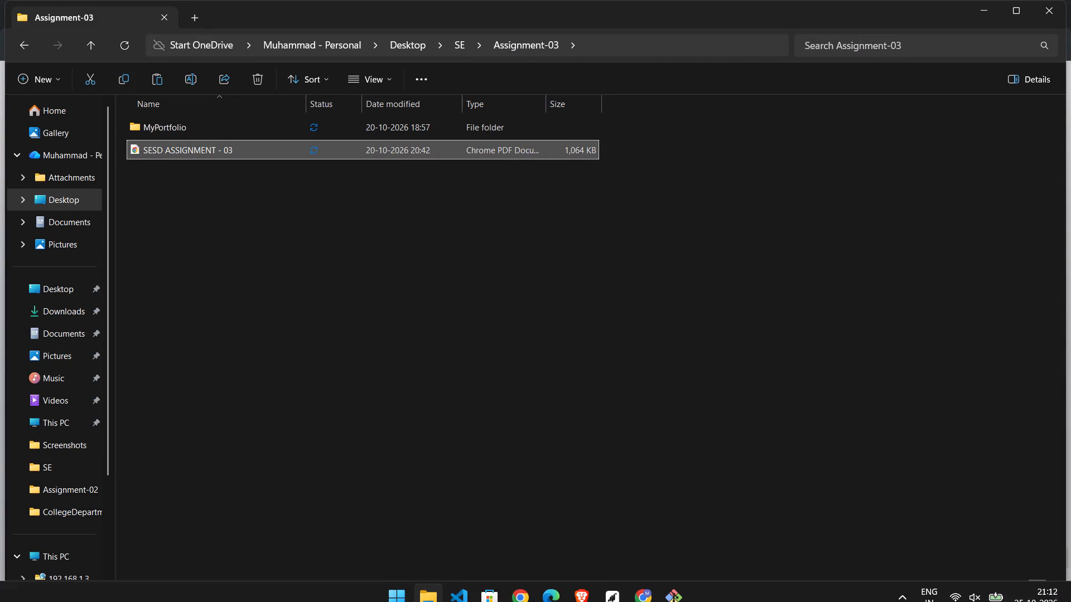
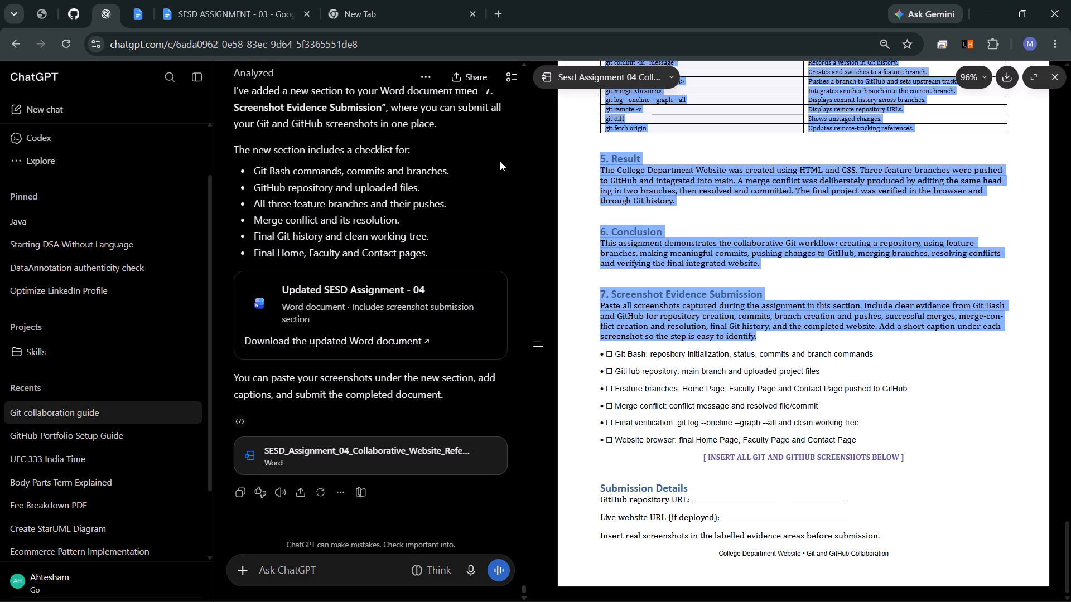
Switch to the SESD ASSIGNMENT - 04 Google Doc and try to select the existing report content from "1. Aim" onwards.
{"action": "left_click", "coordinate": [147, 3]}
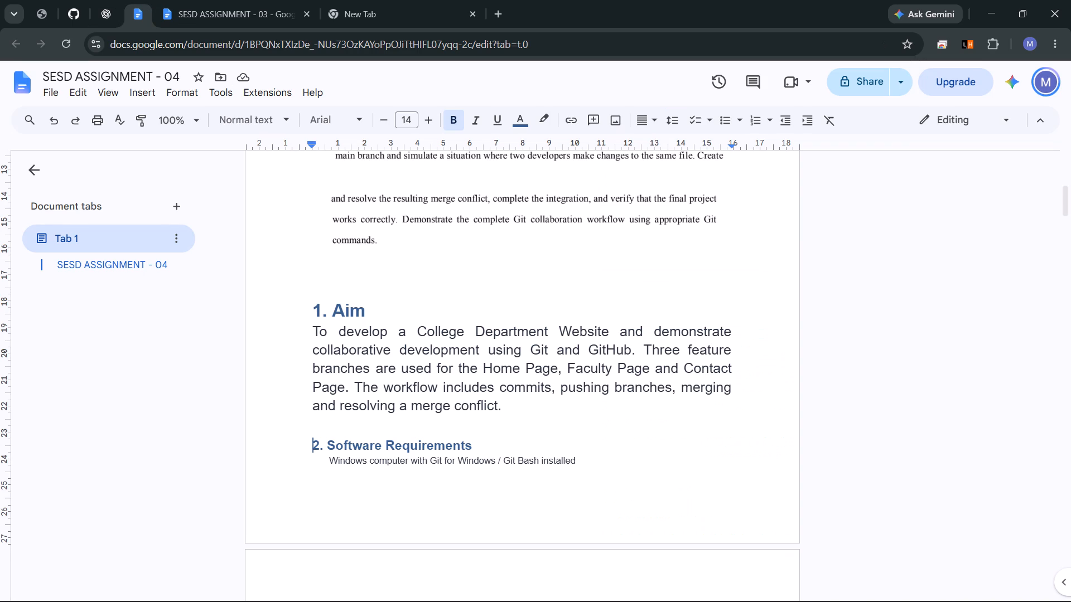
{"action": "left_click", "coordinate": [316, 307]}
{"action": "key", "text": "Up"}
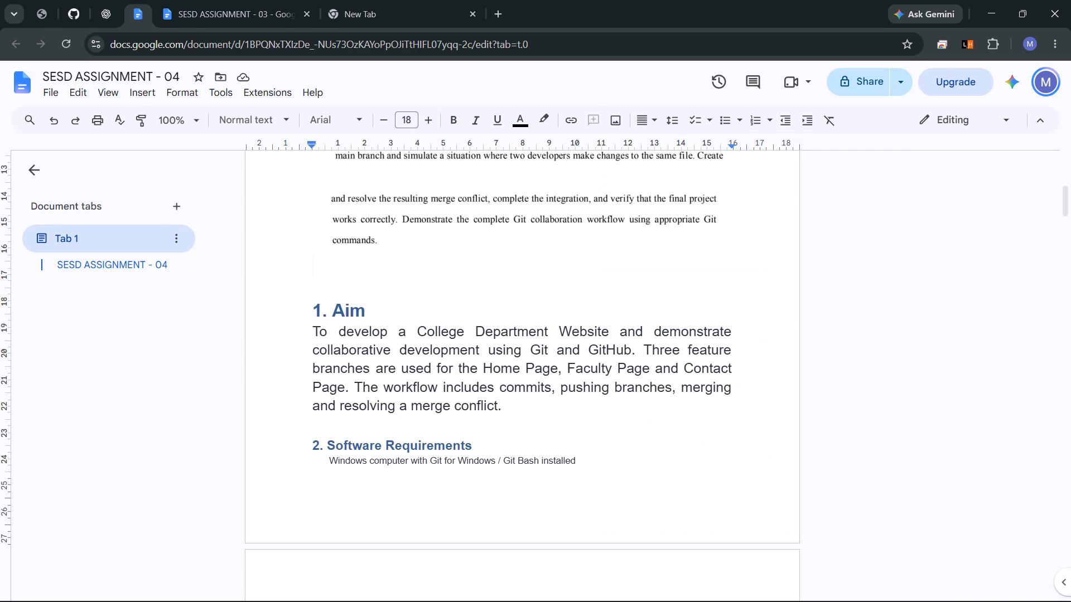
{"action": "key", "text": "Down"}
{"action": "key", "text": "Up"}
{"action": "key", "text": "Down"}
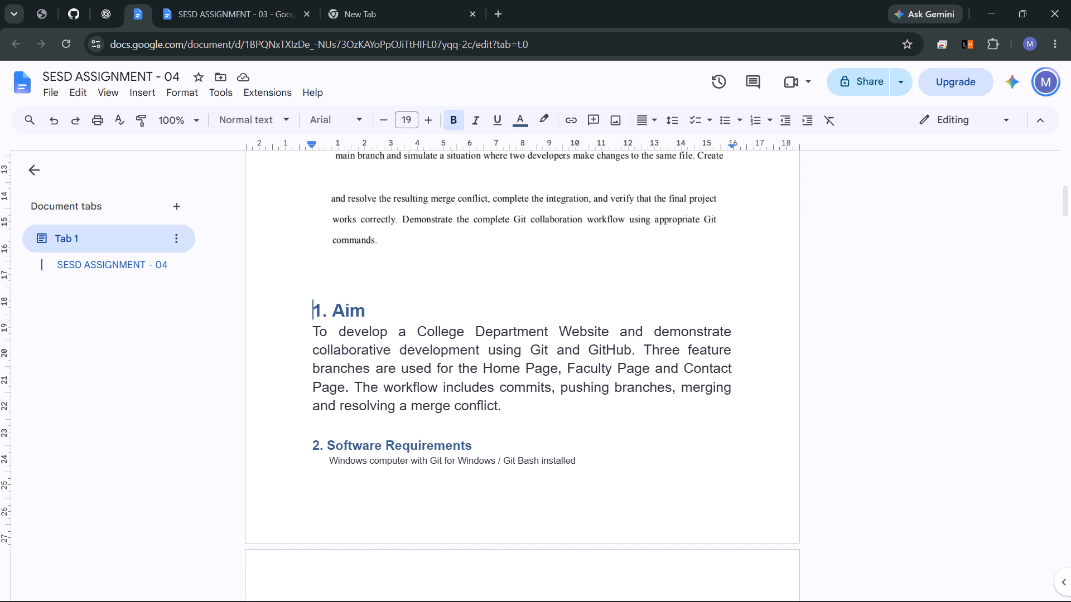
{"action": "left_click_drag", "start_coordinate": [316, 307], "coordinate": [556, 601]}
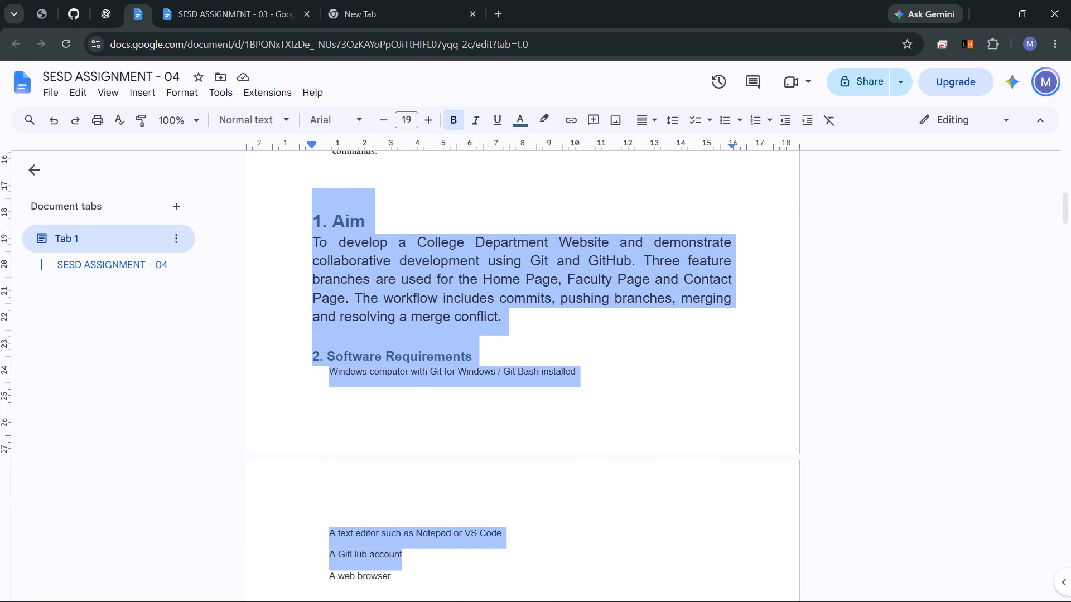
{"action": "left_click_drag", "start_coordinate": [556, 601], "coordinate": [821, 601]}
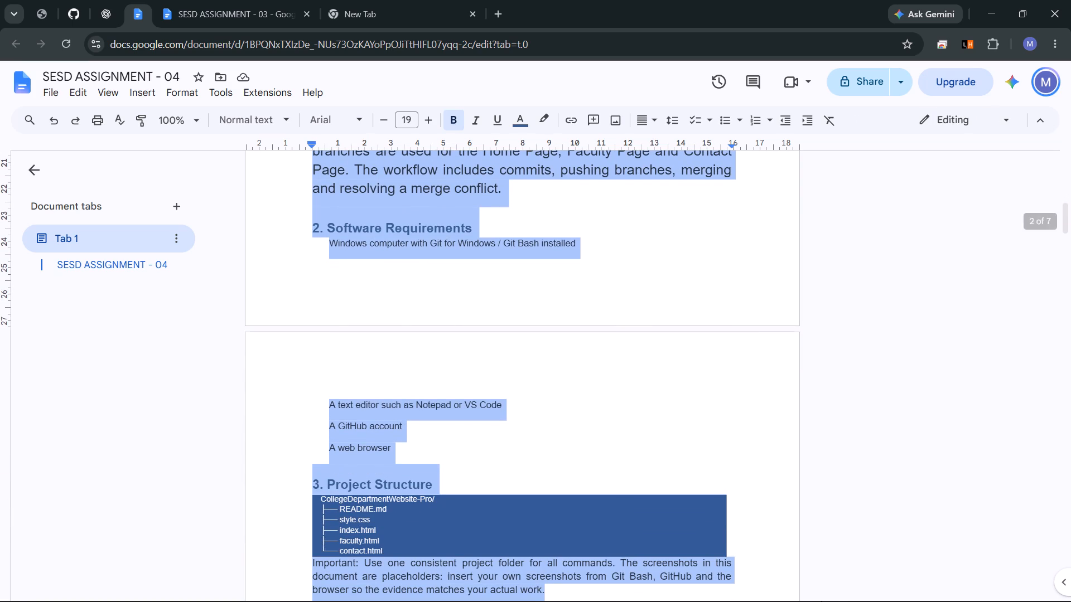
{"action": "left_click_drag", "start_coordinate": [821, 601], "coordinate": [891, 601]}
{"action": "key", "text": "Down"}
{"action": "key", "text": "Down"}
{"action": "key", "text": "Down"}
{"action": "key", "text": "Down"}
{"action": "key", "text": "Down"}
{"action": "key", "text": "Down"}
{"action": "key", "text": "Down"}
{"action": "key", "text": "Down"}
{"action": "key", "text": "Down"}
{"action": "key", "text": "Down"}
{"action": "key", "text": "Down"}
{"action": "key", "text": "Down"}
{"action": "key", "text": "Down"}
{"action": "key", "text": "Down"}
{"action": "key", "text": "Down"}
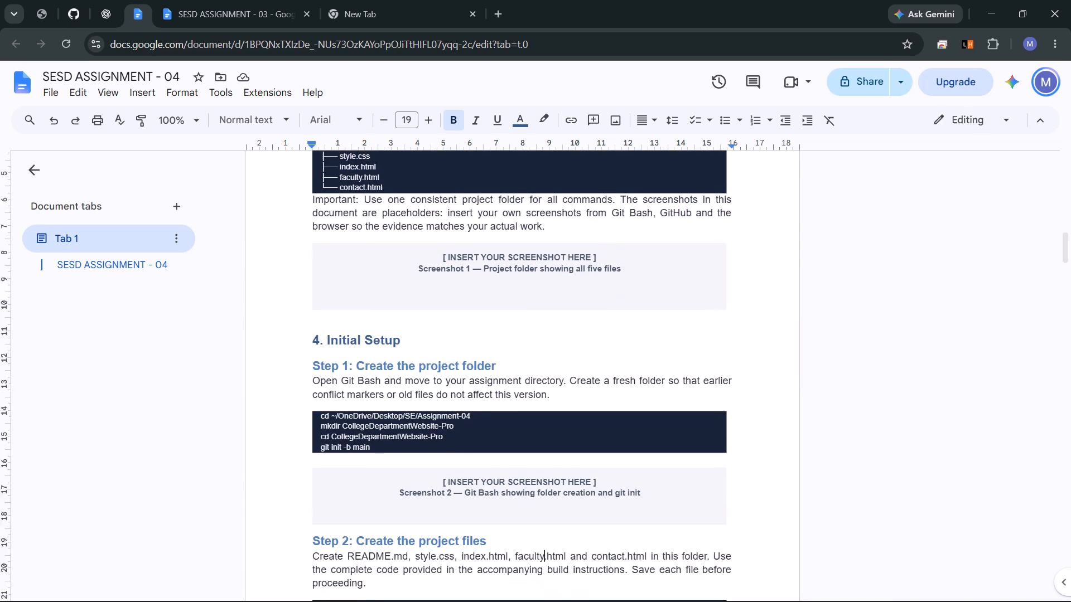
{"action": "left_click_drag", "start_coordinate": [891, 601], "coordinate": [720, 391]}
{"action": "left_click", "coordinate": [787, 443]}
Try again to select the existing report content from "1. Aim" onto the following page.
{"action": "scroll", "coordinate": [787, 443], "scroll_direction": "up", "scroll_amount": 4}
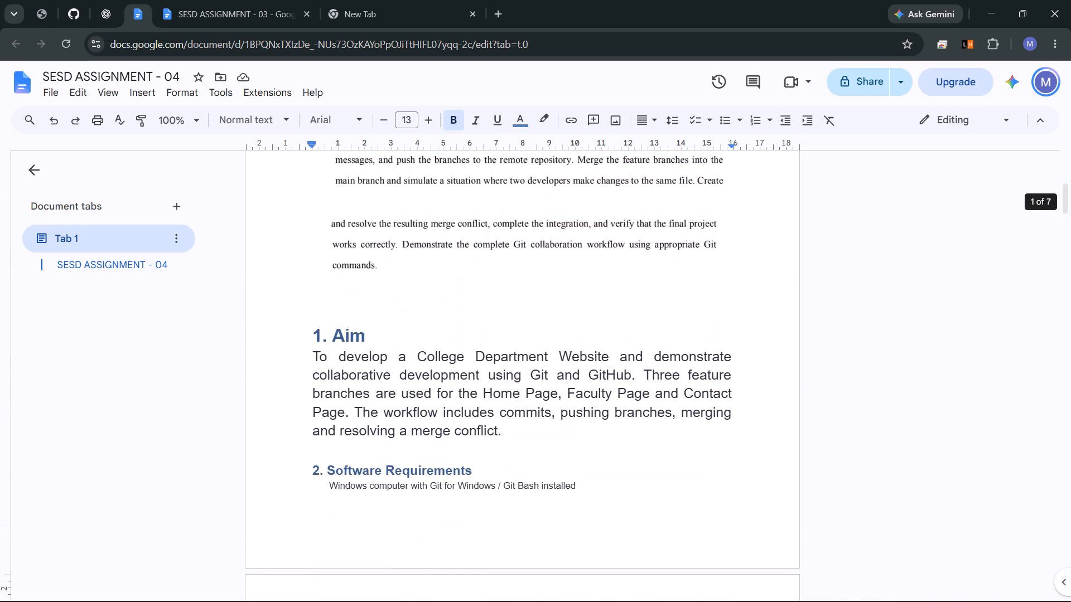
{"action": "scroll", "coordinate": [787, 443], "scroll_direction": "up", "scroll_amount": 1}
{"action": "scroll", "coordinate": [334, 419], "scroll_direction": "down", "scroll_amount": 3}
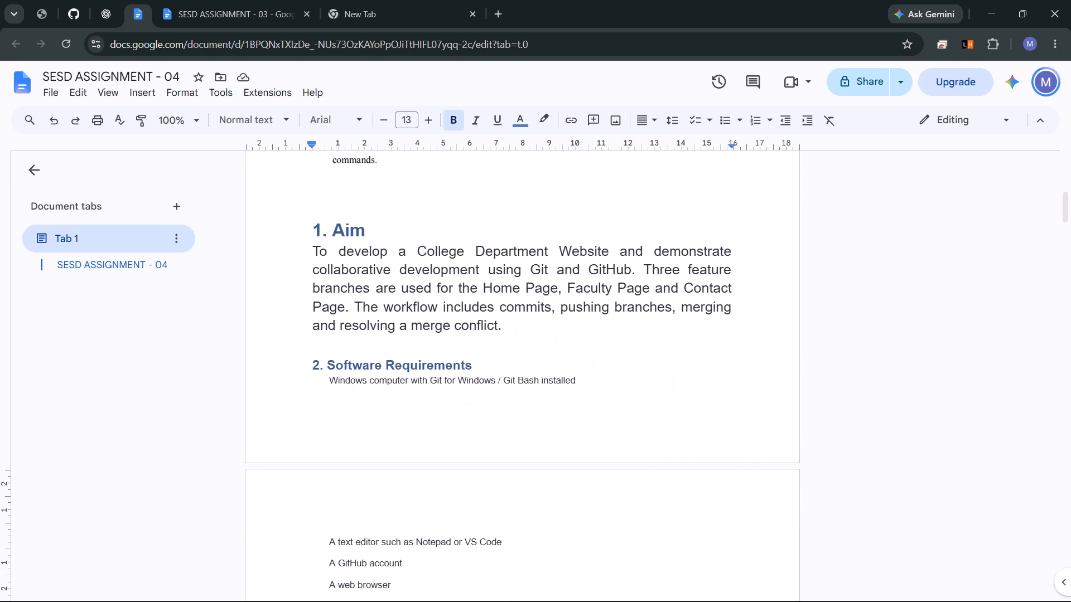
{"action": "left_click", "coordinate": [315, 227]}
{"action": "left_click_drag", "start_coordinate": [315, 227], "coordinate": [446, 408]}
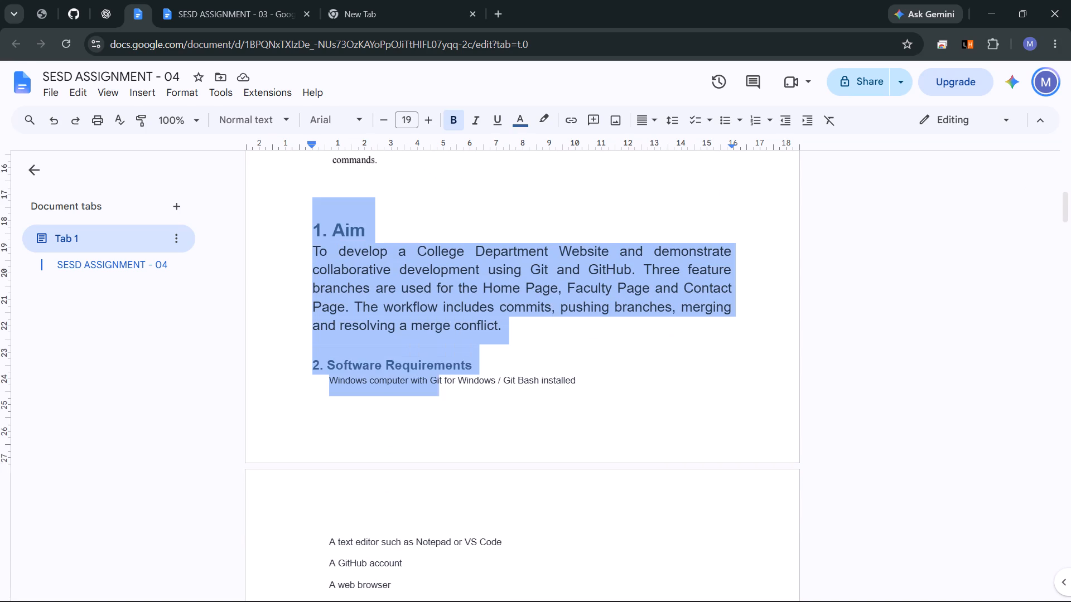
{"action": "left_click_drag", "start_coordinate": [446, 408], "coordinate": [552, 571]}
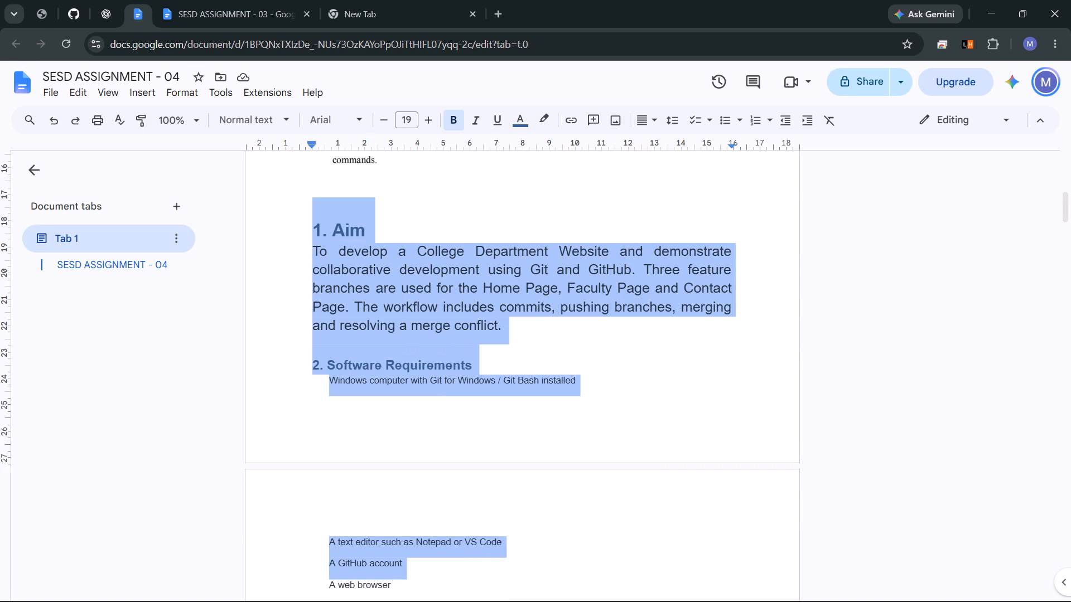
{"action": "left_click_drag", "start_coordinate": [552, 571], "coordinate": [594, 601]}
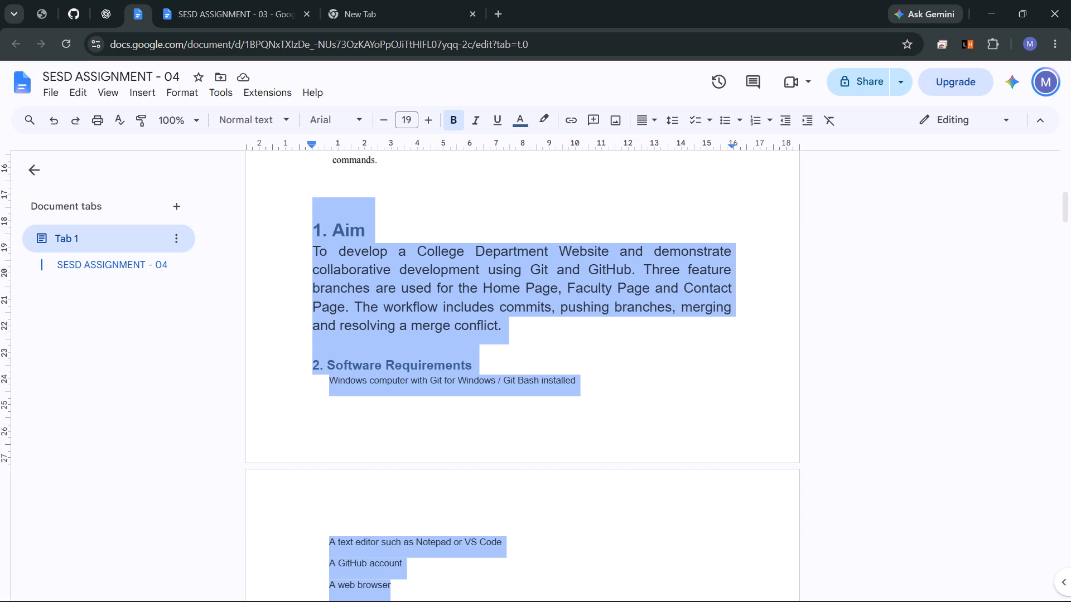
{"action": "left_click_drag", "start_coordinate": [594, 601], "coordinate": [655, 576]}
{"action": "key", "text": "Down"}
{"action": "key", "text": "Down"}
Look through SESD ASSIGNMENT - 04 from the "1. Aim" section to the Conclusion at its end.
{"action": "scroll", "coordinate": [655, 576], "scroll_direction": "down", "scroll_amount": 4}
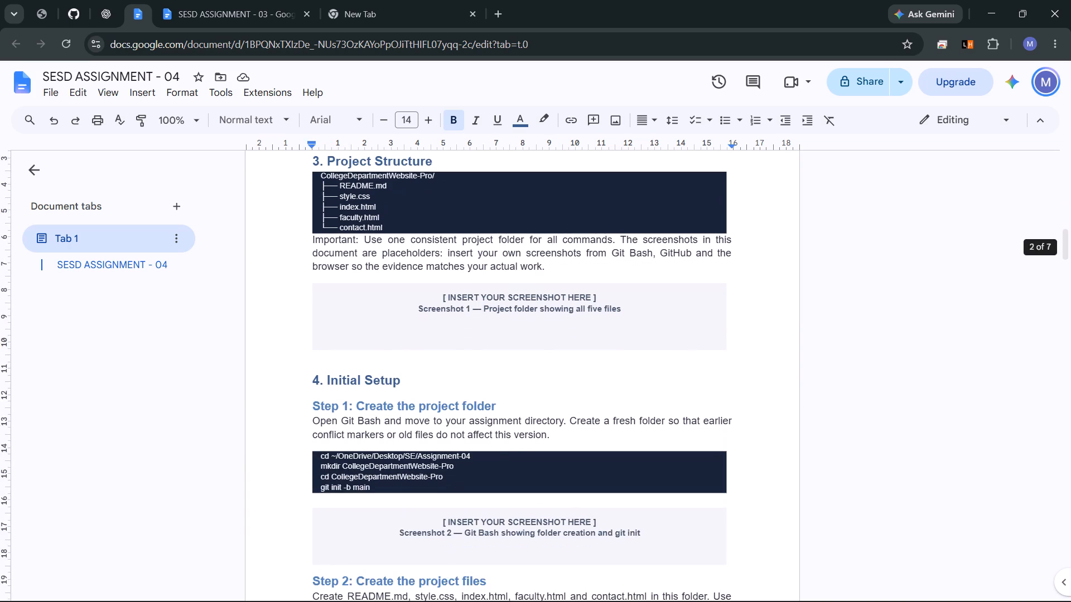
{"action": "scroll", "coordinate": [655, 576], "scroll_direction": "up", "scroll_amount": 8}
{"action": "scroll", "coordinate": [655, 576], "scroll_direction": "down", "scroll_amount": 6}
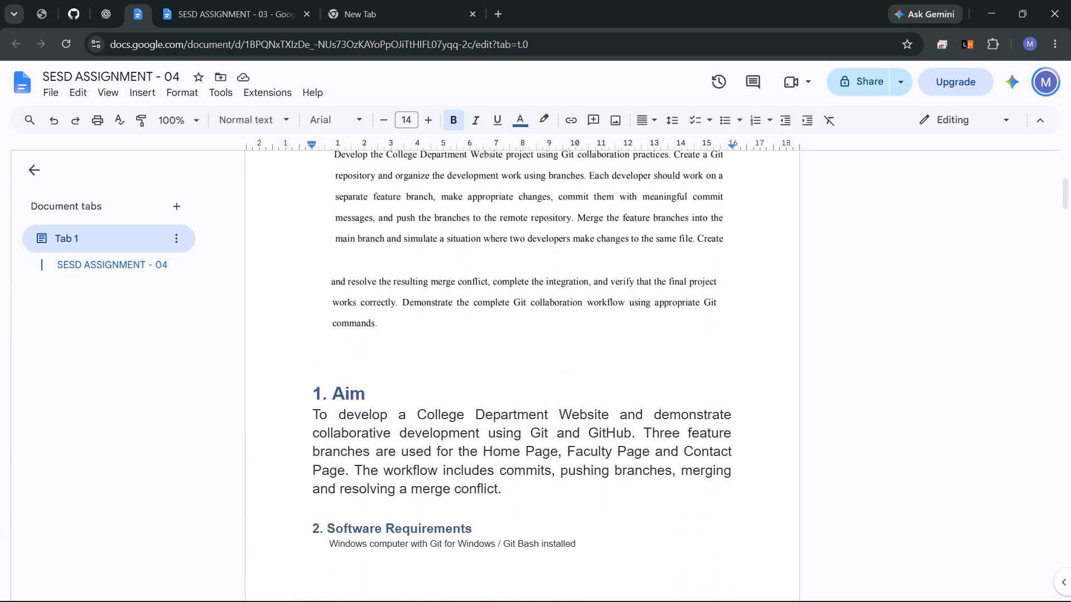
{"action": "scroll", "coordinate": [655, 576], "scroll_direction": "down", "scroll_amount": 1}
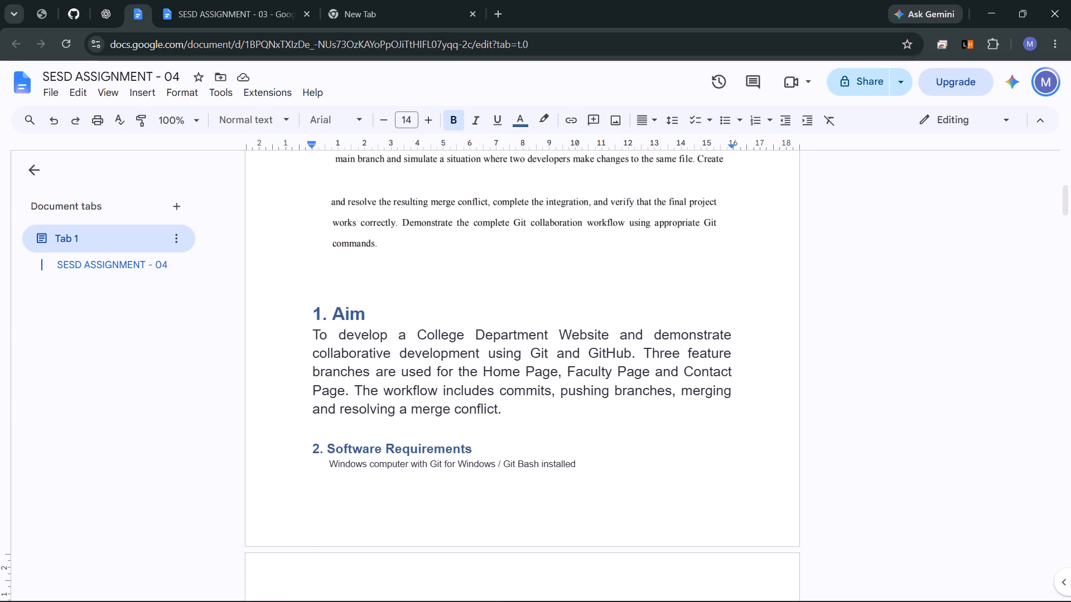
{"action": "scroll", "coordinate": [375, 542], "scroll_direction": "down", "scroll_amount": 19}
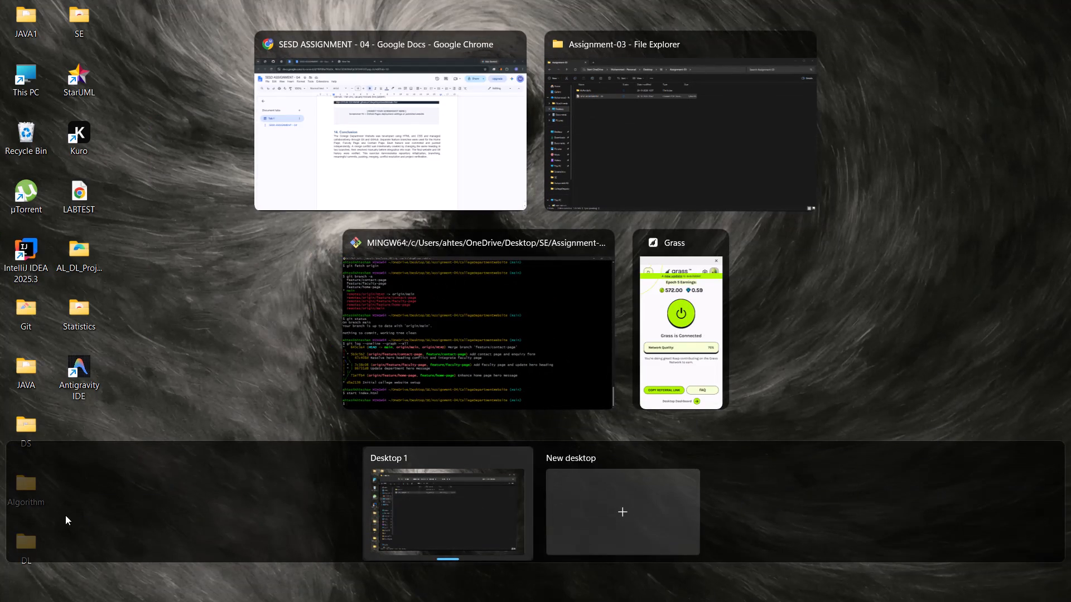
Replace everything from the "1. Aim" heading through the end of "14. Conclusion" in SESD ASSIGNMENT - 04 with the copied report text.
{"action": "left_click", "coordinate": [356, 121]}
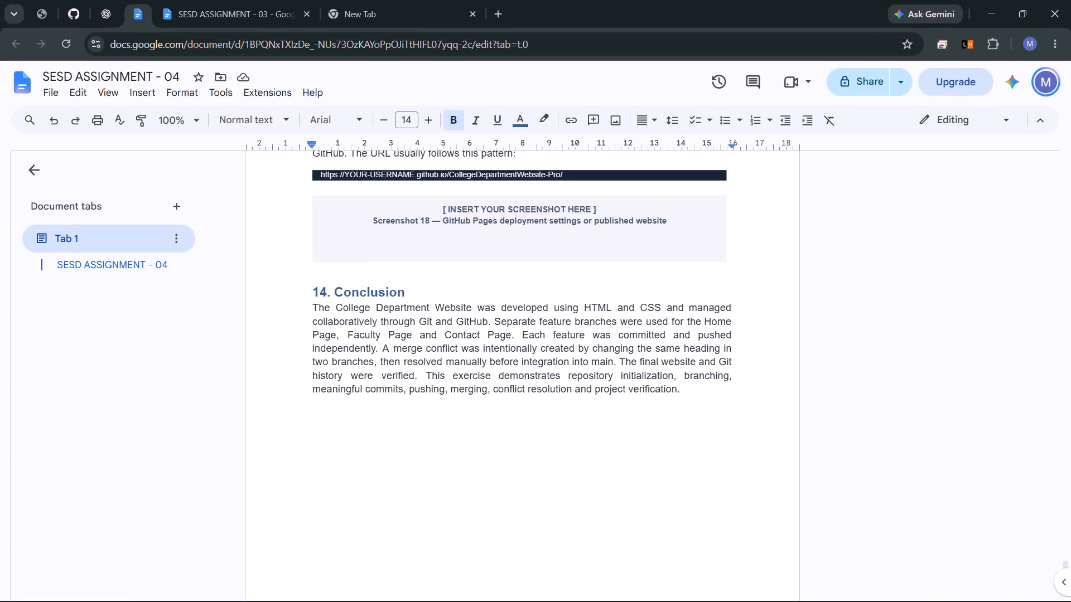
{"action": "scroll", "coordinate": [359, 298], "scroll_direction": "right", "scroll_amount": 1}
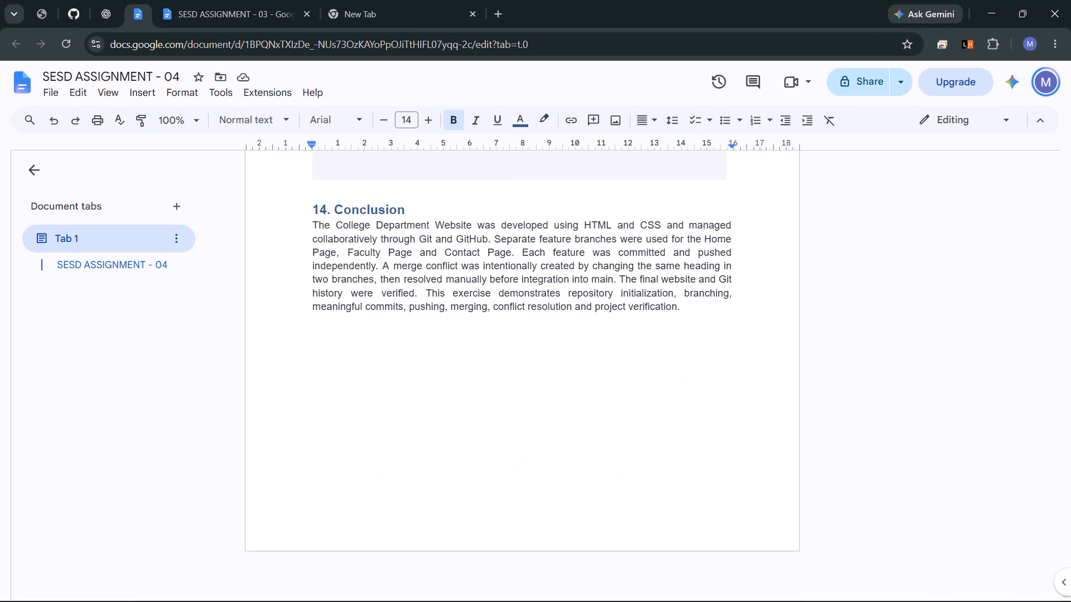
{"action": "left_click", "coordinate": [682, 307]}
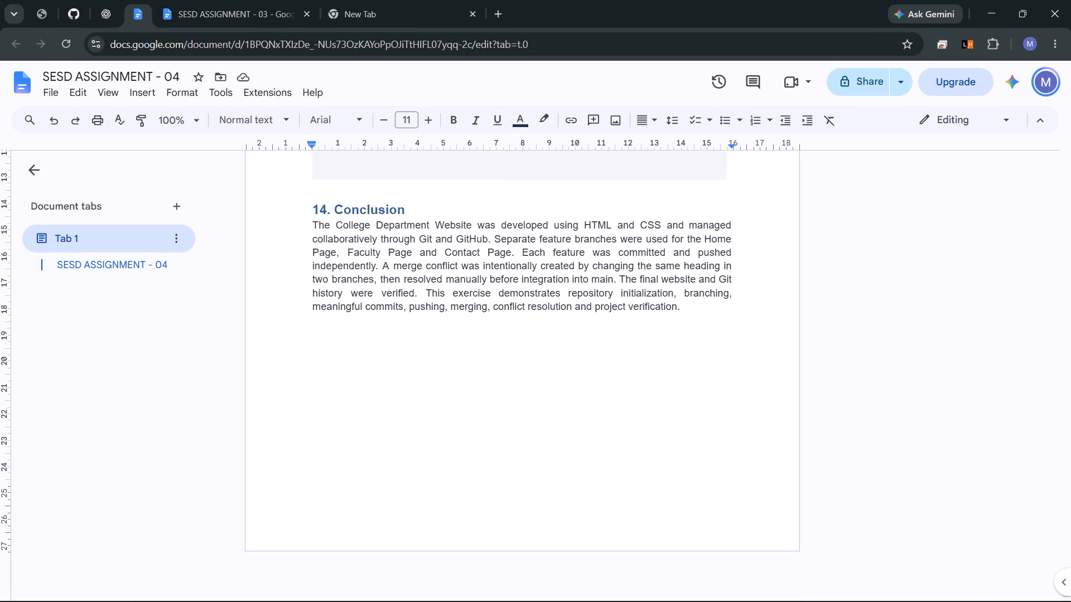
{"action": "key", "text": "shift+Up"}
{"action": "key", "text": "shift+Up"}
{"action": "key", "text": "shift+Up"}
{"action": "key", "text": "shift+Up"}
{"action": "key", "text": "shift+Up"}
{"action": "key", "text": "shift+Up"}
{"action": "key", "text": "shift+Up"}
{"action": "key", "text": "shift+Up"}
{"action": "key", "text": "shift+Up"}
{"action": "key", "text": "shift+Up"}
{"action": "key", "text": "shift+Up"}
{"action": "key", "text": "shift+Up"}
{"action": "key", "text": "shift+Up"}
{"action": "key", "text": "shift+Up"}
{"action": "key", "text": "shift+Up"}
{"action": "key", "text": "shift+Up"}
{"action": "key", "text": "shift+Up"}
{"action": "key", "text": "shift+Up"}
{"action": "key", "text": "shift+Up"}
{"action": "key", "text": "shift+Up"}
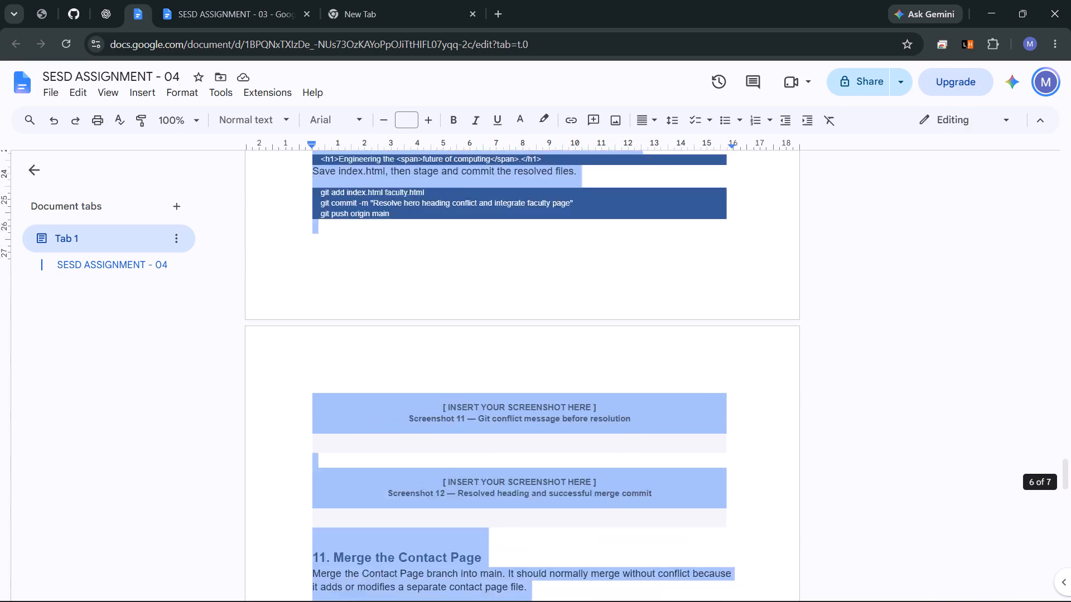
{"action": "key", "text": "shift+Up"}
{"action": "key", "text": "shift+Up"}
{"action": "key", "text": "shift+Up"}
{"action": "key", "text": "shift+Up"}
{"action": "key", "text": "shift+Up"}
{"action": "key", "text": "shift+Up"}
{"action": "key", "text": "shift+Up"}
{"action": "key", "text": "shift+Up"}
{"action": "key", "text": "shift+Up"}
{"action": "key", "text": "shift+Up"}
{"action": "key", "text": "shift+Up"}
{"action": "key", "text": "shift+Up"}
{"action": "key", "text": "shift+Up"}
{"action": "key", "text": "shift+Up"}
{"action": "key", "text": "shift+Up"}
{"action": "key", "text": "shift+Up"}
{"action": "key", "text": "shift+Up"}
{"action": "key", "text": "shift+Up"}
{"action": "key", "text": "shift+Up"}
{"action": "key", "text": "shift+Up"}
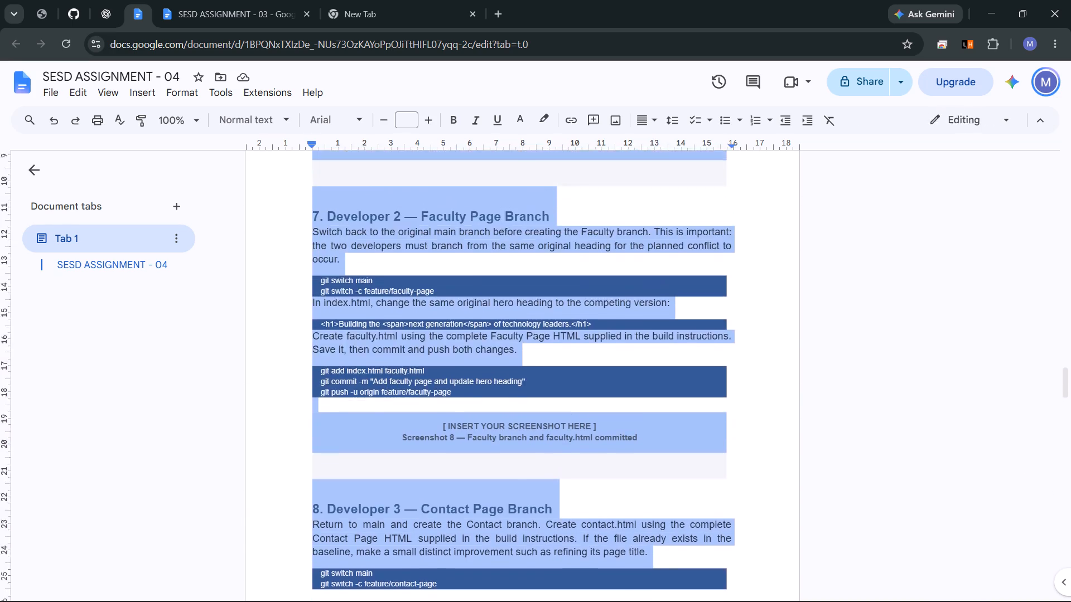
{"action": "key", "text": "shift+Up"}
{"action": "key", "text": "shift+Up"}
{"action": "key", "text": "shift+Up"}
{"action": "key", "text": "shift+Up"}
{"action": "key", "text": "shift+Up"}
{"action": "key", "text": "shift+Up"}
{"action": "key", "text": "shift+Up"}
{"action": "key", "text": "shift+Up"}
{"action": "key", "text": "shift+Up"}
{"action": "key", "text": "shift+Up"}
{"action": "key", "text": "shift+Up"}
{"action": "key", "text": "shift+Up"}
{"action": "key", "text": "shift+Up"}
{"action": "key", "text": "shift+Up"}
{"action": "key", "text": "shift+Up"}
{"action": "key", "text": "shift+Up"}
{"action": "key", "text": "shift+Up"}
{"action": "key", "text": "shift+Up"}
{"action": "key", "text": "shift+Up"}
{"action": "key", "text": "shift+Up"}
{"action": "key", "text": "shift+Up"}
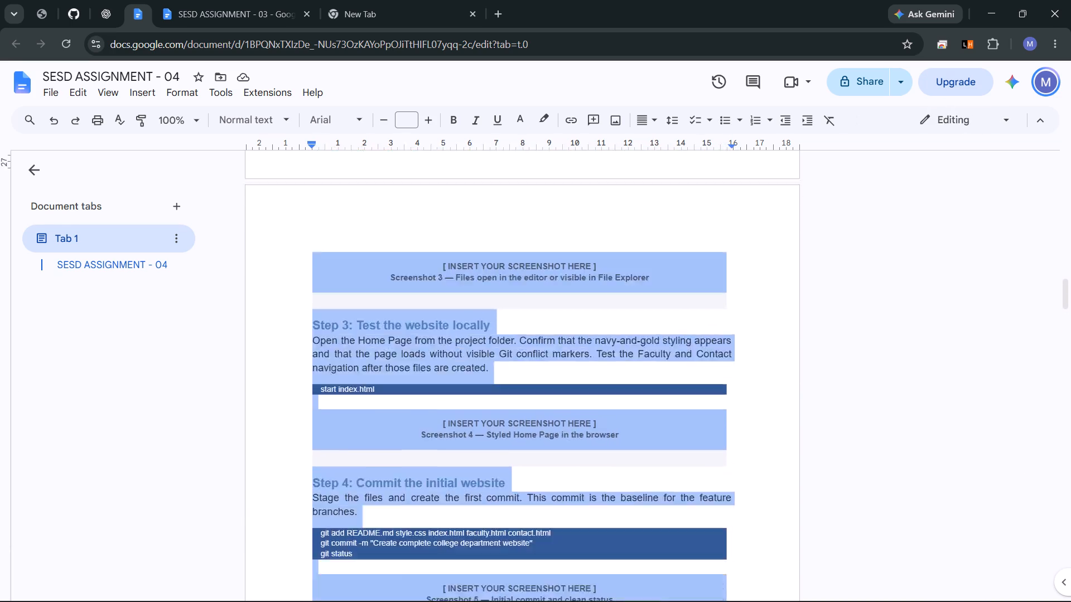
{"action": "key", "text": "shift+Up"}
{"action": "key", "text": "shift+Up"}
{"action": "key", "text": "shift+Up"}
{"action": "key", "text": "shift+Up"}
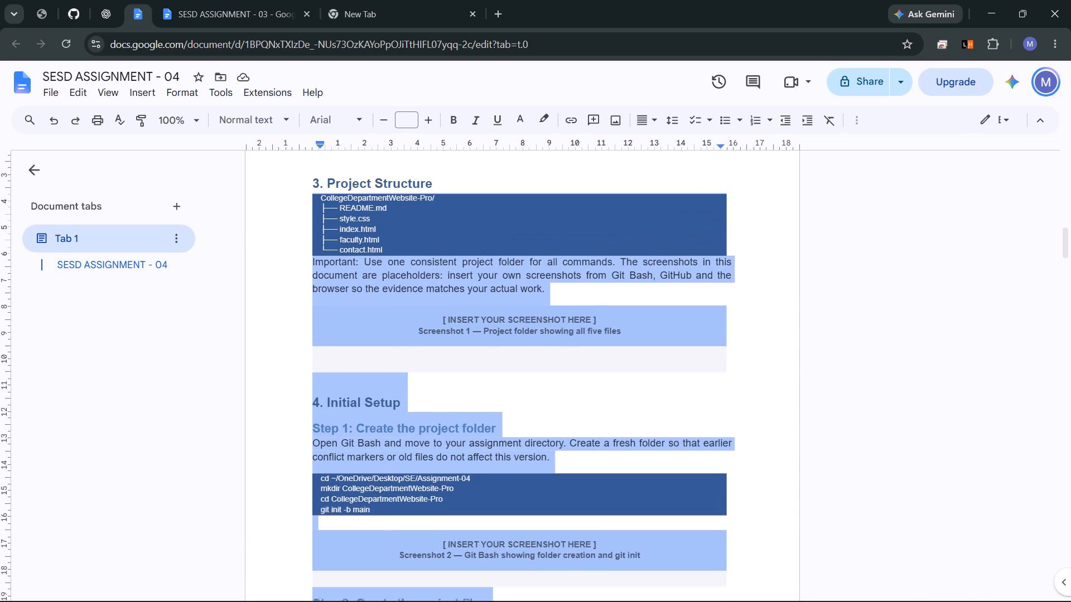
{"action": "key", "text": "shift+Up"}
{"action": "key", "text": "shift+Up"}
{"action": "key", "text": "shift+Up"}
{"action": "key", "text": "shift+Up"}
{"action": "key", "text": "shift+Up"}
{"action": "key", "text": "shift+Up"}
{"action": "key", "text": "shift+Up"}
{"action": "key", "text": "shift+Up"}
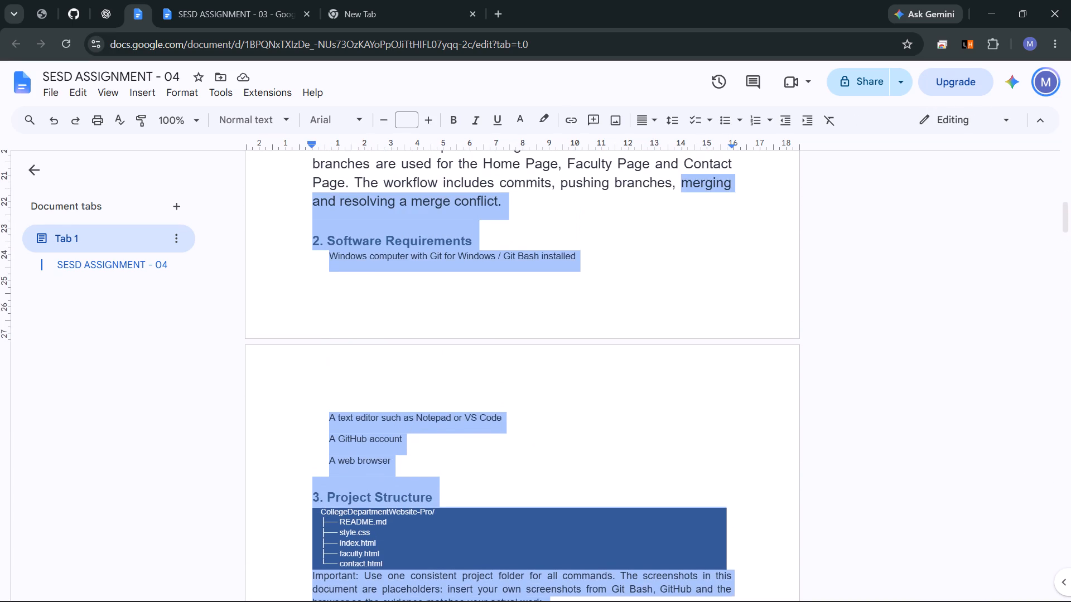
{"action": "key", "text": "shift+Up"}
{"action": "key", "text": "shift+Up"}
{"action": "key", "text": "shift+Up"}
{"action": "key", "text": "shift+Up"}
{"action": "key", "text": "shift+Up"}
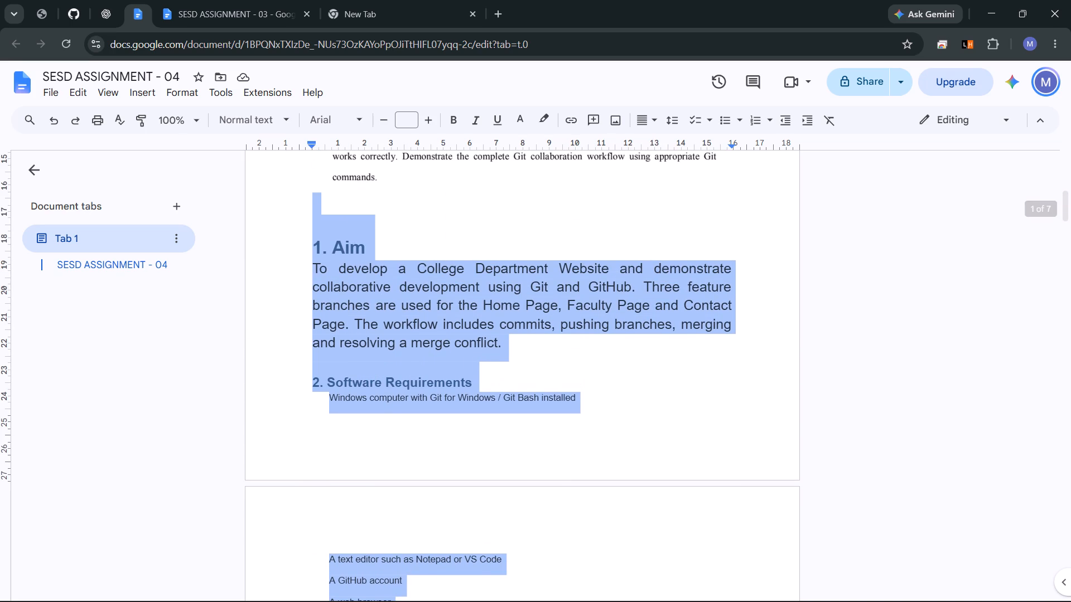
{"action": "key", "text": "shift+Right"}
{"action": "key", "text": "shift+Right"}
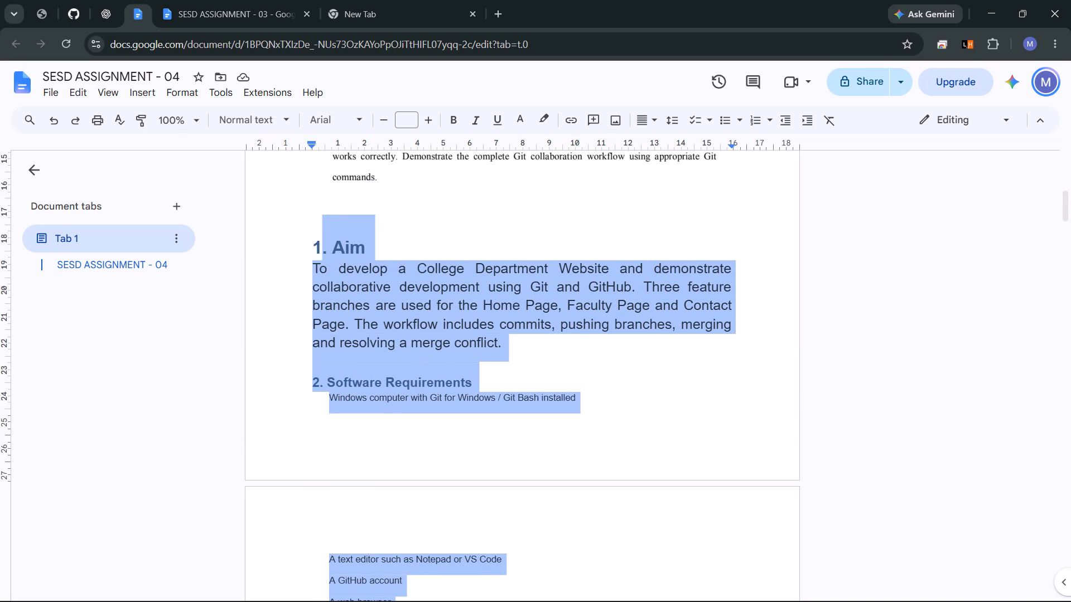
{"action": "key", "text": "shift+Left"}
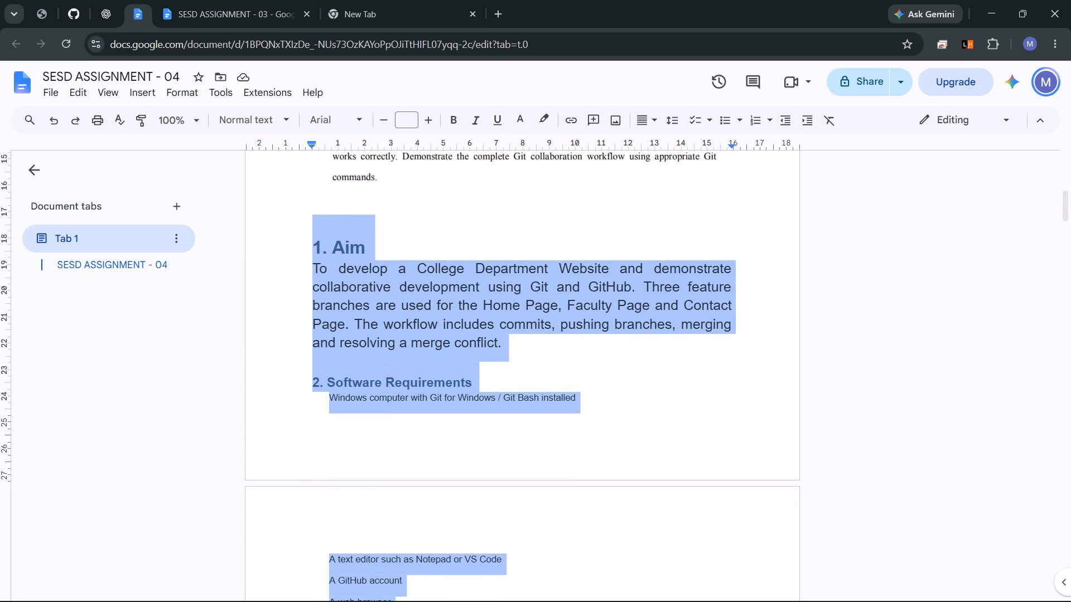
{"action": "key", "text": "ctrl+v"}
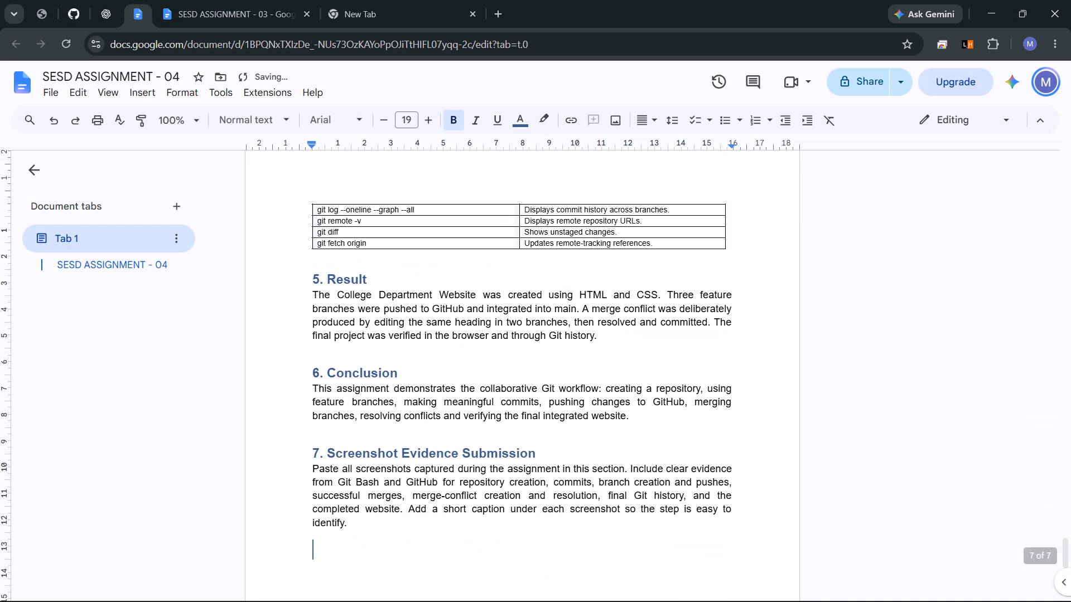
Look back through the pasted report from "7. Screenshot Evidence Submission" to "Step 4: Initialize the repository and check status".
{"action": "scroll", "coordinate": [682, 307], "scroll_direction": "down", "scroll_amount": 4}
{"action": "scroll", "coordinate": [682, 307], "scroll_direction": "up", "scroll_amount": 12}
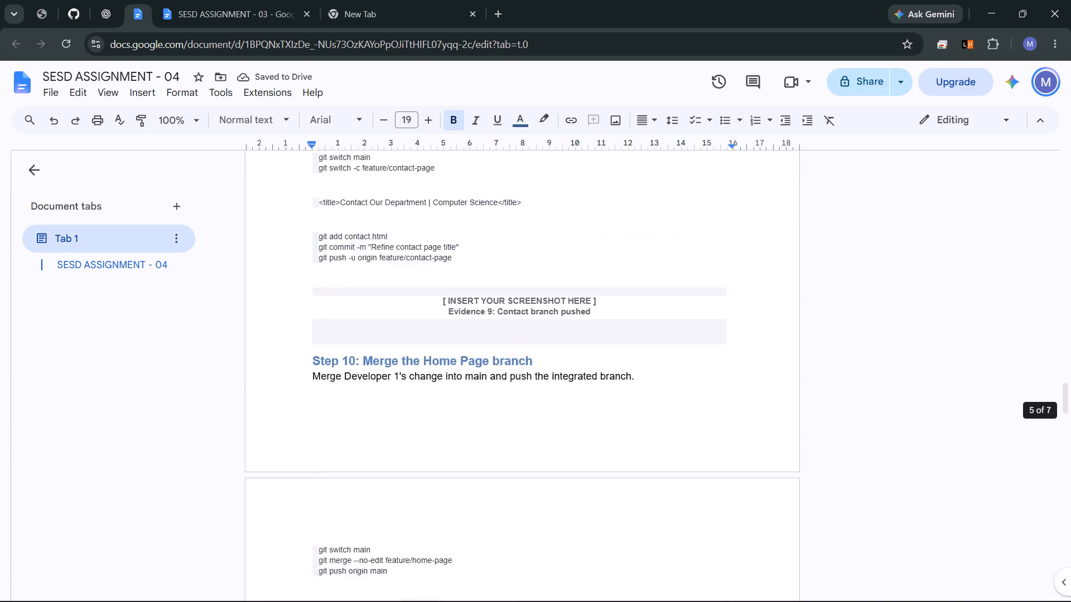
{"action": "scroll", "coordinate": [682, 307], "scroll_direction": "up", "scroll_amount": 6}
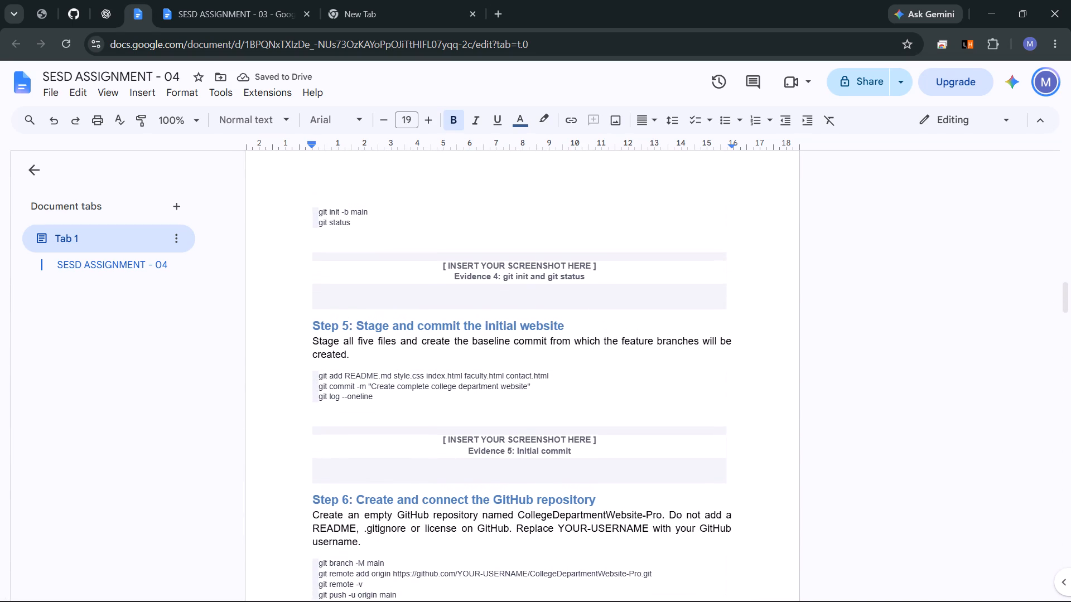
{"action": "scroll", "coordinate": [682, 307], "scroll_direction": "up", "scroll_amount": 1}
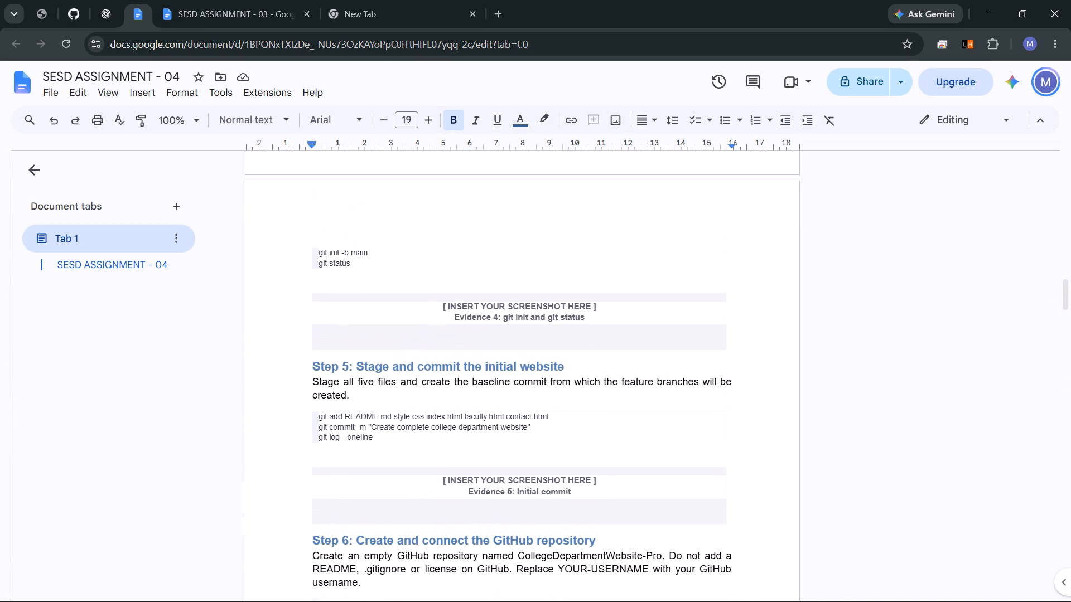
{"action": "scroll", "coordinate": [656, 312], "scroll_direction": "up", "scroll_amount": 3}
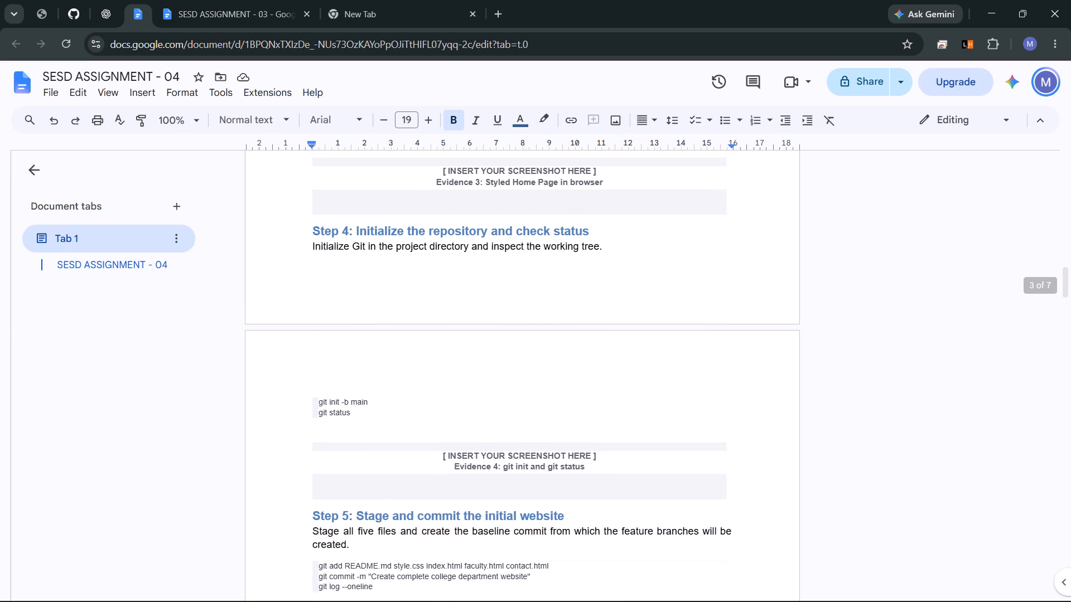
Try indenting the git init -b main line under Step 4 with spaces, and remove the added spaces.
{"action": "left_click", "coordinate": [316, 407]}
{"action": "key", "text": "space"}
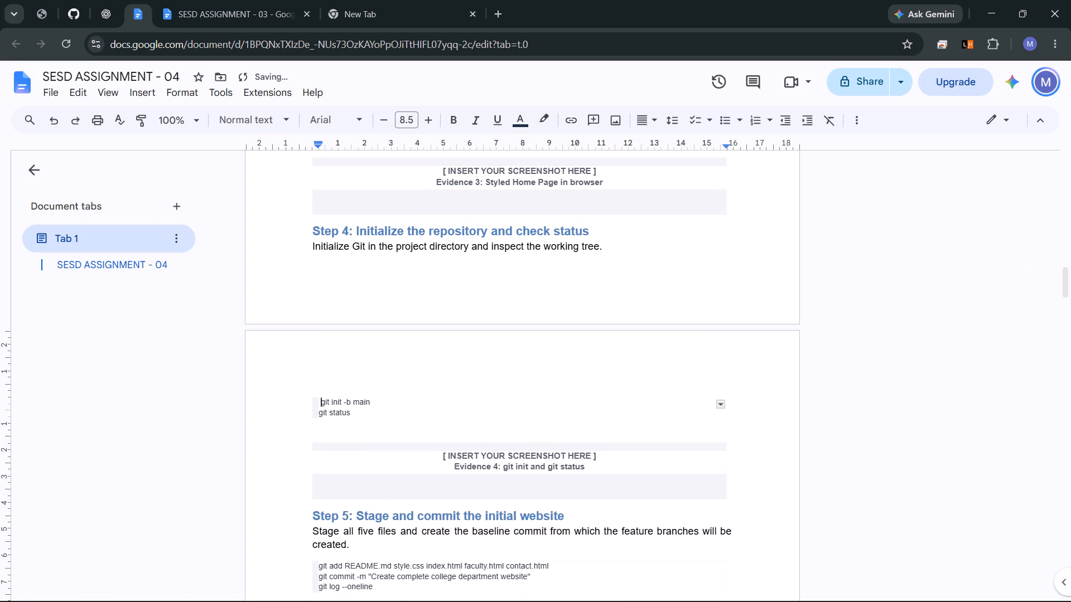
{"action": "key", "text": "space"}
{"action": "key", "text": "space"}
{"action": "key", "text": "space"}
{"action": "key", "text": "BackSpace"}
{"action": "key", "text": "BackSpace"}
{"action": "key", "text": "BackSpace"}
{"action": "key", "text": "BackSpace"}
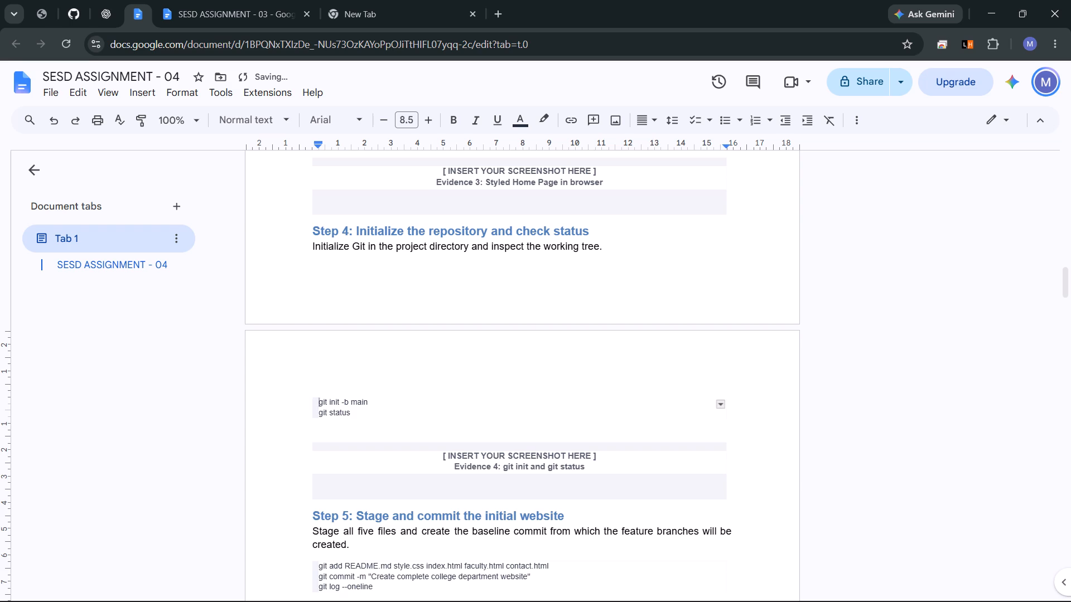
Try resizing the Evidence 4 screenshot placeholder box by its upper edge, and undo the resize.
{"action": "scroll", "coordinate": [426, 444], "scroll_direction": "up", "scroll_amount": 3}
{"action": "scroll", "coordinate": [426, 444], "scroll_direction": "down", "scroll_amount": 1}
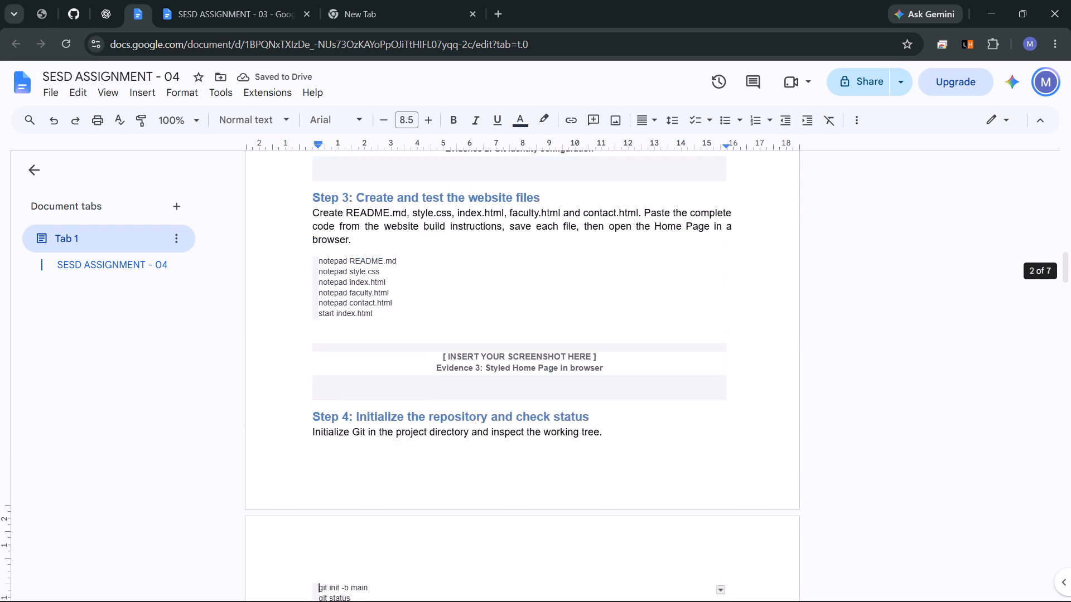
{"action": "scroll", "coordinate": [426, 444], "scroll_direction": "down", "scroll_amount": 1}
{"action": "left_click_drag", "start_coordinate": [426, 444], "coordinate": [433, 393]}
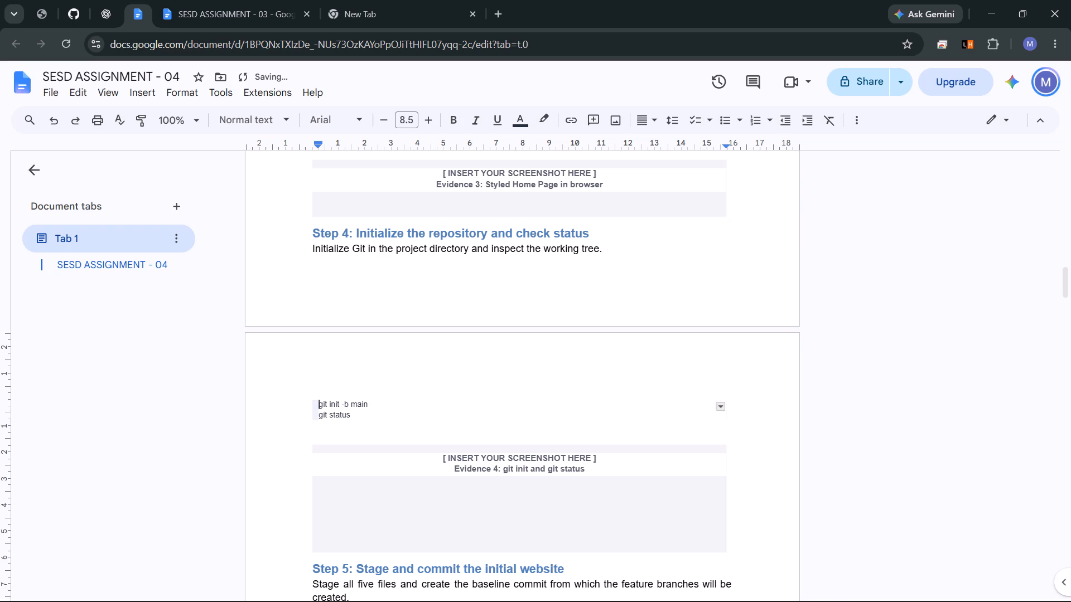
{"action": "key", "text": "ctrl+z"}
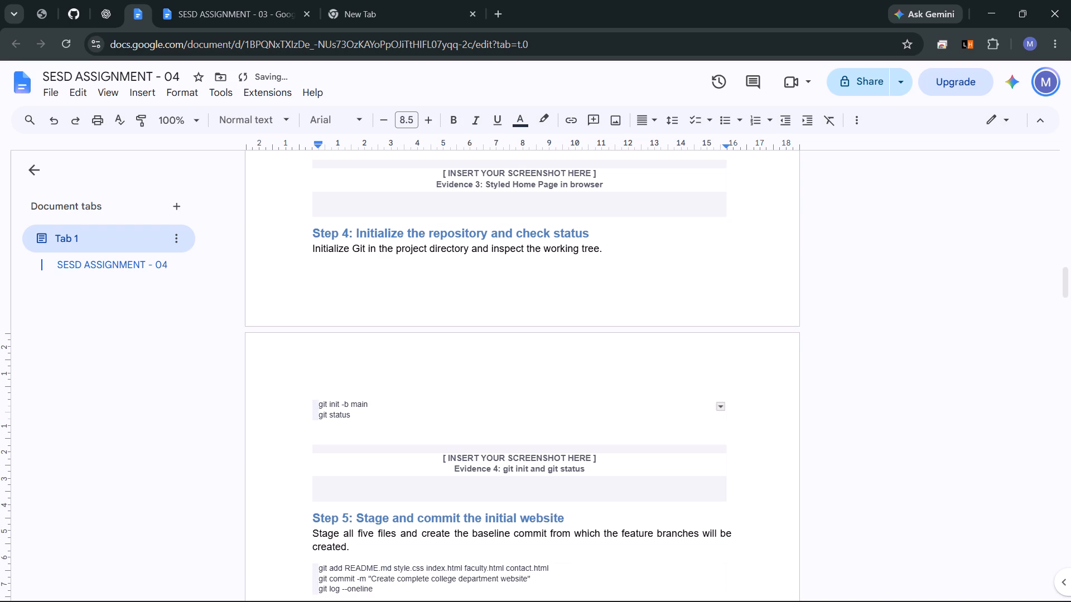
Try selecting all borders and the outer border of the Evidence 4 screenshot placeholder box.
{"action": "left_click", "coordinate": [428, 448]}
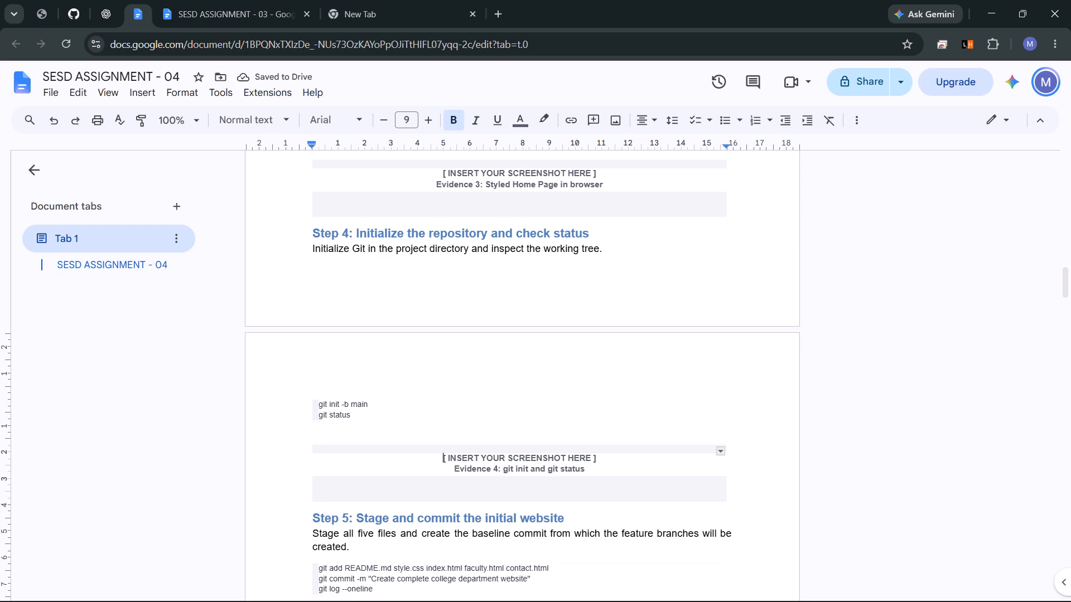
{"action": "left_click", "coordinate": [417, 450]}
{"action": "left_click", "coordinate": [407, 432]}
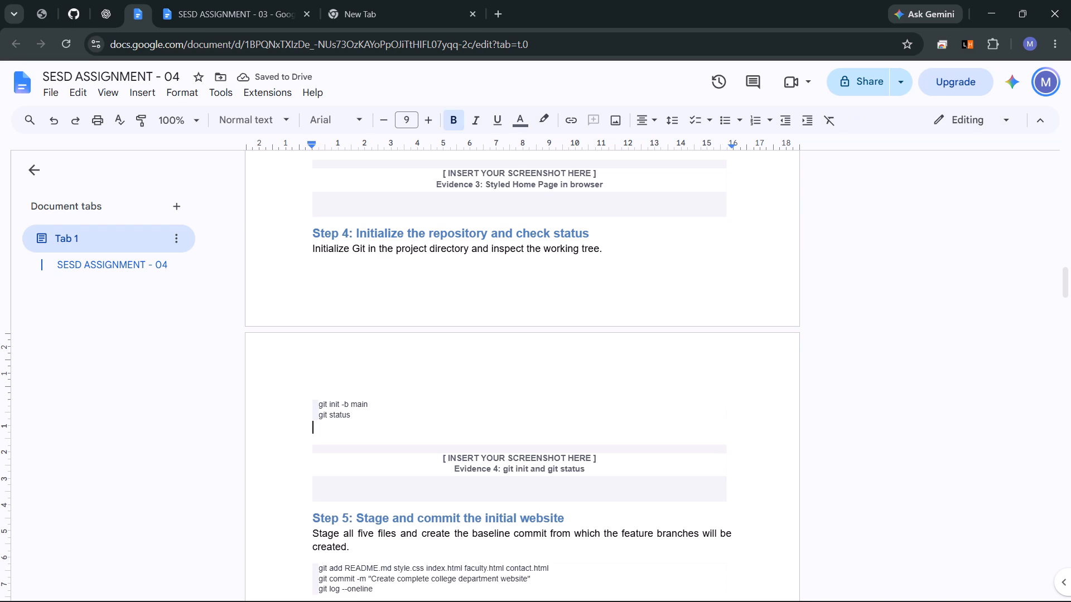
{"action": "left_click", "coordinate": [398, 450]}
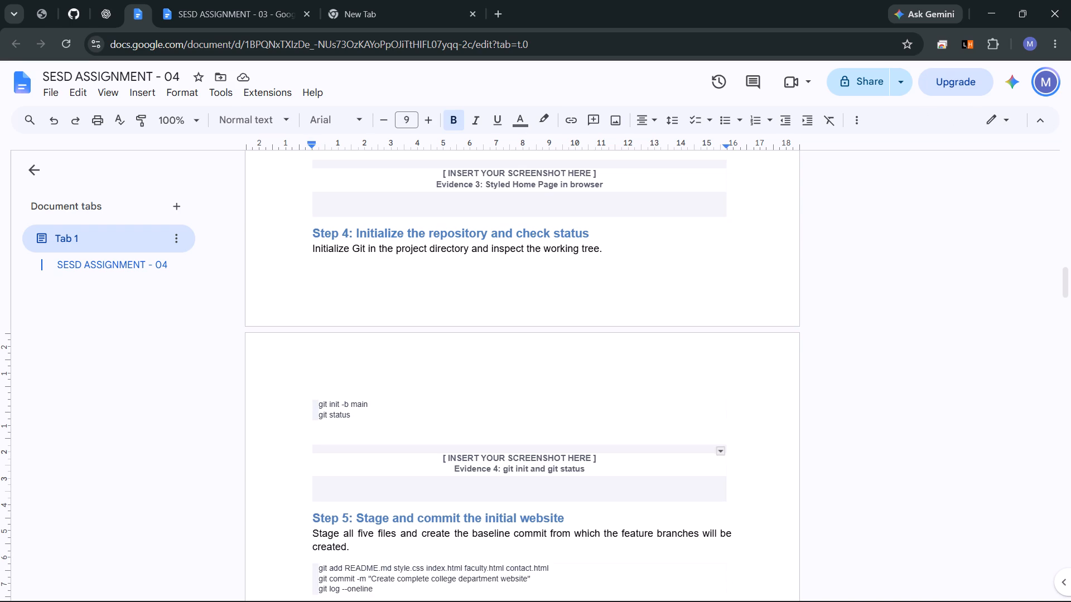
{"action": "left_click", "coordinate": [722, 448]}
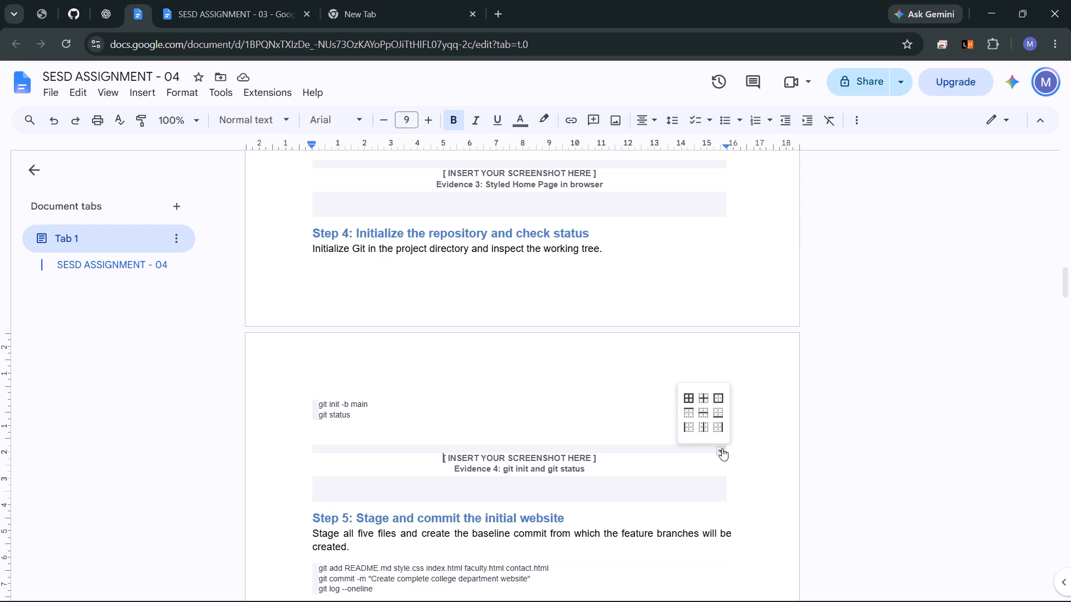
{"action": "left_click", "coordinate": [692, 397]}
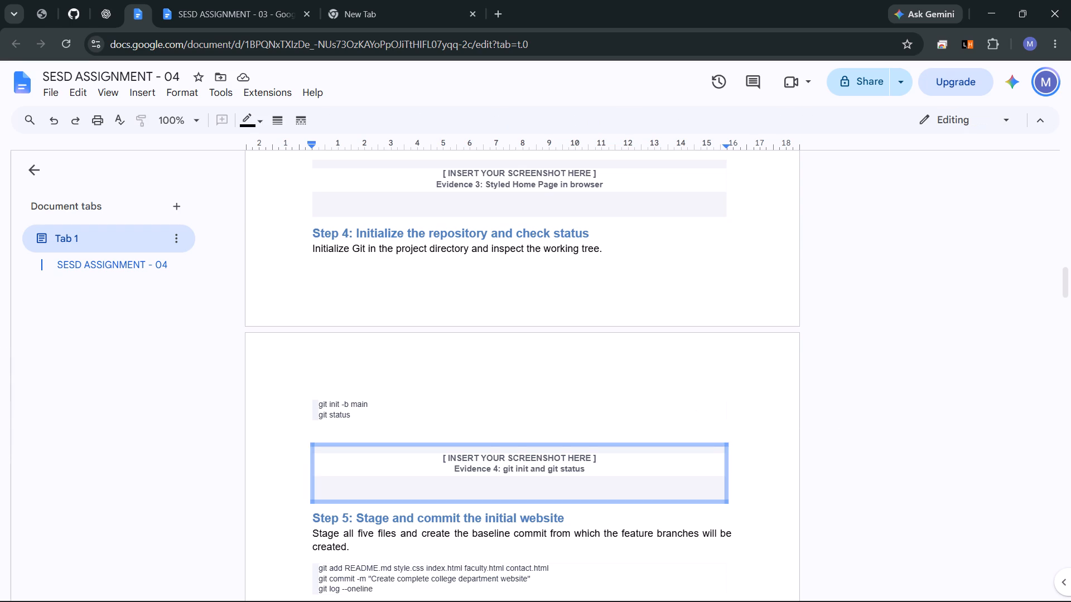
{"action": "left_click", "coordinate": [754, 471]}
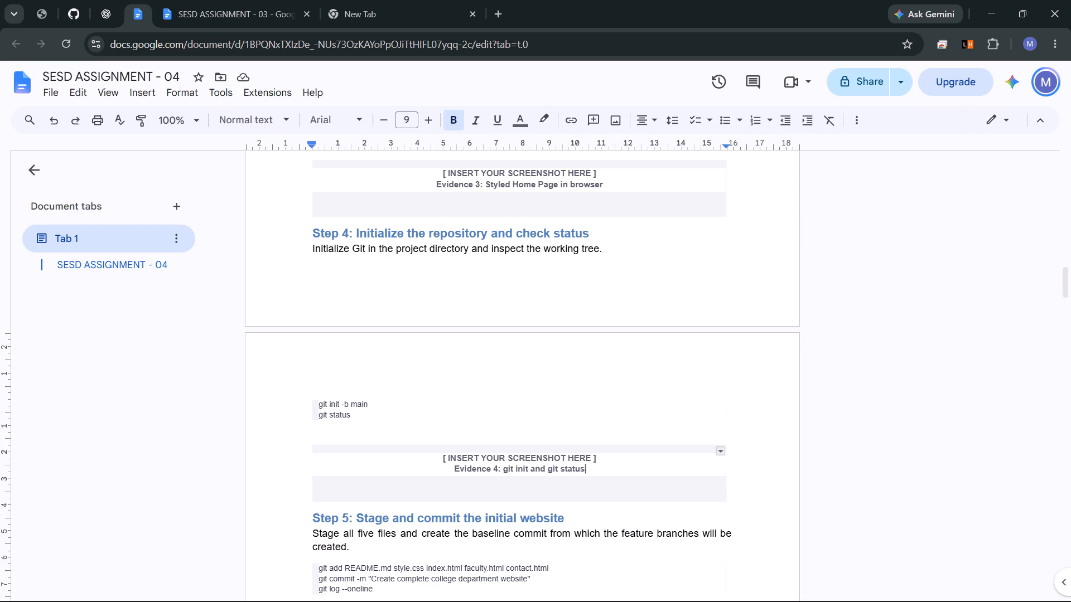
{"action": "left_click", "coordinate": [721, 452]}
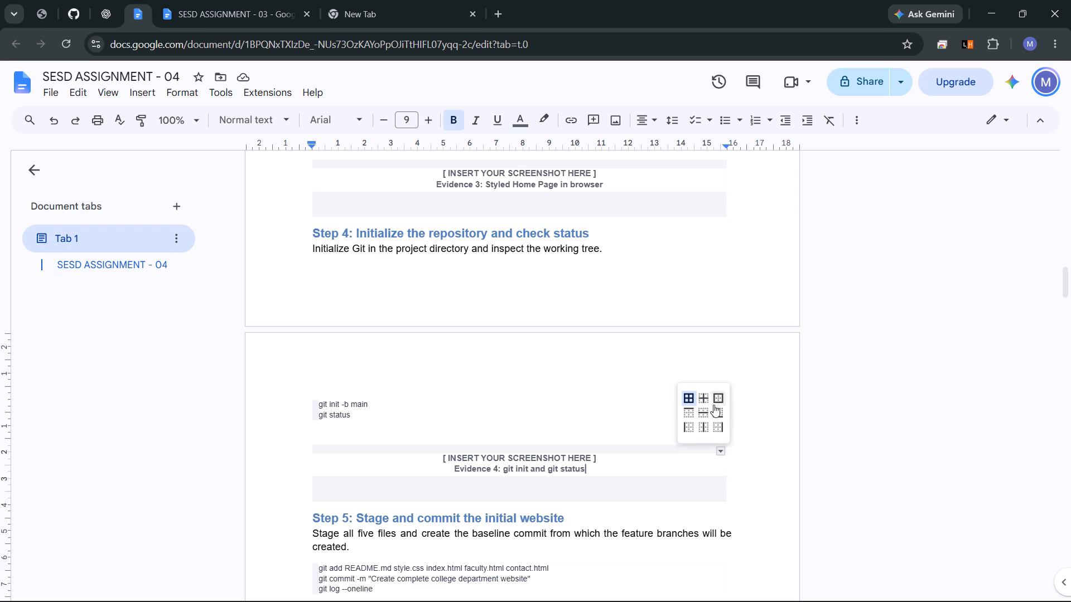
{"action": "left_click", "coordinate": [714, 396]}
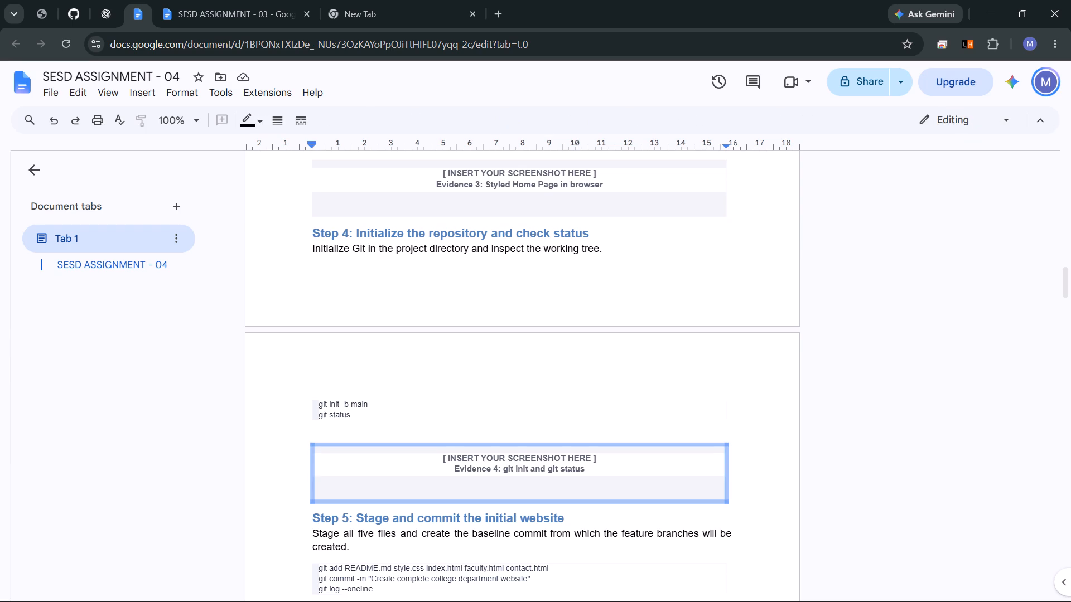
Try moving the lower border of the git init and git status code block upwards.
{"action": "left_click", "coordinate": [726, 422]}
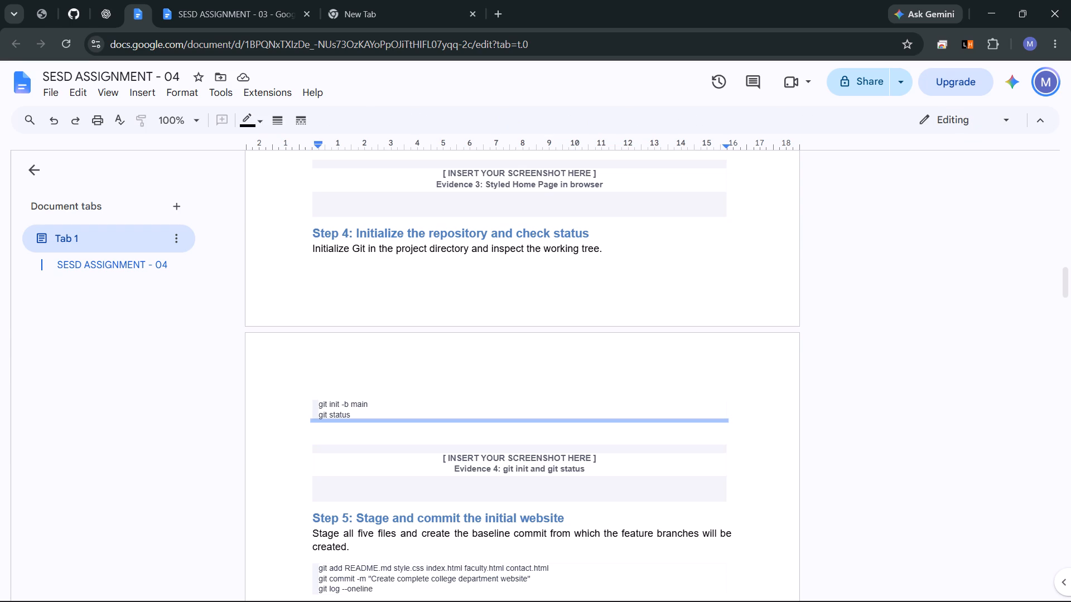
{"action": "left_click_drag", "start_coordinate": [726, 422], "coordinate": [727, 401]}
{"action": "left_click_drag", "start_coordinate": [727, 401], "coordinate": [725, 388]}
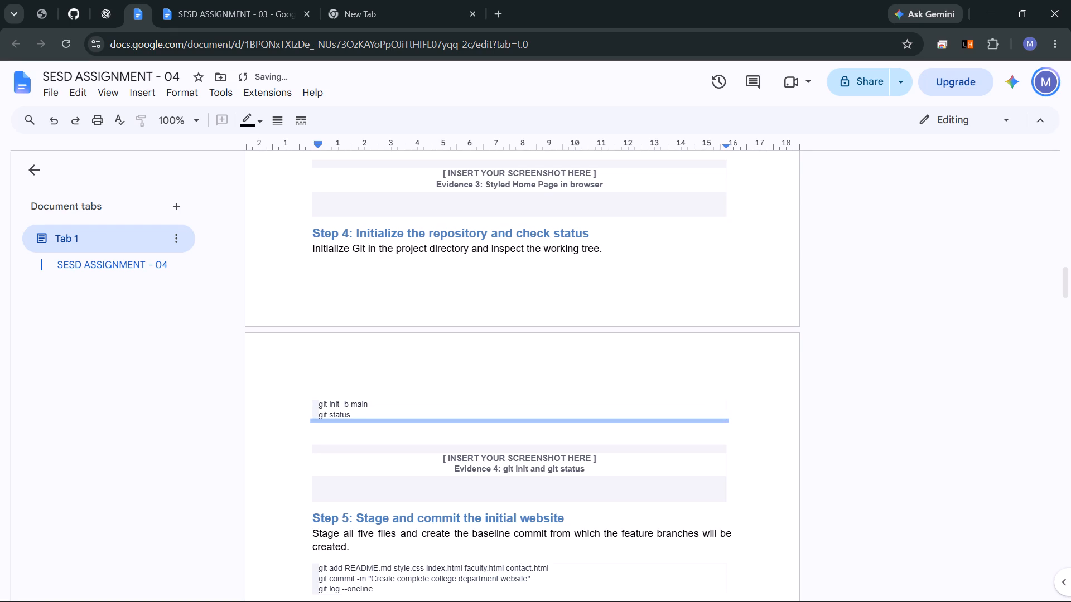
Look through the report from Step 4 back to the COLLABORATIVE WEBSITE DEVELOPMENT USING GIT AND GITHUB heading below the assignment text.
{"action": "scroll", "coordinate": [731, 389], "scroll_direction": "up", "scroll_amount": 7}
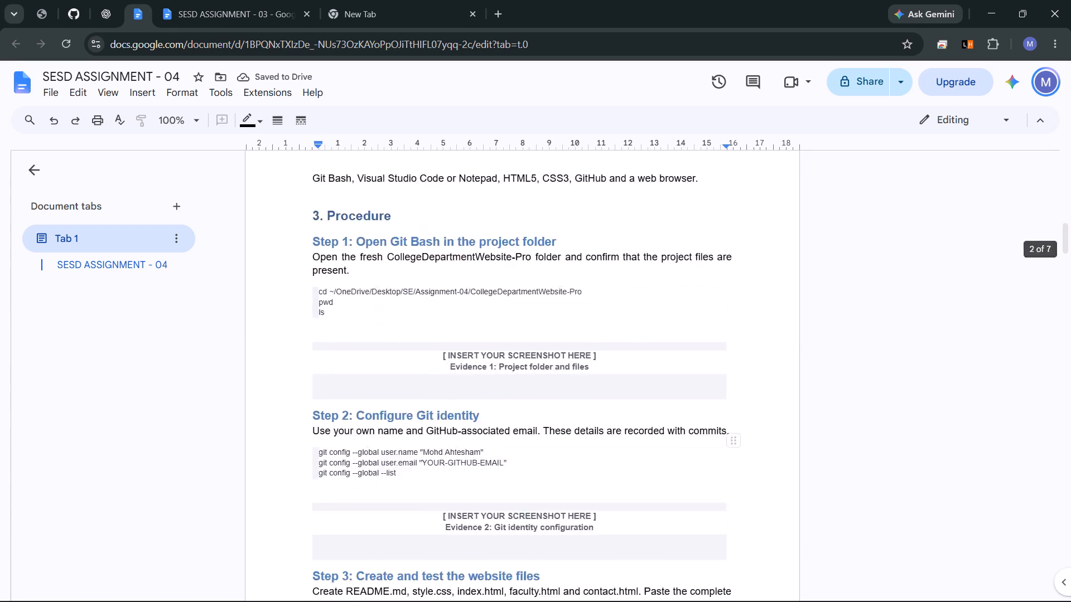
{"action": "scroll", "coordinate": [731, 389], "scroll_direction": "up", "scroll_amount": 4}
{"action": "scroll", "coordinate": [731, 389], "scroll_direction": "down", "scroll_amount": 3}
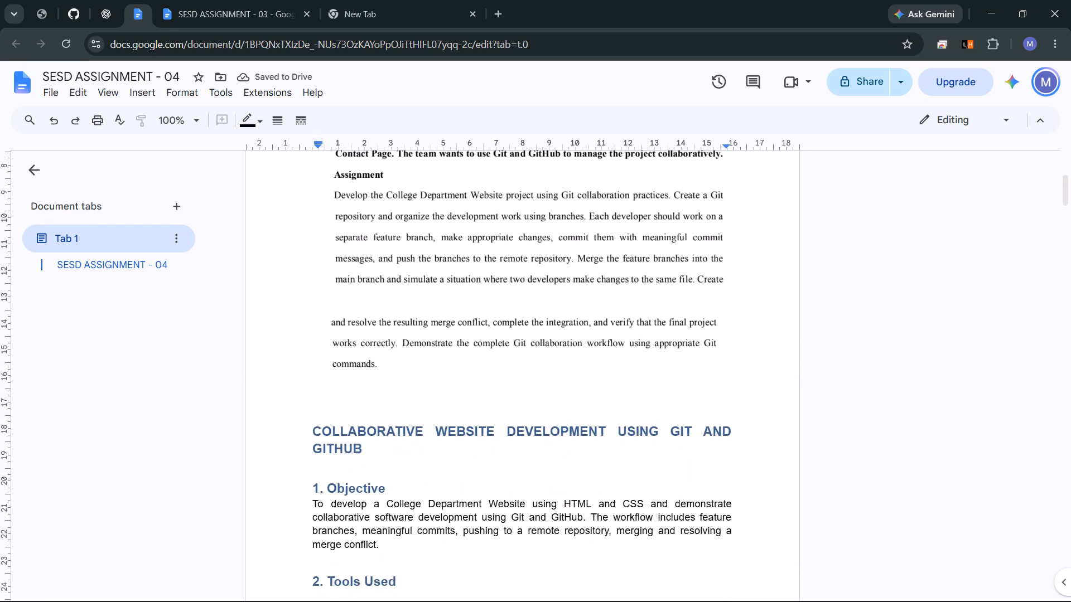
Increase the font size of the COLLABORATIVE WEBSITE DEVELOPMENT USING GIT AND GITHUB heading to 17.
{"action": "scroll", "coordinate": [731, 389], "scroll_direction": "down", "scroll_amount": 5}
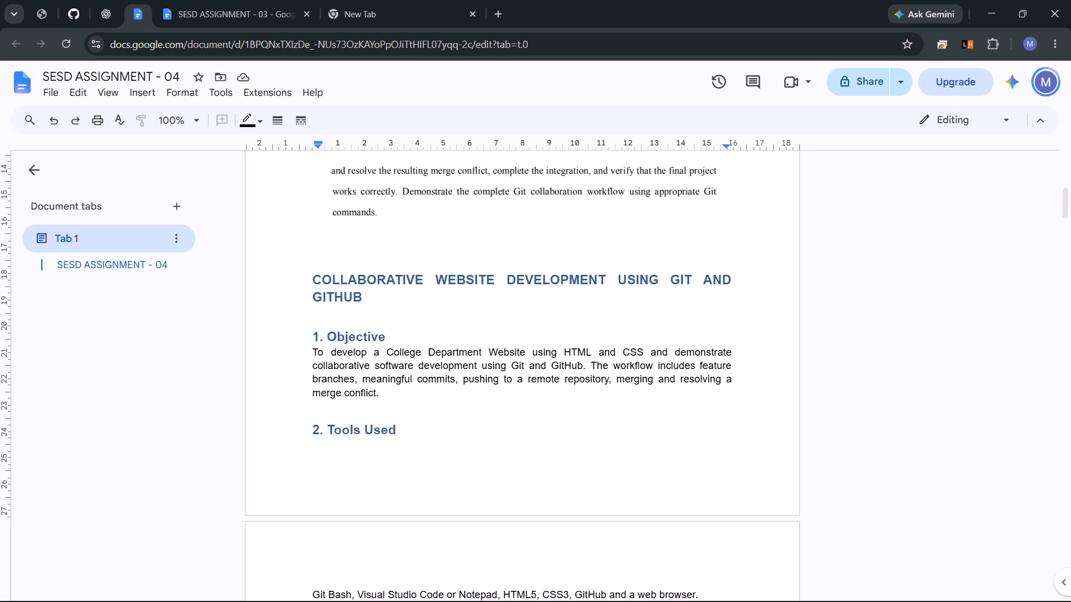
{"action": "left_click", "coordinate": [312, 278]}
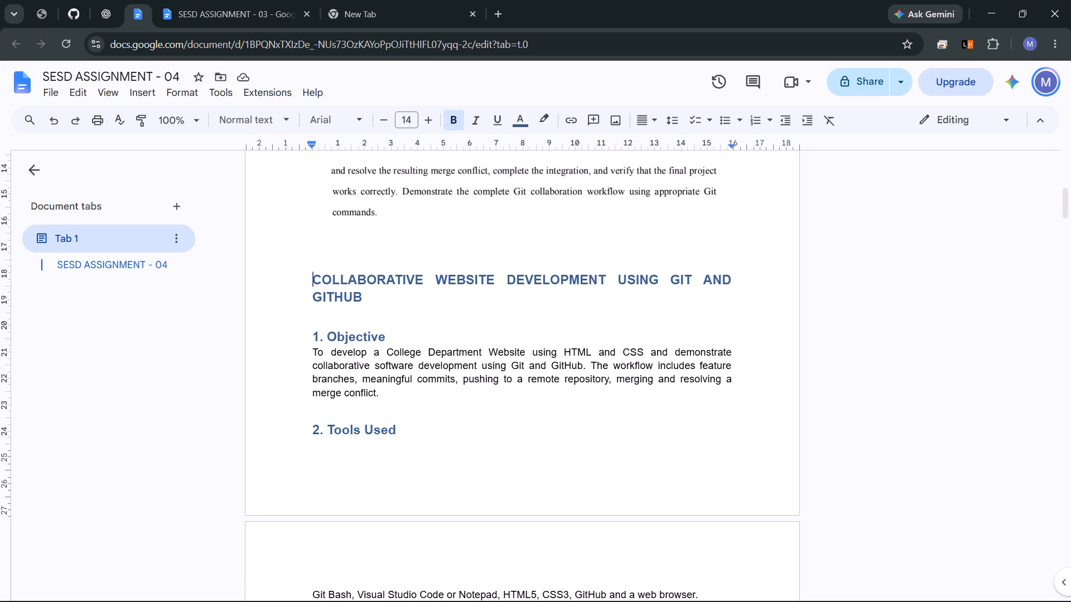
{"action": "key", "text": "shift+Down"}
{"action": "key", "text": "shift+Down"}
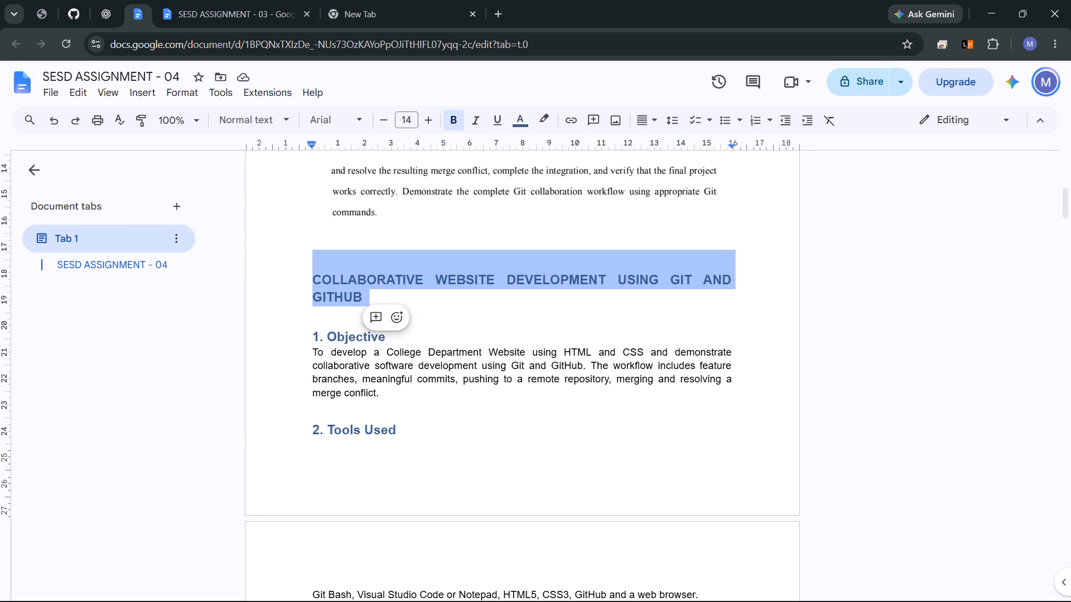
{"action": "left_click", "coordinate": [430, 117]}
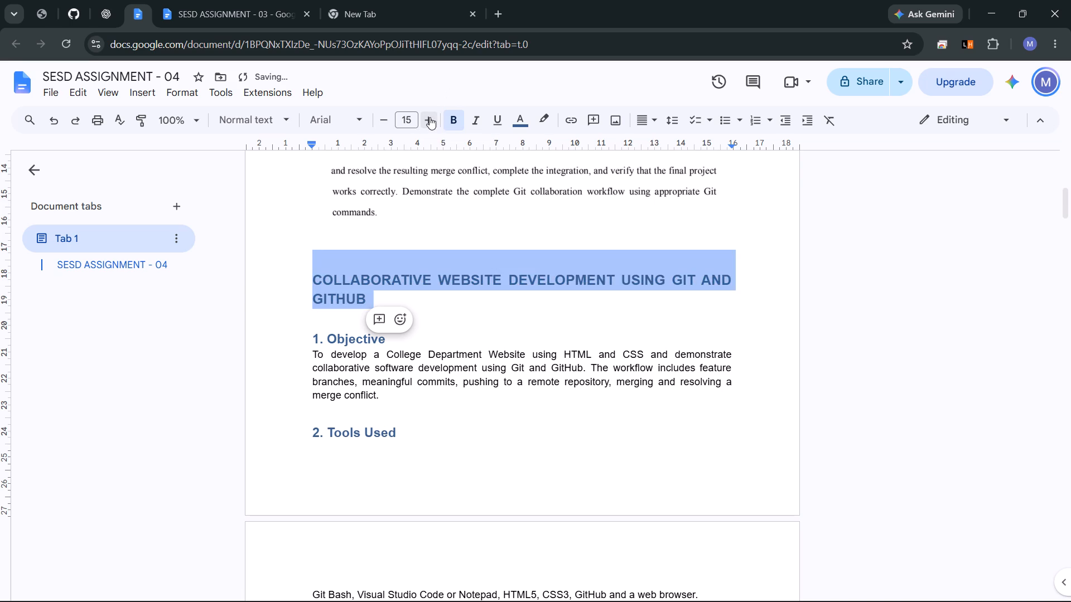
{"action": "left_click", "coordinate": [430, 117]}
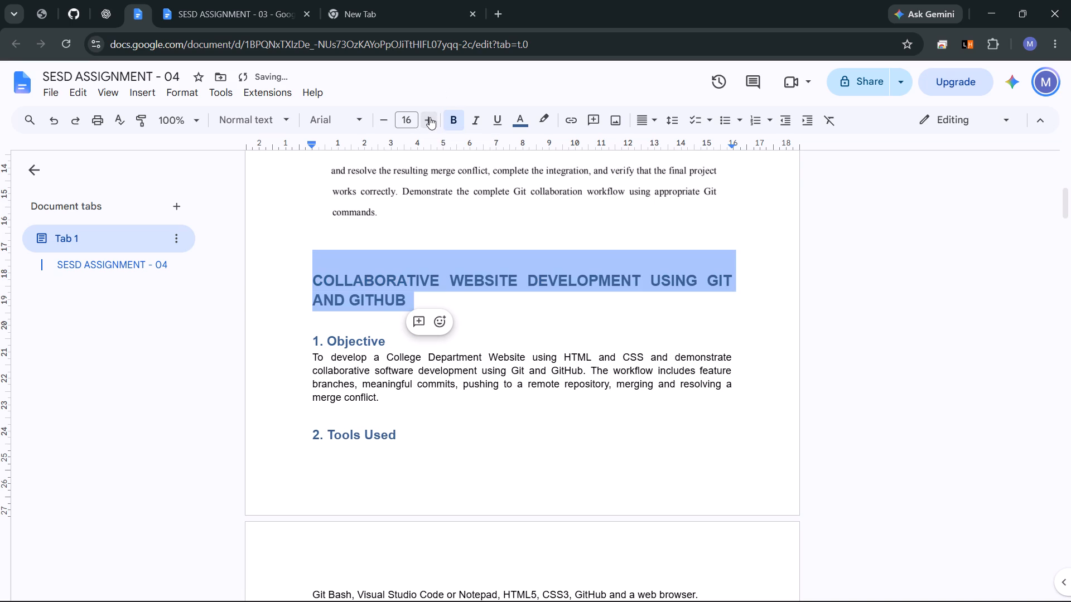
{"action": "left_click", "coordinate": [430, 117]}
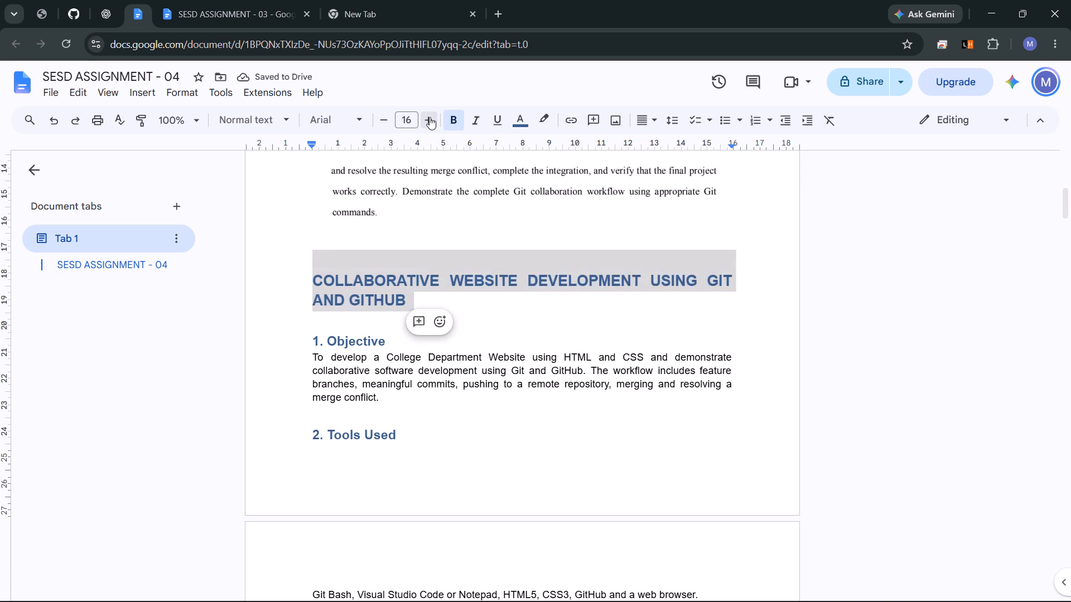
Delete the blank line directly above the COLLABORATIVE WEBSITE DEVELOPMENT USING GIT AND GITHUB heading.
{"action": "left_click", "coordinate": [311, 280]}
{"action": "key", "text": "BackSpace"}
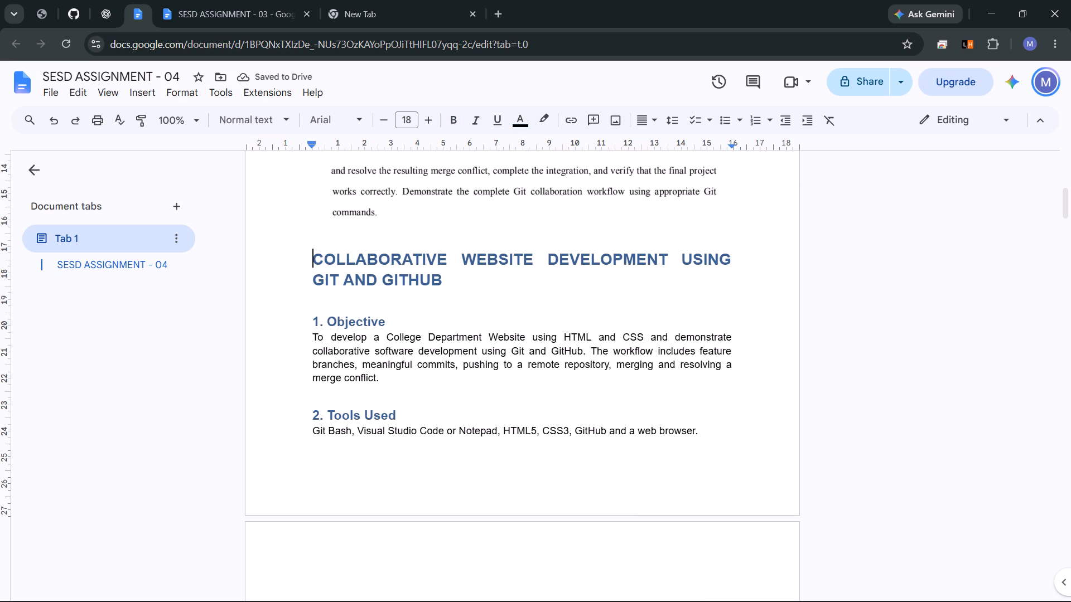
Increase the font size of the COLLABORATIVE WEBSITE DEVELOPMENT USING GIT AND GITHUB heading to 20.
{"action": "key", "text": "shift+Down"}
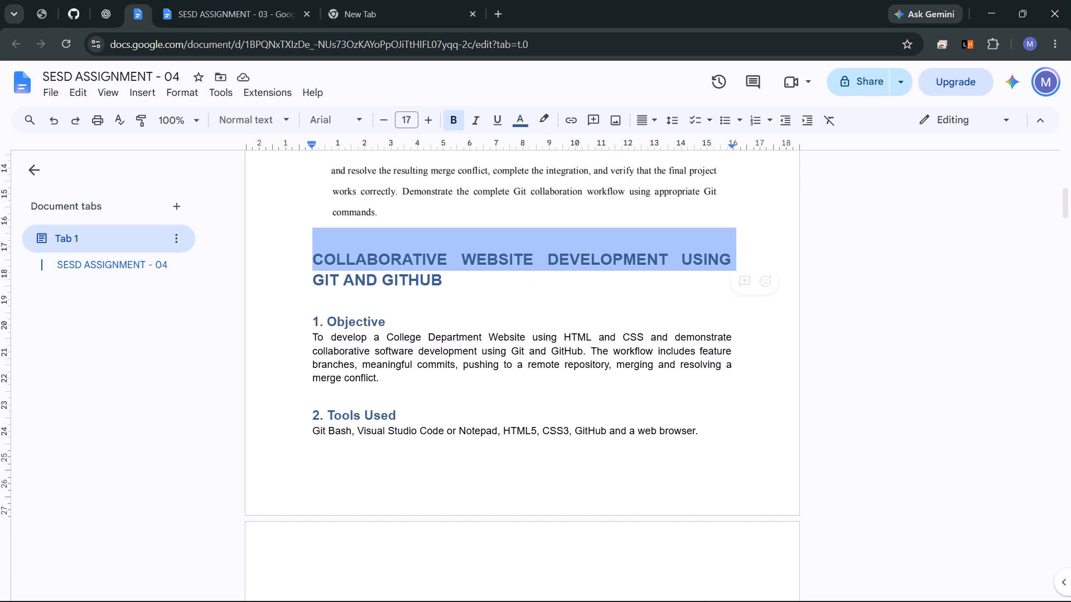
{"action": "key", "text": "shift+Down"}
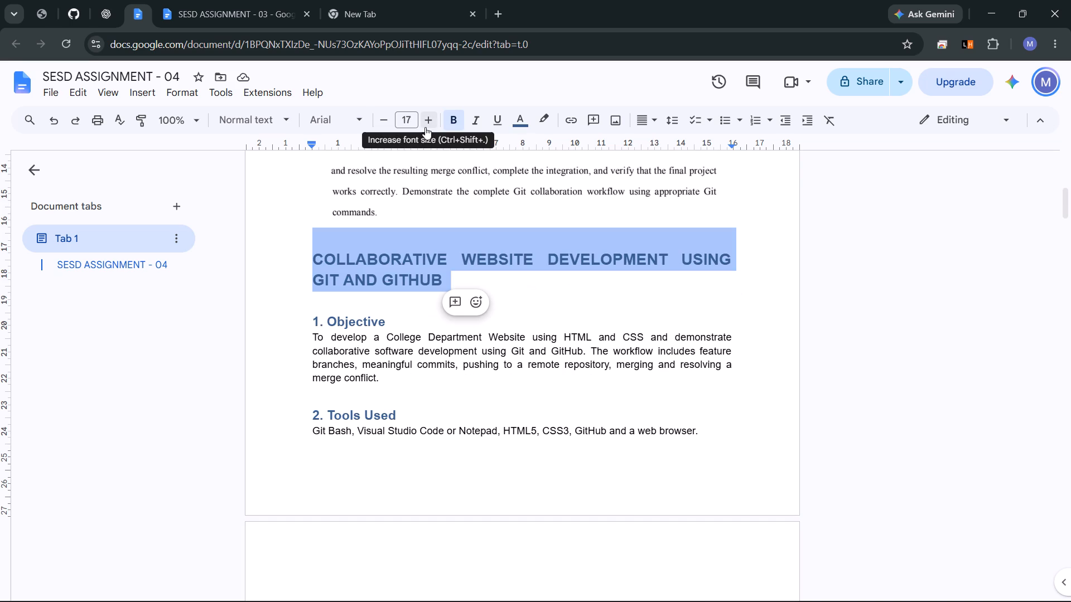
{"action": "left_click", "coordinate": [427, 123]}
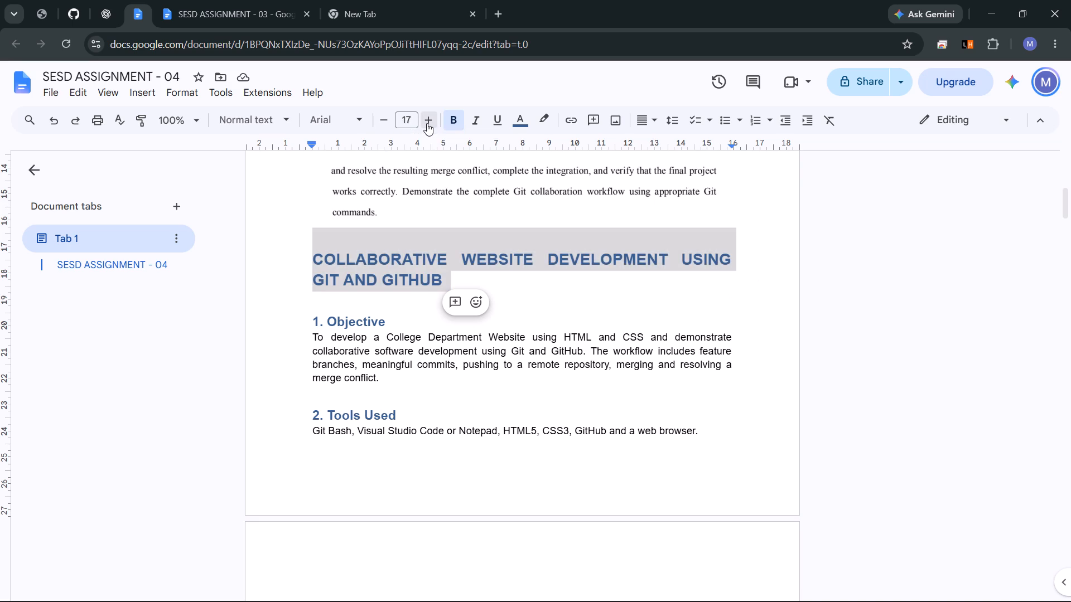
{"action": "left_click", "coordinate": [427, 123]}
{"action": "left_click", "coordinate": [427, 123]}
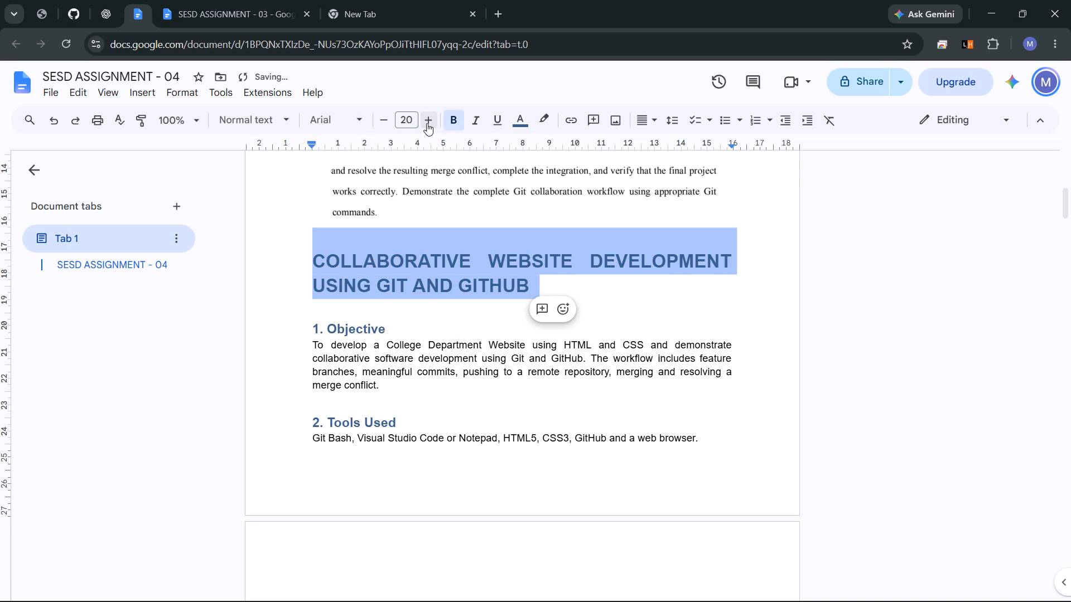
{"action": "left_click", "coordinate": [447, 319]}
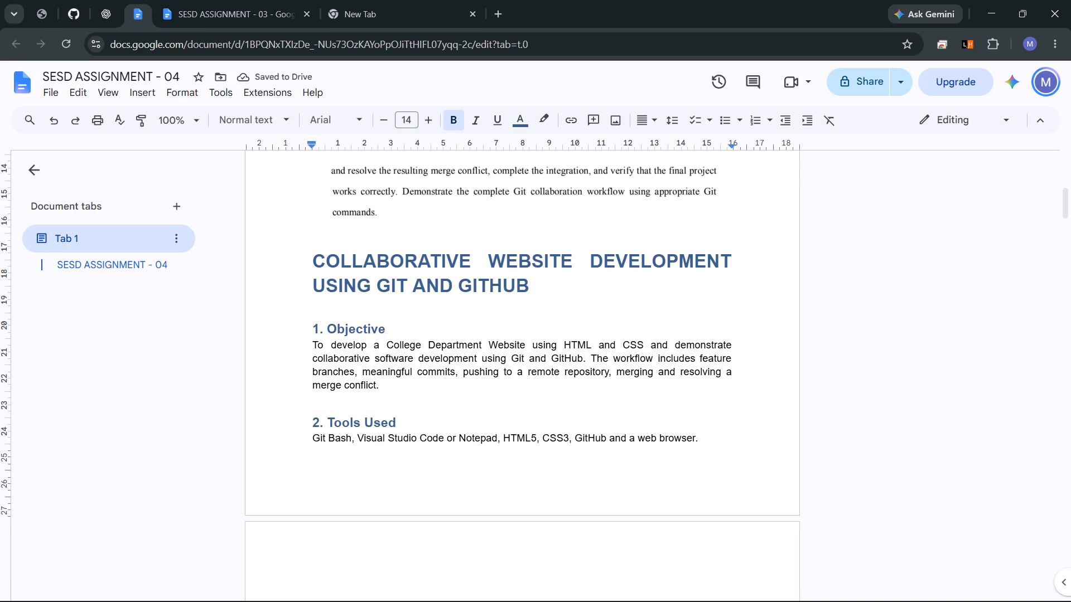
Increase the font size of the 1. Objective heading to 17.
{"action": "left_click", "coordinate": [312, 328]}
{"action": "key", "text": "shift+Down"}
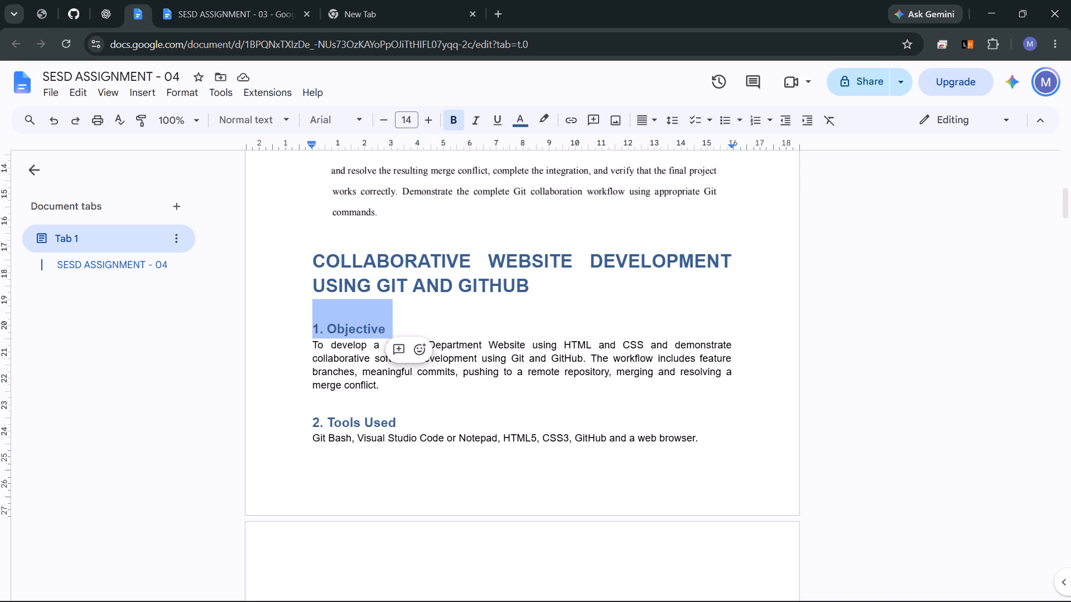
{"action": "left_click", "coordinate": [432, 128]}
{"action": "left_click", "coordinate": [432, 128]}
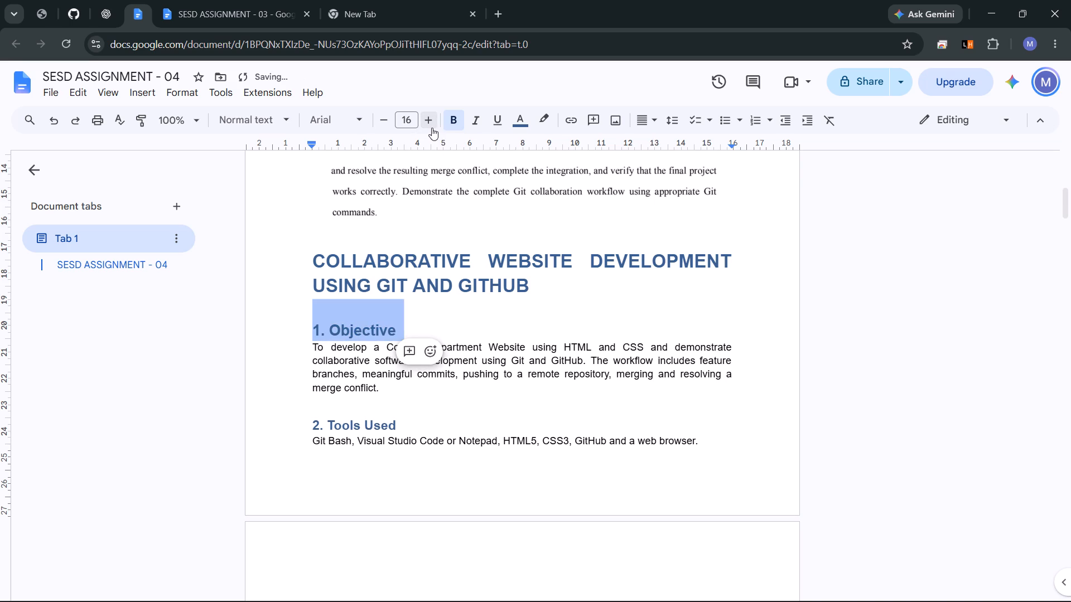
{"action": "left_click", "coordinate": [432, 128]}
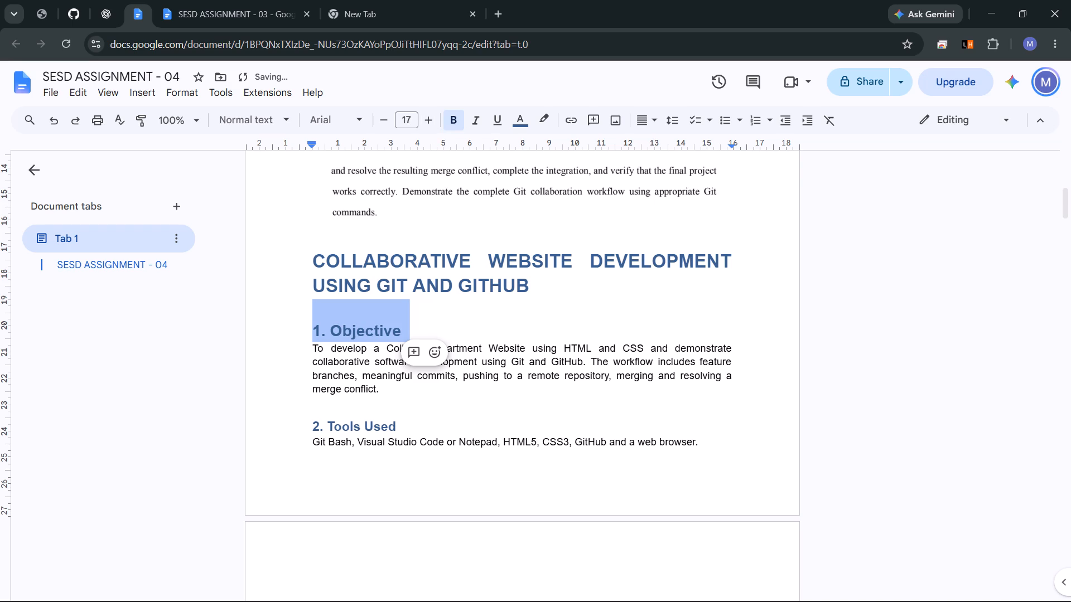
Increase the font size of the paragraph under the 1. Objective heading to 14.
{"action": "left_click", "coordinate": [312, 351]}
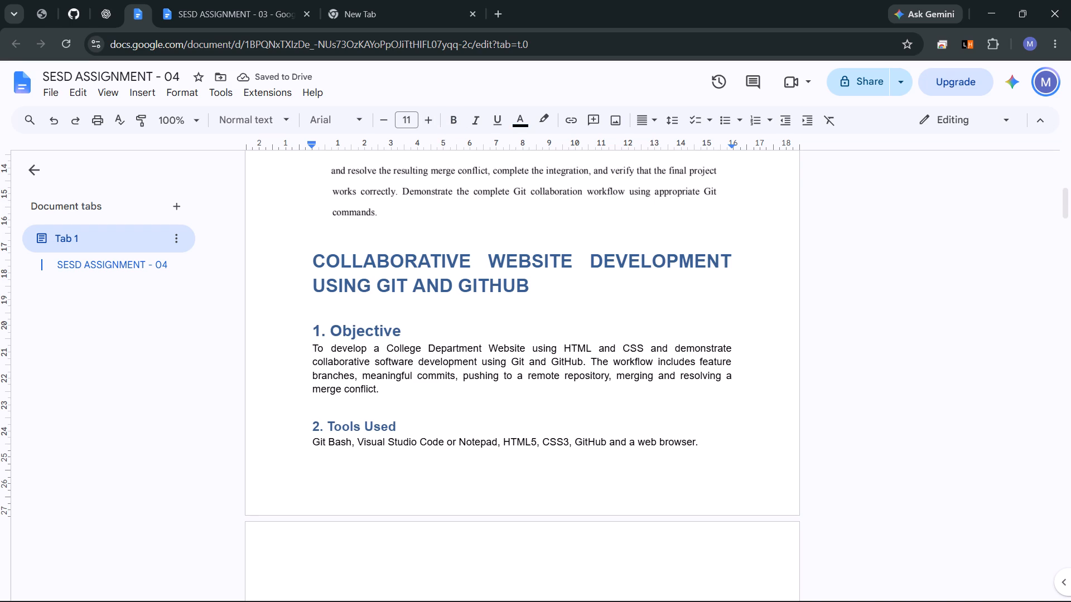
{"action": "key", "text": "shift+Down"}
{"action": "key", "text": "shift+Down"}
{"action": "key", "text": "shift+Down"}
{"action": "key", "text": "shift+Down"}
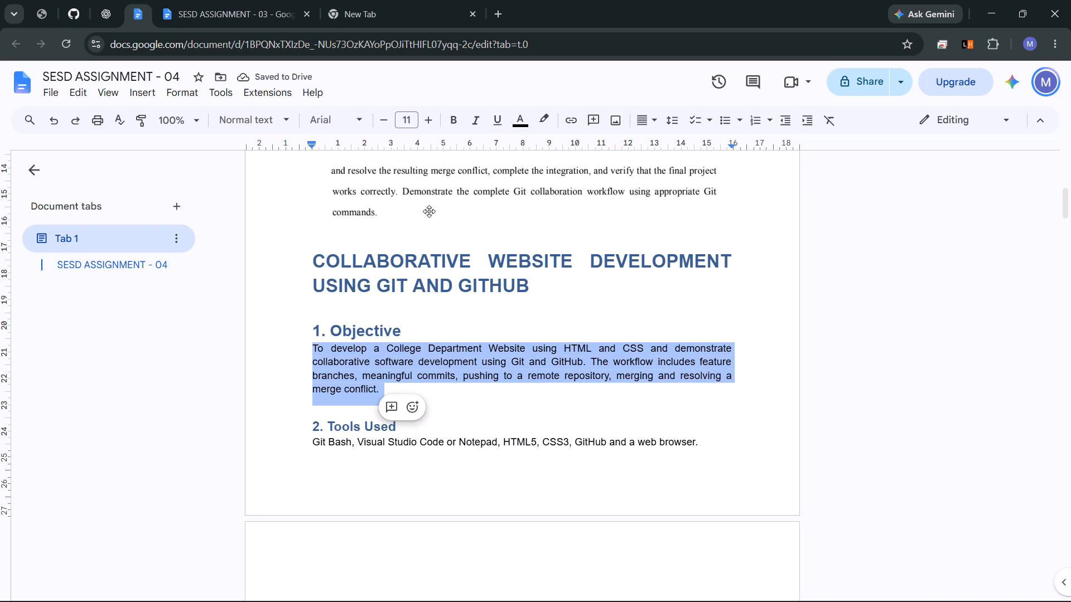
{"action": "left_click", "coordinate": [430, 125]}
{"action": "left_click", "coordinate": [430, 125]}
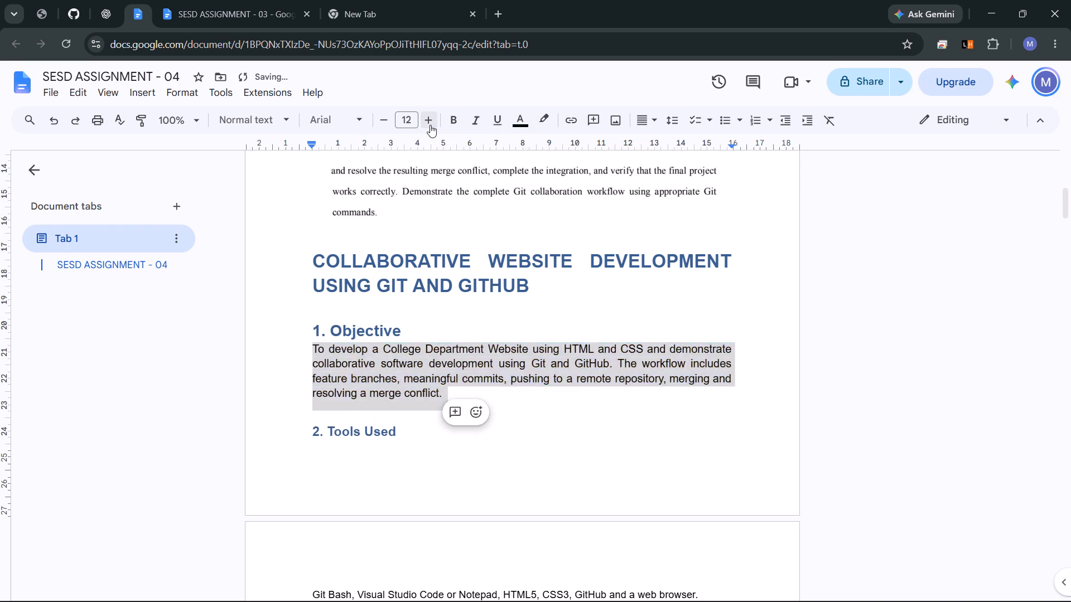
{"action": "left_click", "coordinate": [430, 125]}
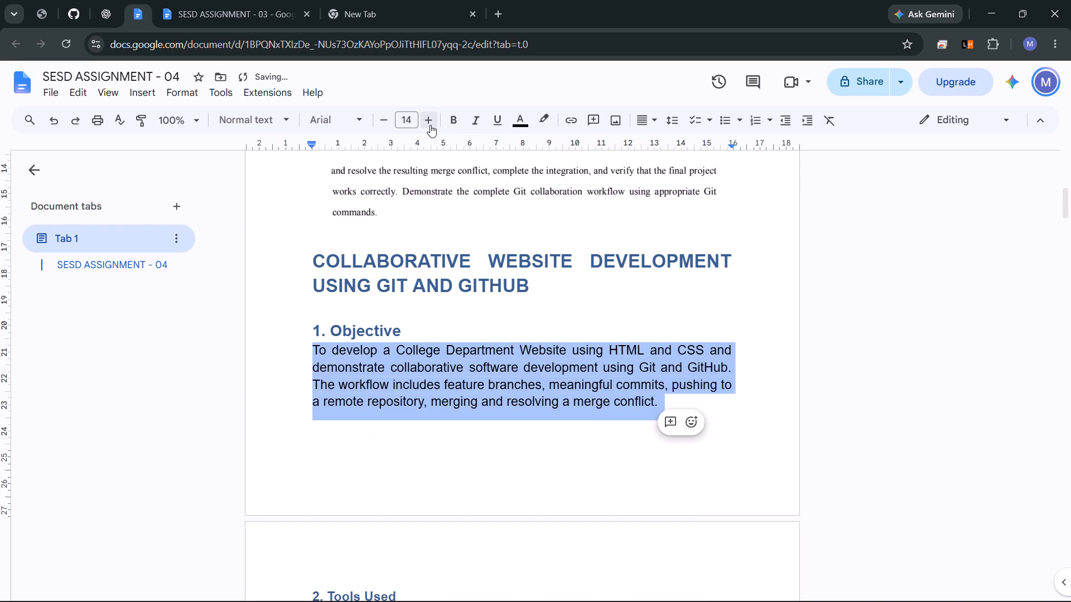
Set the 2. Tools Used heading to font size 17, comparing it with the 1. Objective heading.
{"action": "scroll", "coordinate": [404, 386], "scroll_direction": "down", "scroll_amount": 2}
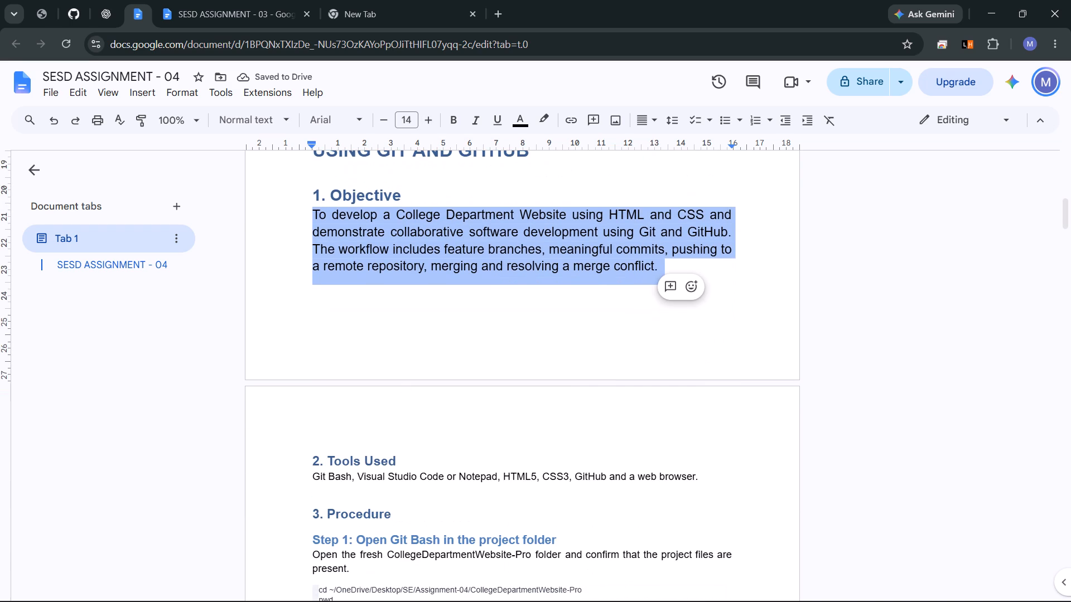
{"action": "scroll", "coordinate": [455, 355], "scroll_direction": "up", "scroll_amount": 1}
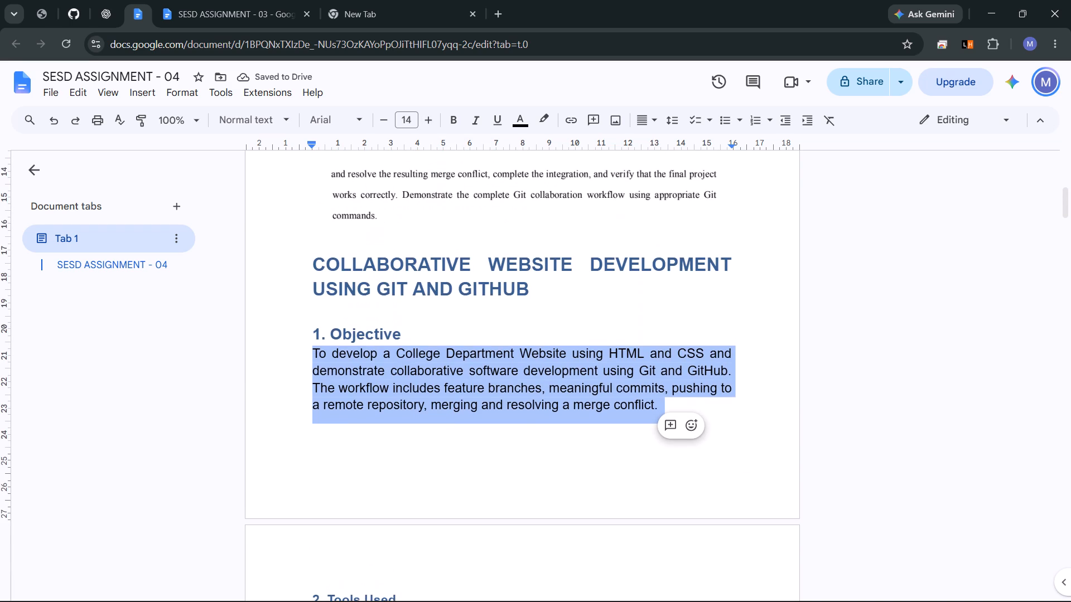
{"action": "left_click", "coordinate": [403, 338]}
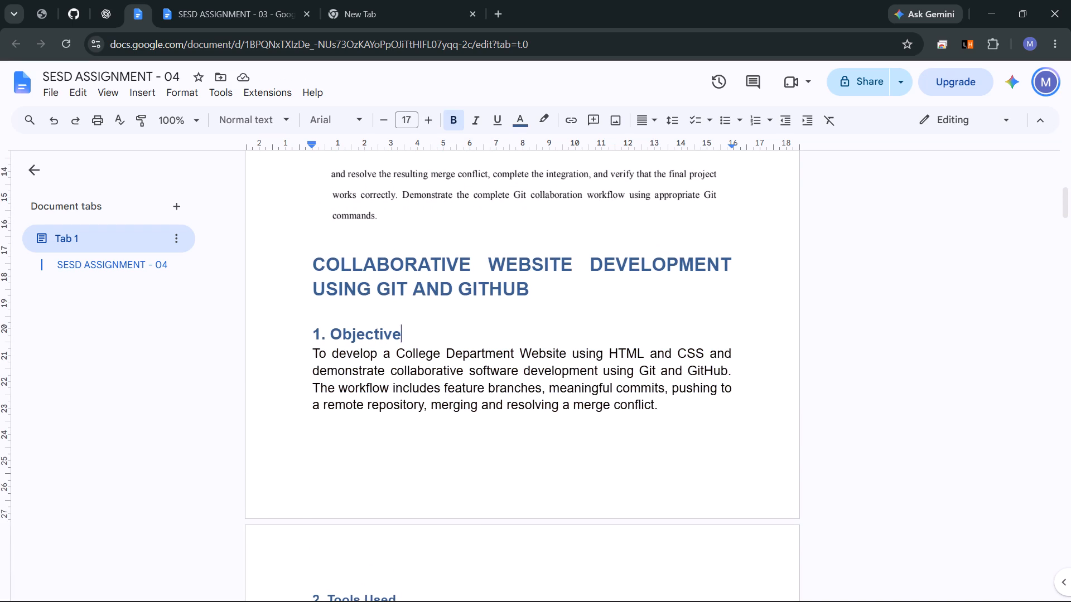
{"action": "scroll", "coordinate": [493, 396], "scroll_direction": "down", "scroll_amount": 4}
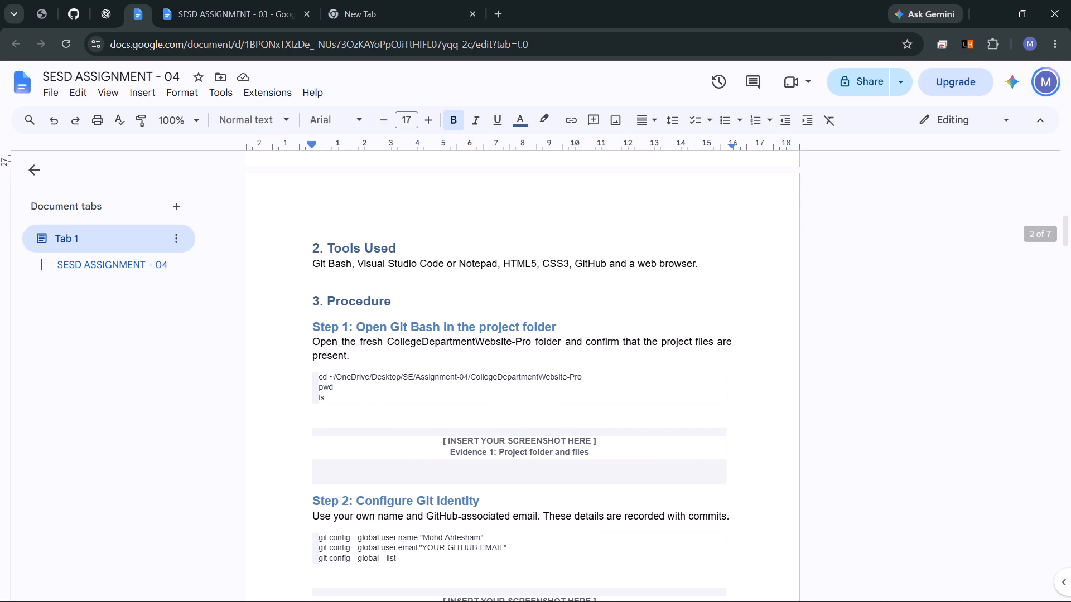
{"action": "left_click", "coordinate": [307, 247]}
{"action": "key", "text": "shift+Down"}
{"action": "key", "text": "shift+Down"}
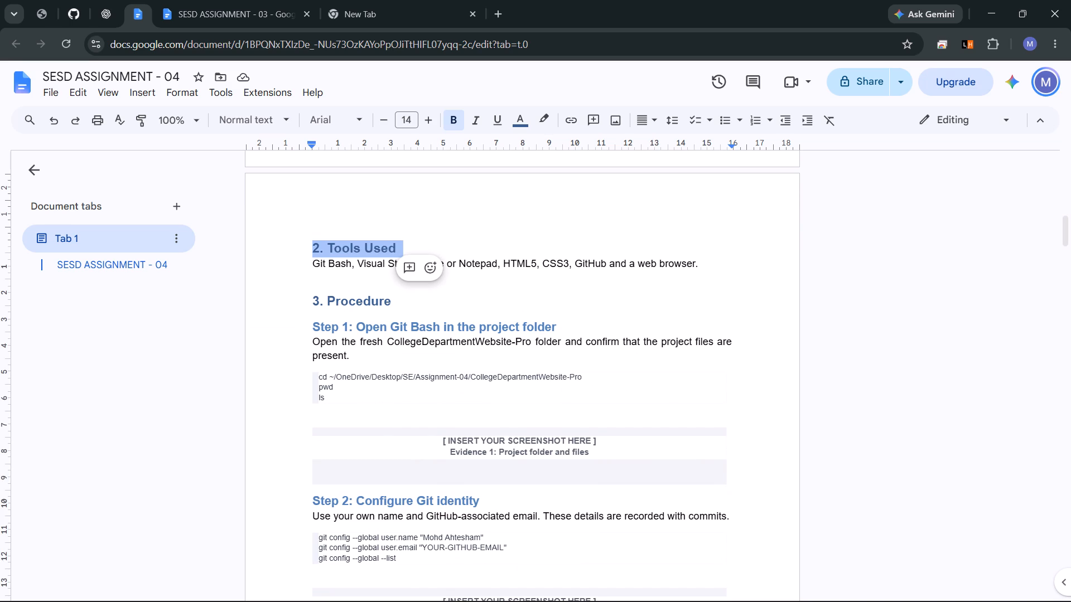
{"action": "key", "text": "shift+Up"}
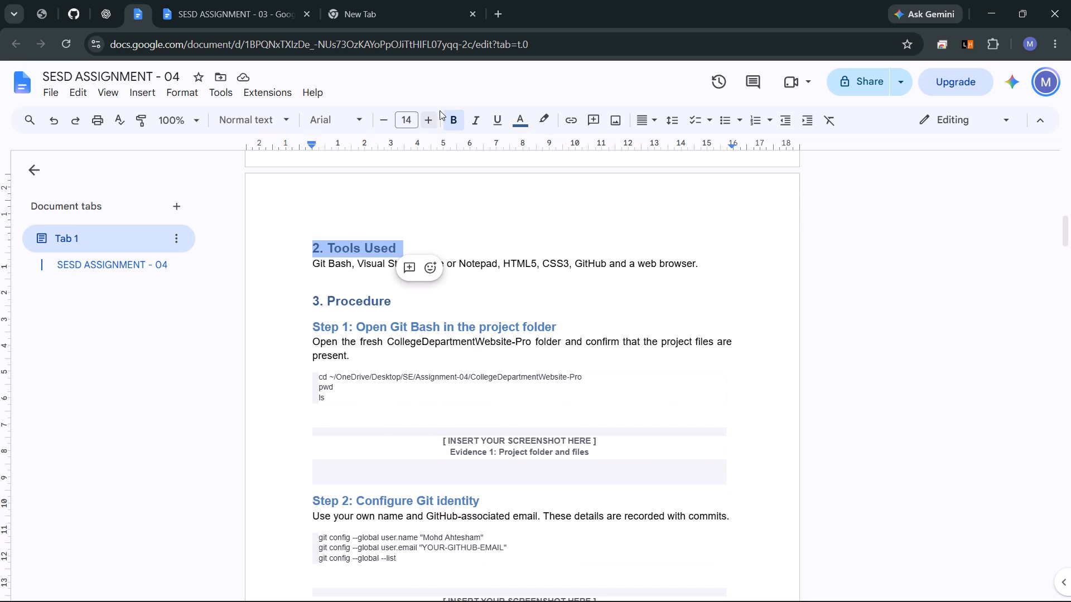
{"action": "triple_click", "coordinate": [434, 116]}
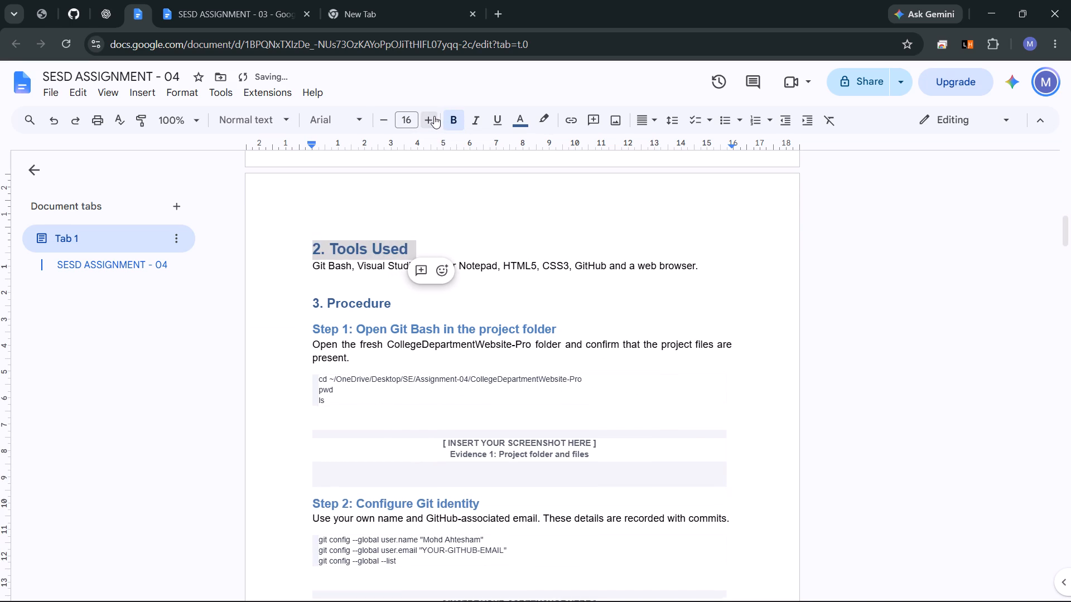
{"action": "scroll", "coordinate": [451, 217], "scroll_direction": "up", "scroll_amount": 2}
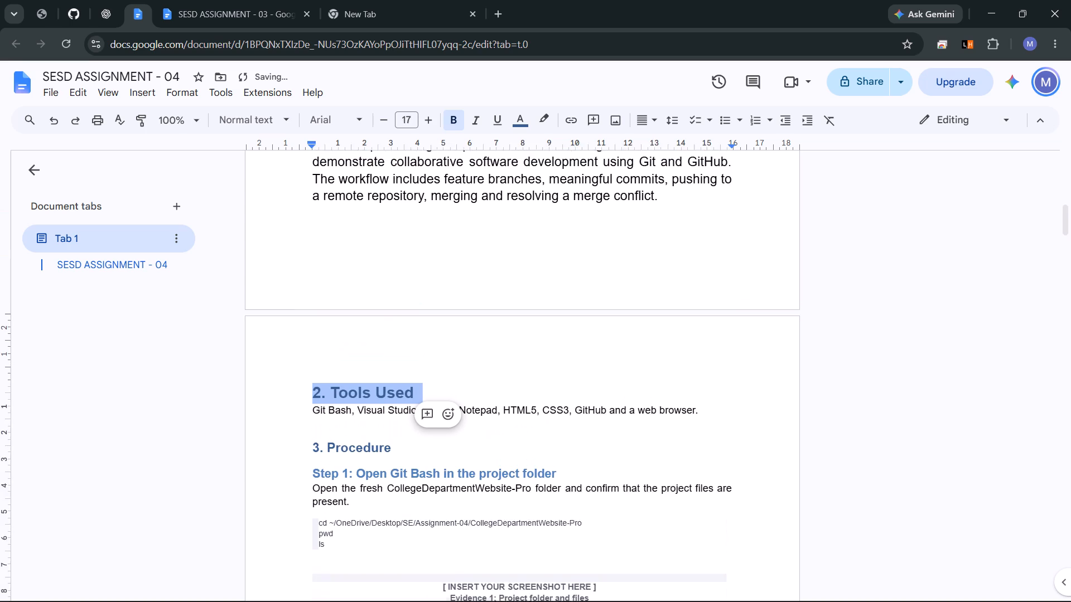
{"action": "scroll", "coordinate": [451, 217], "scroll_direction": "up", "scroll_amount": 3}
{"action": "double_click", "coordinate": [403, 273]}
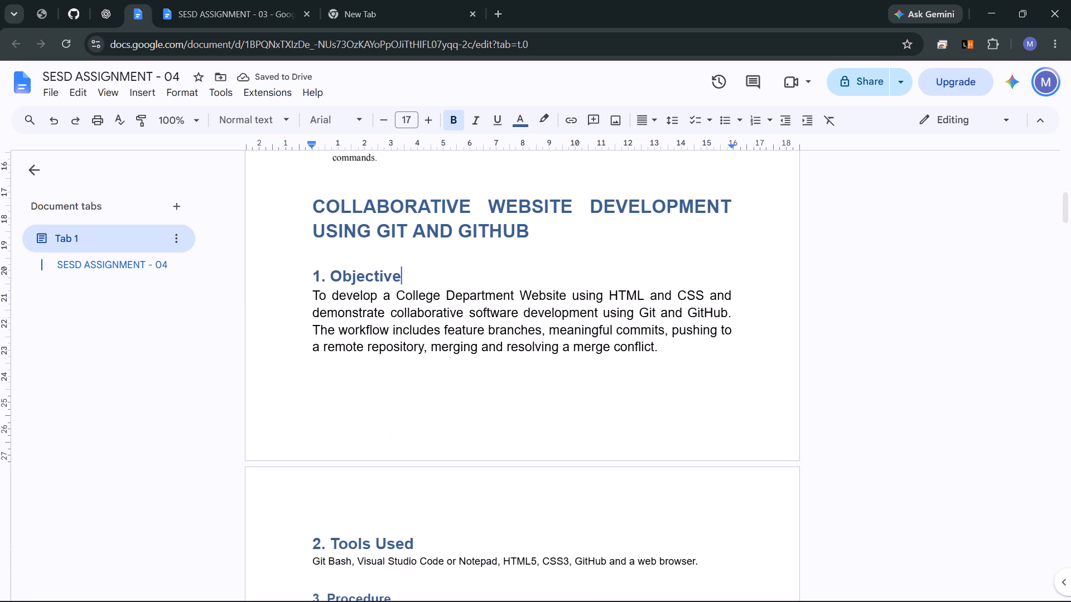
{"action": "left_click", "coordinate": [403, 273]}
Increase the font size of the tools sentence under the 2. Tools Used heading to 14.
{"action": "scroll", "coordinate": [403, 273], "scroll_direction": "down", "scroll_amount": 3}
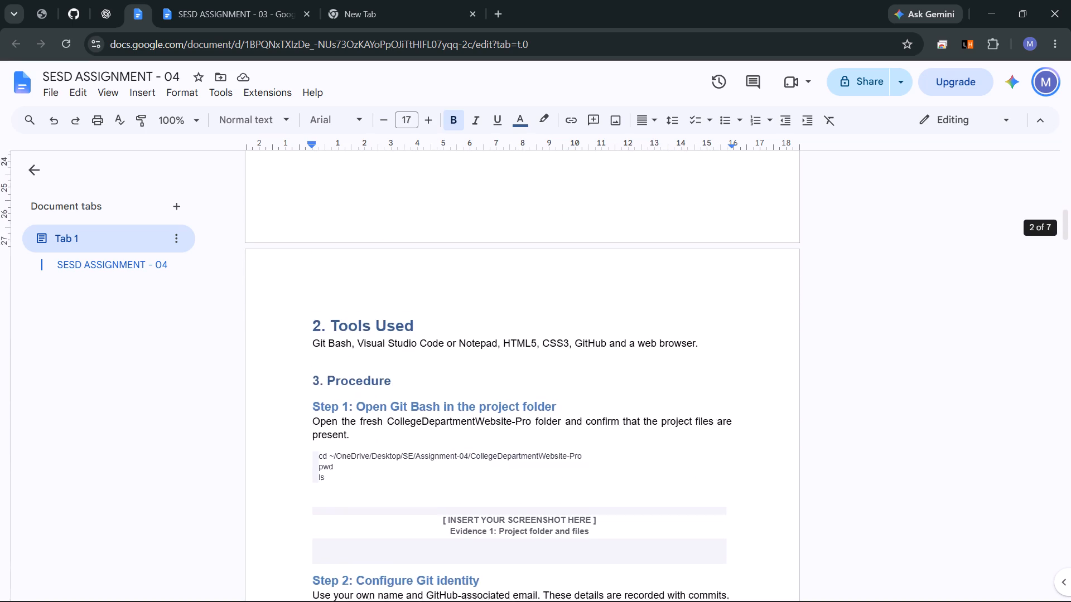
{"action": "scroll", "coordinate": [403, 273], "scroll_direction": "down", "scroll_amount": 2}
{"action": "left_click", "coordinate": [309, 264]}
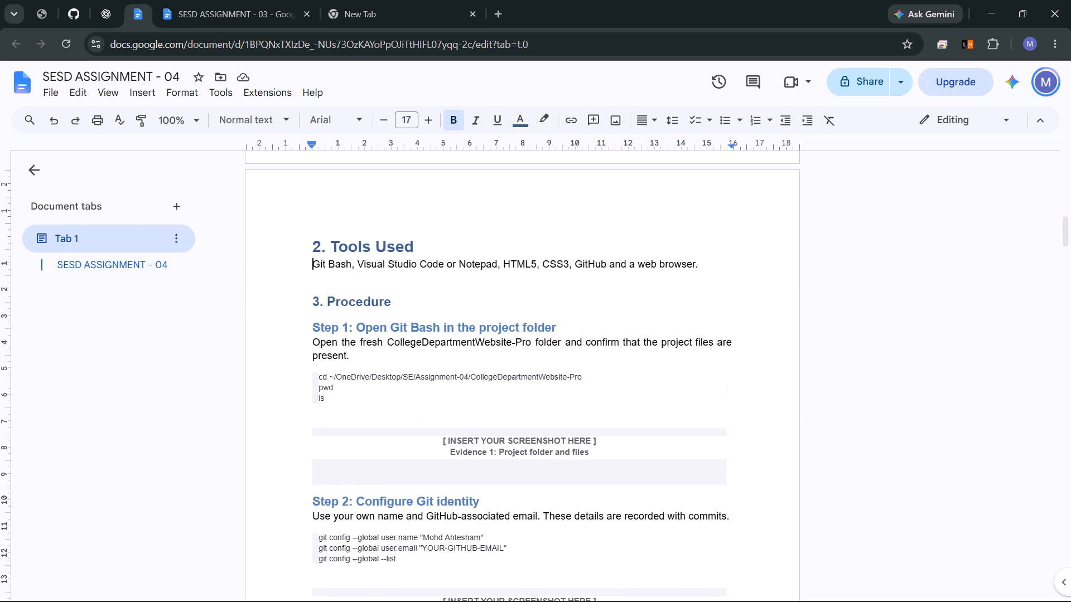
{"action": "key", "text": "shift+Down"}
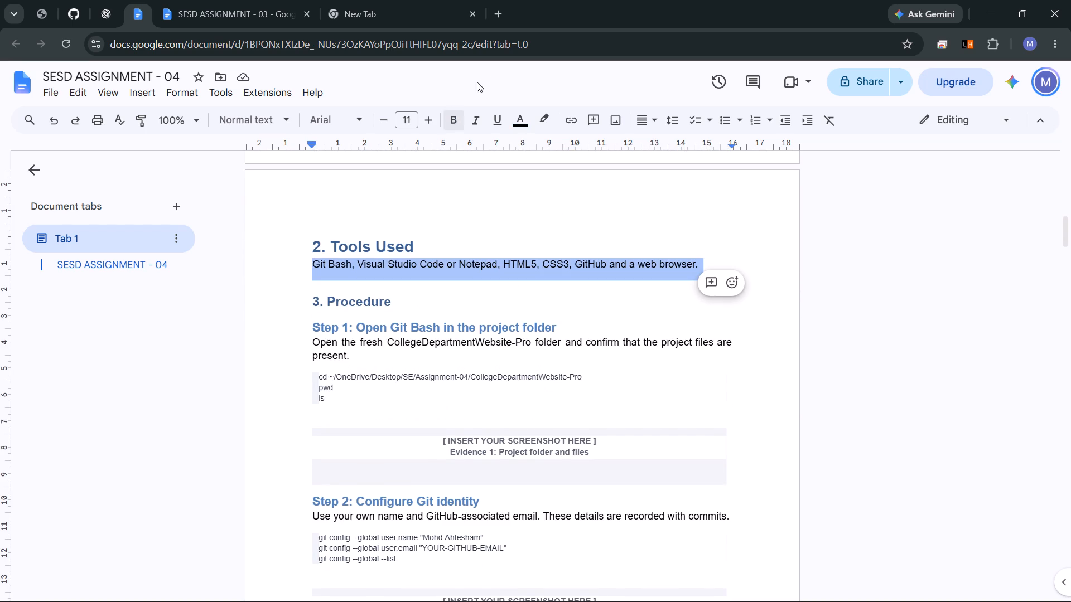
{"action": "double_click", "coordinate": [429, 127]}
{"action": "left_click", "coordinate": [429, 127]}
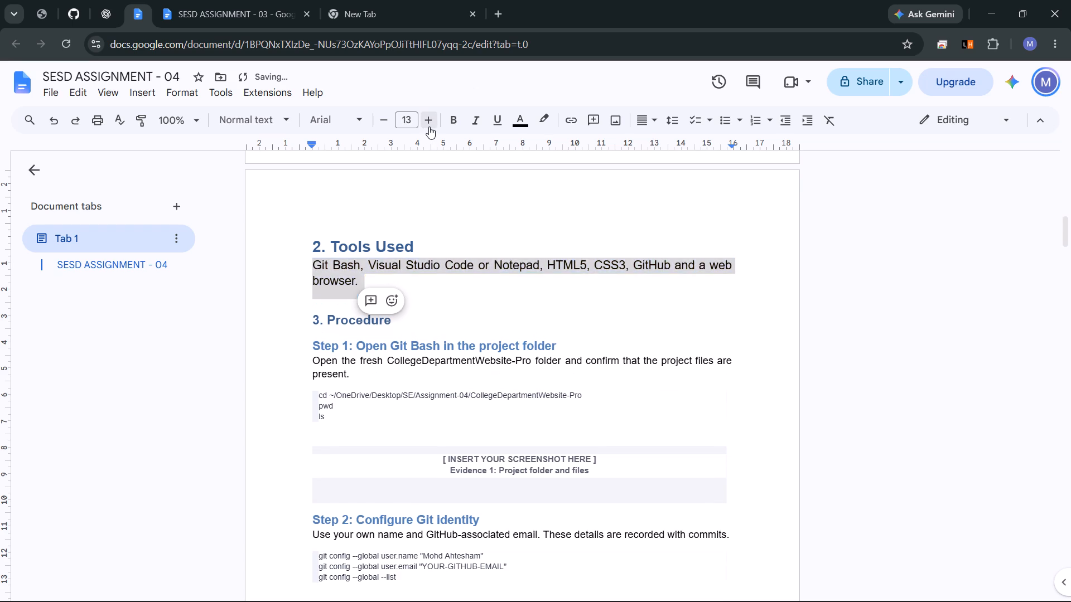
Increase the font size of the 3. Procedure heading to 17.
{"action": "left_click", "coordinate": [312, 321]}
{"action": "key", "text": "shift+Down"}
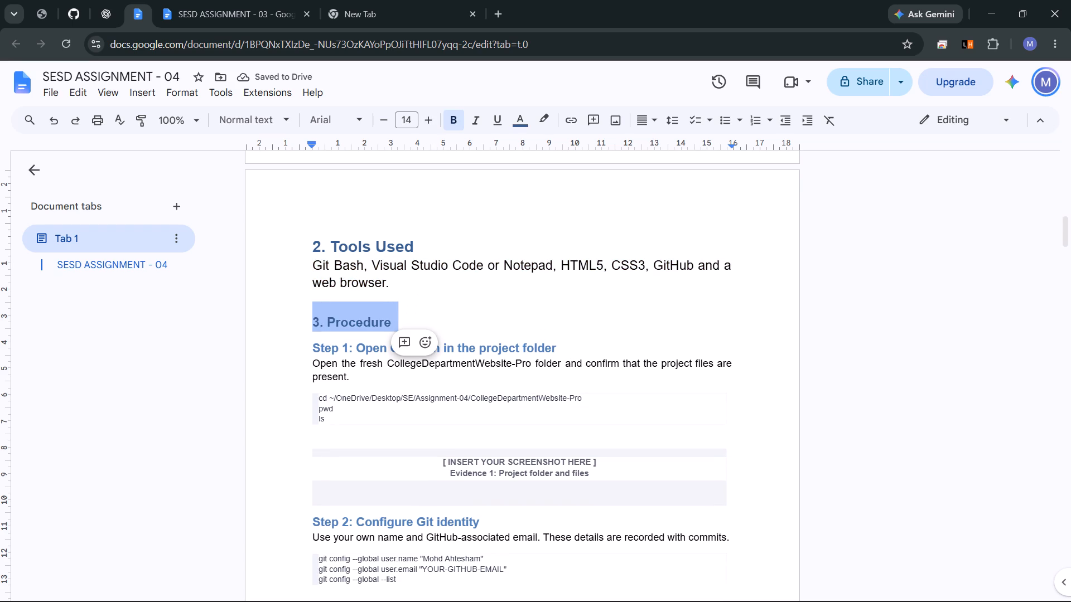
{"action": "left_click", "coordinate": [426, 125]}
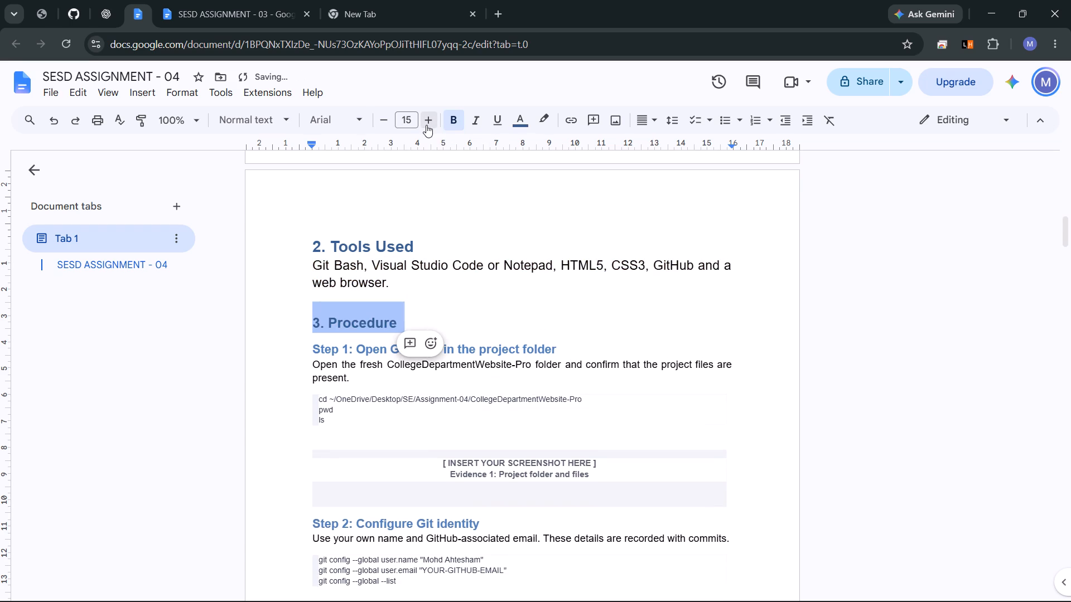
{"action": "left_click", "coordinate": [426, 125]}
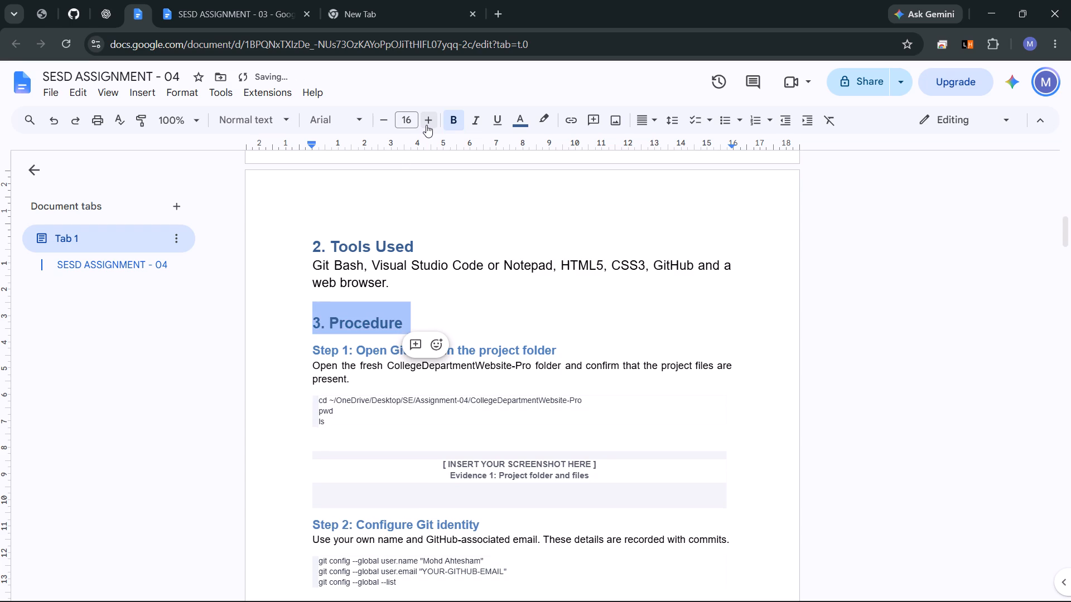
{"action": "left_click", "coordinate": [426, 125]}
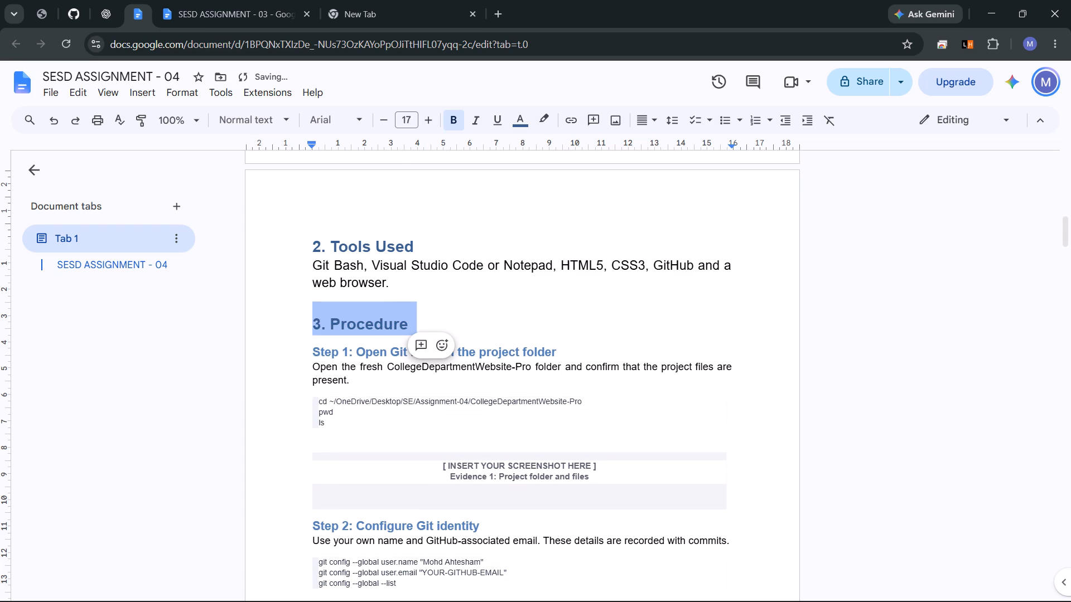
Set the Step 1: Open Git Bash in the project folder heading to font size 14, comparing it with the section headings and tools sentence above.
{"action": "left_click", "coordinate": [314, 353]}
{"action": "key", "text": "shift+Down"}
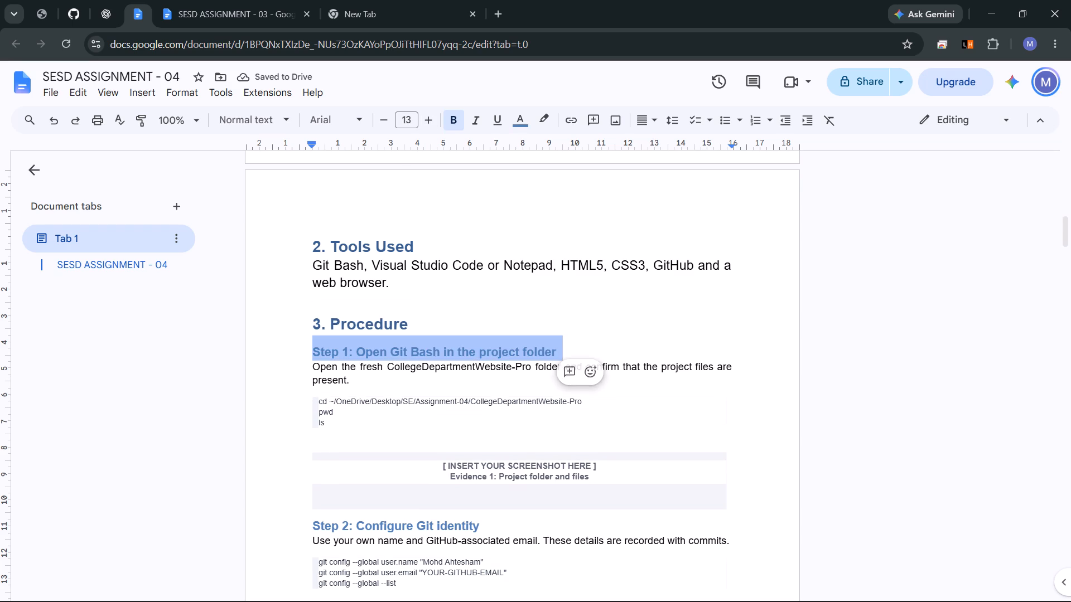
{"action": "left_click", "coordinate": [424, 118]}
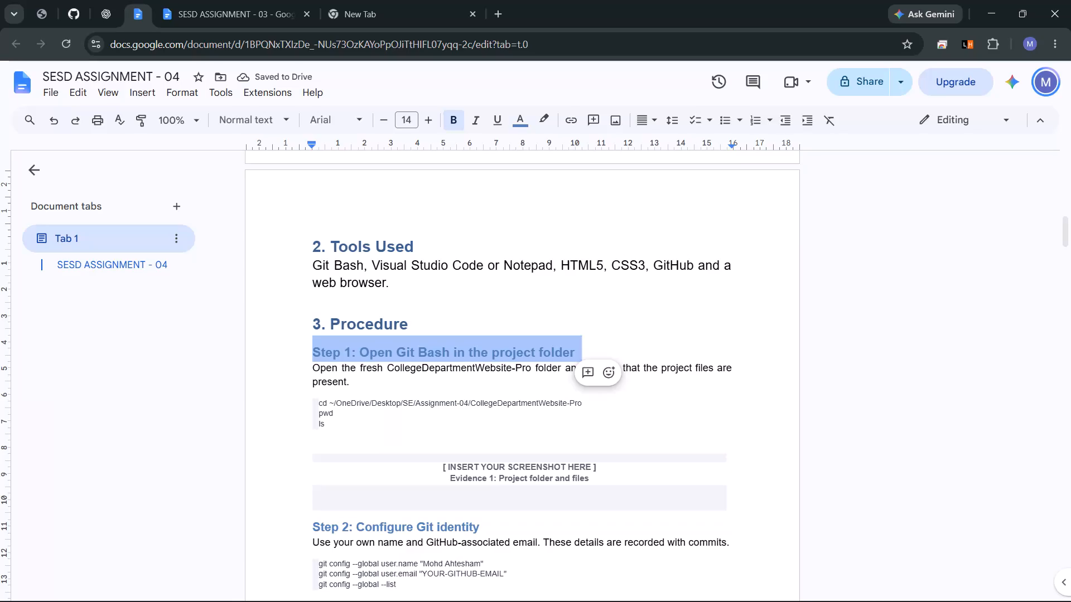
{"action": "double_click", "coordinate": [385, 261]}
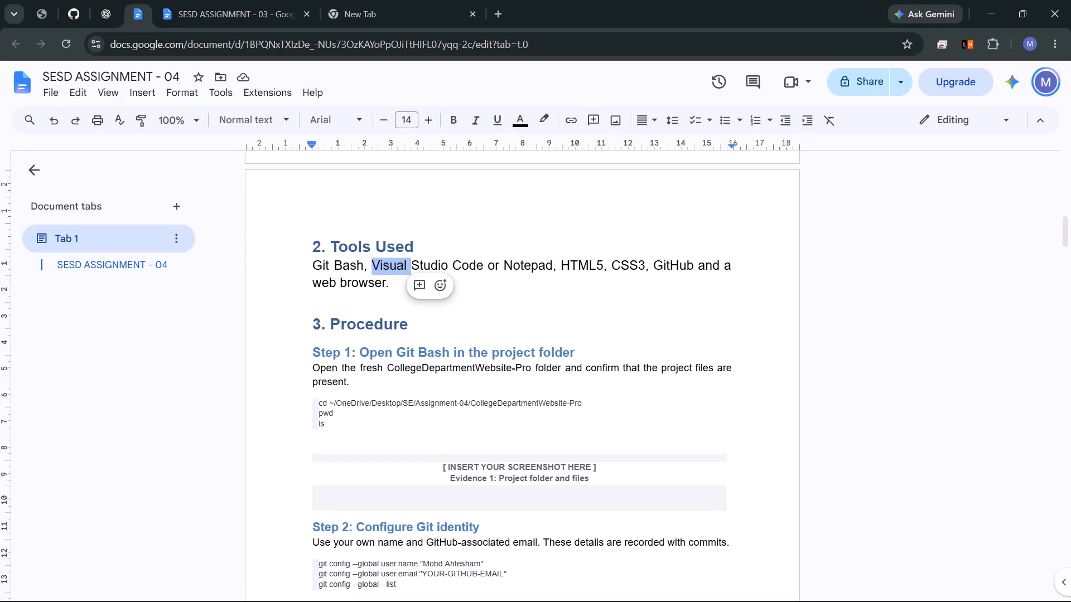
{"action": "double_click", "coordinate": [386, 249]}
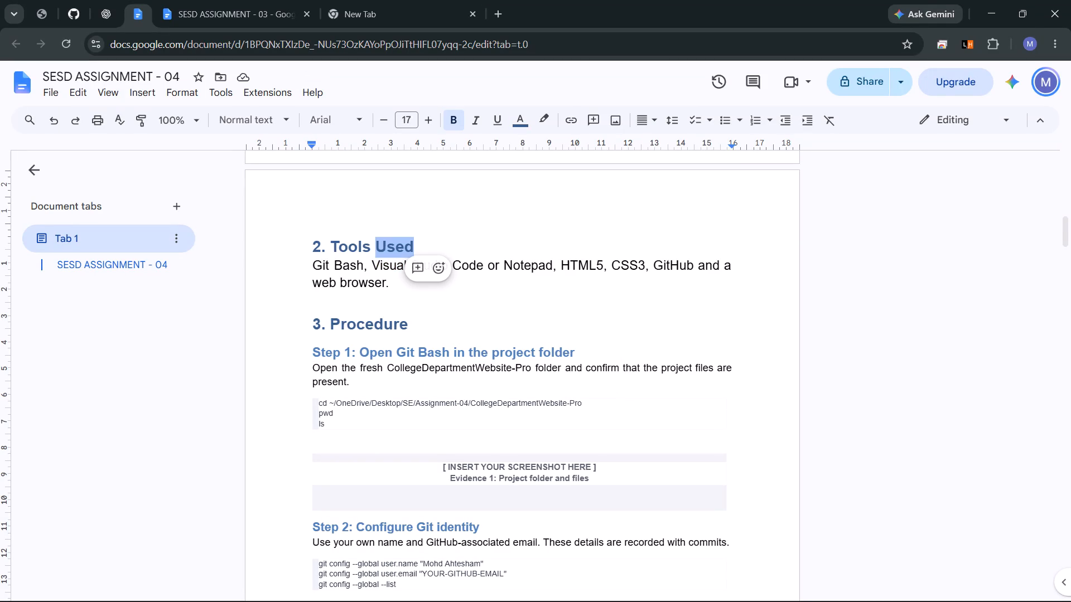
{"action": "double_click", "coordinate": [338, 320]}
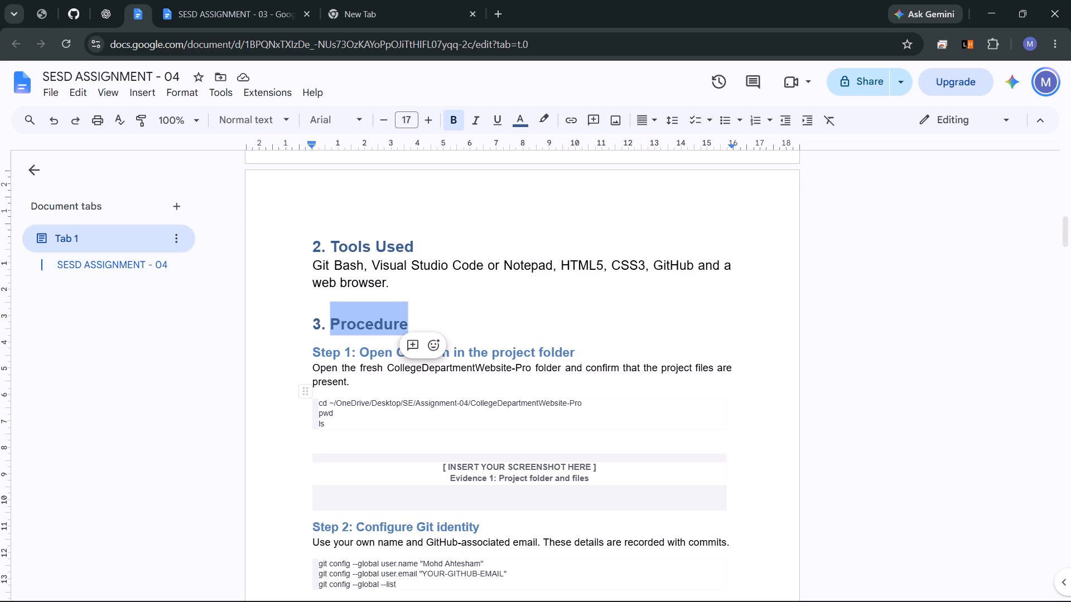
Increase the font size of the paragraph under the Step 1 heading to 13.
{"action": "left_click", "coordinate": [316, 362]}
{"action": "left_click", "coordinate": [316, 362]}
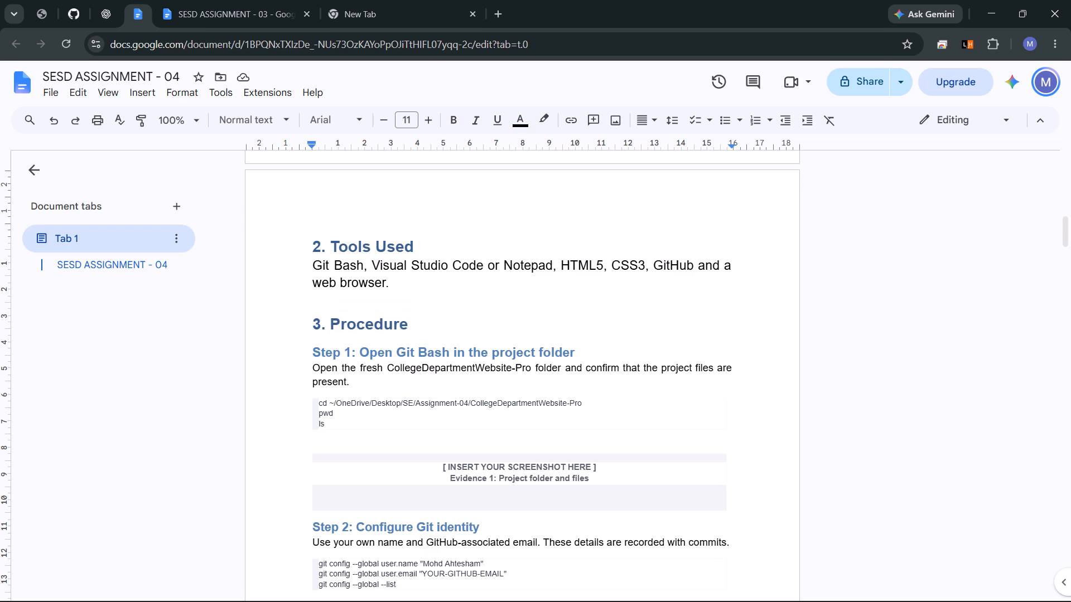
{"action": "key", "text": "shift+Down"}
{"action": "key", "text": "shift+Down"}
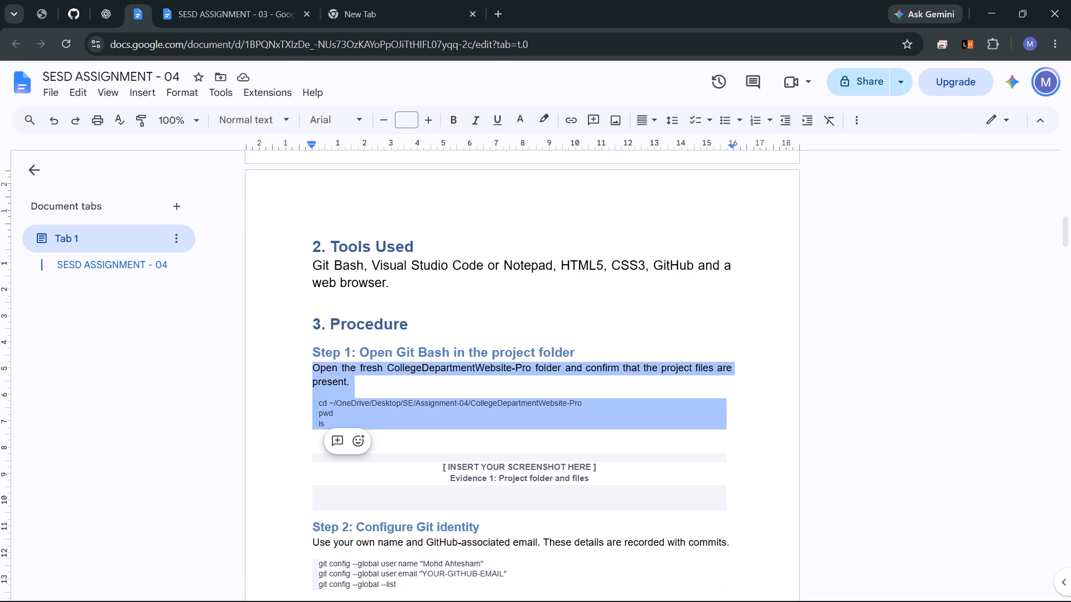
{"action": "key", "text": "shift+Left"}
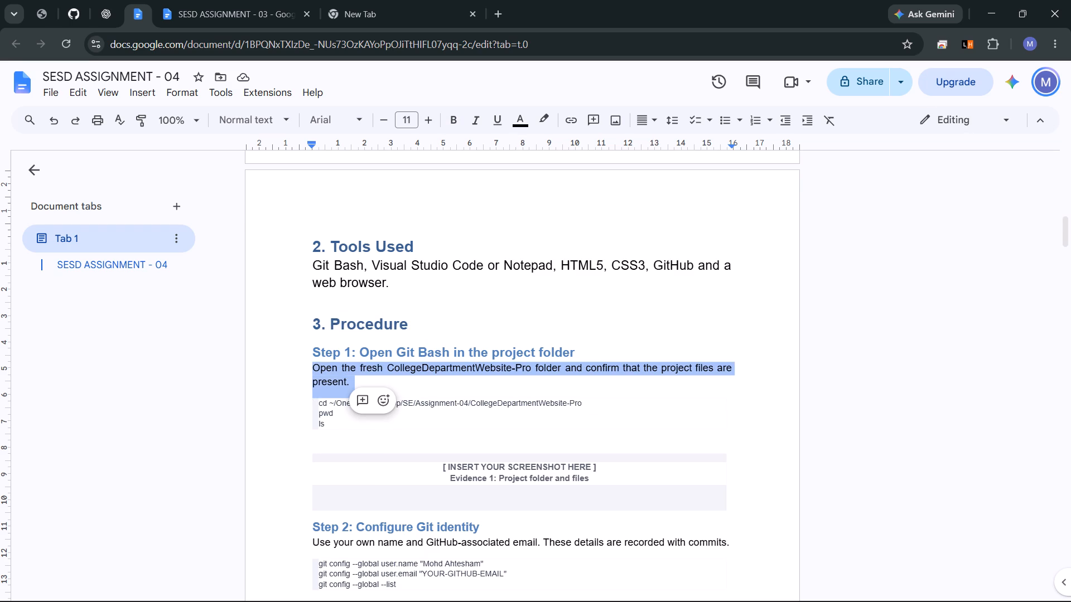
{"action": "left_click", "coordinate": [433, 126]}
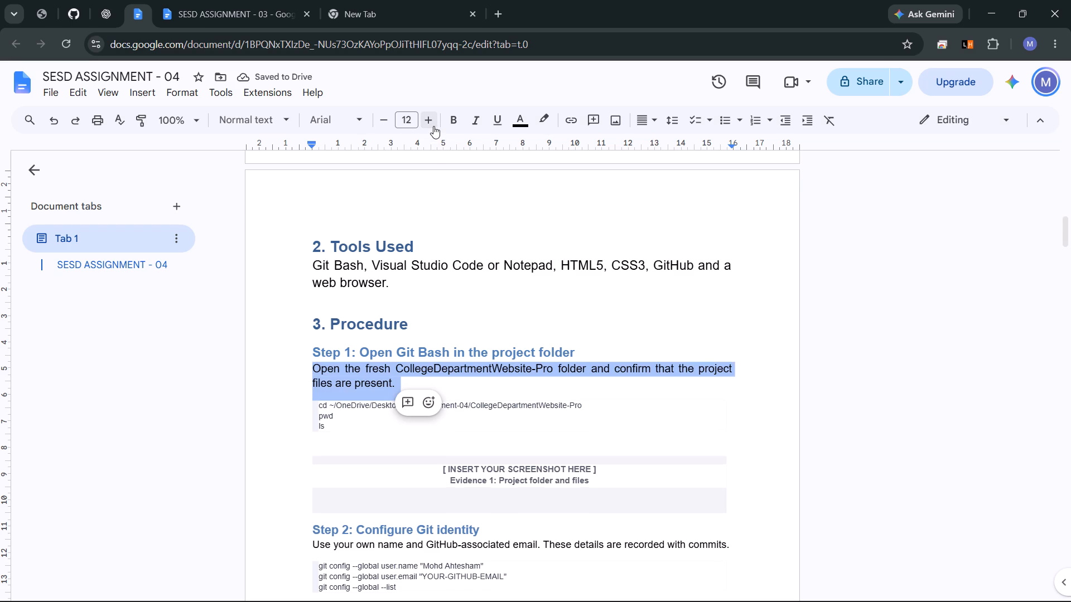
{"action": "left_click", "coordinate": [433, 126]}
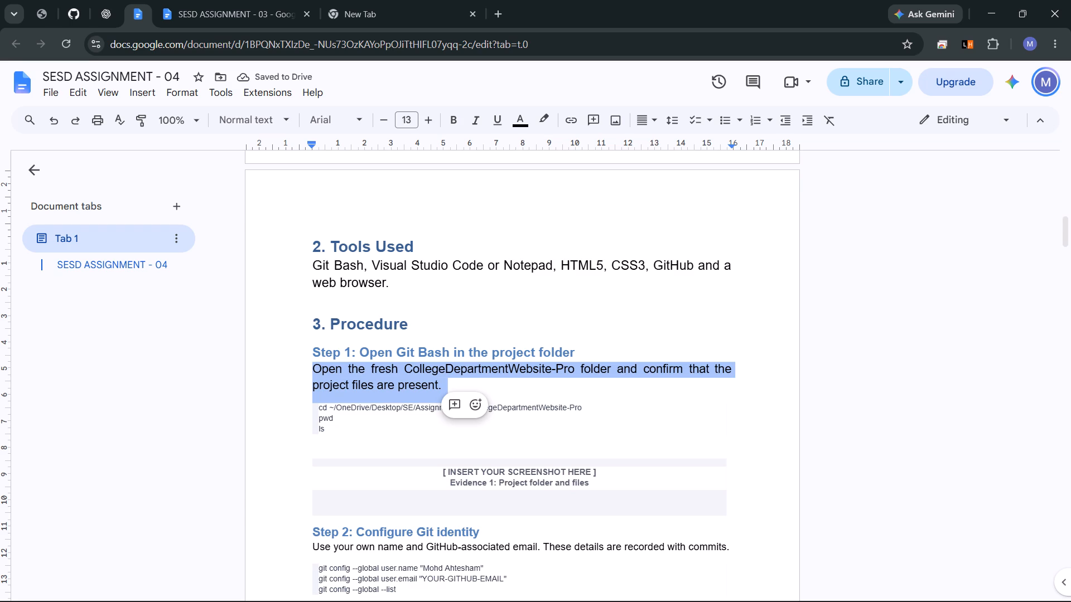
Delete the Evidence 1: Project folder and files screenshot placeholder block between Step 1 and Step 2.
{"action": "left_click", "coordinate": [320, 407]}
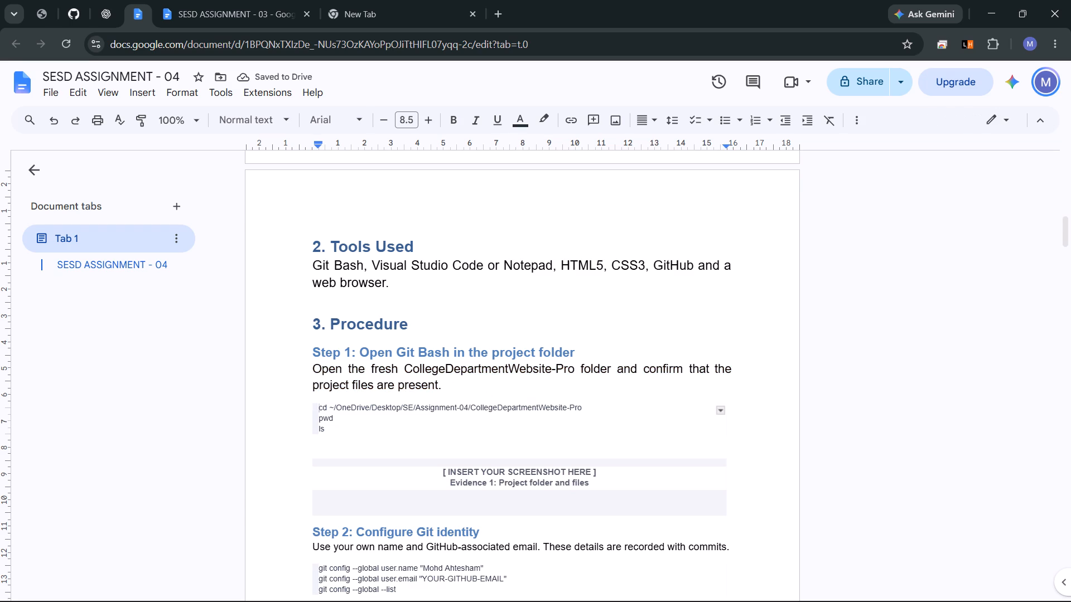
{"action": "left_click", "coordinate": [429, 475]}
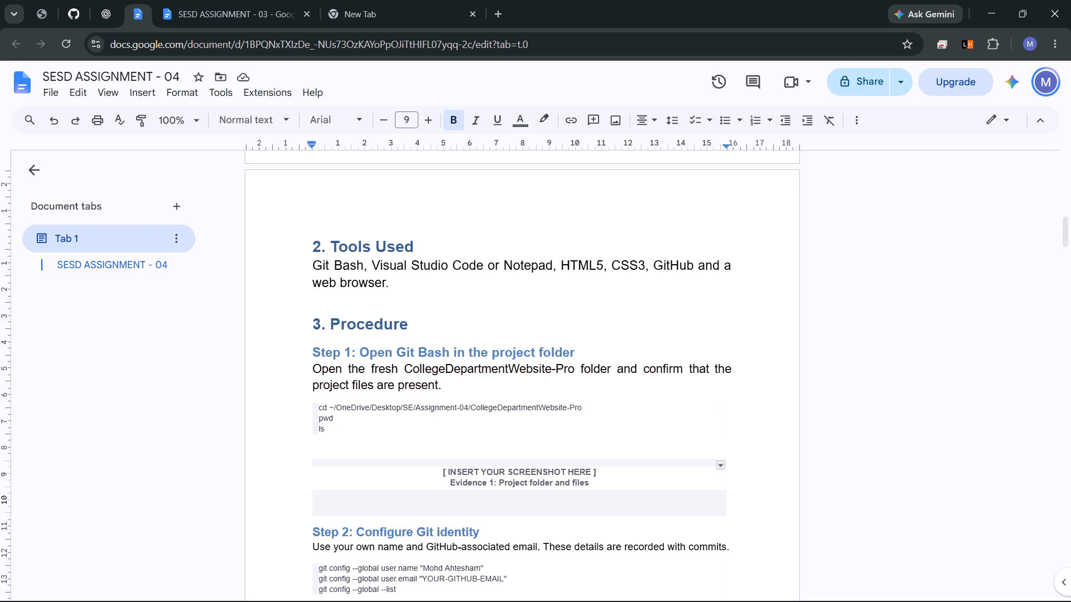
{"action": "key", "text": "shift+Down"}
{"action": "key", "text": "shift+Down"}
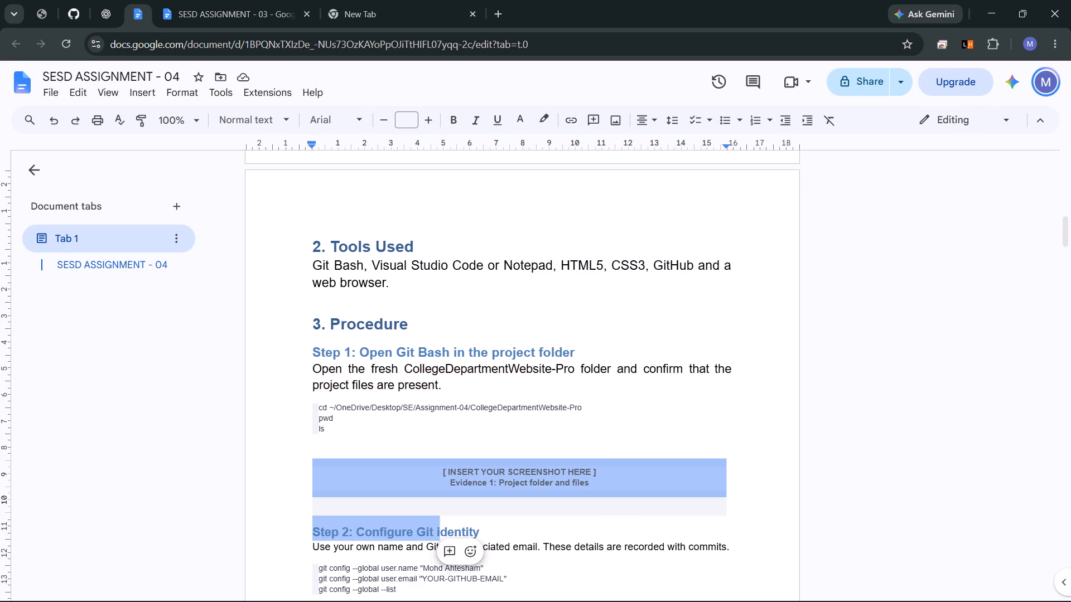
{"action": "key", "text": "shift+Left"}
{"action": "key", "text": "shift+Left"}
{"action": "key", "text": "shift+Left"}
{"action": "key", "text": "shift+Left"}
{"action": "key", "text": "shift+Left"}
{"action": "key", "text": "shift+Left"}
{"action": "key", "text": "shift+Left"}
{"action": "key", "text": "shift+Left"}
{"action": "key", "text": "shift+Left"}
{"action": "key", "text": "shift+Left"}
{"action": "key", "text": "shift+Left"}
{"action": "key", "text": "shift+Left"}
{"action": "key", "text": "shift+Left"}
{"action": "key", "text": "shift+Left"}
{"action": "key", "text": "shift+Left"}
{"action": "key", "text": "shift+Left"}
{"action": "key", "text": "shift+Left"}
{"action": "key", "text": "shift+Left"}
{"action": "key", "text": "shift+Left"}
{"action": "key", "text": "shift+Left"}
{"action": "key", "text": "shift+Left"}
{"action": "key", "text": "shift+Left"}
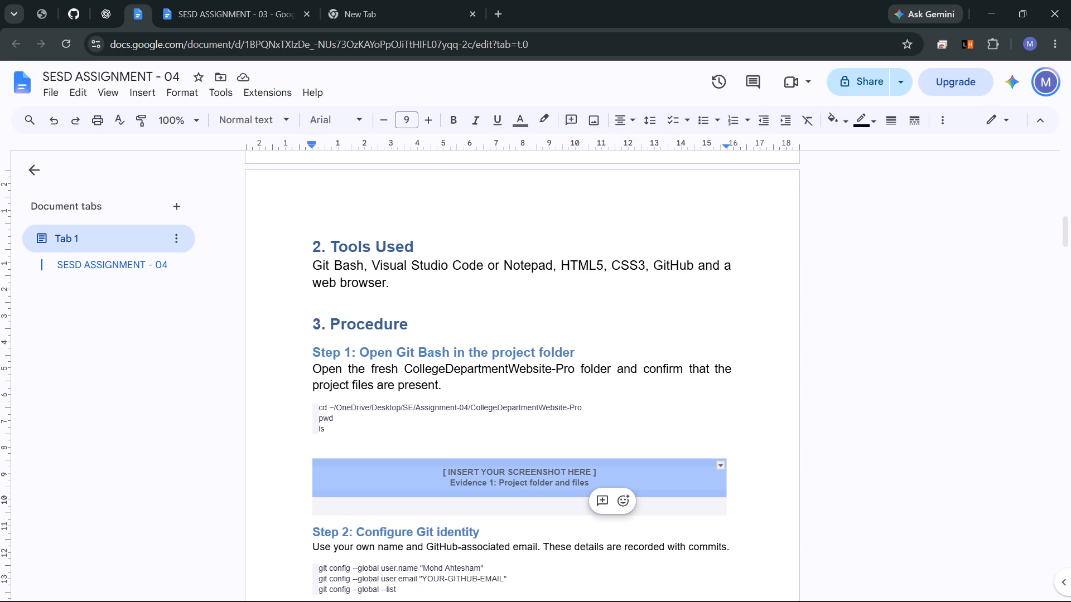
{"action": "key", "text": "Delete"}
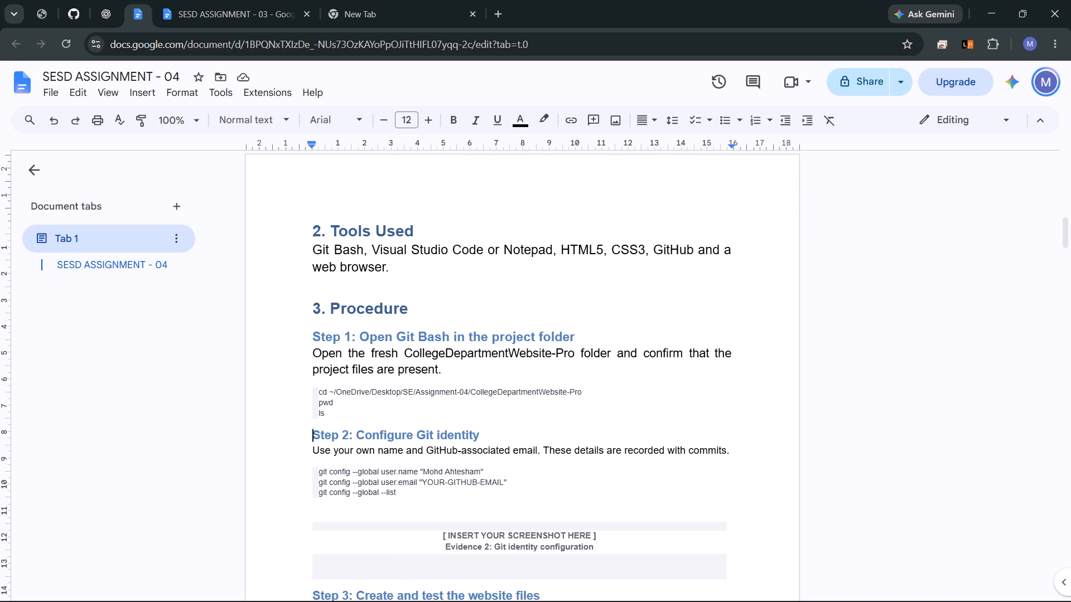
Set the cd, pwd and ls commands in the Step 1 command block to font size 12.
{"action": "left_click", "coordinate": [317, 394]}
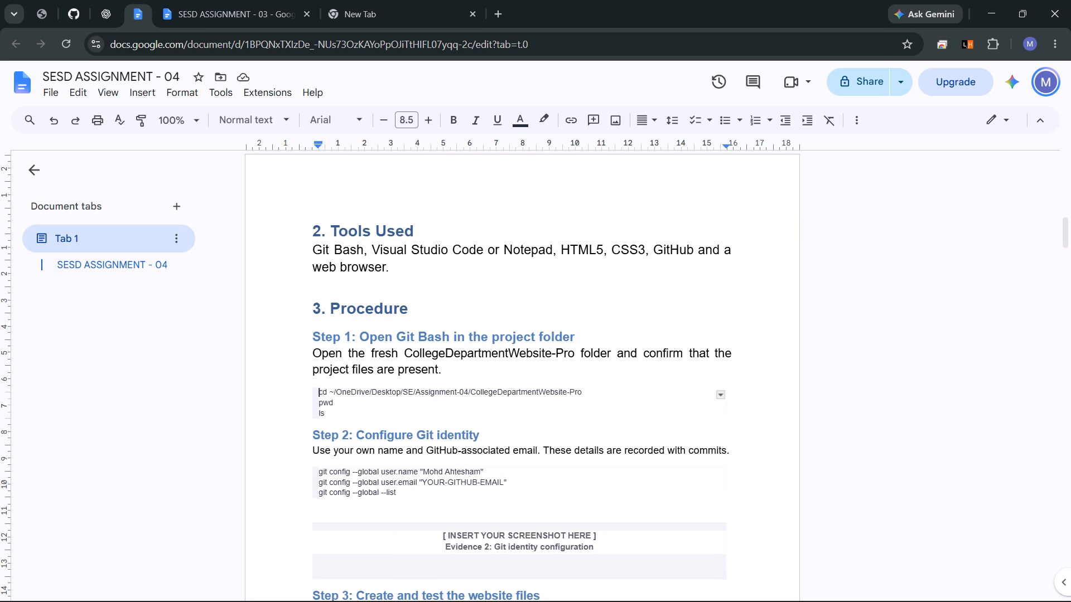
{"action": "key", "text": "shift+Down"}
{"action": "key", "text": "shift+Down"}
{"action": "key", "text": "shift+Down"}
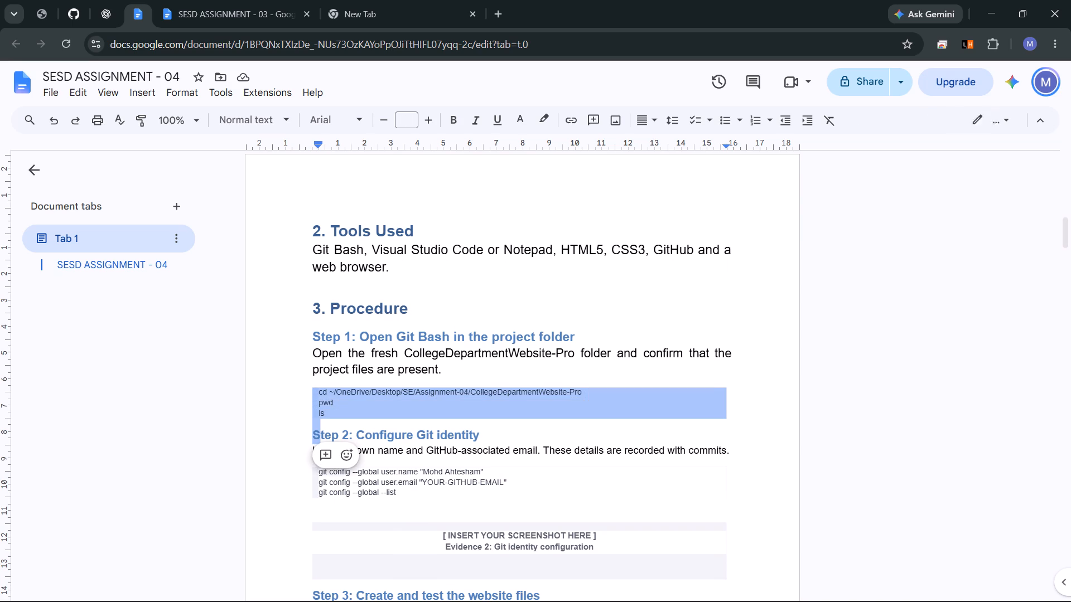
{"action": "key", "text": "shift+Left"}
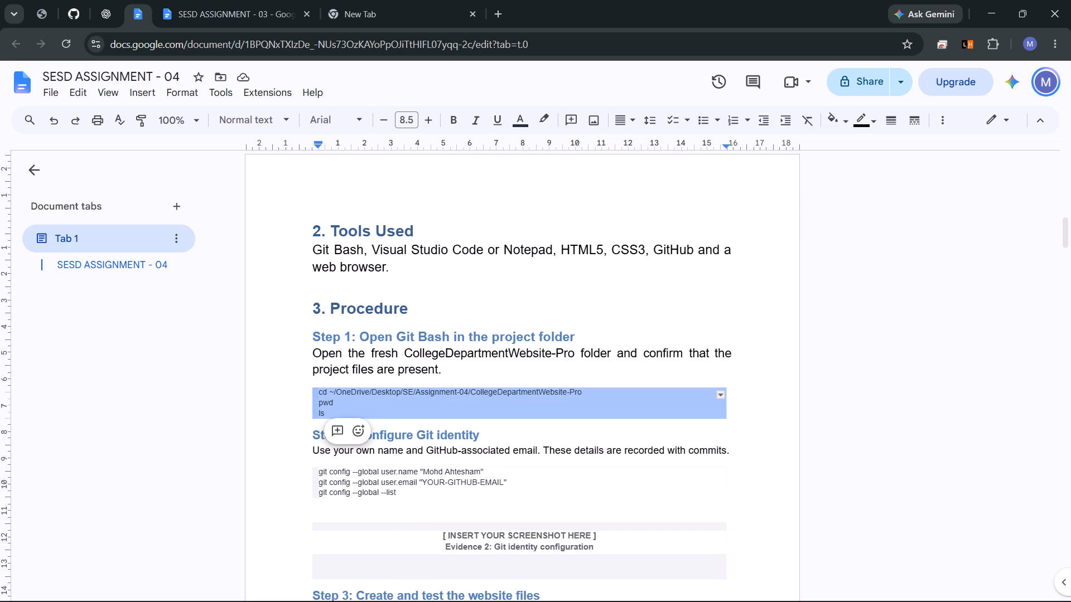
{"action": "left_click", "coordinate": [432, 114]}
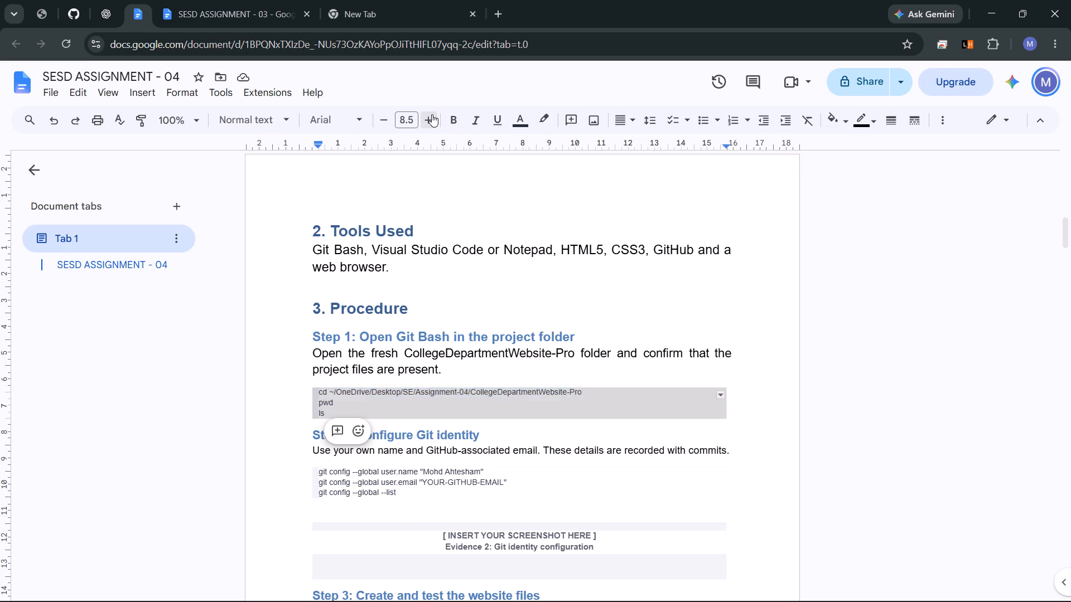
{"action": "left_click", "coordinate": [412, 120]}
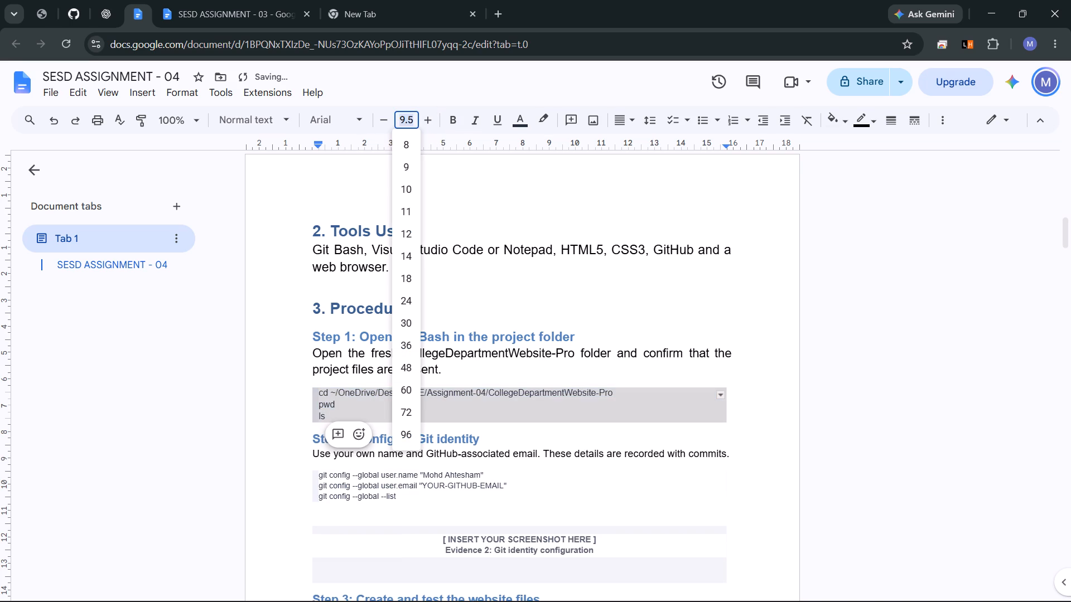
{"action": "left_click", "coordinate": [402, 206]}
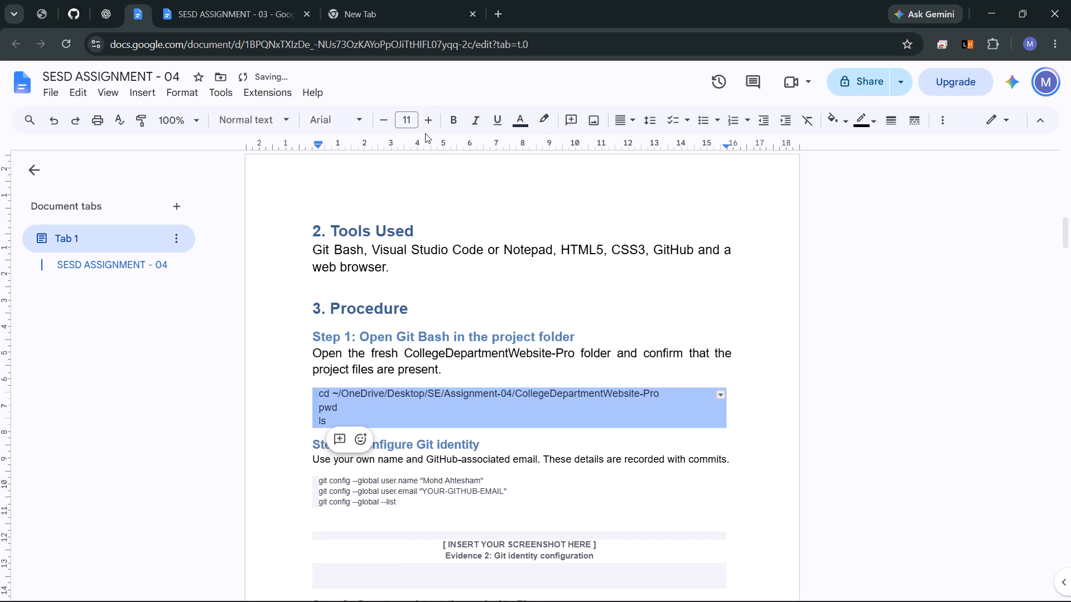
{"action": "left_click", "coordinate": [422, 121]}
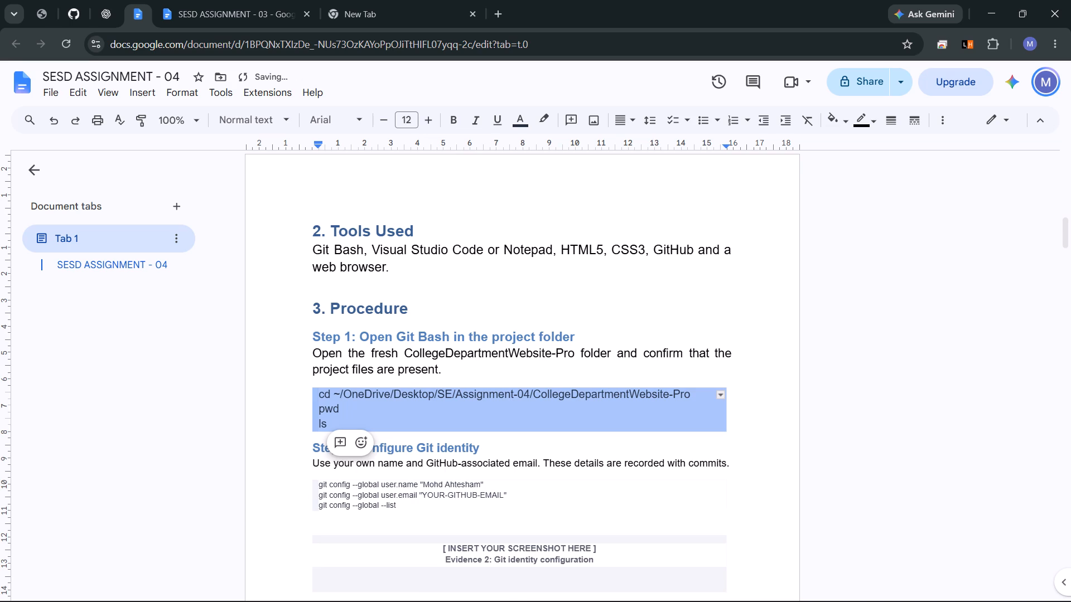
{"action": "left_click", "coordinate": [624, 444]}
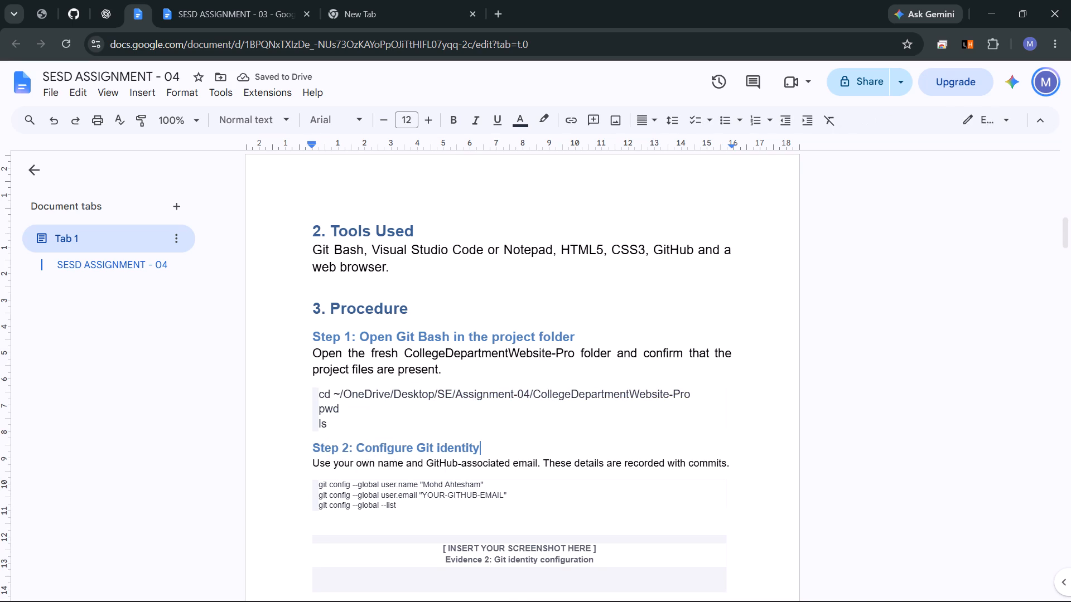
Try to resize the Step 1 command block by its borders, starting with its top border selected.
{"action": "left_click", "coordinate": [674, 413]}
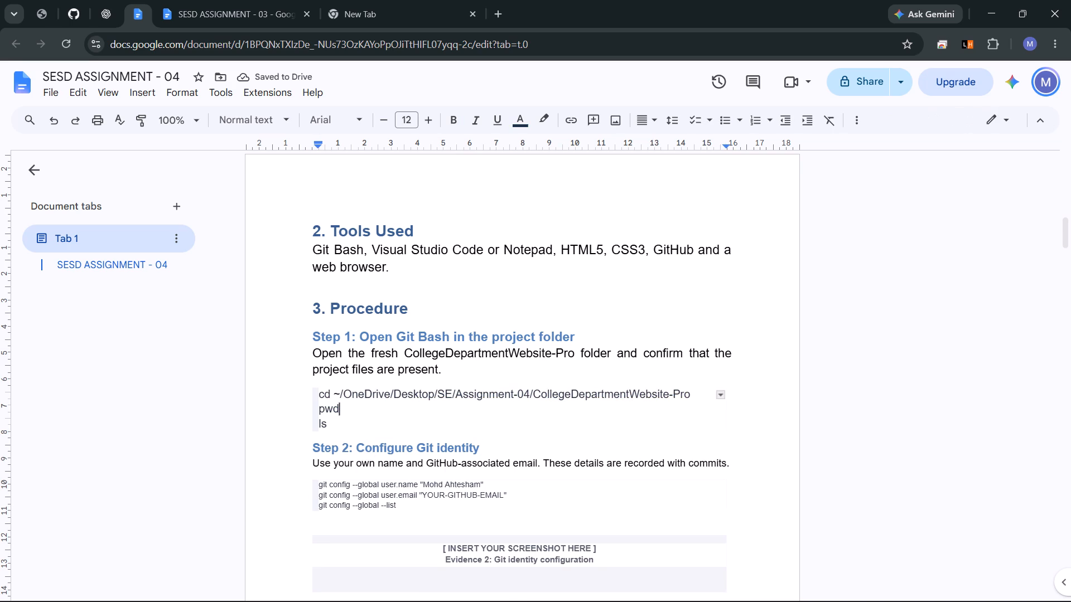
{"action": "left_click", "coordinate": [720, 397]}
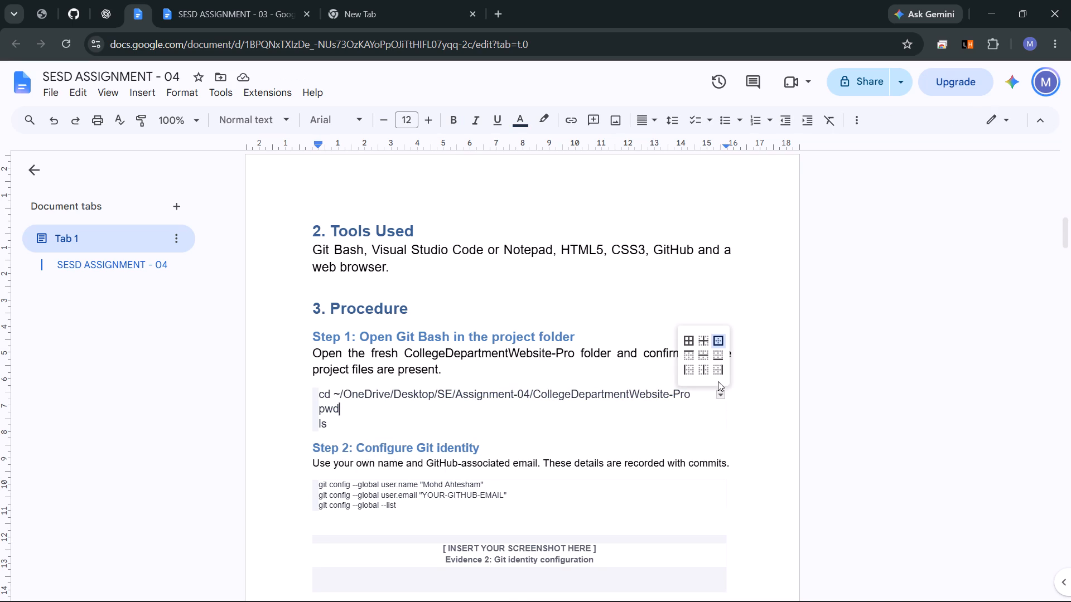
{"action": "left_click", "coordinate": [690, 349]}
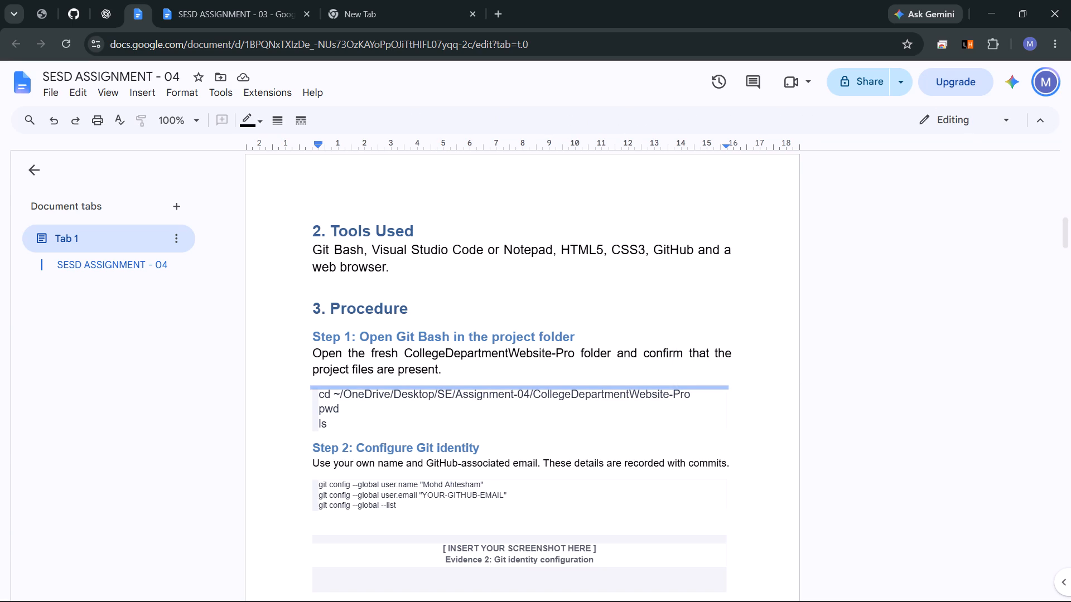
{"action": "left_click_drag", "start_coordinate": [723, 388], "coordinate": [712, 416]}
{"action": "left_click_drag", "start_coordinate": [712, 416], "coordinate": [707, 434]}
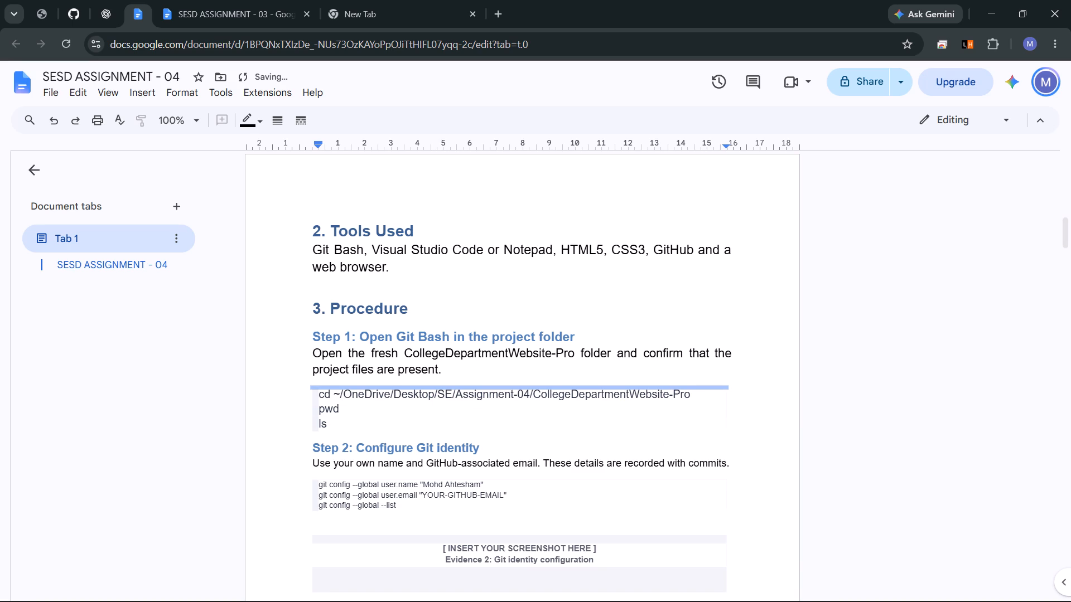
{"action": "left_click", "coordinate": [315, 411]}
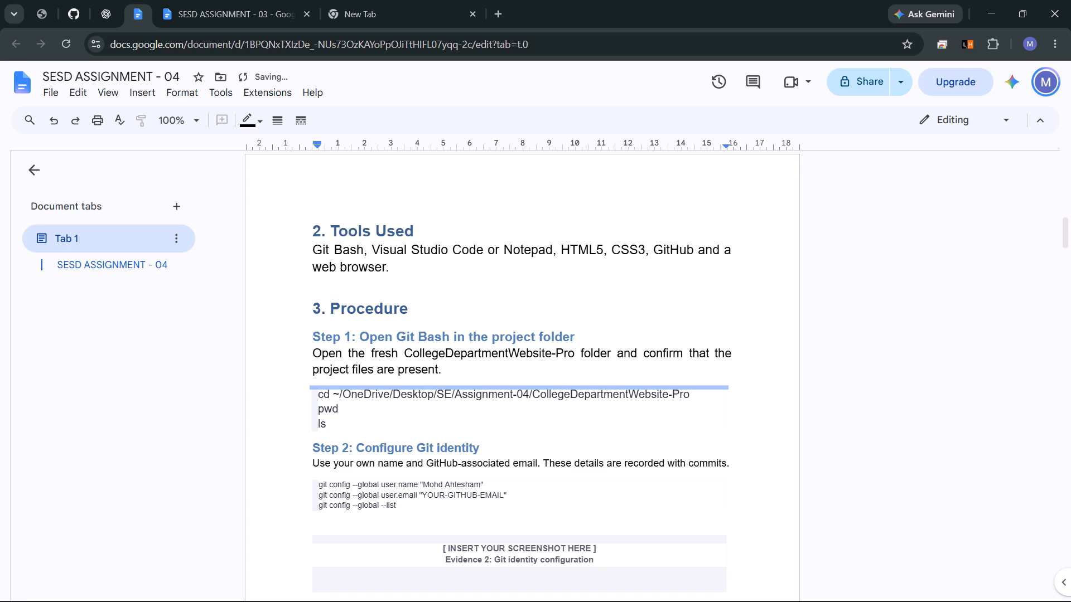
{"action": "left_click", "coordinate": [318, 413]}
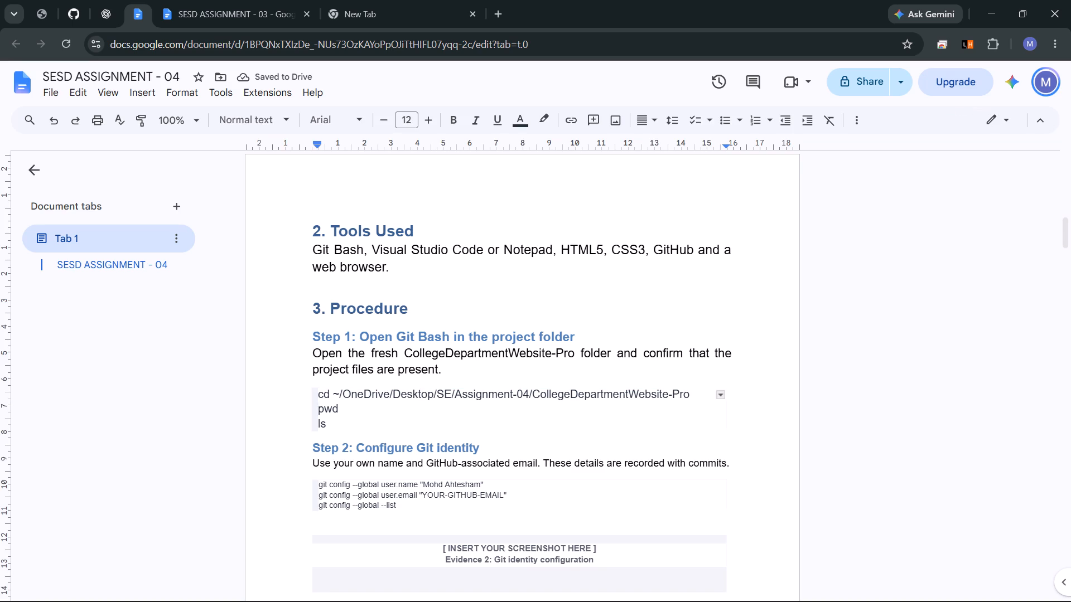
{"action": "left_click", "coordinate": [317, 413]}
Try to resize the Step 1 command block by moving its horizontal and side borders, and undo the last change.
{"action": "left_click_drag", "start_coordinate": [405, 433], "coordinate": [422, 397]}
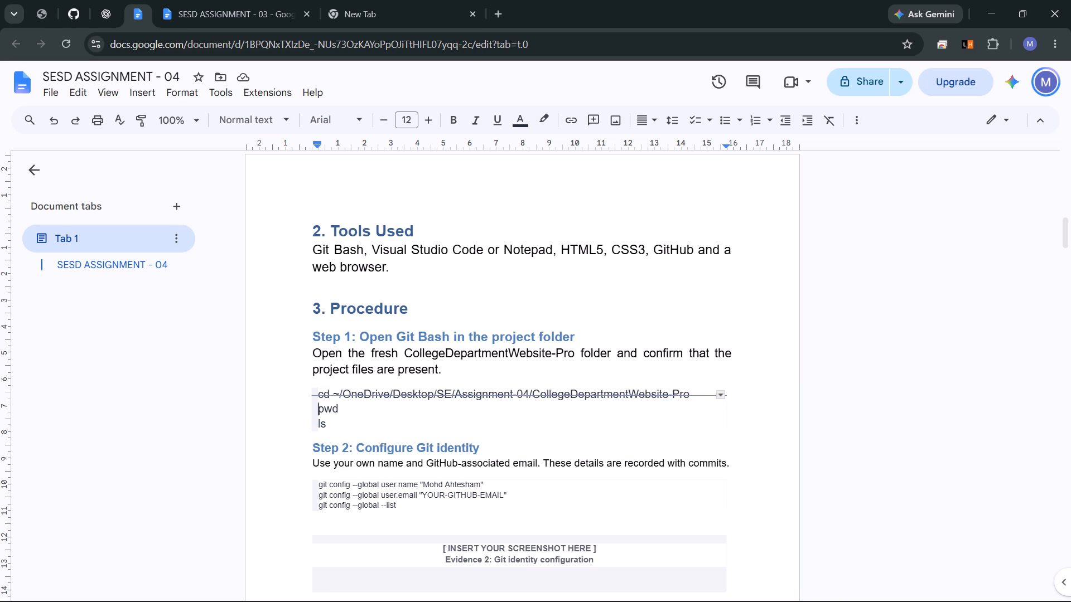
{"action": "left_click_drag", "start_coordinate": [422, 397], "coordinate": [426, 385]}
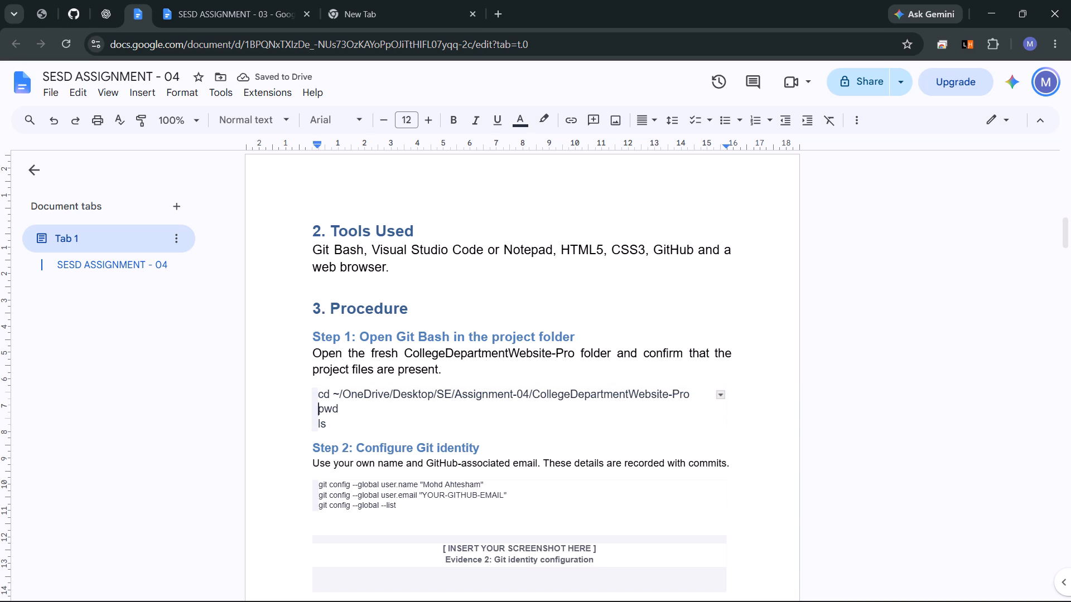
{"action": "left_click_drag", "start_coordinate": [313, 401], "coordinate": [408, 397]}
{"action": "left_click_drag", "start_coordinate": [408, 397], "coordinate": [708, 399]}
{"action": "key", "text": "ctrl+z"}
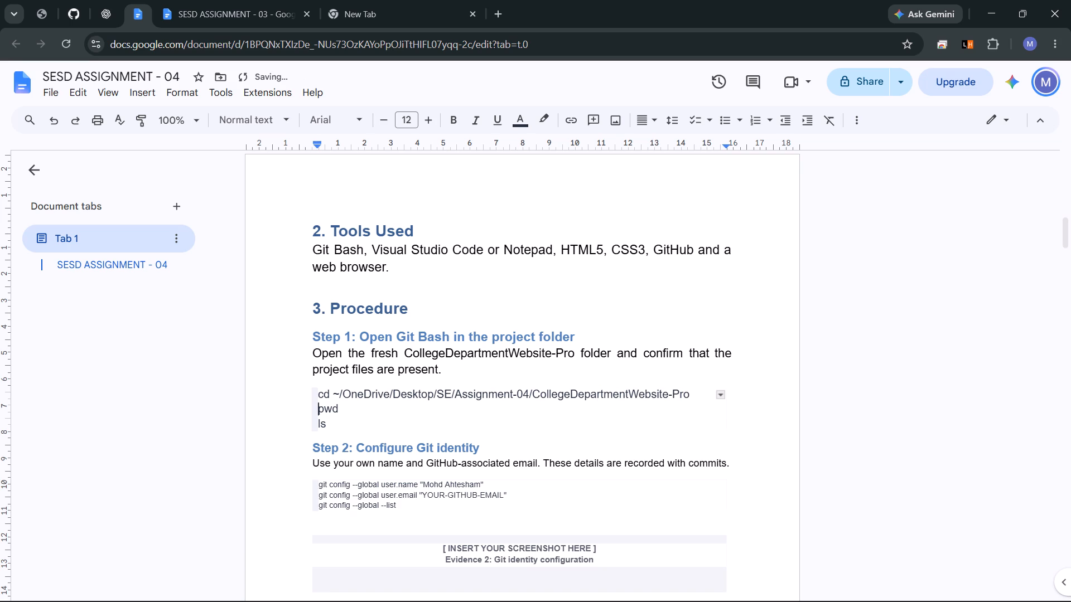
Remove the -Pro suffix from the project path in the Step 1 cd command so it ends in CollegeDepartmentWebsite.
{"action": "scroll", "coordinate": [708, 399], "scroll_direction": "down", "scroll_amount": 1}
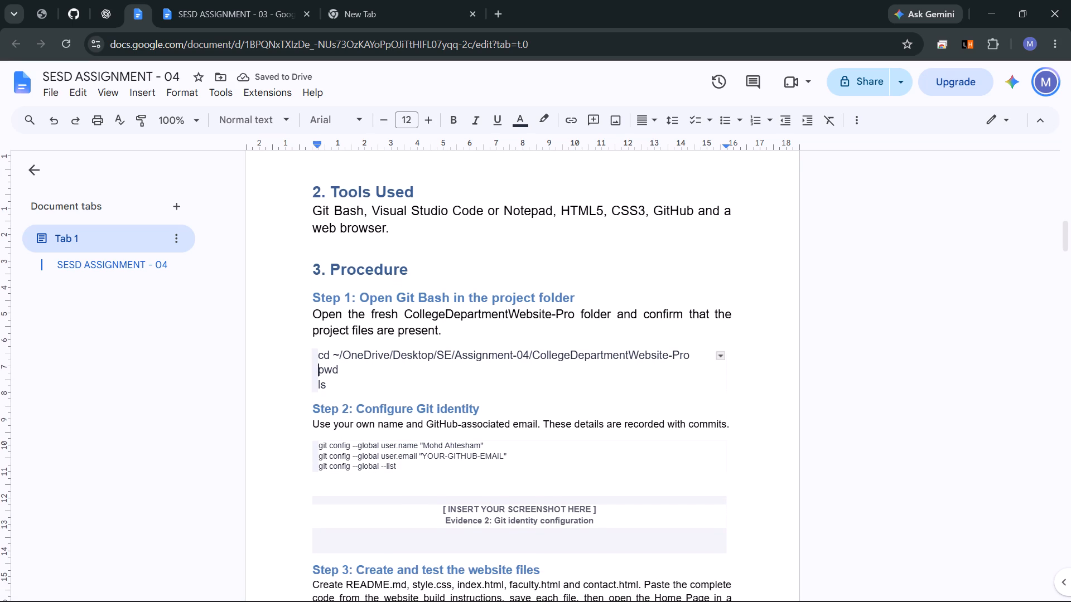
{"action": "left_click", "coordinate": [693, 356]}
{"action": "key", "text": "BackSpace"}
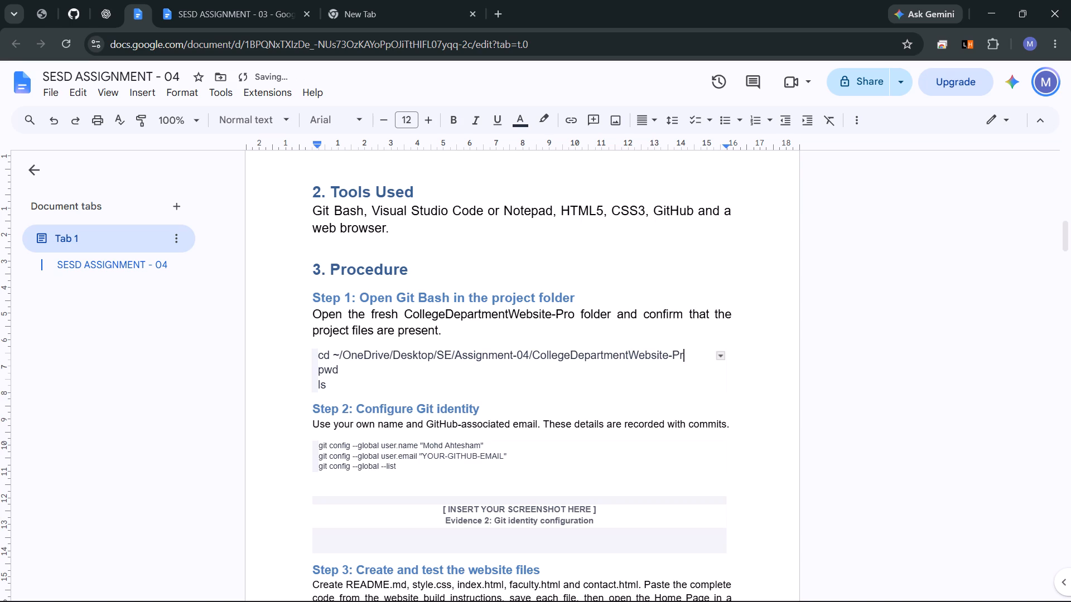
{"action": "key", "text": "BackSpace"}
{"action": "key", "text": "BackSpace"}
{"action": "key", "text": "BackSpace"}
Outline the Step 1 command block by giving all its borders a thin line in a muted teal colour.
{"action": "scroll", "coordinate": [534, 370], "scroll_direction": "down", "scroll_amount": 2}
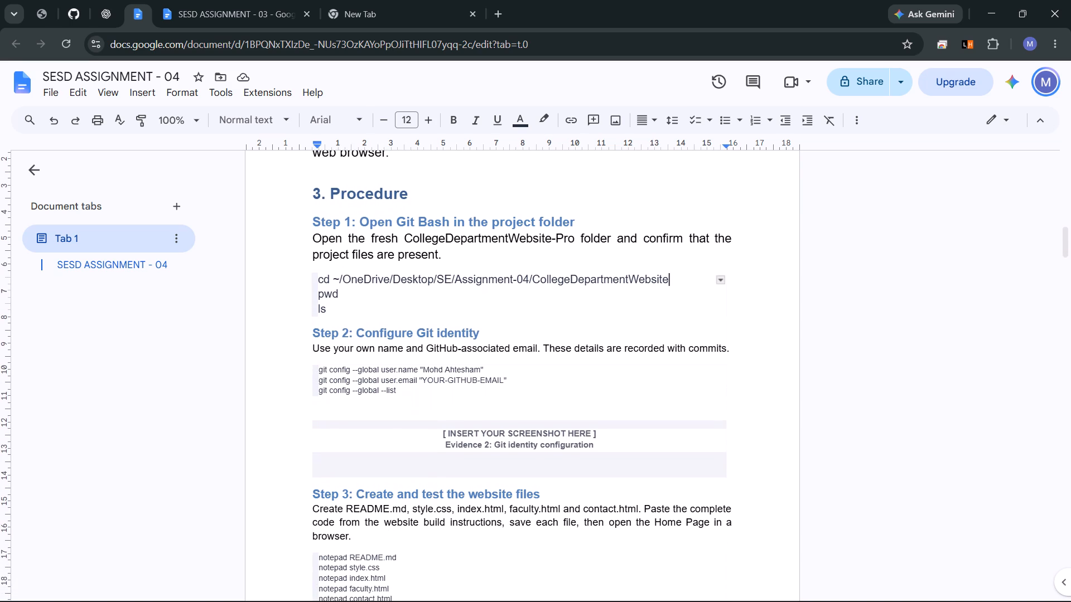
{"action": "scroll", "coordinate": [534, 370], "scroll_direction": "down", "scroll_amount": 1}
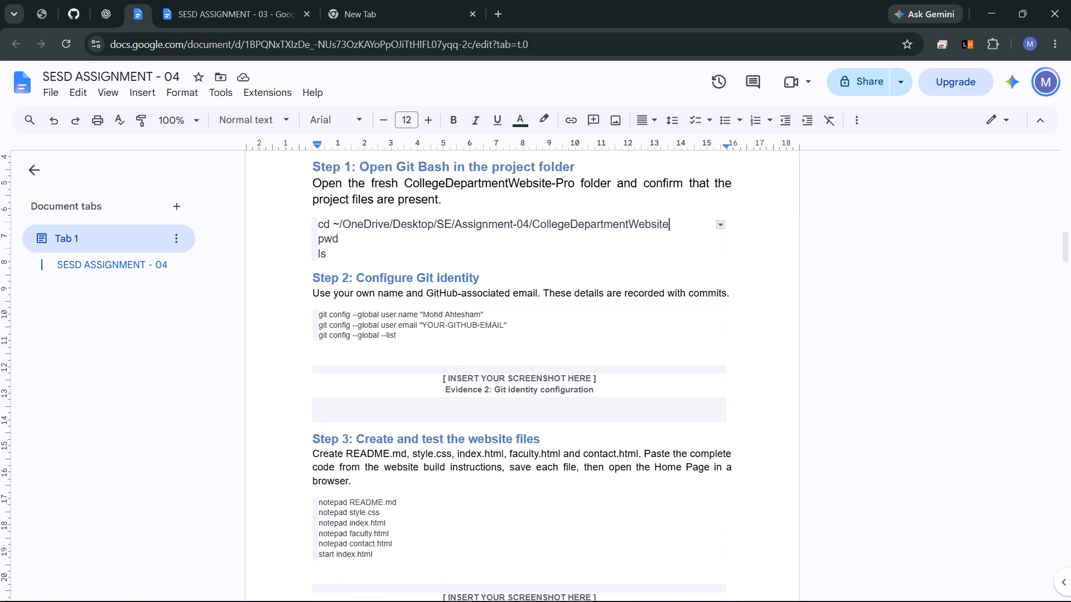
{"action": "left_click", "coordinate": [352, 168]}
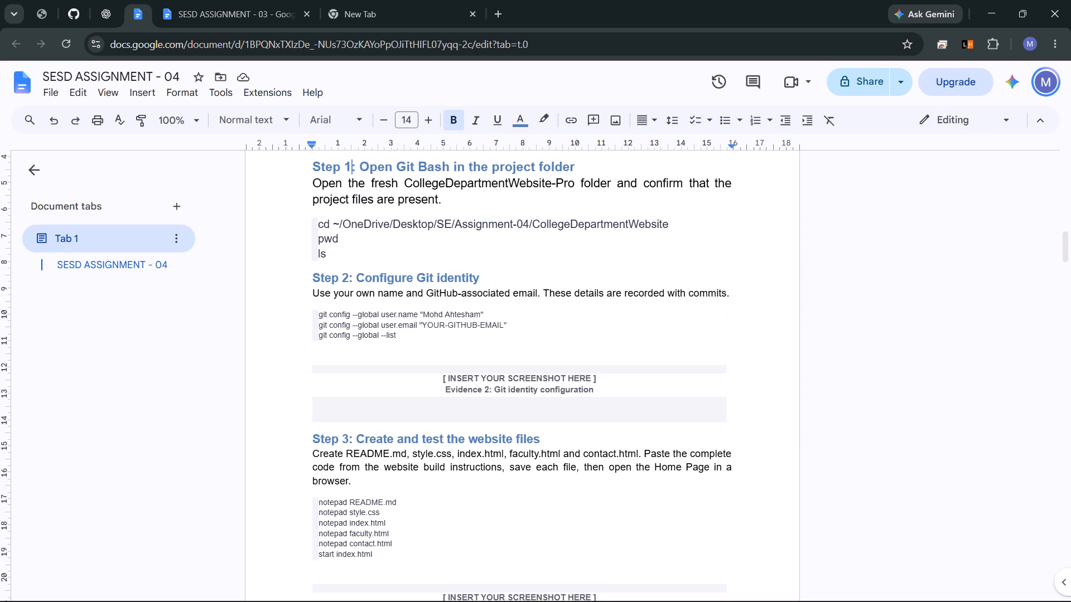
{"action": "left_click", "coordinate": [363, 202]}
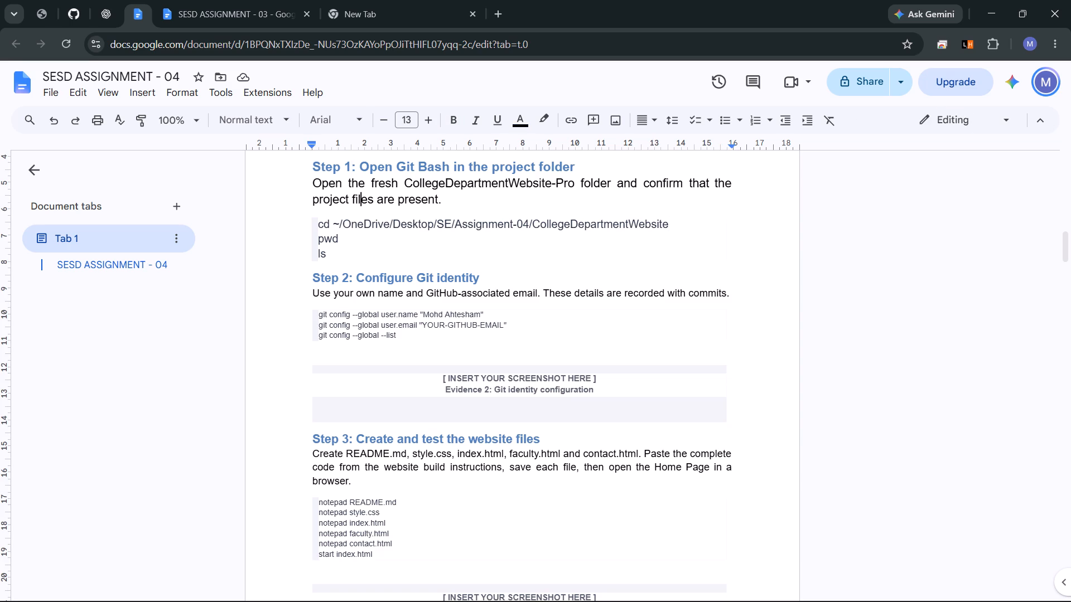
{"action": "left_click", "coordinate": [351, 225]}
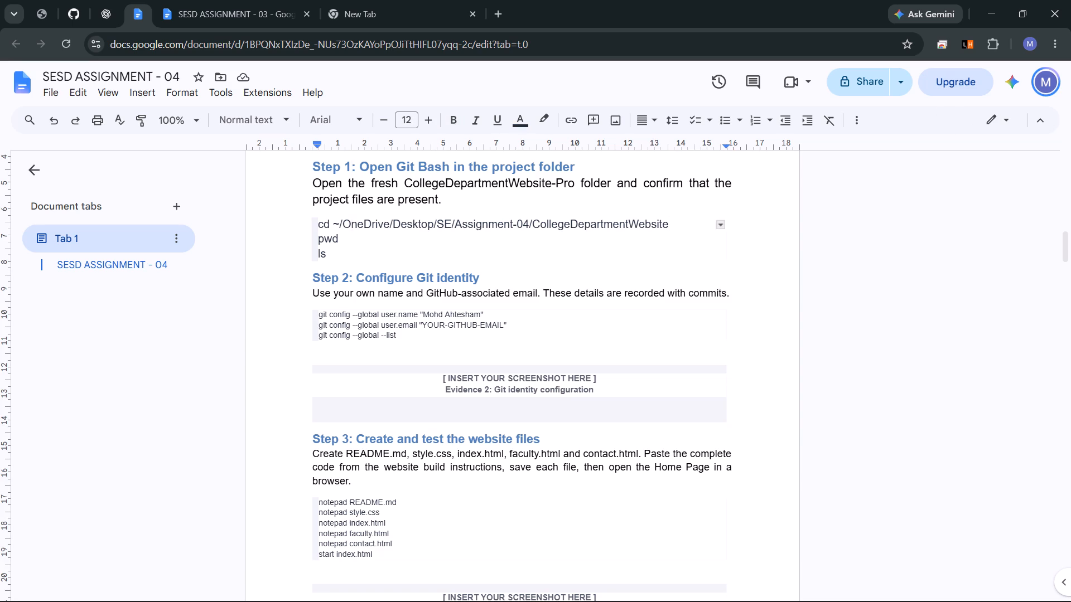
{"action": "left_click", "coordinate": [724, 227]}
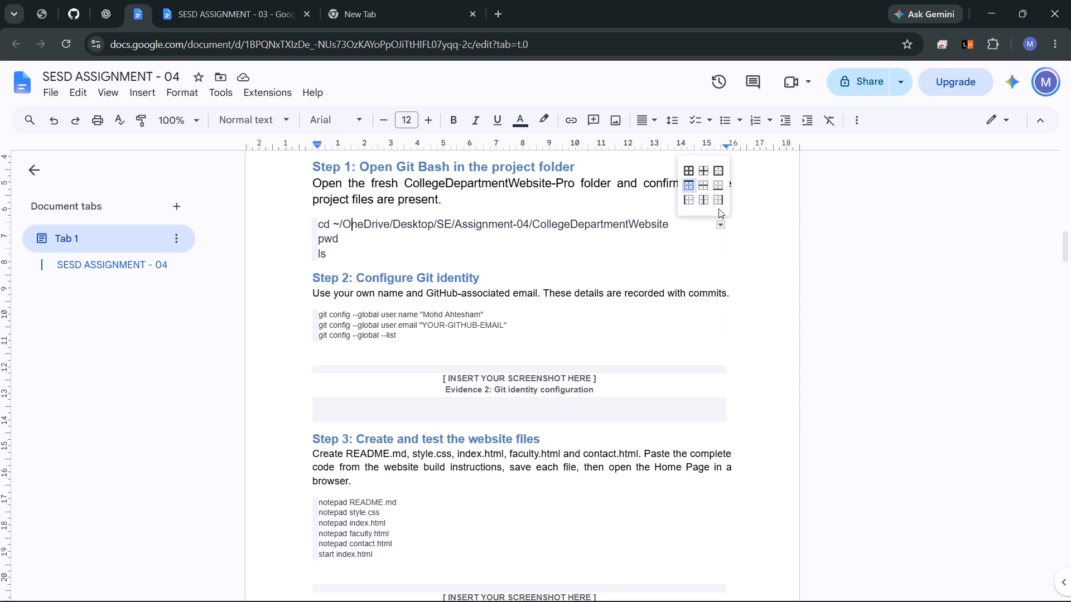
{"action": "left_click", "coordinate": [708, 188]}
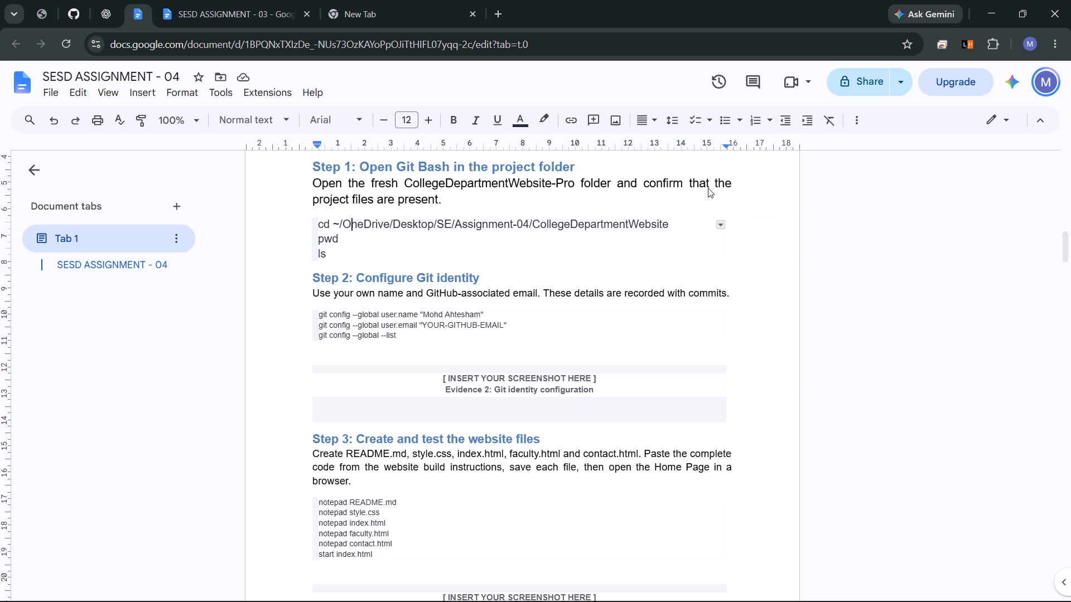
{"action": "left_click", "coordinate": [721, 226]}
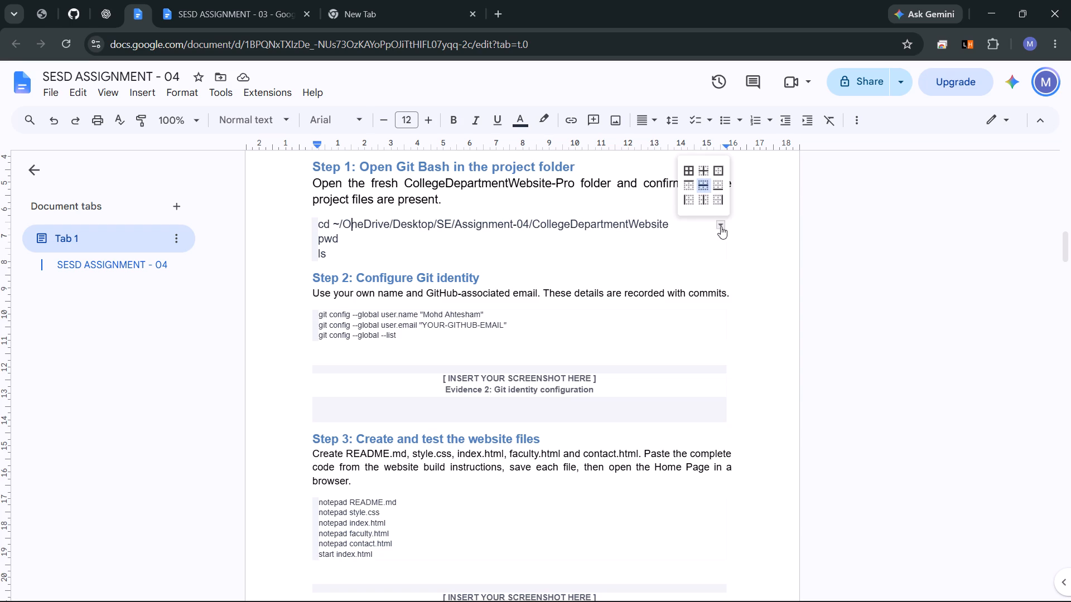
{"action": "left_click", "coordinate": [689, 168]}
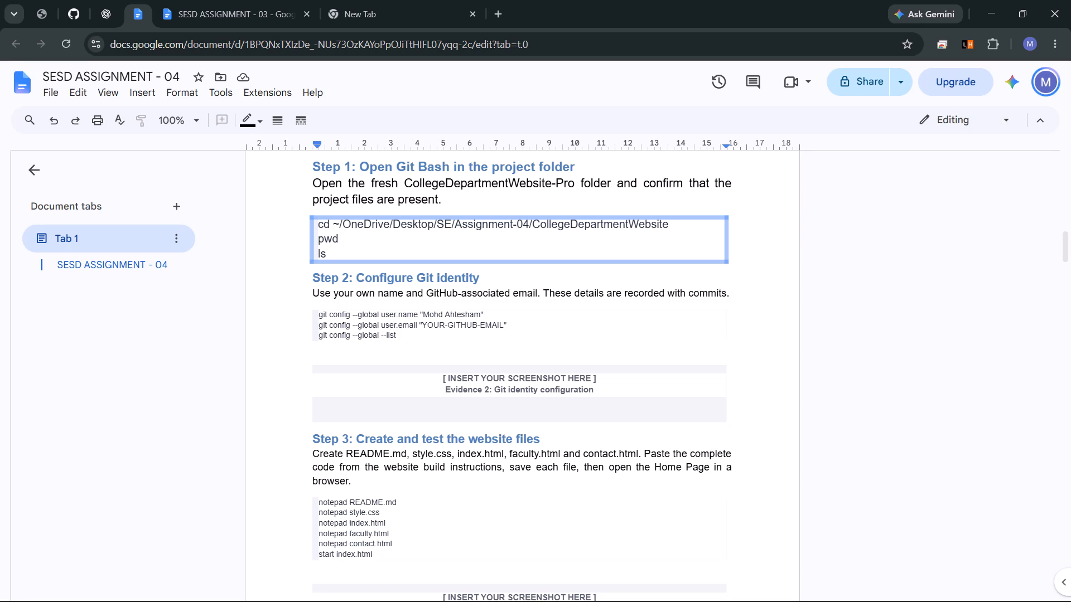
{"action": "left_click", "coordinate": [275, 120]}
{"action": "left_click", "coordinate": [305, 179]}
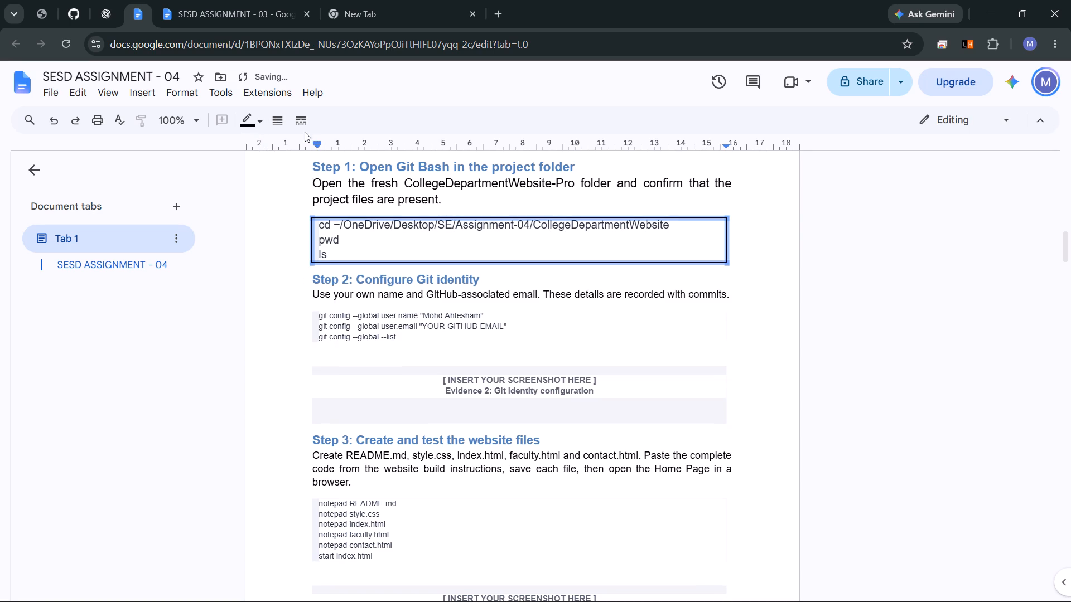
{"action": "left_click", "coordinate": [258, 113]}
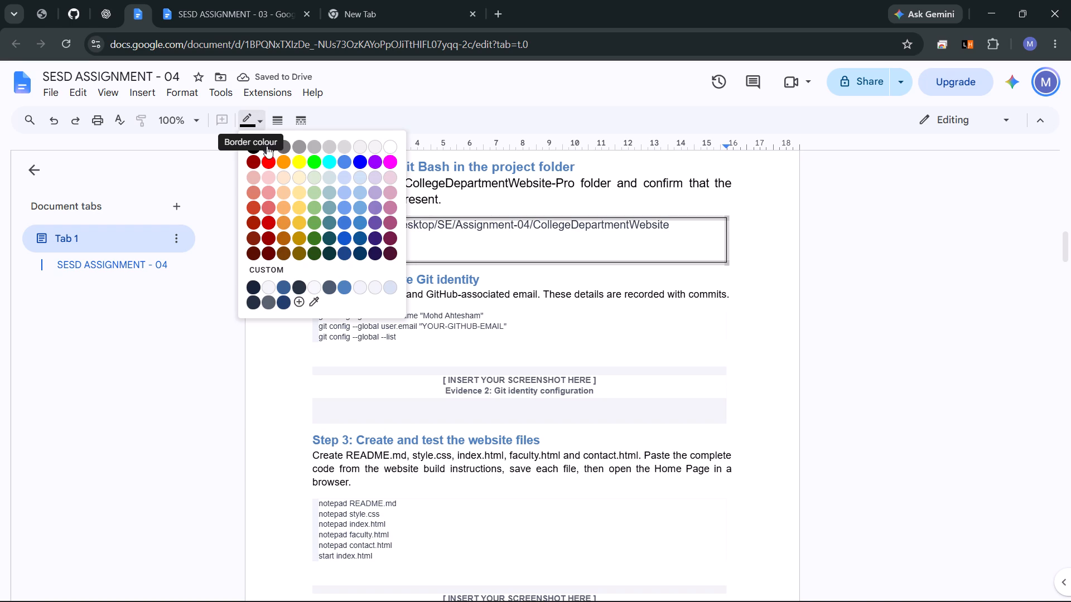
{"action": "left_click", "coordinate": [334, 210]}
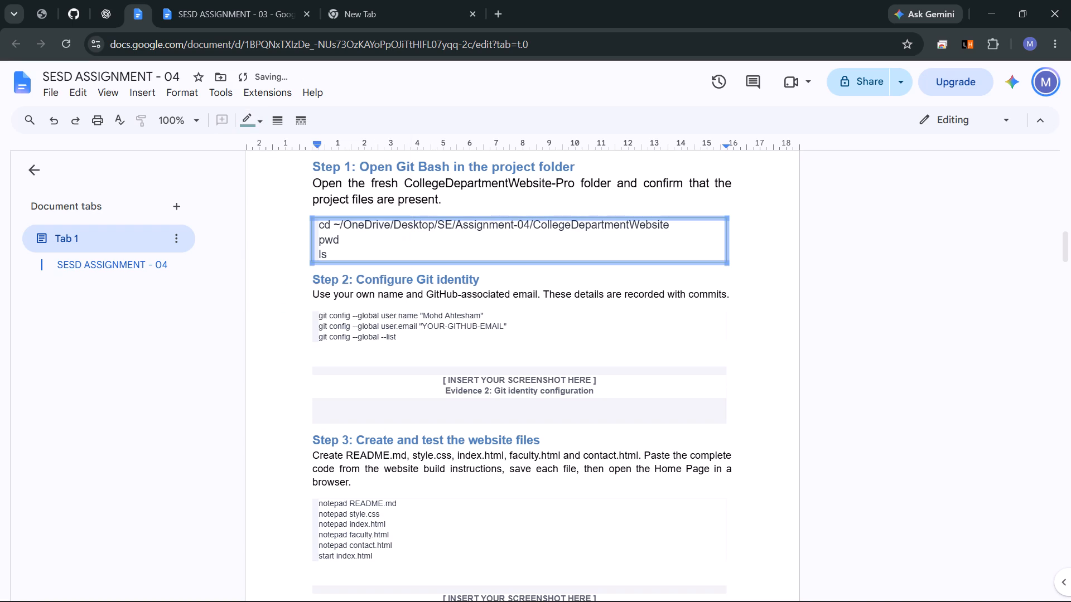
{"action": "left_click", "coordinate": [298, 208]}
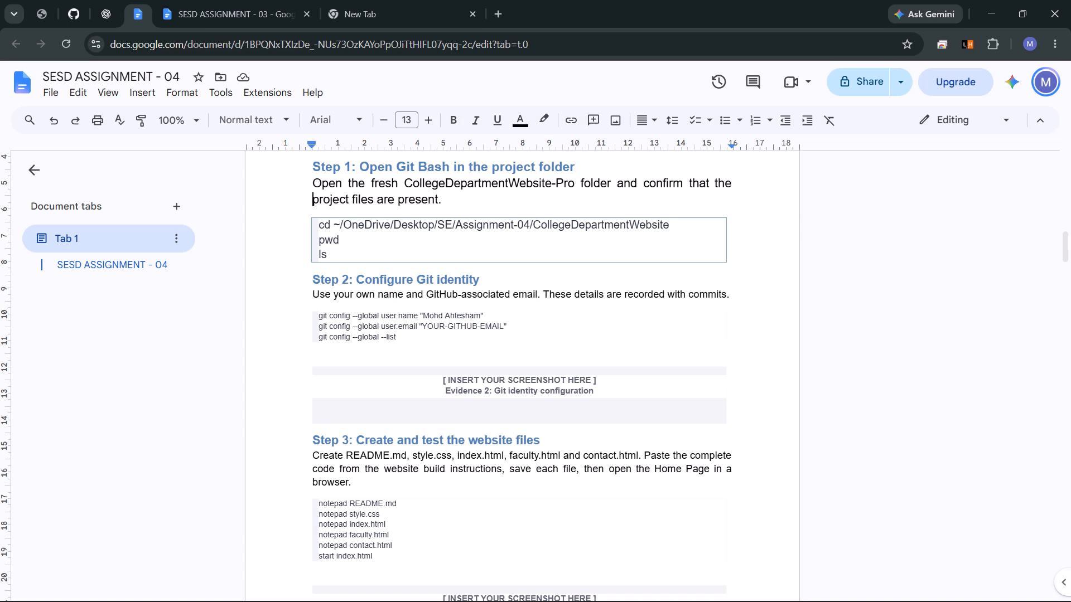
Examine how the outlined Step 1 command block looks alongside the surrounding sections of the report.
{"action": "scroll", "coordinate": [609, 304], "scroll_direction": "up", "scroll_amount": 3}
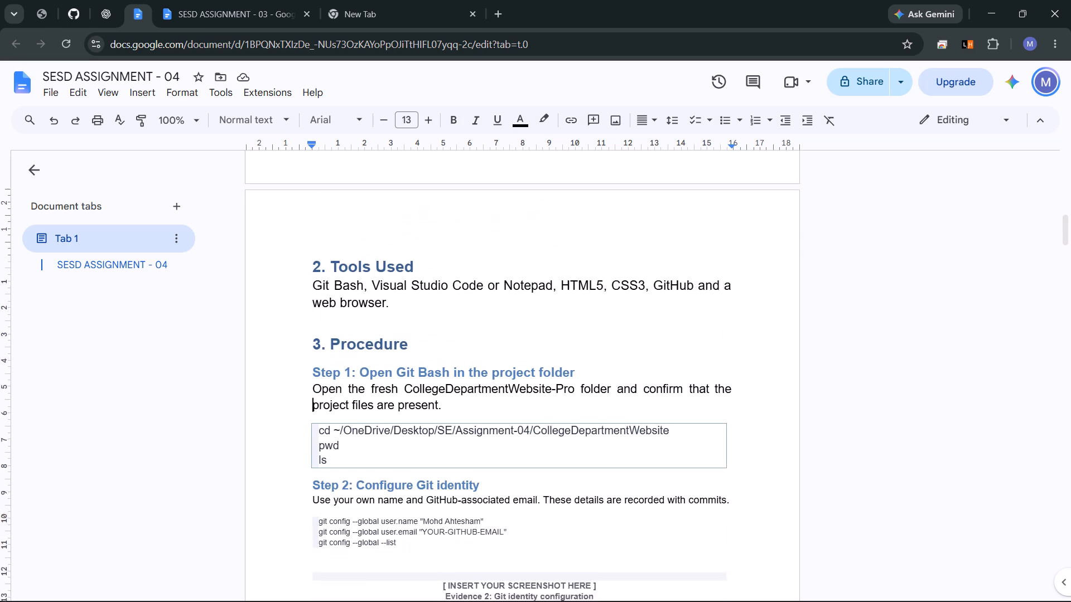
{"action": "scroll", "coordinate": [609, 304], "scroll_direction": "up", "scroll_amount": 4}
{"action": "scroll", "coordinate": [609, 304], "scroll_direction": "down", "scroll_amount": 1}
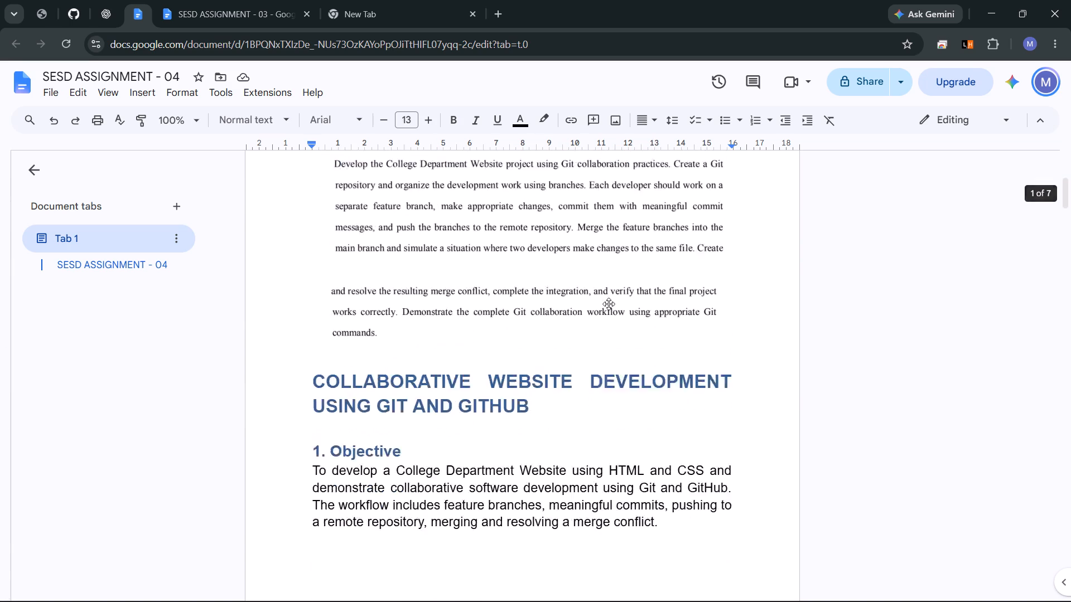
{"action": "scroll", "coordinate": [609, 304], "scroll_direction": "down", "scroll_amount": 5}
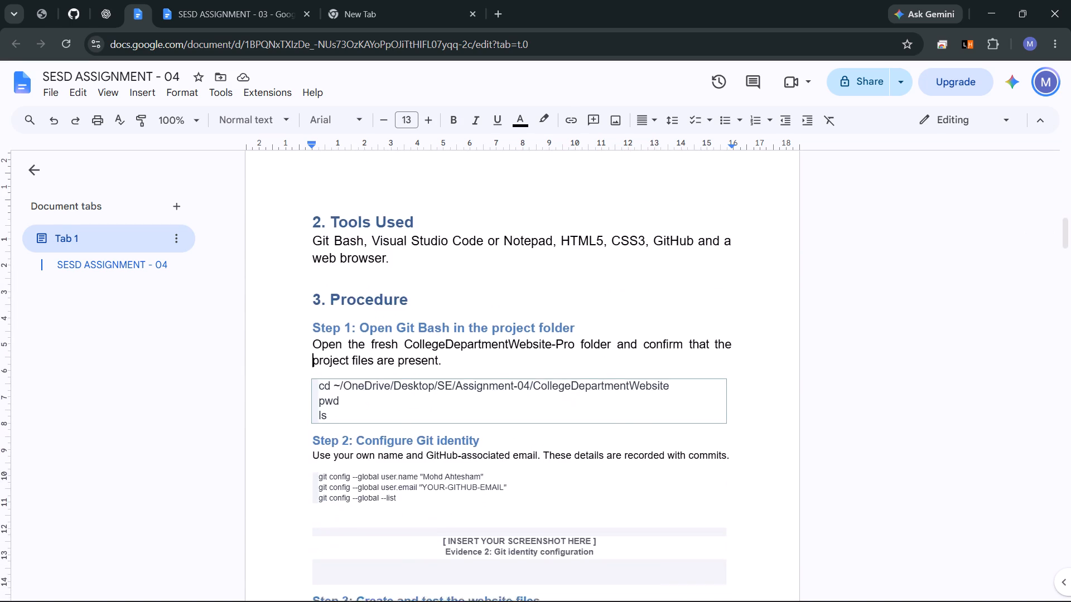
{"action": "scroll", "coordinate": [609, 304], "scroll_direction": "down", "scroll_amount": 1}
{"action": "scroll", "coordinate": [609, 304], "scroll_direction": "up", "scroll_amount": 2}
{"action": "scroll", "coordinate": [609, 304], "scroll_direction": "down", "scroll_amount": 1}
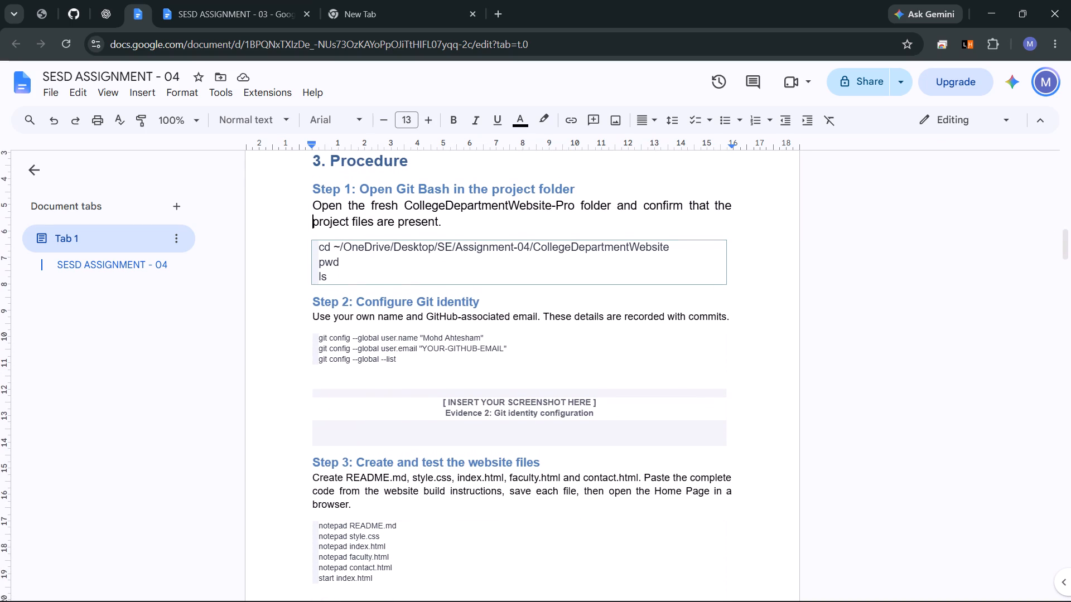
{"action": "left_click", "coordinate": [307, 297]}
{"action": "left_click", "coordinate": [307, 297]}
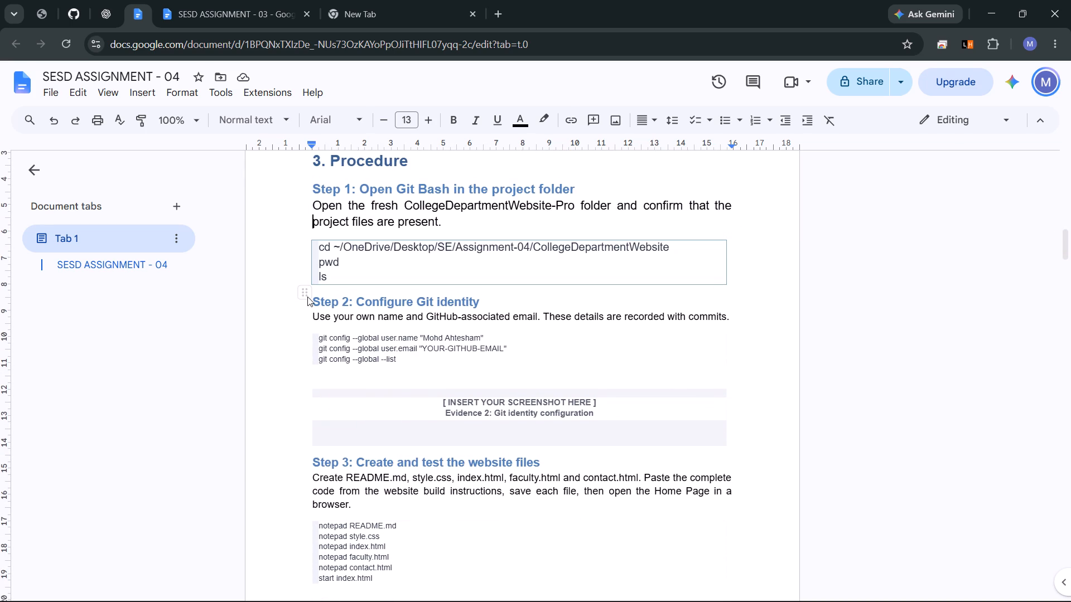
{"action": "left_click", "coordinate": [378, 258]}
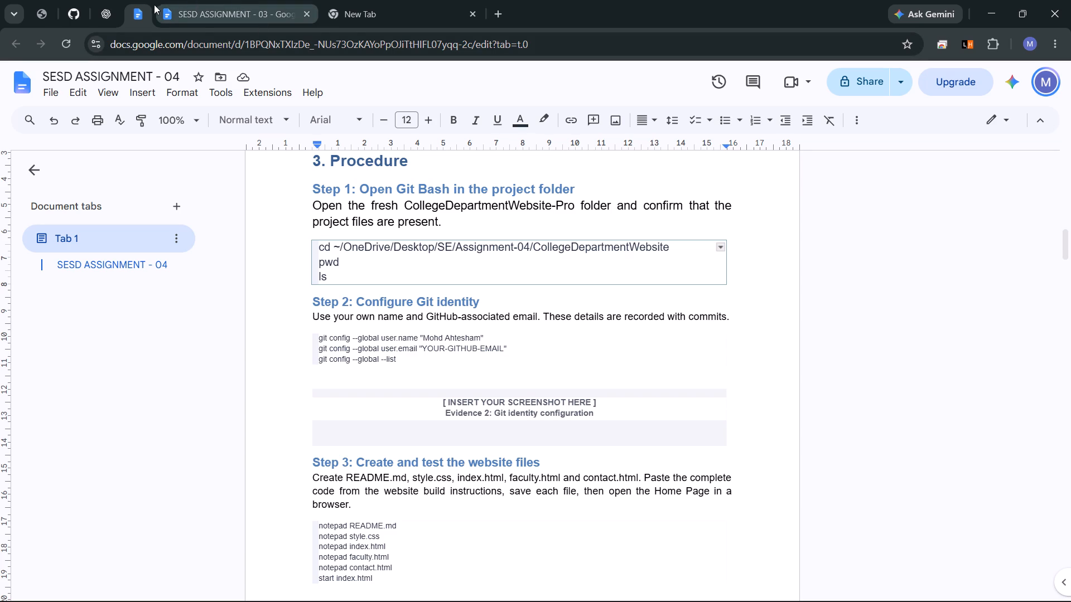
Switch to the SESD ASSIGNMENT - 03 document and examine its command block formatting, finishing at the Step 1 pwd and ls block.
{"action": "left_click", "coordinate": [199, 18]}
{"action": "scroll", "coordinate": [388, 408], "scroll_direction": "down", "scroll_amount": 3}
{"action": "scroll", "coordinate": [388, 408], "scroll_direction": "up", "scroll_amount": 3}
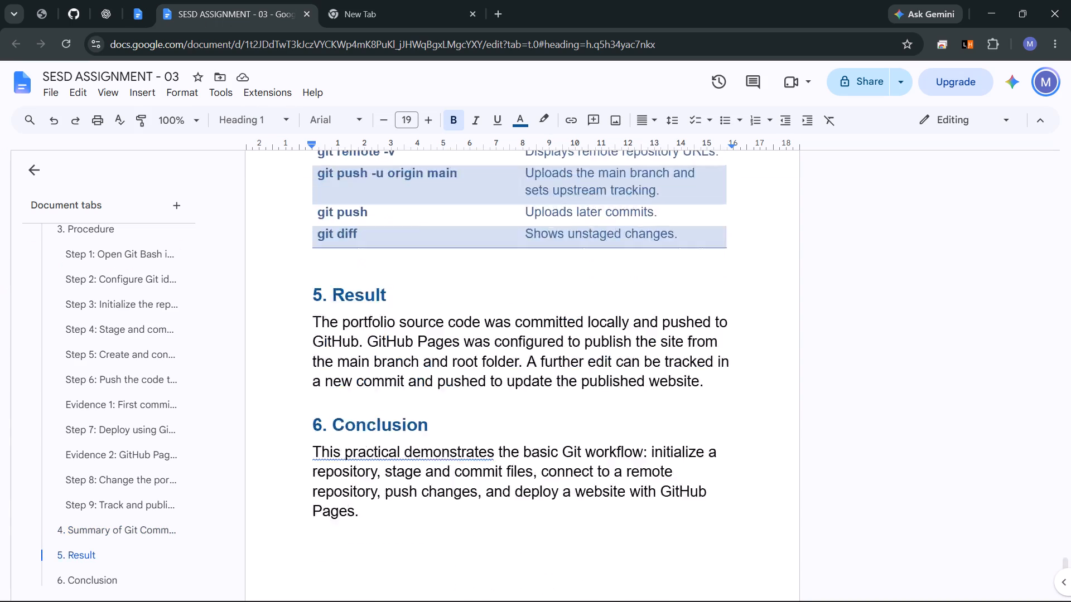
{"action": "scroll", "coordinate": [388, 408], "scroll_direction": "up", "scroll_amount": 7}
{"action": "scroll", "coordinate": [388, 408], "scroll_direction": "down", "scroll_amount": 4}
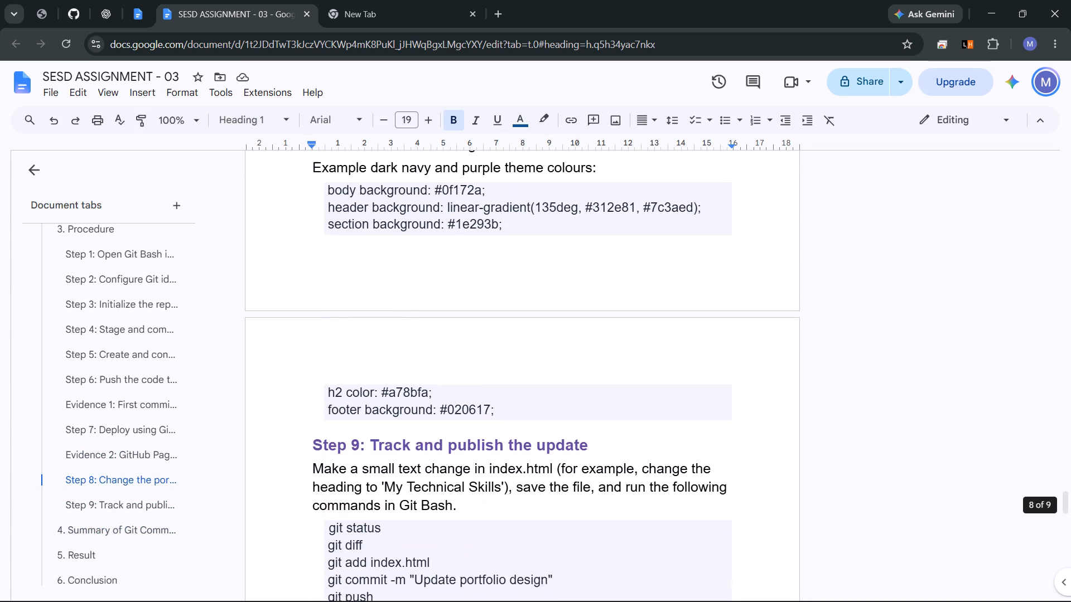
{"action": "scroll", "coordinate": [388, 408], "scroll_direction": "down", "scroll_amount": 1}
{"action": "scroll", "coordinate": [388, 408], "scroll_direction": "up", "scroll_amount": 1}
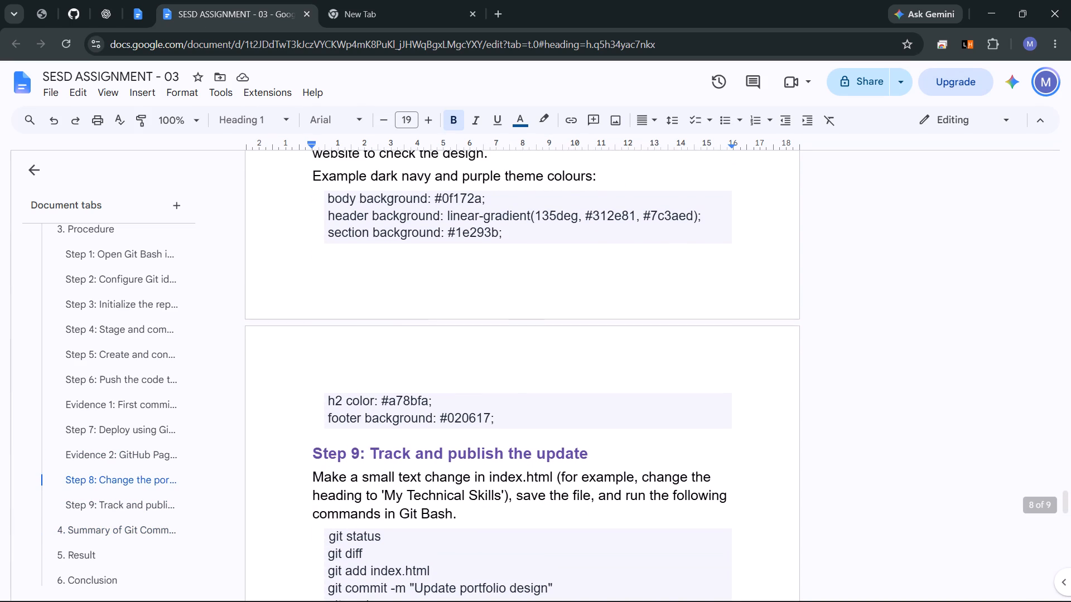
{"action": "scroll", "coordinate": [525, 229], "scroll_direction": "up", "scroll_amount": 11}
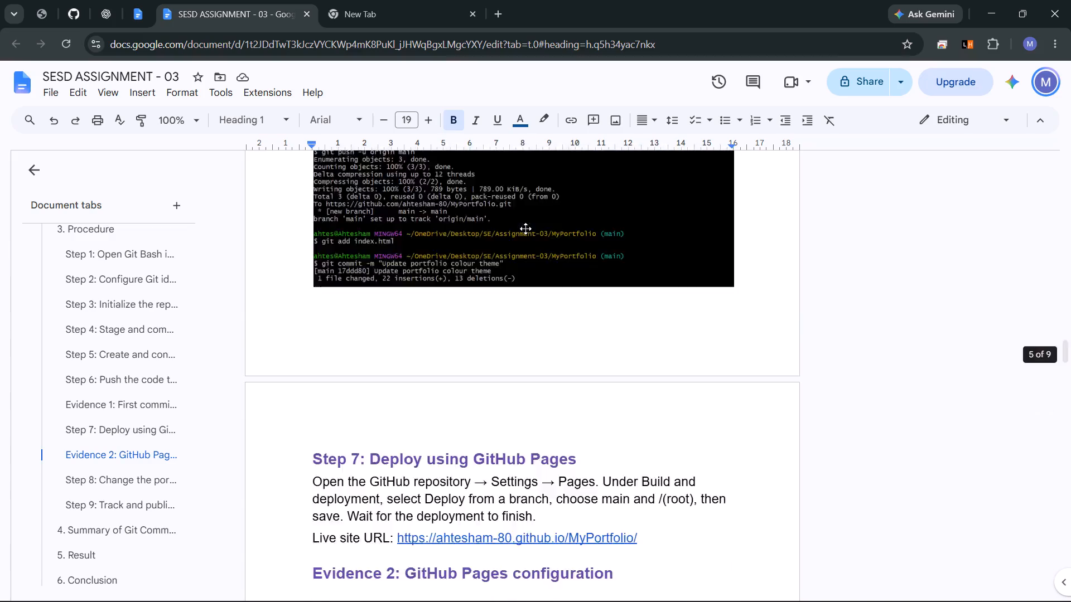
{"action": "scroll", "coordinate": [525, 229], "scroll_direction": "up", "scroll_amount": 6}
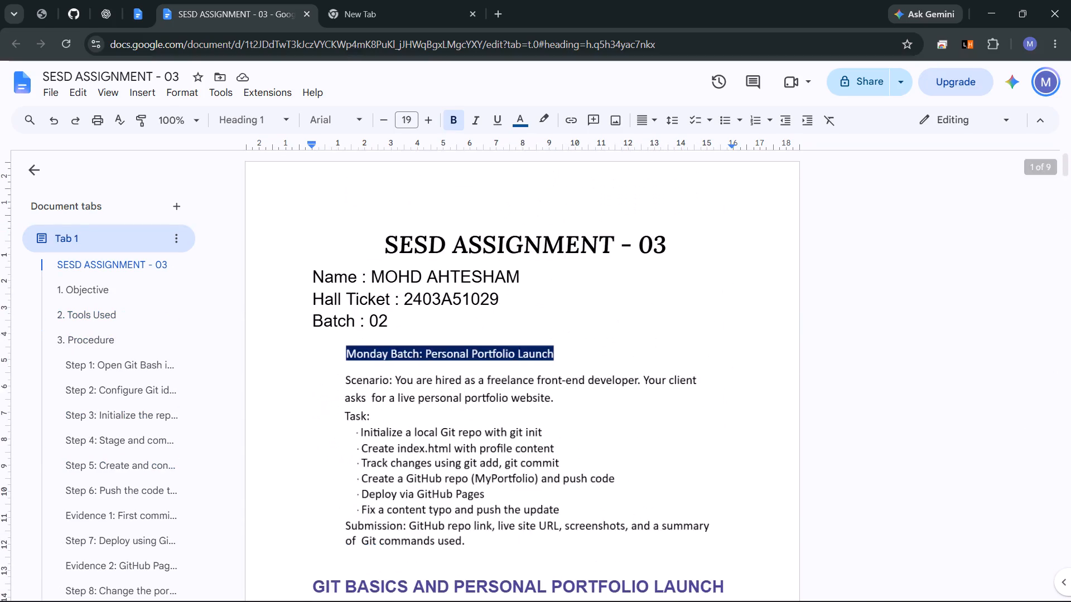
{"action": "scroll", "coordinate": [525, 229], "scroll_direction": "down", "scroll_amount": 8}
{"action": "scroll", "coordinate": [525, 229], "scroll_direction": "up", "scroll_amount": 1}
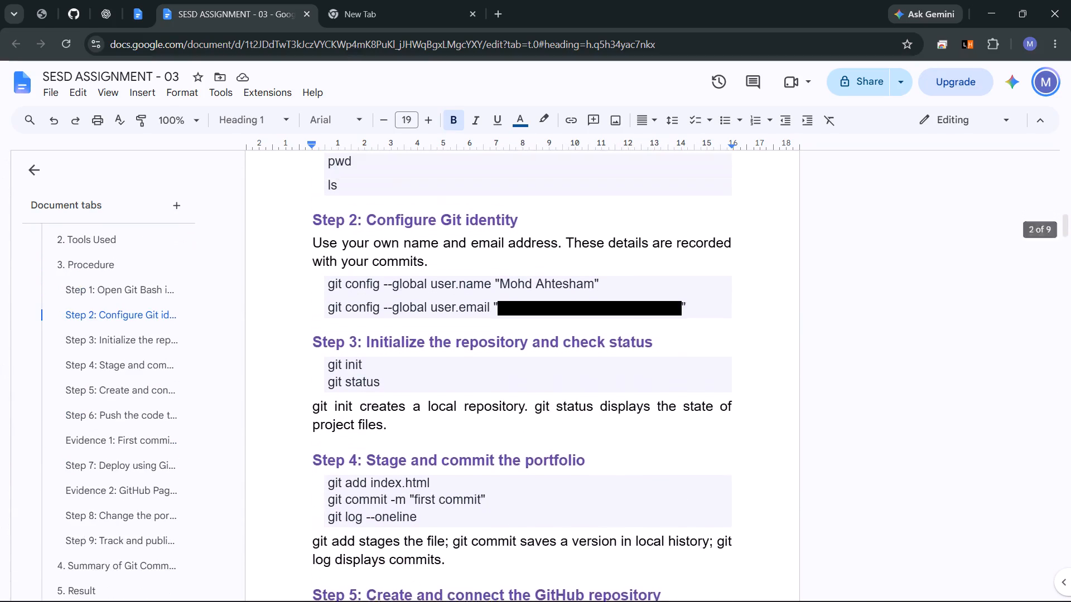
{"action": "scroll", "coordinate": [525, 229], "scroll_direction": "up", "scroll_amount": 1}
{"action": "scroll", "coordinate": [468, 423], "scroll_direction": "down", "scroll_amount": 3}
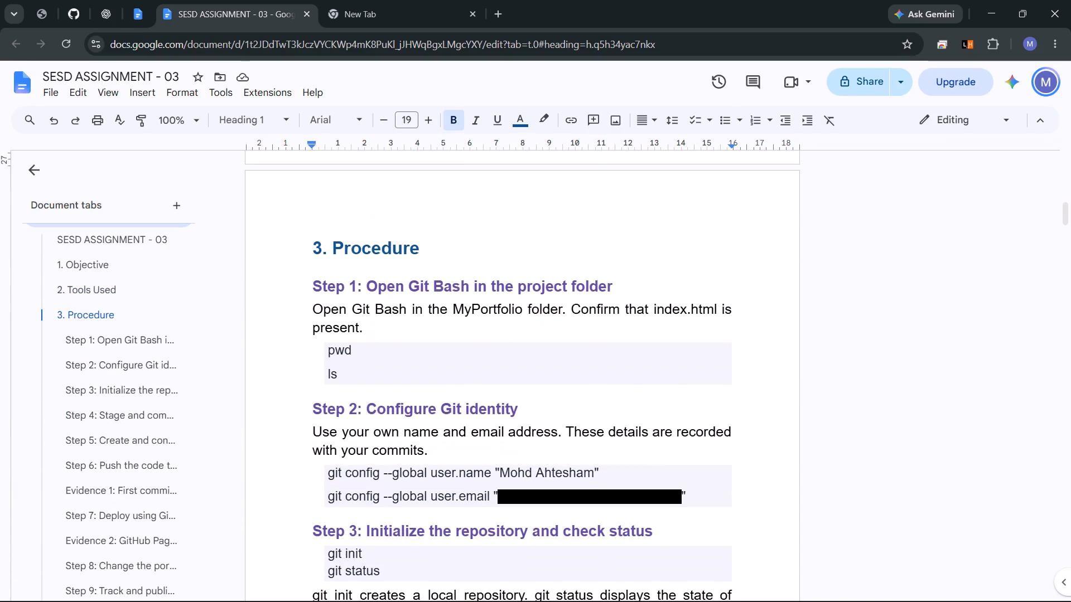
{"action": "left_click", "coordinate": [457, 375]}
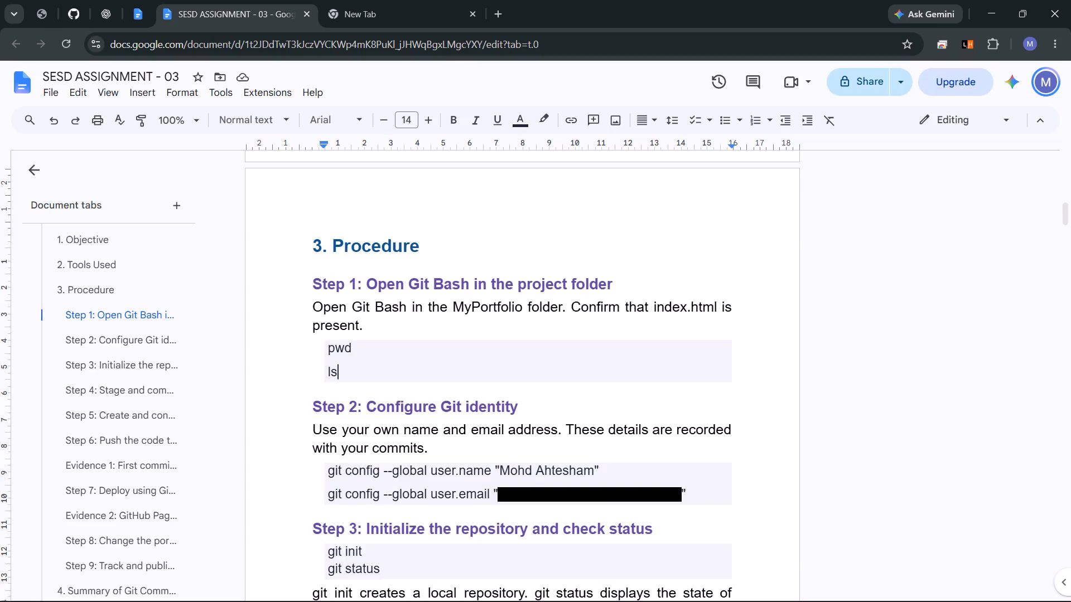
Copy the shaded pwd and ls command lines from Step 1 of the SESD ASSIGNMENT - 03 document.
{"action": "key", "text": "ctrl+a"}
{"action": "left_click", "coordinate": [457, 375]}
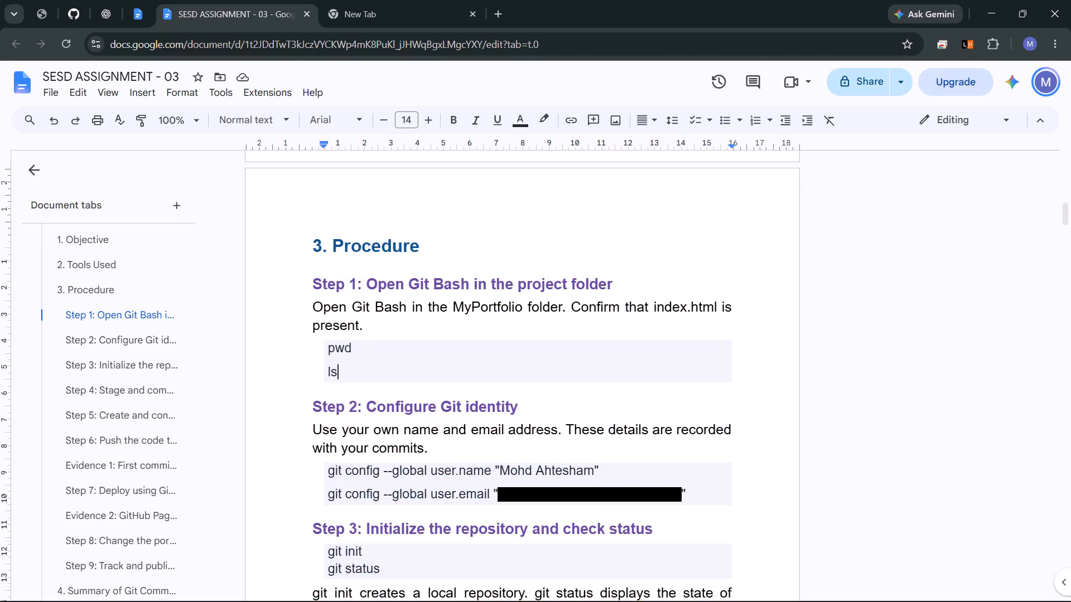
{"action": "left_click", "coordinate": [327, 345]}
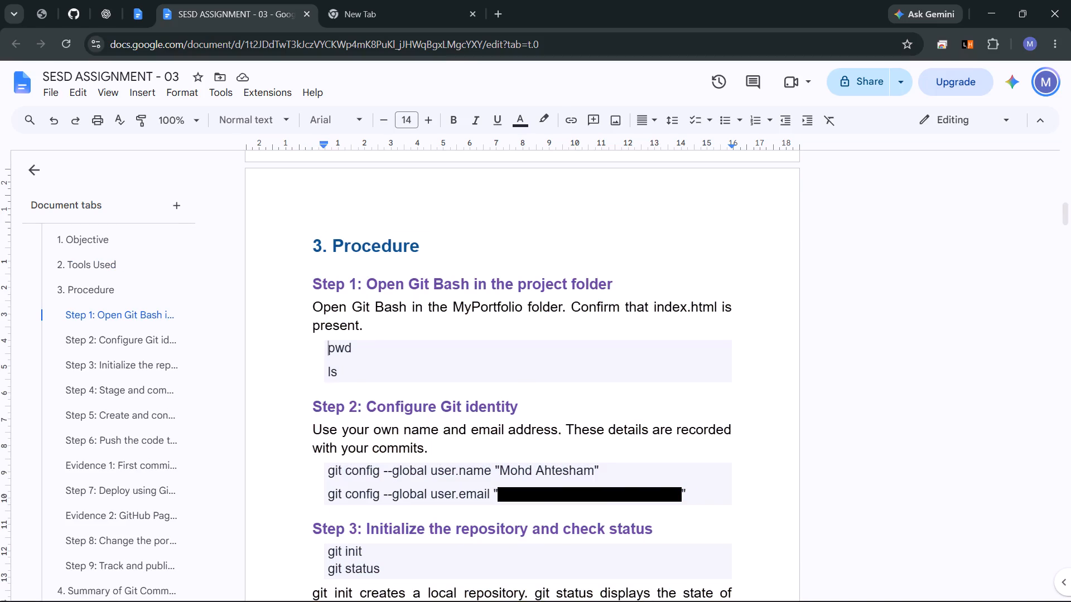
{"action": "left_click", "coordinate": [324, 345]}
{"action": "key", "text": "shift+Down"}
{"action": "key", "text": "shift+Down"}
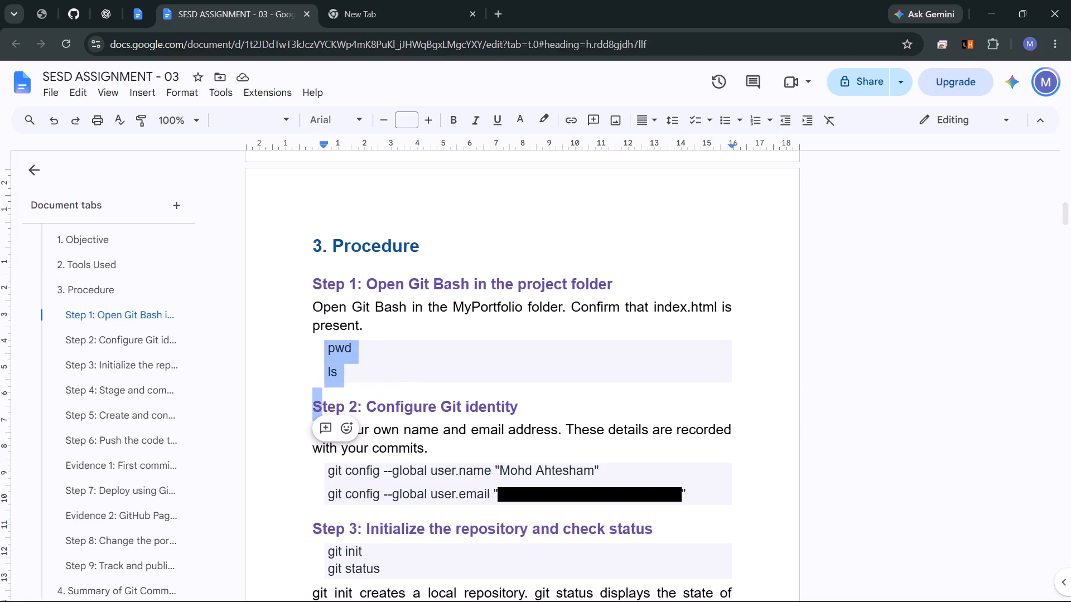
{"action": "key", "text": "shift+Left"}
{"action": "key", "text": "shift+Right"}
{"action": "key", "text": "shift+Right"}
{"action": "key", "text": "shift+Left"}
{"action": "key", "text": "shift+Left"}
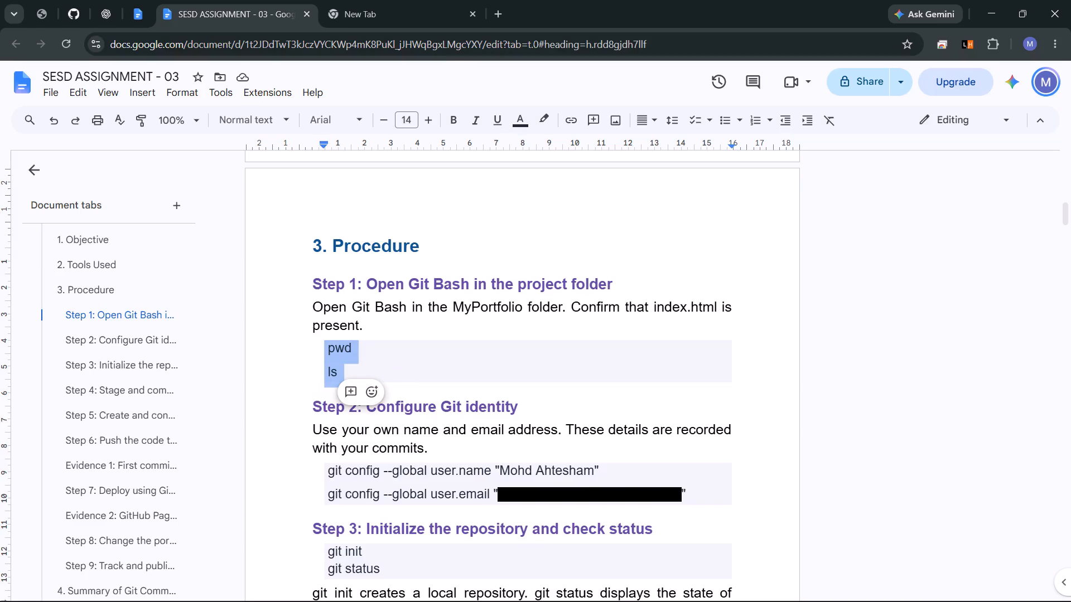
{"action": "key", "text": "ctrl+c"}
In the SESD ASSIGNMENT - 04 document, delete the outlined Step 1 command block and put the Step 2 heading back on its own line.
{"action": "left_click", "coordinate": [139, 14]}
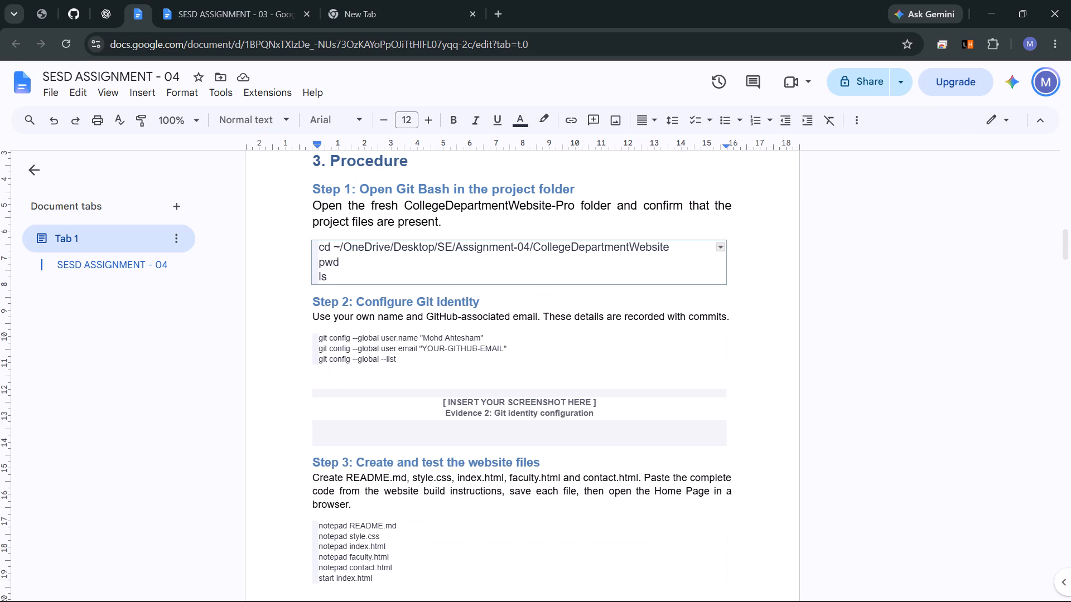
{"action": "left_click", "coordinate": [373, 280]}
{"action": "left_click", "coordinate": [316, 240]}
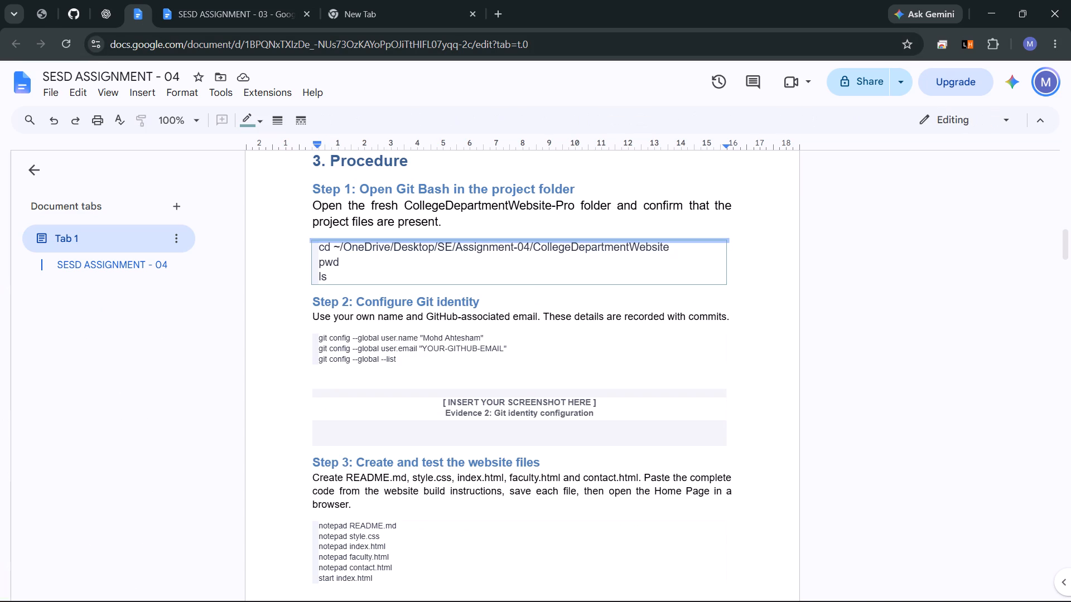
{"action": "key", "text": "Delete"}
{"action": "key", "text": "Delete"}
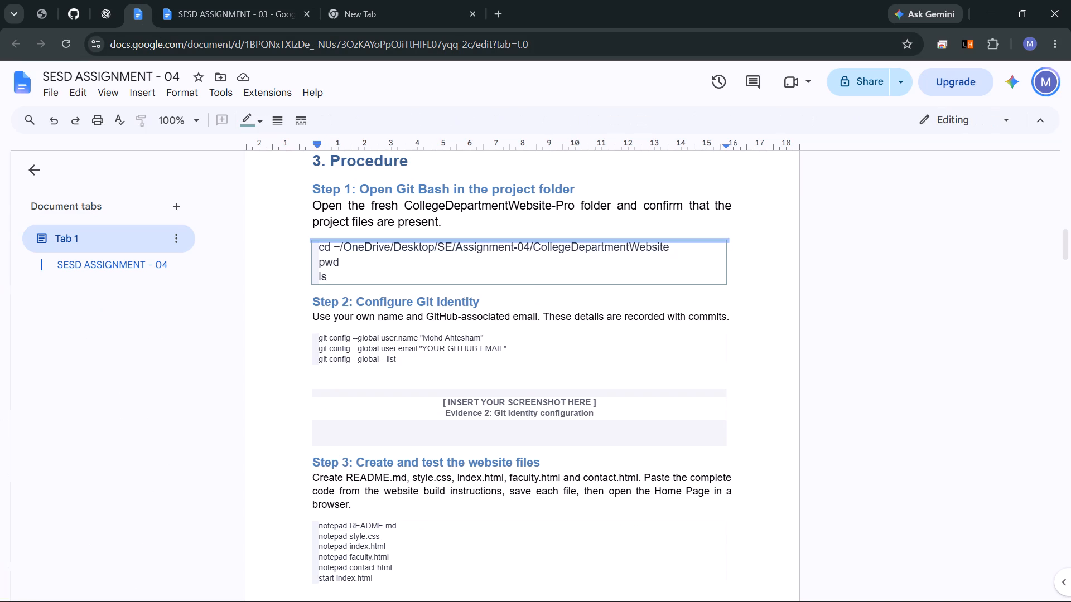
{"action": "left_click", "coordinate": [316, 243]}
{"action": "left_click", "coordinate": [315, 245]}
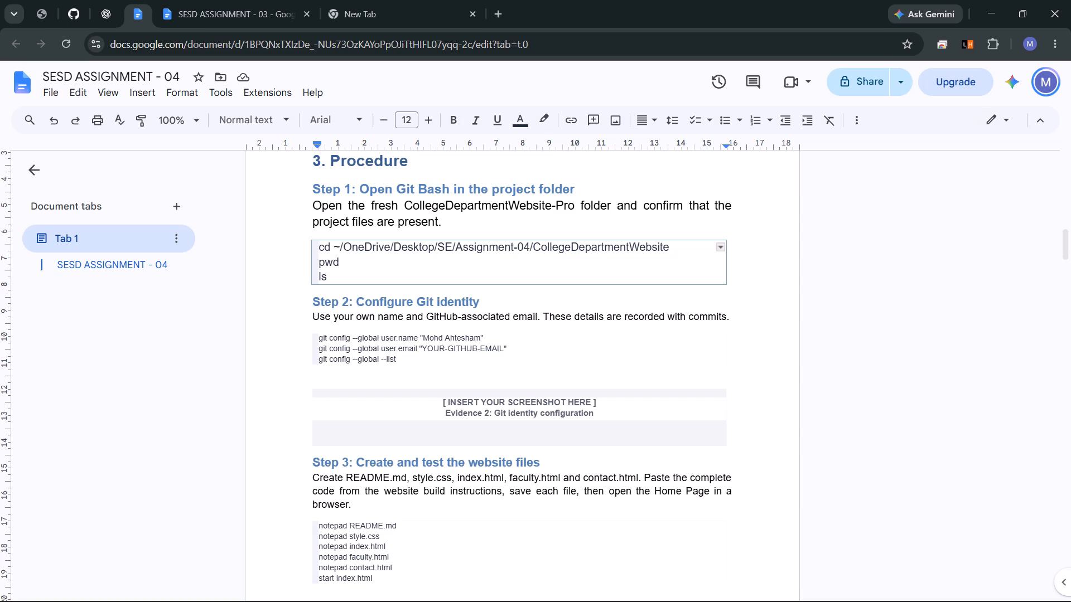
{"action": "left_click_drag", "start_coordinate": [315, 245], "coordinate": [359, 278]}
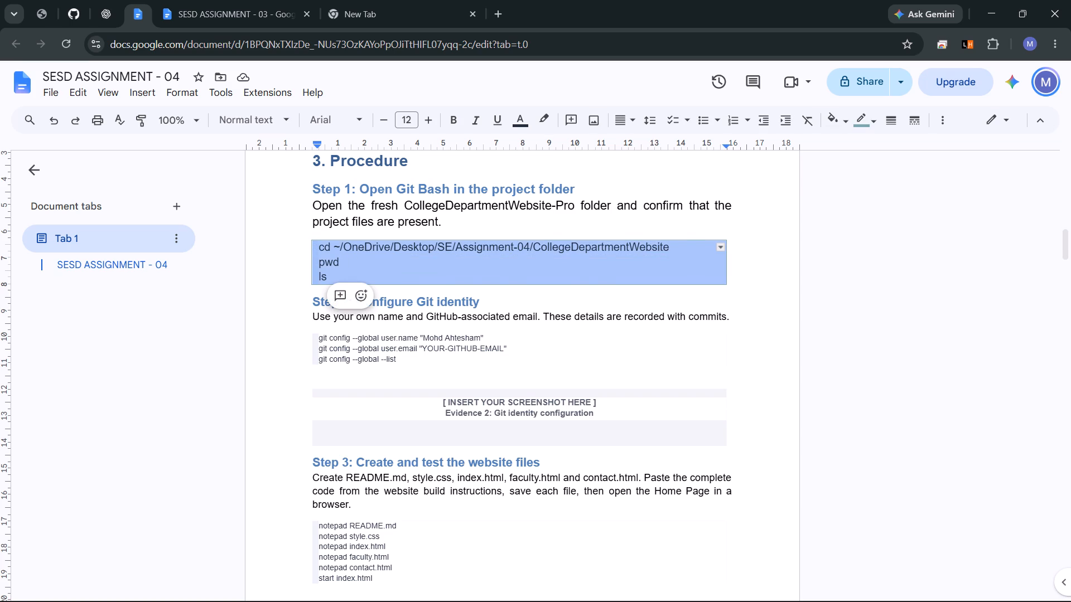
{"action": "key", "text": "Delete"}
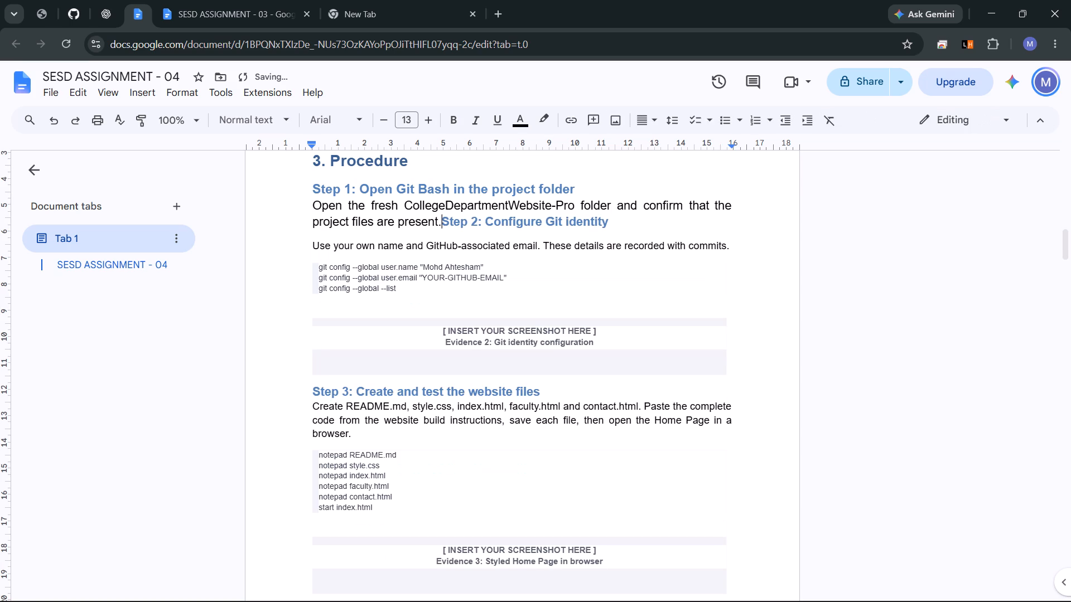
{"action": "key", "text": "Return"}
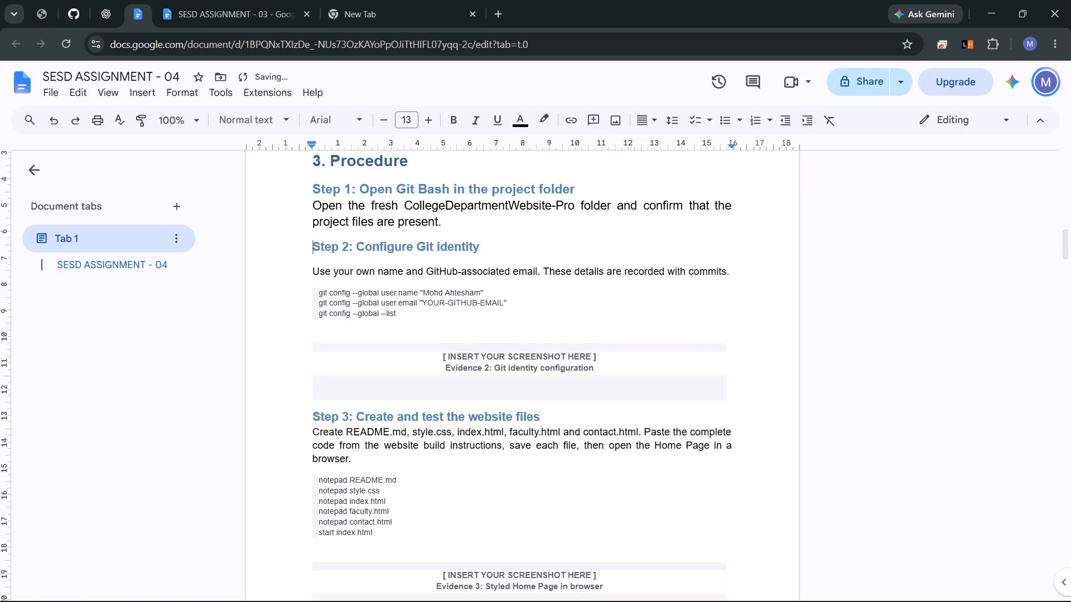
Add a new line above the Step 2 heading and paste the copied pwd and ls lines there.
{"action": "scroll", "coordinate": [484, 249], "scroll_direction": "up", "scroll_amount": 1}
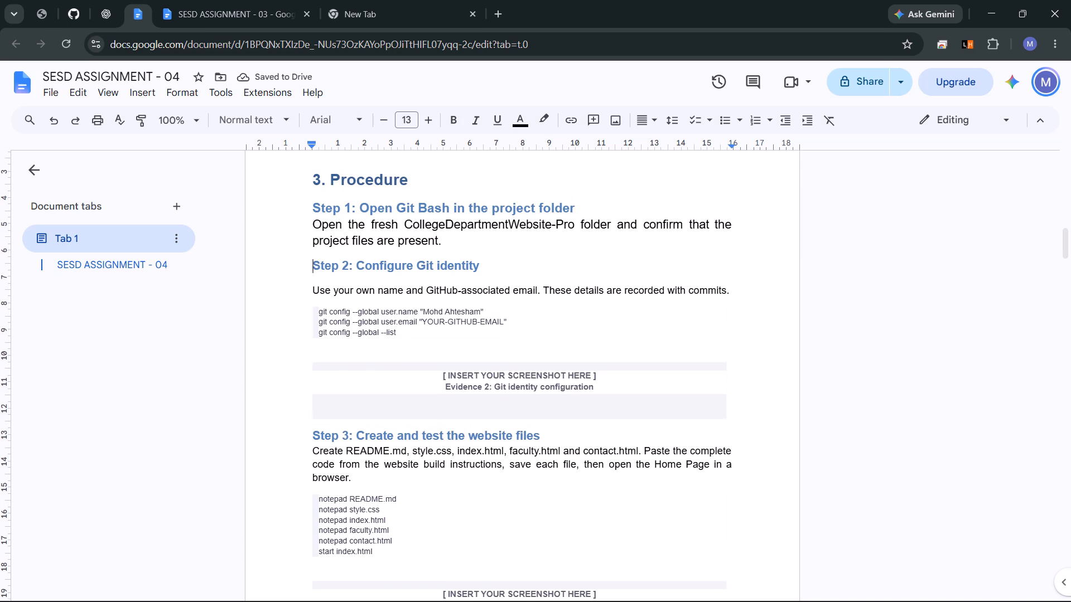
{"action": "scroll", "coordinate": [484, 249], "scroll_direction": "up", "scroll_amount": 1}
{"action": "left_click", "coordinate": [487, 267]}
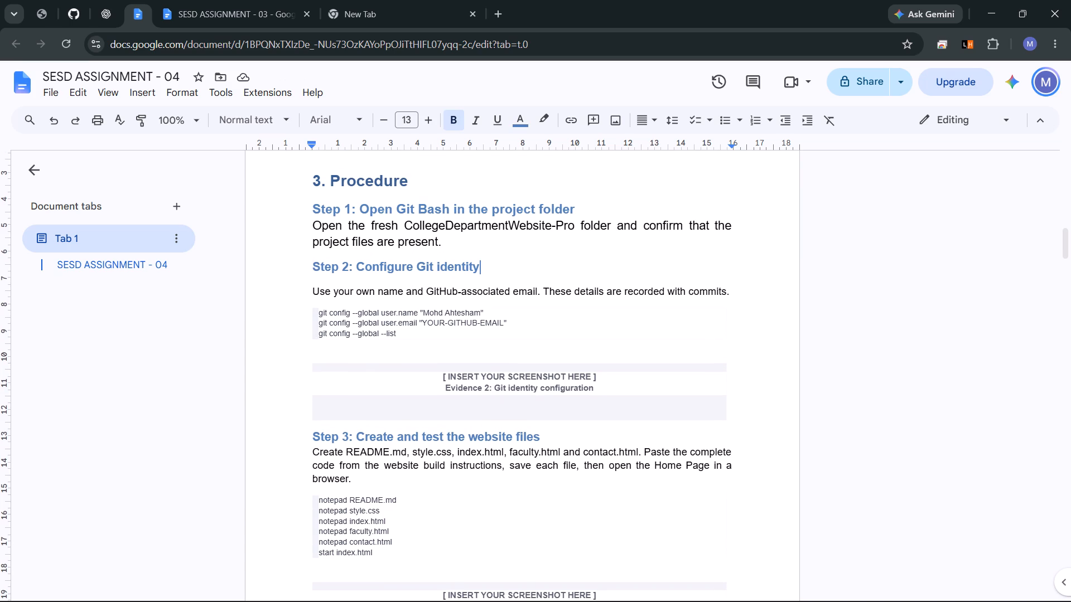
{"action": "left_click", "coordinate": [472, 245]}
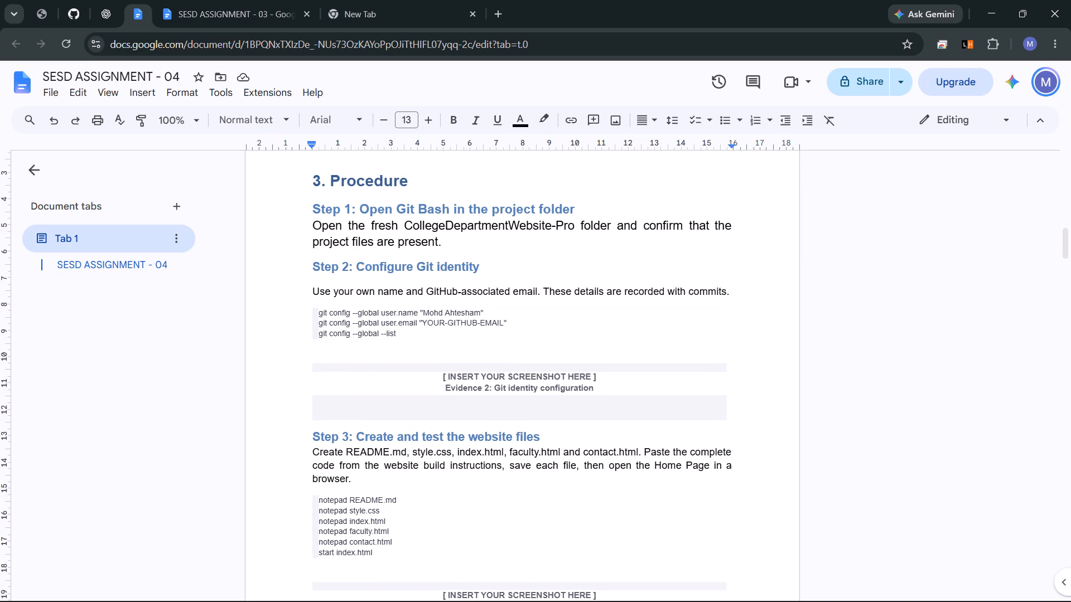
{"action": "key", "text": "Return"}
{"action": "key", "text": "space"}
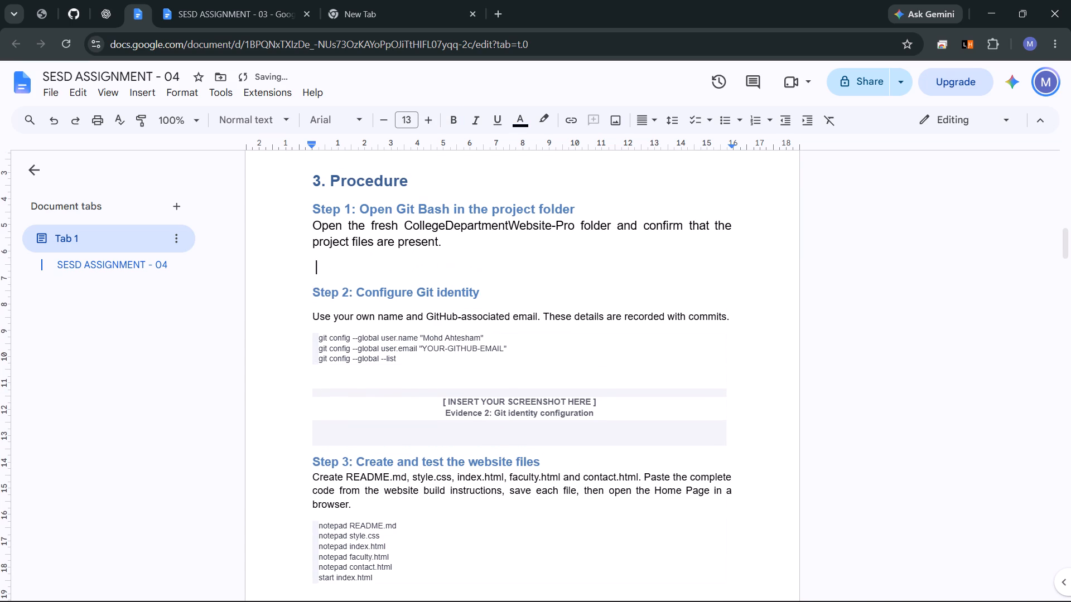
{"action": "key", "text": "ctrl+v"}
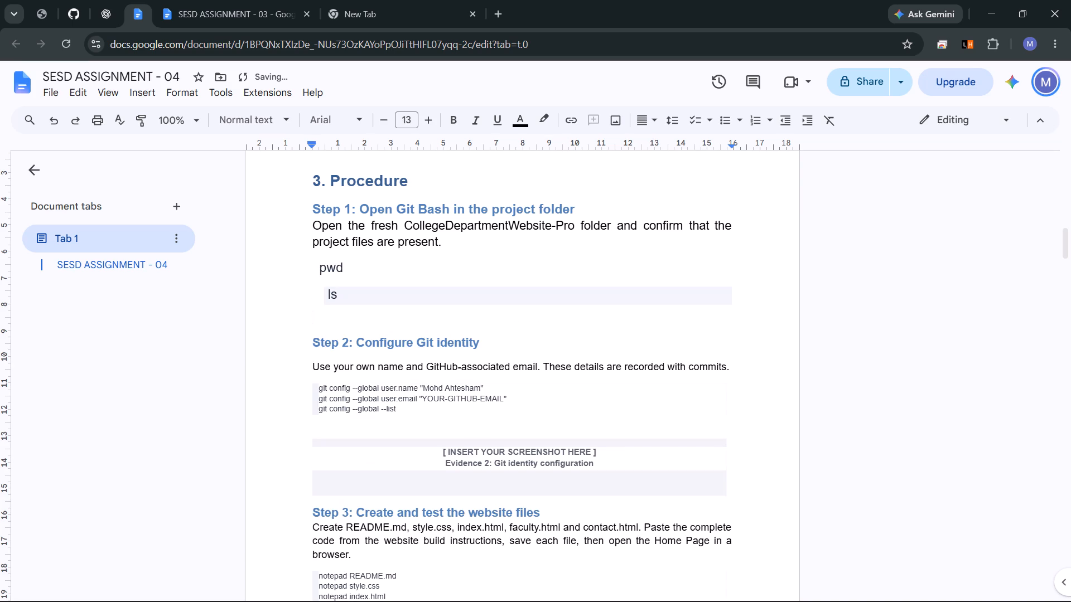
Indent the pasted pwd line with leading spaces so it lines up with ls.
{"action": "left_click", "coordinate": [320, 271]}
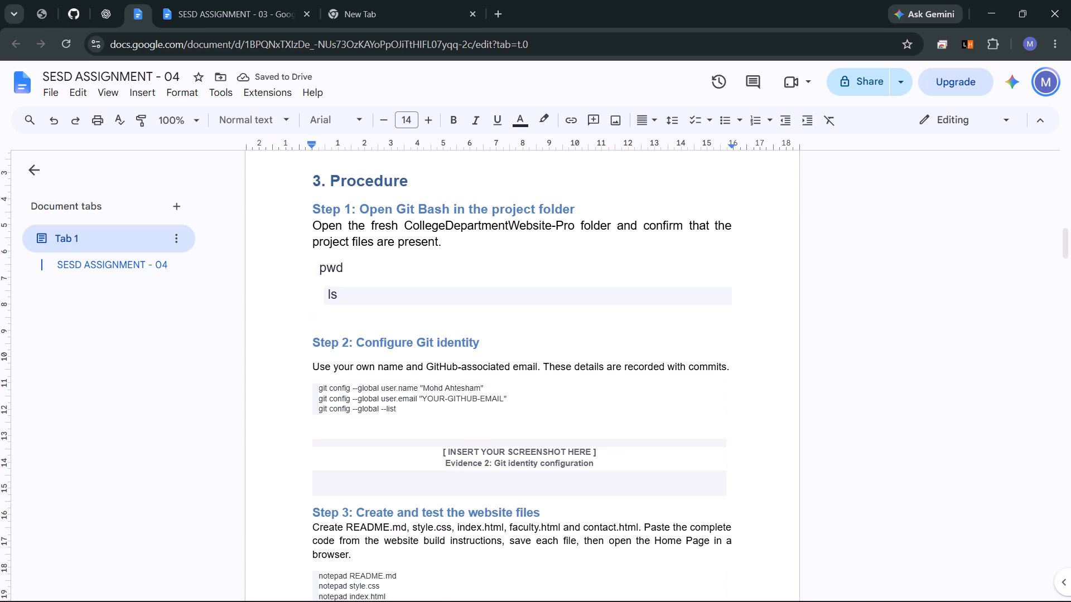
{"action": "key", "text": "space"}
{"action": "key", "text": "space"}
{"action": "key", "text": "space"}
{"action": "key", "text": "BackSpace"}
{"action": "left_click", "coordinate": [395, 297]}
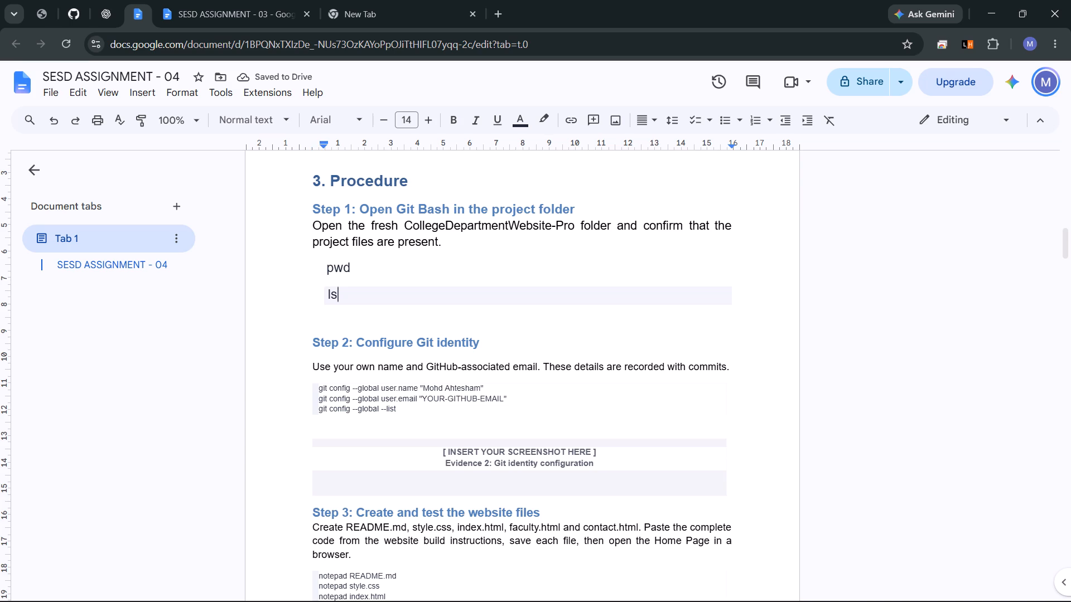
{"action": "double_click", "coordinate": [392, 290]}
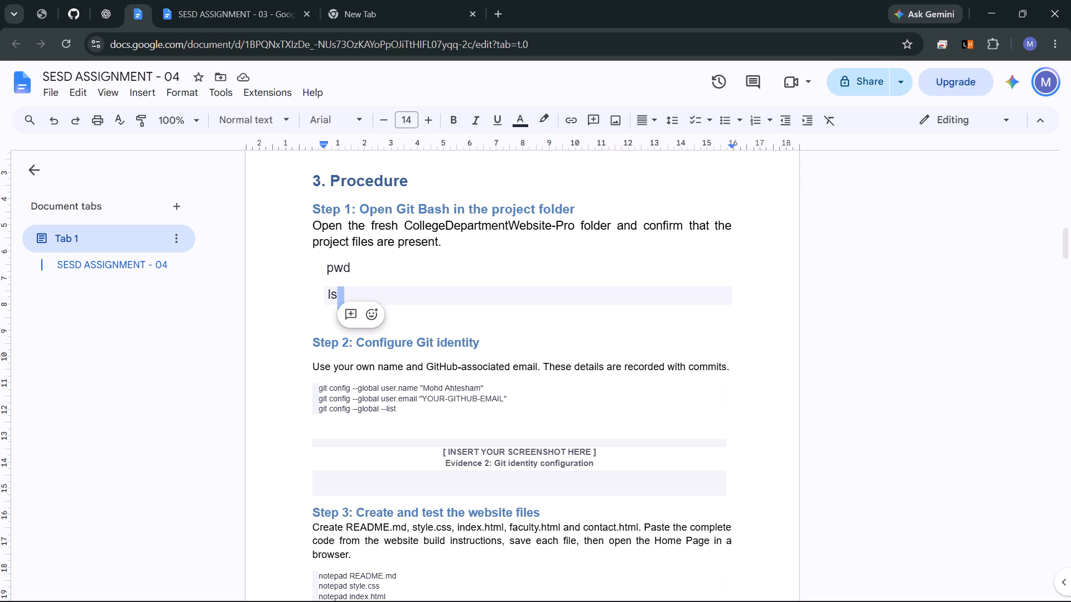
Delete the pasted pwd line and clear the ls text, keeping only the empty shaded line under the Step 1 description.
{"action": "left_click", "coordinate": [387, 272]}
{"action": "key", "text": "BackSpace"}
{"action": "key", "text": "BackSpace"}
{"action": "key", "text": "BackSpace"}
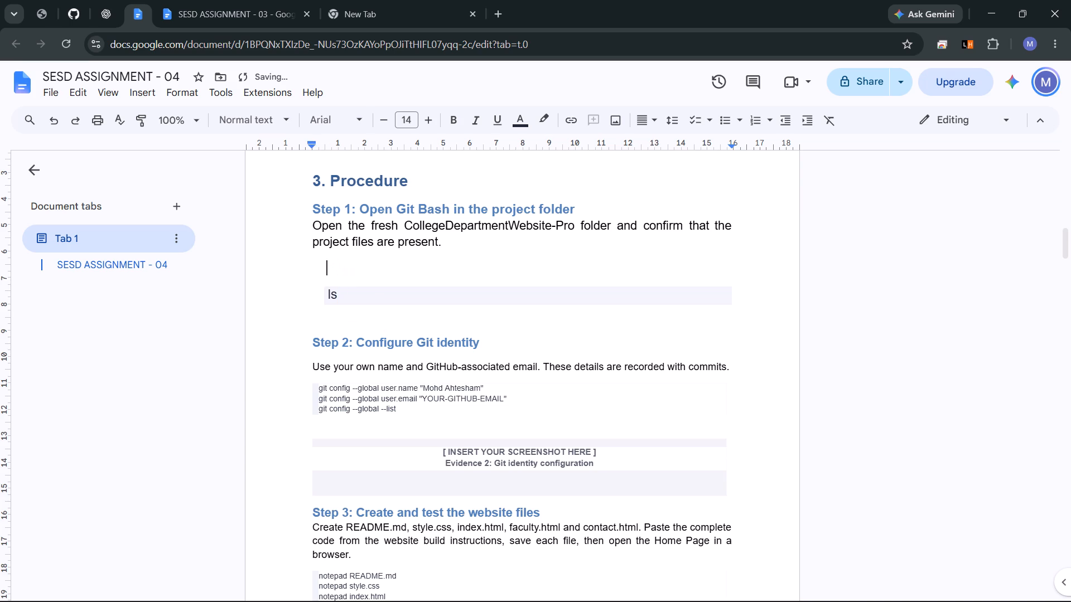
{"action": "key", "text": "BackSpace"}
{"action": "key", "text": "BackSpace"}
{"action": "key", "text": "BackSpace"}
{"action": "key", "text": "BackSpace"}
{"action": "key", "text": "BackSpace"}
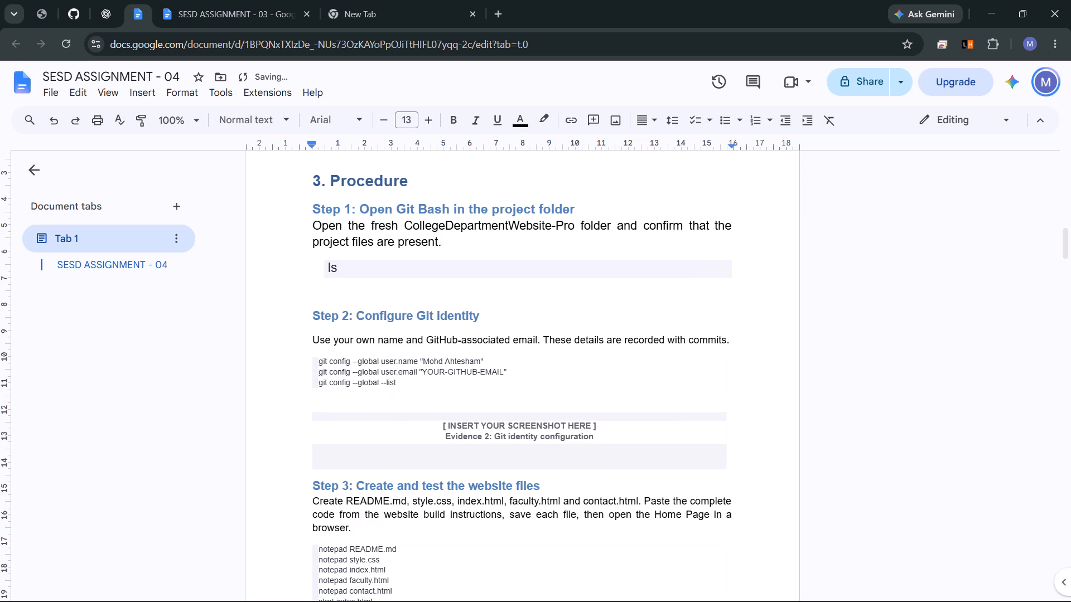
{"action": "key", "text": "Down"}
{"action": "key", "text": "BackSpace"}
{"action": "key", "text": "BackSpace"}
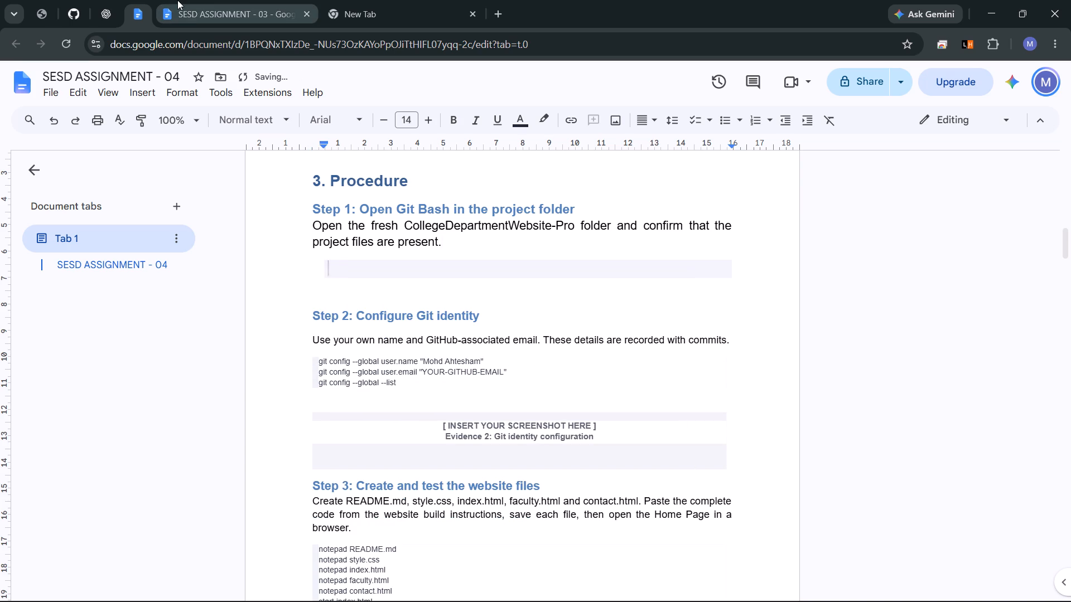
Switch to the ChatGPT document preview and locate the original Step 1 commands in the Procedure section.
{"action": "left_click", "coordinate": [105, 15]}
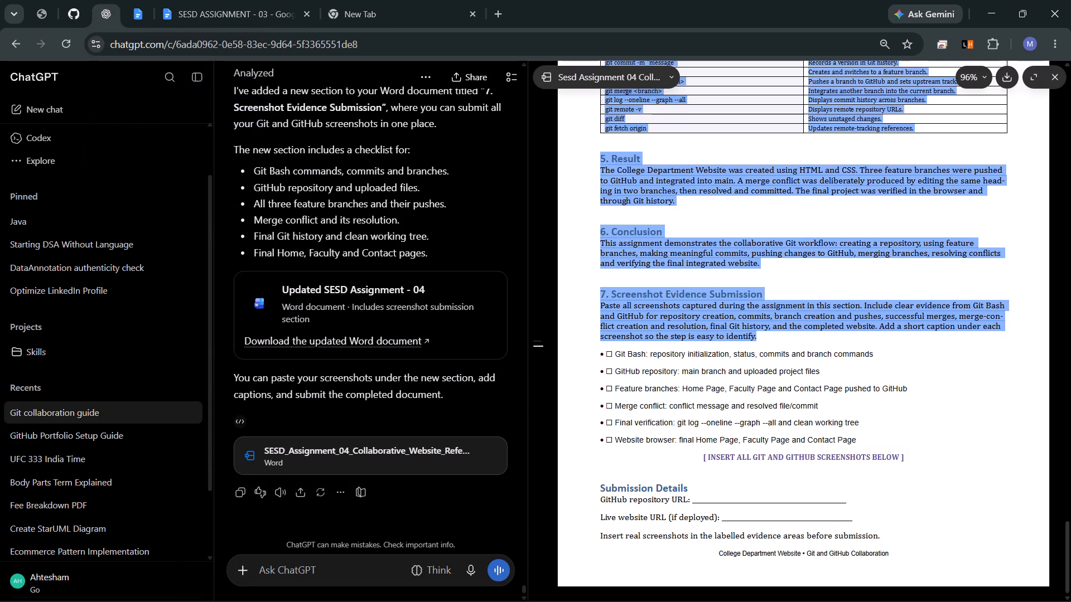
{"action": "scroll", "coordinate": [804, 271], "scroll_direction": "up", "scroll_amount": 12}
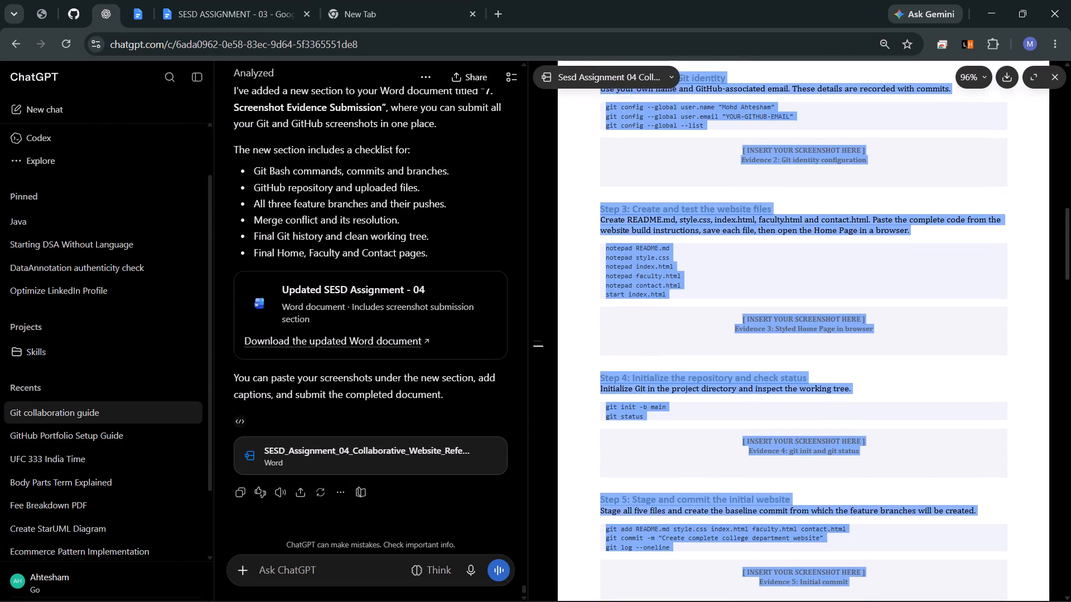
{"action": "scroll", "coordinate": [804, 271], "scroll_direction": "up", "scroll_amount": 1}
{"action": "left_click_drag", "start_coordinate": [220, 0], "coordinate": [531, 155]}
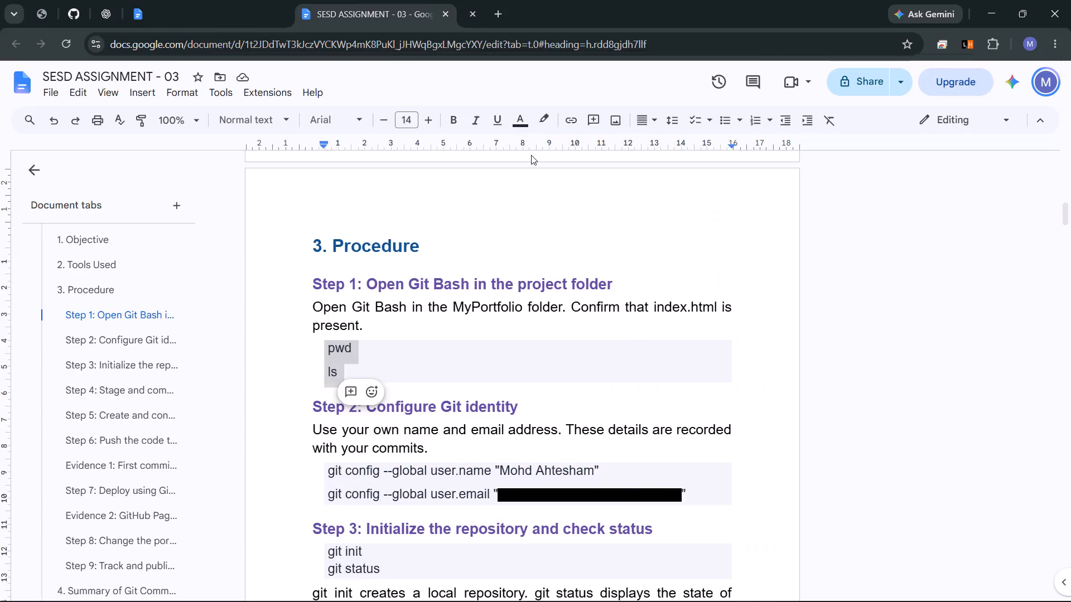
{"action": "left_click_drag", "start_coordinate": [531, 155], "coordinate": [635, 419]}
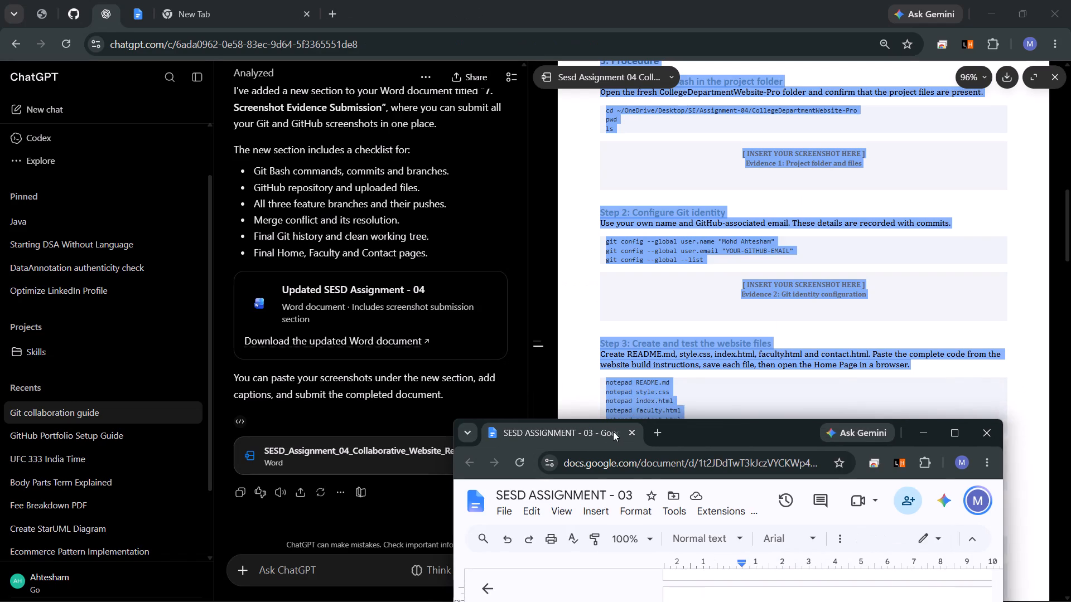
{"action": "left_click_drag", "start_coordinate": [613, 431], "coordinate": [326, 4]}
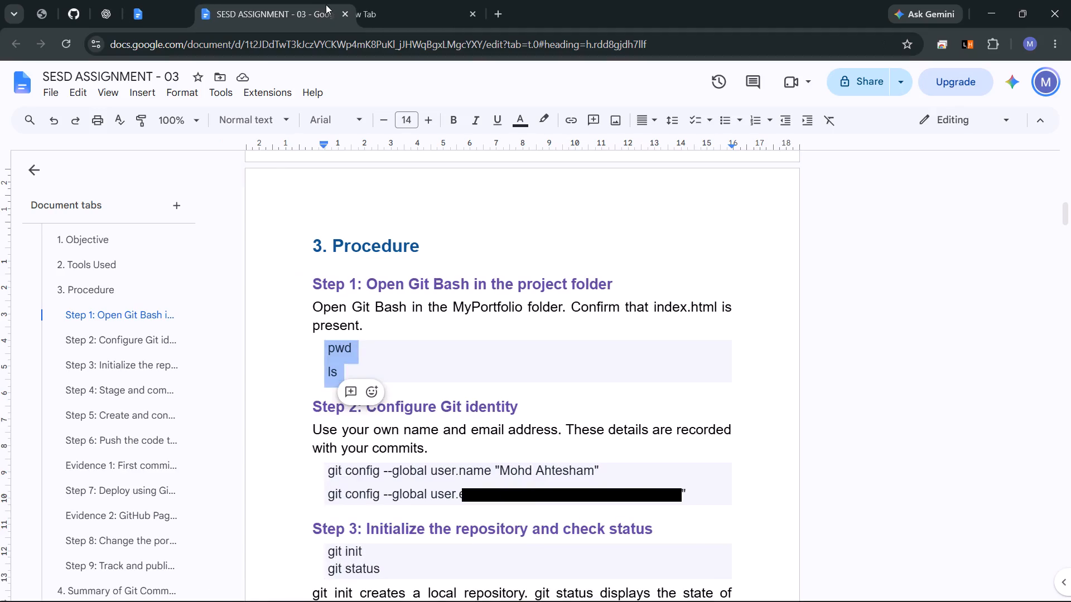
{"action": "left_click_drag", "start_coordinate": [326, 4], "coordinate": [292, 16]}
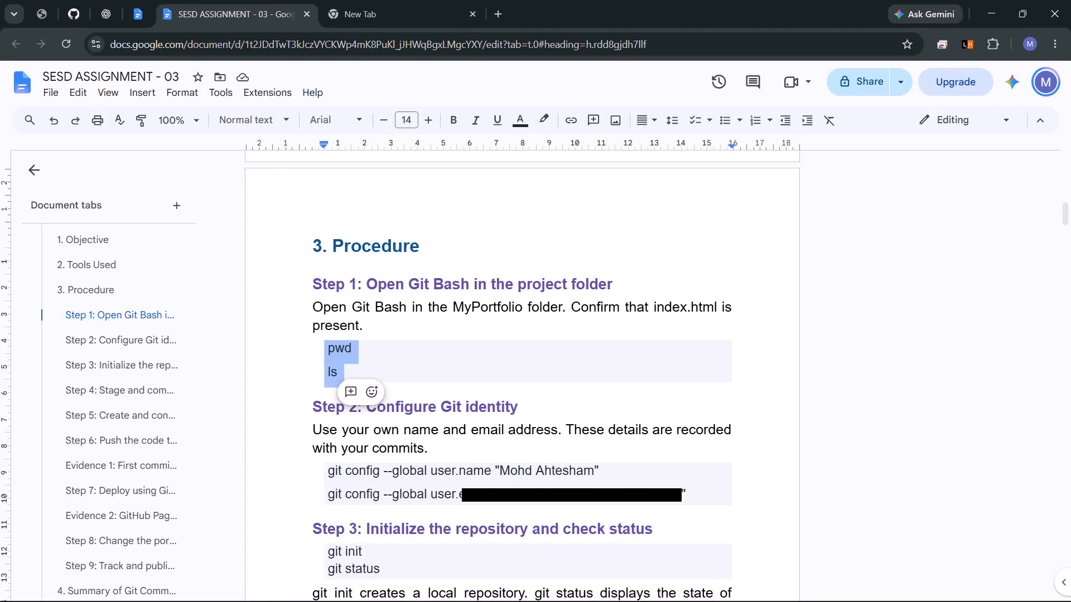
Examine the Procedure steps in the SESD ASSIGNMENT - 03 reference, and check the Step 1 text sizes in SESD ASSIGNMENT - 04.
{"action": "scroll", "coordinate": [455, 288], "scroll_direction": "down", "scroll_amount": 5}
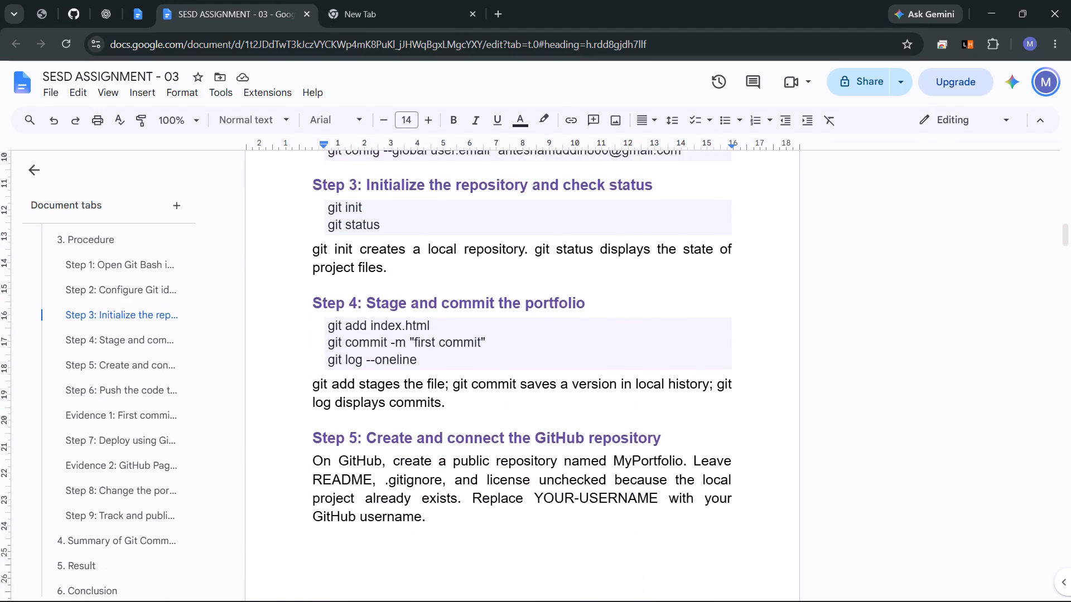
{"action": "scroll", "coordinate": [455, 288], "scroll_direction": "down", "scroll_amount": 5}
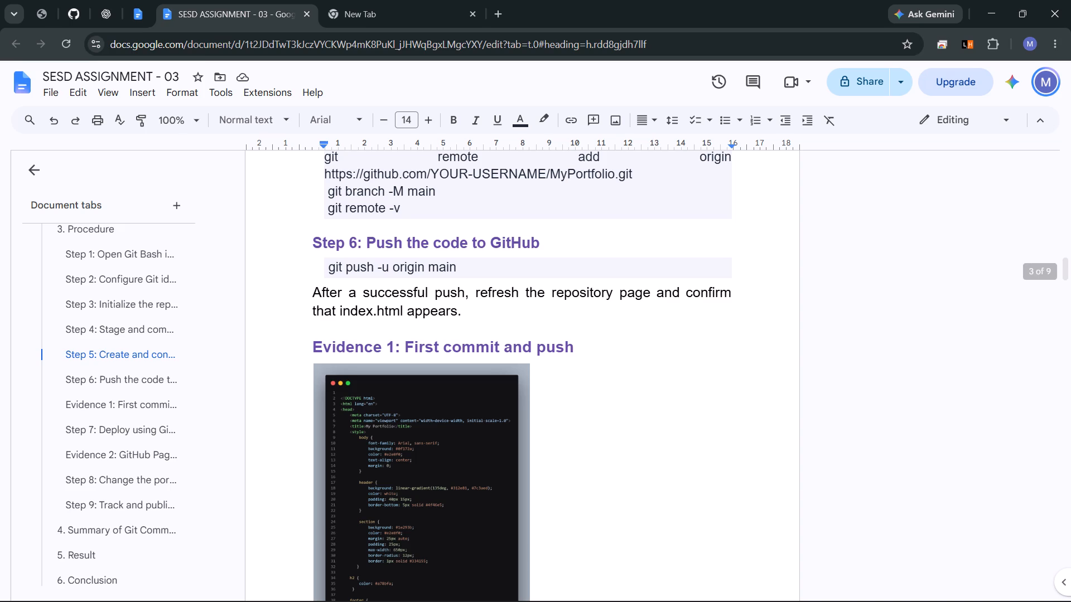
{"action": "left_click", "coordinate": [132, 10]}
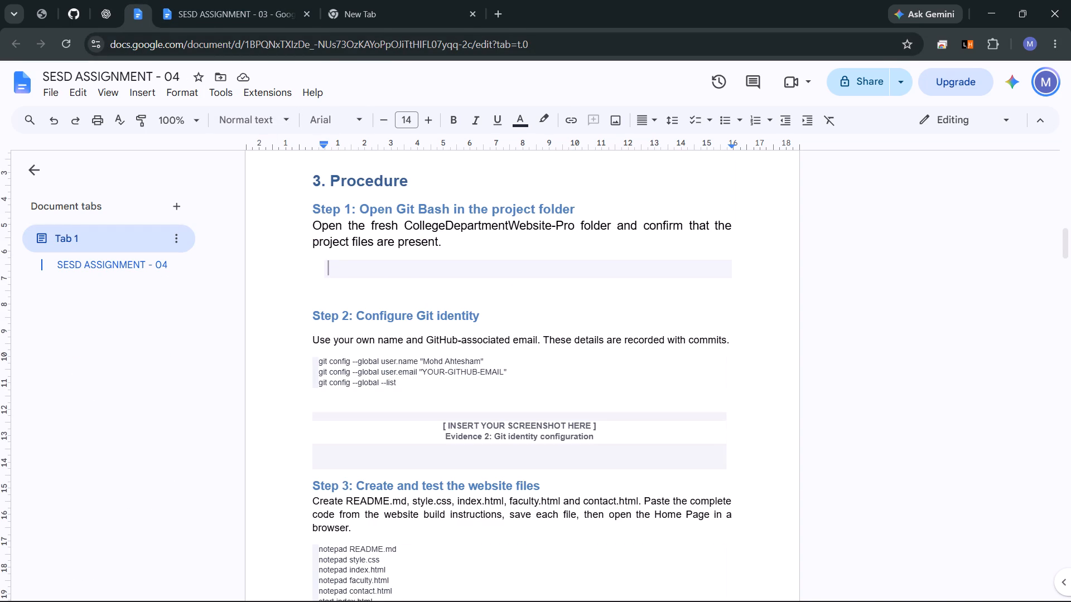
{"action": "double_click", "coordinate": [364, 243]}
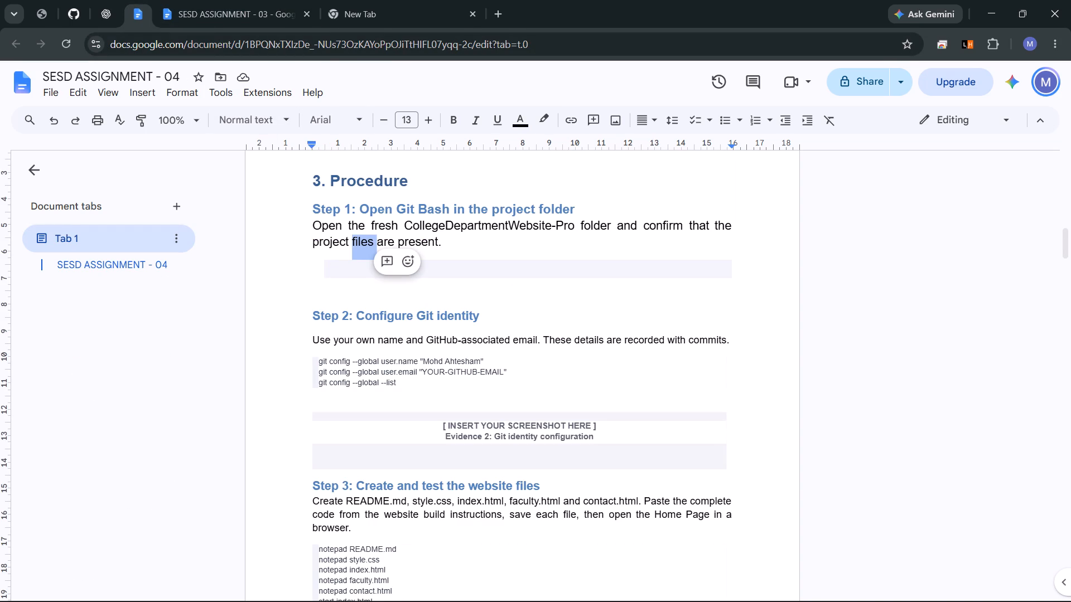
{"action": "double_click", "coordinate": [379, 206]}
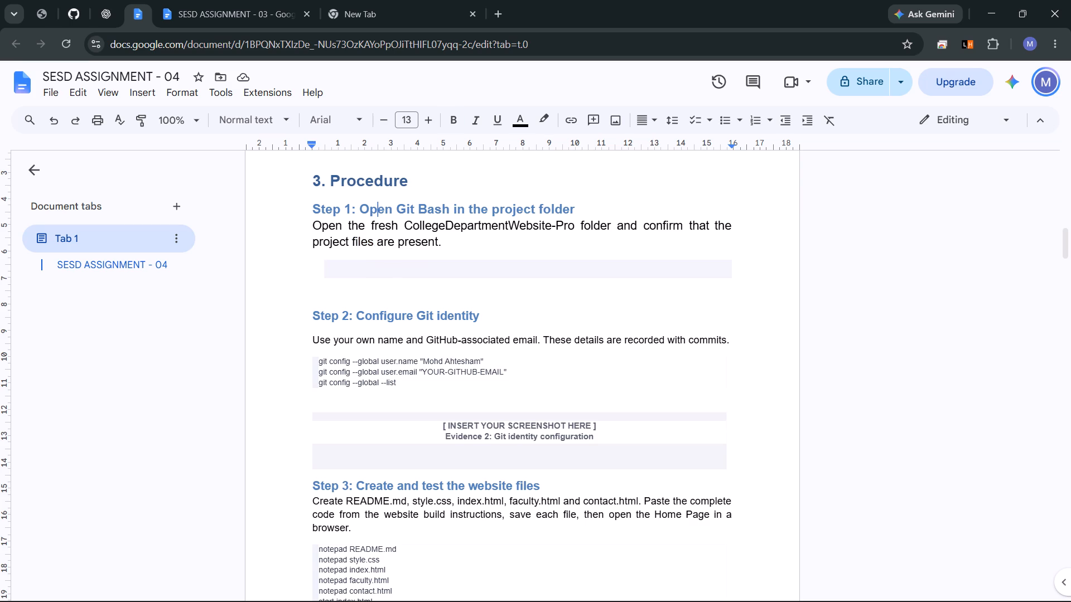
Set the "1. Objective" heading in SESD ASSIGNMENT - 04 to font size 19.
{"action": "scroll", "coordinate": [379, 206], "scroll_direction": "up", "scroll_amount": 3}
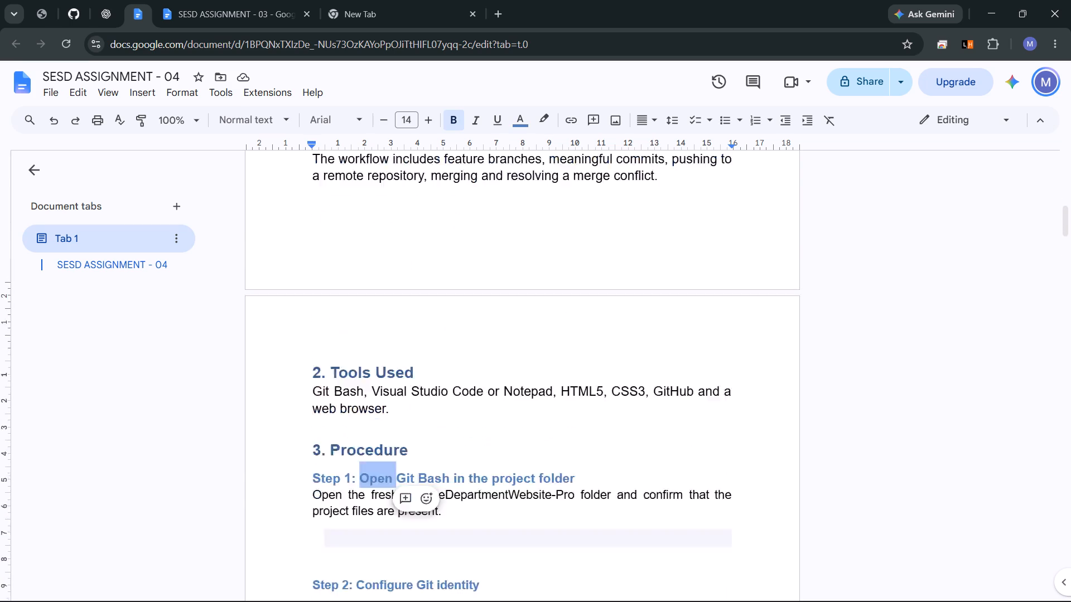
{"action": "scroll", "coordinate": [379, 206], "scroll_direction": "up", "scroll_amount": 1}
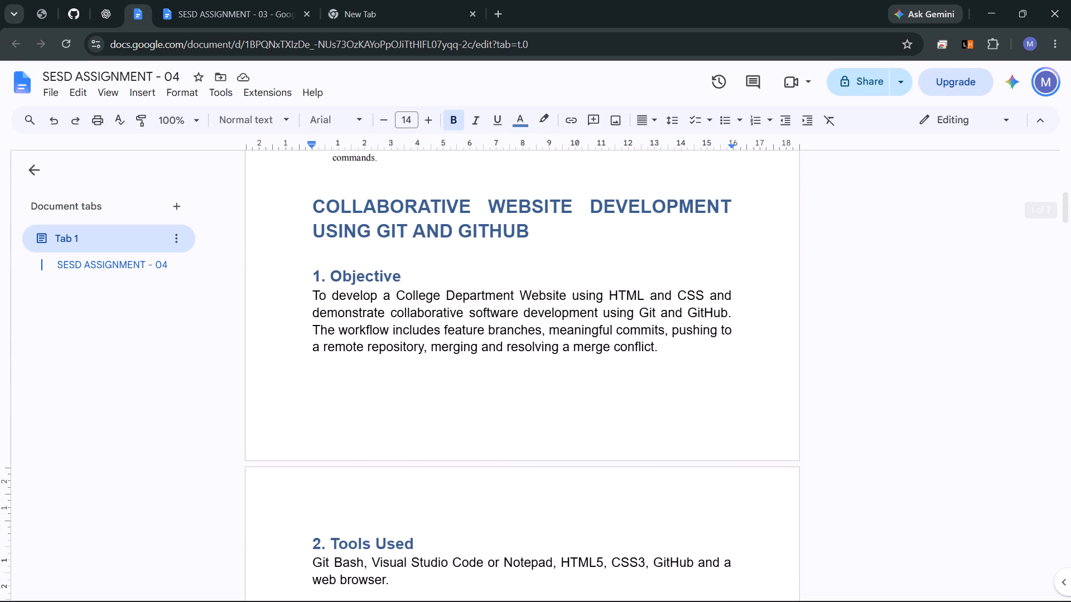
{"action": "left_click", "coordinate": [402, 276]}
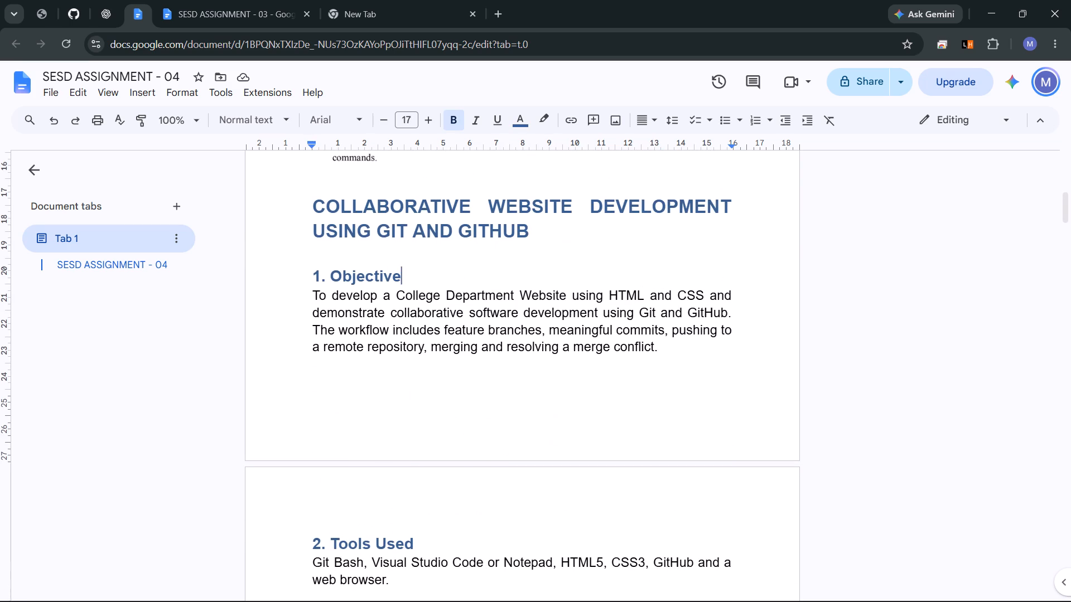
{"action": "key", "text": "shift+Left"}
{"action": "key", "text": "shift+Left"}
{"action": "key", "text": "shift+Left"}
{"action": "key", "text": "shift+Left"}
{"action": "key", "text": "shift+Left"}
{"action": "key", "text": "shift+Left"}
{"action": "key", "text": "shift+Left"}
{"action": "key", "text": "shift+Left"}
{"action": "key", "text": "shift+Left"}
{"action": "key", "text": "shift+Left"}
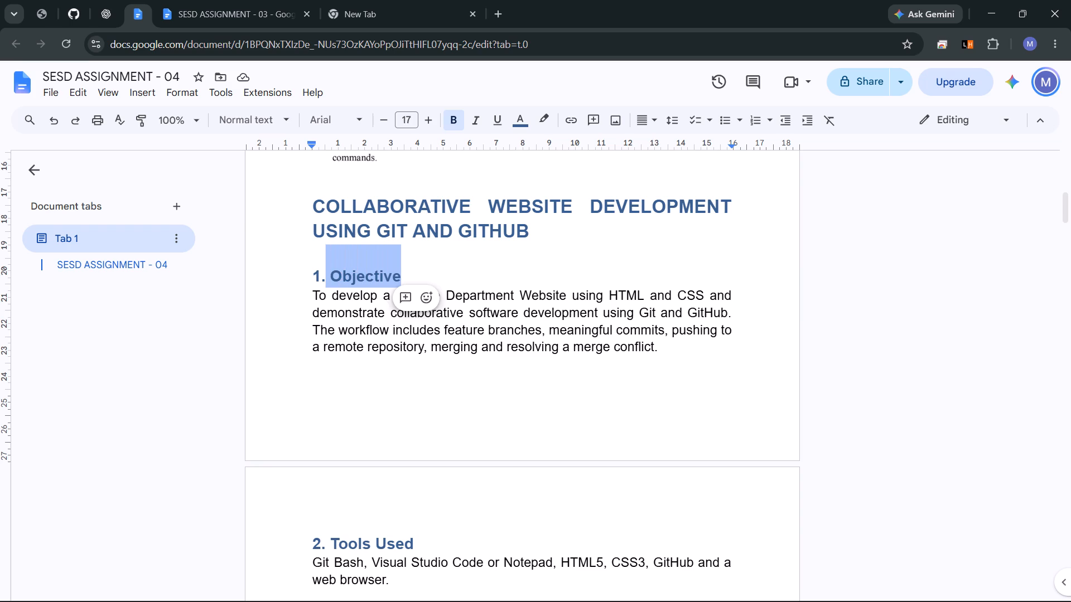
{"action": "key", "text": "shift+Left"}
{"action": "key", "text": "shift+Left"}
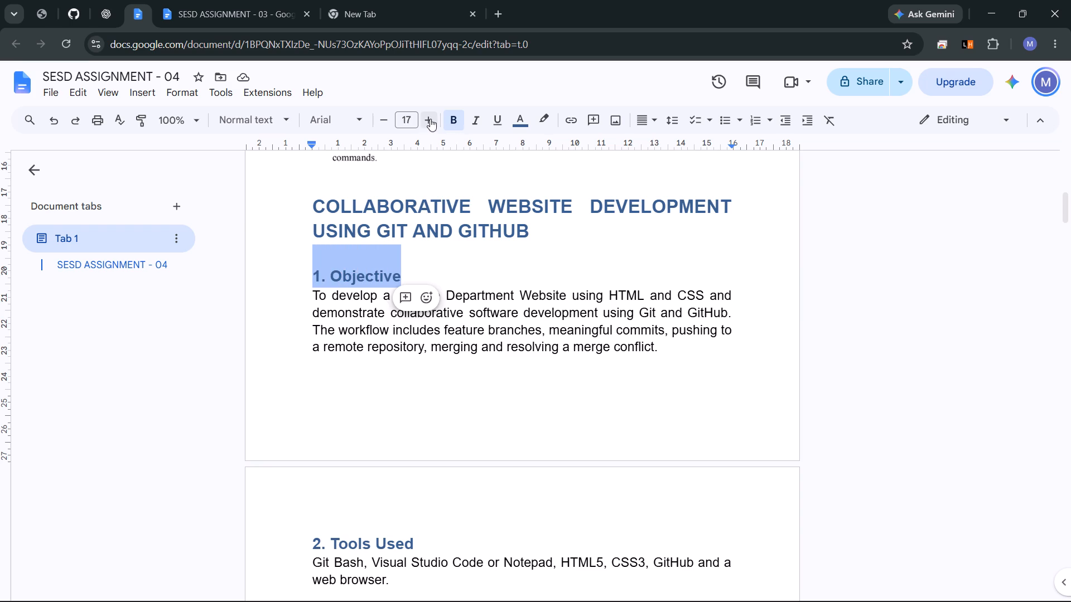
{"action": "left_click", "coordinate": [429, 116]}
{"action": "left_click", "coordinate": [429, 116]}
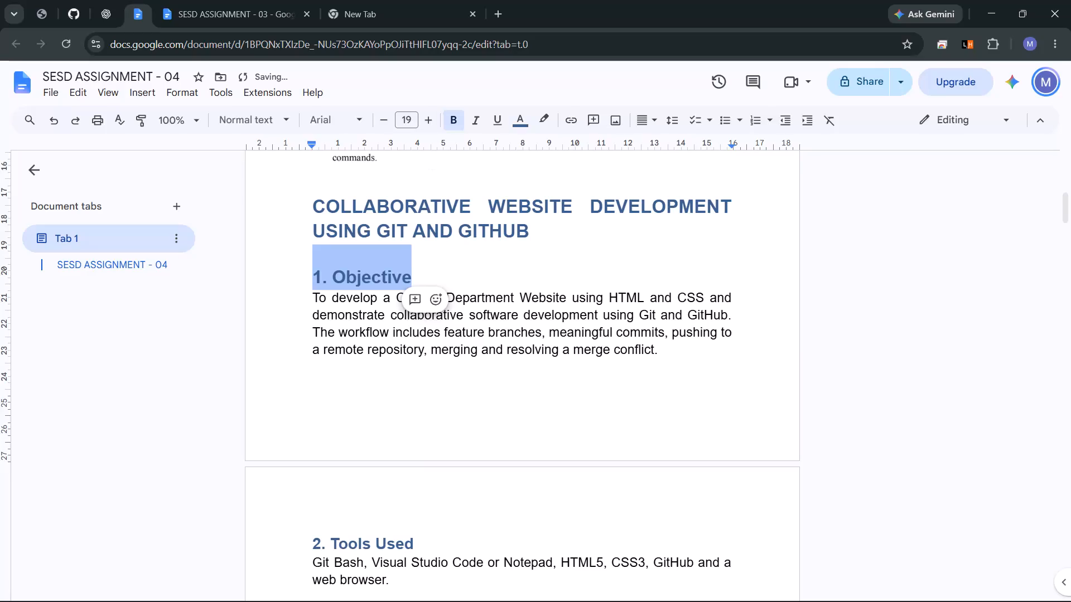
Set the whole paragraph under the "1. Objective" heading to font size 16.
{"action": "left_click", "coordinate": [314, 299]}
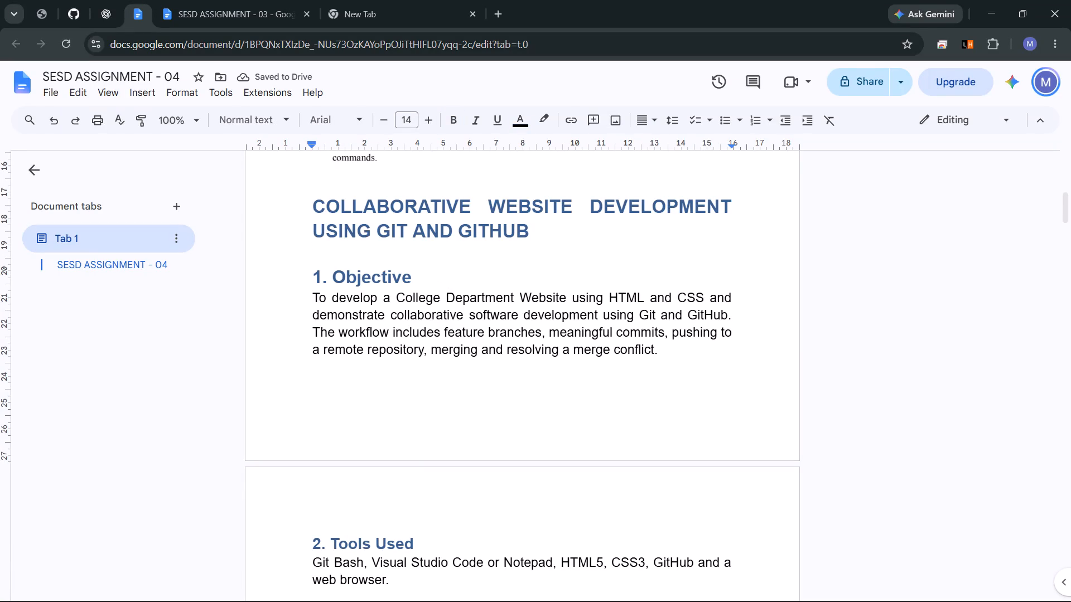
{"action": "key", "text": "shift+Down"}
{"action": "key", "text": "shift+Down"}
{"action": "key", "text": "shift+Down"}
{"action": "key", "text": "shift+Down"}
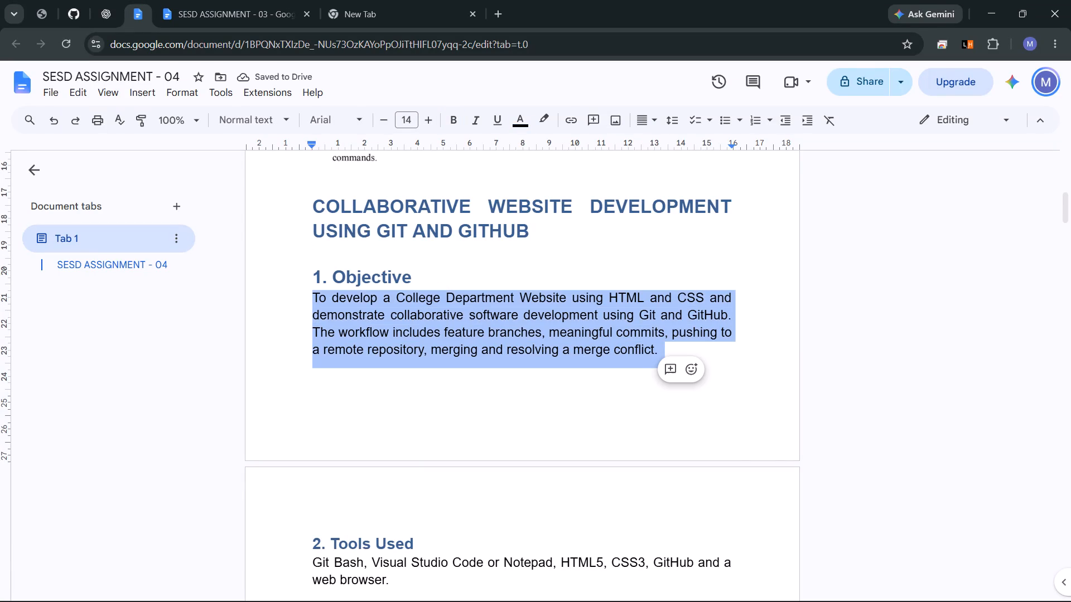
{"action": "left_click", "coordinate": [433, 125]}
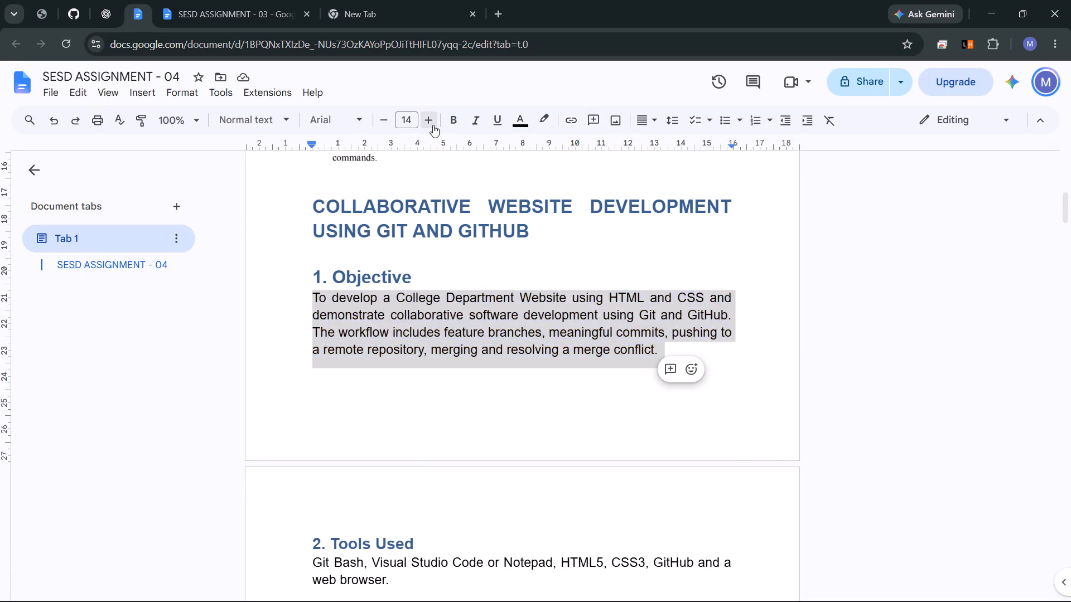
{"action": "left_click", "coordinate": [433, 125]}
Set the "2. Tools Used" heading to font size 19.
{"action": "scroll", "coordinate": [421, 420], "scroll_direction": "down", "scroll_amount": 4}
{"action": "left_click", "coordinate": [312, 334]}
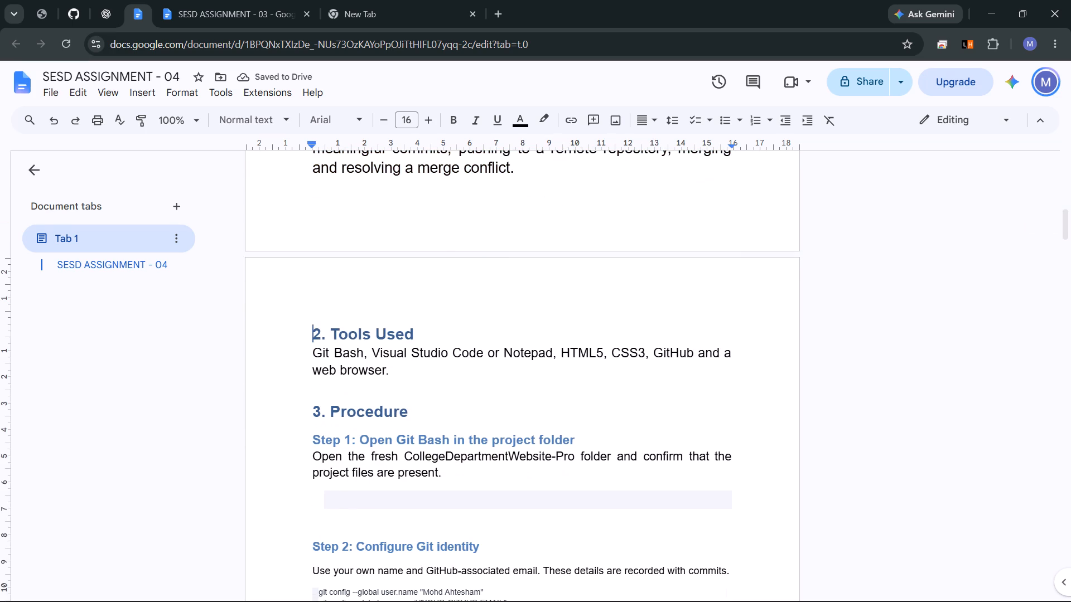
{"action": "key", "text": "shift+Down"}
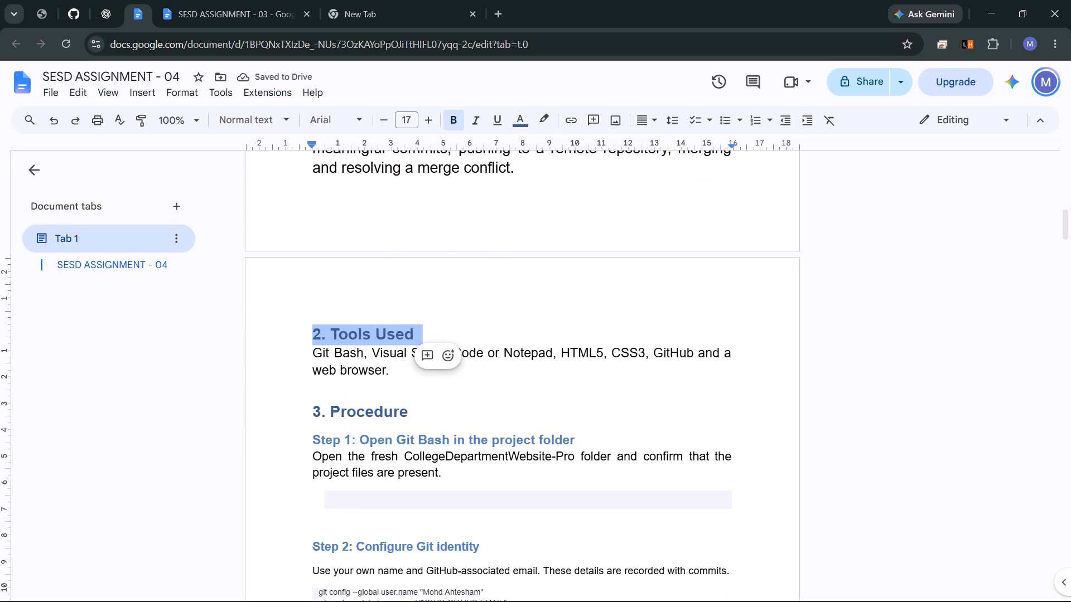
{"action": "left_click", "coordinate": [425, 126]}
{"action": "left_click", "coordinate": [425, 126]}
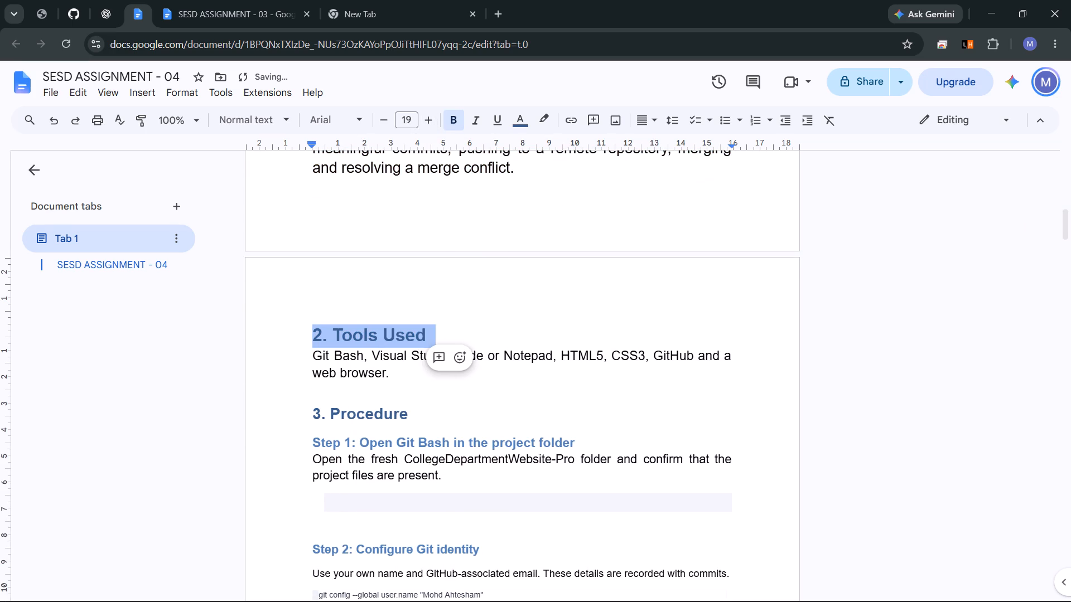
Set the two-line paragraph under the "2. Tools Used" heading to font size 16.
{"action": "left_click", "coordinate": [311, 355]}
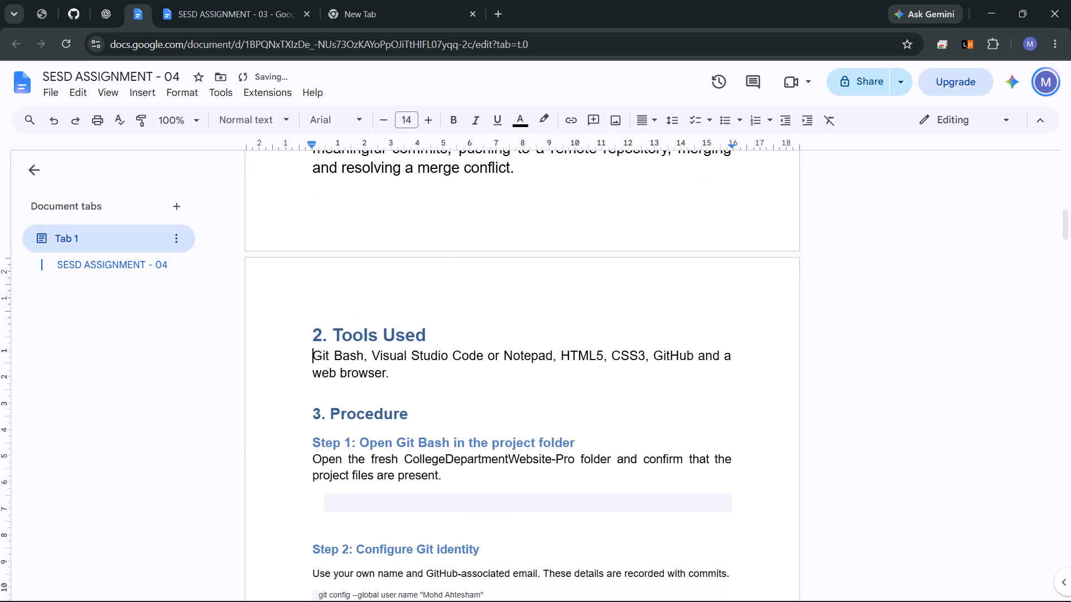
{"action": "key", "text": "shift+Down"}
{"action": "key", "text": "shift+Down"}
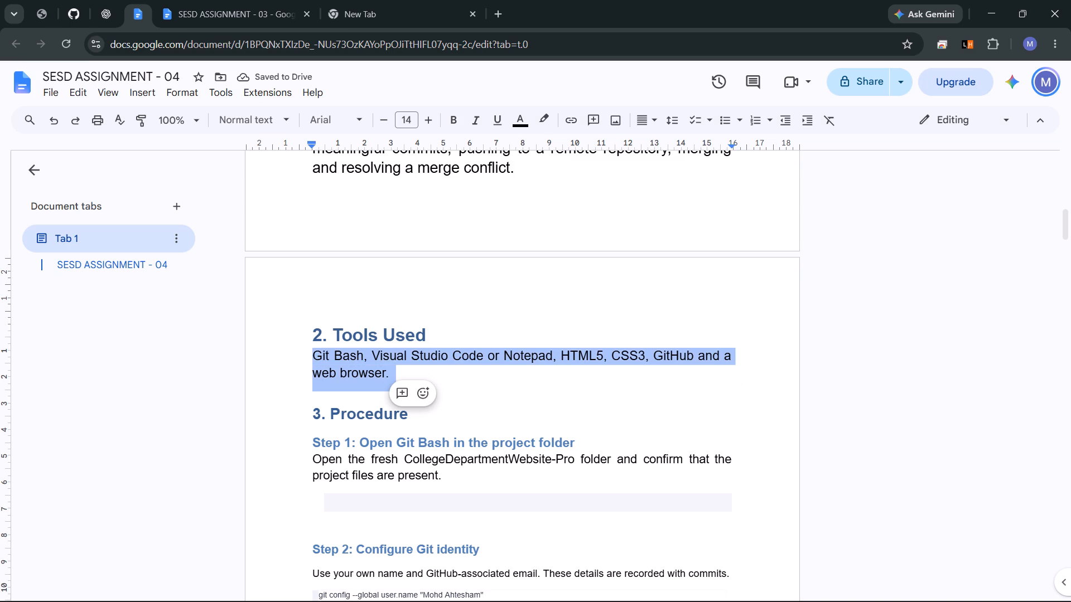
{"action": "left_click", "coordinate": [432, 122]}
{"action": "left_click", "coordinate": [432, 122]}
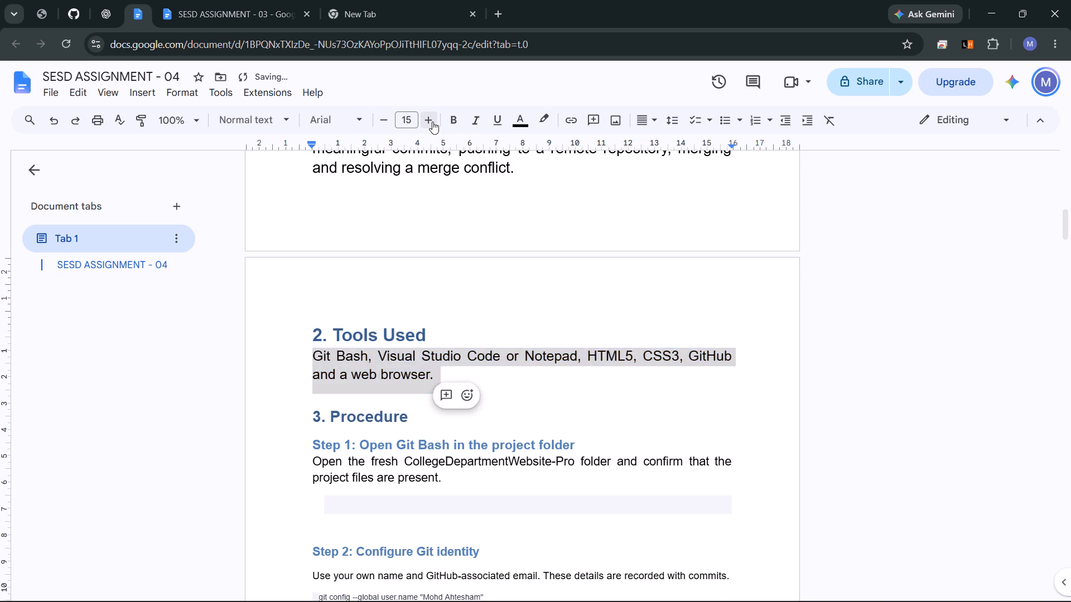
Set the "3. Procedure" heading to font size 19.
{"action": "scroll", "coordinate": [407, 423], "scroll_direction": "down", "scroll_amount": 1}
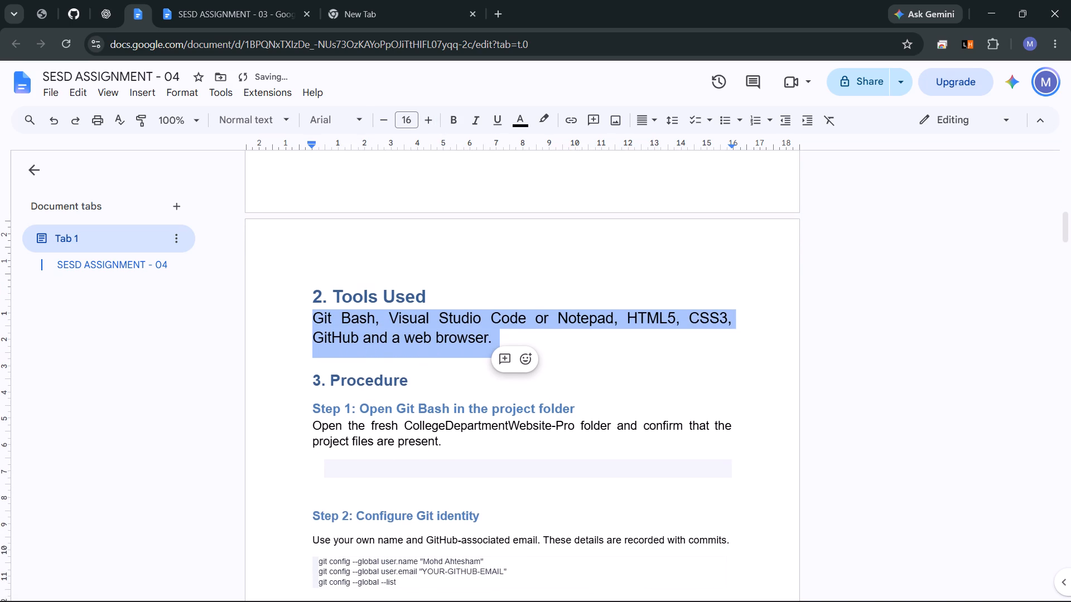
{"action": "scroll", "coordinate": [407, 423], "scroll_direction": "down", "scroll_amount": 1}
{"action": "left_click", "coordinate": [312, 342]}
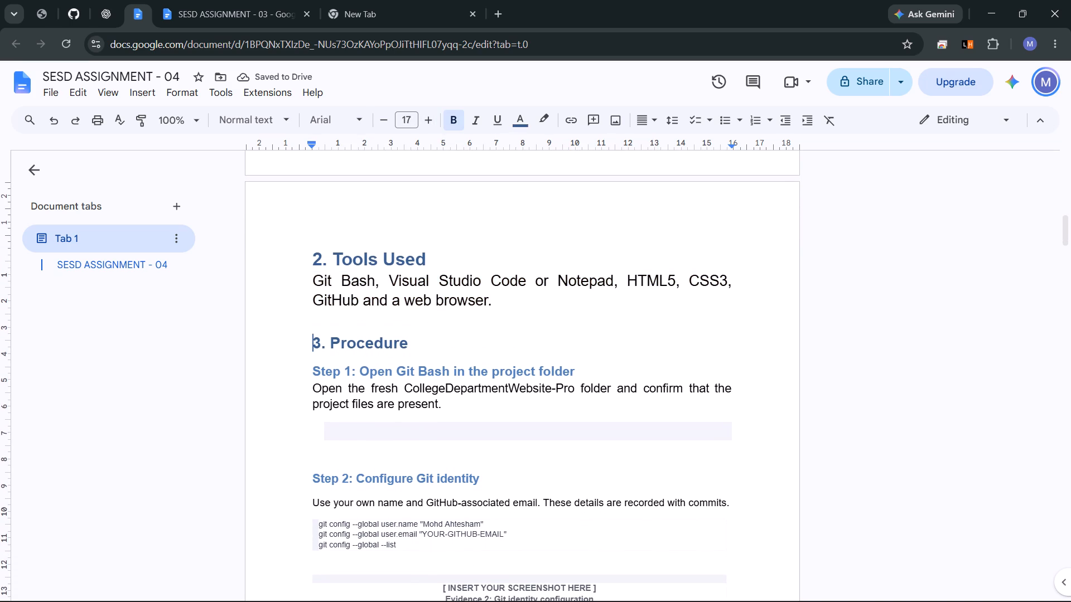
{"action": "key", "text": "shift+Down"}
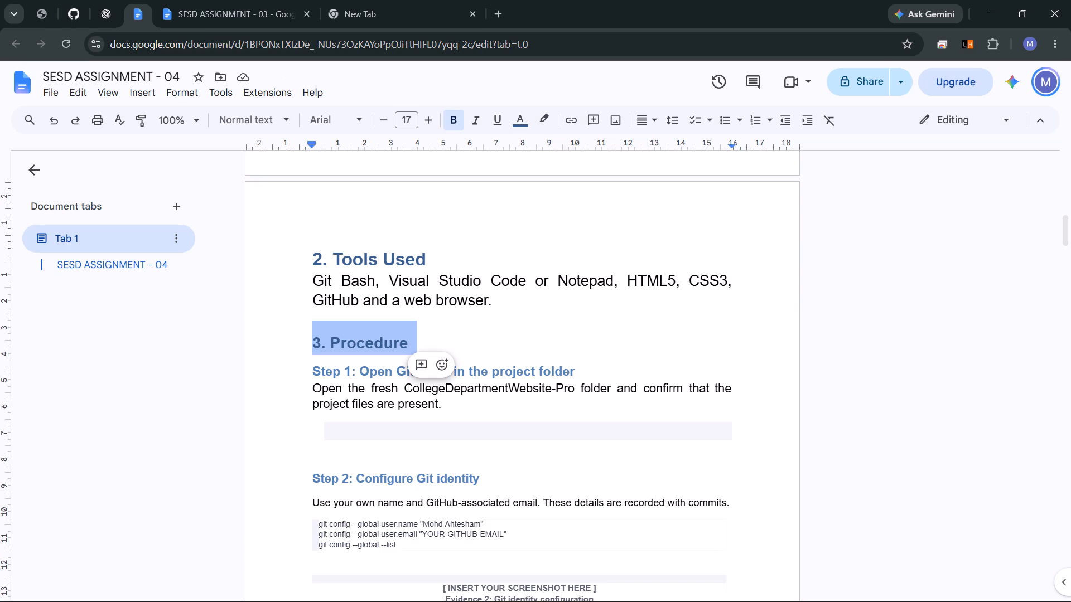
{"action": "left_click", "coordinate": [425, 119]}
{"action": "left_click", "coordinate": [425, 119]}
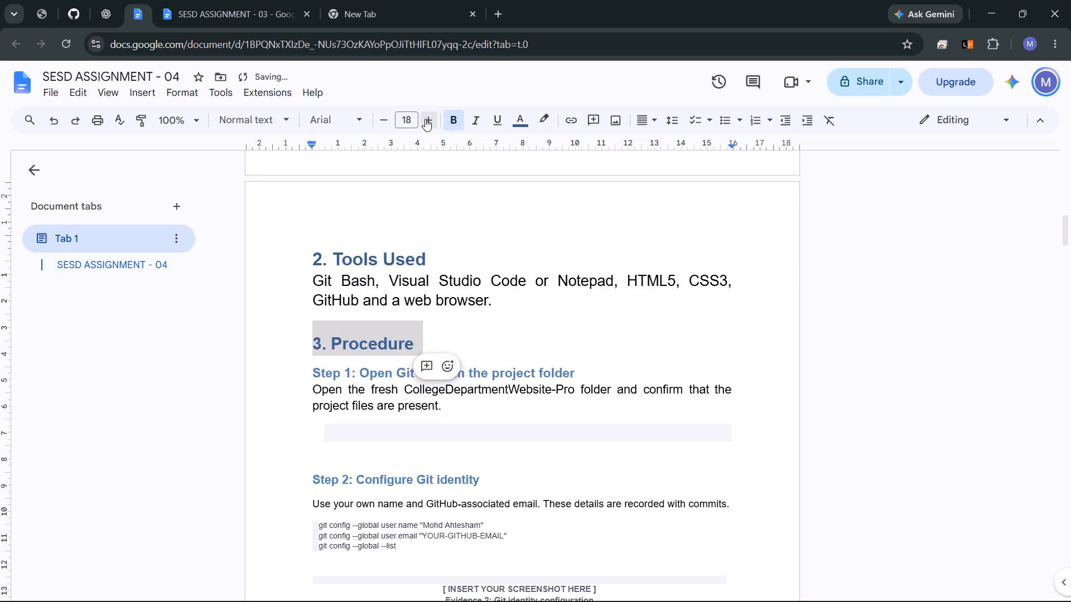
Set the "Step 1: Open Git Bash in the project folder" heading to font size 16.
{"action": "left_click", "coordinate": [316, 375]}
{"action": "key", "text": "shift+Down"}
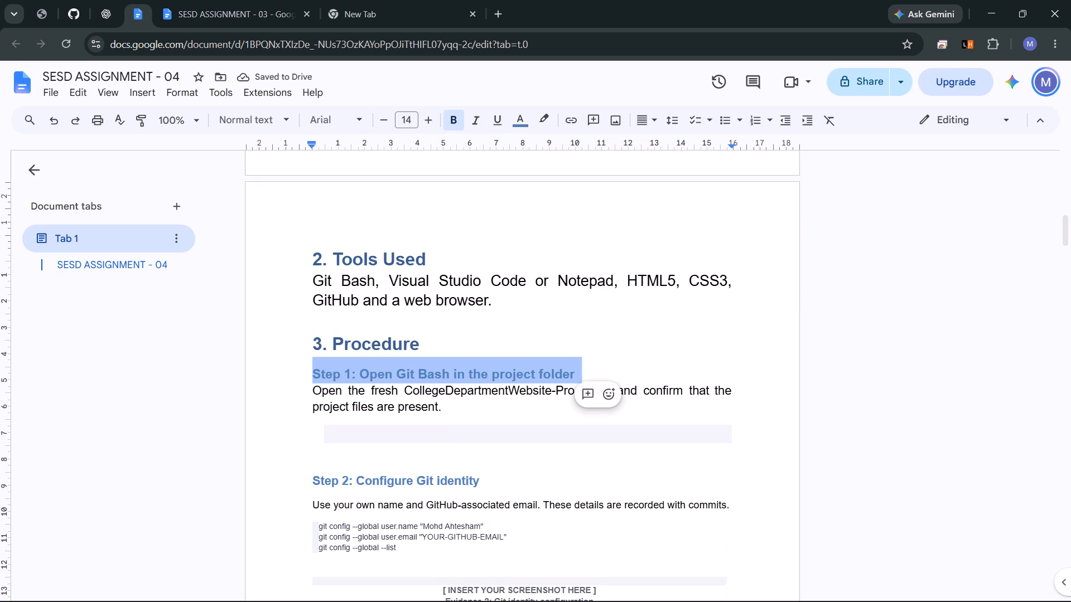
{"action": "left_click", "coordinate": [430, 122]}
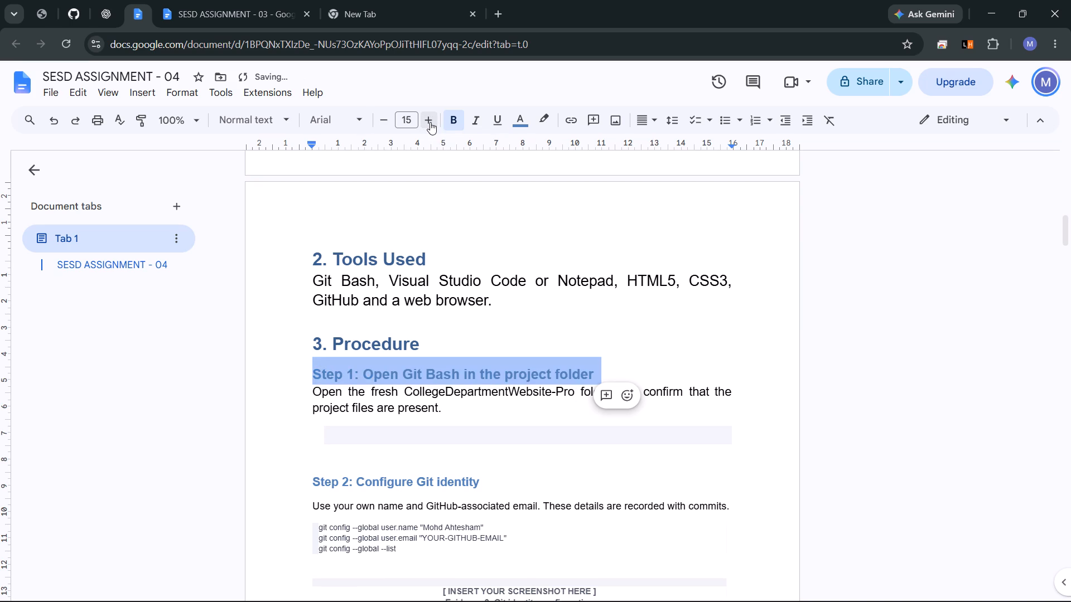
{"action": "left_click", "coordinate": [430, 122]}
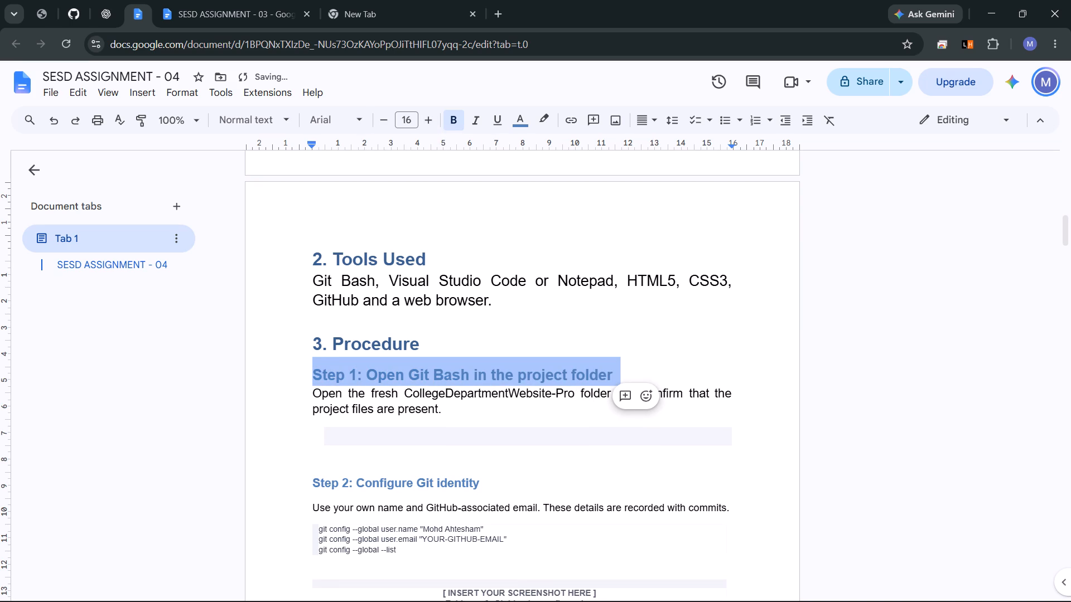
Set the Step 1 description about the CollegeDepartmentWebsite-Pro folder to font size 14, leaving the shaded line out of the selection.
{"action": "left_click", "coordinate": [316, 394]}
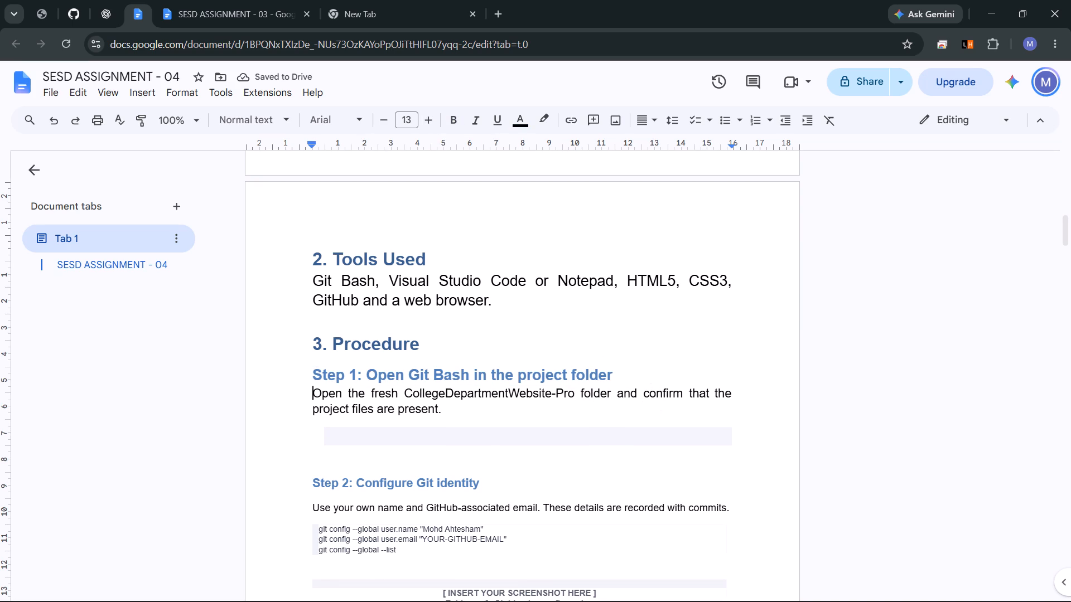
{"action": "key", "text": "shift+Down"}
{"action": "key", "text": "shift+Down"}
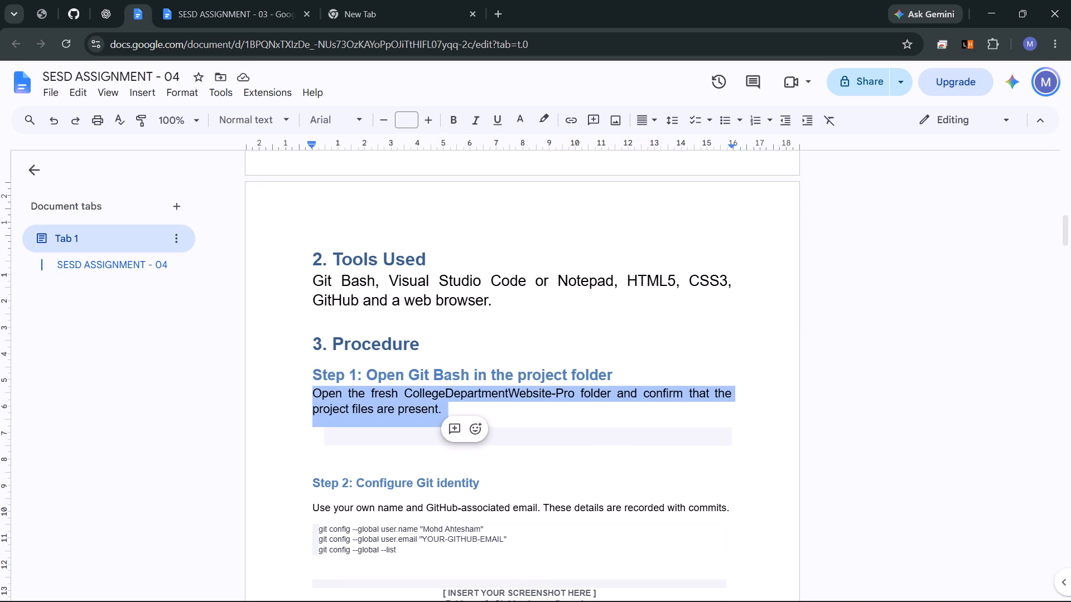
{"action": "key", "text": "shift+Left"}
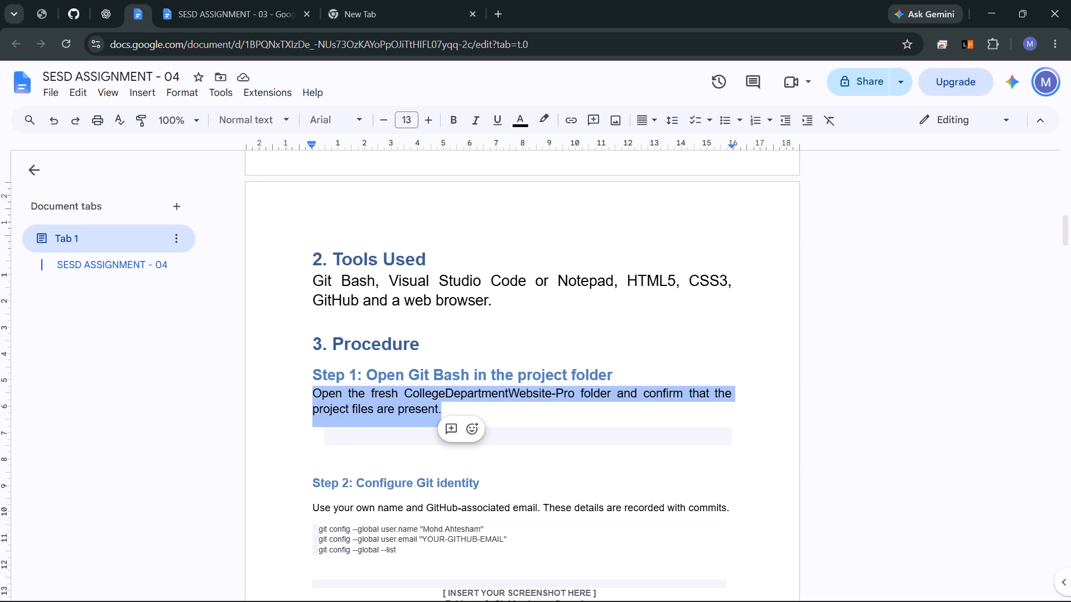
{"action": "left_click", "coordinate": [433, 124]}
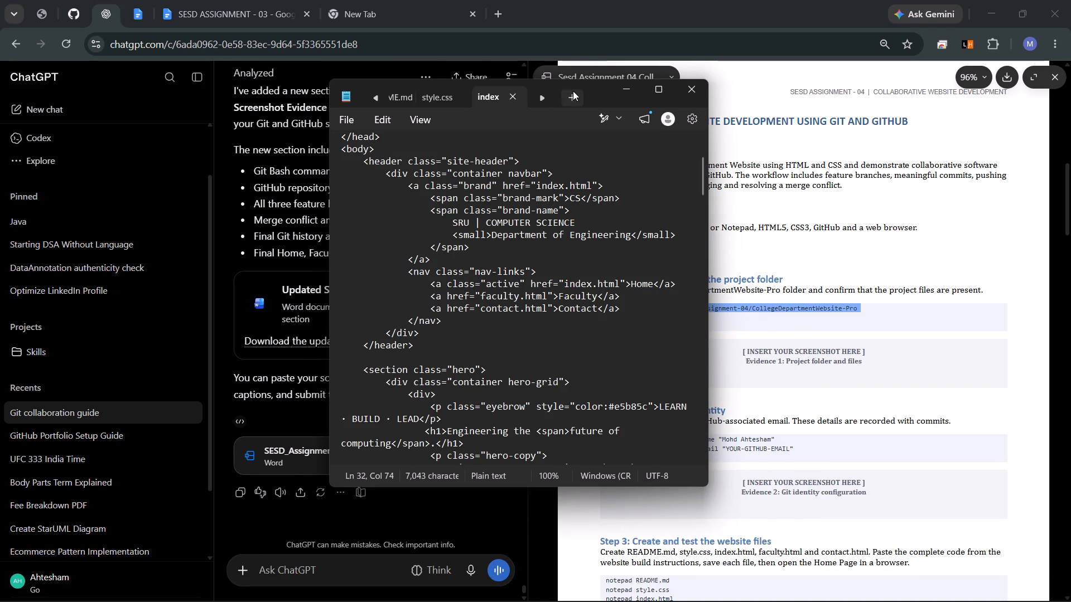
{"action": "left_click", "coordinate": [573, 91]}
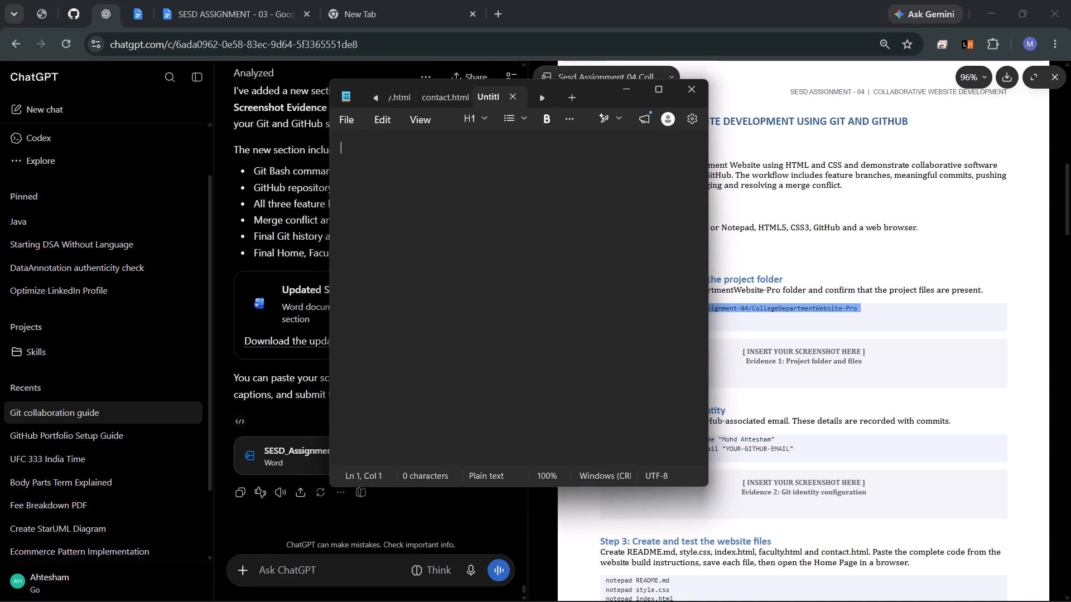
{"action": "key", "text": "ctrl+v"}
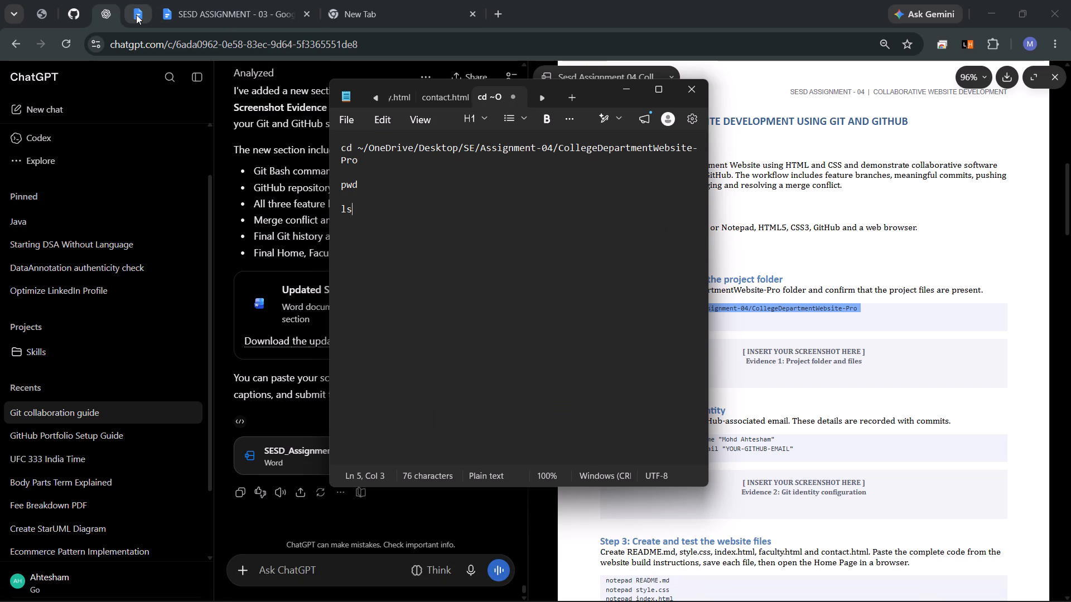
Remove the blank lines between the three commands and delete "-Pro" from the end of the cd path.
{"action": "left_click", "coordinate": [347, 201]}
{"action": "key", "text": "BackSpace"}
{"action": "key", "text": "Up"}
{"action": "key", "text": "BackSpace"}
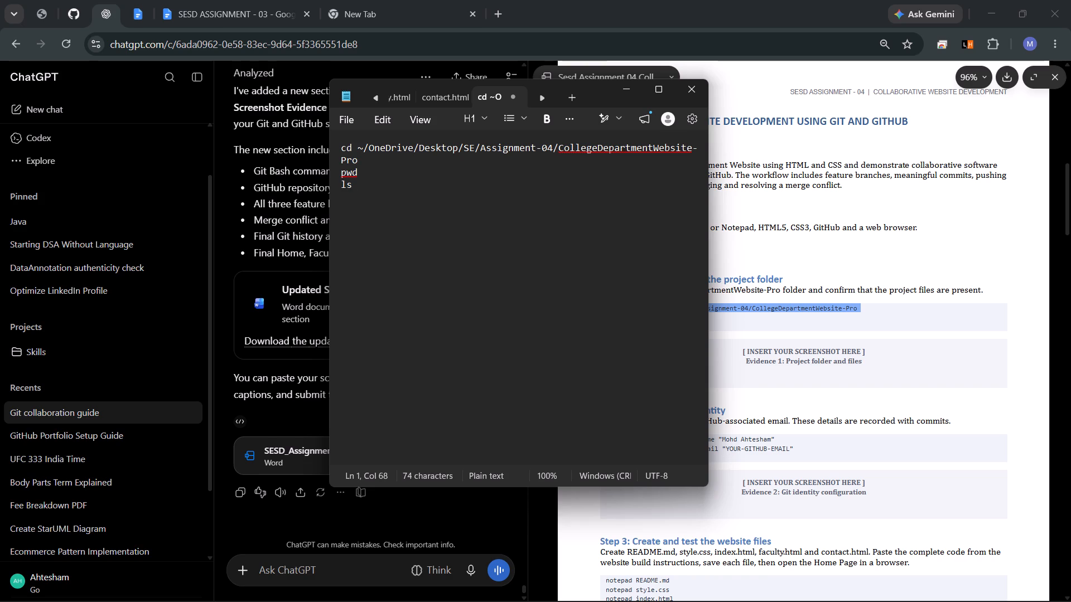
{"action": "key", "text": "BackSpace"}
{"action": "key", "text": "BackSpace"}
{"action": "key", "text": "BackSpace"}
{"action": "key", "text": "BackSpace"}
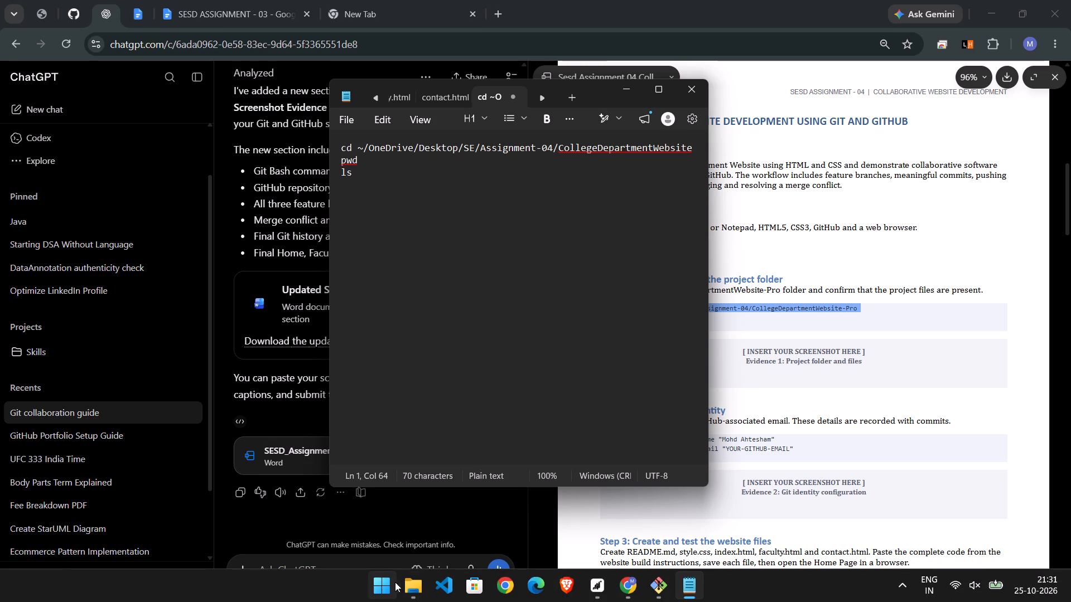
Check the project folder's name and files inside Assignment-04 in File Explorer, and the path in Git Bash.
{"action": "left_click", "coordinate": [399, 582]}
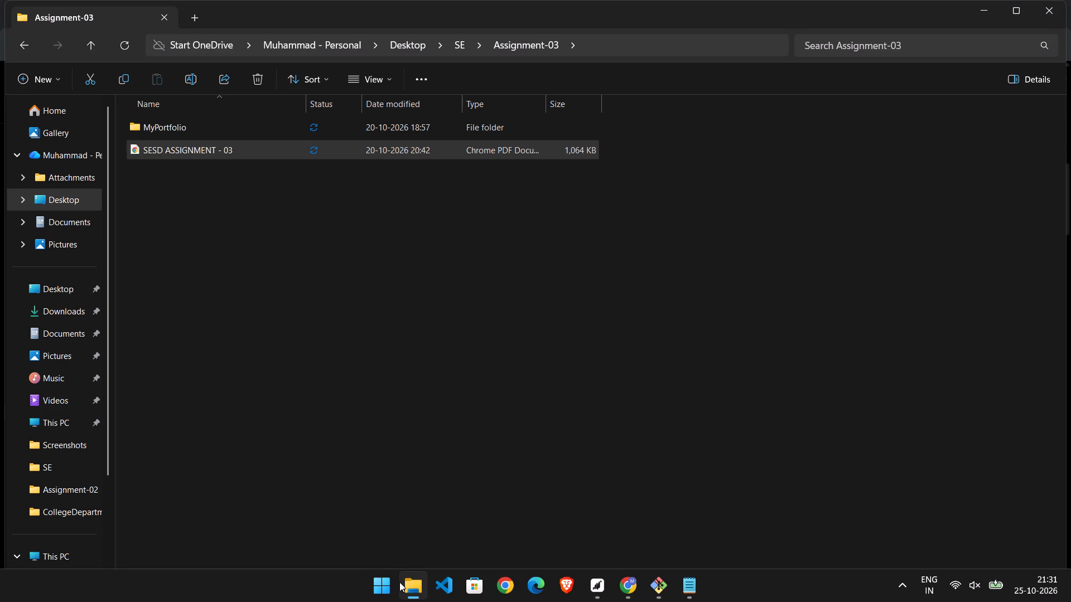
{"action": "left_click", "coordinate": [20, 45]}
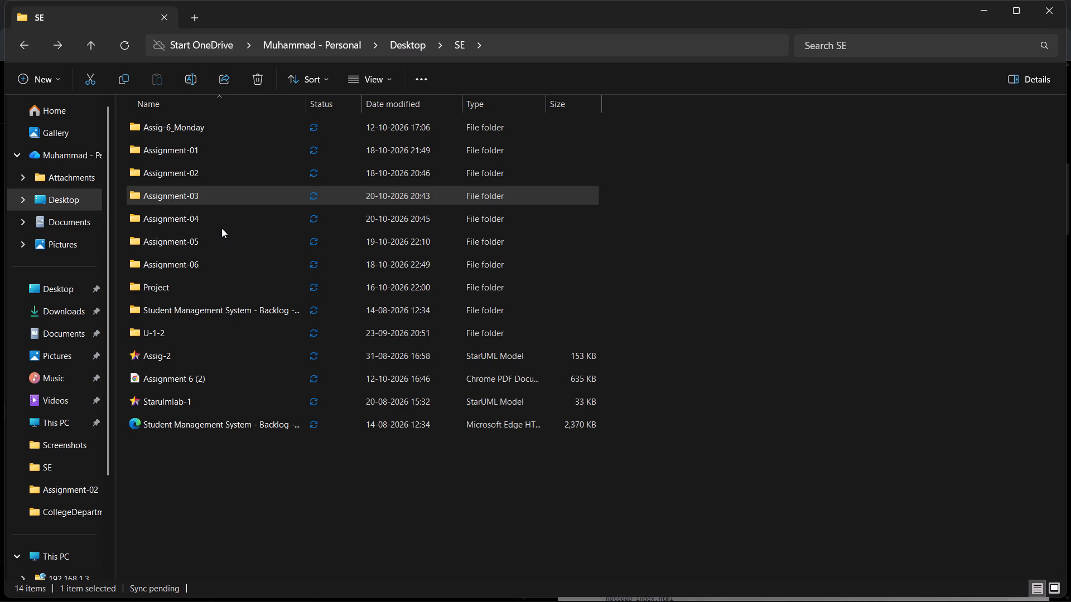
{"action": "double_click", "coordinate": [223, 221]}
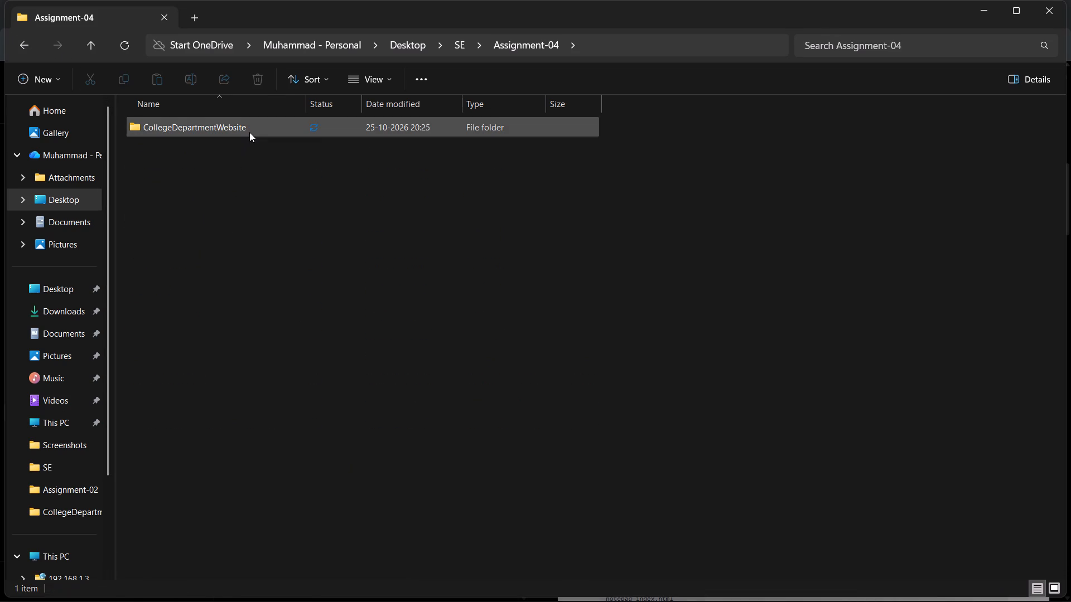
{"action": "double_click", "coordinate": [249, 132]}
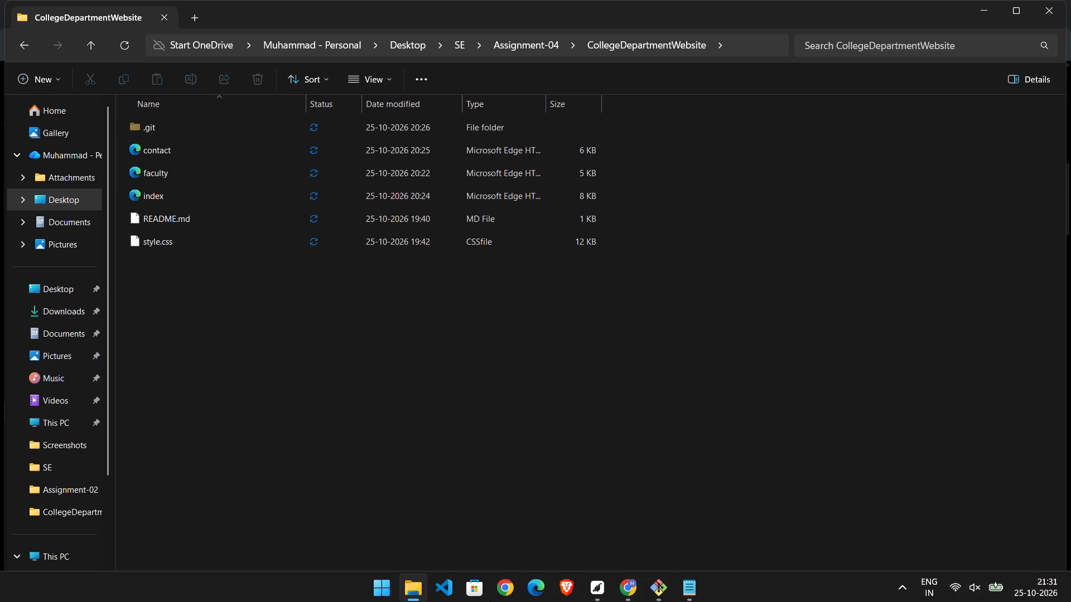
{"action": "left_click", "coordinate": [671, 590]}
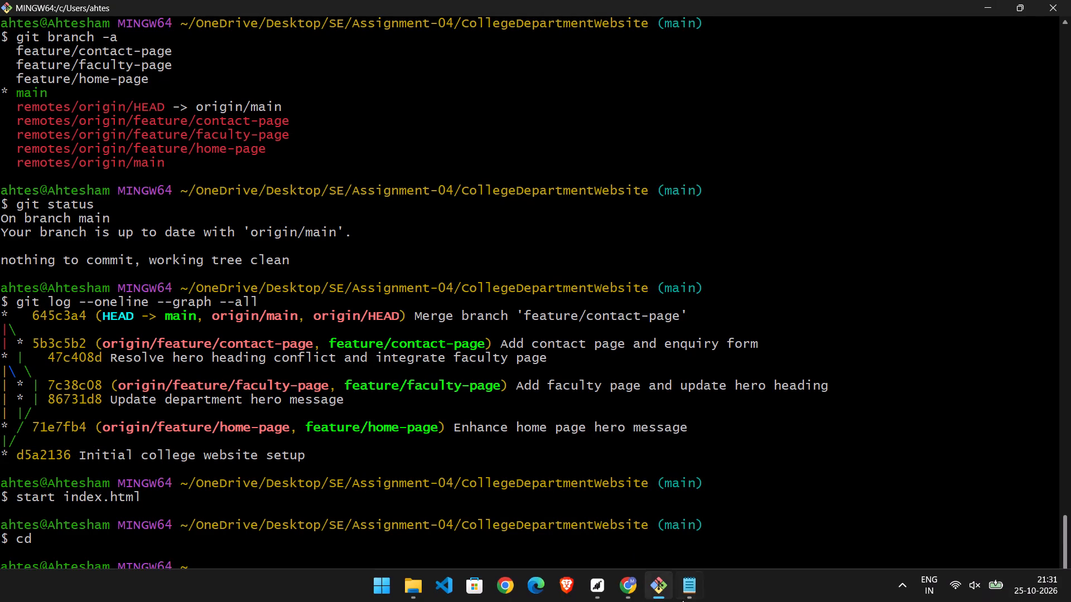
Copy the cleaned cd, pwd and ls commands from Notepad into the report's shaded Step 1 block, without a trailing empty line.
{"action": "left_click", "coordinate": [696, 583]}
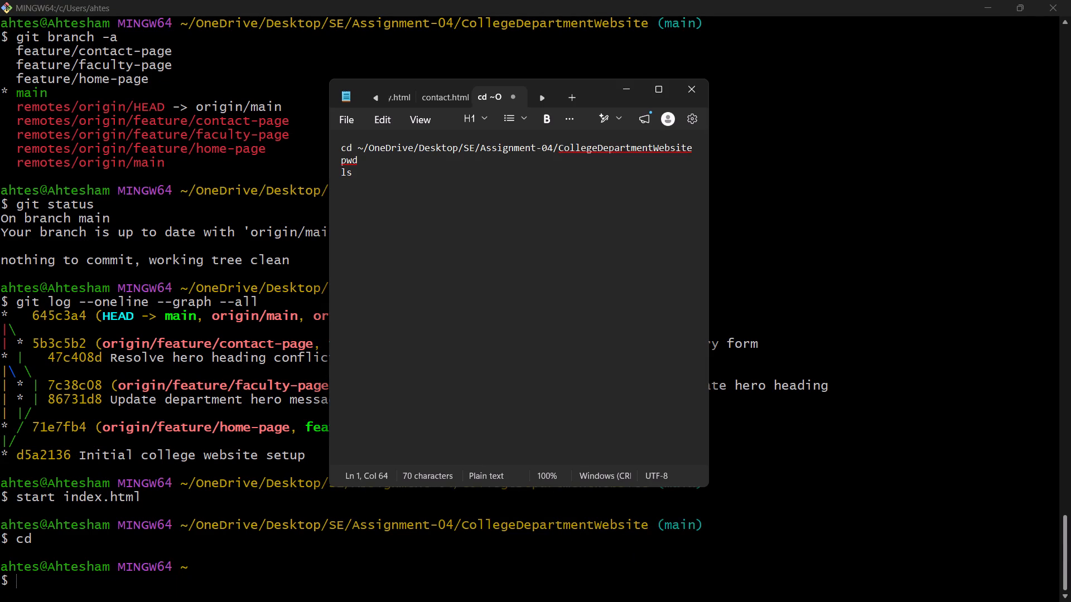
{"action": "left_click", "coordinate": [341, 149]}
{"action": "key", "text": "shift+Down"}
{"action": "key", "text": "shift+Down"}
{"action": "key", "text": "shift+Down"}
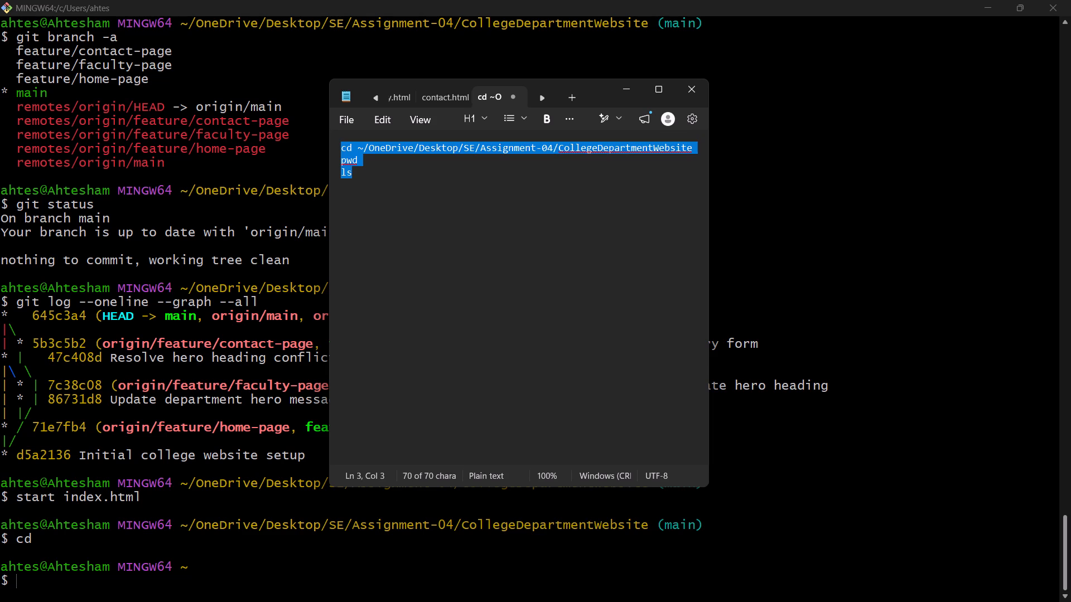
{"action": "key", "text": "ctrl+c"}
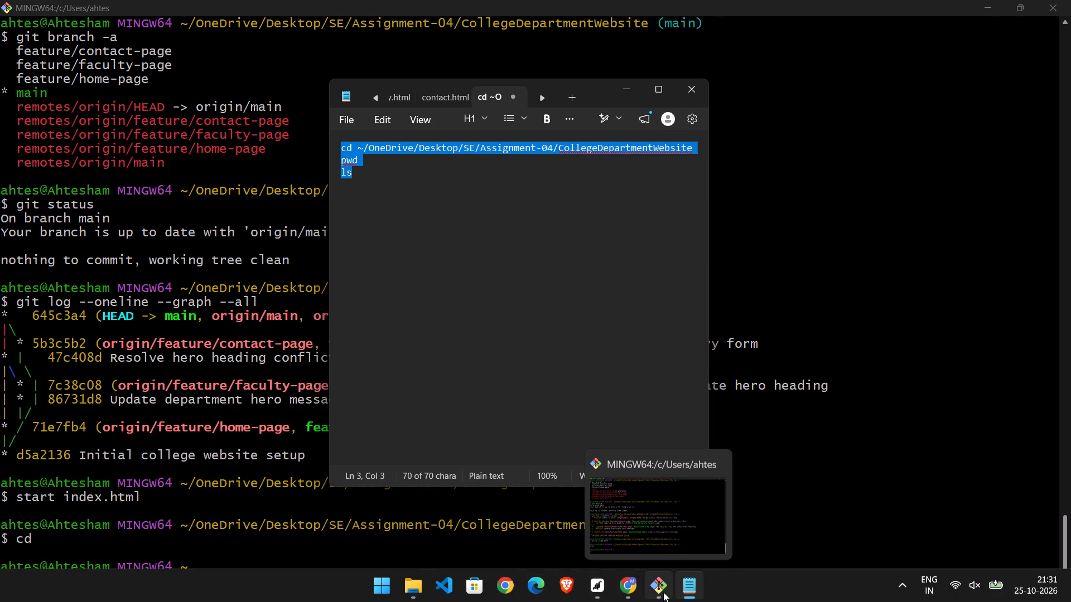
{"action": "left_click", "coordinate": [634, 589]}
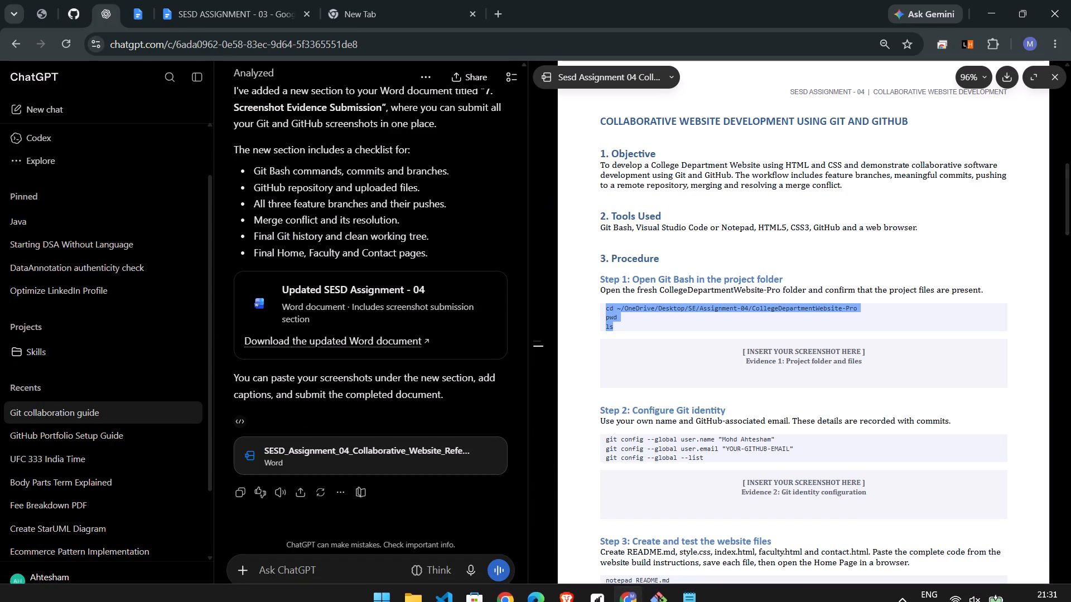
{"action": "left_click", "coordinate": [142, 8]}
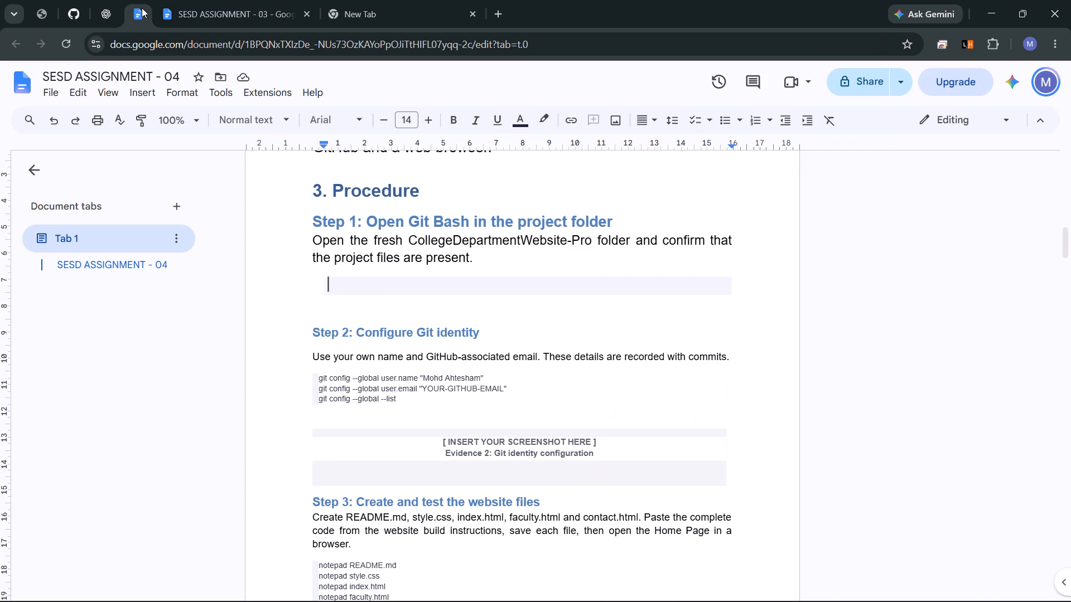
{"action": "key", "text": "ctrl+v"}
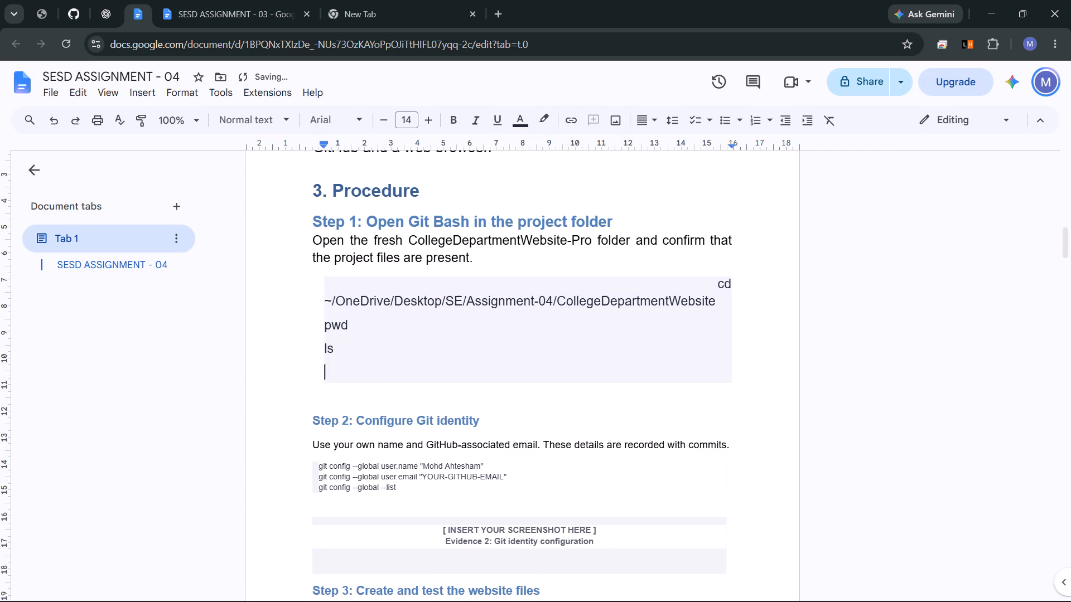
{"action": "key", "text": "BackSpace"}
{"action": "key", "text": "BackSpace"}
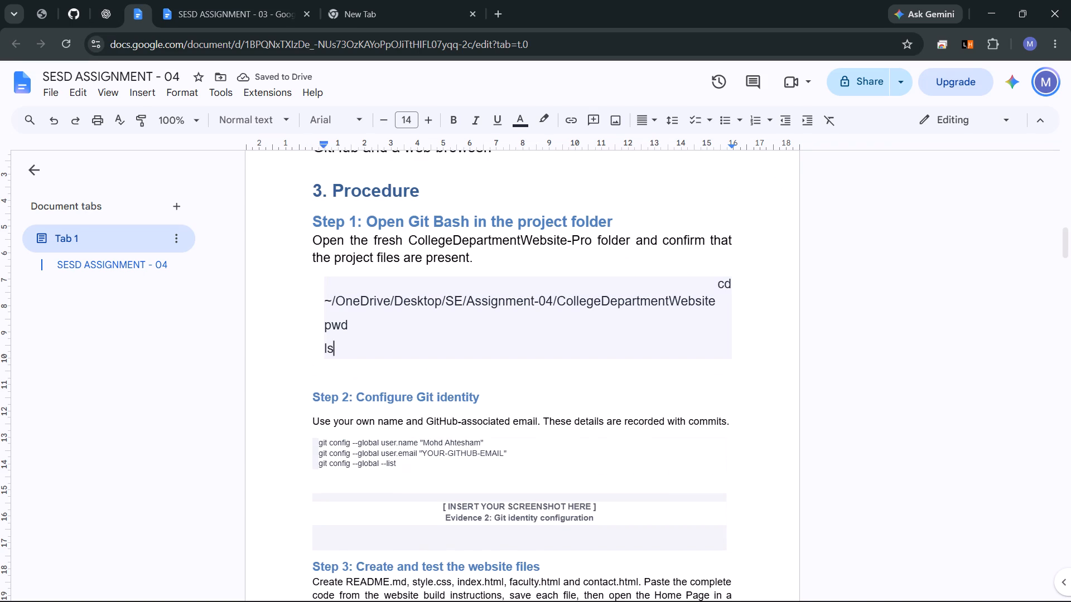
Reduce the font size of the cd, pwd and ls commands in the shaded Step 1 block to 13.
{"action": "double_click", "coordinate": [493, 297]}
{"action": "double_click", "coordinate": [469, 250]}
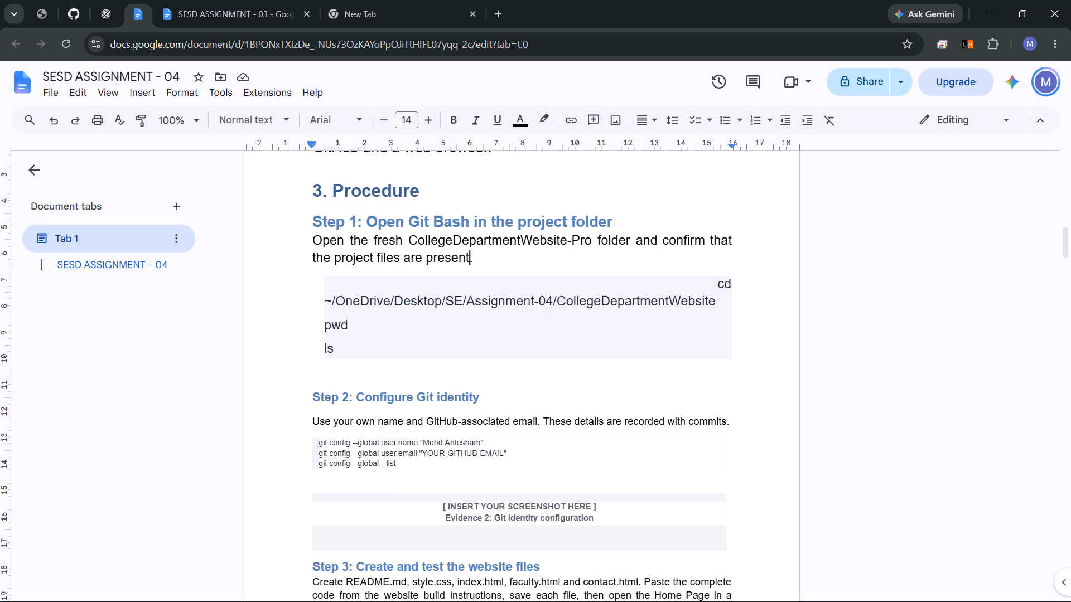
{"action": "left_click", "coordinate": [325, 297]}
{"action": "left_click", "coordinate": [327, 281]}
{"action": "key", "text": "shift+Down"}
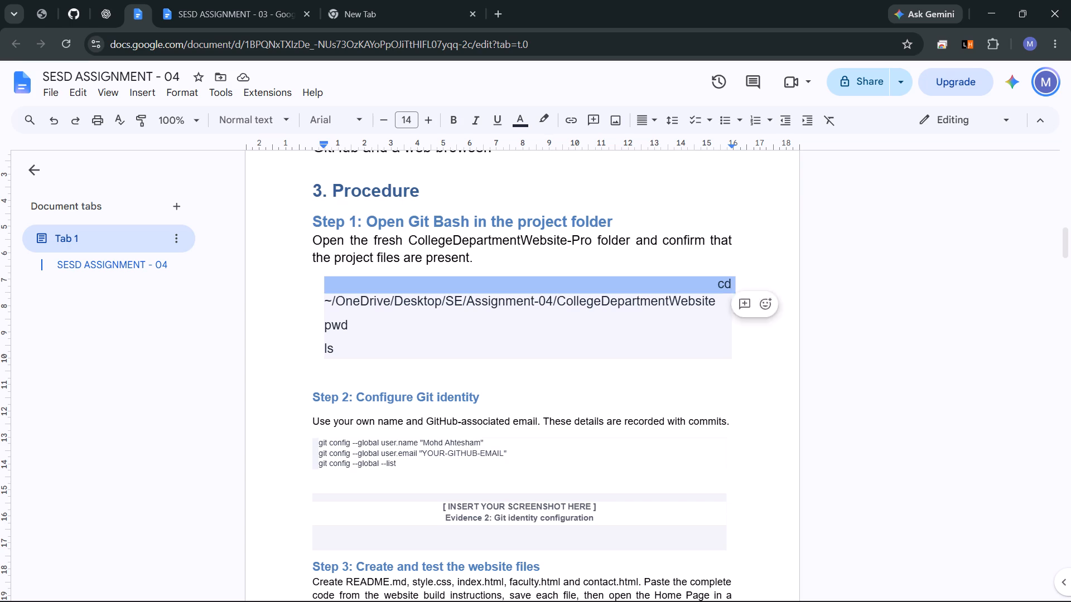
{"action": "key", "text": "shift+Down"}
{"action": "key", "text": "shift+Down"}
{"action": "key", "text": "shift+Down"}
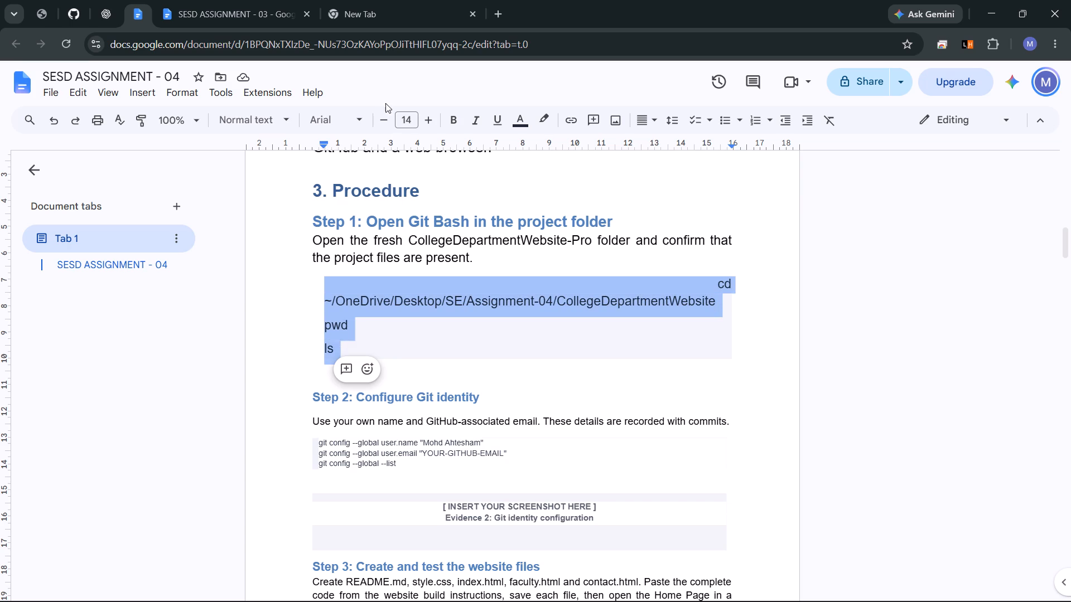
{"action": "left_click", "coordinate": [381, 112]}
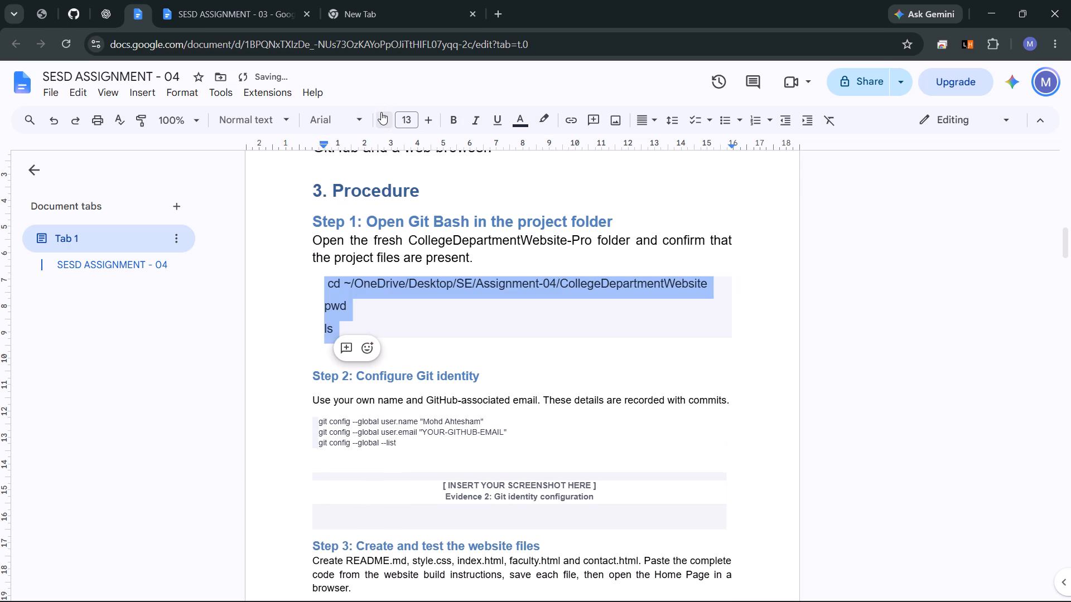
Delete the empty line between the shaded Step 1 block and the "Step 2: Configure Git identity" heading.
{"action": "left_click", "coordinate": [409, 354]}
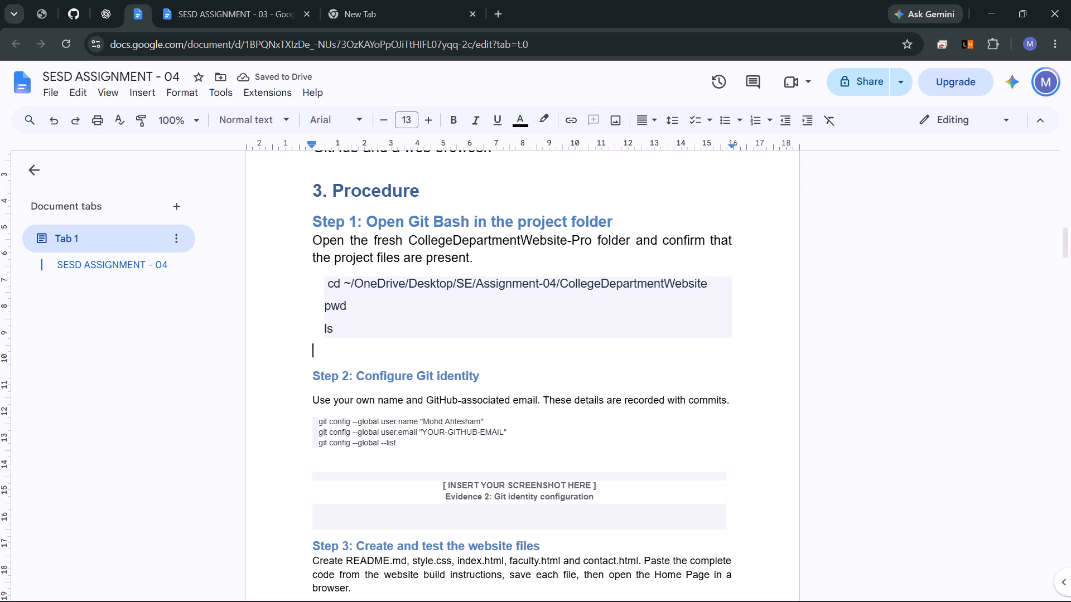
{"action": "key", "text": "BackSpace"}
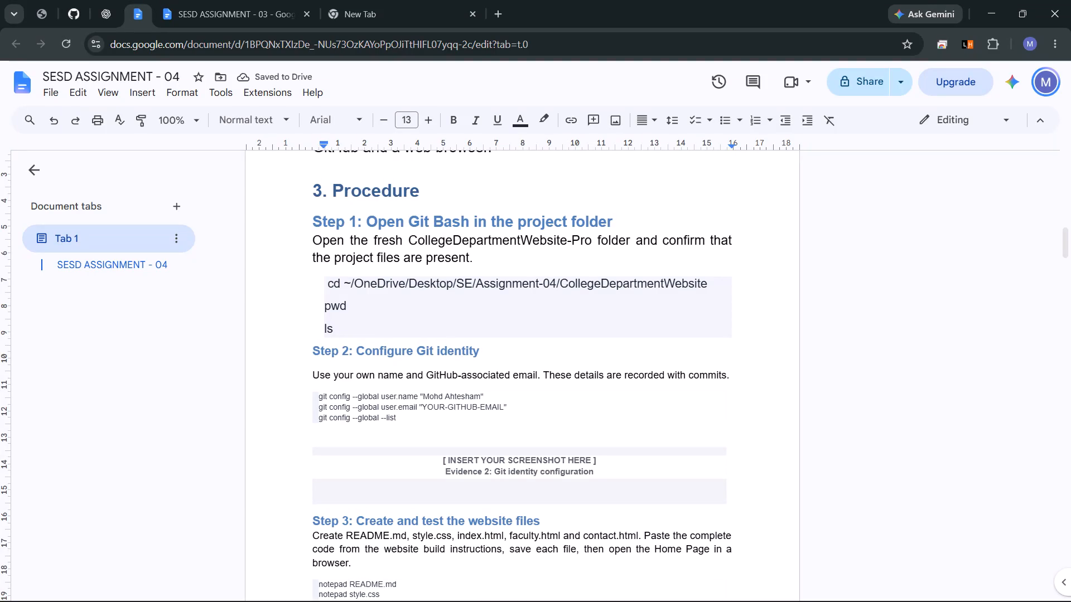
Enlarge the "Step 2: Configure Git identity" heading to font size 16, matching the Step 1 heading.
{"action": "left_click", "coordinate": [312, 353]}
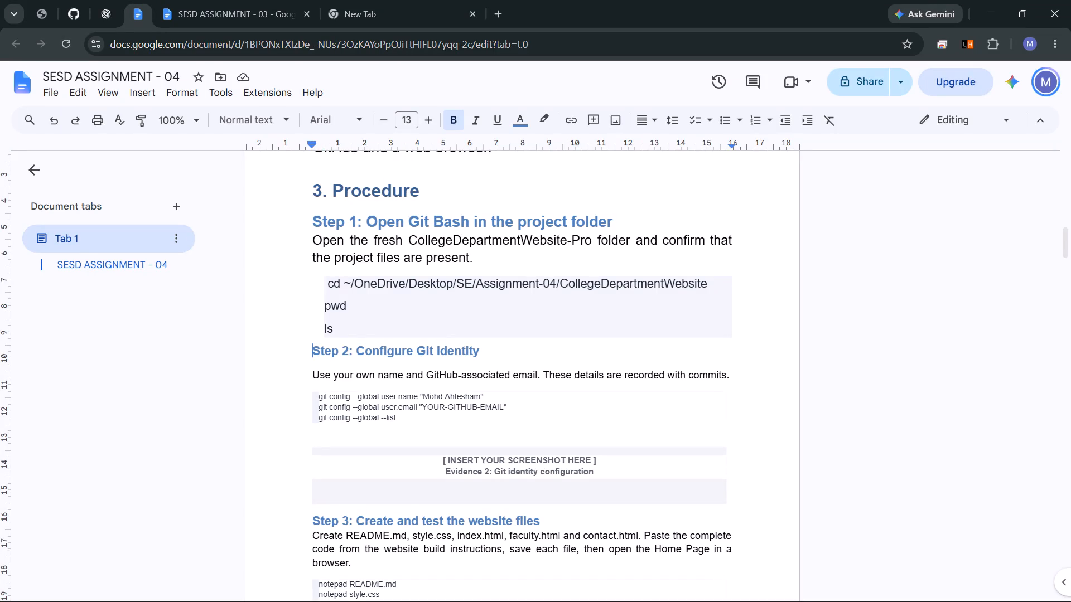
{"action": "key", "text": "shift+Down"}
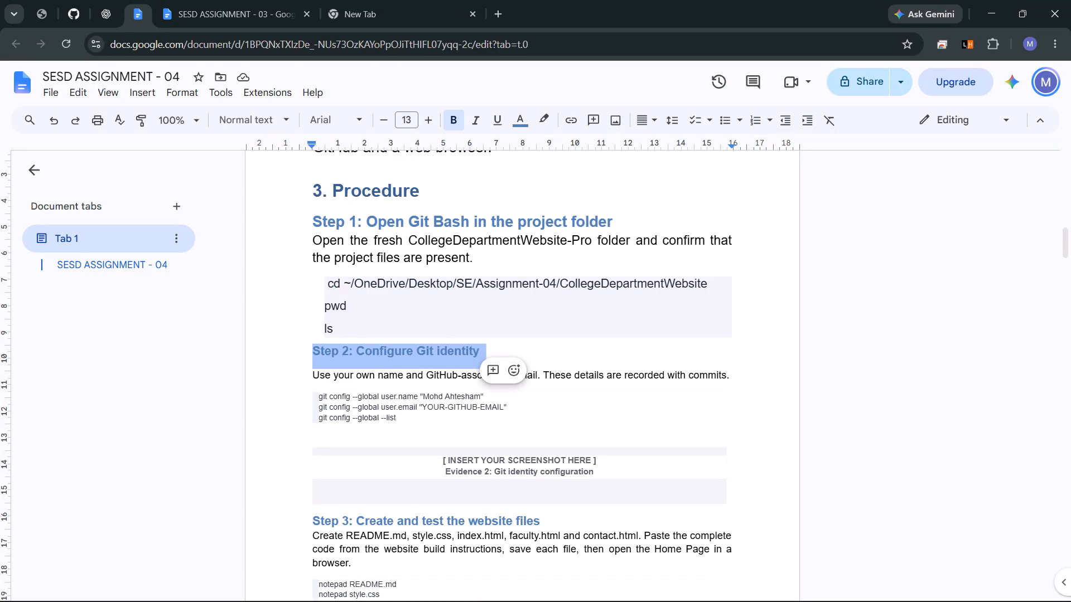
{"action": "left_click", "coordinate": [435, 123]}
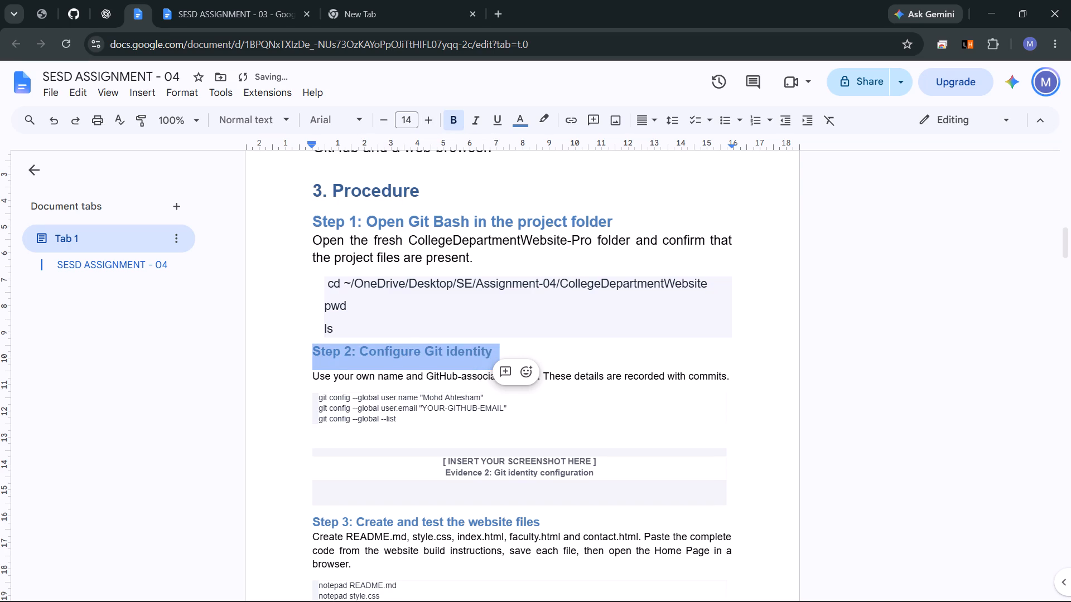
{"action": "double_click", "coordinate": [422, 221]}
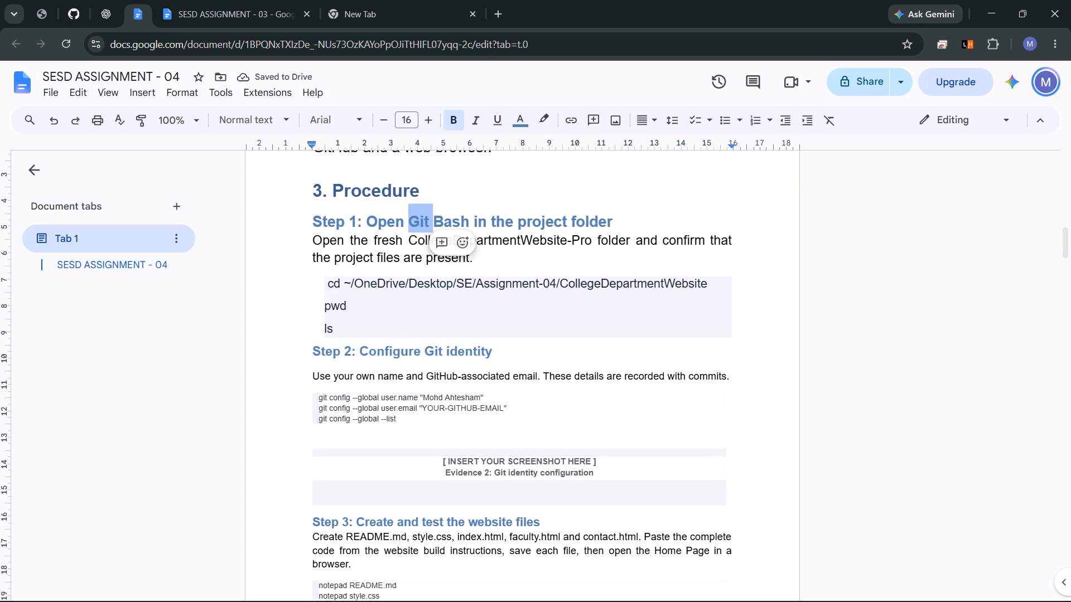
{"action": "left_click", "coordinate": [316, 346]}
{"action": "key", "text": "shift+Down"}
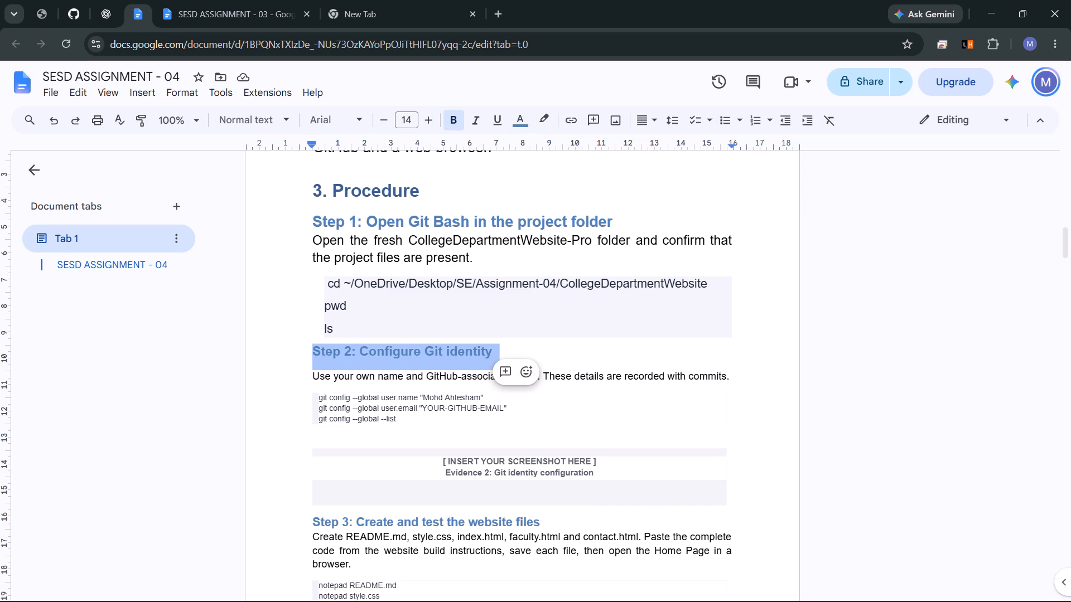
{"action": "left_click", "coordinate": [432, 124]}
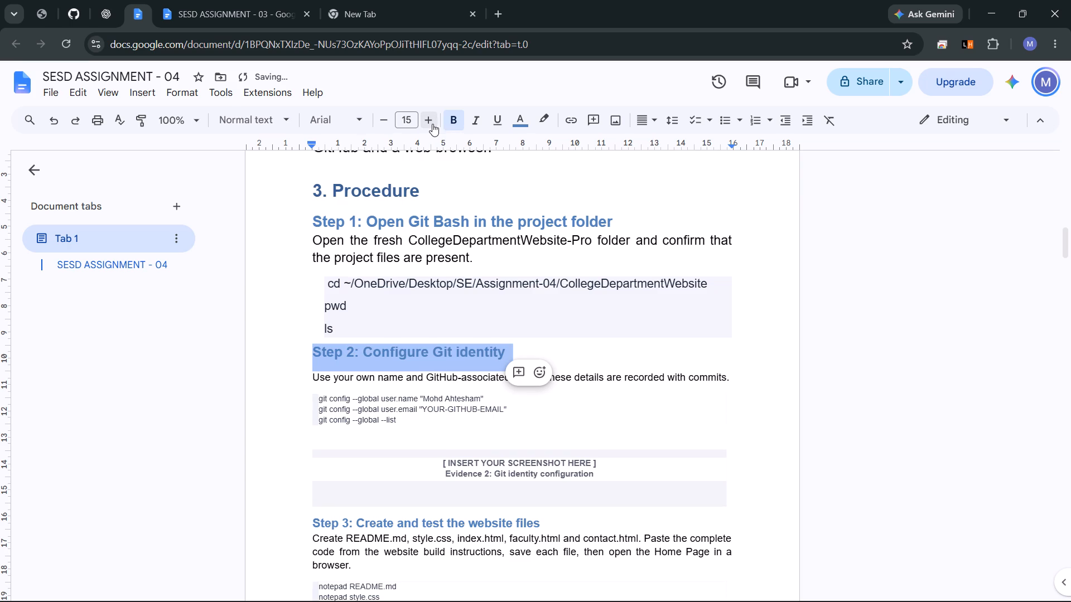
{"action": "left_click", "coordinate": [432, 124]}
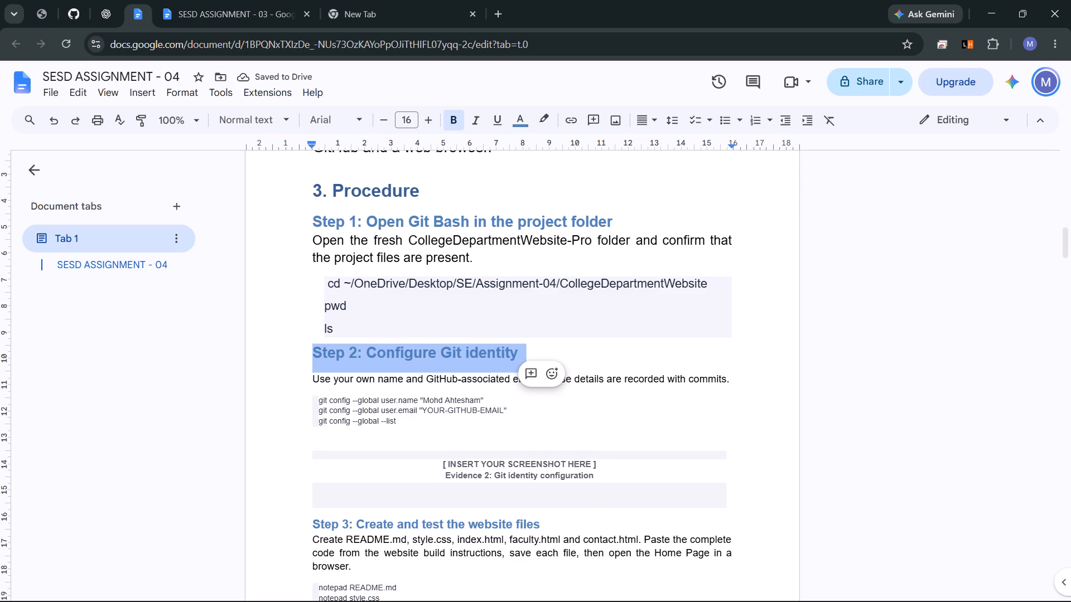
Add a leading space before pwd and before ls in the Step 1 block to align them with the cd command.
{"action": "left_click", "coordinate": [325, 309]}
{"action": "key", "text": "space"}
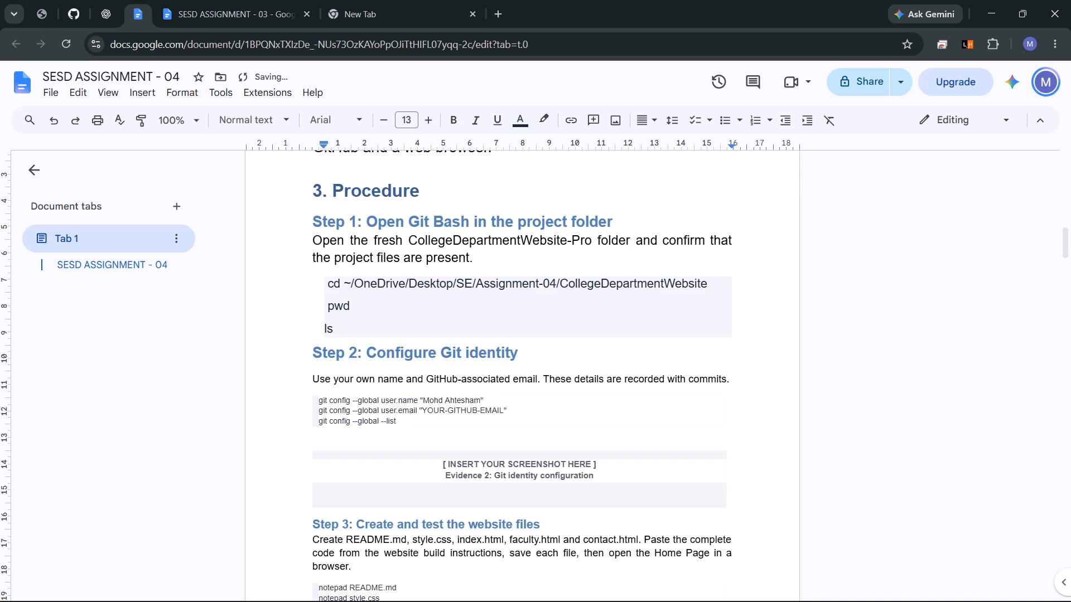
{"action": "left_click", "coordinate": [324, 327]}
{"action": "key", "text": "space"}
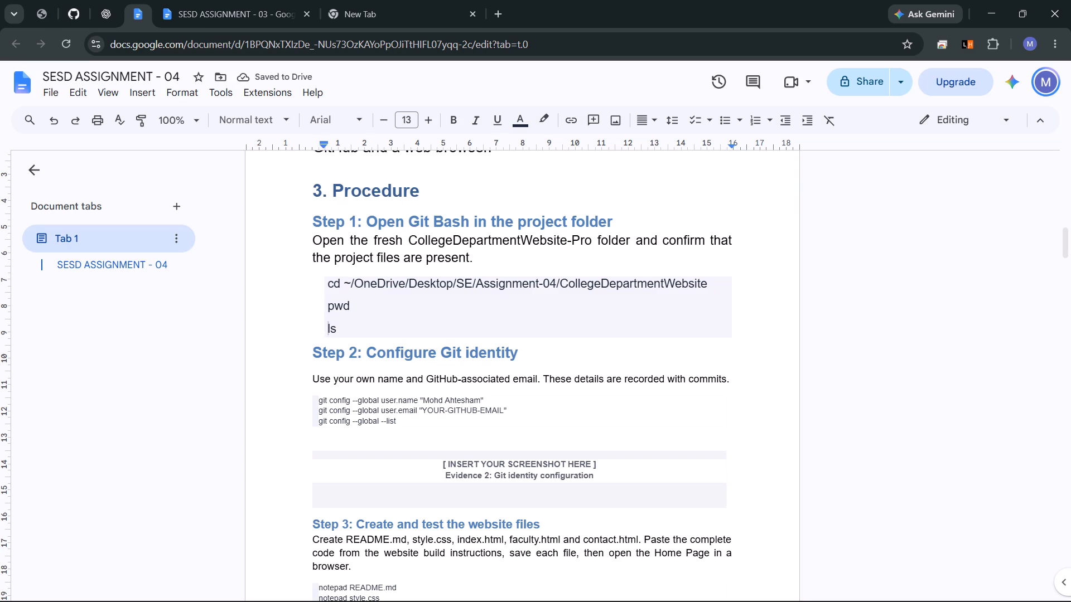
{"action": "left_click", "coordinate": [340, 317]}
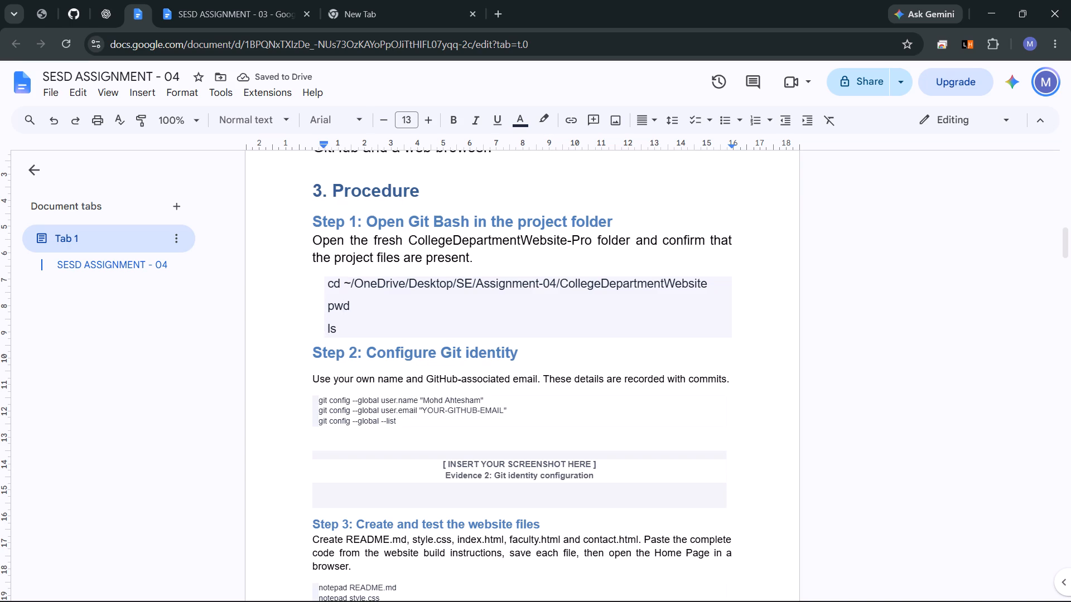
{"action": "left_click", "coordinate": [335, 317]}
{"action": "key", "text": "Down"}
Set the Step 2 paragraph about using your own name and GitHub-associated email to font size 14, and compare its size with the headings.
{"action": "left_click", "coordinate": [312, 379]}
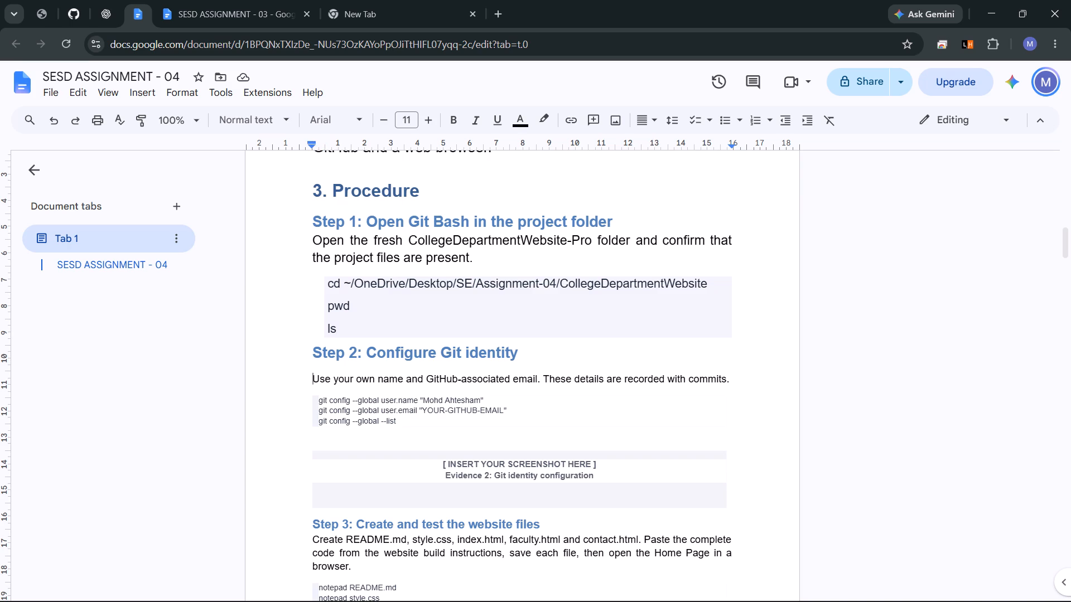
{"action": "key", "text": "shift+Down"}
{"action": "key", "text": "shift+Left"}
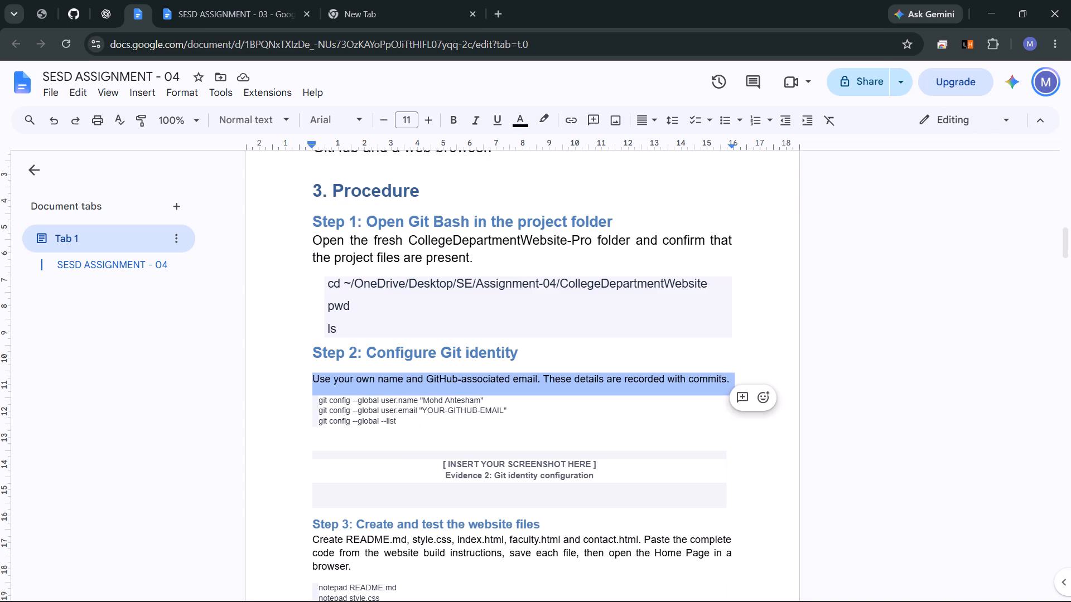
{"action": "left_click", "coordinate": [429, 128]}
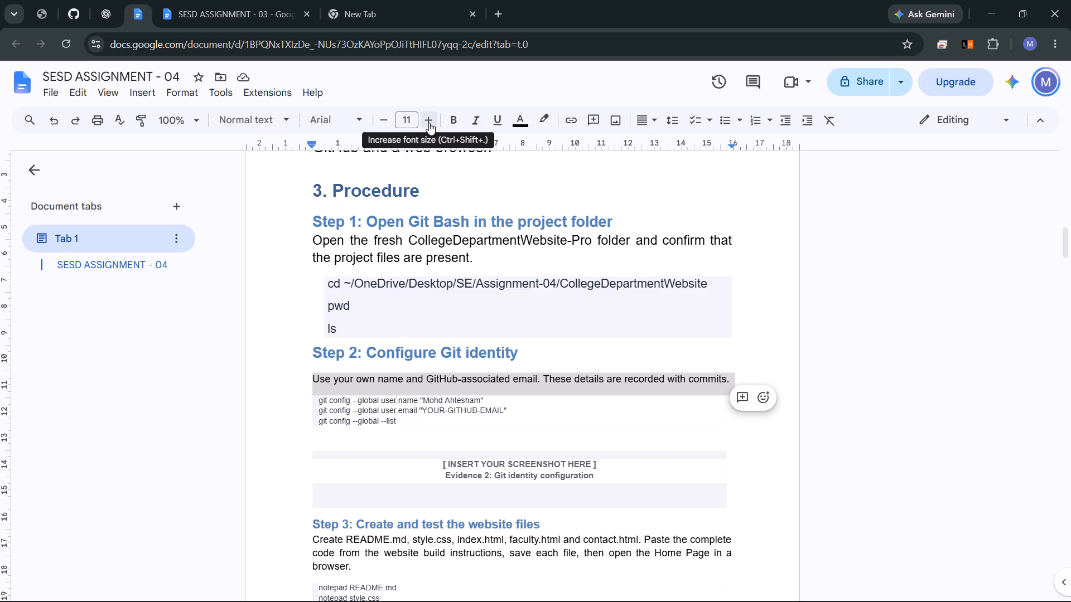
{"action": "left_click", "coordinate": [429, 123]}
{"action": "left_click", "coordinate": [429, 123]}
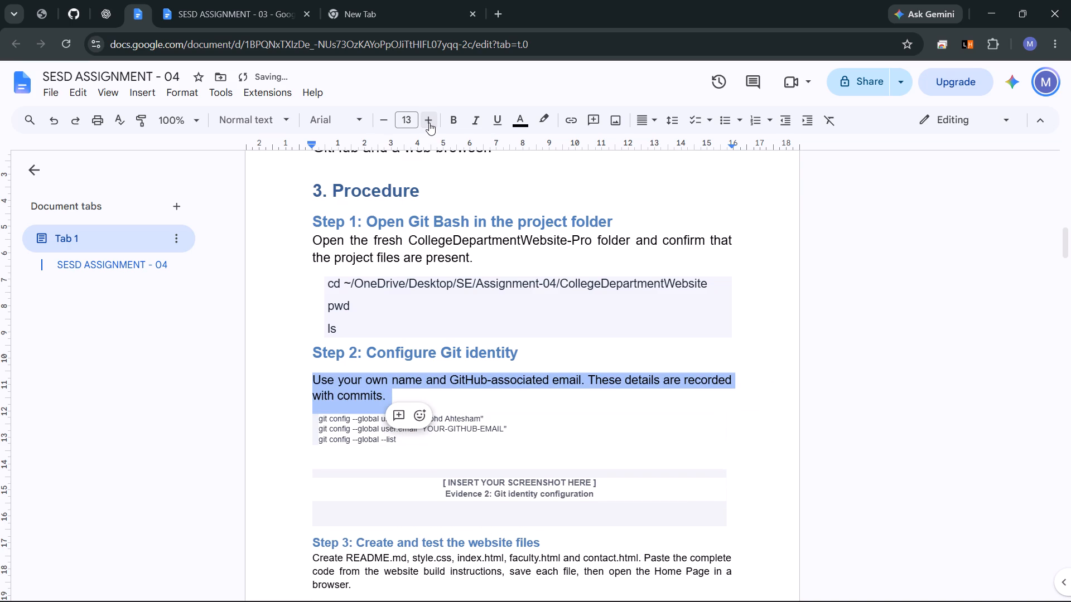
{"action": "left_click", "coordinate": [429, 123]}
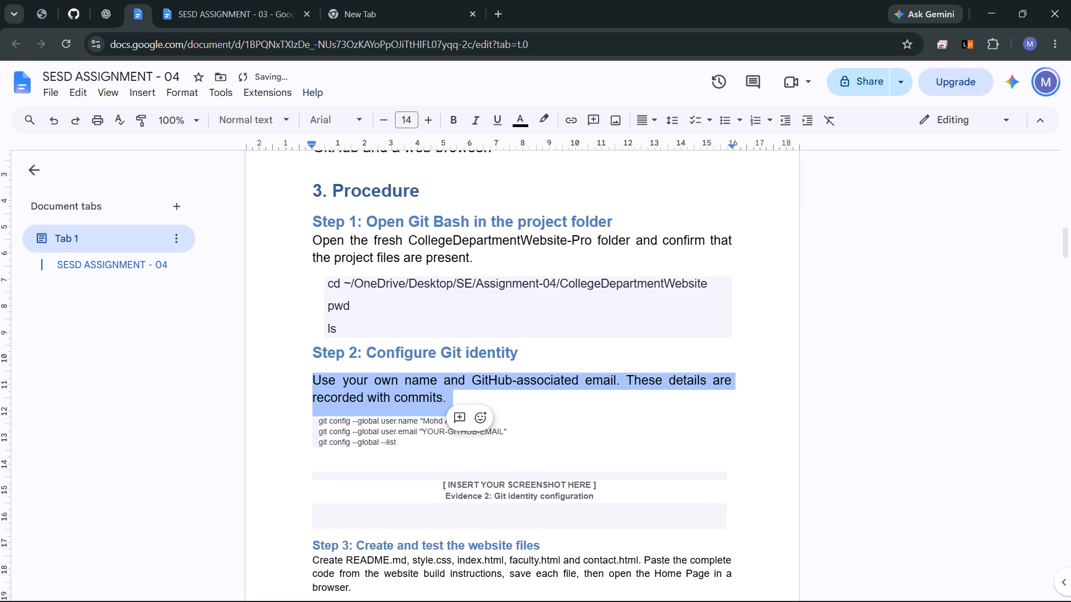
{"action": "double_click", "coordinate": [388, 200]}
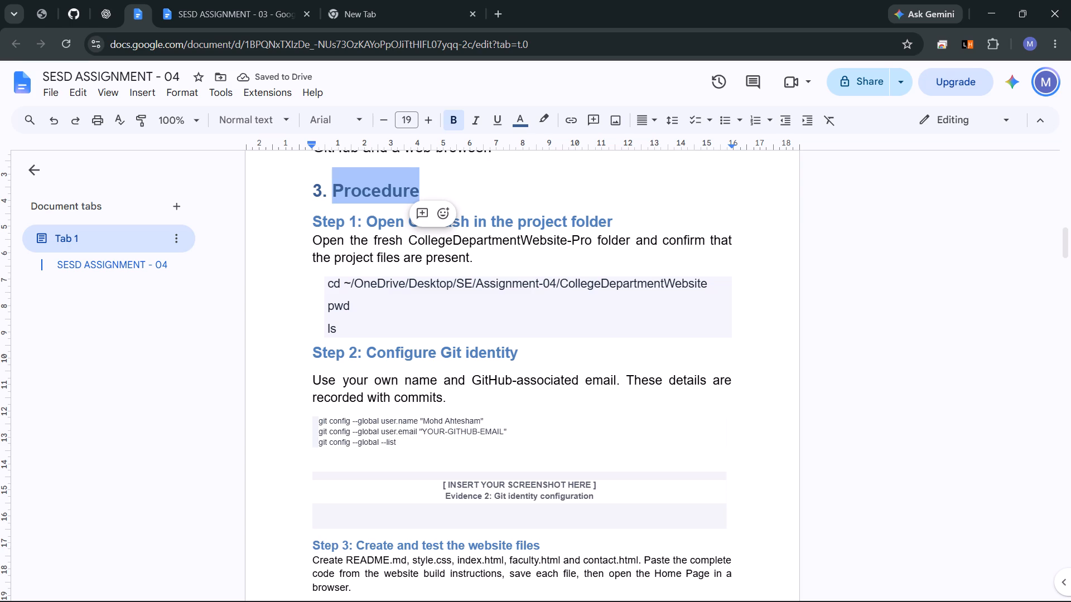
{"action": "left_click", "coordinate": [383, 216]}
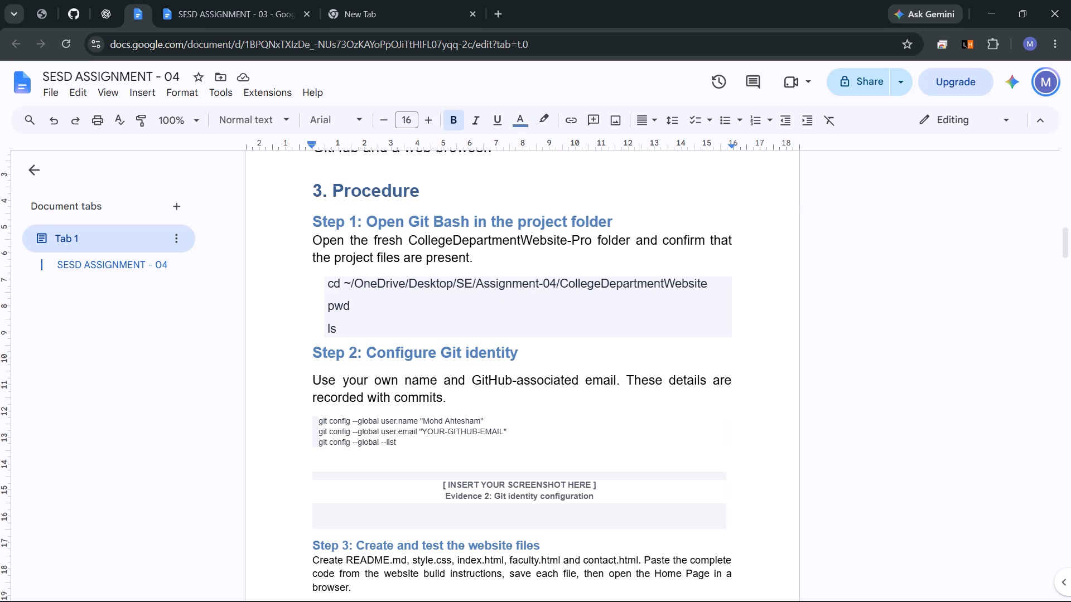
{"action": "left_click", "coordinate": [404, 352]}
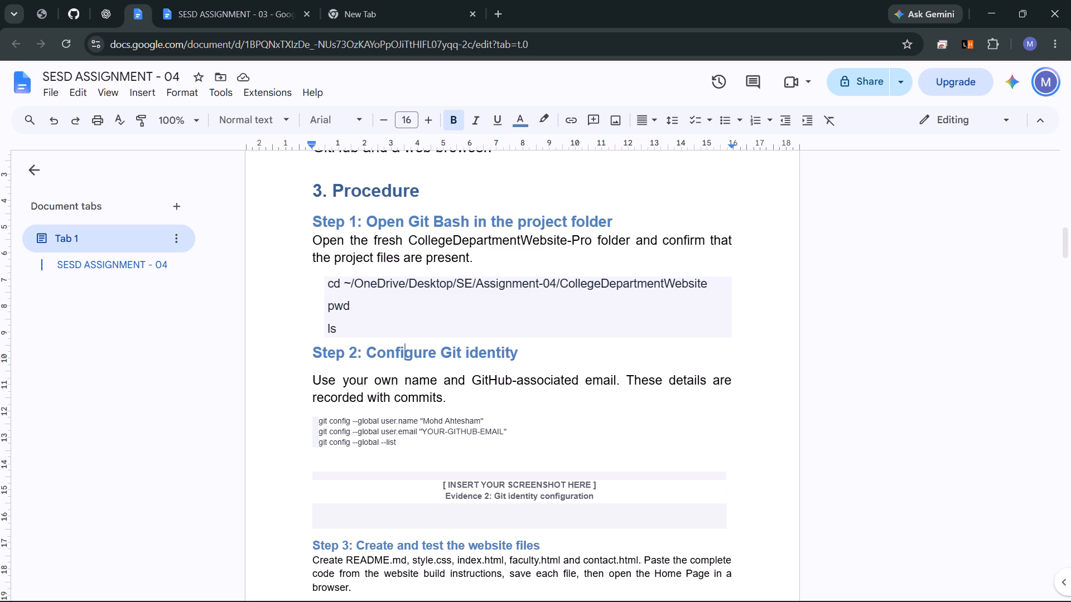
{"action": "left_click", "coordinate": [393, 378]}
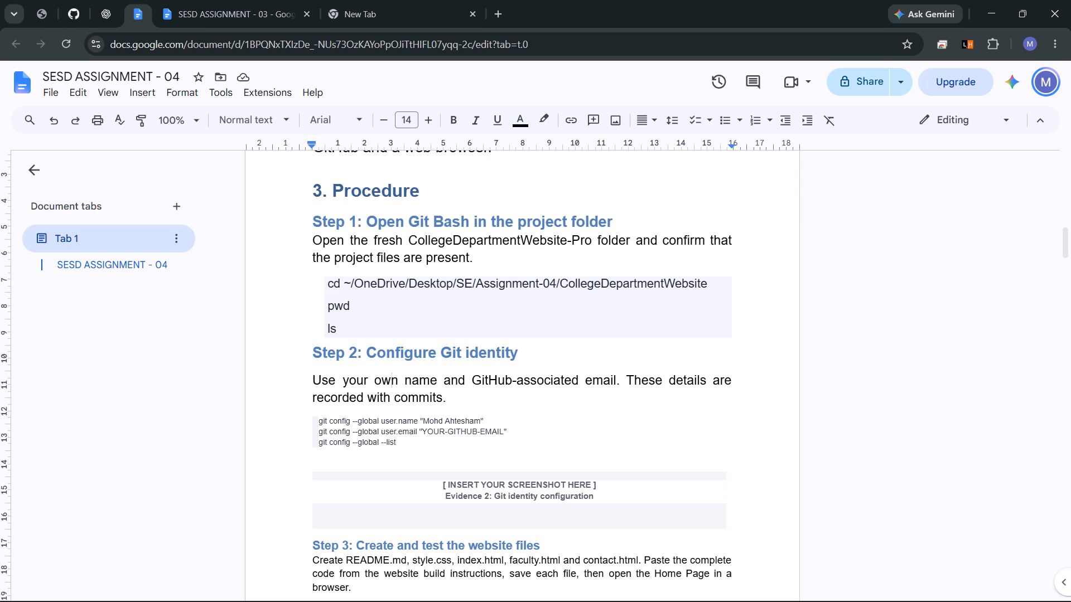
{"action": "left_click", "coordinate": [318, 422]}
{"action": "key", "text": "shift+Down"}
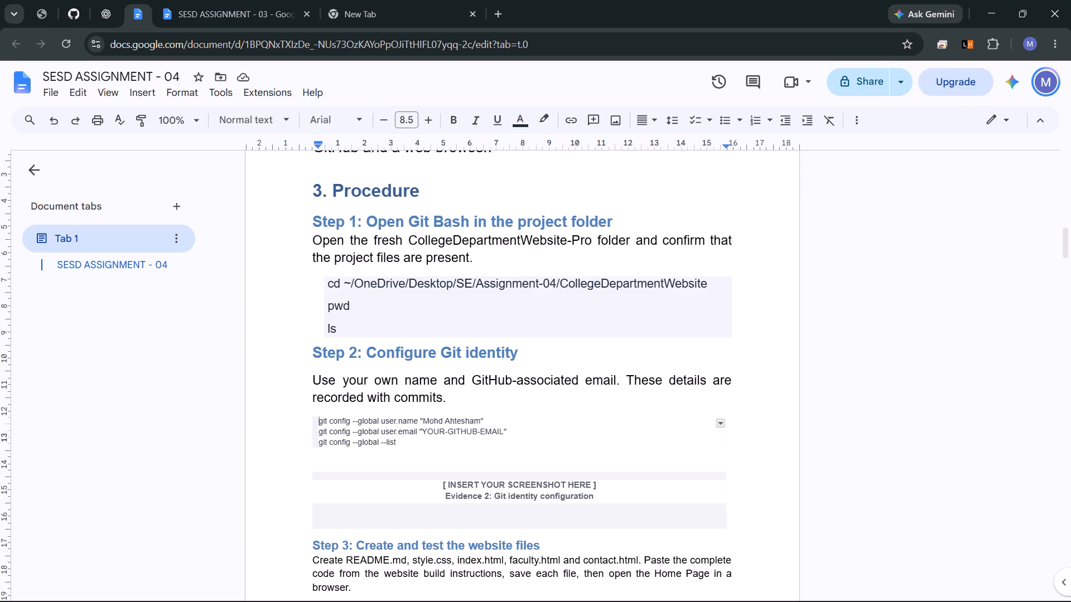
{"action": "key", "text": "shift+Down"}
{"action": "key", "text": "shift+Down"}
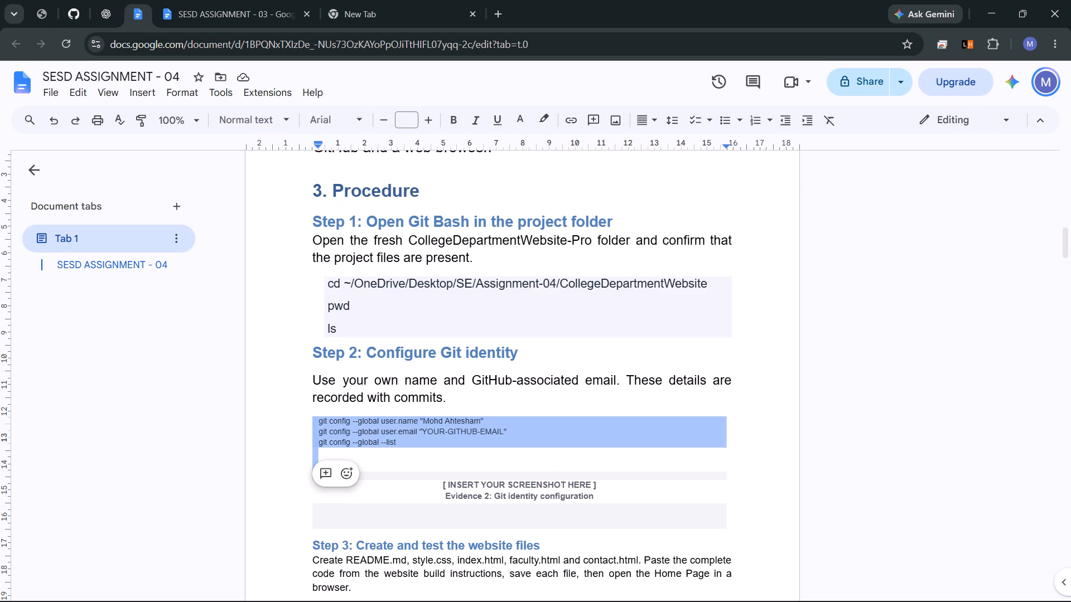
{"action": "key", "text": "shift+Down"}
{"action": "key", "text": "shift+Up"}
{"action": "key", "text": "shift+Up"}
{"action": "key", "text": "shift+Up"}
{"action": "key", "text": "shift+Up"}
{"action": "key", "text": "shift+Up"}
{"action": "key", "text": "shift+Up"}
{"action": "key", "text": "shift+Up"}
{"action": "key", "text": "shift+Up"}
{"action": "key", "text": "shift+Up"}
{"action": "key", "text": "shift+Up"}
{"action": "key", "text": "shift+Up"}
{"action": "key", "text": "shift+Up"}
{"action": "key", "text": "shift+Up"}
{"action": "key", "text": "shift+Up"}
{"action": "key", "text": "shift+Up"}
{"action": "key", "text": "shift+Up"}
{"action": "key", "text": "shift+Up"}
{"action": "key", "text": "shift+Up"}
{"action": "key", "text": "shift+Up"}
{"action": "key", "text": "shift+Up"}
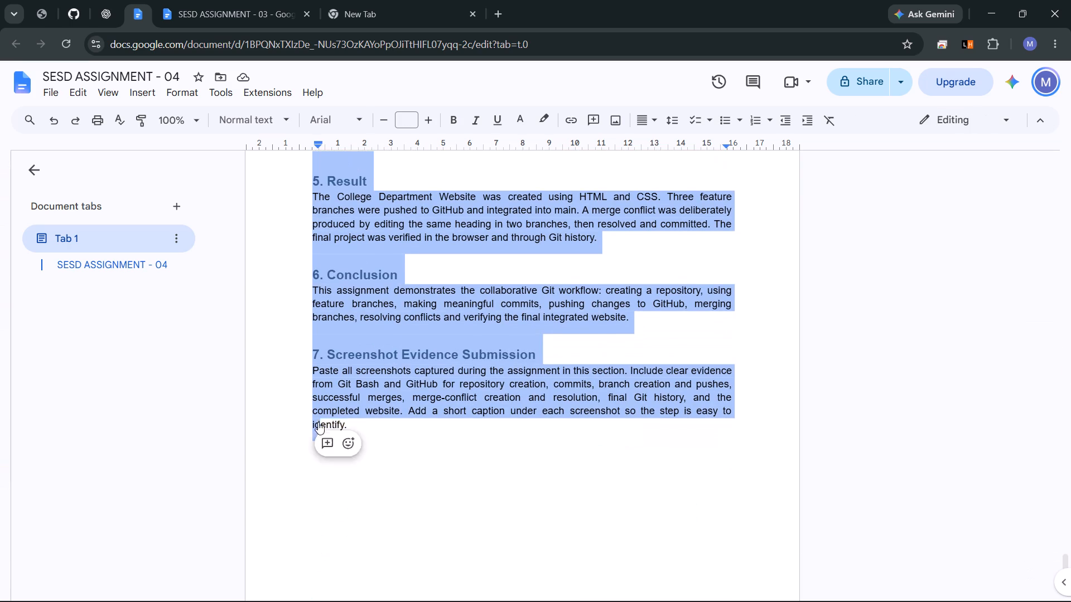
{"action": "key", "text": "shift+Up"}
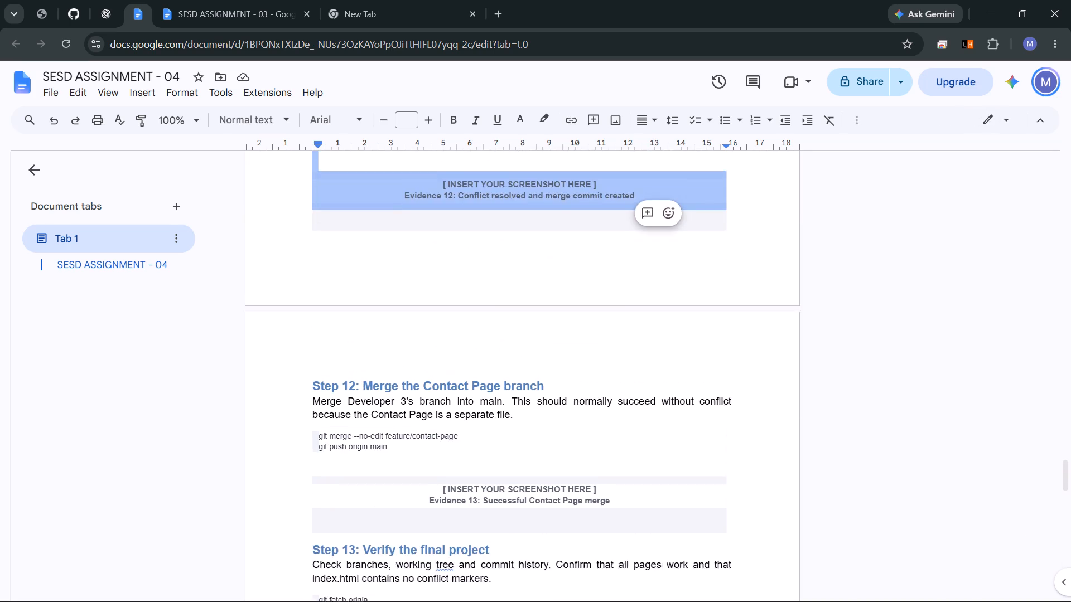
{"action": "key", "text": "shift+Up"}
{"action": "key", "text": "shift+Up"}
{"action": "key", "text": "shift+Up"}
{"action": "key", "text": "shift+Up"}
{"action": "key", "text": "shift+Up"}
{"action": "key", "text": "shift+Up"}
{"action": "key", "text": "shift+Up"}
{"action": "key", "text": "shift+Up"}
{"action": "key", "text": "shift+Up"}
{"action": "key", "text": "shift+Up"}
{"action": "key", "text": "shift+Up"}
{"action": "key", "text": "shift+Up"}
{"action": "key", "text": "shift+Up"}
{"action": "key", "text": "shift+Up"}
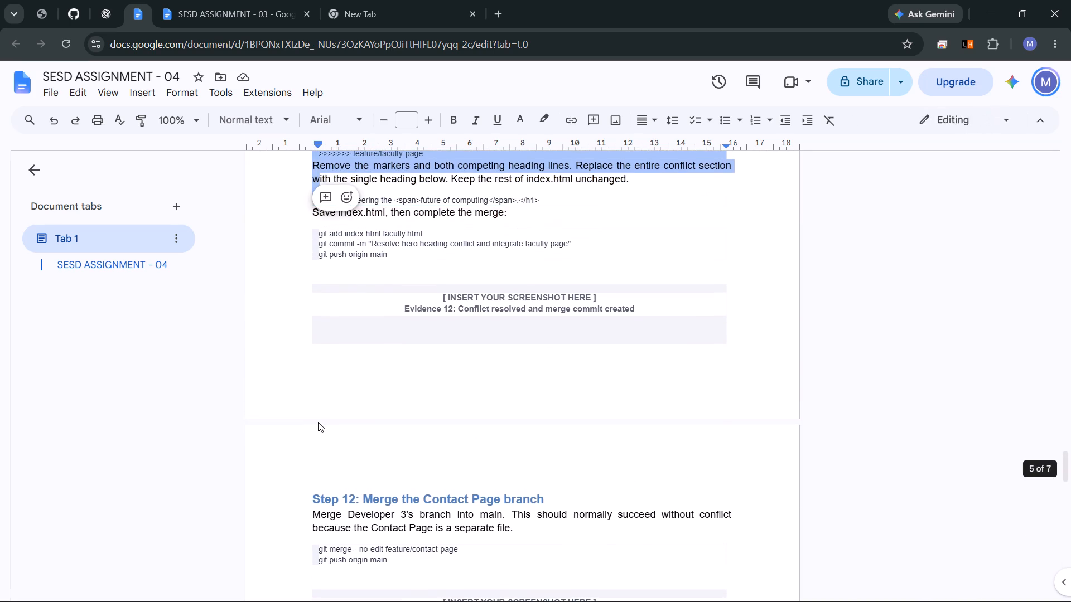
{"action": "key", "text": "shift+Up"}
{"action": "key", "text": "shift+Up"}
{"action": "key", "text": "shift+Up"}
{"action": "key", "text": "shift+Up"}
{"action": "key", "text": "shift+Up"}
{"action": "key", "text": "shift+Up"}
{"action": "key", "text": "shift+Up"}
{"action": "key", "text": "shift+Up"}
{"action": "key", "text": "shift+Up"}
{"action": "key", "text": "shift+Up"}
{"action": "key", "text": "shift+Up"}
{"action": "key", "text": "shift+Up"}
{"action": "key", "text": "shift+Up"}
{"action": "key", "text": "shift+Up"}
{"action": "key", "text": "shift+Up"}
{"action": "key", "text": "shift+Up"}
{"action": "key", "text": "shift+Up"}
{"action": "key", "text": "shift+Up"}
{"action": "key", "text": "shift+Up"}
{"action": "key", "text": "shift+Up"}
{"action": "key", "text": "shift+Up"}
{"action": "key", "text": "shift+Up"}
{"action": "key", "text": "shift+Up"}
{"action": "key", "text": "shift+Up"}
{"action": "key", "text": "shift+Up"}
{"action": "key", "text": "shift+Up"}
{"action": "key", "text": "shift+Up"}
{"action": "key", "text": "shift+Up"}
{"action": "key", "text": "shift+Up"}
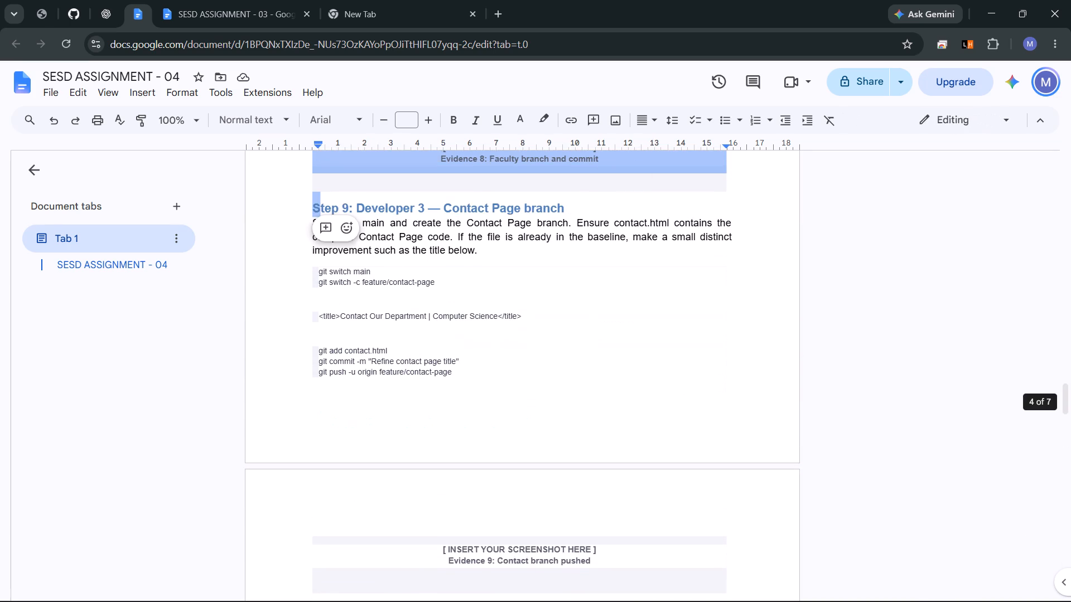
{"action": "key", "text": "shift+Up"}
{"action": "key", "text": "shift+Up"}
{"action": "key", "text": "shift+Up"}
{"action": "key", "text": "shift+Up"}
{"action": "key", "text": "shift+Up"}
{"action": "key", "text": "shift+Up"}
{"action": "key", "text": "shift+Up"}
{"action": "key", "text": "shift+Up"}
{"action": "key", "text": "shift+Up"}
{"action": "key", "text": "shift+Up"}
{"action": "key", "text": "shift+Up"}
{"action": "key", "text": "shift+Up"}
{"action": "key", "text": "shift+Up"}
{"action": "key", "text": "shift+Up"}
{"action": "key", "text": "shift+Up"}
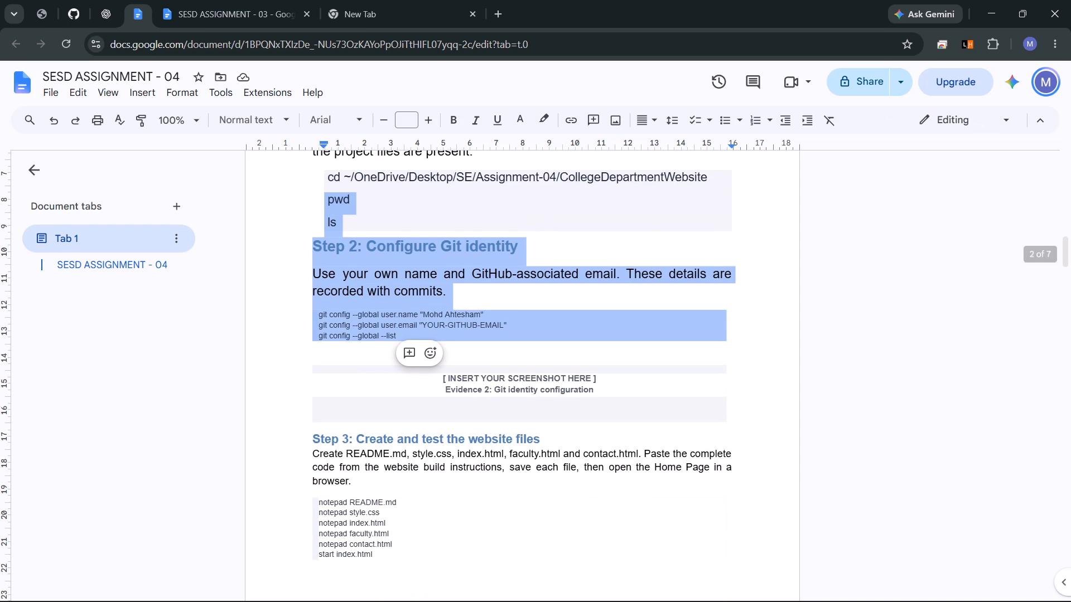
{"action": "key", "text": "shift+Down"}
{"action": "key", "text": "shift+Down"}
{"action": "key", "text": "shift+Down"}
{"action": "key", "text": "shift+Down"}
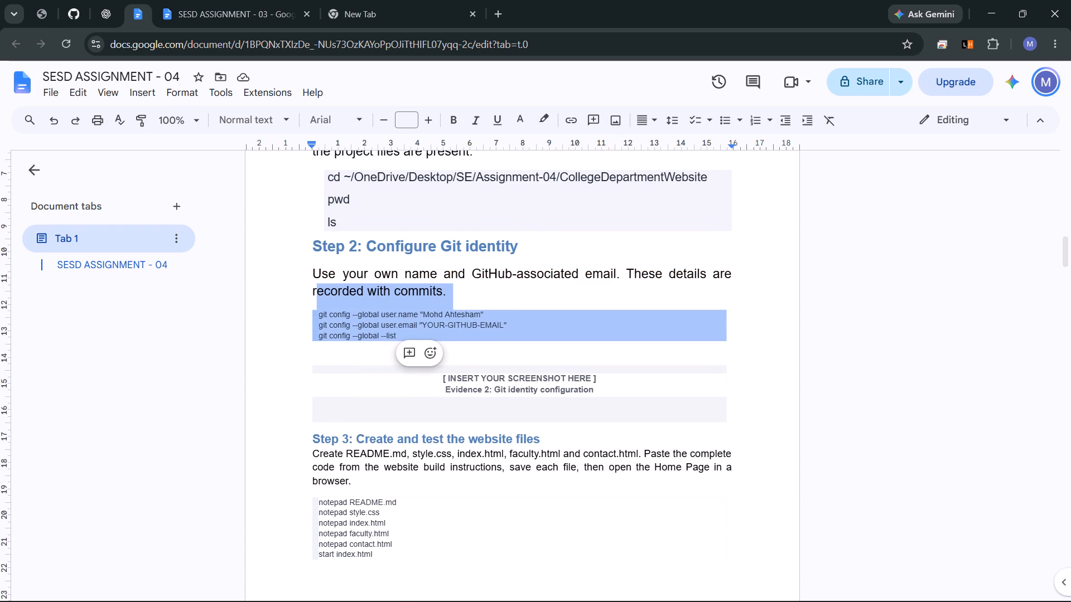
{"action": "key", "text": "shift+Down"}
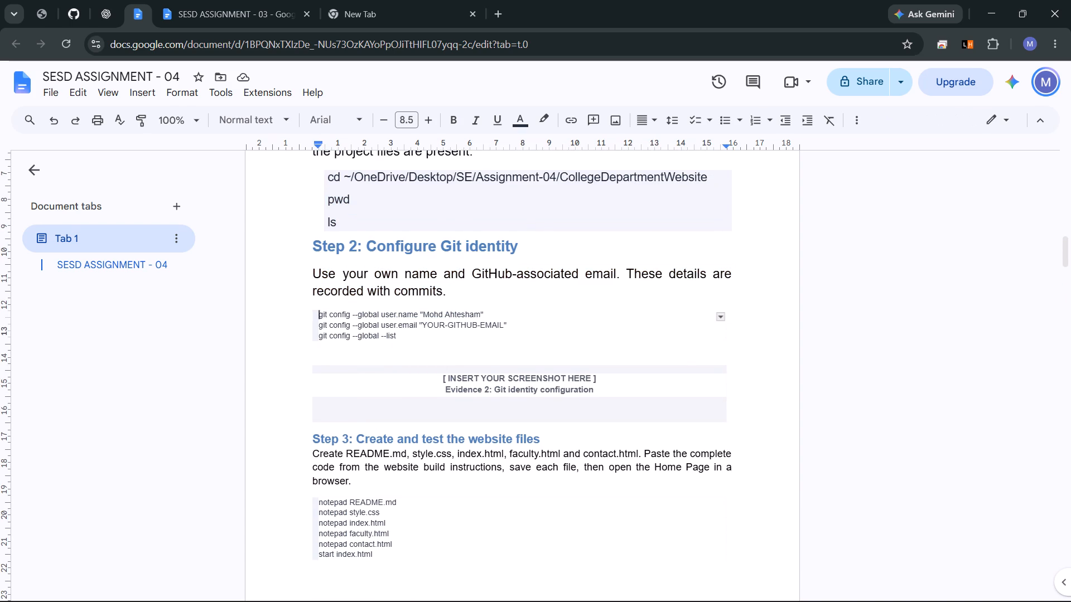
Delete the small-font block of three git config commands under the Step 2 paragraph.
{"action": "key", "text": "Left"}
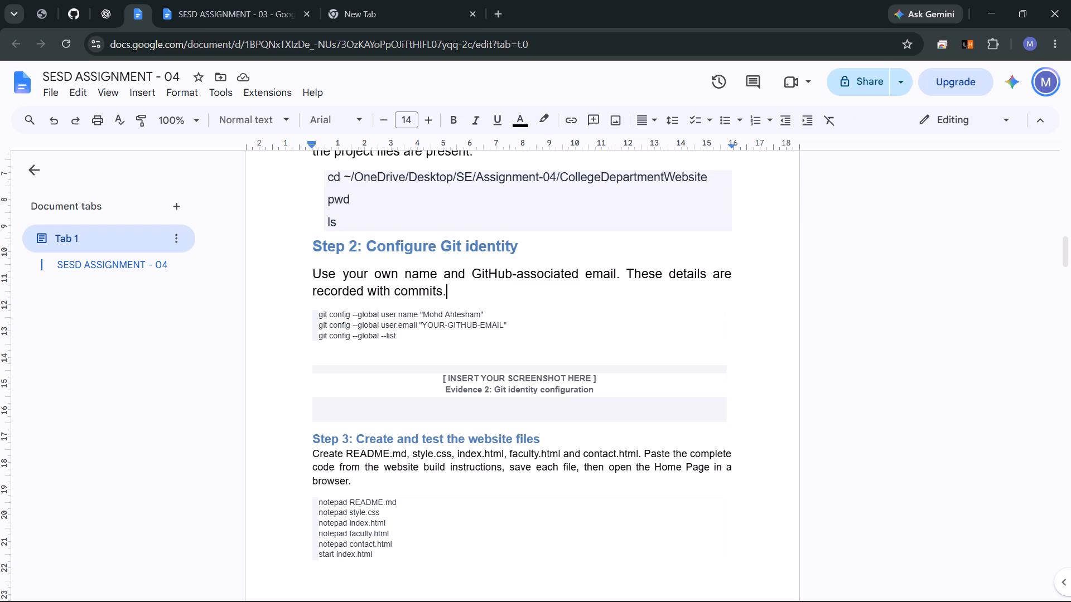
{"action": "key", "text": "Right"}
{"action": "key", "text": "shift+Down"}
{"action": "key", "text": "shift+Down"}
{"action": "key", "text": "shift+Down"}
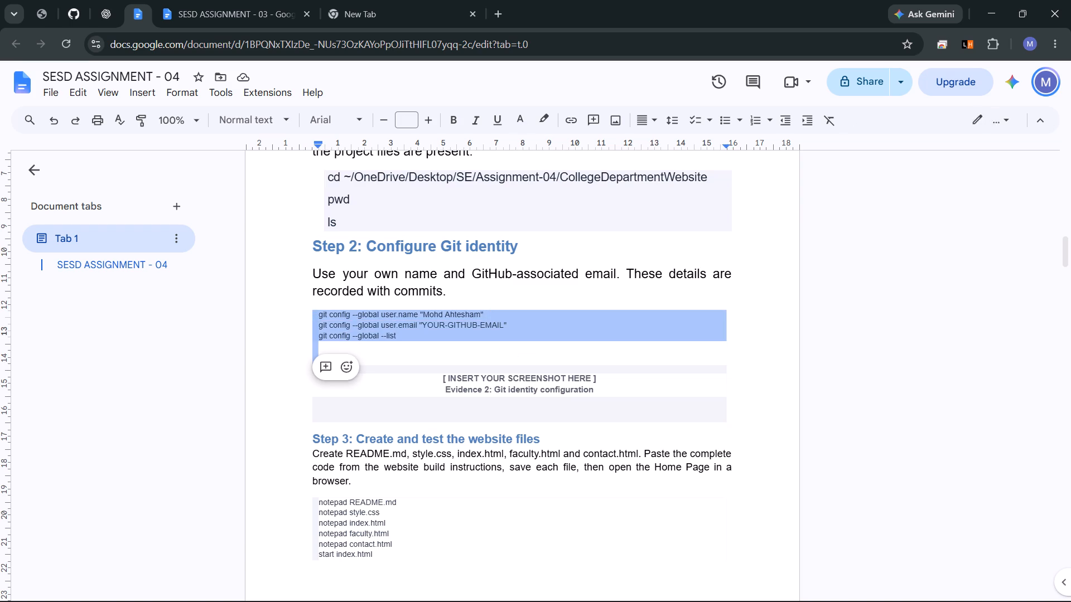
{"action": "key", "text": "BackSpace"}
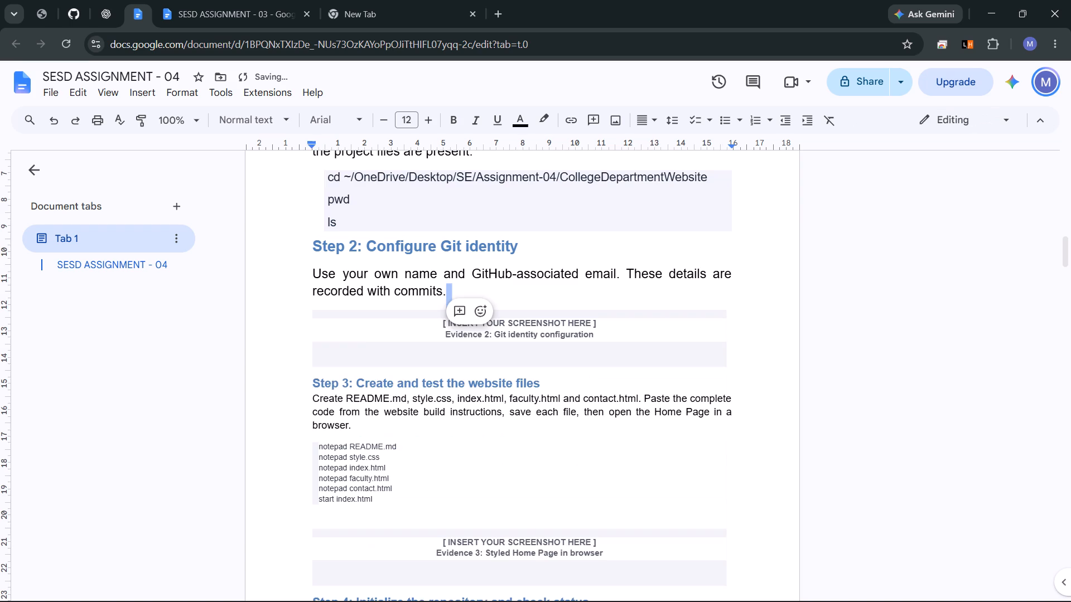
Delete the "[ INSERT YOUR SCREENSHOT HERE ] Evidence 2: Git identity configuration" placeholder block above the Step 3 heading.
{"action": "key", "text": "Down"}
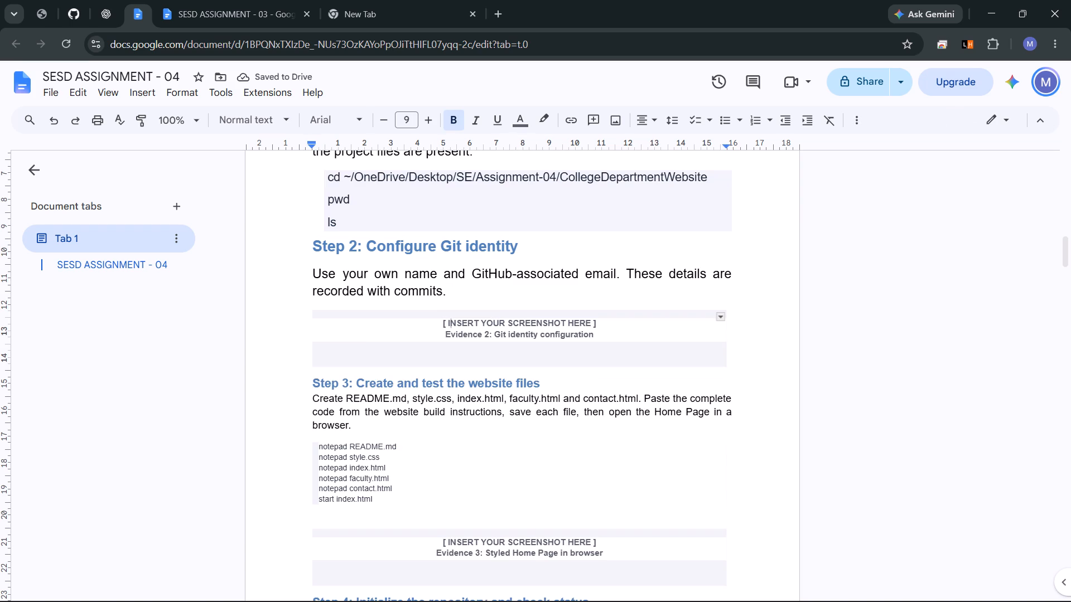
{"action": "key", "text": "Down"}
{"action": "key", "text": "Up"}
{"action": "key", "text": "Left"}
{"action": "key", "text": "Left"}
{"action": "key", "text": "Left"}
{"action": "key", "text": "Left"}
{"action": "key", "text": "Right"}
{"action": "key", "text": "shift+Down"}
{"action": "key", "text": "shift+Down"}
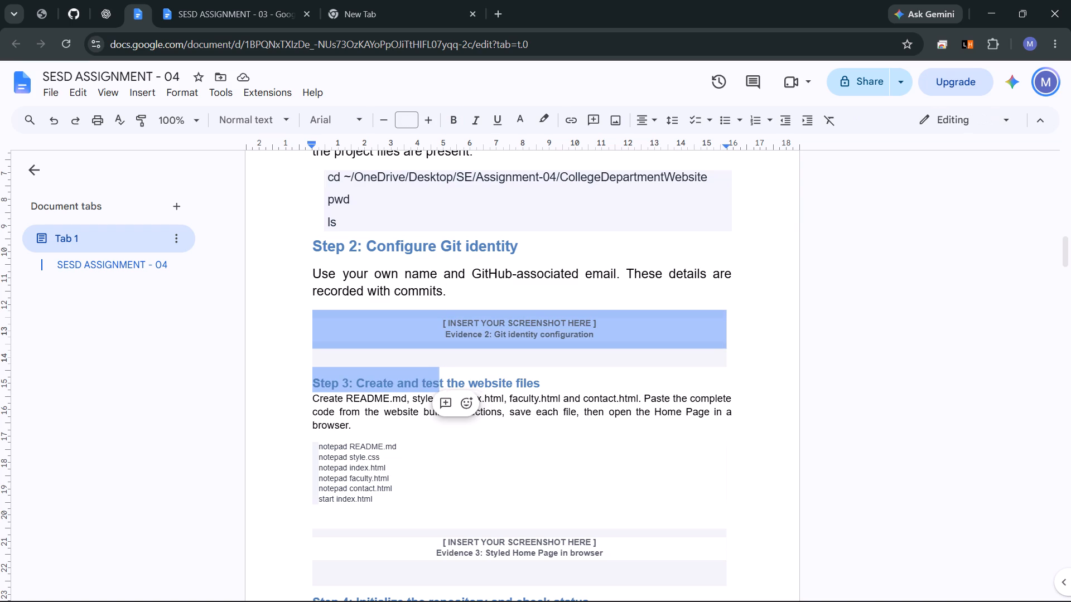
{"action": "key", "text": "shift+Left"}
{"action": "key", "text": "shift+Left"}
{"action": "key", "text": "shift+Left"}
{"action": "key", "text": "shift+Left"}
{"action": "key", "text": "shift+Left"}
{"action": "key", "text": "shift+Left"}
{"action": "key", "text": "shift+Left"}
{"action": "key", "text": "shift+Left"}
{"action": "key", "text": "shift+Left"}
{"action": "key", "text": "shift+Left"}
{"action": "key", "text": "shift+Left"}
{"action": "key", "text": "shift+Left"}
{"action": "key", "text": "shift+Left"}
{"action": "key", "text": "shift+Left"}
{"action": "key", "text": "shift+Left"}
{"action": "key", "text": "shift+Left"}
{"action": "key", "text": "shift+Left"}
{"action": "key", "text": "shift+Left"}
{"action": "key", "text": "shift+Left"}
{"action": "key", "text": "shift+Left"}
{"action": "key", "text": "shift+Left"}
{"action": "key", "text": "shift+Left"}
{"action": "key", "text": "shift+Left"}
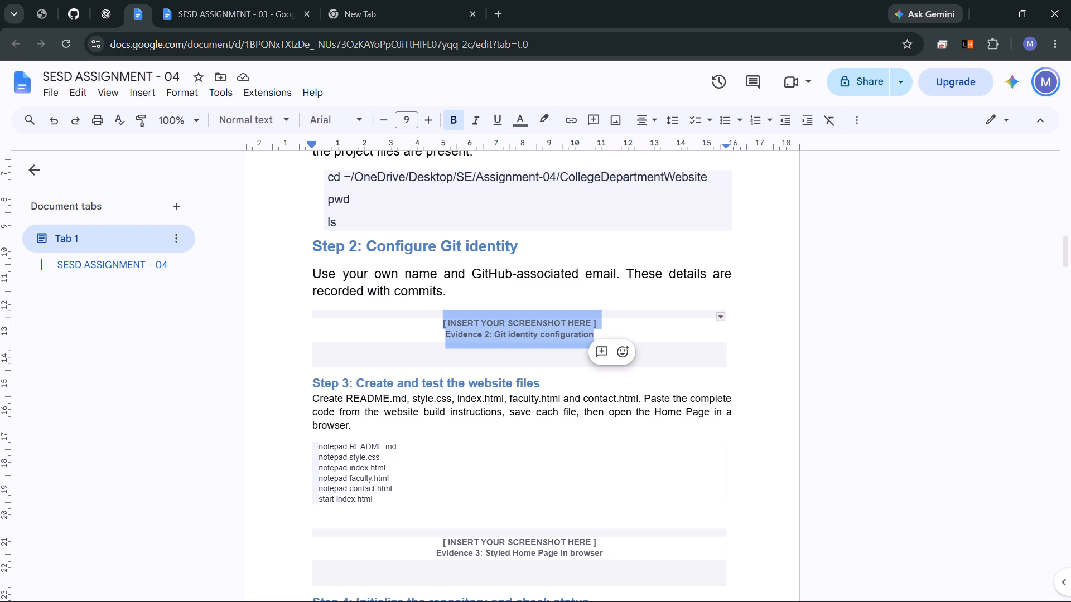
{"action": "key", "text": "shift+Right"}
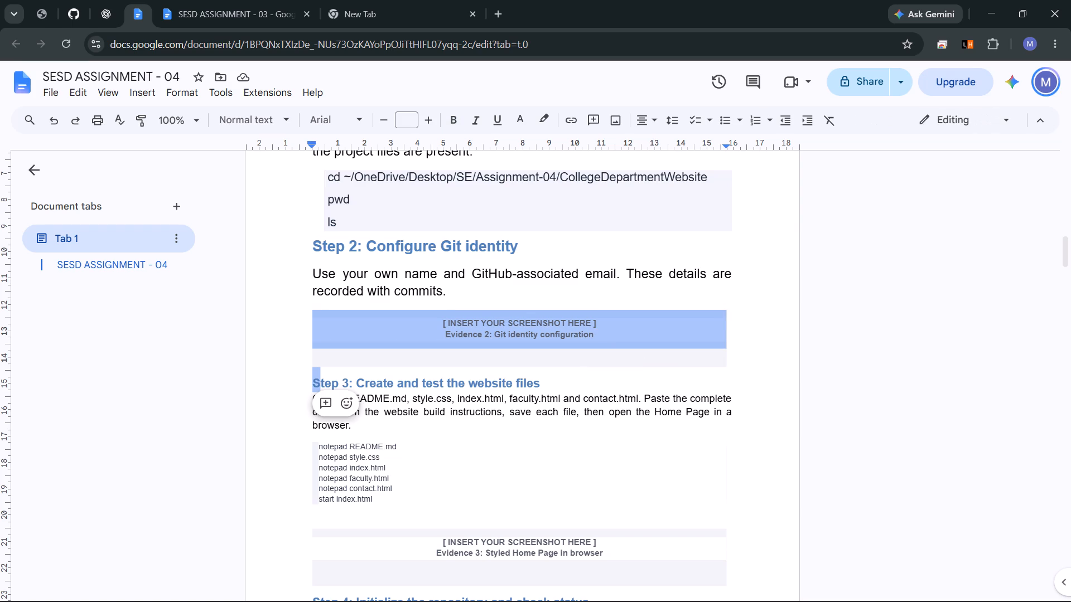
{"action": "key", "text": "shift+Left"}
{"action": "key", "text": "Delete"}
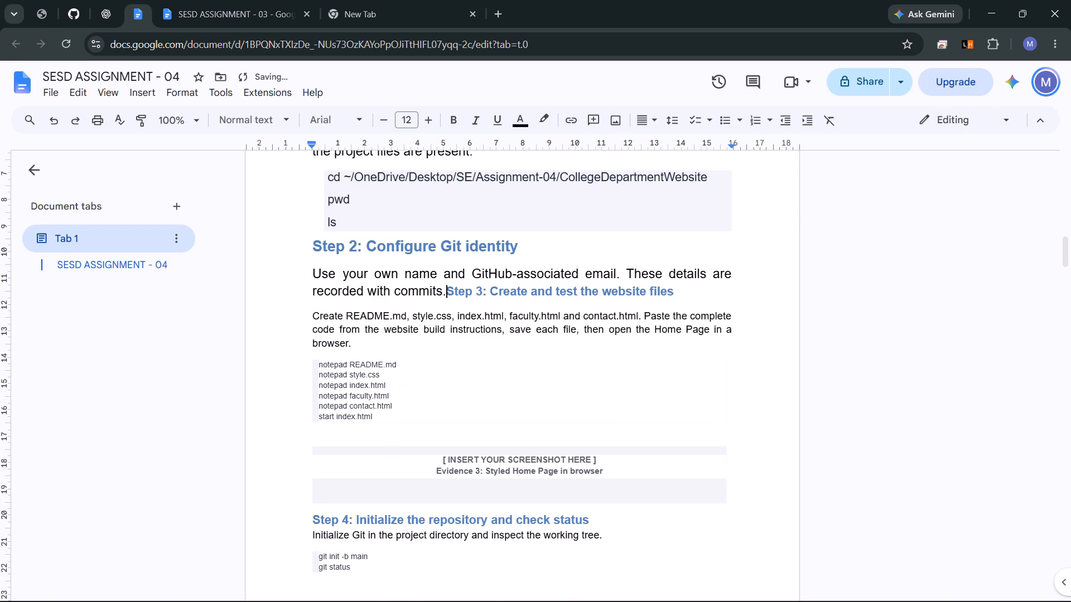
Put the "Step 3: Create and test the website files" heading on its own line, with an empty line between it and the Step 2 paragraph.
{"action": "key", "text": "Return"}
{"action": "key", "text": "Return"}
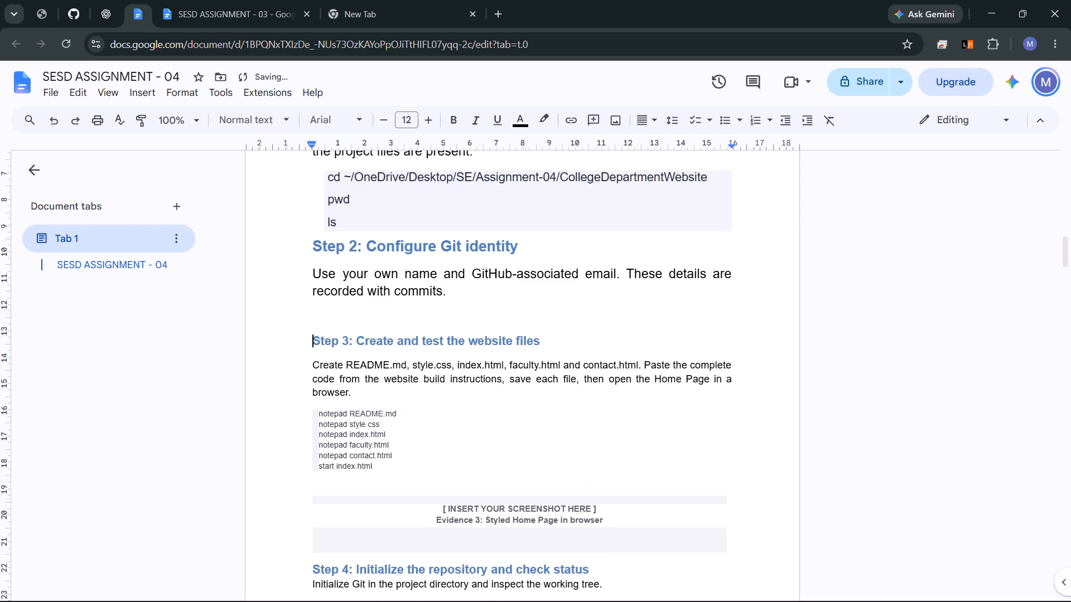
{"action": "key", "text": "Up"}
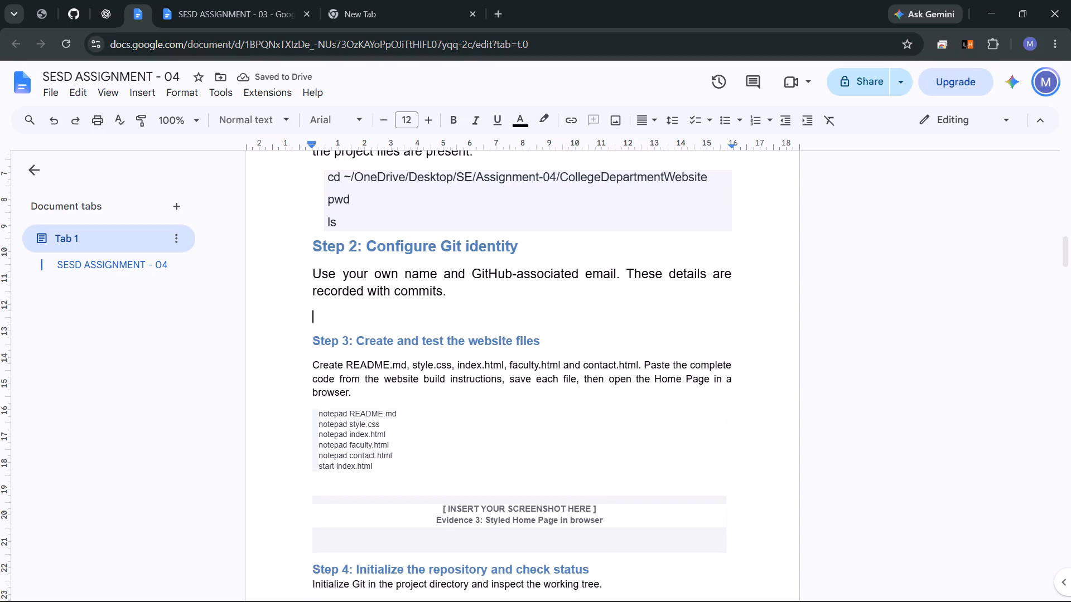
Copy the shaded pwd and ls block from the SESD ASSIGNMENT - 03 document and paste it below the Step 2 paragraph in SESD ASSIGNMENT - 04.
{"action": "left_click", "coordinate": [262, 9]}
{"action": "scroll", "coordinate": [406, 404], "scroll_direction": "up", "scroll_amount": 5}
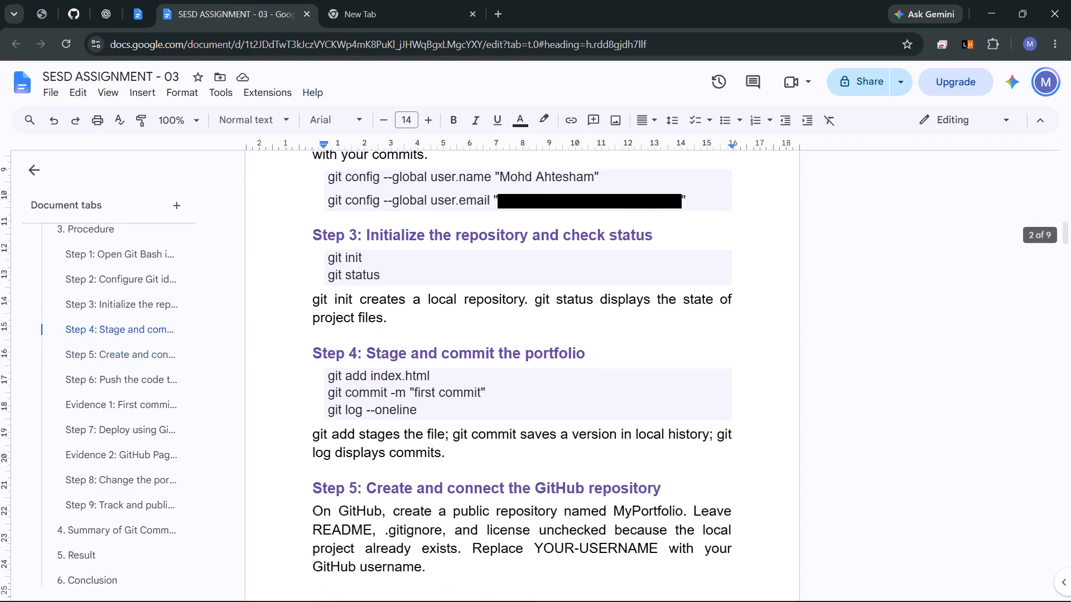
{"action": "scroll", "coordinate": [406, 404], "scroll_direction": "up", "scroll_amount": 3}
{"action": "scroll", "coordinate": [406, 404], "scroll_direction": "down", "scroll_amount": 1}
{"action": "scroll", "coordinate": [406, 404], "scroll_direction": "up", "scroll_amount": 1}
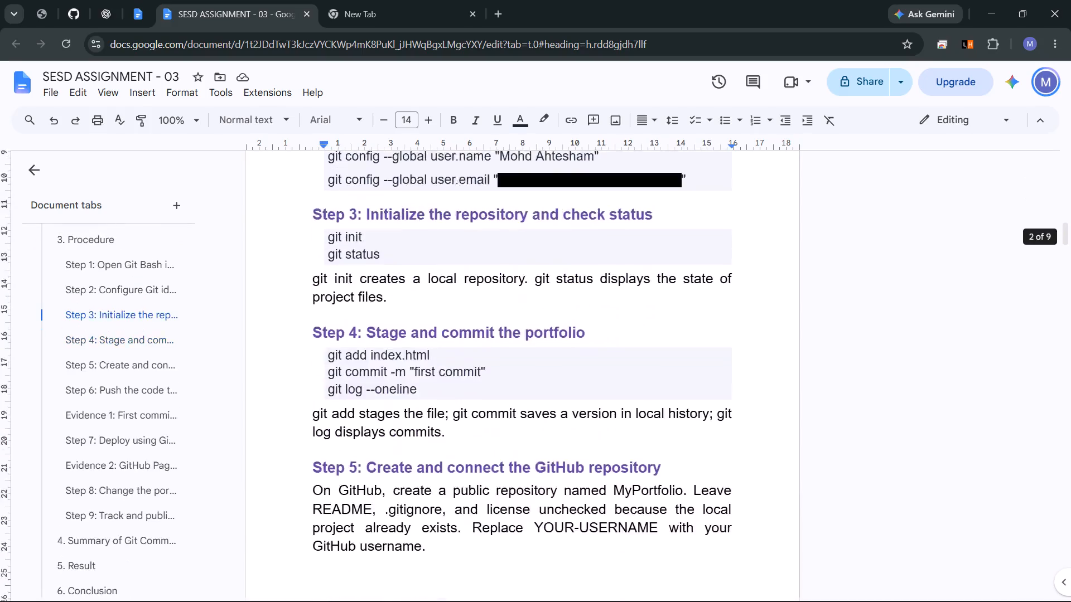
{"action": "scroll", "coordinate": [406, 404], "scroll_direction": "up", "scroll_amount": 1}
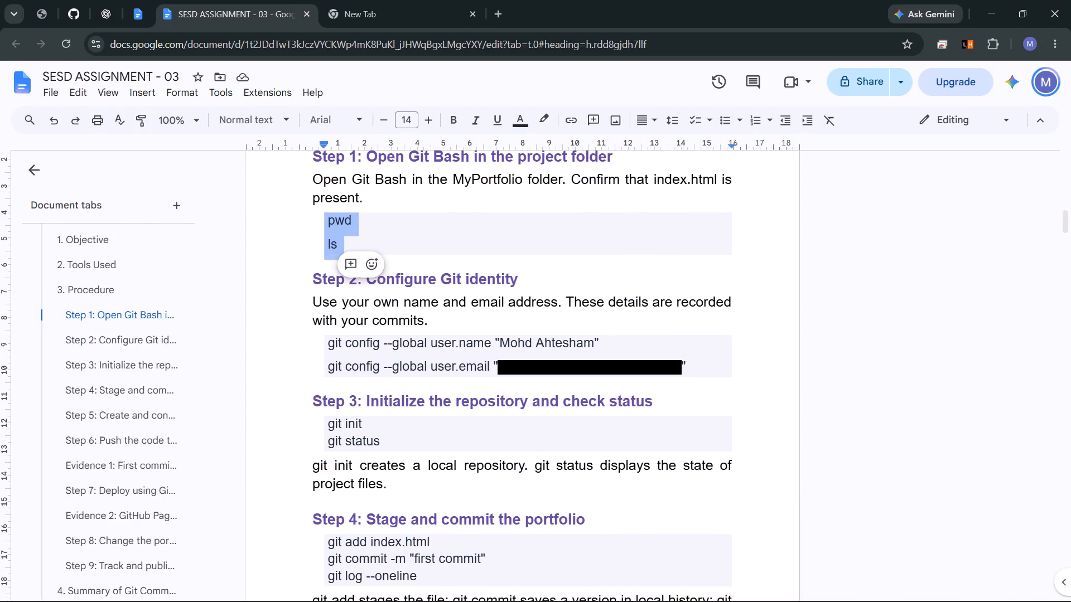
{"action": "key", "text": "ctrl+c"}
{"action": "left_click", "coordinate": [123, 7]}
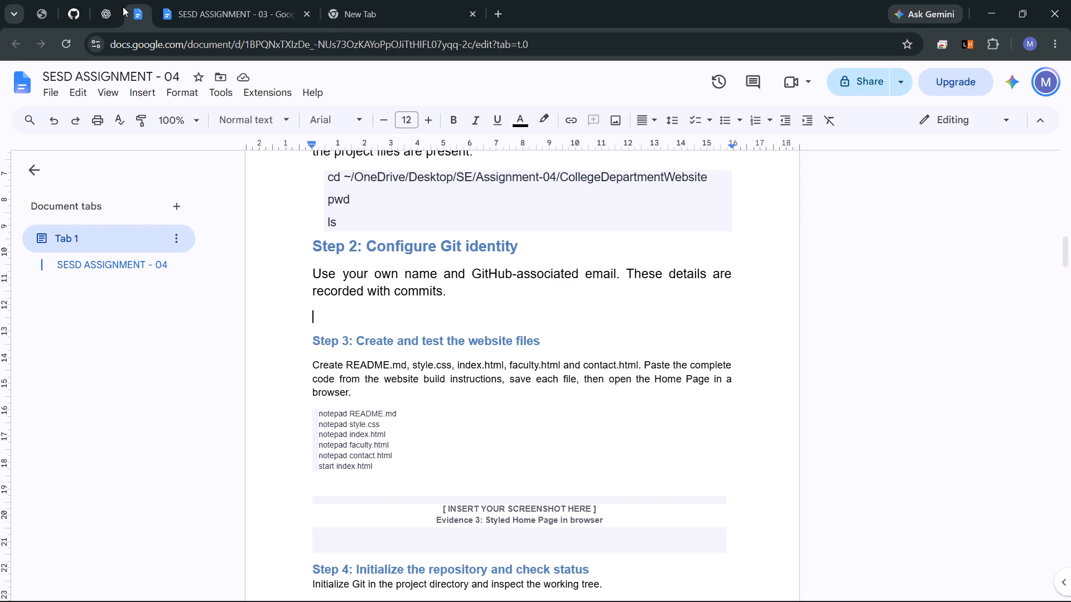
{"action": "key", "text": "ctrl+v"}
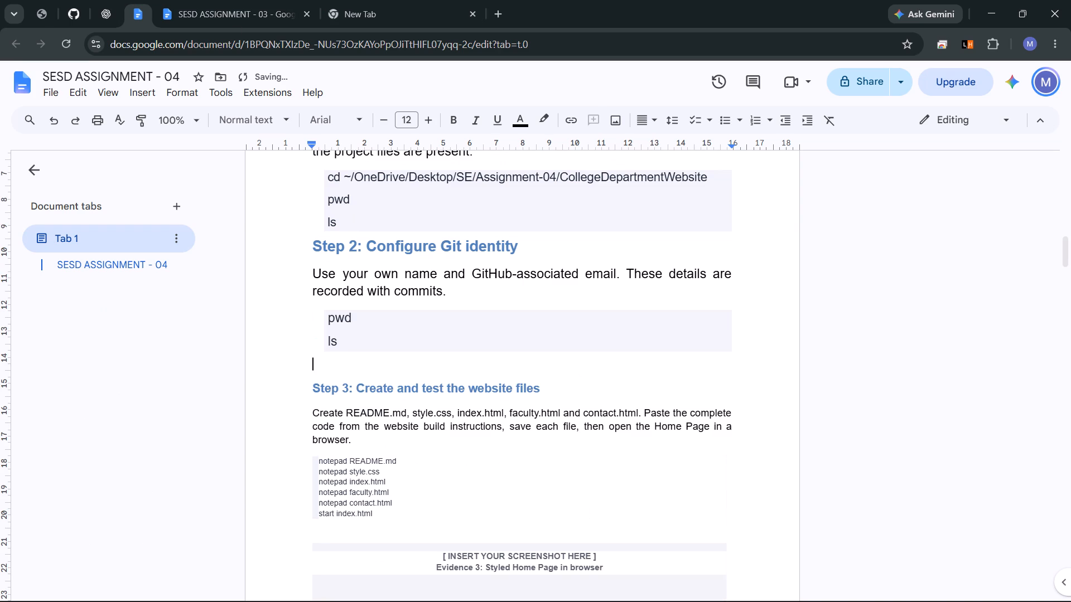
{"action": "left_click", "coordinate": [397, 328]}
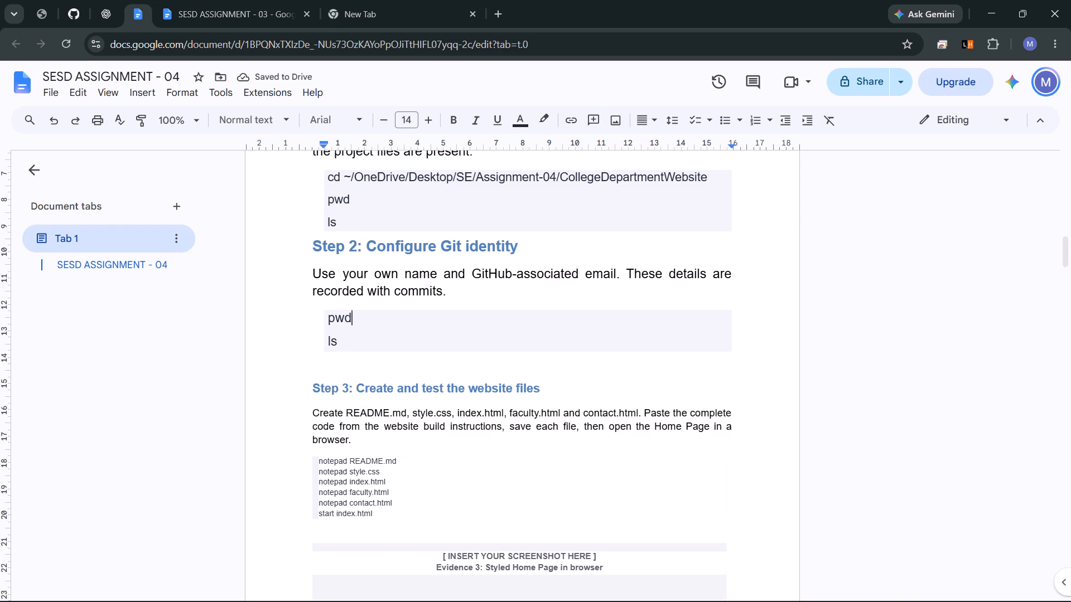
{"action": "left_click", "coordinate": [385, 195]}
{"action": "left_click", "coordinate": [362, 340]}
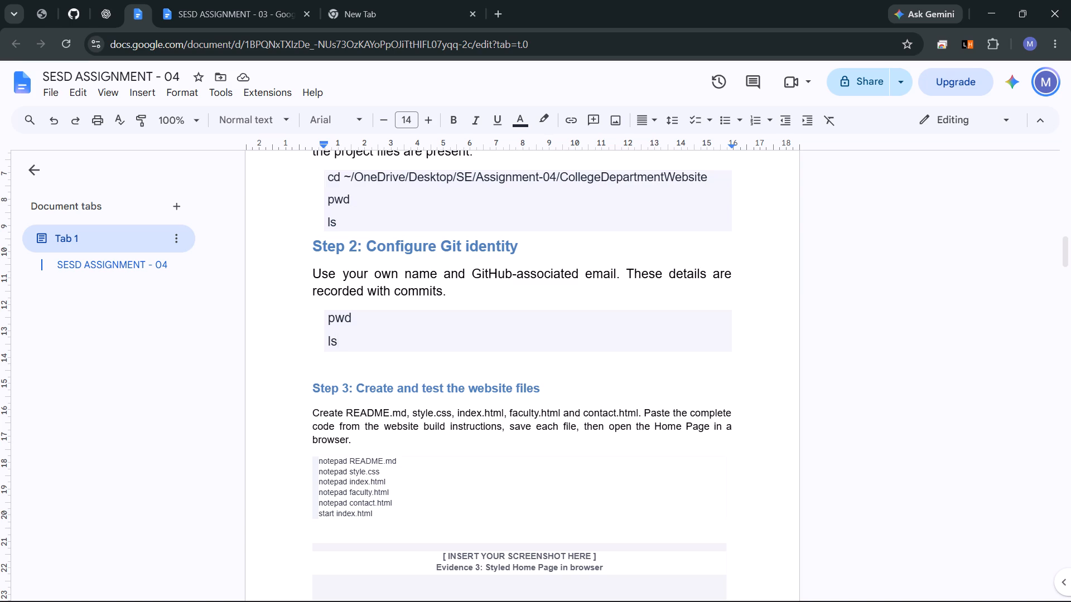
{"action": "key", "text": "shift+Up"}
{"action": "key", "text": "shift+Up"}
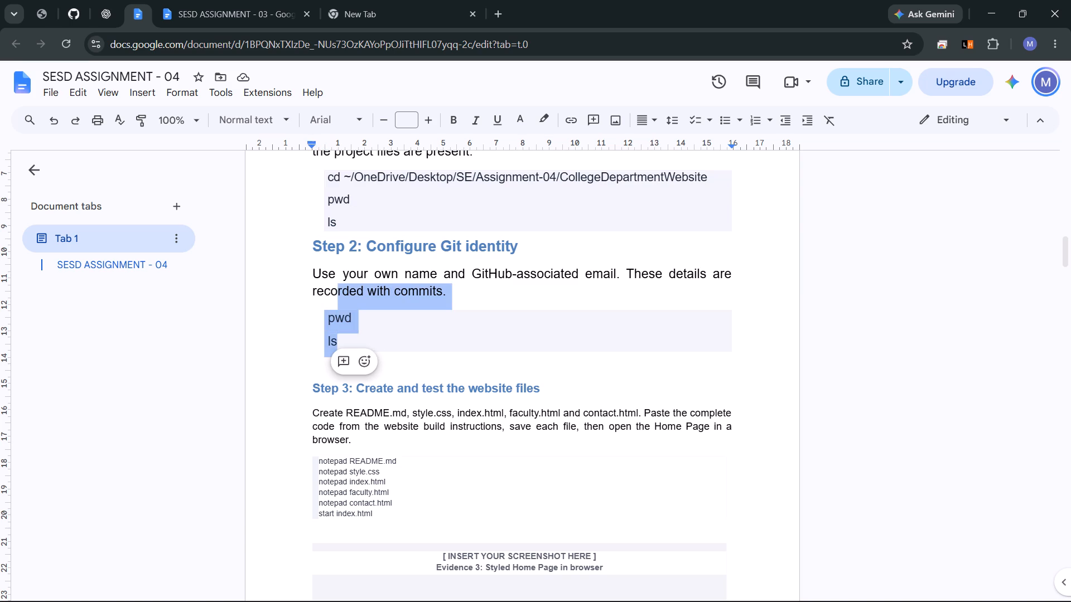
{"action": "key", "text": "shift+Right"}
{"action": "key", "text": "shift+Right"}
{"action": "key", "text": "shift+Down"}
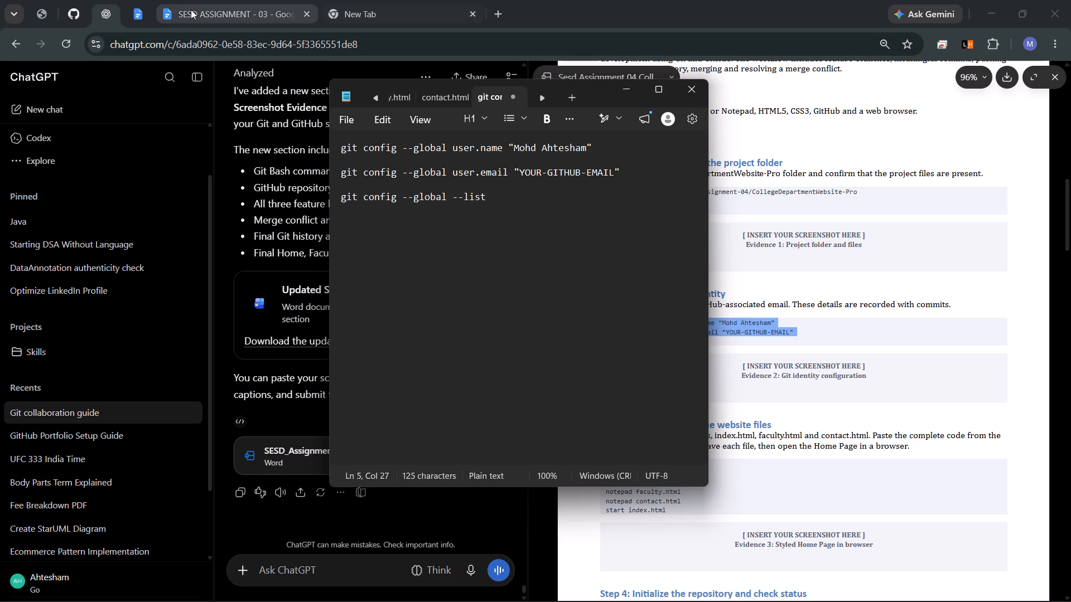
Copy the shaded git config user.name and user.email lines from SESD ASSIGNMENT - 03 into Step 2 of SESD ASSIGNMENT - 04, without a trailing empty line.
{"action": "left_click", "coordinate": [136, 16]}
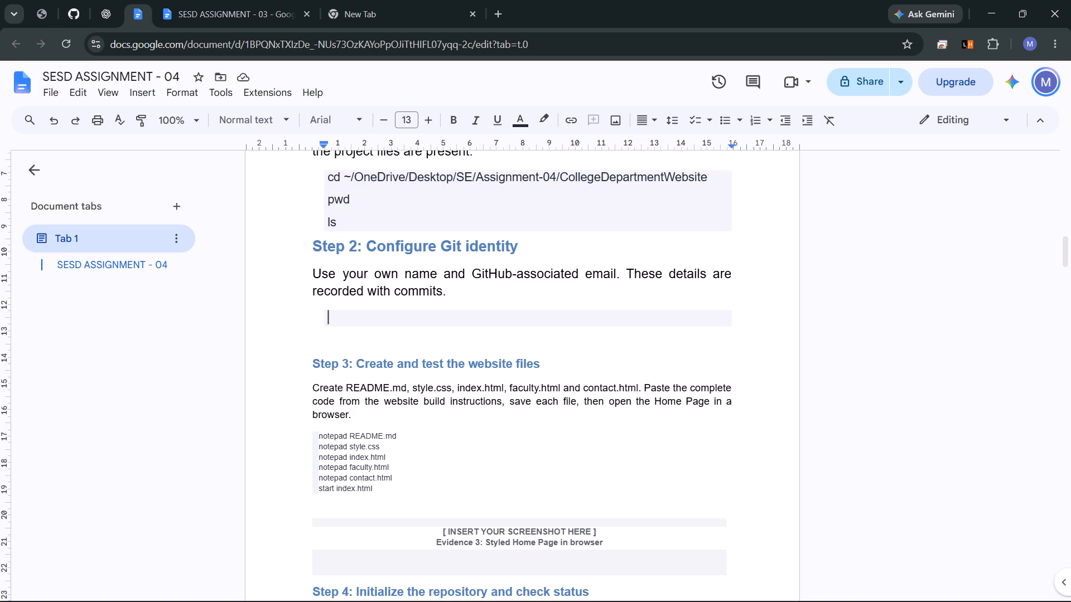
{"action": "left_click", "coordinate": [200, 0]}
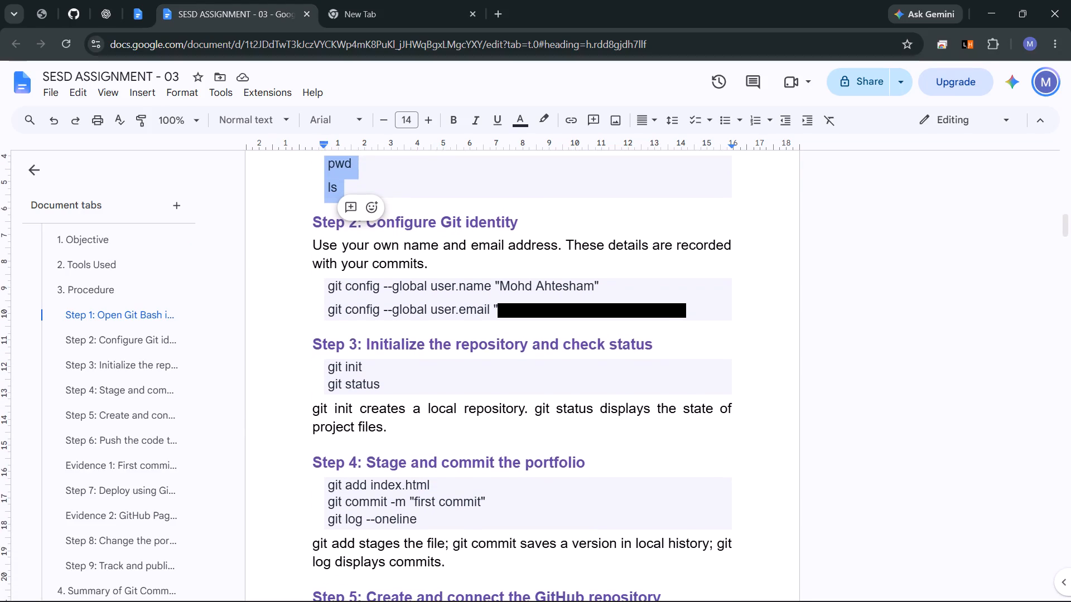
{"action": "left_click", "coordinate": [328, 284]}
{"action": "left_click_drag", "start_coordinate": [328, 284], "coordinate": [530, 328]}
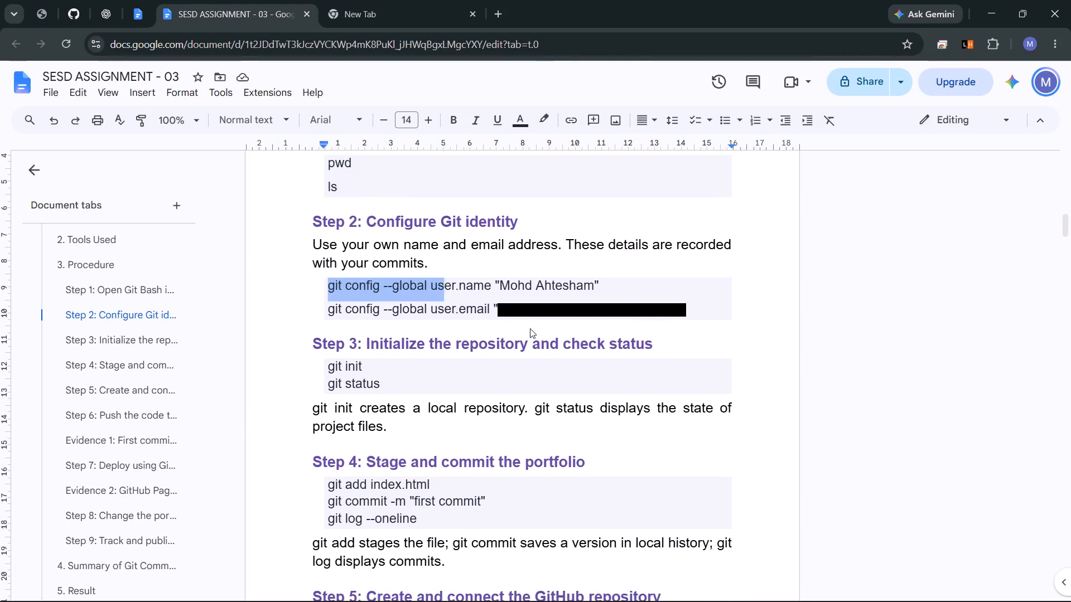
{"action": "left_click_drag", "start_coordinate": [530, 328], "coordinate": [697, 306]}
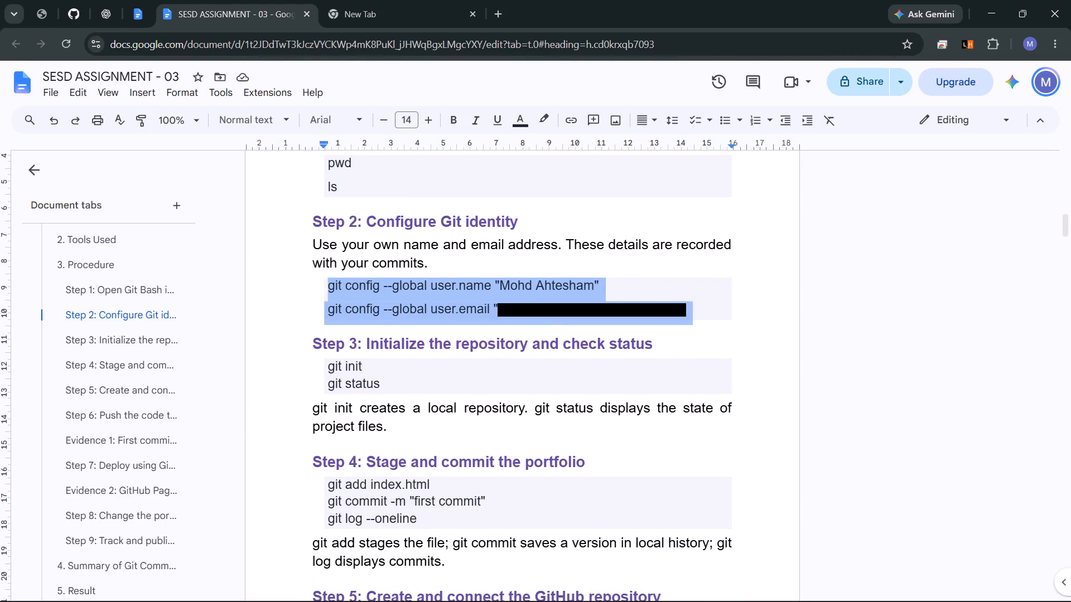
{"action": "left_click_drag", "start_coordinate": [697, 306], "coordinate": [696, 303]}
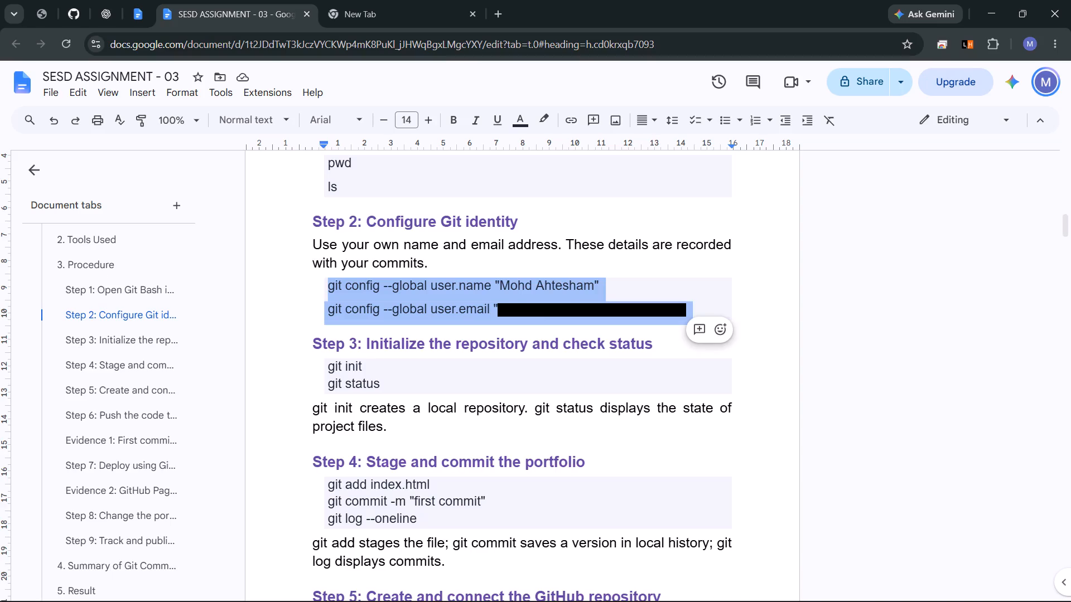
{"action": "key", "text": "ctrl+c"}
{"action": "left_click_drag", "start_coordinate": [132, 4], "coordinate": [463, 362]}
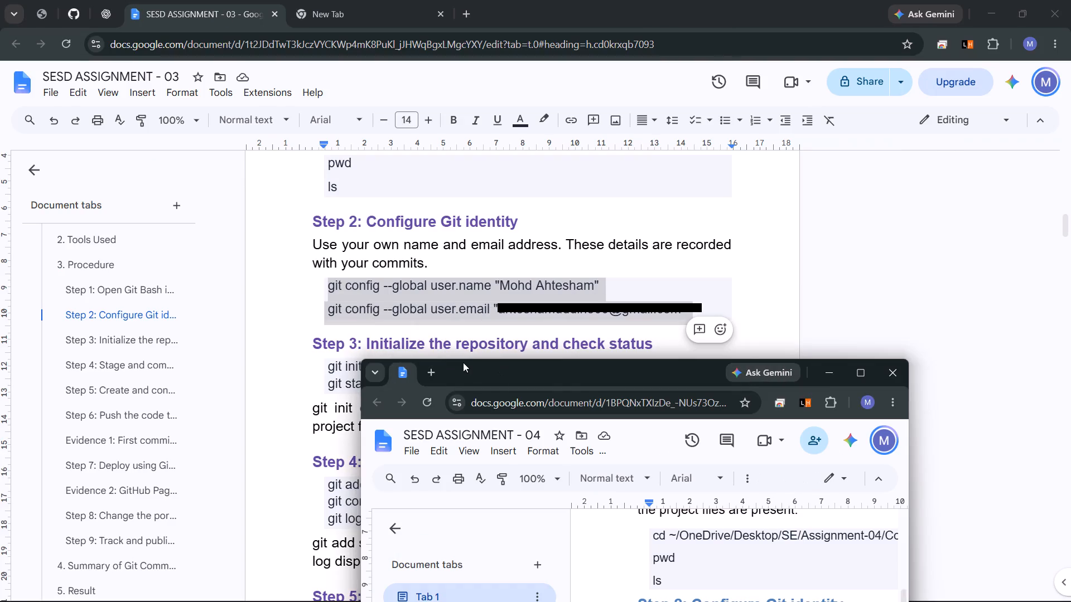
{"action": "left_click_drag", "start_coordinate": [407, 375], "coordinate": [175, 137]}
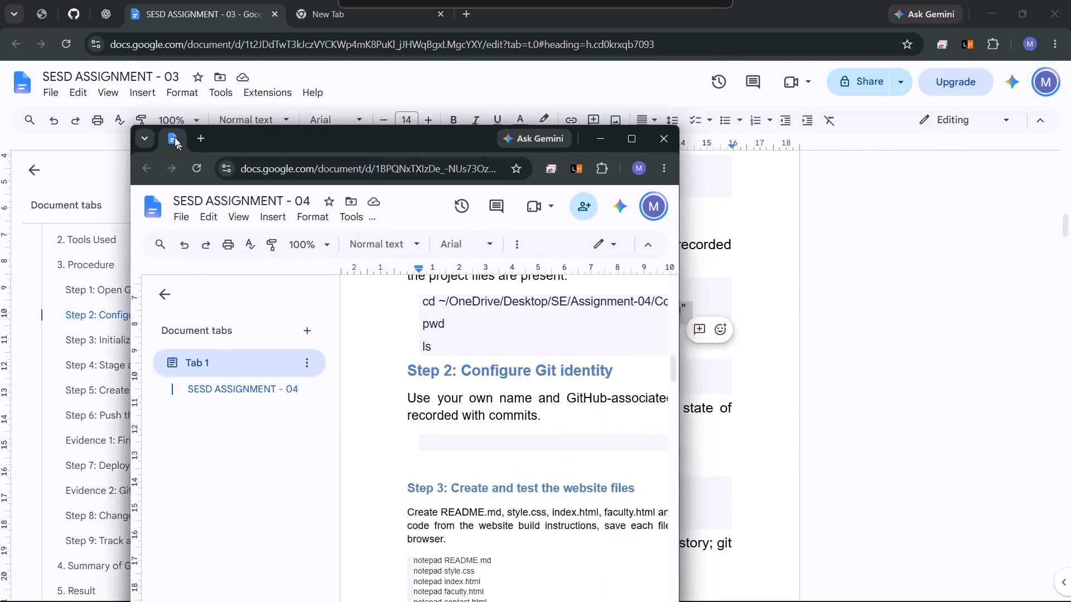
{"action": "left_click_drag", "start_coordinate": [175, 137], "coordinate": [151, 30]}
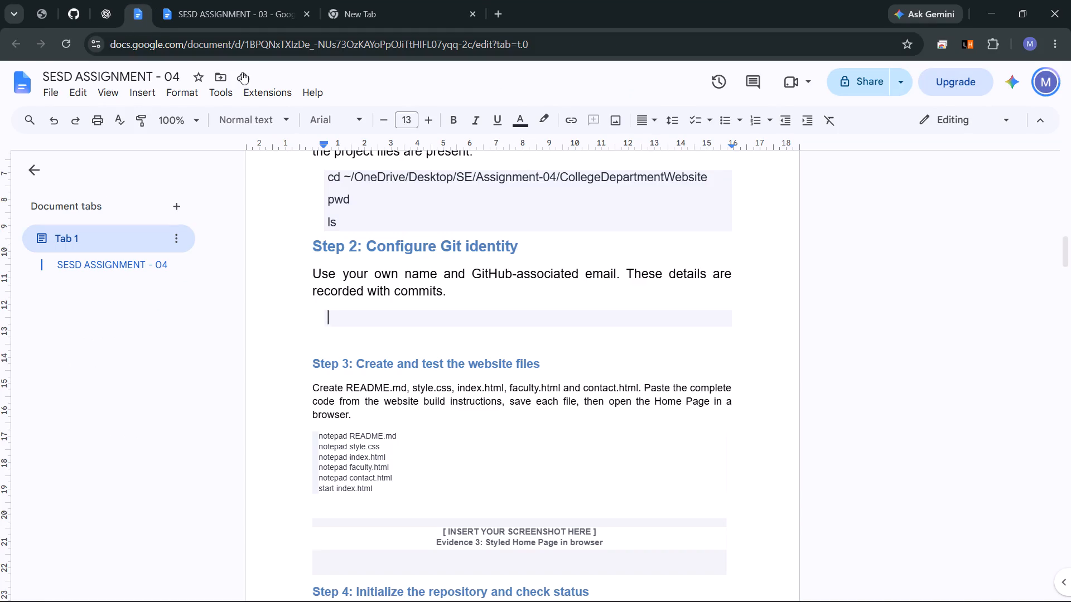
{"action": "key", "text": "ctrl+v"}
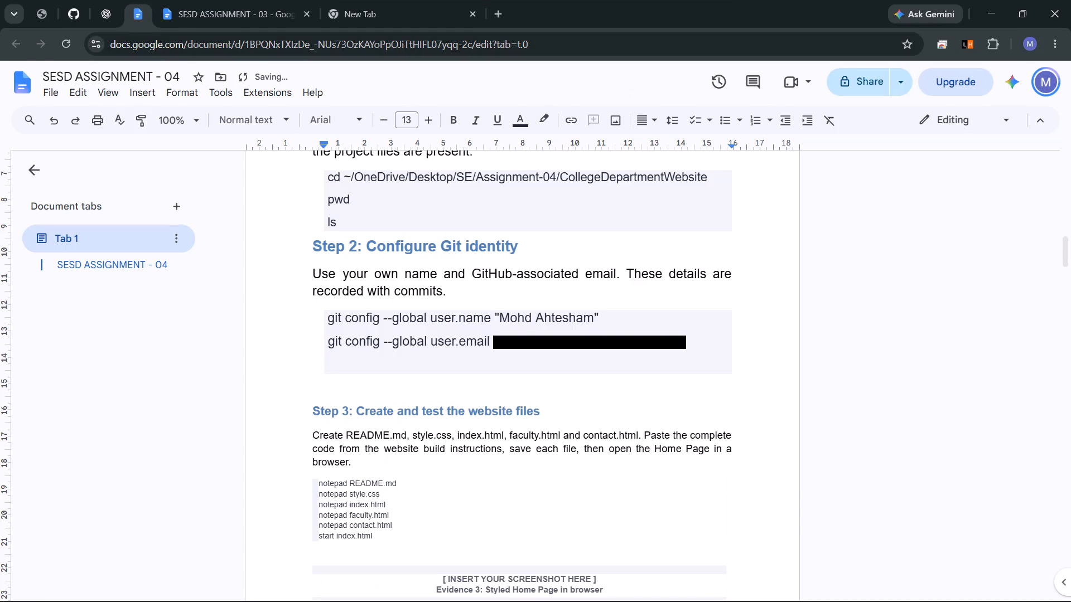
{"action": "key", "text": "BackSpace"}
{"action": "key", "text": "BackSpace"}
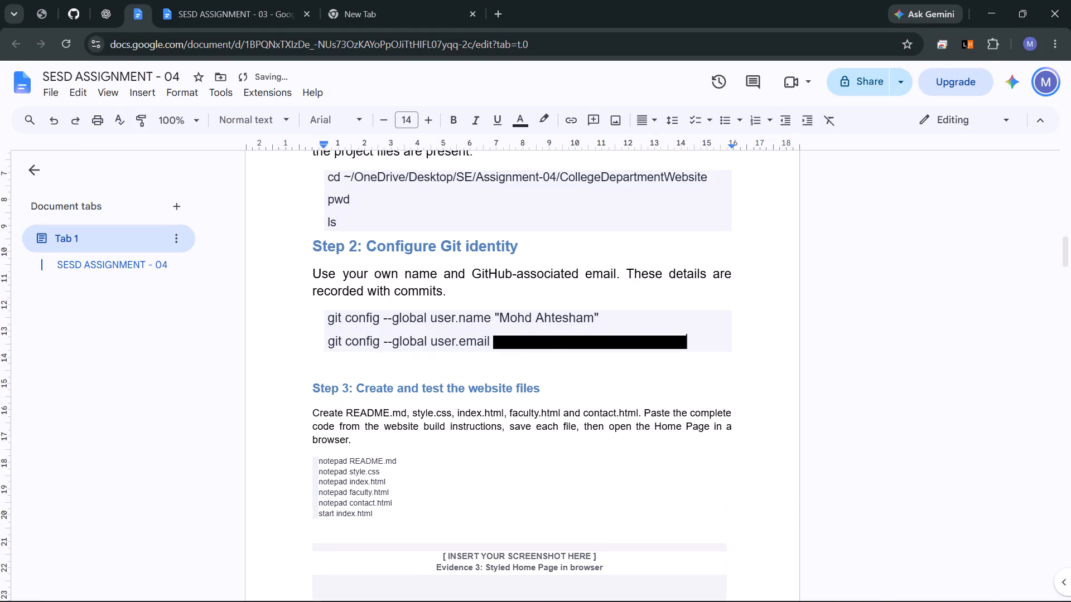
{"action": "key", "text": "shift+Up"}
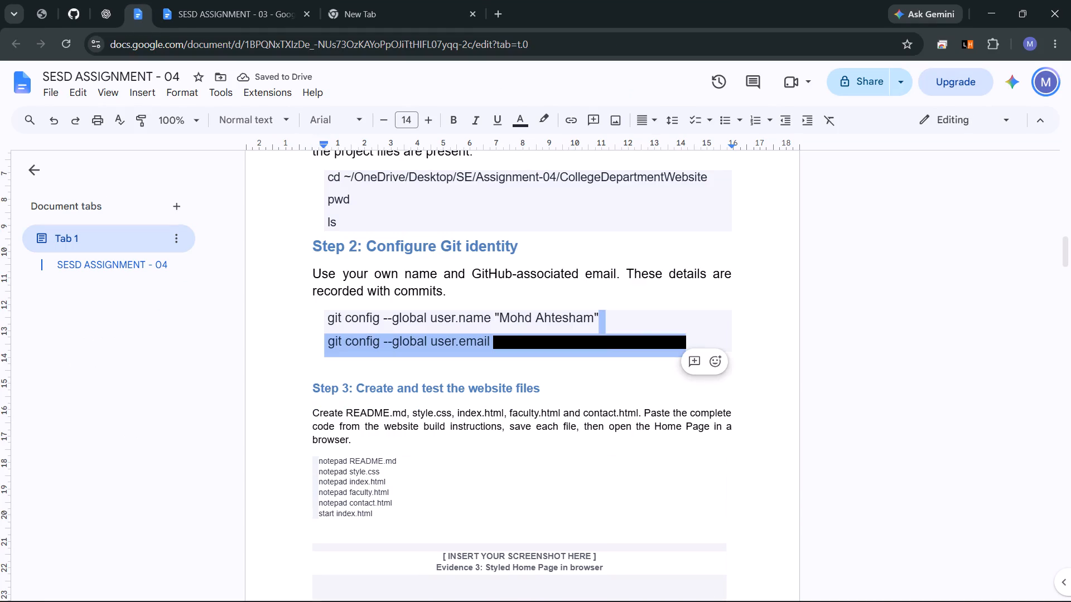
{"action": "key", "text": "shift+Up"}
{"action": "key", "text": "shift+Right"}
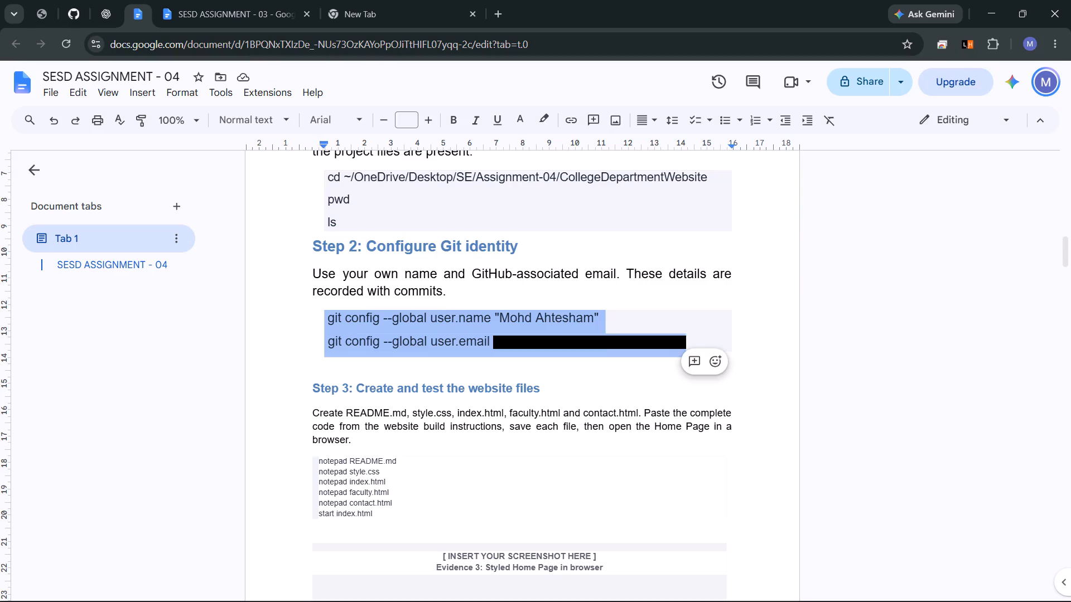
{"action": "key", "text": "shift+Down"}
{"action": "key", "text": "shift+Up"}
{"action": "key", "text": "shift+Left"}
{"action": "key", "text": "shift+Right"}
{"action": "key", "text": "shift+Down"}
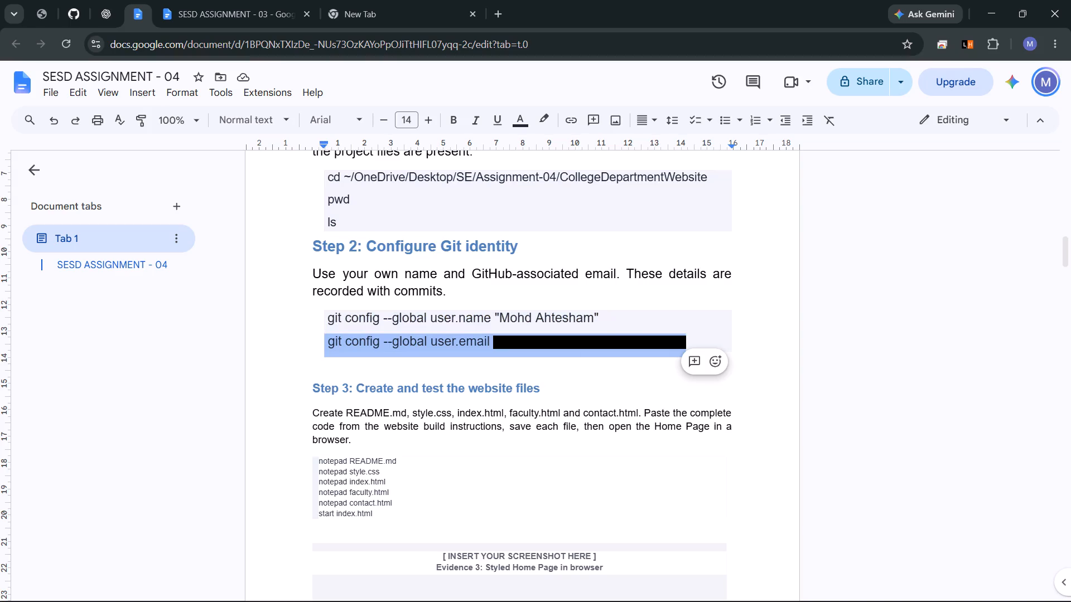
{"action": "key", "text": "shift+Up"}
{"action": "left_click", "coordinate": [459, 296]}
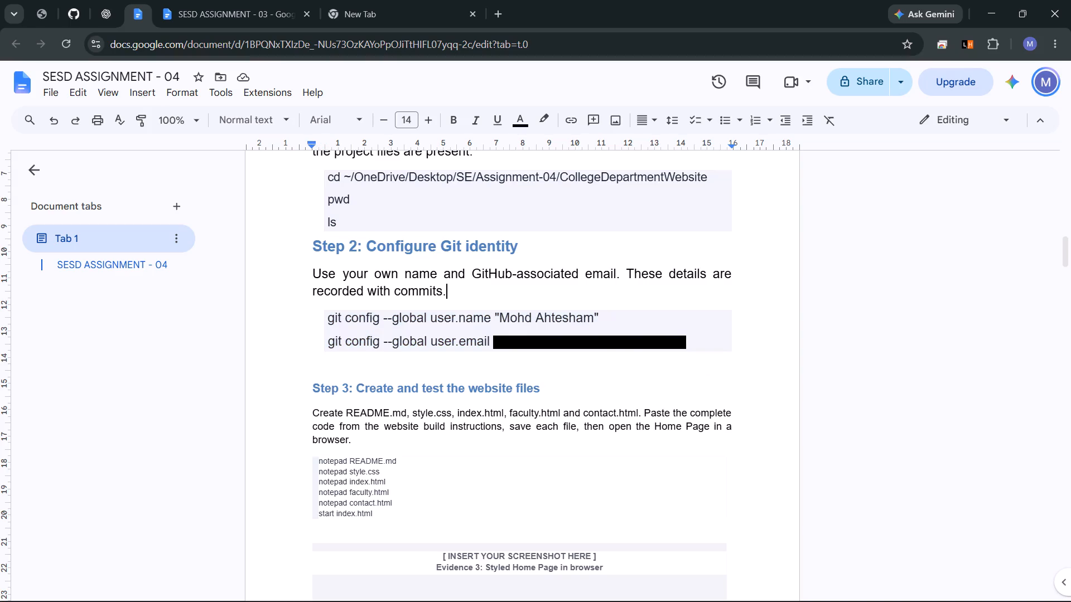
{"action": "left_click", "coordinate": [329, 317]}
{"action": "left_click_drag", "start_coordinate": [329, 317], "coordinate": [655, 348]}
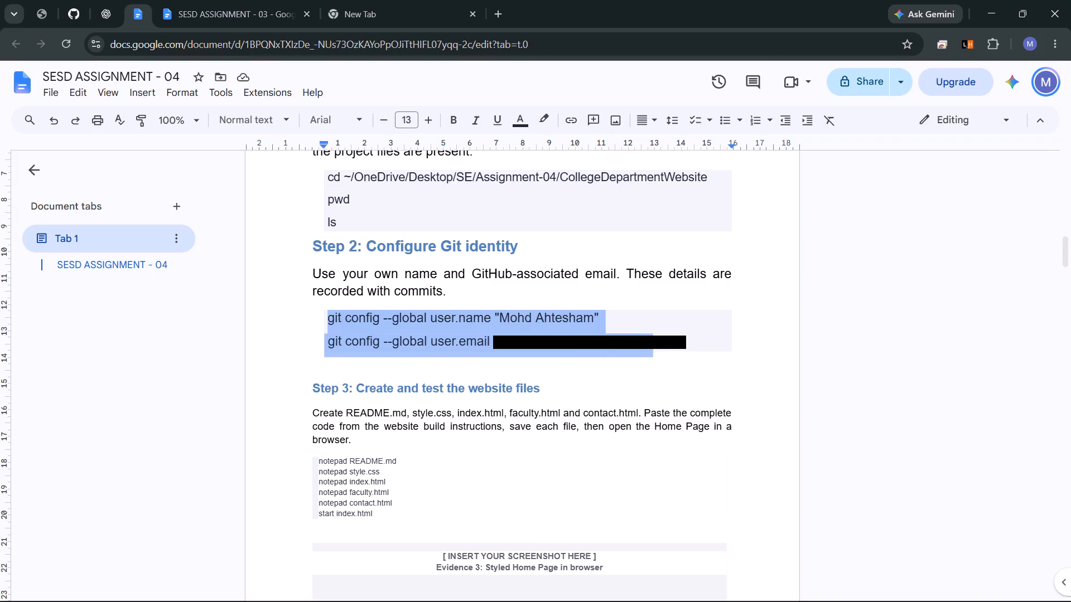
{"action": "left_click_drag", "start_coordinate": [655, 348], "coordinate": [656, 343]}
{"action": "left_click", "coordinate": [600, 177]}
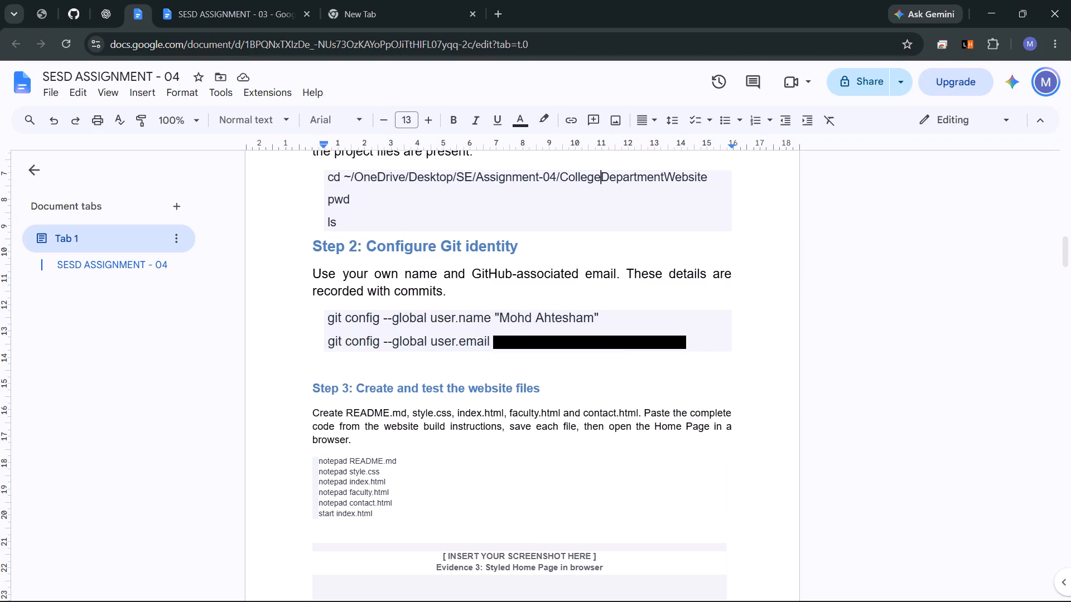
Set both git config lines in the shaded block under Step 2 to font size 13.
{"action": "left_click", "coordinate": [324, 319]}
{"action": "key", "text": "shift+Down"}
{"action": "key", "text": "shift+Down"}
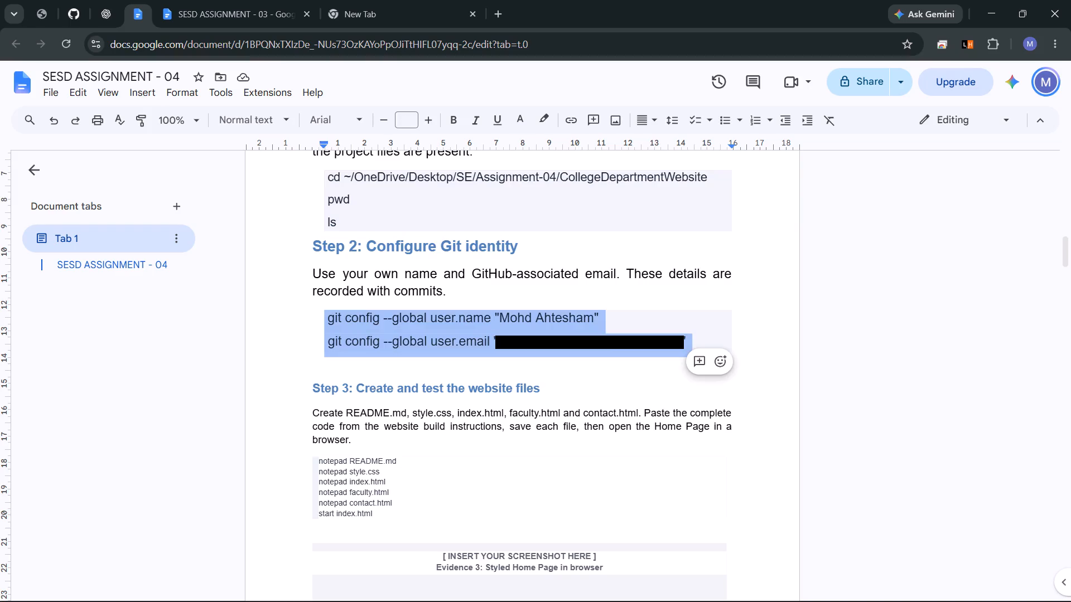
{"action": "left_click", "coordinate": [399, 125]}
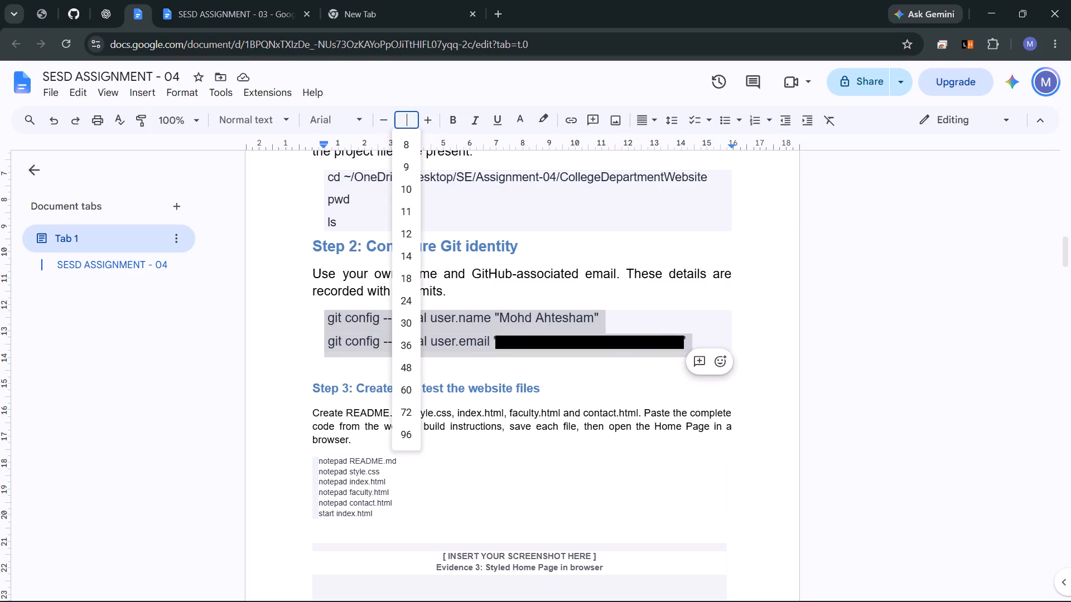
{"action": "left_click", "coordinate": [403, 251]}
{"action": "left_click", "coordinate": [385, 119]}
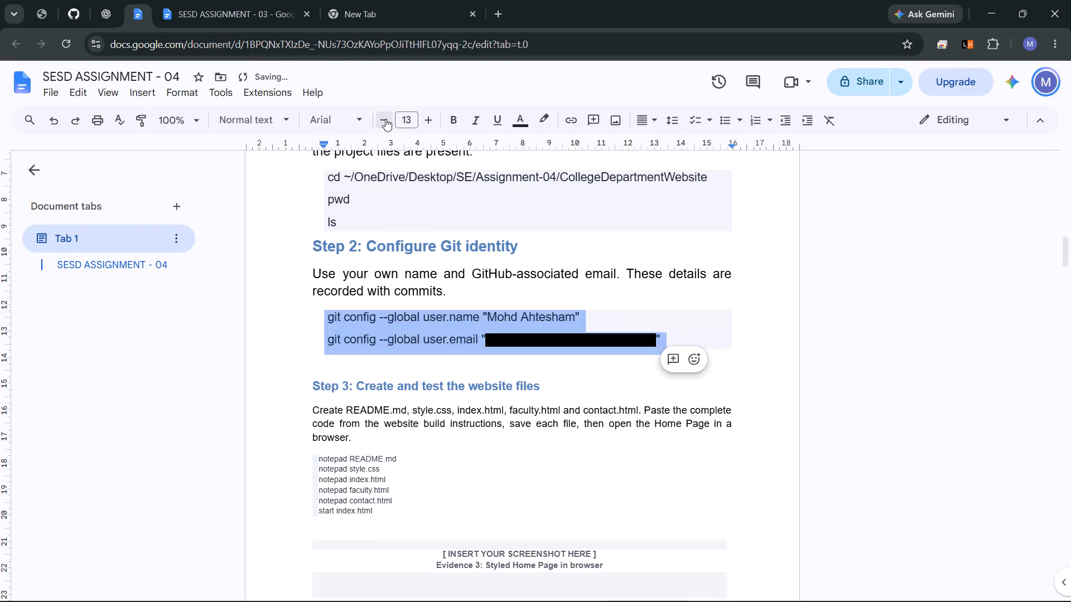
{"action": "left_click", "coordinate": [546, 378]}
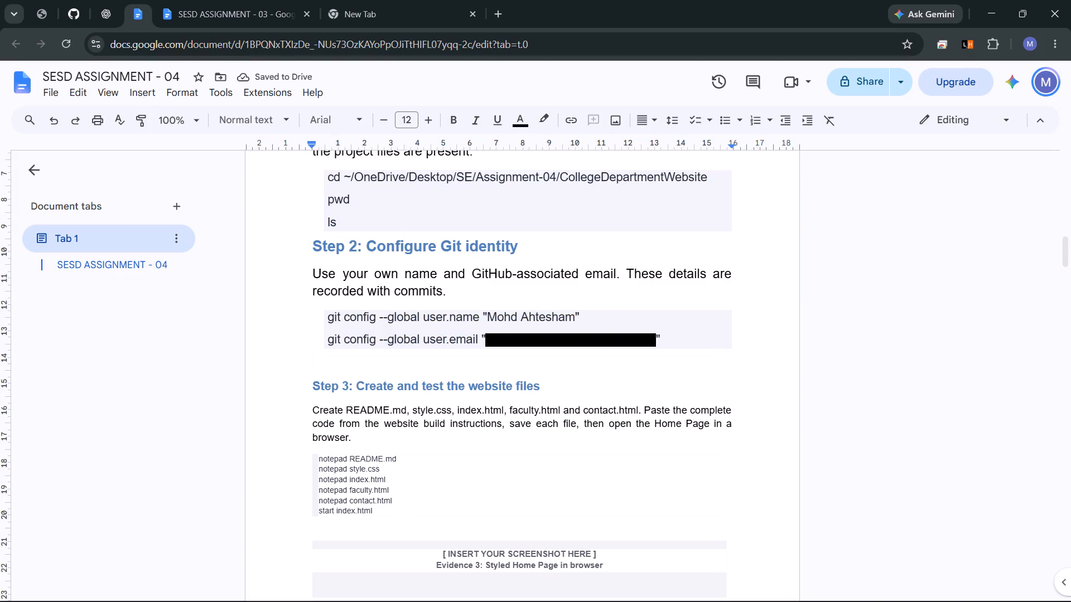
Set the "Step 3: Create and test the website files" heading to font size 16.
{"action": "left_click", "coordinate": [311, 387]}
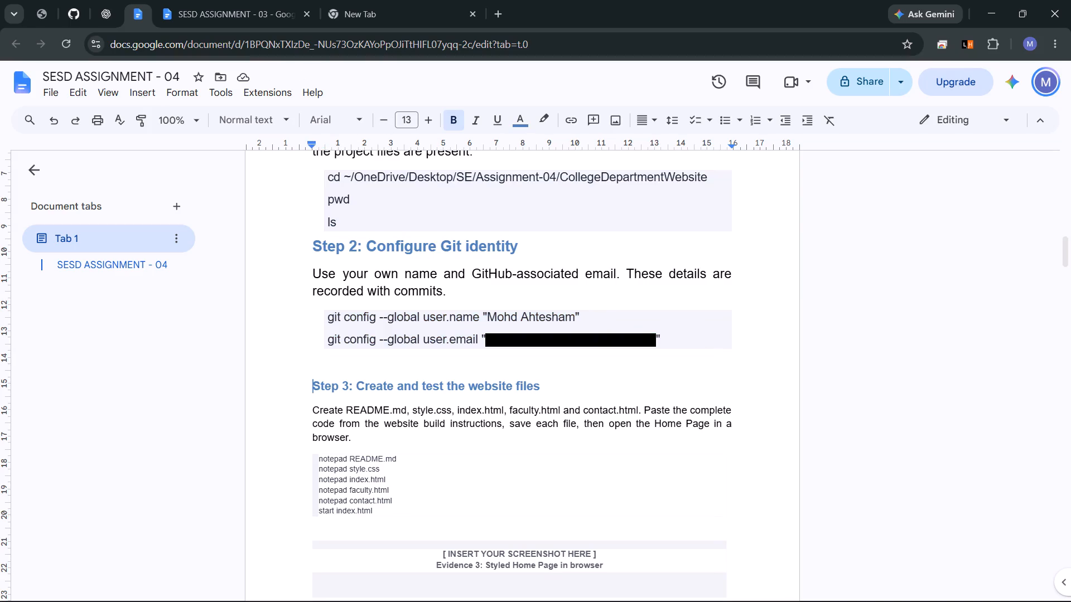
{"action": "key", "text": "shift+Down"}
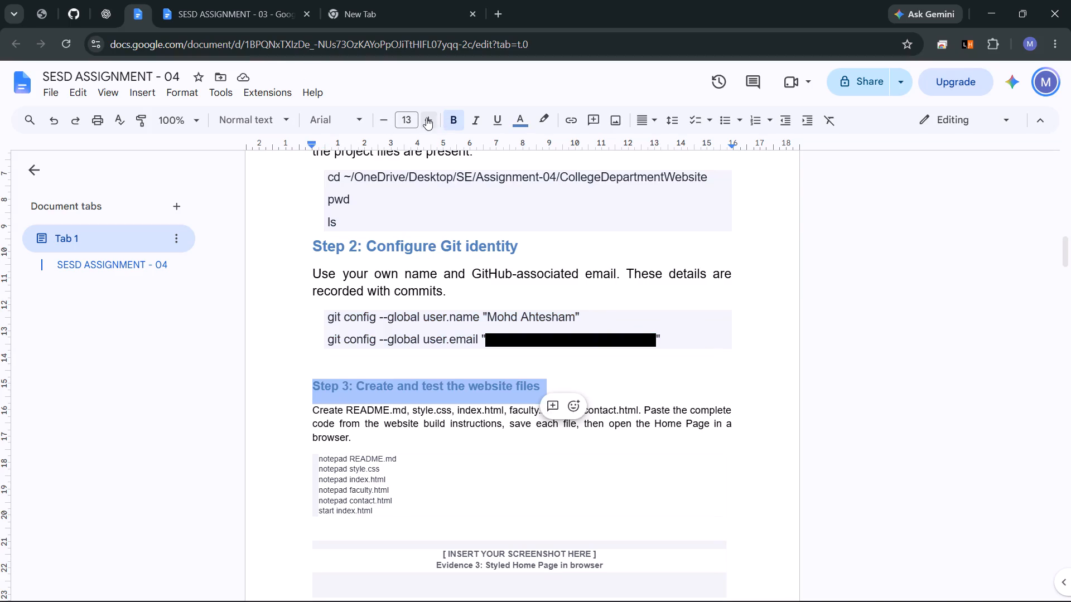
{"action": "triple_click", "coordinate": [426, 118]}
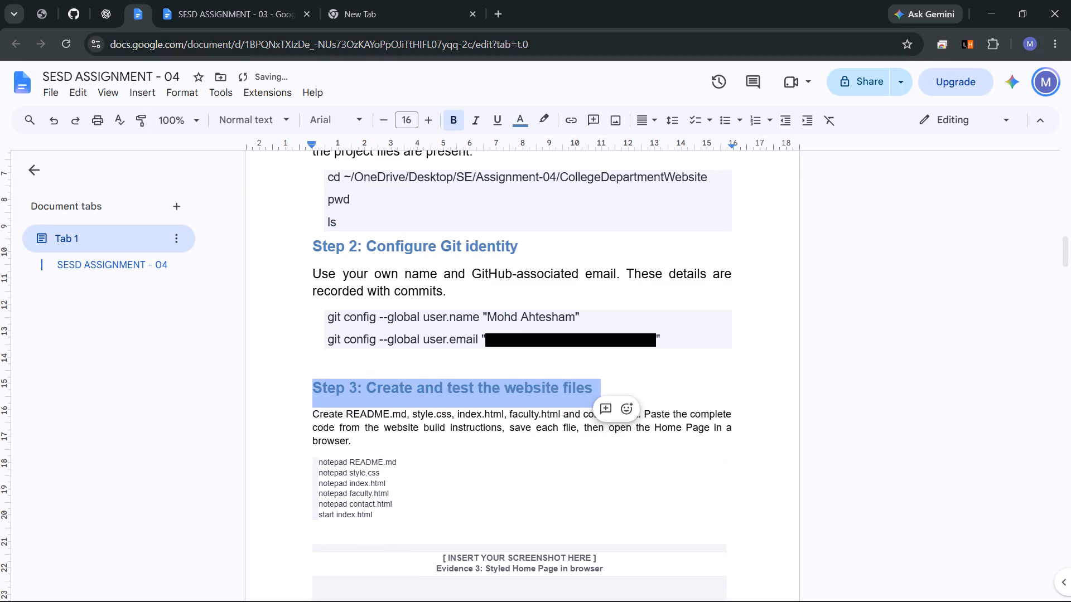
{"action": "double_click", "coordinate": [416, 248]}
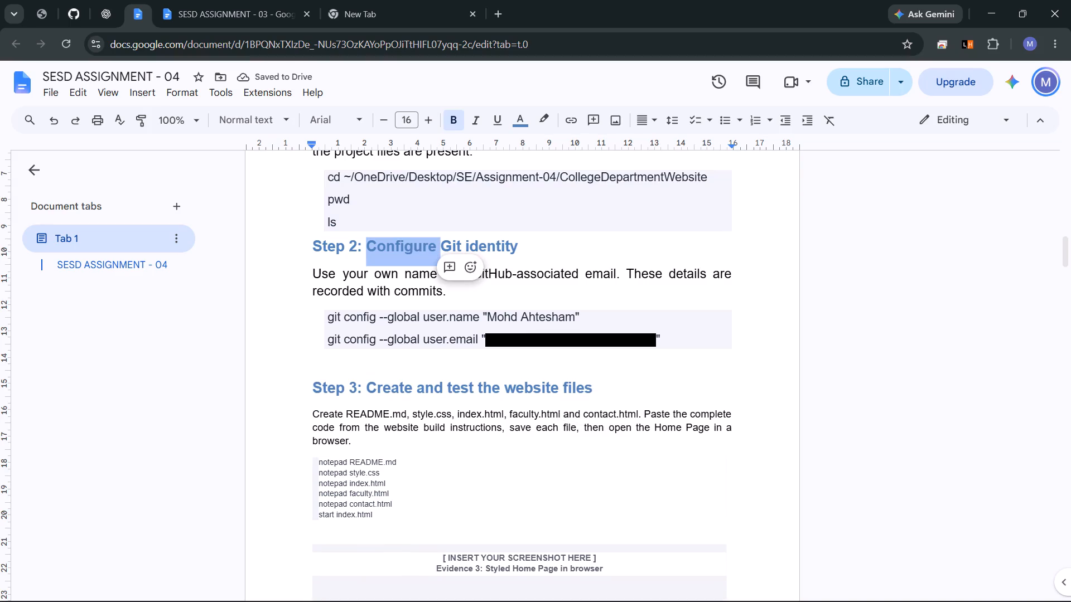
Set the paragraph under the Step 3 heading, from "Create README.md" to "browser.", to font size 14.
{"action": "double_click", "coordinate": [384, 288]}
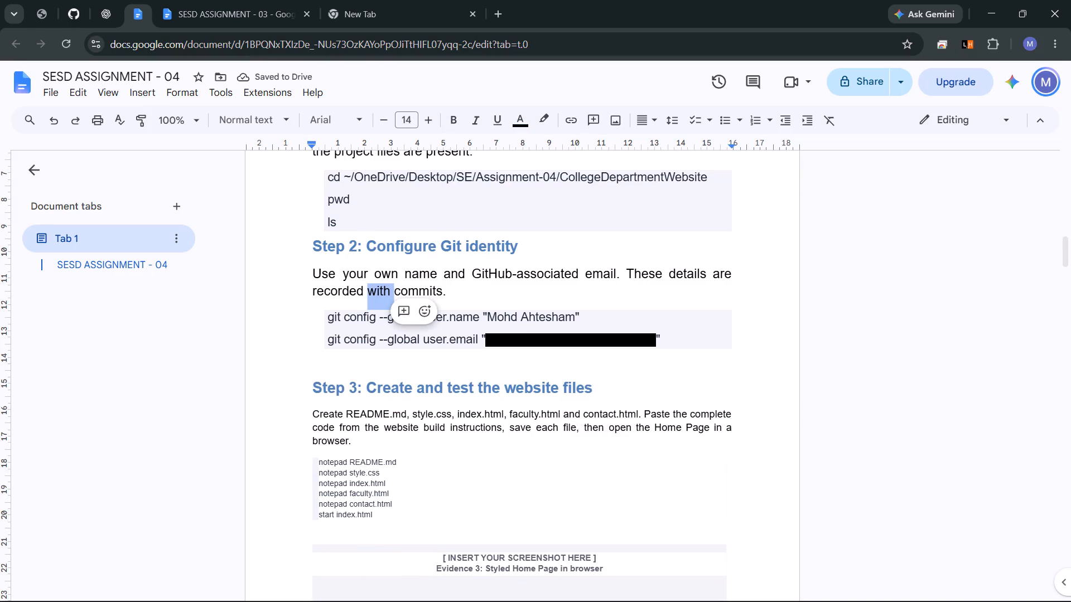
{"action": "left_click", "coordinate": [313, 413]}
{"action": "key", "text": "shift+Down"}
{"action": "key", "text": "shift+Down"}
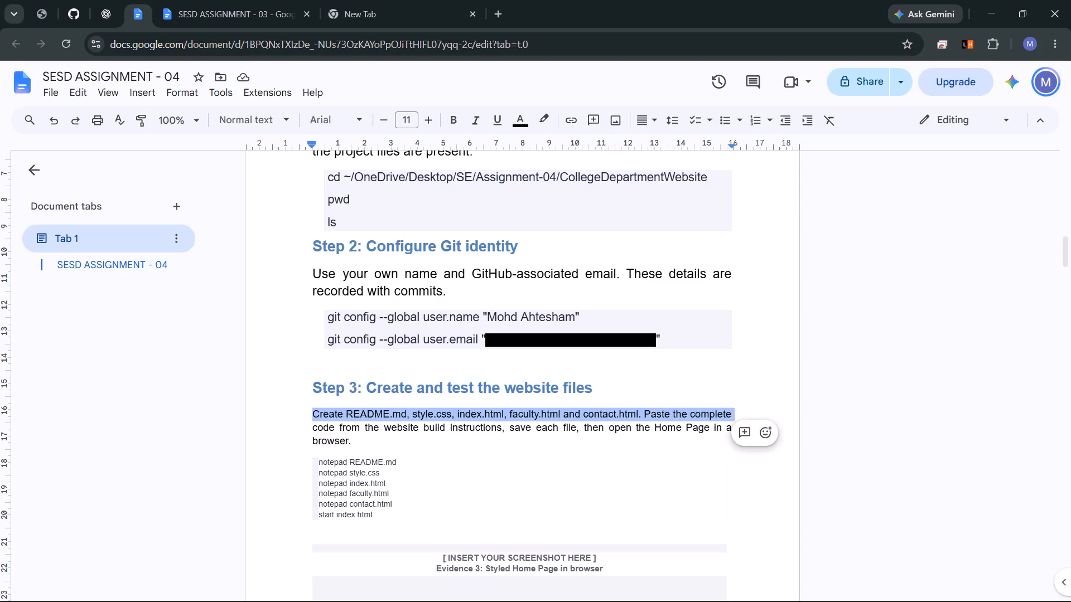
{"action": "key", "text": "shift+Down"}
{"action": "key", "text": "shift+Left"}
{"action": "key", "text": "shift+Left"}
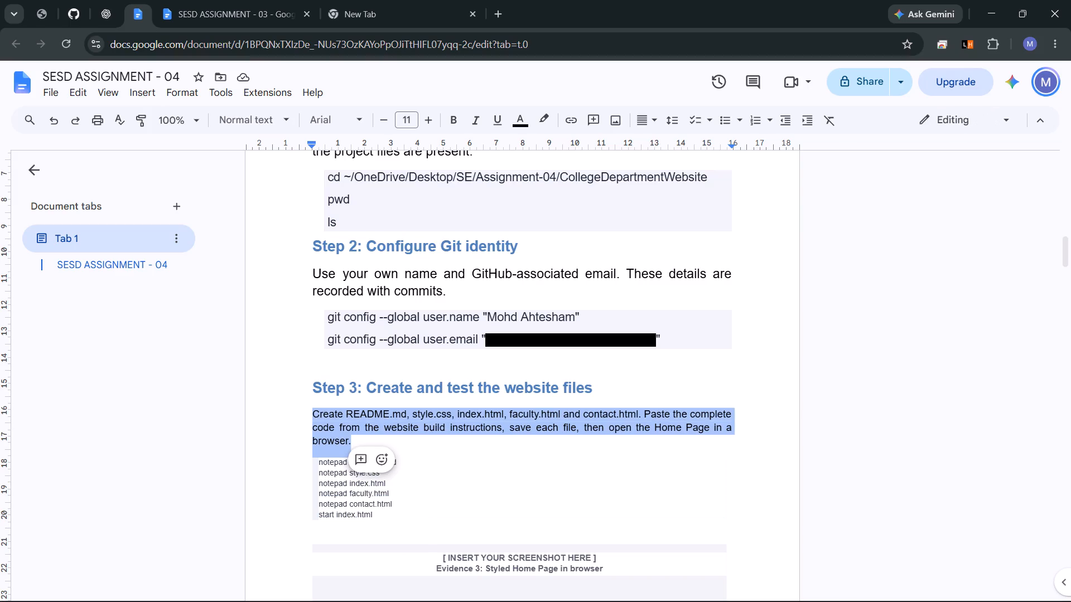
{"action": "left_click", "coordinate": [433, 118]}
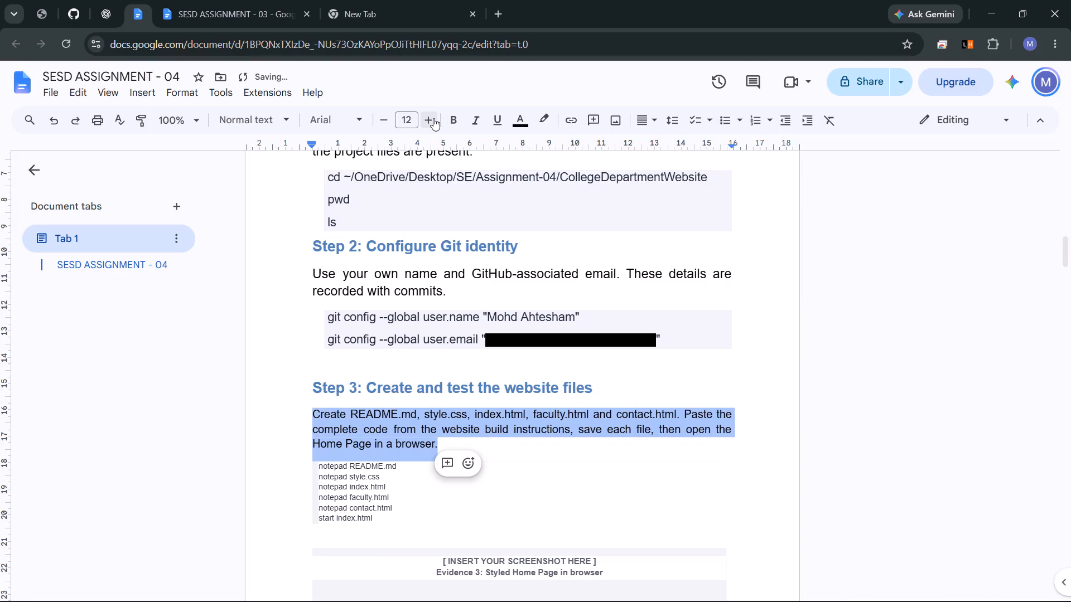
{"action": "left_click", "coordinate": [433, 118]}
{"action": "left_click", "coordinate": [433, 118]}
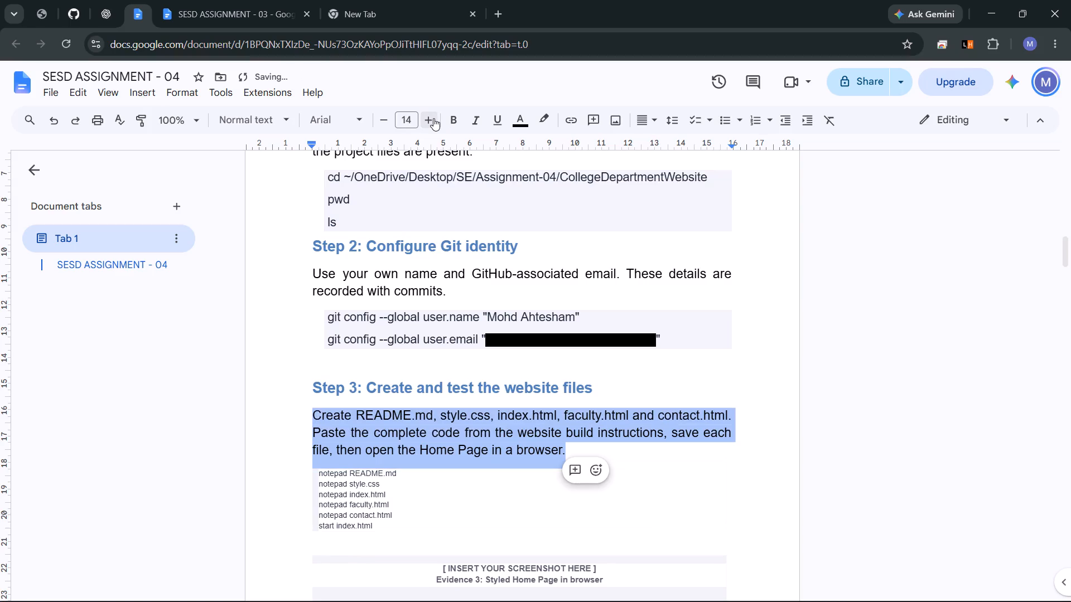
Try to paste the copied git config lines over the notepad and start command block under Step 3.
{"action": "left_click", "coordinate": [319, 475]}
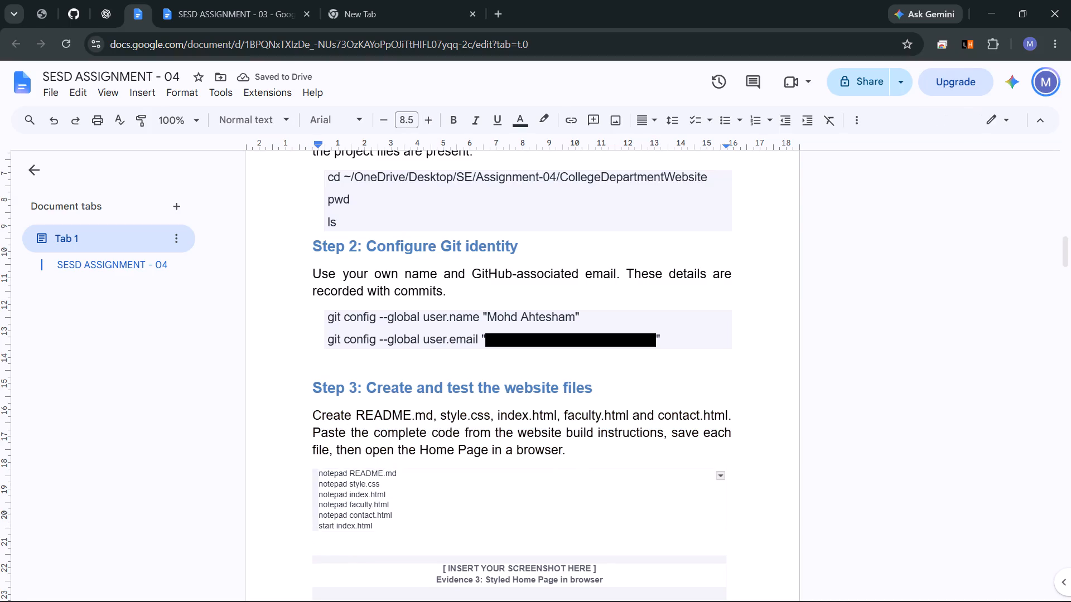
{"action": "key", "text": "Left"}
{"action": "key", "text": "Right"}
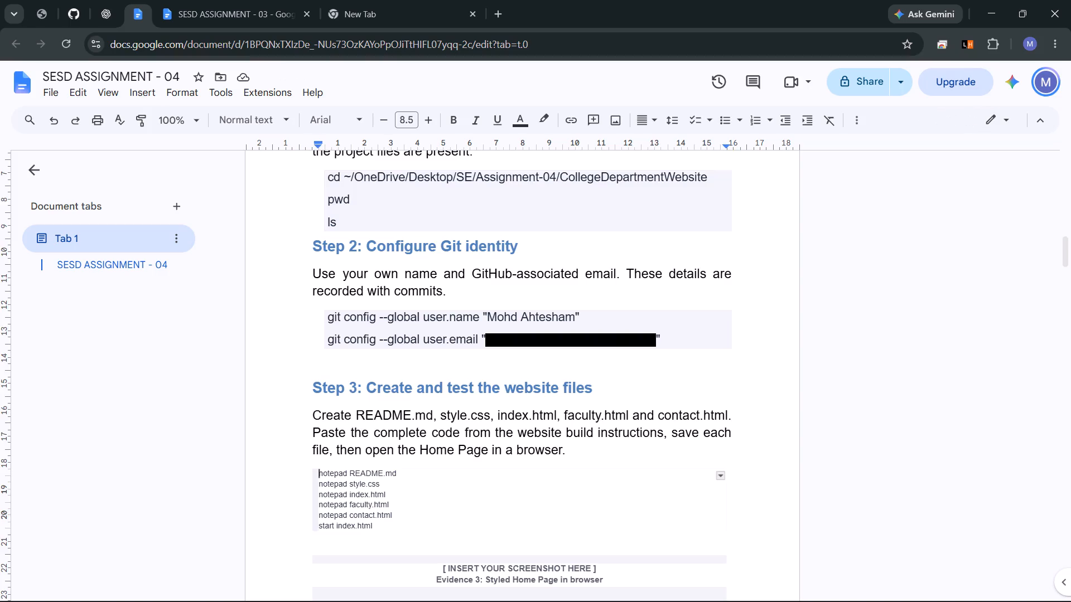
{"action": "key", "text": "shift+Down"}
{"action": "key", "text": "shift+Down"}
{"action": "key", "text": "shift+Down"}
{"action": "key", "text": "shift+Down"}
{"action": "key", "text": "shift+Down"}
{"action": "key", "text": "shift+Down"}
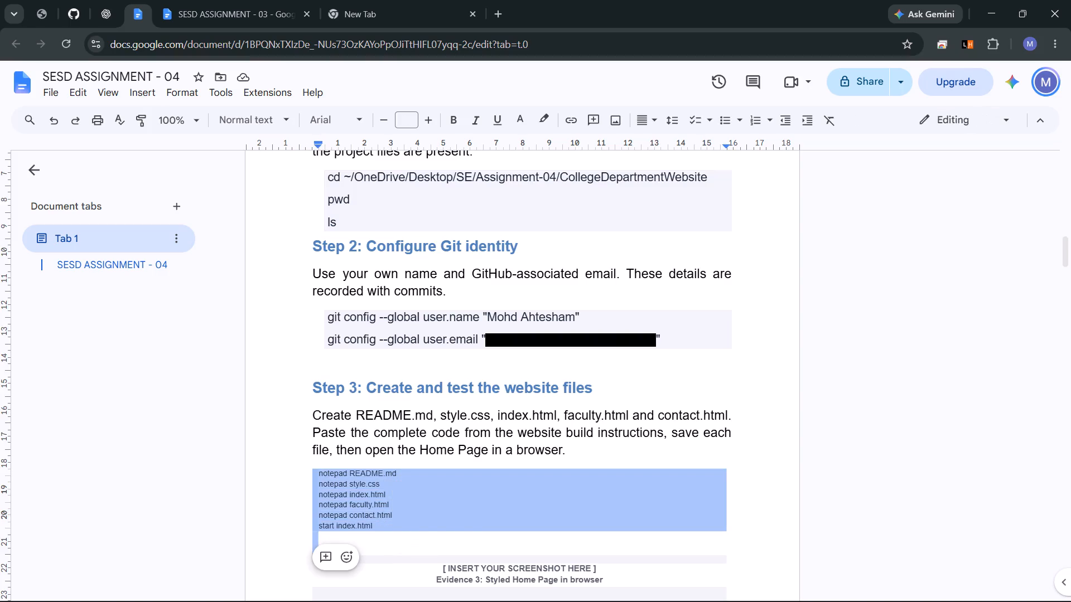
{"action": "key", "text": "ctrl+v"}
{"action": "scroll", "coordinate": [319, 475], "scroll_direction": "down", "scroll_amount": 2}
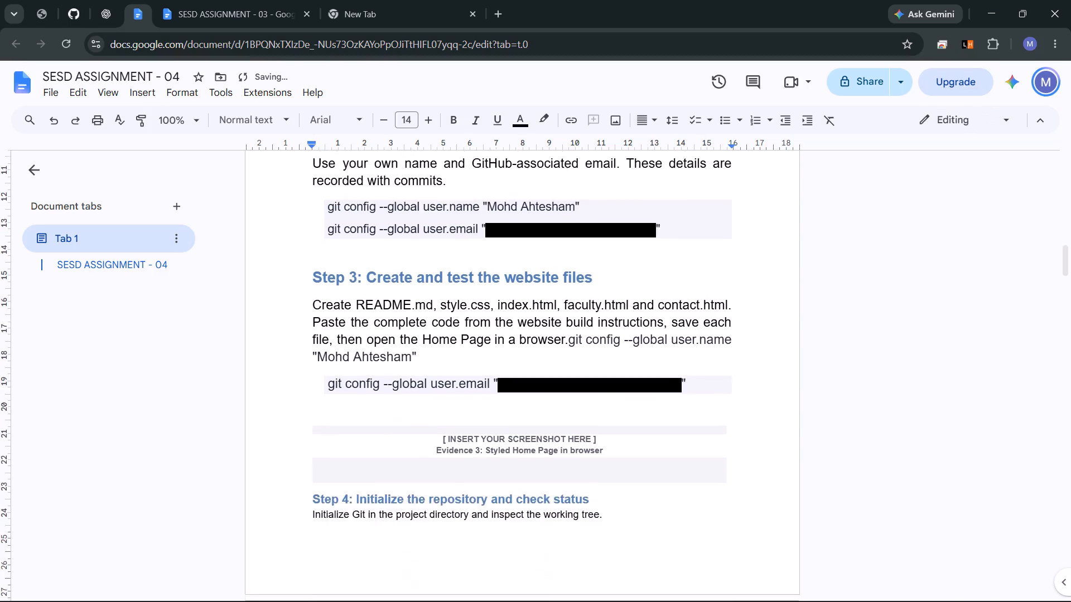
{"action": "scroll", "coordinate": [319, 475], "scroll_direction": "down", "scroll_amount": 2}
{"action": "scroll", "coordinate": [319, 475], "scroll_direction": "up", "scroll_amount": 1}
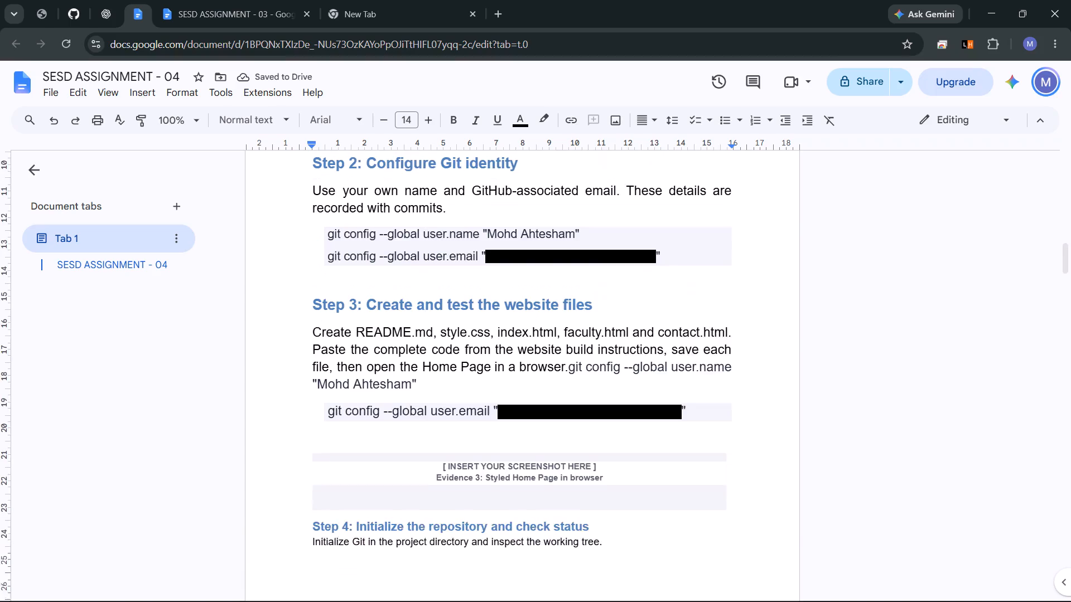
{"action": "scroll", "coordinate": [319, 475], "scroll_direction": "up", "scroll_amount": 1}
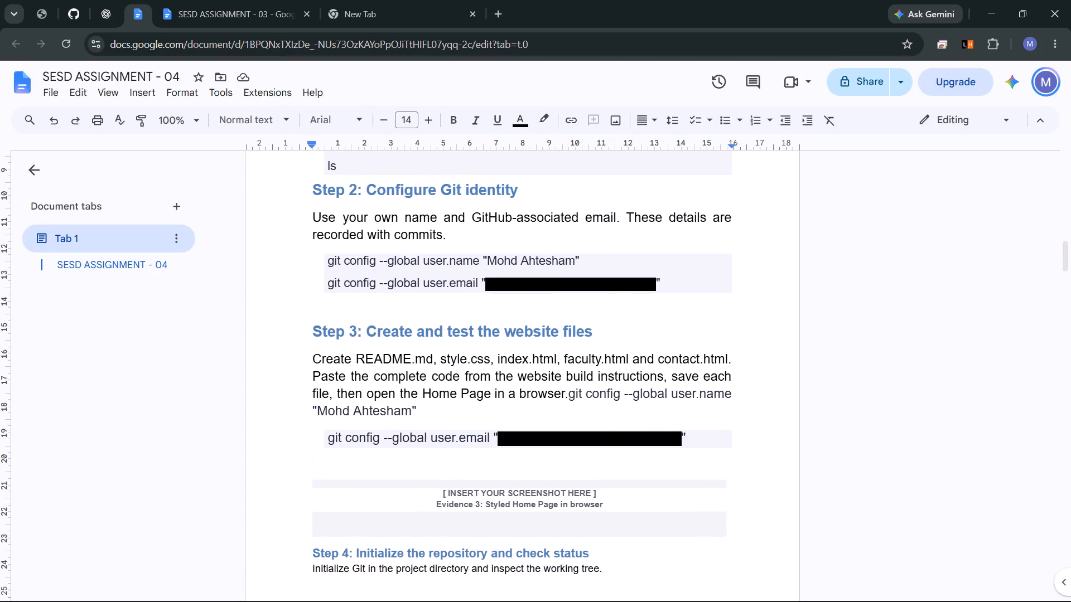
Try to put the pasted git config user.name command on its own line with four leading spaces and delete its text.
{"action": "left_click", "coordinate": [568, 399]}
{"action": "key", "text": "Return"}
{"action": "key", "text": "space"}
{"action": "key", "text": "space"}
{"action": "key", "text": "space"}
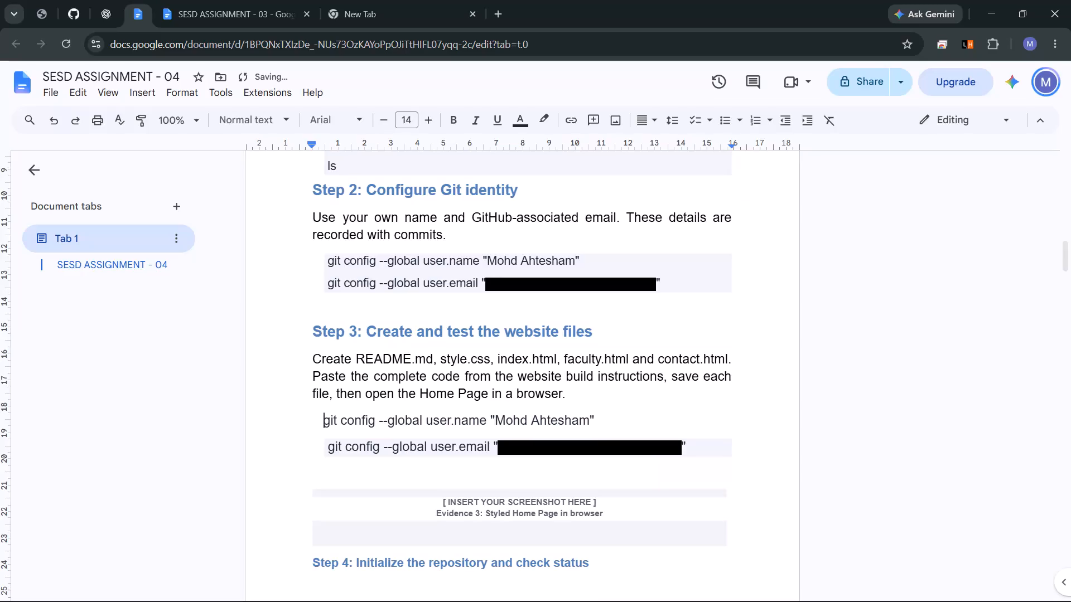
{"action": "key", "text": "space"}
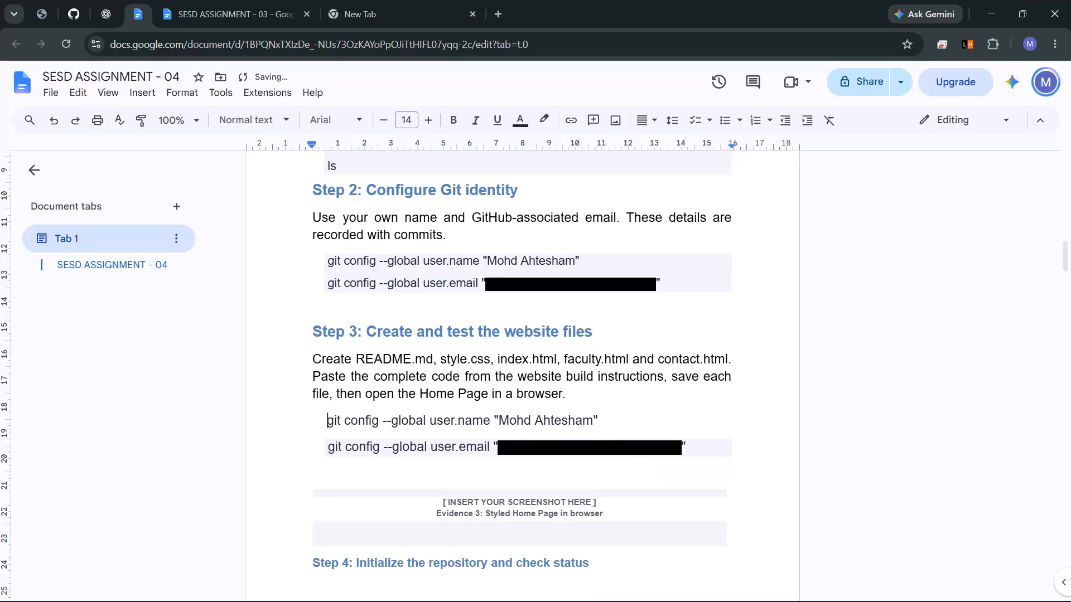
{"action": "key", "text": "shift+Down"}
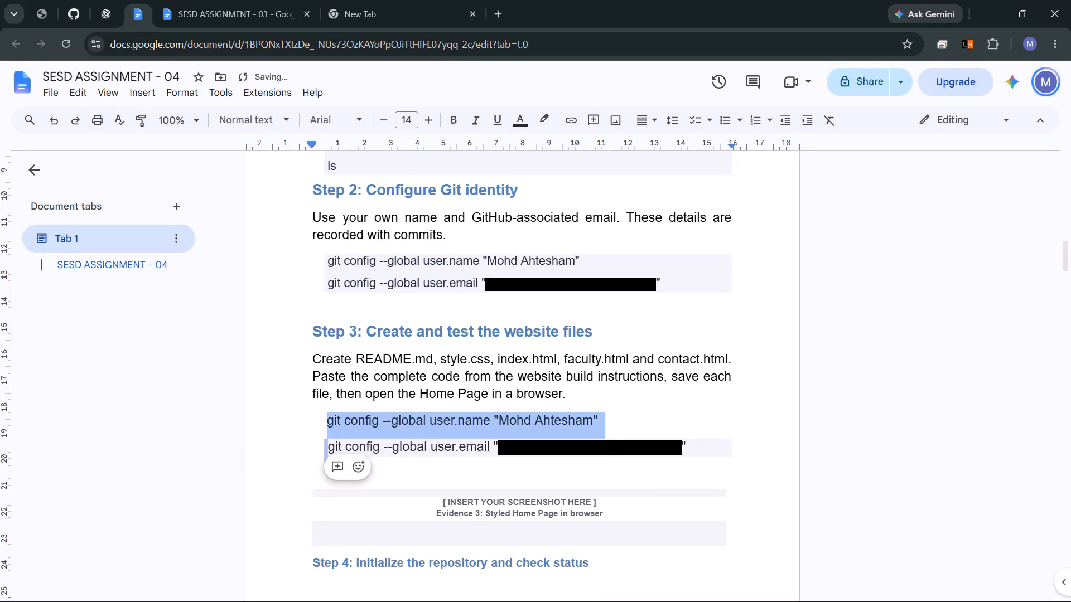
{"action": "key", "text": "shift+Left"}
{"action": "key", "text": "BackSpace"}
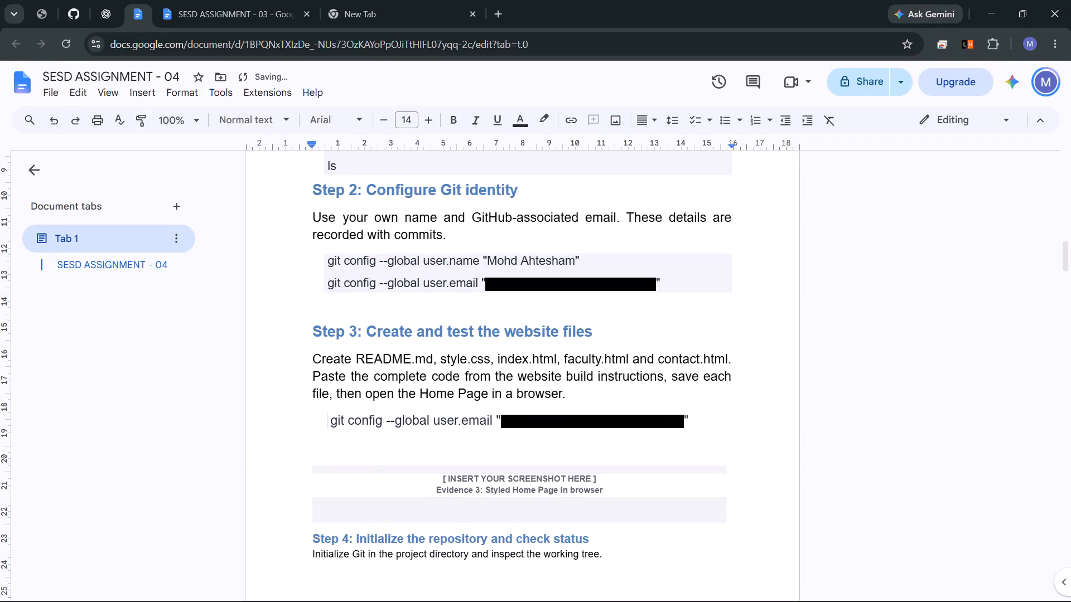
Undo the pasted git config lines under Step 3 and delete the original notepad and start command block.
{"action": "key", "text": "ctrl+z"}
{"action": "key", "text": "ctrl+z"}
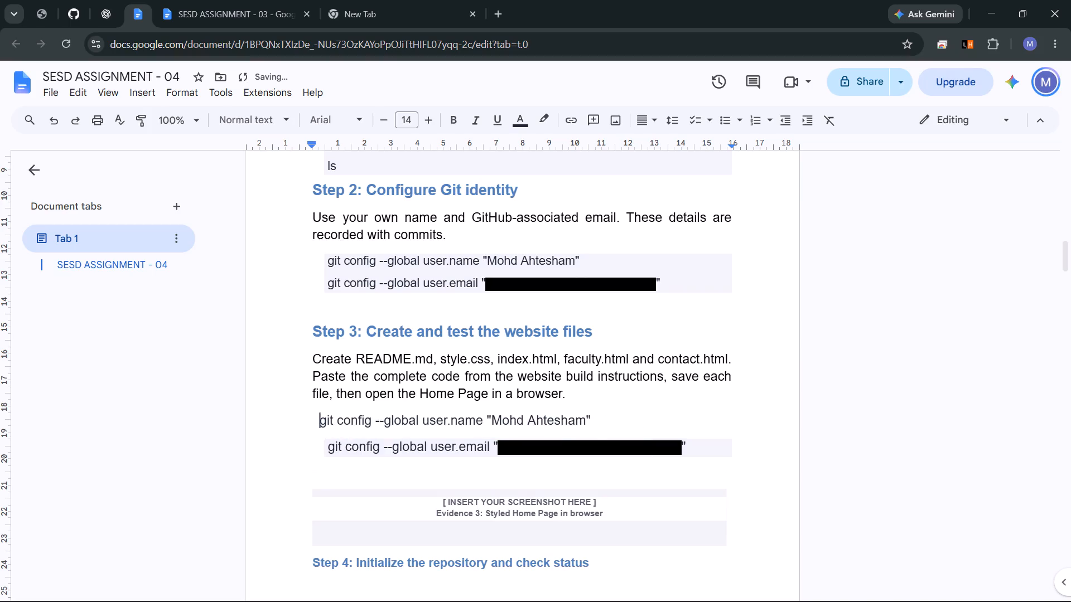
{"action": "key", "text": "ctrl+z"}
{"action": "key", "text": "ctrl+z"}
{"action": "key", "text": "ctrl+z"}
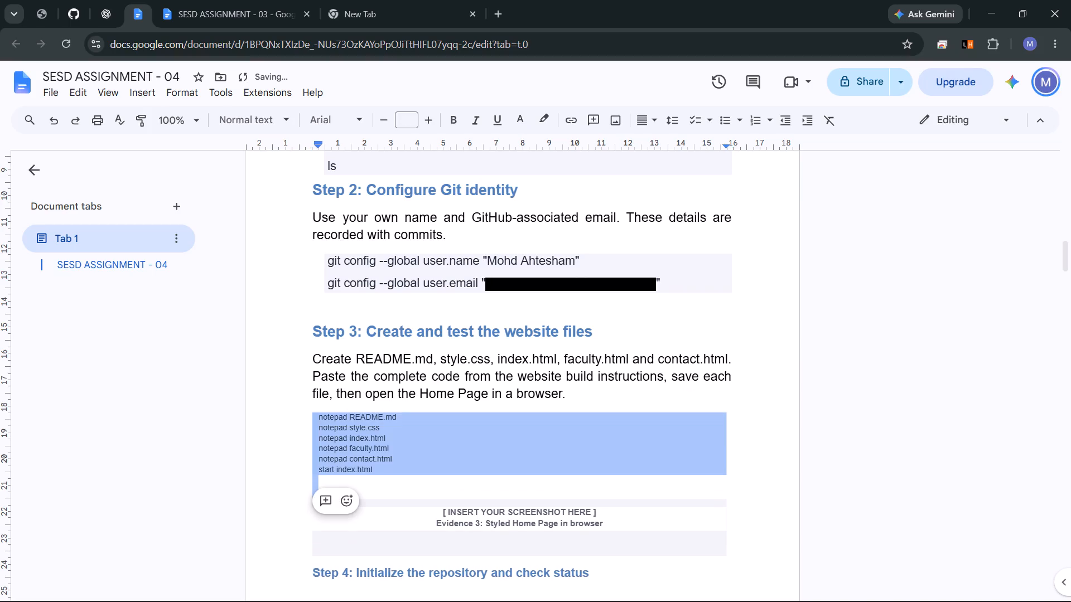
{"action": "key", "text": "BackSpace"}
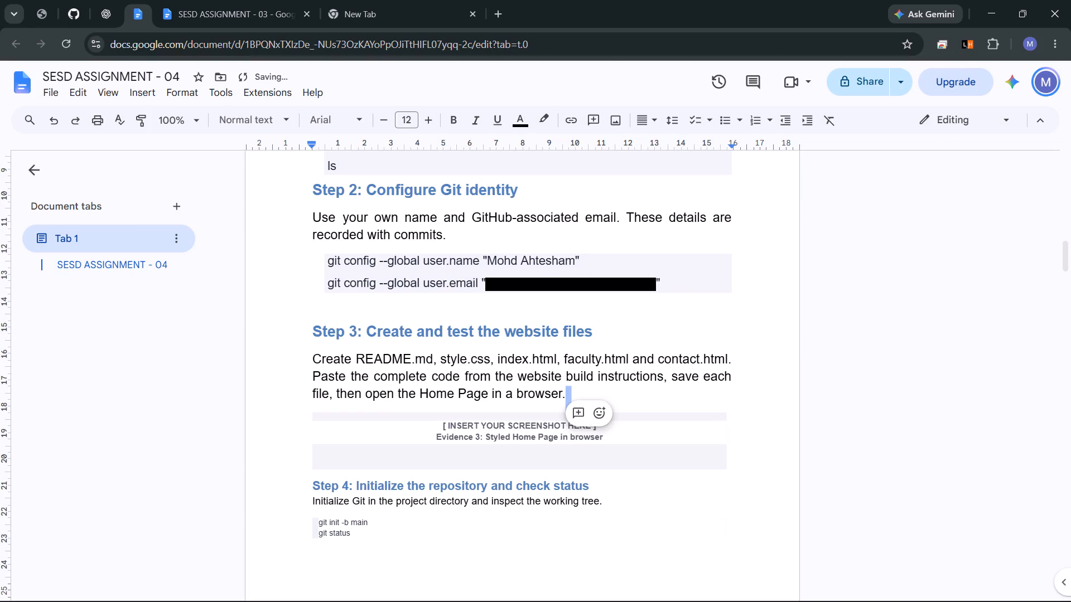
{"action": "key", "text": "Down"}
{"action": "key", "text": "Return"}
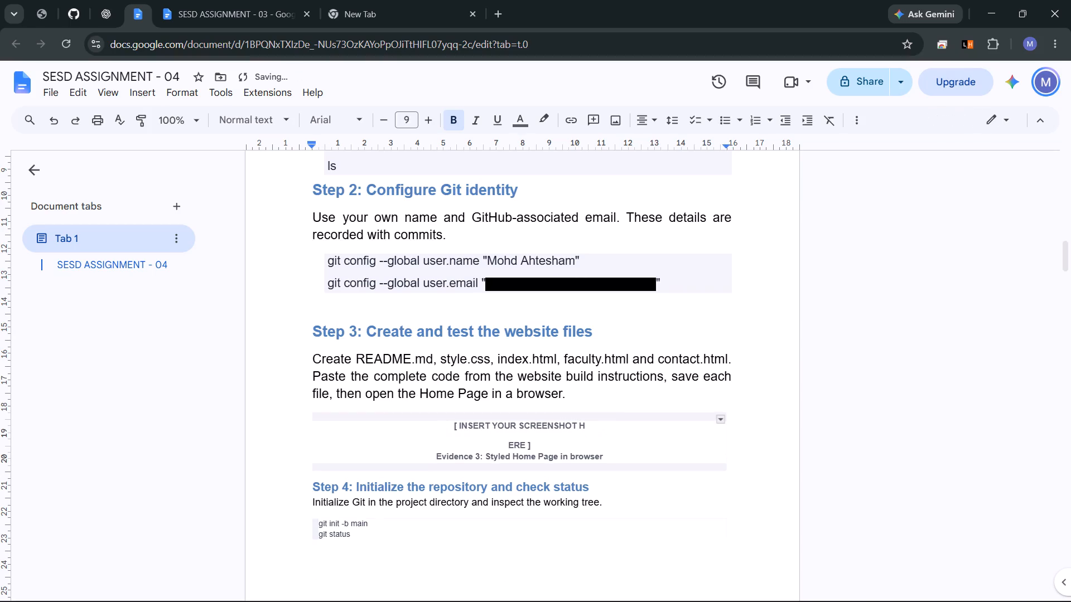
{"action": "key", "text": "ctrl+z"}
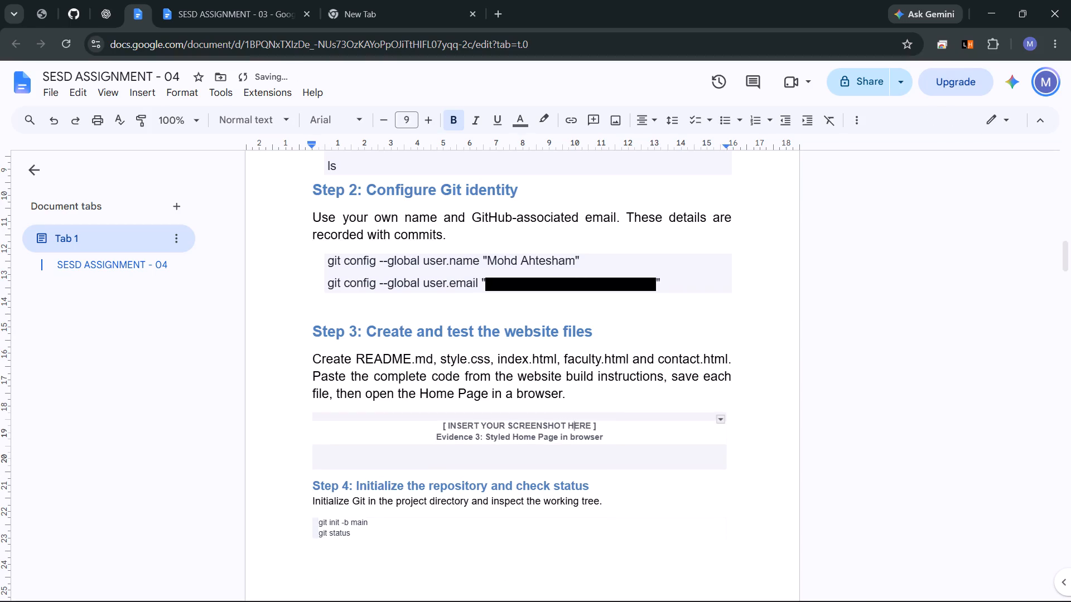
Delete the shaded "[ INSERT YOUR SCREENSHOT HERE ]" placeholder for Evidence 3 between the Step 3 paragraph and the Step 4 heading.
{"action": "key", "text": "Up"}
{"action": "key", "text": "Down"}
{"action": "key", "text": "Left"}
{"action": "key", "text": "Left"}
{"action": "key", "text": "Left"}
{"action": "key", "text": "Left"}
{"action": "key", "text": "Left"}
{"action": "key", "text": "Left"}
{"action": "key", "text": "Left"}
{"action": "key", "text": "Left"}
{"action": "key", "text": "Left"}
{"action": "key", "text": "Left"}
{"action": "key", "text": "Left"}
{"action": "key", "text": "Left"}
{"action": "key", "text": "Left"}
{"action": "key", "text": "Left"}
{"action": "key", "text": "Left"}
{"action": "key", "text": "Left"}
{"action": "key", "text": "Left"}
{"action": "key", "text": "Left"}
{"action": "key", "text": "Left"}
{"action": "key", "text": "Left"}
{"action": "key", "text": "Left"}
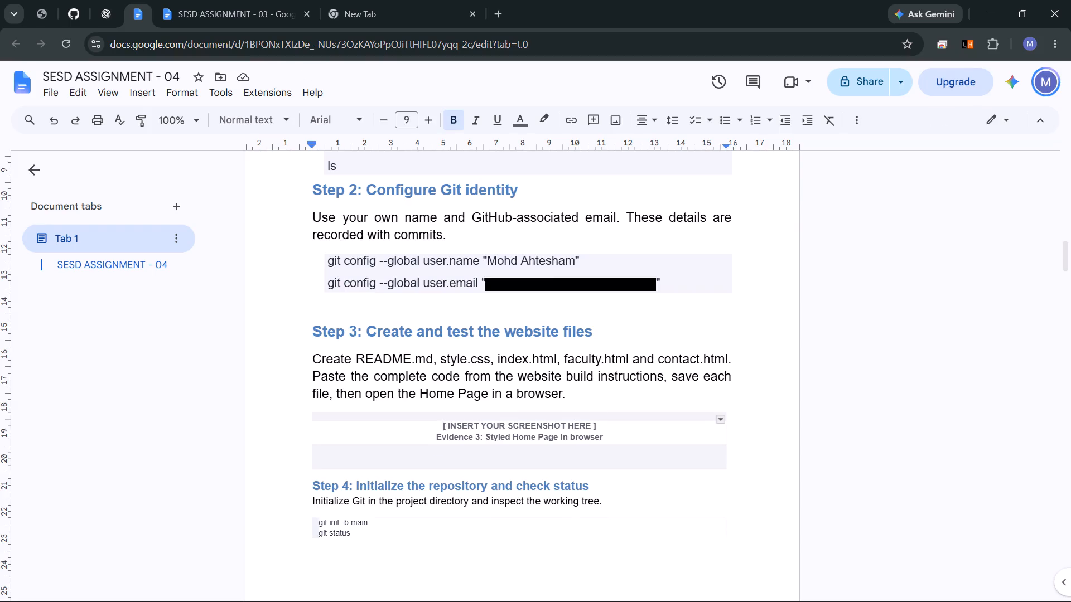
{"action": "key", "text": "shift+Down"}
{"action": "key", "text": "shift+Down"}
{"action": "key", "text": "shift+Left"}
{"action": "key", "text": "shift+Up"}
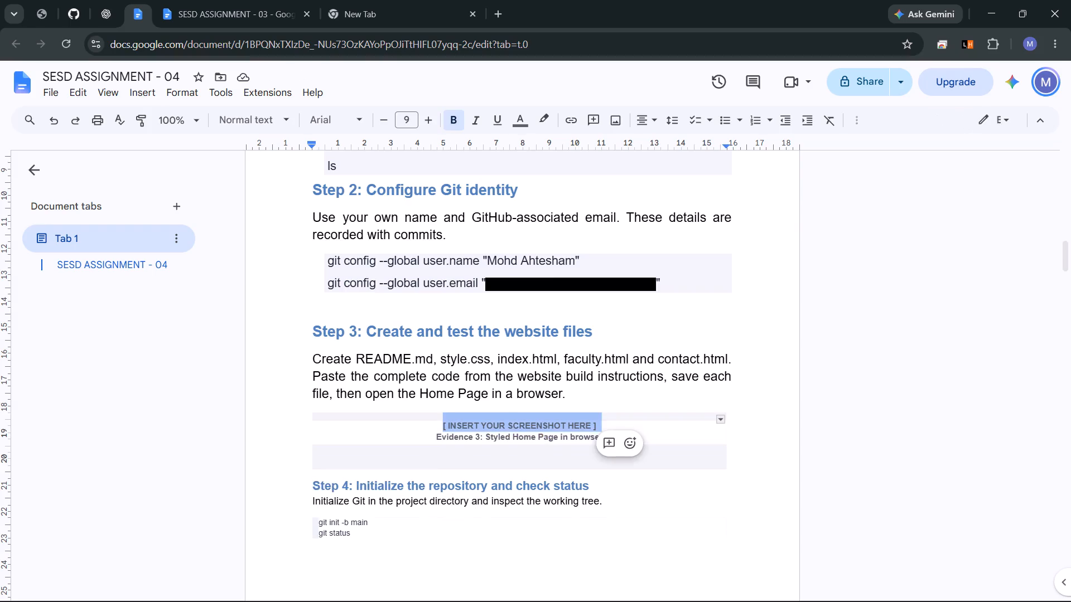
{"action": "key", "text": "shift+Down"}
{"action": "key", "text": "shift+Left"}
{"action": "key", "text": "shift+Left"}
{"action": "key", "text": "shift+Left"}
{"action": "key", "text": "shift+Left"}
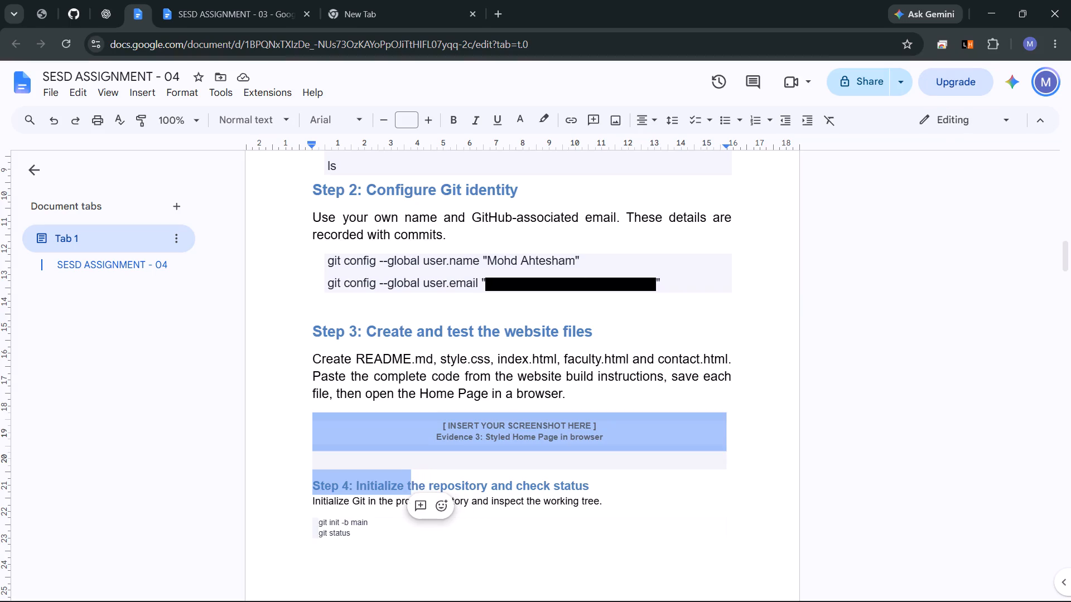
{"action": "key", "text": "shift+Left"}
{"action": "key", "text": "shift+Left"}
{"action": "key", "text": "shift+Left"}
{"action": "key", "text": "shift+Left"}
{"action": "key", "text": "shift+Left"}
{"action": "key", "text": "shift+Left"}
{"action": "key", "text": "shift+Left"}
{"action": "key", "text": "shift+Left"}
{"action": "key", "text": "shift+Left"}
{"action": "key", "text": "shift+Left"}
{"action": "key", "text": "shift+Left"}
{"action": "key", "text": "shift+Left"}
{"action": "key", "text": "shift+Left"}
{"action": "key", "text": "shift+Left"}
{"action": "key", "text": "shift+Left"}
{"action": "key", "text": "shift+Left"}
{"action": "key", "text": "shift+Left"}
{"action": "key", "text": "shift+Left"}
{"action": "key", "text": "shift+Left"}
{"action": "key", "text": "shift+Left"}
{"action": "key", "text": "shift+Left"}
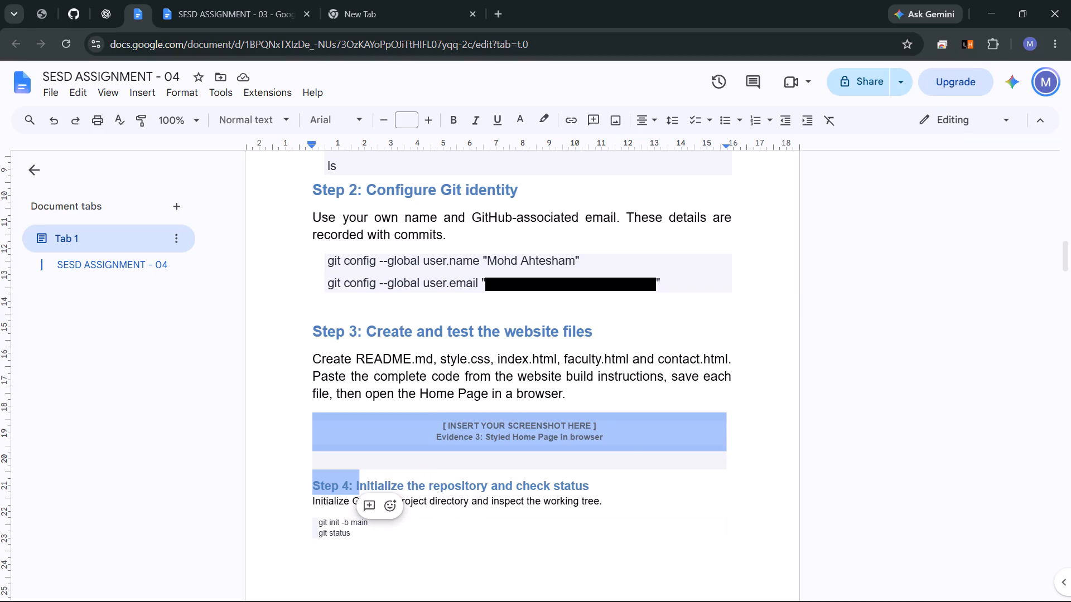
{"action": "key", "text": "shift+Right"}
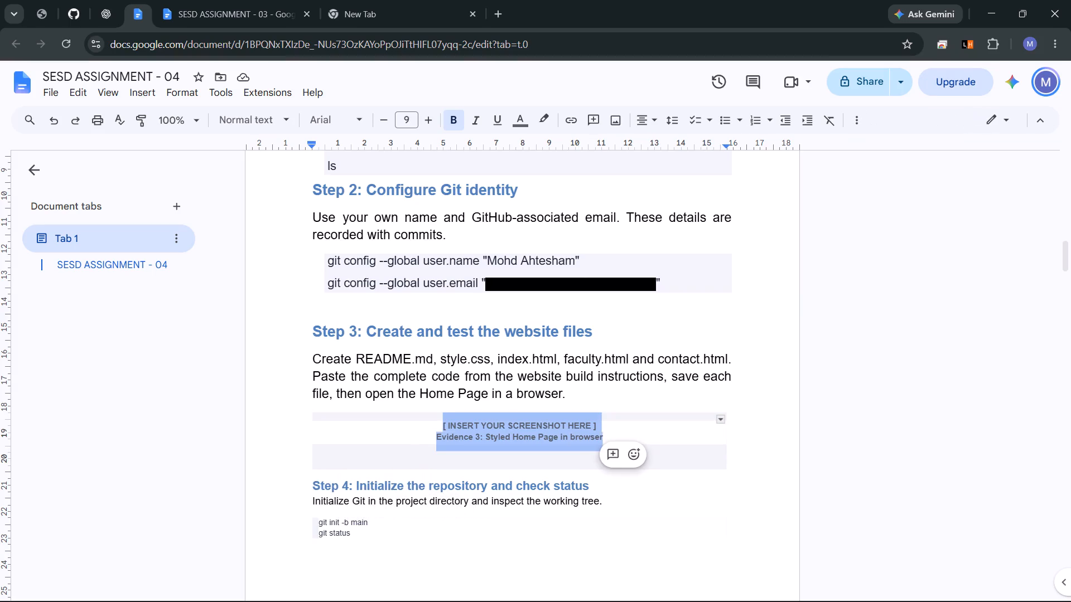
{"action": "key", "text": "shift+Right"}
{"action": "key", "text": "shift+Left"}
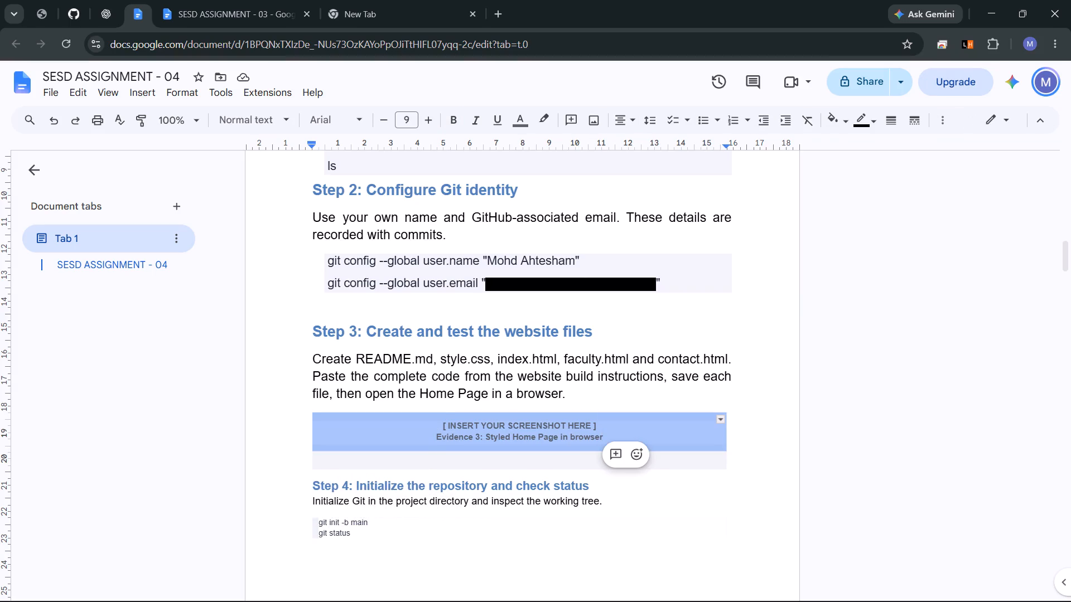
{"action": "key", "text": "Delete"}
Insert empty lines between the Step 3 paragraph and the Step 4 heading, placing the cursor on the one just above Step 4.
{"action": "key", "text": "Return"}
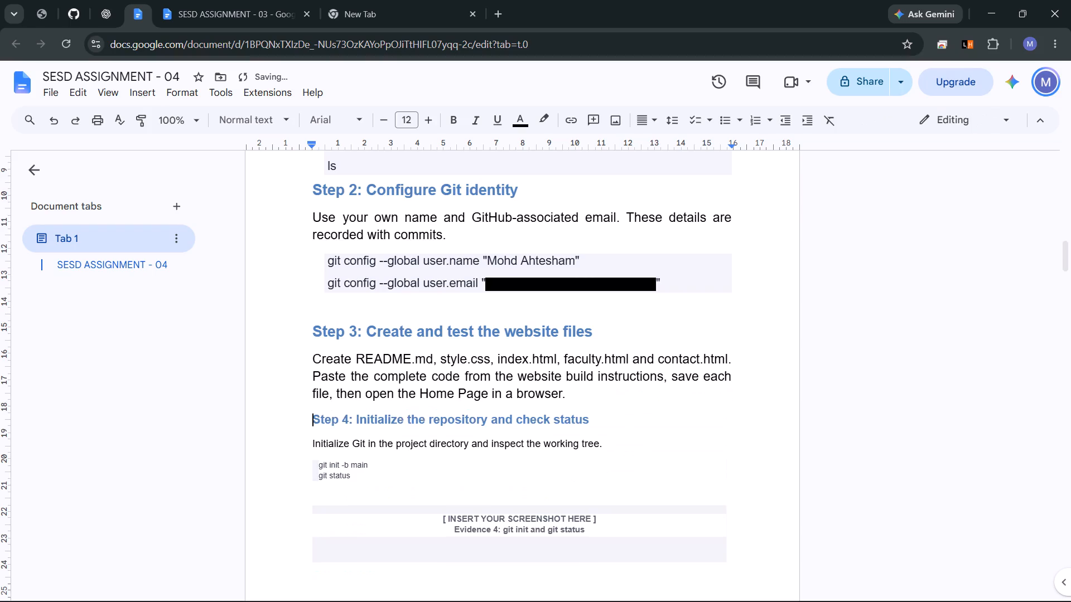
{"action": "key", "text": "Return"}
{"action": "key", "text": "Return"}
{"action": "key", "text": "Up"}
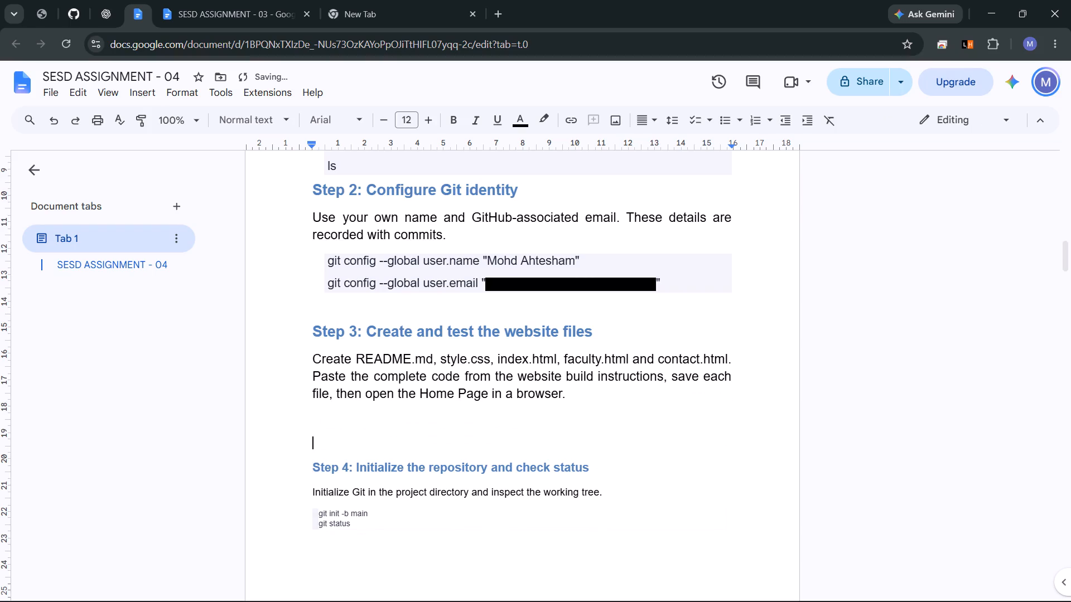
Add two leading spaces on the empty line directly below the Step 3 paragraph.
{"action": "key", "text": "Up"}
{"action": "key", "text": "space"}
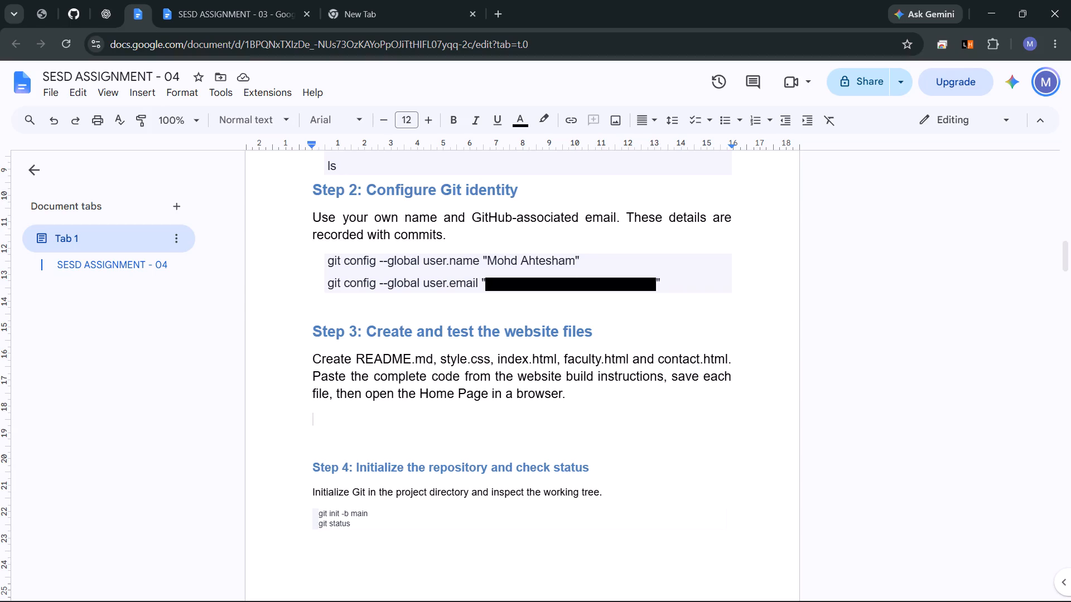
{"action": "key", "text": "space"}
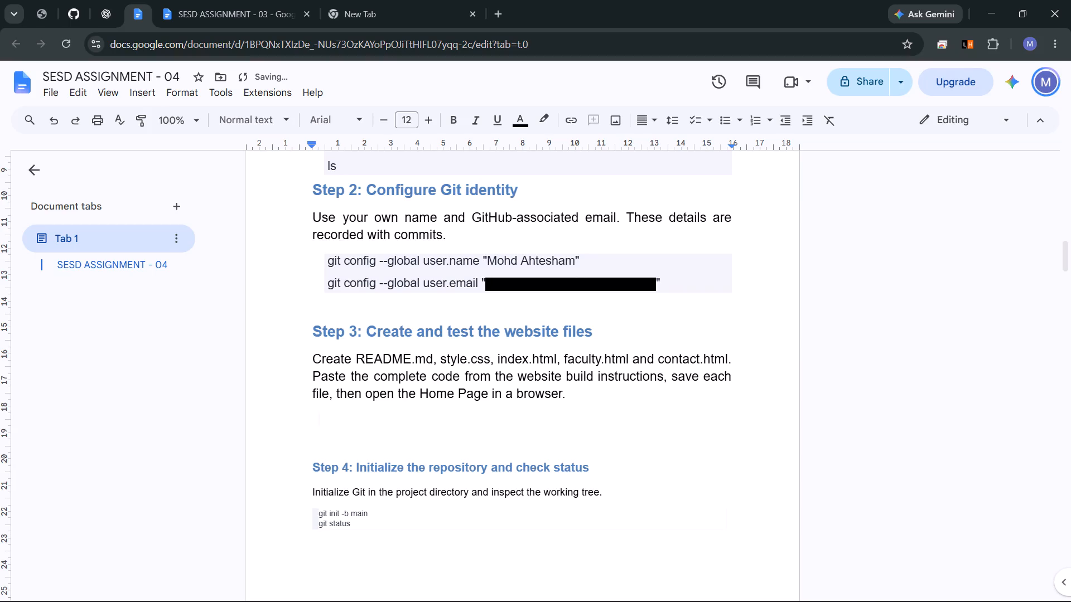
Copy the two shaded git config lines under the Step 2 paragraph.
{"action": "left_click", "coordinate": [325, 261]}
{"action": "left_click", "coordinate": [329, 261]}
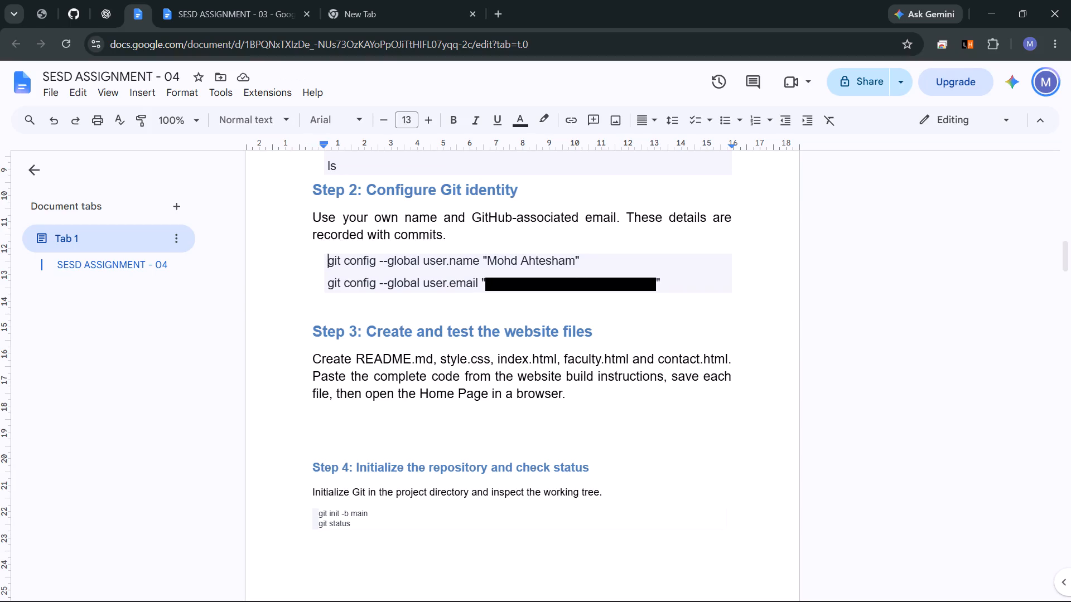
{"action": "left_click", "coordinate": [325, 261]}
{"action": "key", "text": "shift+Down"}
{"action": "key", "text": "shift+Down"}
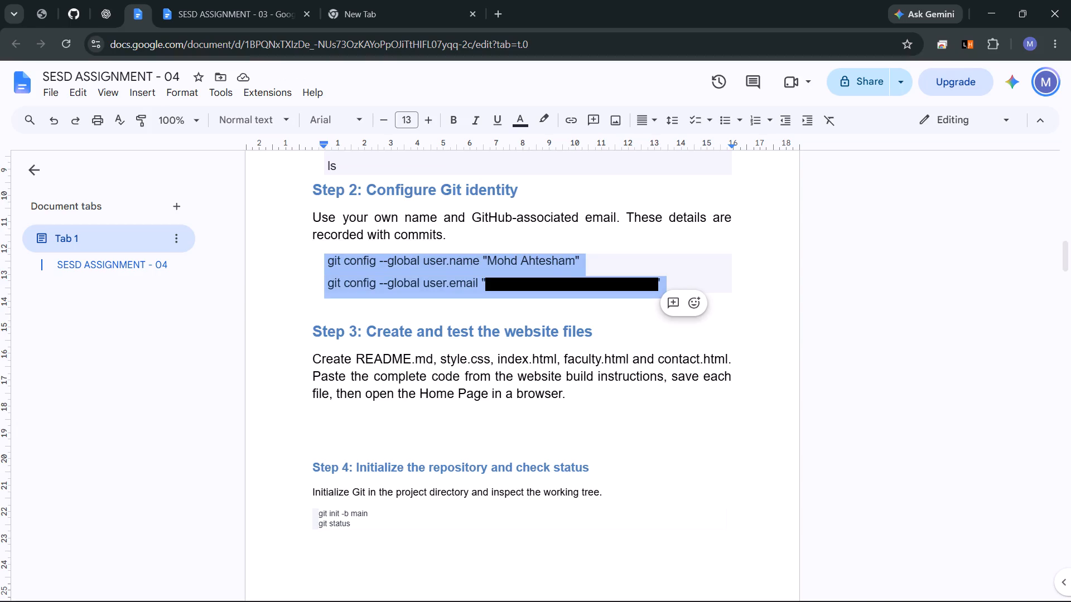
{"action": "key", "text": "ctrl+c"}
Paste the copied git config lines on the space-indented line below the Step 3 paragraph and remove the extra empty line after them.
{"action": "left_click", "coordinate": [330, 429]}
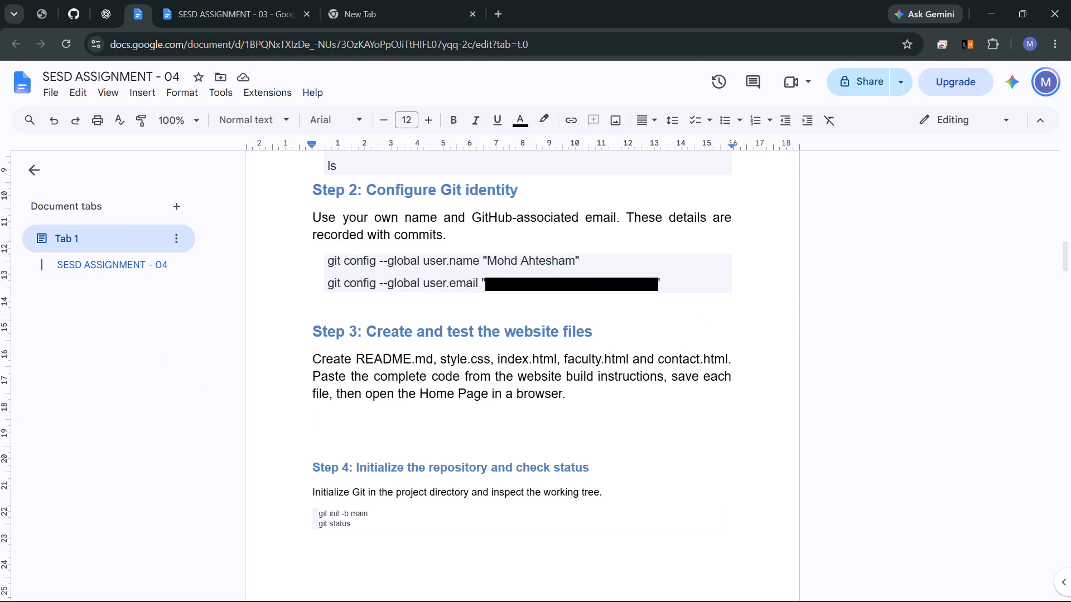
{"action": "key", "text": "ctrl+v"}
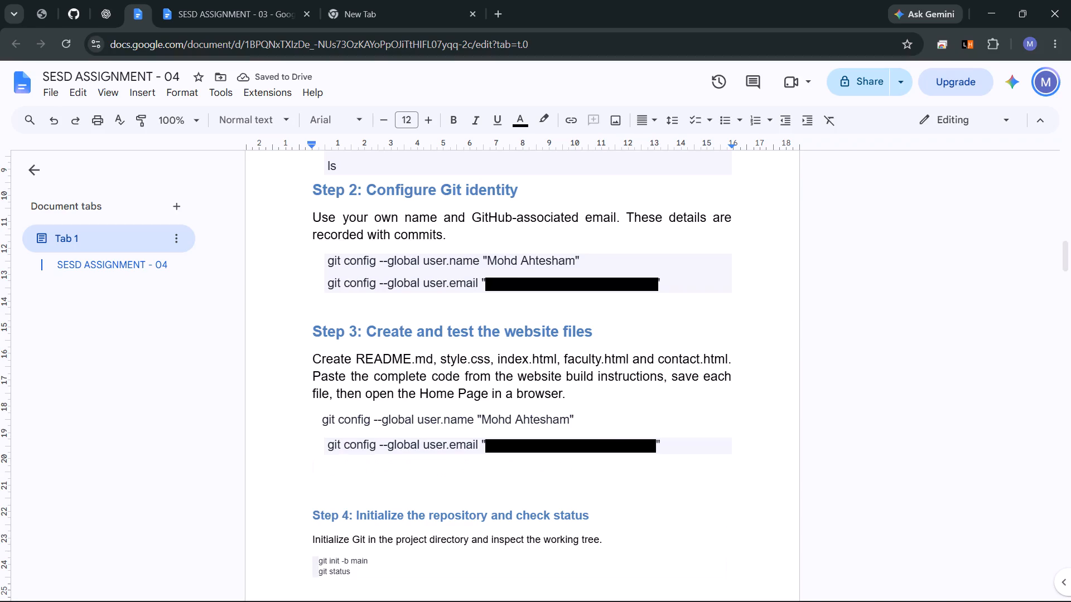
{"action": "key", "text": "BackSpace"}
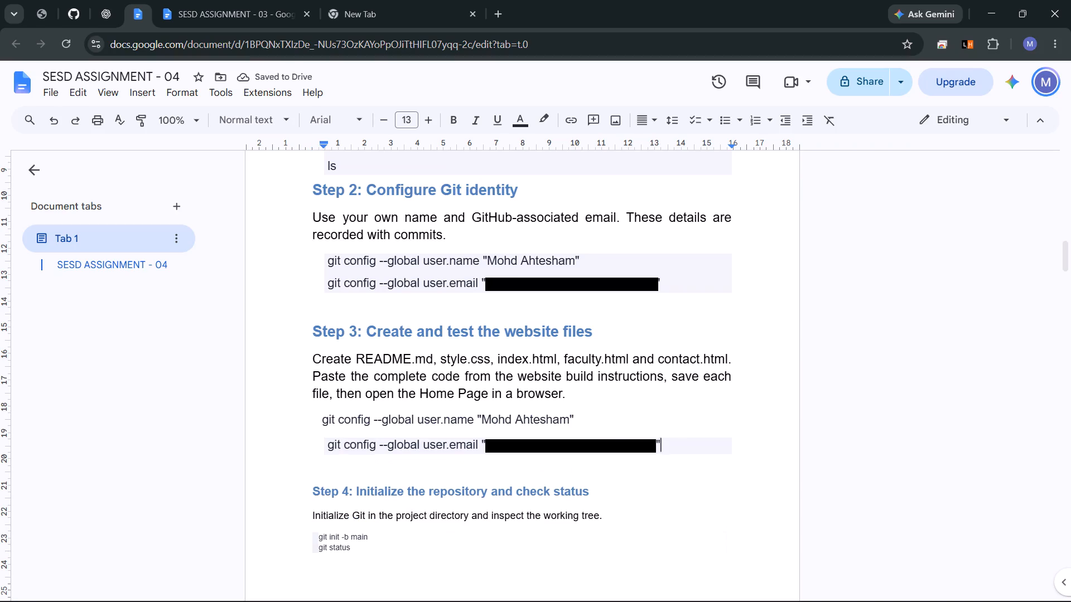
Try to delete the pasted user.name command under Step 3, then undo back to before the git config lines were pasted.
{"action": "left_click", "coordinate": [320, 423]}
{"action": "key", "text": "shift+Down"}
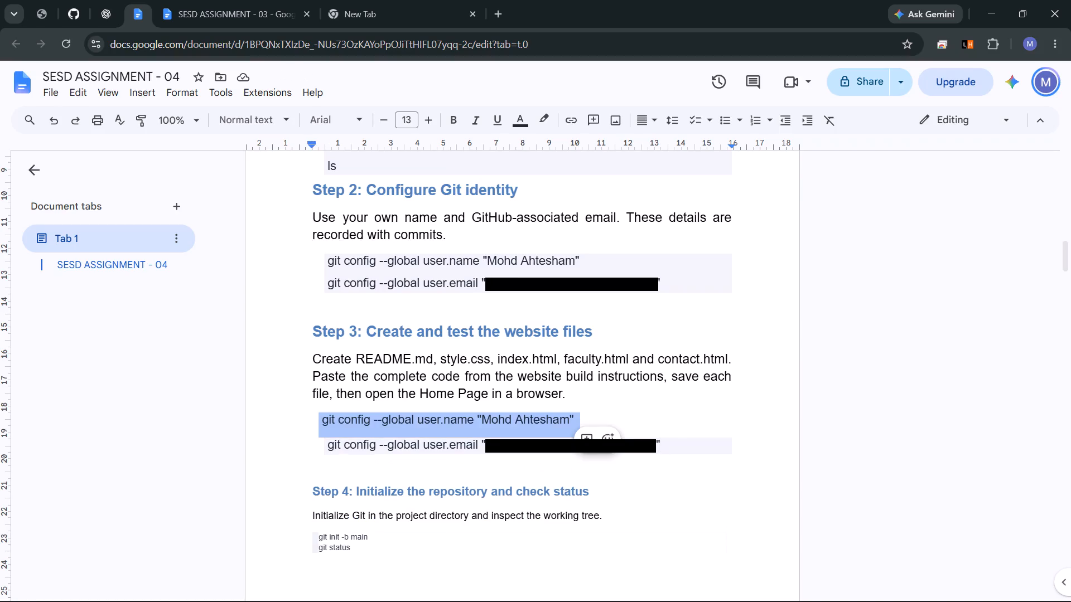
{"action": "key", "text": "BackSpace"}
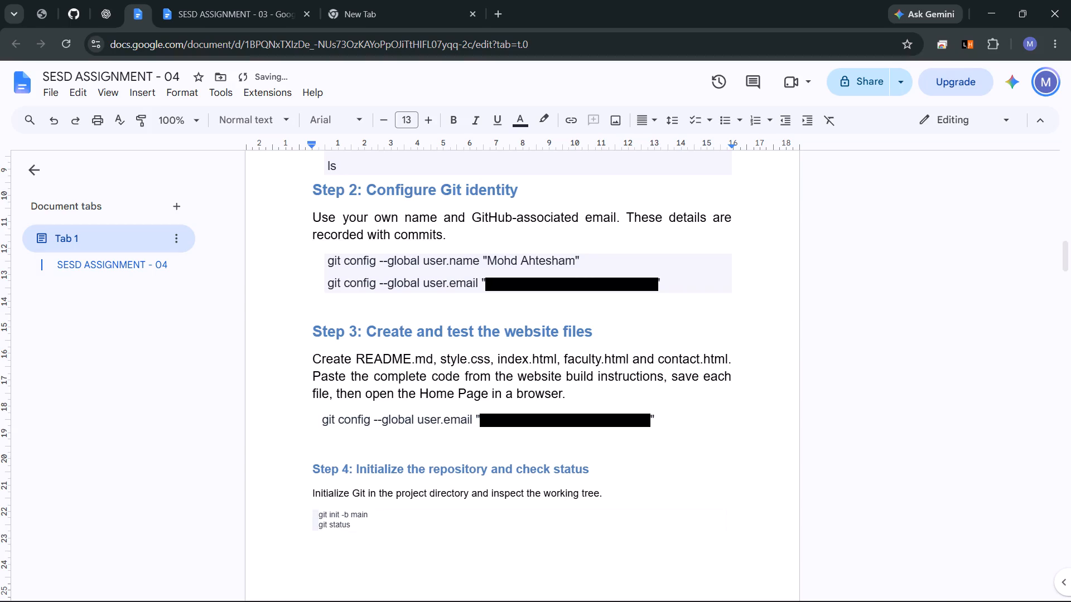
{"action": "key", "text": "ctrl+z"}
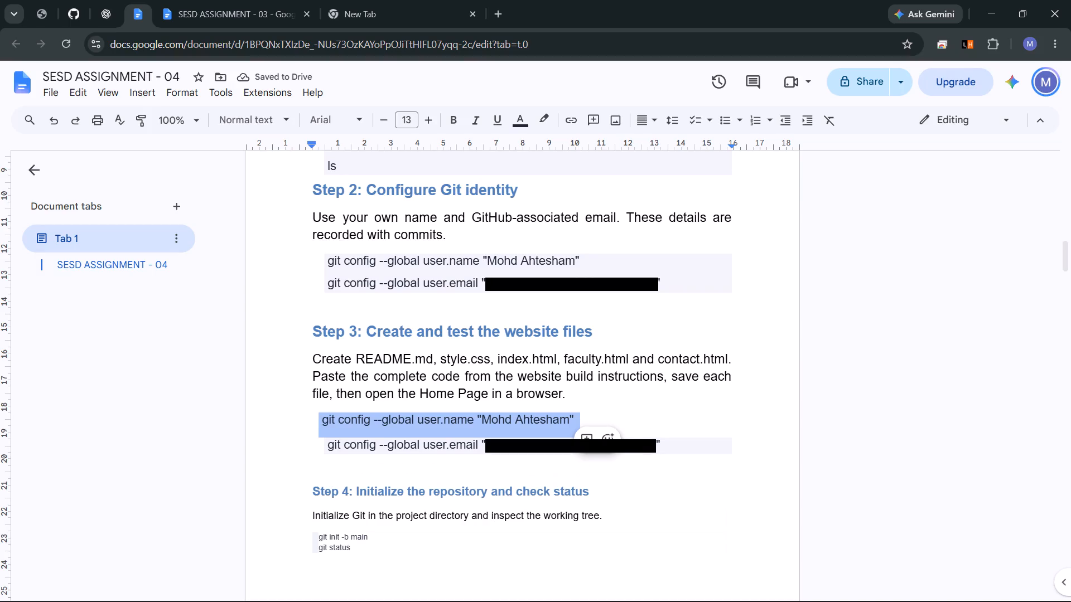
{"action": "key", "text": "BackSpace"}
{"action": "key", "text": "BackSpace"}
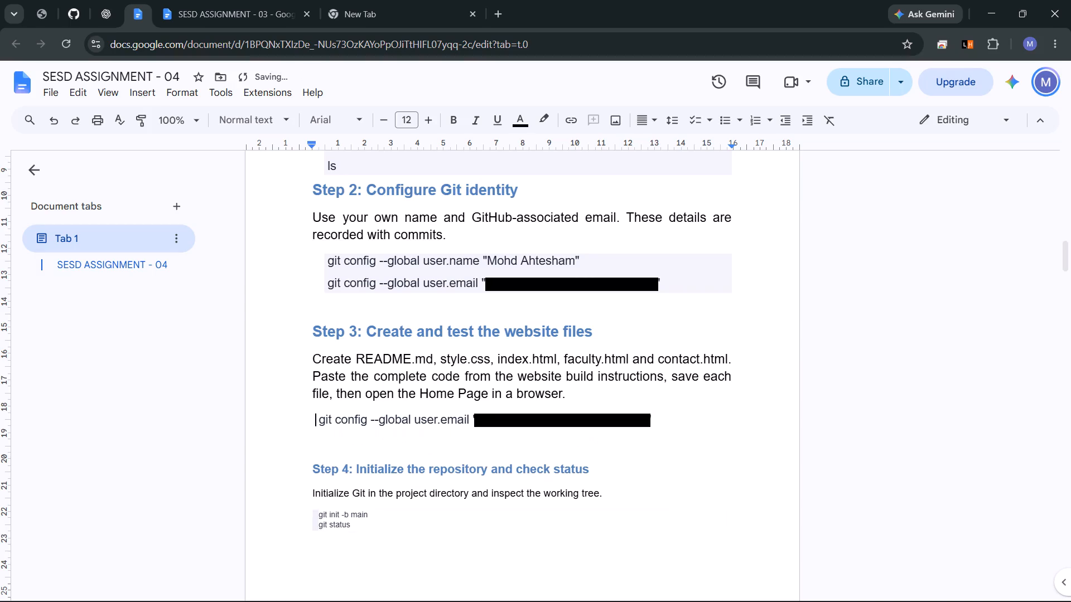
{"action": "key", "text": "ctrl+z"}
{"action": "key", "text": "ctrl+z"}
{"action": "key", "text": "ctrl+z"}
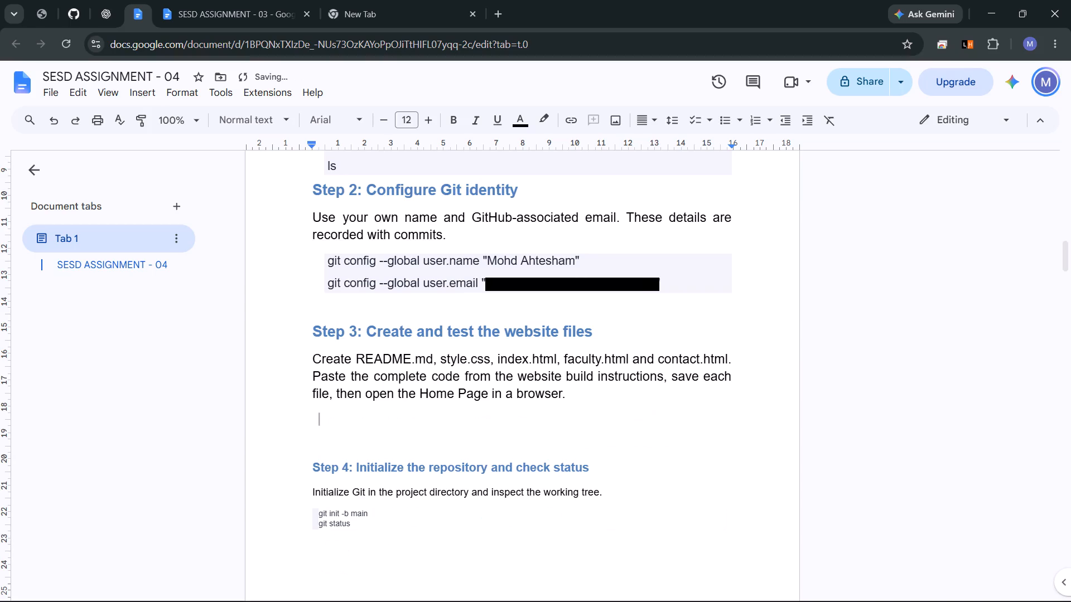
Clear the leading spaces below the Step 3 paragraph and paste the two copied git config lines on a fresh empty line.
{"action": "key", "text": "BackSpace"}
{"action": "key", "text": "BackSpace"}
{"action": "key", "text": "BackSpace"}
{"action": "key", "text": "BackSpace"}
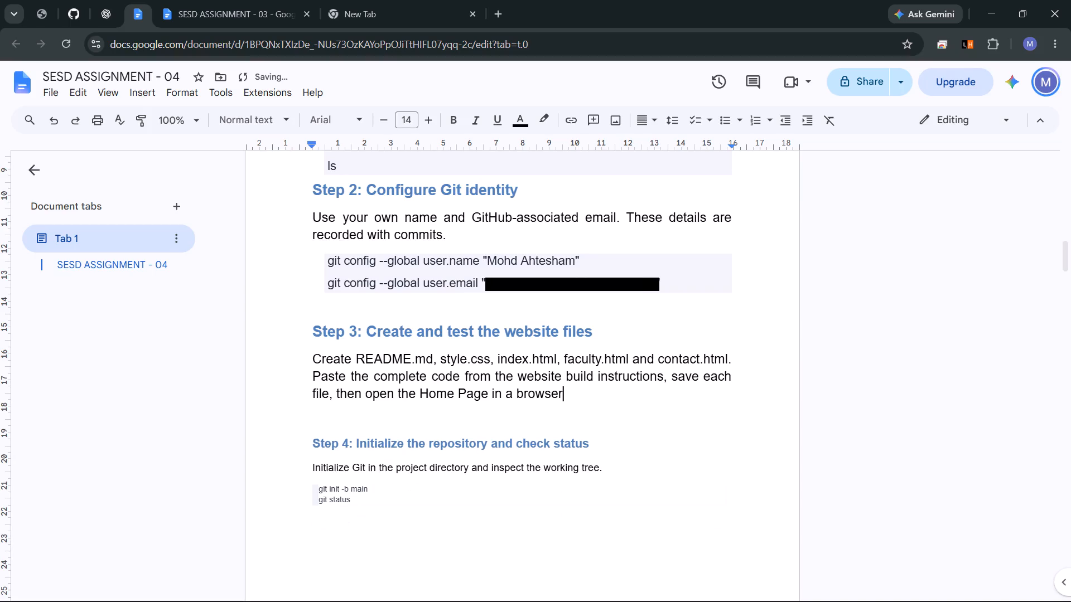
{"action": "key", "text": "ctrl+z"}
{"action": "key", "text": "BackSpace"}
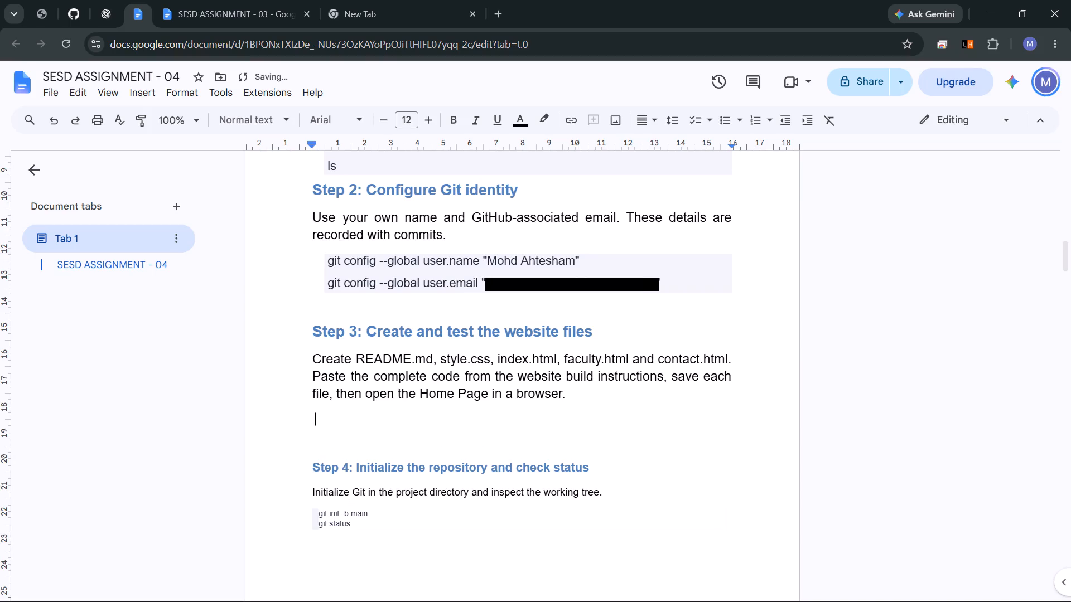
{"action": "key", "text": "BackSpace"}
{"action": "key", "text": "BackSpace"}
{"action": "key", "text": "Return"}
{"action": "key", "text": "ctrl+v"}
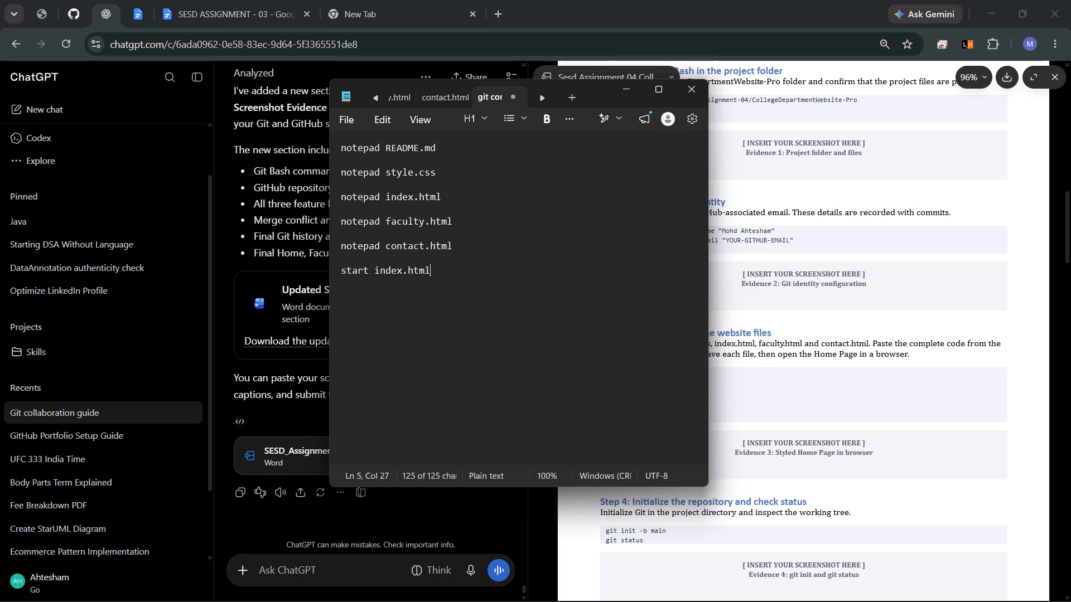
Delete the last line, start index.html, from the command list in Notepad.
{"action": "key", "text": "BackSpace"}
{"action": "key", "text": "BackSpace"}
{"action": "key", "text": "BackSpace"}
{"action": "key", "text": "BackSpace"}
{"action": "key", "text": "BackSpace"}
{"action": "key", "text": "BackSpace"}
{"action": "key", "text": "BackSpace"}
{"action": "key", "text": "BackSpace"}
{"action": "key", "text": "BackSpace"}
{"action": "key", "text": "BackSpace"}
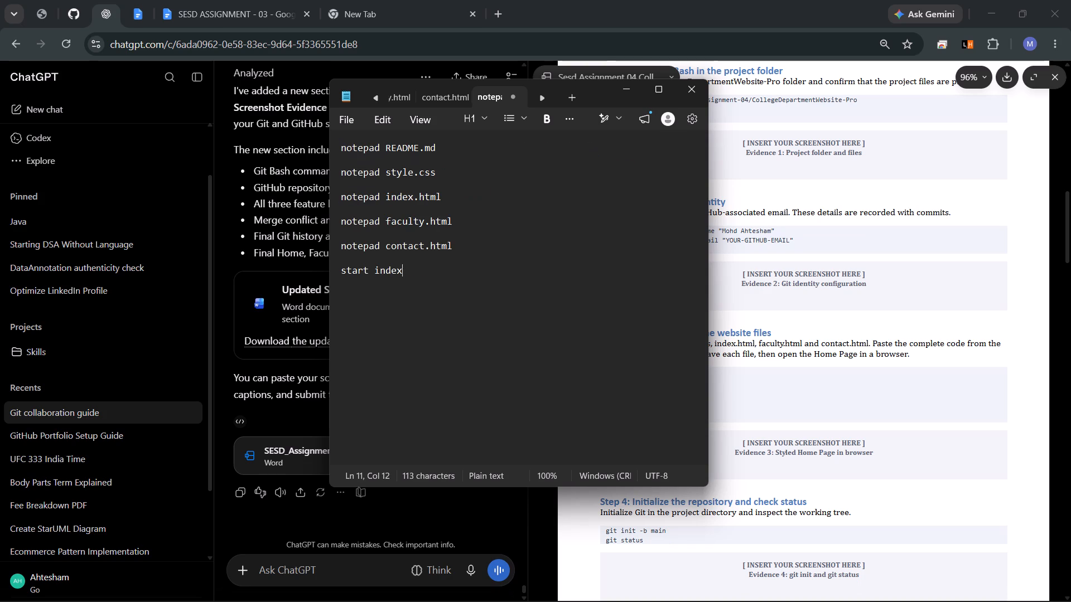
{"action": "key", "text": "BackSpace"}
{"action": "key", "text": "BackSpace"}
{"action": "key", "text": "BackSpace"}
{"action": "key", "text": "BackSpace"}
{"action": "key", "text": "BackSpace"}
{"action": "key", "text": "BackSpace"}
{"action": "key", "text": "BackSpace"}
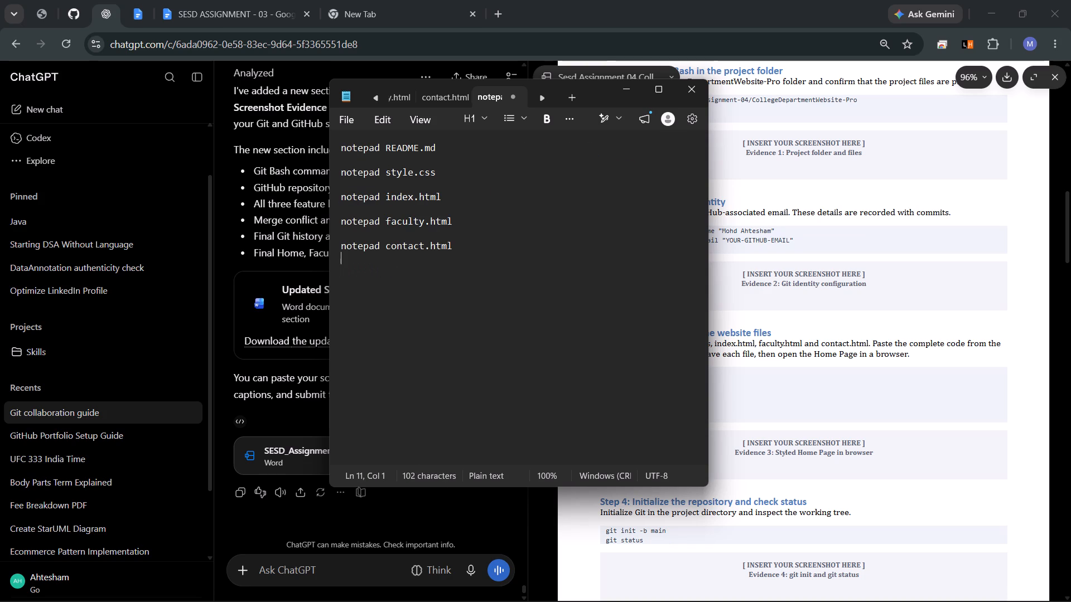
Remove the blank lines between the five notepad commands so that they stand on consecutive lines.
{"action": "key", "text": "Up"}
{"action": "key", "text": "Up"}
{"action": "key", "text": "BackSpace"}
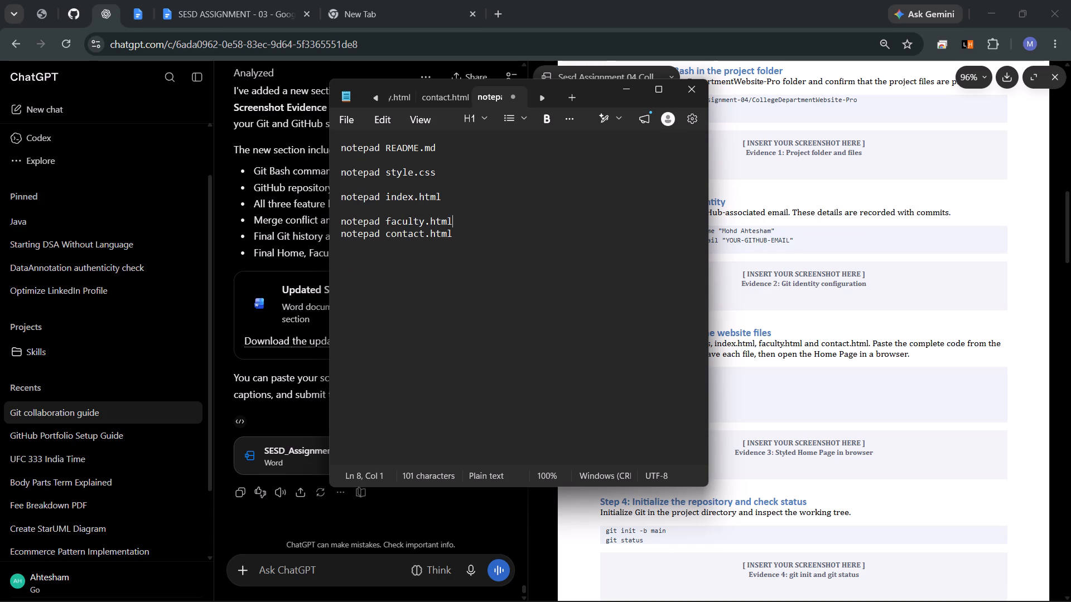
{"action": "key", "text": "Up"}
{"action": "key", "text": "BackSpace"}
{"action": "key", "text": "Up"}
{"action": "key", "text": "BackSpace"}
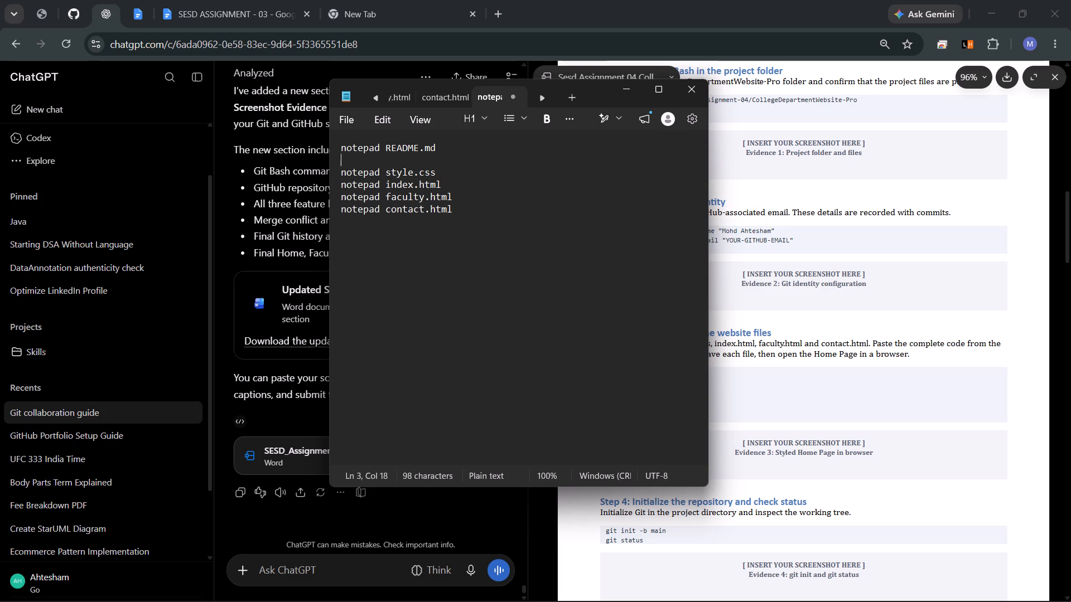
{"action": "key", "text": "Up"}
{"action": "key", "text": "BackSpace"}
Copy all five notepad commands, from notepad README.md to notepad contact.html, out of Notepad.
{"action": "key", "text": "Up"}
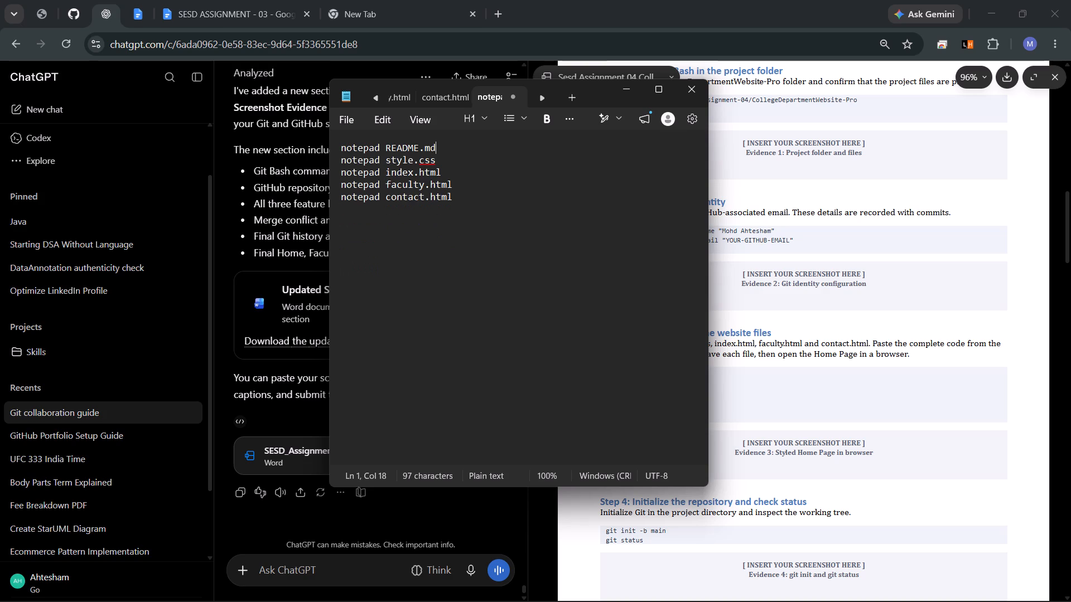
{"action": "key", "text": "Left"}
{"action": "key", "text": "Left"}
{"action": "key", "text": "Left"}
{"action": "key", "text": "Left"}
{"action": "key", "text": "Left"}
{"action": "key", "text": "Left"}
{"action": "key", "text": "Left"}
{"action": "key", "text": "Left"}
{"action": "key", "text": "Left"}
{"action": "key", "text": "Left"}
{"action": "key", "text": "Left"}
{"action": "key", "text": "Left"}
{"action": "key", "text": "Left"}
{"action": "key", "text": "Left"}
{"action": "key", "text": "Left"}
{"action": "key", "text": "Left"}
{"action": "key", "text": "Left"}
{"action": "key", "text": "shift+Down"}
{"action": "key", "text": "shift+Down"}
{"action": "key", "text": "shift+Down"}
{"action": "key", "text": "shift+Down"}
{"action": "key", "text": "shift+Down"}
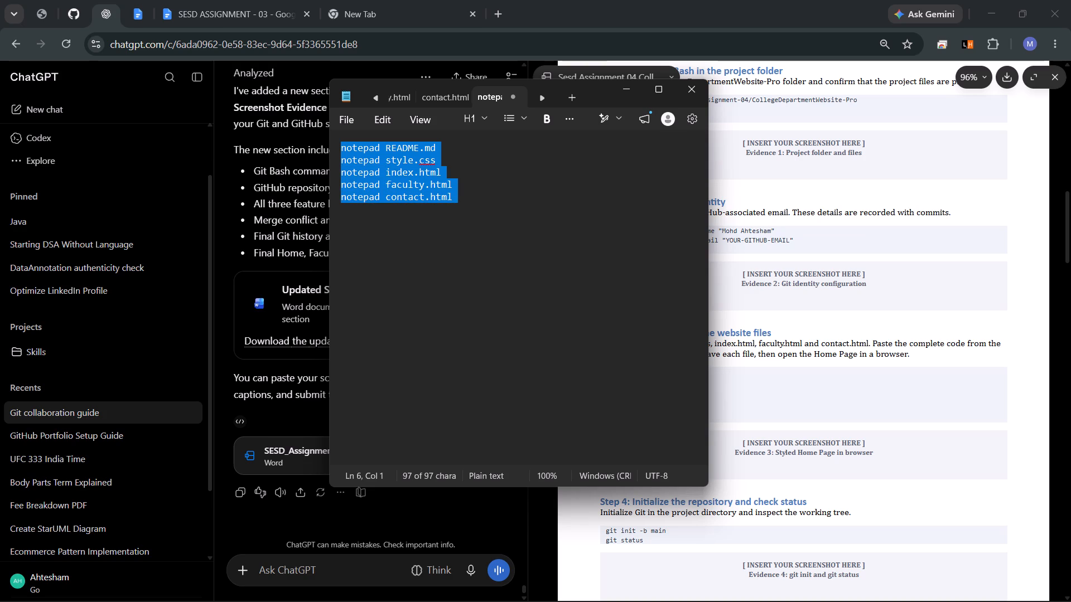
{"action": "key", "text": "ctrl+c"}
{"action": "key", "text": "ctrl+c"}
In the Assignment 04 document, replace the two git config lines under Step 3 with the copied notepad commands and remove the trailing blank lines.
{"action": "left_click", "coordinate": [591, 550]}
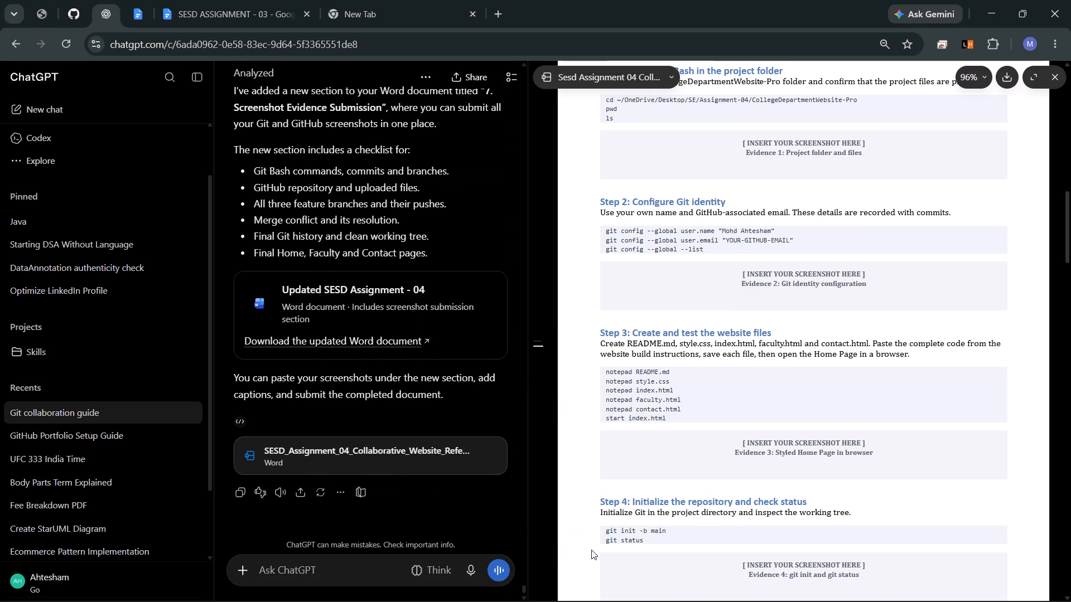
{"action": "left_click", "coordinate": [136, 5]}
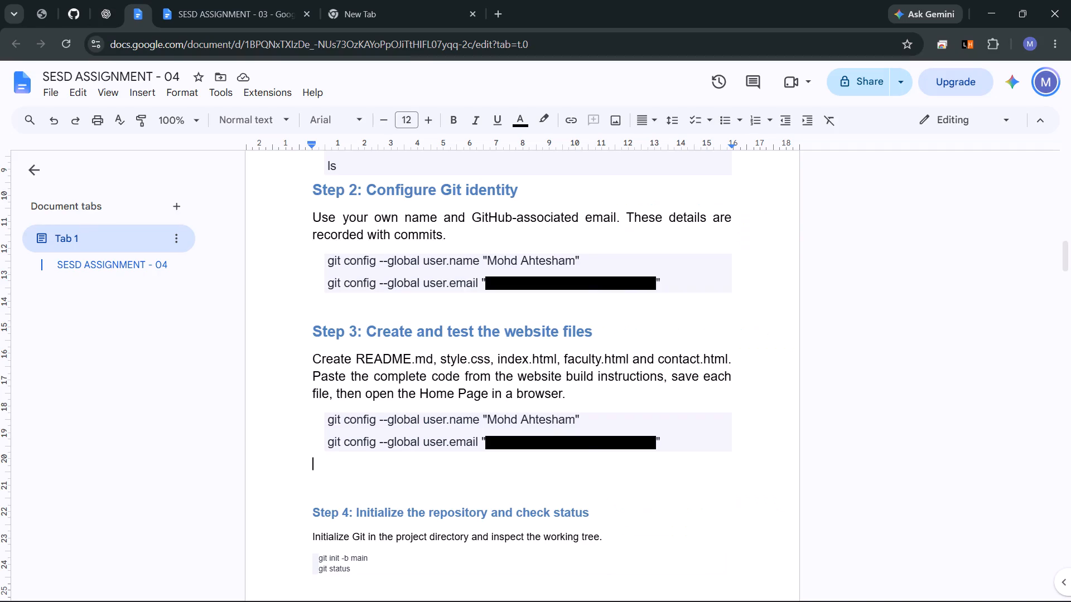
{"action": "left_click", "coordinate": [329, 424]}
{"action": "key", "text": "shift+Down"}
{"action": "key", "text": "shift+Down"}
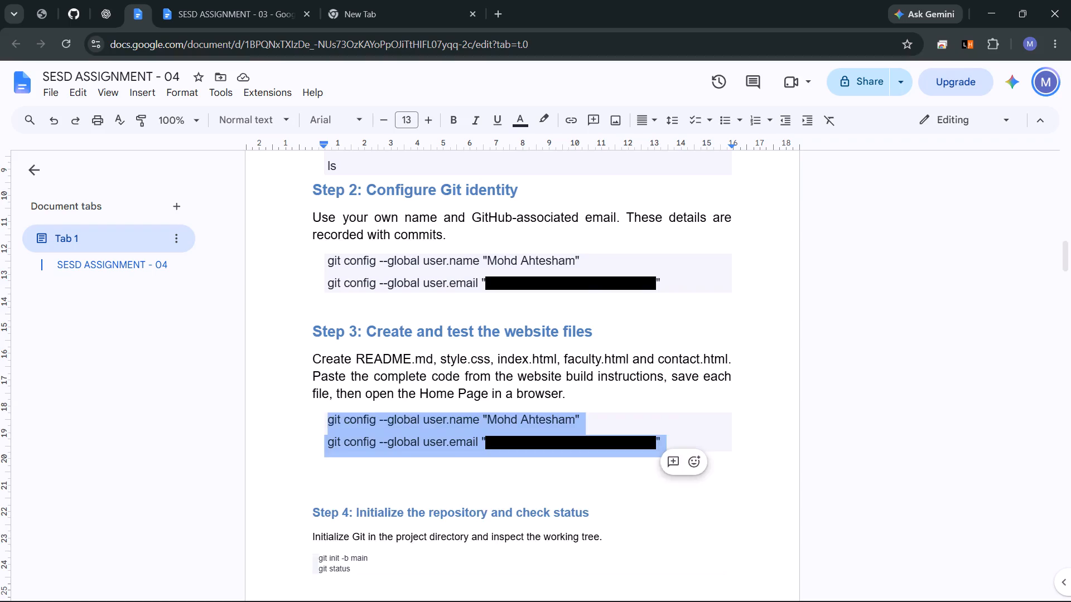
{"action": "key", "text": "ctrl+v"}
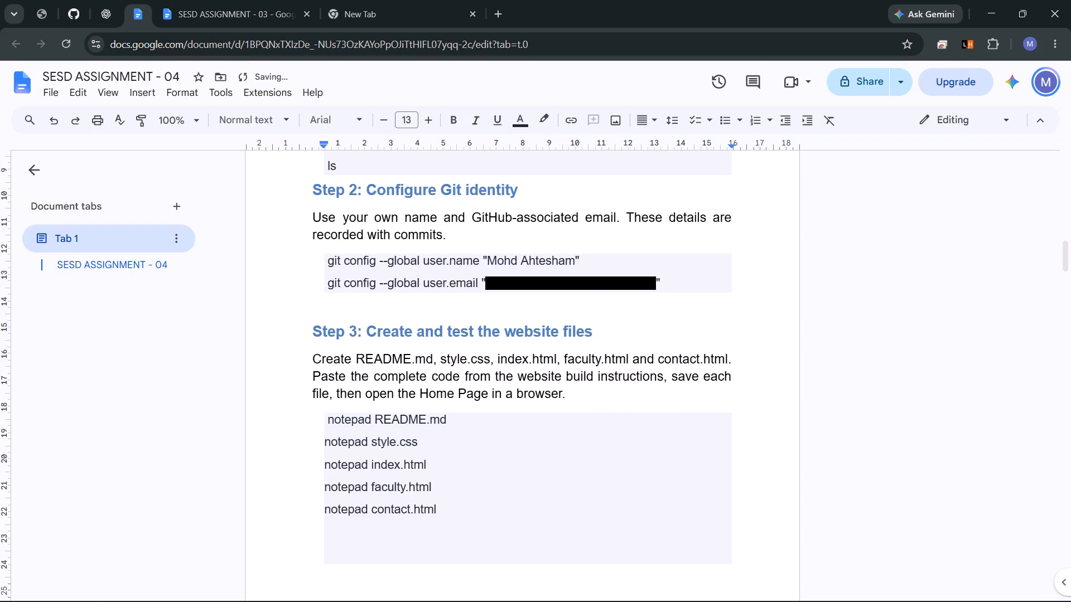
{"action": "key", "text": "BackSpace"}
{"action": "key", "text": "BackSpace"}
{"action": "key", "text": "BackSpace"}
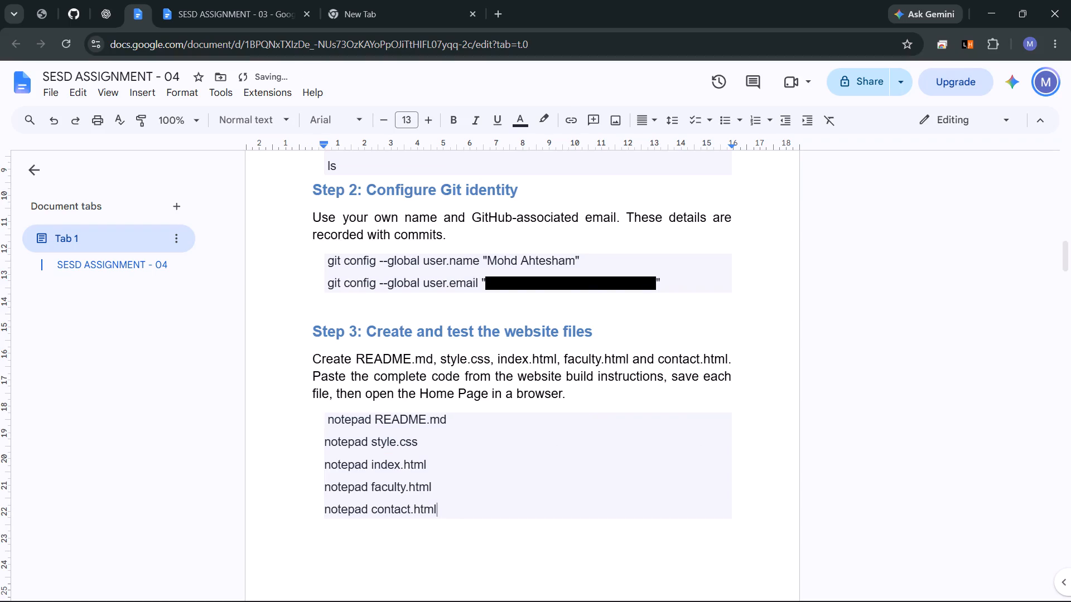
{"action": "key", "text": "Return"}
{"action": "key", "text": "BackSpace"}
{"action": "key", "text": "BackSpace"}
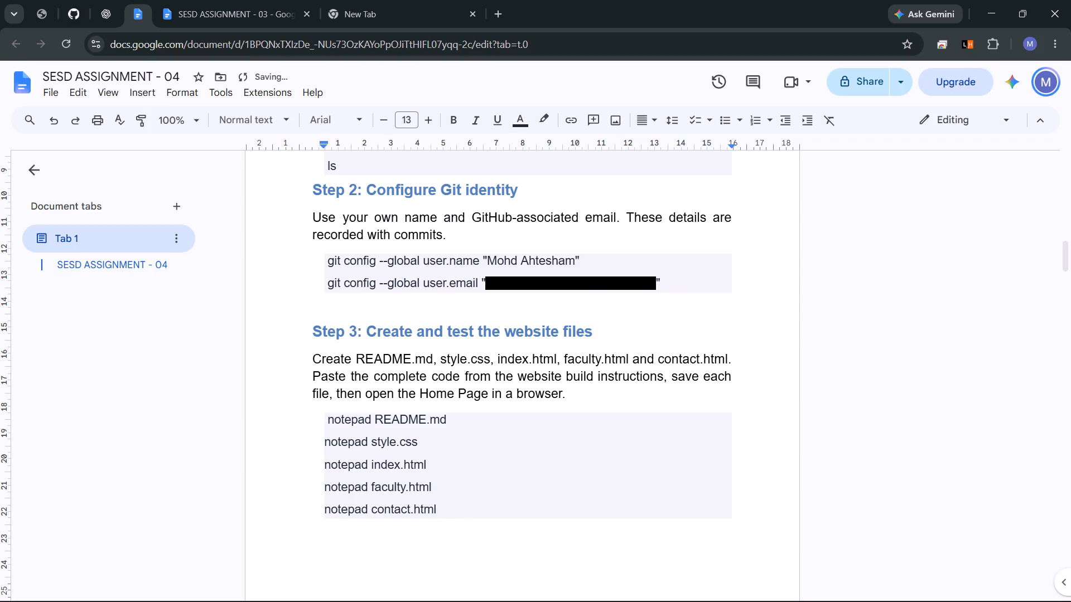
Indent the notepad style.css, index.html, faculty.html and contact.html lines by one space to align with the README.md line.
{"action": "left_click", "coordinate": [326, 429]}
{"action": "key", "text": "Down"}
{"action": "key", "text": "space"}
{"action": "key", "text": "space"}
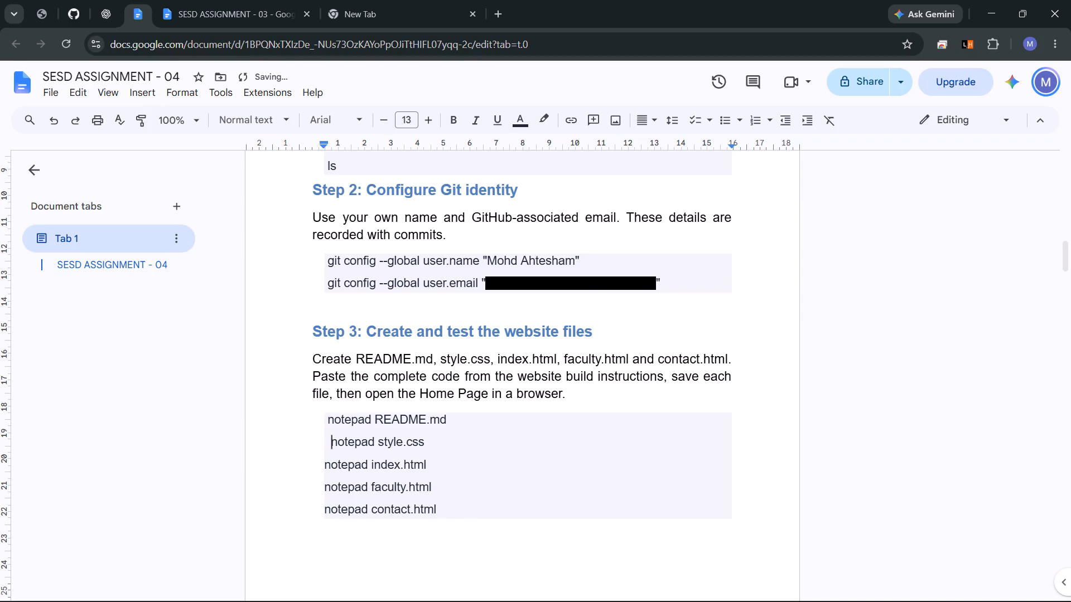
{"action": "key", "text": "BackSpace"}
{"action": "key", "text": "Down"}
{"action": "key", "text": "space"}
{"action": "key", "text": "Down"}
{"action": "key", "text": "space"}
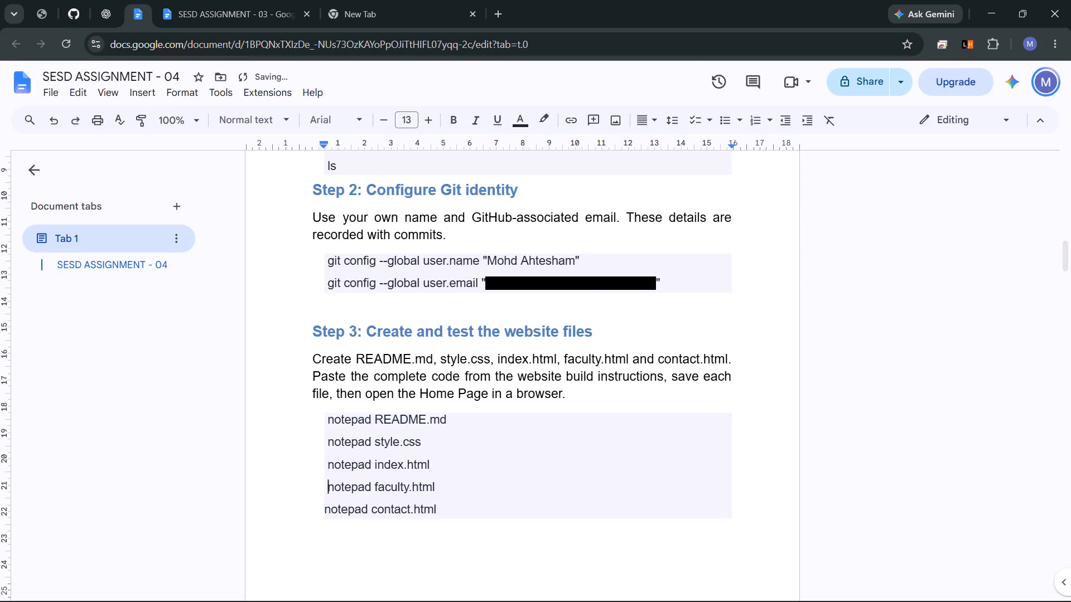
{"action": "key", "text": "Down"}
{"action": "key", "text": "space"}
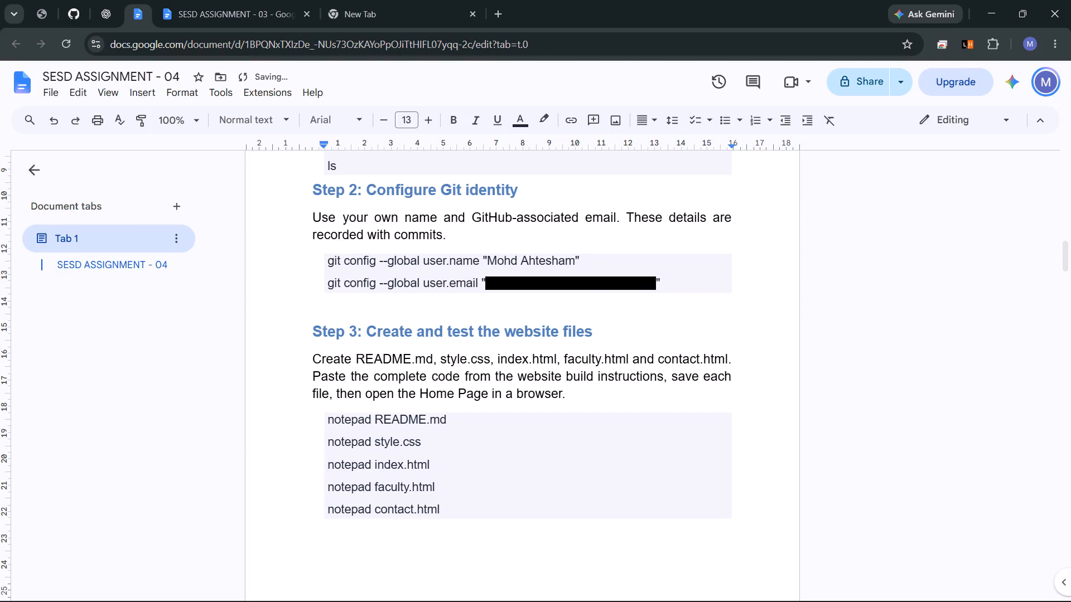
Check the font sizes of the Step 3 paragraph and heading, and enlarge the Step 4 heading to match at 16 pt.
{"action": "scroll", "coordinate": [505, 476], "scroll_direction": "down", "scroll_amount": 4}
{"action": "scroll", "coordinate": [505, 476], "scroll_direction": "up", "scroll_amount": 1}
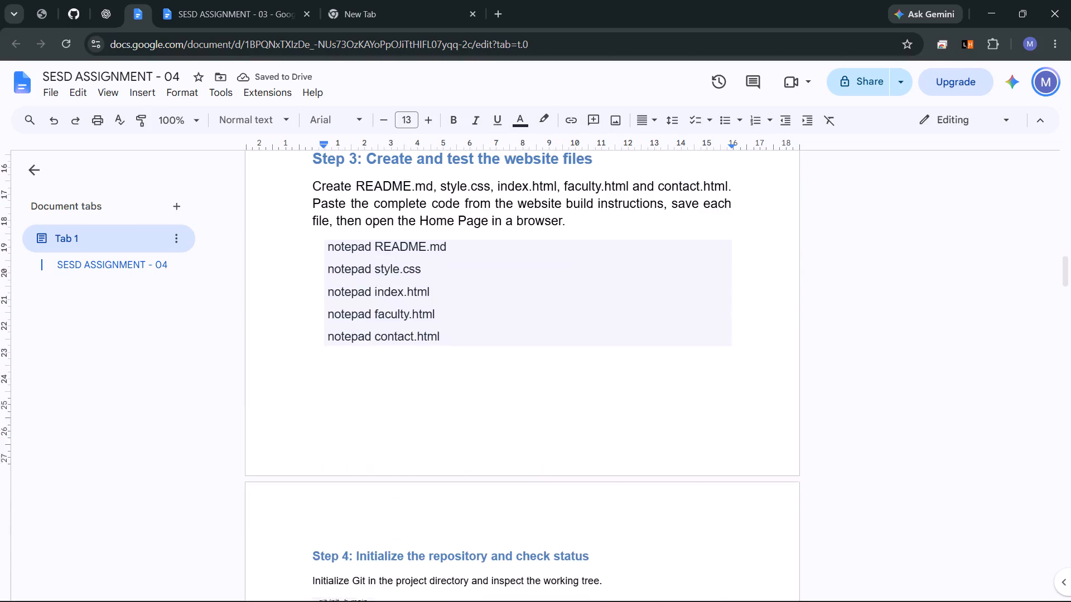
{"action": "scroll", "coordinate": [505, 476], "scroll_direction": "up", "scroll_amount": 1}
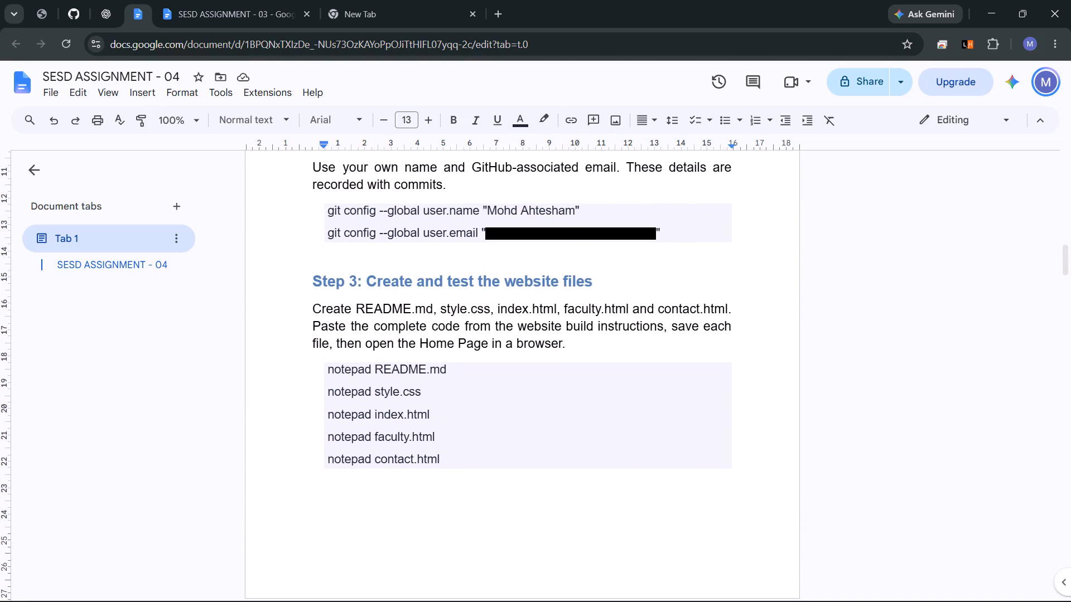
{"action": "left_click", "coordinate": [517, 337]}
{"action": "left_click", "coordinate": [517, 337]}
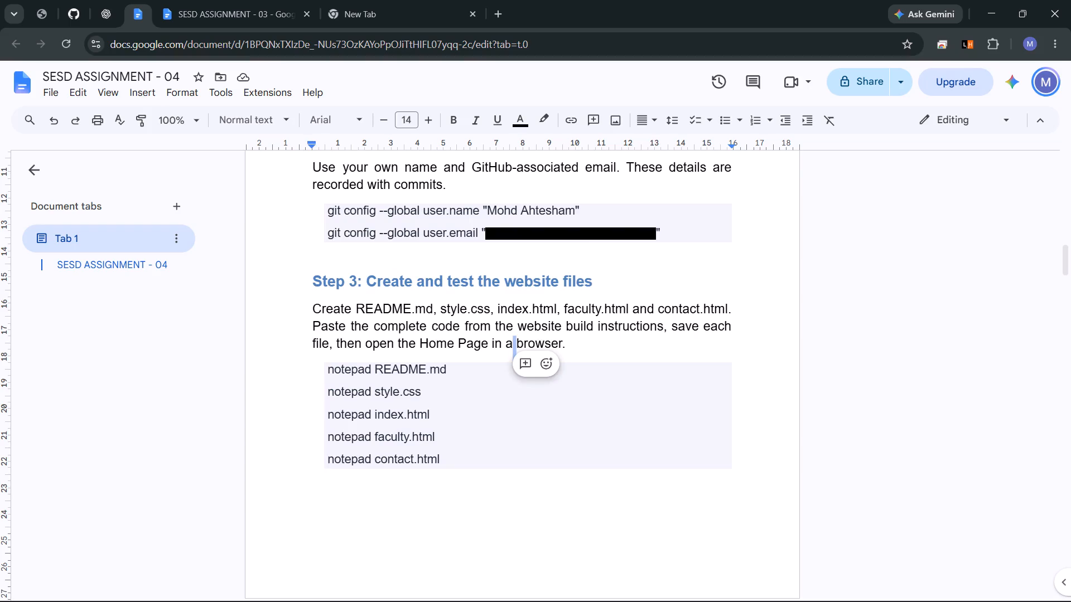
{"action": "left_click", "coordinate": [515, 275]}
{"action": "double_click", "coordinate": [515, 275]}
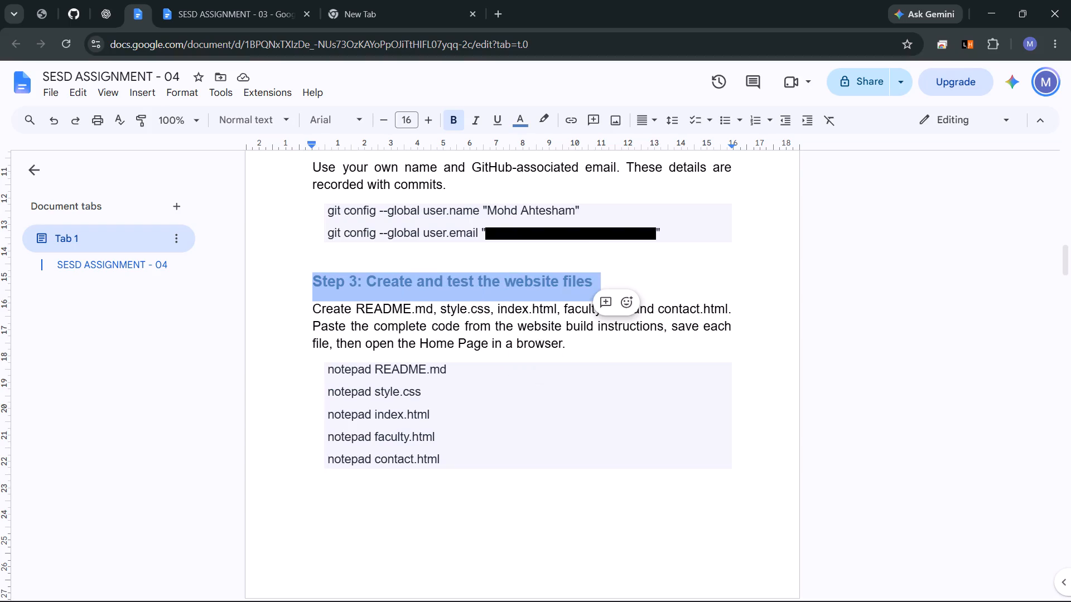
{"action": "scroll", "coordinate": [503, 408], "scroll_direction": "down", "scroll_amount": 4}
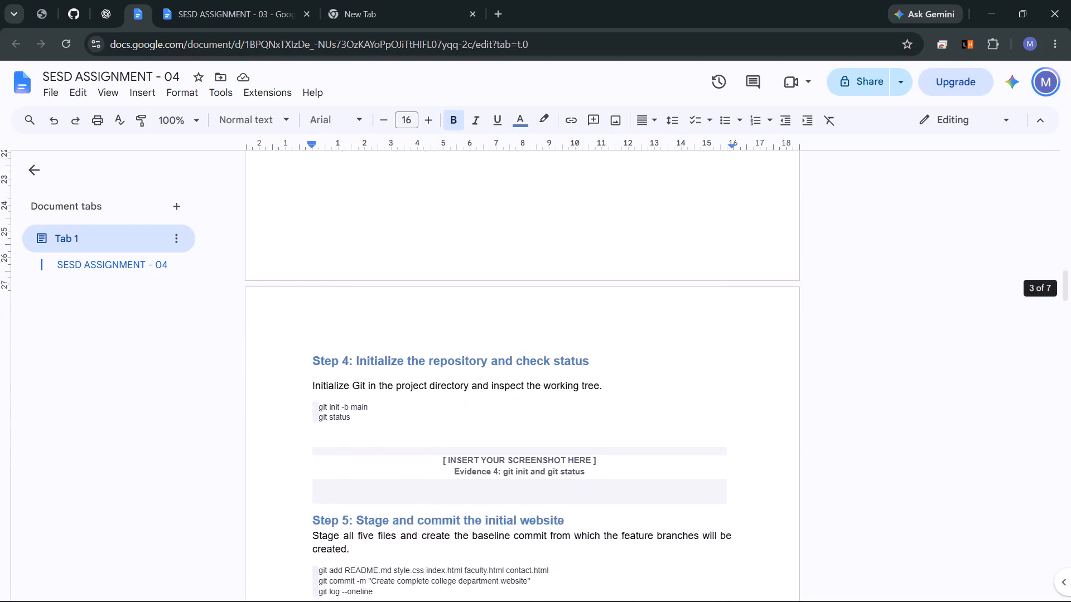
{"action": "scroll", "coordinate": [503, 408], "scroll_direction": "down", "scroll_amount": 1}
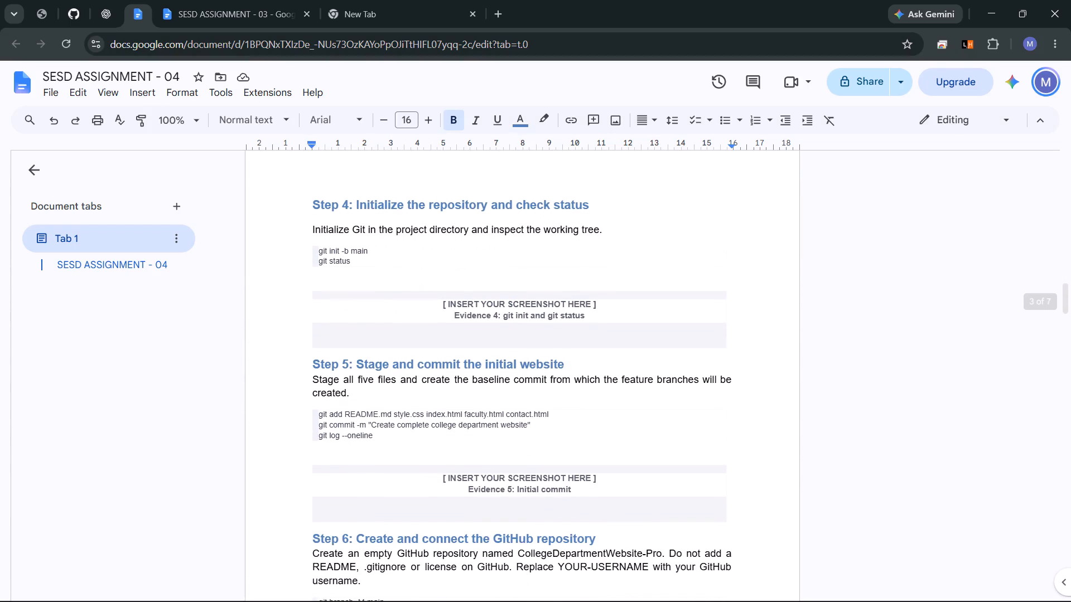
{"action": "left_click", "coordinate": [309, 205]}
{"action": "key", "text": "shift+Down"}
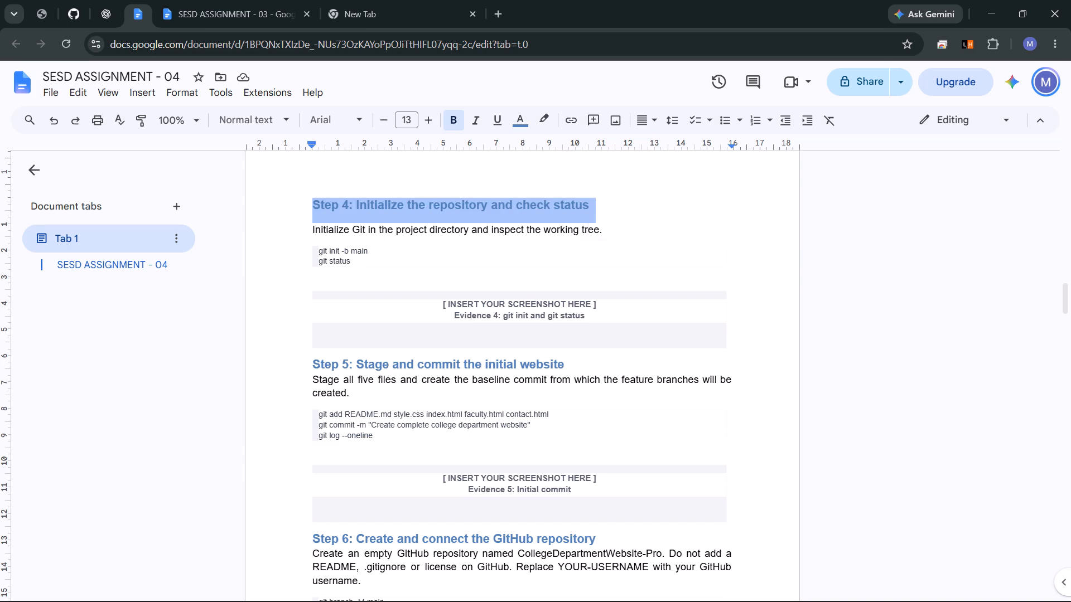
{"action": "triple_click", "coordinate": [430, 115]}
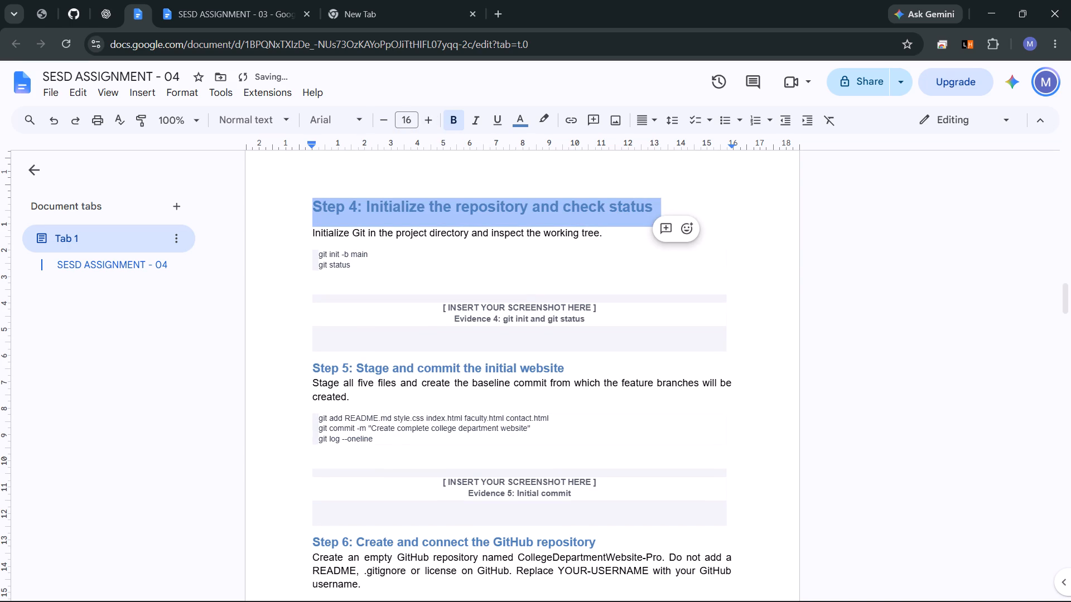
Enlarge the Step 4 description, Initialize Git in the project directory and inspect the working tree, to 14 pt.
{"action": "left_click", "coordinate": [313, 232]}
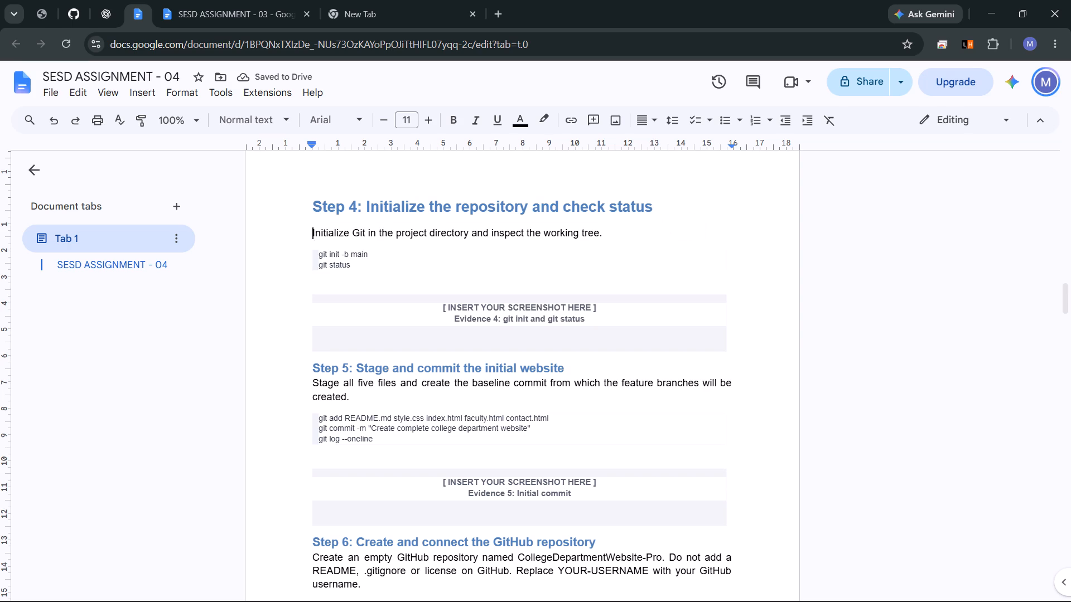
{"action": "key", "text": "shift+Down"}
{"action": "key", "text": "shift+Left"}
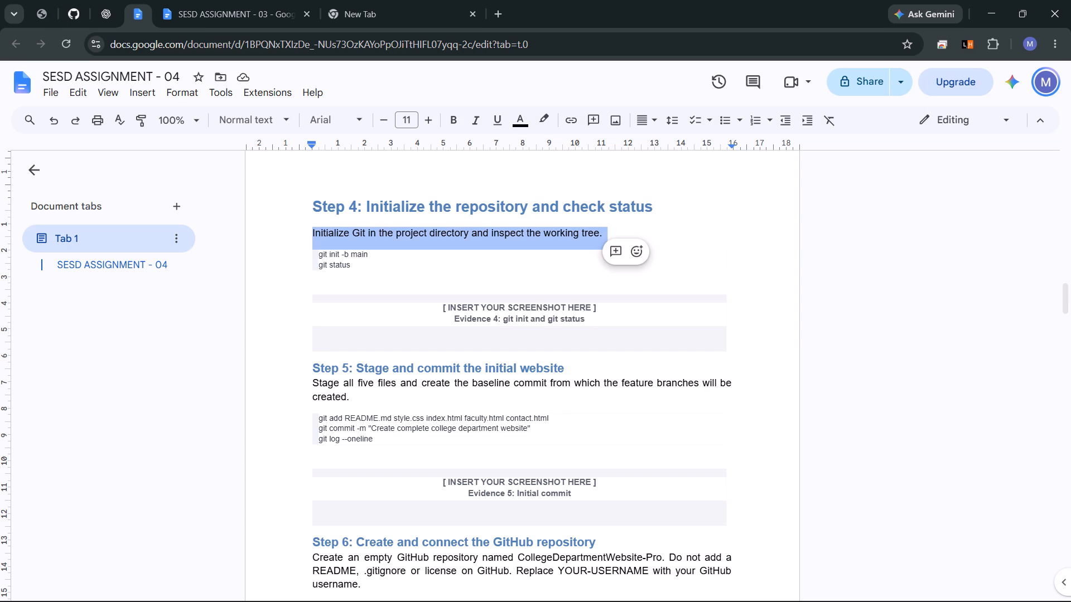
{"action": "double_click", "coordinate": [424, 123]}
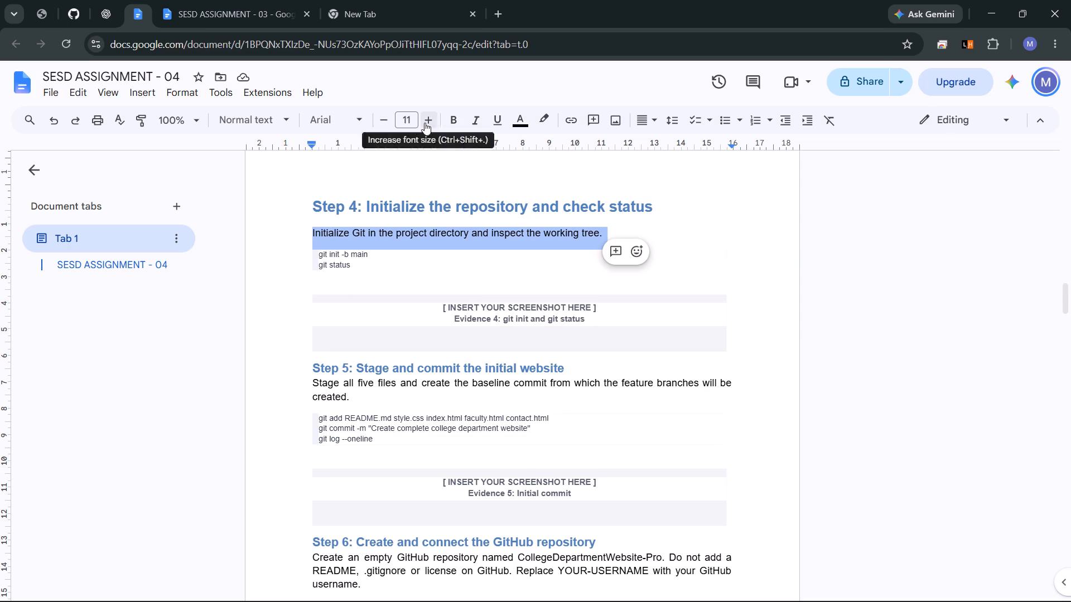
{"action": "left_click", "coordinate": [424, 123]}
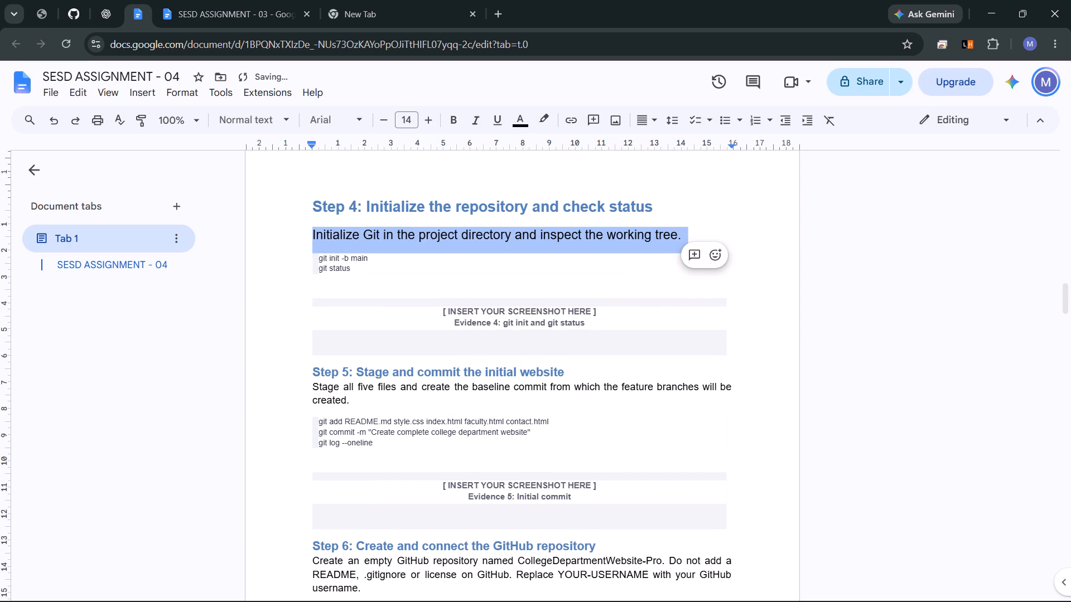
Delete the git init and git status block and the Evidence 4 screenshot placeholder under Step 4, leaving one blank line above the Step 5 heading.
{"action": "left_click", "coordinate": [319, 260]}
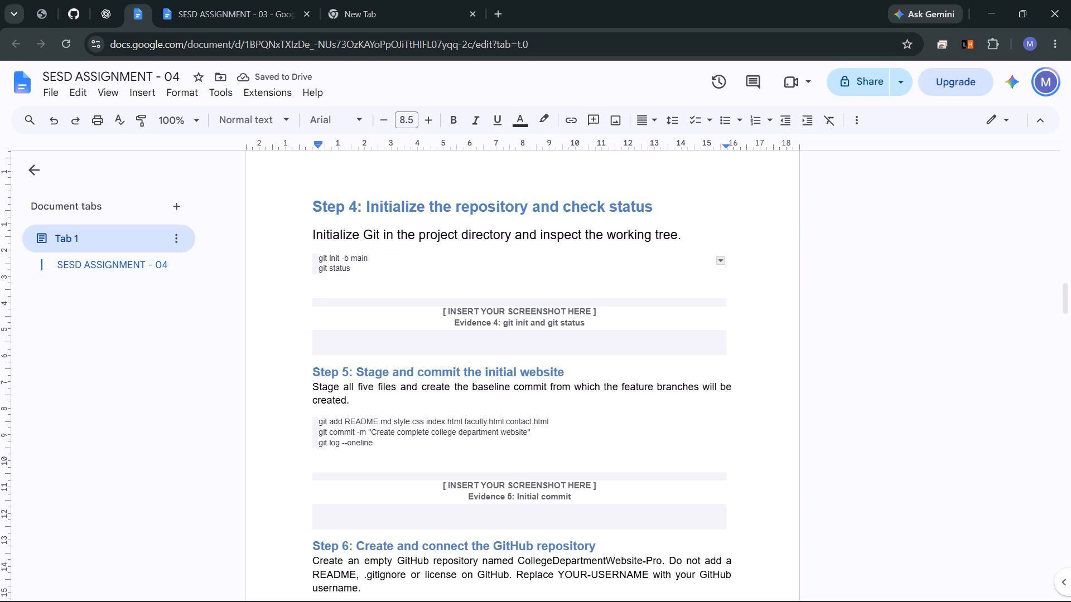
{"action": "key", "text": "shift+Down"}
{"action": "key", "text": "shift+Down"}
{"action": "key", "text": "shift+Down"}
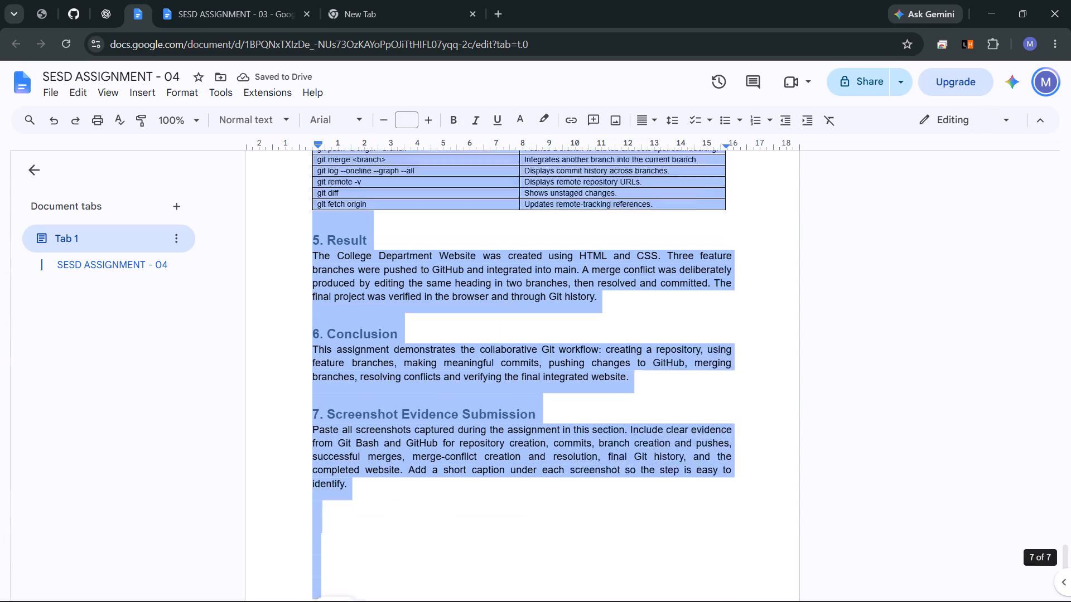
{"action": "key", "text": "shift+Up"}
{"action": "key", "text": "shift+Up"}
{"action": "key", "text": "shift+Up"}
{"action": "key", "text": "shift+Up"}
{"action": "key", "text": "shift+Up"}
{"action": "key", "text": "shift+Up"}
{"action": "key", "text": "shift+Up"}
{"action": "key", "text": "shift+Up"}
{"action": "key", "text": "shift+Up"}
{"action": "key", "text": "shift+Up"}
{"action": "key", "text": "shift+Up"}
{"action": "key", "text": "shift+Up"}
{"action": "key", "text": "shift+Up"}
{"action": "key", "text": "shift+Up"}
{"action": "key", "text": "shift+Up"}
{"action": "key", "text": "shift+Up"}
{"action": "key", "text": "shift+Up"}
{"action": "key", "text": "shift+Up"}
{"action": "key", "text": "shift+Up"}
{"action": "key", "text": "shift+Up"}
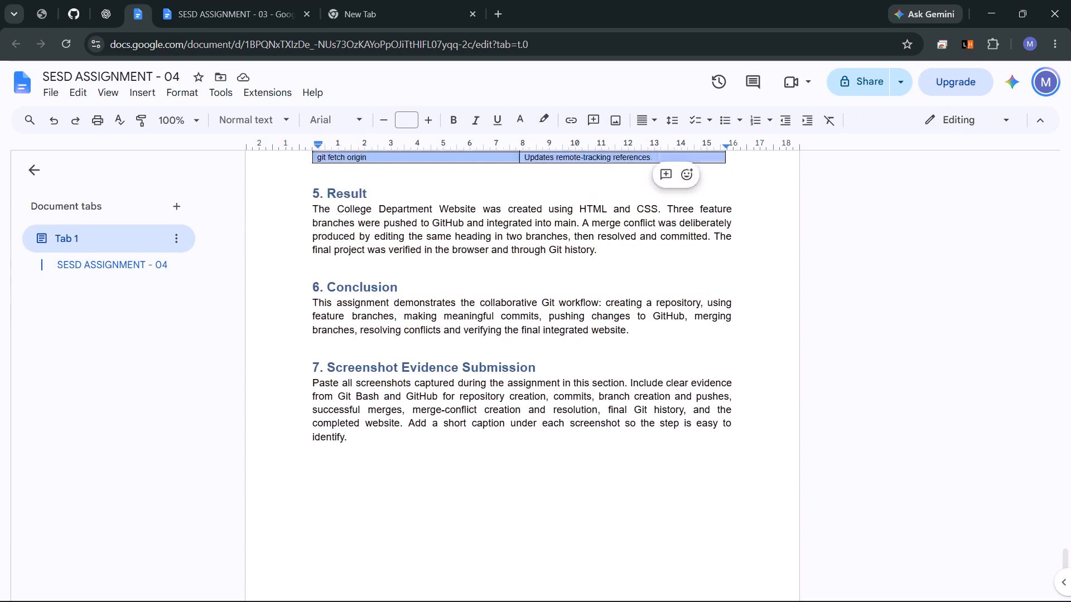
{"action": "key", "text": "shift+Up"}
{"action": "key", "text": "shift+Up"}
{"action": "key", "text": "shift+Up"}
{"action": "key", "text": "shift+Up"}
{"action": "key", "text": "shift+Up"}
{"action": "key", "text": "shift+Up"}
{"action": "key", "text": "shift+Up"}
{"action": "key", "text": "shift+Up"}
{"action": "key", "text": "shift+Up"}
{"action": "key", "text": "shift+Up"}
{"action": "key", "text": "shift+Up"}
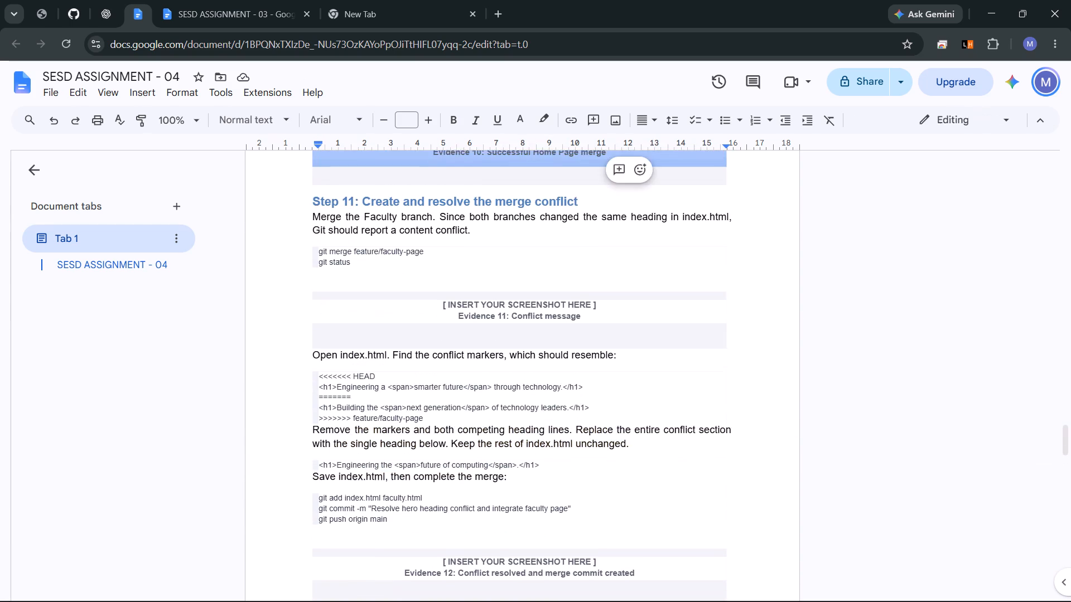
{"action": "key", "text": "shift+Up"}
{"action": "key", "text": "shift+Up"}
{"action": "key", "text": "shift+Up"}
{"action": "key", "text": "shift+Up"}
{"action": "key", "text": "shift+Up"}
{"action": "key", "text": "shift+Up"}
{"action": "key", "text": "shift+Up"}
{"action": "key", "text": "shift+Up"}
{"action": "key", "text": "shift+Up"}
{"action": "key", "text": "shift+Up"}
{"action": "key", "text": "shift+Up"}
{"action": "key", "text": "shift+Up"}
{"action": "key", "text": "shift+Up"}
{"action": "key", "text": "shift+Up"}
{"action": "key", "text": "shift+Up"}
{"action": "key", "text": "shift+Up"}
{"action": "key", "text": "shift+Up"}
{"action": "key", "text": "shift+Up"}
{"action": "key", "text": "shift+Up"}
{"action": "key", "text": "shift+Up"}
{"action": "key", "text": "shift+Up"}
{"action": "key", "text": "shift+Up"}
{"action": "key", "text": "shift+Up"}
{"action": "key", "text": "shift+Up"}
{"action": "key", "text": "shift+Up"}
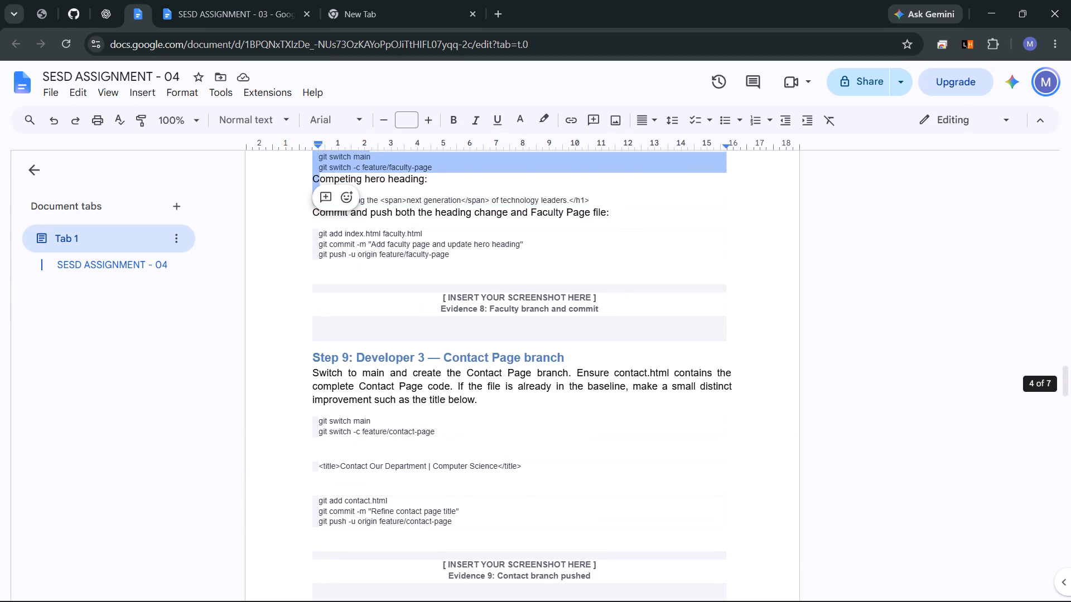
{"action": "key", "text": "shift+Up"}
{"action": "key", "text": "shift+Up"}
{"action": "key", "text": "shift+Up"}
{"action": "key", "text": "shift+Up"}
{"action": "key", "text": "shift+Up"}
{"action": "key", "text": "shift+Up"}
{"action": "key", "text": "shift+Up"}
{"action": "key", "text": "shift+Up"}
{"action": "key", "text": "shift+Up"}
{"action": "key", "text": "shift+Up"}
{"action": "key", "text": "shift+Up"}
{"action": "key", "text": "shift+Up"}
{"action": "key", "text": "shift+Up"}
{"action": "key", "text": "shift+Up"}
{"action": "key", "text": "shift+Up"}
{"action": "key", "text": "shift+Up"}
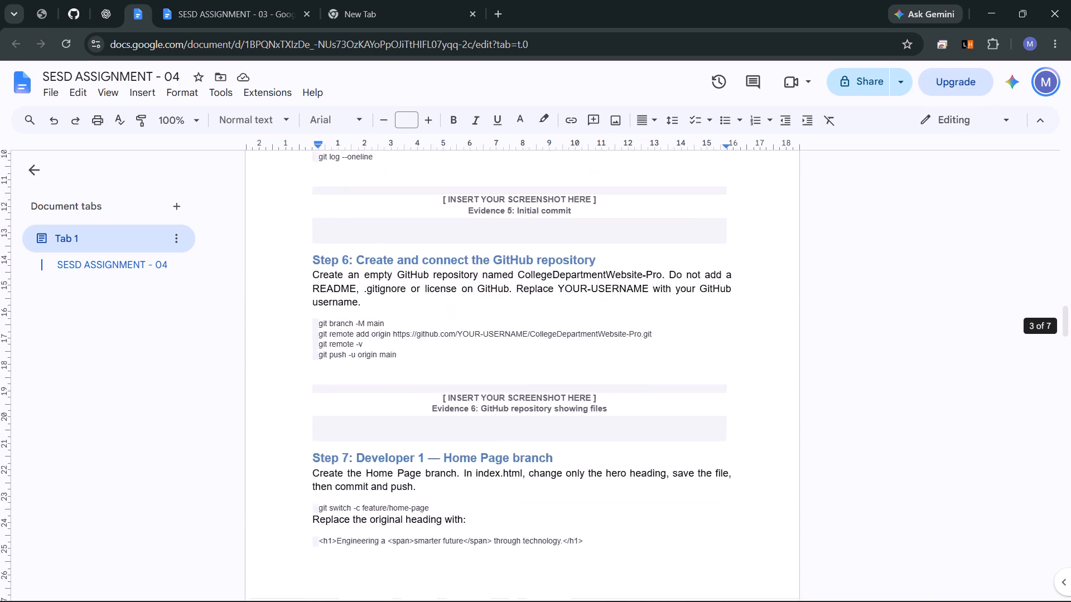
{"action": "key", "text": "shift+Up"}
{"action": "key", "text": "shift+Up"}
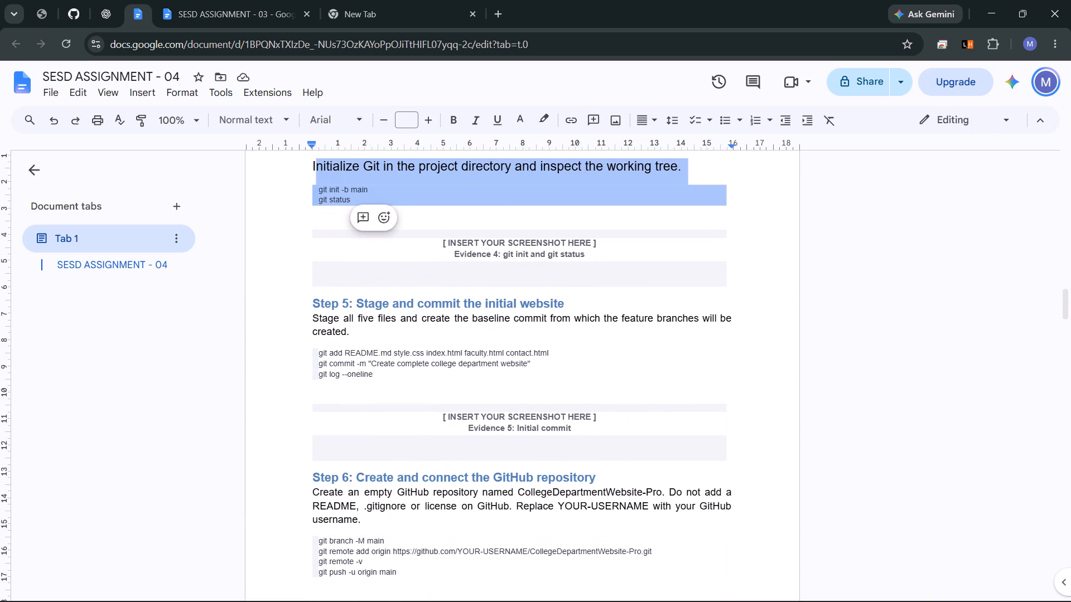
{"action": "key", "text": "shift+Down"}
{"action": "key", "text": "shift+Down"}
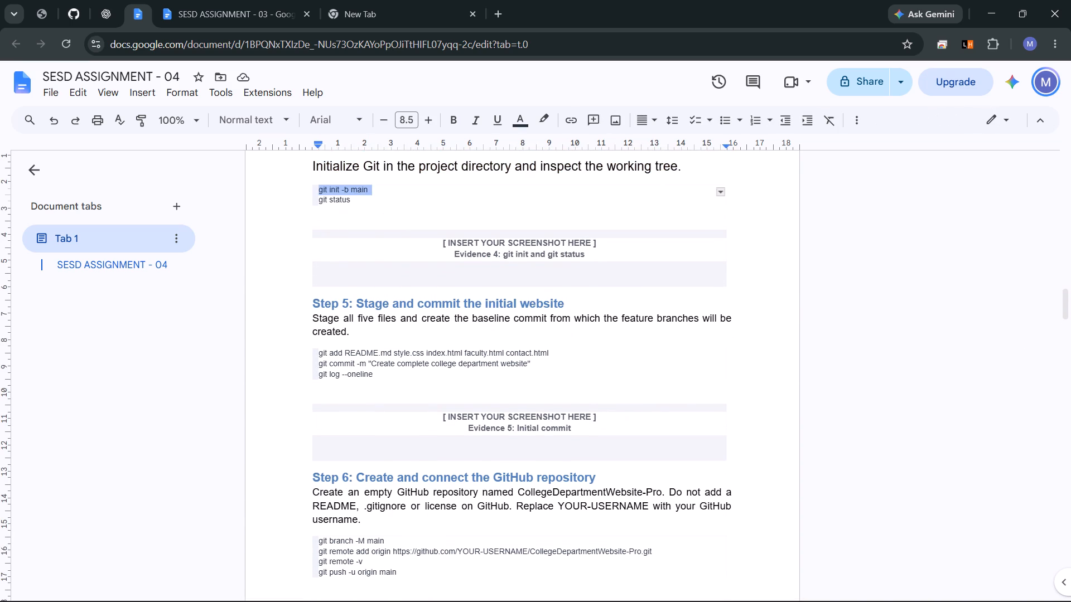
{"action": "key", "text": "shift+Down"}
{"action": "key", "text": "shift+Right"}
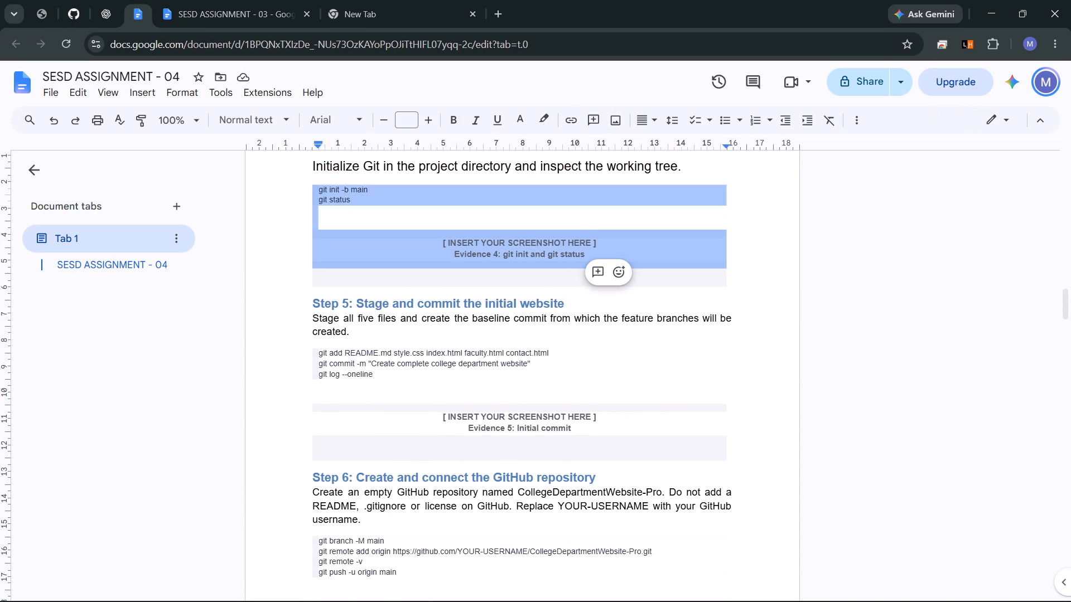
{"action": "key", "text": "Delete"}
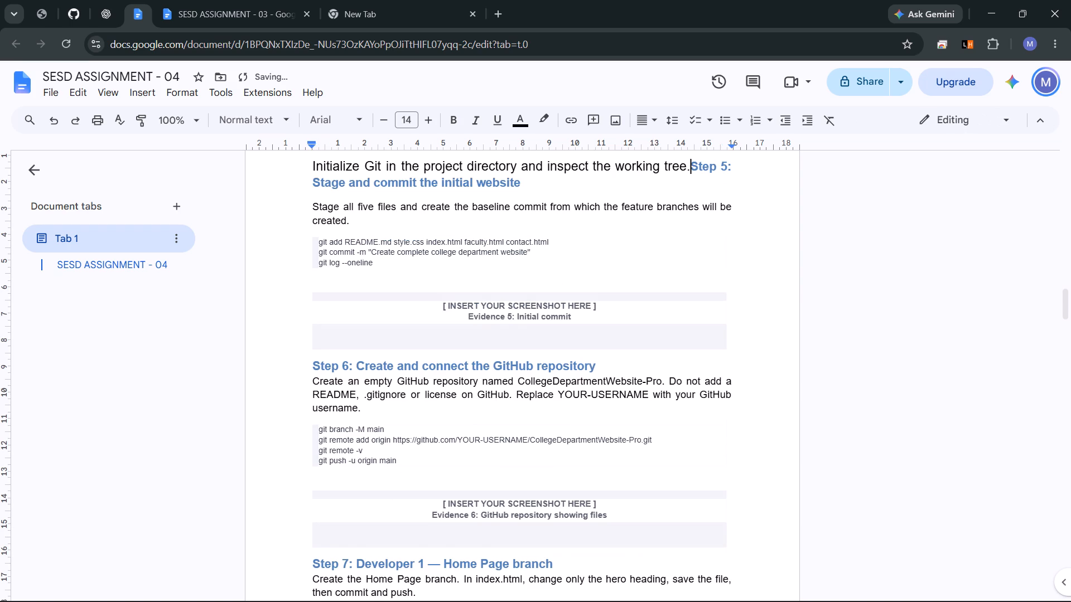
{"action": "key", "text": "Return"}
{"action": "key", "text": "Return"}
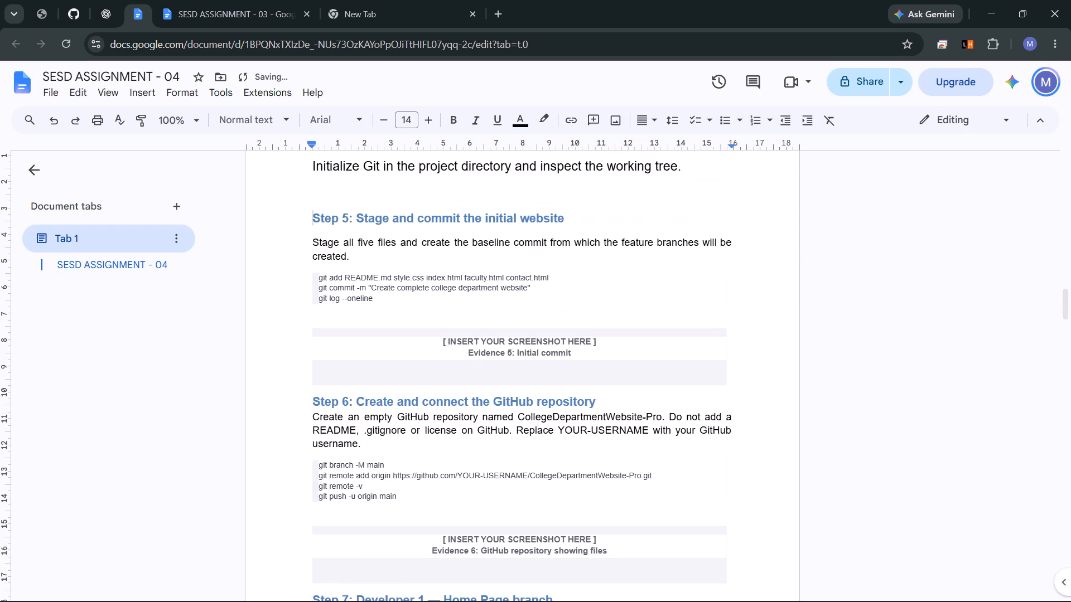
Copy the two shaded git config lines from Step 2 below the Step 4 description and indent the first line by one space.
{"action": "scroll", "coordinate": [319, 260], "scroll_direction": "up", "scroll_amount": 3}
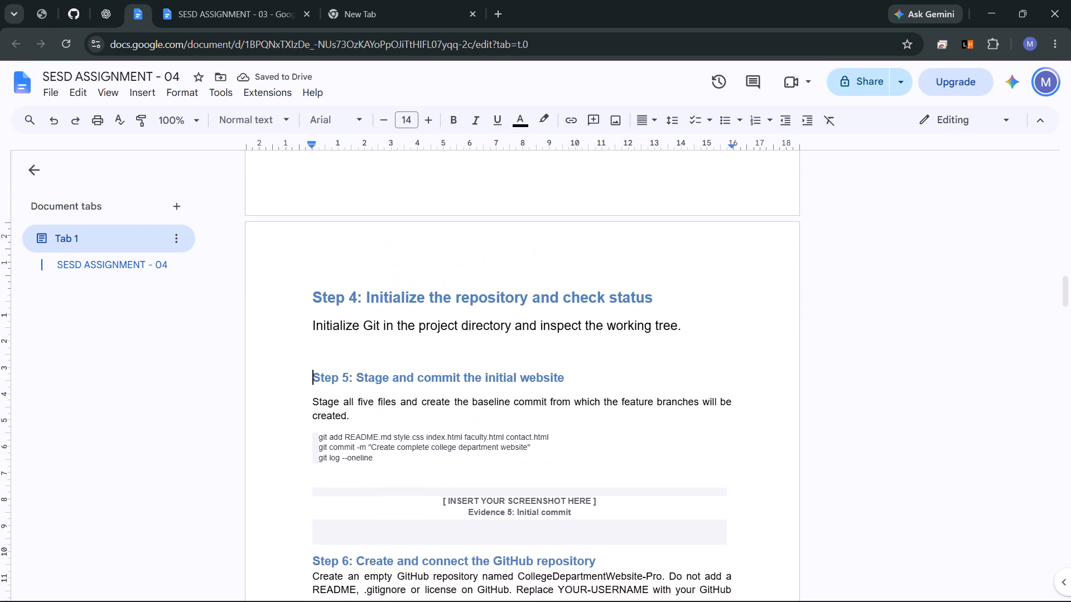
{"action": "key", "text": "Up"}
{"action": "scroll", "coordinate": [319, 260], "scroll_direction": "up", "scroll_amount": 4}
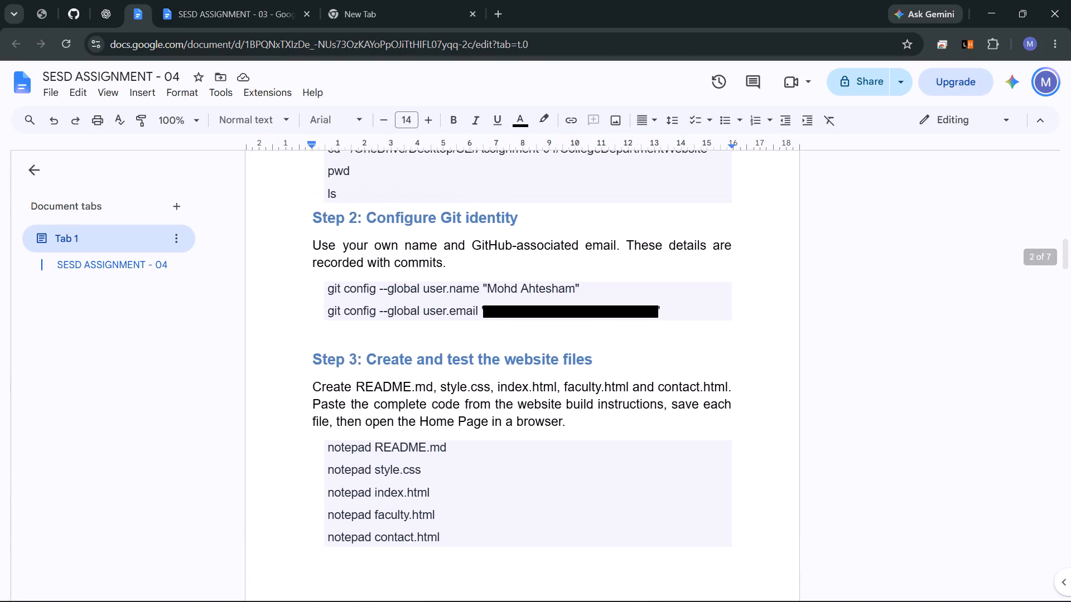
{"action": "left_click", "coordinate": [329, 292]}
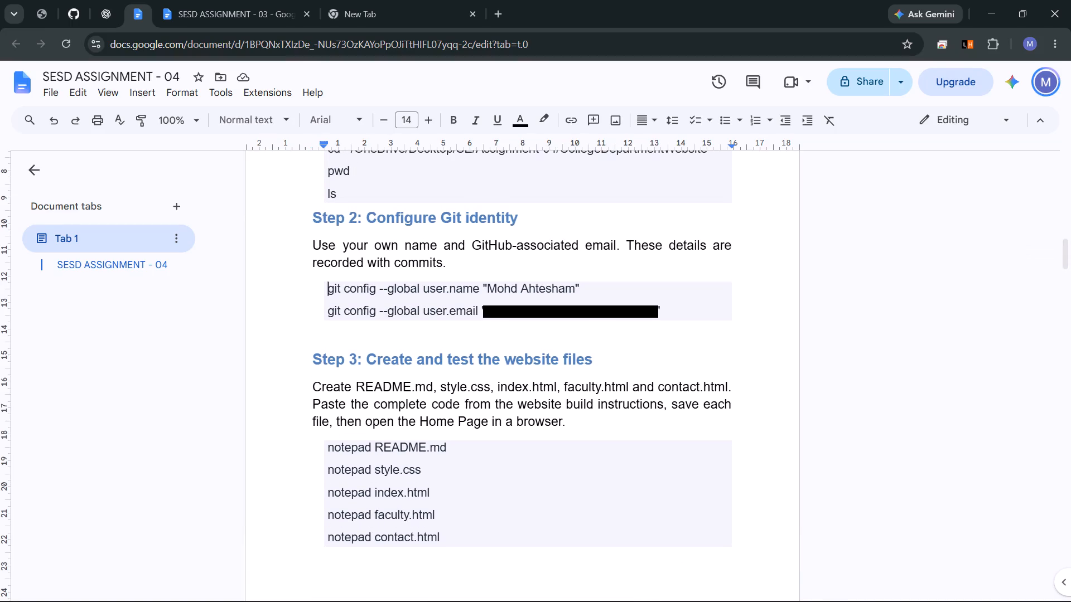
{"action": "key", "text": "shift+Down"}
{"action": "key", "text": "shift+Down"}
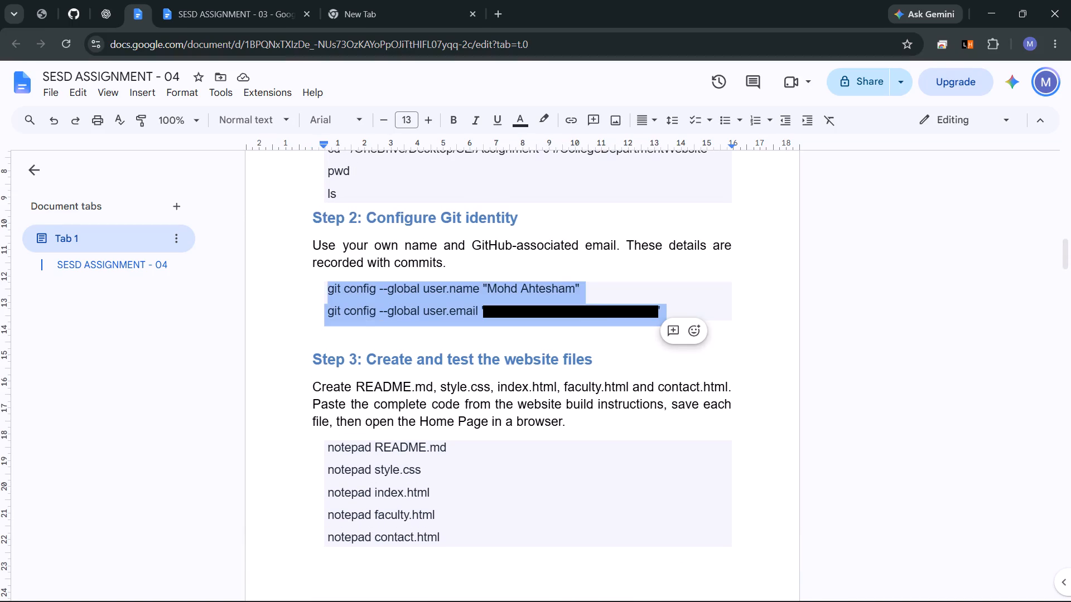
{"action": "key", "text": "ctrl+c"}
{"action": "scroll", "coordinate": [329, 292], "scroll_direction": "down", "scroll_amount": 5}
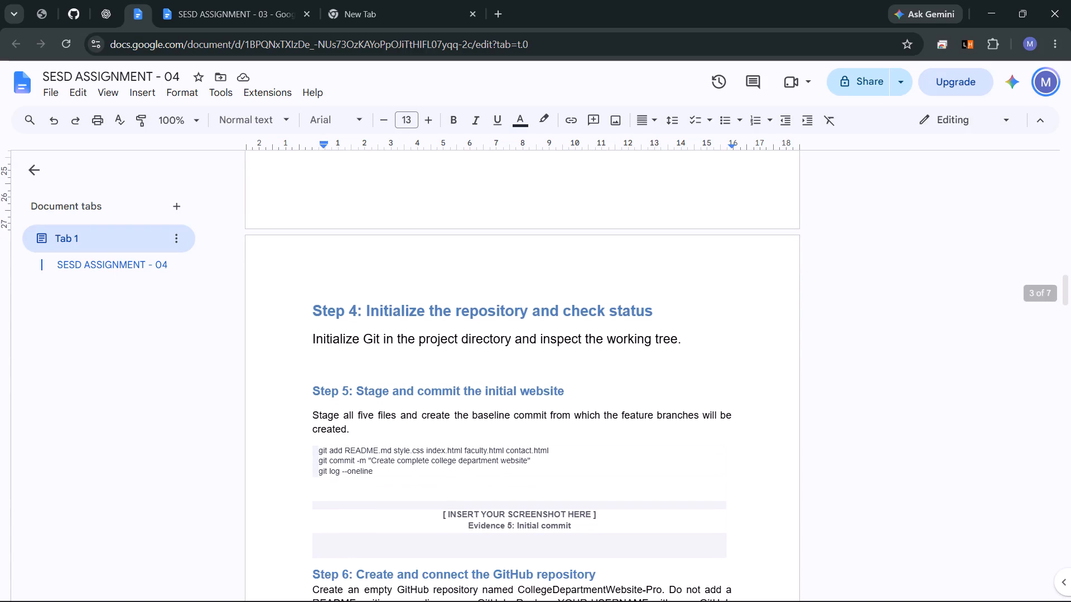
{"action": "left_click", "coordinate": [323, 363]}
{"action": "key", "text": "ctrl+v"}
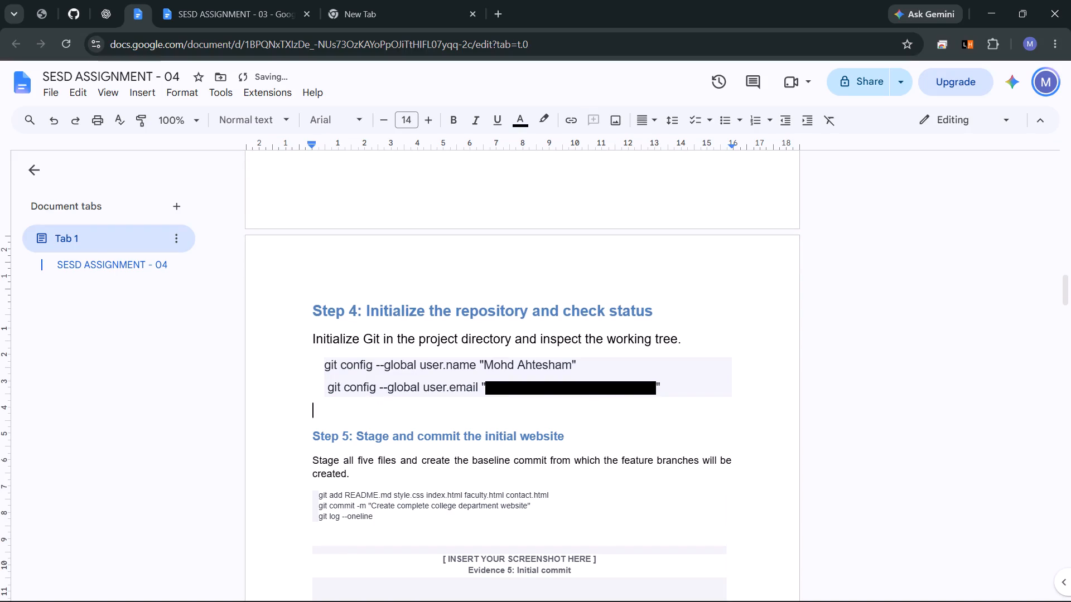
{"action": "left_click", "coordinate": [324, 365]}
{"action": "key", "text": "space"}
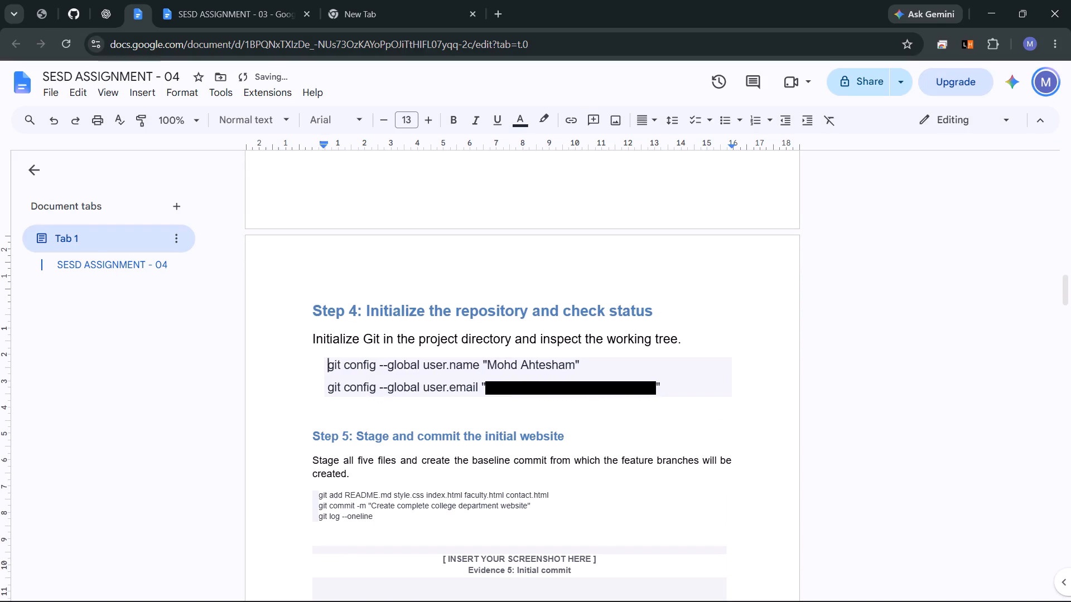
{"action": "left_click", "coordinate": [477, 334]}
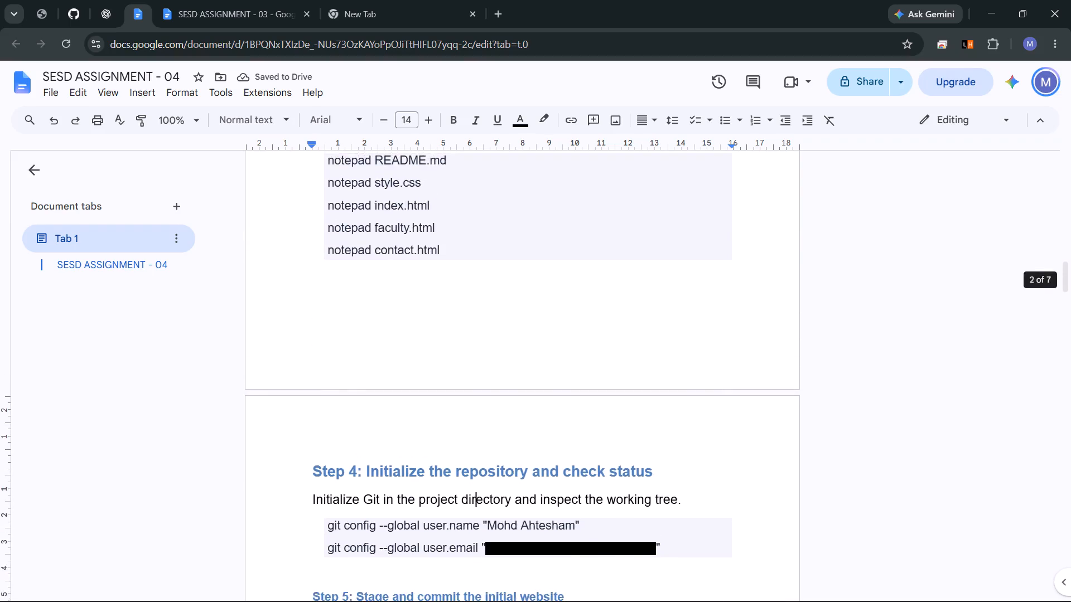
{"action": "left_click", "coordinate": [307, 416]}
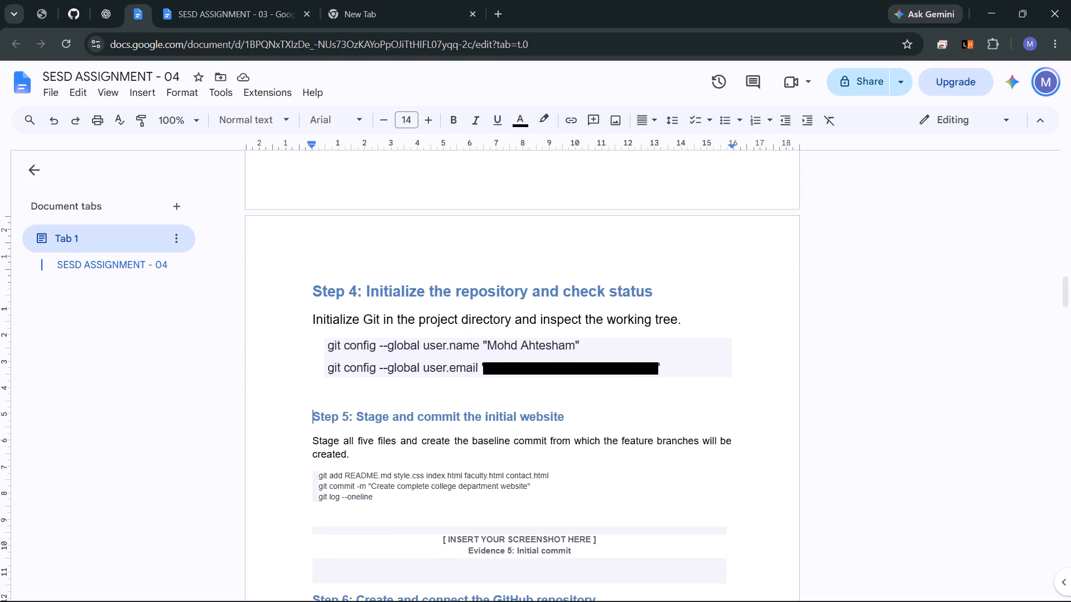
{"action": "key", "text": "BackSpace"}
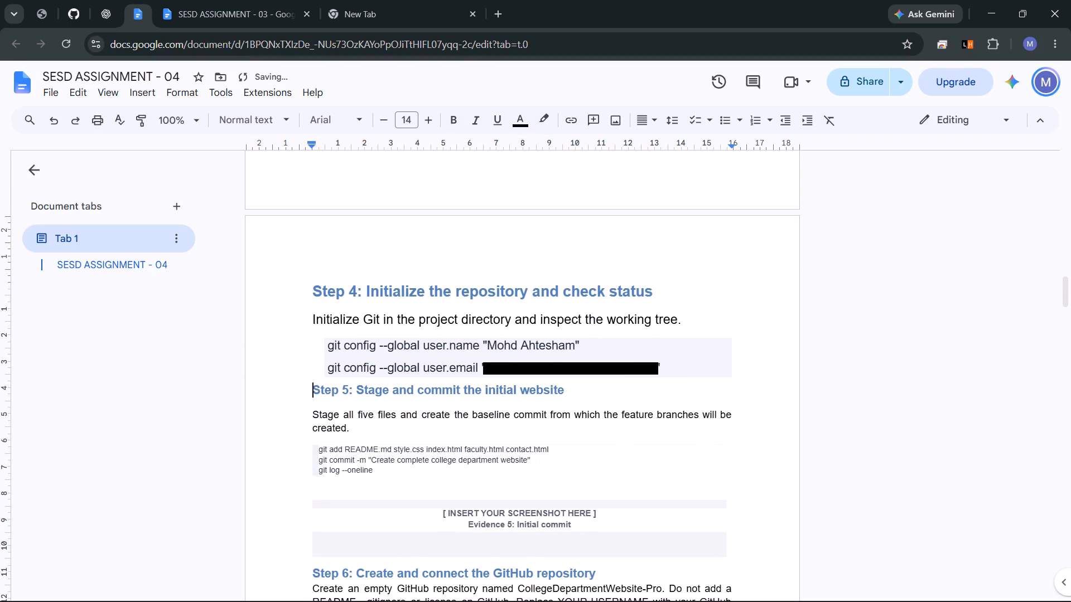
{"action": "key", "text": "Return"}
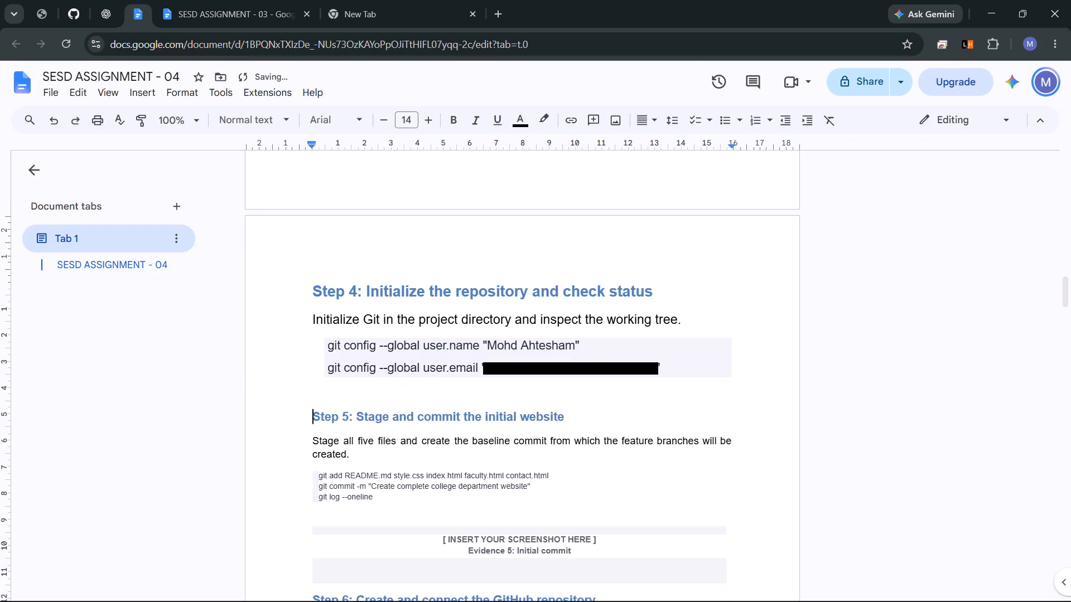
{"action": "left_click", "coordinate": [328, 346]}
{"action": "key", "text": "shift+Down"}
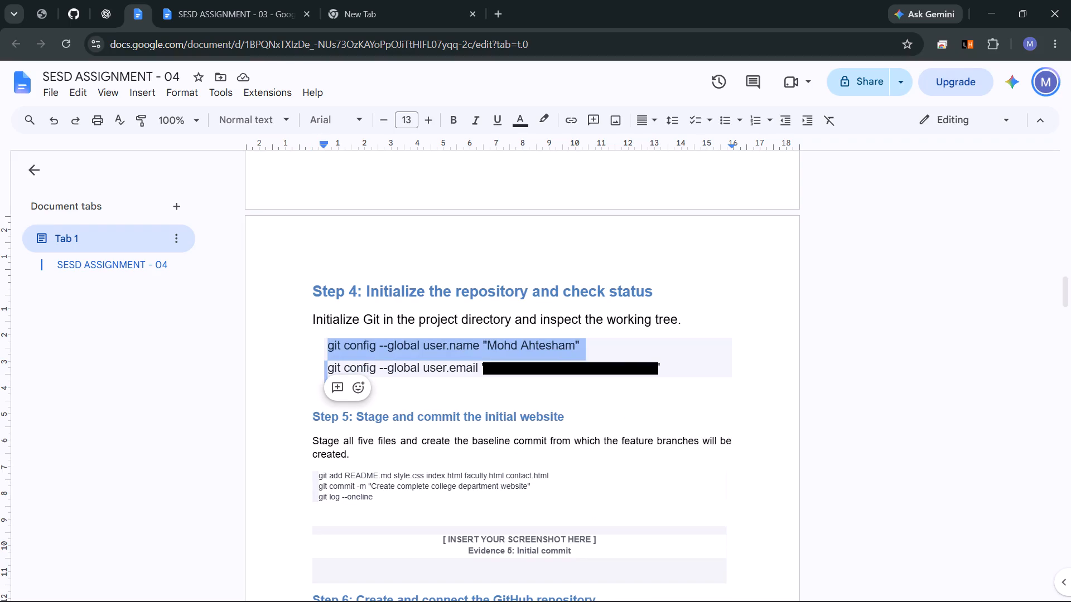
{"action": "left_click", "coordinate": [326, 348]}
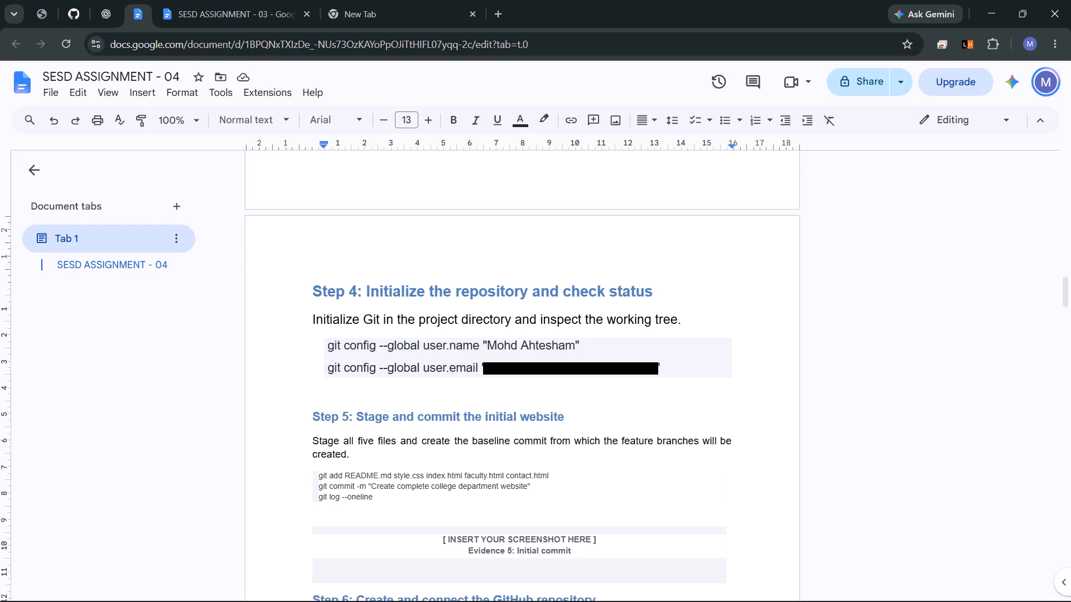
{"action": "key", "text": "shift+Down"}
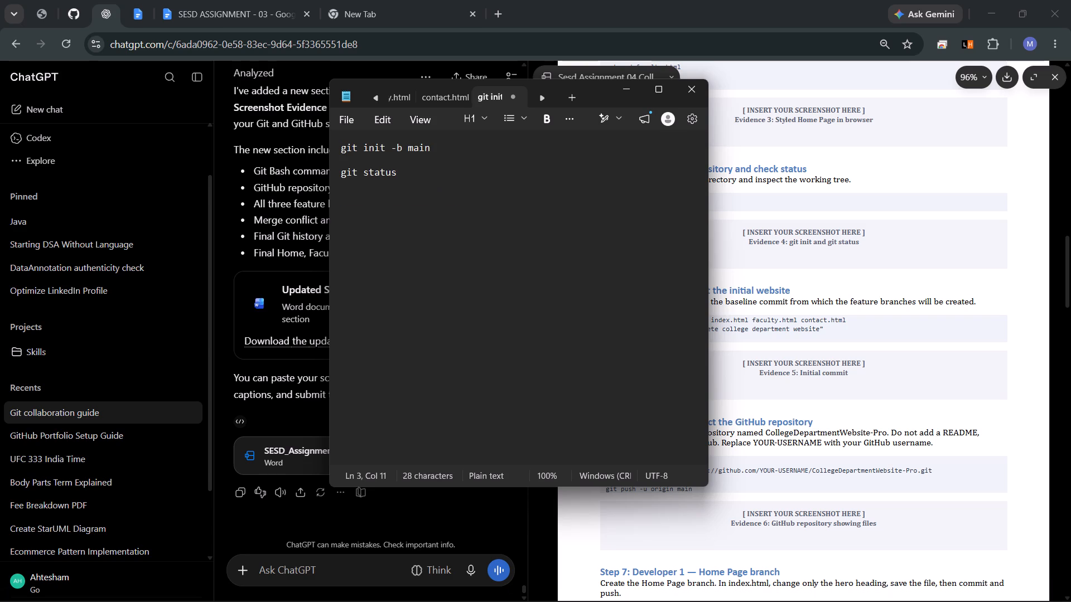
{"action": "key", "text": "Up"}
{"action": "key", "text": "BackSpace"}
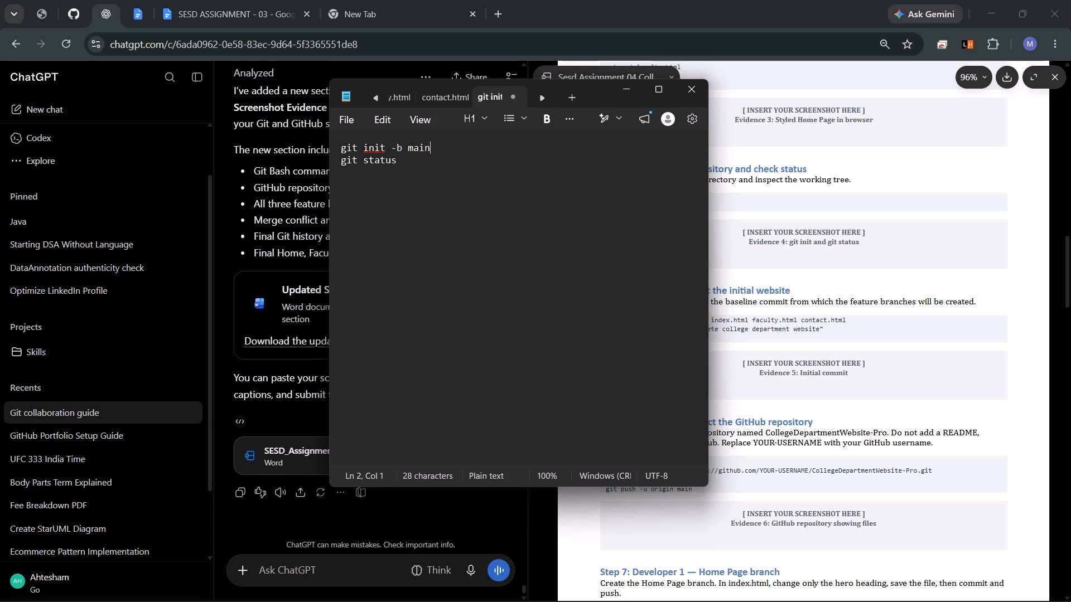
Copy both Notepad lines, git init -b main and git status.
{"action": "key", "text": "Up"}
{"action": "key", "text": "Left"}
{"action": "key", "text": "Left"}
{"action": "key", "text": "Left"}
{"action": "key", "text": "Left"}
{"action": "key", "text": "Left"}
{"action": "key", "text": "Left"}
{"action": "key", "text": "Left"}
{"action": "key", "text": "Left"}
{"action": "key", "text": "Left"}
{"action": "key", "text": "Left"}
{"action": "key", "text": "Left"}
{"action": "key", "text": "Left"}
{"action": "key", "text": "Left"}
{"action": "key", "text": "Left"}
{"action": "key", "text": "Left"}
{"action": "key", "text": "Left"}
{"action": "key", "text": "Left"}
{"action": "key", "text": "Left"}
{"action": "key", "text": "Left"}
{"action": "key", "text": "Left"}
{"action": "key", "text": "shift+Down"}
{"action": "key", "text": "shift+Down"}
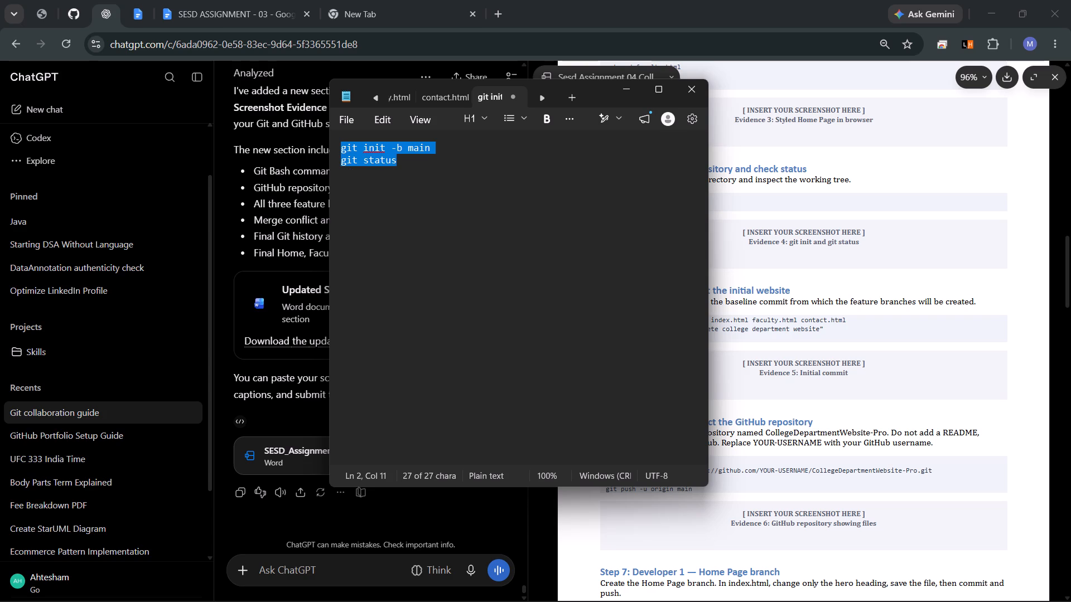
{"action": "key", "text": "ctrl+c"}
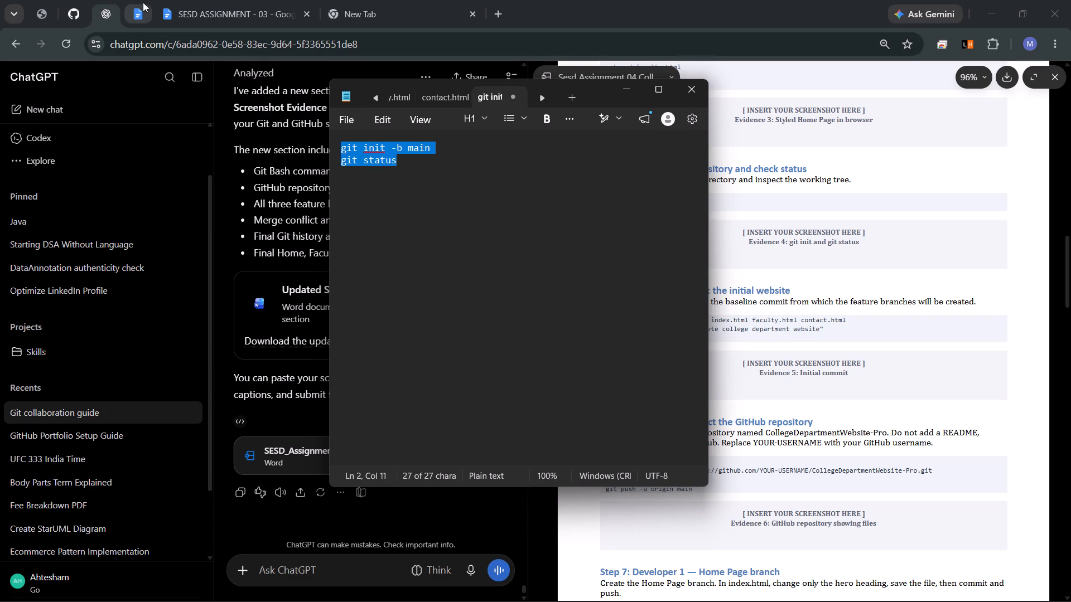
Replace the selected Step 4 git config lines with the copied commands, remove the trailing blank line and indent git status by one space.
{"action": "left_click", "coordinate": [143, 2]}
{"action": "key", "text": "ctrl+v"}
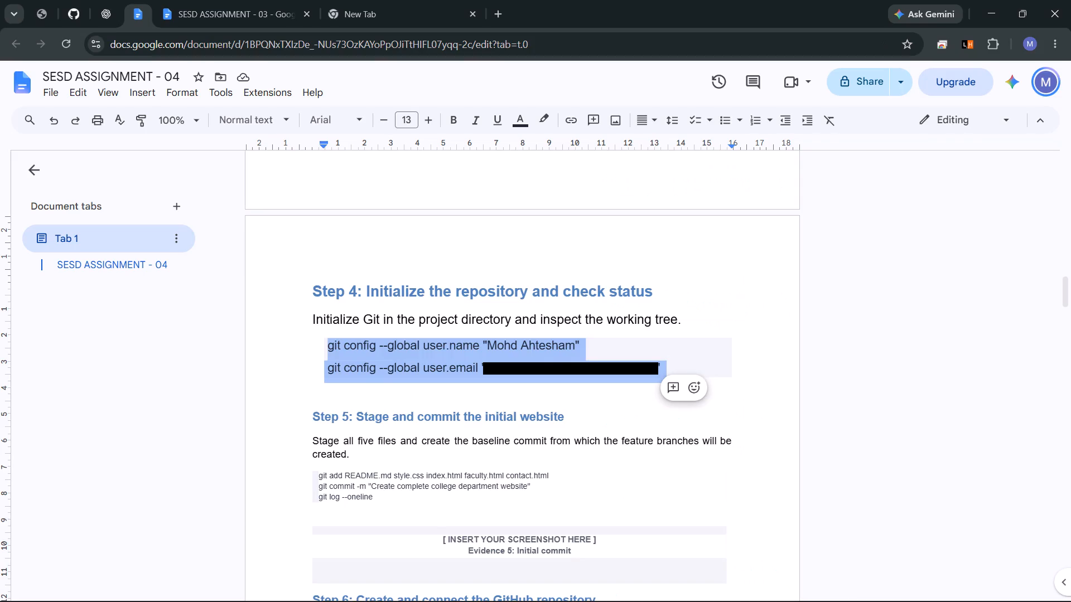
{"action": "key", "text": "BackSpace"}
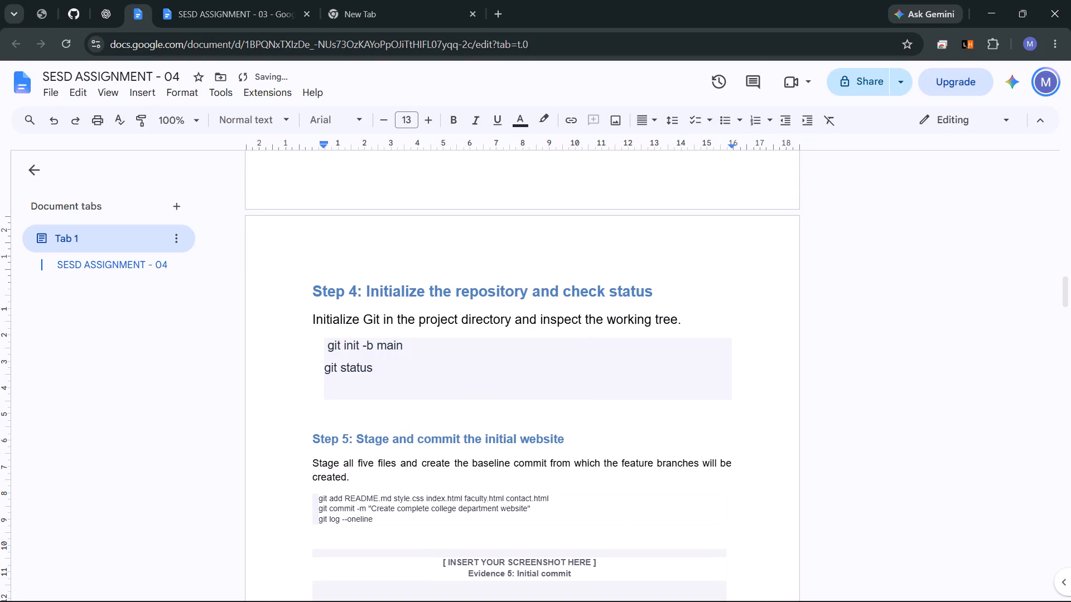
{"action": "key", "text": "BackSpace"}
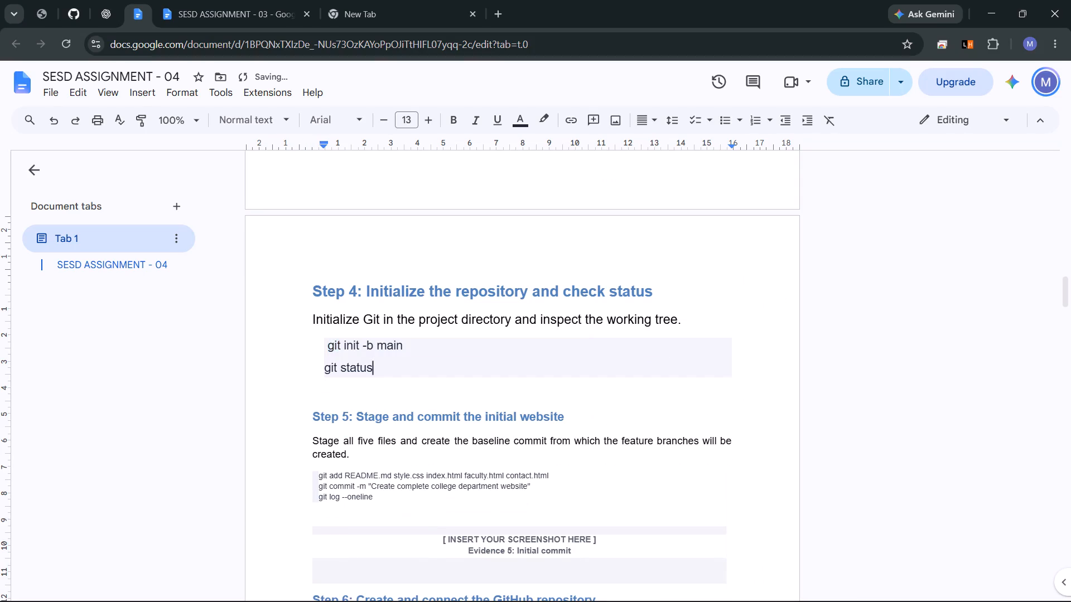
{"action": "left_click", "coordinate": [322, 368]}
{"action": "key", "text": "space"}
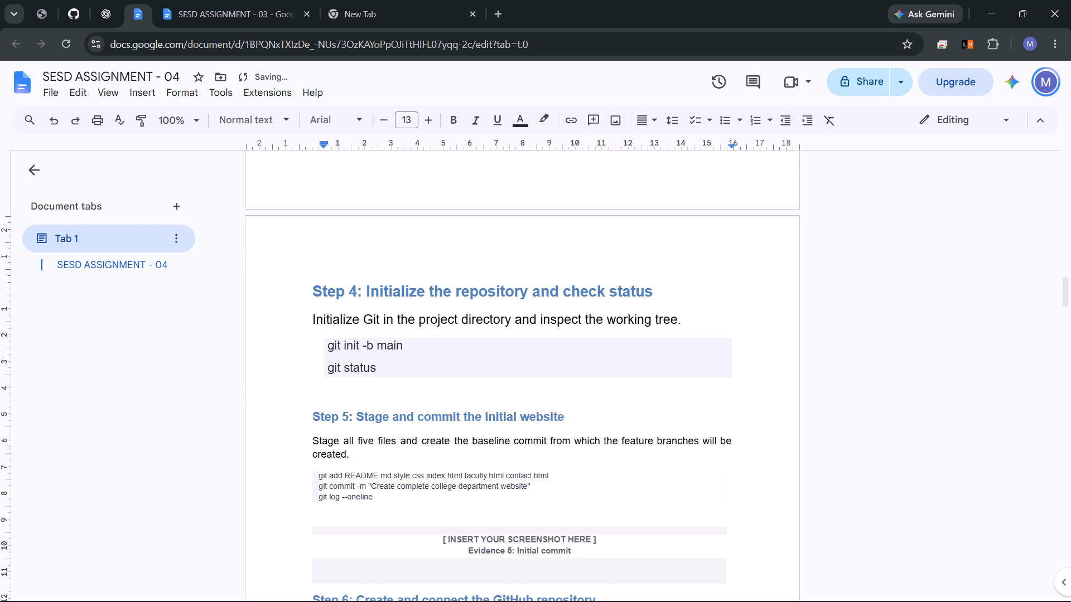
Set the Step 5: Stage and commit the initial website heading to font size 16.
{"action": "scroll", "coordinate": [424, 405], "scroll_direction": "down", "scroll_amount": 3}
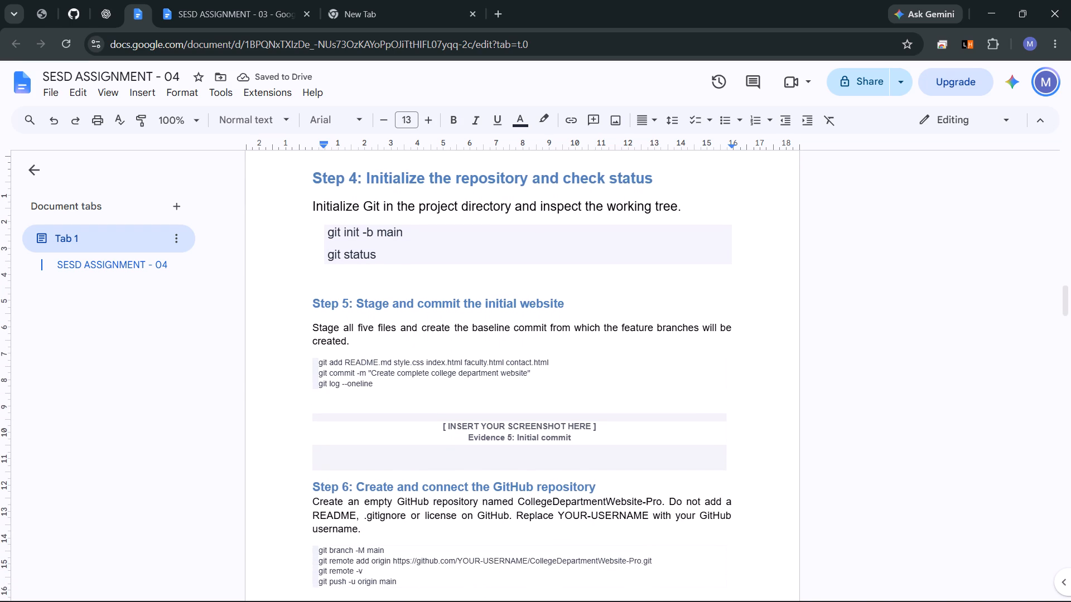
{"action": "left_click", "coordinate": [312, 302]}
{"action": "key", "text": "shift+Down"}
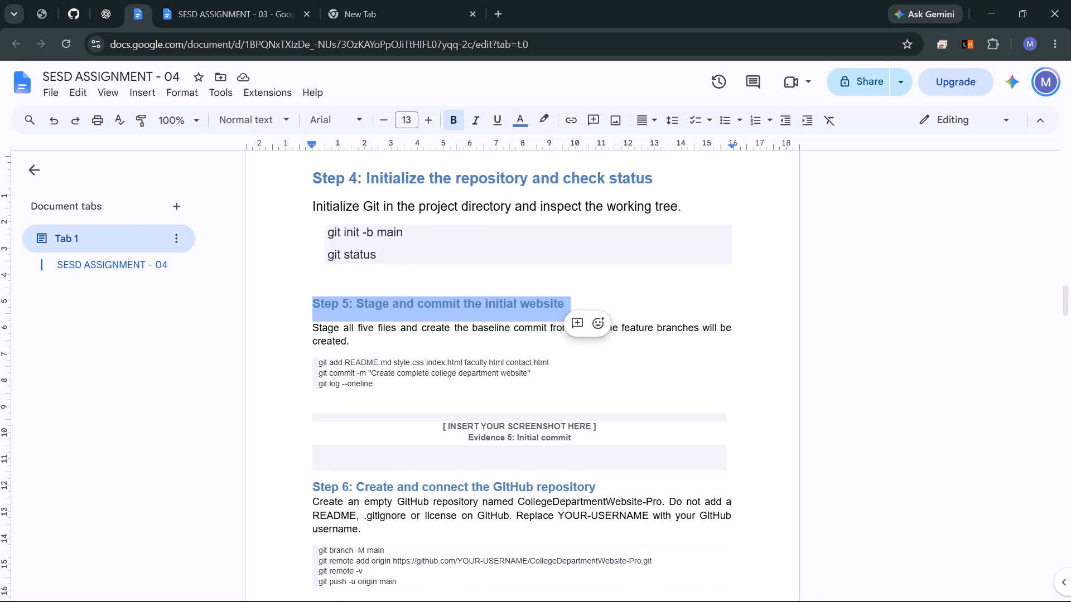
{"action": "triple_click", "coordinate": [427, 119]}
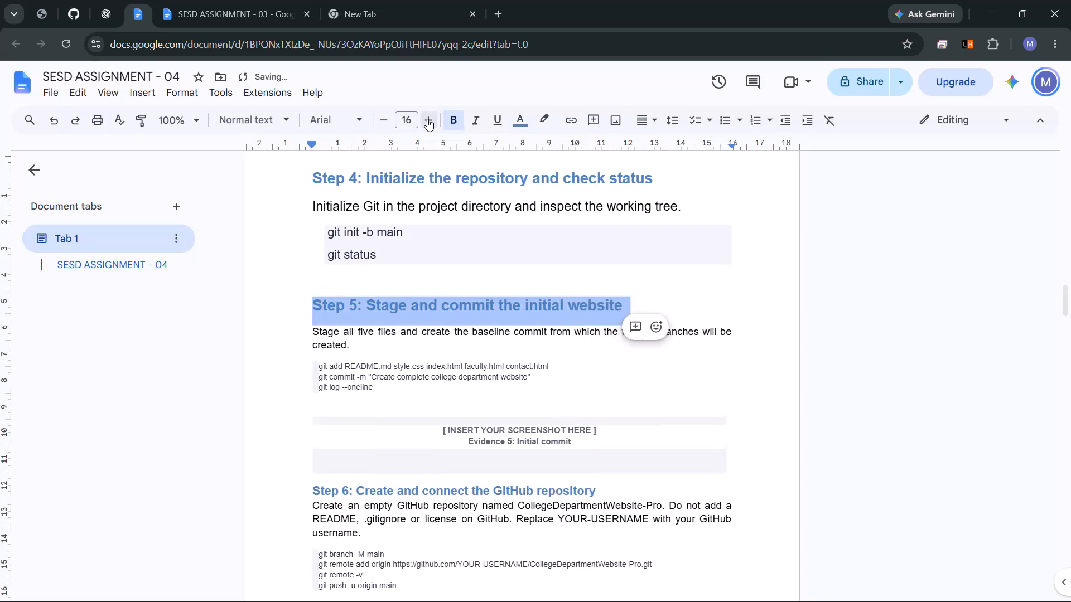
Set the two-line description under the Step 5 heading to font size 14.
{"action": "left_click", "coordinate": [313, 331]}
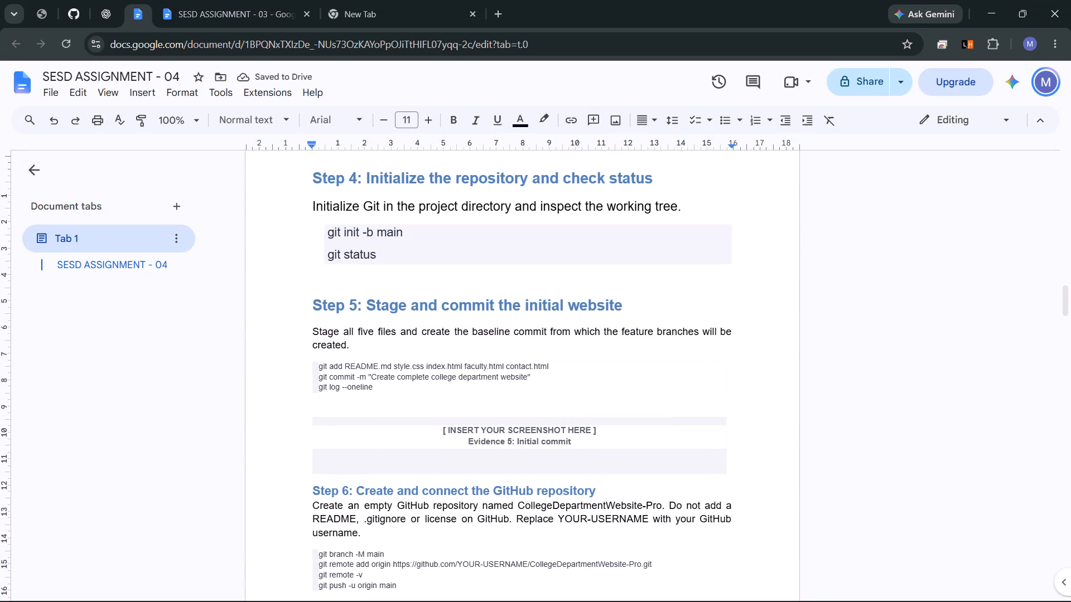
{"action": "key", "text": "shift+Down"}
{"action": "key", "text": "shift+Down"}
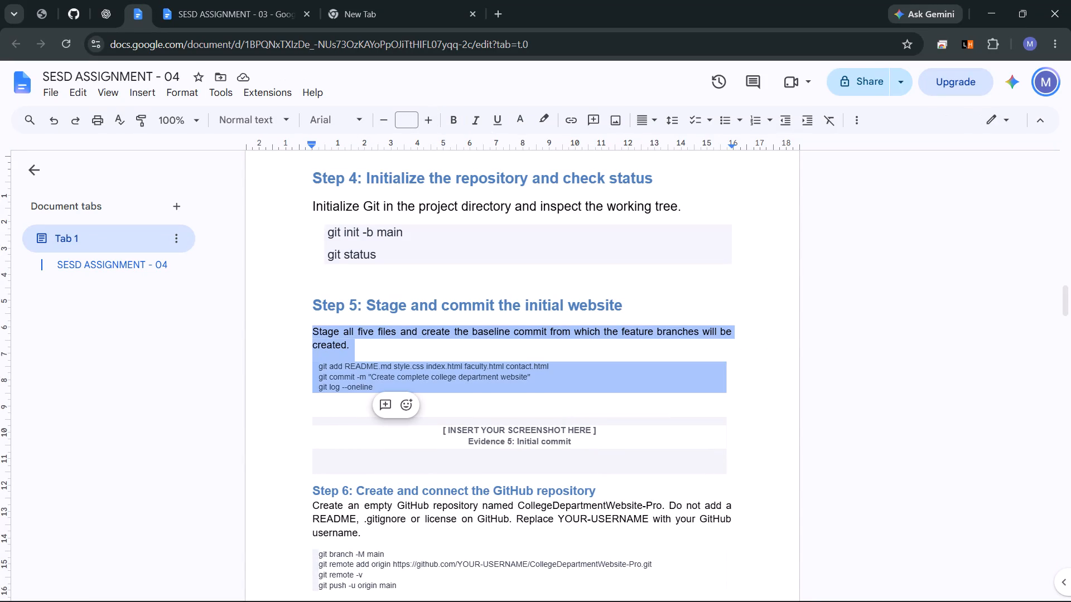
{"action": "key", "text": "shift+Left"}
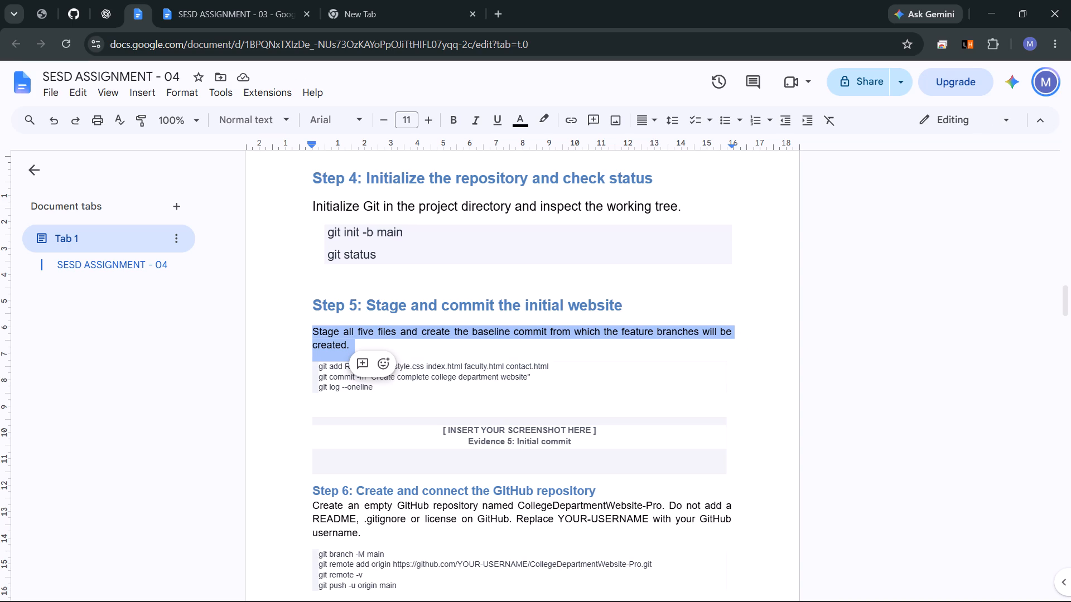
{"action": "double_click", "coordinate": [433, 128]}
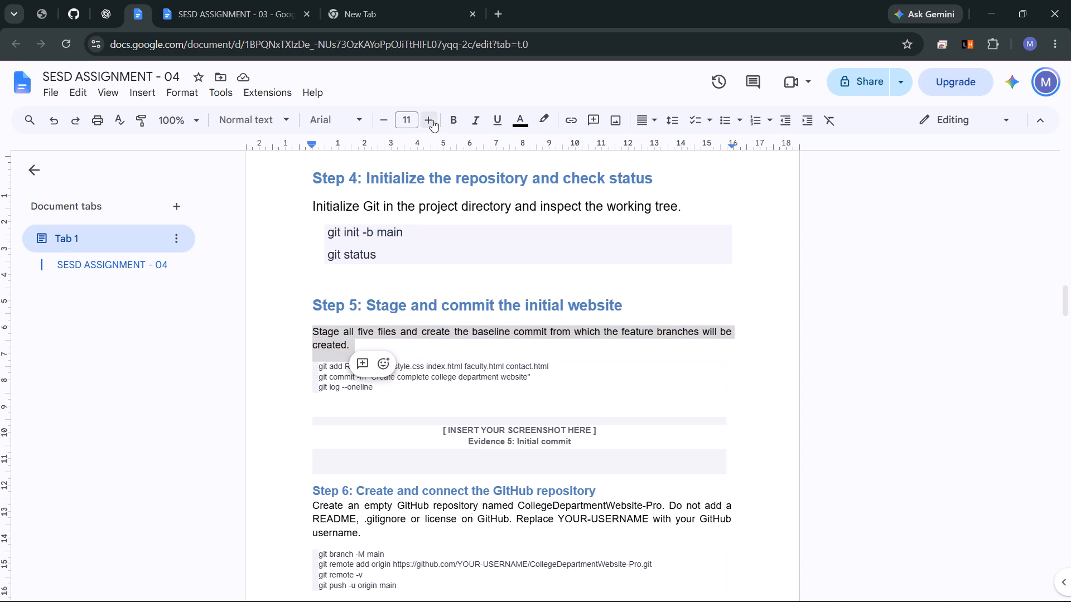
{"action": "double_click", "coordinate": [432, 120]}
{"action": "left_click", "coordinate": [432, 120]}
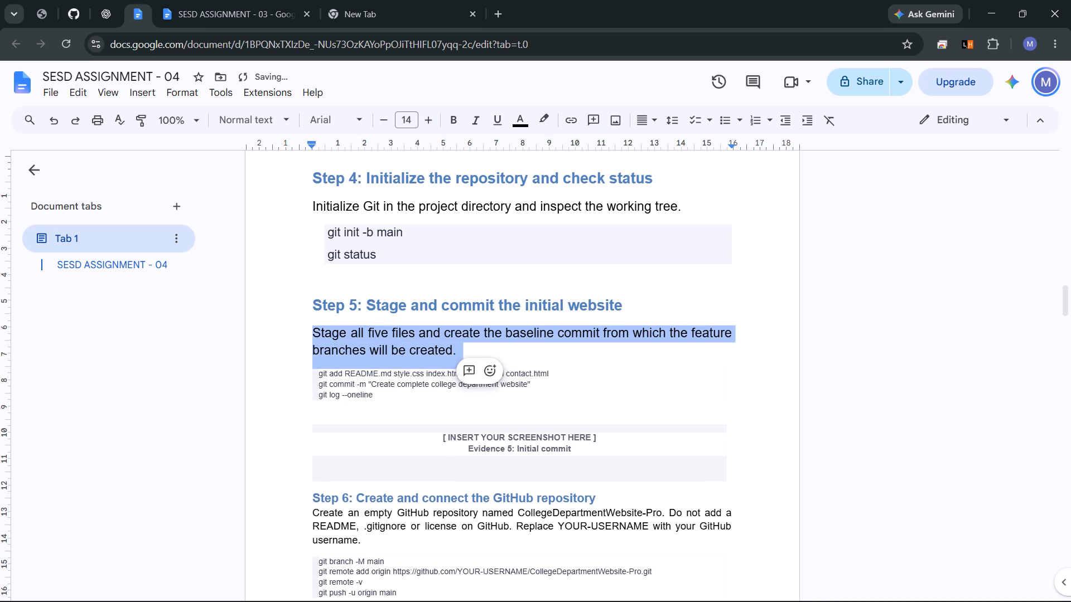
Delete the Step 5 git command block and Evidence 5 screenshot placeholder, leaving two blank lines above the Step 6 heading.
{"action": "left_click", "coordinate": [321, 372]}
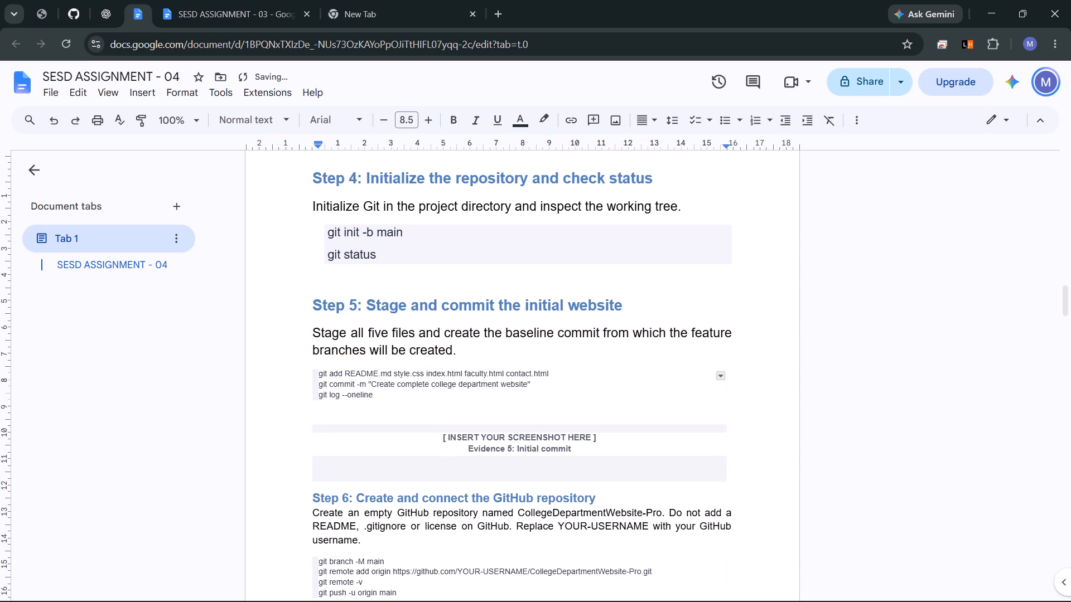
{"action": "key", "text": "shift+Down"}
{"action": "key", "text": "shift+Down"}
{"action": "key", "text": "shift+Down"}
{"action": "key", "text": "shift+Right"}
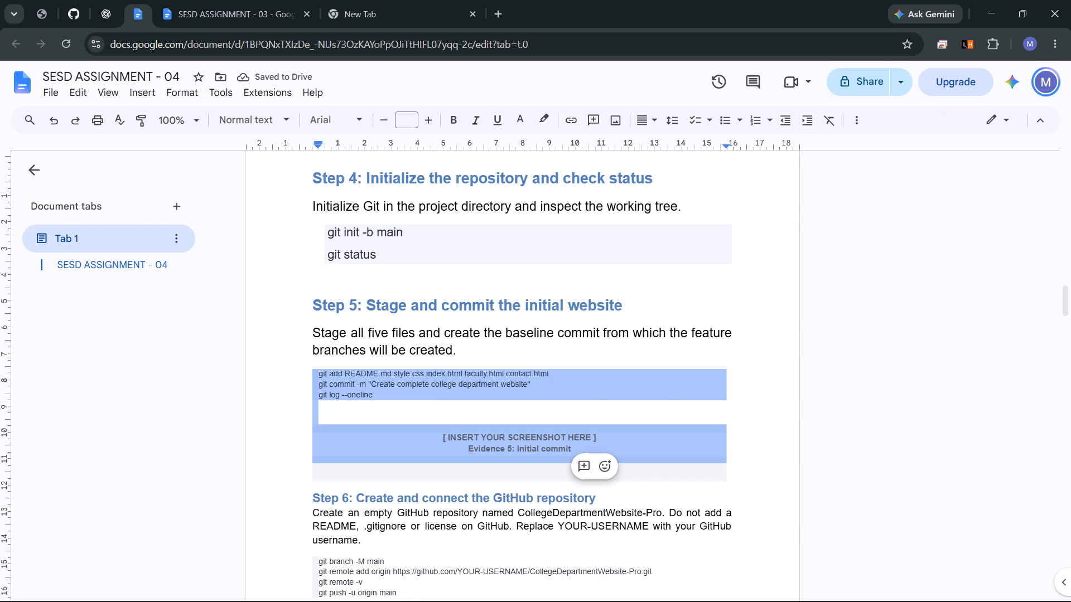
{"action": "key", "text": "Delete"}
{"action": "key", "text": "Return"}
{"action": "key", "text": "Return"}
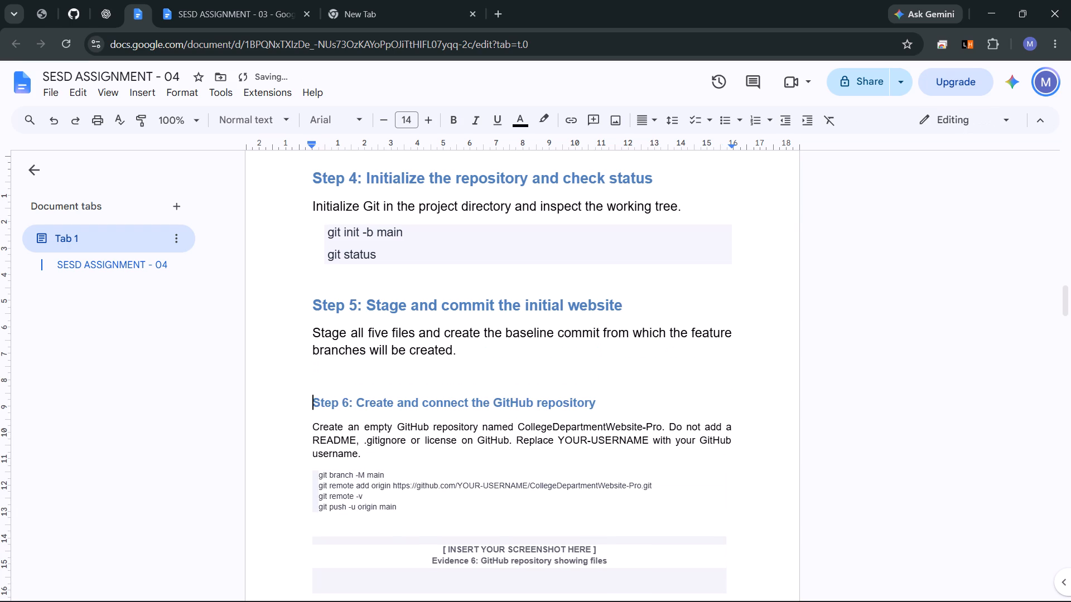
{"action": "key", "text": "Up"}
{"action": "key", "text": "Return"}
{"action": "key", "text": "Up"}
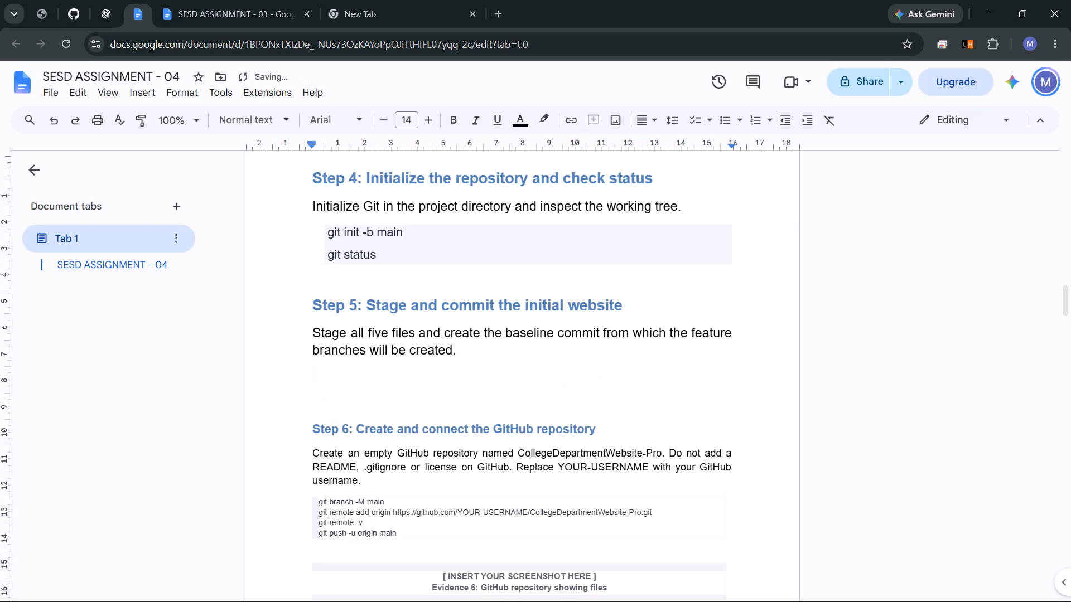
{"action": "scroll", "coordinate": [321, 372], "scroll_direction": "up", "scroll_amount": 3}
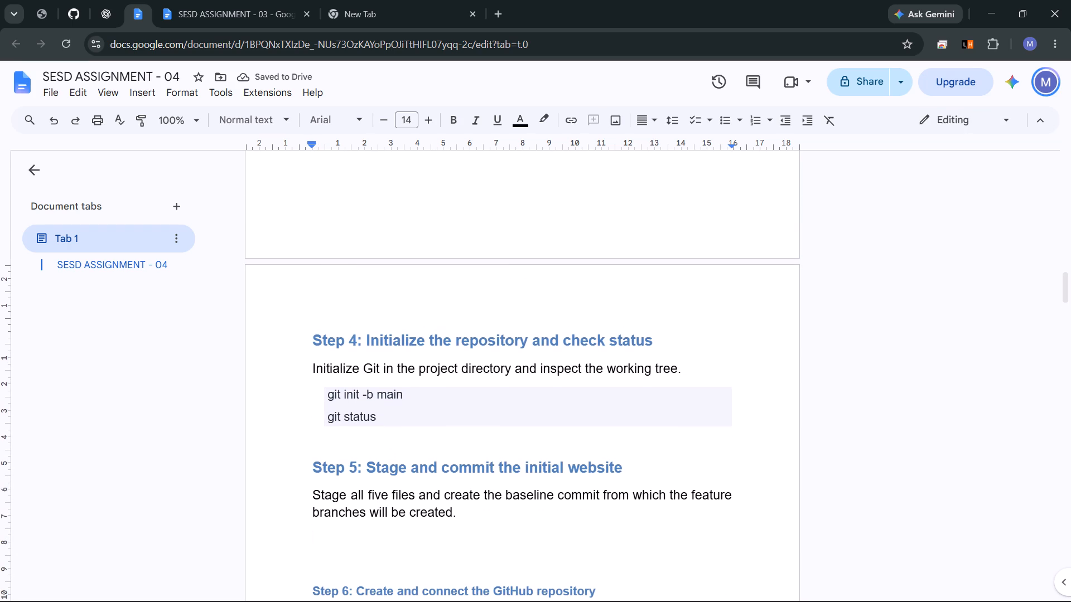
Copy the Step 4 command block and paste it beneath the Step 5 description as a formatted block.
{"action": "left_click", "coordinate": [326, 393]}
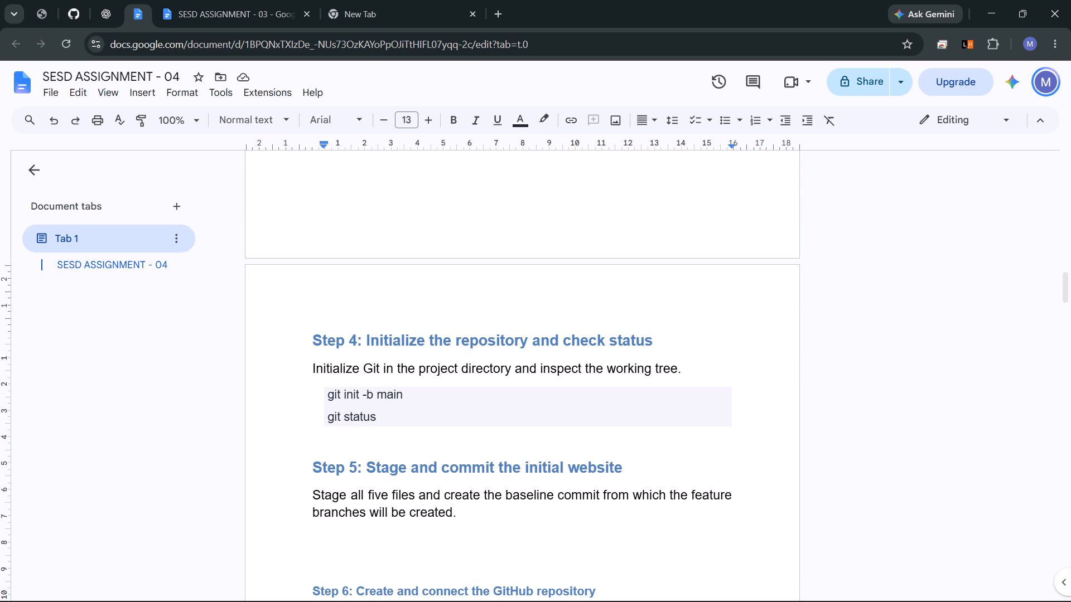
{"action": "key", "text": "shift+Down"}
{"action": "key", "text": "shift+Down"}
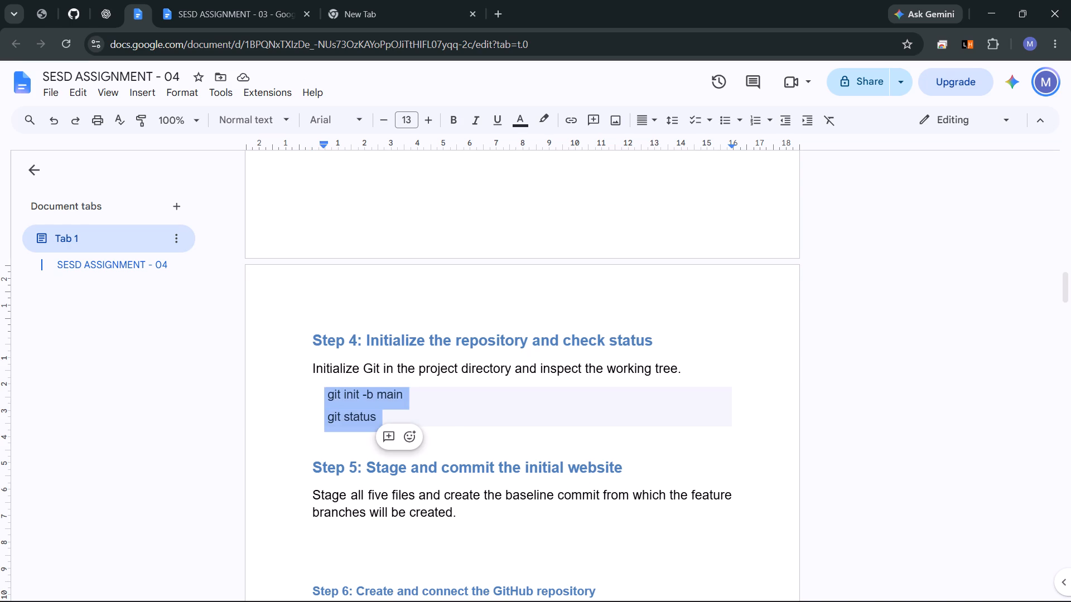
{"action": "key", "text": "ctrl+c"}
{"action": "scroll", "coordinate": [326, 393], "scroll_direction": "down", "scroll_amount": 1}
{"action": "left_click", "coordinate": [322, 443]}
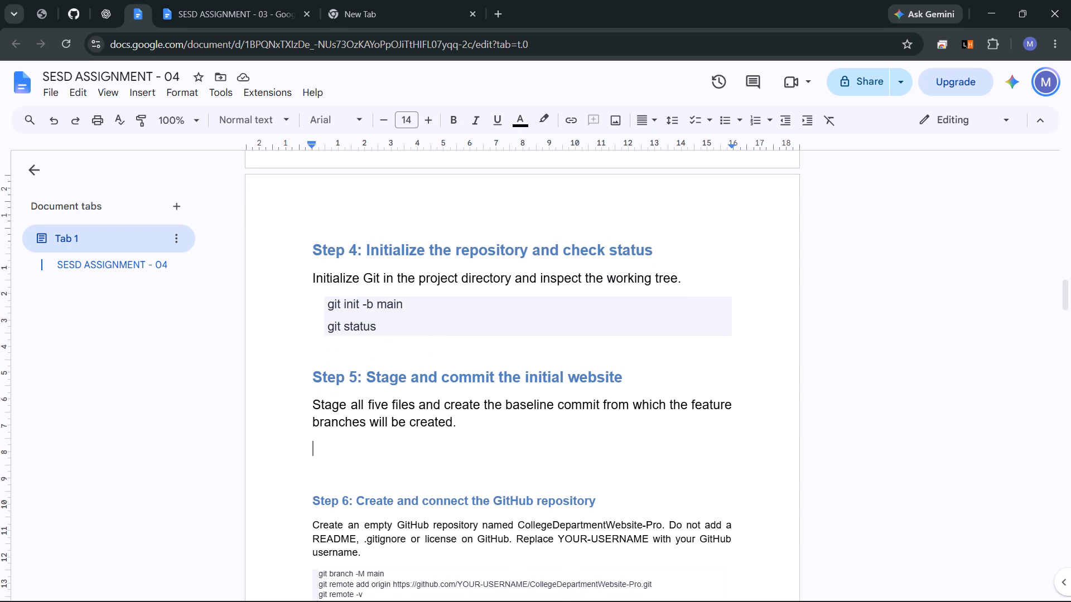
{"action": "key", "text": "ctrl+v"}
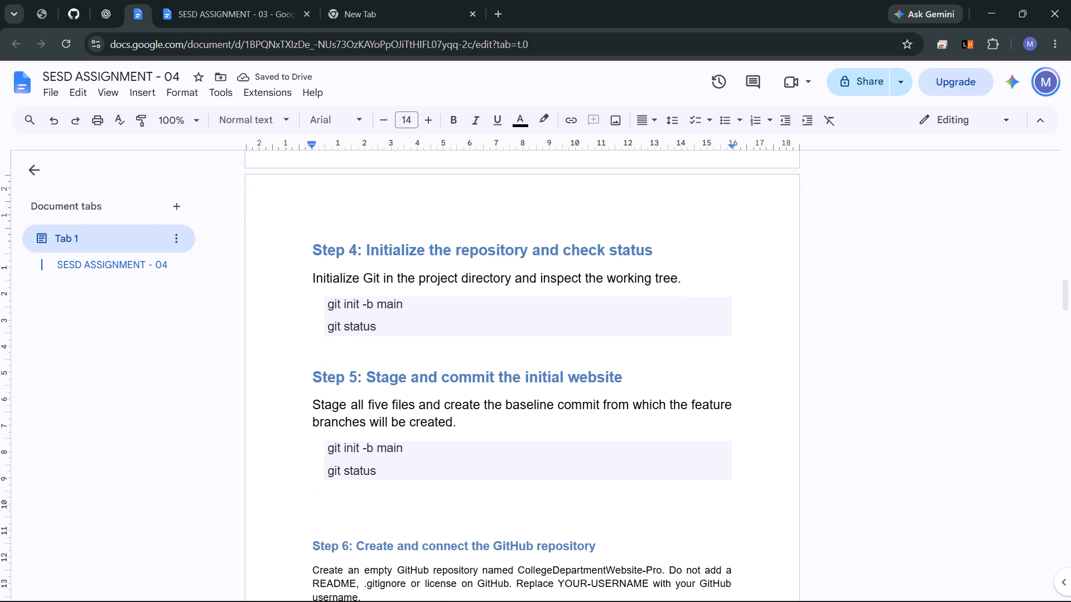
{"action": "left_click", "coordinate": [332, 450]}
{"action": "left_click", "coordinate": [329, 450]}
{"action": "key", "text": "shift+Down"}
{"action": "key", "text": "shift+Down"}
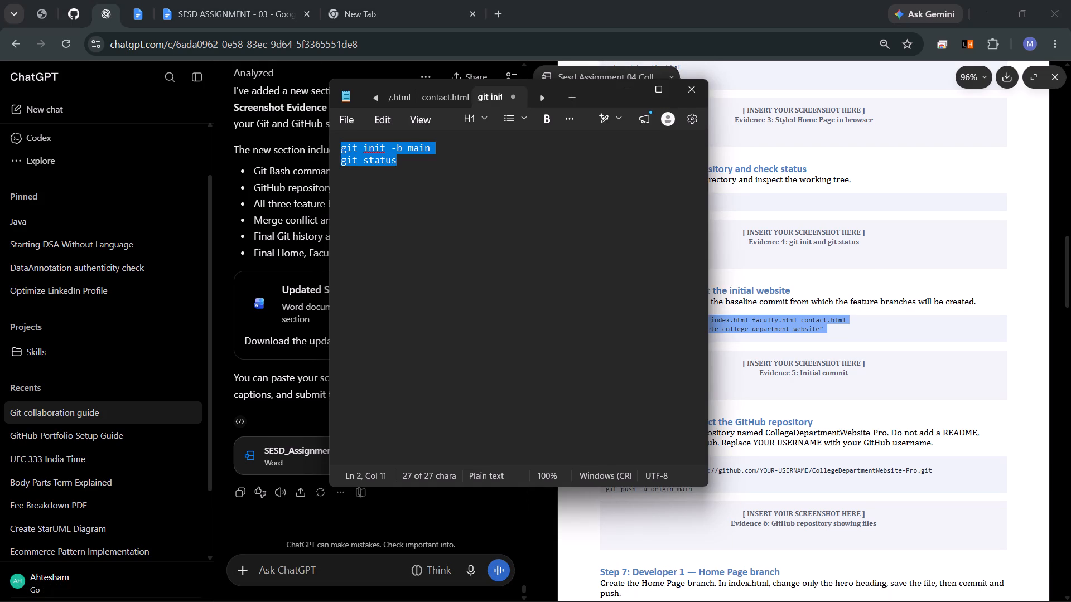
{"action": "key", "text": "ctrl+v"}
{"action": "left_click", "coordinate": [581, 372]}
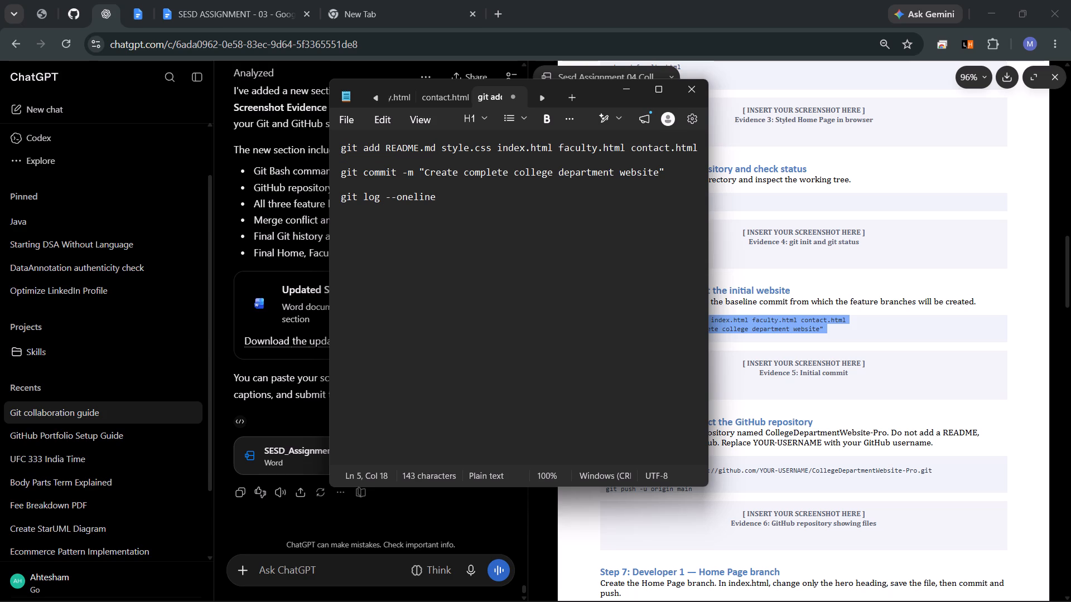
Remove the blank lines between the three git commands in Notepad.
{"action": "key", "text": "Up"}
{"action": "key", "text": "Return"}
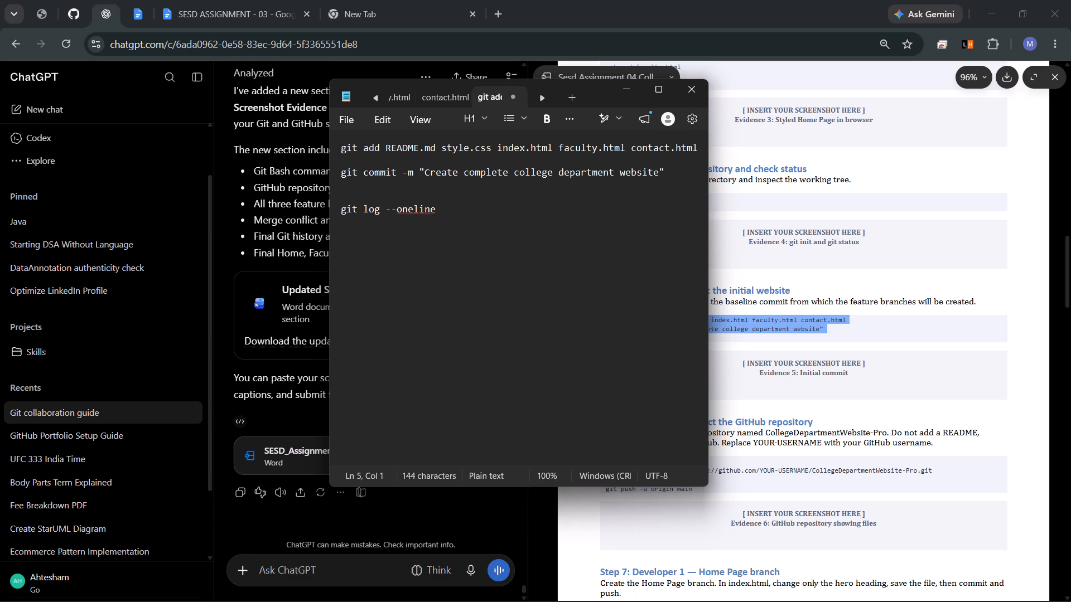
{"action": "key", "text": "BackSpace"}
{"action": "key", "text": "BackSpace"}
{"action": "key", "text": "Up"}
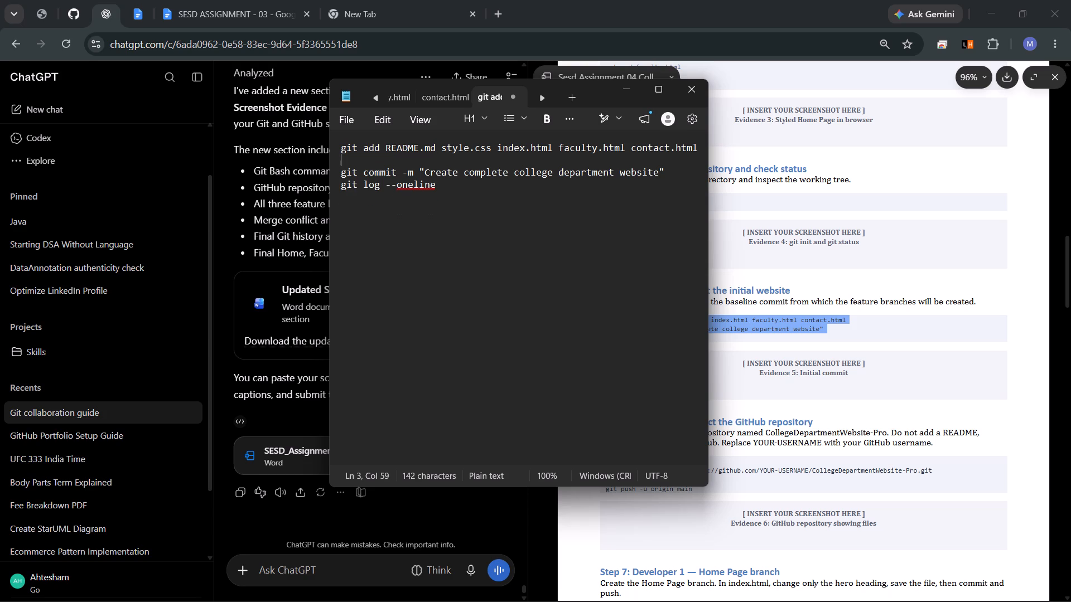
{"action": "key", "text": "BackSpace"}
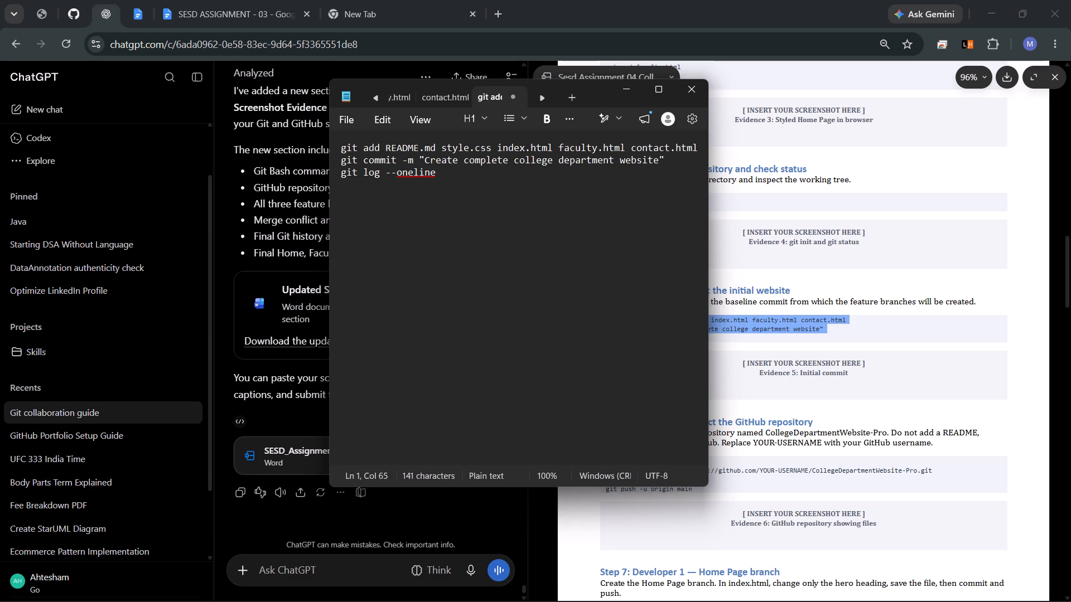
Replace the selected Step 5 commands in the Google Docs assignment with the three cleaned Notepad lines, leaving no empty line in the block.
{"action": "left_click", "coordinate": [342, 145]}
{"action": "key", "text": "shift+Down"}
{"action": "key", "text": "shift+Down"}
{"action": "key", "text": "shift+Down"}
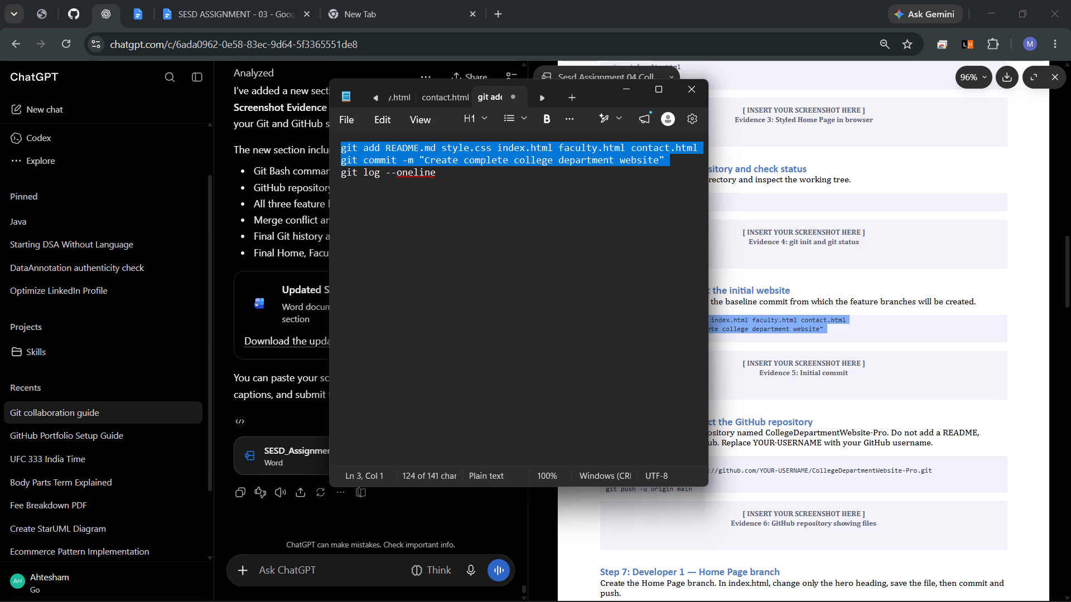
{"action": "key", "text": "ctrl+c"}
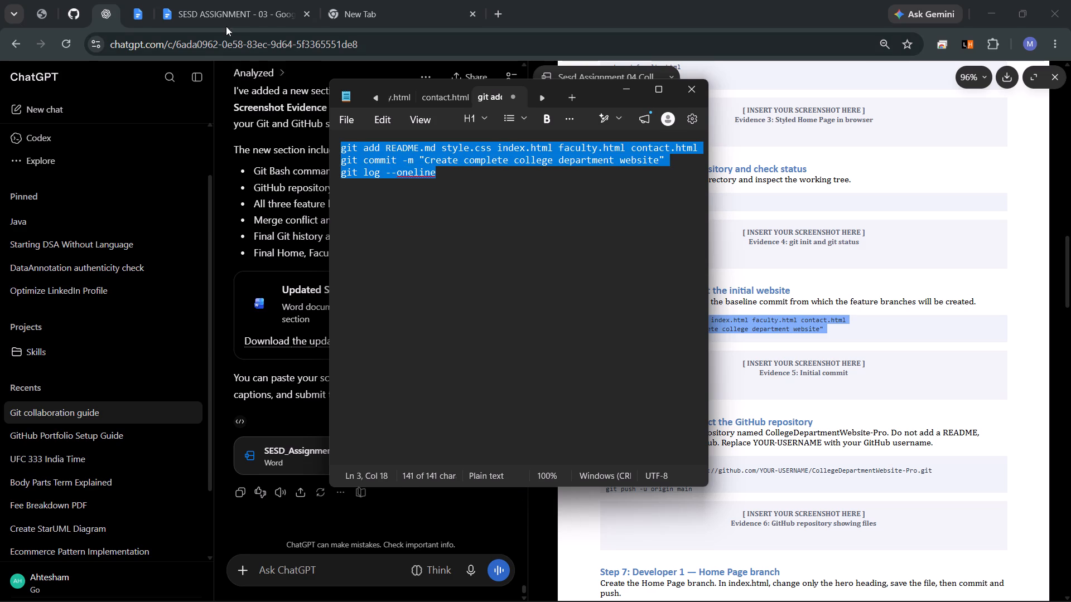
{"action": "left_click", "coordinate": [146, 5]}
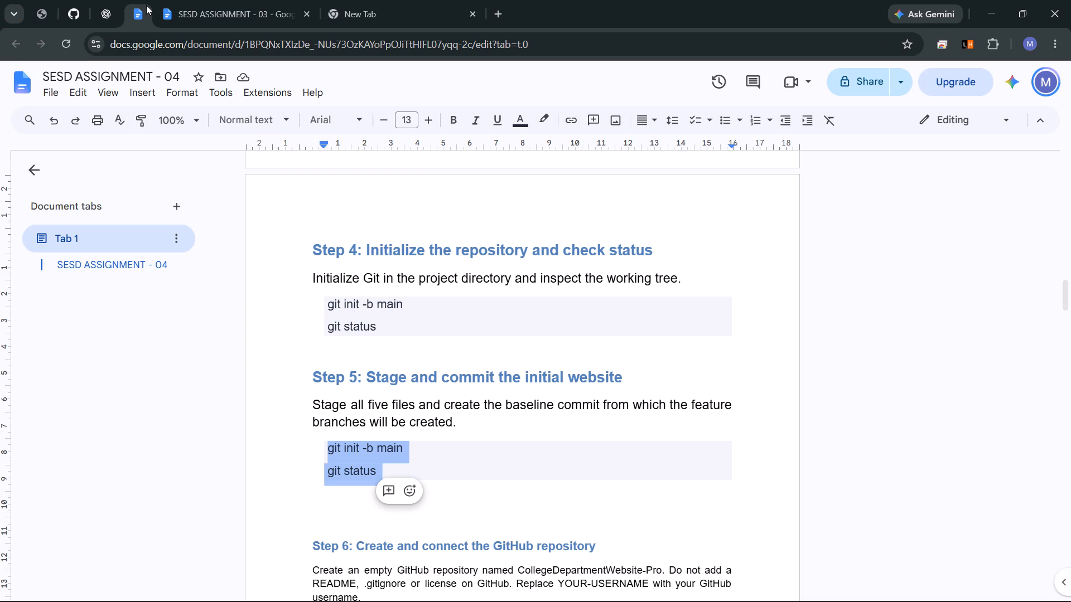
{"action": "key", "text": "ctrl+v"}
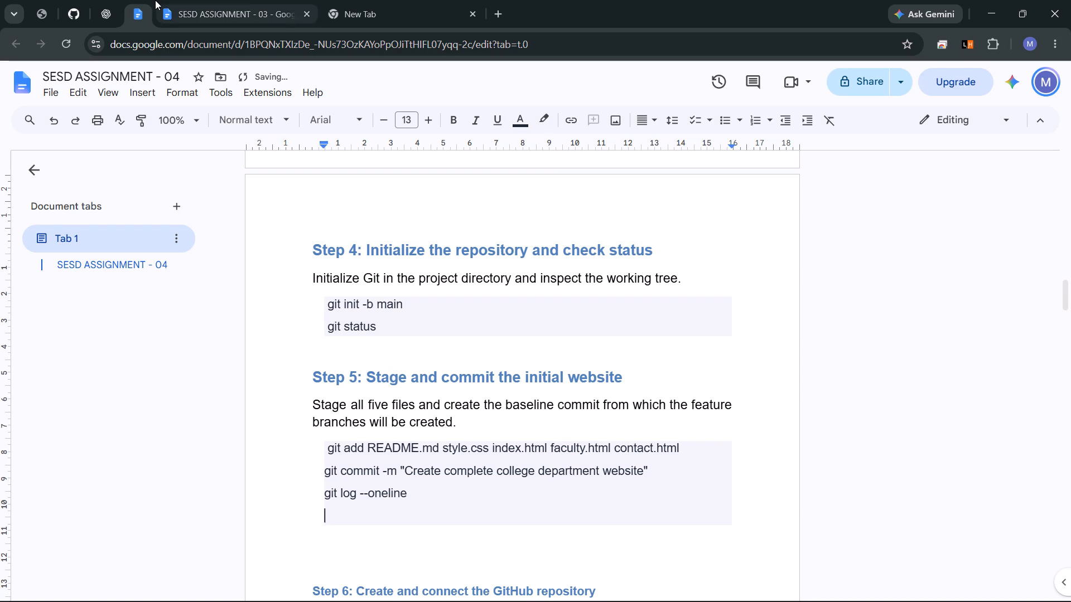
{"action": "key", "text": "BackSpace"}
{"action": "key", "text": "BackSpace"}
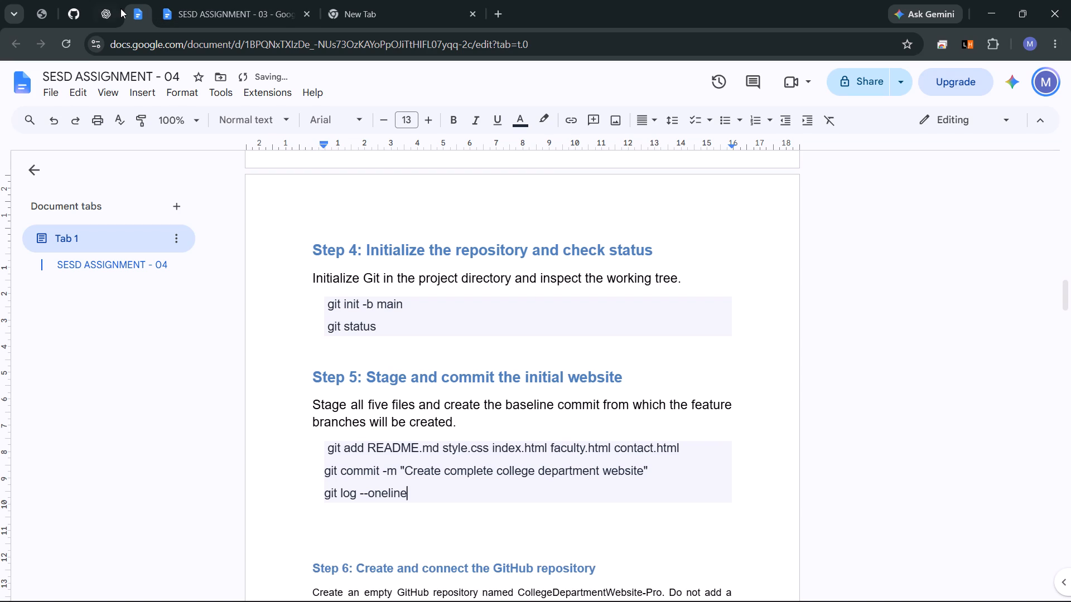
Add a leading space to the git commit and git log lines, and delete one empty line above the Step 6 heading.
{"action": "left_click", "coordinate": [326, 470]}
{"action": "key", "text": "space"}
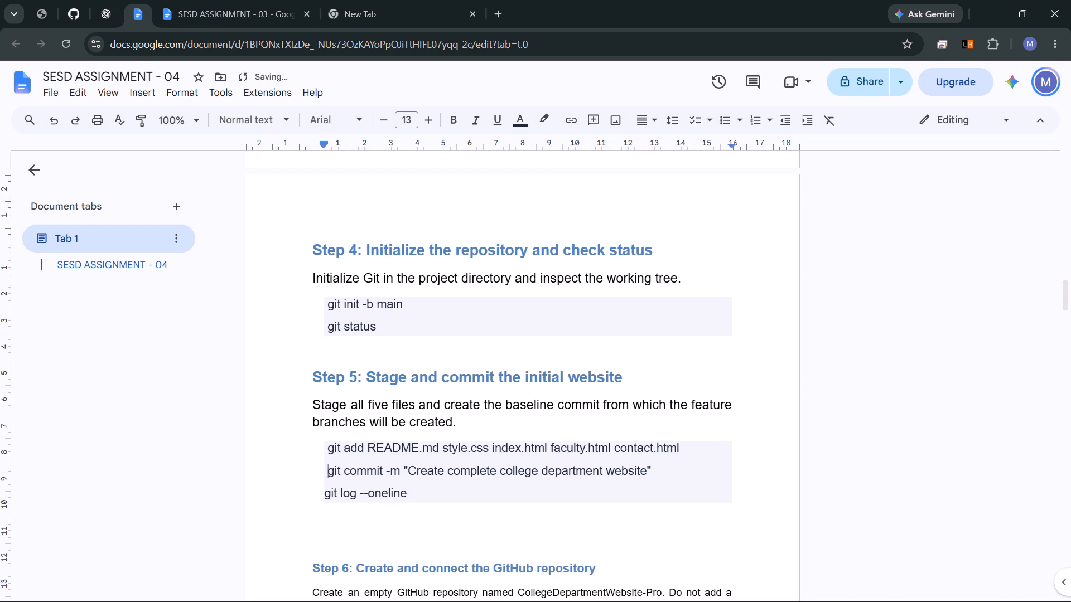
{"action": "left_click", "coordinate": [325, 492]}
{"action": "key", "text": "space"}
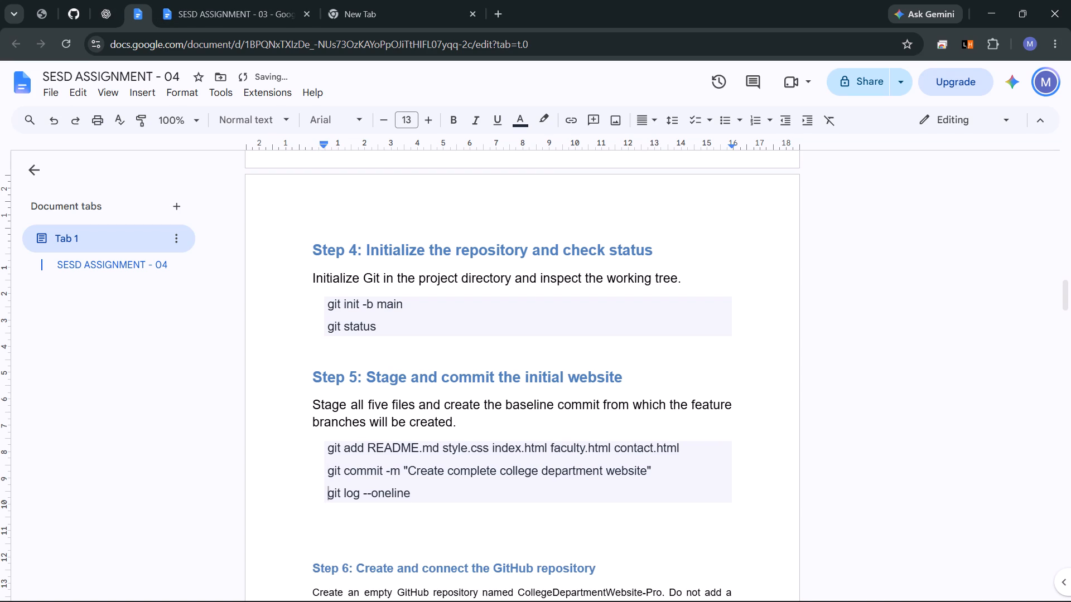
{"action": "left_click", "coordinate": [324, 538]}
{"action": "key", "text": "BackSpace"}
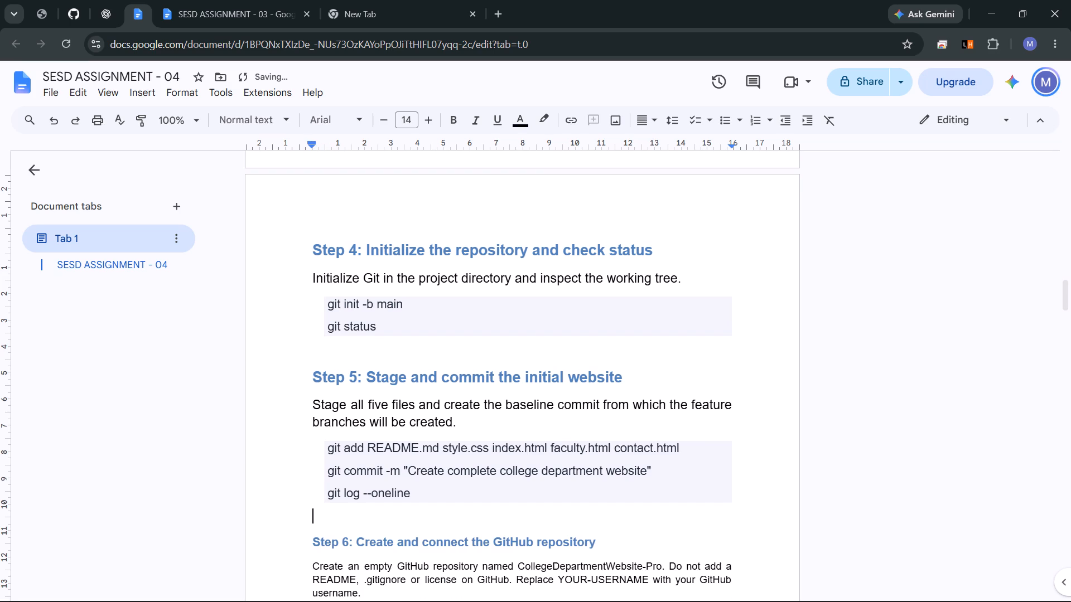
Set the Step 6 heading's font size to 16, matching the Step 5 heading.
{"action": "scroll", "coordinate": [324, 538], "scroll_direction": "down", "scroll_amount": 4}
{"action": "key", "text": "Down"}
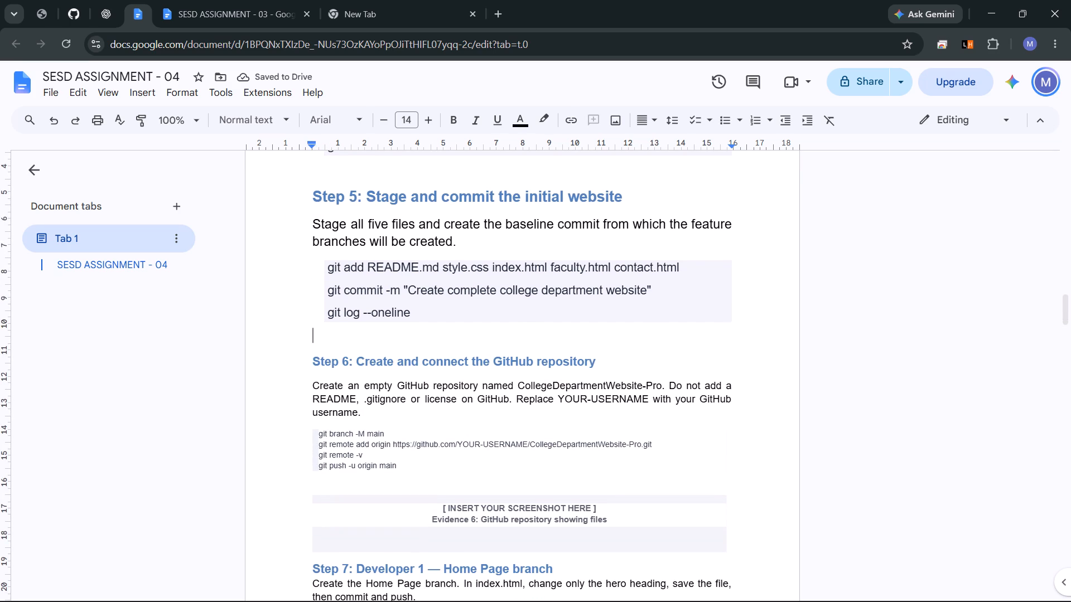
{"action": "key", "text": "shift+Down"}
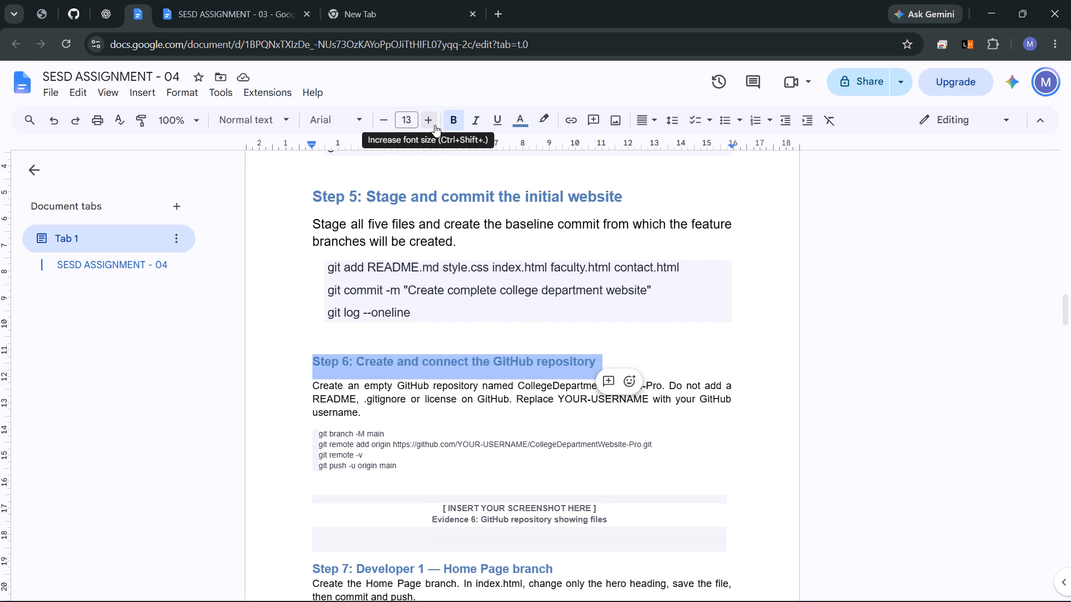
{"action": "left_click", "coordinate": [435, 125]}
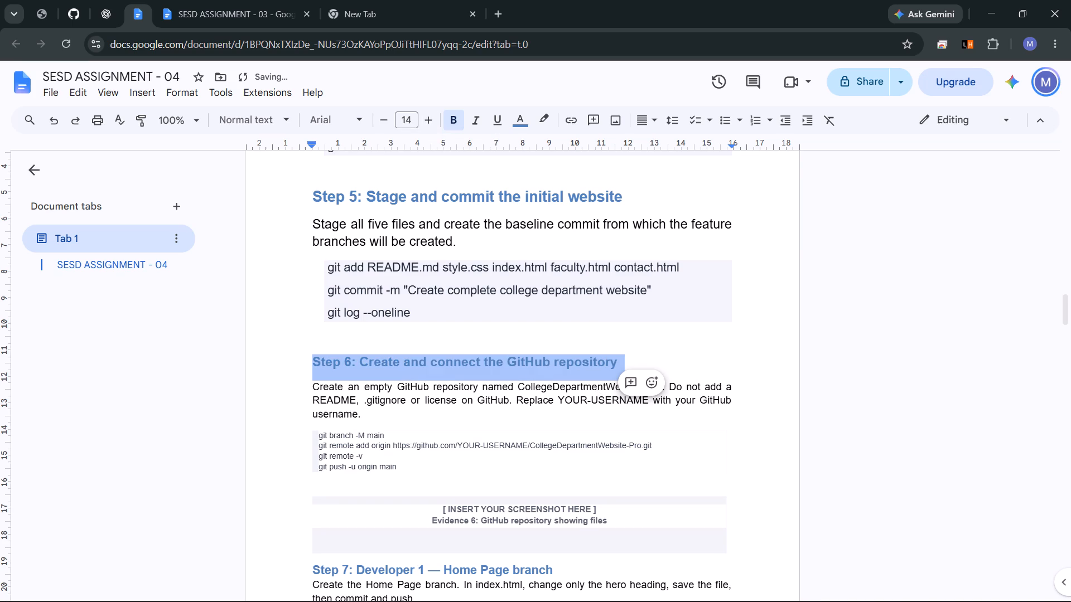
{"action": "left_click", "coordinate": [403, 200]}
{"action": "left_click", "coordinate": [403, 200]}
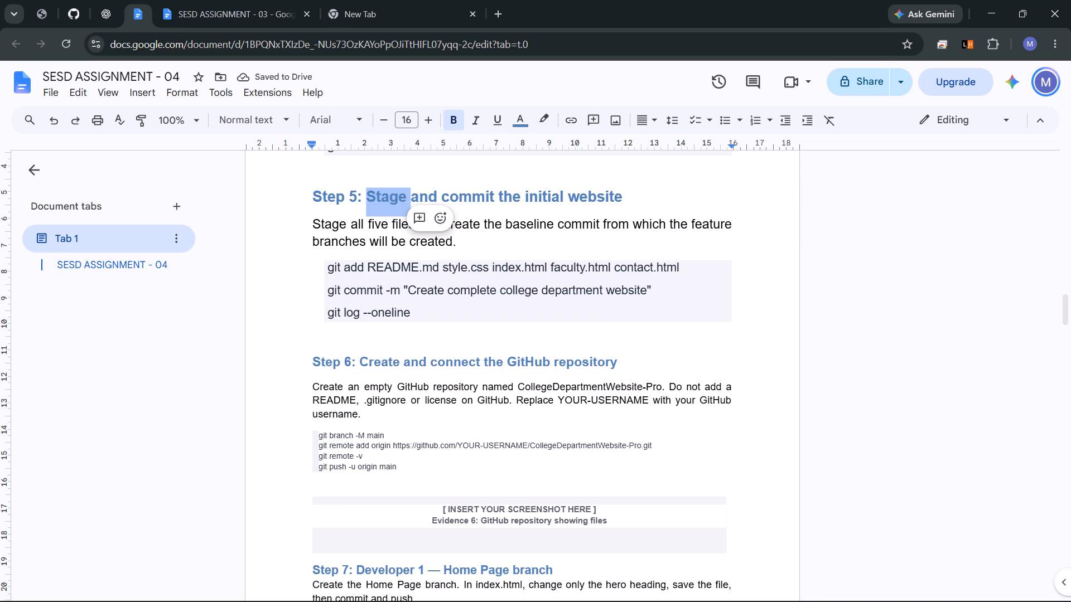
{"action": "left_click", "coordinate": [312, 361]}
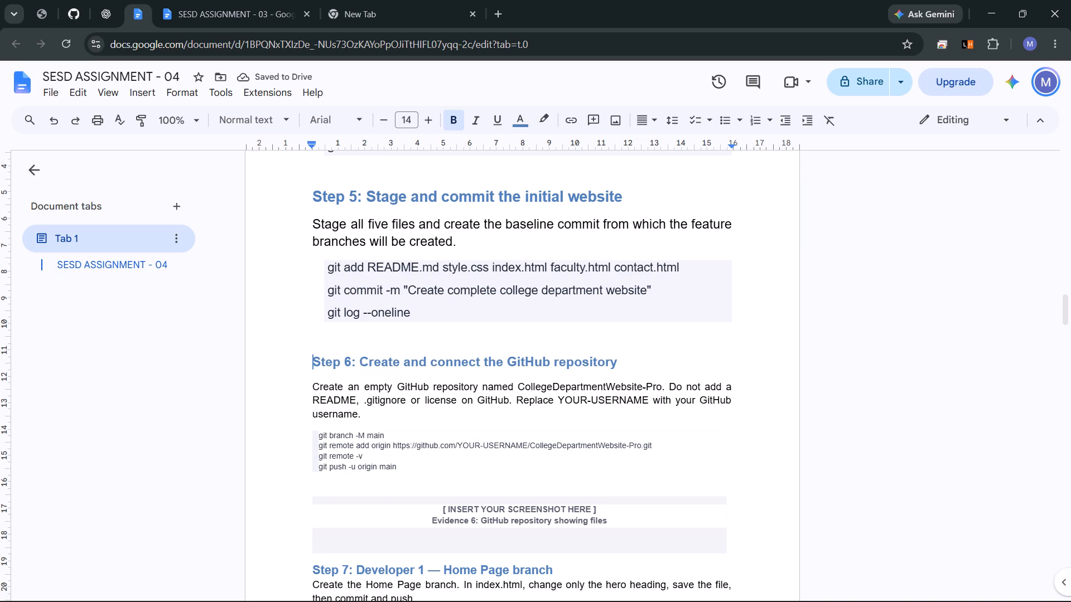
{"action": "key", "text": "shift+Down"}
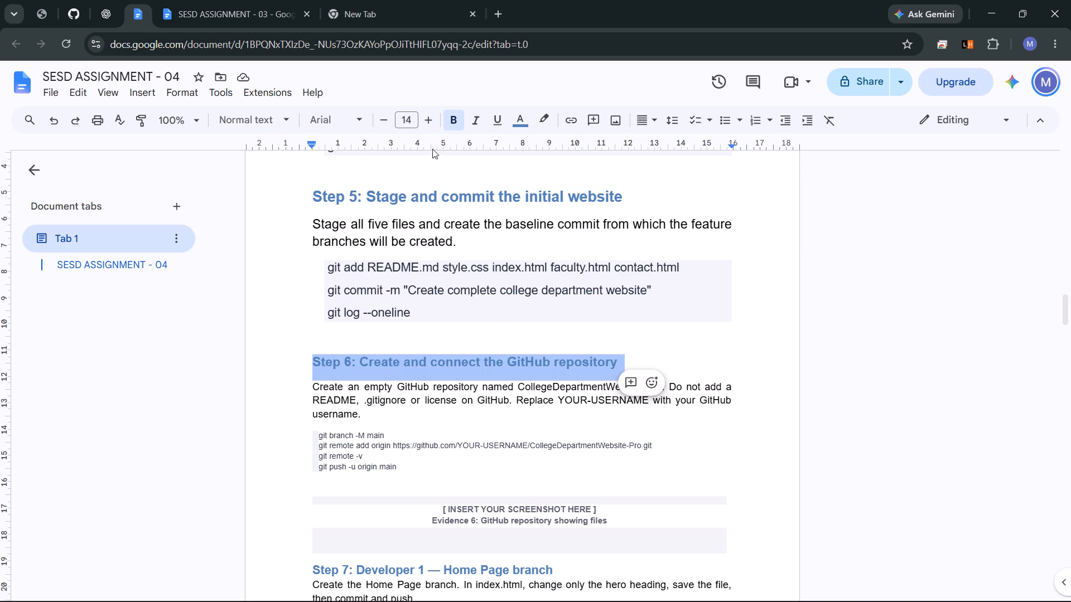
{"action": "left_click", "coordinate": [429, 119]}
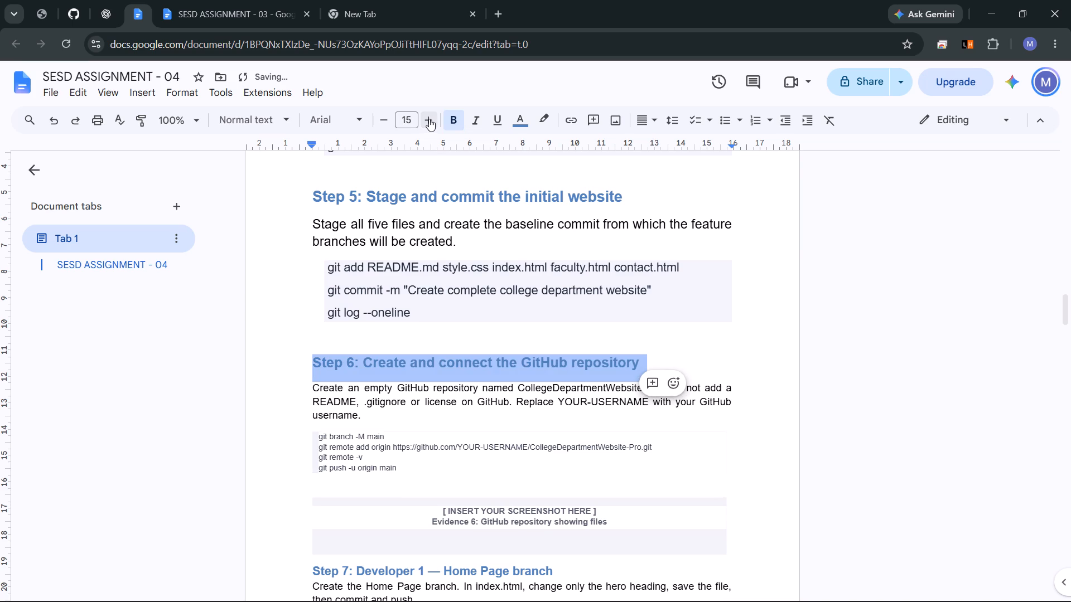
{"action": "left_click", "coordinate": [429, 119]}
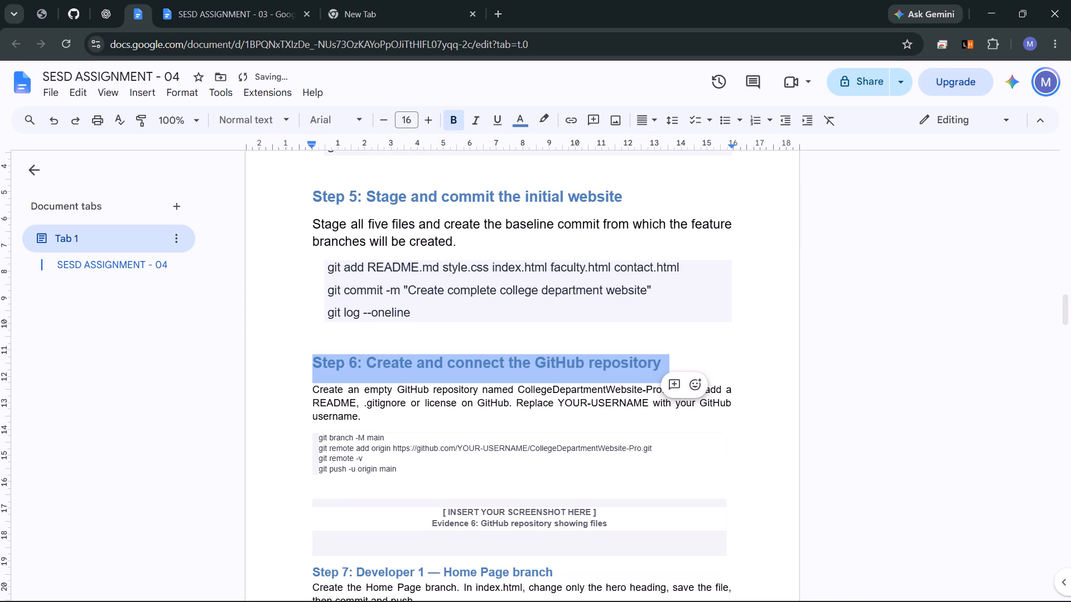
Set the font size of the Step 6 description paragraph to 14.
{"action": "left_click", "coordinate": [314, 386]}
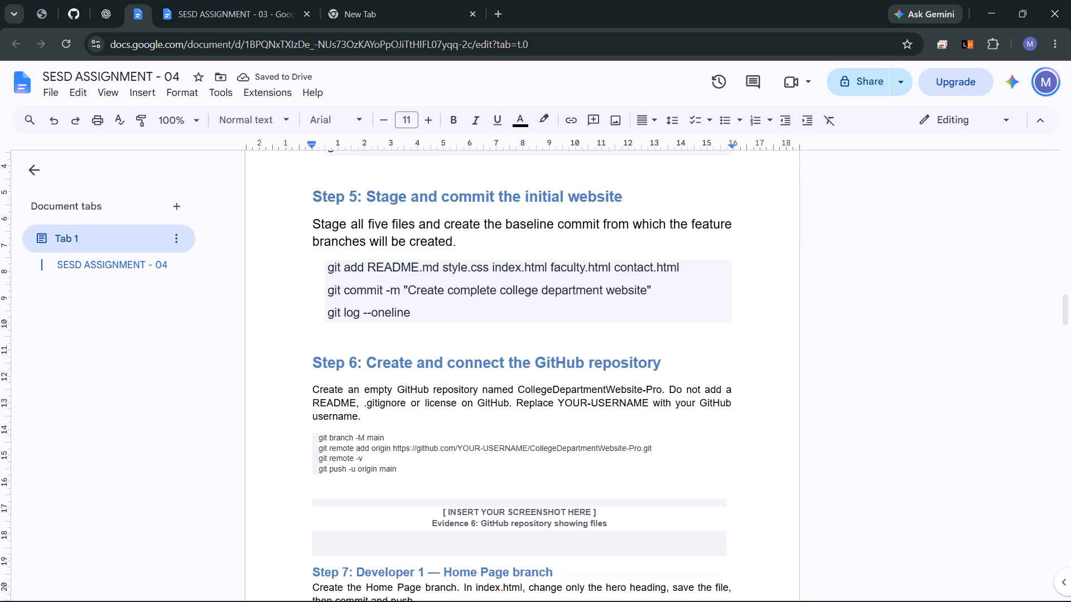
{"action": "key", "text": "shift+Down"}
{"action": "key", "text": "shift+Down"}
{"action": "key", "text": "shift+Down"}
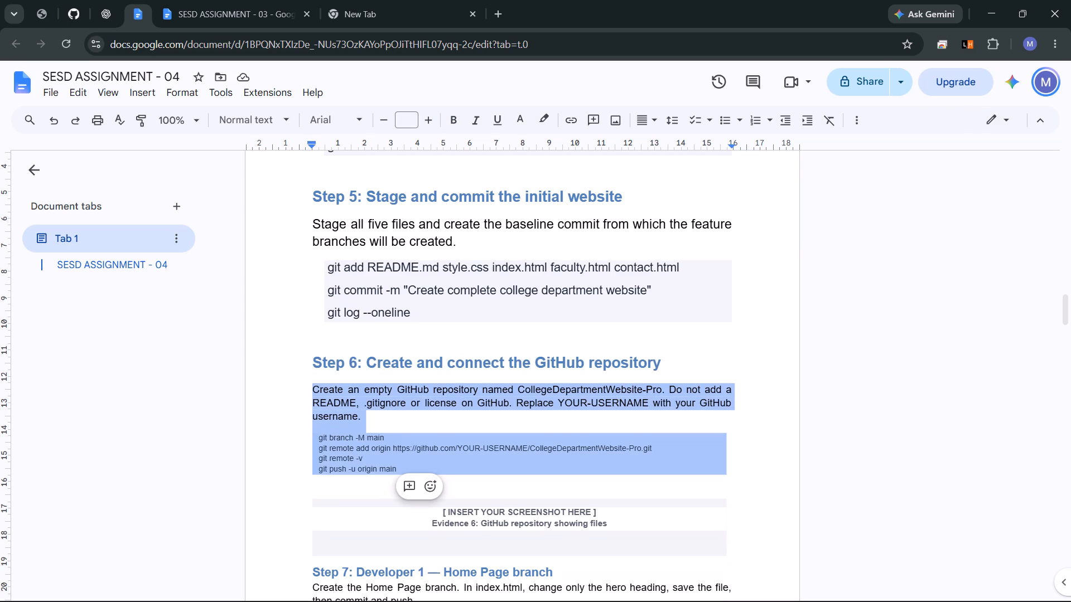
{"action": "key", "text": "shift+Left"}
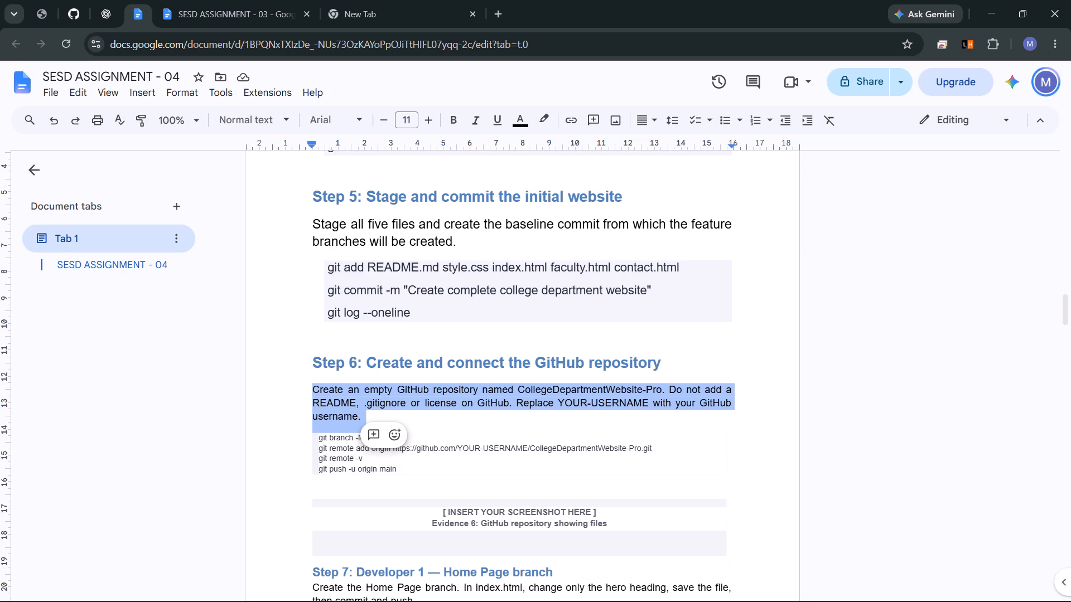
{"action": "double_click", "coordinate": [431, 119]}
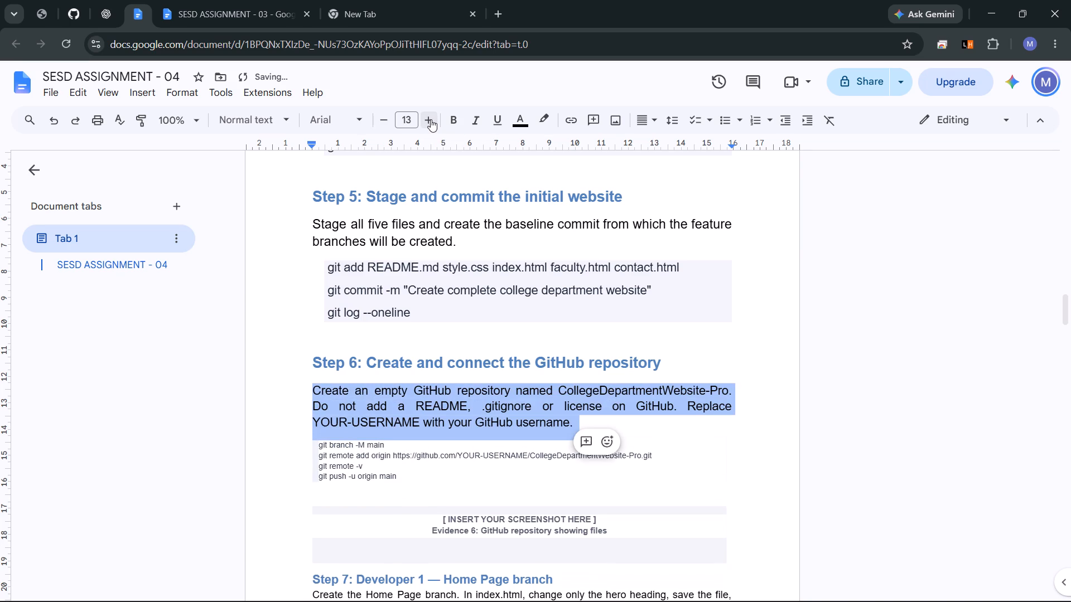
{"action": "left_click", "coordinate": [431, 119]}
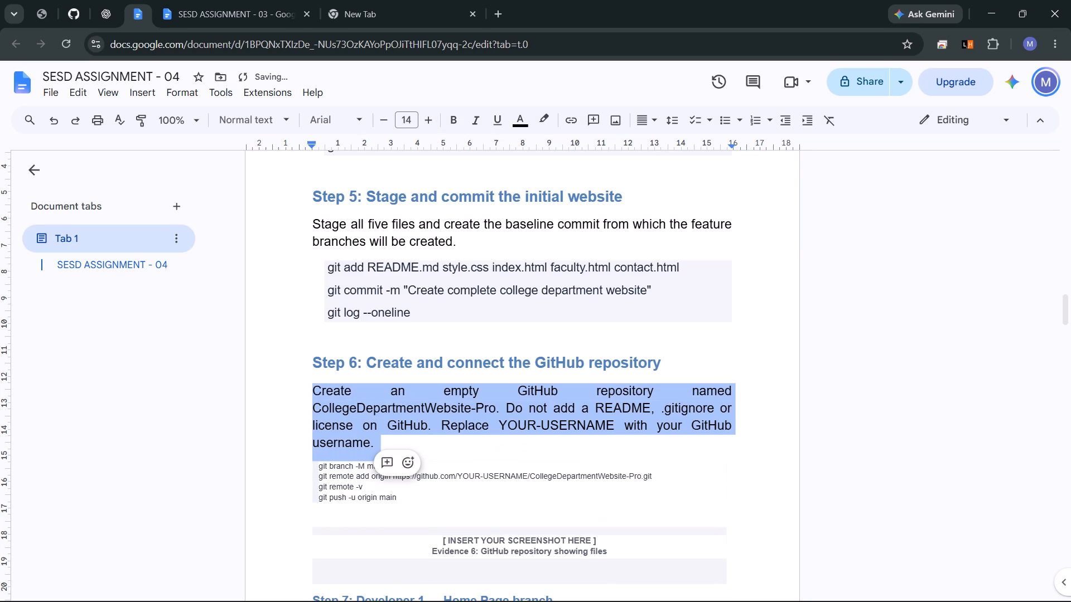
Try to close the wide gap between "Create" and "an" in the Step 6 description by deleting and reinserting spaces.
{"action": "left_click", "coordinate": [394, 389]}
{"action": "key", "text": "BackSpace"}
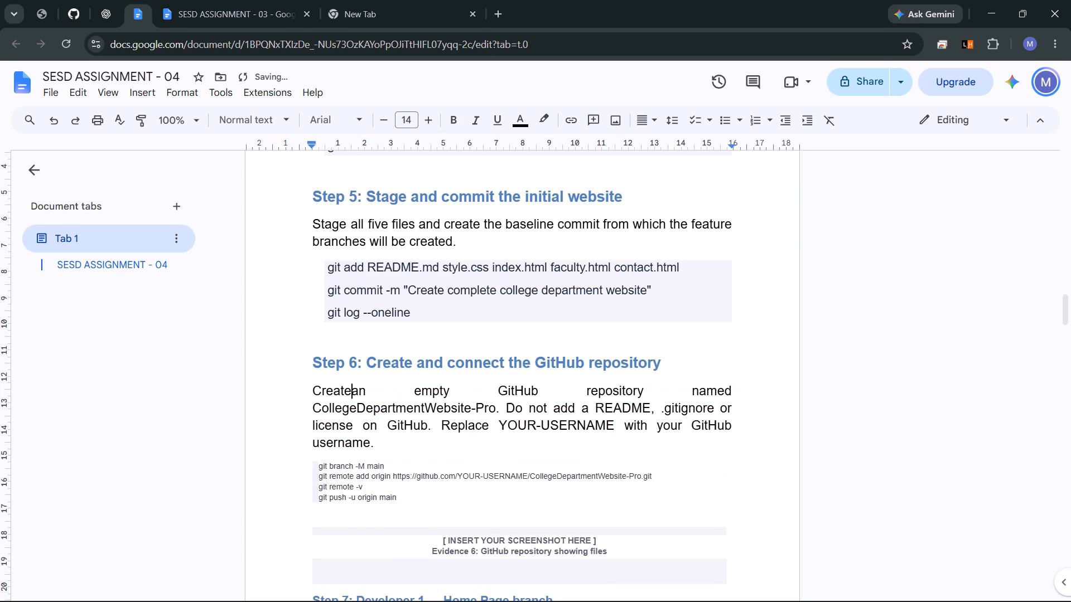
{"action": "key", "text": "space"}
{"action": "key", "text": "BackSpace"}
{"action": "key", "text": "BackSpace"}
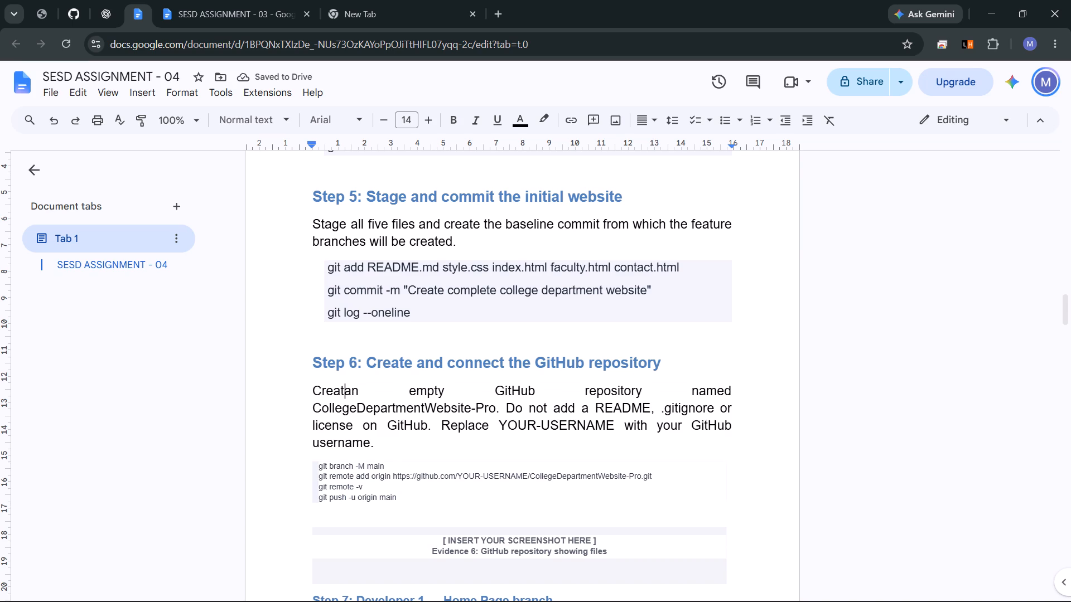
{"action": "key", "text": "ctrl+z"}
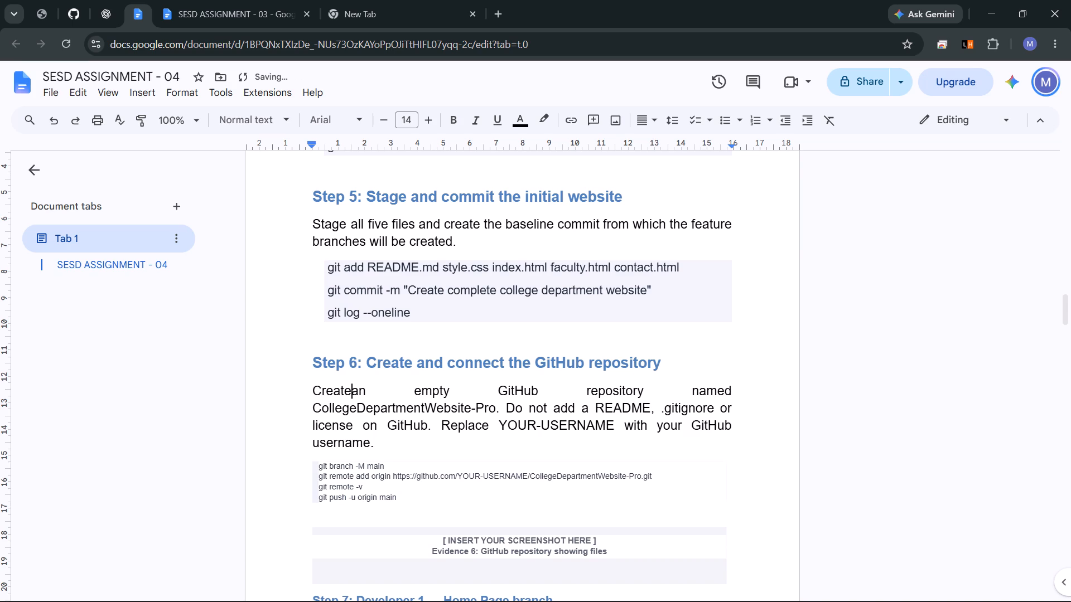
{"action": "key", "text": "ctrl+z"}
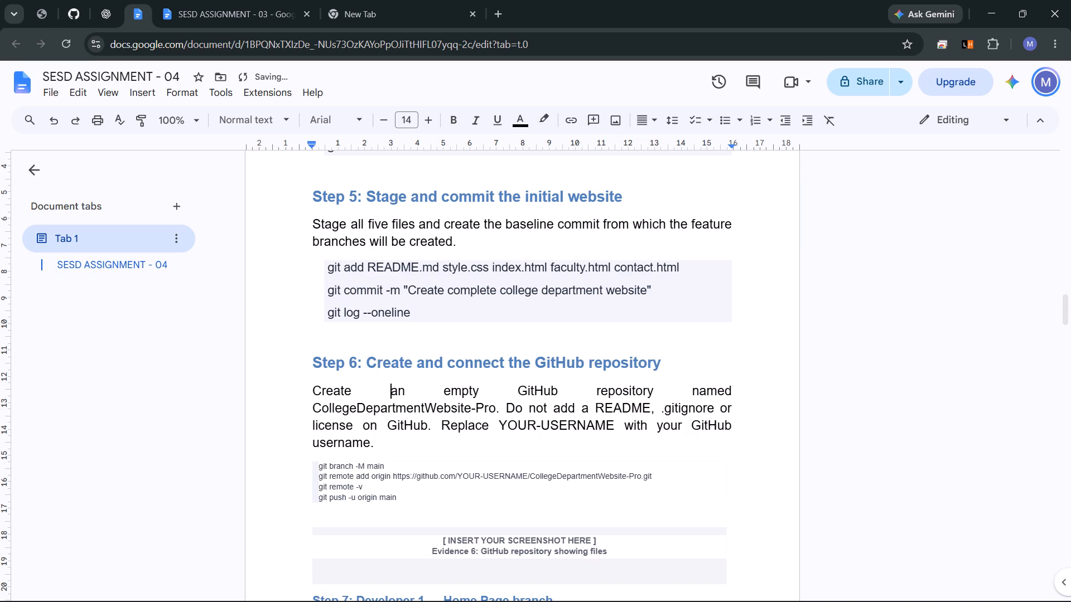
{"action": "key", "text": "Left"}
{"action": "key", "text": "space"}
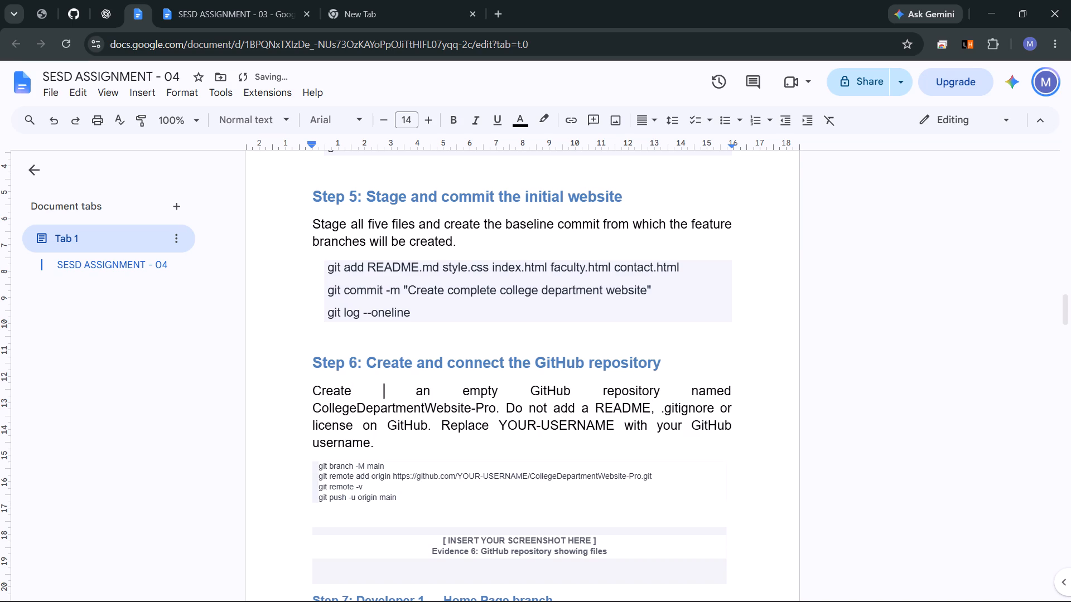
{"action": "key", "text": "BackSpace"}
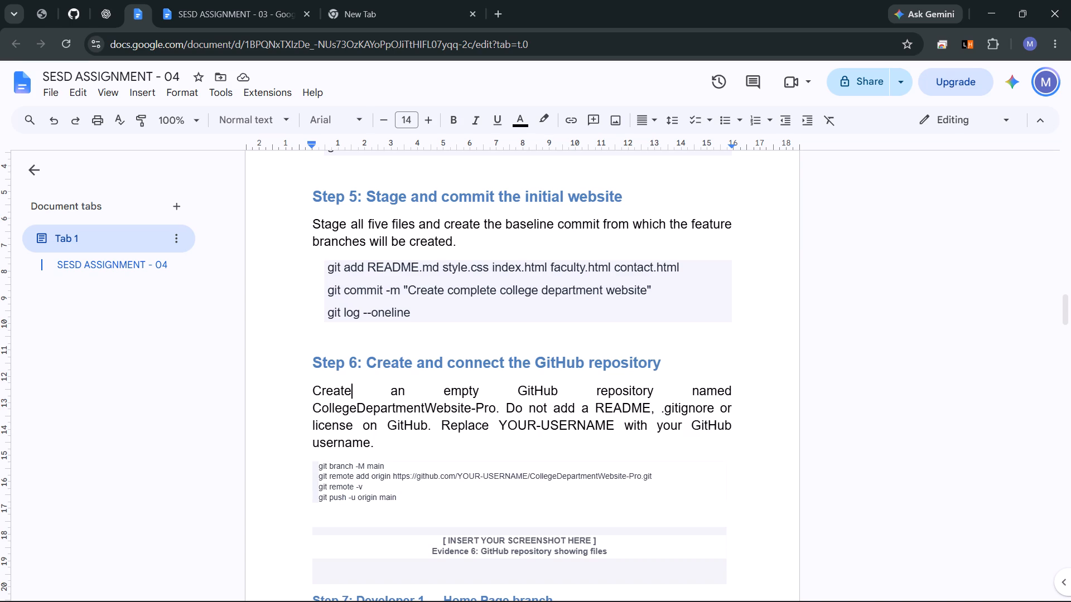
Copy the whole Step 6 description into Notepad, replacing the git commands there.
{"action": "left_click", "coordinate": [315, 389]}
{"action": "key", "text": "shift+Down"}
{"action": "key", "text": "shift+Down"}
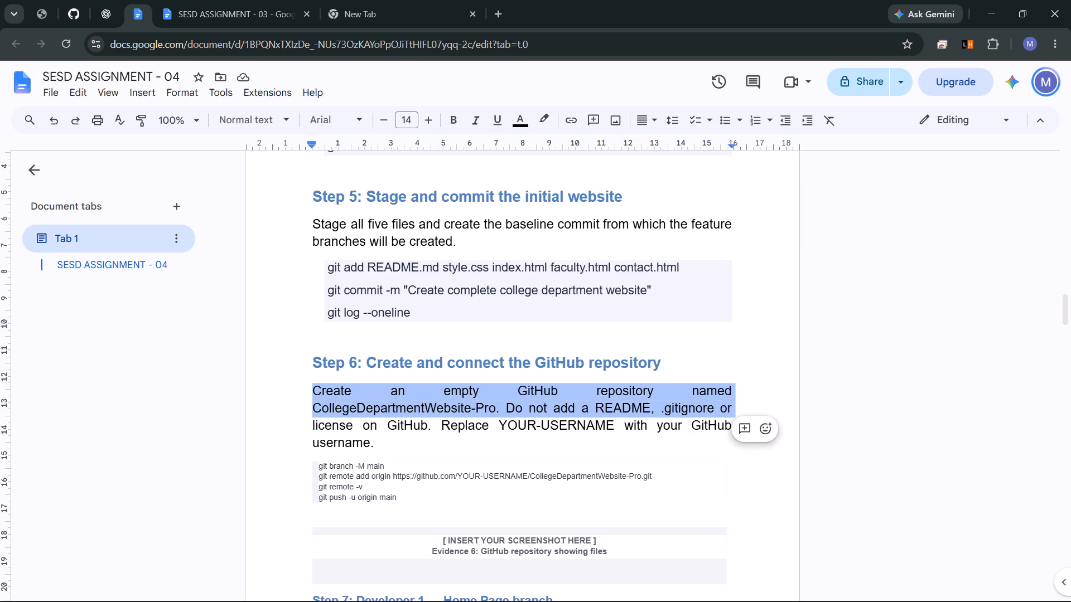
{"action": "key", "text": "shift+Down"}
{"action": "key", "text": "shift+Down"}
{"action": "key", "text": "shift+Left"}
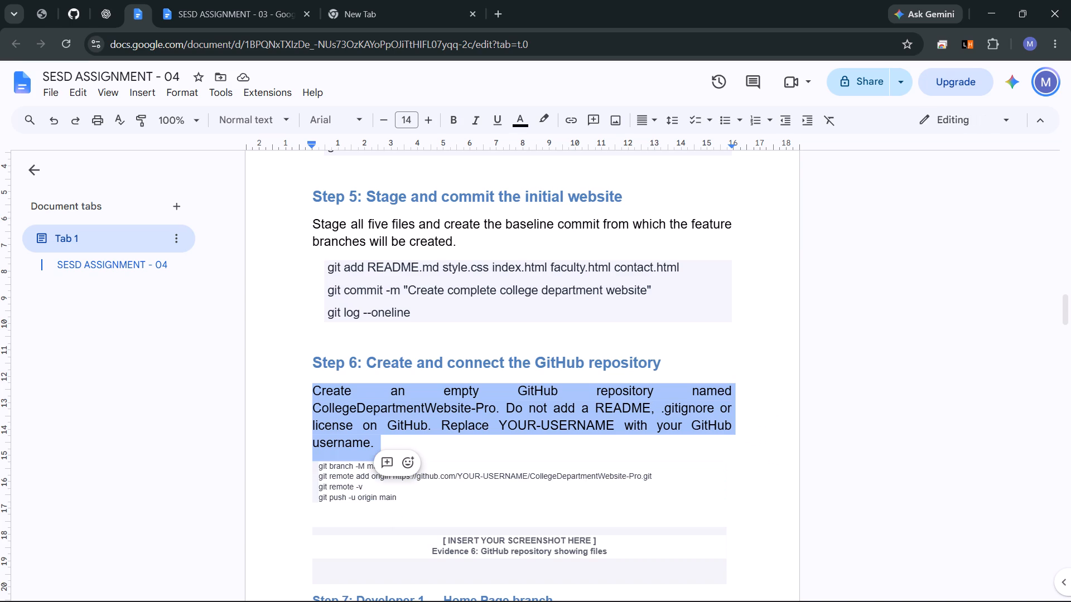
{"action": "key", "text": "shift+Left"}
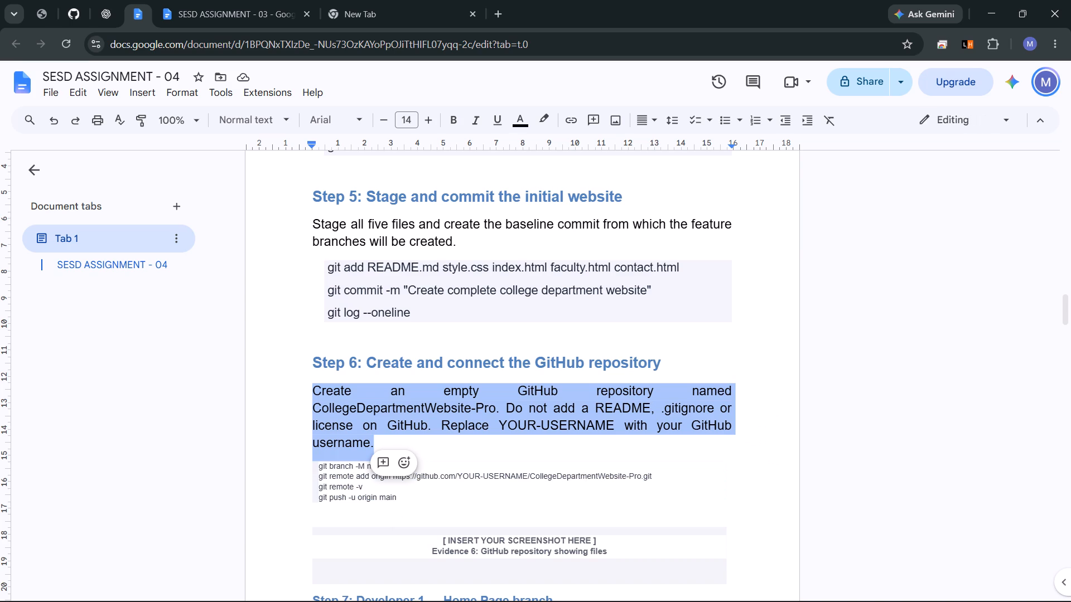
{"action": "key", "text": "ctrl+c"}
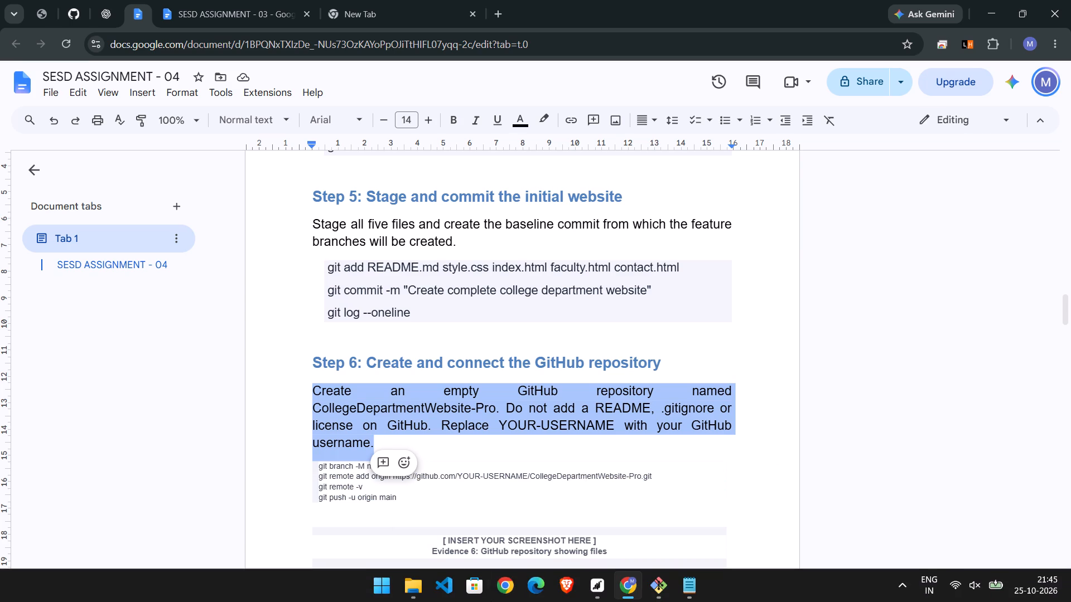
{"action": "left_click", "coordinate": [684, 588]}
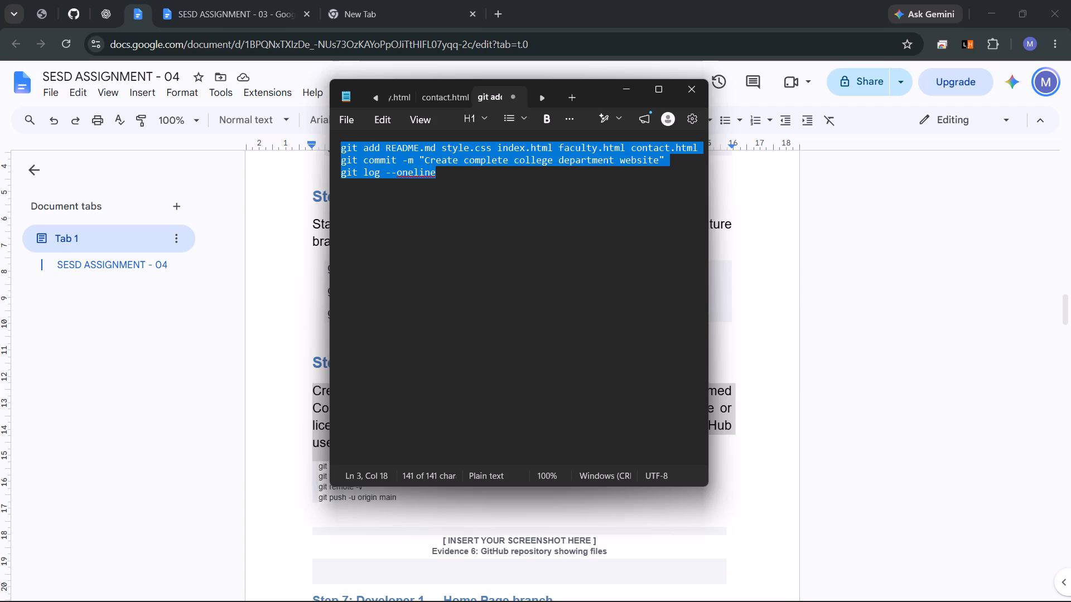
{"action": "key", "text": "ctrl+v"}
{"action": "scroll", "coordinate": [544, 245], "scroll_direction": "up", "scroll_amount": 1}
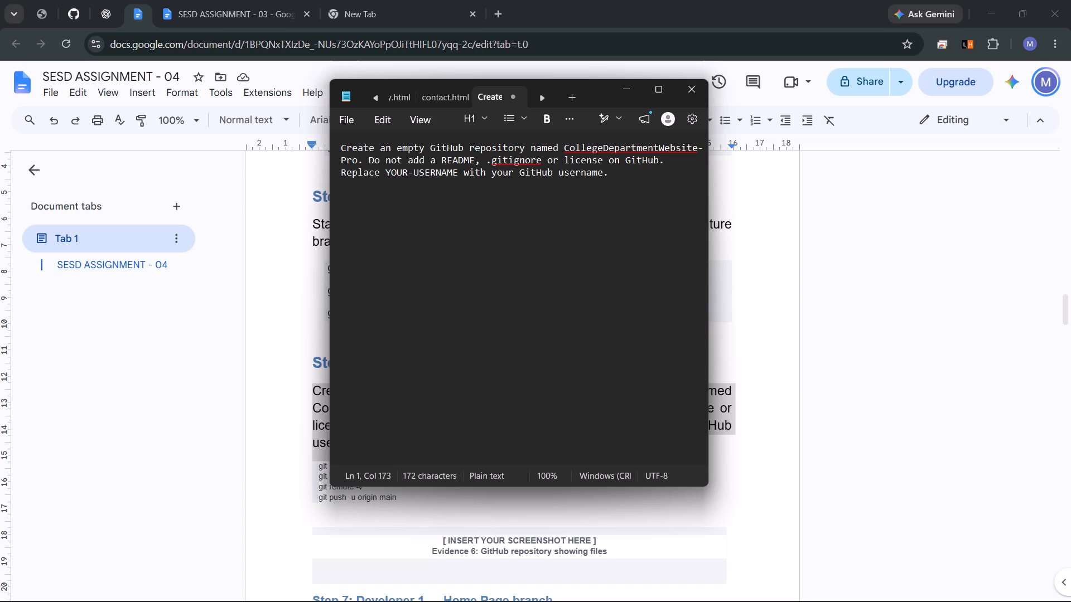
Copy the plain description text from Notepad and paste it over the Step 6 description in the Google Docs assignment.
{"action": "left_click", "coordinate": [342, 145]}
{"action": "left_click_drag", "start_coordinate": [342, 145], "coordinate": [519, 189]}
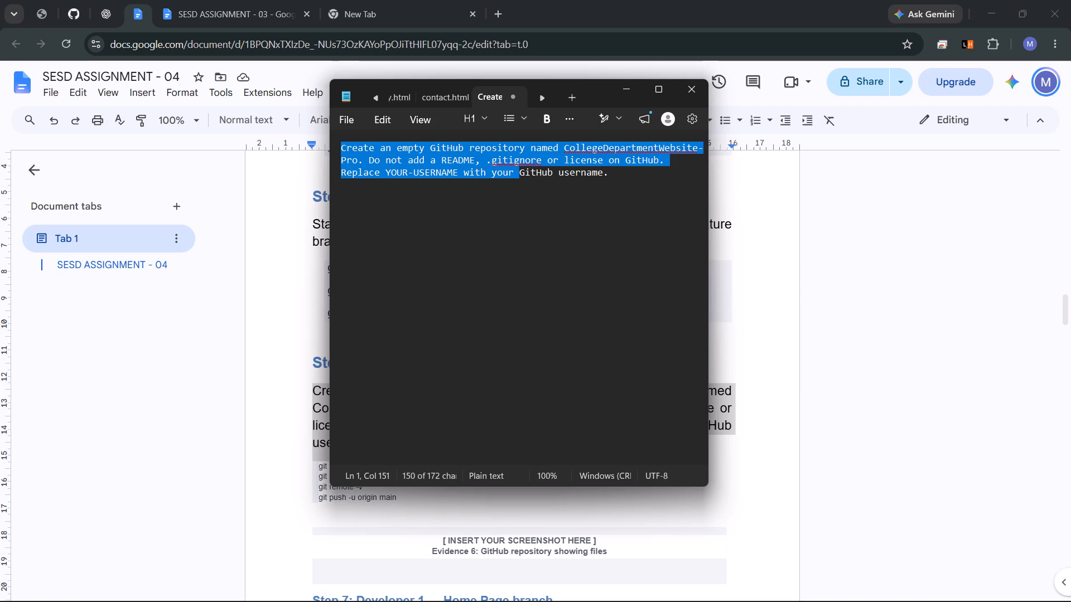
{"action": "left_click_drag", "start_coordinate": [519, 189], "coordinate": [649, 172]}
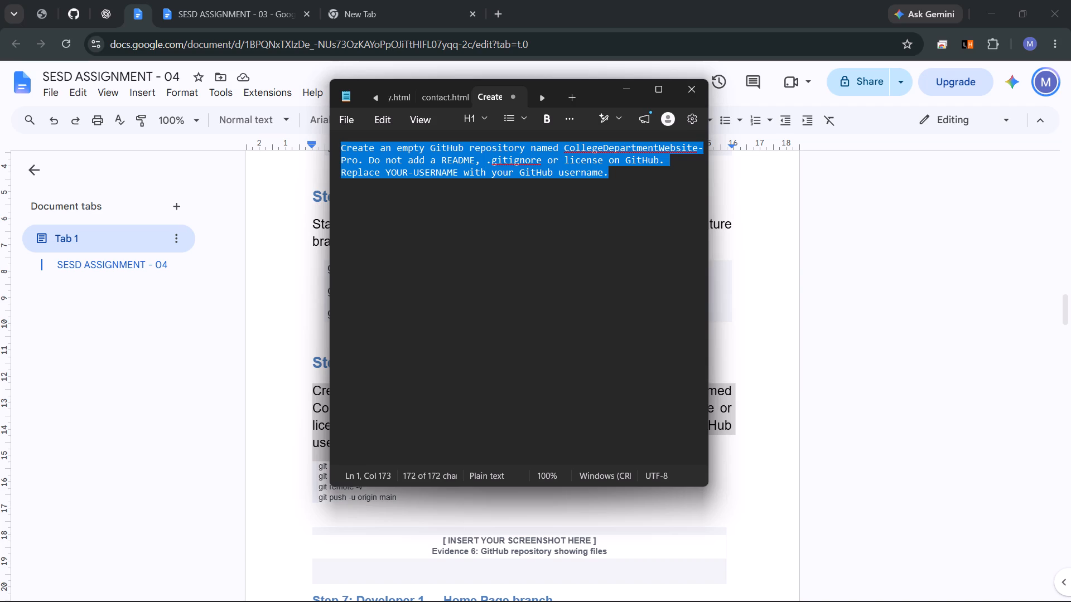
{"action": "key", "text": "ctrl+c"}
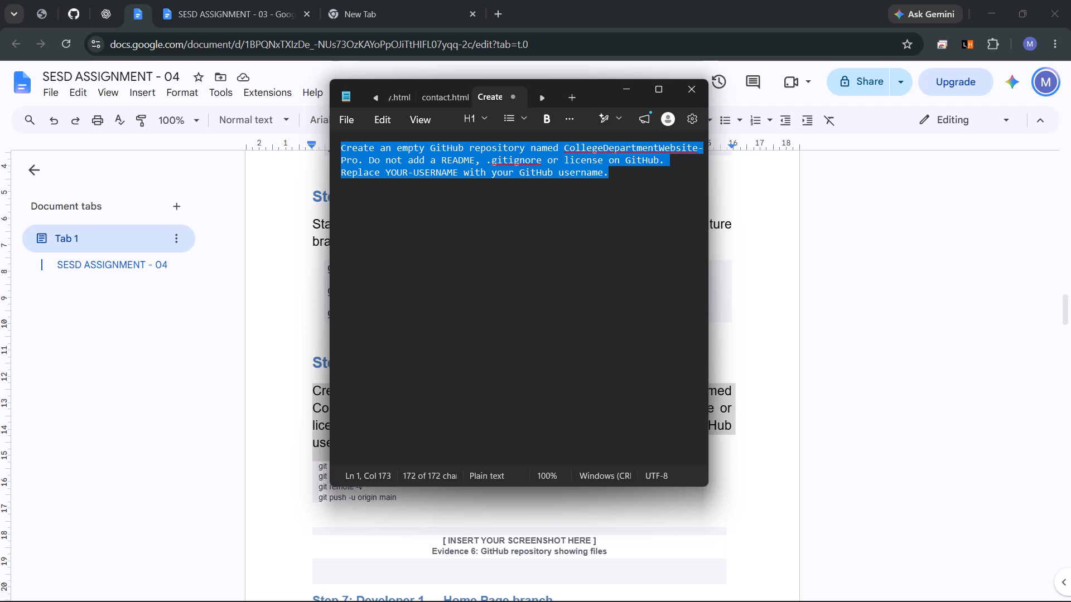
{"action": "left_click", "coordinate": [755, 319]}
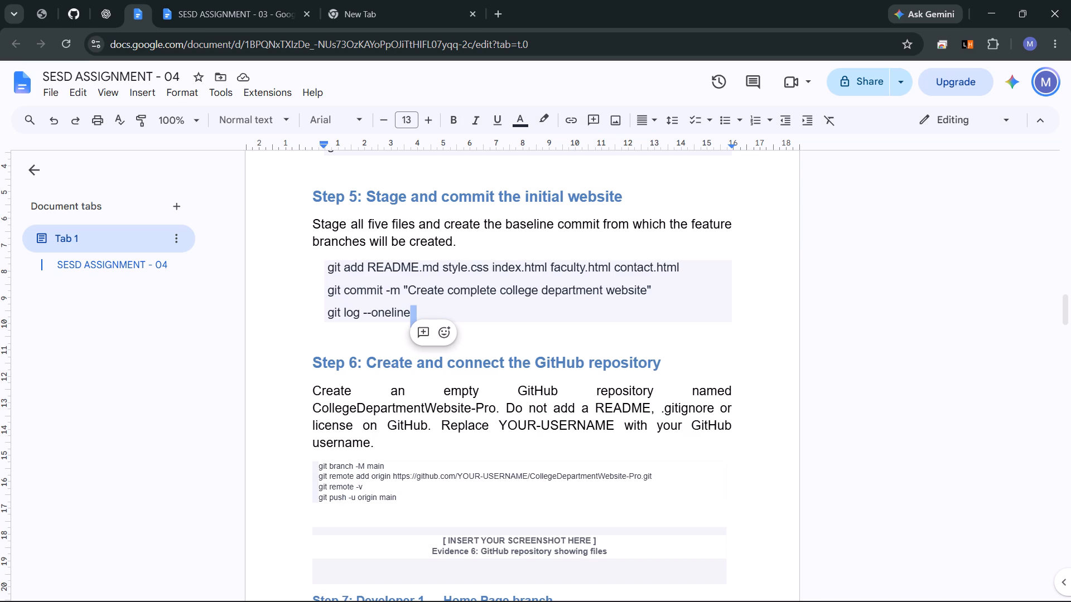
{"action": "left_click", "coordinate": [313, 388]}
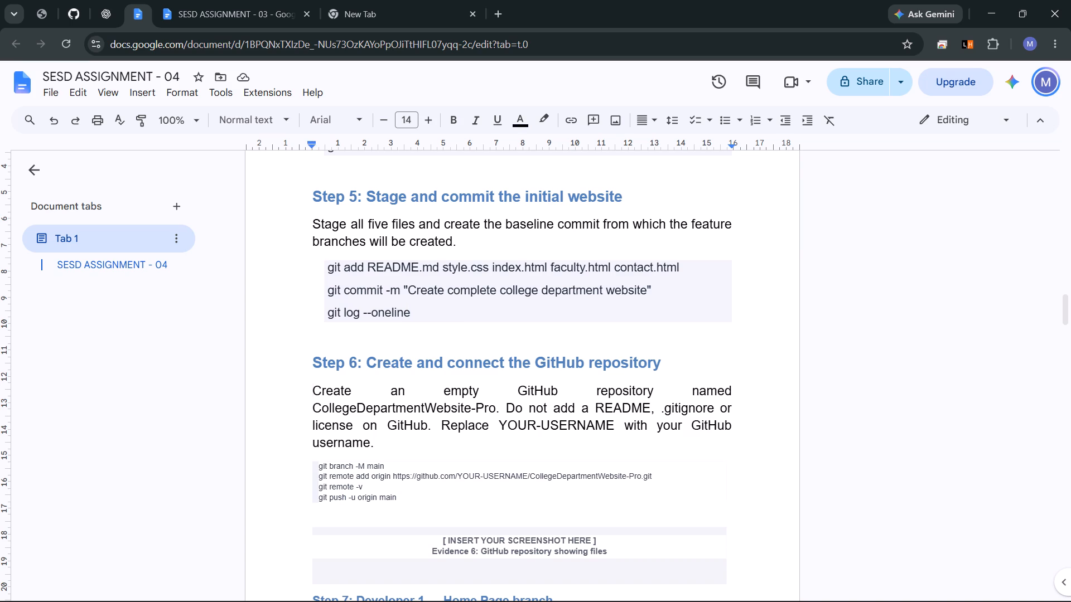
{"action": "key", "text": "shift+Down"}
{"action": "key", "text": "shift+Down"}
{"action": "key", "text": "shift+Down"}
{"action": "key", "text": "shift+Down"}
{"action": "key", "text": "shift+Left"}
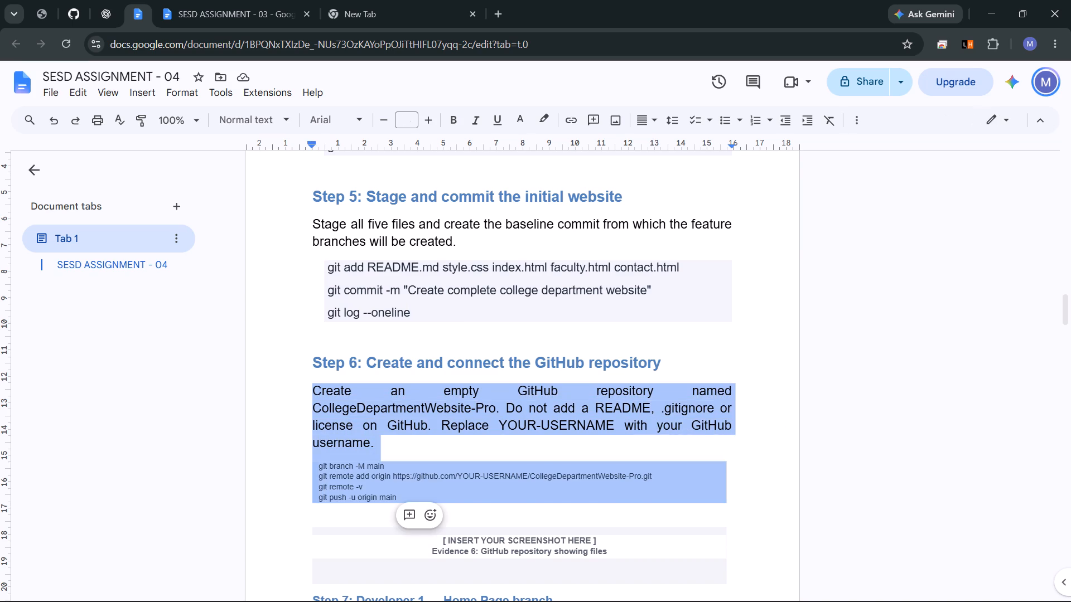
{"action": "key", "text": "shift+Left"}
{"action": "key", "text": "ctrl+v"}
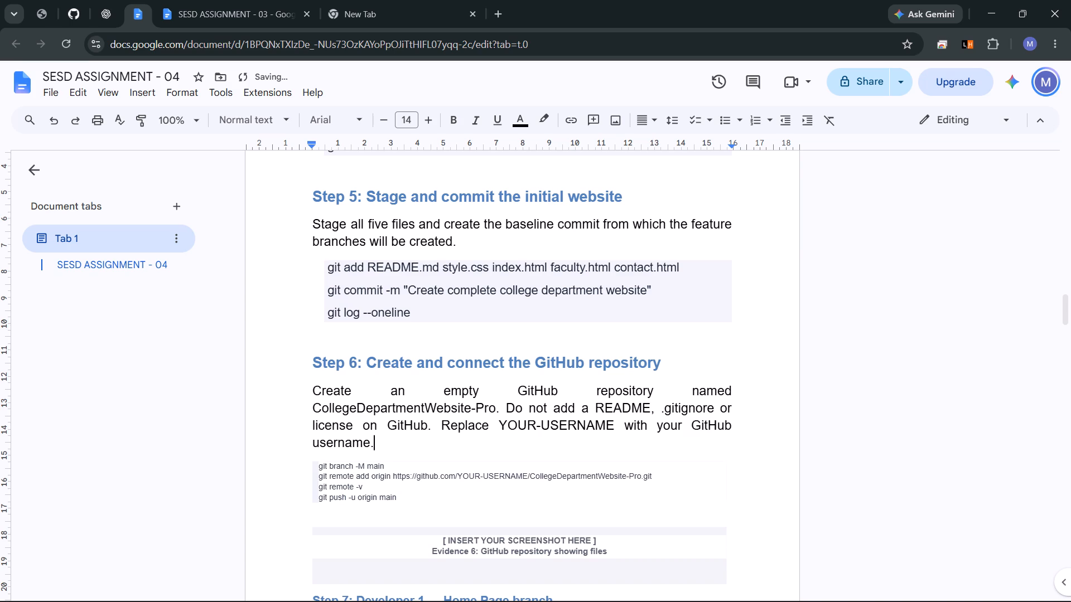
Check the line and paragraph spacing options of the Step 6 description.
{"action": "left_click", "coordinate": [384, 387]}
{"action": "left_click", "coordinate": [676, 115]}
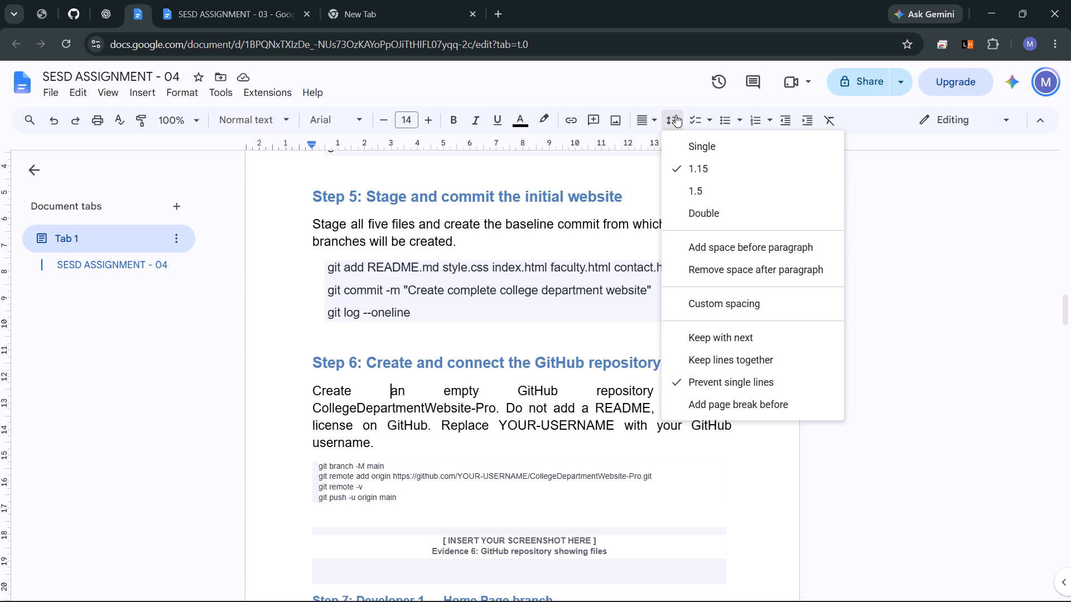
{"action": "left_click", "coordinate": [676, 115]}
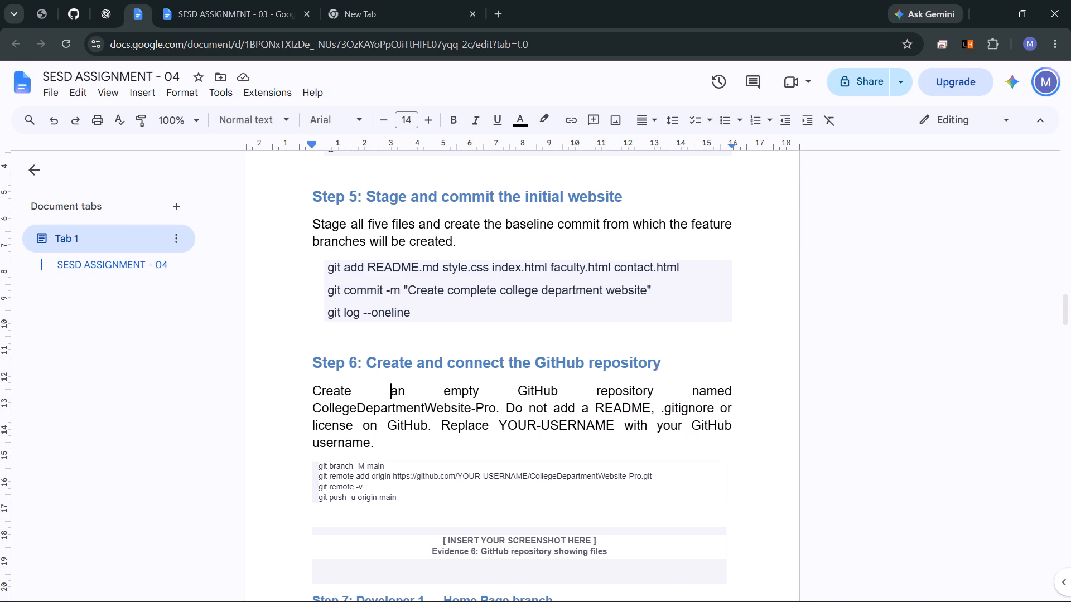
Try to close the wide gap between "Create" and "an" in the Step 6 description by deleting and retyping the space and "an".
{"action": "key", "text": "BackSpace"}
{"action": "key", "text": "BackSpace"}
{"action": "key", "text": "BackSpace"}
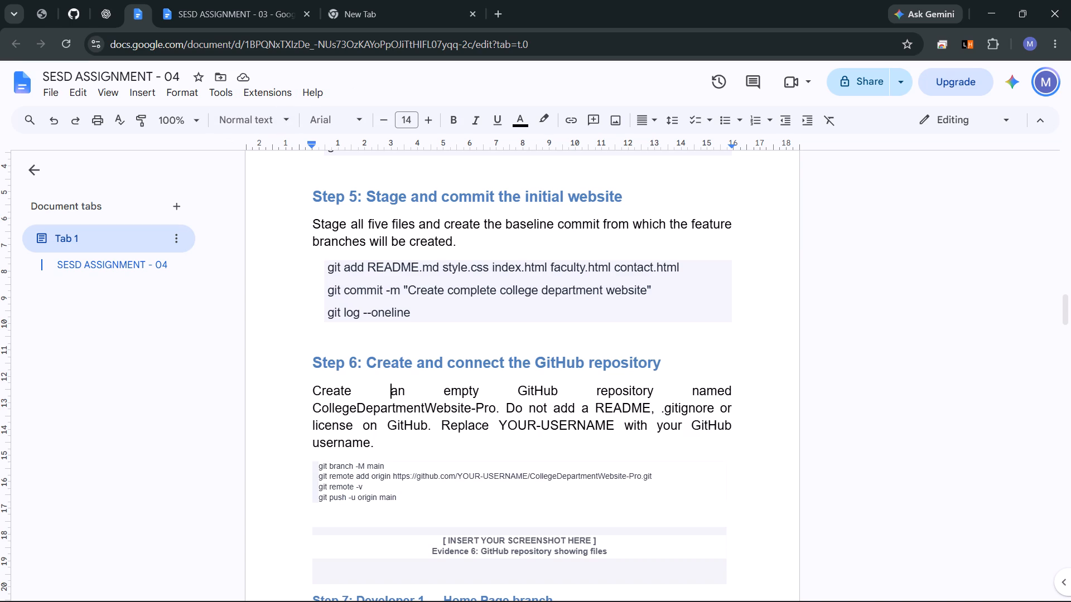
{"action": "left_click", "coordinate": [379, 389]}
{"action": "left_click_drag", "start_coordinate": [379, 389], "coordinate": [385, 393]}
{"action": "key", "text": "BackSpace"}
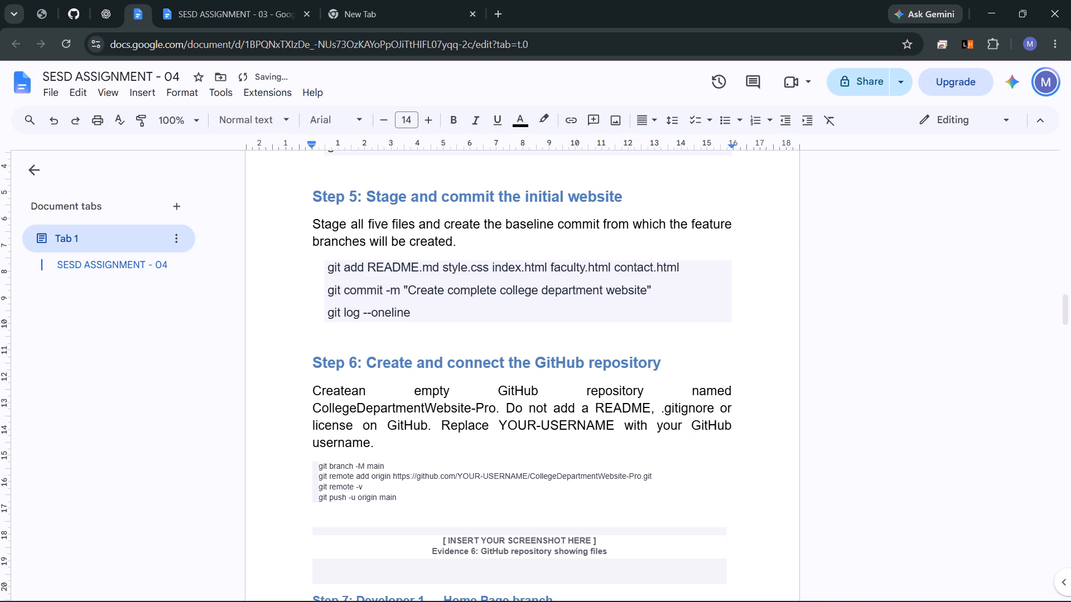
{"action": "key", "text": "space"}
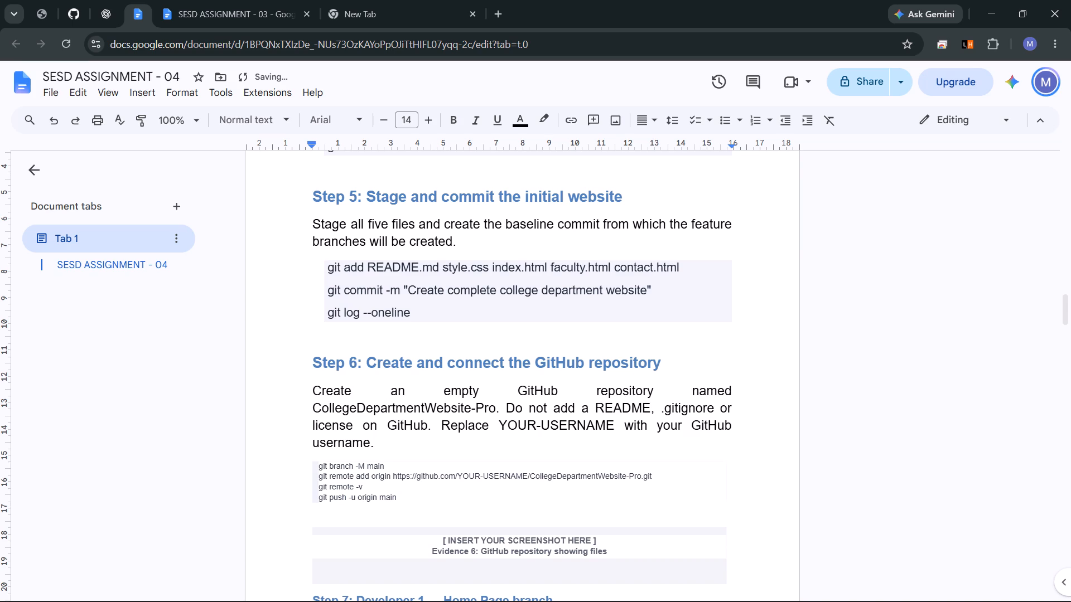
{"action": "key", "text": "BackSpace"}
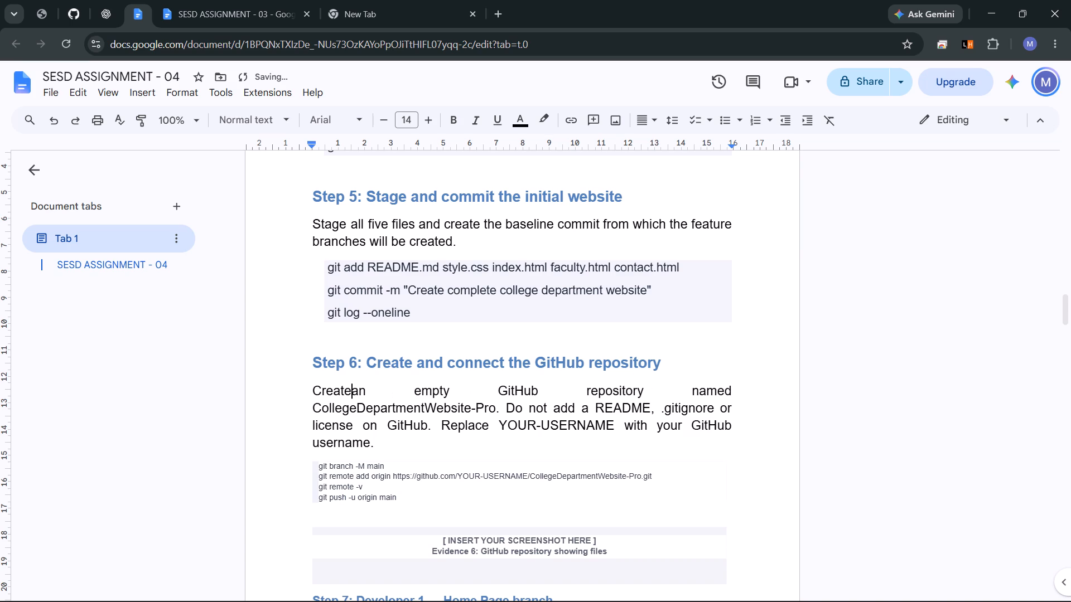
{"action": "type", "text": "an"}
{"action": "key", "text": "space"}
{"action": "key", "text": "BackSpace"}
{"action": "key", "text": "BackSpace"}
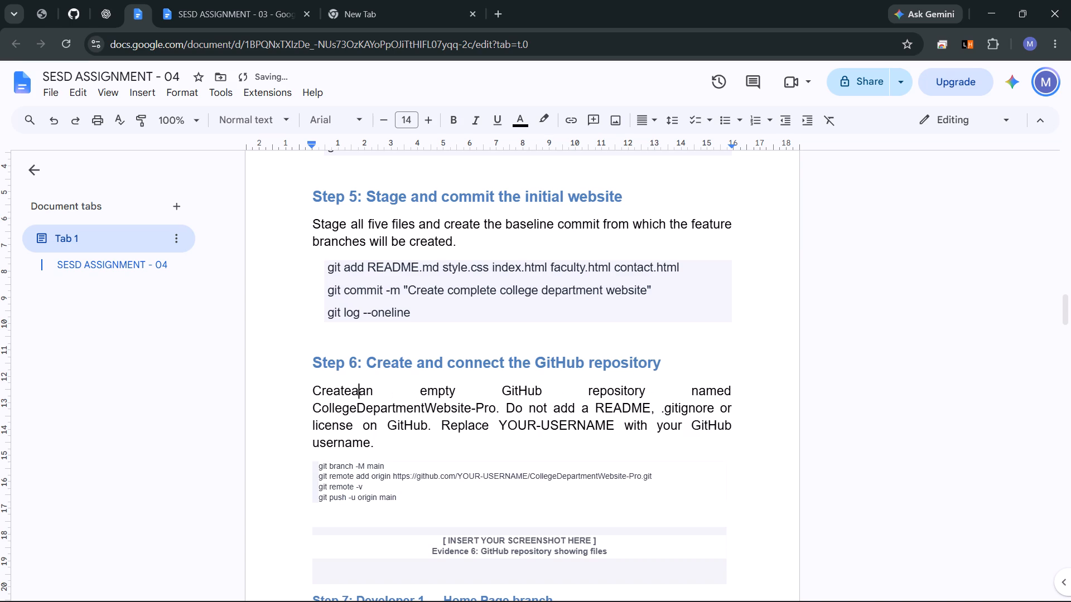
Rewrite the opening of the Step 6 description as "Create empty GitHub repository", dropping the word "an".
{"action": "key", "text": "BackSpace"}
{"action": "key", "text": "BackSpace"}
{"action": "key", "text": "BackSpace"}
{"action": "key", "text": "BackSpace"}
{"action": "key", "text": "BackSpace"}
{"action": "key", "text": "BackSpace"}
{"action": "key", "text": "BackSpace"}
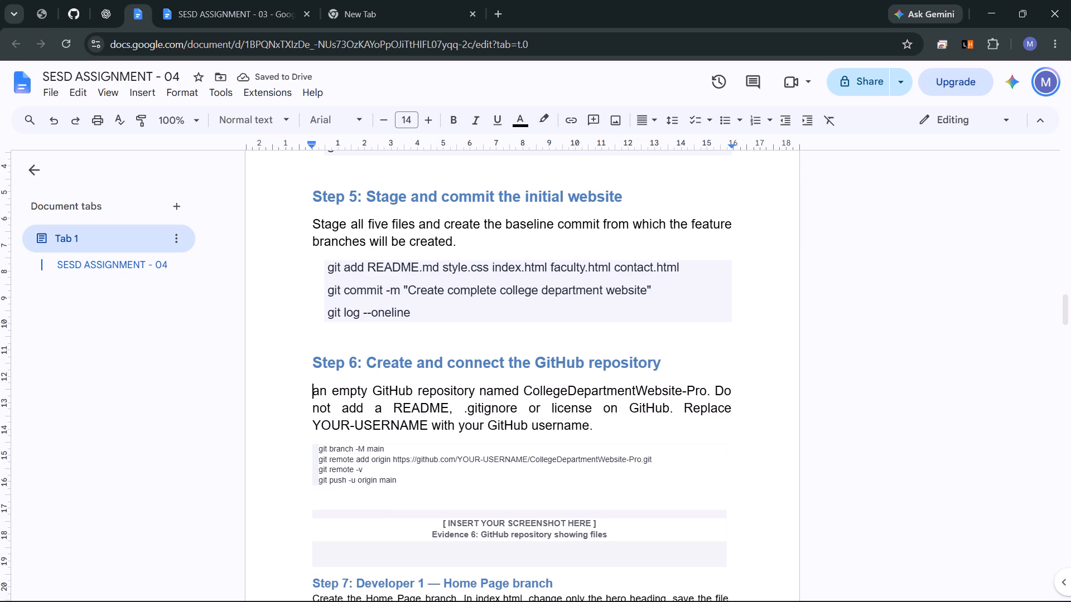
{"action": "key", "text": "ctrl+z"}
{"action": "key", "text": "BackSpace"}
{"action": "key", "text": "BackSpace"}
{"action": "key", "text": "BackSpace"}
{"action": "key", "text": "BackSpace"}
{"action": "key", "text": "BackSpace"}
{"action": "key", "text": "BackSpace"}
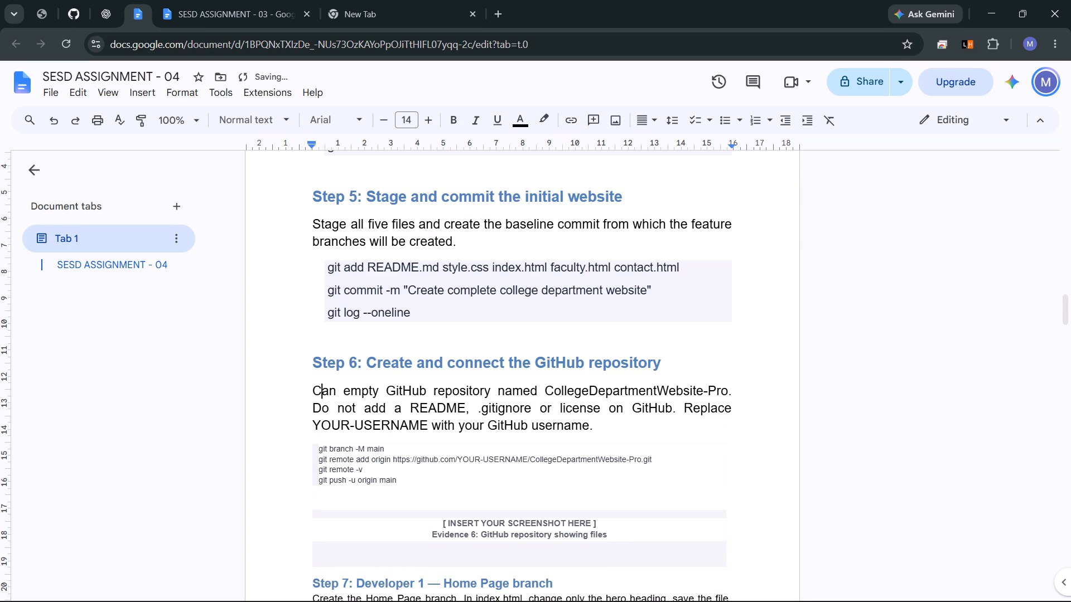
{"action": "key", "text": "BackSpace"}
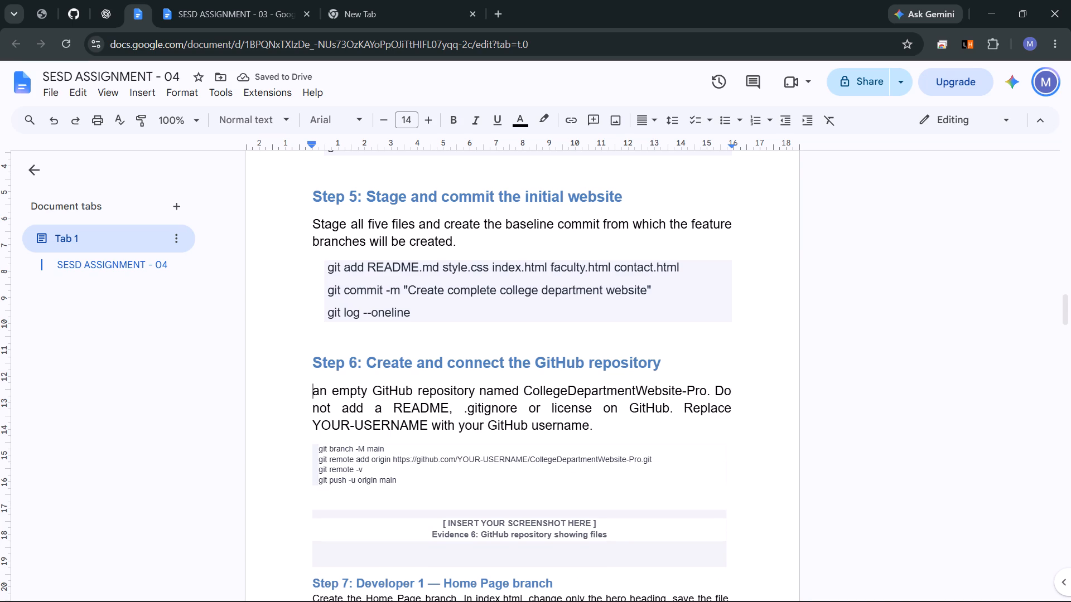
{"action": "key", "text": "Right"}
{"action": "key", "text": "Right"}
{"action": "key", "text": "BackSpace"}
{"action": "key", "text": "BackSpace"}
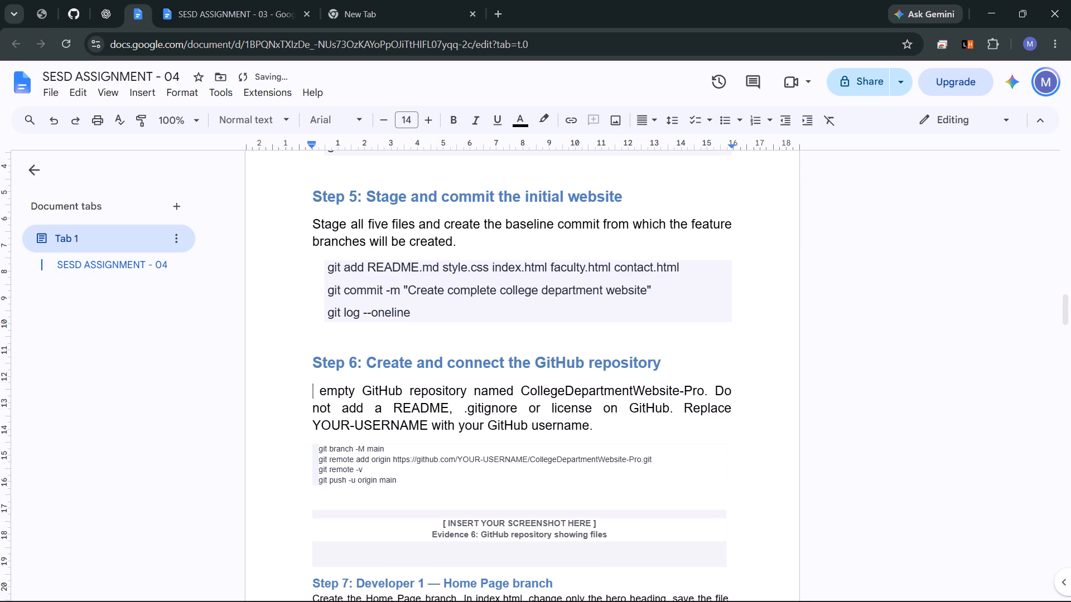
{"action": "type", "text": "Crea"}
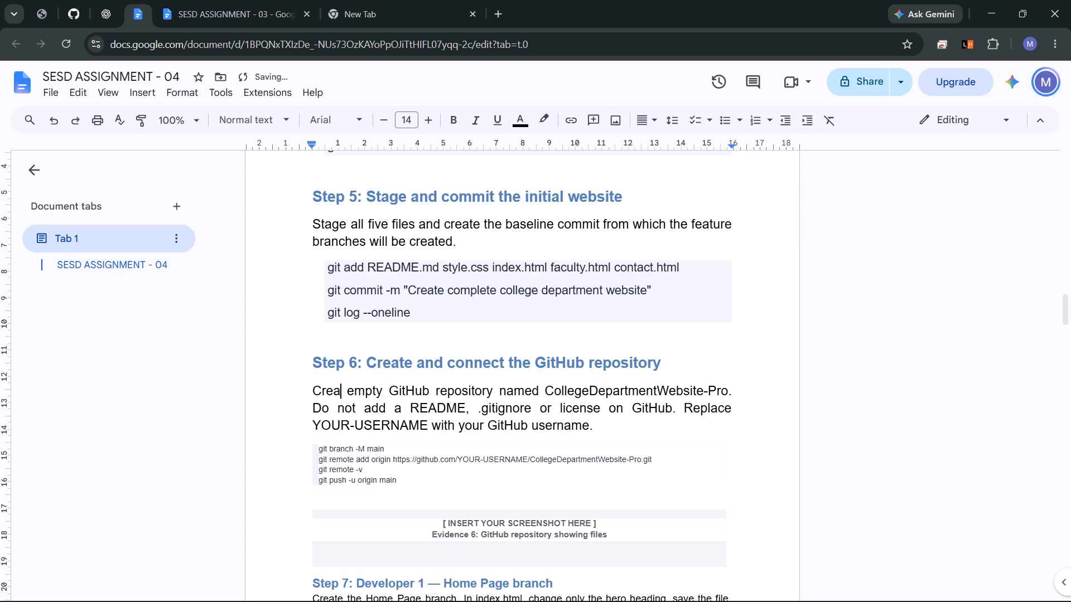
{"action": "type", "text": "te"}
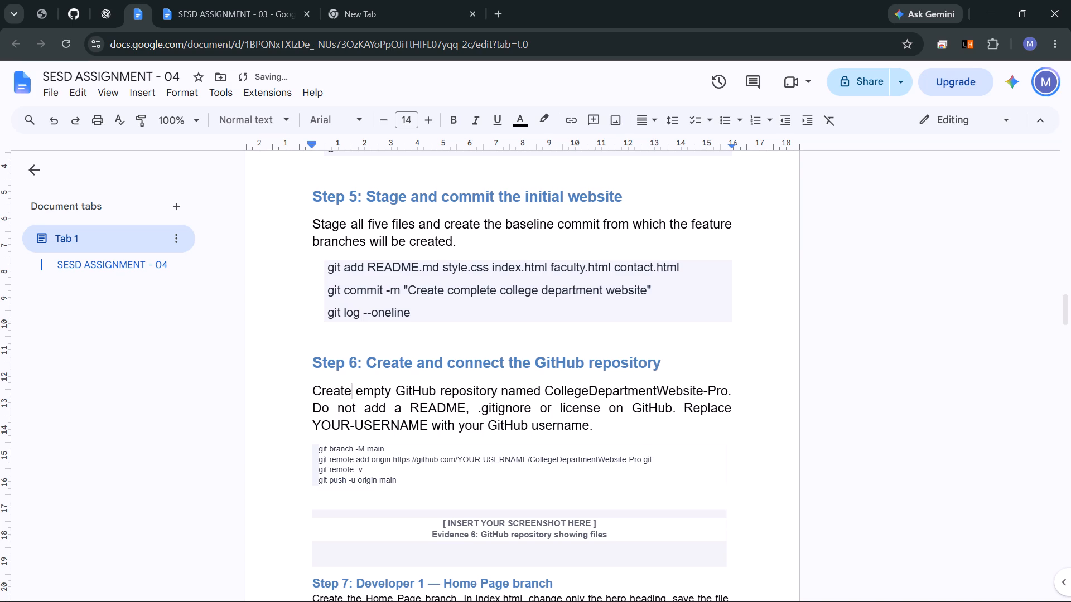
{"action": "key", "text": "space"}
{"action": "key", "text": "BackSpace"}
Delete the small-font git command block and the Evidence 6 screenshot placeholder below the Step 6 description.
{"action": "left_click", "coordinate": [317, 446]}
{"action": "left_click", "coordinate": [317, 446]}
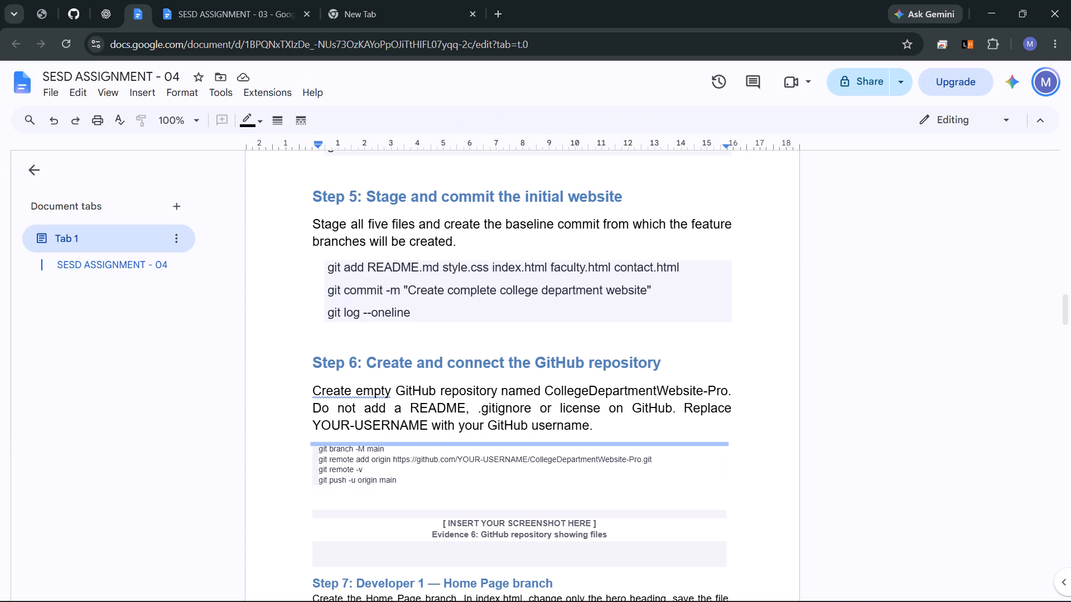
{"action": "key", "text": "Delete"}
{"action": "key", "text": "Down"}
{"action": "key", "text": "Up"}
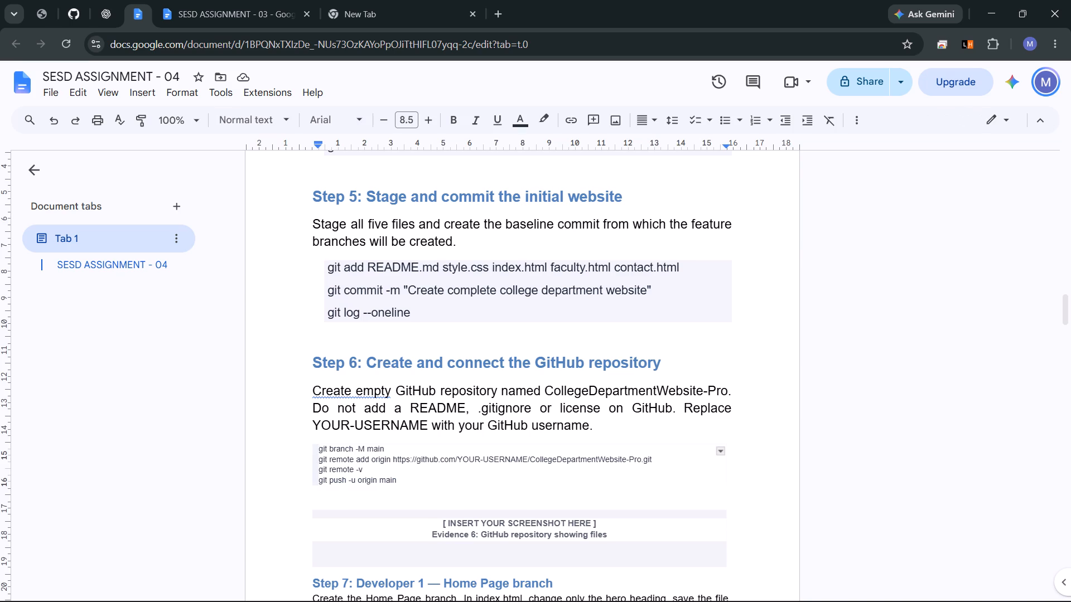
{"action": "key", "text": "Return"}
{"action": "key", "text": "BackSpace"}
{"action": "key", "text": "BackSpace"}
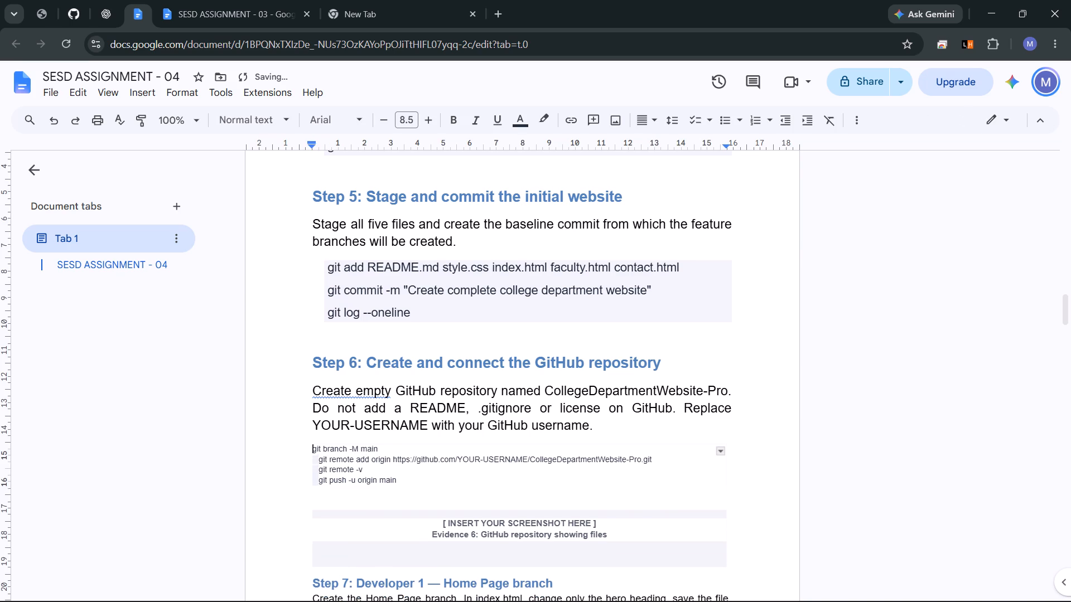
{"action": "key", "text": "shift+Down"}
{"action": "key", "text": "shift+Down"}
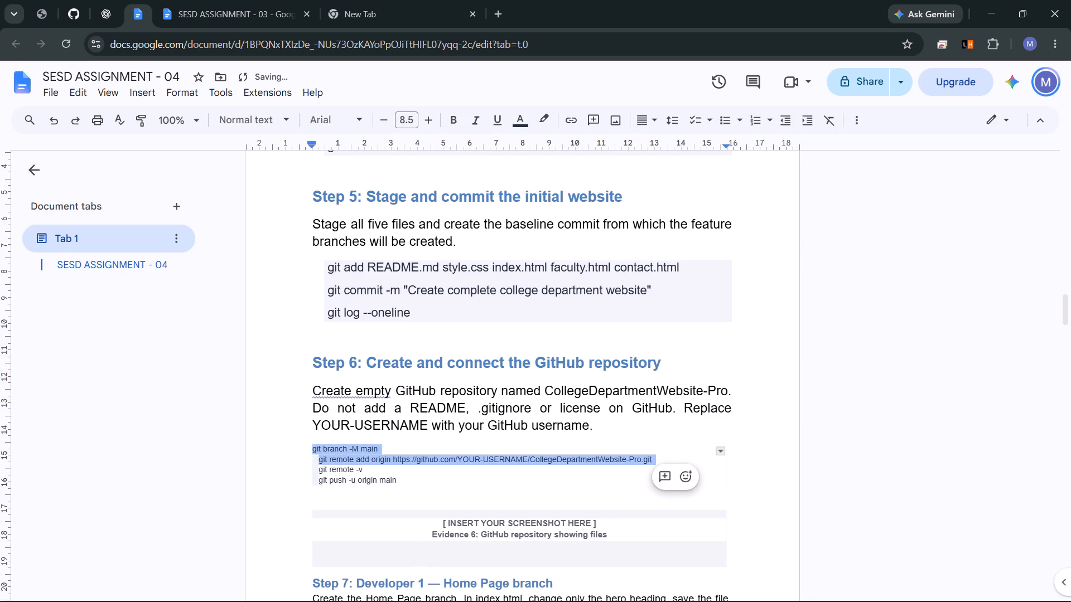
{"action": "key", "text": "shift+Down"}
{"action": "key", "text": "shift+Right"}
{"action": "key", "text": "shift+Down"}
{"action": "key", "text": "shift+Right"}
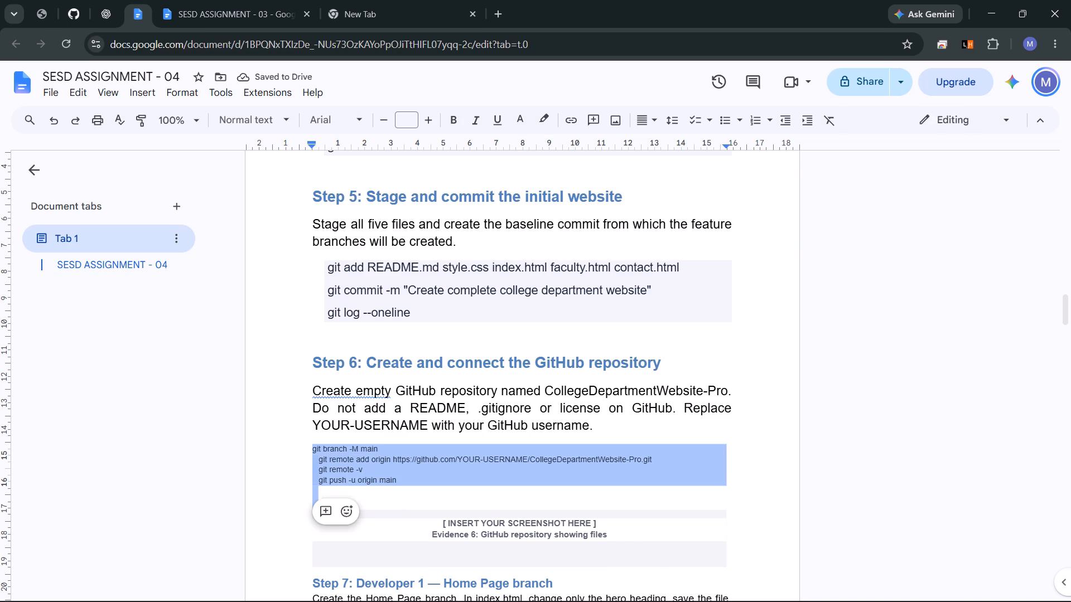
{"action": "key", "text": "Delete"}
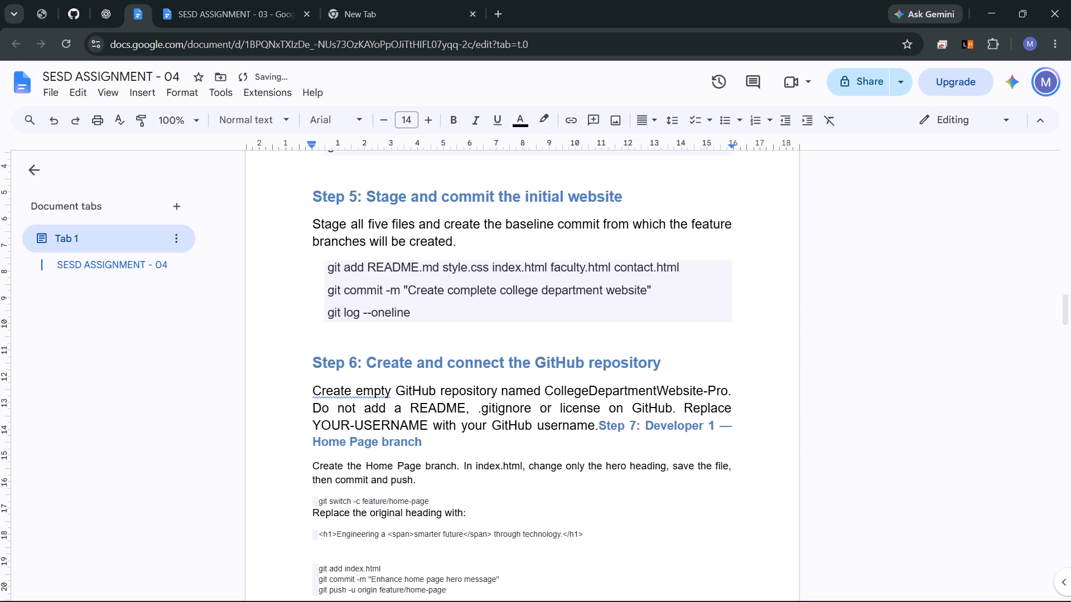
Move the Step 7 heading onto its own line and insert blank lines between it and the Step 6 description.
{"action": "key", "text": "Return"}
{"action": "key", "text": "Return"}
{"action": "key", "text": "Up"}
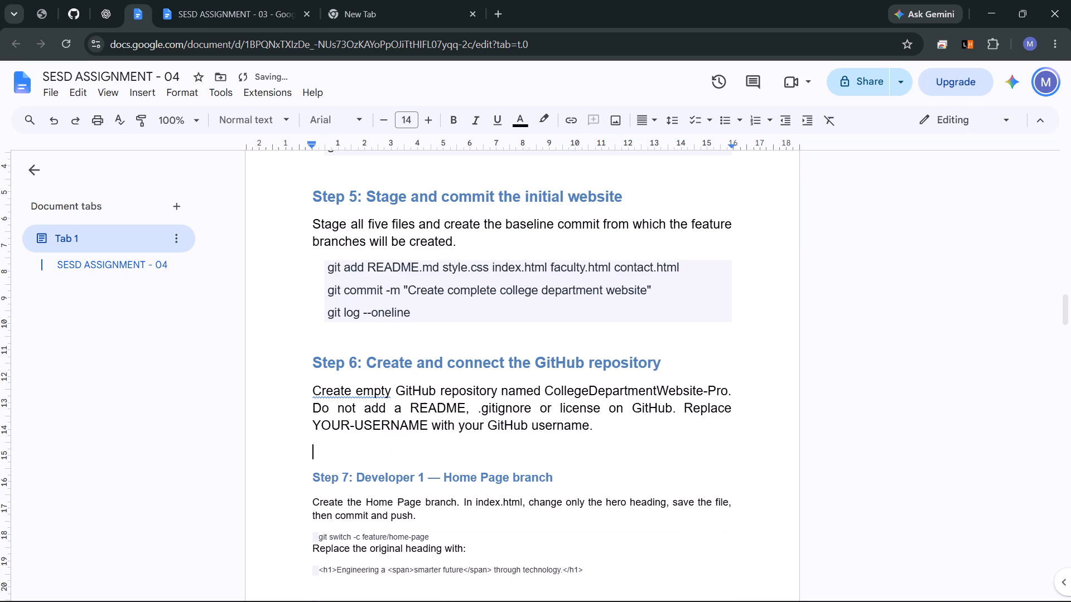
{"action": "key", "text": "Up"}
{"action": "key", "text": "Down"}
{"action": "key", "text": "Return"}
{"action": "key", "text": "Up"}
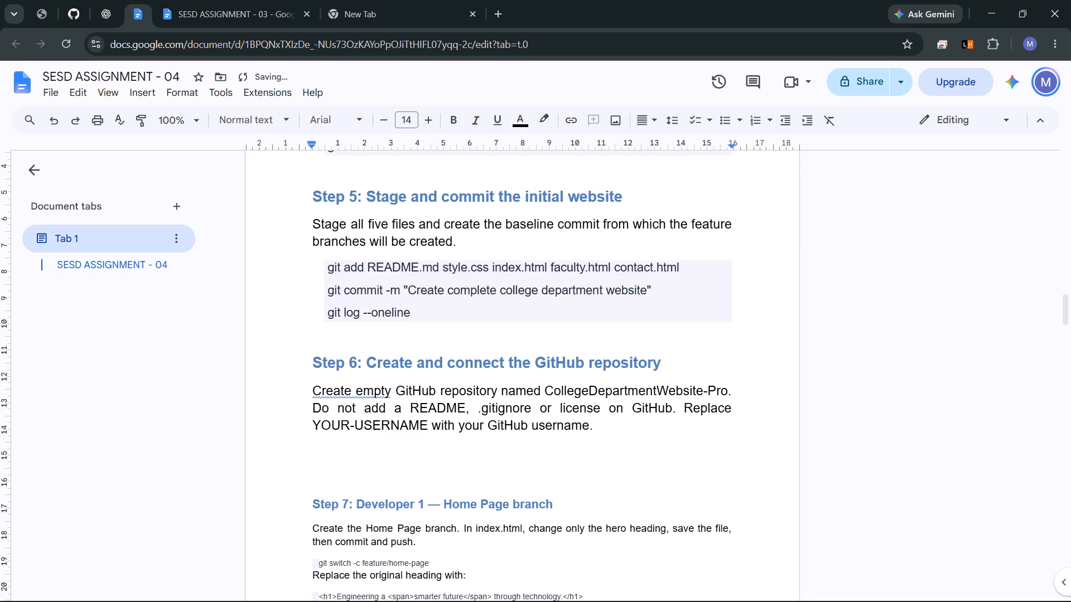
Copy the three-line git command block of Step 5 for reuse under Step 6.
{"action": "left_click", "coordinate": [322, 265]}
{"action": "key", "text": "shift+Down"}
{"action": "key", "text": "shift+Down"}
{"action": "key", "text": "shift+Down"}
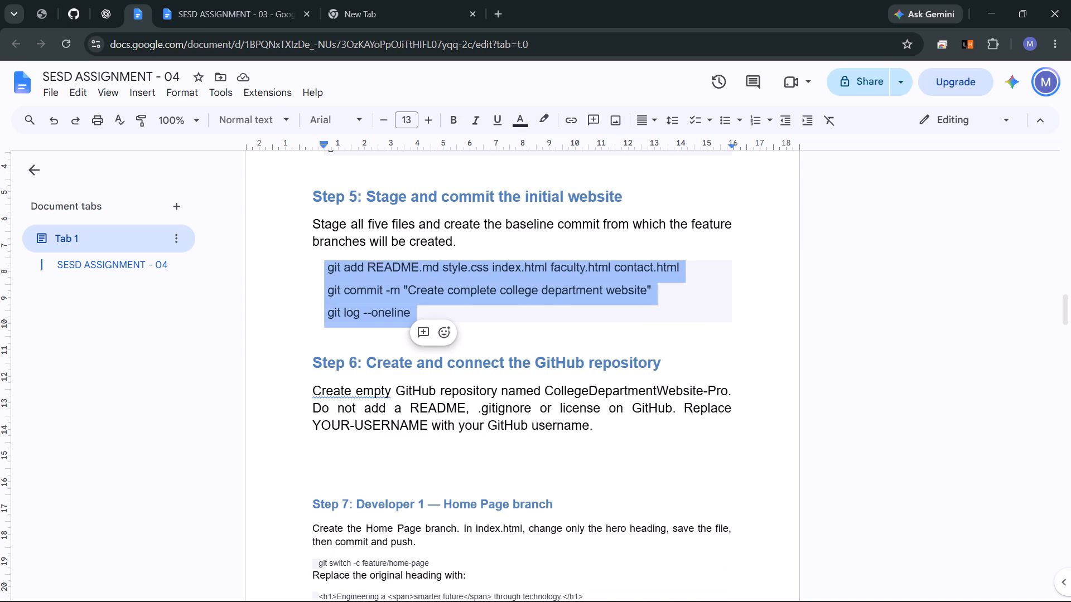
{"action": "key", "text": "ctrl+c"}
{"action": "left_click", "coordinate": [319, 452]}
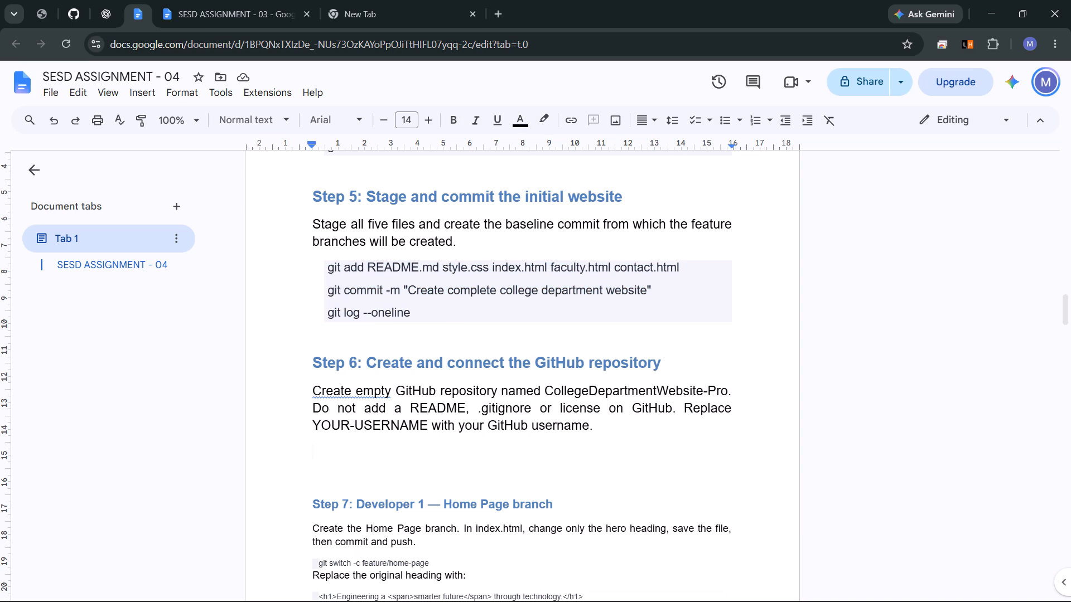
Delete the sentence "Replace YOUR-USERNAME with your GitHub username." from the Step 6 description and add a blank line after it.
{"action": "left_click", "coordinate": [678, 409]}
{"action": "key", "text": "shift+Down"}
{"action": "key", "text": "BackSpace"}
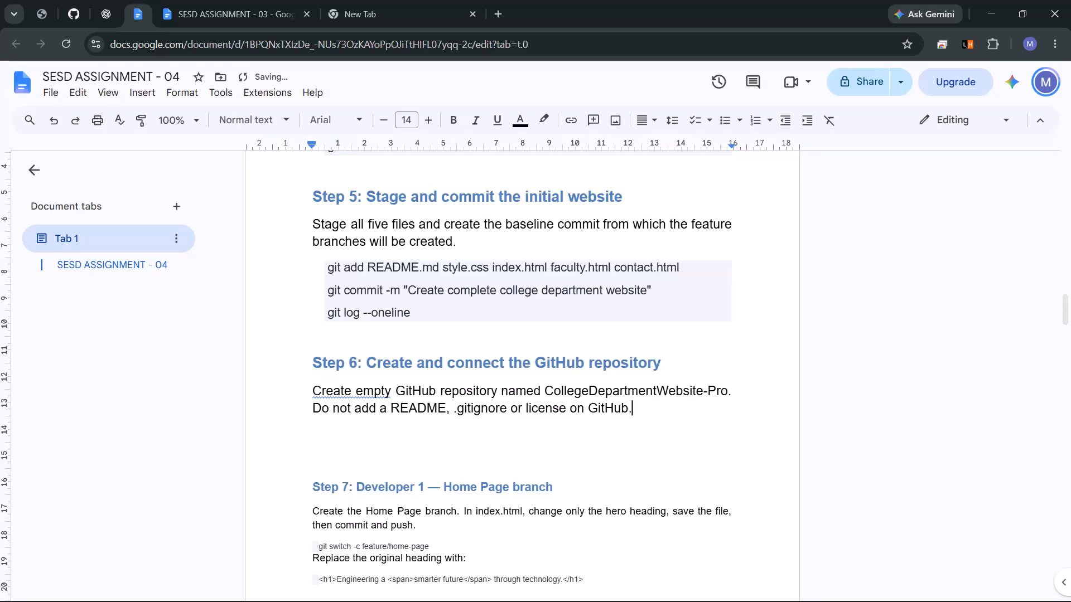
{"action": "key", "text": "Return"}
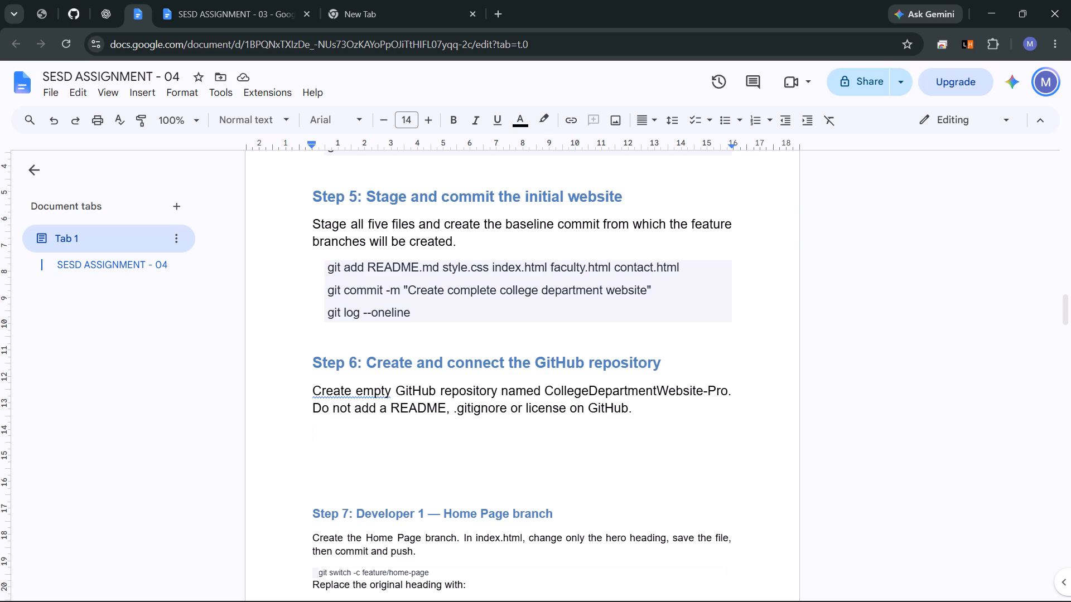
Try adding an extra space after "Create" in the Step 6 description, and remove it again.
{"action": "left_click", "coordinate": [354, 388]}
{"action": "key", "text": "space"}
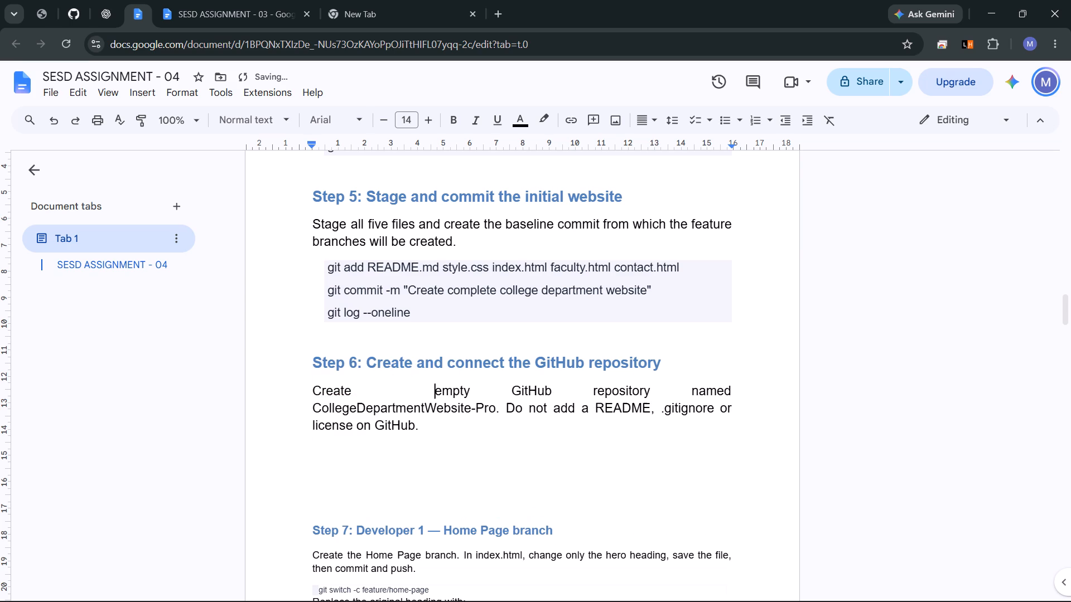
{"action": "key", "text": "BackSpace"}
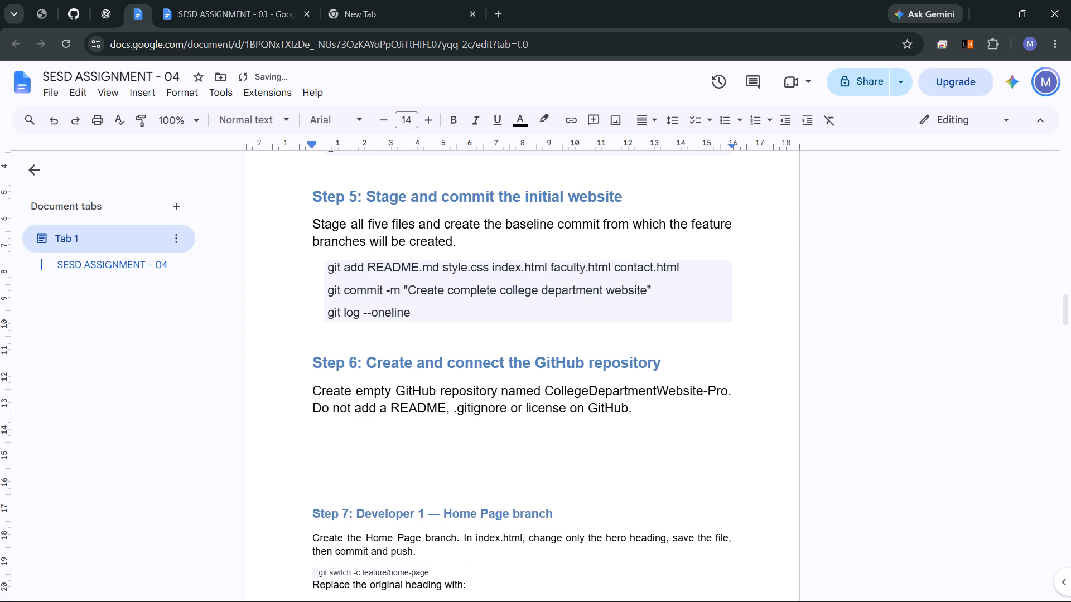
{"action": "left_click", "coordinate": [401, 368]}
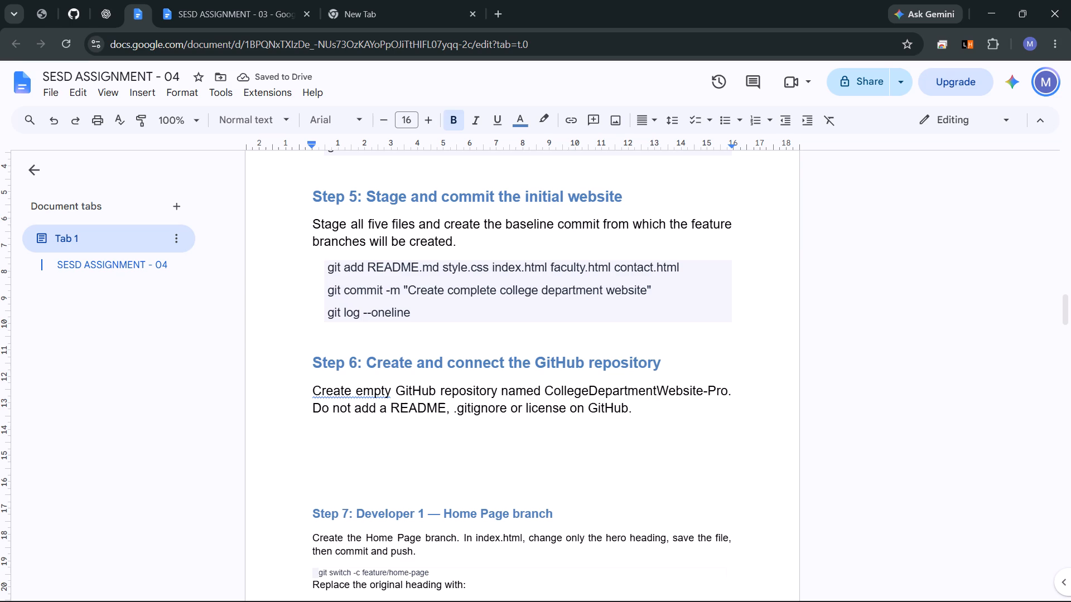
{"action": "left_click", "coordinate": [346, 432]}
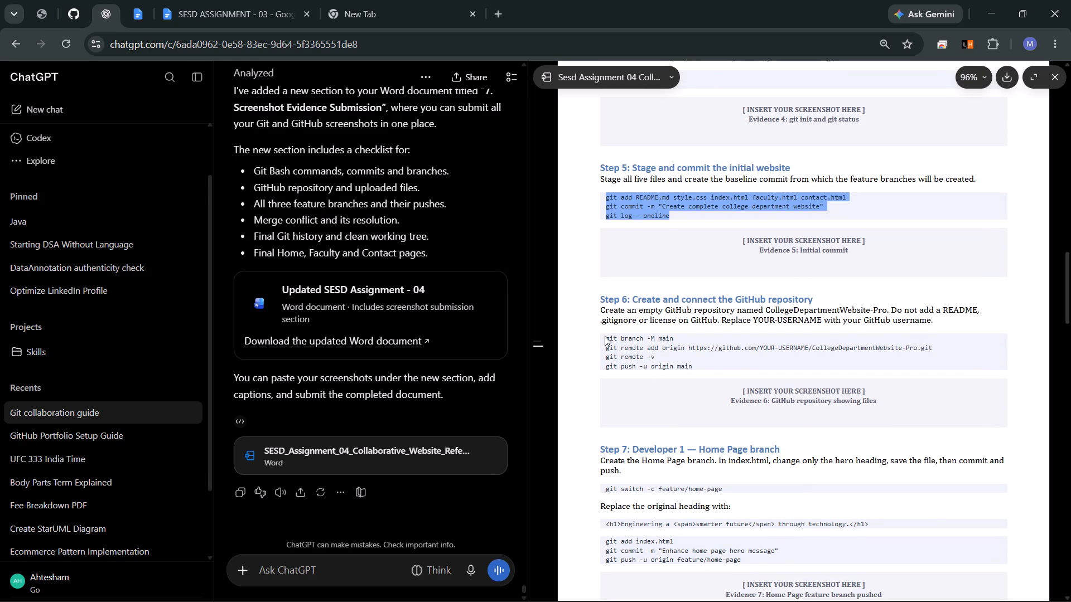
{"action": "left_click_drag", "start_coordinate": [605, 336], "coordinate": [681, 371]}
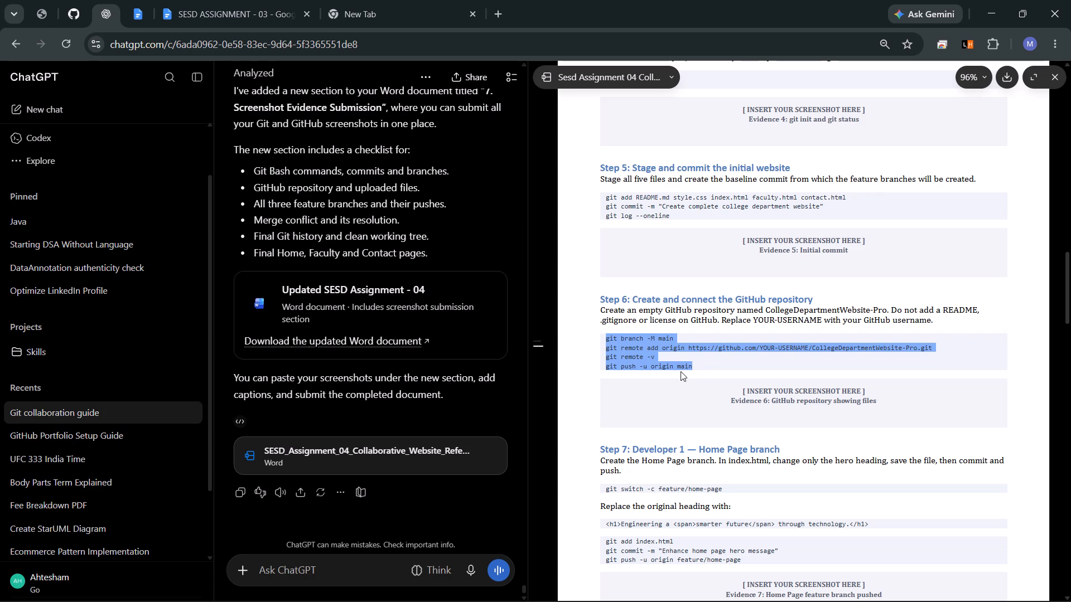
{"action": "left_click_drag", "start_coordinate": [681, 371], "coordinate": [696, 368]}
{"action": "key", "text": "ctrl+c"}
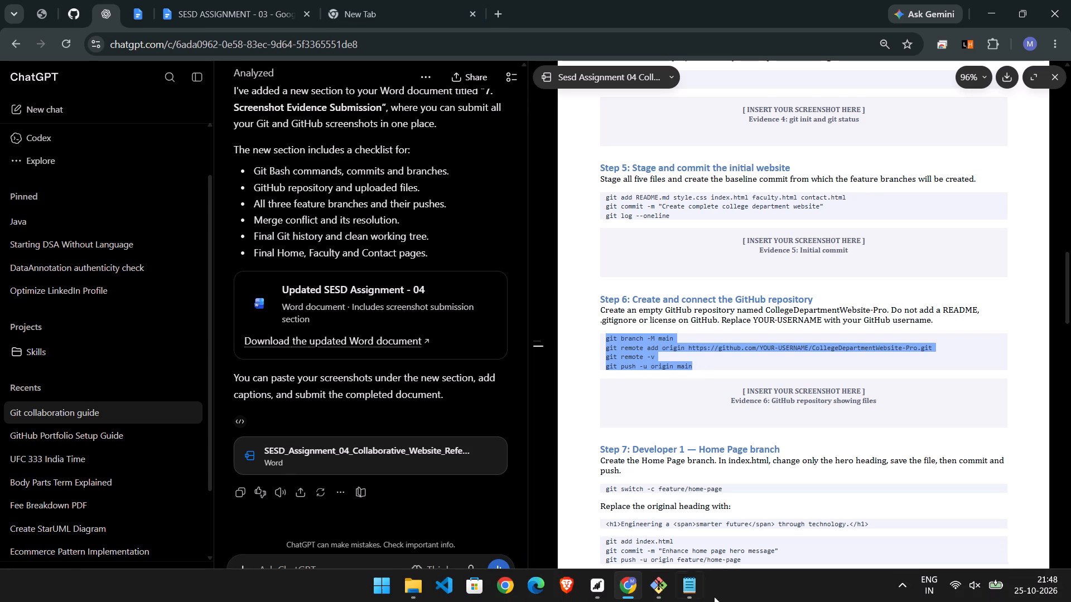
{"action": "left_click", "coordinate": [694, 582]}
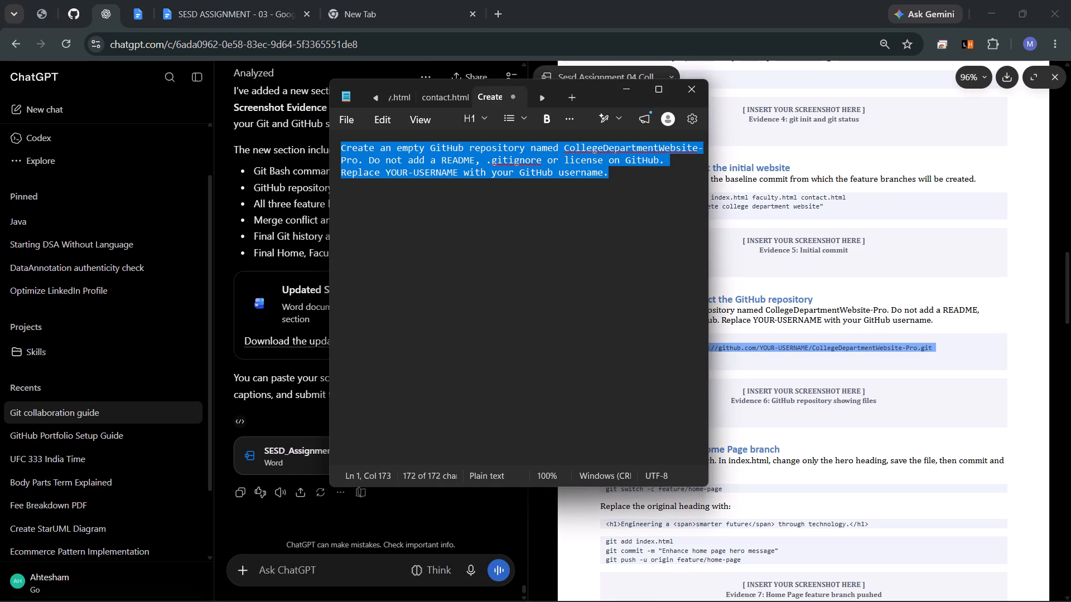
{"action": "key", "text": "ctrl+v"}
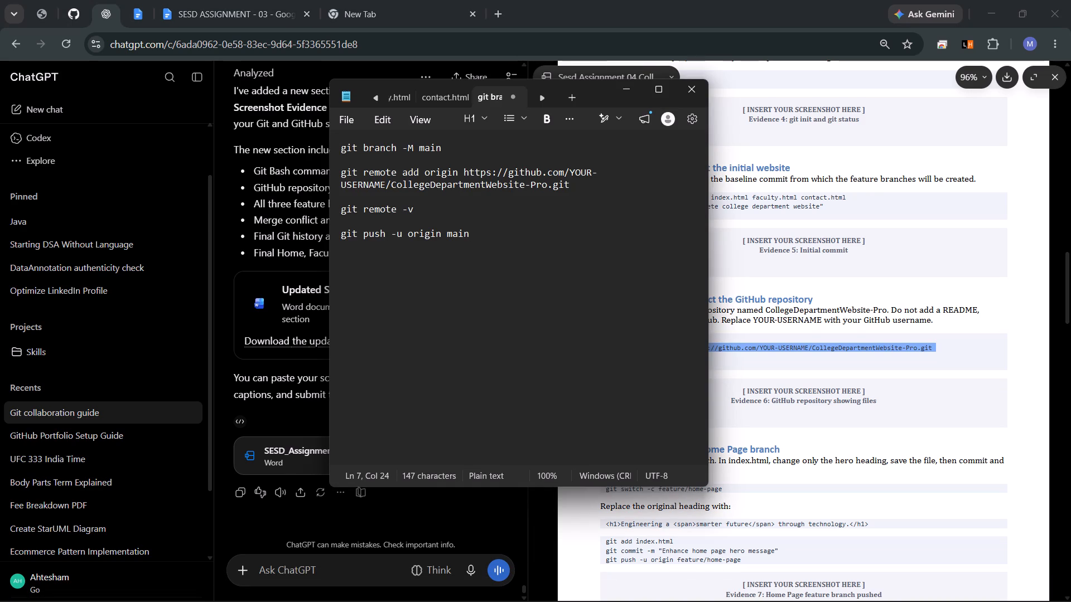
Remove the blank lines between the four pasted git commands.
{"action": "left_click", "coordinate": [349, 220]}
{"action": "key", "text": "BackSpace"}
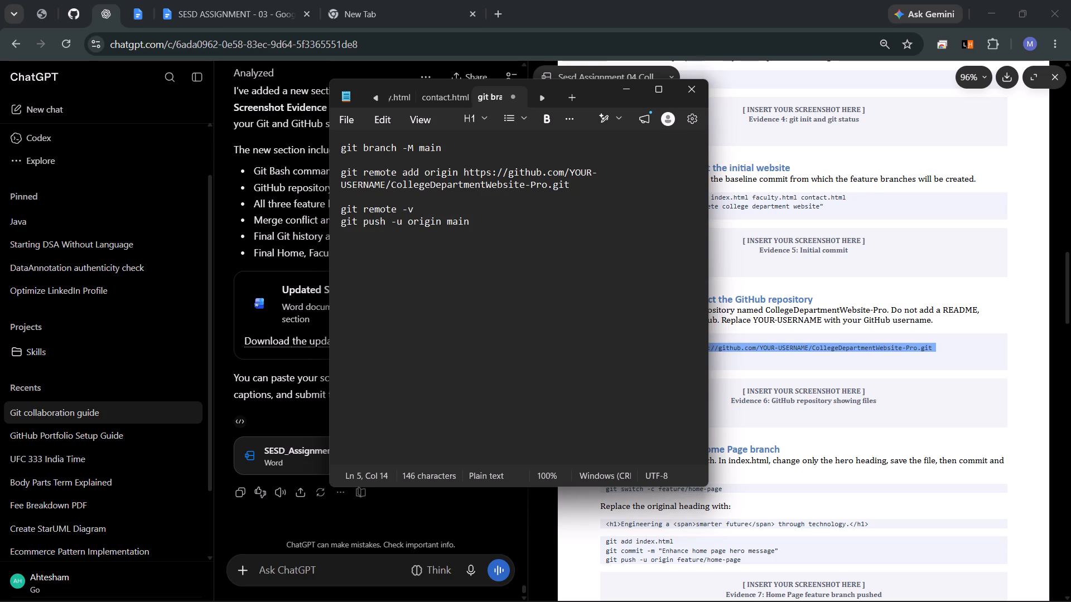
{"action": "key", "text": "Up"}
{"action": "key", "text": "BackSpace"}
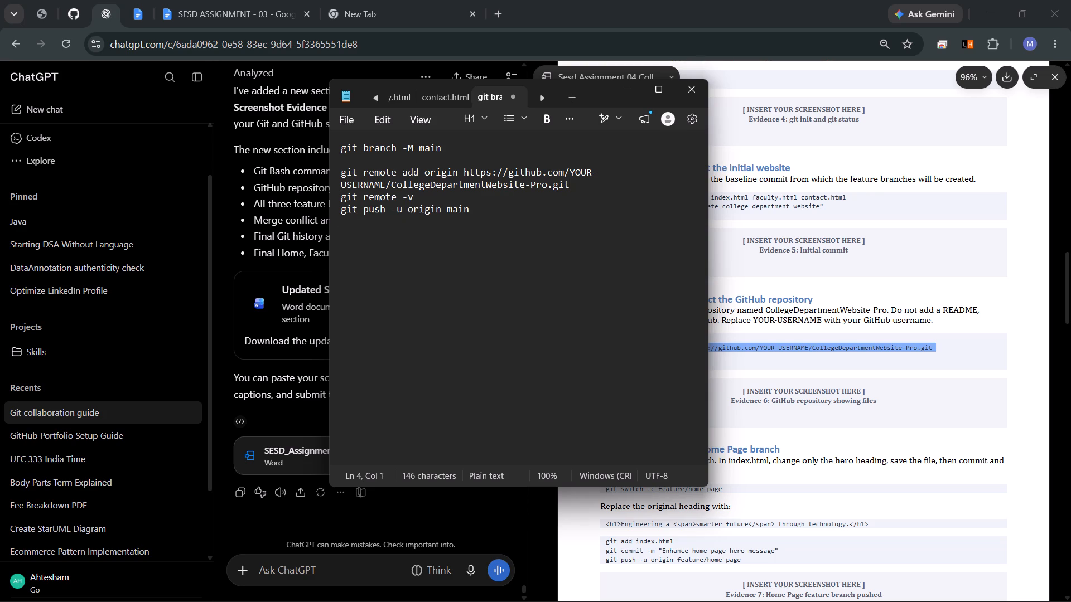
{"action": "key", "text": "Up"}
{"action": "key", "text": "Up"}
{"action": "key", "text": "BackSpace"}
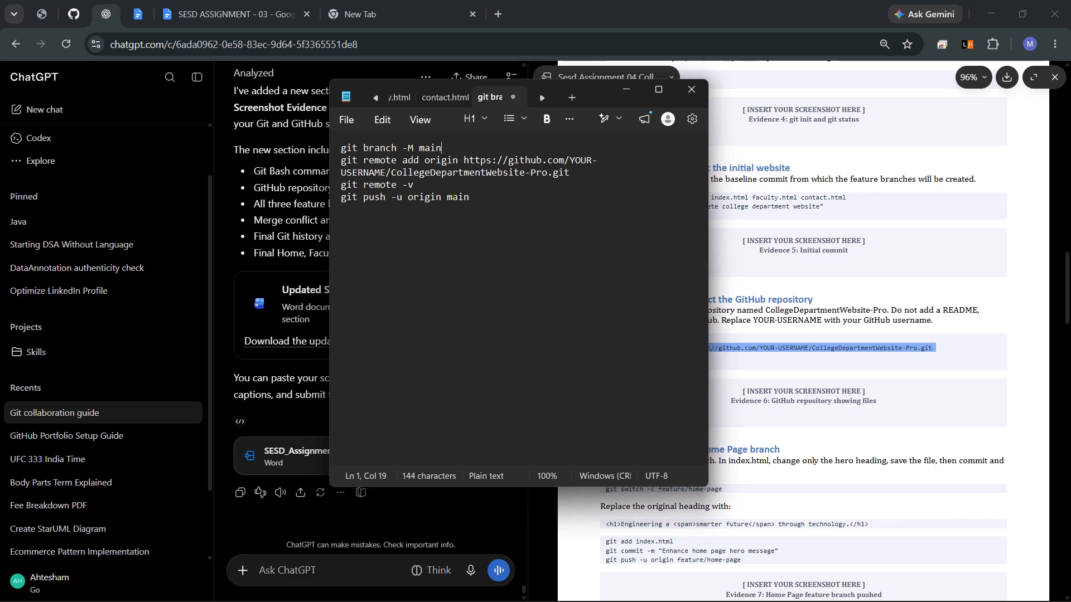
Delete the YOUR-USERNAME placeholder from the GitHub URL in the git remote add origin command.
{"action": "left_click", "coordinate": [385, 173]}
{"action": "key", "text": "BackSpace"}
{"action": "key", "text": "BackSpace"}
{"action": "key", "text": "BackSpace"}
{"action": "key", "text": "BackSpace"}
{"action": "key", "text": "BackSpace"}
{"action": "key", "text": "BackSpace"}
{"action": "key", "text": "BackSpace"}
{"action": "key", "text": "BackSpace"}
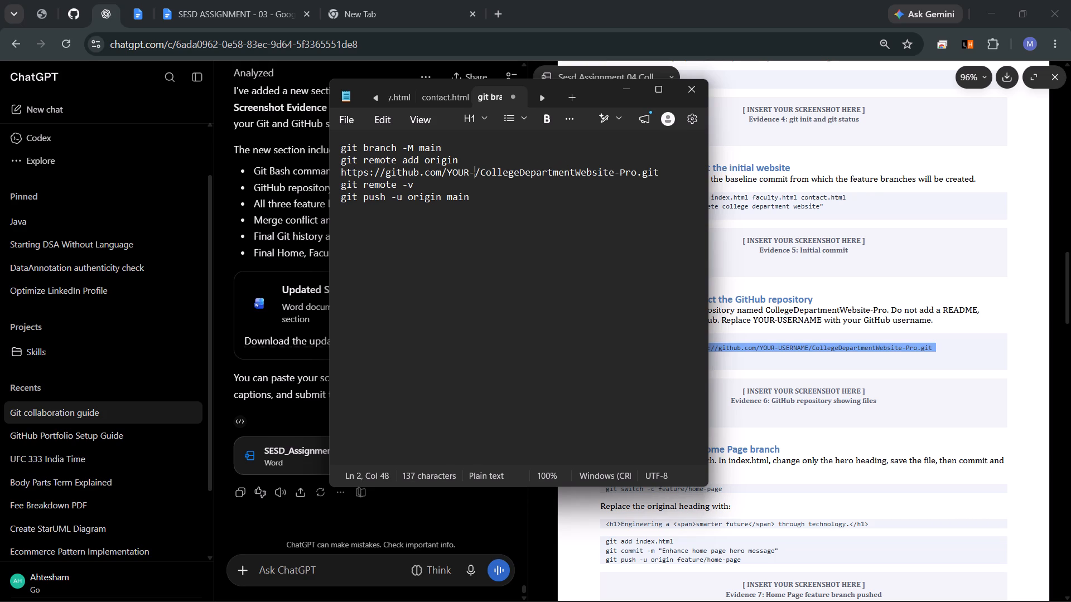
{"action": "key", "text": "BackSpace"}
{"action": "key", "text": "BackSpace"}
{"action": "key", "text": "BackSpace"}
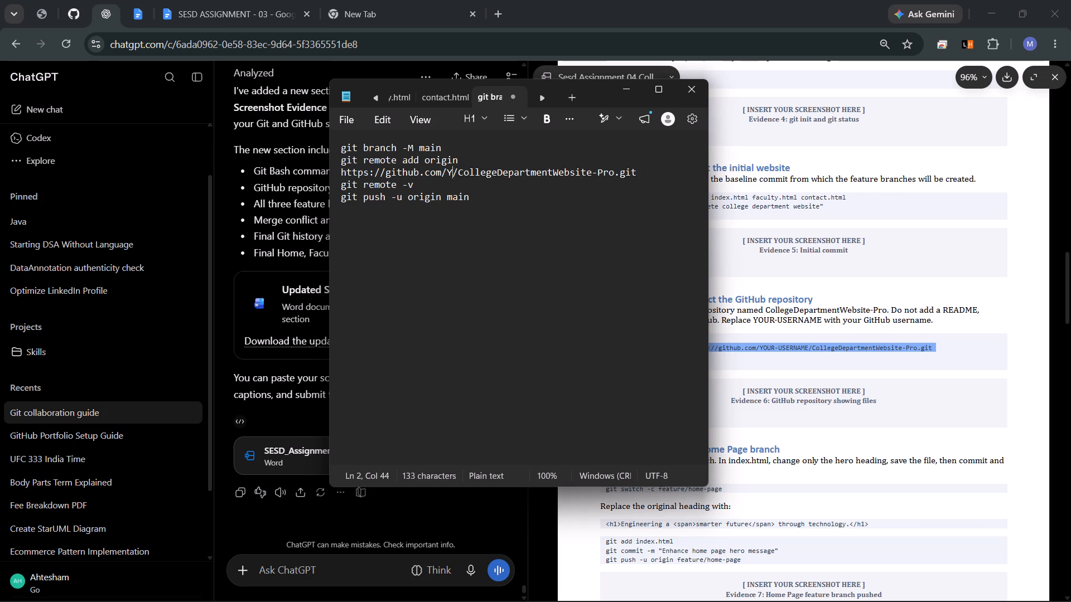
{"action": "key", "text": "BackSpace"}
{"action": "key", "text": "BackSpace"}
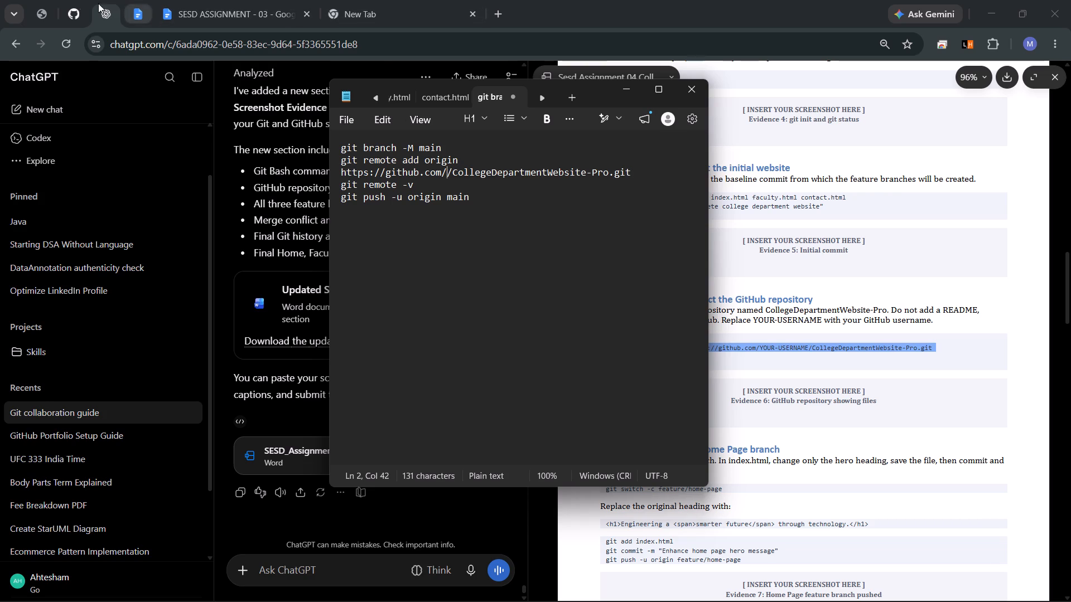
Look up the account username on the GitHub repository page and enter it in the Notepad remote URL after github.com/.
{"action": "left_click", "coordinate": [67, 0]}
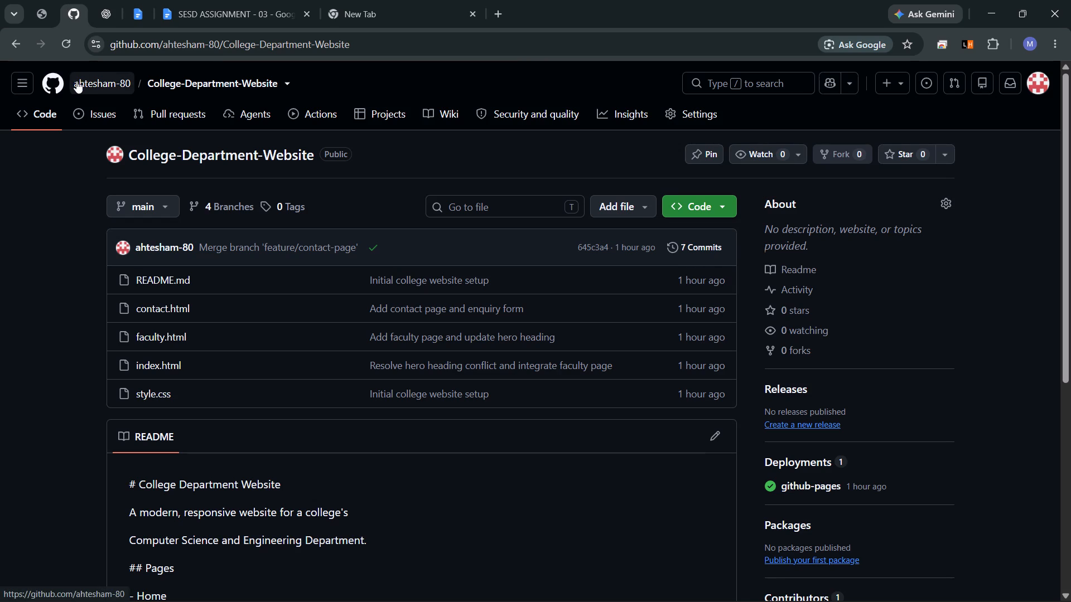
{"action": "left_click_drag", "start_coordinate": [74, 80], "coordinate": [100, 76]}
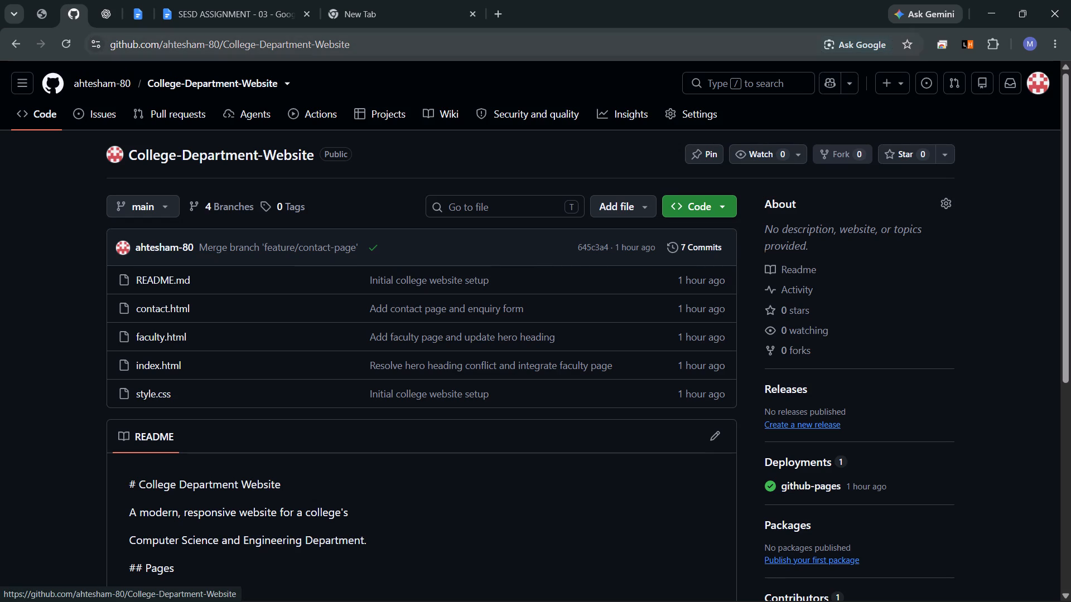
{"action": "left_click", "coordinate": [274, 10]}
{"action": "left_click", "coordinate": [85, 1]}
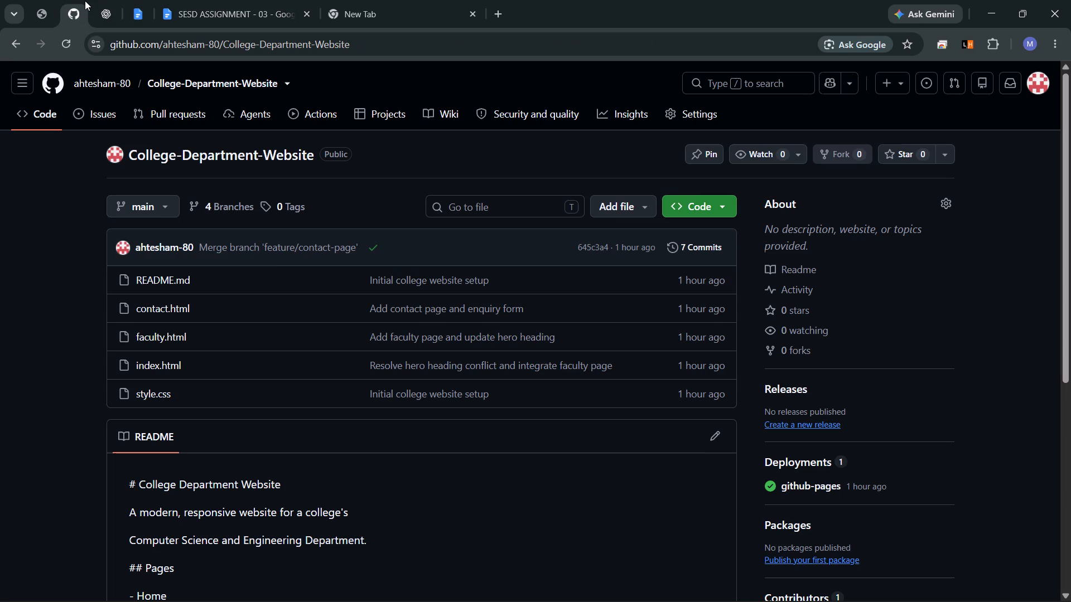
{"action": "left_click", "coordinate": [104, 4]}
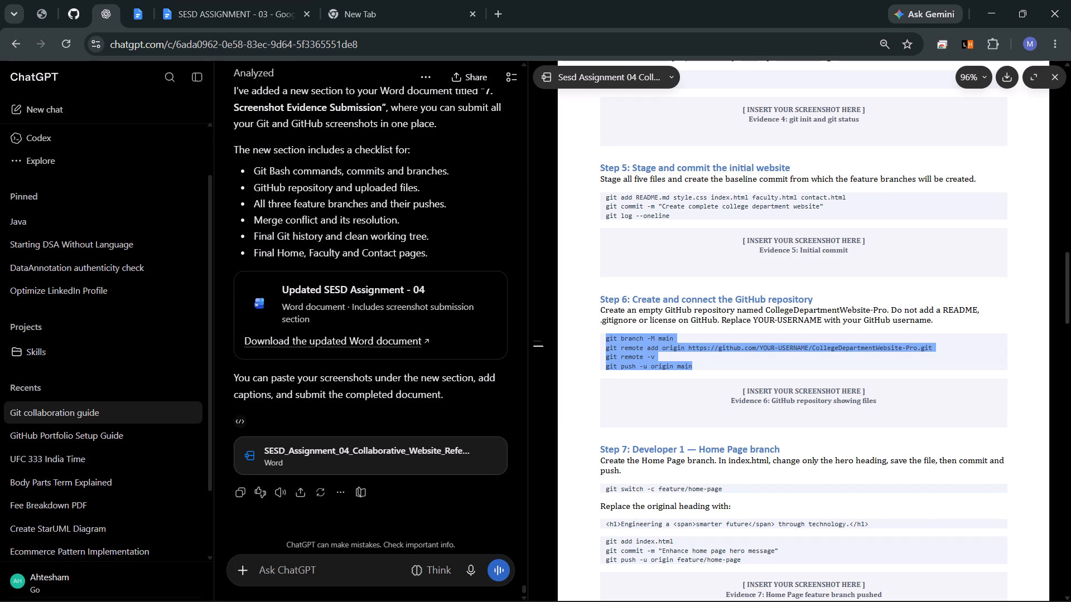
{"action": "left_click", "coordinate": [80, 7]}
{"action": "left_click", "coordinate": [683, 584]}
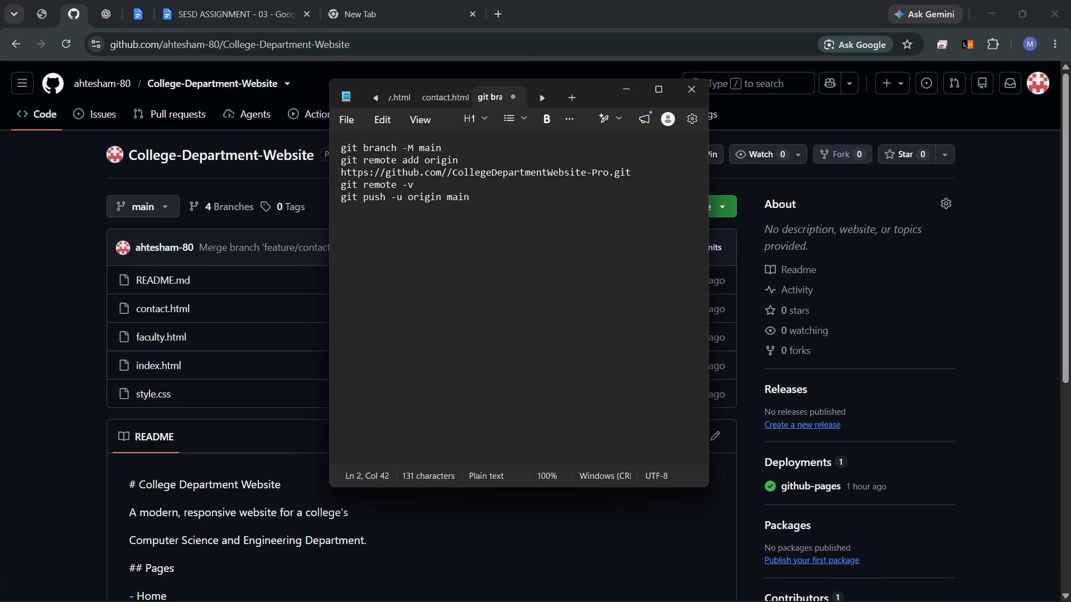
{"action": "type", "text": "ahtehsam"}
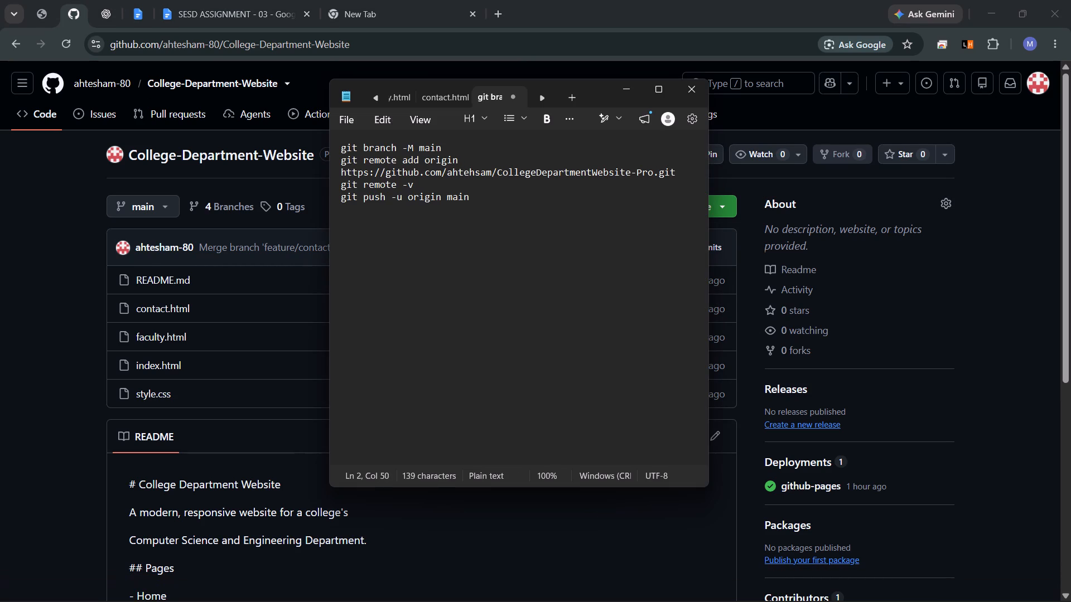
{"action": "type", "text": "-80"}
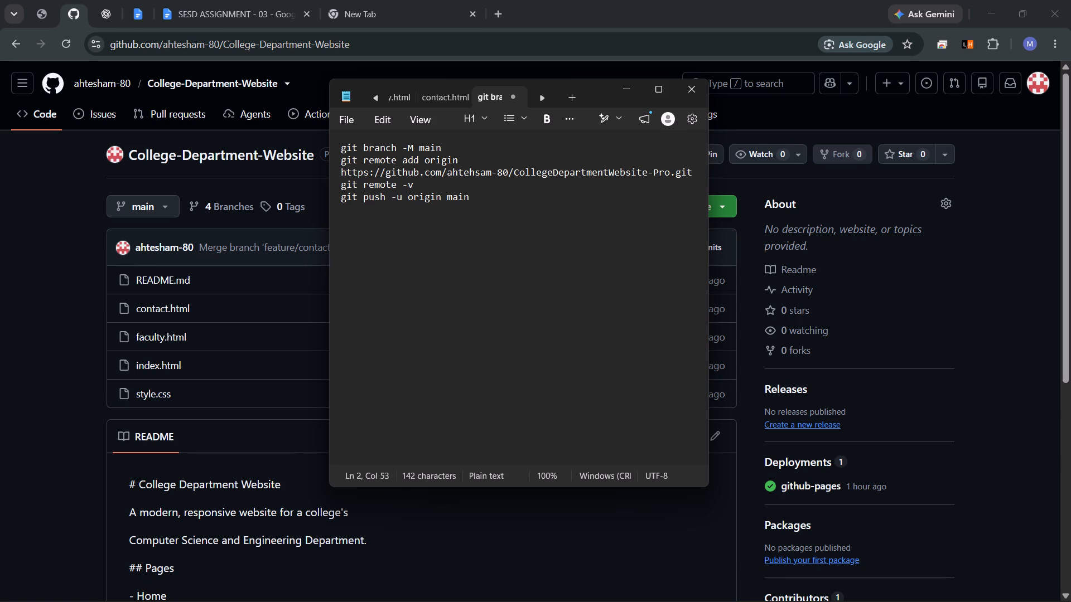
Change the repository name in the remote URL to College-Department-Website, adding the two hyphens and removing the -Pro suffix.
{"action": "left_click", "coordinate": [552, 174]}
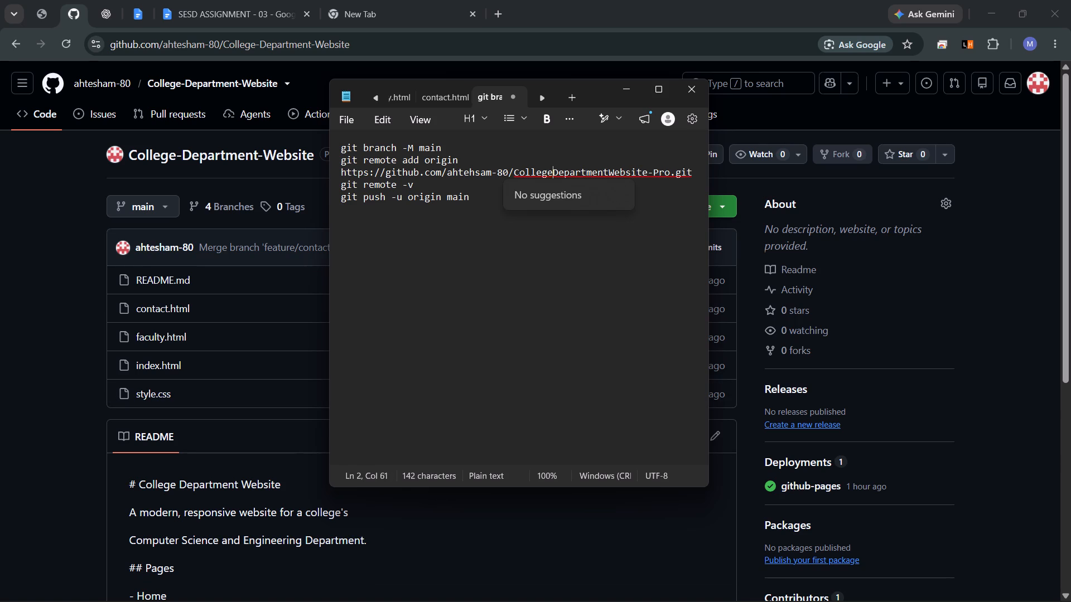
{"action": "key", "text": "minus"}
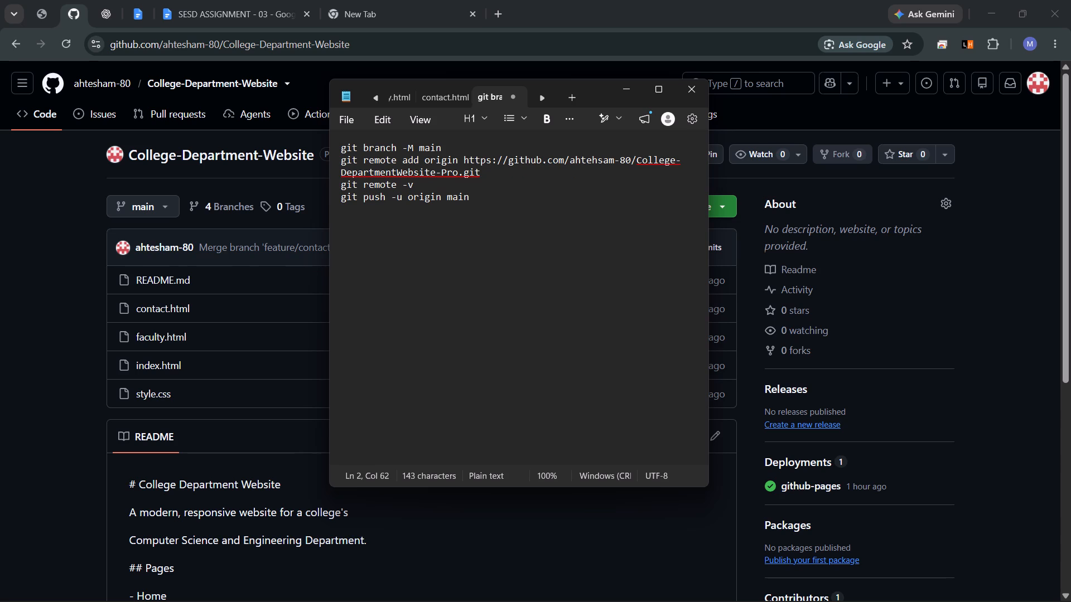
{"action": "left_click", "coordinate": [397, 174]}
{"action": "key", "text": "minus"}
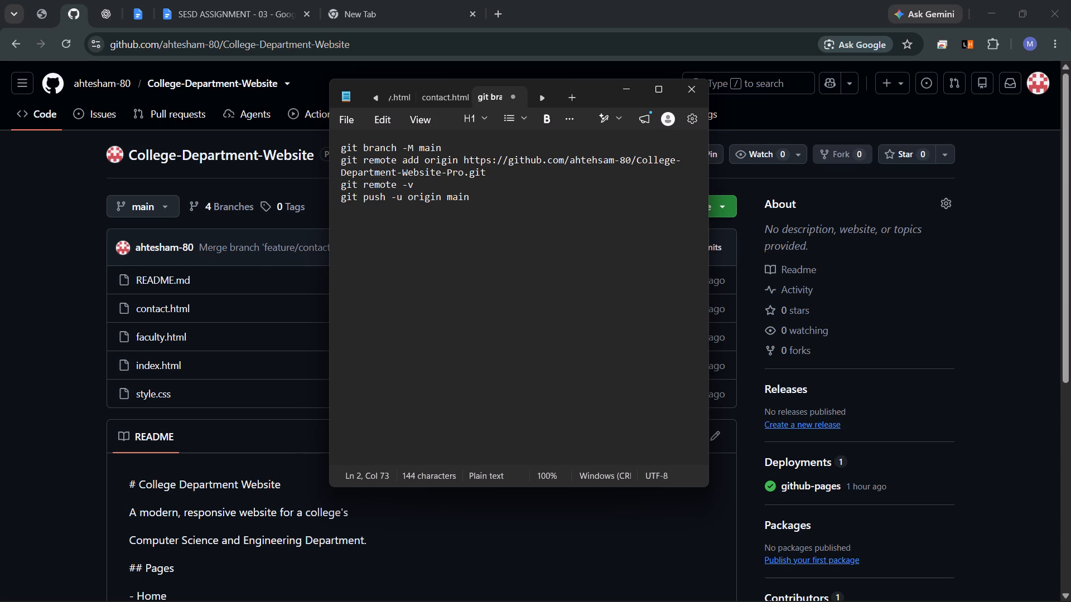
{"action": "left_click", "coordinate": [466, 174]}
{"action": "key", "text": "BackSpace"}
{"action": "key", "text": "BackSpace"}
{"action": "key", "text": "BackSpace"}
{"action": "key", "text": "BackSpace"}
Copy all four corrected git commands, from git branch -M main to git push -u origin main.
{"action": "key", "text": "shift+Down"}
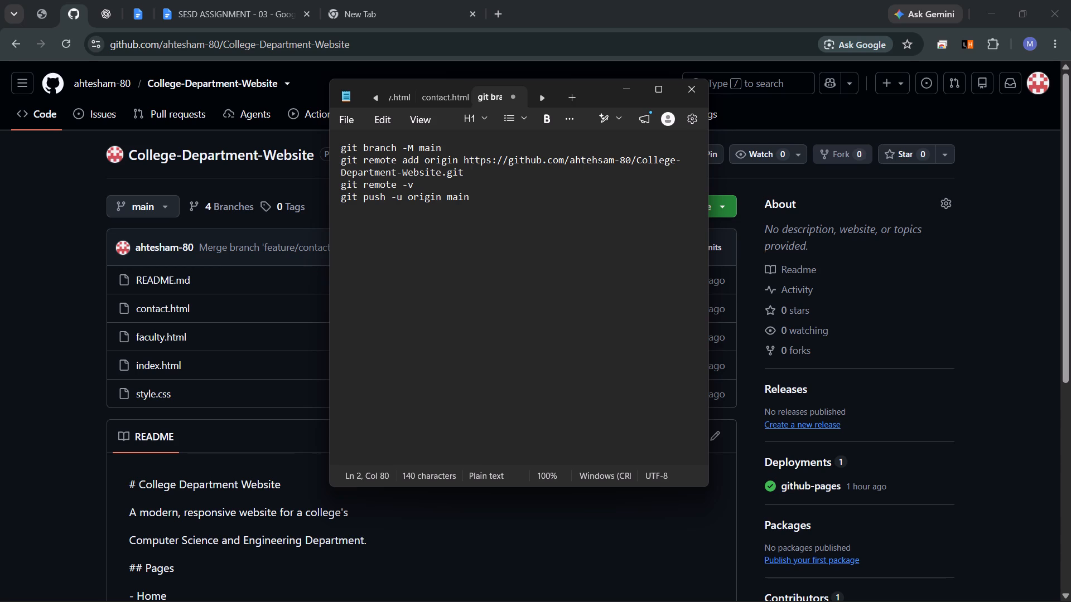
{"action": "key", "text": "shift+Down"}
{"action": "left_click", "coordinate": [341, 149]}
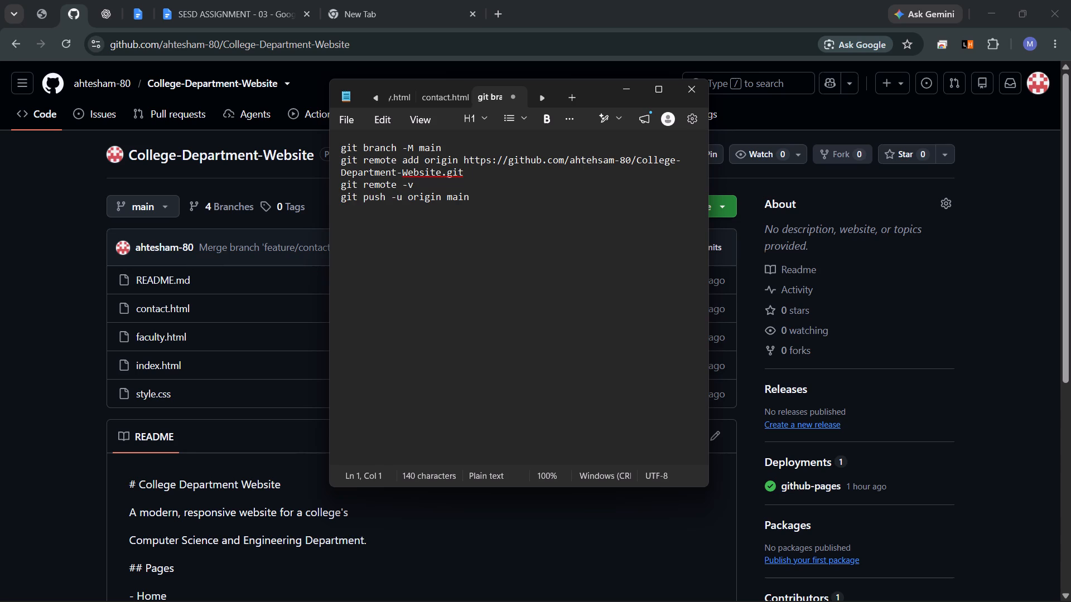
{"action": "key", "text": "shift+Down"}
{"action": "key", "text": "shift+Down"}
{"action": "key", "text": "shift+Down"}
{"action": "key", "text": "shift+Down"}
{"action": "key", "text": "shift+Down"}
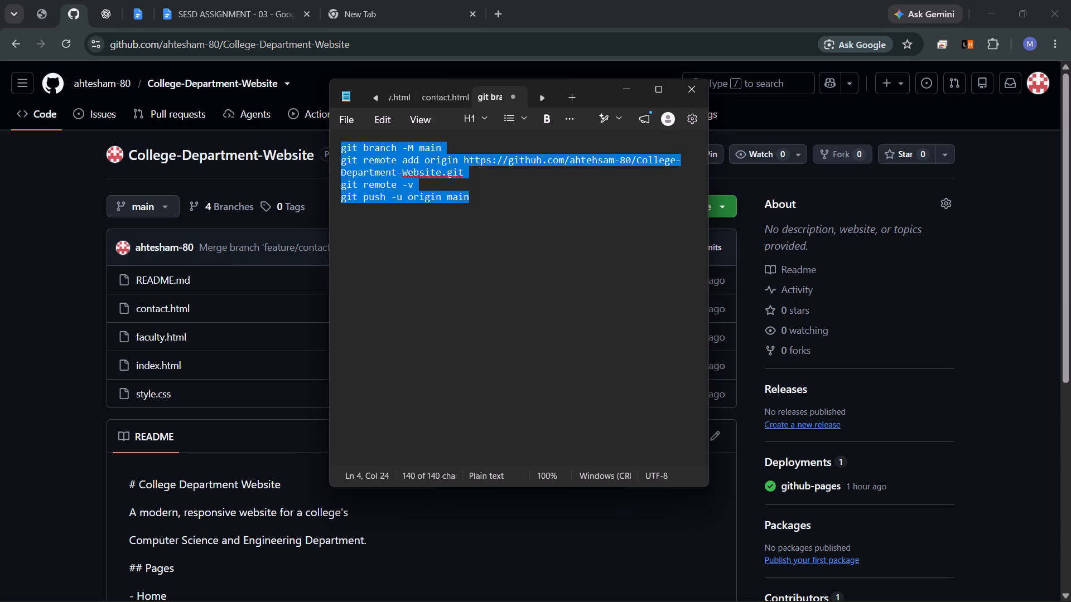
{"action": "key", "text": "ctrl+c"}
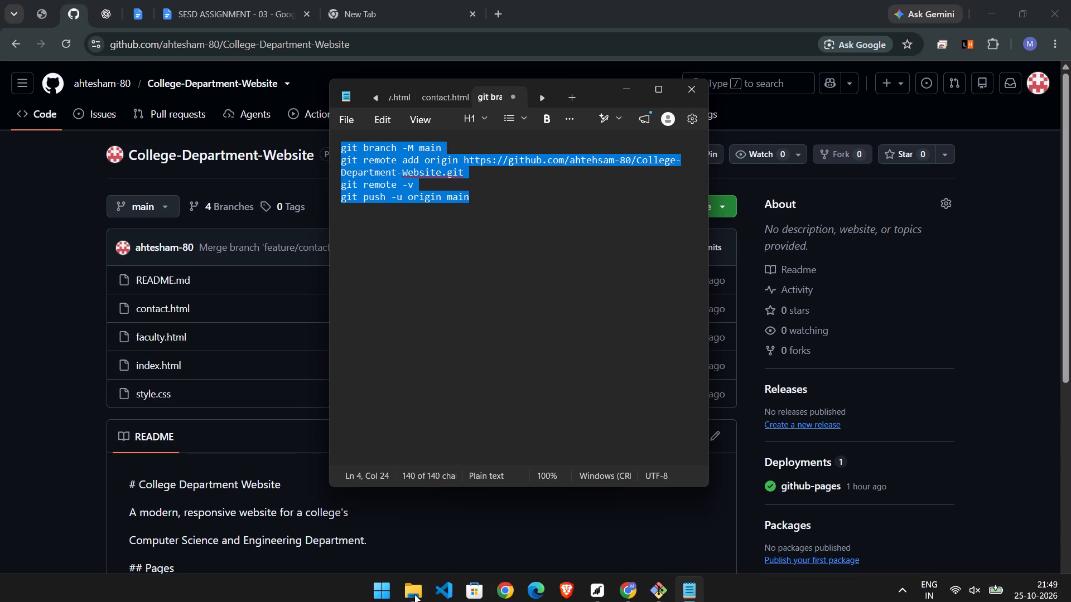
Replace the three commands in the document's Step 6 code block with the four copied git commands, leaving no blank line after them.
{"action": "left_click", "coordinate": [127, 0]}
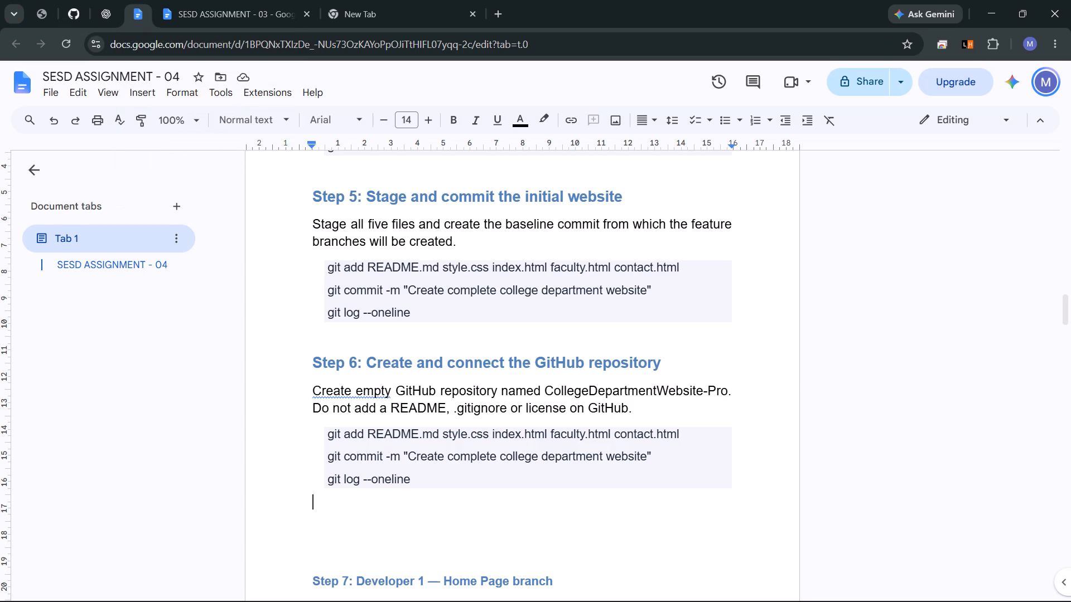
{"action": "left_click", "coordinate": [328, 435]}
{"action": "key", "text": "shift+Down"}
{"action": "key", "text": "shift+Down"}
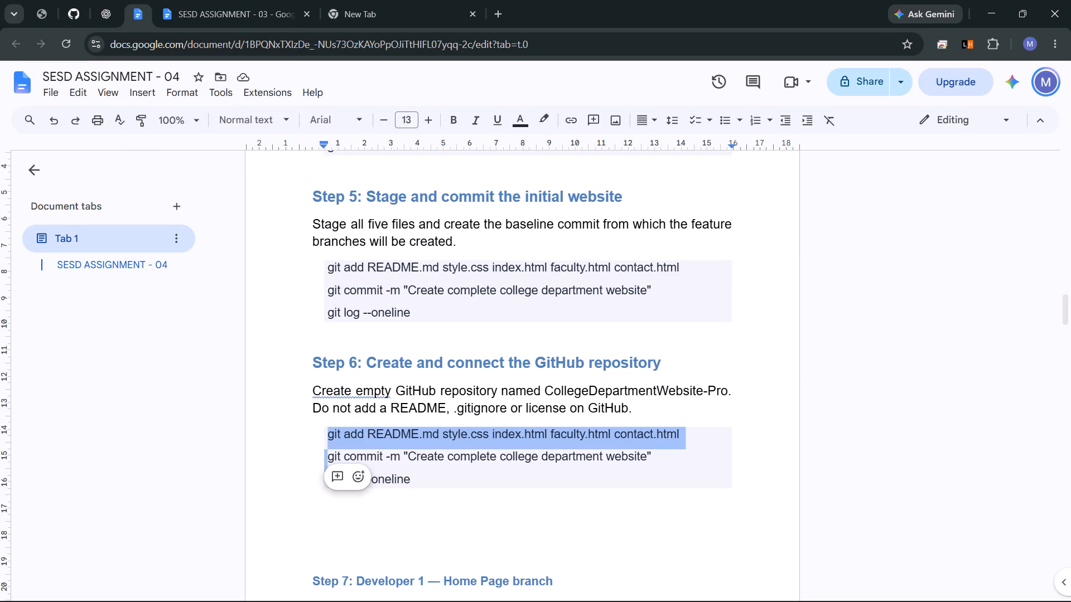
{"action": "key", "text": "shift+Right"}
{"action": "key", "text": "shift+Right"}
{"action": "key", "text": "shift+Right"}
{"action": "key", "text": "shift+Right"}
{"action": "key", "text": "shift+Down"}
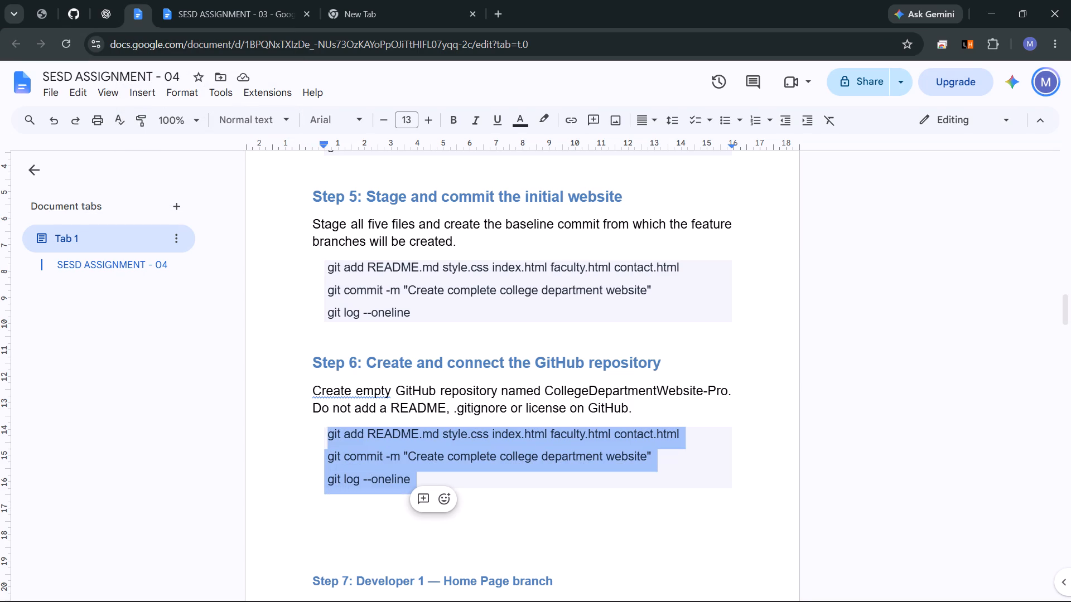
{"action": "key", "text": "ctrl+v"}
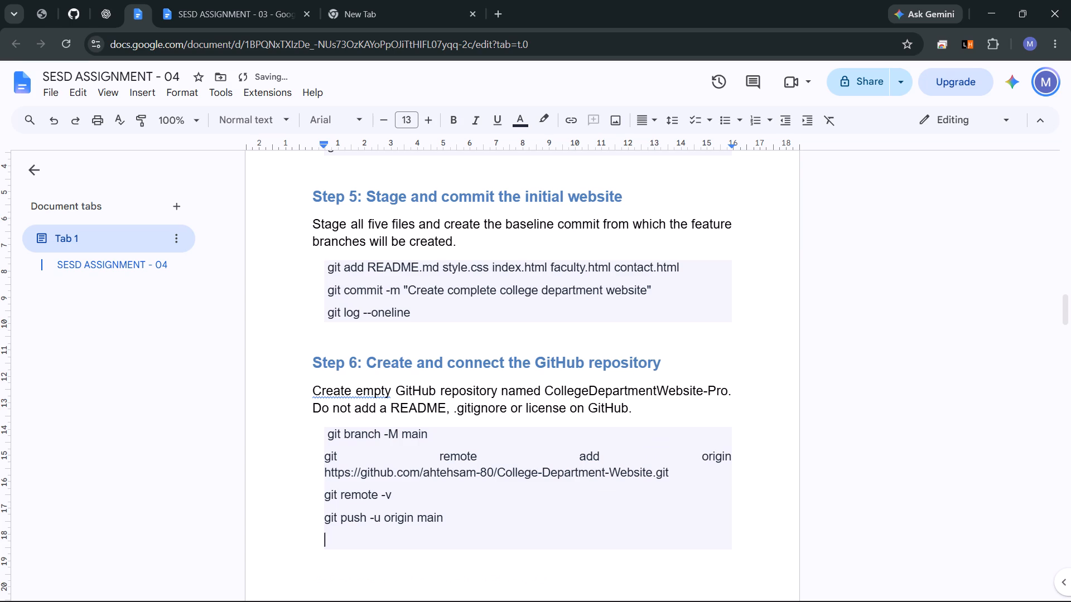
{"action": "key", "text": "BackSpace"}
{"action": "key", "text": "BackSpace"}
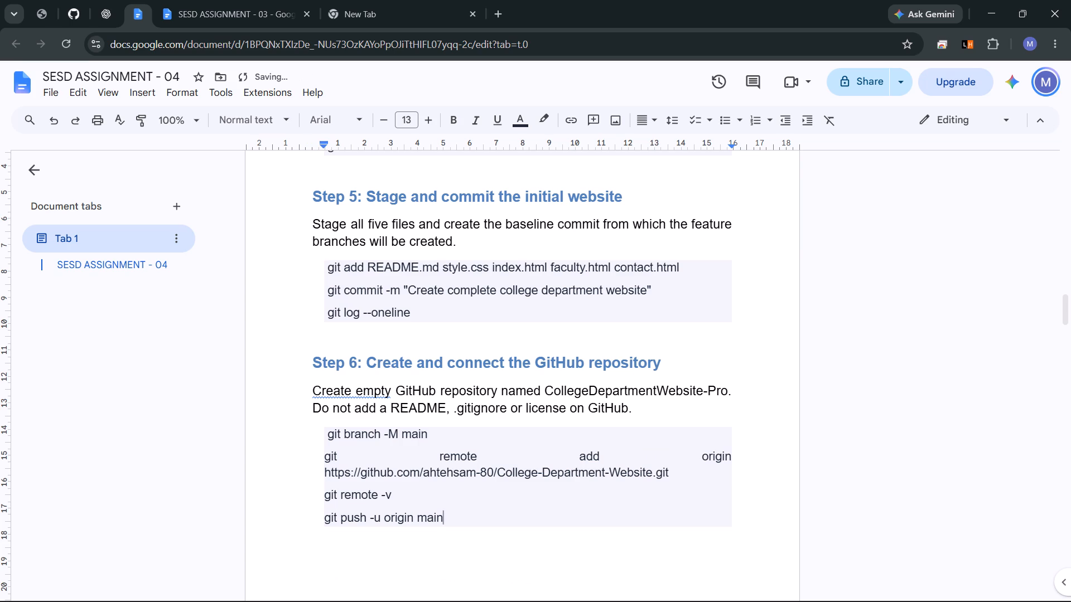
Remove the leading space before git branch -M main so it lines up with the other Step 6 commands.
{"action": "left_click", "coordinate": [323, 460]}
{"action": "key", "text": "space"}
{"action": "key", "text": "BackSpace"}
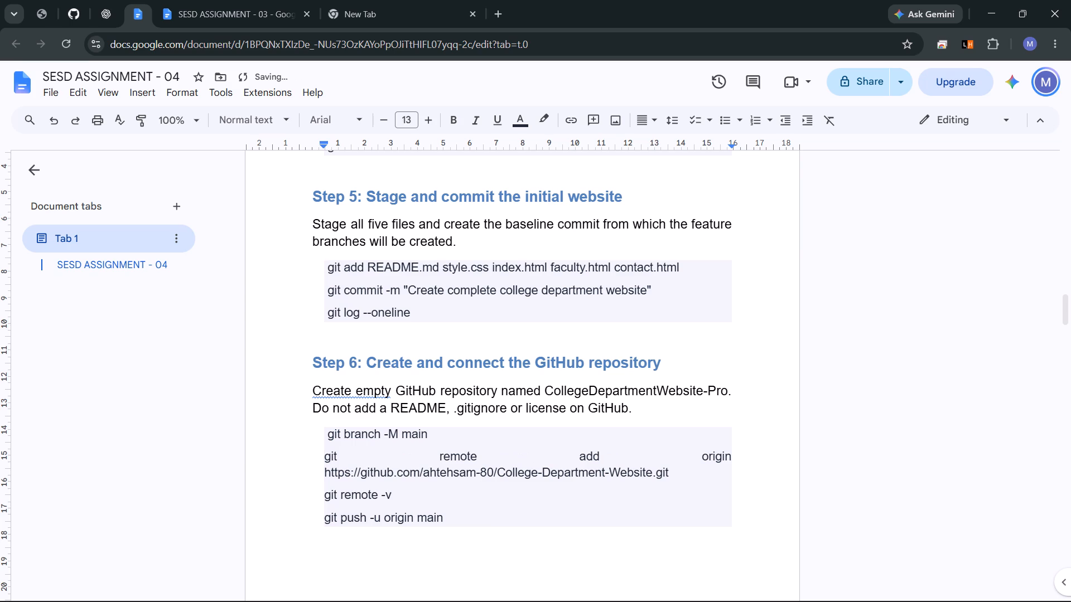
{"action": "left_click", "coordinate": [329, 439]}
{"action": "key", "text": "BackSpace"}
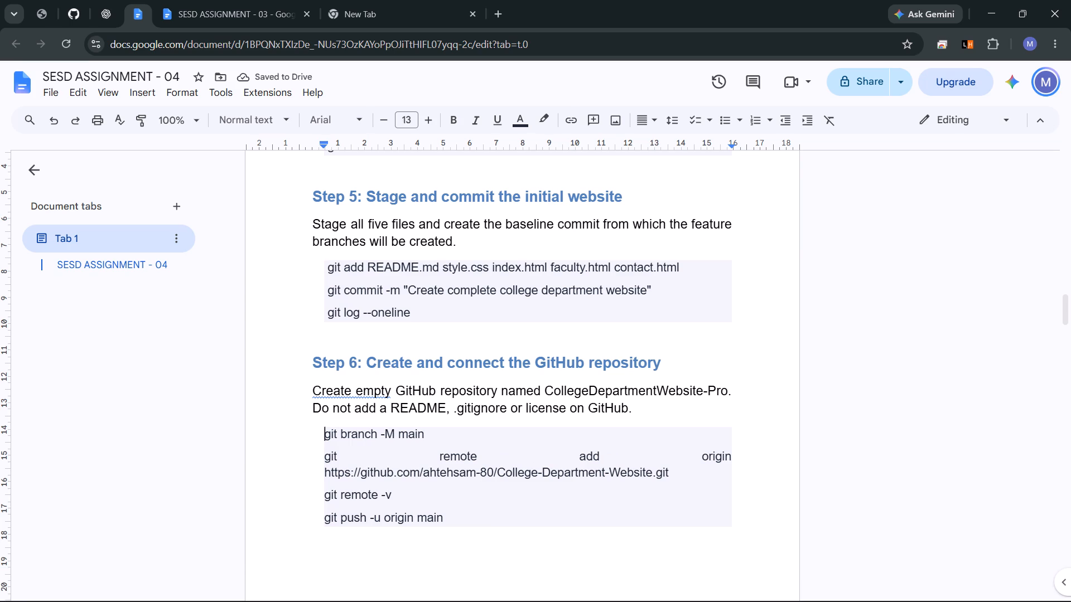
Delete two of the empty lines between the Step 6 command block and the Step 7 heading.
{"action": "scroll", "coordinate": [510, 524], "scroll_direction": "down", "scroll_amount": 3}
{"action": "left_click", "coordinate": [390, 488]}
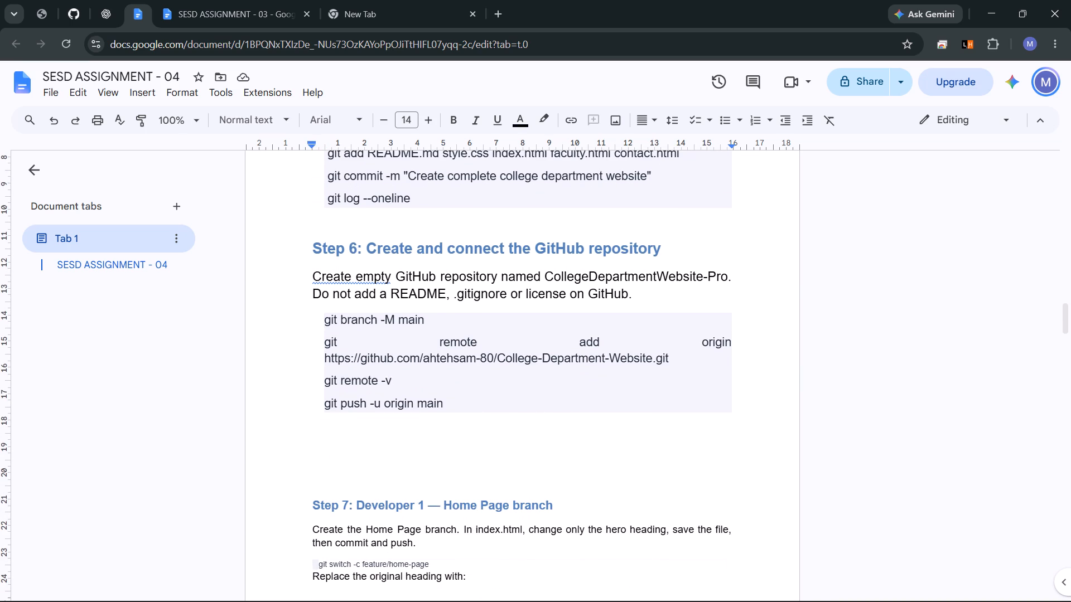
{"action": "key", "text": "BackSpace"}
{"action": "key", "text": "BackSpace"}
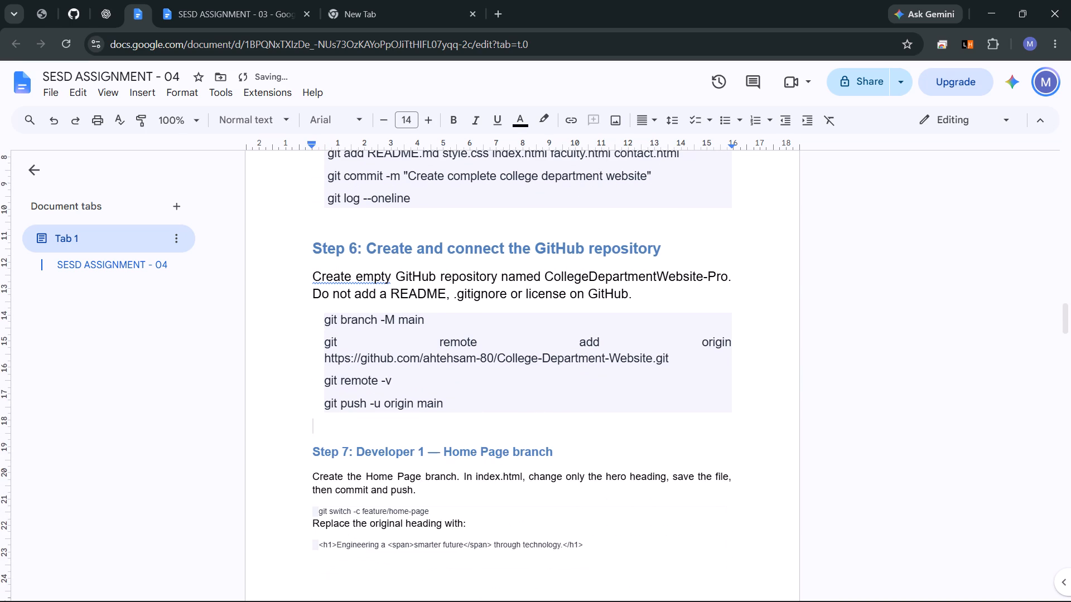
Set the font size of the Step 7: Developer 1 — Home Page branch heading to 16.
{"action": "left_click", "coordinate": [312, 455]}
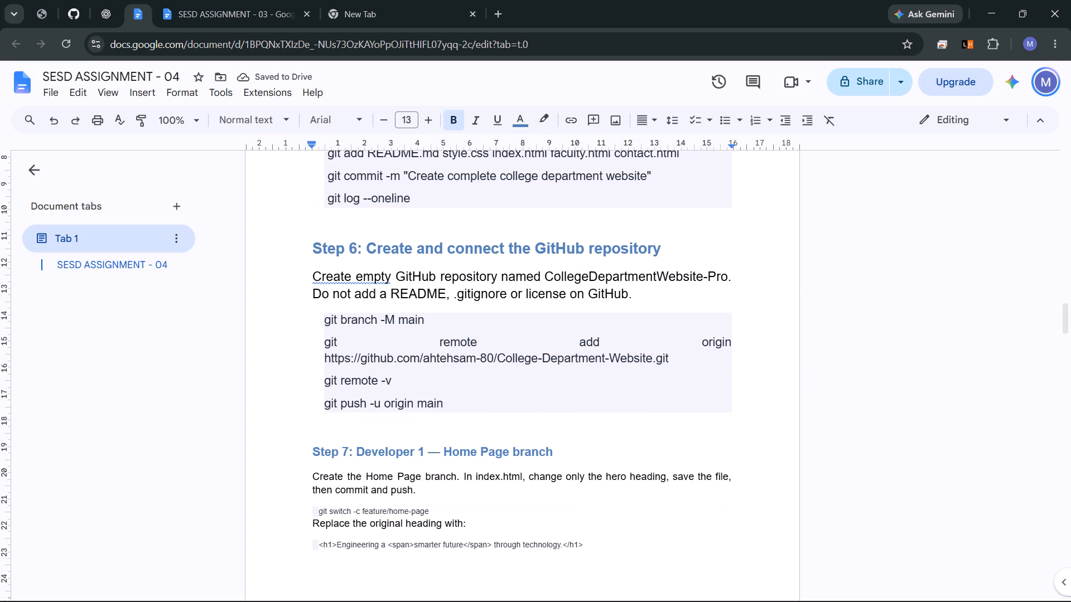
{"action": "key", "text": "shift+Down"}
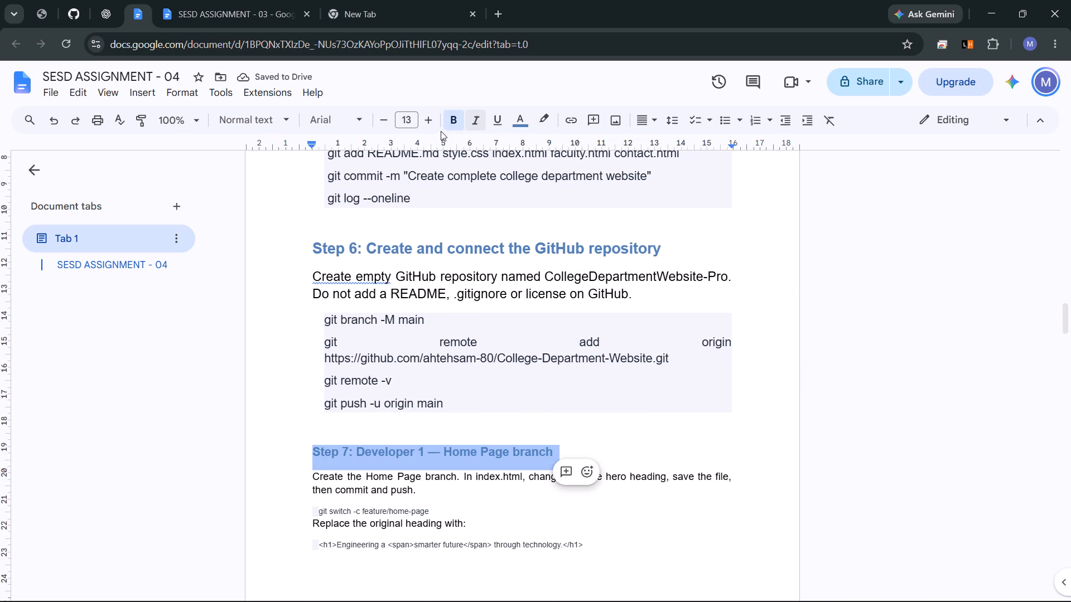
{"action": "triple_click", "coordinate": [434, 123]}
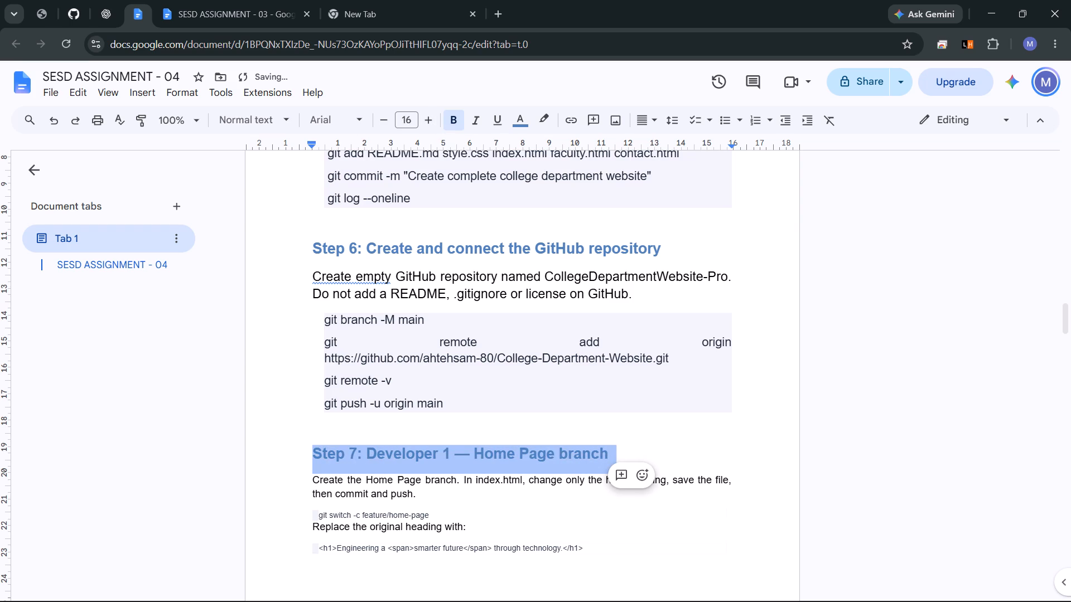
{"action": "left_click", "coordinate": [392, 285]}
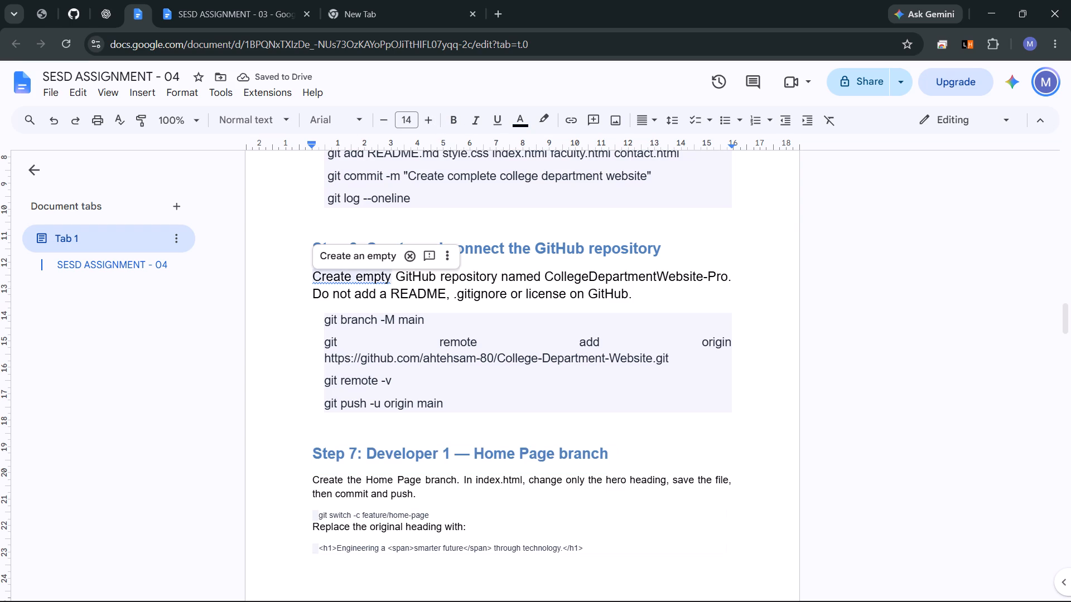
Set the font size of the Step 7 description about creating the Home Page branch to 14, keeping the paragraph under its heading.
{"action": "left_click", "coordinate": [313, 479]}
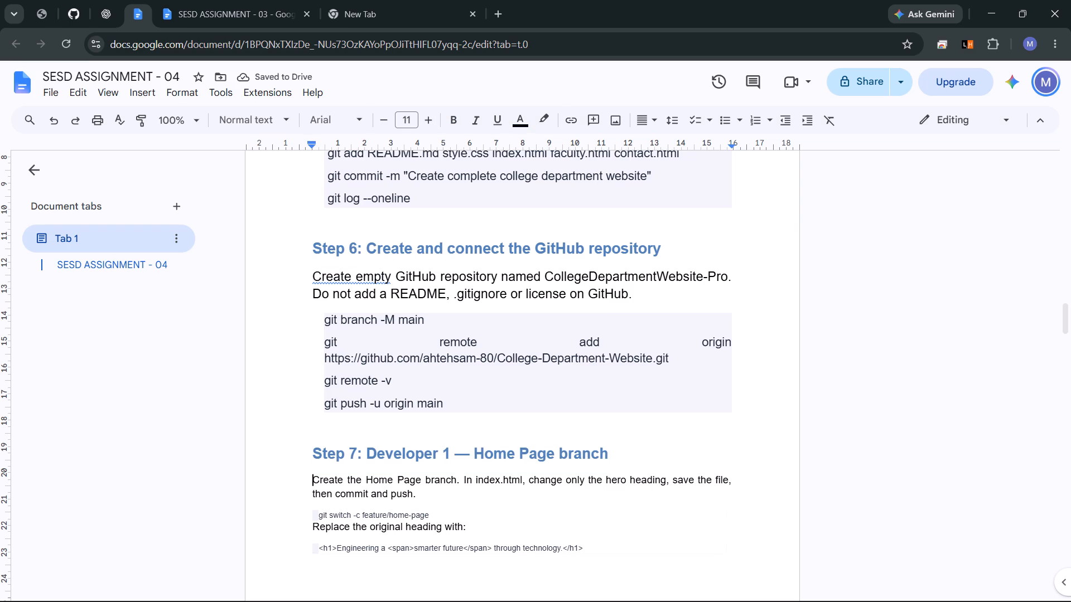
{"action": "key", "text": "shift+Down"}
{"action": "key", "text": "shift+Down"}
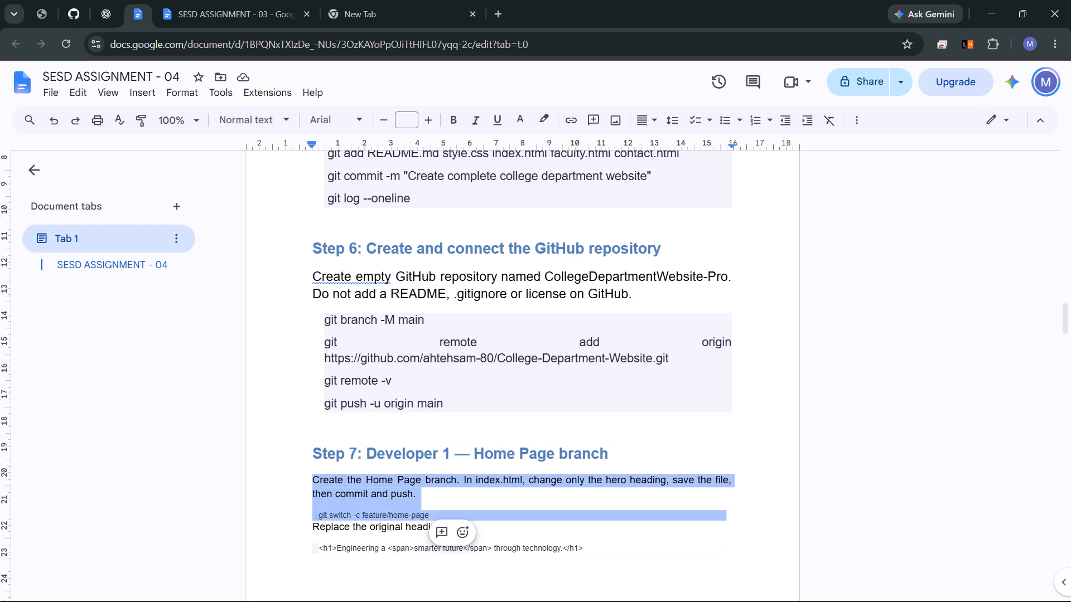
{"action": "key", "text": "shift+Left"}
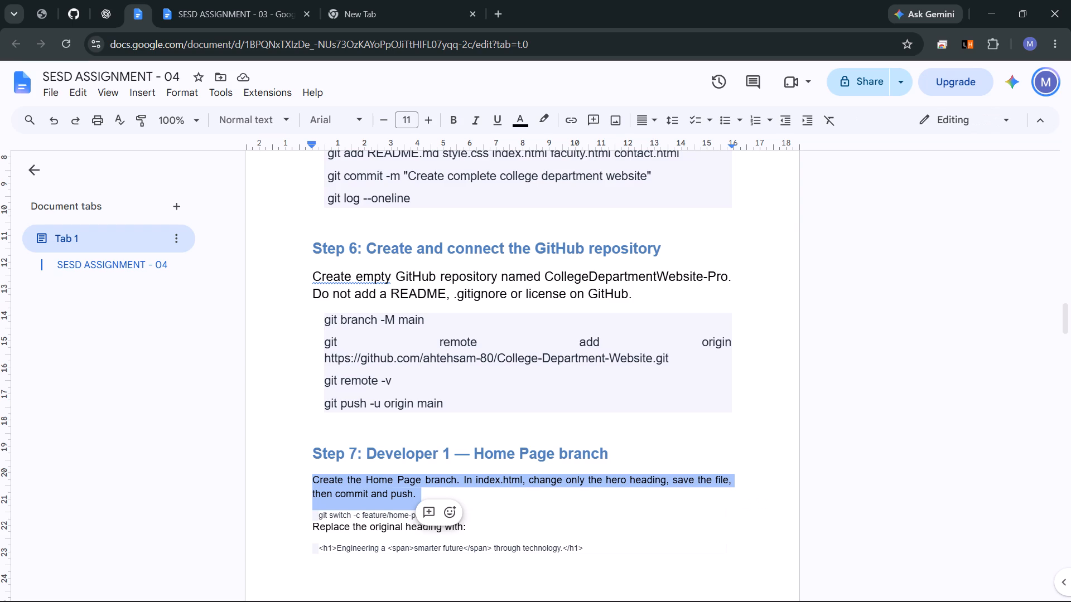
{"action": "left_click_drag", "start_coordinate": [313, 479], "coordinate": [430, 91]}
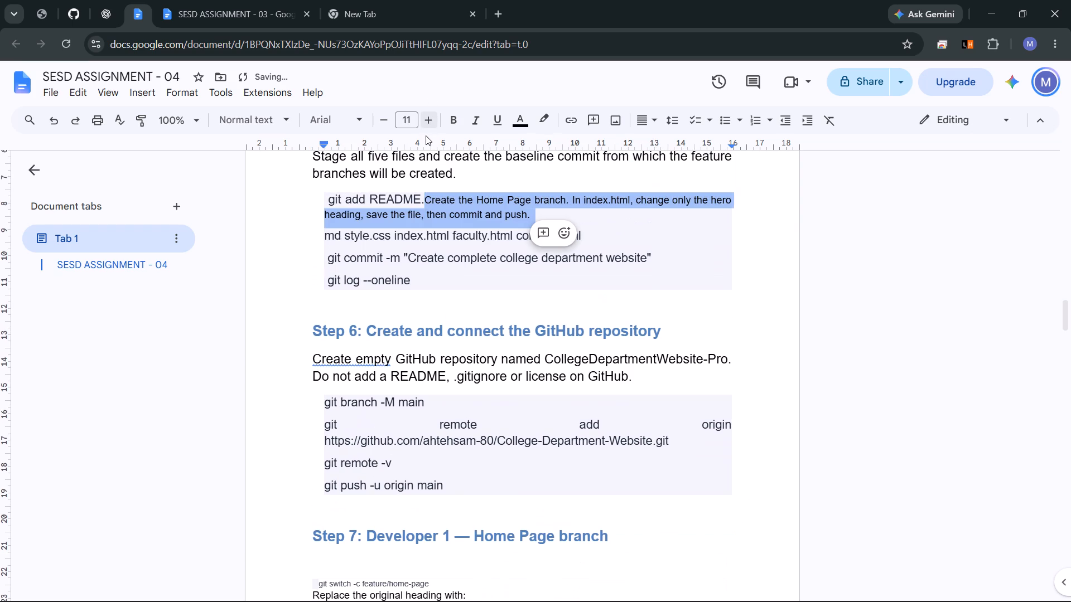
{"action": "key", "text": "ctrl+z"}
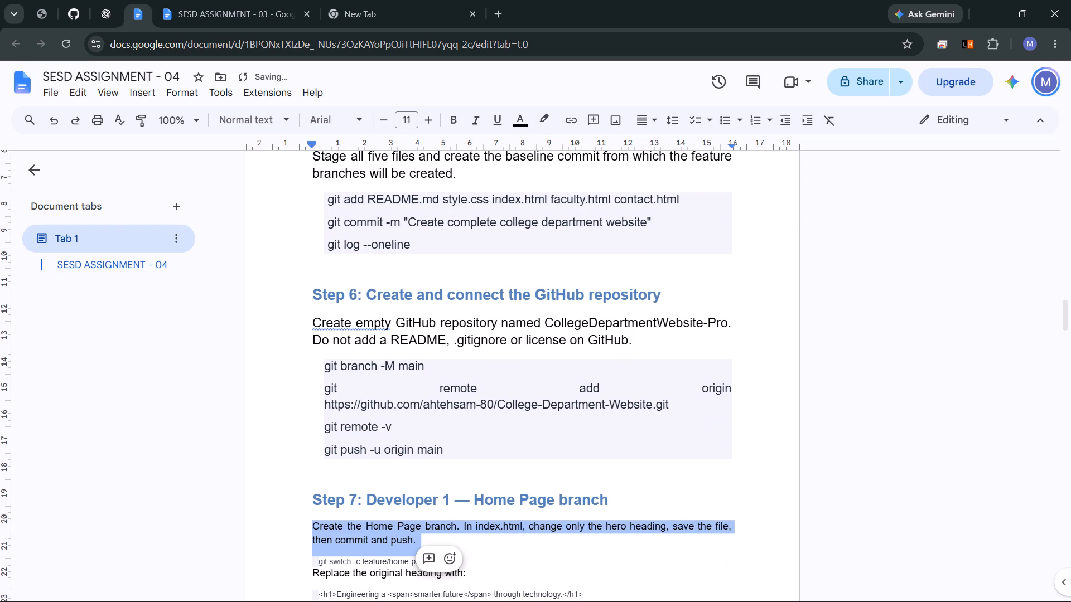
{"action": "double_click", "coordinate": [430, 125]}
{"action": "left_click", "coordinate": [430, 125]}
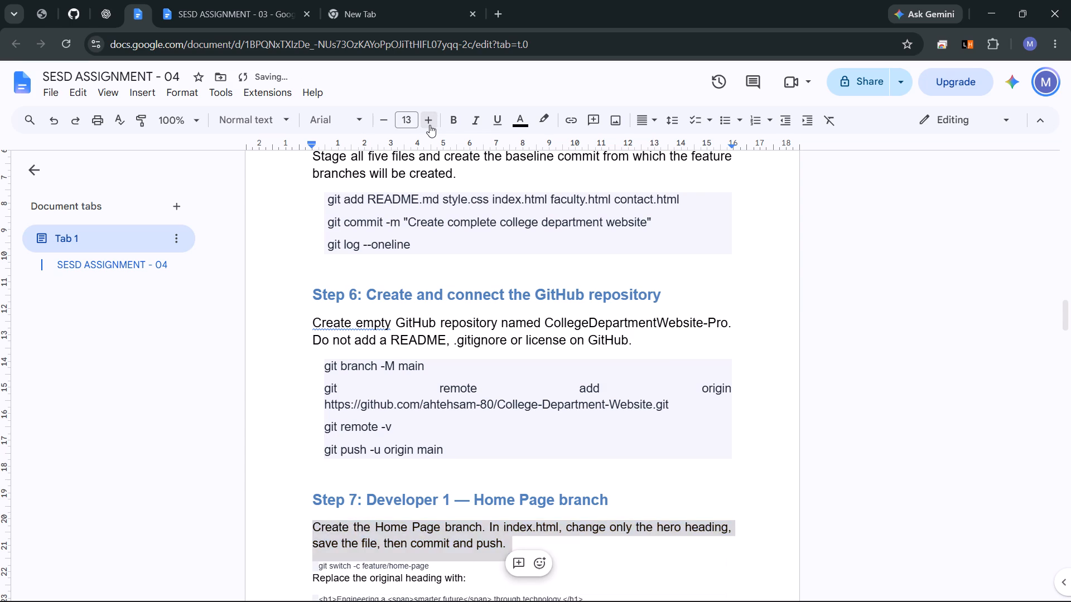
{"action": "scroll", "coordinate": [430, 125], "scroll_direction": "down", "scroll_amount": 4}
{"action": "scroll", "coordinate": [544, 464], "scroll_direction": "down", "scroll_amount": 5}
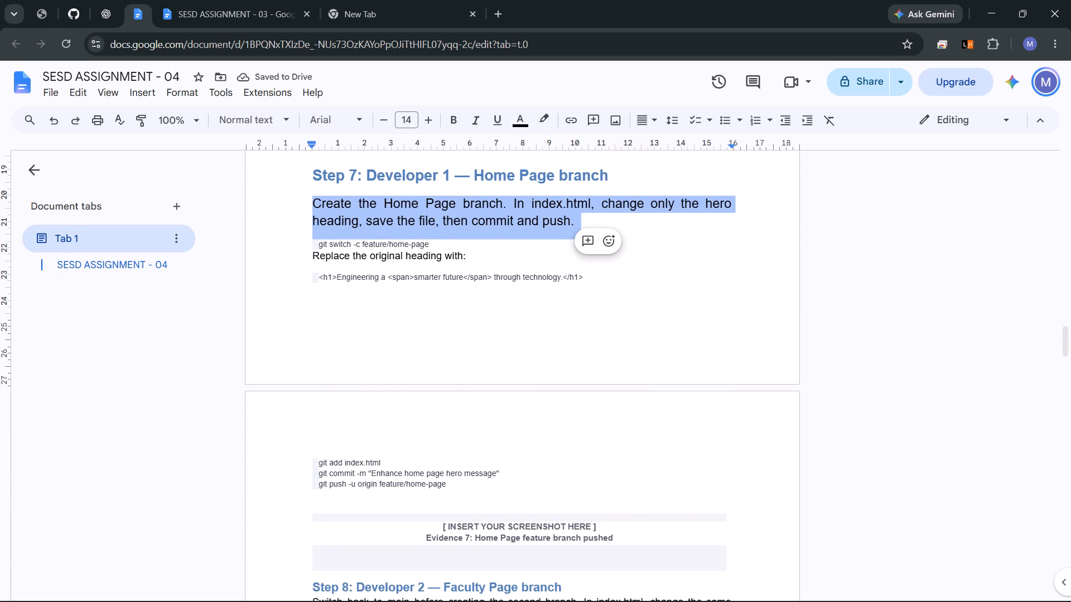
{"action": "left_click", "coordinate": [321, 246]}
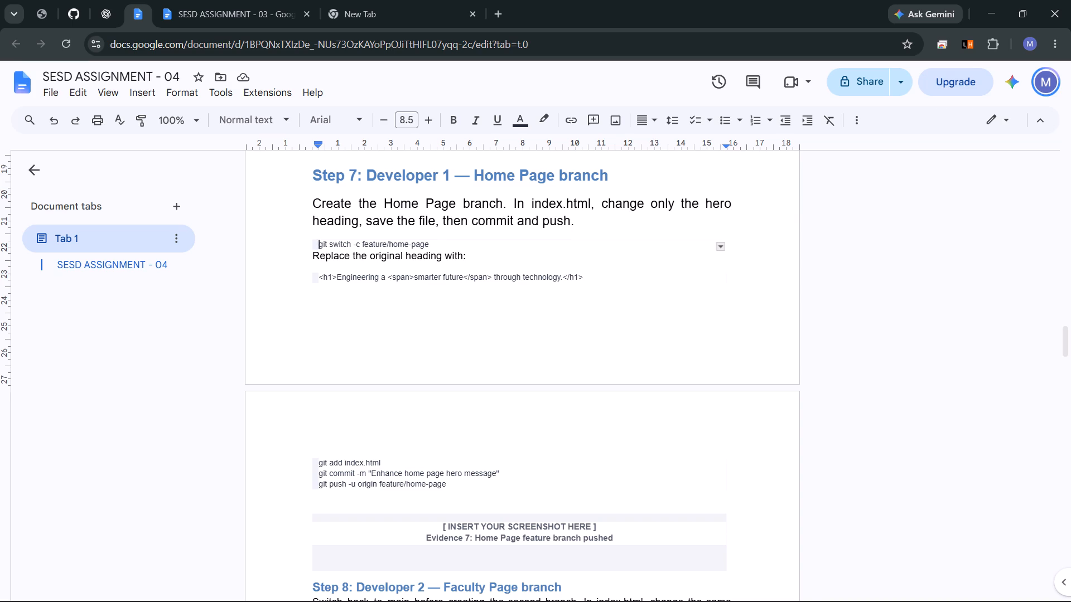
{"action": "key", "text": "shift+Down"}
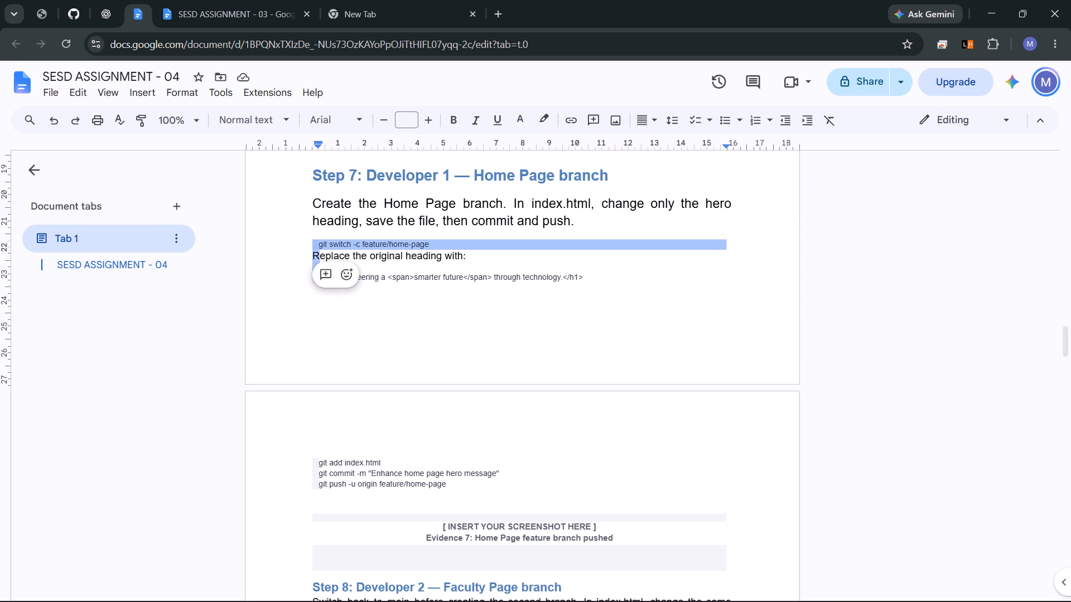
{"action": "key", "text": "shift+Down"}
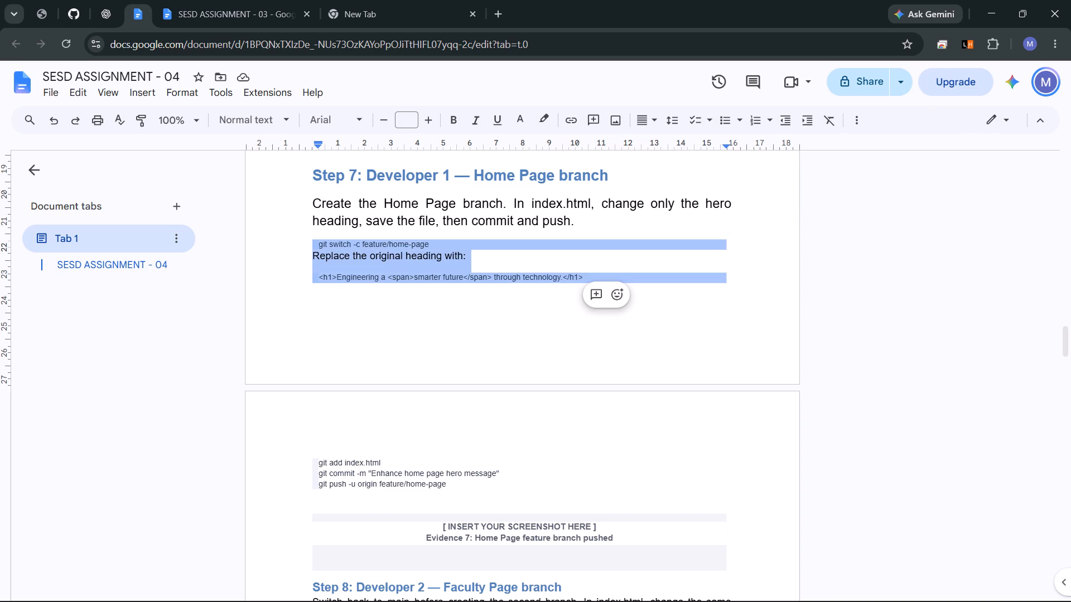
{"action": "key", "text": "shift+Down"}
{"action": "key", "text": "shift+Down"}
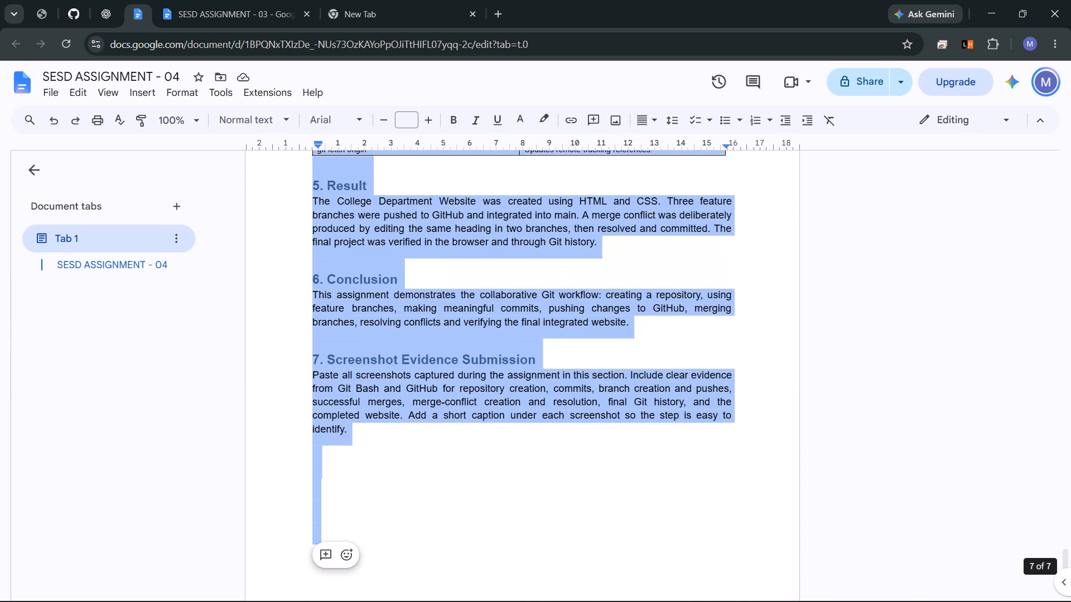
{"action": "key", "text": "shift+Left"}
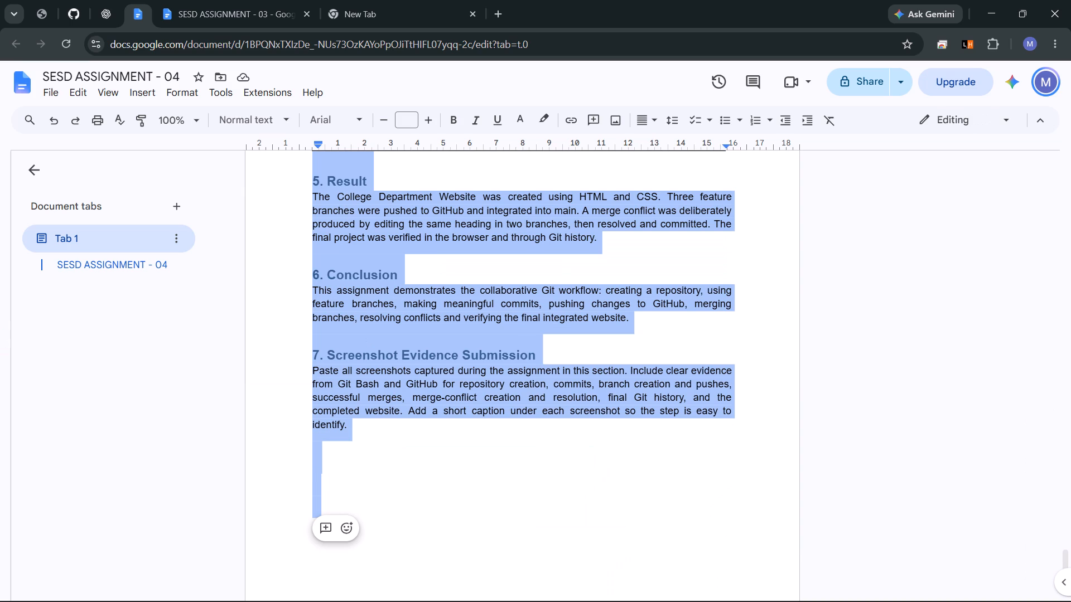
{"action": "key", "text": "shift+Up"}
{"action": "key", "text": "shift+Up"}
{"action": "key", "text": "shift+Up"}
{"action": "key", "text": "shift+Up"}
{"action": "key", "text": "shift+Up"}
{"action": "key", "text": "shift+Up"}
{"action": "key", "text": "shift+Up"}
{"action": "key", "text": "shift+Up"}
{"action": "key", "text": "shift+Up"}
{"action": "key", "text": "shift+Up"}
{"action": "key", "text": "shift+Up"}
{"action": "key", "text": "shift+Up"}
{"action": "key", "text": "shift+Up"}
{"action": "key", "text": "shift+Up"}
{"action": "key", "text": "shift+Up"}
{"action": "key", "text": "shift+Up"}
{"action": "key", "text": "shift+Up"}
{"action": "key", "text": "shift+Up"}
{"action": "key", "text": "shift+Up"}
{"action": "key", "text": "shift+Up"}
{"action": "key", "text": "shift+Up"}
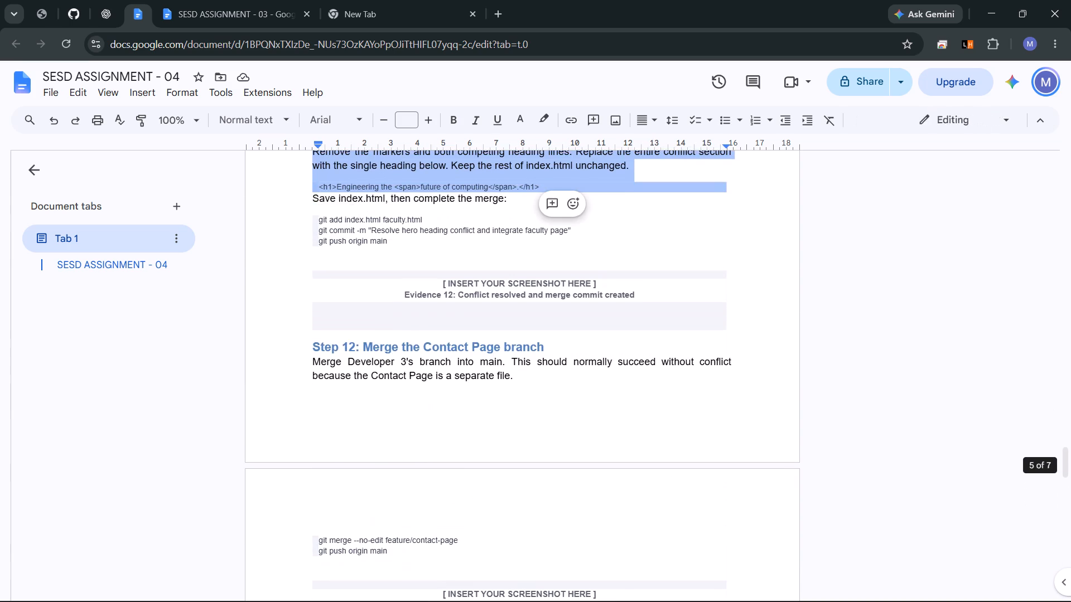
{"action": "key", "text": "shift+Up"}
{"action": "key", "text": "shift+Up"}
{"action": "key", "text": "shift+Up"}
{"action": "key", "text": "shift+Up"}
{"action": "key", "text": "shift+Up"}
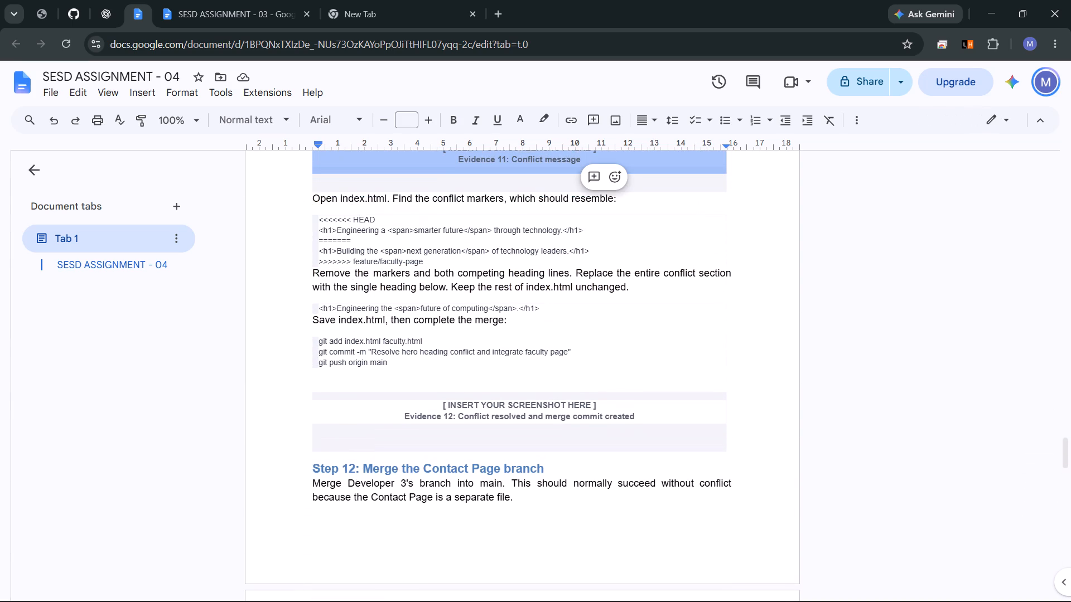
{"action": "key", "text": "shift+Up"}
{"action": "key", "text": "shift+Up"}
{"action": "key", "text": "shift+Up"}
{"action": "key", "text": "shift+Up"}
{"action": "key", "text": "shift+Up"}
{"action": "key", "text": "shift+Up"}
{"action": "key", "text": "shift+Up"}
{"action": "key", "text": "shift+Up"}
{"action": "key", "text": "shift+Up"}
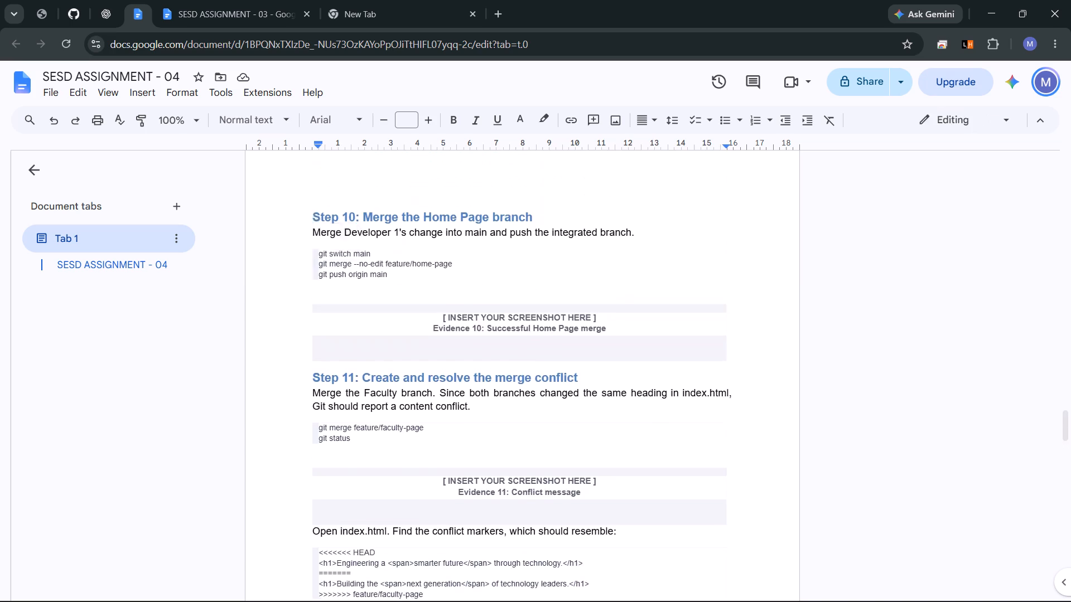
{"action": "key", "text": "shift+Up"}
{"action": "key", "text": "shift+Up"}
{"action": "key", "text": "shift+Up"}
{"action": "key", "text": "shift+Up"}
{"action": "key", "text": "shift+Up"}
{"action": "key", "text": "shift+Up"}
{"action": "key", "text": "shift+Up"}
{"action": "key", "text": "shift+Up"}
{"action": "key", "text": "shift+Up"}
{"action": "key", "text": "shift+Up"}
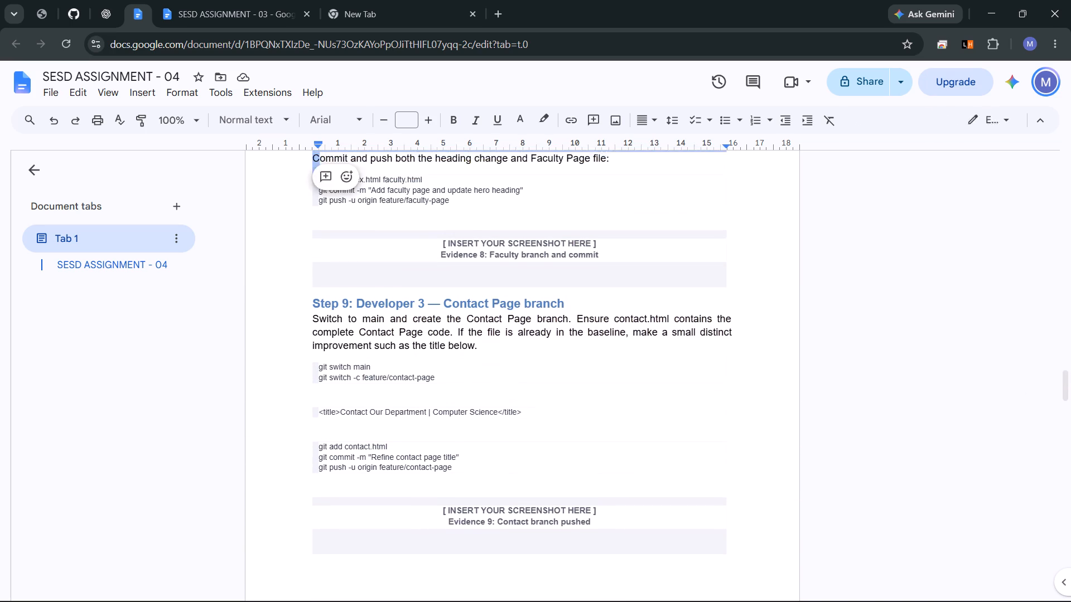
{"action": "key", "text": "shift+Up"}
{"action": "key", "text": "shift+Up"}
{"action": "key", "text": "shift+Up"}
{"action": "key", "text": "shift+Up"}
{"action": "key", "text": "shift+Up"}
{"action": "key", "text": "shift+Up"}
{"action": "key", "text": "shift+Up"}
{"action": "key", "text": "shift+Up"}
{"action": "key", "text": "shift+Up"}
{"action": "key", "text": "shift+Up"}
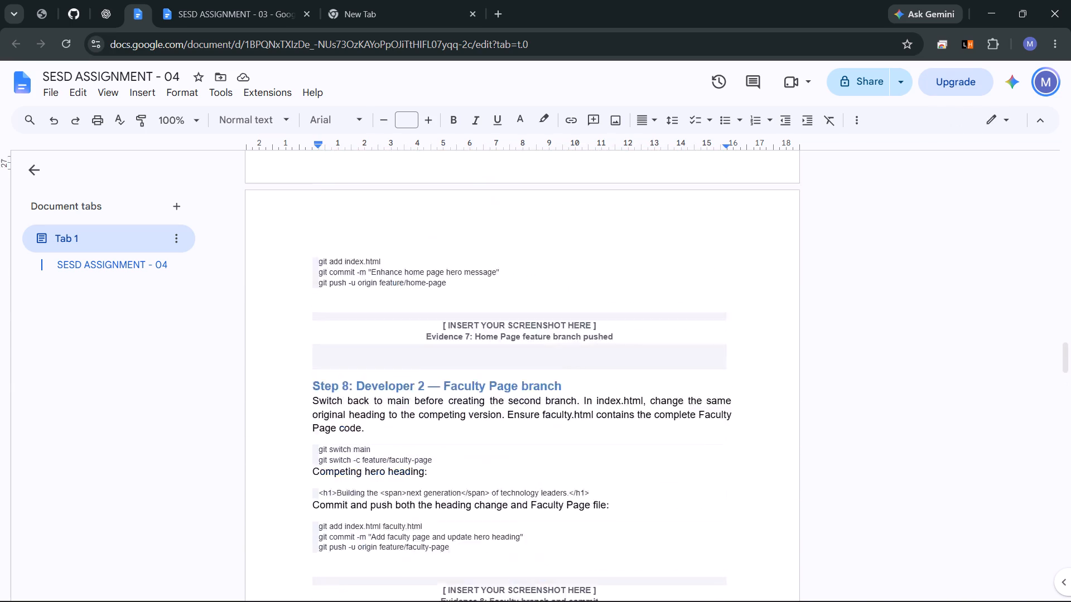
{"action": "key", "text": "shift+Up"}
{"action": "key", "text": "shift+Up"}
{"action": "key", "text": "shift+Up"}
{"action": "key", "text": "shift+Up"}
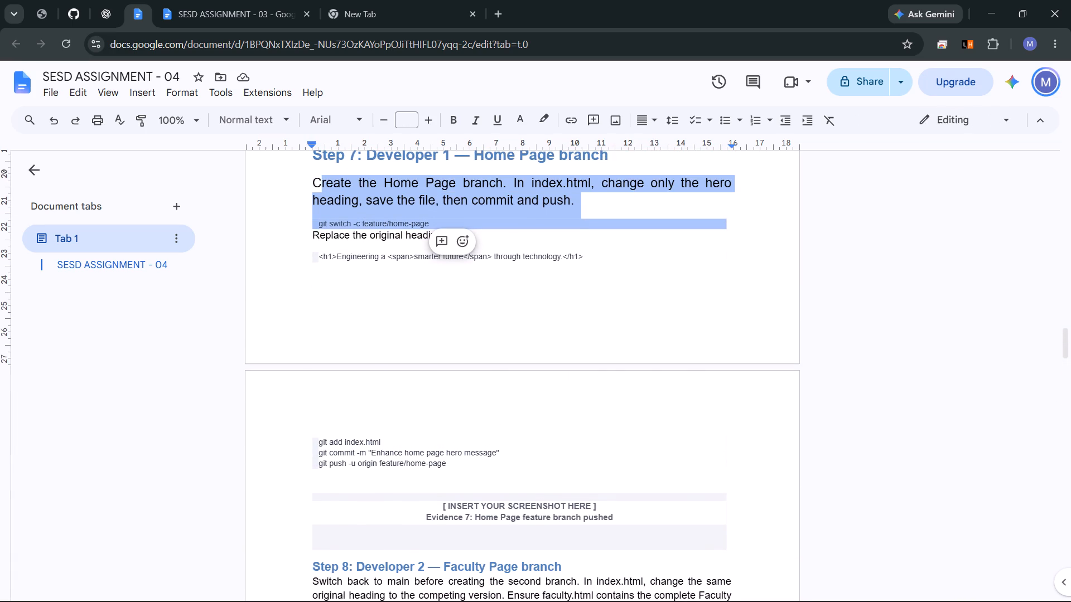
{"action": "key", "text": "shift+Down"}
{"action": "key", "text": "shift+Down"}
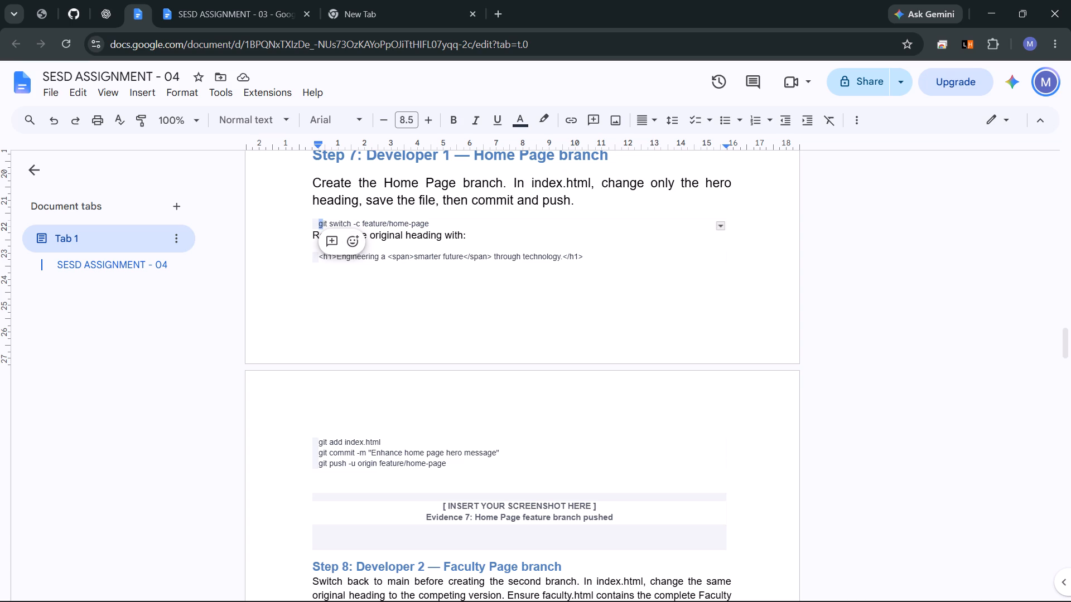
Delete the old Step 7 content below its description, from git switch -c feature/home-page through the Evidence 7 screenshot placeholder.
{"action": "left_click", "coordinate": [319, 226]}
{"action": "key", "text": "shift+Down"}
{"action": "key", "text": "shift+Down"}
{"action": "key", "text": "shift+Right"}
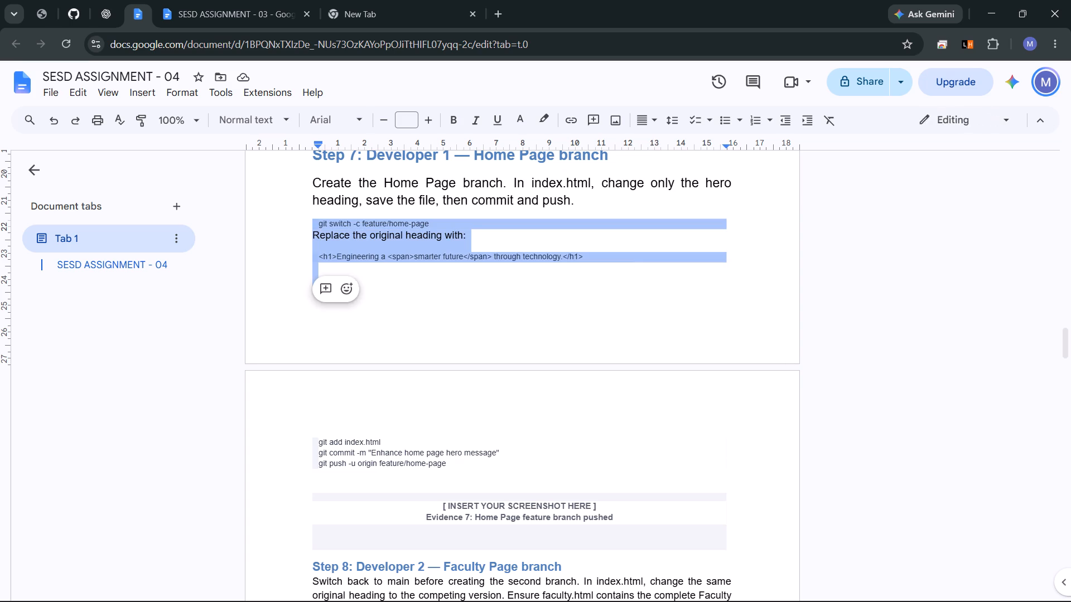
{"action": "key", "text": "shift+Right"}
{"action": "key", "text": "shift+Right"}
{"action": "key", "text": "shift+Right"}
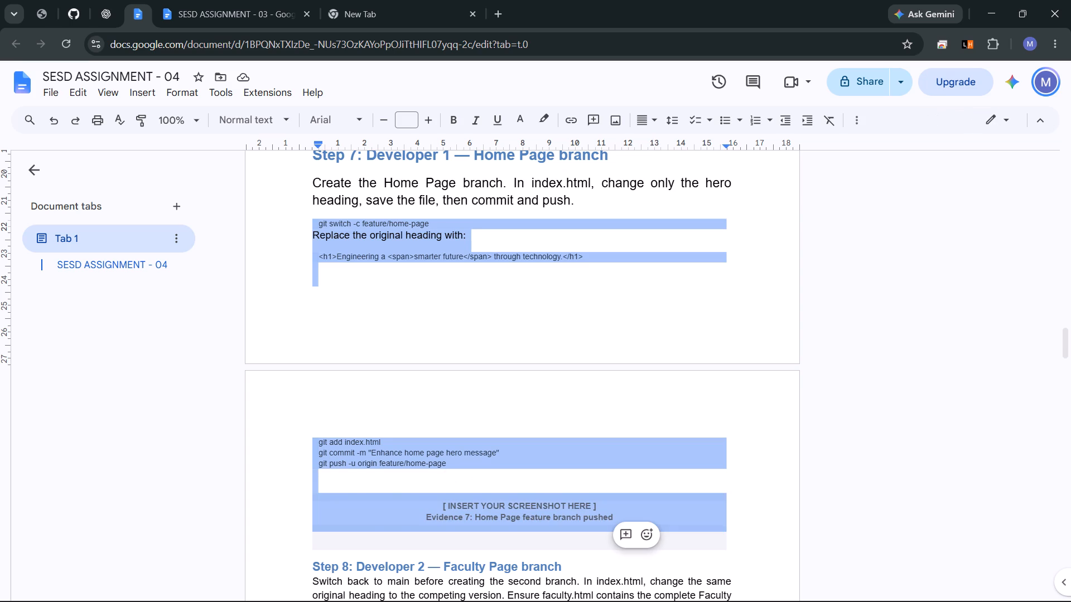
{"action": "key", "text": "BackSpace"}
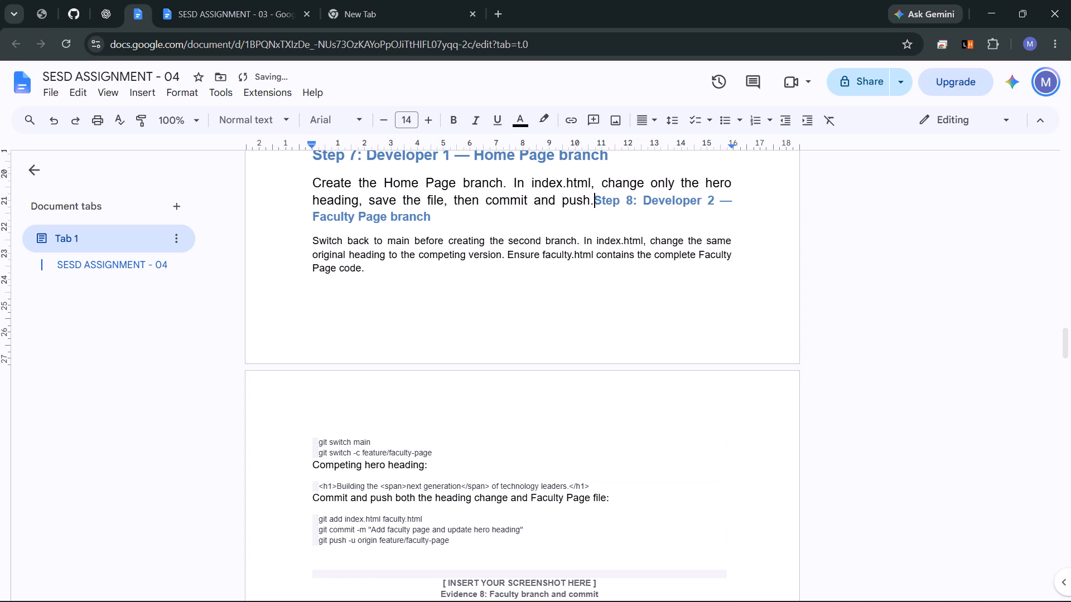
Insert four line breaks between the end of the Step 7 description and the Step 8 heading.
{"action": "key", "text": "Return"}
{"action": "key", "text": "Return"}
{"action": "key", "text": "Return"}
{"action": "key", "text": "Return"}
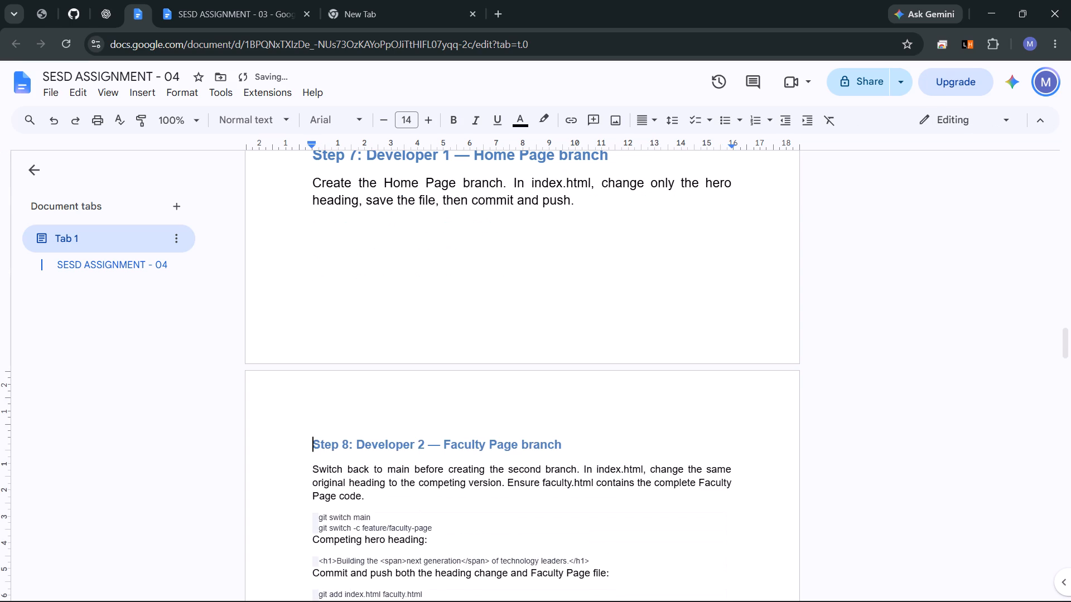
Copy the three-line command block above Step 6, from git add to git log --oneline, into the empty line below the Step 7 description.
{"action": "left_click", "coordinate": [327, 229]}
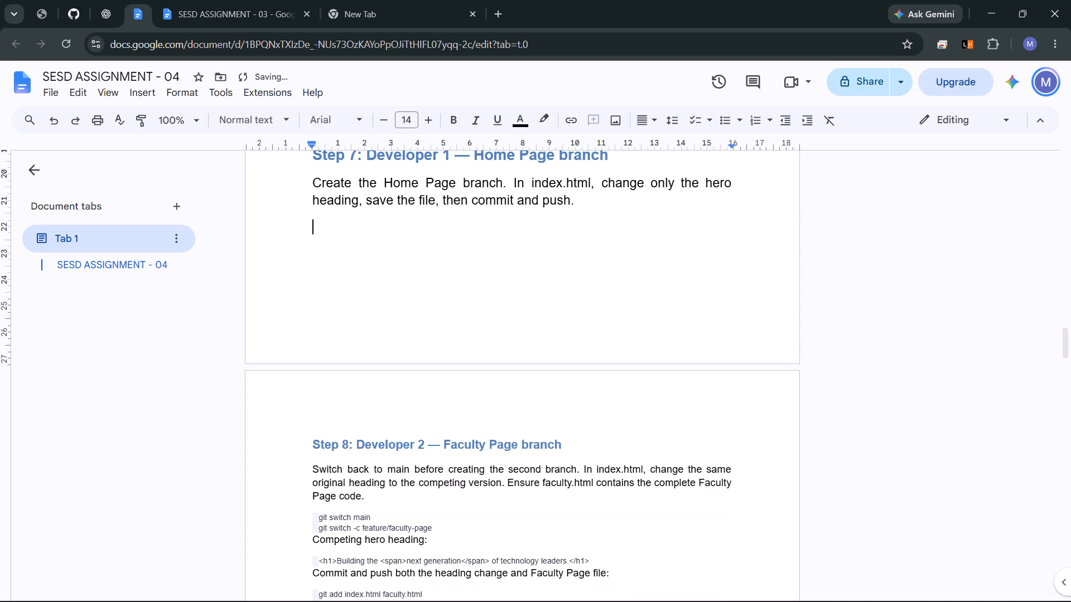
{"action": "scroll", "coordinate": [327, 229], "scroll_direction": "up", "scroll_amount": 5}
{"action": "scroll", "coordinate": [369, 271], "scroll_direction": "up", "scroll_amount": 1}
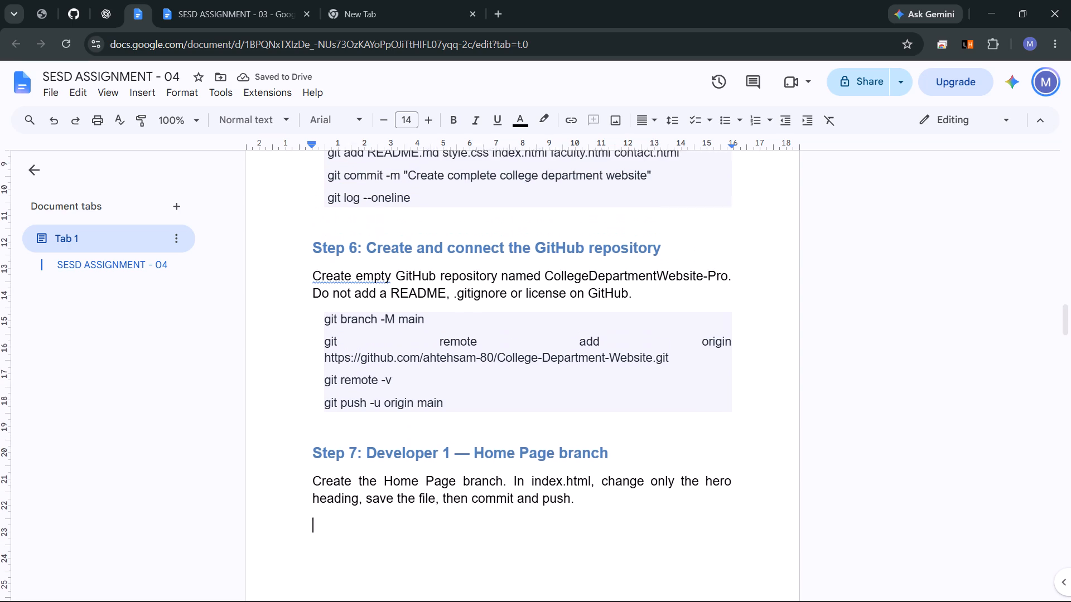
{"action": "scroll", "coordinate": [369, 271], "scroll_direction": "up", "scroll_amount": 1}
{"action": "left_click", "coordinate": [328, 213]}
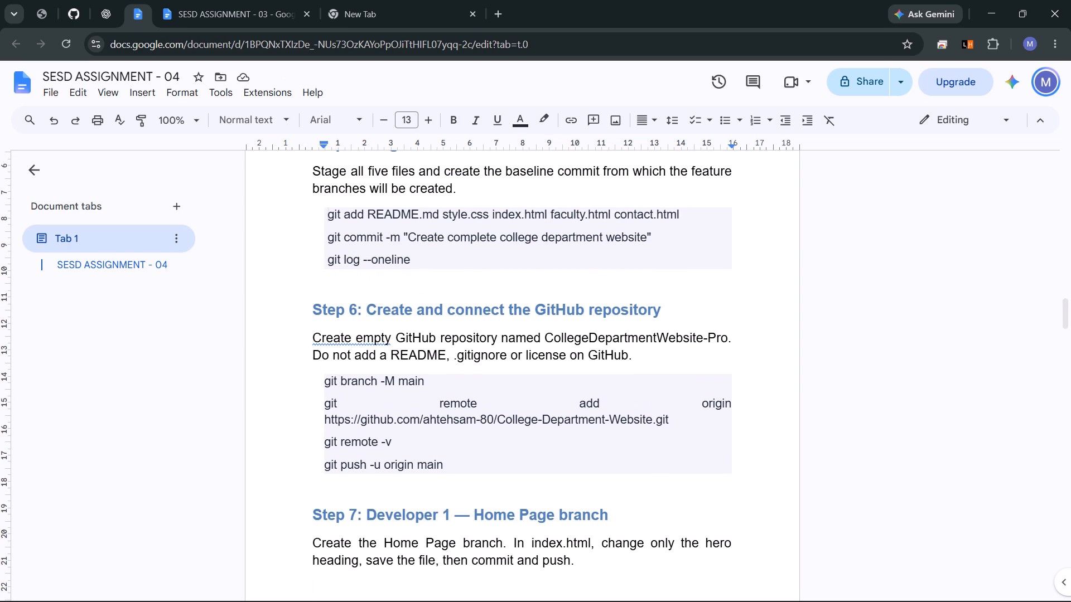
{"action": "key", "text": "shift+Down"}
{"action": "key", "text": "shift+Down"}
{"action": "key", "text": "shift+Down"}
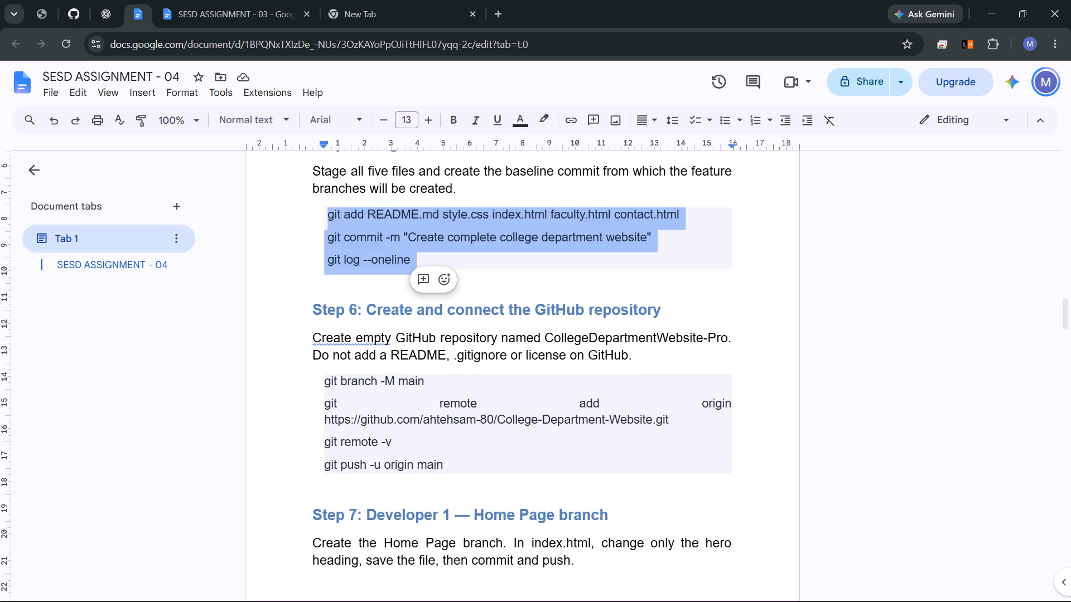
{"action": "key", "text": "ctrl+c"}
{"action": "scroll", "coordinate": [328, 213], "scroll_direction": "down", "scroll_amount": 2}
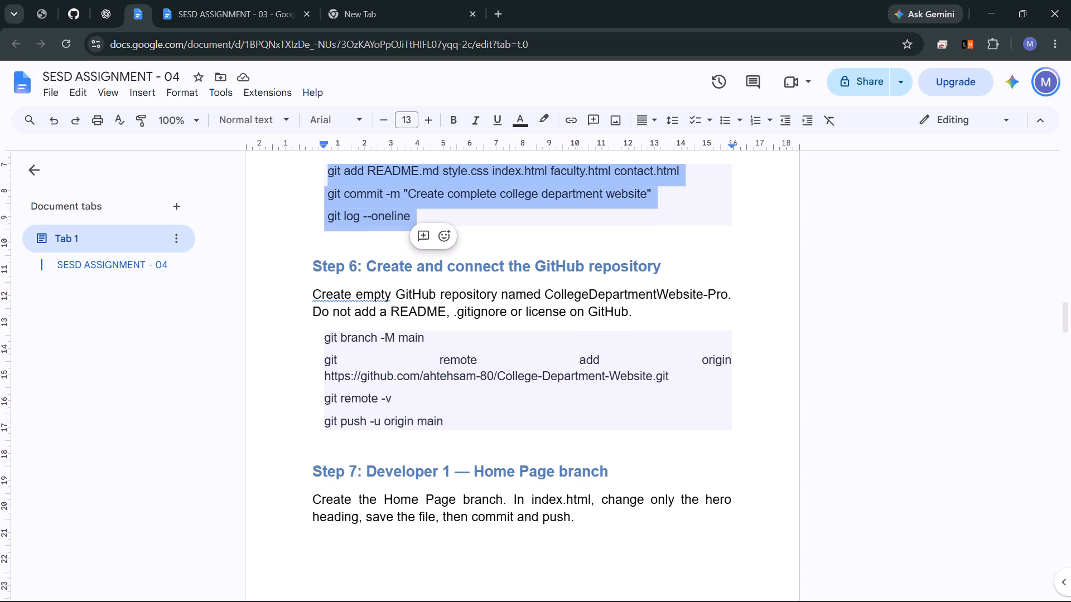
{"action": "scroll", "coordinate": [328, 213], "scroll_direction": "down", "scroll_amount": 2}
{"action": "left_click", "coordinate": [311, 339]}
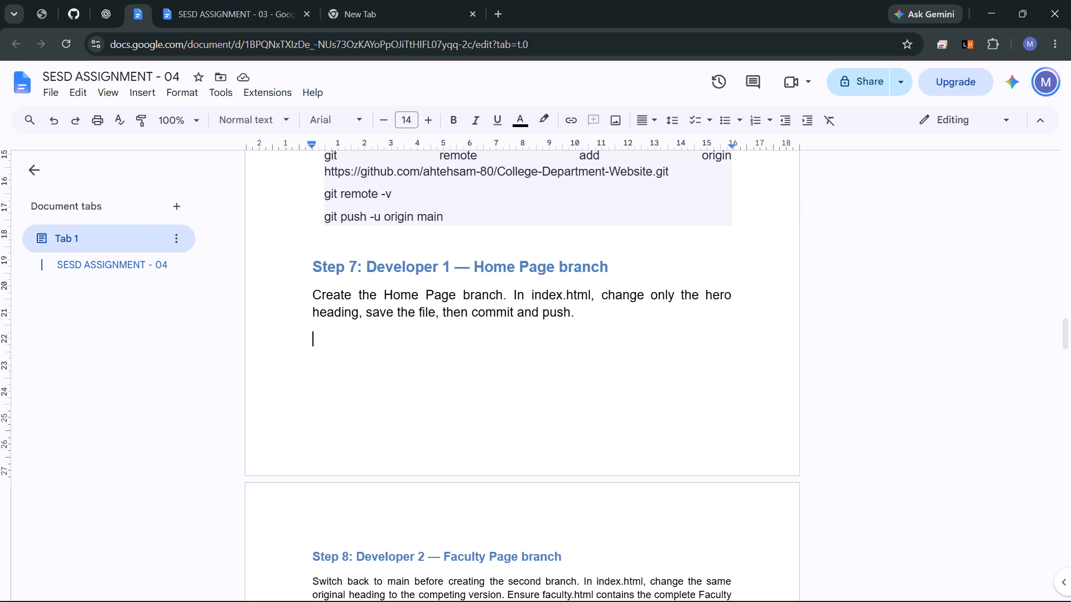
{"action": "key", "text": "ctrl+v"}
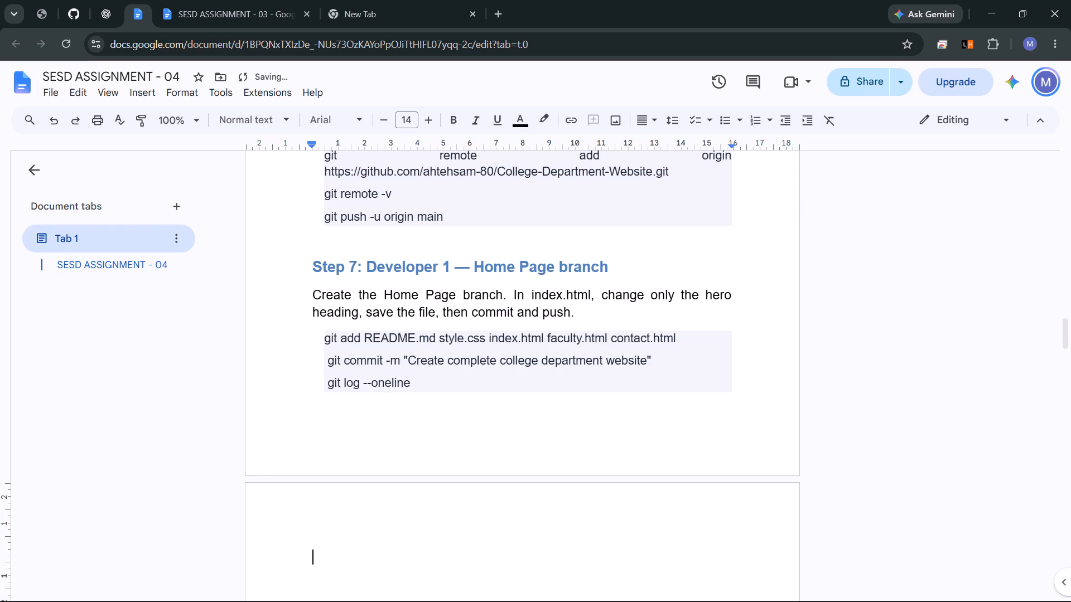
Delete the empty lines between the pasted Step 7 command block and the Step 8 heading, keeping the heading text intact.
{"action": "scroll", "coordinate": [398, 517], "scroll_direction": "down", "scroll_amount": 2}
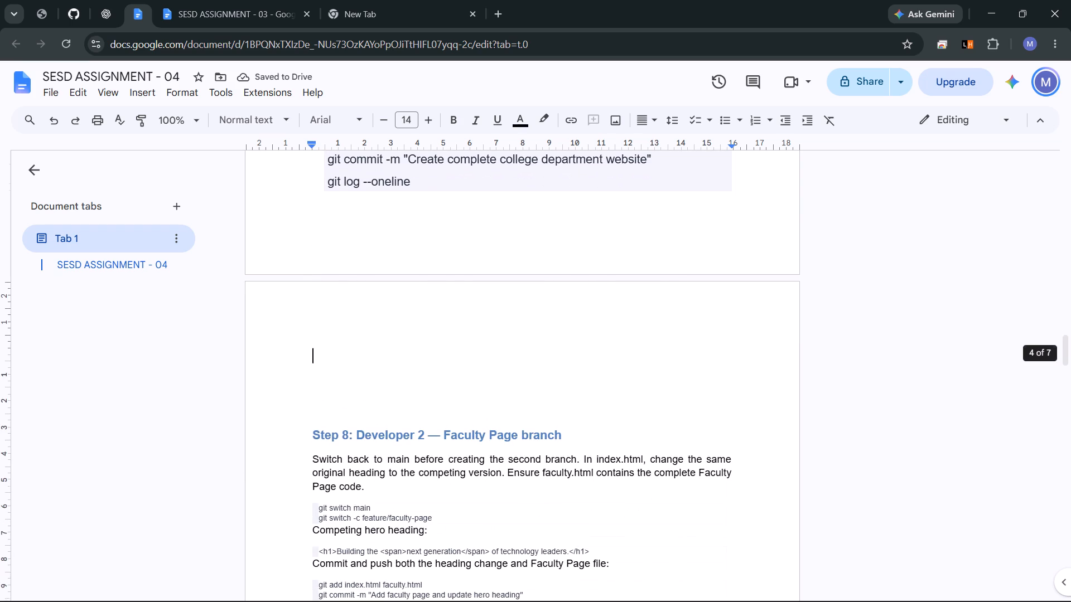
{"action": "key", "text": "BackSpace"}
{"action": "key", "text": "Down"}
{"action": "key", "text": "BackSpace"}
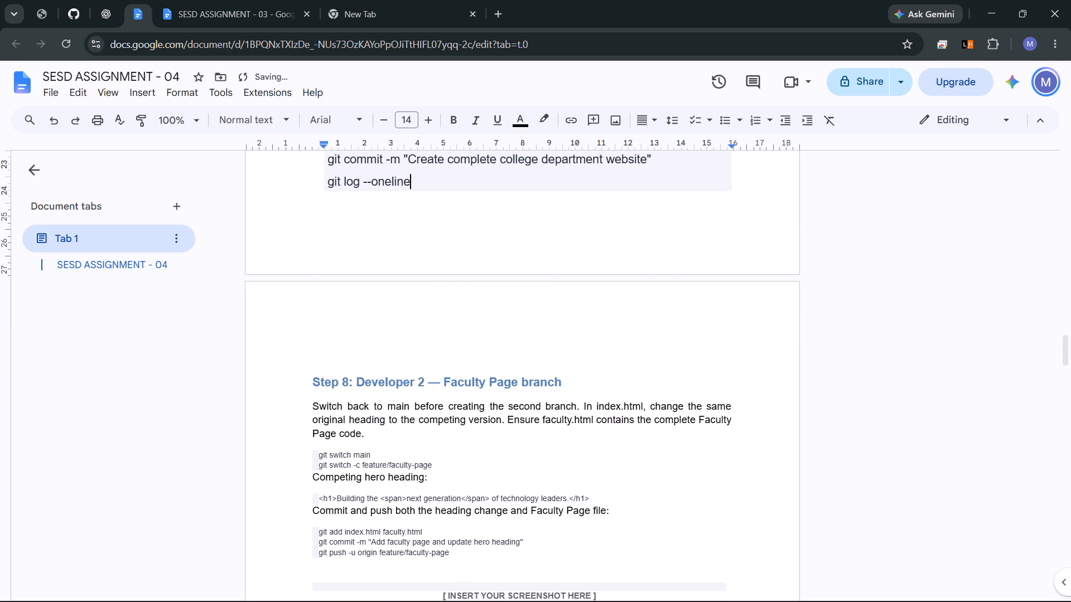
{"action": "key", "text": "Down"}
{"action": "key", "text": "BackSpace"}
{"action": "key", "text": "Down"}
{"action": "key", "text": "BackSpace"}
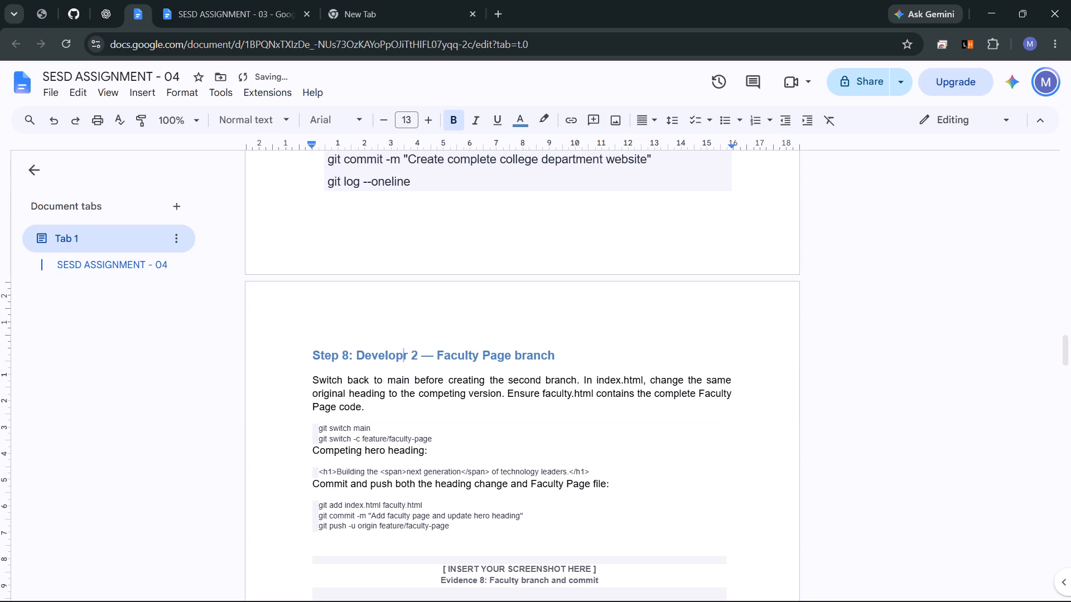
{"action": "key", "text": "ctrl+z"}
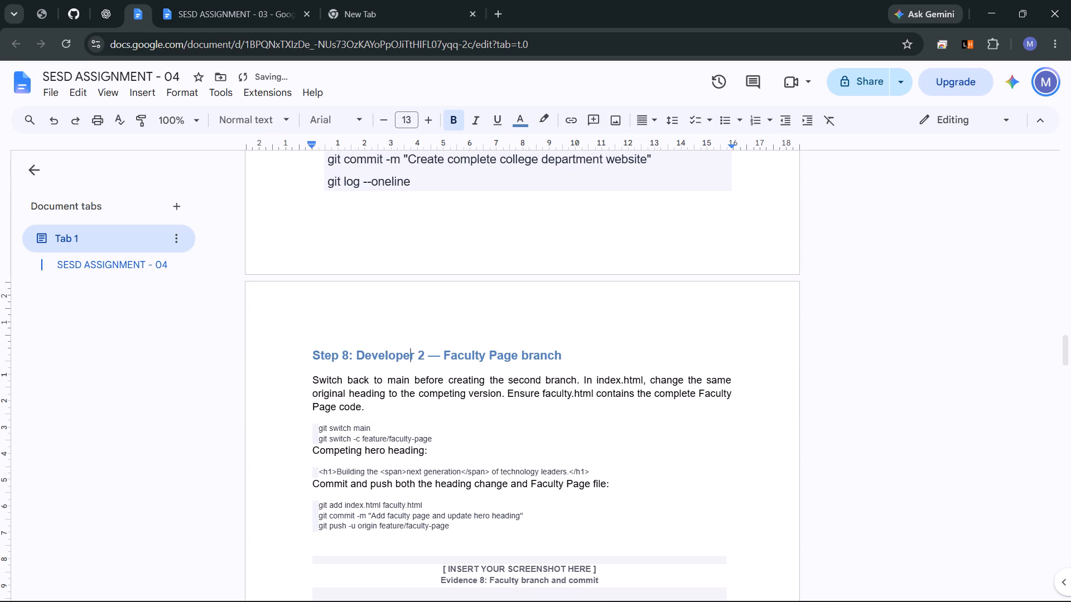
{"action": "key", "text": "ctrl+z"}
{"action": "key", "text": "BackSpace"}
{"action": "key", "text": "Down"}
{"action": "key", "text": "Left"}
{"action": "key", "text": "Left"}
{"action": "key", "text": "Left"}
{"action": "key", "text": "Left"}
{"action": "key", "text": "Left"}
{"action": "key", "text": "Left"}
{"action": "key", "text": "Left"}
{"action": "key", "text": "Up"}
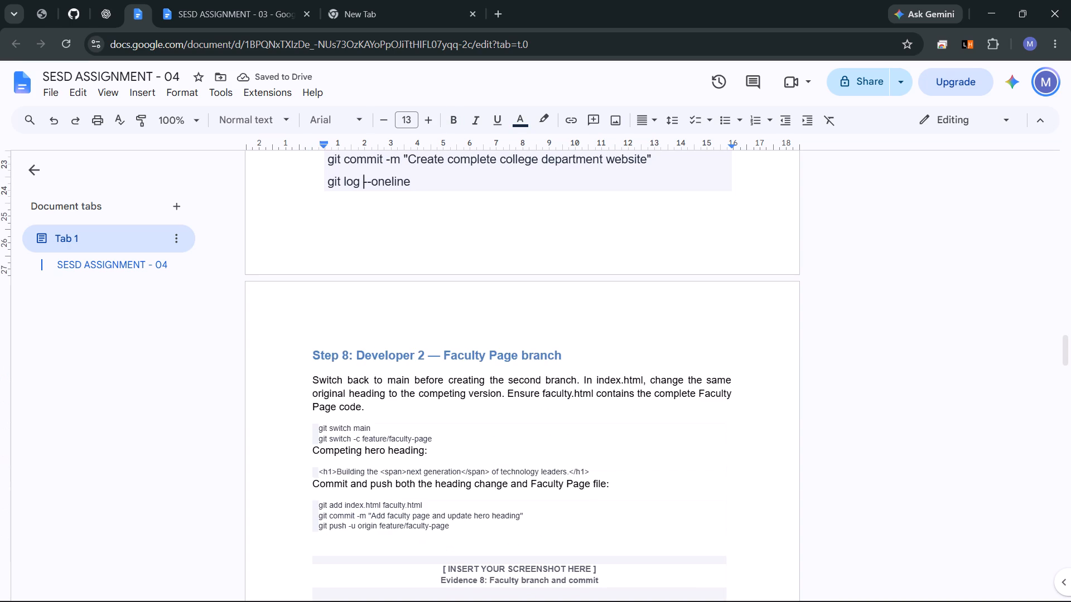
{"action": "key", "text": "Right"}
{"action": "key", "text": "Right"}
{"action": "scroll", "coordinate": [398, 517], "scroll_direction": "up", "scroll_amount": 4}
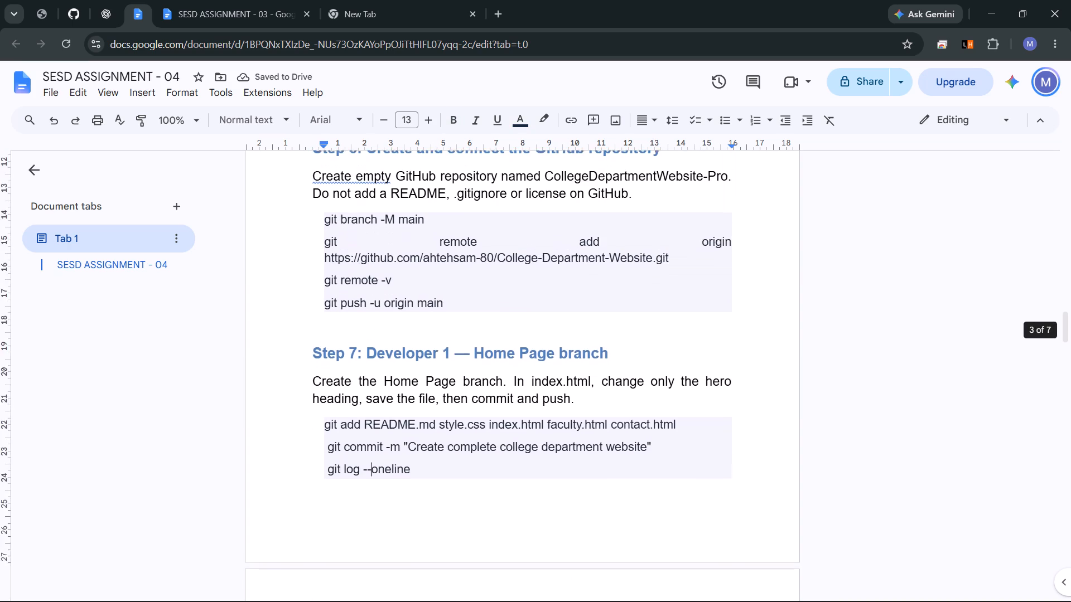
{"action": "scroll", "coordinate": [398, 517], "scroll_direction": "up", "scroll_amount": 1}
{"action": "scroll", "coordinate": [426, 454], "scroll_direction": "down", "scroll_amount": 2}
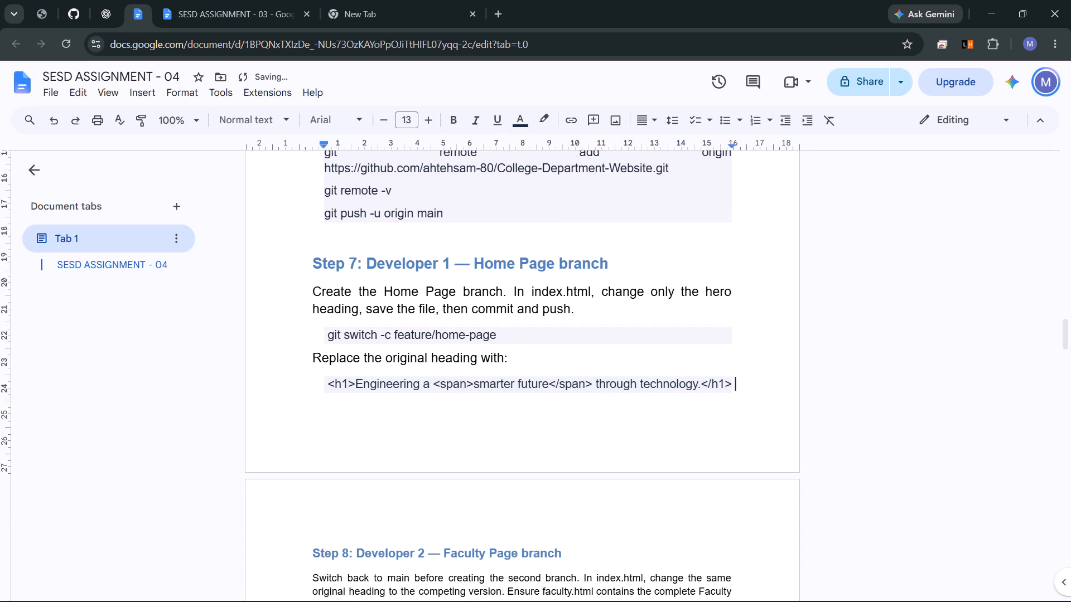
Set the font size of the "Step 8: Developer 2 — Faculty Page branch" heading to 16.
{"action": "key", "text": "Down"}
{"action": "scroll", "coordinate": [273, 448], "scroll_direction": "down", "scroll_amount": 2}
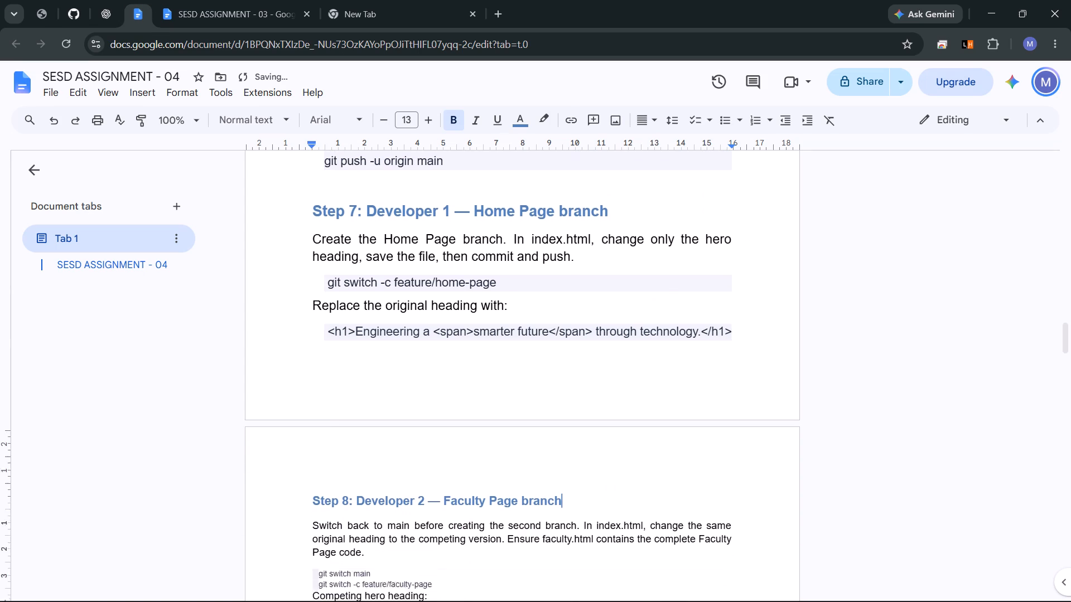
{"action": "scroll", "coordinate": [273, 448], "scroll_direction": "down", "scroll_amount": 2}
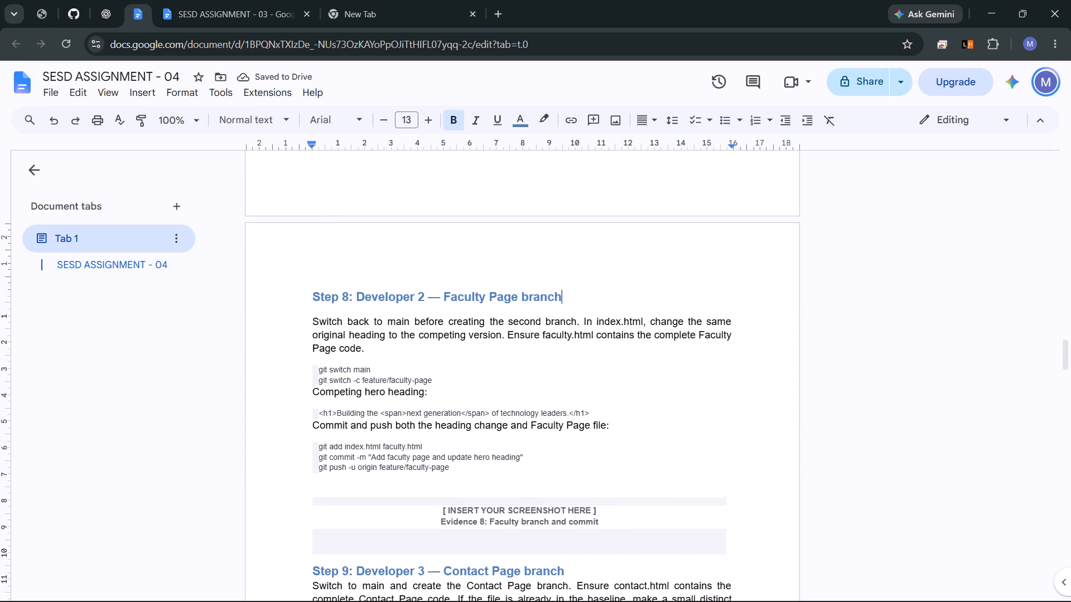
{"action": "left_click", "coordinate": [310, 289]}
{"action": "key", "text": "shift+Down"}
{"action": "triple_click", "coordinate": [429, 117]}
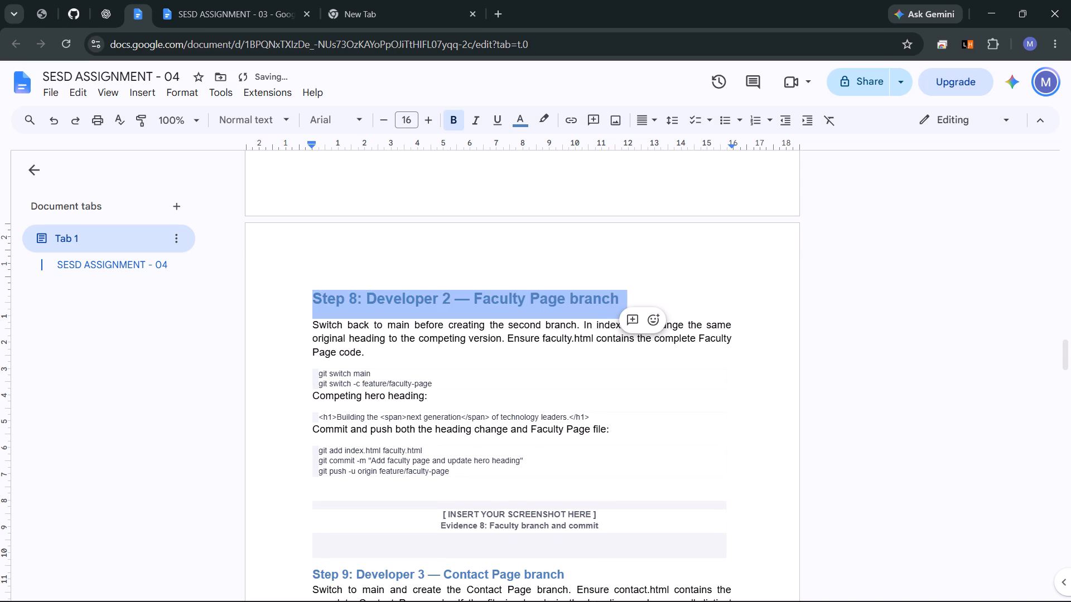
Set the font size of the Step 8 paragraph starting "Switch back to main before creating the second branch" to 14.
{"action": "left_click", "coordinate": [311, 324]}
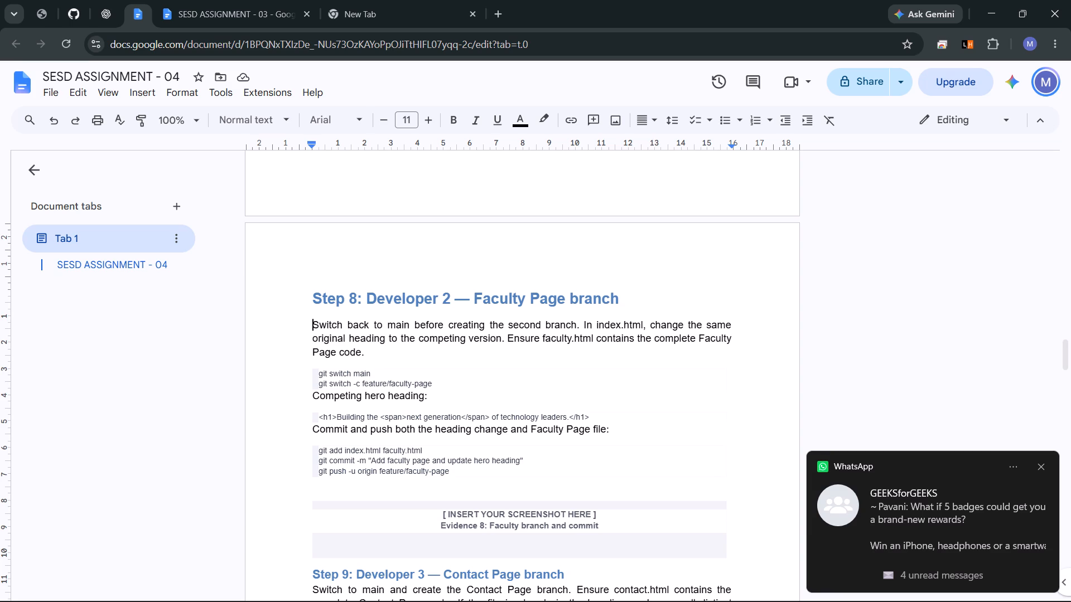
{"action": "key", "text": "shift+Down"}
{"action": "key", "text": "shift+Down"}
{"action": "key", "text": "shift+Down"}
{"action": "key", "text": "shift+Left"}
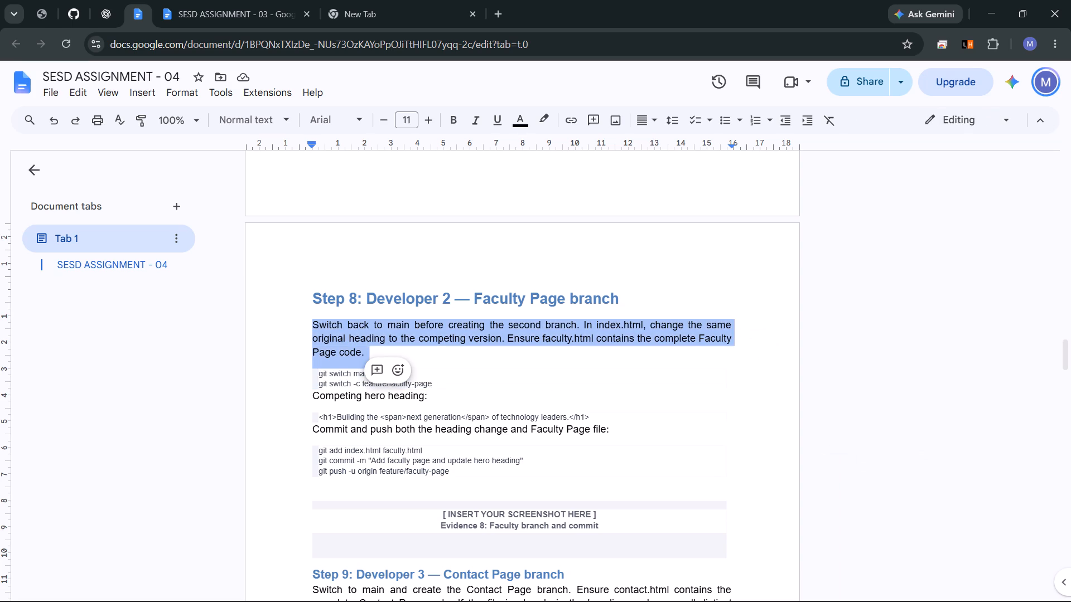
{"action": "triple_click", "coordinate": [427, 119]}
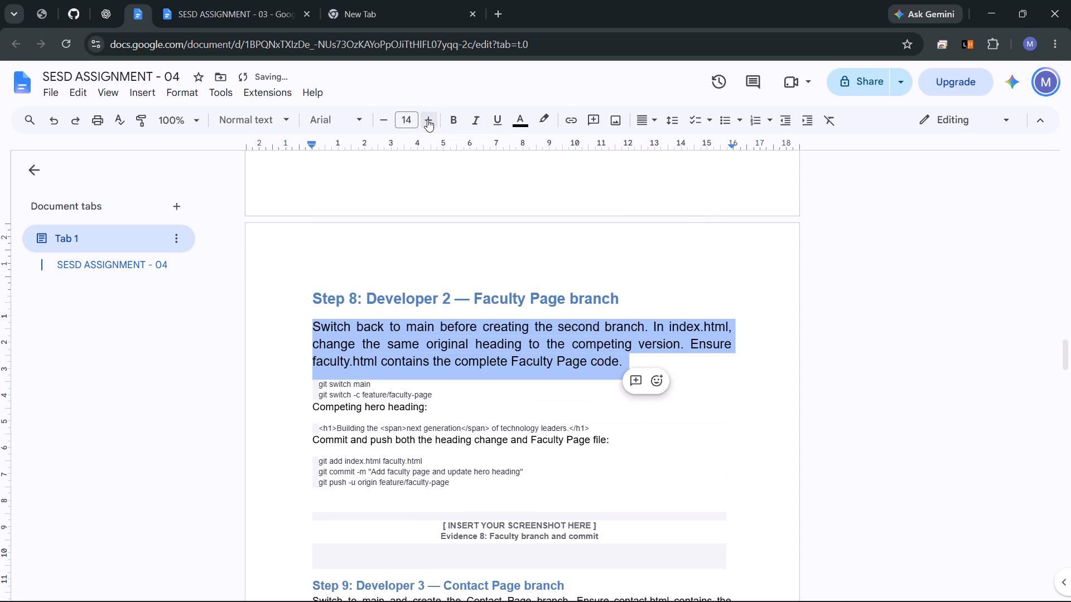
Replace Step 8's small shaded block with the two git switch commands by an empty line above "Competing hero heading:".
{"action": "left_click", "coordinate": [317, 386]}
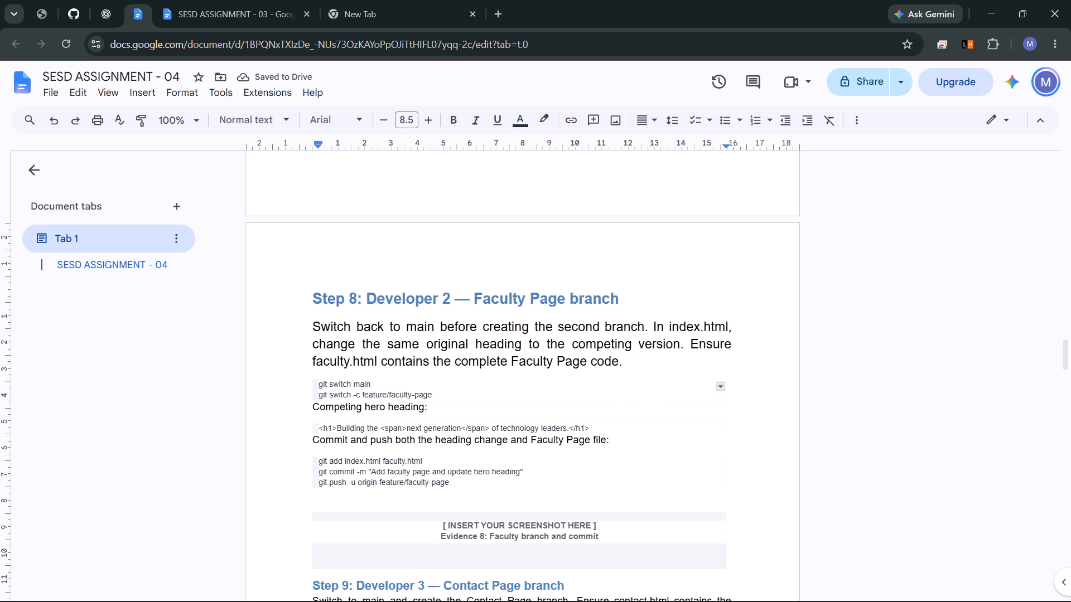
{"action": "key", "text": "shift+Down"}
{"action": "key", "text": "shift+Down"}
{"action": "key", "text": "shift+Left"}
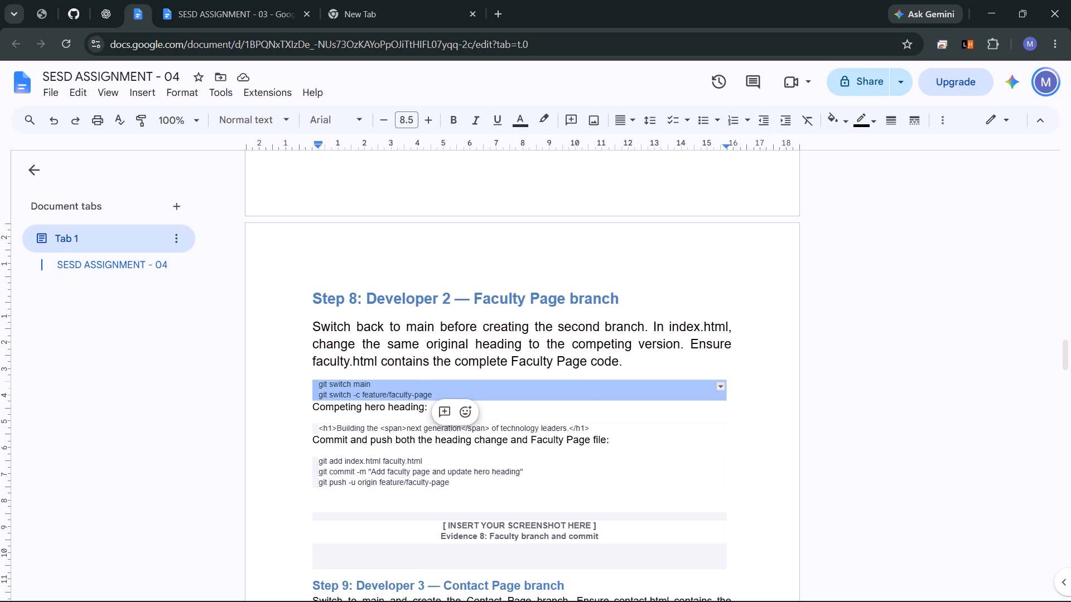
{"action": "key", "text": "BackSpace"}
{"action": "key", "text": "Return"}
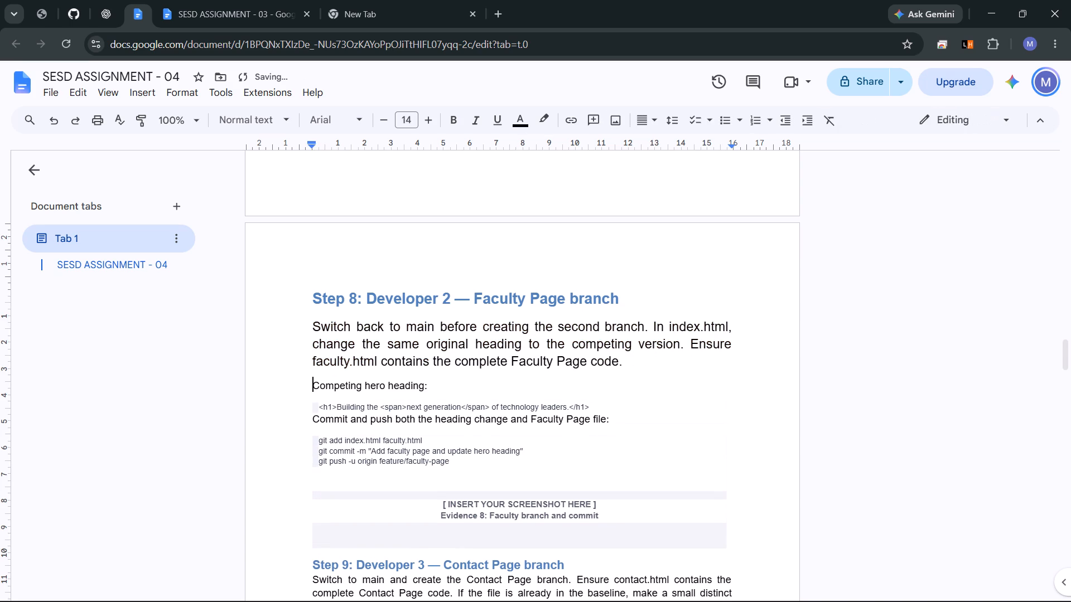
{"action": "key", "text": "Return"}
{"action": "key", "text": "Up"}
Copy the shaded git switch -c feature/home-page line from Step 7 into the empty line below the Step 8 description, with a leading space.
{"action": "scroll", "coordinate": [313, 397], "scroll_direction": "up", "scroll_amount": 3}
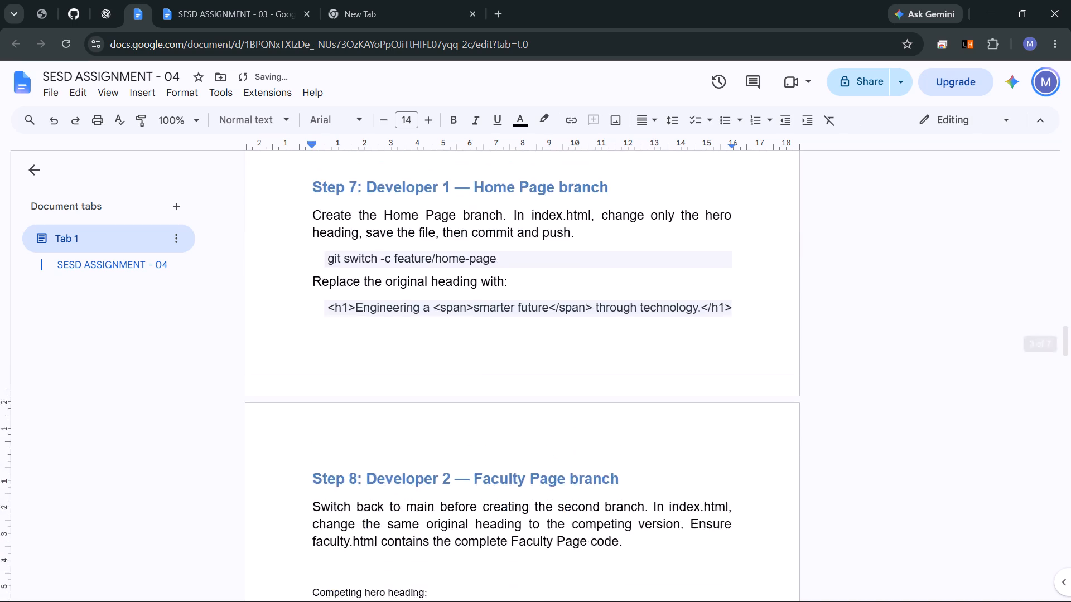
{"action": "scroll", "coordinate": [313, 397], "scroll_direction": "right", "scroll_amount": 1}
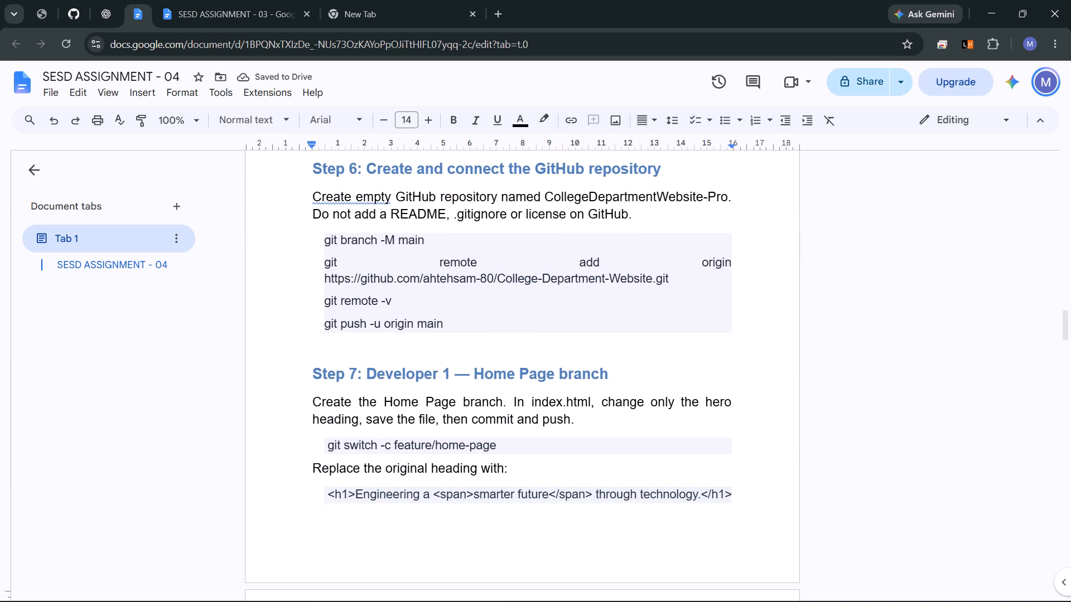
{"action": "left_click", "coordinate": [329, 448]}
{"action": "key", "text": "shift+Down"}
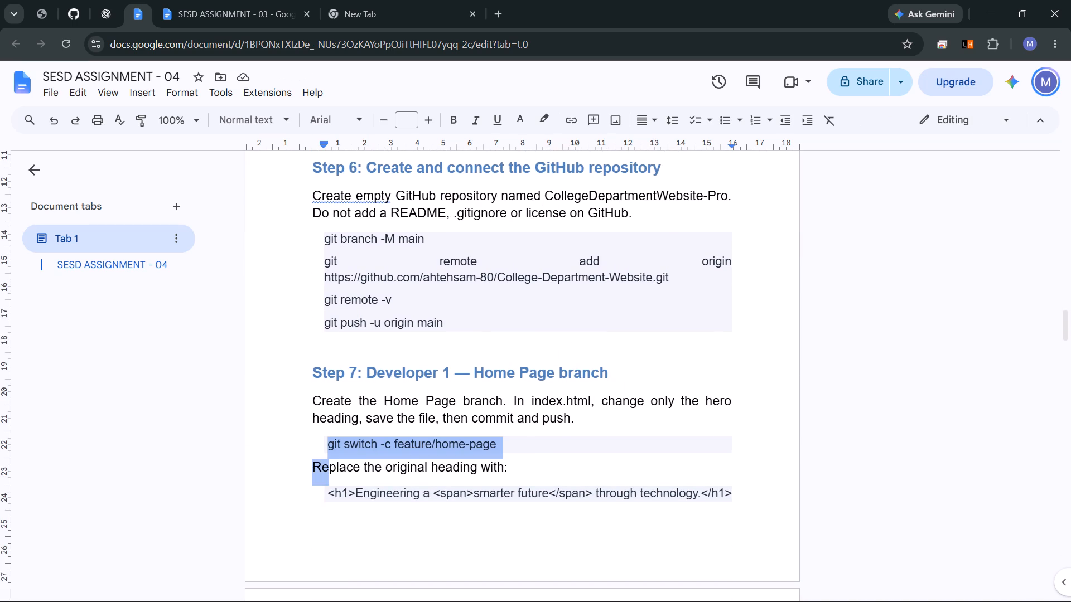
{"action": "key", "text": "shift+Left"}
{"action": "key", "text": "shift+Left"}
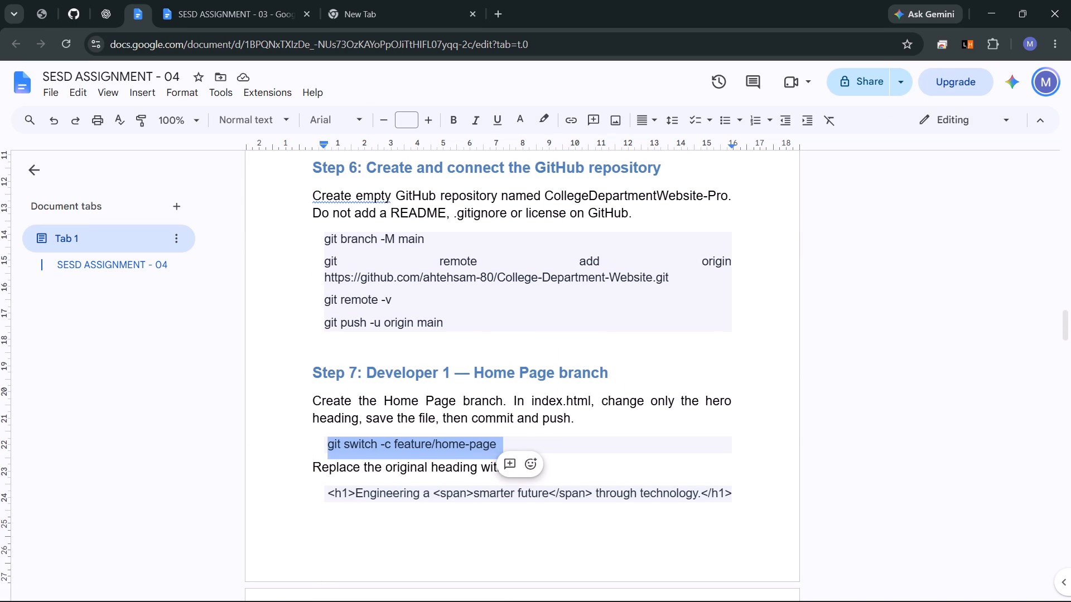
{"action": "key", "text": "ctrl+c"}
{"action": "scroll", "coordinate": [329, 448], "scroll_direction": "down", "scroll_amount": 6}
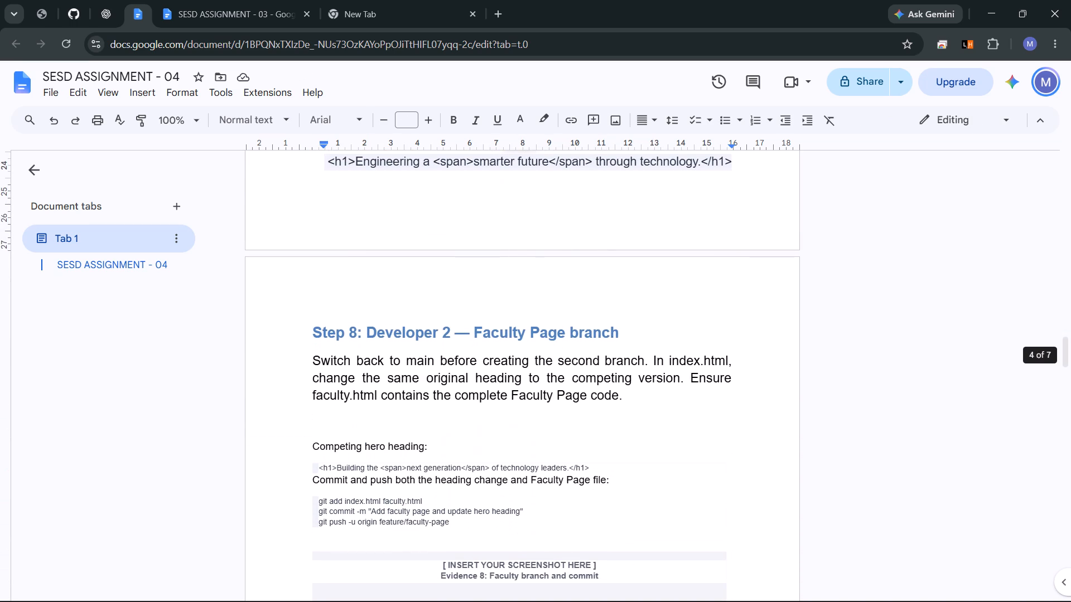
{"action": "left_click", "coordinate": [321, 419]}
{"action": "key", "text": "ctrl+v"}
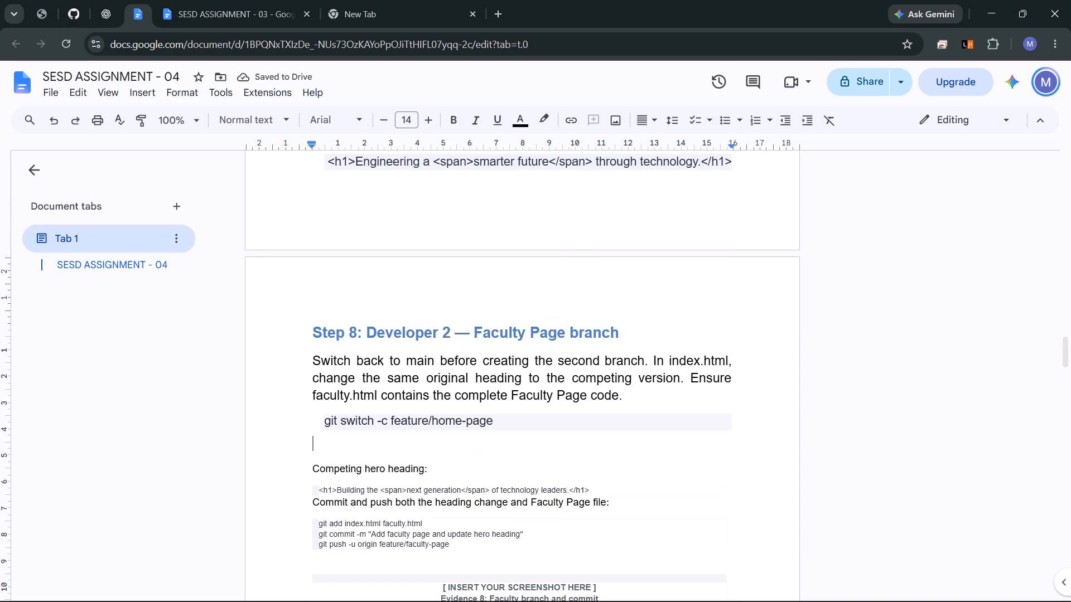
{"action": "left_click", "coordinate": [325, 423]}
{"action": "key", "text": "space"}
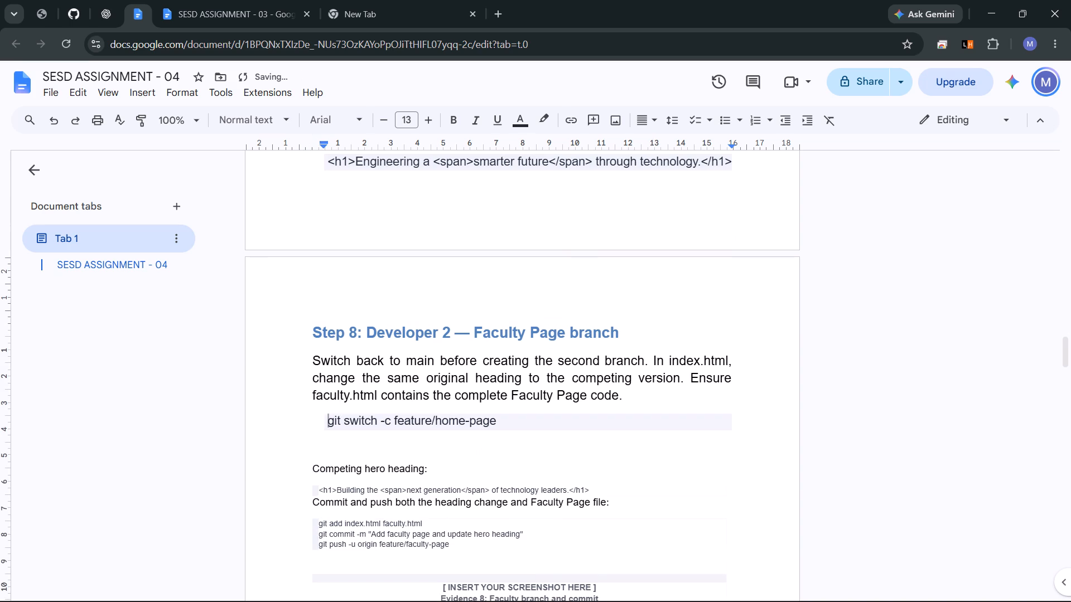
Copy the "git switch main" and "git switch -c feature/faculty-page" lines from Step 8 of the ChatGPT reference document.
{"action": "key", "text": "shift+Down"}
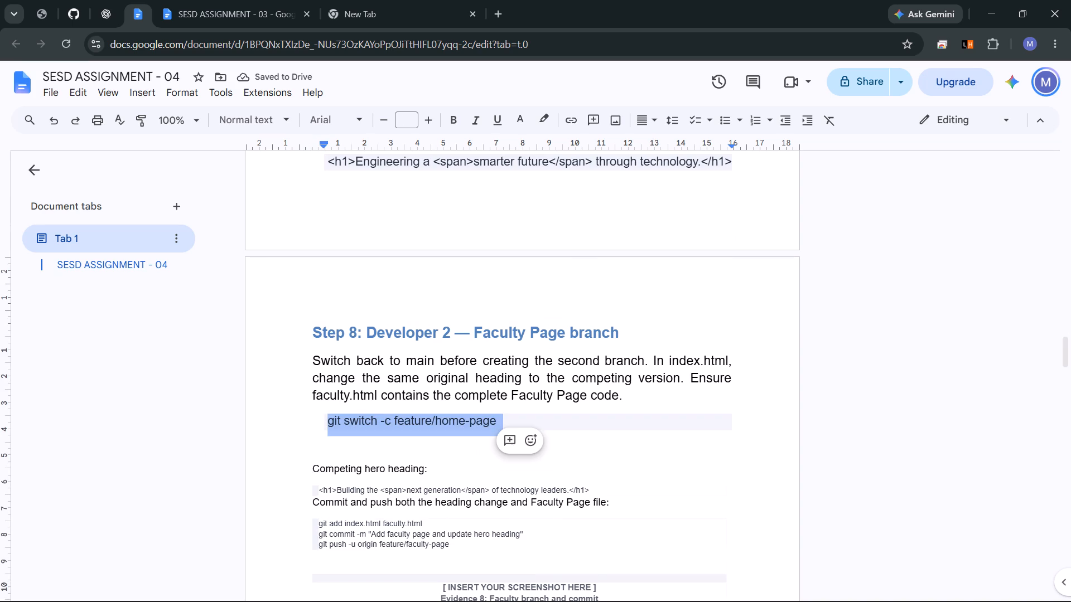
{"action": "left_click_drag", "start_coordinate": [102, 16], "coordinate": [520, 384]}
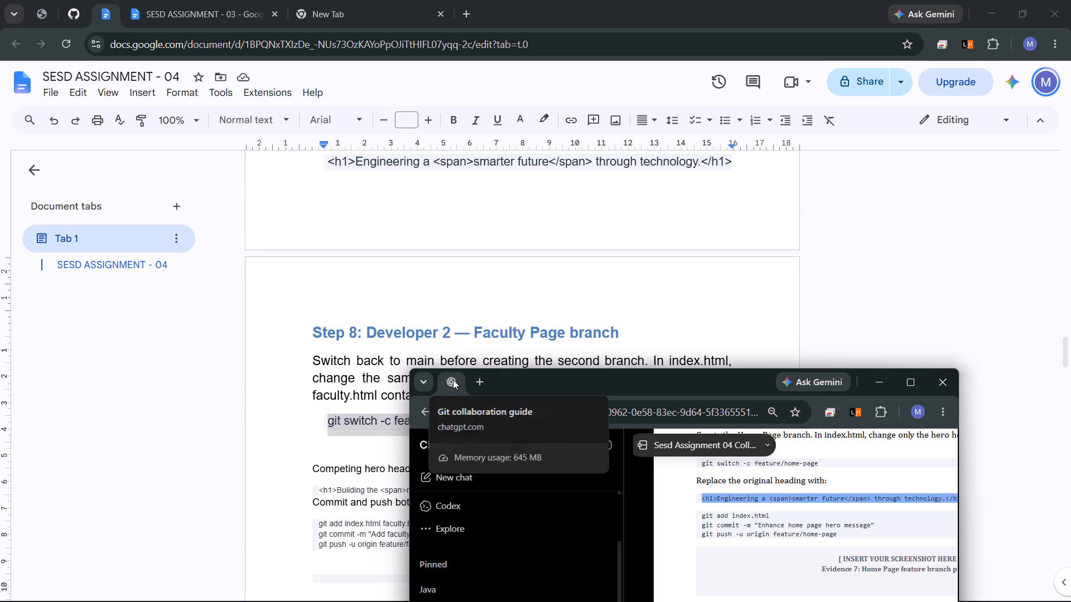
{"action": "left_click_drag", "start_coordinate": [453, 380], "coordinate": [101, 24]}
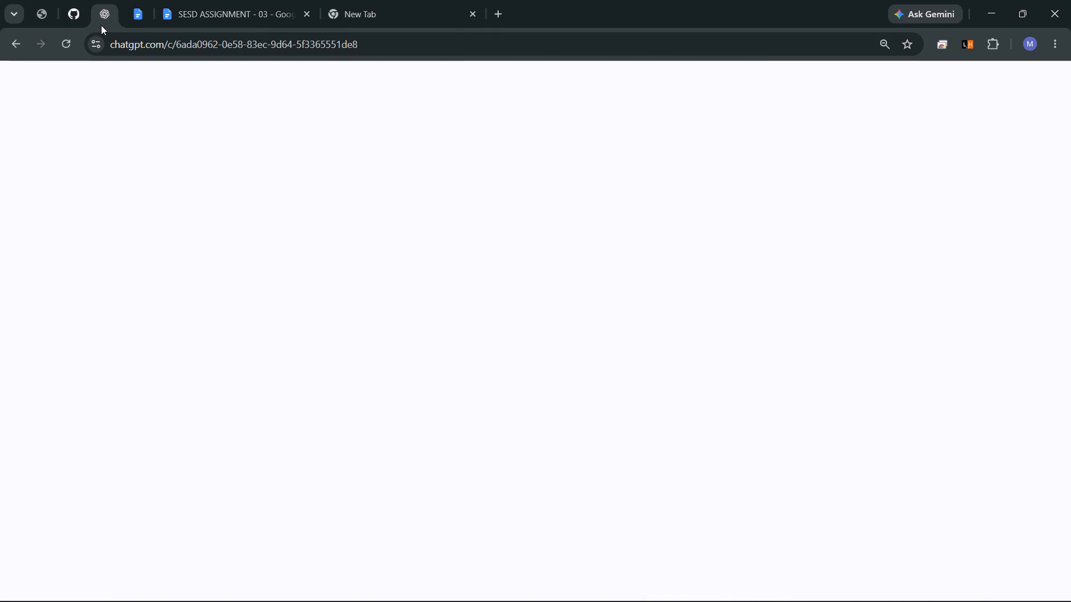
{"action": "left_click", "coordinate": [129, 27]}
{"action": "left_click", "coordinate": [107, 16]}
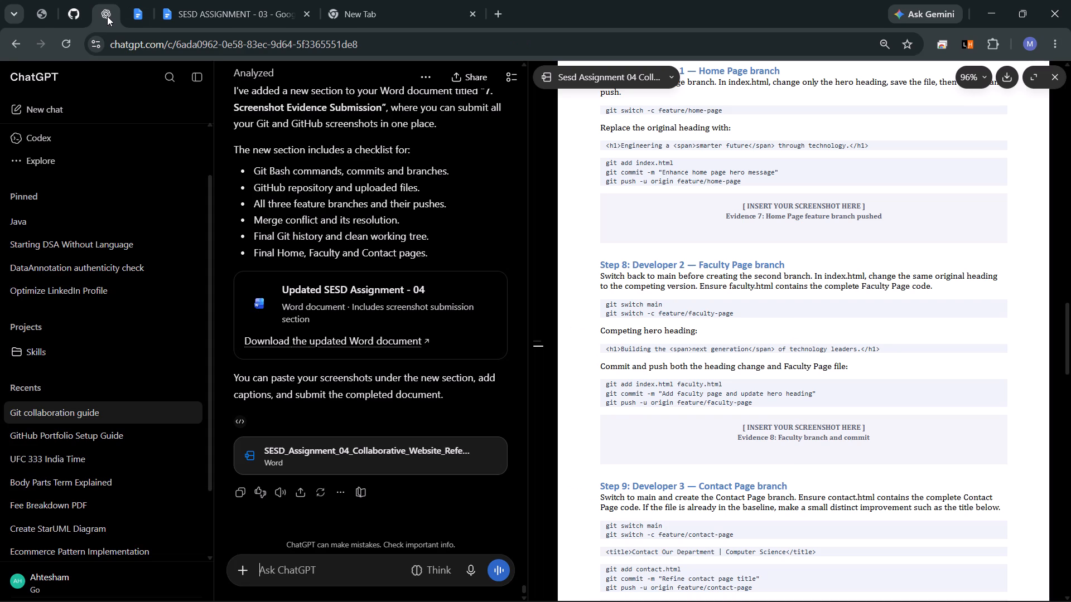
{"action": "scroll", "coordinate": [858, 307], "scroll_direction": "down", "scroll_amount": 1}
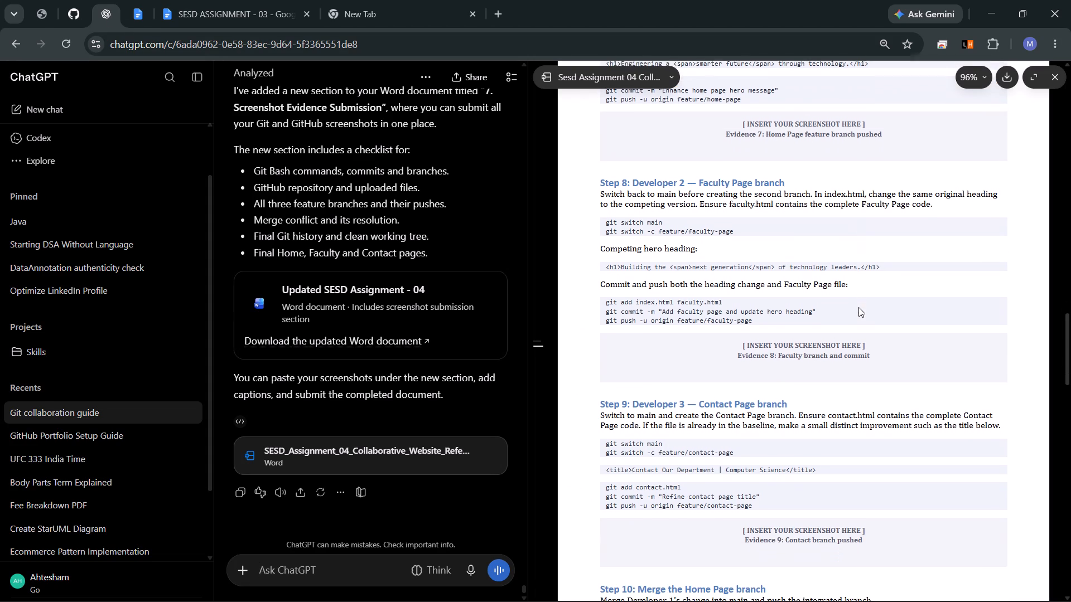
{"action": "scroll", "coordinate": [858, 307], "scroll_direction": "down", "scroll_amount": 2}
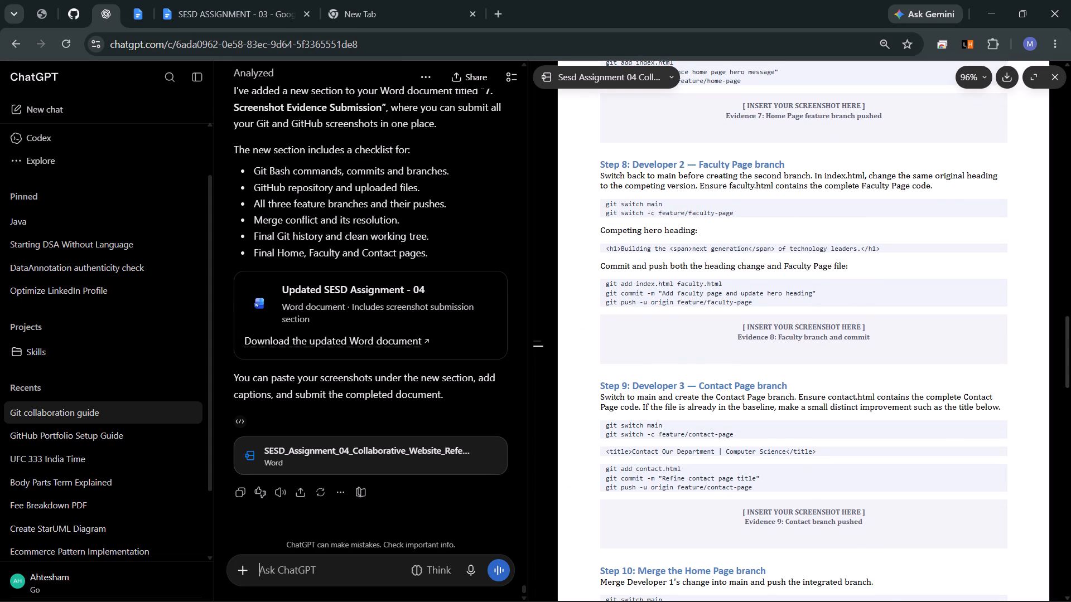
{"action": "scroll", "coordinate": [606, 200], "scroll_direction": "up", "scroll_amount": 1}
{"action": "scroll", "coordinate": [606, 200], "scroll_direction": "down", "scroll_amount": 1}
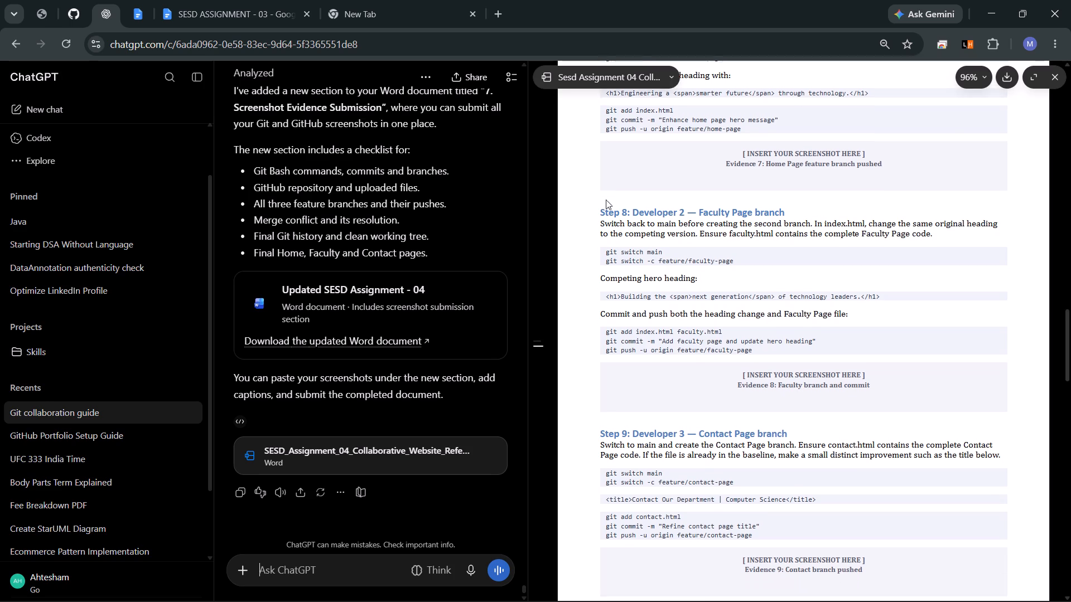
{"action": "scroll", "coordinate": [606, 200], "scroll_direction": "down", "scroll_amount": 1}
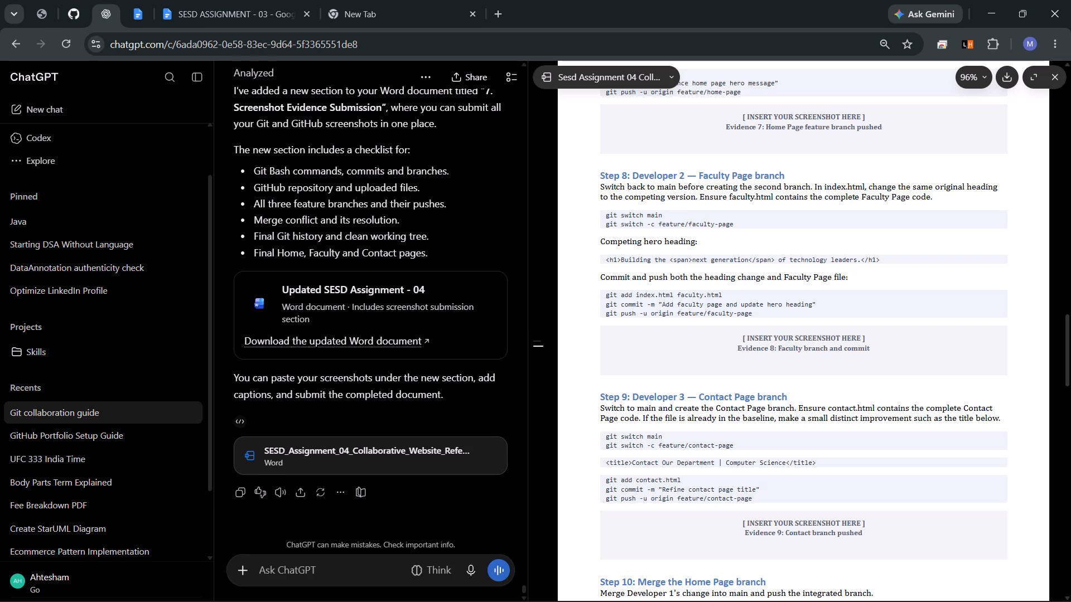
{"action": "left_click_drag", "start_coordinate": [607, 216], "coordinate": [734, 226]}
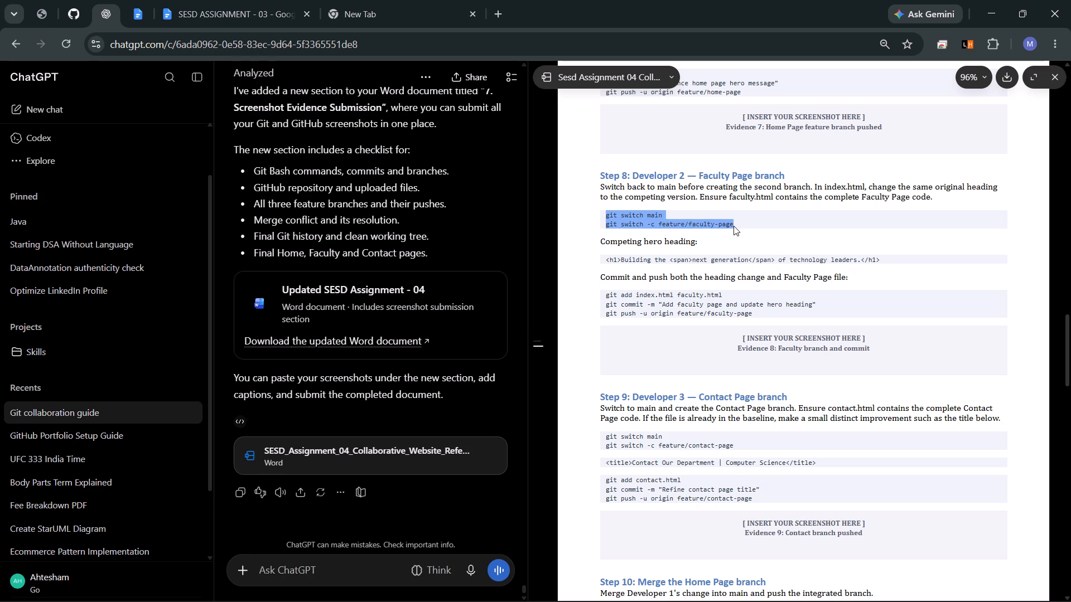
{"action": "key", "text": "ctrl+c"}
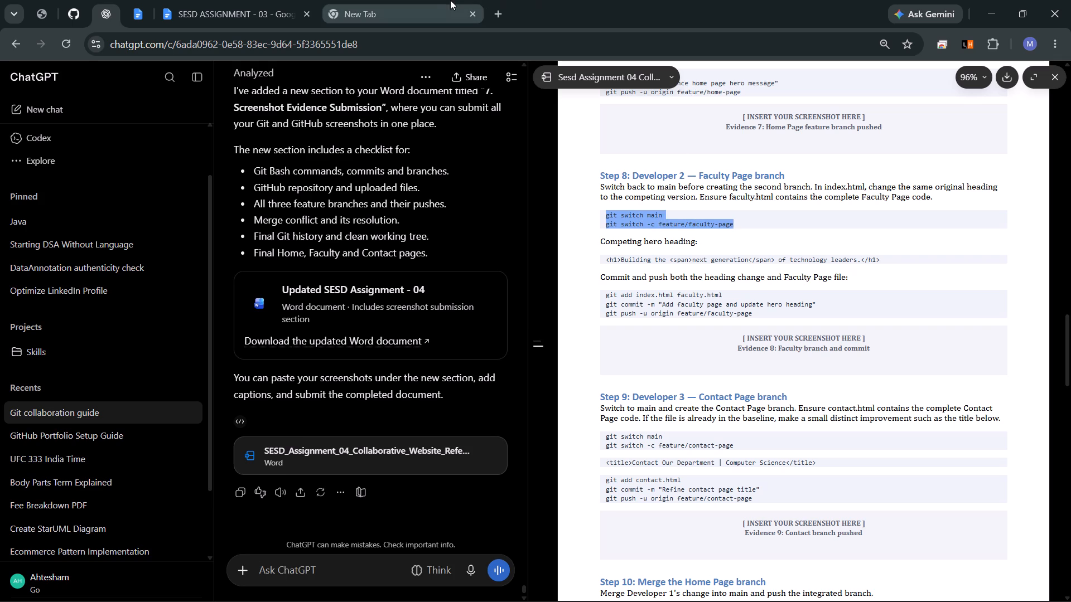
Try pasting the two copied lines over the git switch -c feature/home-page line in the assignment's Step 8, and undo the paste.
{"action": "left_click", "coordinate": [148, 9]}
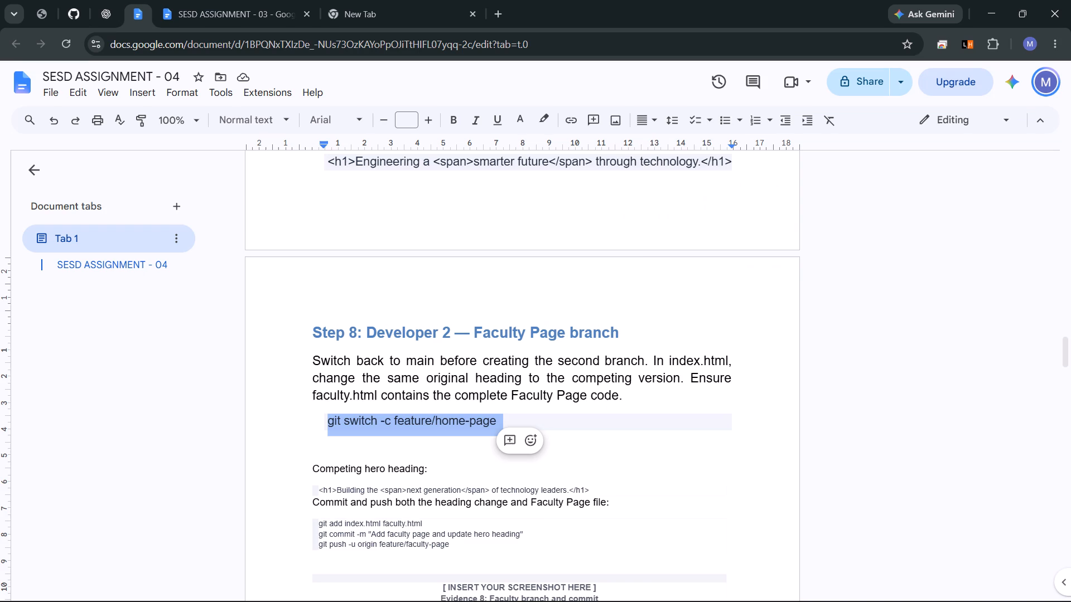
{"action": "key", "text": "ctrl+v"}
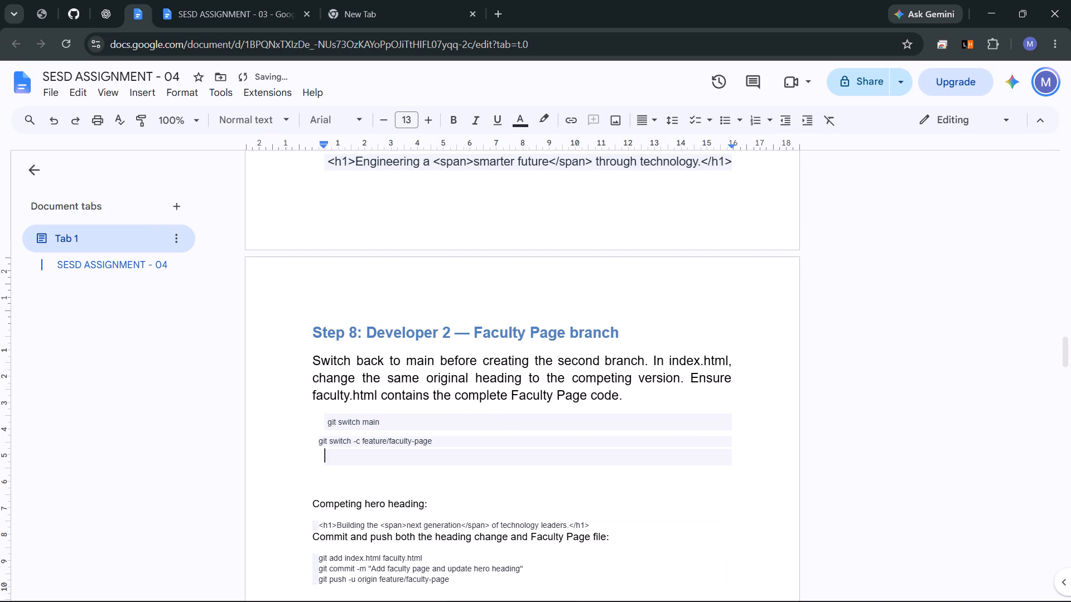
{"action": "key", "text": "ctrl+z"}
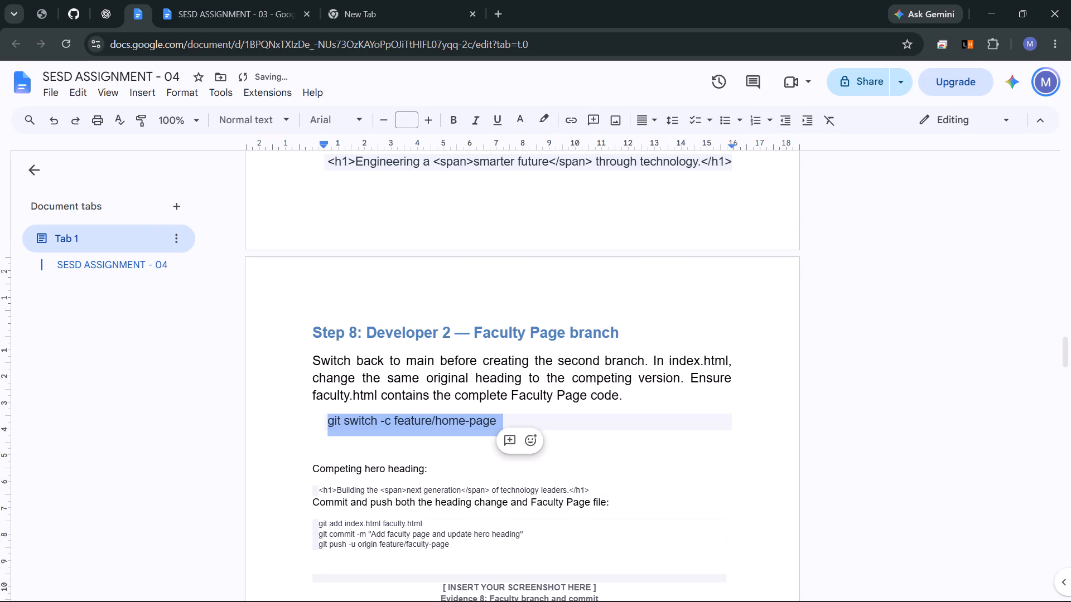
In Notepad, replace the old git switch command with the two copied lines and remove the blank line between them.
{"action": "left_click", "coordinate": [690, 580]}
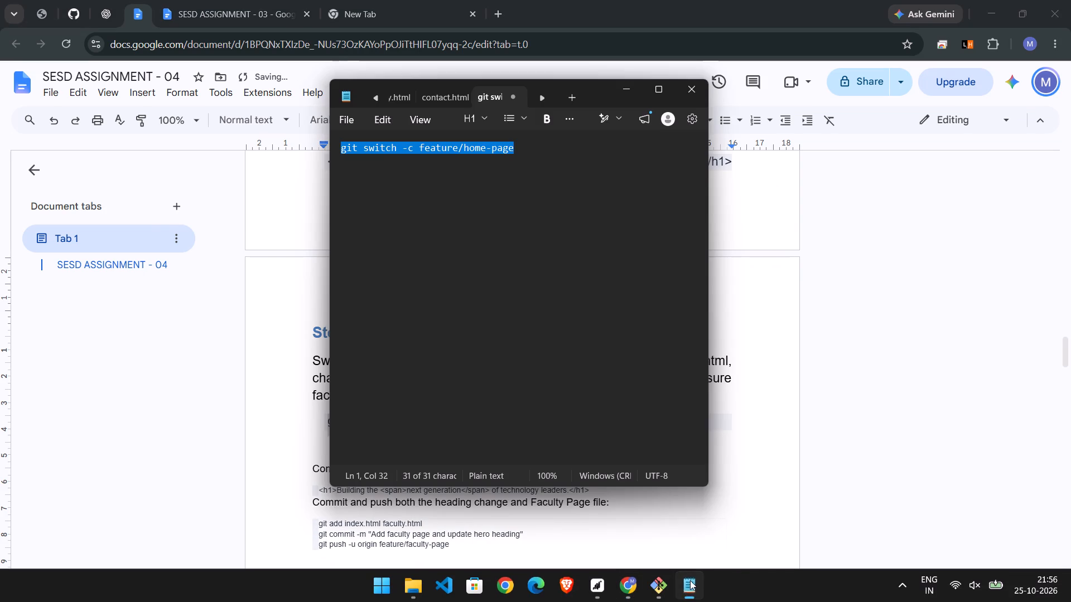
{"action": "key", "text": "ctrl+v"}
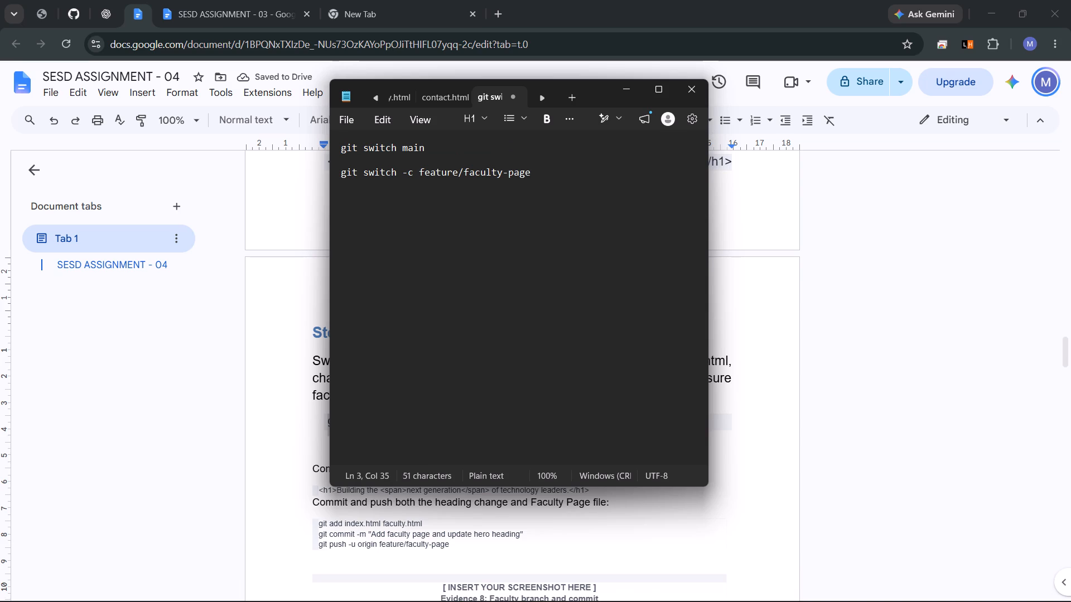
{"action": "key", "text": "Up"}
{"action": "key", "text": "BackSpace"}
Replace the git switch -c feature/home-page line in the assignment's Step 8 with both cleaned lines from Notepad, leaving no extra empty line.
{"action": "key", "text": "Left"}
{"action": "key", "text": "Left"}
{"action": "key", "text": "Left"}
{"action": "key", "text": "Left"}
{"action": "key", "text": "Left"}
{"action": "key", "text": "Left"}
{"action": "key", "text": "Left"}
{"action": "key", "text": "Left"}
{"action": "key", "text": "Left"}
{"action": "key", "text": "Left"}
{"action": "key", "text": "Left"}
{"action": "key", "text": "Left"}
{"action": "key", "text": "Left"}
{"action": "key", "text": "Left"}
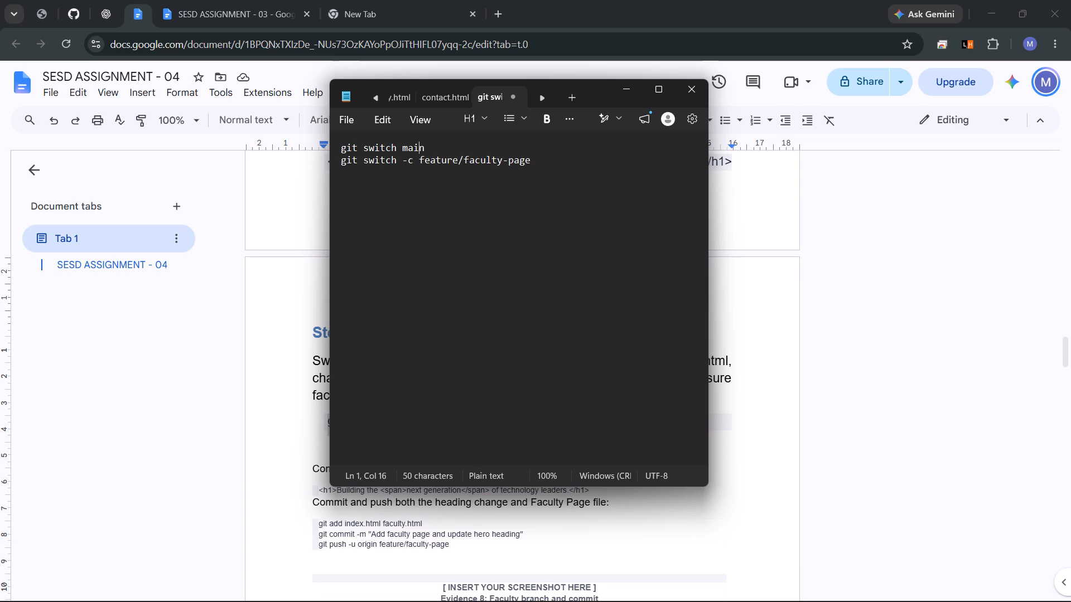
{"action": "key", "text": "Left"}
{"action": "key", "text": "Return"}
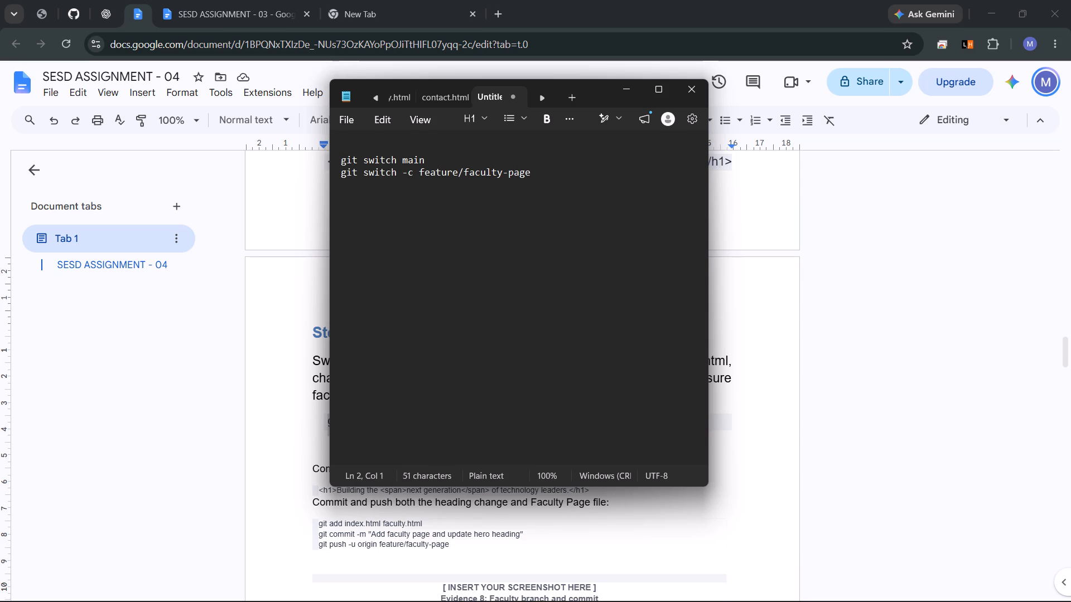
{"action": "key", "text": "BackSpace"}
{"action": "key", "text": "shift+Down"}
{"action": "key", "text": "shift+Down"}
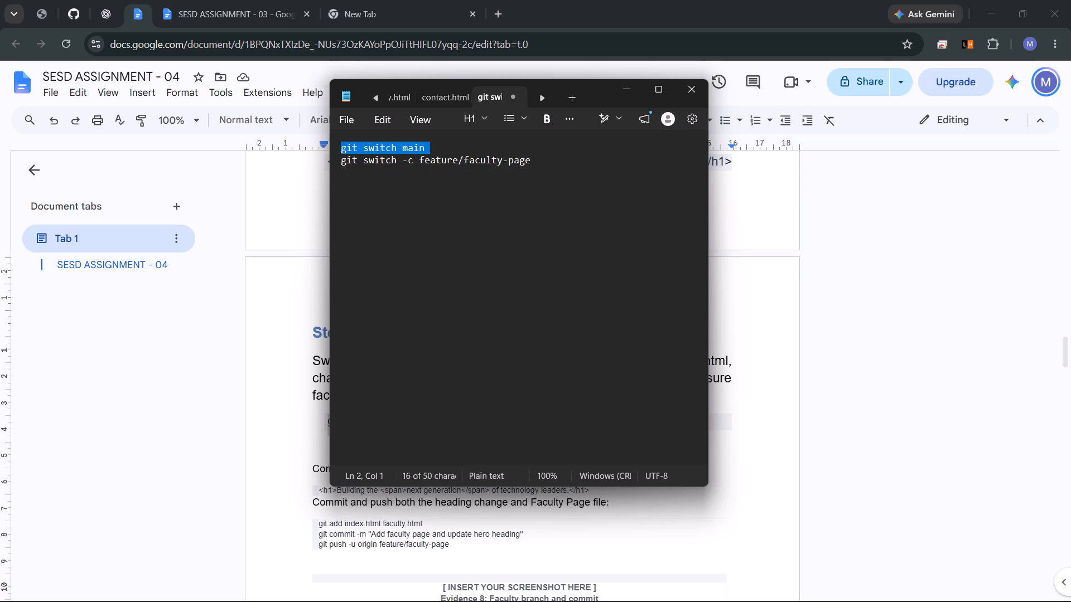
{"action": "key", "text": "ctrl+c"}
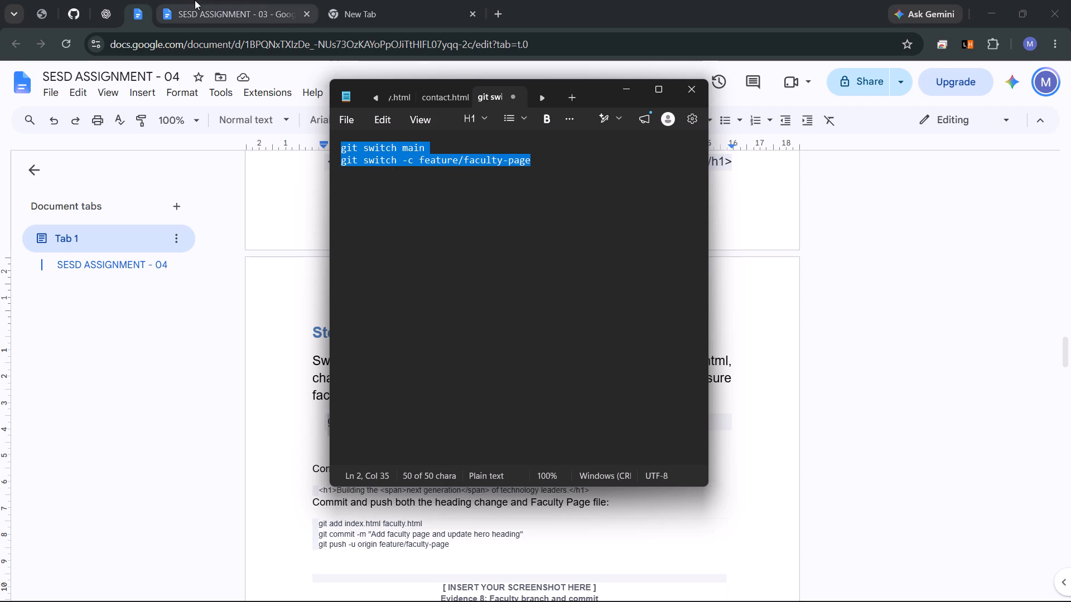
{"action": "left_click", "coordinate": [295, 290]}
{"action": "scroll", "coordinate": [295, 290], "scroll_direction": "down", "scroll_amount": 2}
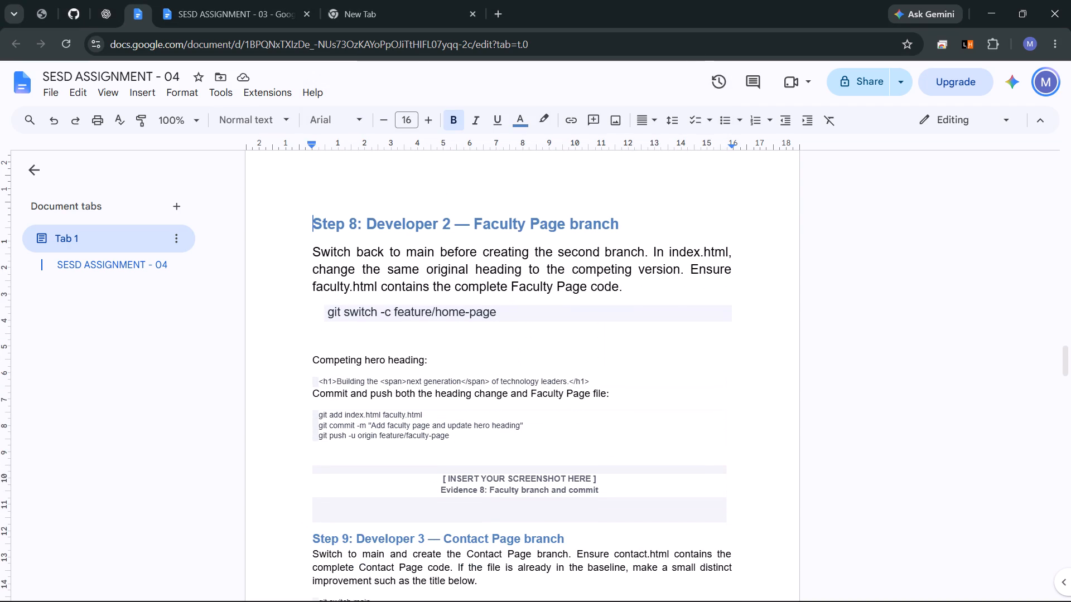
{"action": "left_click", "coordinate": [329, 314]}
{"action": "key", "text": "shift+Down"}
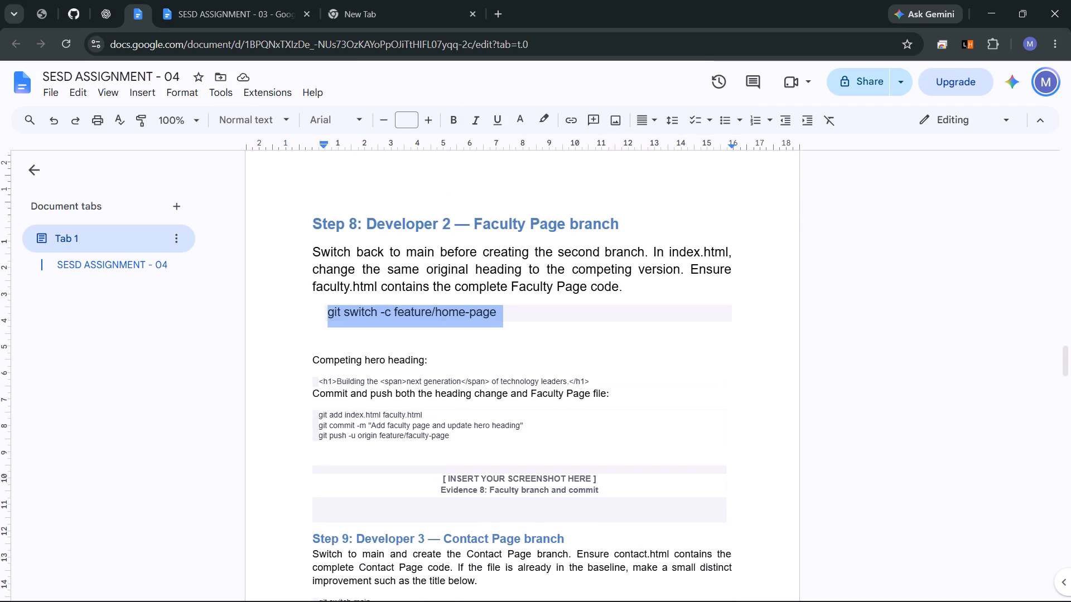
{"action": "key", "text": "ctrl+v"}
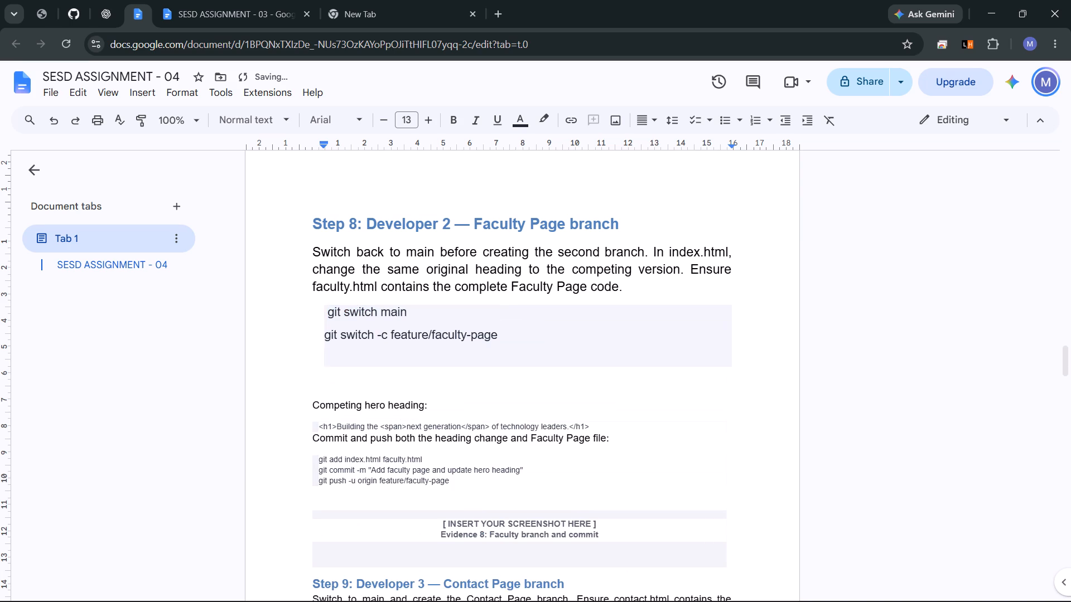
{"action": "key", "text": "BackSpace"}
{"action": "key", "text": "BackSpace"}
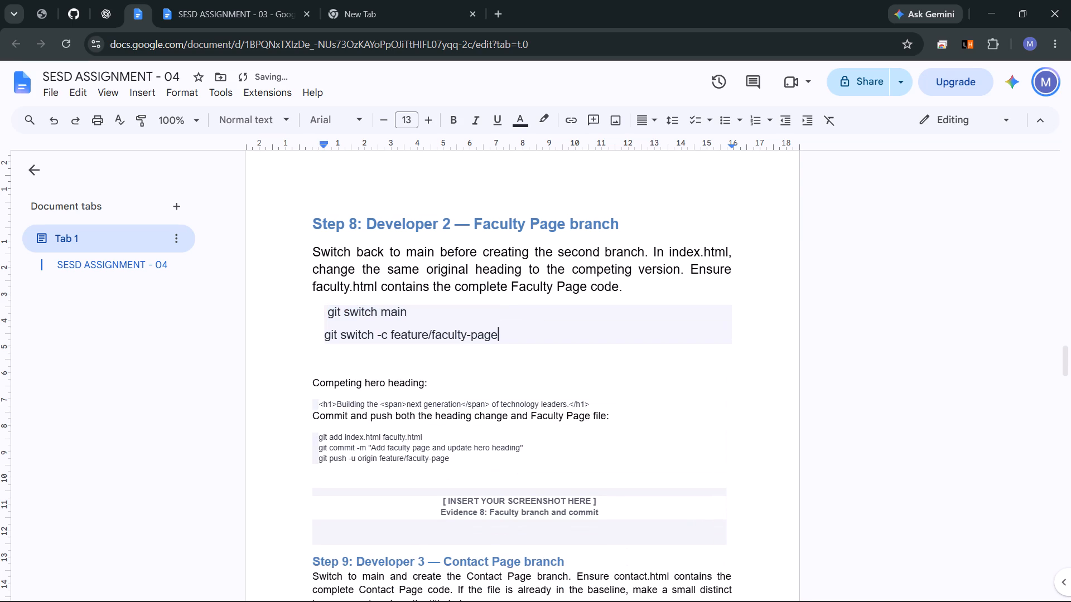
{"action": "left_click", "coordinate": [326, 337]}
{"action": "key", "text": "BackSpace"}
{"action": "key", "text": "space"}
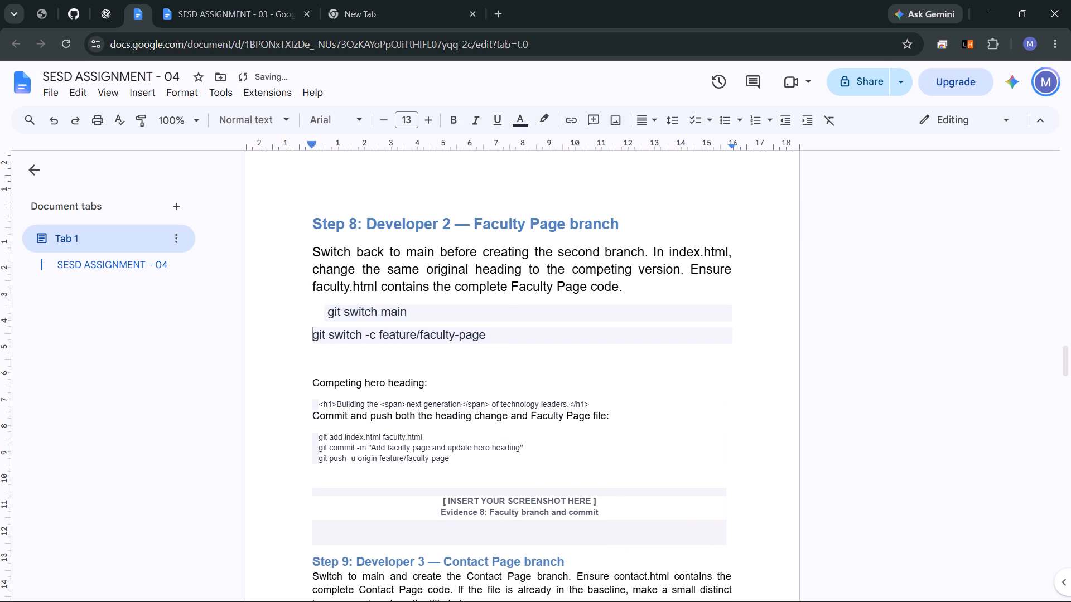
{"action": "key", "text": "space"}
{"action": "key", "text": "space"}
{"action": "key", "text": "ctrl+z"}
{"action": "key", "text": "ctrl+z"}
Add a leading space before the git switch -c feature/faculty-page line in Step 8.
{"action": "key", "text": "space"}
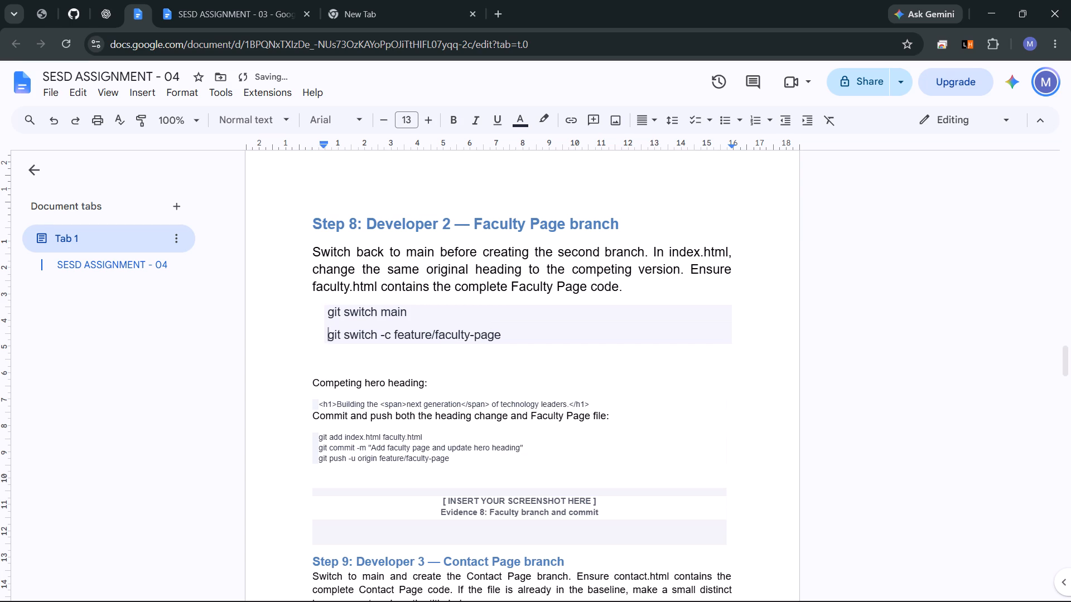
Delete the empty line between the git switch block and "Competing hero heading:" in Step 8.
{"action": "left_click", "coordinate": [318, 370]}
{"action": "key", "text": "BackSpace"}
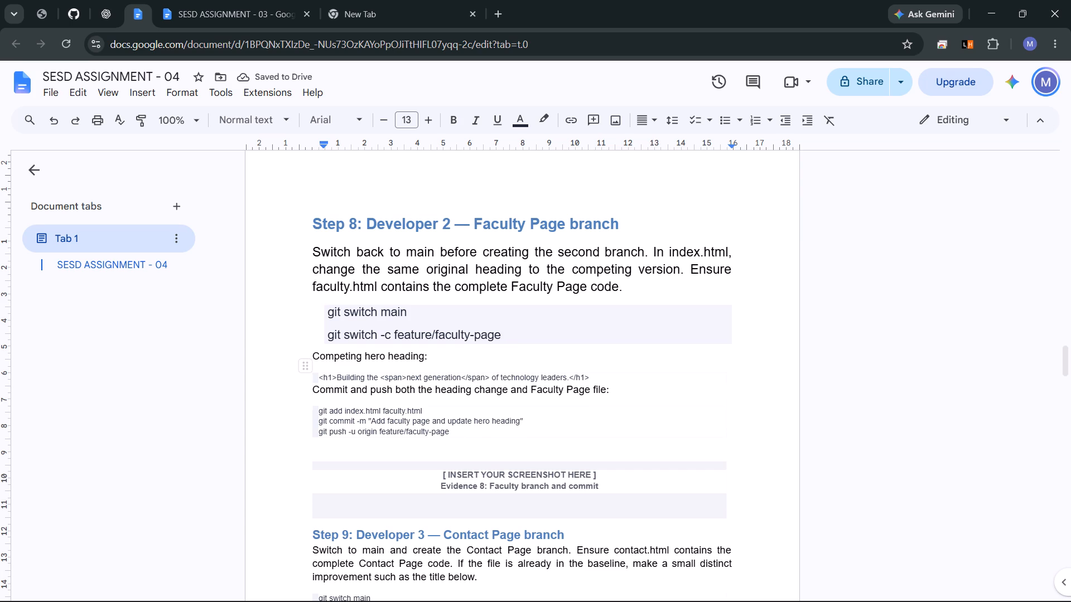
Increase the font size of the "Competing hero heading:" line in Step 8 by three points.
{"action": "left_click", "coordinate": [314, 357]}
{"action": "key", "text": "shift+Down"}
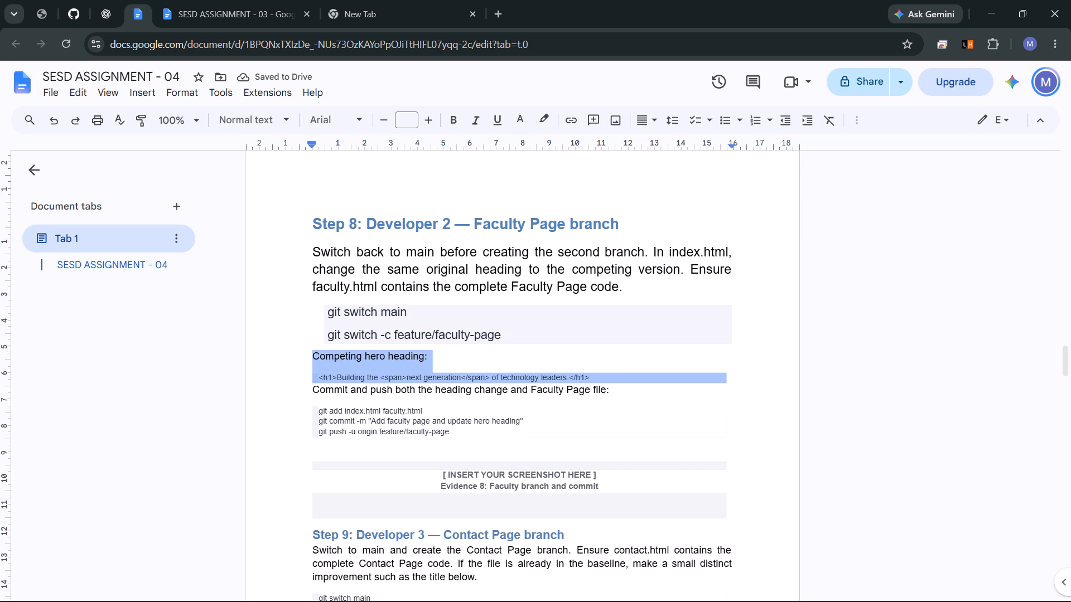
{"action": "key", "text": "shift+Left"}
{"action": "key", "text": "shift+Left"}
{"action": "key", "text": "shift+Right"}
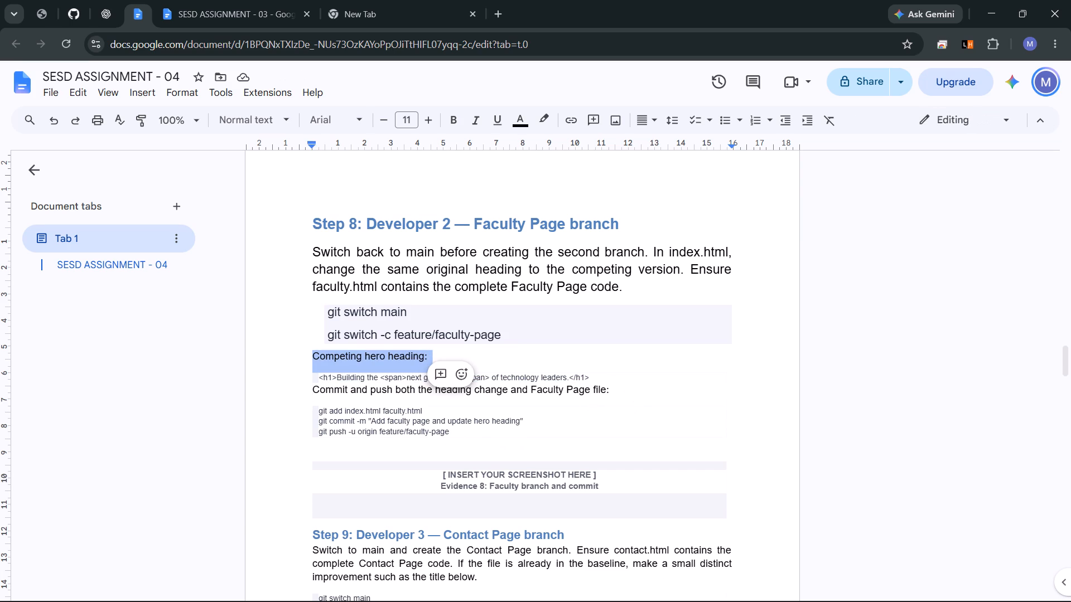
{"action": "left_click", "coordinate": [431, 125]}
{"action": "left_click", "coordinate": [431, 125]}
{"action": "left_click", "coordinate": [431, 125]}
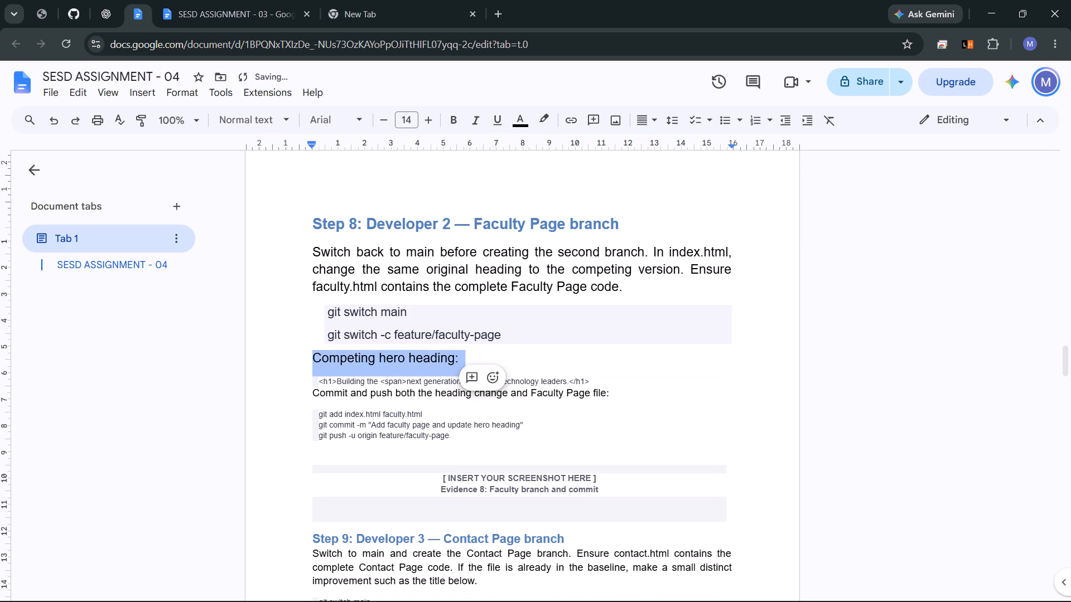
Copy the shaded git switch main and git switch -c feature/faculty-page lines in Step 8.
{"action": "left_click", "coordinate": [328, 313]}
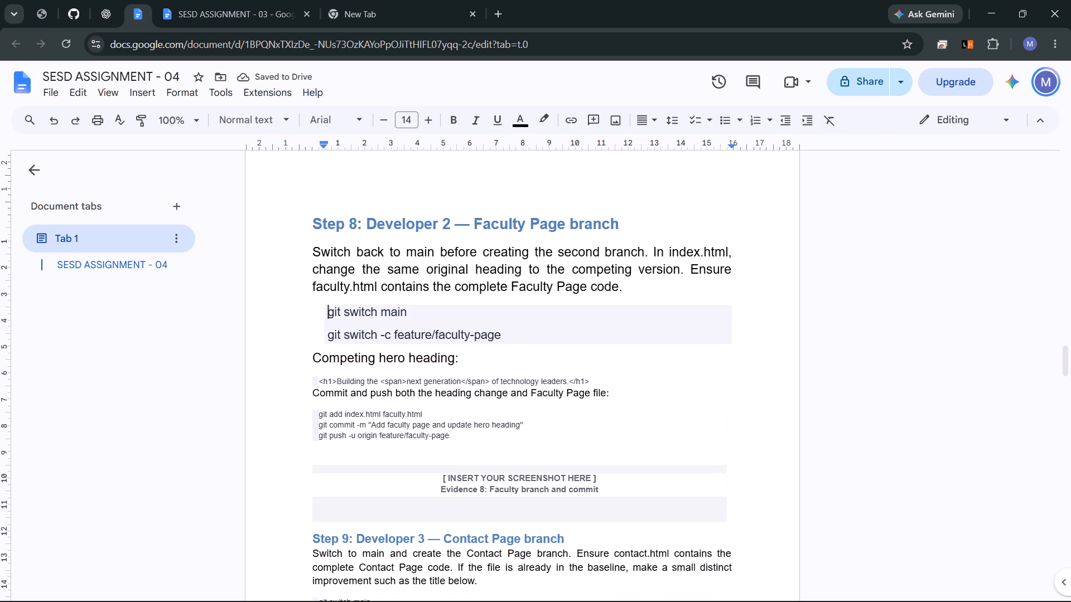
{"action": "key", "text": "shift+Down"}
{"action": "key", "text": "shift+Down"}
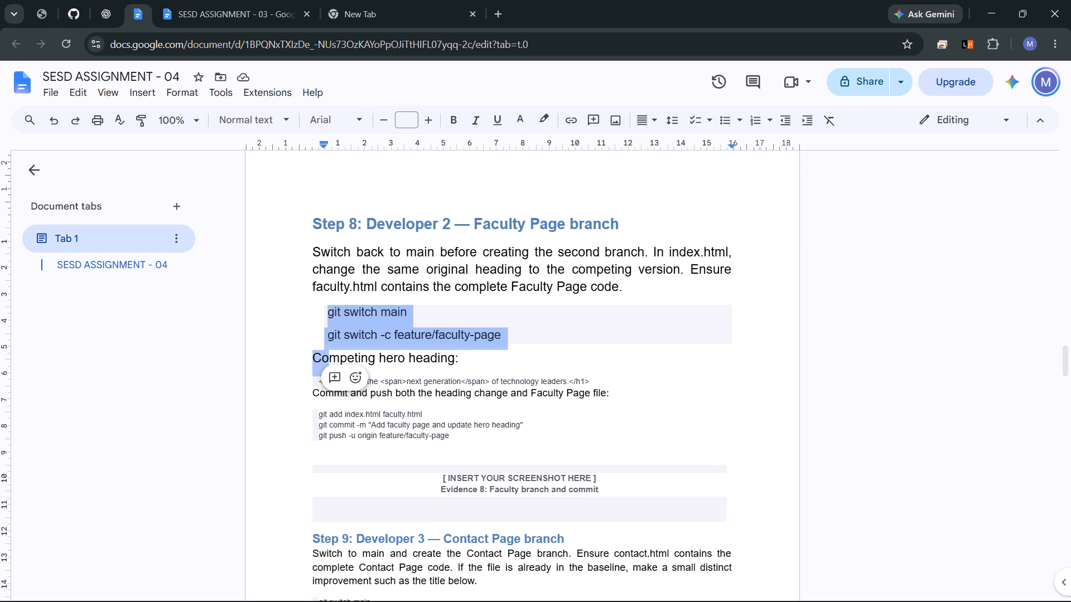
{"action": "key", "text": "shift+Left"}
{"action": "key", "text": "shift+Left"}
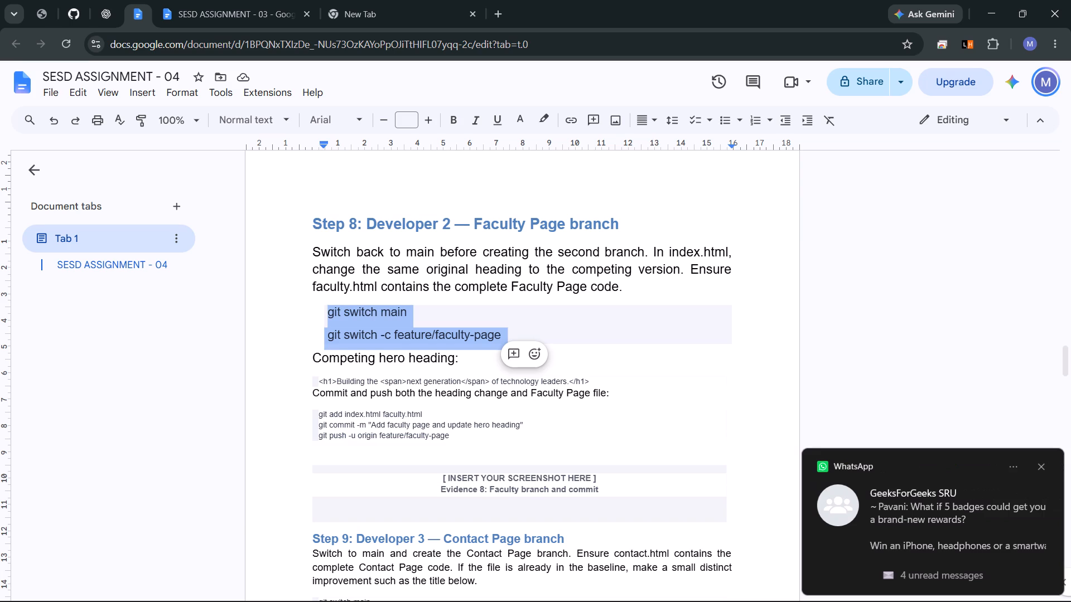
{"action": "key", "text": "ctrl+c"}
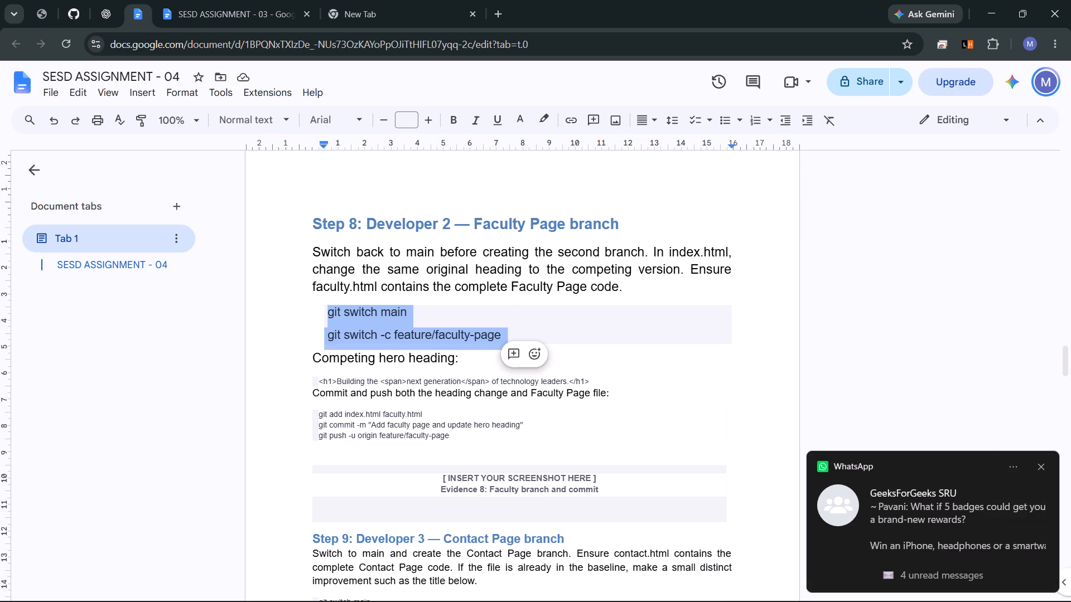
Select the <h1> code line below "Competing hero heading:" in Step 8, without the line that follows it.
{"action": "left_click", "coordinate": [316, 383]}
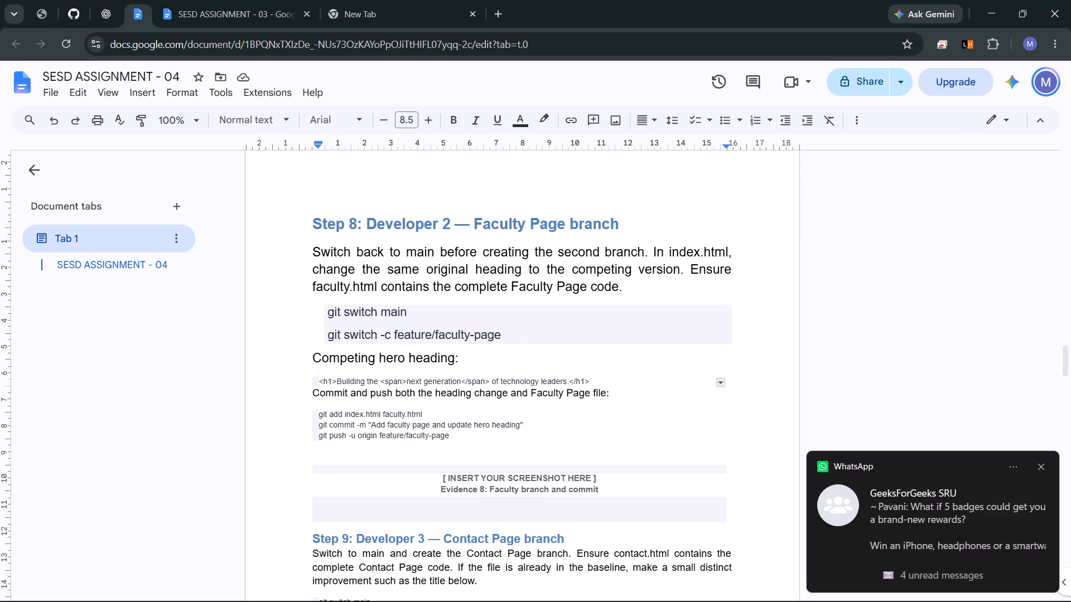
{"action": "key", "text": "Left"}
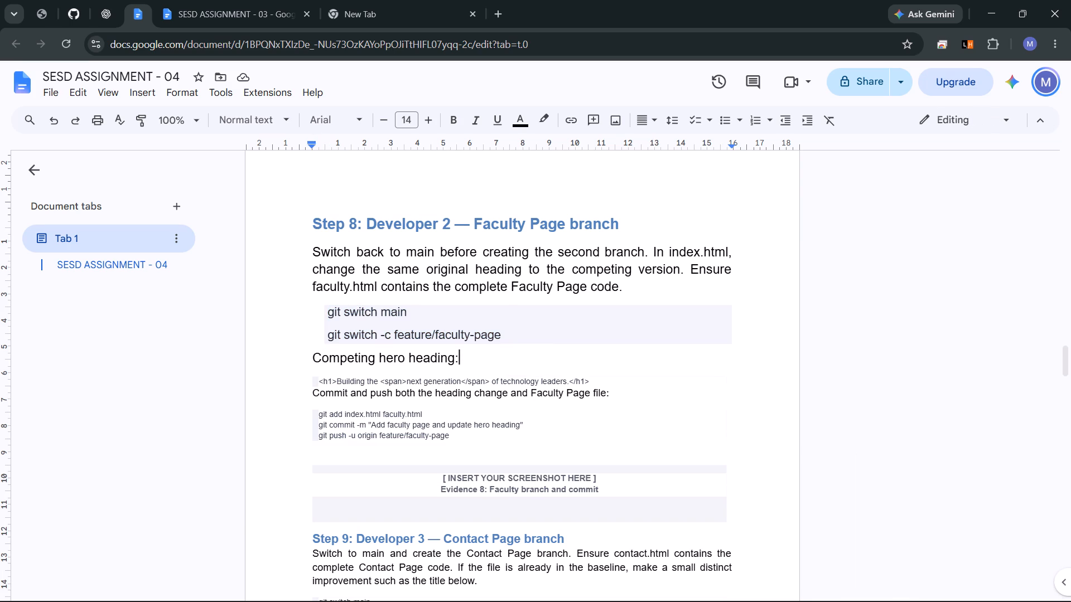
{"action": "key", "text": "Down"}
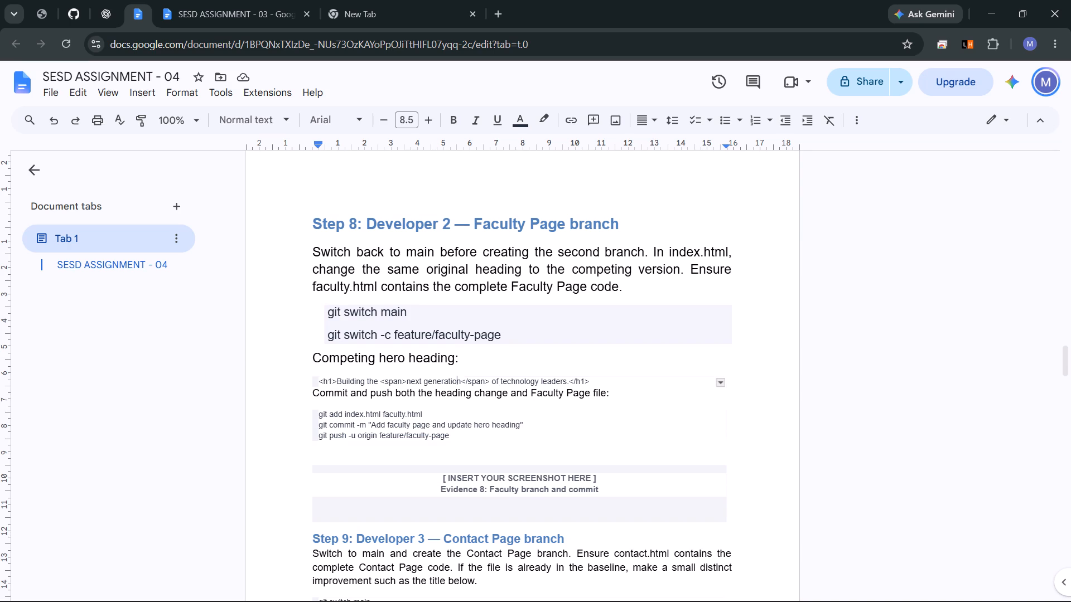
{"action": "left_click", "coordinate": [320, 383]}
{"action": "key", "text": "shift+Down"}
{"action": "key", "text": "shift+Left"}
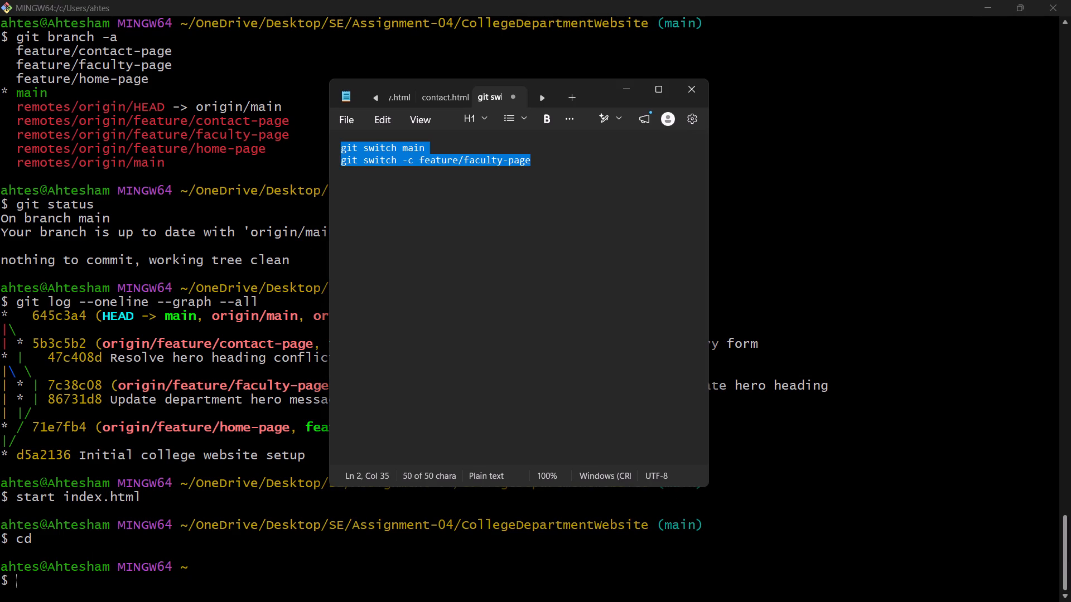
{"action": "key", "text": "ctrl+v"}
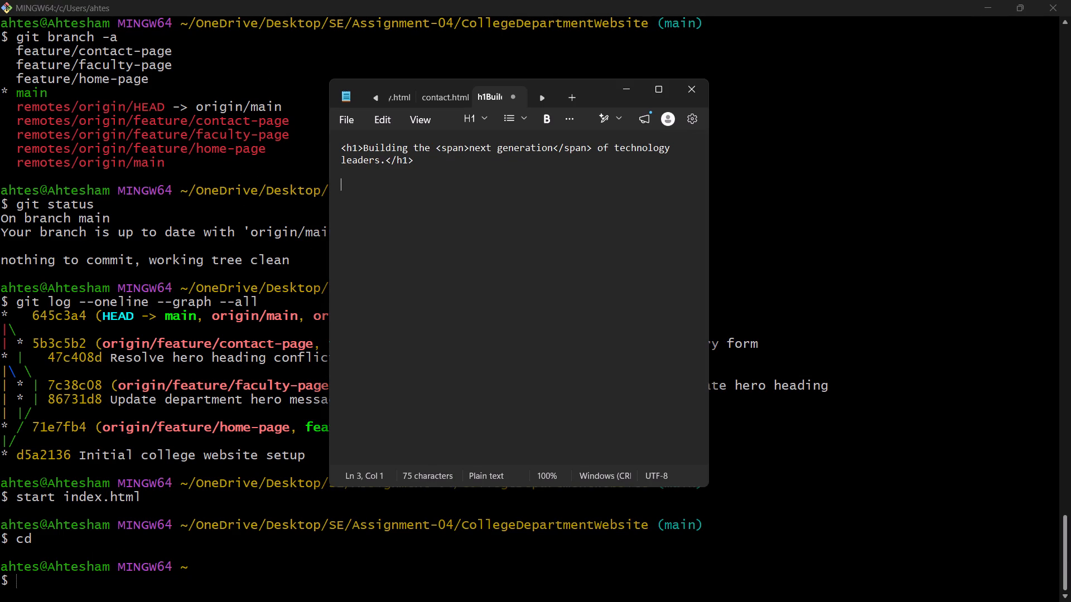
{"action": "left_click", "coordinate": [341, 148]}
{"action": "key", "text": "shift+Down"}
{"action": "key", "text": "shift+Down"}
{"action": "key", "text": "ctrl+c"}
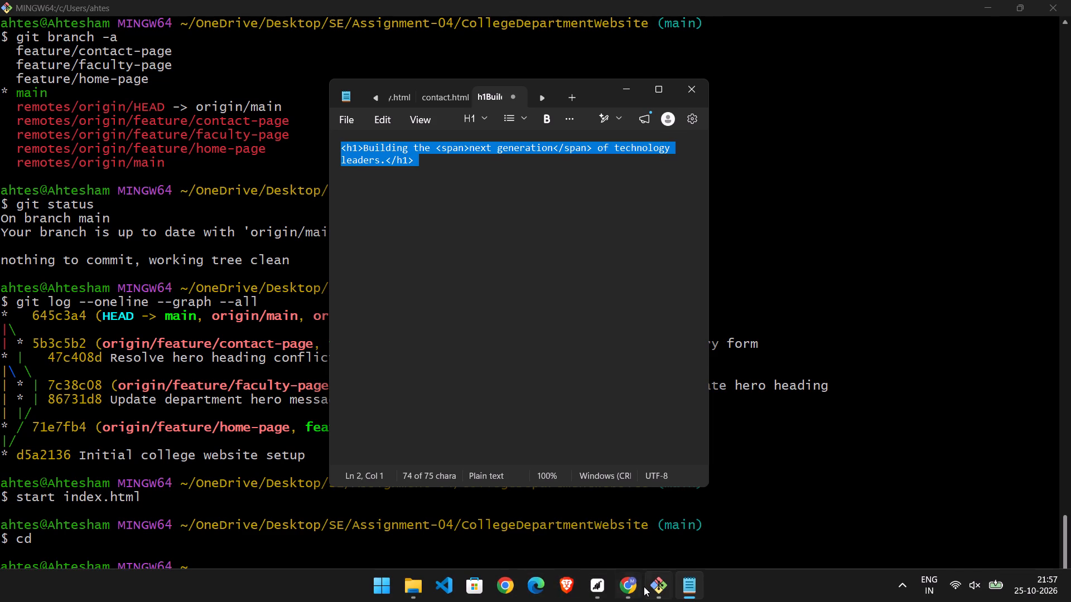
Replace the duplicate git switch block under "Competing hero heading:" in the assignment with the cleaned <h1> line, removing the extra shaded lines.
{"action": "left_click", "coordinate": [644, 586]}
{"action": "left_click", "coordinate": [631, 586]}
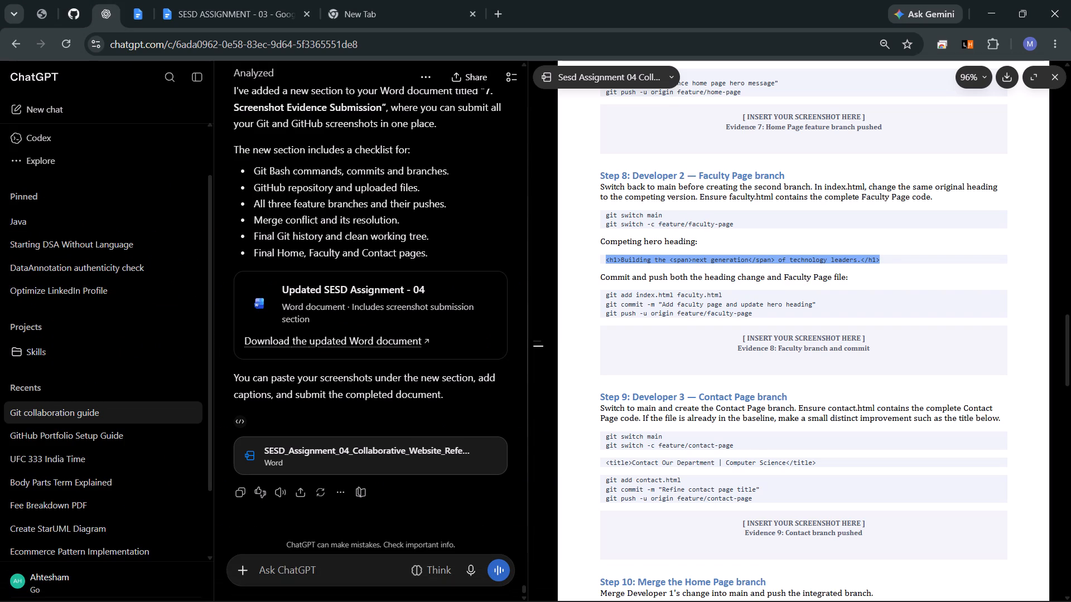
{"action": "left_click", "coordinate": [133, 2]}
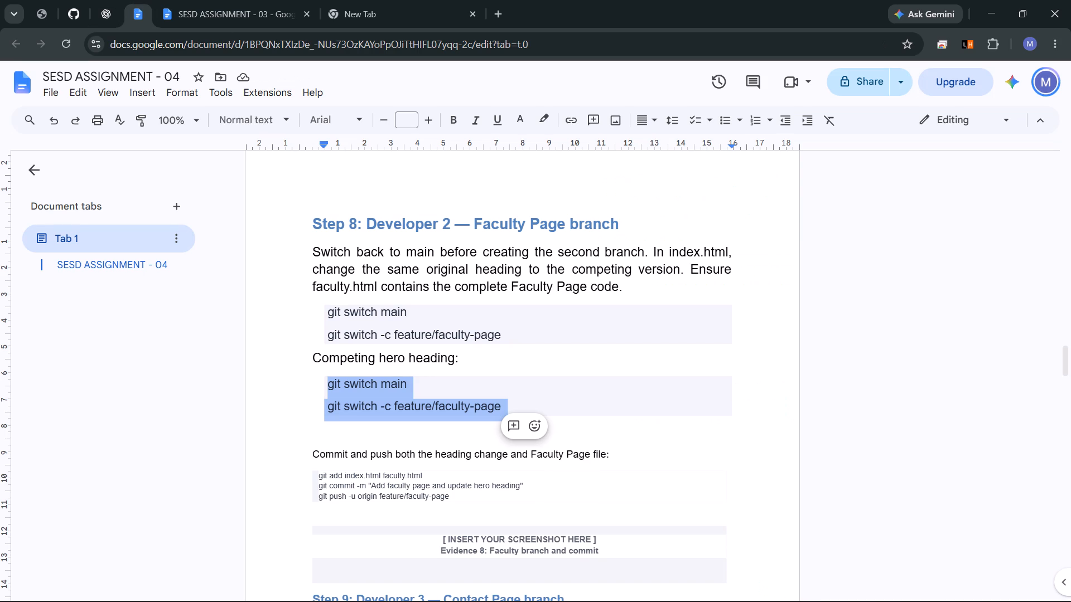
{"action": "key", "text": "ctrl+v"}
{"action": "key", "text": "BackSpace"}
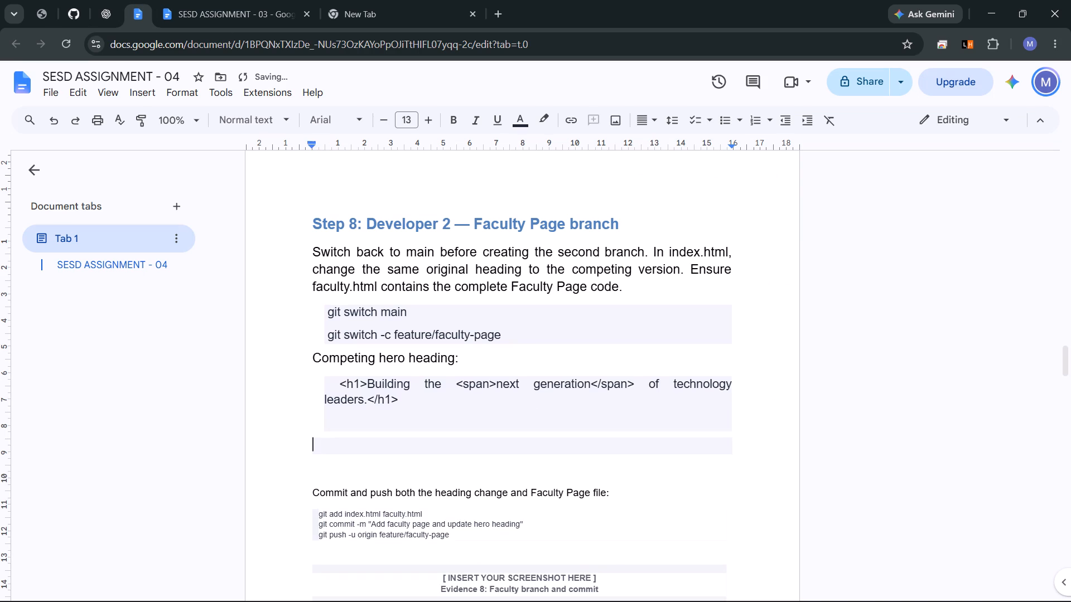
{"action": "key", "text": "BackSpace"}
{"action": "key", "text": "BackSpace"}
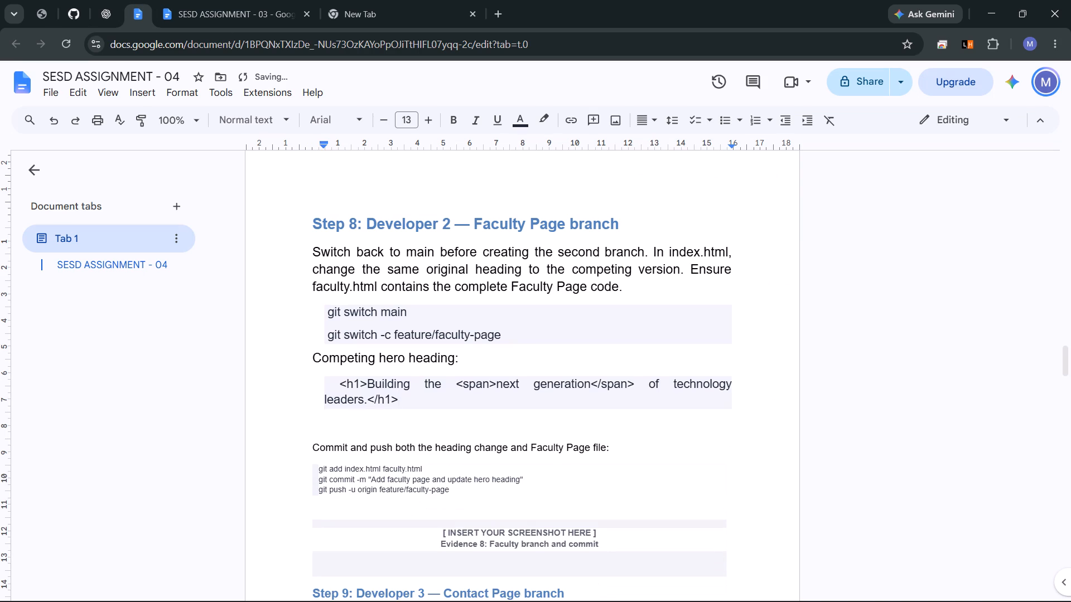
Remove the leading space before the <h1> line in Step 8 and the empty line below it.
{"action": "left_click", "coordinate": [339, 381]}
{"action": "key", "text": "BackSpace"}
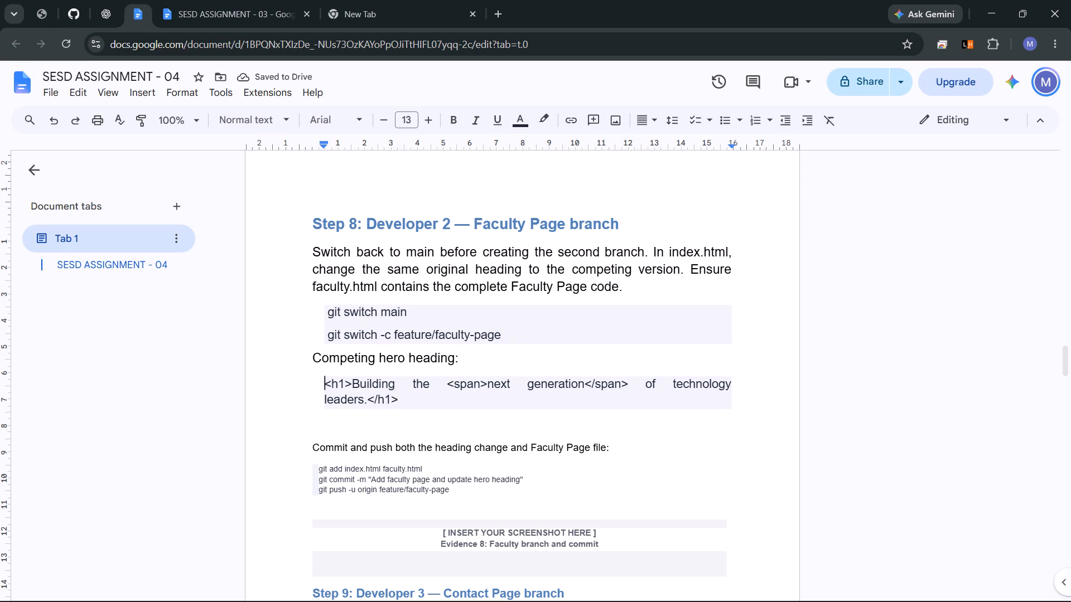
{"action": "left_click", "coordinate": [360, 419]}
{"action": "key", "text": "BackSpace"}
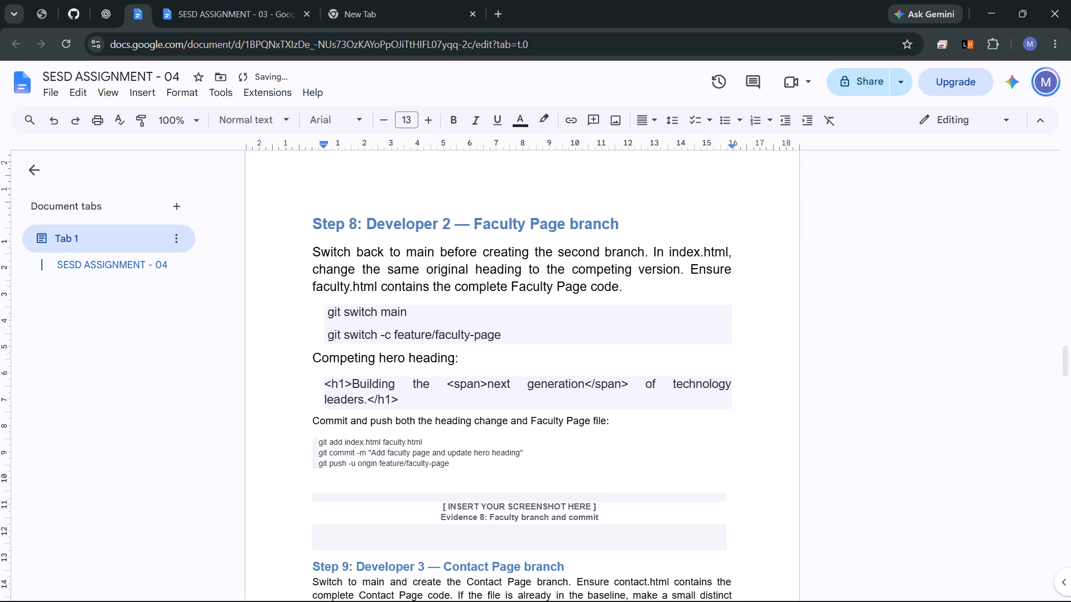
Increase the font size of the "Commit and push both the heading change and Faculty Page file:" line to 14.
{"action": "left_click", "coordinate": [312, 423]}
{"action": "key", "text": "shift+Down"}
{"action": "key", "text": "shift+Left"}
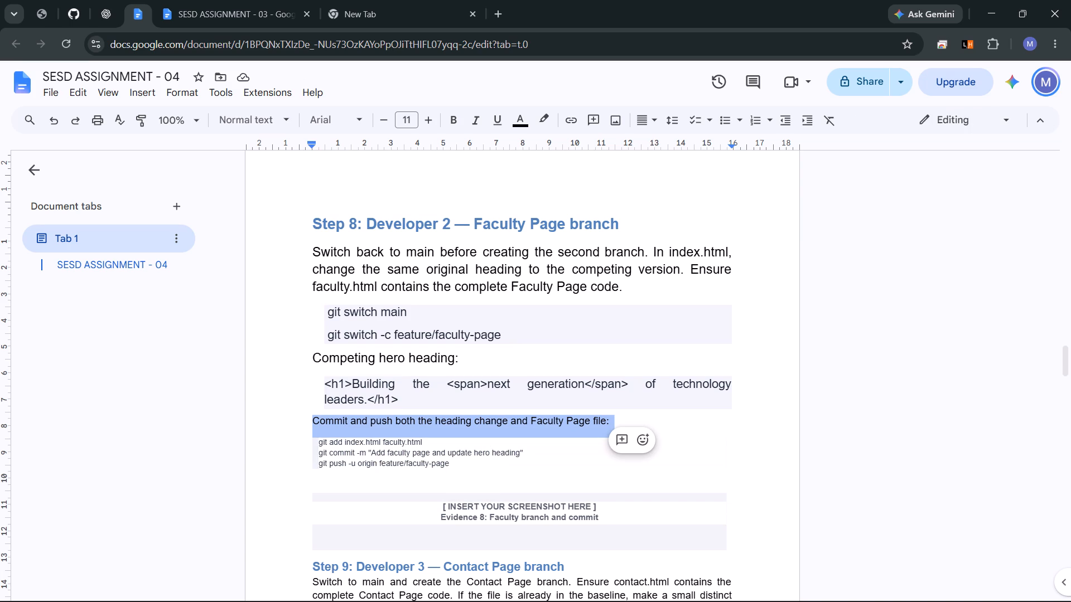
{"action": "triple_click", "coordinate": [431, 114]}
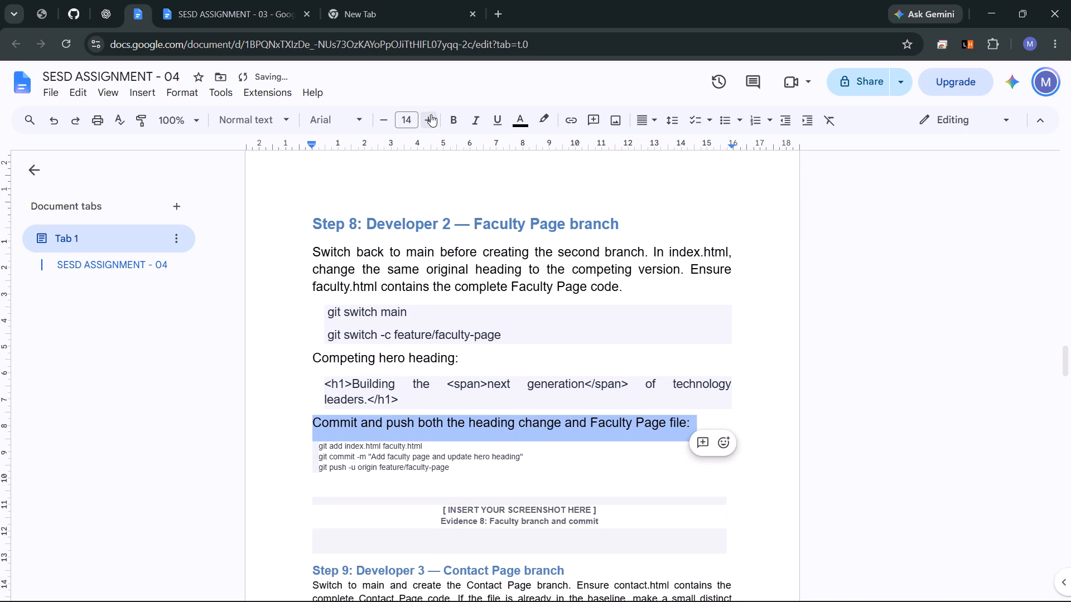
Delete the old git add, commit and push block together with the Evidence 8 screenshot placeholder from Step 8.
{"action": "left_click", "coordinate": [316, 445]}
{"action": "key", "text": "shift+Down"}
{"action": "key", "text": "shift+Down"}
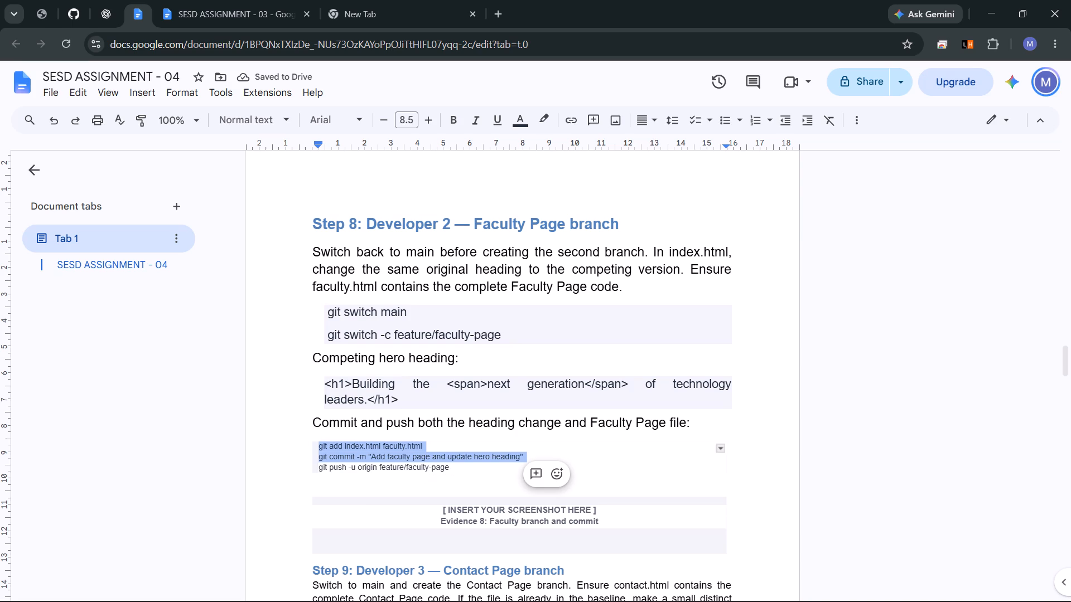
{"action": "key", "text": "shift+Down"}
{"action": "key", "text": "shift+Right"}
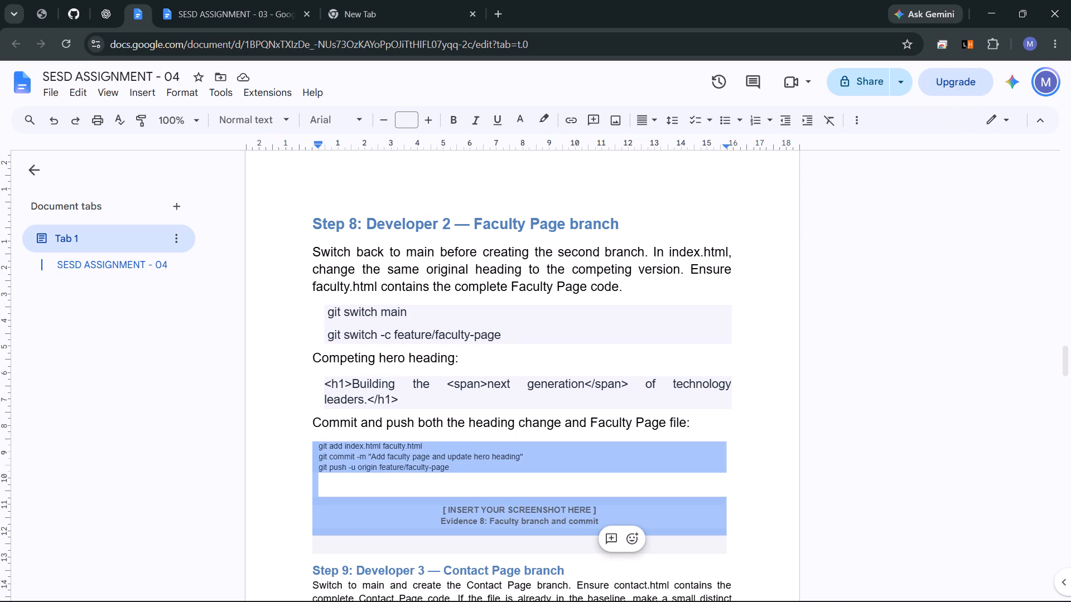
{"action": "key", "text": "Delete"}
Insert empty lines between the "Commit and push both the heading change" line and the Step 9 heading.
{"action": "key", "text": "Return"}
{"action": "key", "text": "Return"}
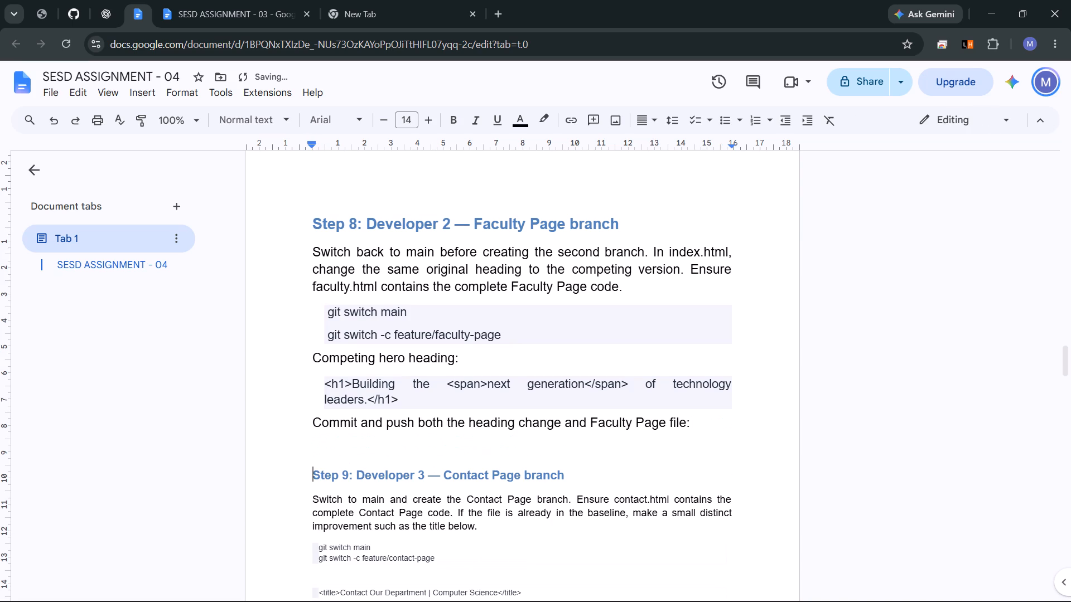
{"action": "key", "text": "Up"}
{"action": "key", "text": "Return"}
{"action": "key", "text": "Up"}
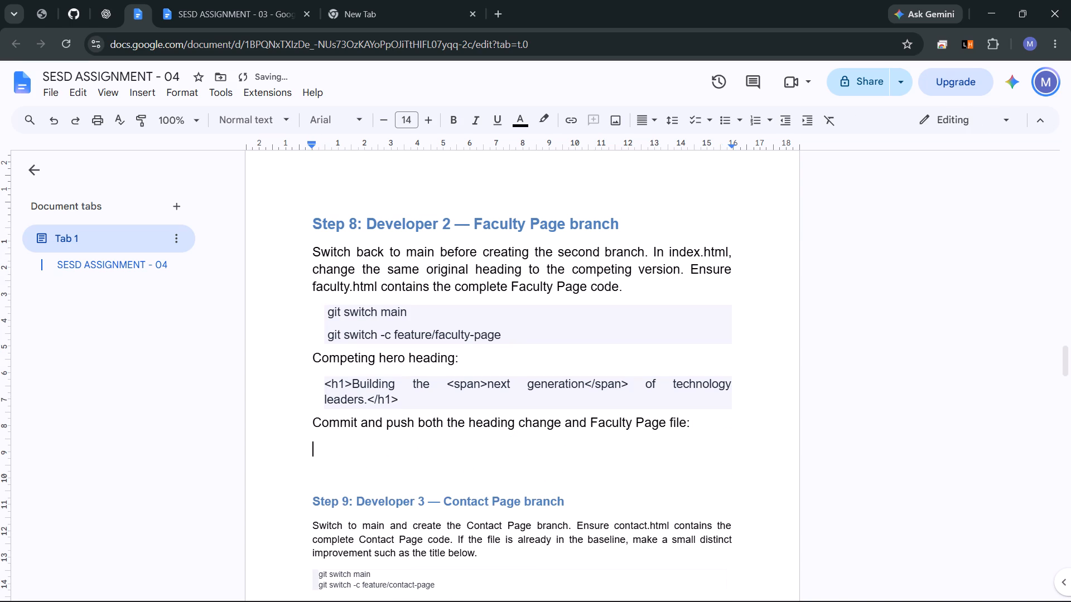
Duplicate Step 8's formatted two-line git switch block below the "Commit and push both the heading change and Faculty Page file:" line.
{"action": "left_click", "coordinate": [326, 313]}
{"action": "key", "text": "shift+Down"}
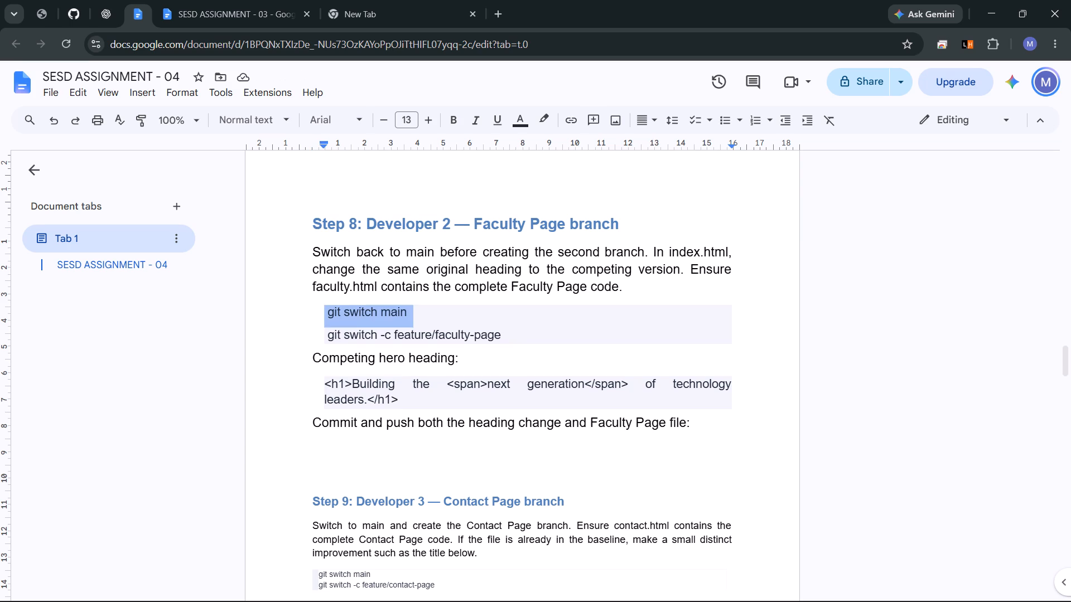
{"action": "key", "text": "shift+Down"}
{"action": "key", "text": "shift+Left"}
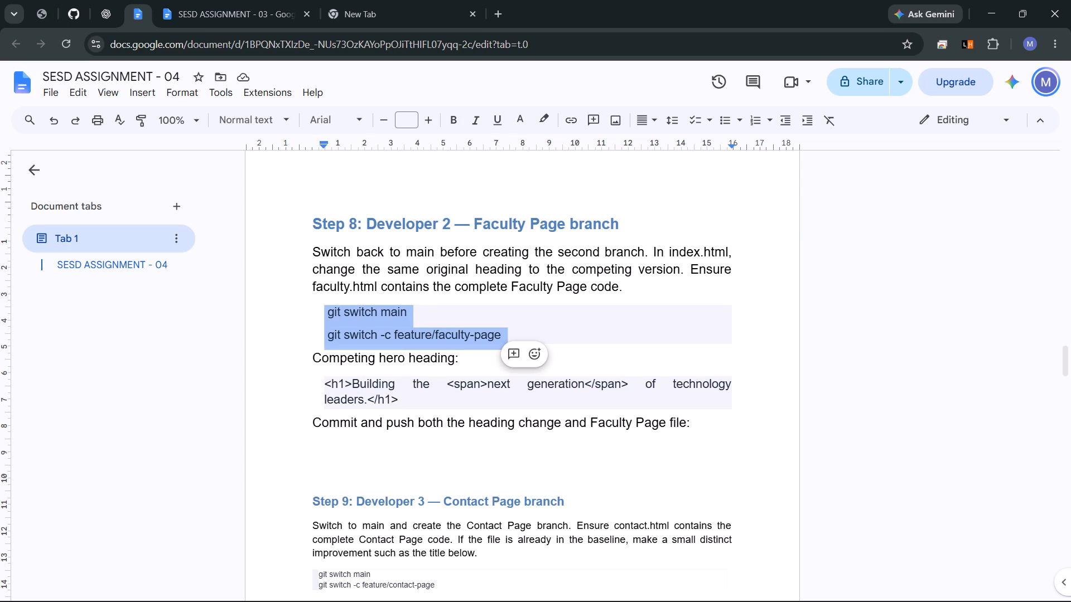
{"action": "key", "text": "ctrl+c"}
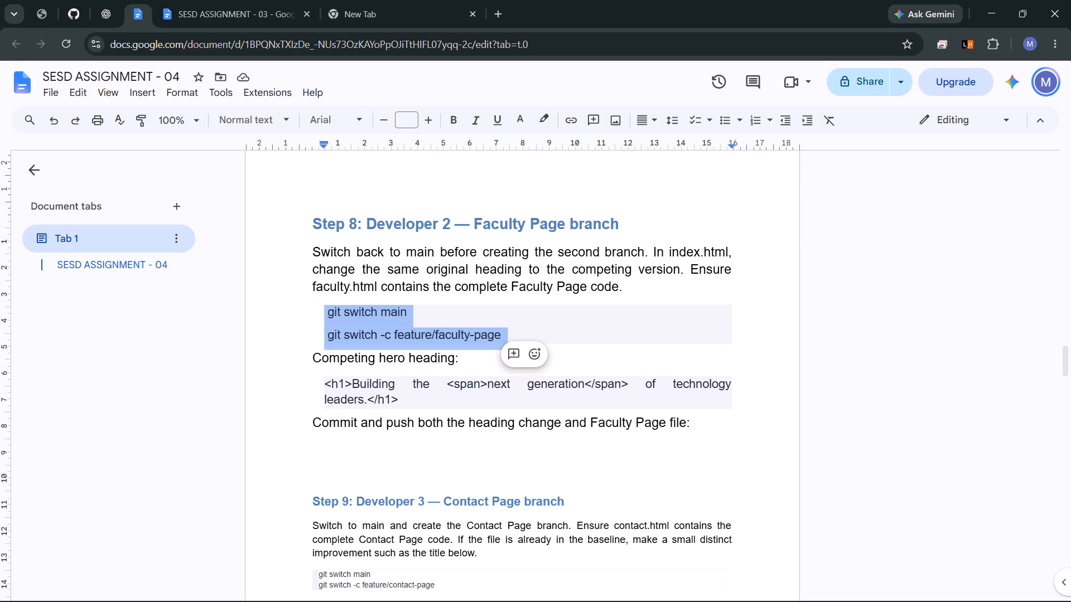
{"action": "left_click", "coordinate": [321, 441]}
{"action": "key", "text": "ctrl+v"}
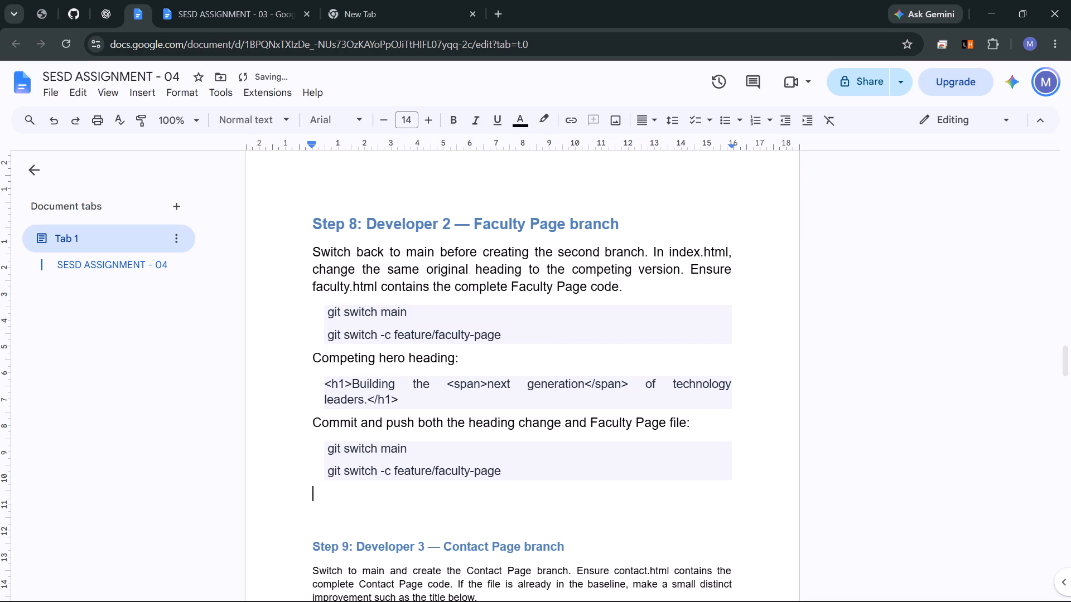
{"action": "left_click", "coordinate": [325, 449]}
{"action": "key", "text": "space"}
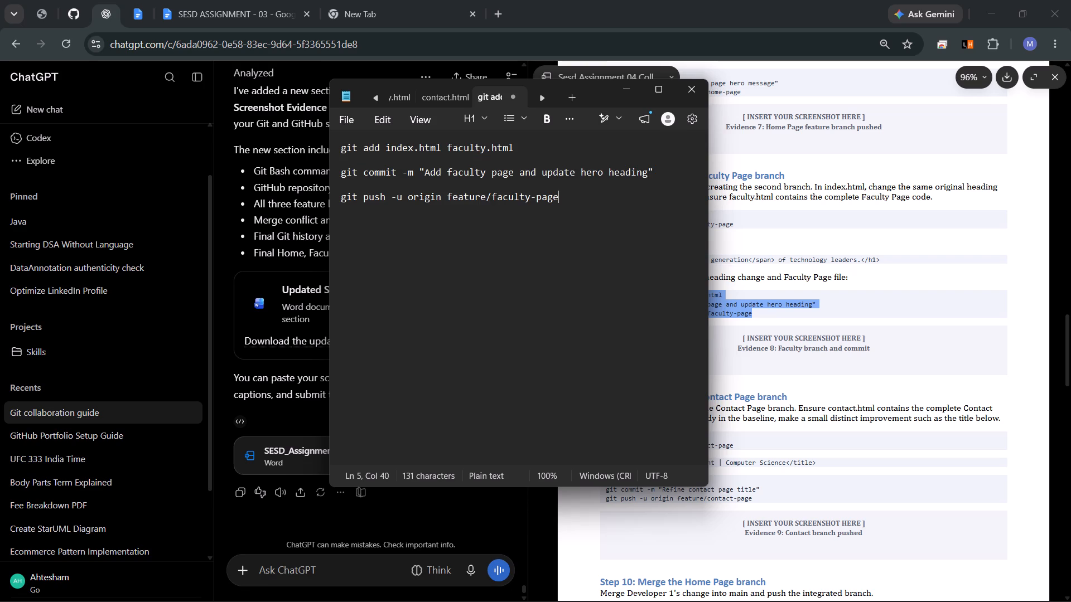
Remove the blank lines between the three git commands in Notepad and copy the compacted block.
{"action": "left_click", "coordinate": [444, 191]}
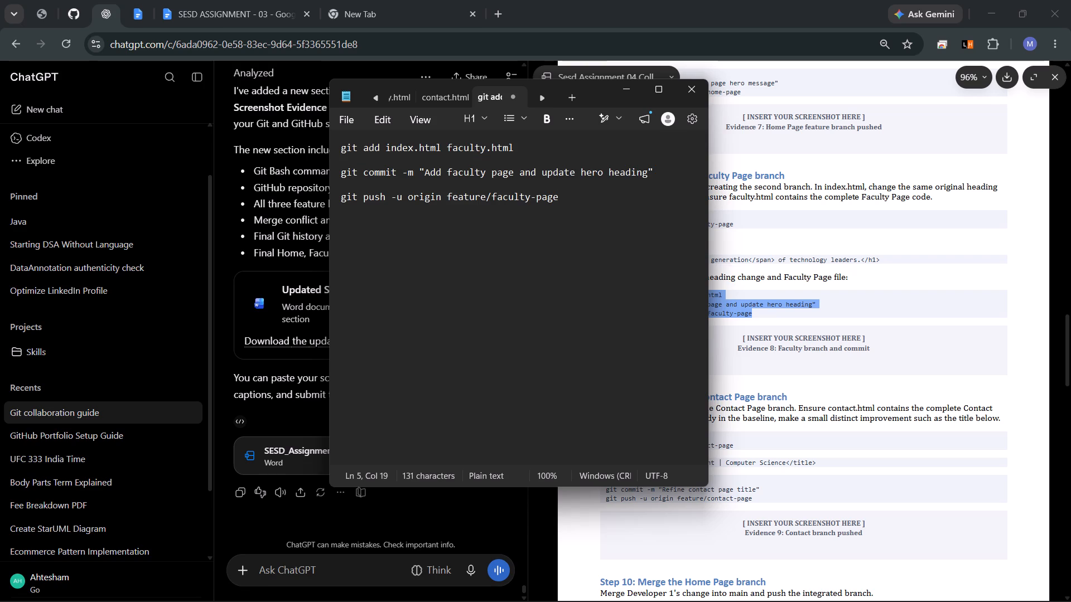
{"action": "left_click", "coordinate": [443, 191]}
{"action": "left_click", "coordinate": [441, 186]}
{"action": "key", "text": "BackSpace"}
{"action": "key", "text": "Up"}
{"action": "key", "text": "BackSpace"}
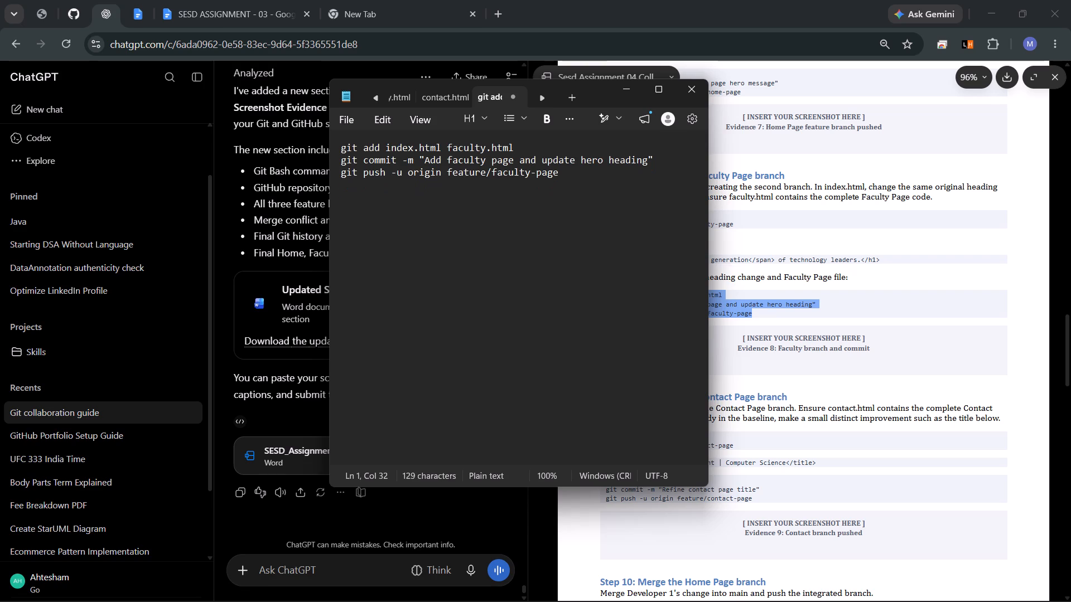
{"action": "left_click", "coordinate": [340, 148]}
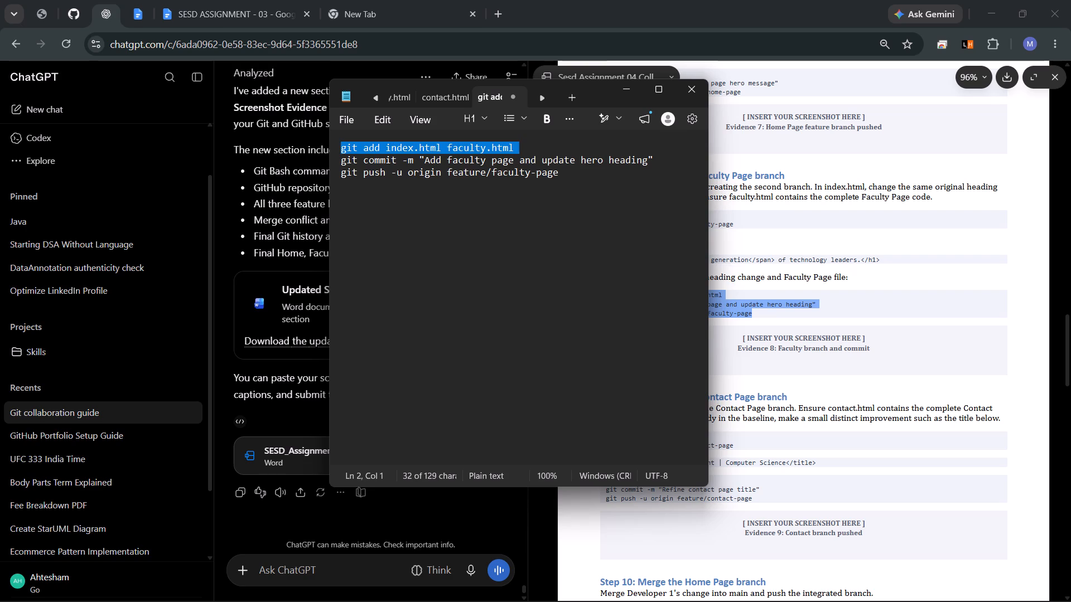
{"action": "left_click", "coordinate": [342, 144]}
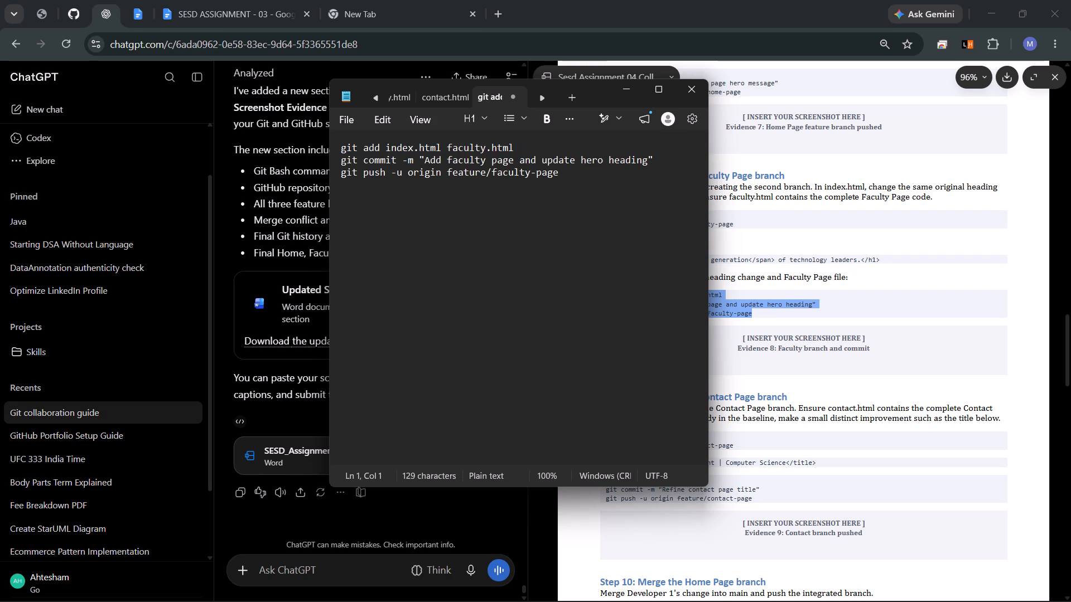
{"action": "key", "text": "shift+Down"}
{"action": "key", "text": "shift+Down"}
{"action": "key", "text": "shift+Down"}
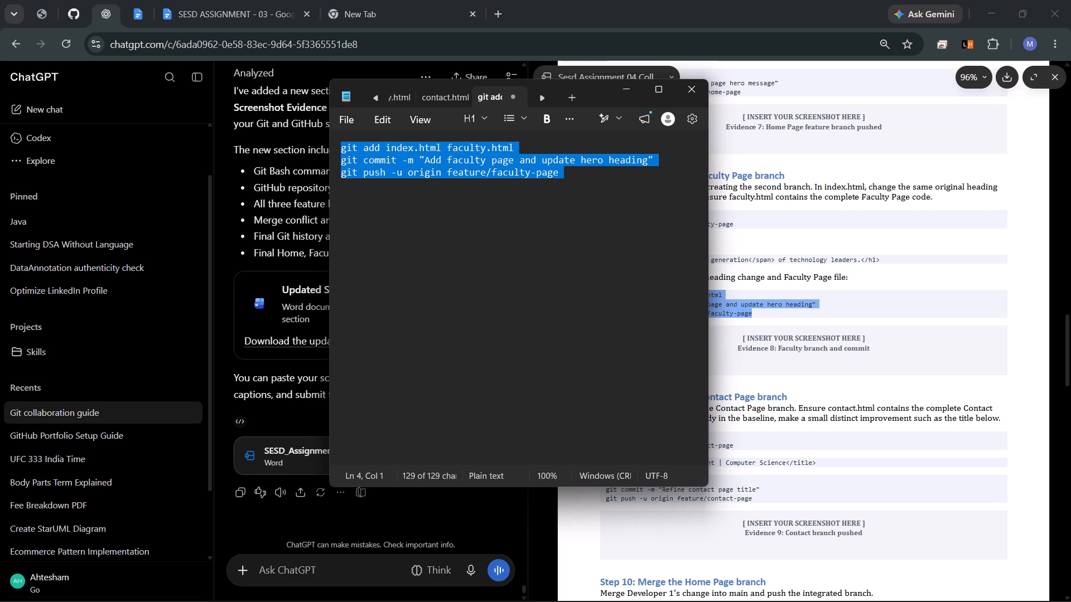
{"action": "key", "text": "ctrl+c"}
Replace the duplicated git switch lines in the Google Docs assignment with the copied three-line block and remove its trailing empty lines.
{"action": "left_click", "coordinate": [132, 14]}
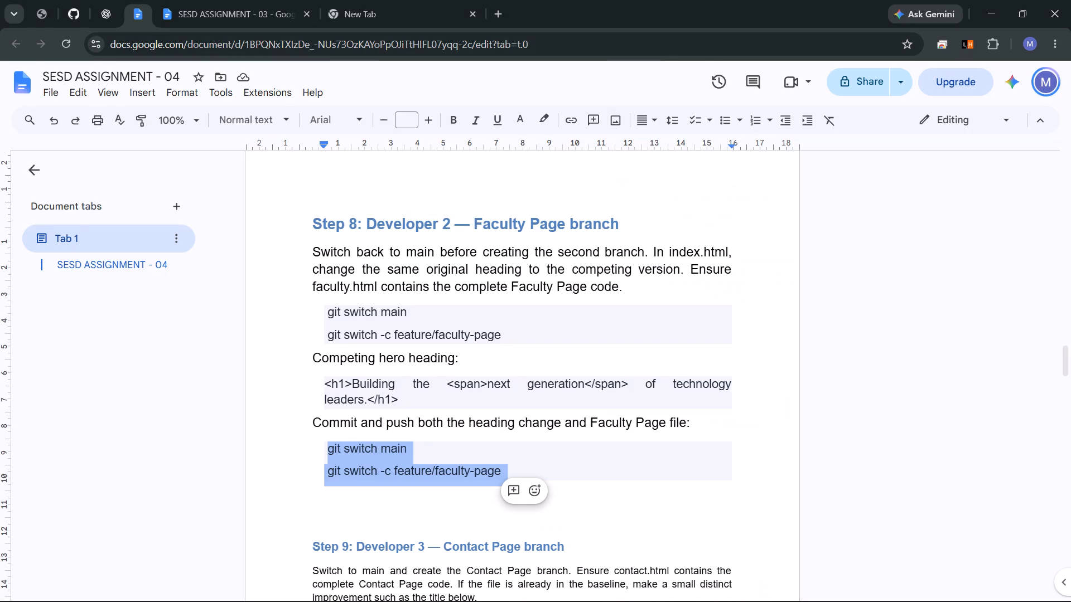
{"action": "key", "text": "ctrl+v"}
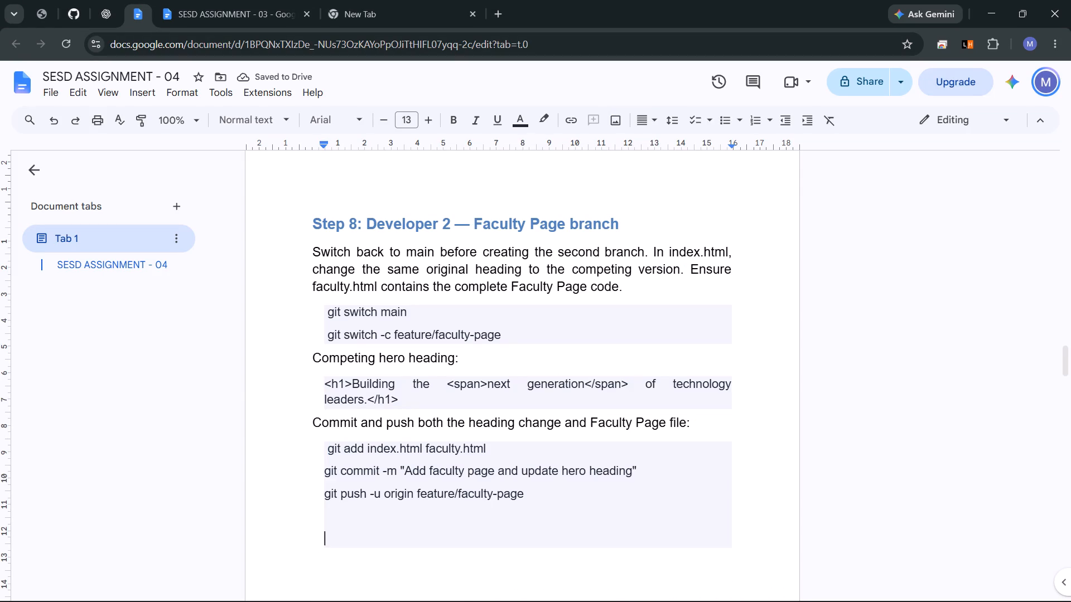
{"action": "key", "text": "BackSpace"}
{"action": "key", "text": "BackSpace"}
{"action": "key", "text": "BackSpace"}
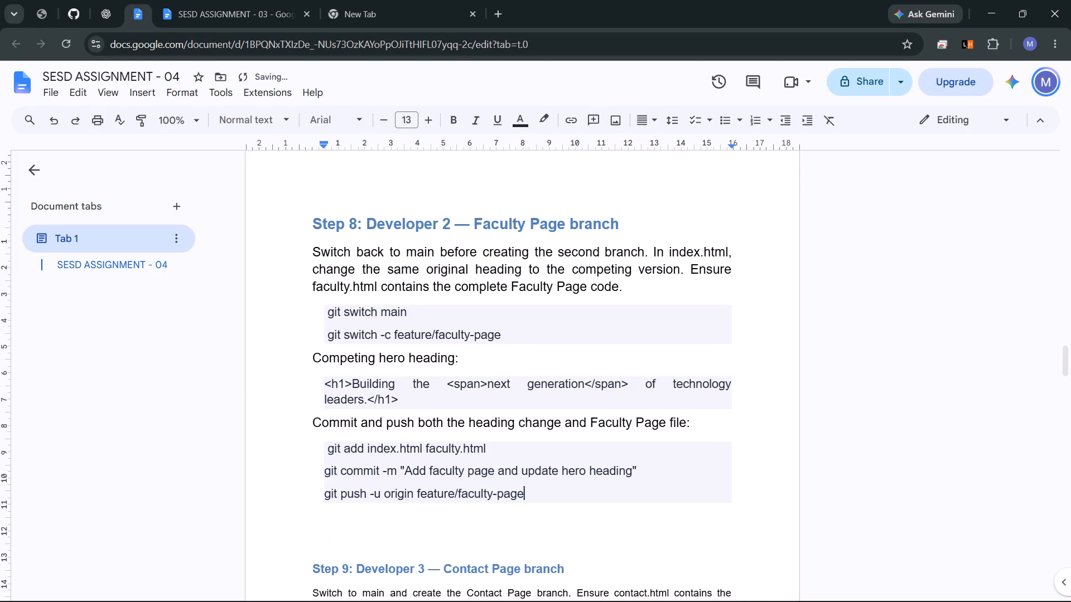
Add a leading space to Step 8's git commit and git push lines so they align with git add.
{"action": "left_click", "coordinate": [324, 471]}
{"action": "key", "text": "space"}
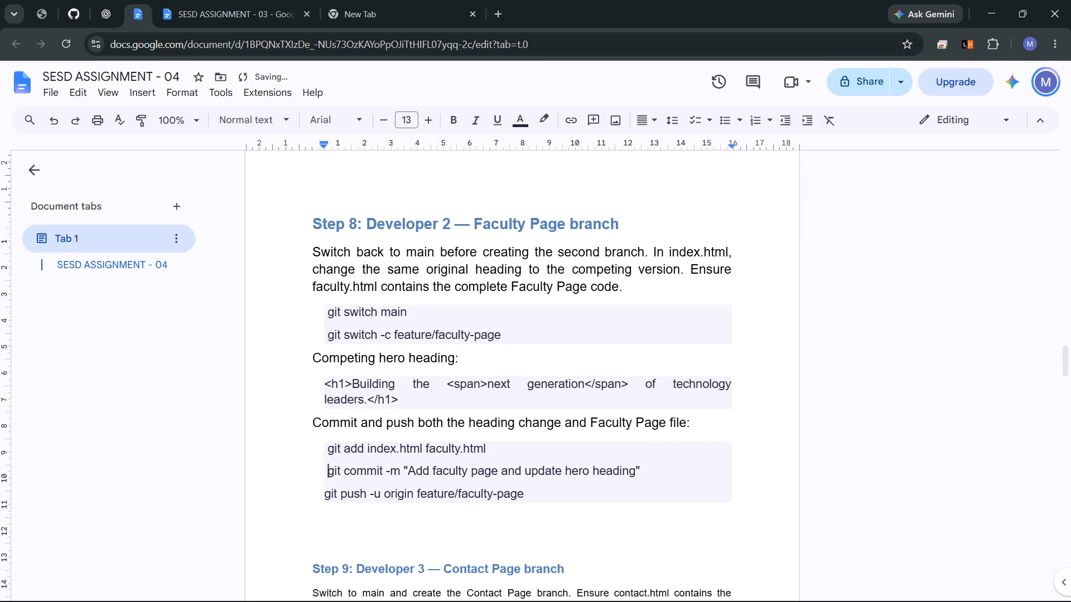
{"action": "left_click", "coordinate": [325, 496]}
{"action": "key", "text": "space"}
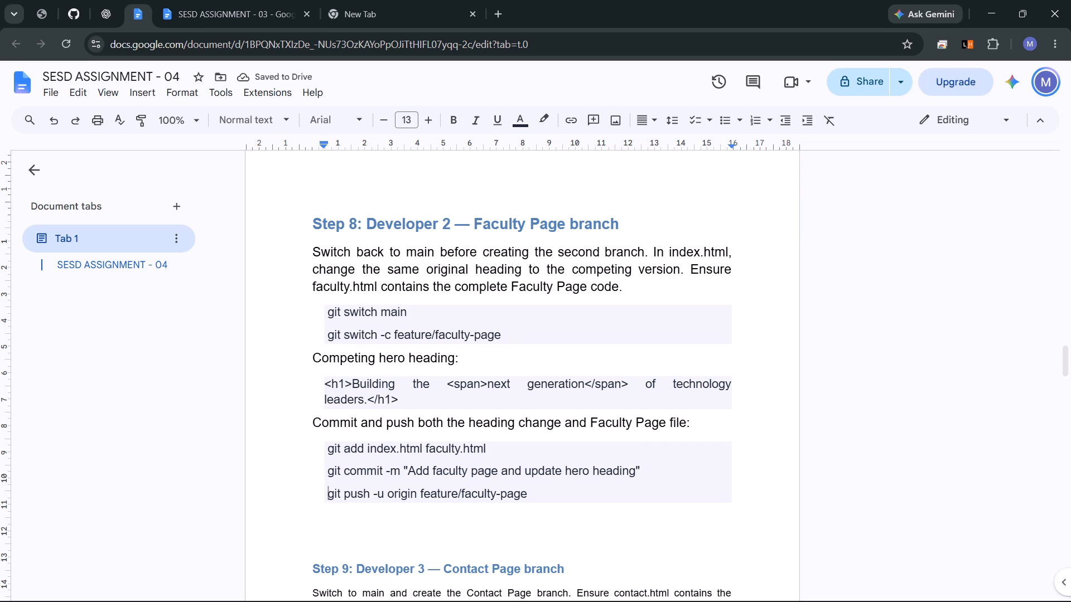
Delete one extra empty line between Step 8's last command block and the Step 9 heading.
{"action": "left_click", "coordinate": [369, 521]}
{"action": "left_click", "coordinate": [364, 538]}
{"action": "key", "text": "BackSpace"}
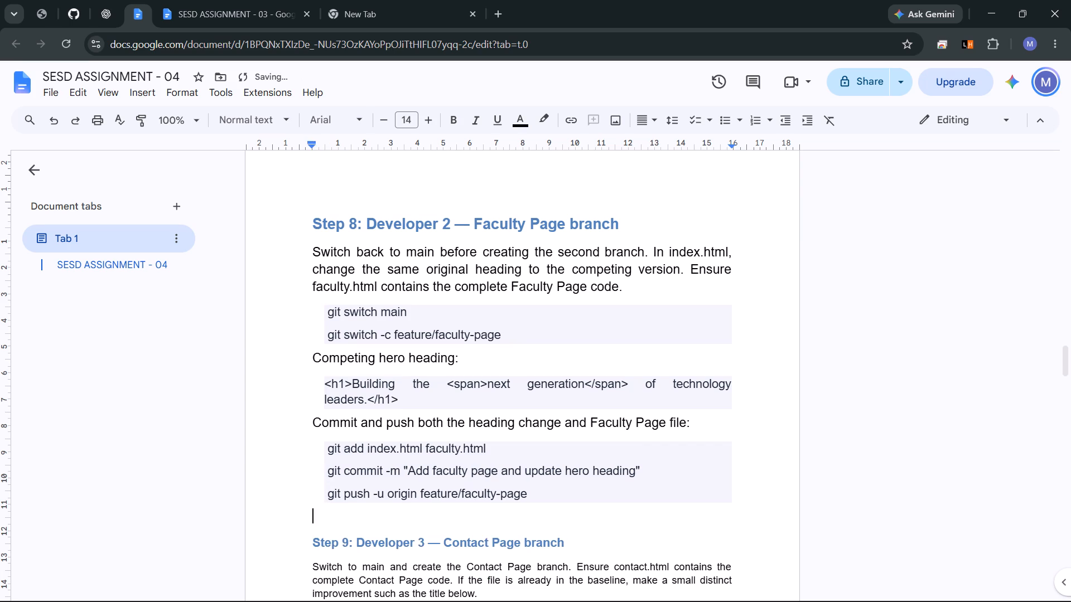
Increase the font size of the "Step 9: Developer 3 — Contact Page branch" heading to 16.
{"action": "scroll", "coordinate": [364, 538], "scroll_direction": "down", "scroll_amount": 2}
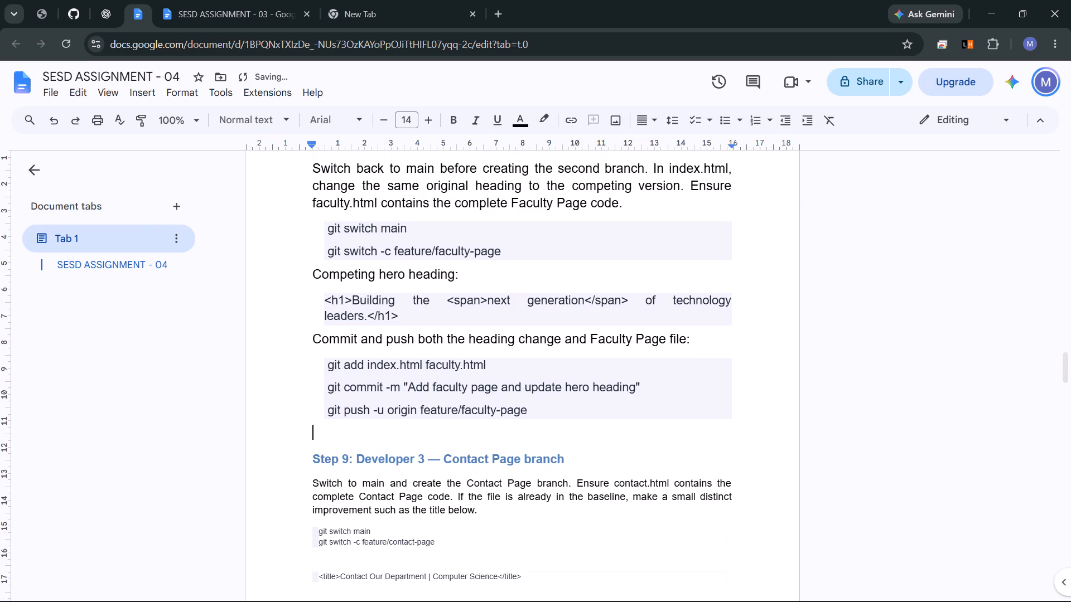
{"action": "scroll", "coordinate": [364, 538], "scroll_direction": "up", "scroll_amount": 1}
{"action": "double_click", "coordinate": [383, 291]}
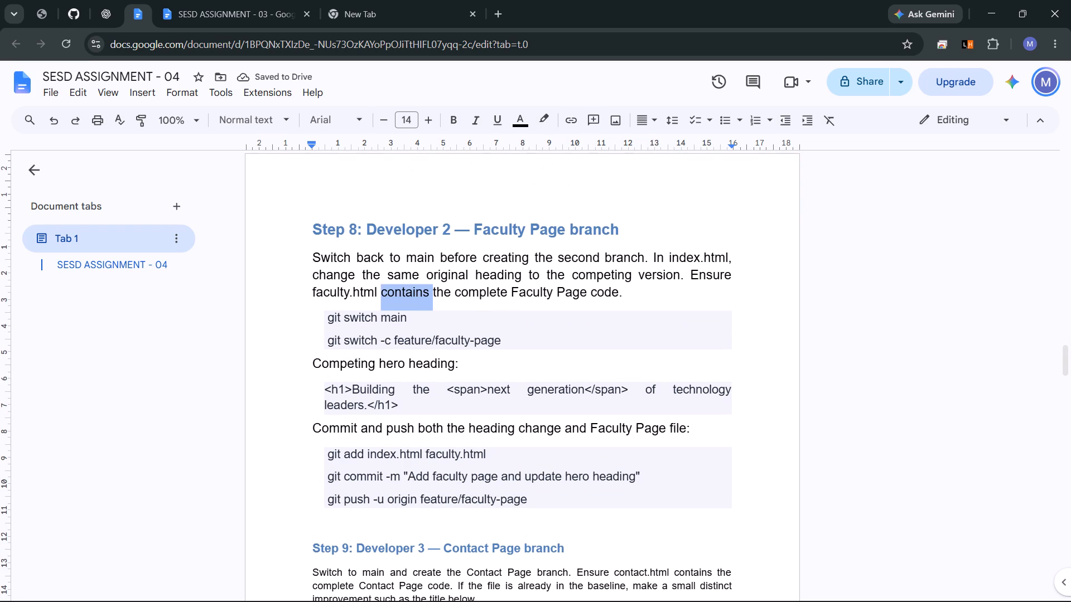
{"action": "scroll", "coordinate": [356, 363], "scroll_direction": "down", "scroll_amount": 3}
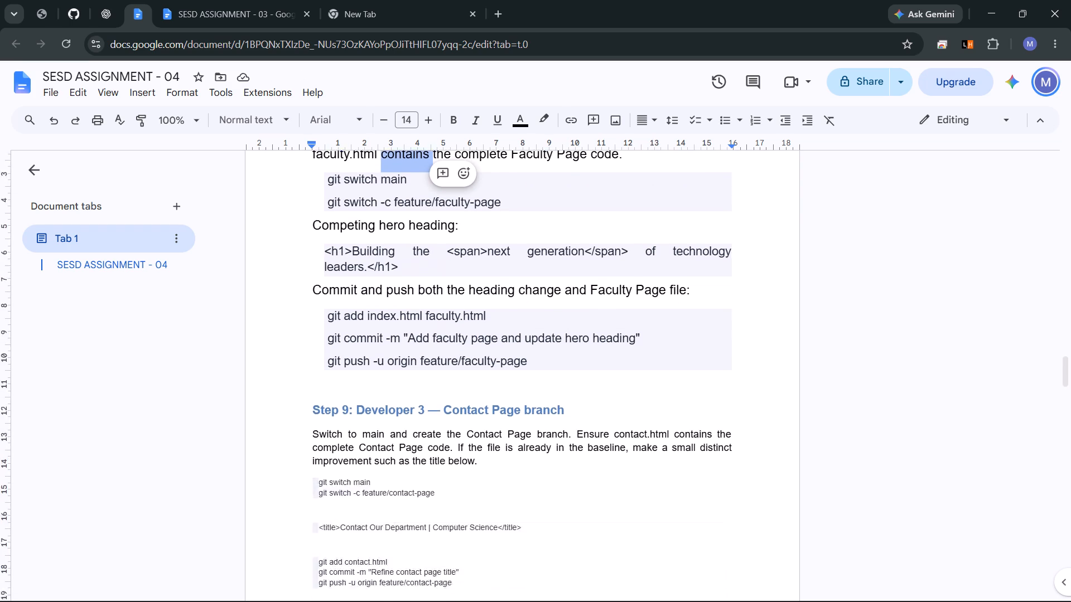
{"action": "scroll", "coordinate": [356, 363], "scroll_direction": "down", "scroll_amount": 2}
{"action": "left_click", "coordinate": [310, 299]}
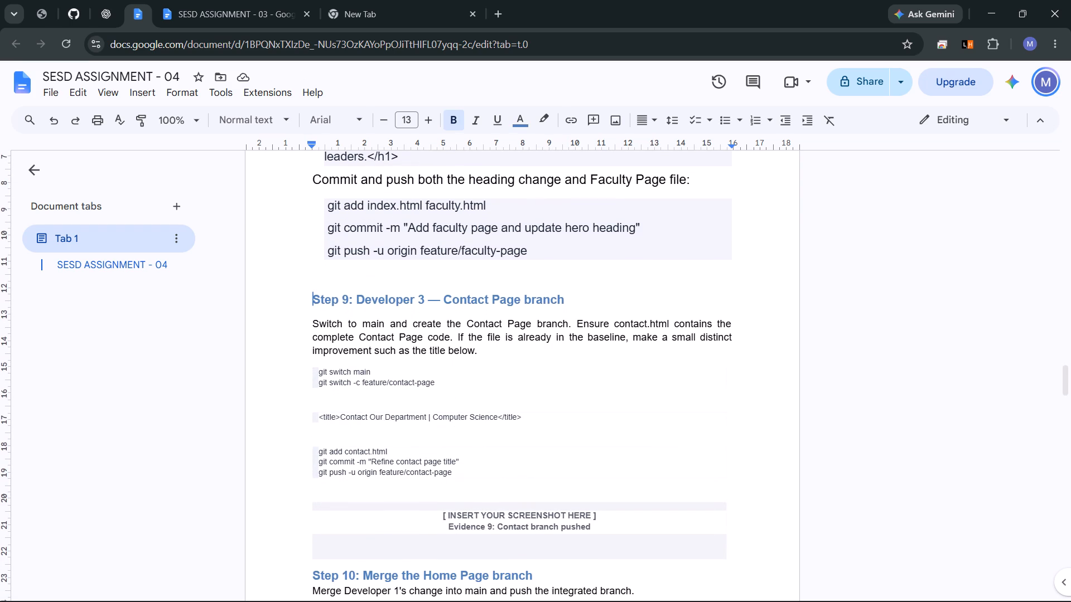
{"action": "key", "text": "shift+Down"}
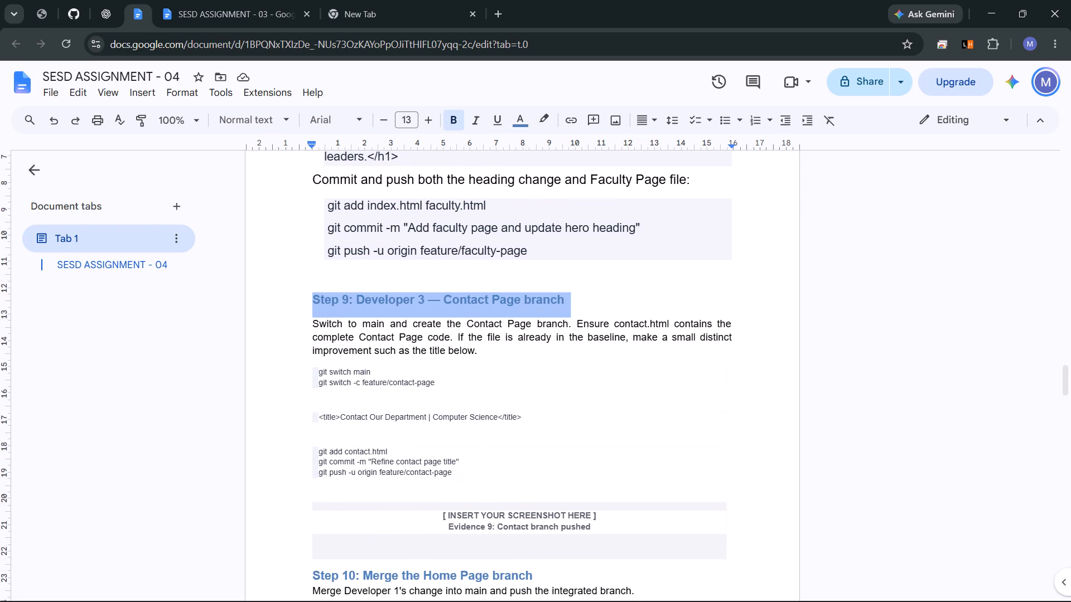
{"action": "left_click", "coordinate": [426, 128]}
{"action": "triple_click", "coordinate": [427, 124]}
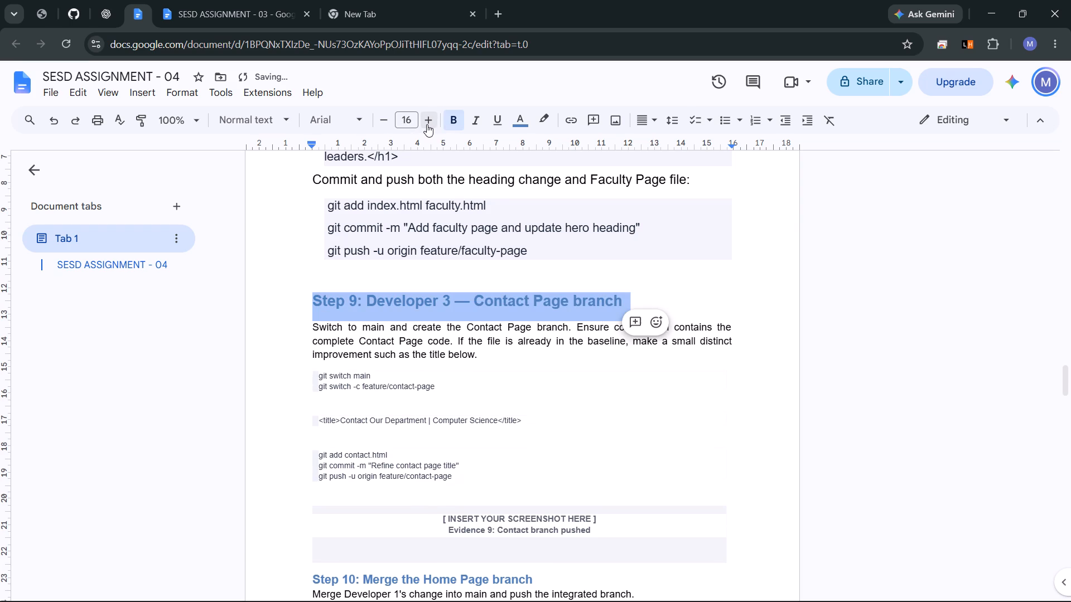
Increase the font size of Step 9's description paragraph, starting "Switch to main and create the Contact Page branch", to 14.
{"action": "left_click", "coordinate": [316, 330]}
{"action": "key", "text": "shift+Down"}
{"action": "key", "text": "shift+Down"}
{"action": "key", "text": "shift+Down"}
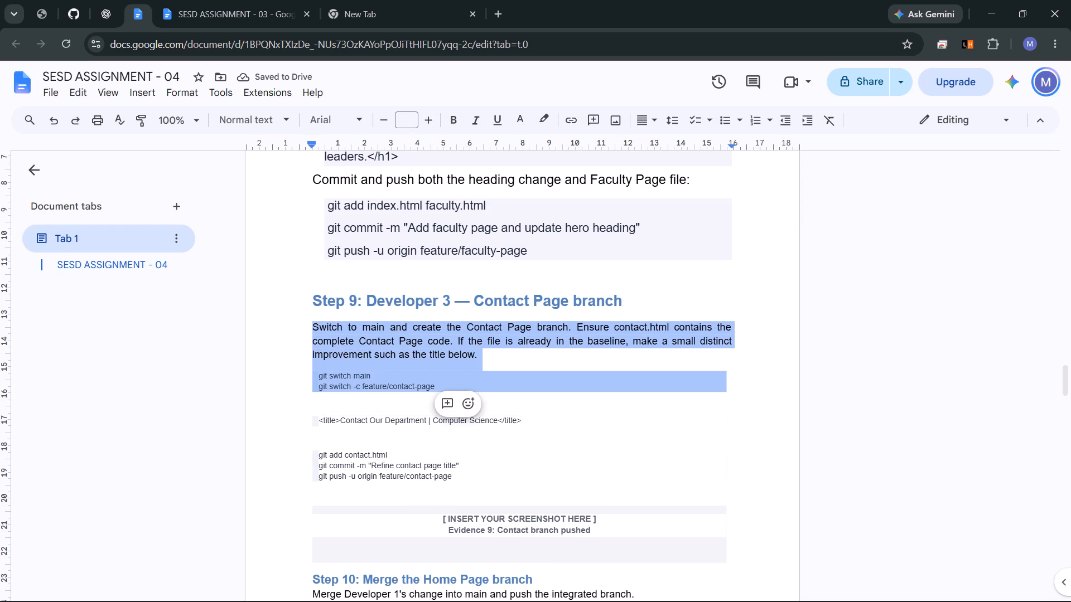
{"action": "key", "text": "shift+Left"}
{"action": "key", "text": "shift+Left"}
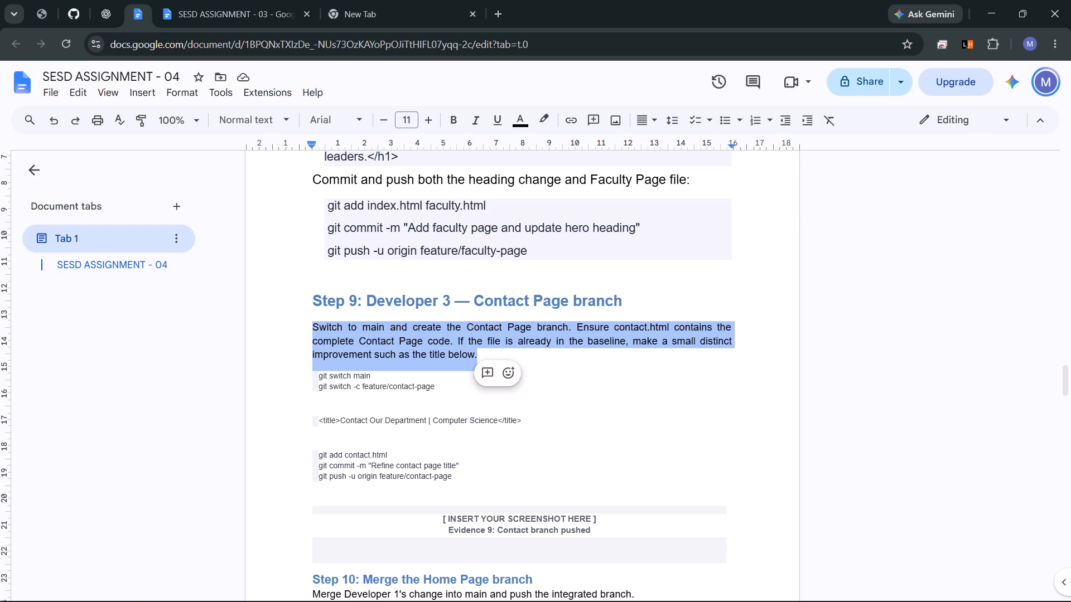
{"action": "key", "text": "shift+Right"}
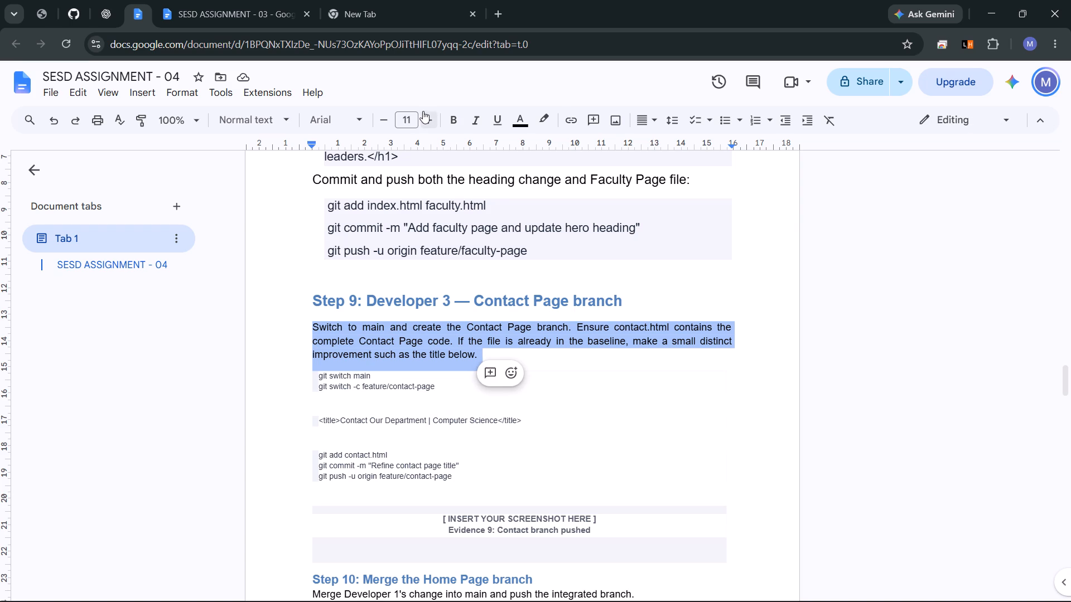
{"action": "double_click", "coordinate": [421, 116]}
{"action": "left_click", "coordinate": [421, 116]}
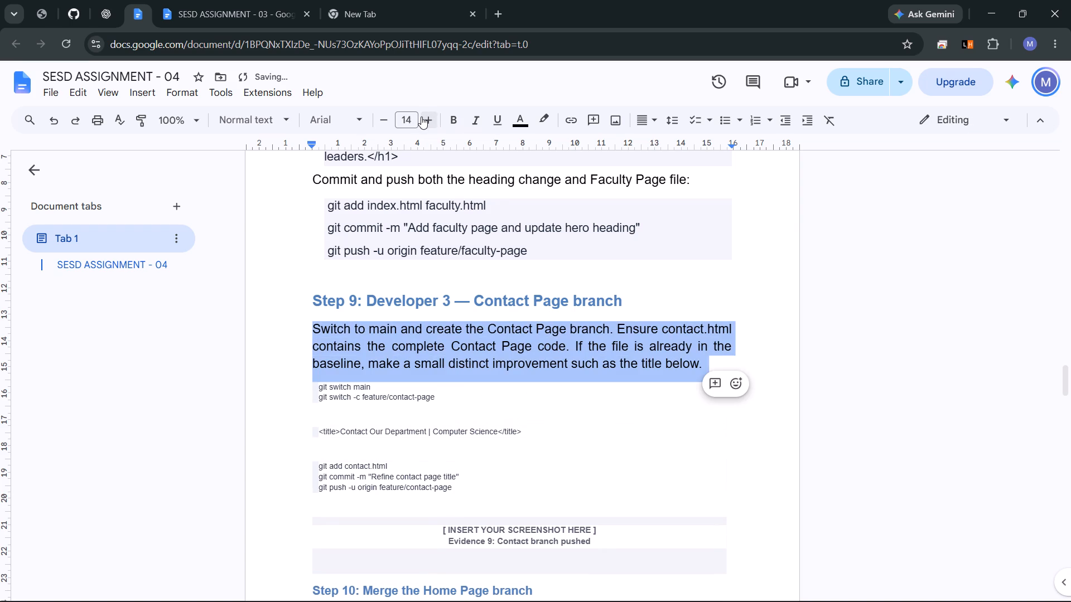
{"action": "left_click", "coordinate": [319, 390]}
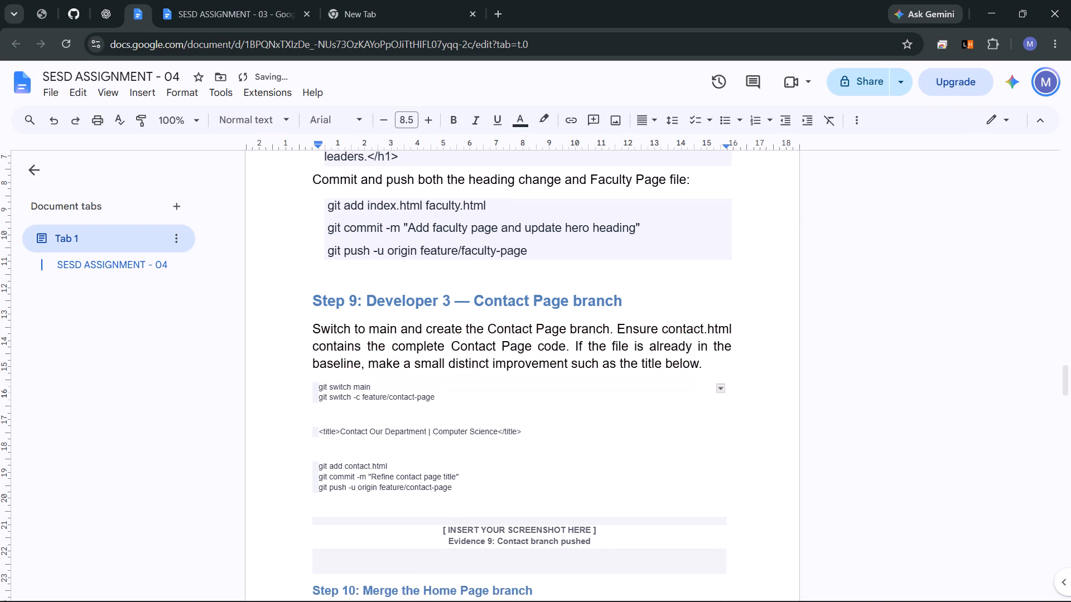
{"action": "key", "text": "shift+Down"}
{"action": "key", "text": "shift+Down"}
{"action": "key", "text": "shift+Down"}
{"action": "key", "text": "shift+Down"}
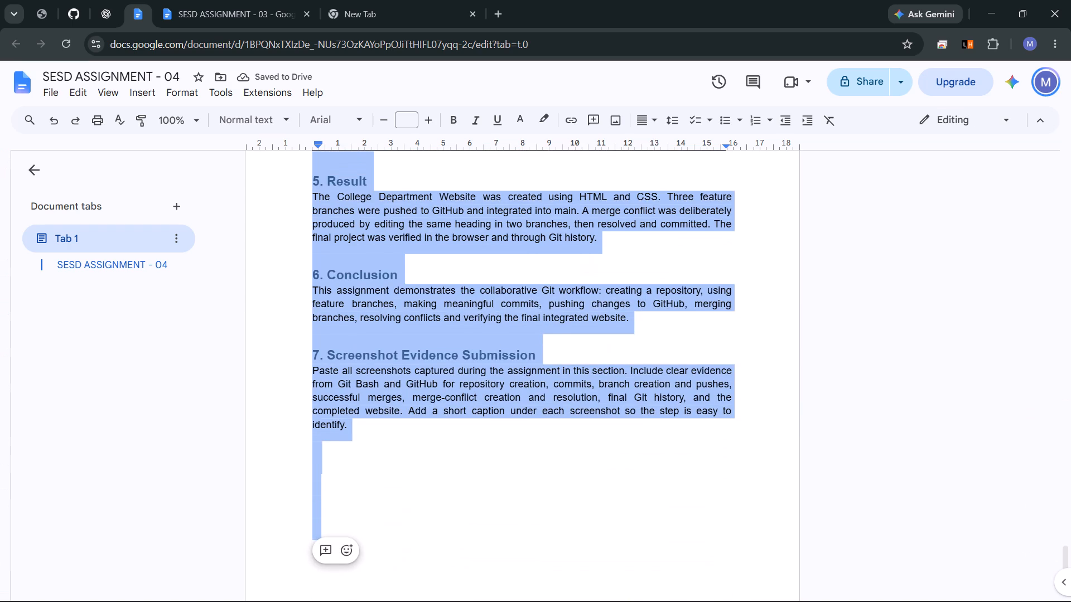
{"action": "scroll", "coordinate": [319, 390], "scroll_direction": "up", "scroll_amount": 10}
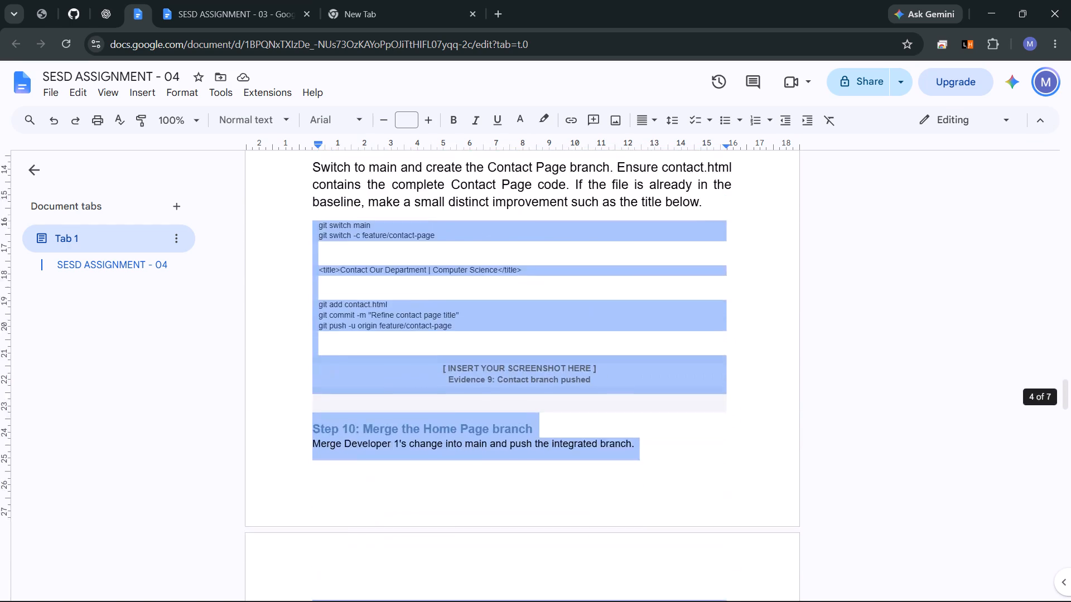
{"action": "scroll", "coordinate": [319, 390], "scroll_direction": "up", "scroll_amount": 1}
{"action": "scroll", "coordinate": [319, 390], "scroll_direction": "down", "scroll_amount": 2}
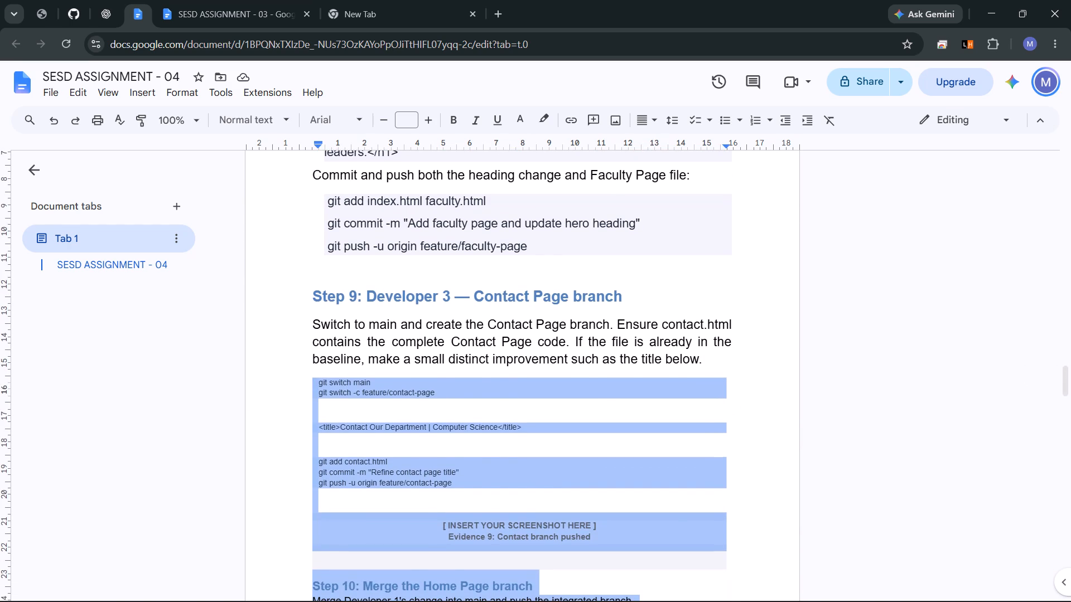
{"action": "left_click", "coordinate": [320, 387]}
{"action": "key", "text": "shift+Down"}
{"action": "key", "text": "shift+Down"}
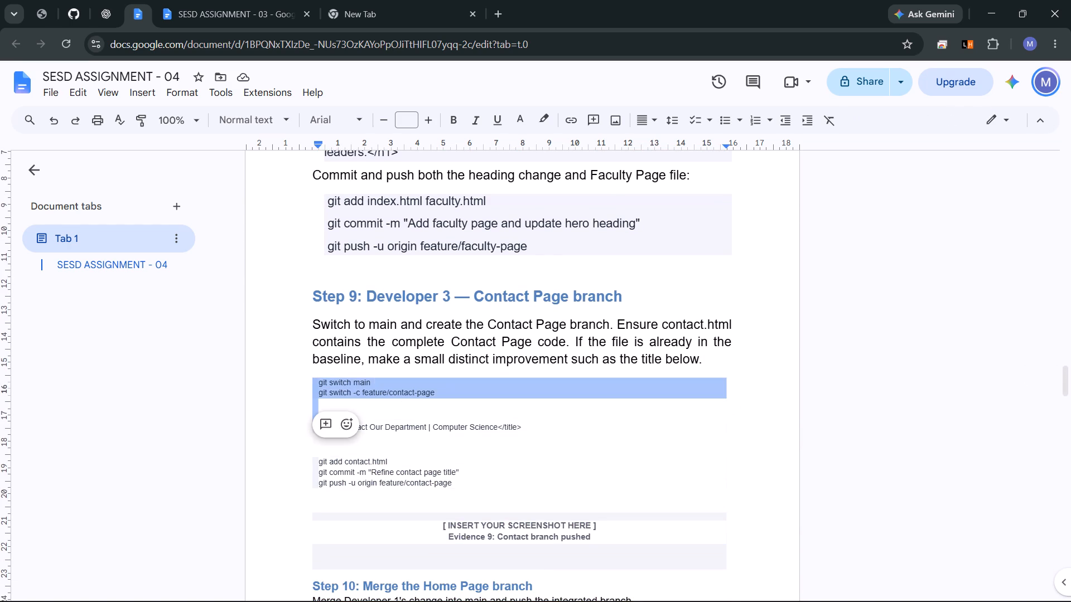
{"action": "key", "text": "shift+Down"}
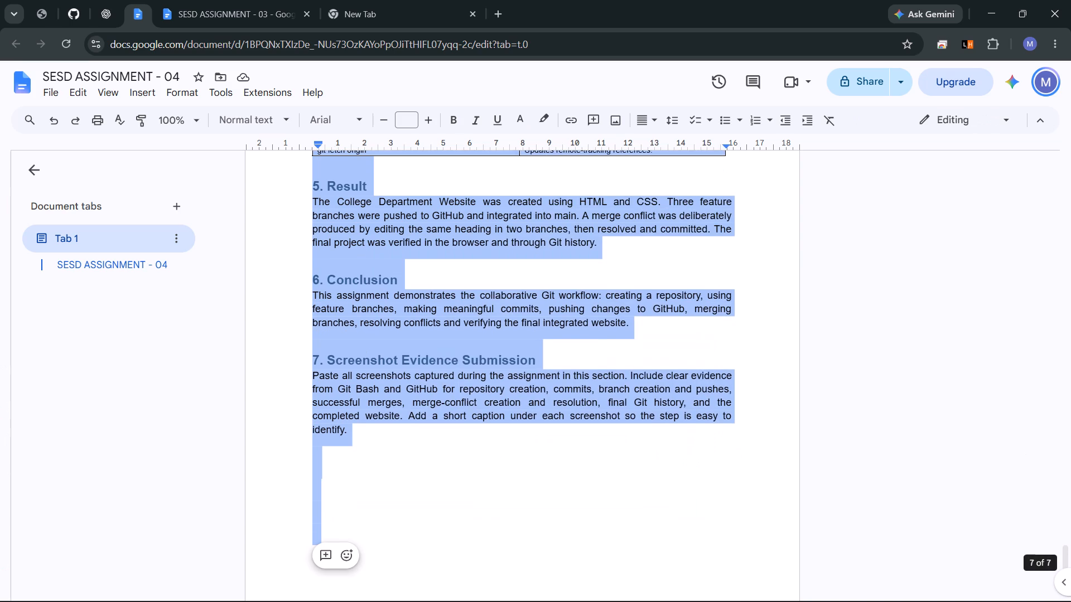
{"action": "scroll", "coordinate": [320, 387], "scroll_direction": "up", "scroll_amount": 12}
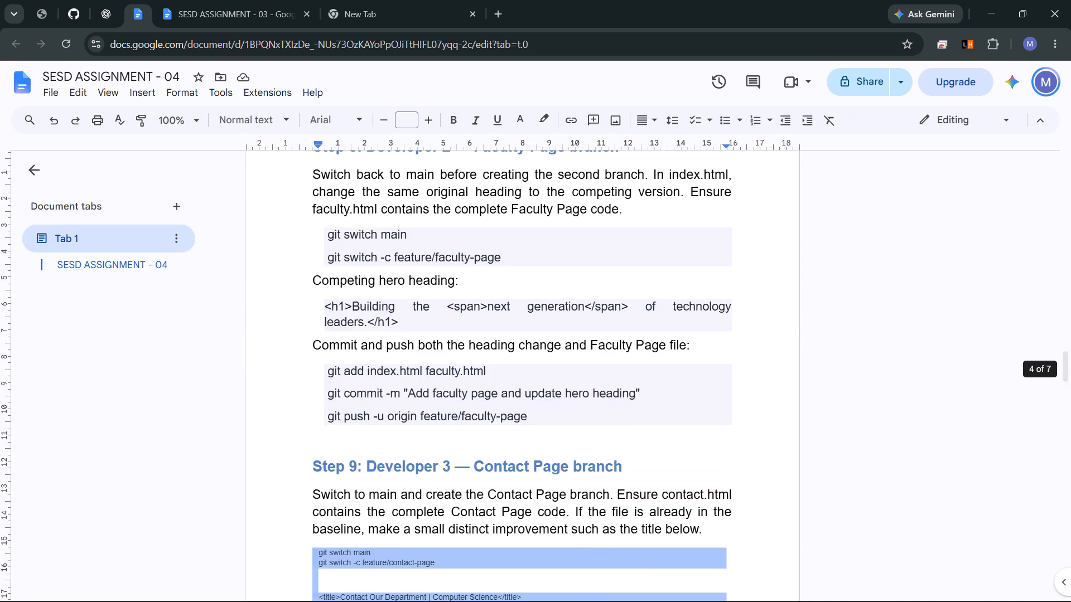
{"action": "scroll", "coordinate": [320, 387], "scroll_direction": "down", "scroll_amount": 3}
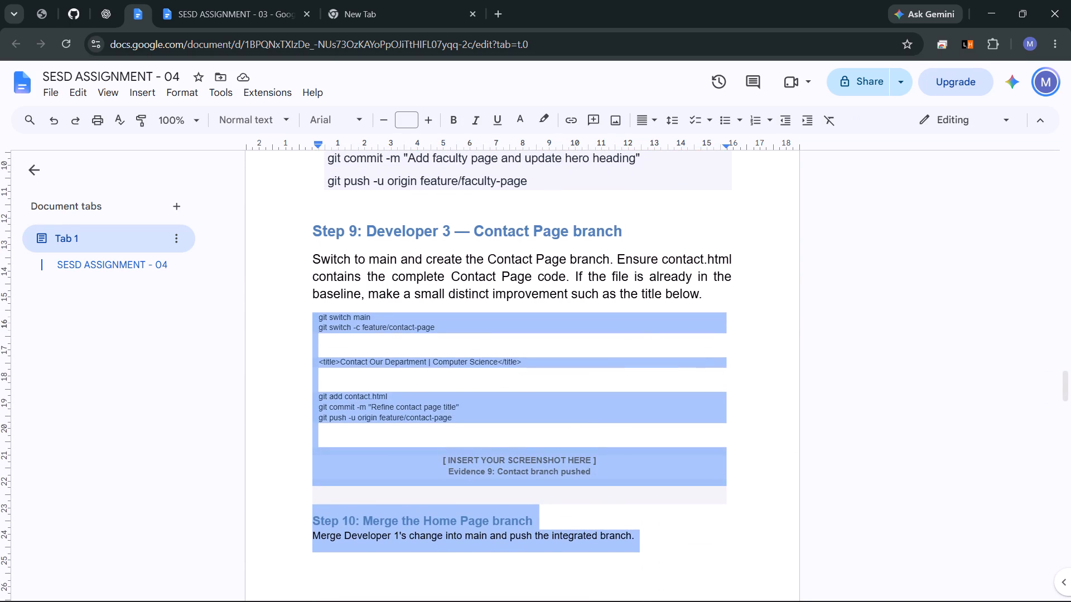
Delete Step 9's old small command blocks and Evidence 9 screenshot placeholder, leaving empty lines between its description and the Step 10 heading.
{"action": "left_click", "coordinate": [319, 322]}
{"action": "key", "text": "shift+Down"}
{"action": "key", "text": "shift+Down"}
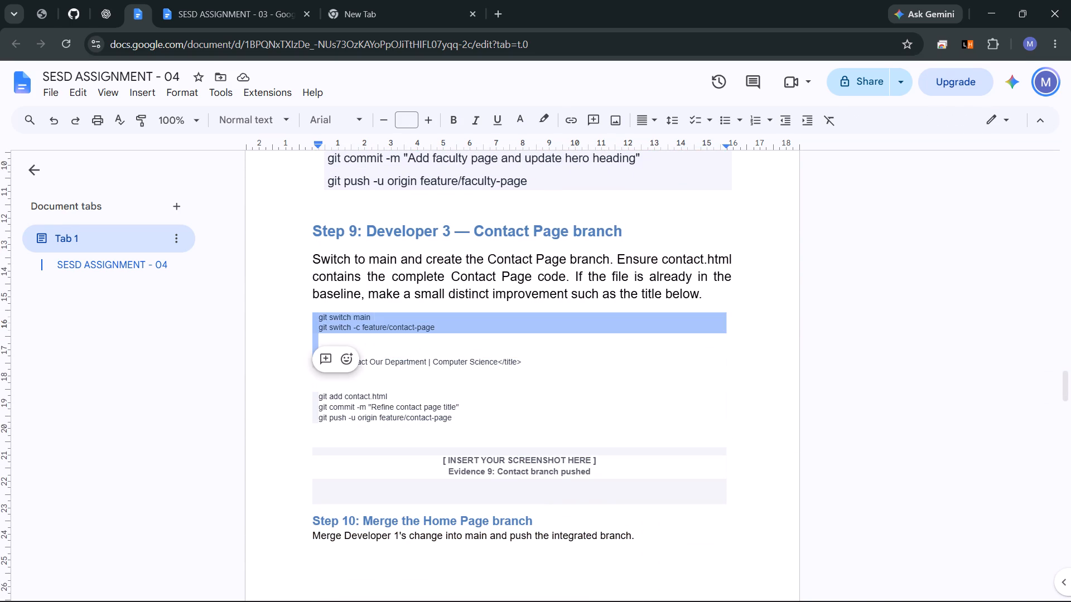
{"action": "key", "text": "shift+Right"}
{"action": "key", "text": "shift+Right"}
{"action": "key", "text": "shift+Right"}
{"action": "key", "text": "shift+Right"}
{"action": "key", "text": "shift+Right"}
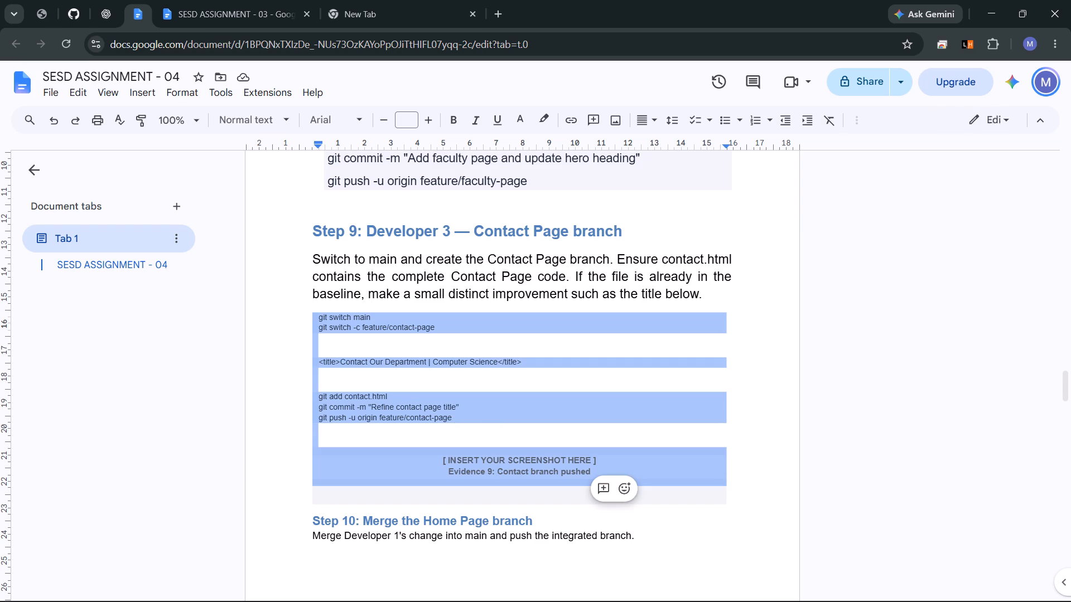
{"action": "key", "text": "shift+Right"}
{"action": "key", "text": "shift+Left"}
{"action": "key", "text": "Delete"}
{"action": "key", "text": "Return"}
{"action": "key", "text": "Return"}
{"action": "key", "text": "Return"}
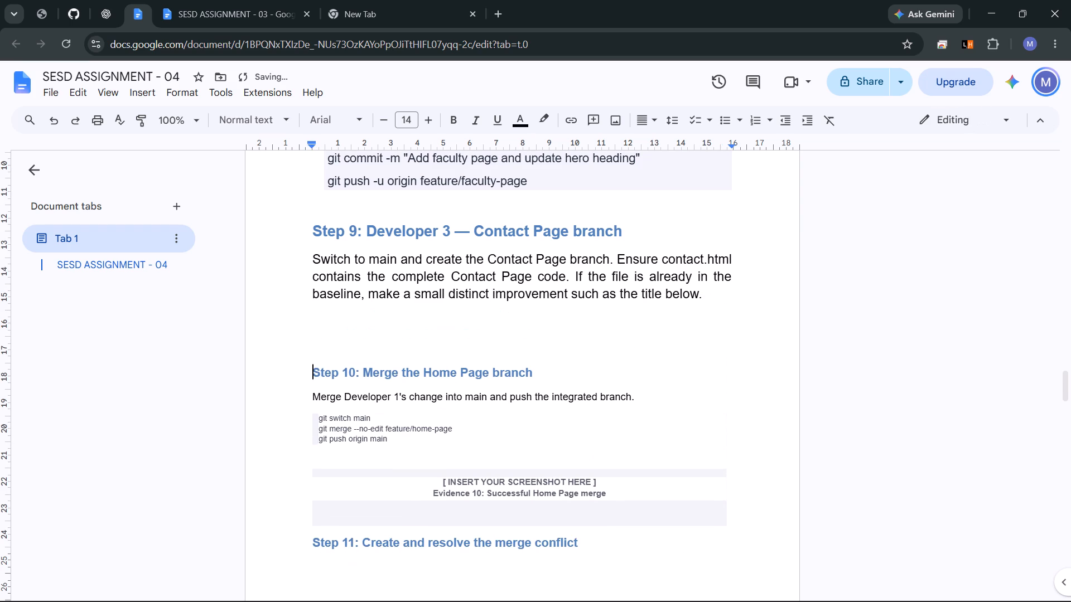
{"action": "key", "text": "Return"}
{"action": "key", "text": "Up"}
{"action": "key", "text": "Up"}
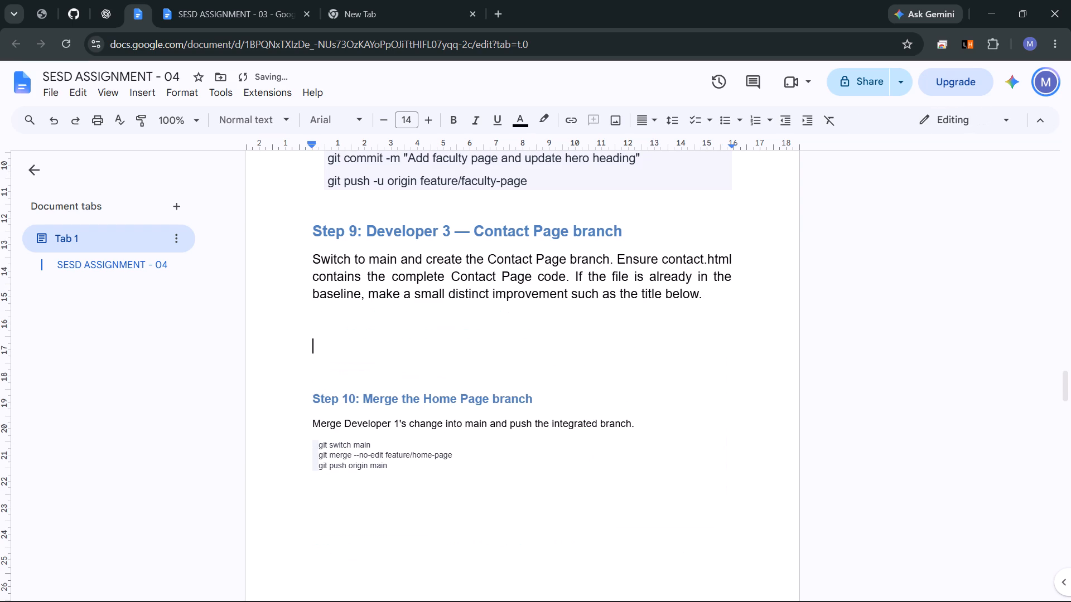
Copy Step 8's shaded lines "git switch main" and "git switch -c feature/faculty-page" for reuse in the empty space below Step 9's description.
{"action": "key", "text": "Up"}
{"action": "scroll", "coordinate": [319, 322], "scroll_direction": "up", "scroll_amount": 3}
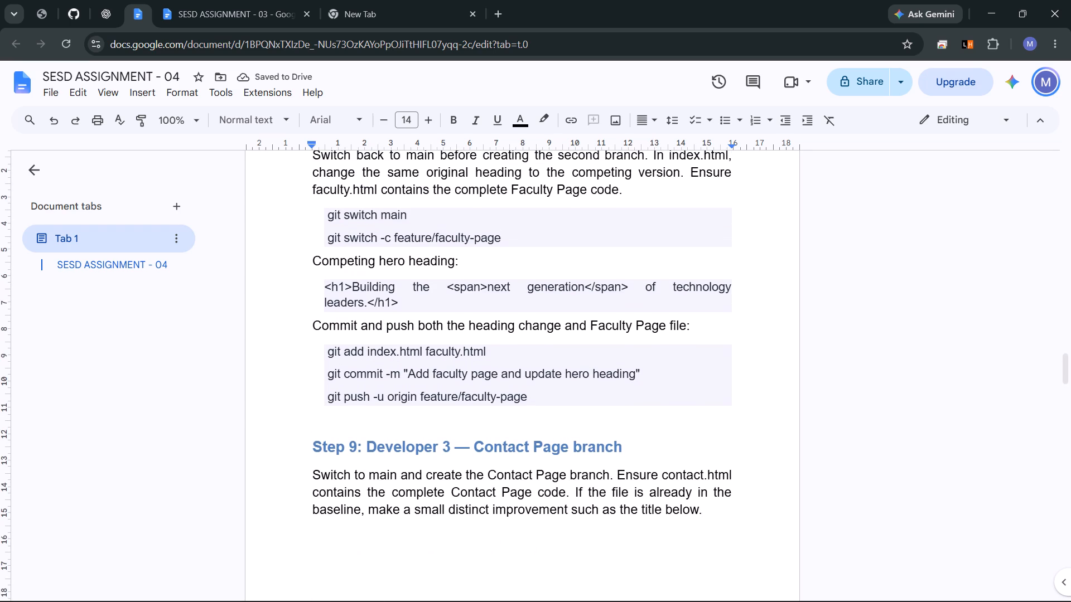
{"action": "left_click", "coordinate": [326, 216]}
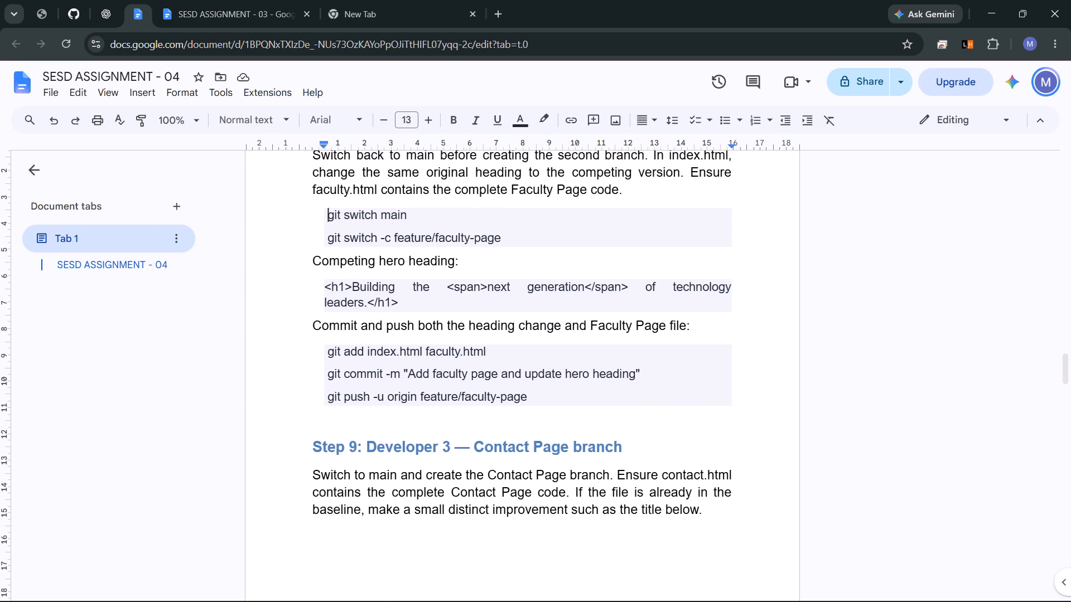
{"action": "key", "text": "shift+Down"}
{"action": "key", "text": "shift+Down"}
{"action": "key", "text": "shift+Left"}
{"action": "key", "text": "shift+Left"}
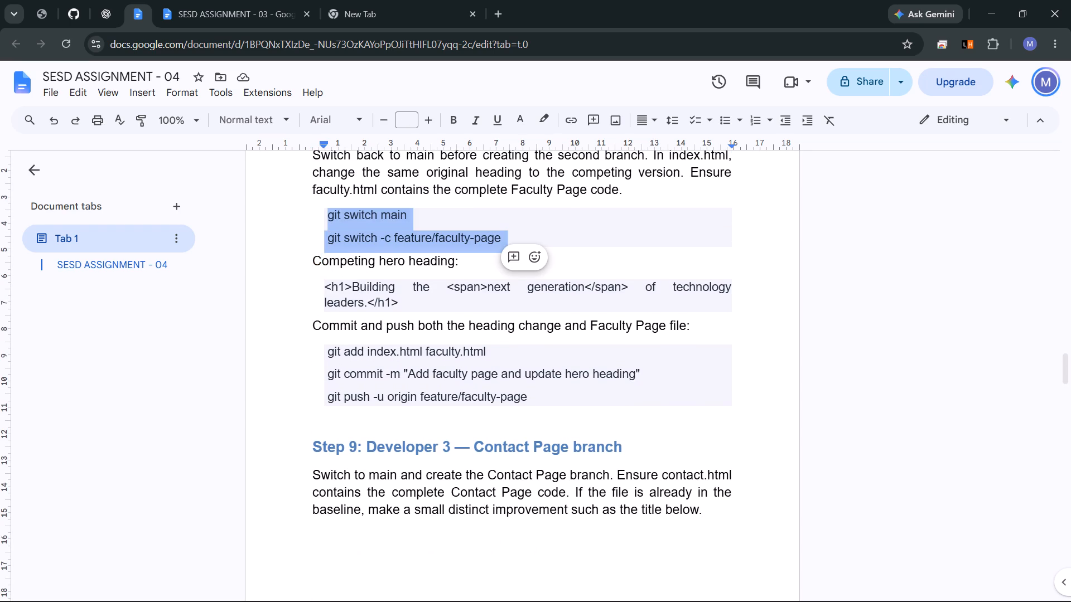
{"action": "key", "text": "ctrl+c"}
{"action": "scroll", "coordinate": [326, 216], "scroll_direction": "down", "scroll_amount": 3}
{"action": "left_click", "coordinate": [319, 338]}
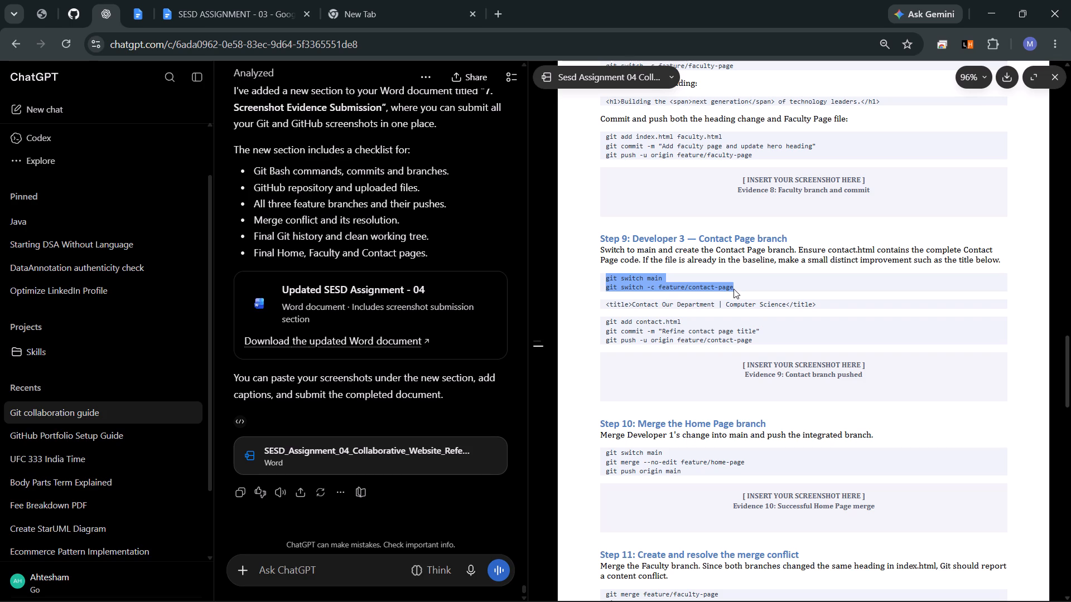
Copy Step 9's two git switch commands from the reference document into Notepad, remove the blank line between them, and copy the cleaned text.
{"action": "key", "text": "ctrl+c"}
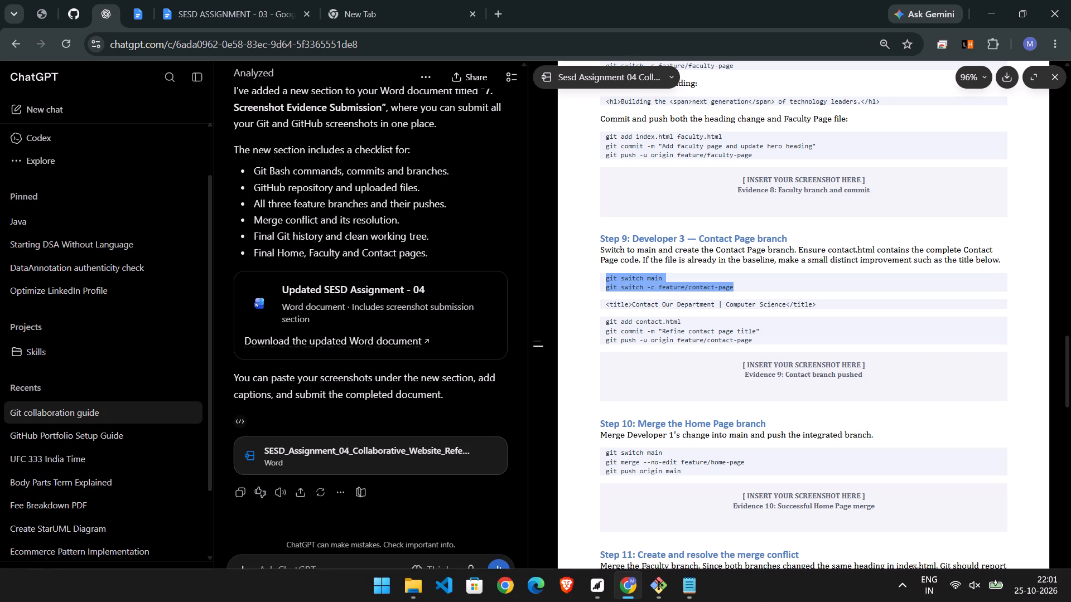
{"action": "left_click", "coordinate": [691, 588]}
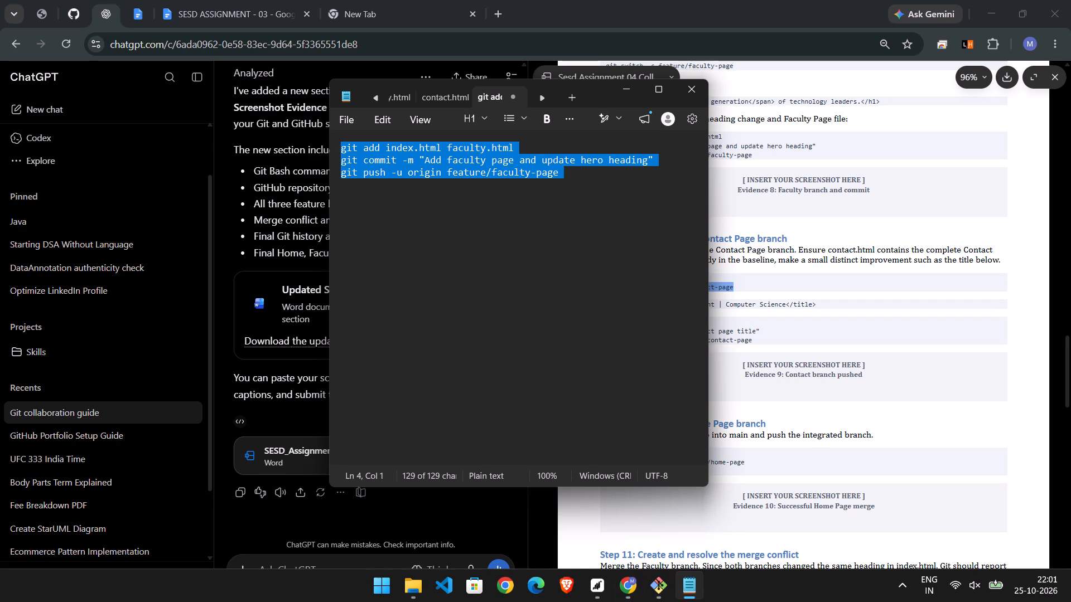
{"action": "key", "text": "ctrl+v"}
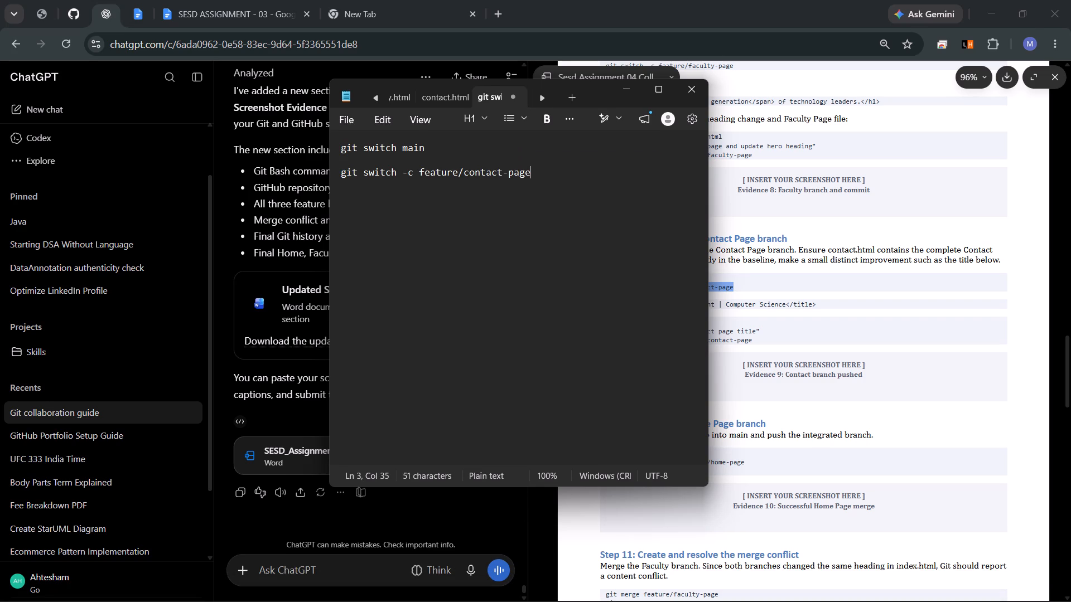
{"action": "key", "text": "Up"}
{"action": "key", "text": "BackSpace"}
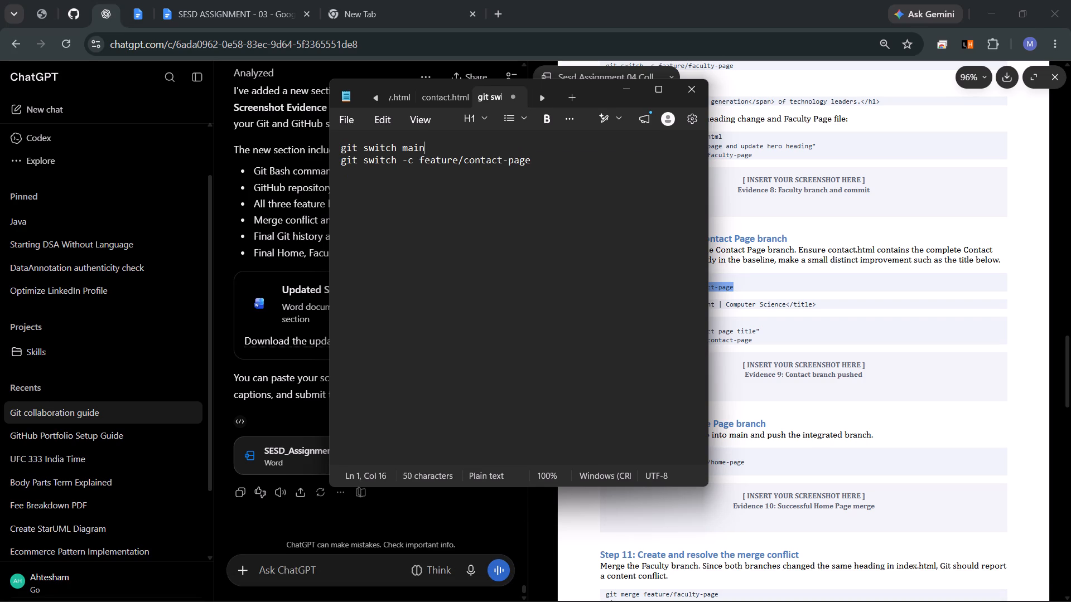
{"action": "left_click", "coordinate": [343, 151]}
{"action": "key", "text": "shift+Down"}
{"action": "key", "text": "shift+Down"}
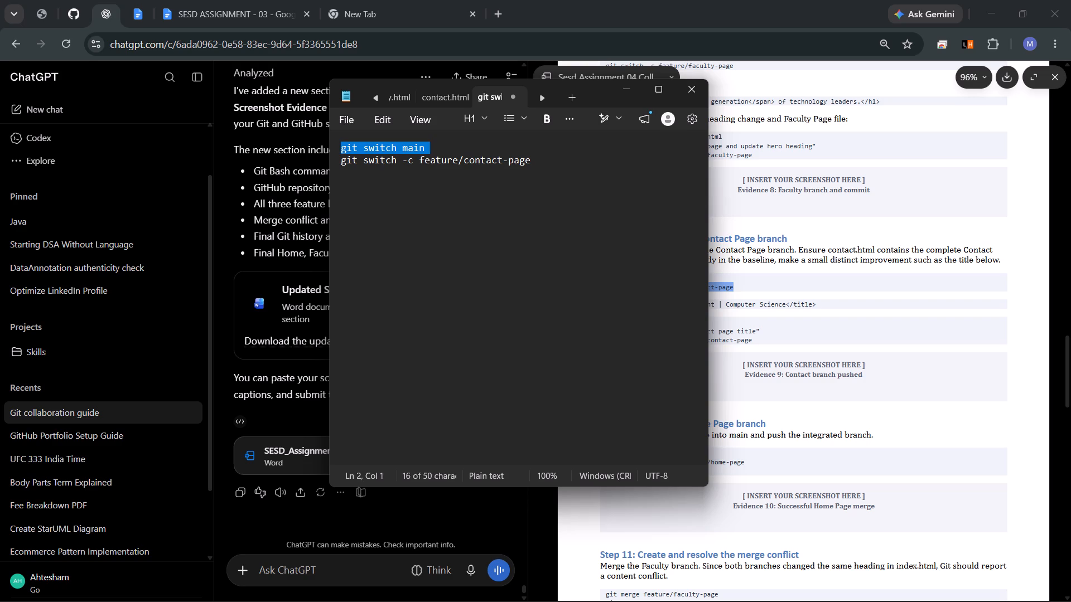
{"action": "key", "text": "ctrl+c"}
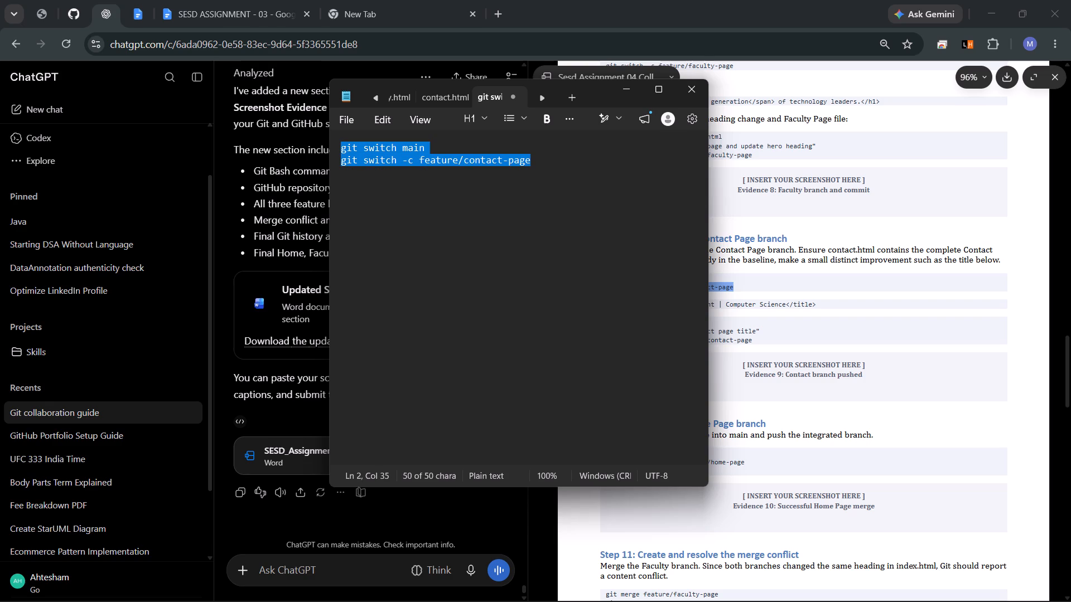
Replace the faculty-page commands under Step 9 with the cleaned git switch lines for feature/contact-page, keeping one unindented shaded empty line below.
{"action": "left_click", "coordinate": [149, 1]}
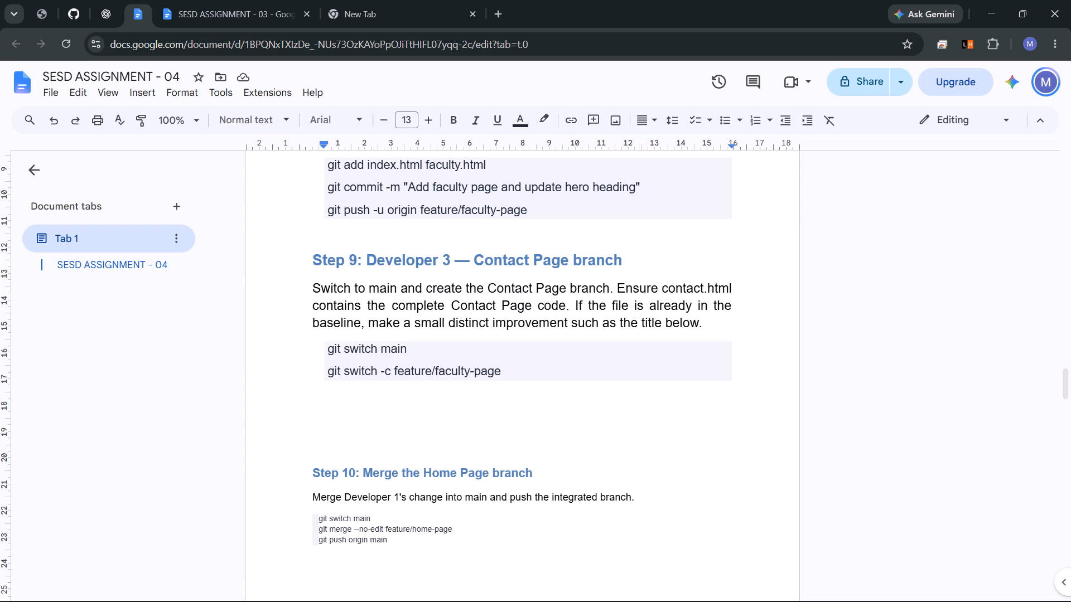
{"action": "key", "text": "shift+Down"}
{"action": "key", "text": "shift+Down"}
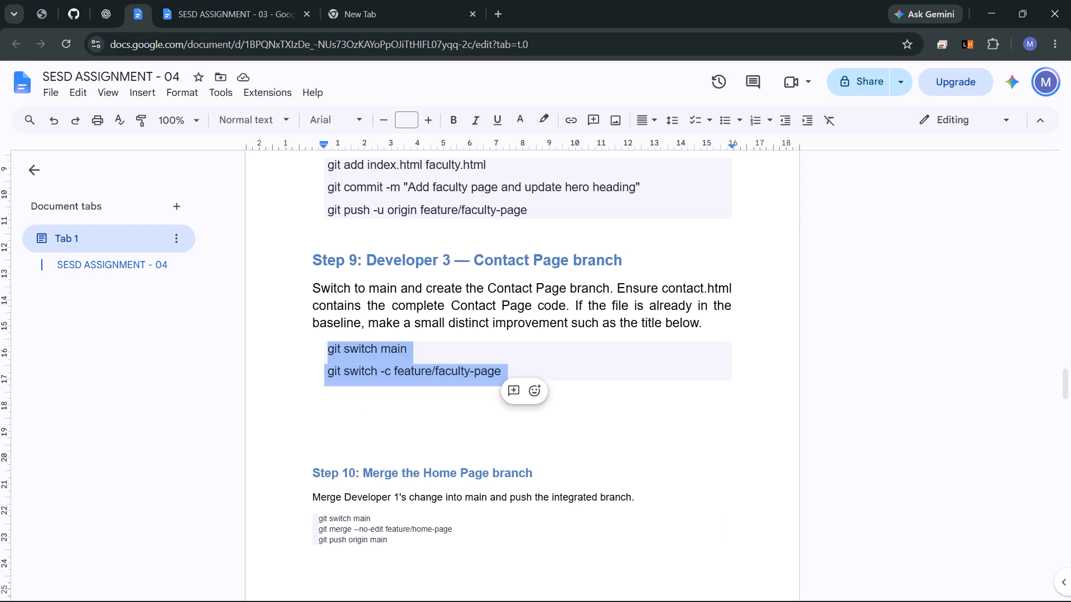
{"action": "key", "text": "ctrl+v"}
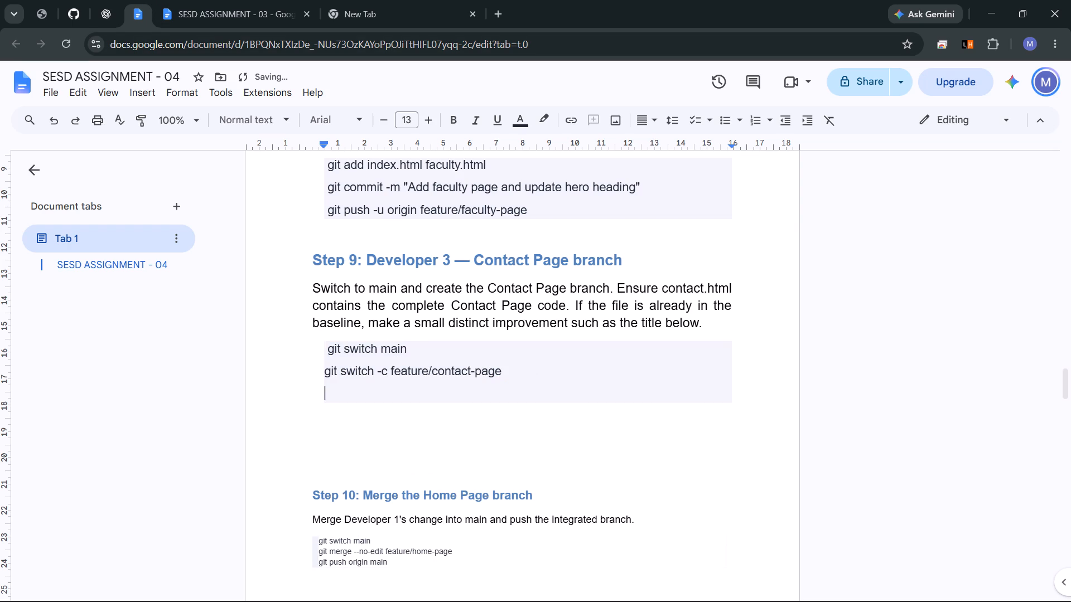
{"action": "key", "text": "BackSpace"}
{"action": "key", "text": "BackSpace"}
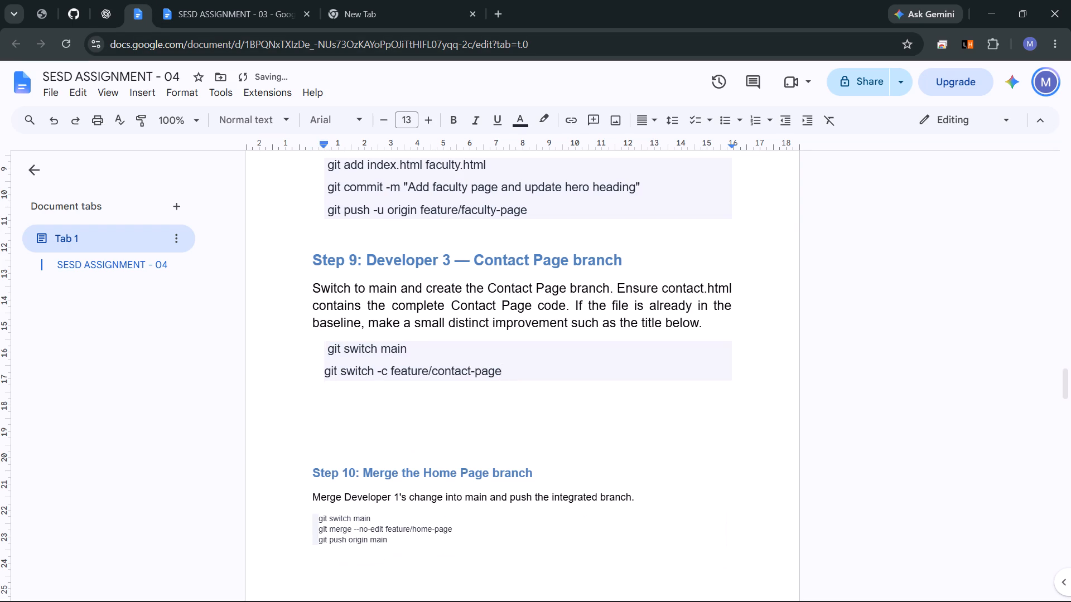
{"action": "left_click", "coordinate": [328, 373]}
{"action": "key", "text": "ctrl+z"}
{"action": "key", "text": "ctrl+z"}
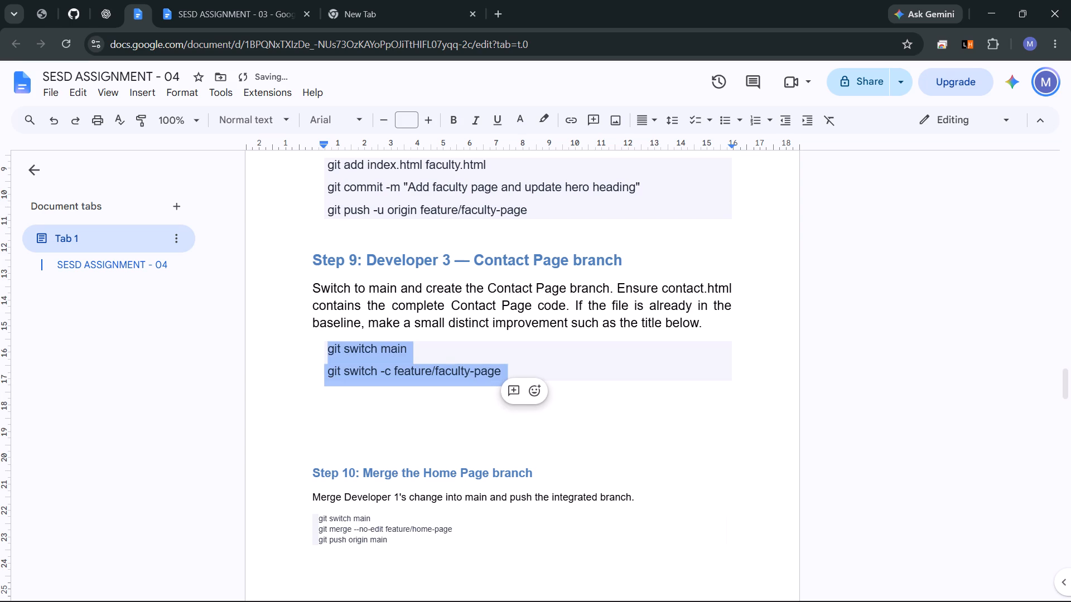
{"action": "key", "text": "ctrl+v"}
{"action": "key", "text": "Return"}
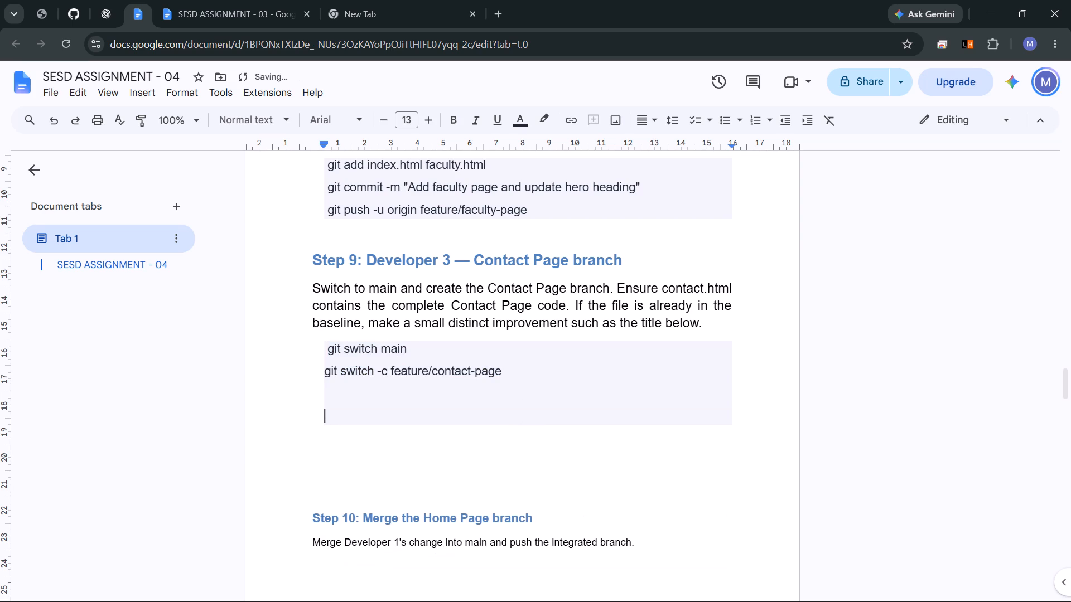
{"action": "key", "text": "BackSpace"}
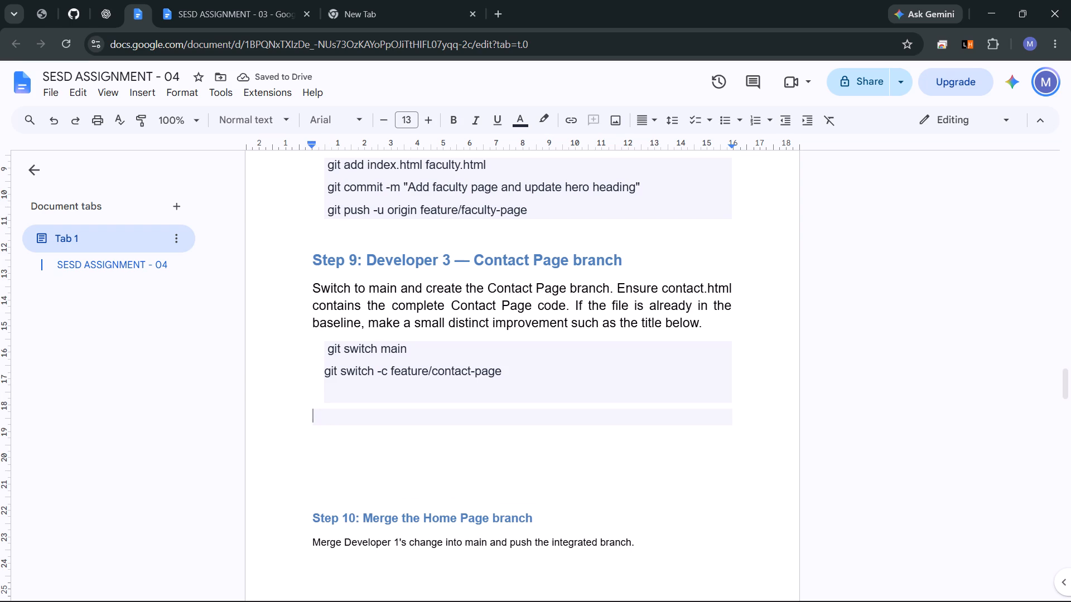
{"action": "left_click", "coordinate": [384, 391]}
{"action": "key", "text": "BackSpace"}
{"action": "key", "text": "BackSpace"}
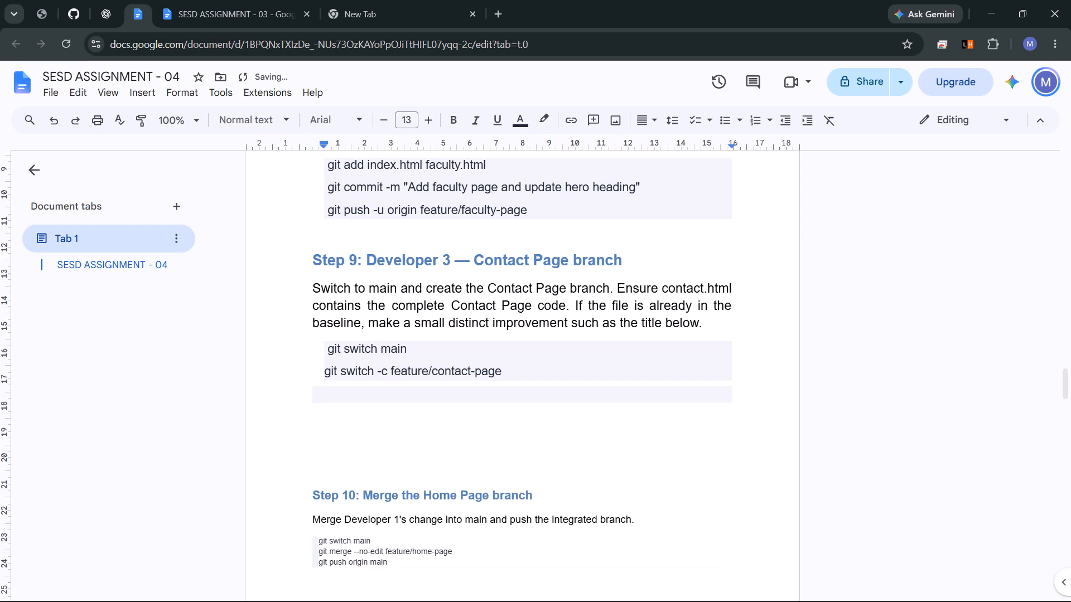
Add a leading space to Step 9's "git switch -c feature/contact-page" line so it aligns with git switch main.
{"action": "left_click", "coordinate": [325, 373]}
{"action": "key", "text": "space"}
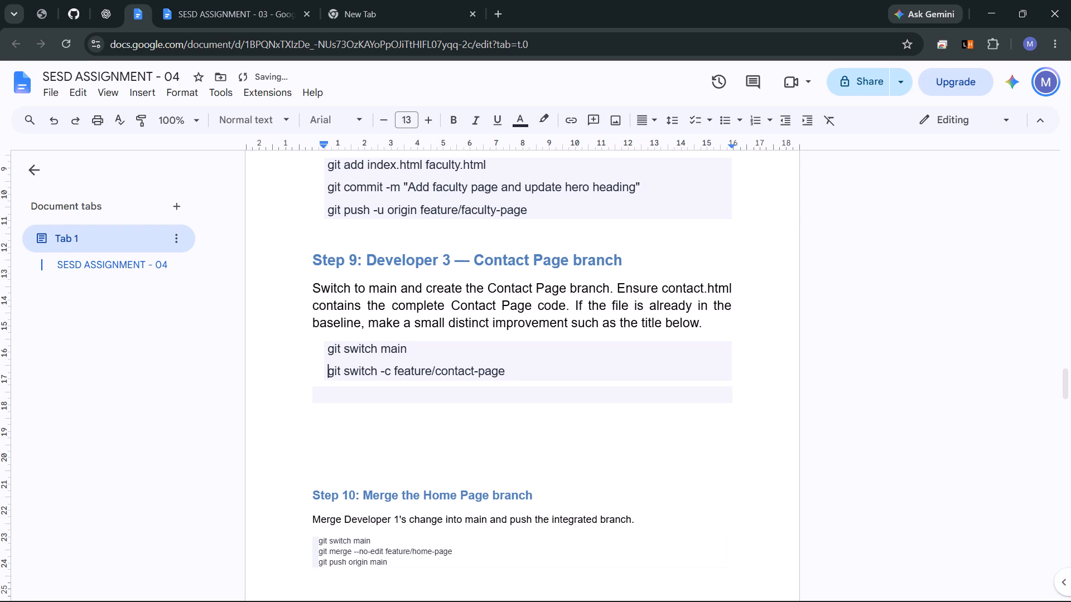
Copy Step 9's <title>Contact Our Department | Computer Science</title> line from the reference document into Notepad and copy its plain text.
{"action": "left_click", "coordinate": [326, 402]}
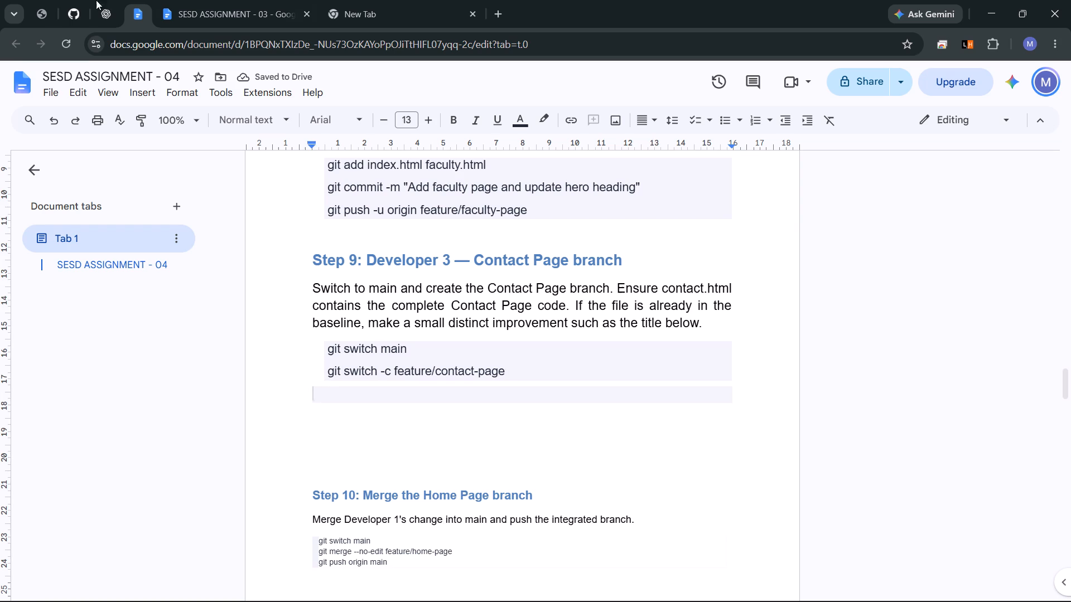
{"action": "left_click", "coordinate": [95, 17]}
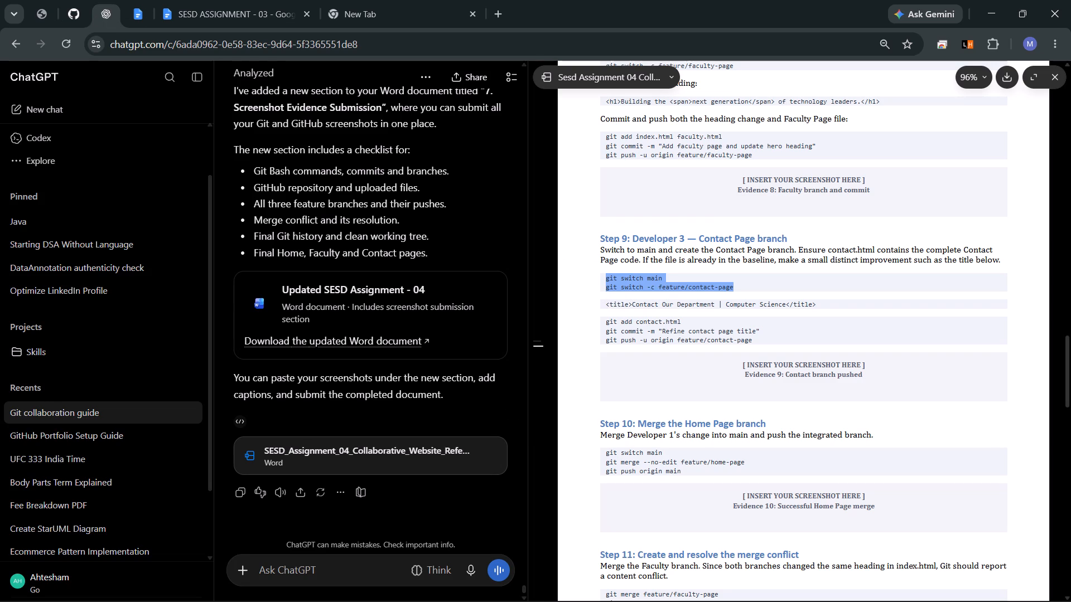
{"action": "left_click_drag", "start_coordinate": [607, 303], "coordinate": [822, 299]}
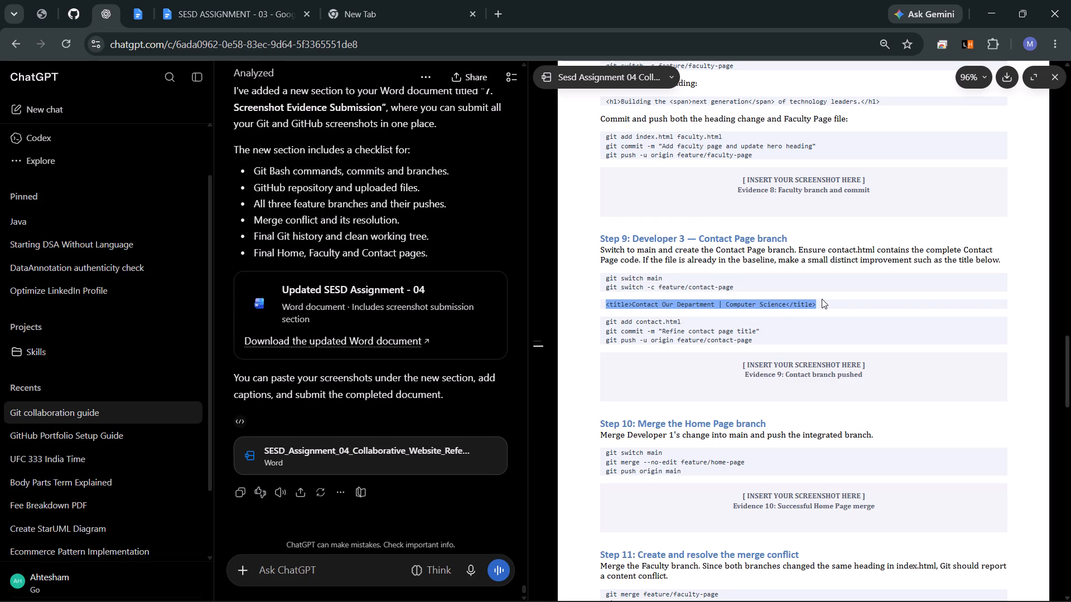
{"action": "key", "text": "ctrl+c"}
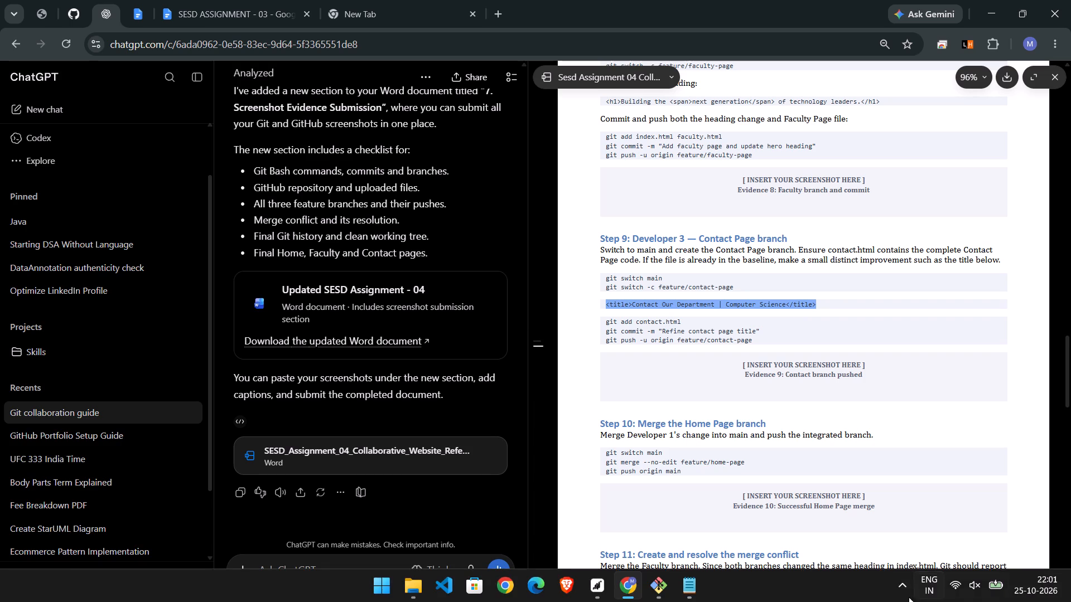
{"action": "left_click", "coordinate": [689, 589]}
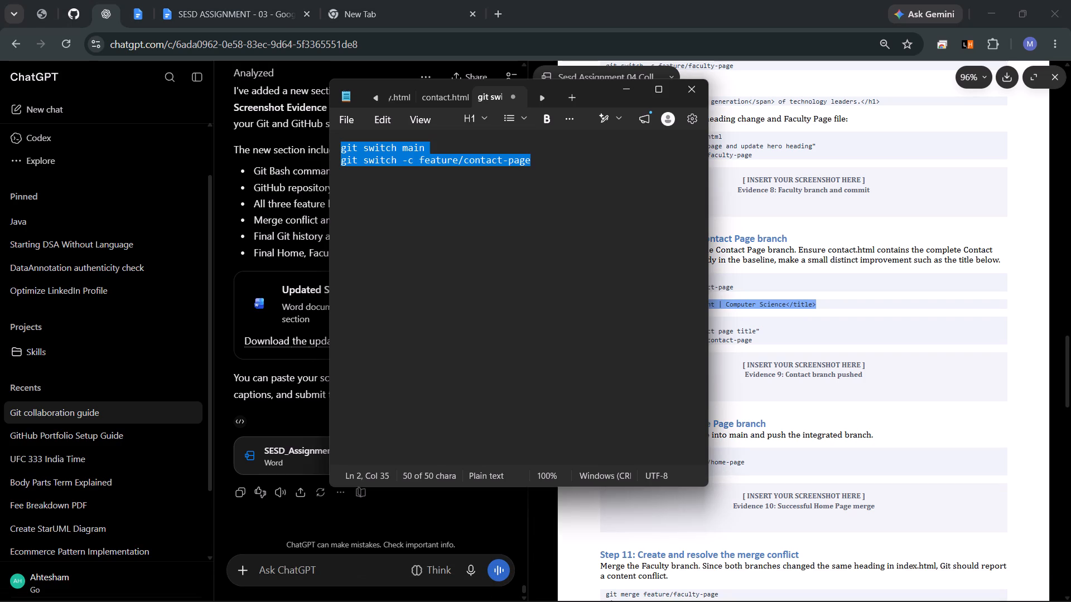
{"action": "key", "text": "ctrl+v"}
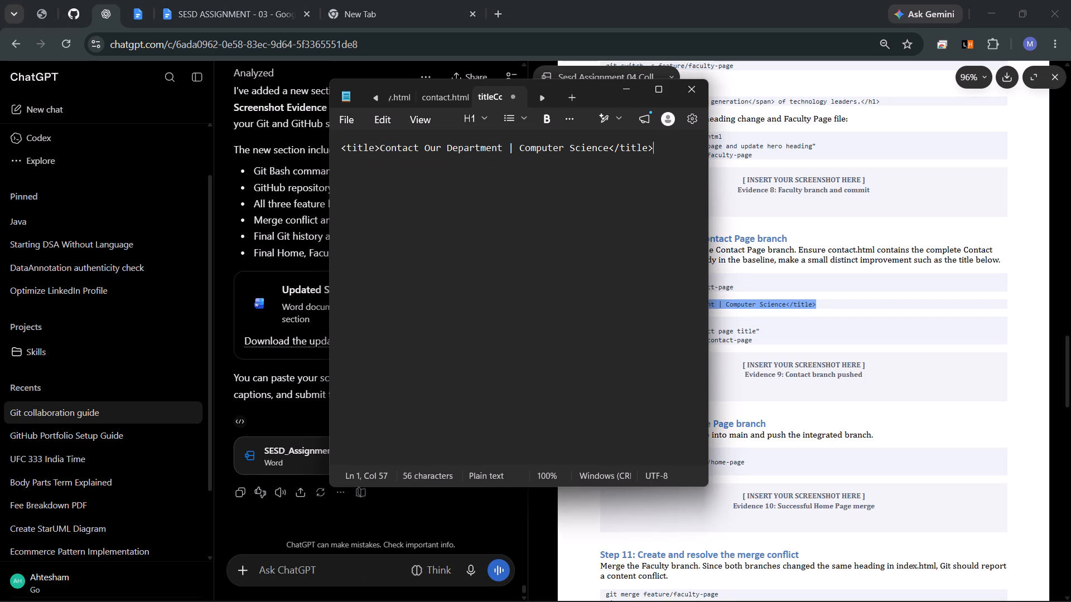
{"action": "key", "text": "shift+Up"}
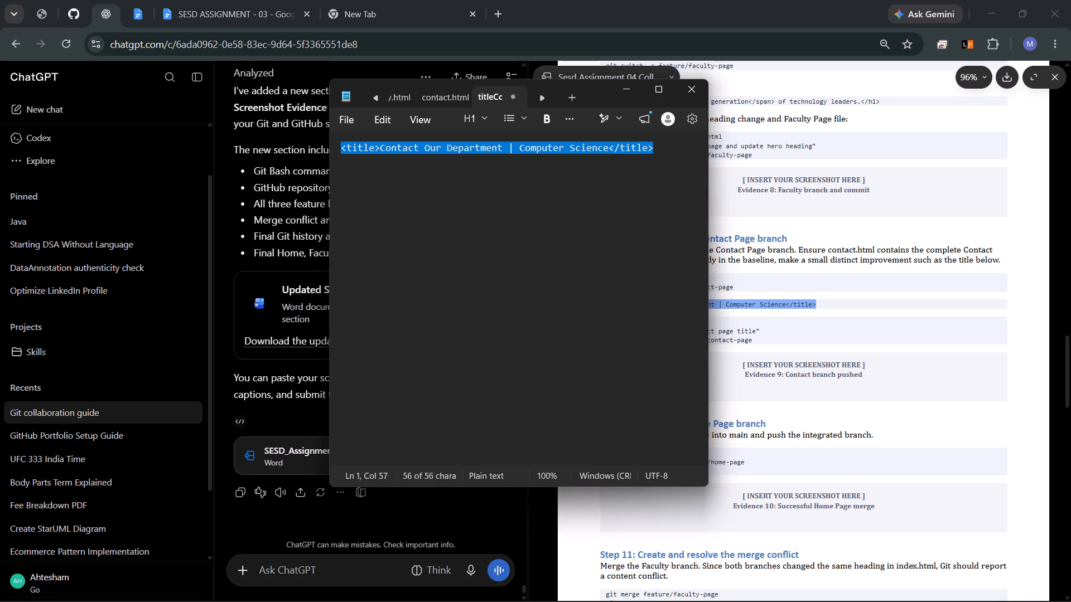
{"action": "key", "text": "ctrl+c"}
Paste the contact title line into the shaded empty line below Step 9's git switch commands and indent it with three leading spaces.
{"action": "left_click", "coordinate": [142, 9]}
{"action": "key", "text": "ctrl+v"}
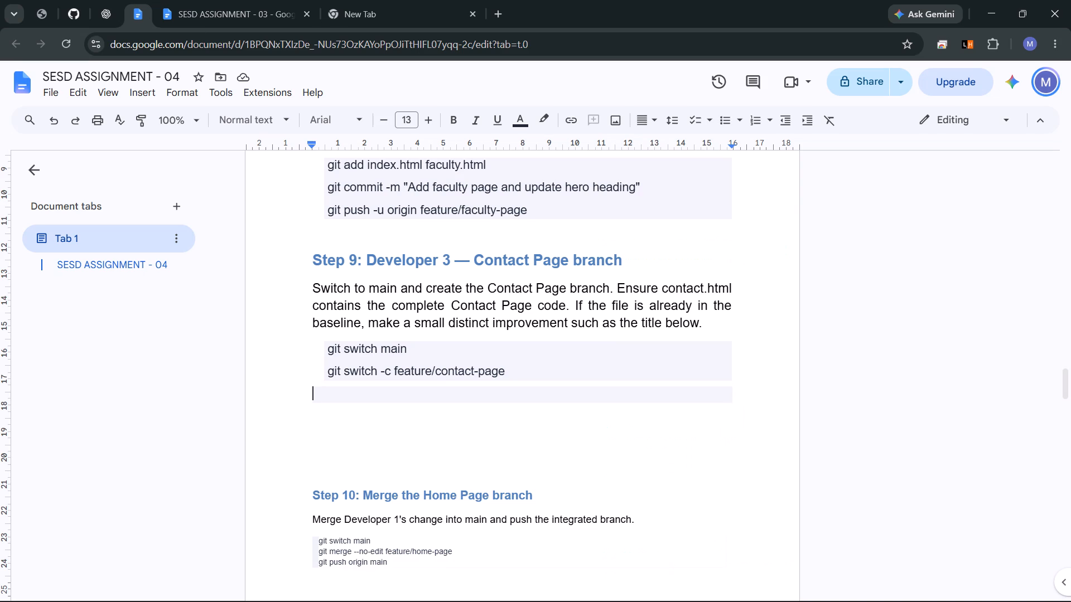
{"action": "left_click", "coordinate": [313, 392]}
{"action": "key", "text": "space"}
{"action": "key", "text": "space"}
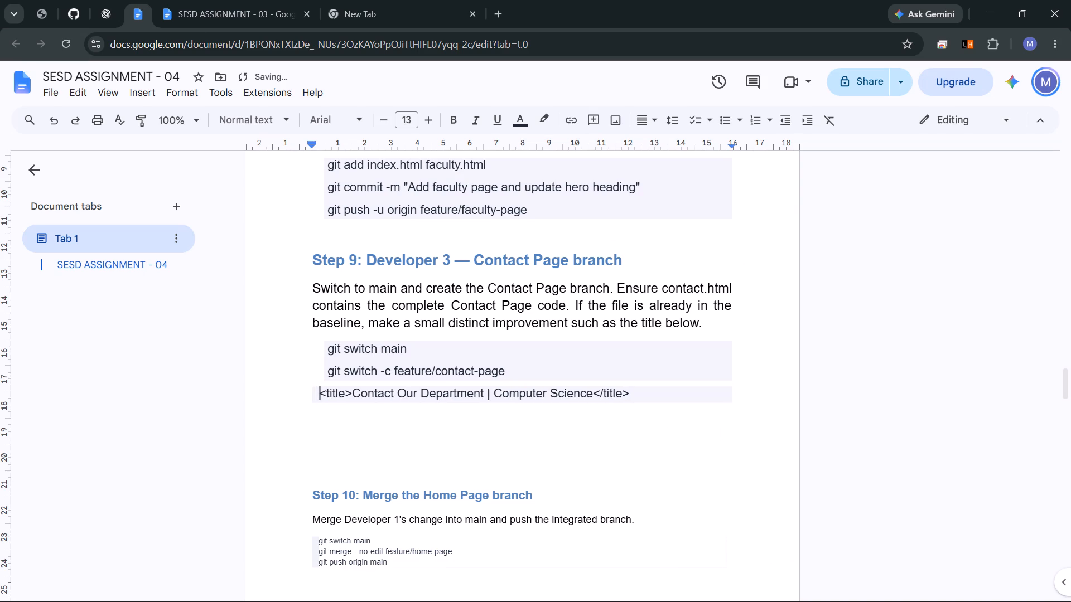
{"action": "key", "text": "space"}
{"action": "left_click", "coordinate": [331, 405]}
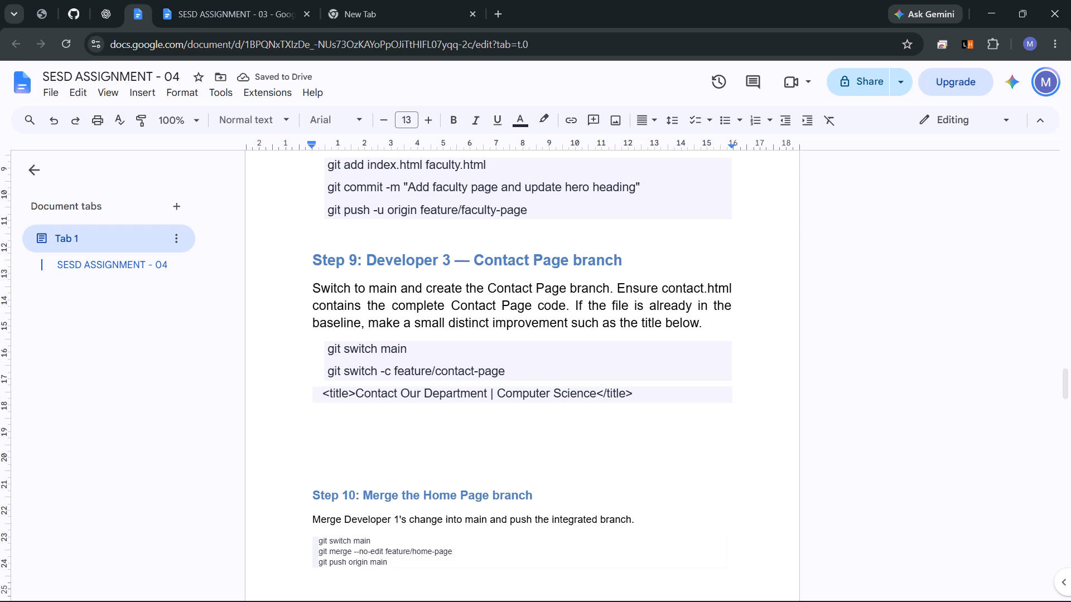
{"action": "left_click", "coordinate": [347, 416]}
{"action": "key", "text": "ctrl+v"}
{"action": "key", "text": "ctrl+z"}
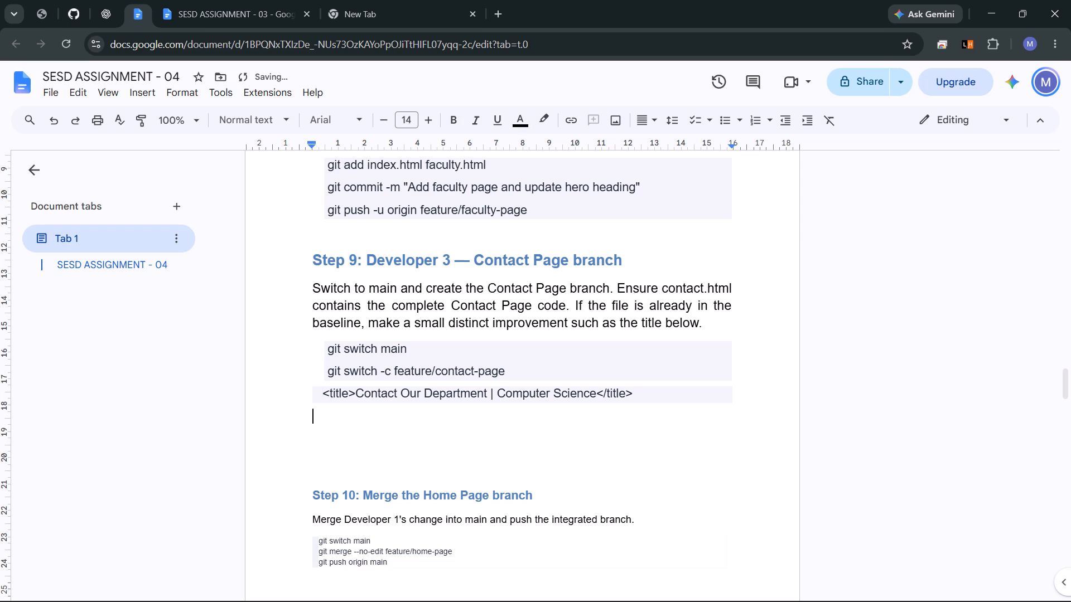
Duplicate Step 9's two shaded git switch lines below the title line, adding a leading space to the copied git switch main.
{"action": "left_click", "coordinate": [326, 352]}
{"action": "left_click_drag", "start_coordinate": [326, 352], "coordinate": [524, 362]}
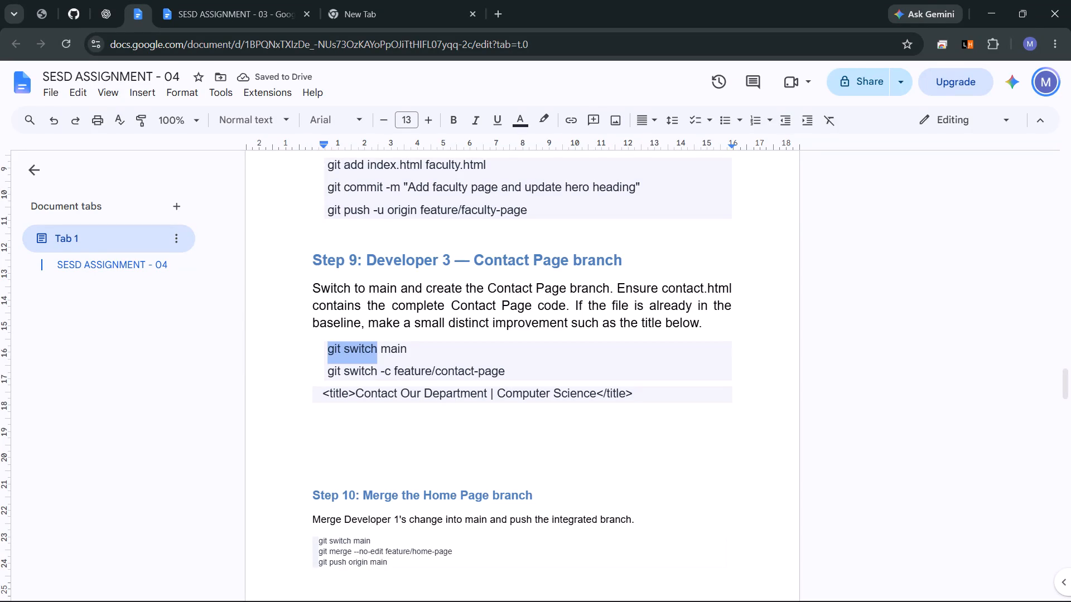
{"action": "left_click_drag", "start_coordinate": [524, 362], "coordinate": [547, 368]}
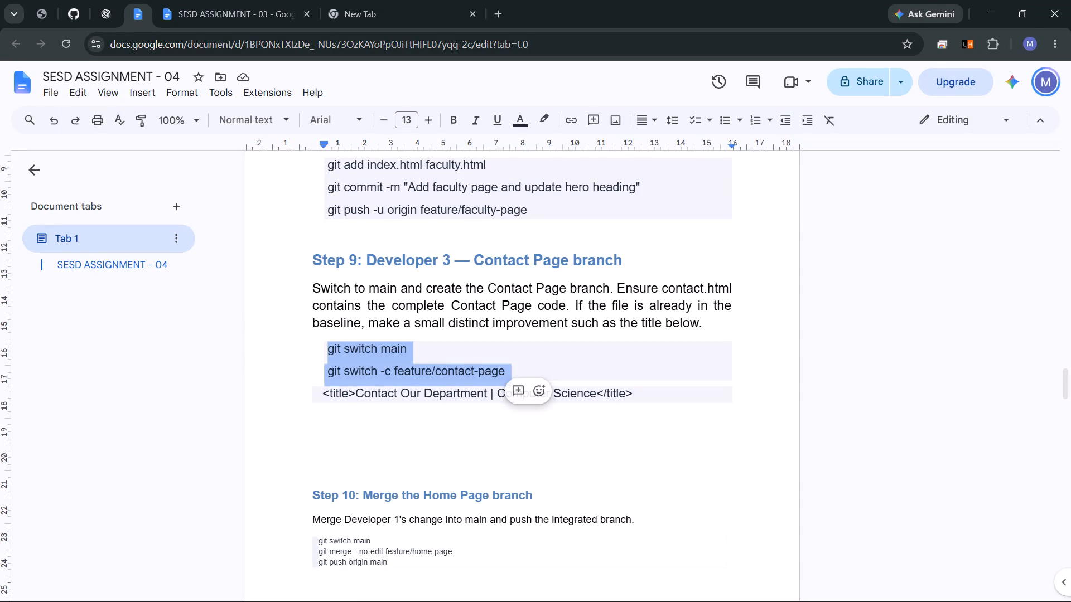
{"action": "key", "text": "ctrl+c"}
{"action": "left_click", "coordinate": [322, 434]}
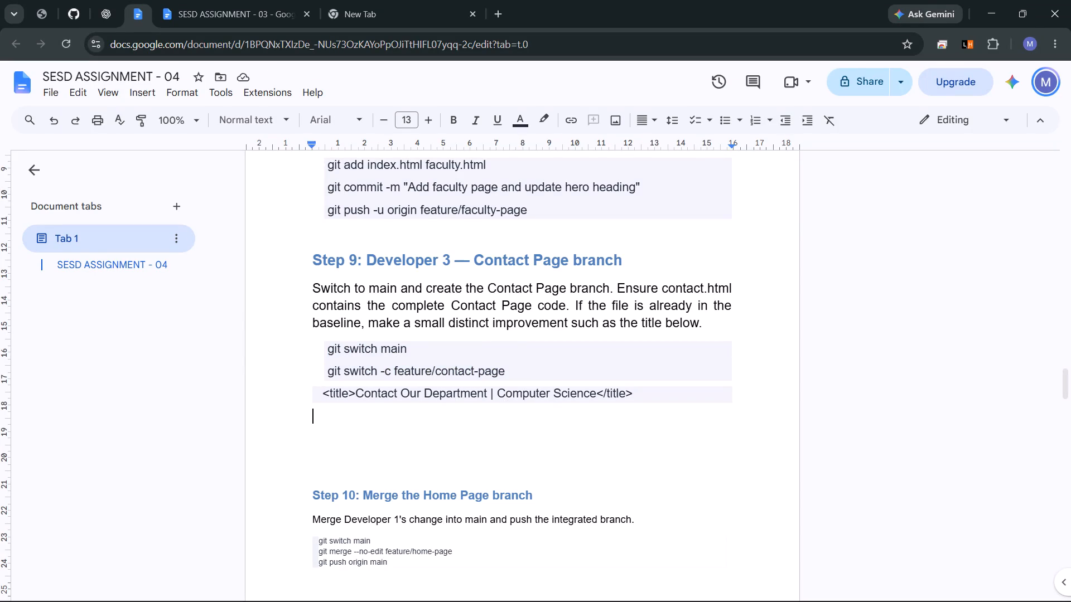
{"action": "key", "text": "ctrl+v"}
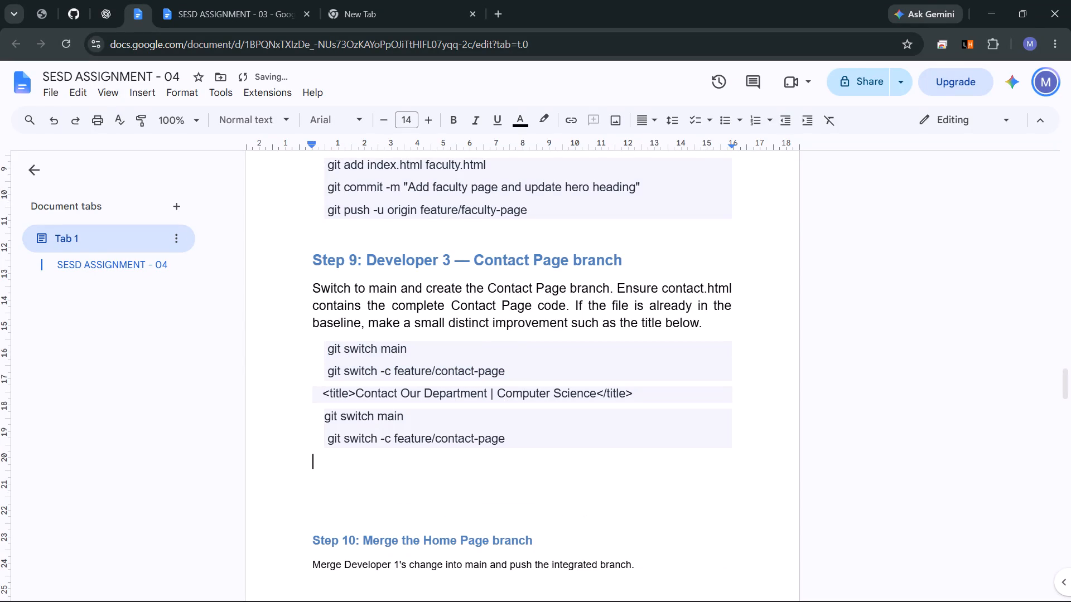
{"action": "left_click", "coordinate": [325, 421]}
{"action": "key", "text": "space"}
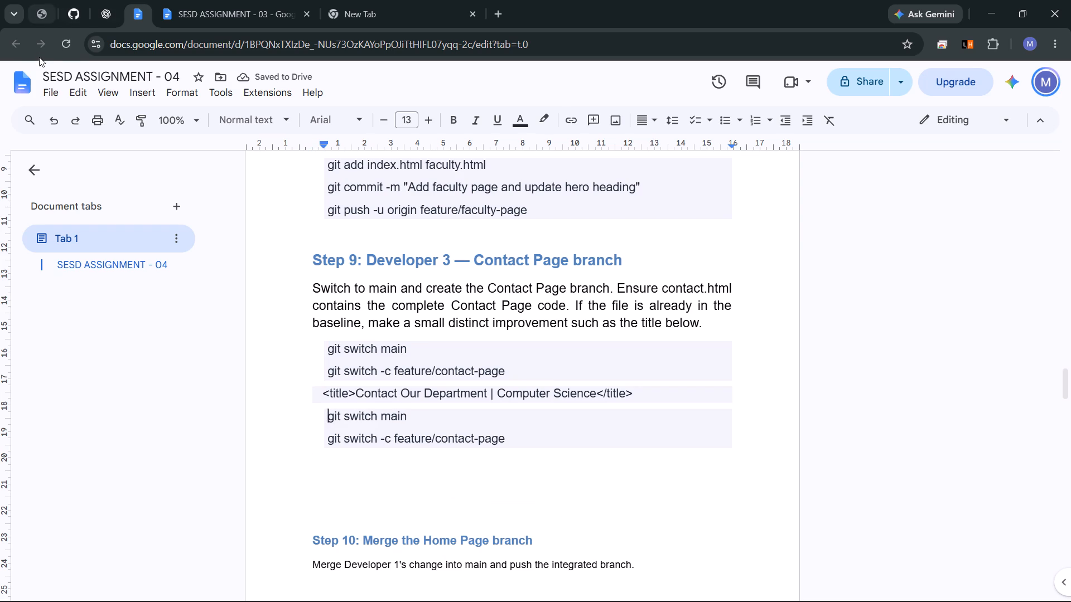
Copy Step 9's git add, commit and push commands from the reference document into Notepad, replacing the title line there.
{"action": "left_click", "coordinate": [94, 3]}
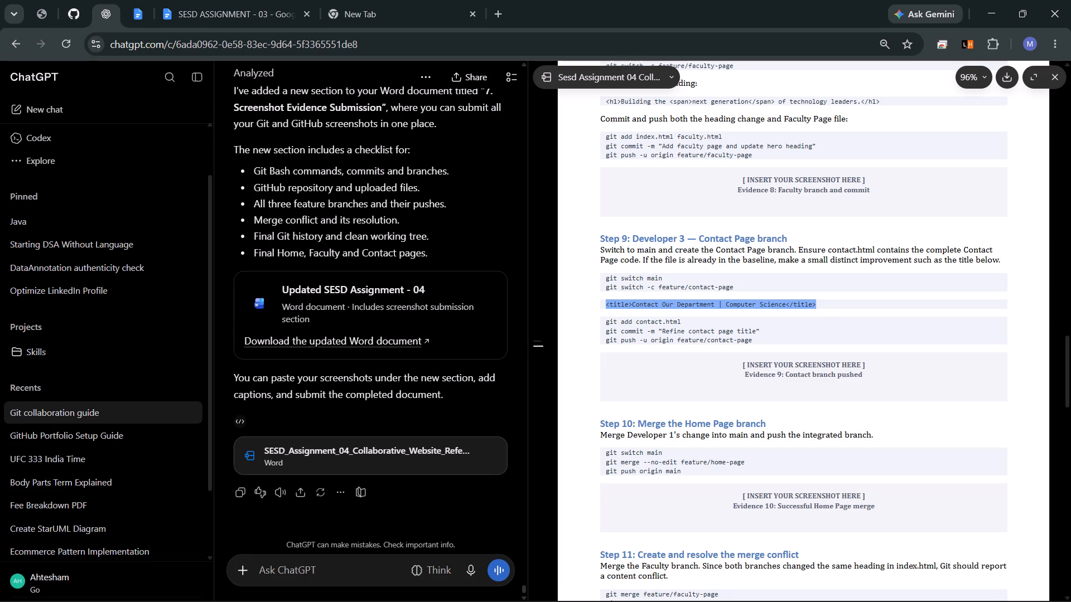
{"action": "left_click_drag", "start_coordinate": [606, 318], "coordinate": [766, 337]}
{"action": "key", "text": "ctrl+c"}
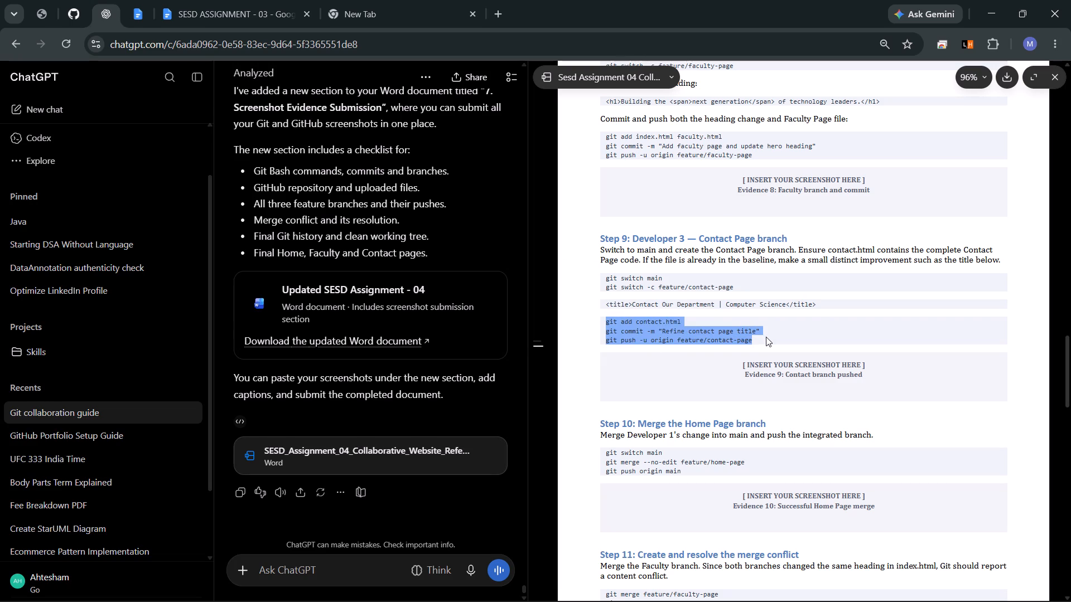
{"action": "left_click", "coordinate": [690, 595]}
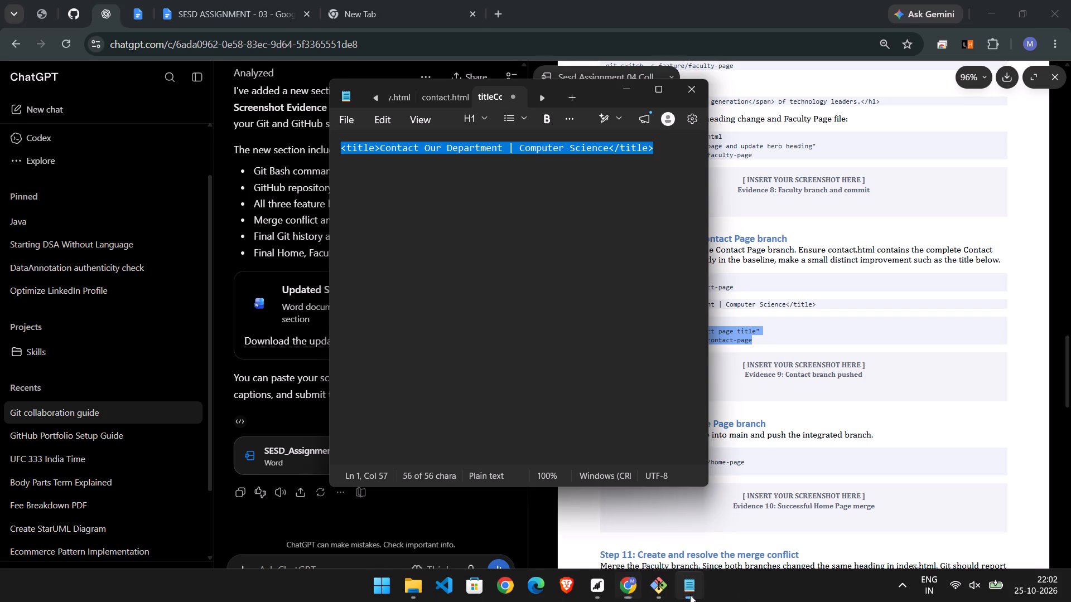
{"action": "key", "text": "ctrl+v"}
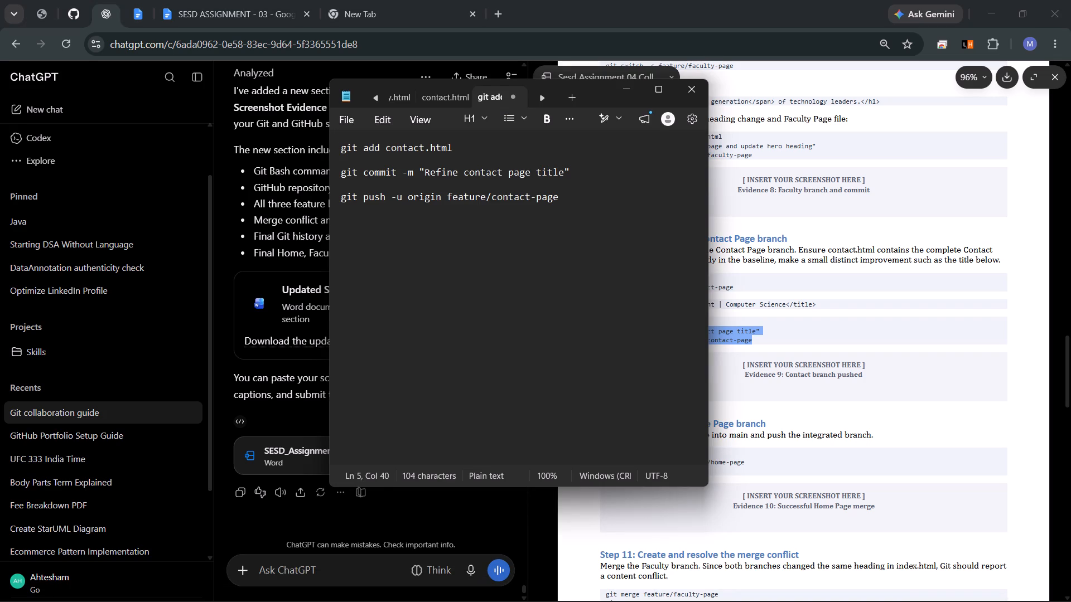
Remove the blank lines between the three contact-page commands in Notepad and copy the cleaned text.
{"action": "key", "text": "Up"}
{"action": "key", "text": "Return"}
{"action": "key", "text": "Up"}
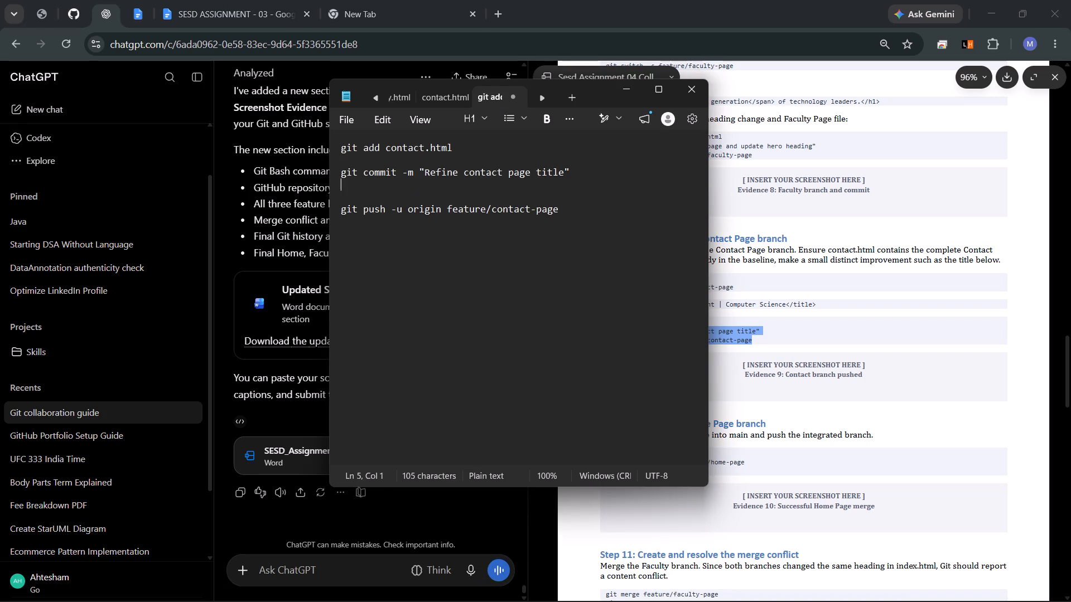
{"action": "key", "text": "BackSpace"}
{"action": "key", "text": "Down"}
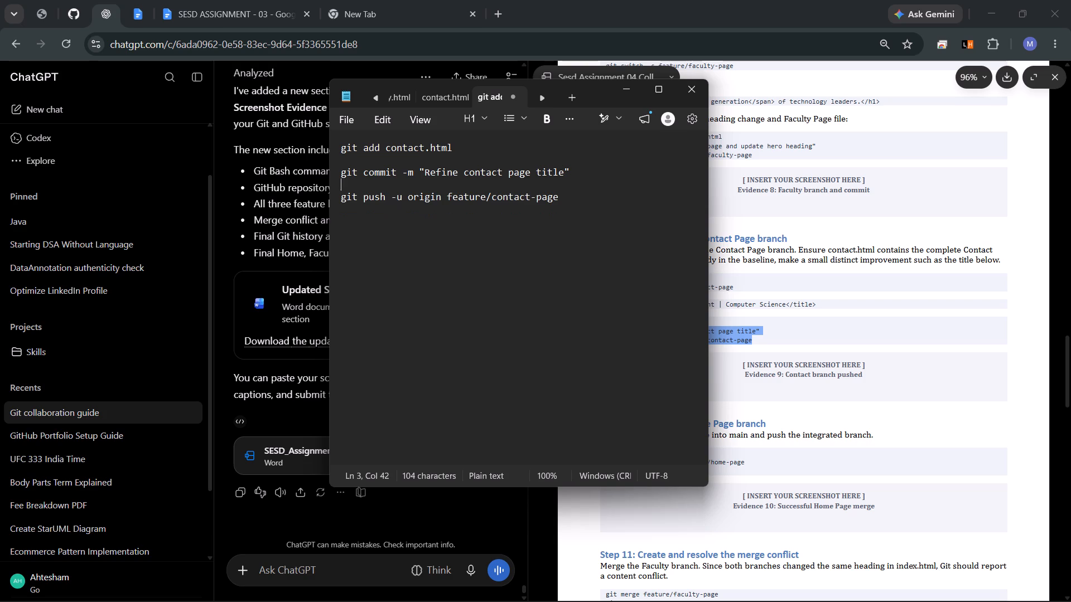
{"action": "key", "text": "BackSpace"}
{"action": "key", "text": "Up"}
{"action": "key", "text": "BackSpace"}
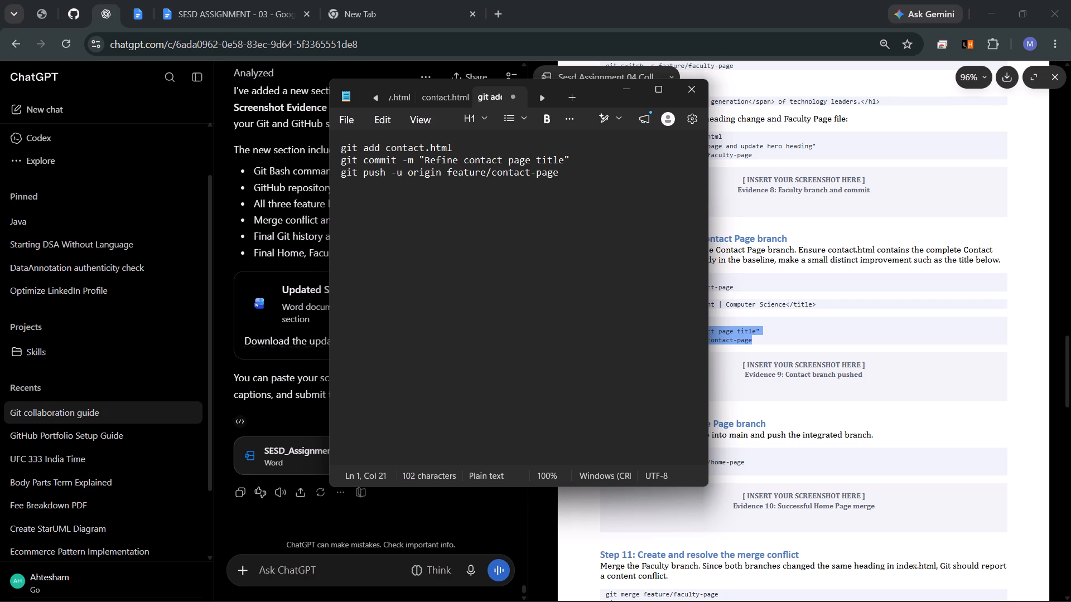
{"action": "left_click", "coordinate": [343, 147]}
{"action": "key", "text": "shift+Down"}
{"action": "key", "text": "shift+Down"}
{"action": "key", "text": "shift+Down"}
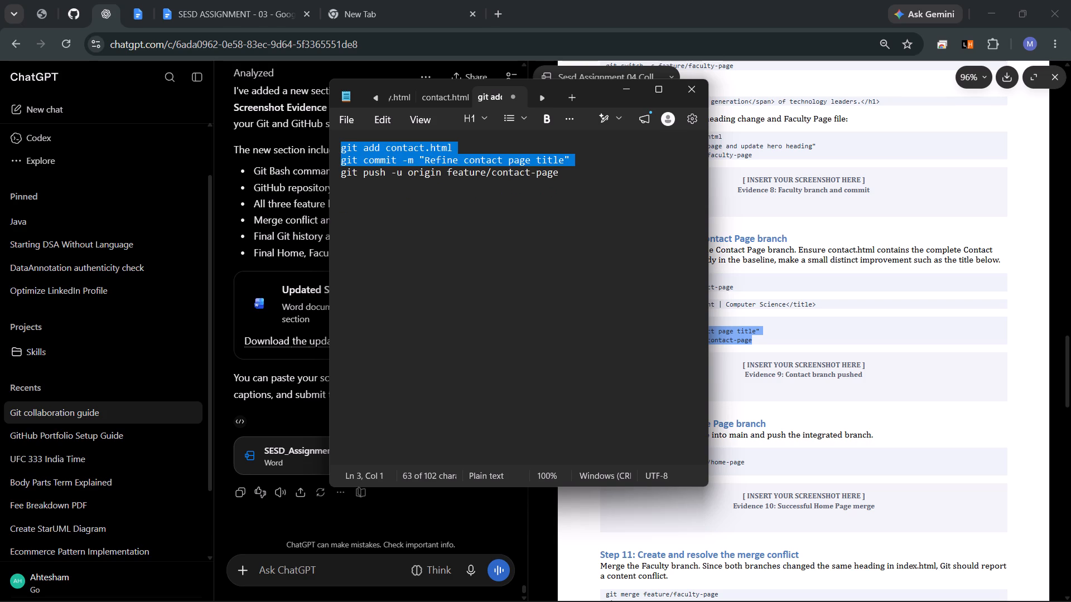
{"action": "key", "text": "ctrl+c"}
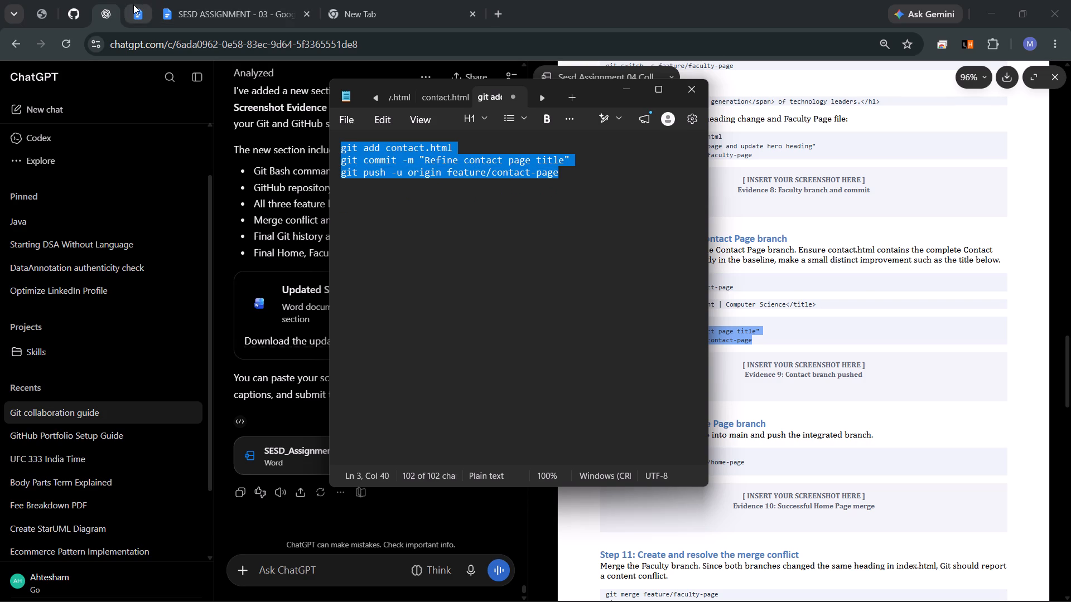
Replace the duplicated git switch lines below Step 9's title line with the cleaned git add, commit and push commands, leaving no trailing line.
{"action": "left_click", "coordinate": [133, 4]}
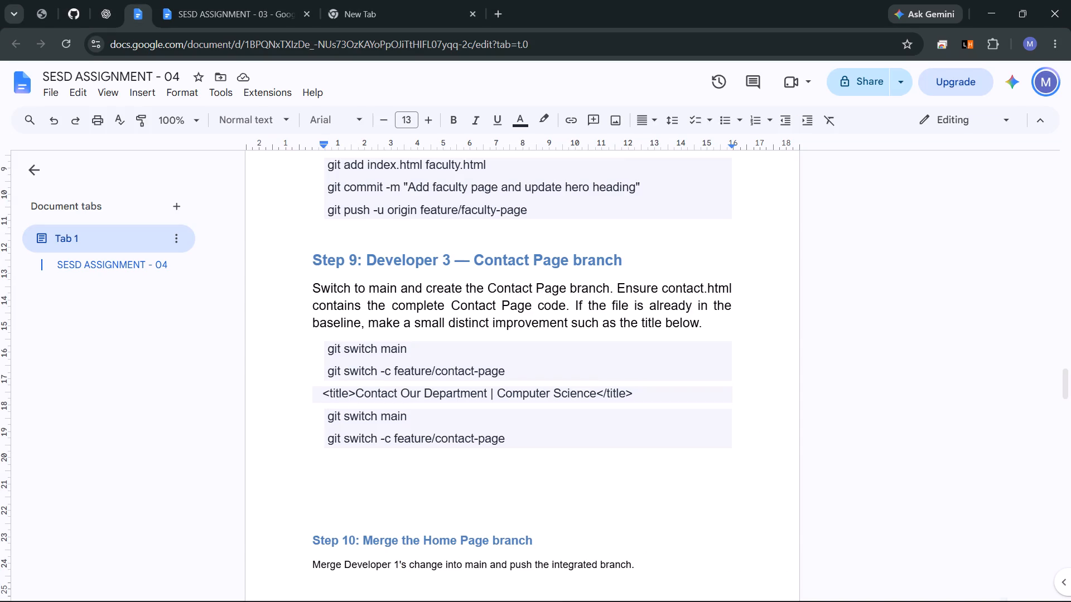
{"action": "key", "text": "shift+Down"}
{"action": "key", "text": "shift+Down"}
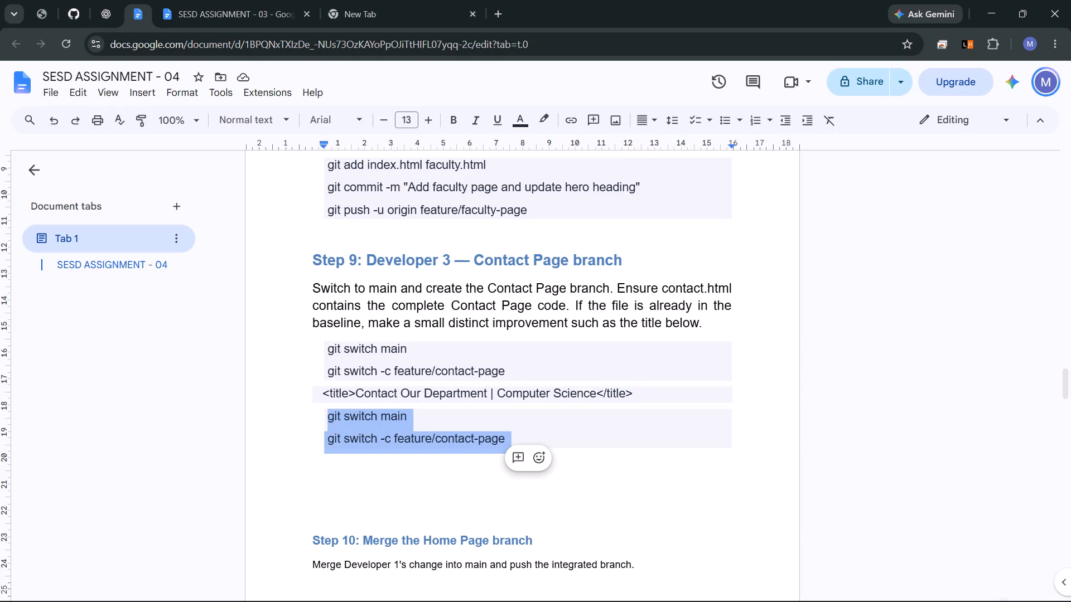
{"action": "key", "text": "ctrl+v"}
{"action": "key", "text": "BackSpace"}
{"action": "key", "text": "BackSpace"}
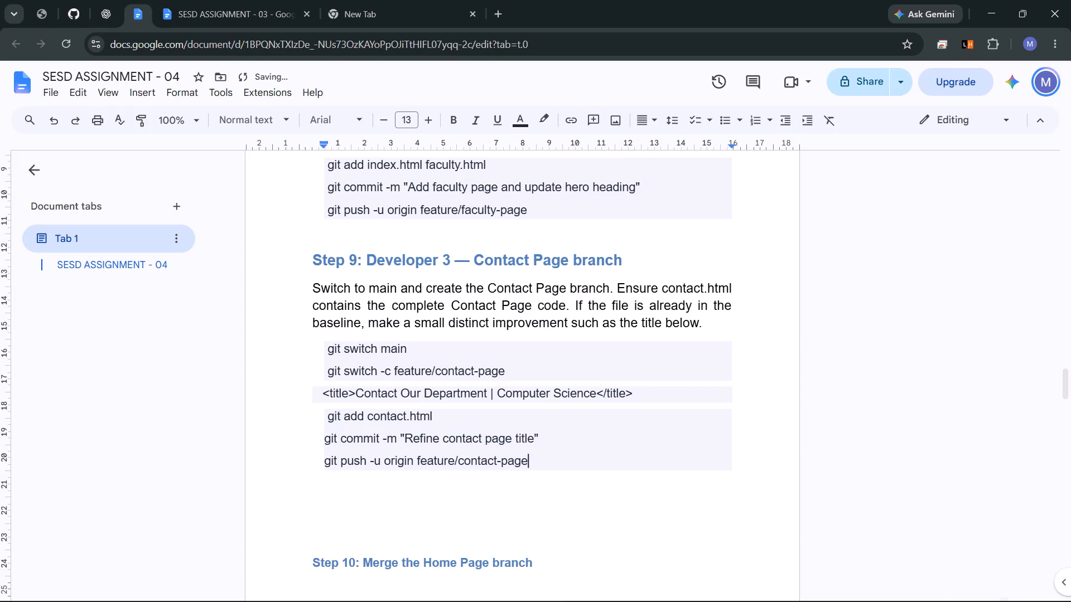
Add a leading space to Step 9's git commit and git push lines so they align with git add contact.html.
{"action": "left_click", "coordinate": [325, 441]}
{"action": "key", "text": "space"}
{"action": "left_click", "coordinate": [326, 457]}
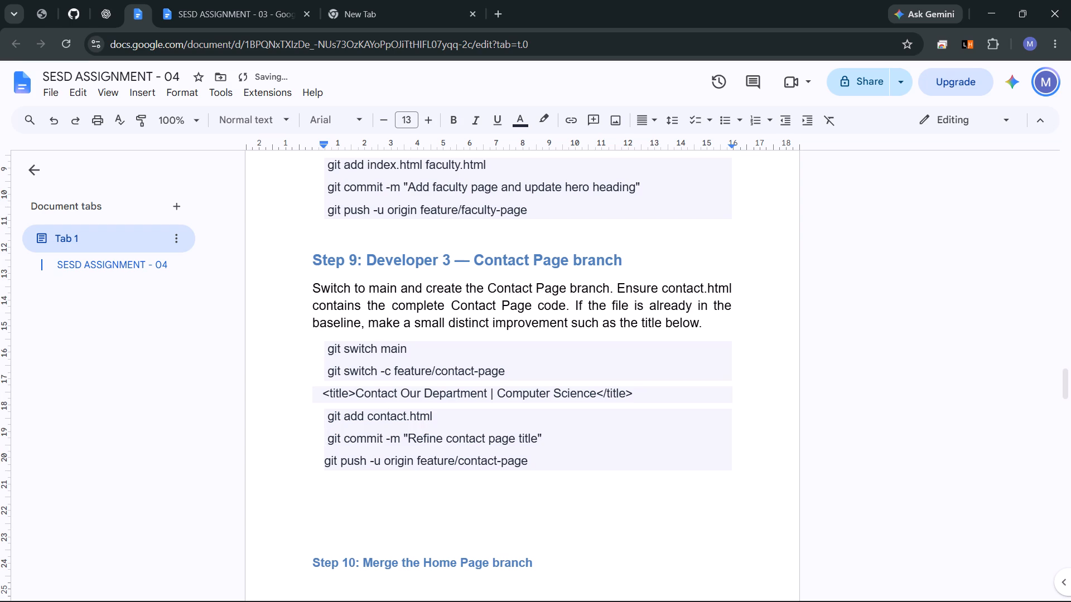
{"action": "key", "text": "space"}
Delete the surplus empty lines between Step 9's last command block and the Step 10 heading, keeping a small gap.
{"action": "left_click", "coordinate": [320, 511]}
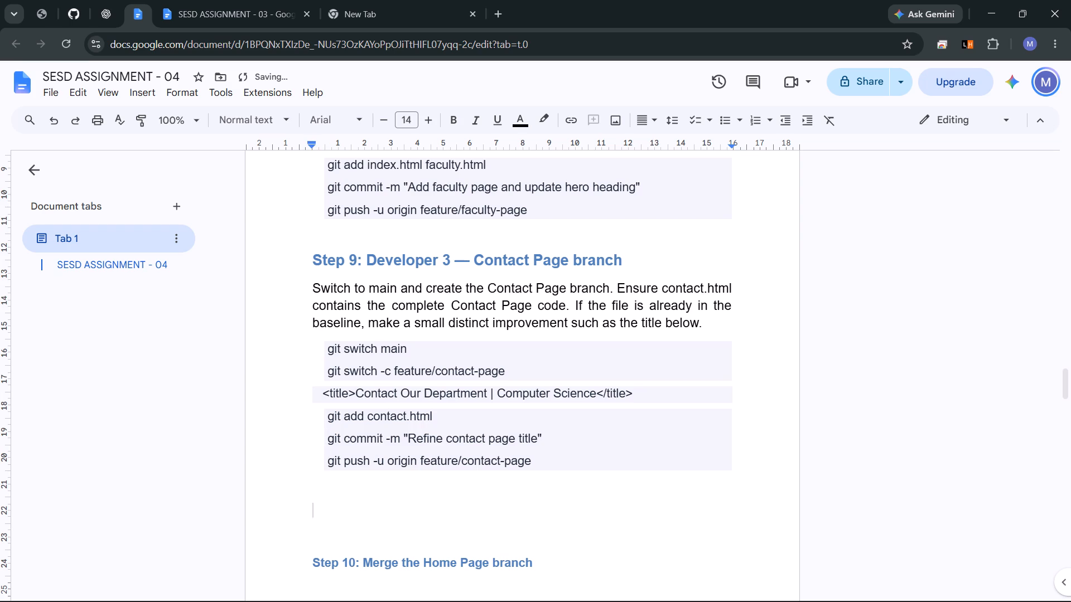
{"action": "key", "text": "BackSpace"}
{"action": "key", "text": "Down"}
{"action": "key", "text": "BackSpace"}
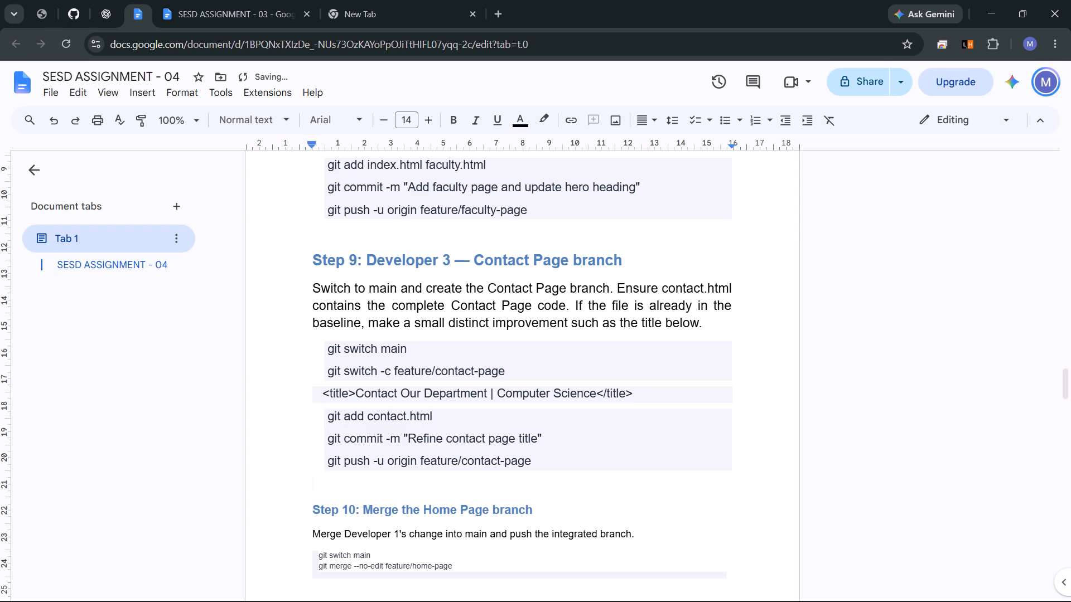
Reset the gap between Step 9's last command block and the Step 10 heading to a single empty line.
{"action": "key", "text": "BackSpace"}
{"action": "key", "text": "Down"}
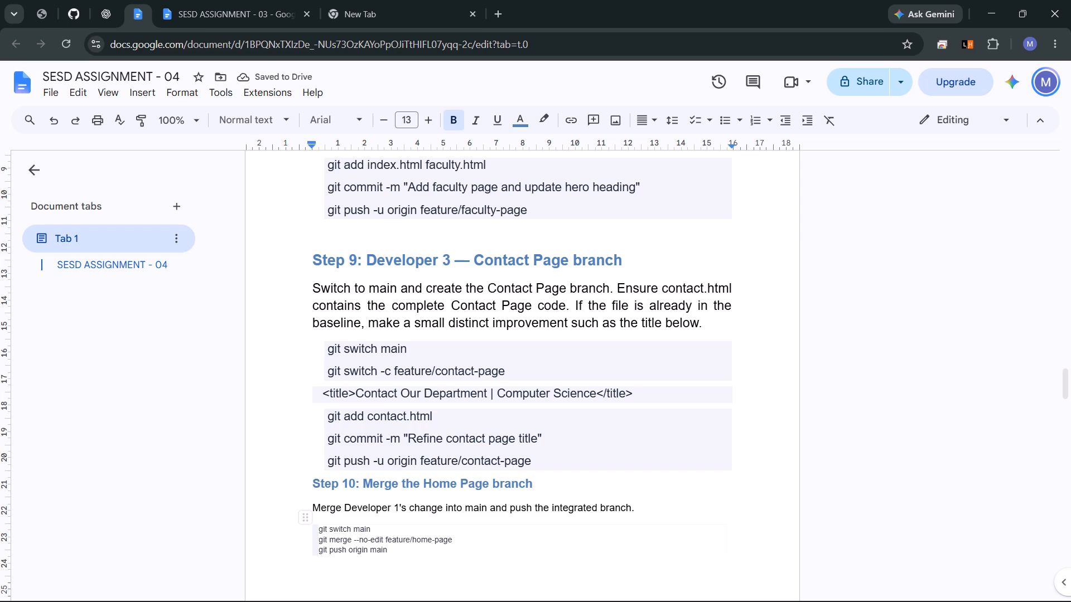
{"action": "left_click", "coordinate": [313, 482]}
{"action": "key", "text": "Return"}
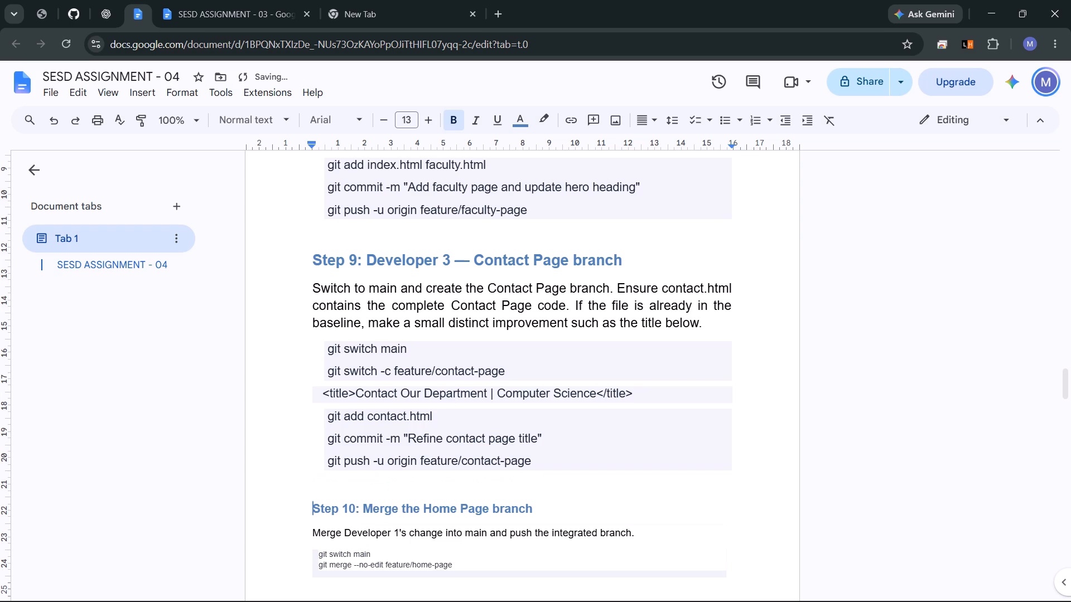
Increase the "Step 10: Merge the Home Page branch" heading to font size 16.
{"action": "scroll", "coordinate": [313, 482], "scroll_direction": "down", "scroll_amount": 4}
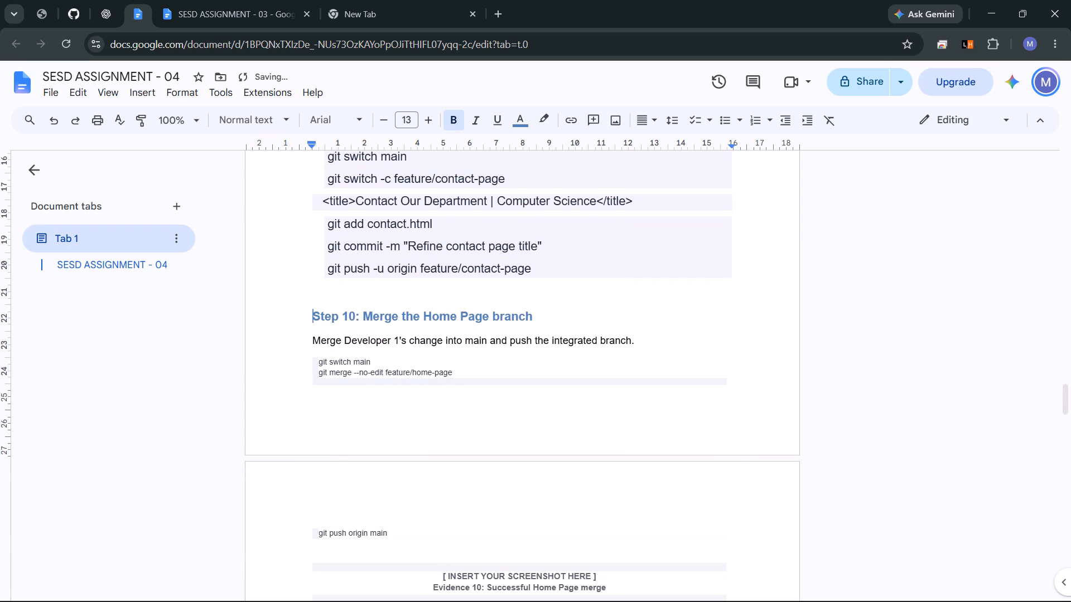
{"action": "key", "text": "shift+Down"}
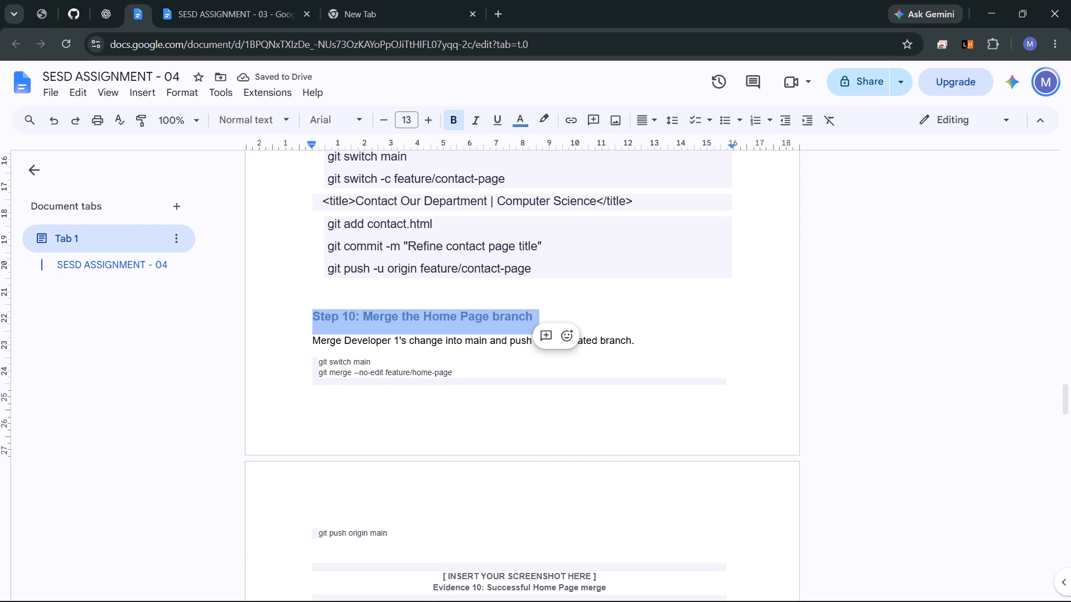
{"action": "triple_click", "coordinate": [431, 122]}
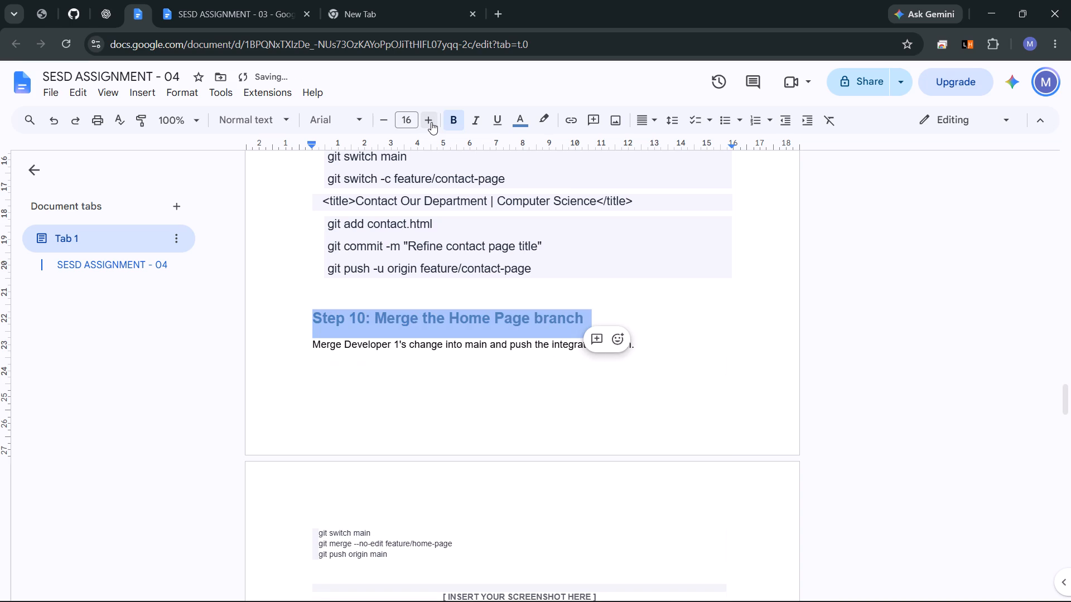
Increase Step 10's description sentence, and only that sentence, to font size 14.
{"action": "left_click", "coordinate": [315, 348]}
{"action": "key", "text": "shift+Down"}
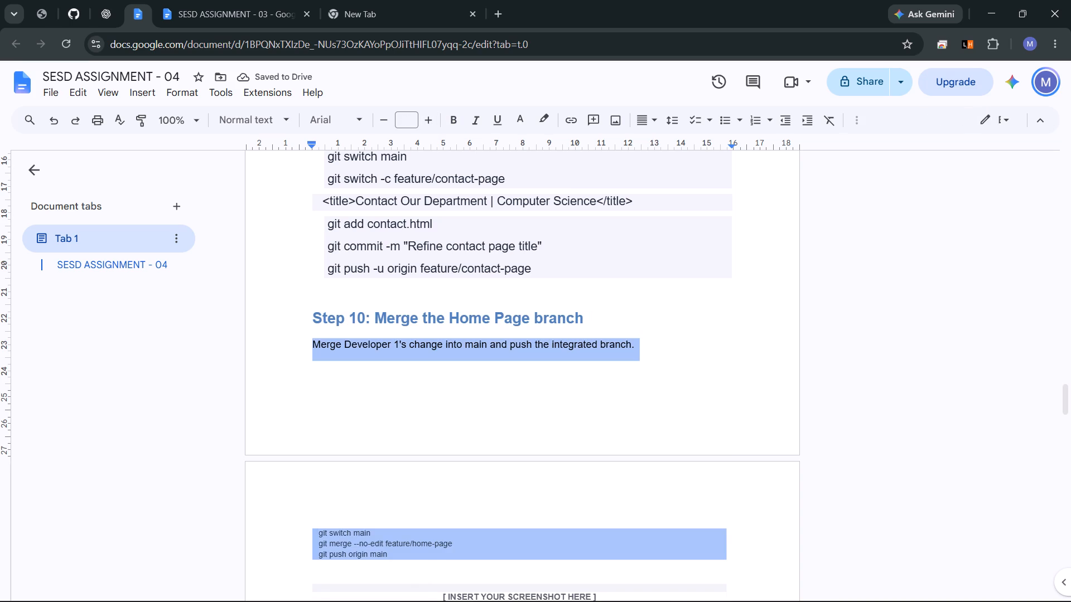
{"action": "key", "text": "shift+Left"}
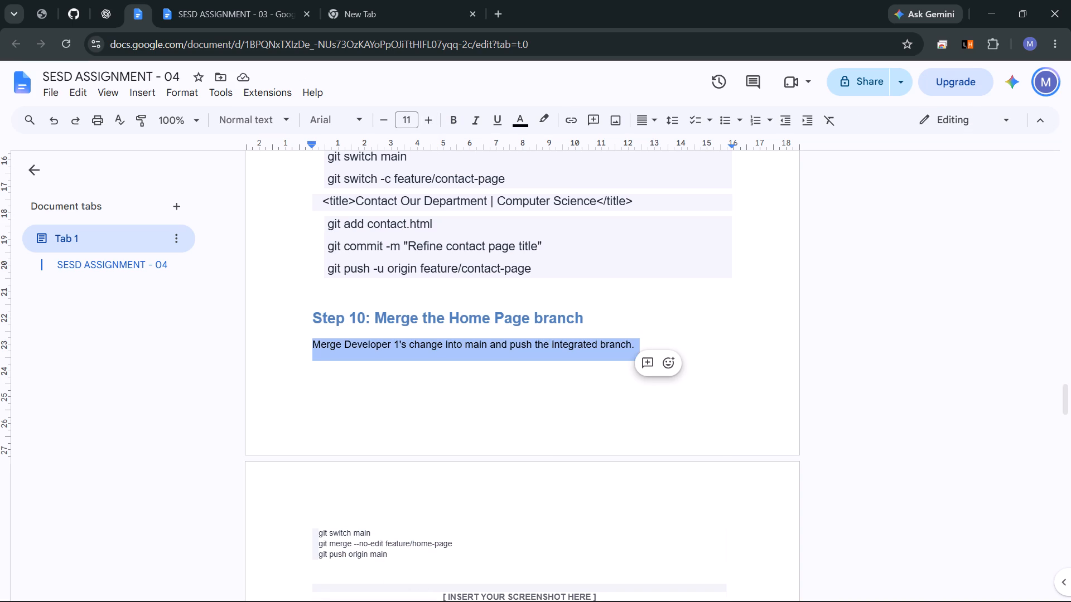
{"action": "left_click", "coordinate": [432, 117]}
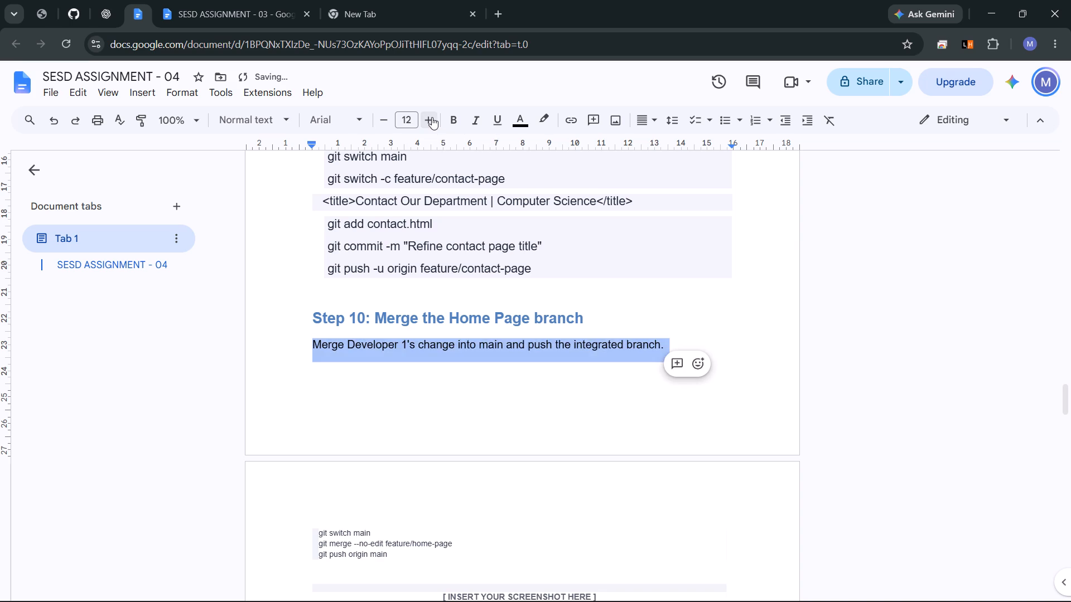
{"action": "left_click", "coordinate": [432, 117]}
{"action": "left_click", "coordinate": [432, 117]}
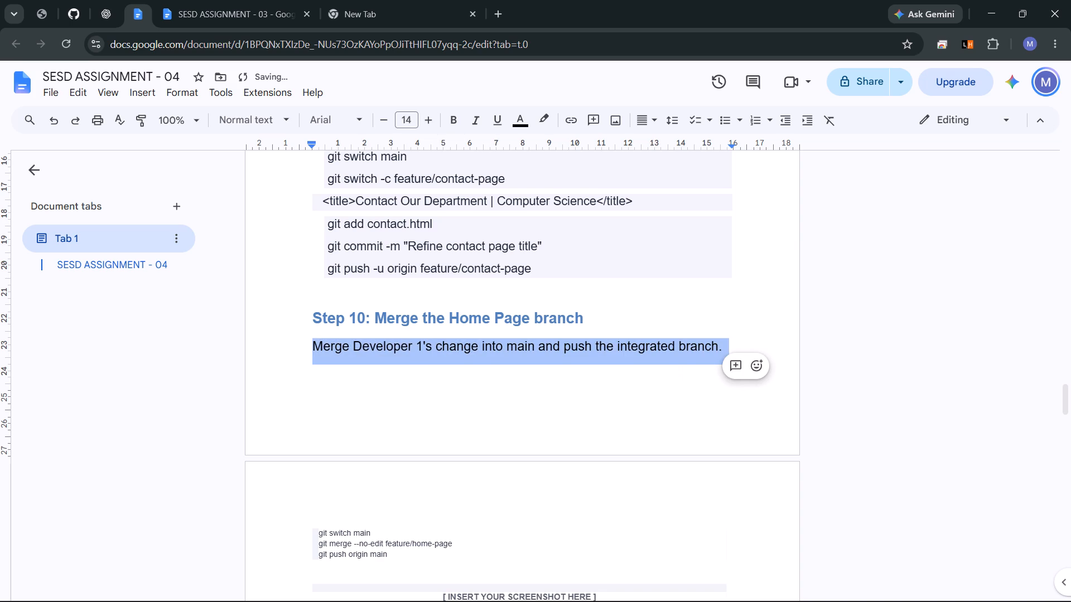
Delete Step 10's old command block and Evidence 10 placeholder, keeping an empty line between its description and the Step 11 heading.
{"action": "scroll", "coordinate": [349, 429], "scroll_direction": "down", "scroll_amount": 4}
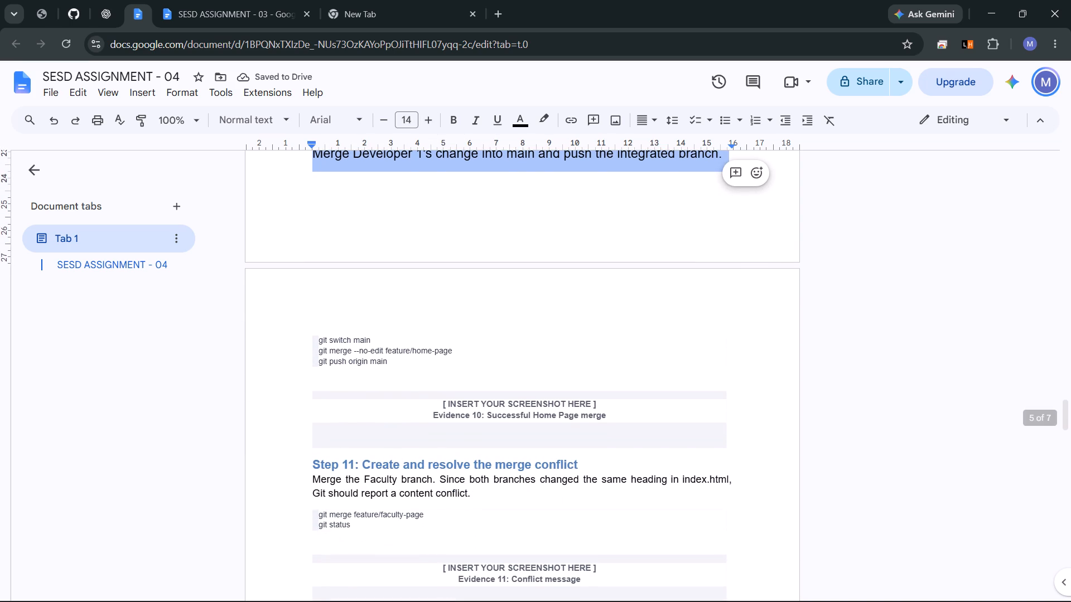
{"action": "left_click", "coordinate": [319, 344]}
{"action": "key", "text": "shift+Down"}
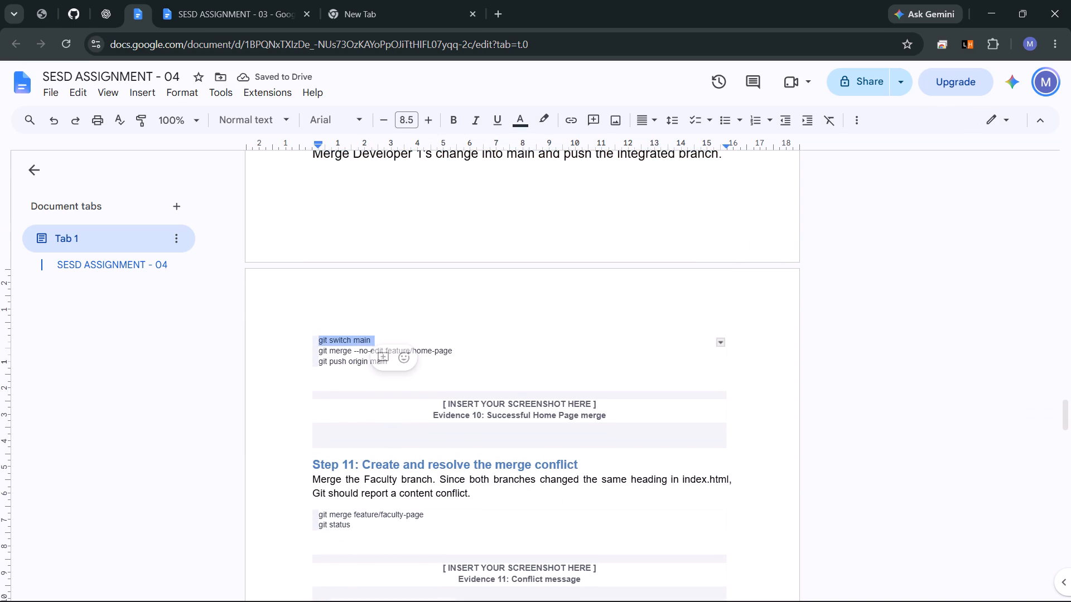
{"action": "key", "text": "shift+Down"}
{"action": "key", "text": "shift+Down"}
{"action": "key", "text": "shift+Right"}
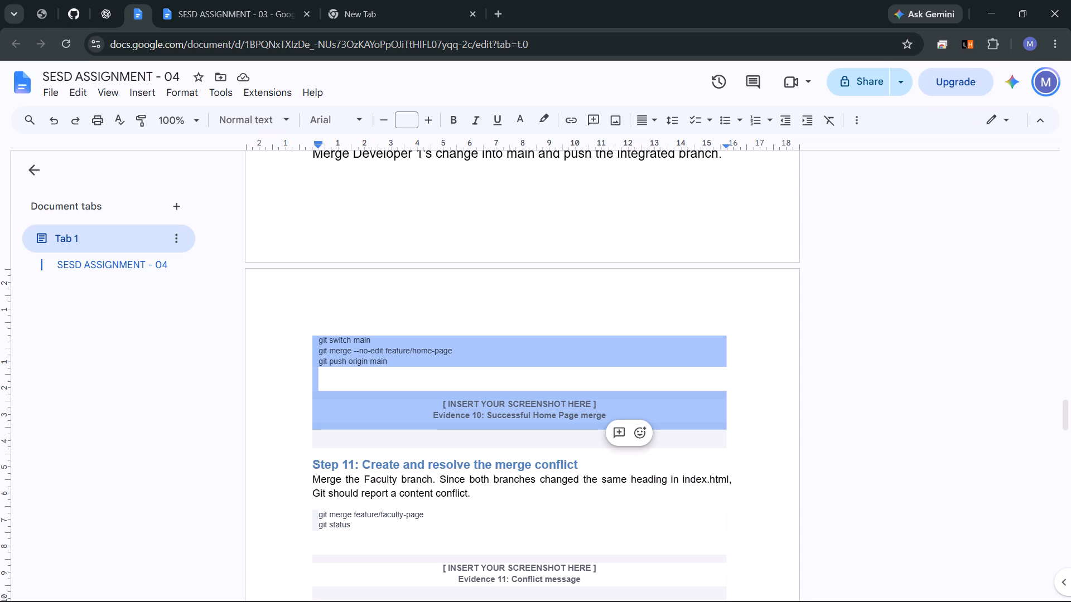
{"action": "key", "text": "Delete"}
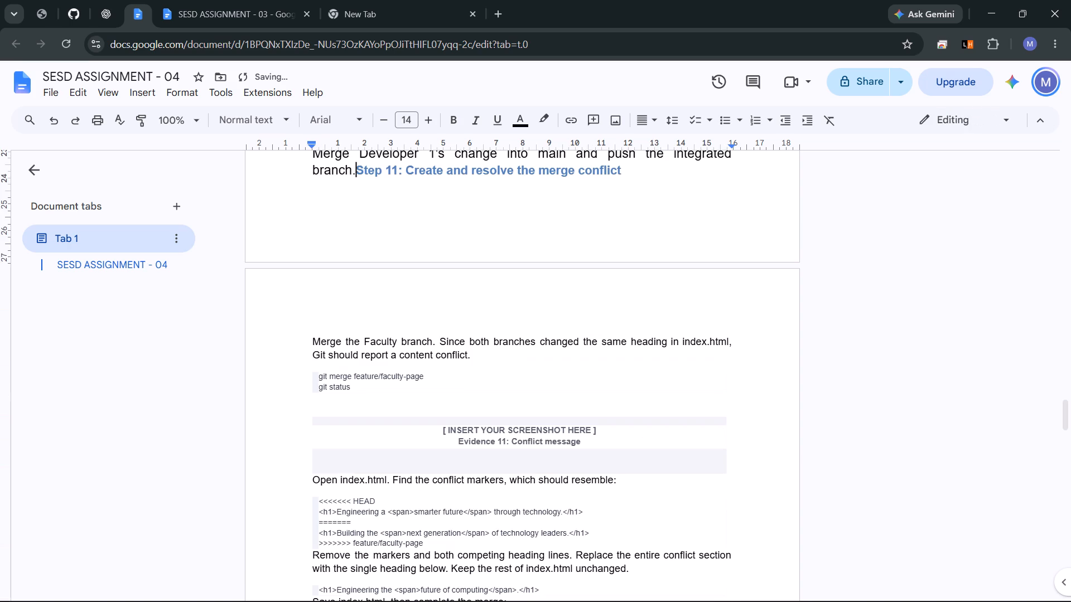
{"action": "key", "text": "Return"}
{"action": "key", "text": "Return"}
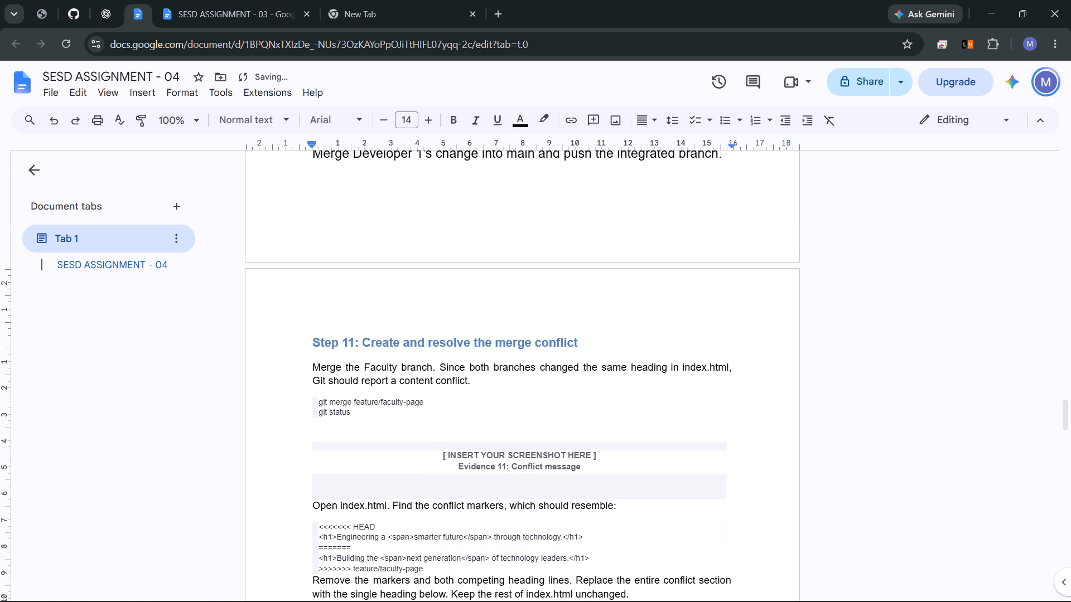
Copy Step 9's shaded two-line git switch block and paste it on the empty line under Step 10's description.
{"action": "scroll", "coordinate": [319, 344], "scroll_direction": "up", "scroll_amount": 2}
{"action": "left_click", "coordinate": [326, 304]}
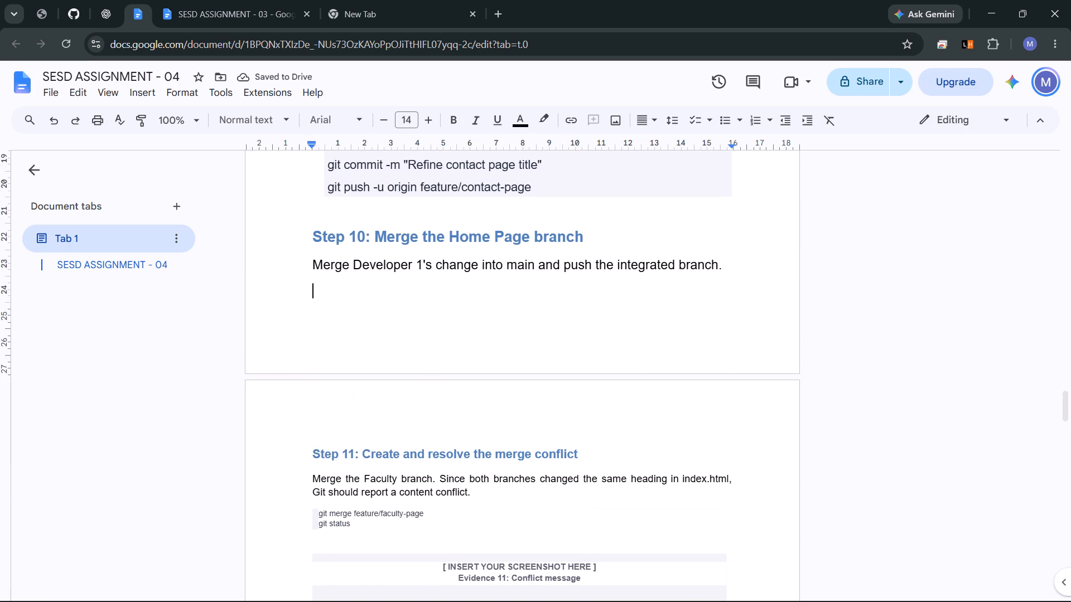
{"action": "scroll", "coordinate": [326, 304], "scroll_direction": "up", "scroll_amount": 2}
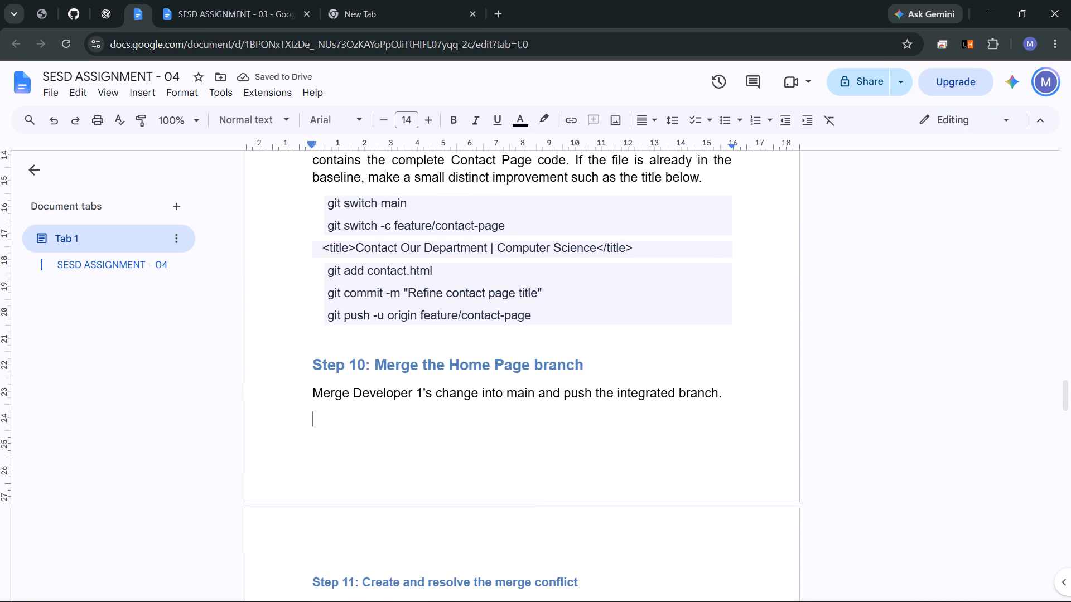
{"action": "left_click", "coordinate": [326, 198]}
{"action": "key", "text": "shift+Down"}
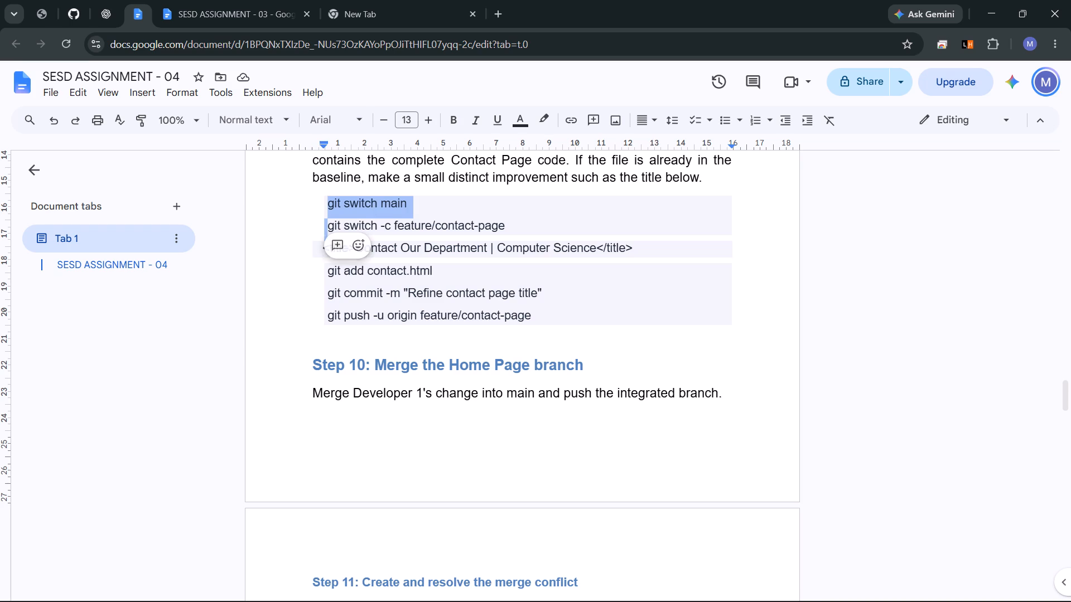
{"action": "key", "text": "shift+Down"}
{"action": "key", "text": "shift+Left"}
{"action": "key", "text": "shift+Left"}
{"action": "key", "text": "shift+Left"}
{"action": "key", "text": "shift+Left"}
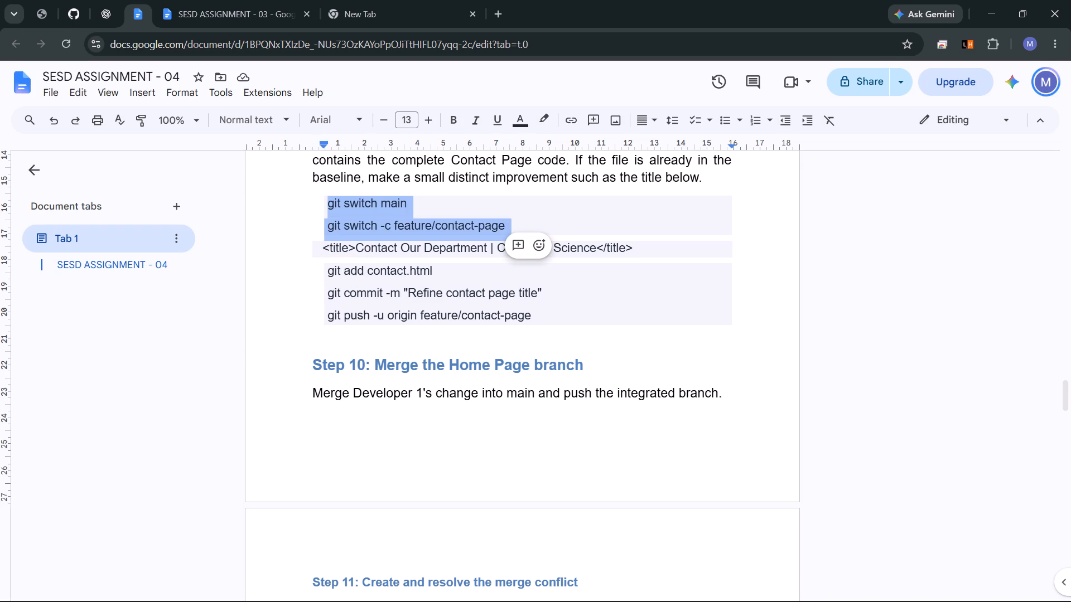
{"action": "key", "text": "ctrl+c"}
{"action": "left_click", "coordinate": [317, 420]}
{"action": "key", "text": "ctrl+v"}
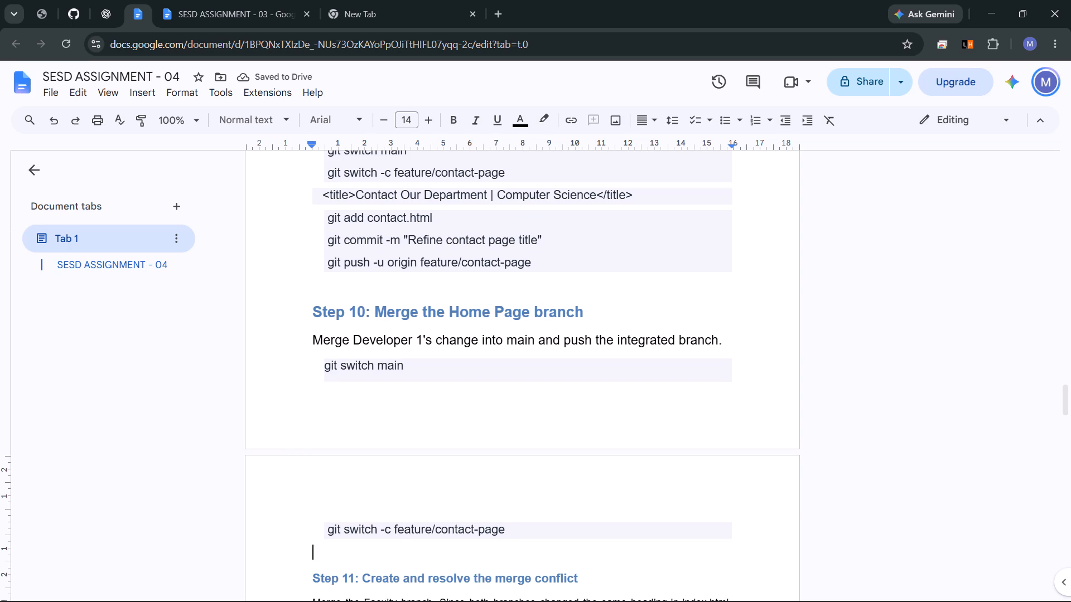
Add a leading space before git switch main in Step 10's command block.
{"action": "left_click", "coordinate": [325, 370]}
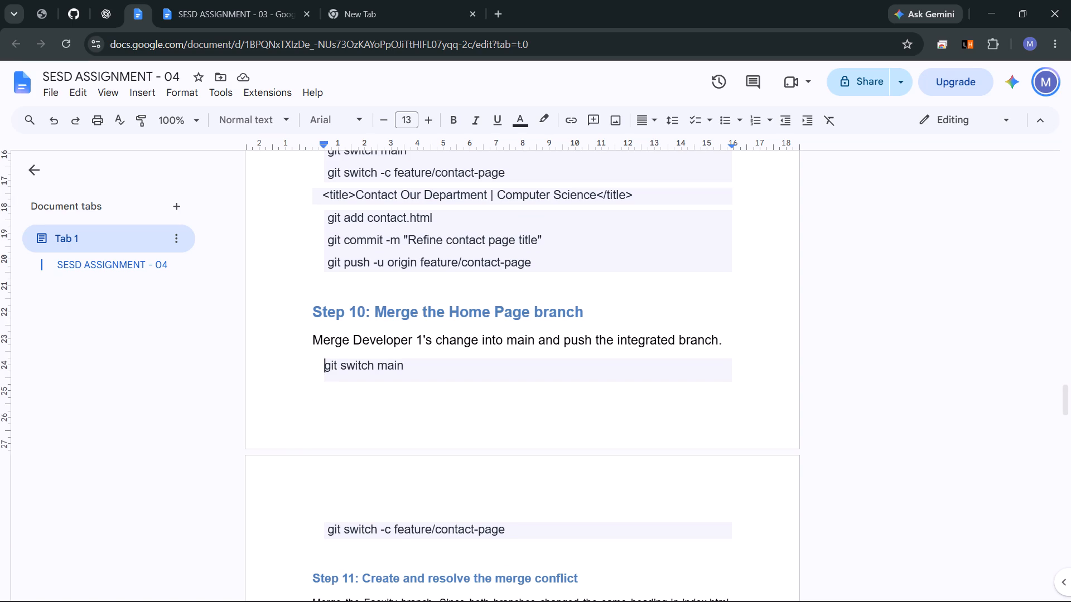
{"action": "key", "text": "space"}
Select Step 10's two pasted lines for replacement, and copy its three commands from the ChatGPT reference document into Notepad, overwriting the old text.
{"action": "key", "text": "shift+Down"}
{"action": "key", "text": "shift+Down"}
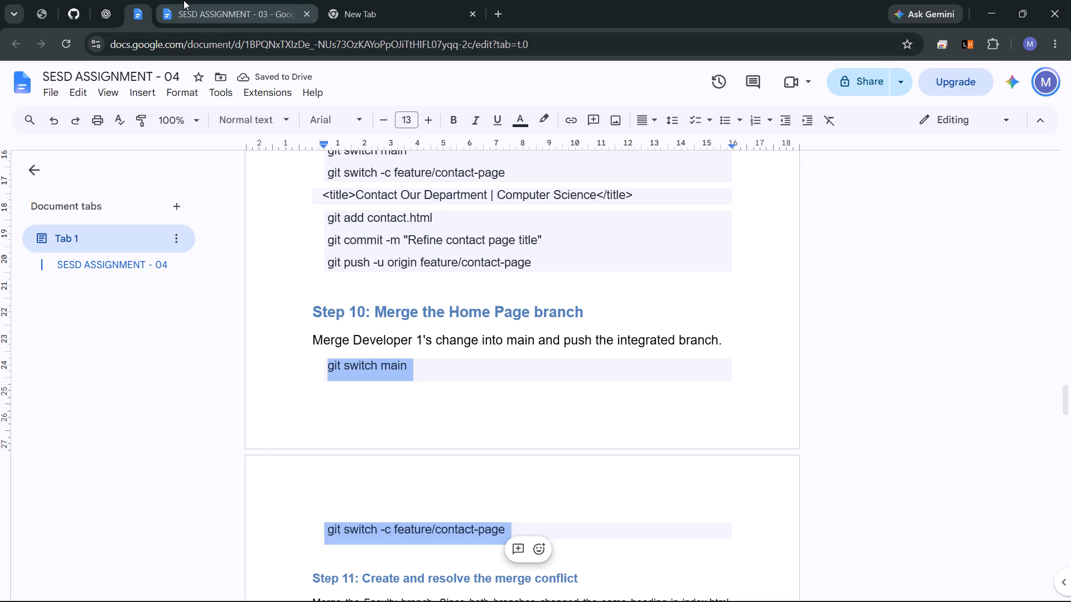
{"action": "left_click", "coordinate": [108, 2]}
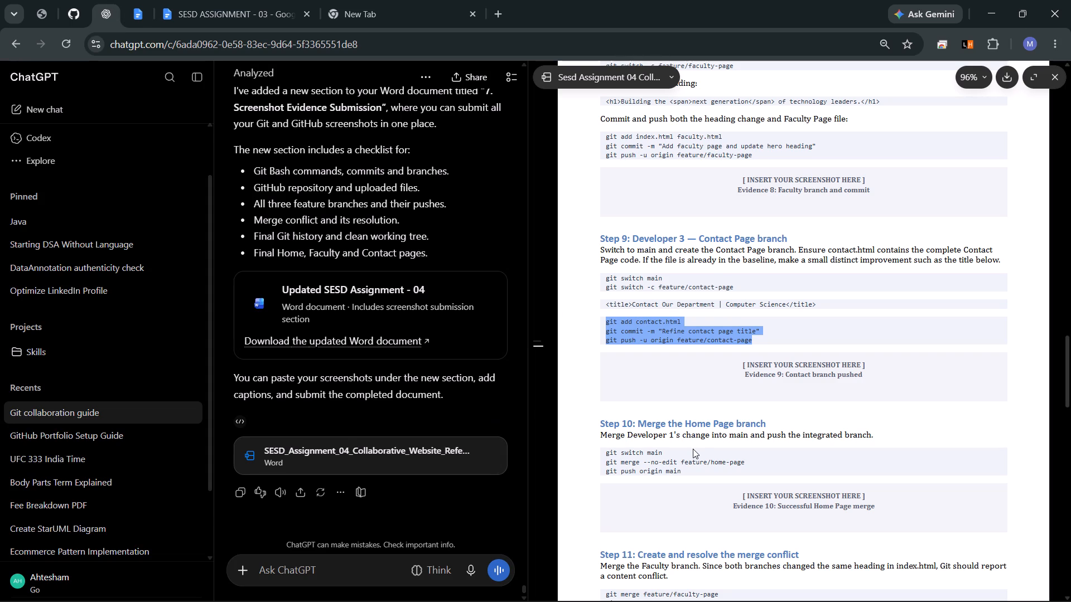
{"action": "scroll", "coordinate": [693, 449], "scroll_direction": "down", "scroll_amount": 4}
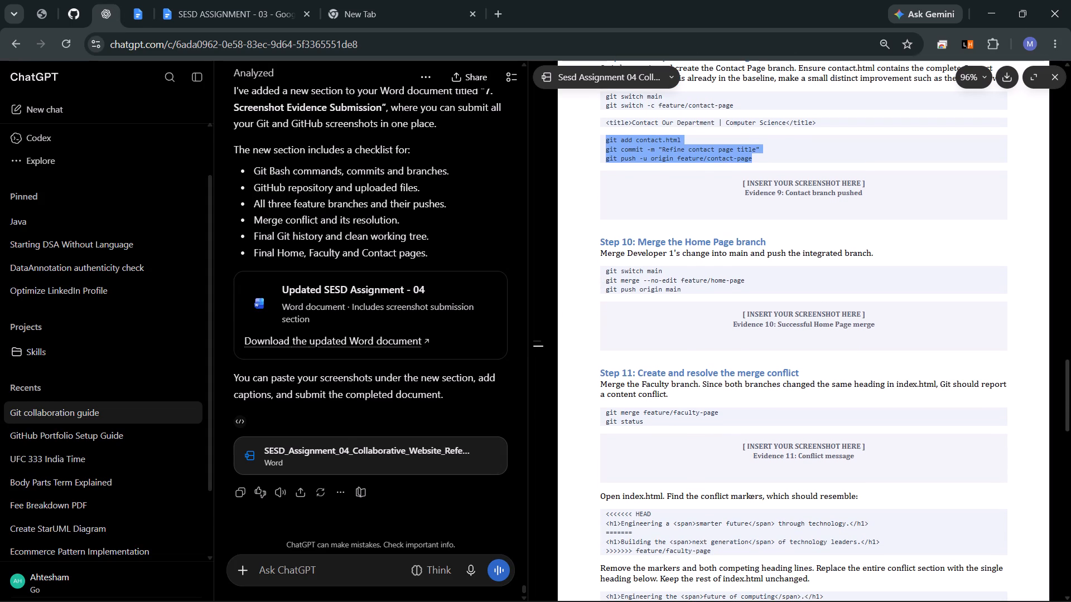
{"action": "left_click_drag", "start_coordinate": [607, 269], "coordinate": [710, 293]}
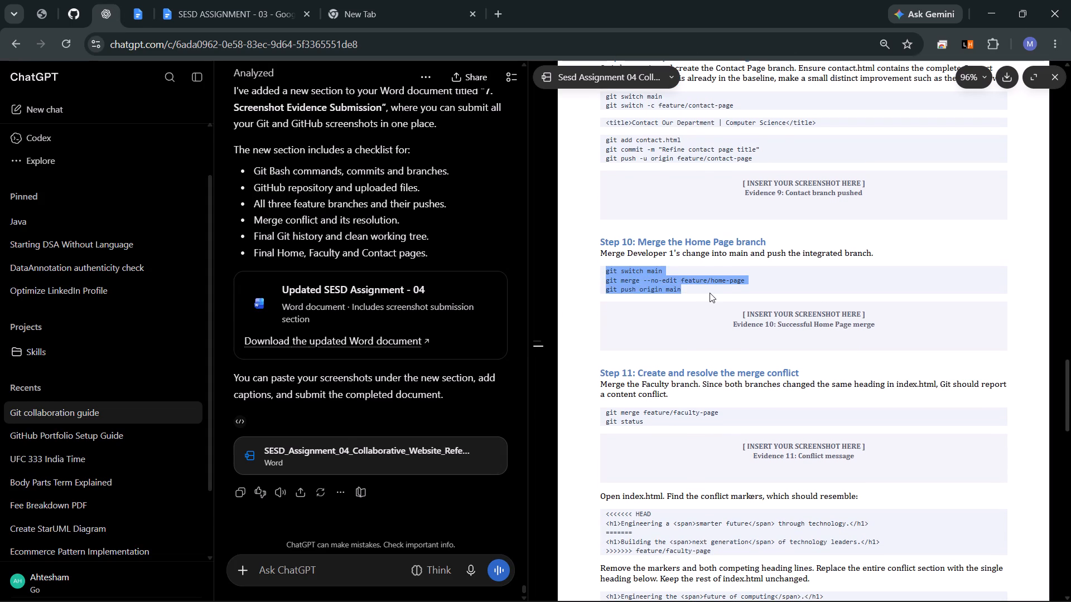
{"action": "key", "text": "ctrl+c"}
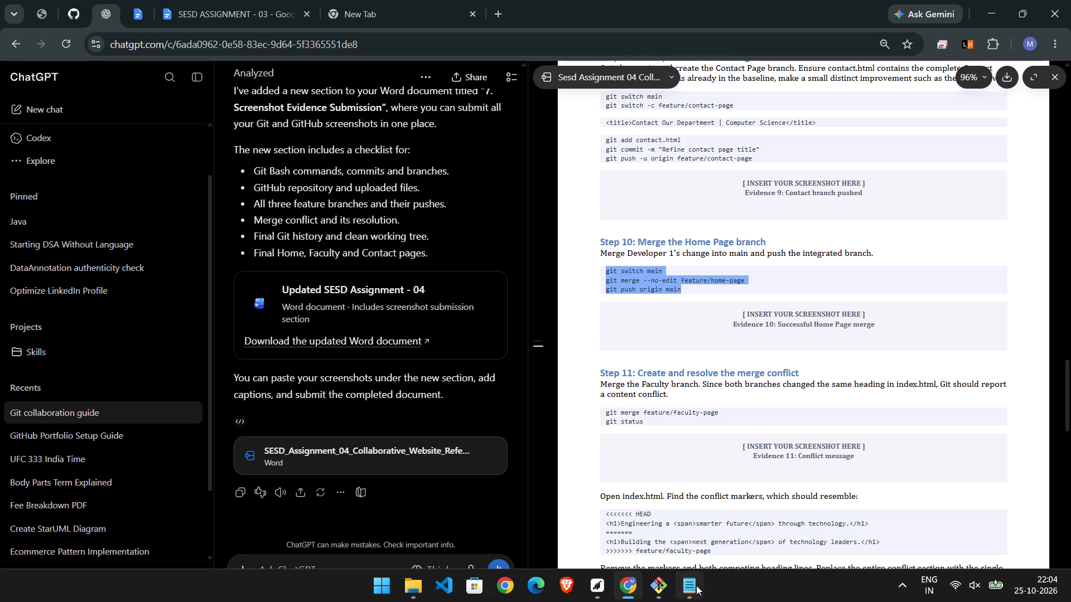
{"action": "left_click", "coordinate": [696, 585]}
{"action": "key", "text": "ctrl+v"}
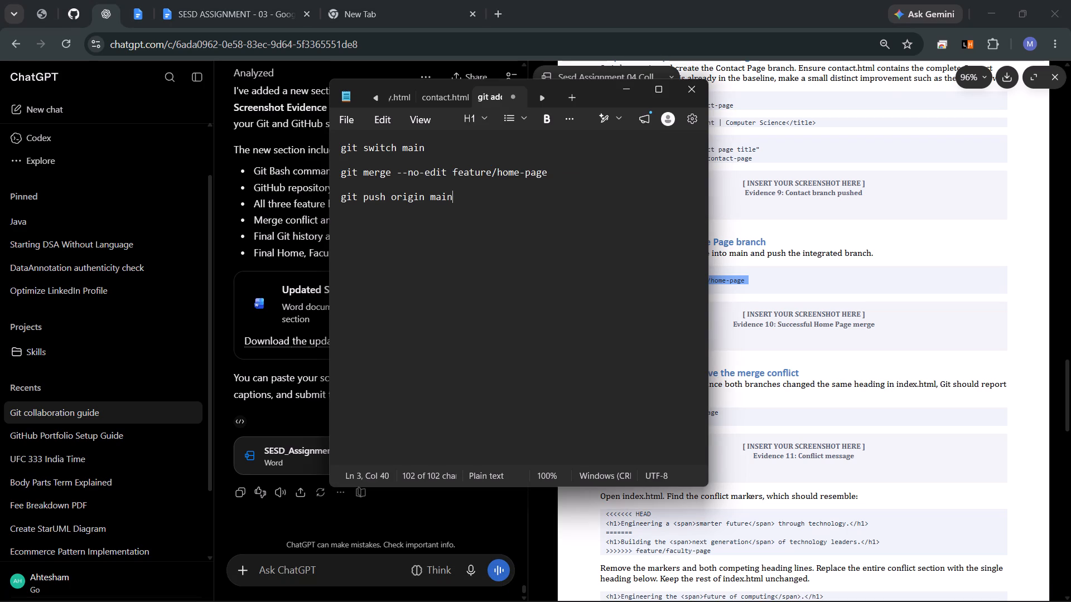
Remove the blank lines between the three Step 10 commands in Notepad and copy the cleaned text.
{"action": "key", "text": "Up"}
{"action": "key", "text": "BackSpace"}
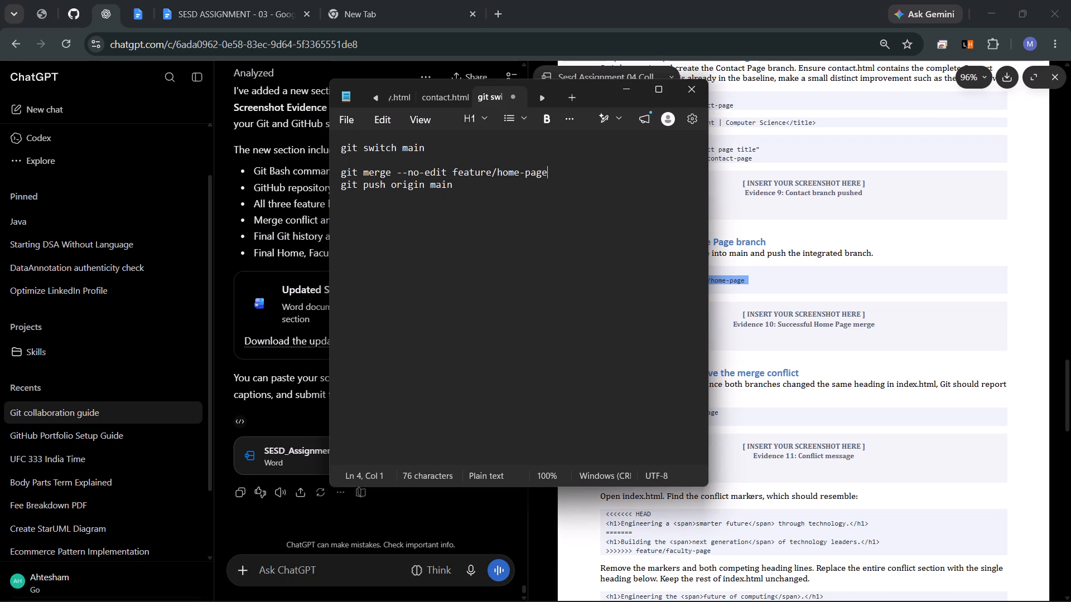
{"action": "key", "text": "Up"}
{"action": "key", "text": "BackSpace"}
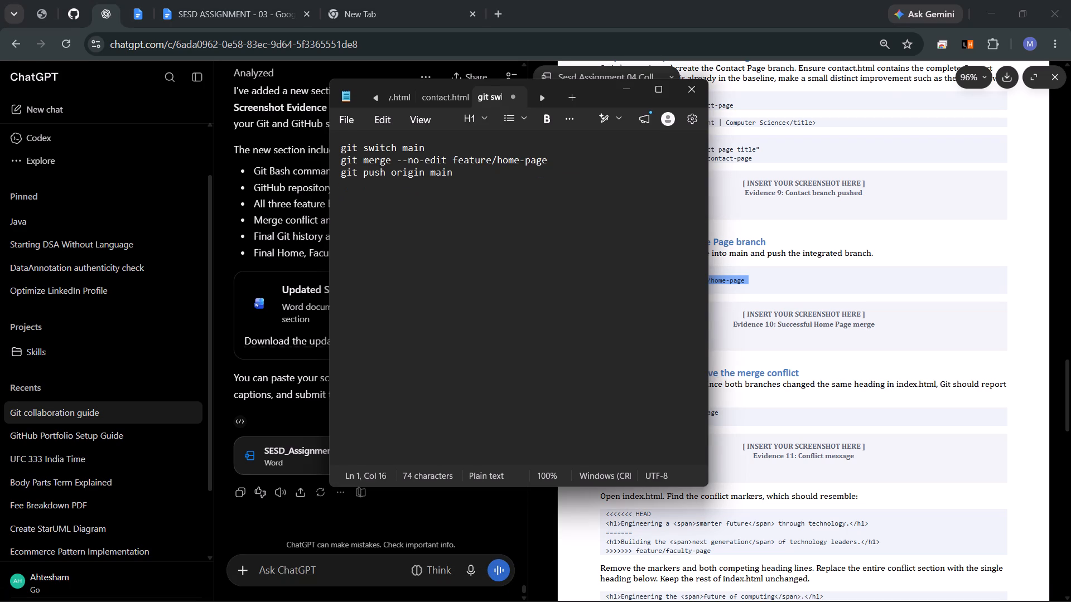
{"action": "left_click", "coordinate": [346, 148]}
{"action": "key", "text": "Left"}
{"action": "key", "text": "shift+Down"}
{"action": "key", "text": "shift+Down"}
{"action": "key", "text": "shift+Down"}
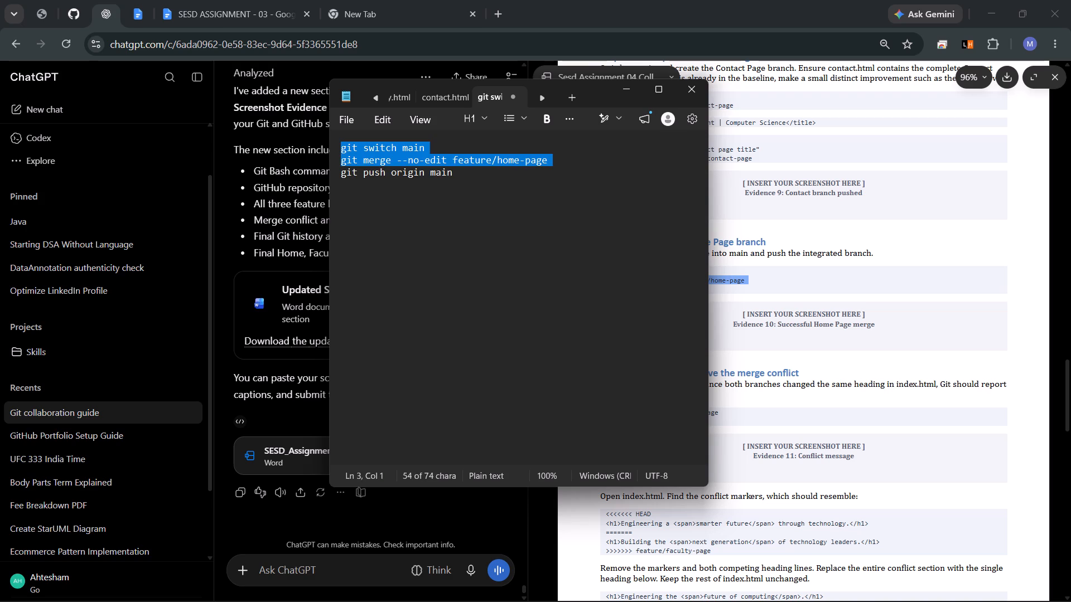
{"action": "key", "text": "ctrl+c"}
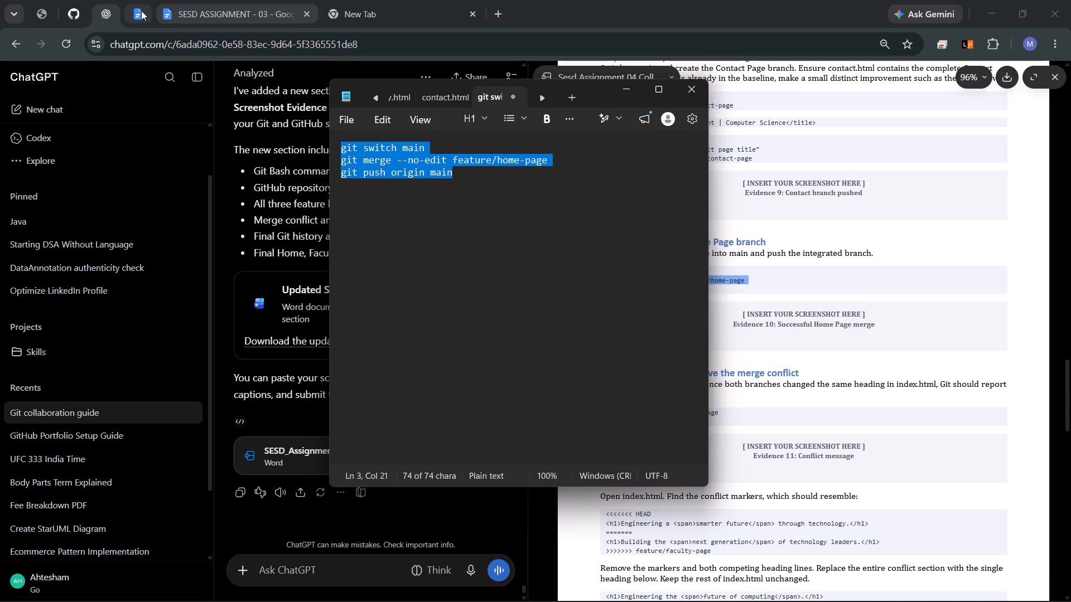
Replace the selected lines under Step 10 in the Assignment 04 document with the cleaned git switch, merge and push commands, trimming the trailing line.
{"action": "left_click", "coordinate": [138, 10]}
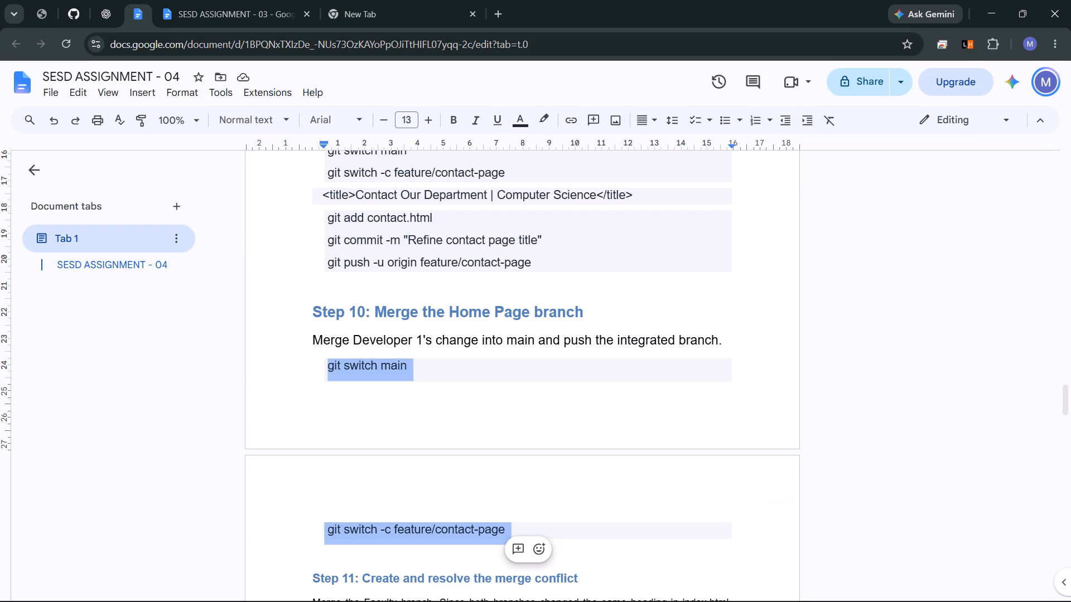
{"action": "key", "text": "ctrl+v"}
{"action": "key", "text": "BackSpace"}
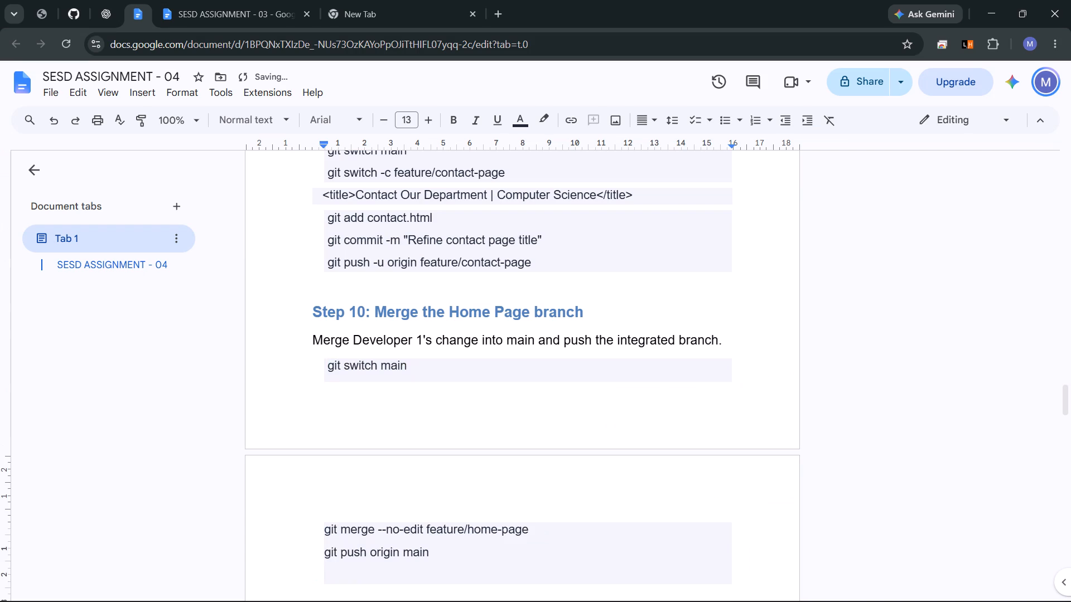
Remove the trailing blank line from Step 10's command block and add a leading space before its git merge and git push commands.
{"action": "key", "text": "BackSpace"}
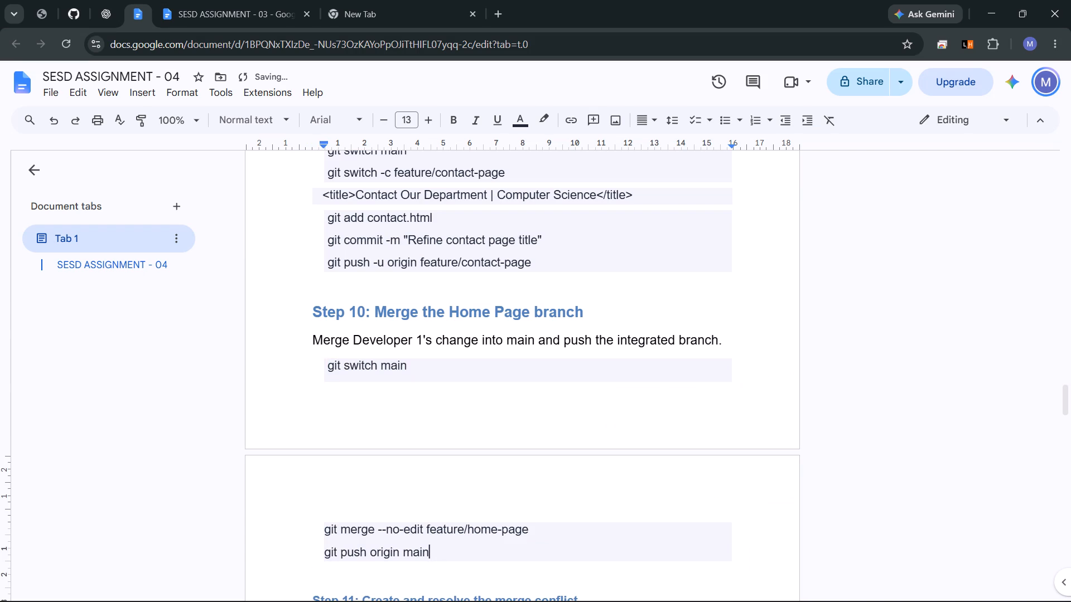
{"action": "left_click", "coordinate": [326, 534]}
{"action": "key", "text": "space"}
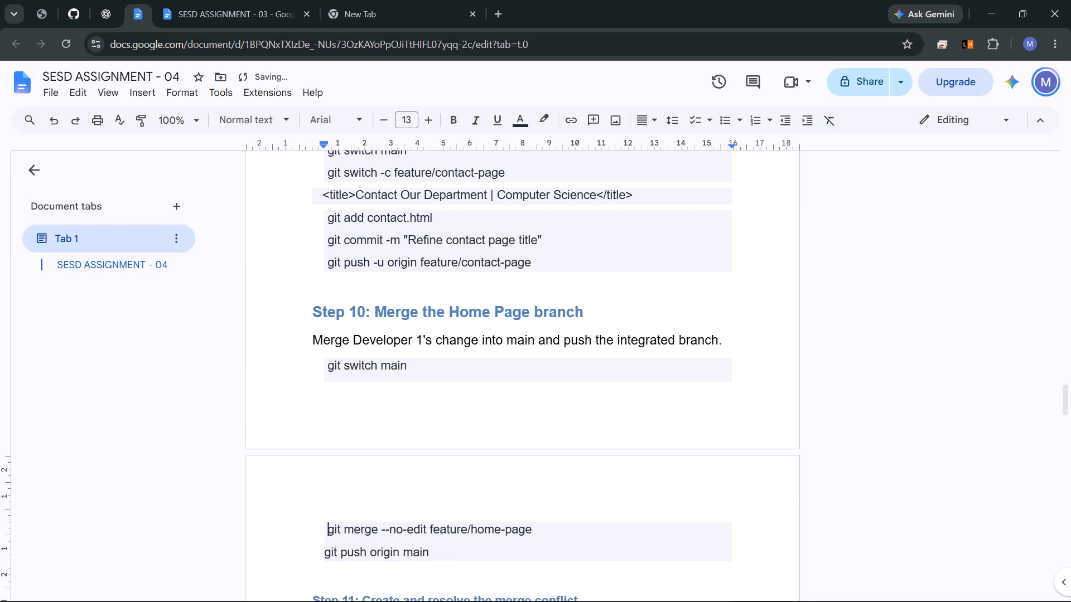
{"action": "left_click", "coordinate": [326, 554]}
{"action": "key", "text": "space"}
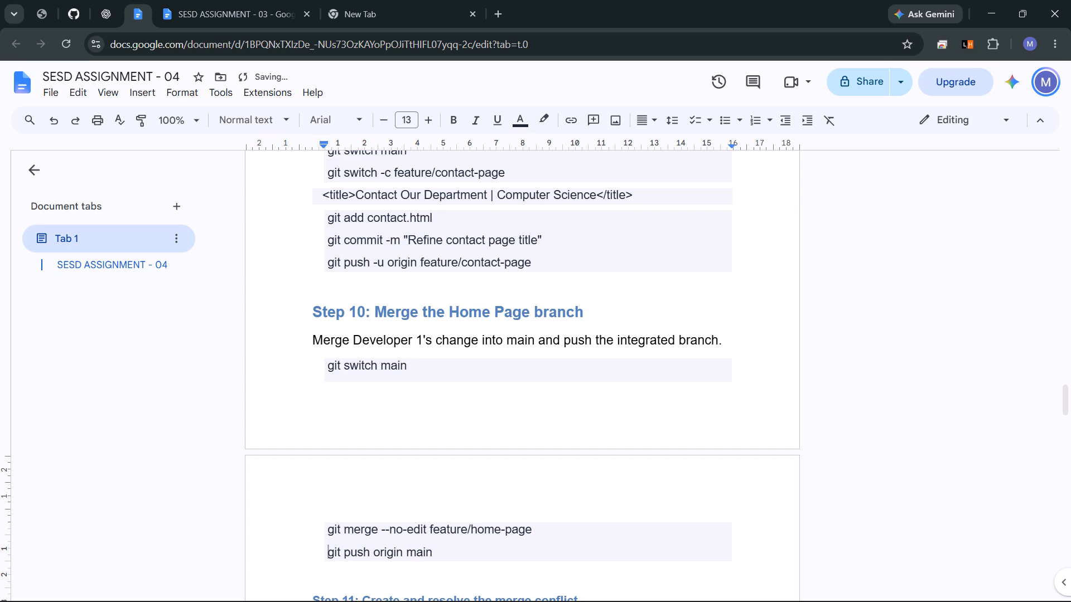
Set the font size of the heading "Step 11: Create and resolve the merge conflict" to 16.
{"action": "scroll", "coordinate": [326, 554], "scroll_direction": "down", "scroll_amount": 5}
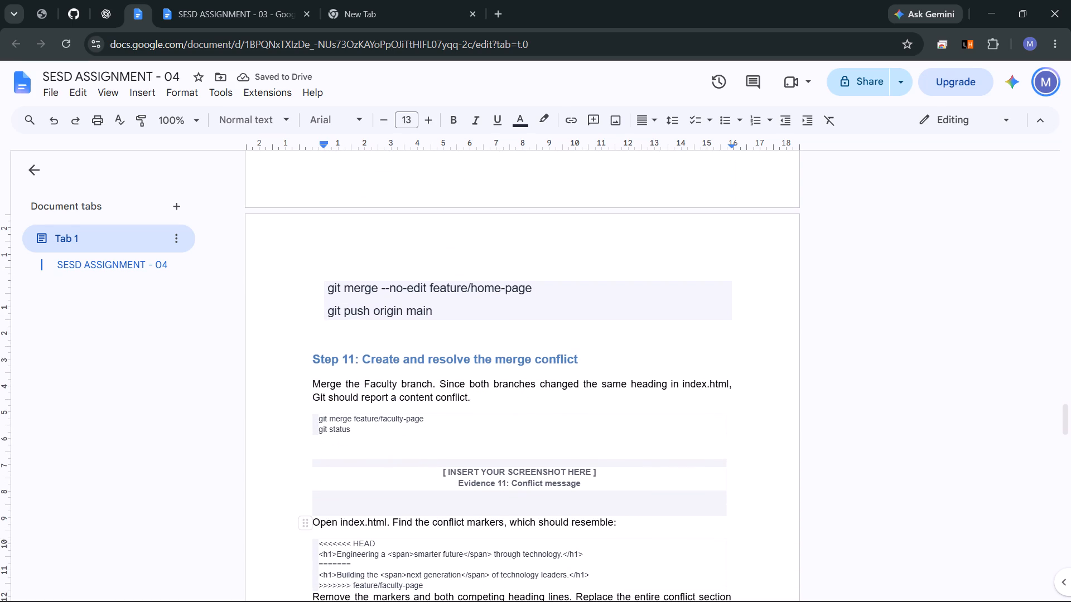
{"action": "left_click", "coordinate": [307, 357]}
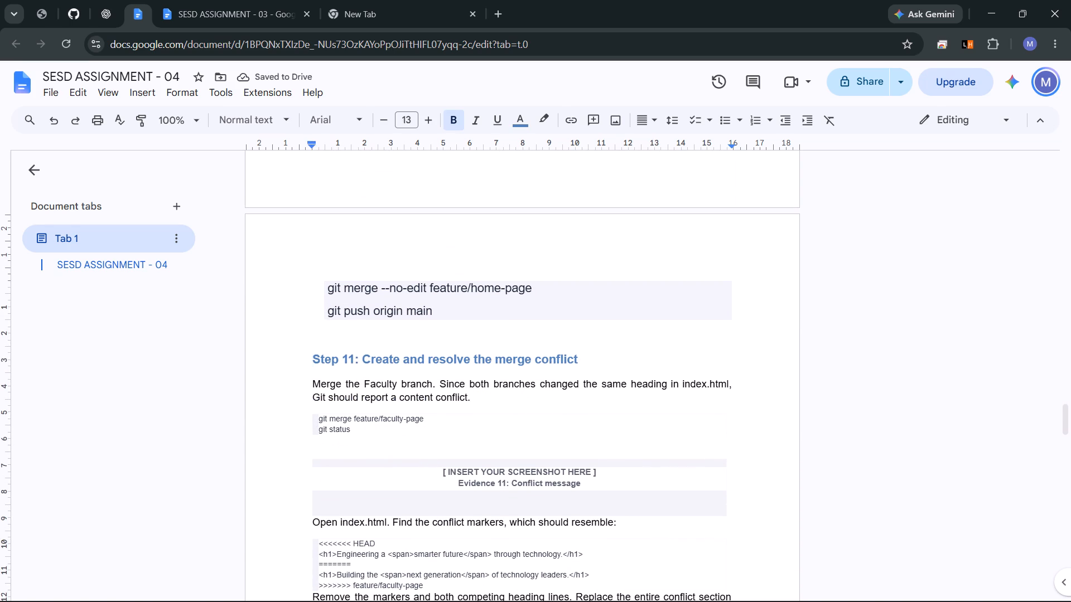
{"action": "key", "text": "shift+Down"}
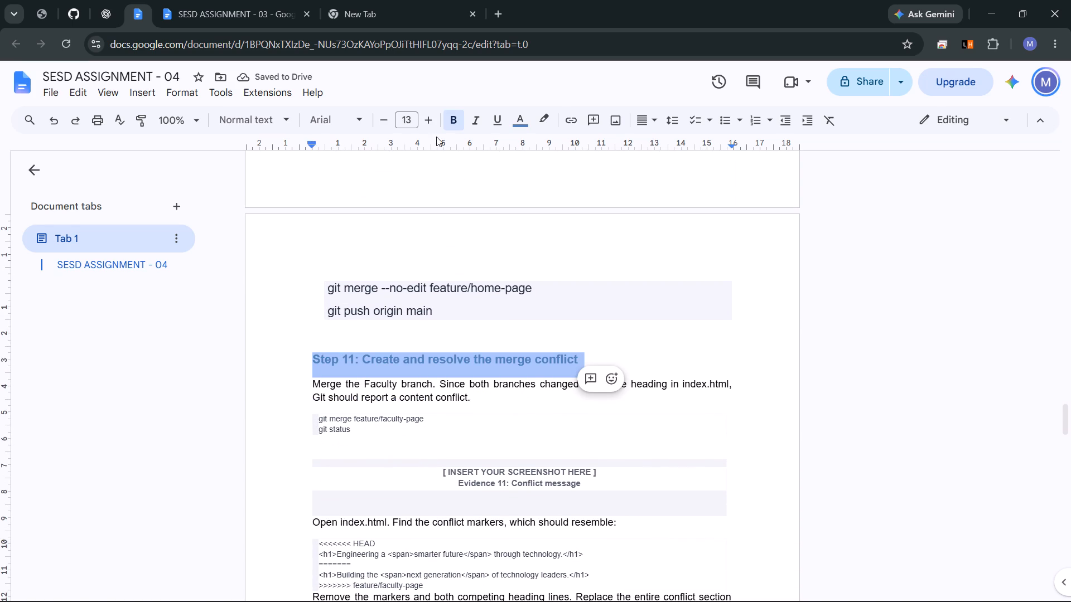
{"action": "triple_click", "coordinate": [432, 115]}
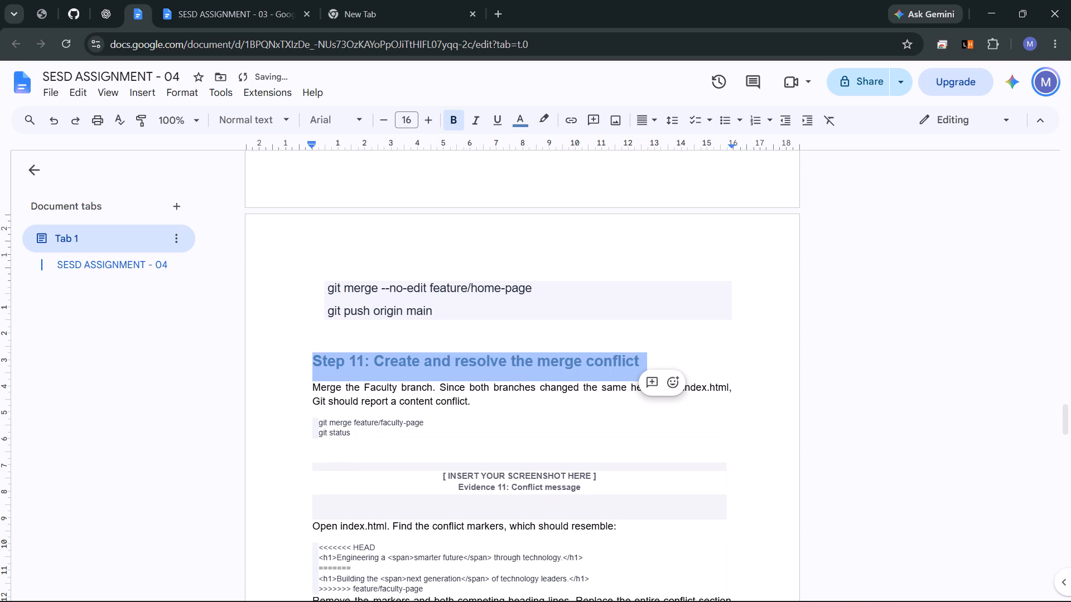
Set the font size of Step 11's description paragraph about merging the Faculty branch to 14.
{"action": "scroll", "coordinate": [351, 434], "scroll_direction": "down", "scroll_amount": 2}
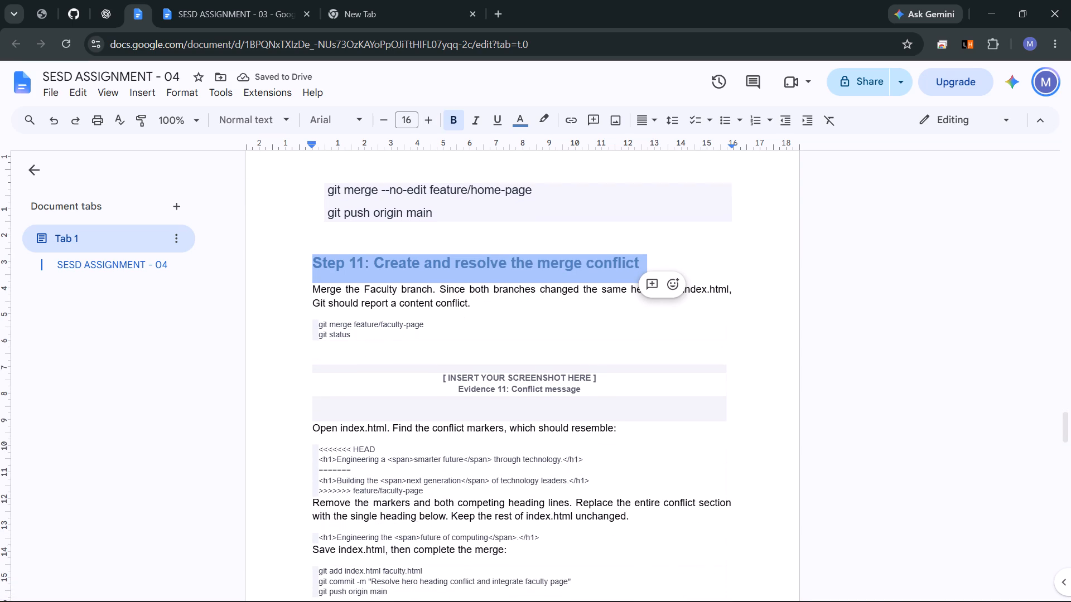
{"action": "left_click", "coordinate": [311, 288]}
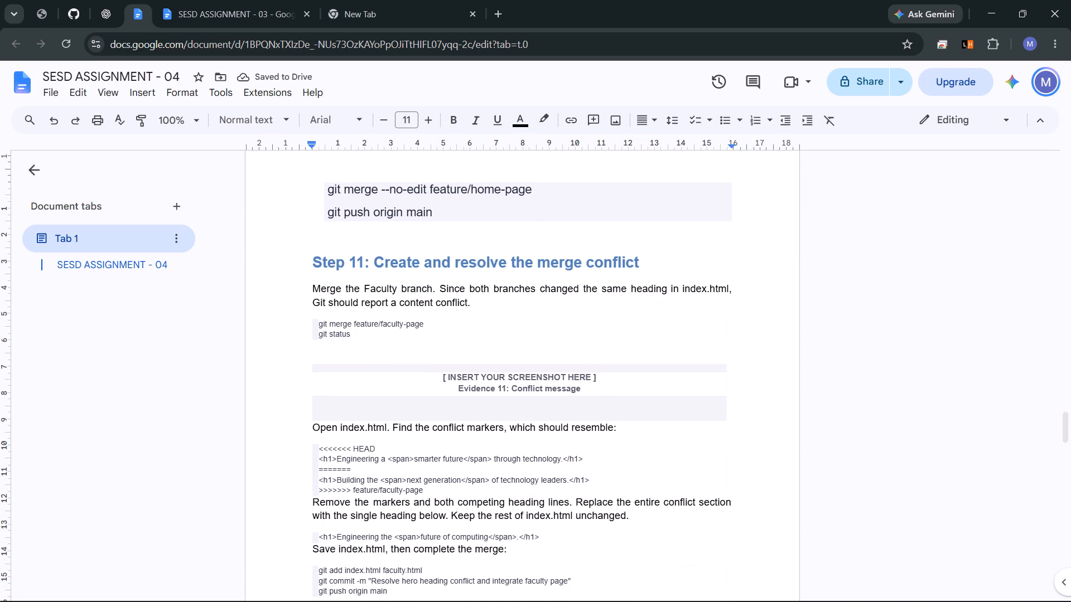
{"action": "key", "text": "shift+Down"}
{"action": "key", "text": "shift+Down"}
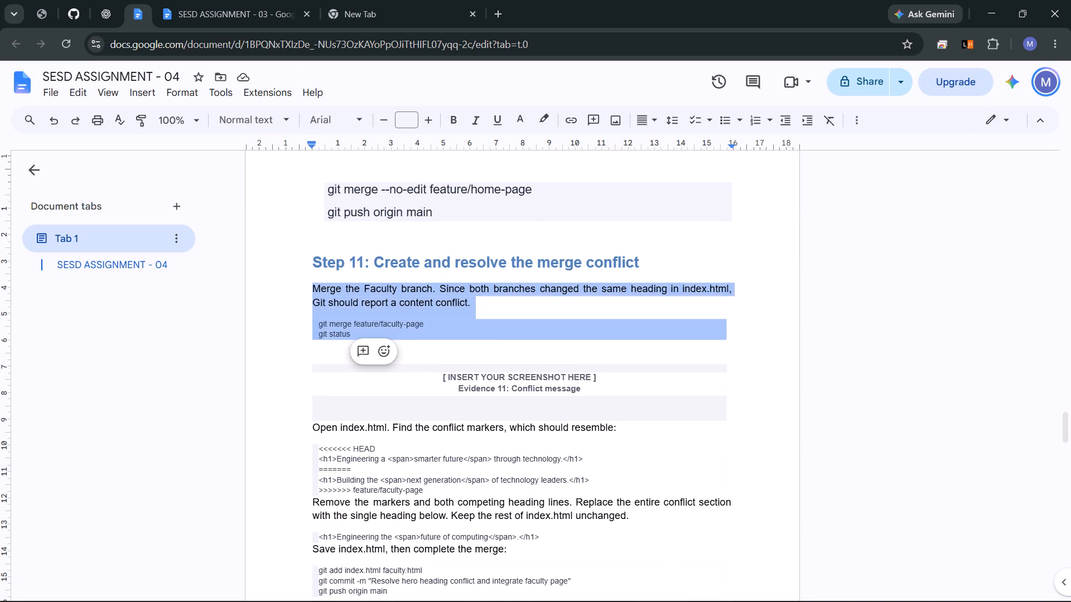
{"action": "key", "text": "shift+Left"}
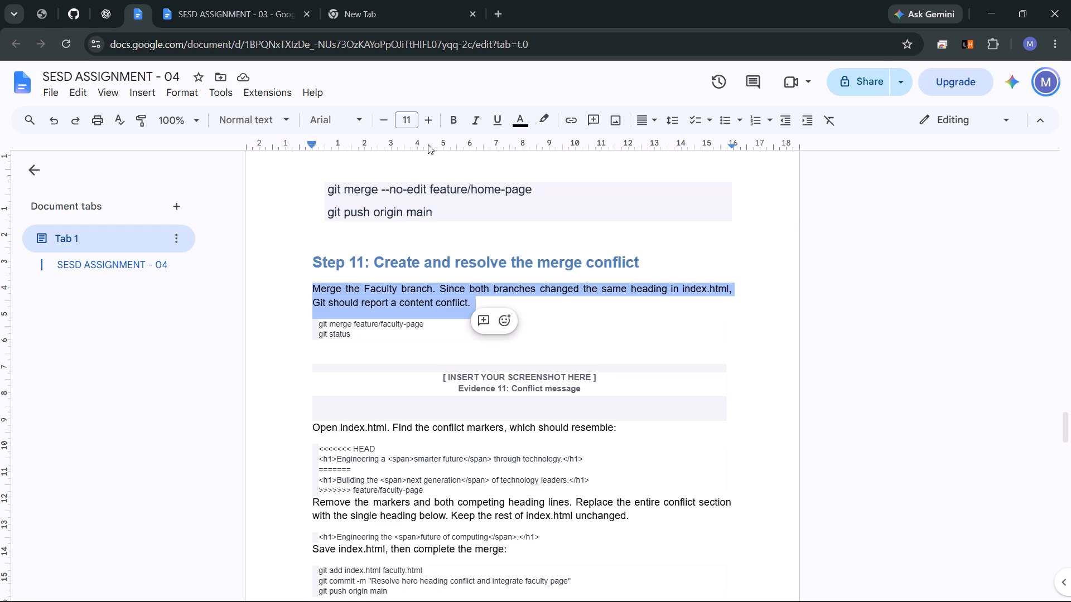
{"action": "left_click", "coordinate": [431, 125]}
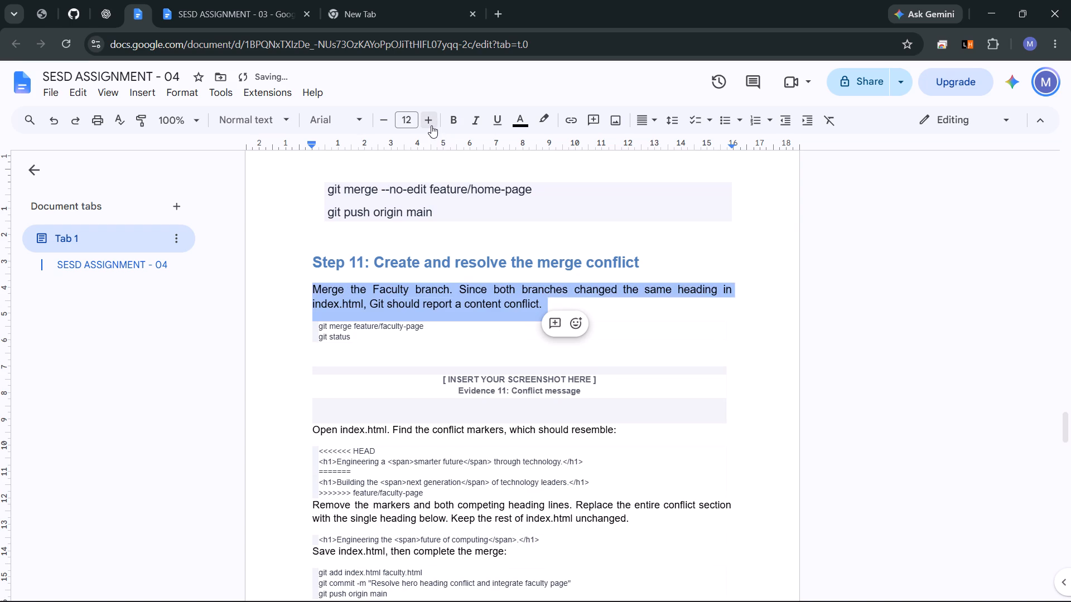
{"action": "left_click", "coordinate": [431, 125]}
{"action": "left_click", "coordinate": [431, 125]}
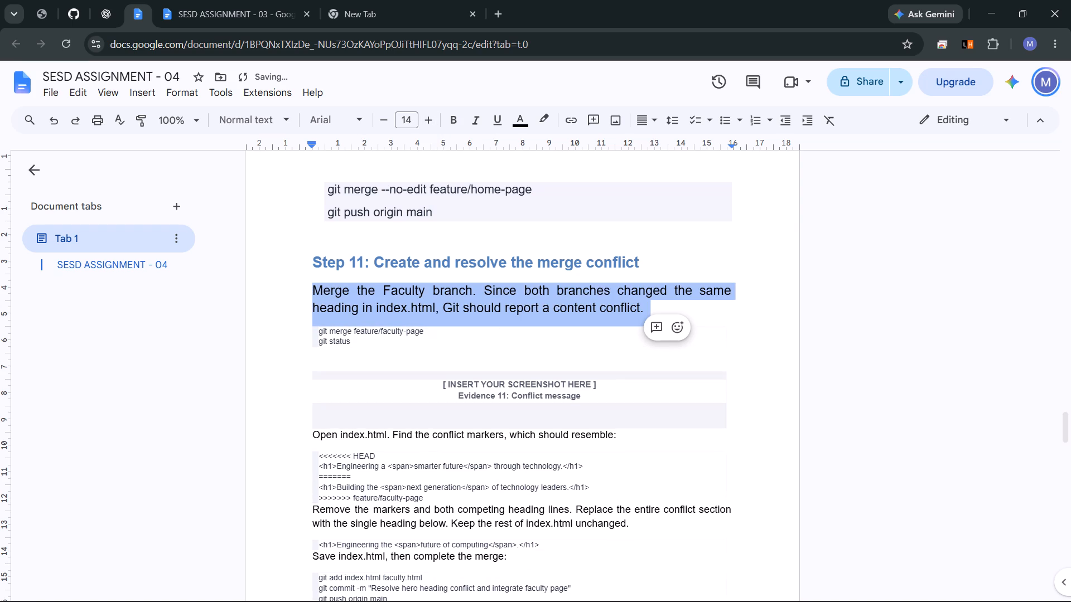
Delete Step 11's first command block and its Evidence 11 screenshot placeholder, leaving blank lines before "Open index.html".
{"action": "left_click", "coordinate": [320, 333]}
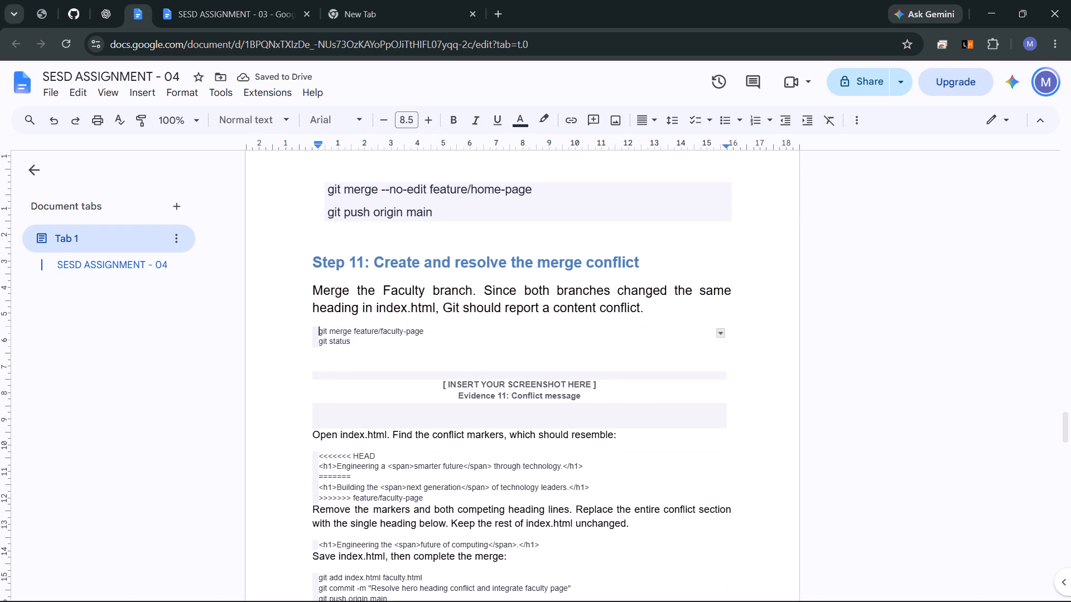
{"action": "key", "text": "shift+Down"}
{"action": "key", "text": "shift+Down"}
{"action": "key", "text": "shift+Right"}
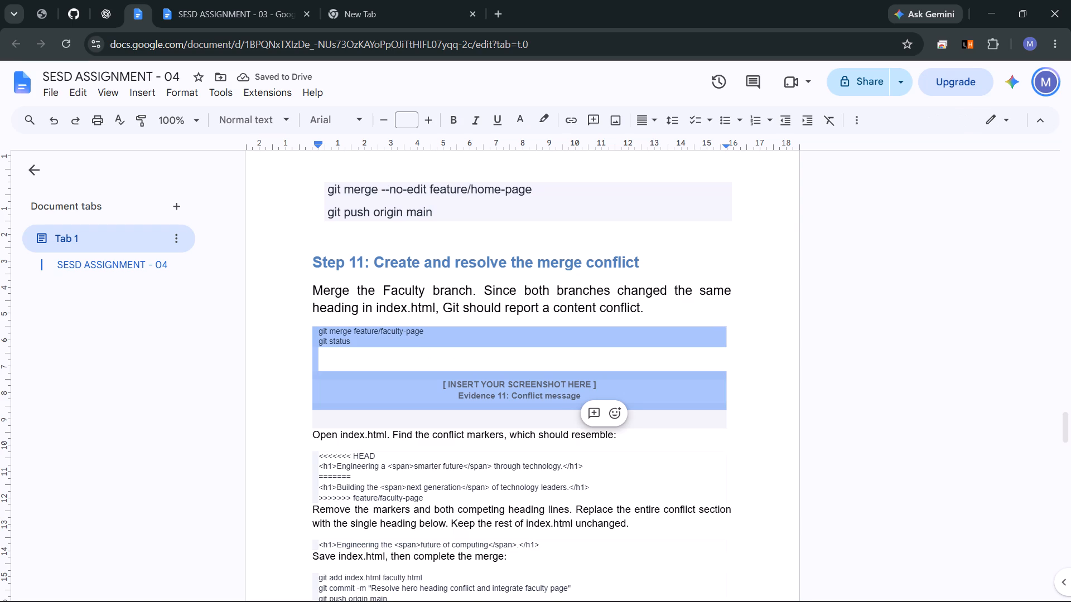
{"action": "key", "text": "Delete"}
{"action": "key", "text": "Return"}
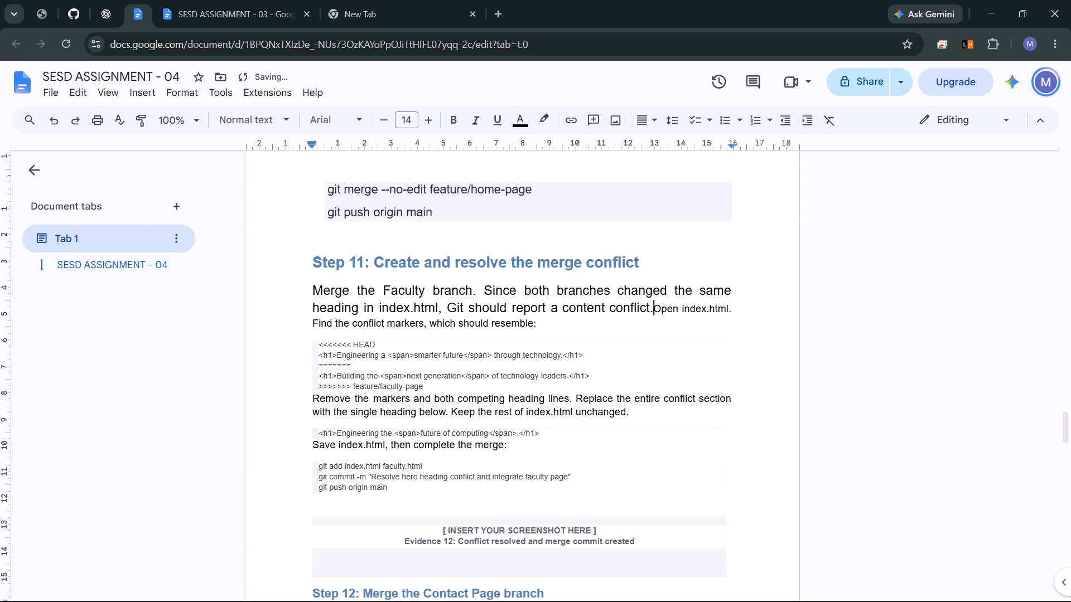
{"action": "key", "text": "Return"}
{"action": "key", "text": "Return"}
{"action": "key", "text": "Up"}
{"action": "key", "text": "Up"}
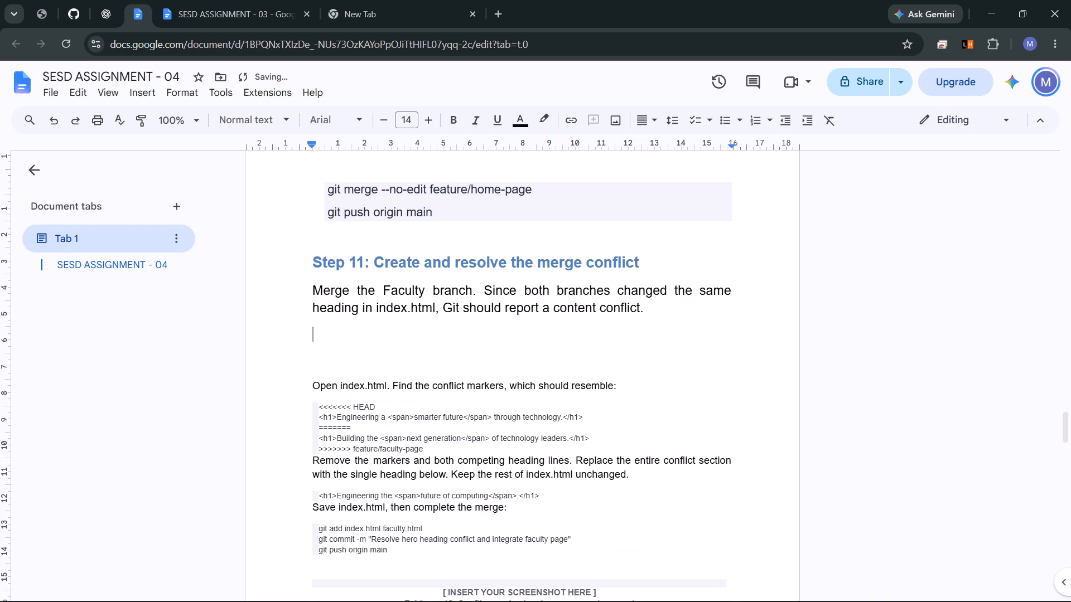
{"action": "scroll", "coordinate": [320, 333], "scroll_direction": "right", "scroll_amount": 1}
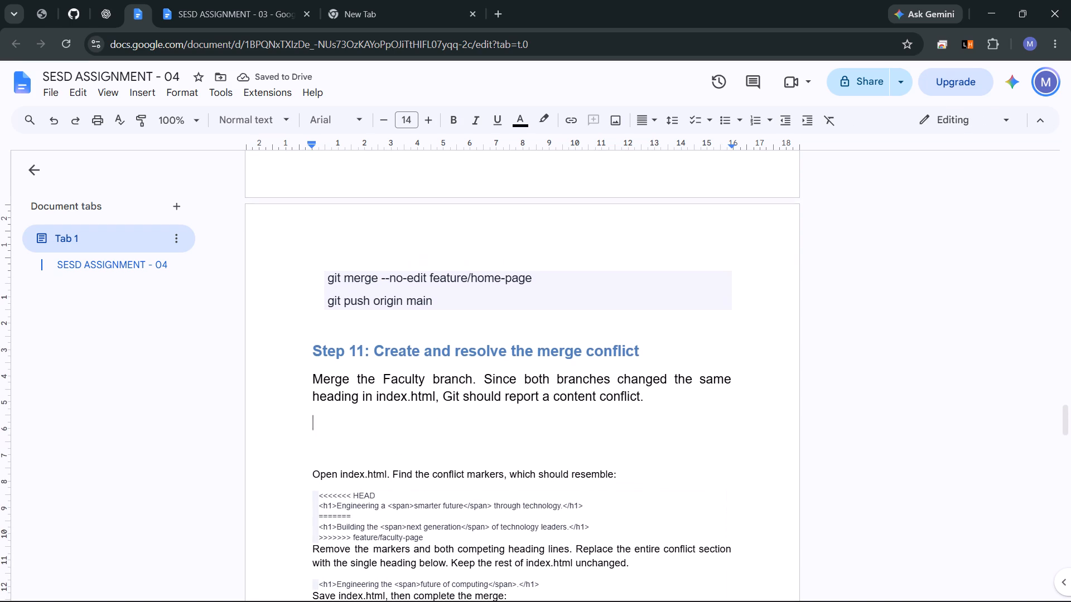
{"action": "left_click", "coordinate": [326, 280]}
{"action": "key", "text": "shift+Down"}
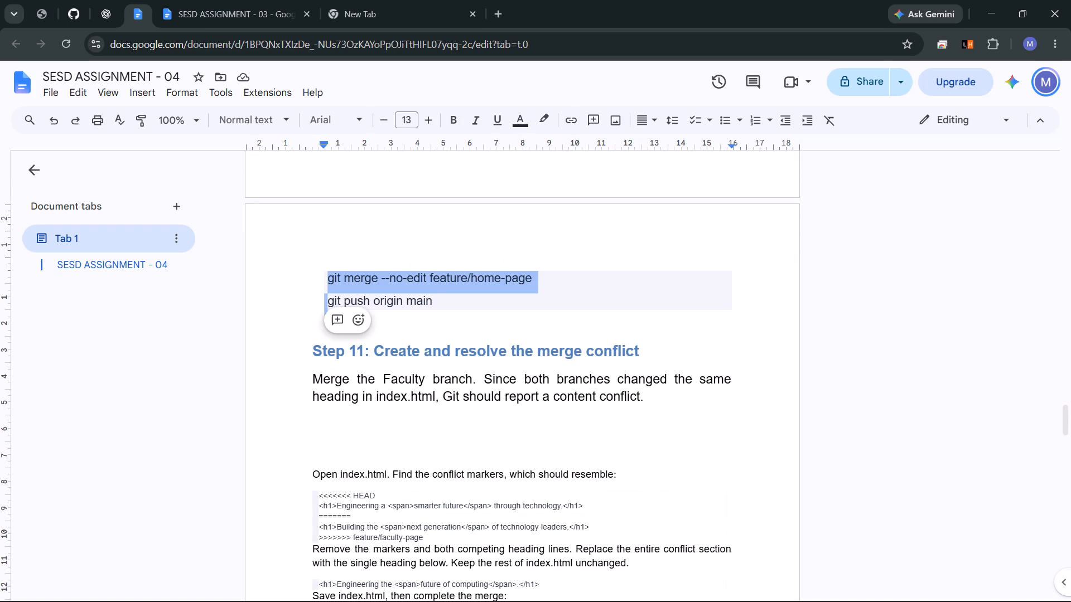
{"action": "key", "text": "shift+Down"}
{"action": "key", "text": "ctrl+c"}
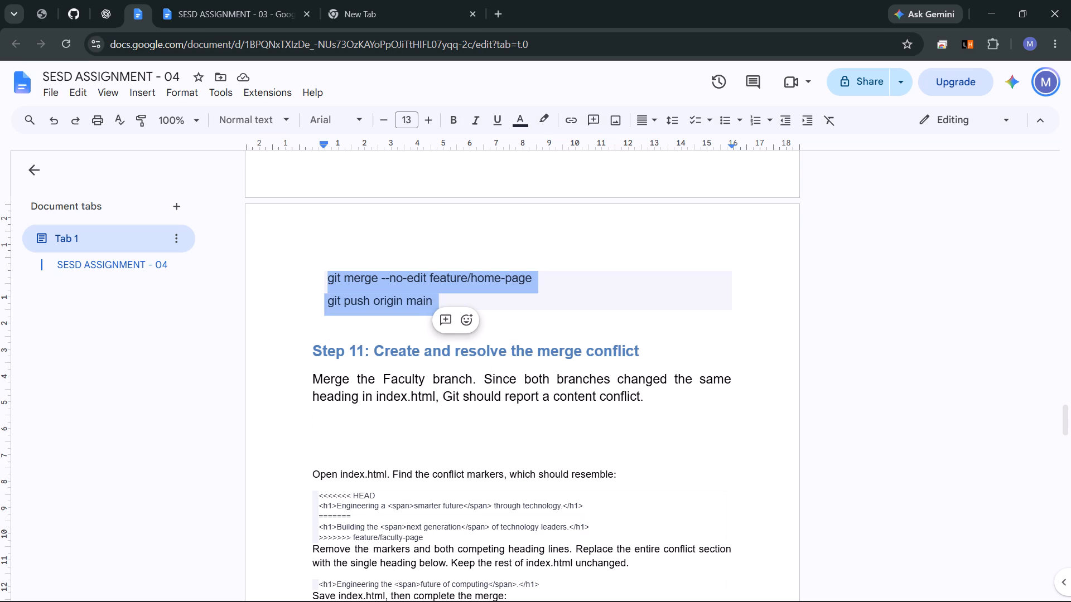
{"action": "left_click", "coordinate": [326, 280]}
{"action": "scroll", "coordinate": [326, 280], "scroll_direction": "down", "scroll_amount": 3}
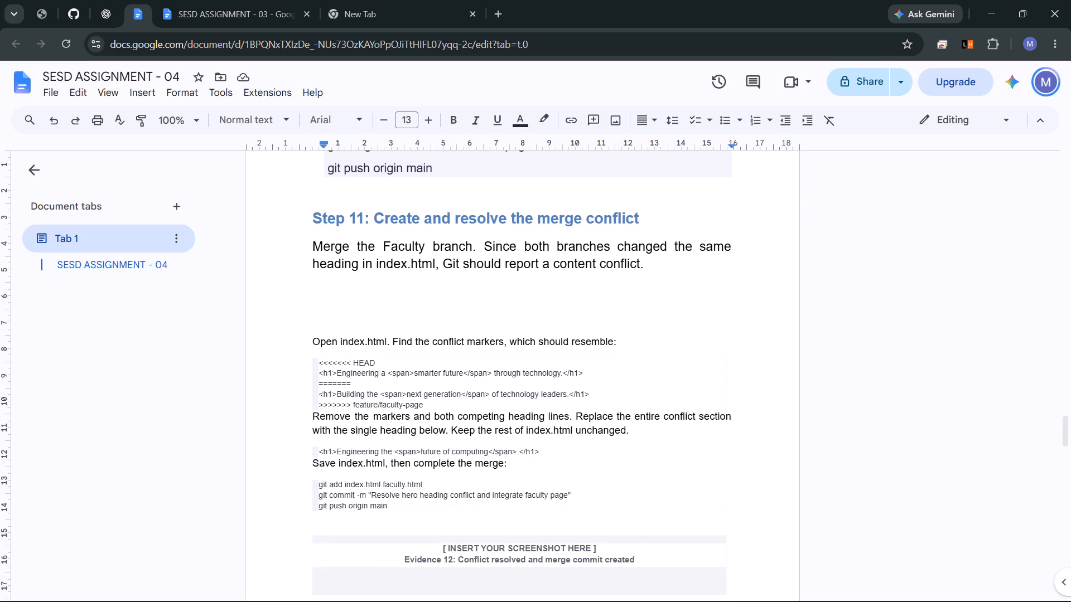
{"action": "left_click", "coordinate": [326, 280]}
{"action": "left_click", "coordinate": [321, 291]}
{"action": "key", "text": "ctrl+v"}
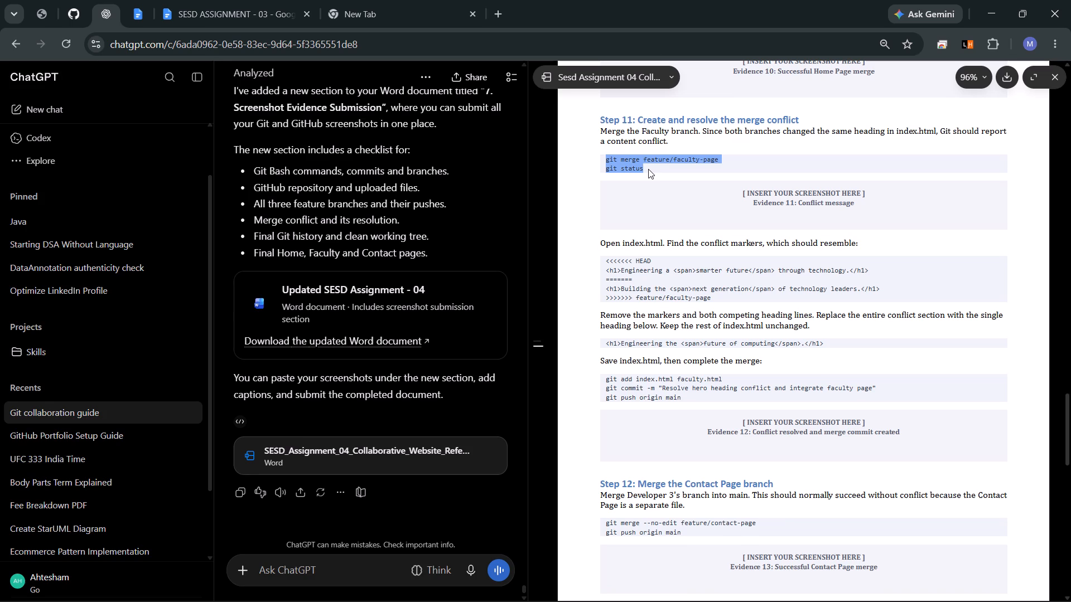
Examine the command-block formatting of the Git steps in the SESD Assignment 03 document.
{"action": "left_click", "coordinate": [257, 6]}
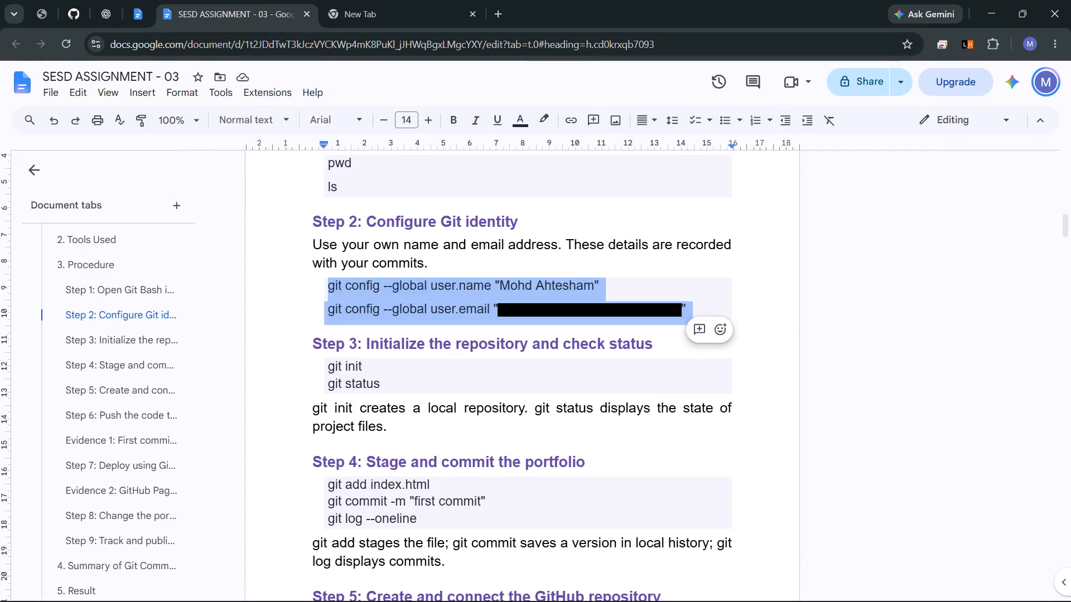
{"action": "scroll", "coordinate": [474, 397], "scroll_direction": "down", "scroll_amount": 3}
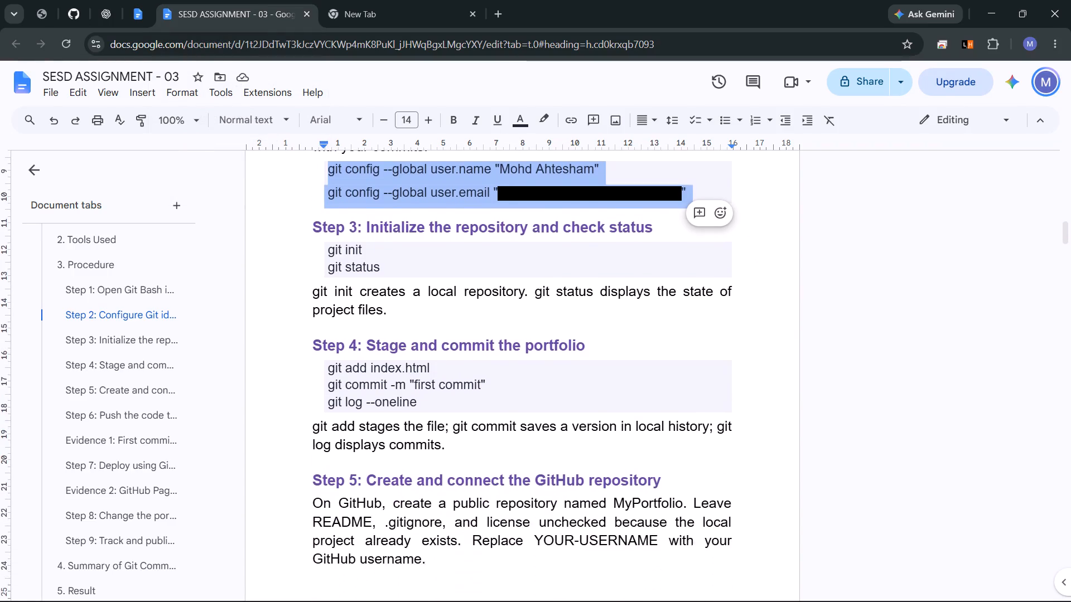
{"action": "scroll", "coordinate": [474, 397], "scroll_direction": "up", "scroll_amount": 1}
{"action": "scroll", "coordinate": [474, 397], "scroll_direction": "down", "scroll_amount": 1}
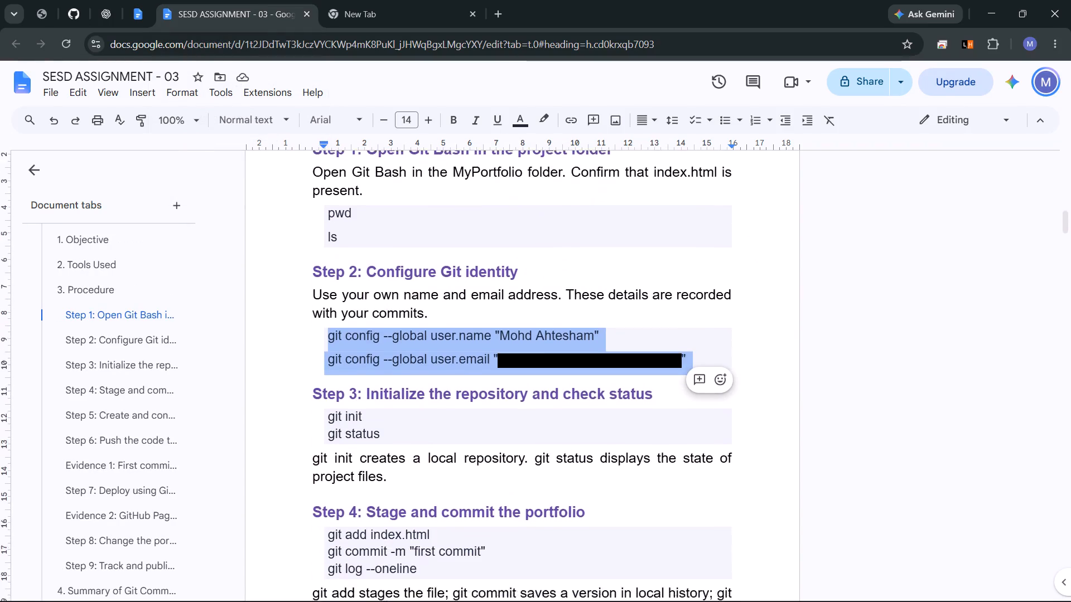
{"action": "scroll", "coordinate": [474, 397], "scroll_direction": "down", "scroll_amount": 1}
{"action": "left_click", "coordinate": [135, 1]}
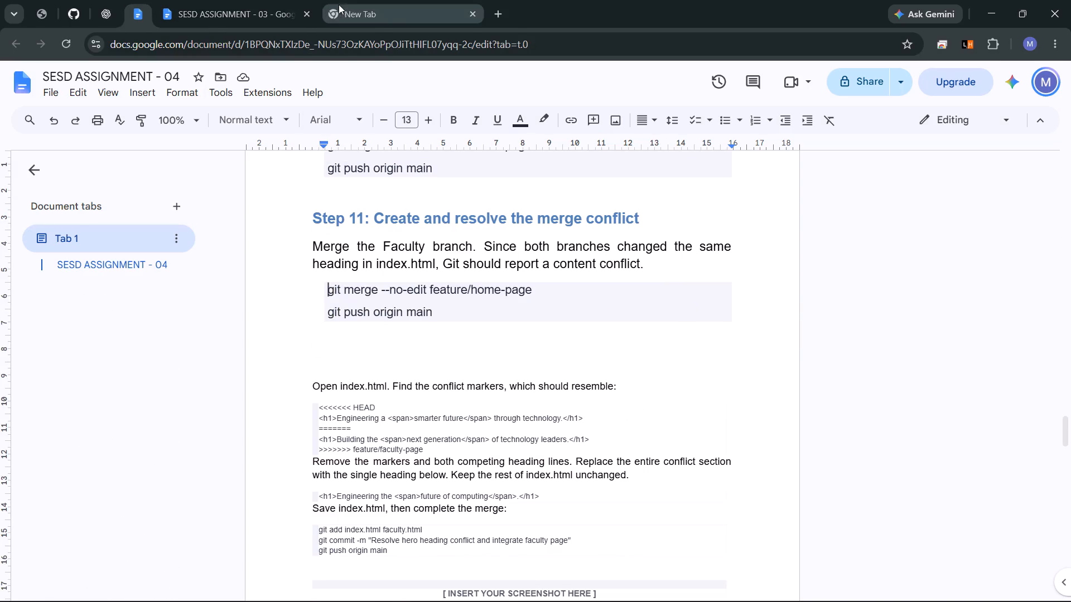
{"action": "left_click", "coordinate": [279, 0]}
{"action": "scroll", "coordinate": [407, 448], "scroll_direction": "down", "scroll_amount": 3}
{"action": "scroll", "coordinate": [407, 448], "scroll_direction": "up", "scroll_amount": 1}
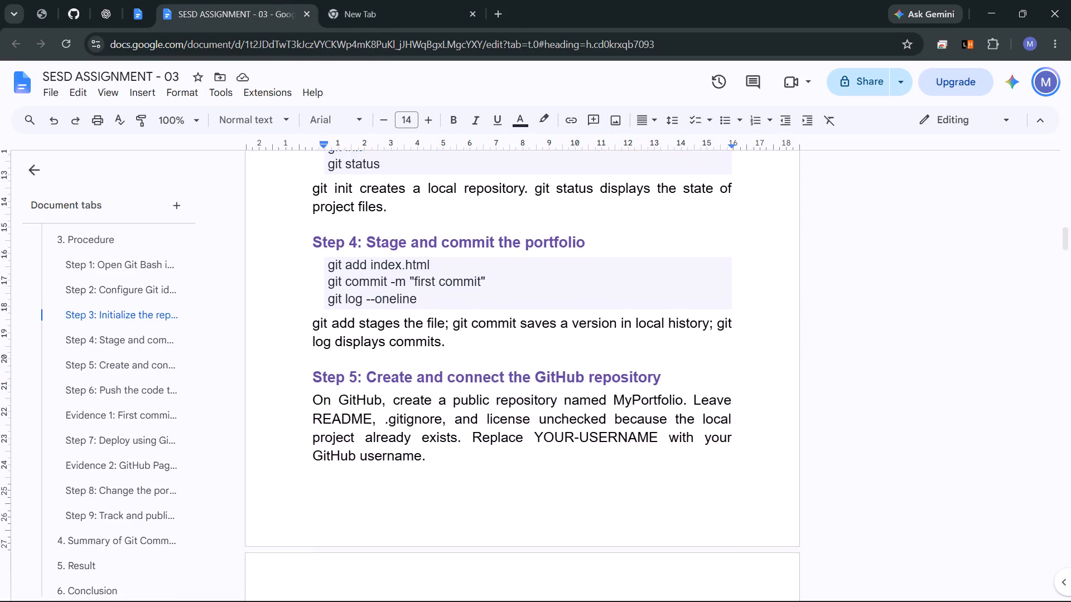
{"action": "scroll", "coordinate": [407, 448], "scroll_direction": "up", "scroll_amount": 1}
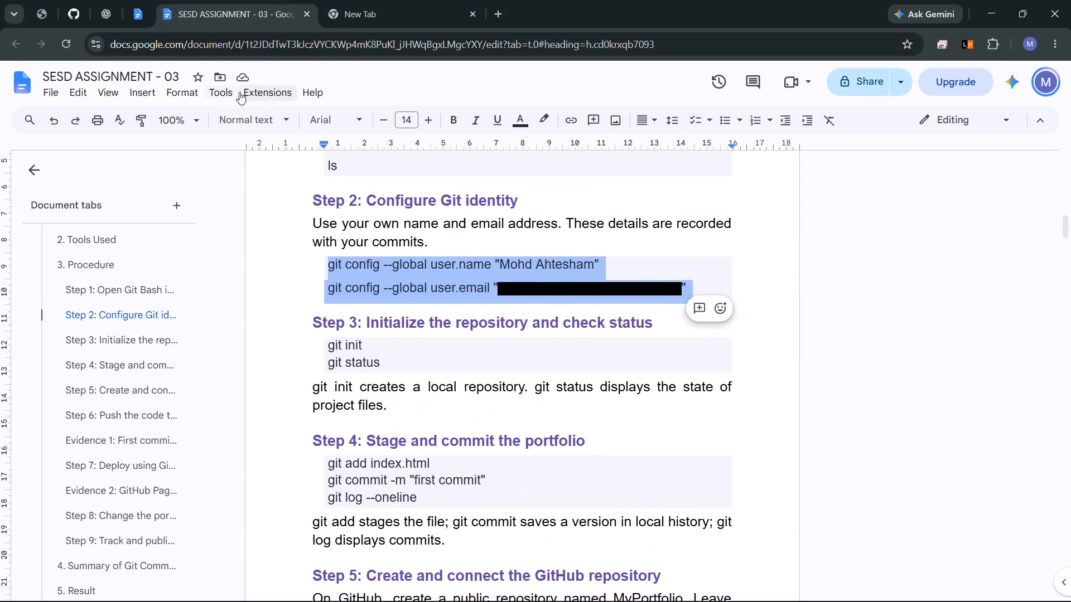
In the Assignment 04 document, replace the two commands under Step 11's description with the copied git merge feature/faculty-page and git status.
{"action": "left_click", "coordinate": [140, 8]}
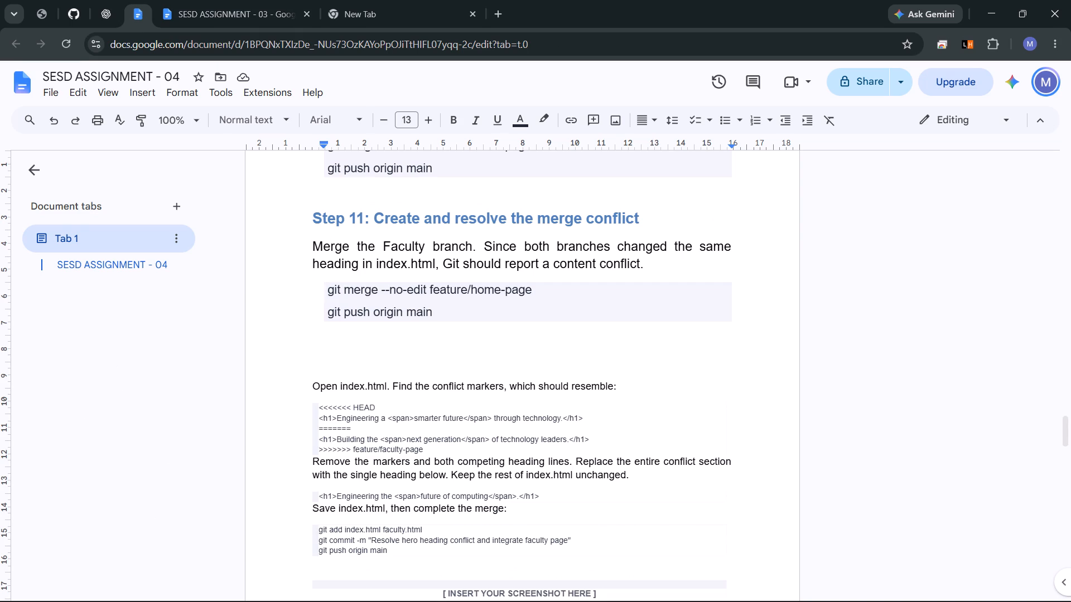
{"action": "key", "text": "shift+Down"}
{"action": "key", "text": "shift+Down"}
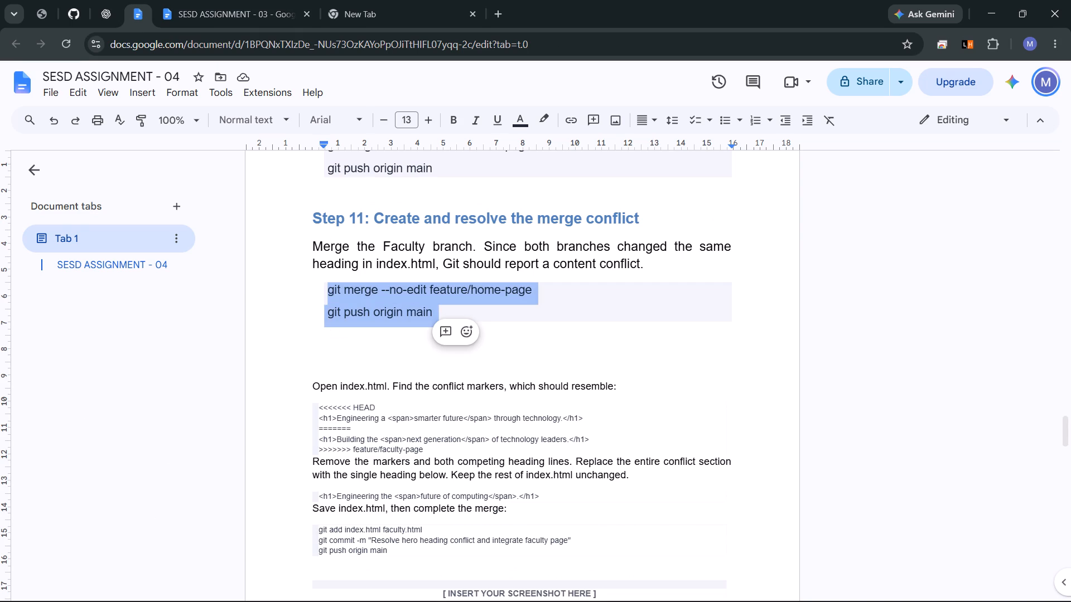
{"action": "key", "text": "ctrl+v"}
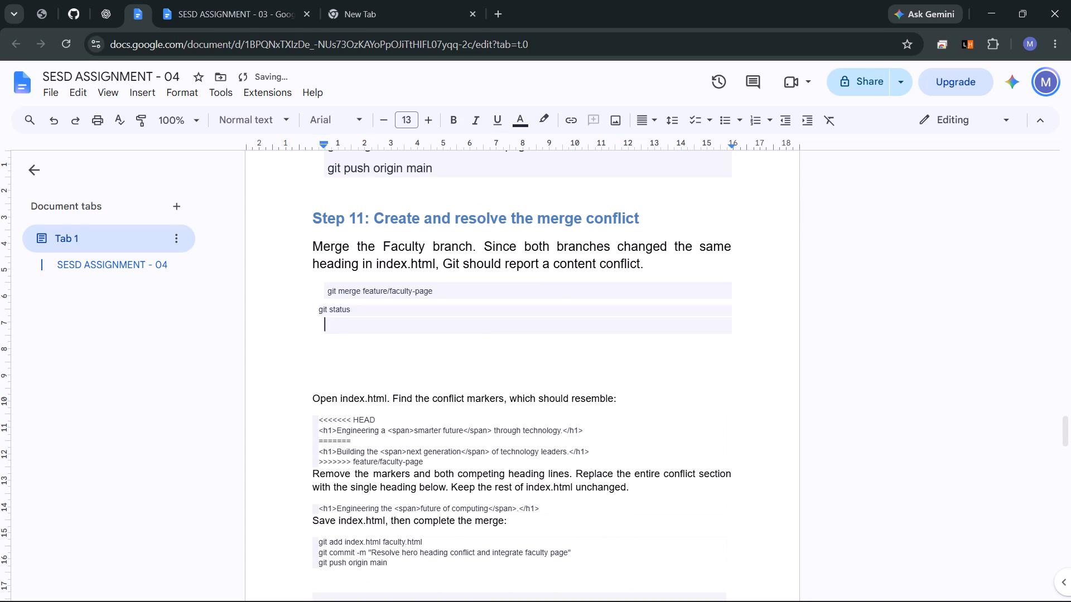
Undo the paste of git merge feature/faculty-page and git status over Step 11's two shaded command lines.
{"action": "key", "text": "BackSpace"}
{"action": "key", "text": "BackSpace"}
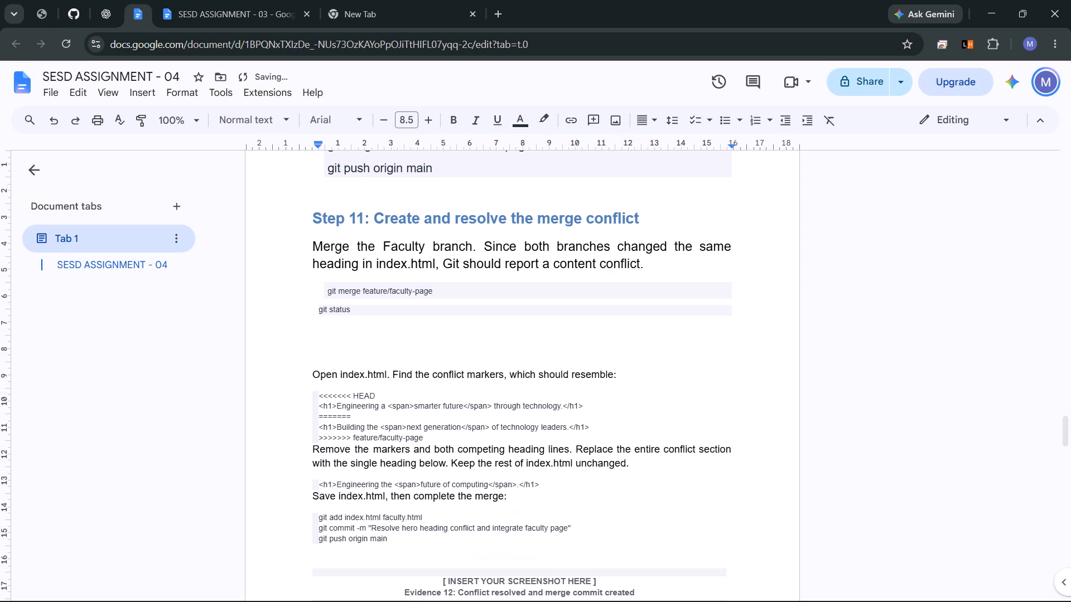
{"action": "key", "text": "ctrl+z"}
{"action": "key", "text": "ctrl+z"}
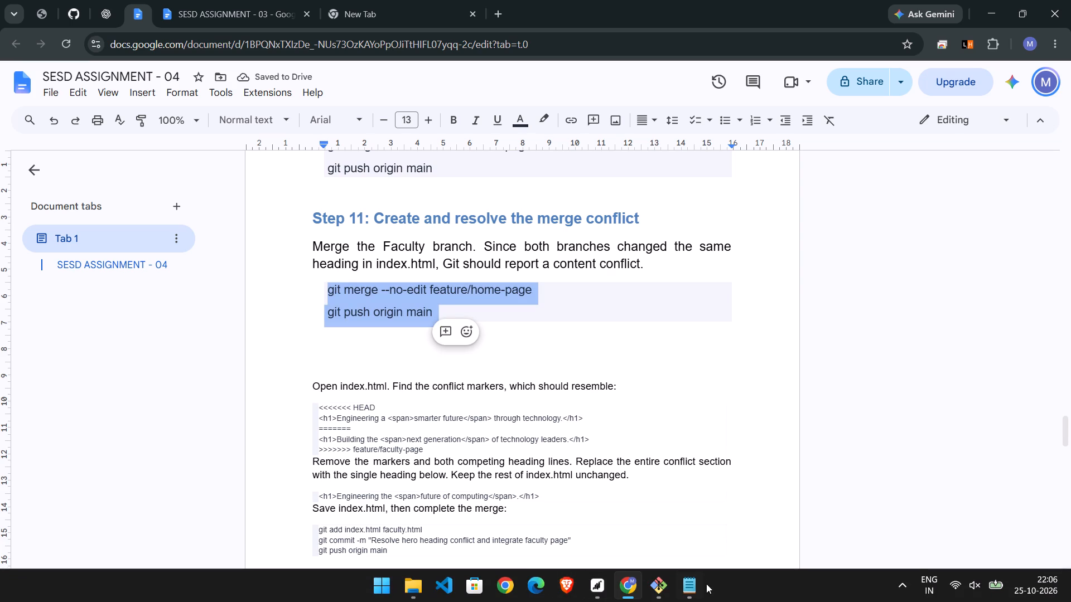
In Notepad, replace the text with the copied git merge feature/faculty-page and git status, remove the extra line, and copy both as plain text.
{"action": "left_click", "coordinate": [686, 577]}
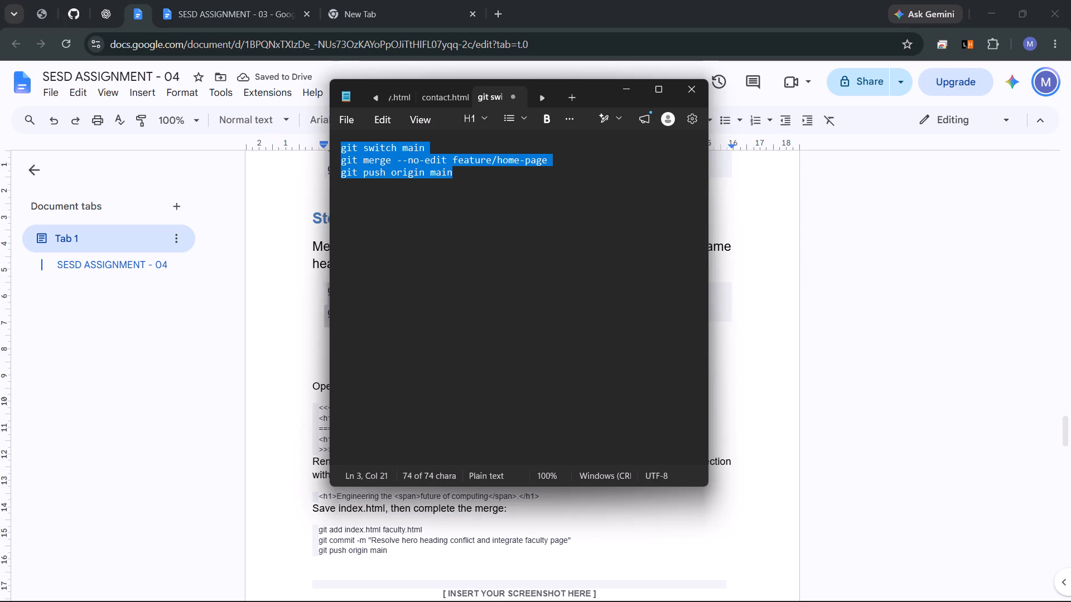
{"action": "key", "text": "ctrl+v"}
{"action": "key", "text": "Up"}
{"action": "key", "text": "BackSpace"}
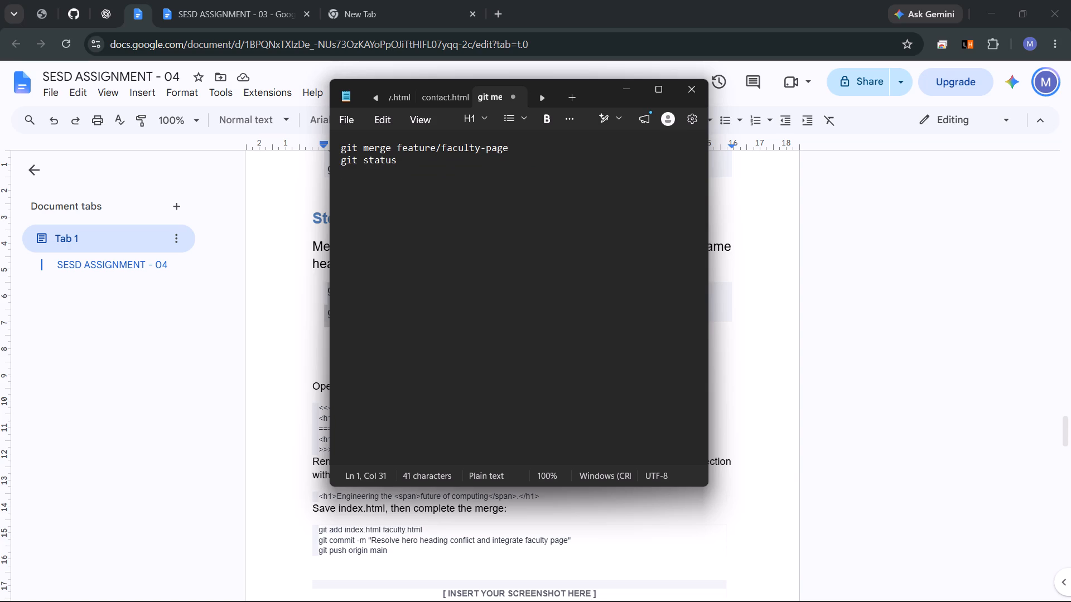
{"action": "left_click", "coordinate": [337, 149]}
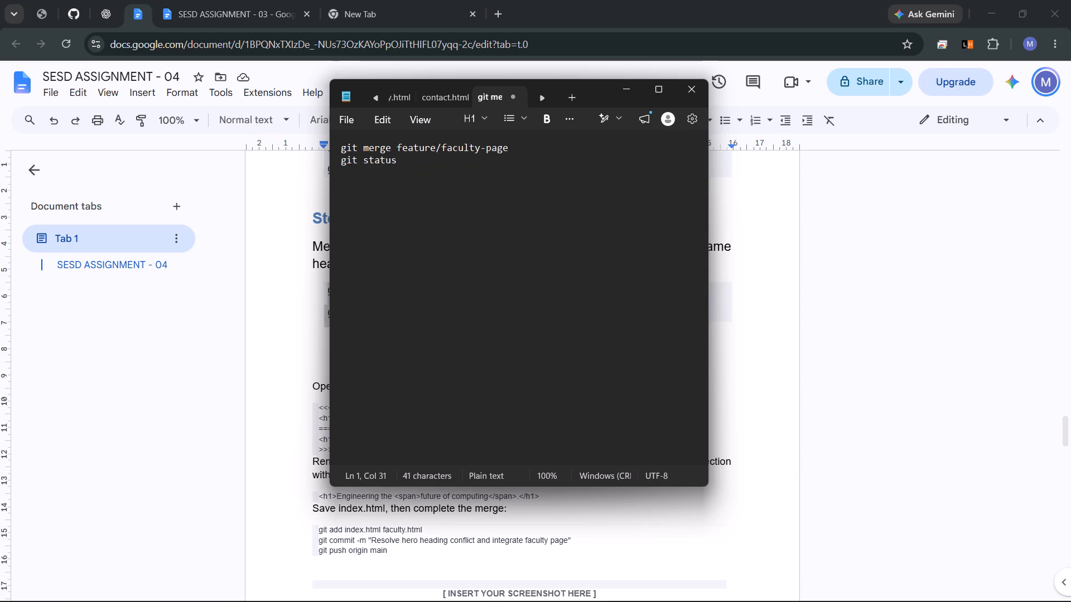
{"action": "left_click", "coordinate": [341, 147]}
{"action": "key", "text": "shift+Down"}
{"action": "key", "text": "shift+Down"}
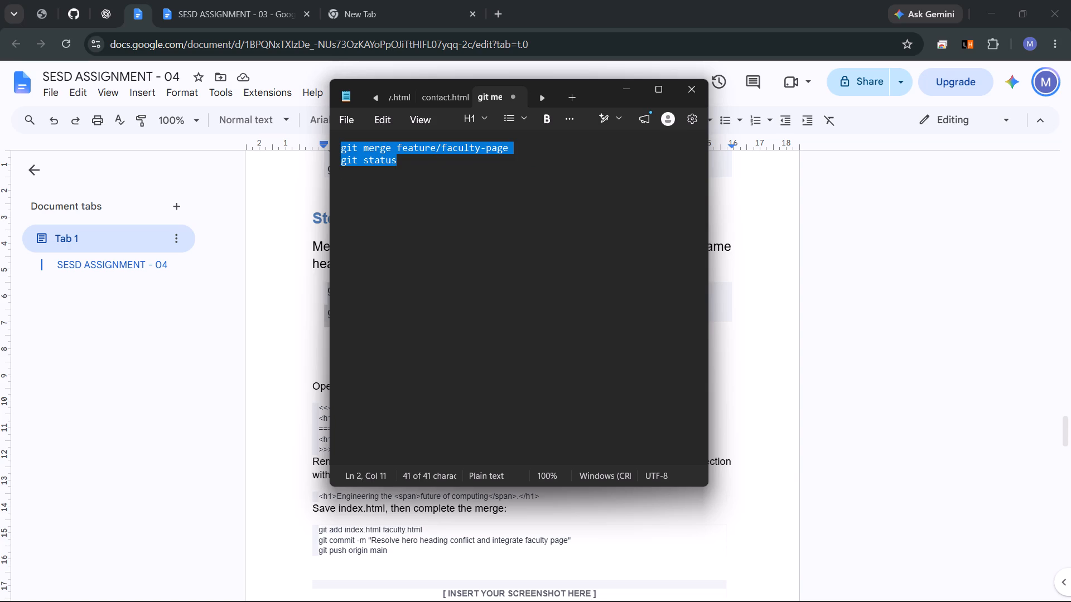
{"action": "key", "text": "ctrl+c"}
{"action": "left_click", "coordinate": [610, 84]}
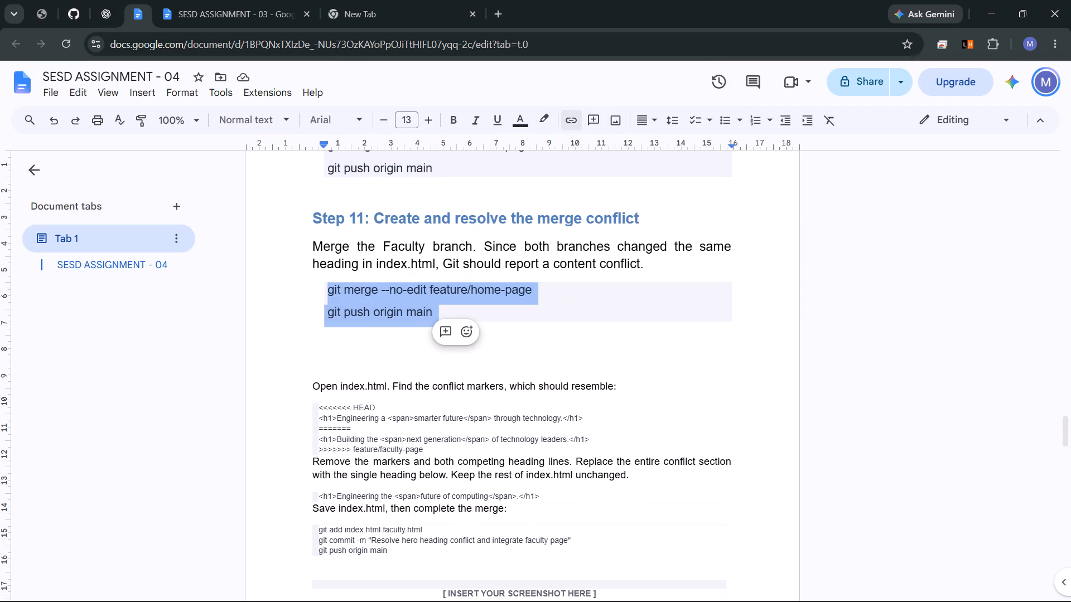
Replace Step 11's two selected commands with the plain-text ones, removing the trailing empty line and adding one leading space before git status.
{"action": "key", "text": "ctrl+v"}
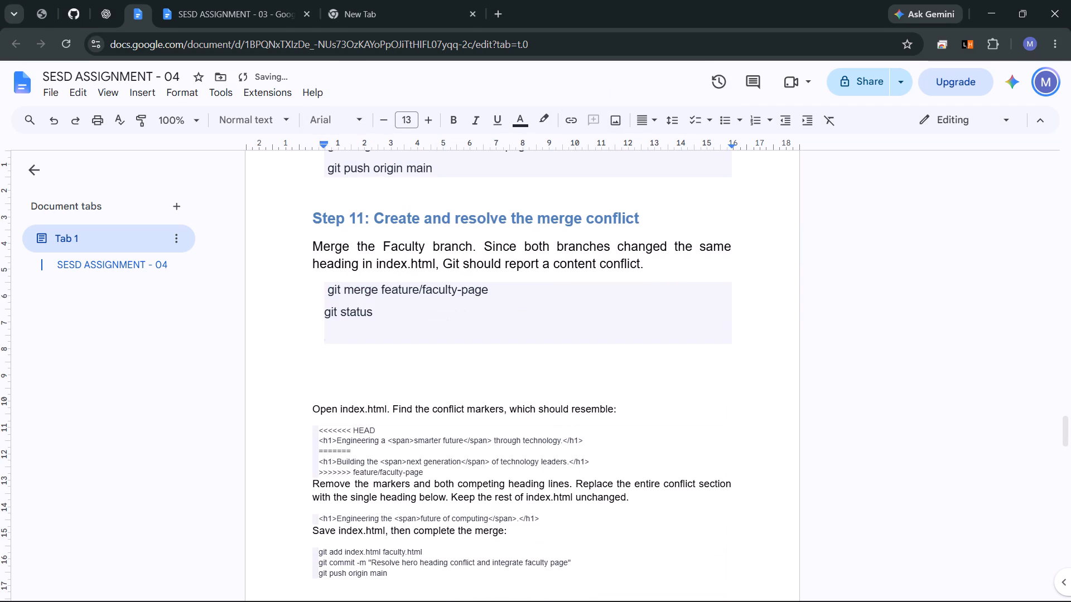
{"action": "key", "text": "BackSpace"}
{"action": "key", "text": "BackSpace"}
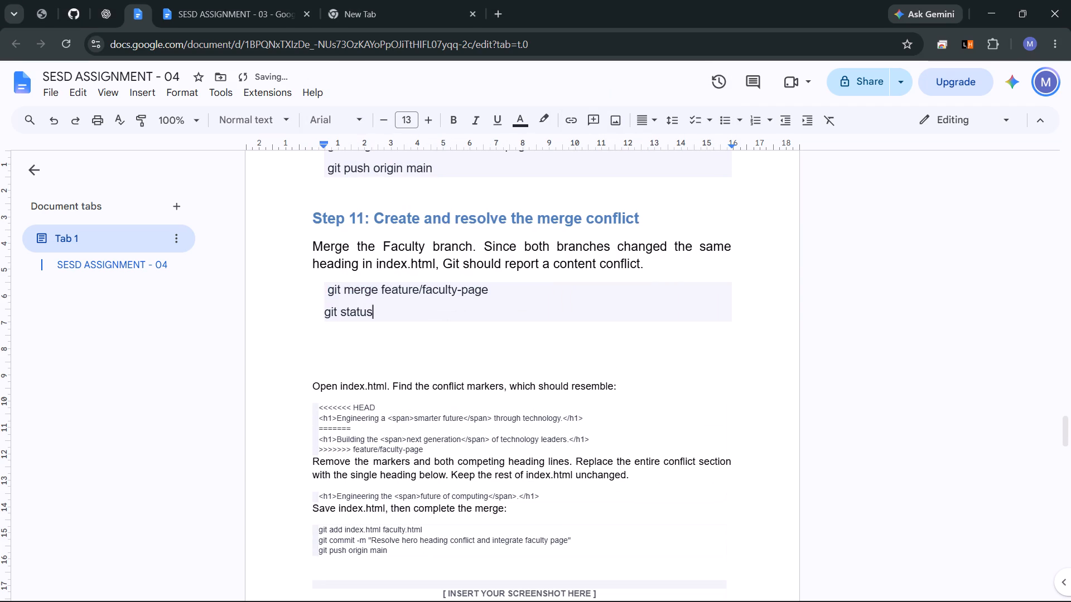
{"action": "left_click", "coordinate": [324, 310]}
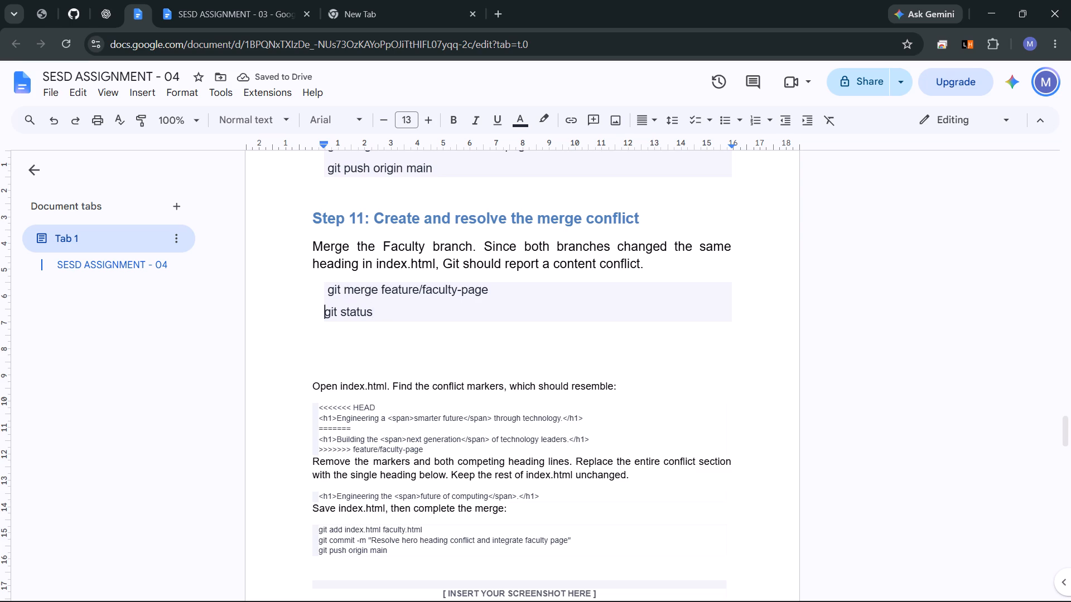
{"action": "key", "text": "space"}
{"action": "key", "text": "space"}
{"action": "key", "text": "BackSpace"}
Remove the blank lines between git status and the "Open index.html" sentence in Step 11.
{"action": "scroll", "coordinate": [335, 428], "scroll_direction": "down", "scroll_amount": 2}
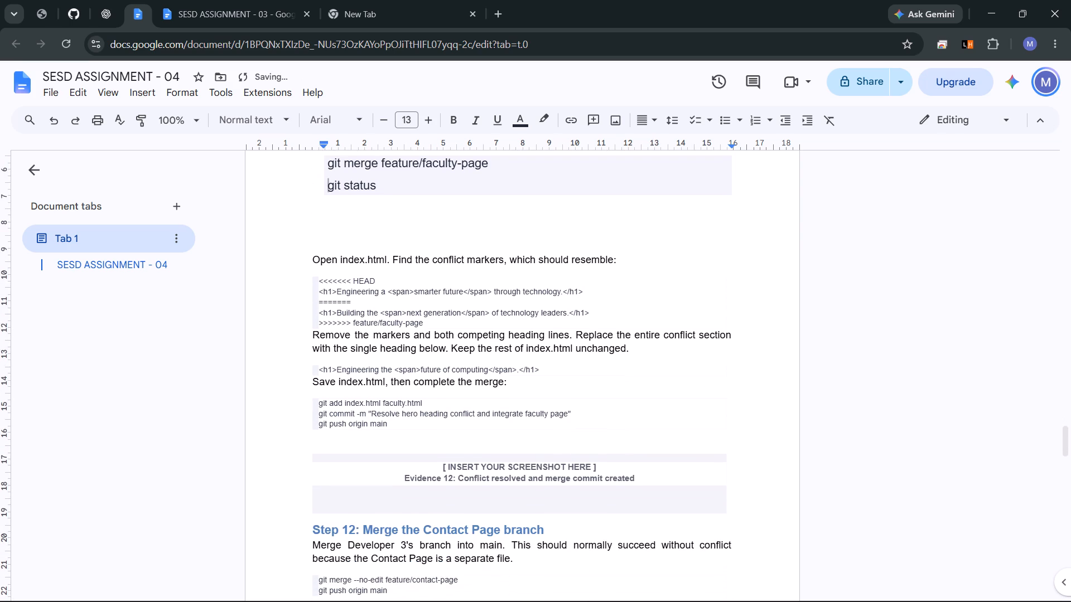
{"action": "left_click", "coordinate": [311, 257]}
{"action": "key", "text": "BackSpace"}
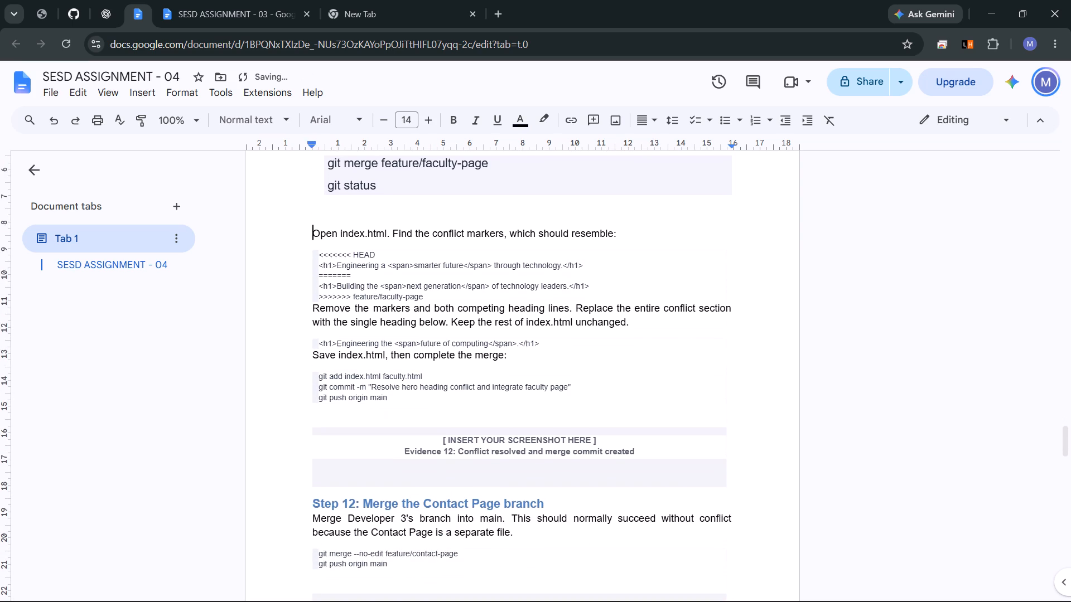
{"action": "key", "text": "BackSpace"}
Set the sentence "Open index.html. Find the conflict markers, which should resemble:" to font size 14.
{"action": "scroll", "coordinate": [311, 257], "scroll_direction": "up", "scroll_amount": 2}
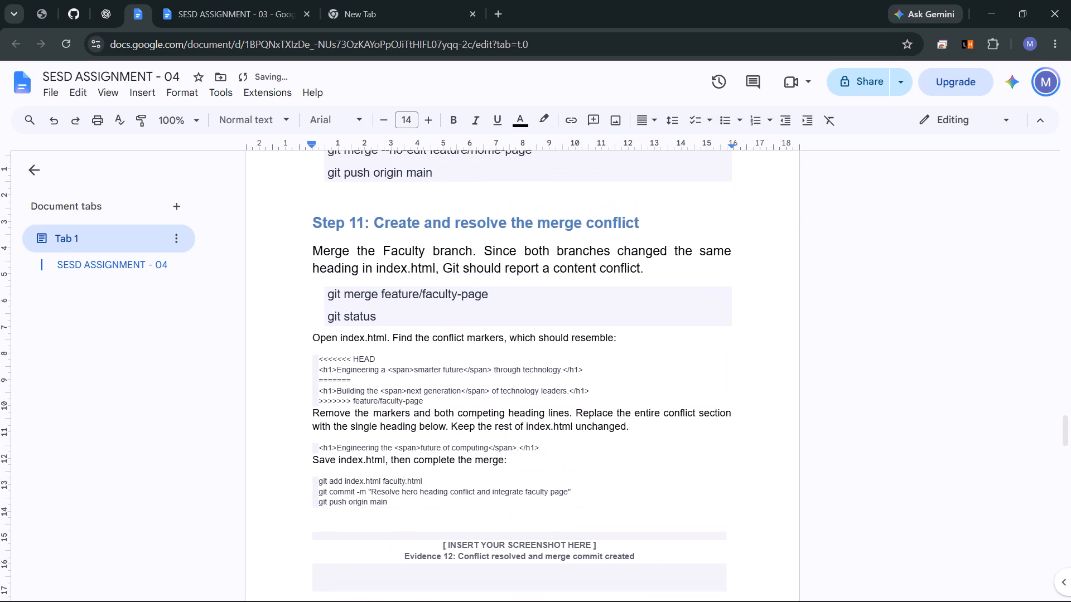
{"action": "key", "text": "shift+Down"}
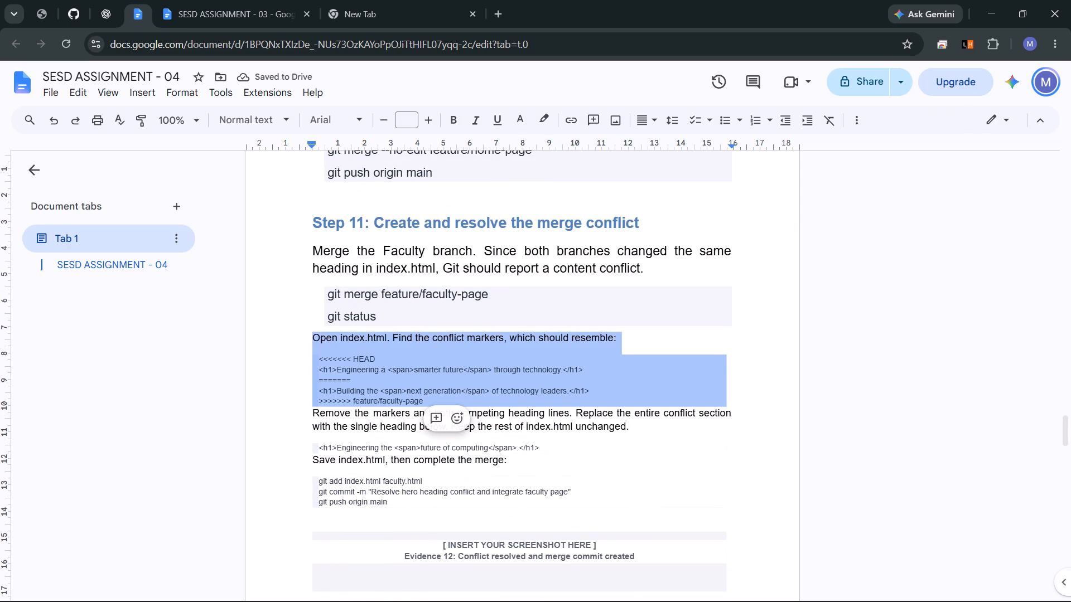
{"action": "key", "text": "shift+Left"}
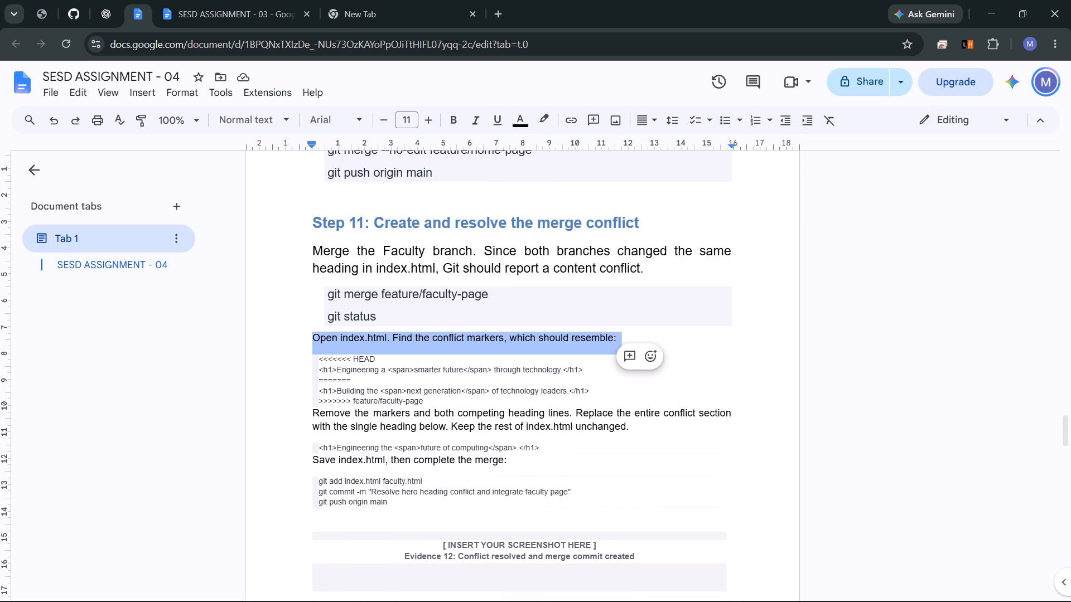
{"action": "left_click", "coordinate": [428, 112]}
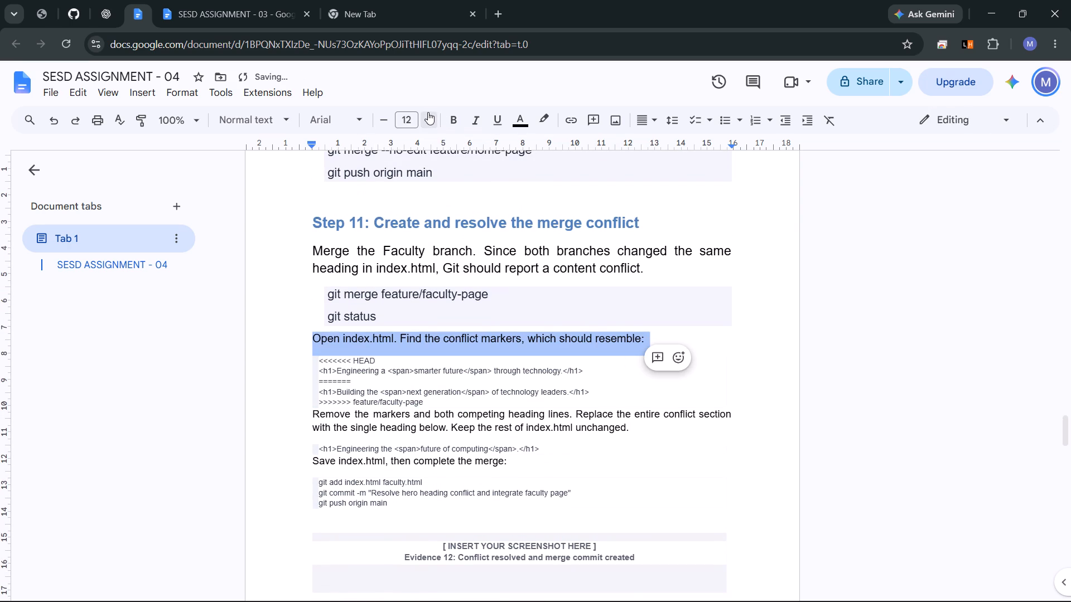
{"action": "left_click", "coordinate": [428, 112]}
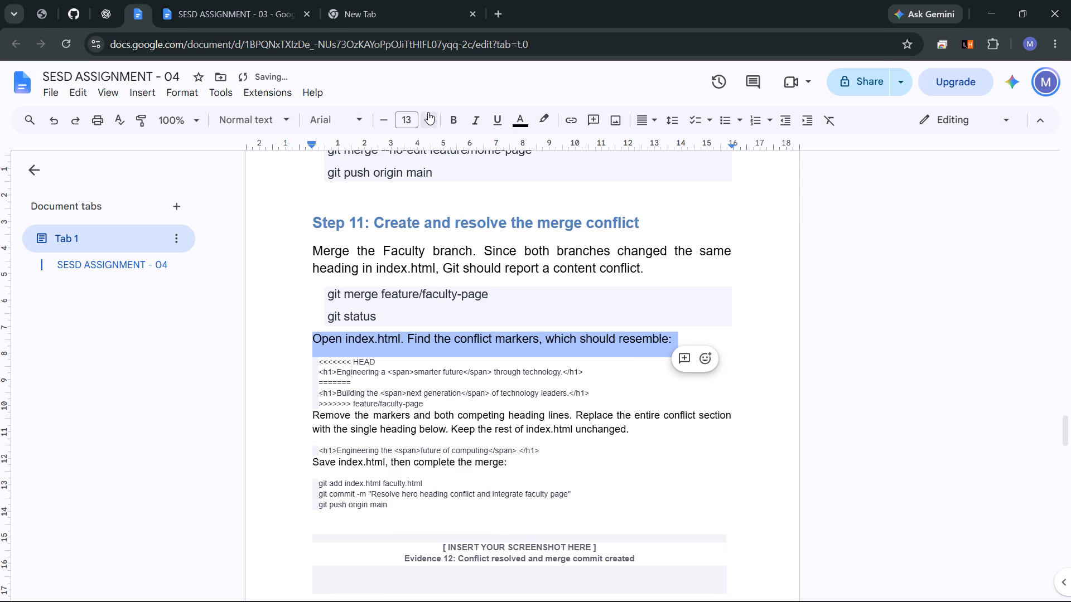
{"action": "left_click", "coordinate": [428, 112]}
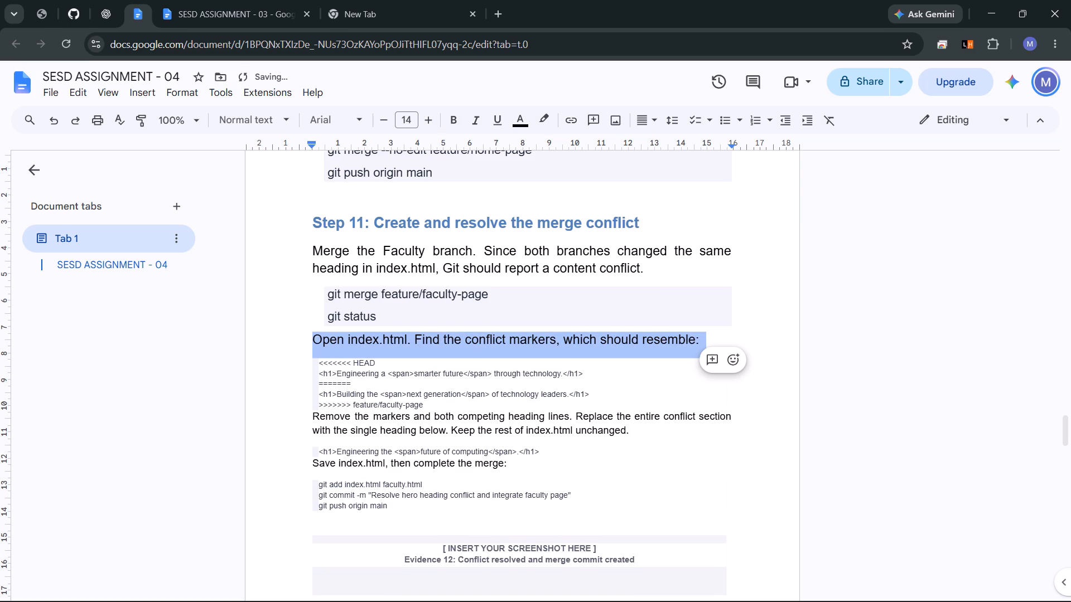
{"action": "left_click", "coordinate": [364, 309]}
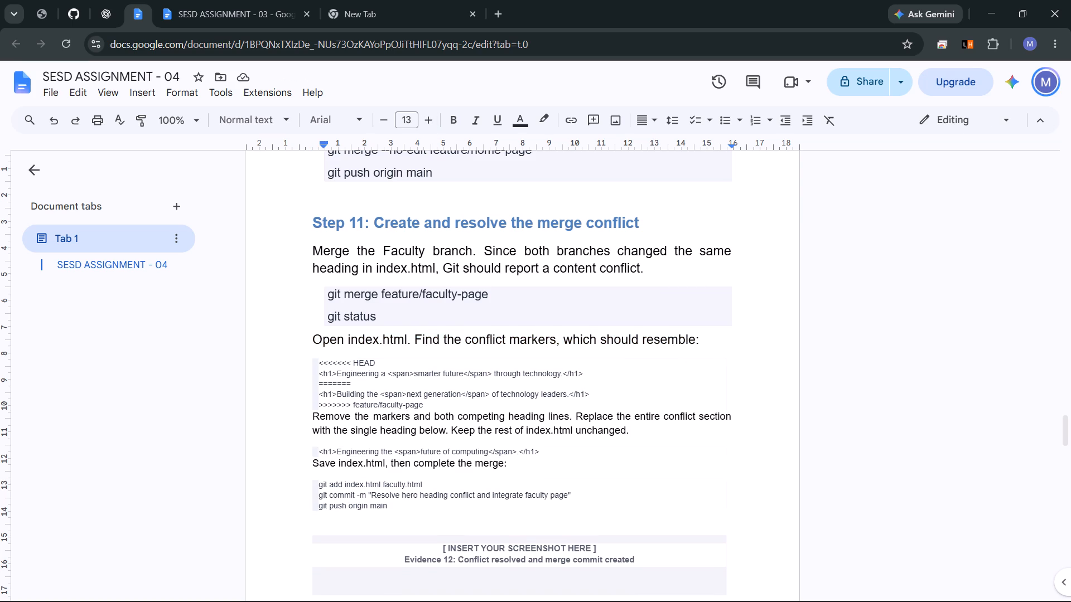
Delete the small conflict-marker code block below the "Open index.html" sentence and leave an empty line before "Remove the markers".
{"action": "left_click", "coordinate": [316, 364]}
{"action": "key", "text": "shift+Down"}
{"action": "key", "text": "shift+Down"}
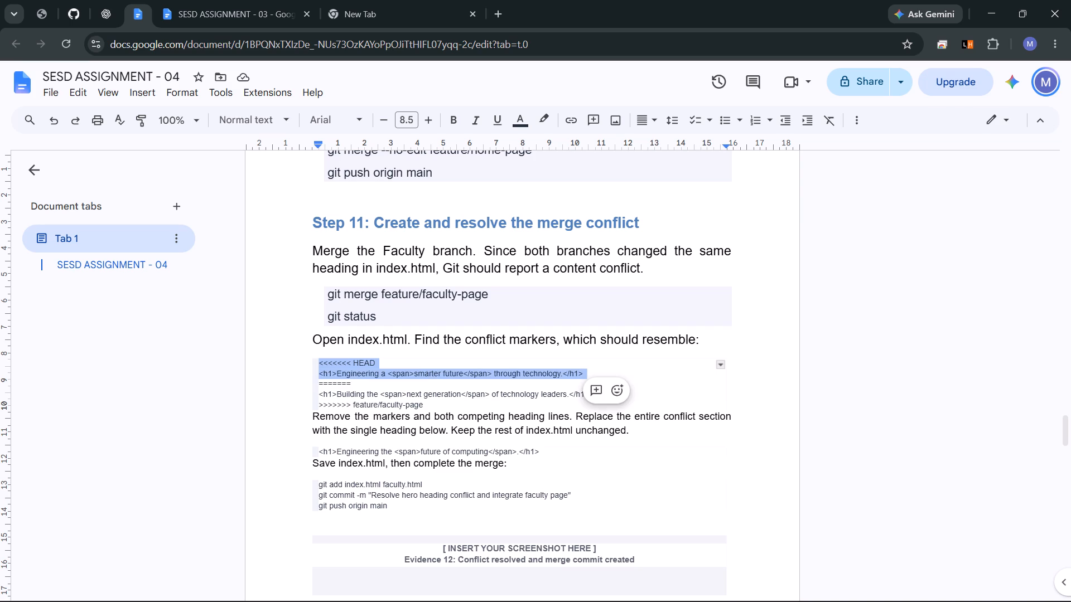
{"action": "key", "text": "shift+Down"}
{"action": "key", "text": "shift+Down"}
{"action": "key", "text": "shift+Down"}
{"action": "key", "text": "shift+Left"}
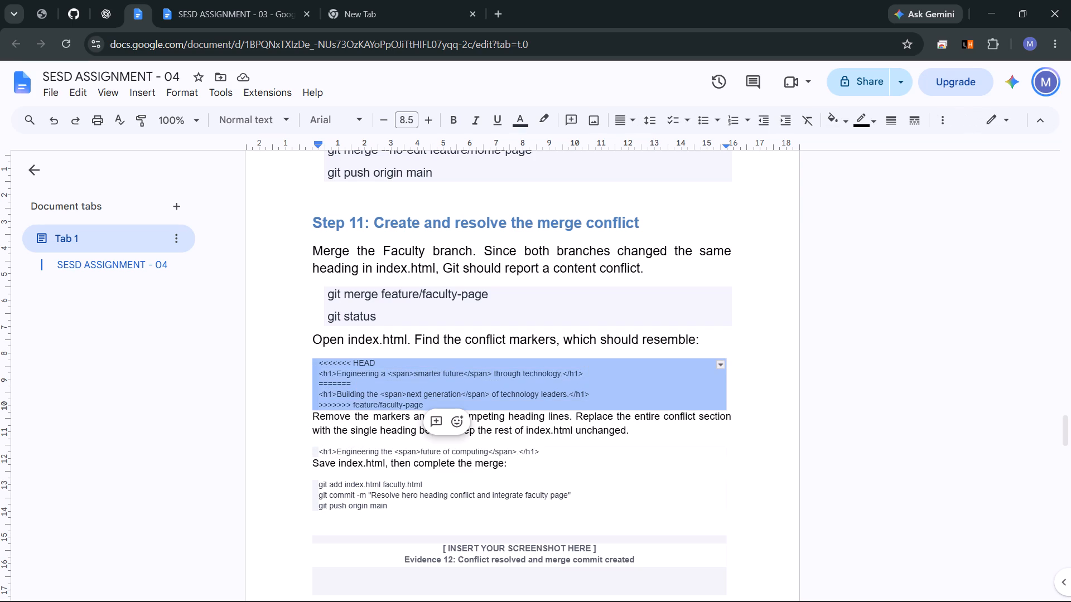
{"action": "key", "text": "Delete"}
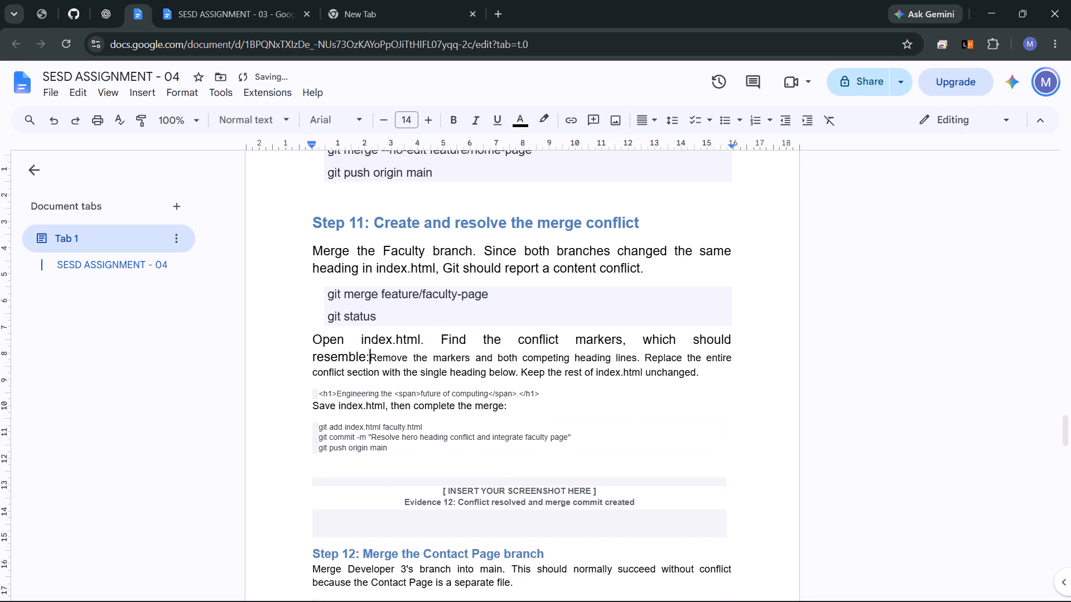
{"action": "key", "text": "Return"}
{"action": "key", "text": "Return"}
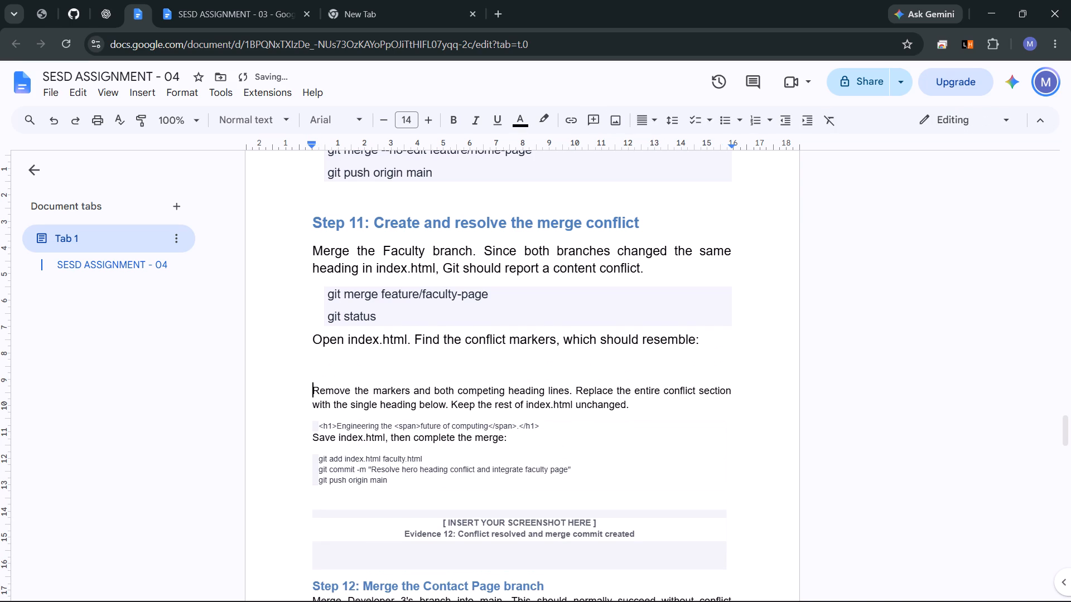
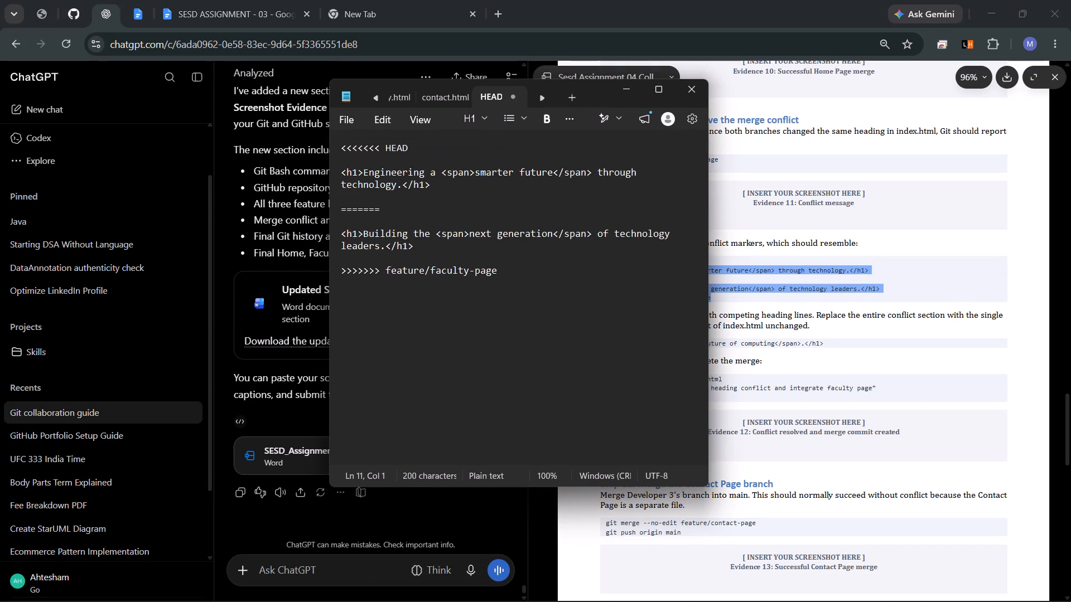
{"action": "left_click", "coordinate": [372, 260]}
{"action": "key", "text": "BackSpace"}
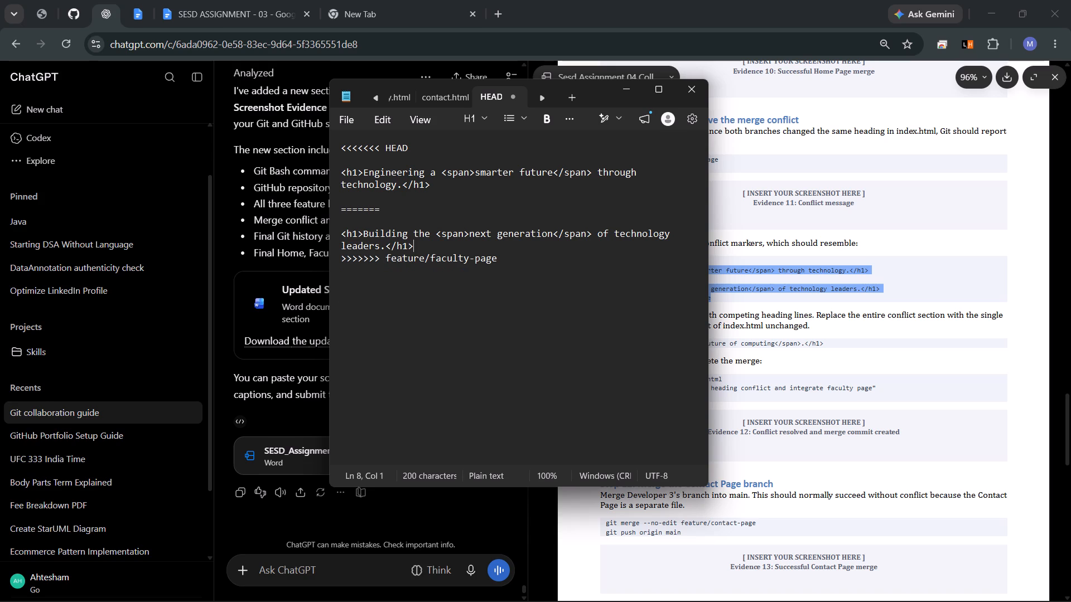
{"action": "left_click", "coordinate": [345, 220]}
{"action": "key", "text": "BackSpace"}
{"action": "left_click", "coordinate": [360, 197]}
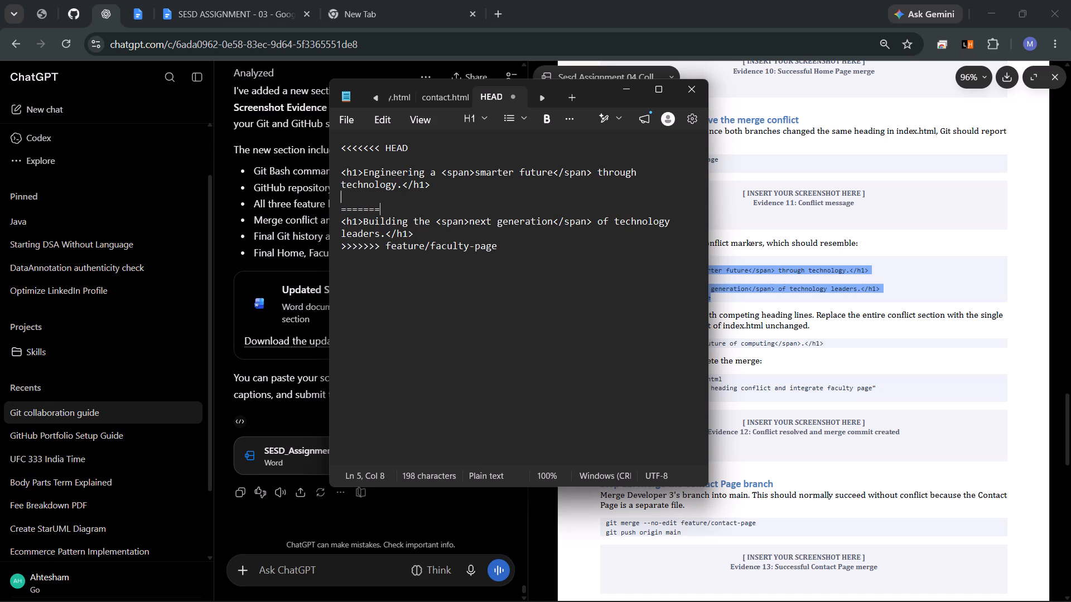
{"action": "key", "text": "BackSpace"}
{"action": "key", "text": "Up"}
{"action": "key", "text": "Up"}
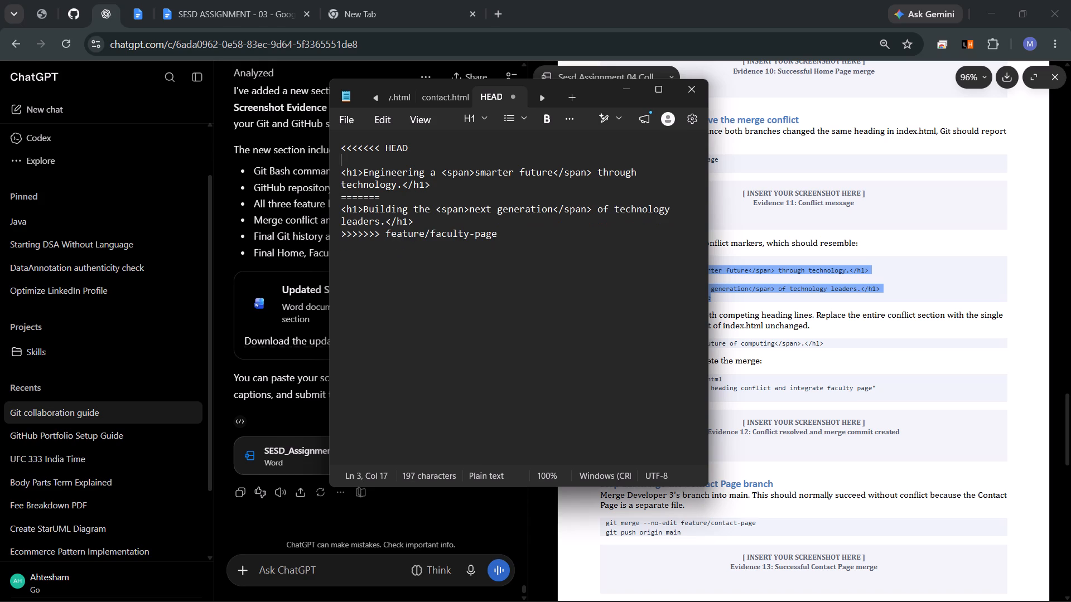
{"action": "key", "text": "backslash"}
{"action": "key", "text": "BackSpace"}
{"action": "key", "text": "BackSpace"}
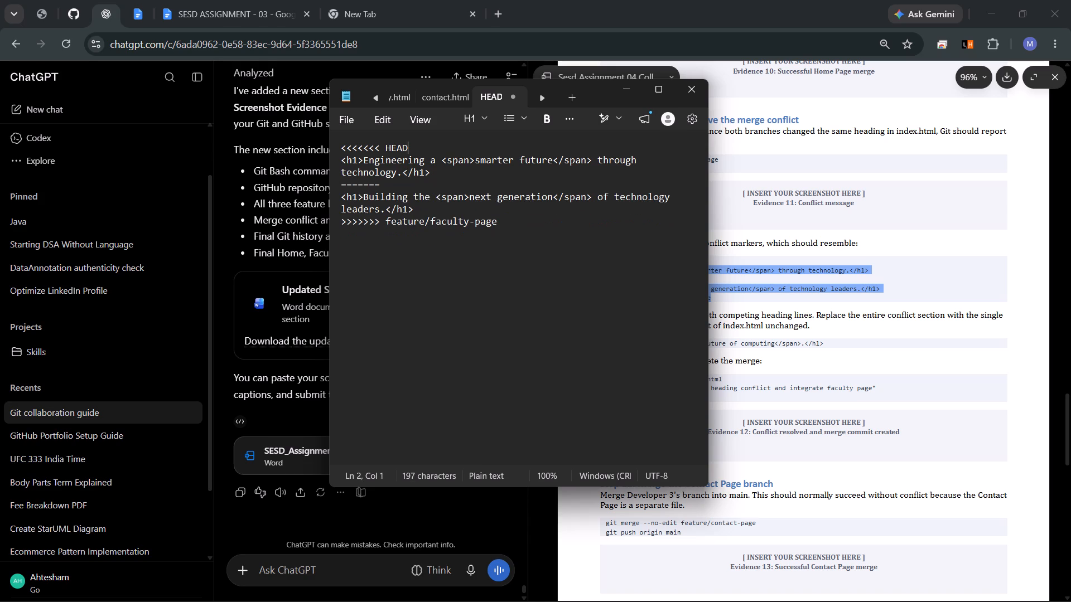
Replace the git merge and git status lines below the "Open index.html" sentence in Google Docs with Notepad's cleaned conflict-marker lines, without trailing blank lines.
{"action": "left_click", "coordinate": [341, 147]}
{"action": "key", "text": "shift+Down"}
{"action": "key", "text": "shift+Down"}
{"action": "key", "text": "shift+Down"}
{"action": "key", "text": "shift+Down"}
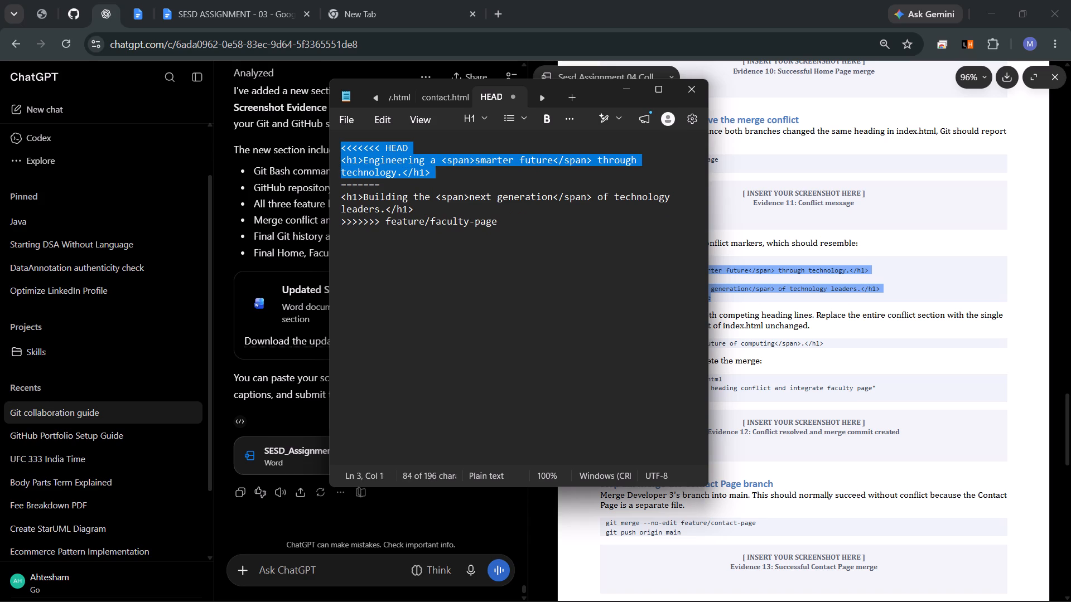
{"action": "key", "text": "shift+Down"}
{"action": "key", "text": "shift+Down"}
{"action": "key", "text": "shift+Down"}
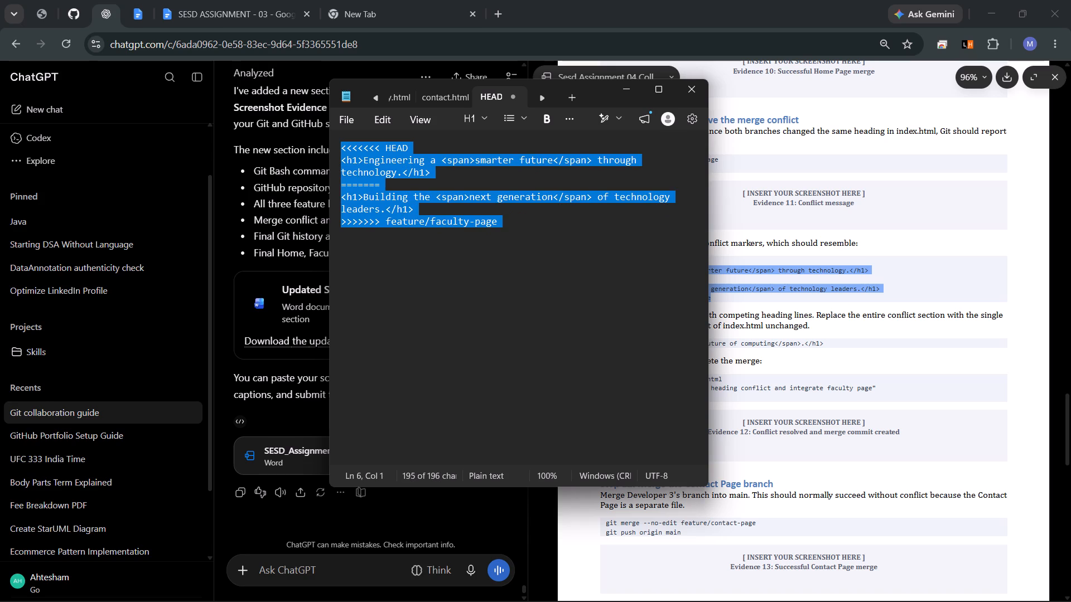
{"action": "key", "text": "ctrl+c"}
{"action": "left_click", "coordinate": [143, 9]}
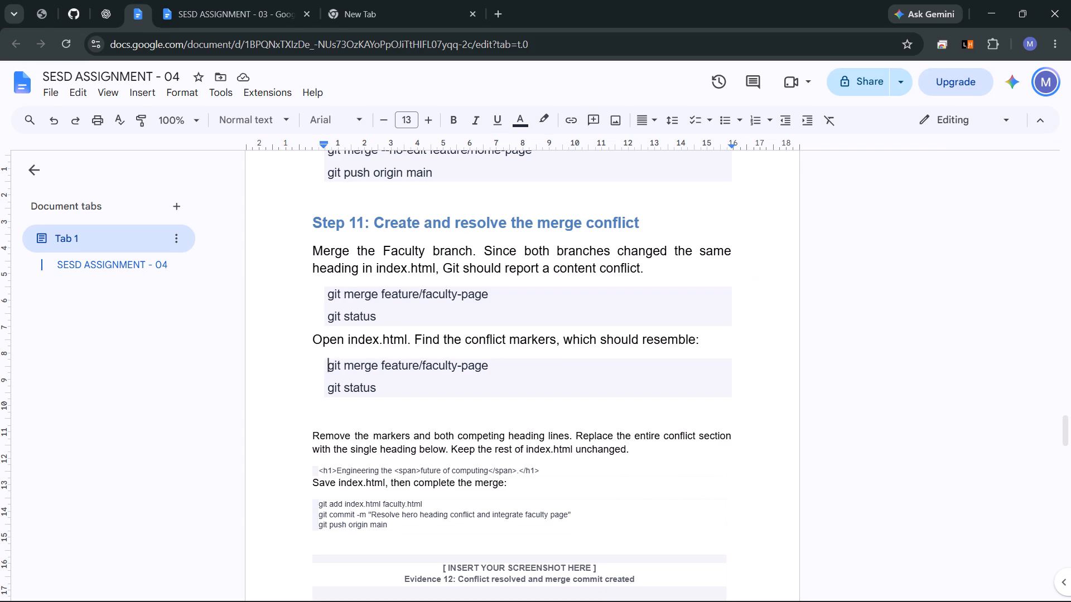
{"action": "key", "text": "shift+Down"}
{"action": "key", "text": "shift+Down"}
{"action": "key", "text": "ctrl+v"}
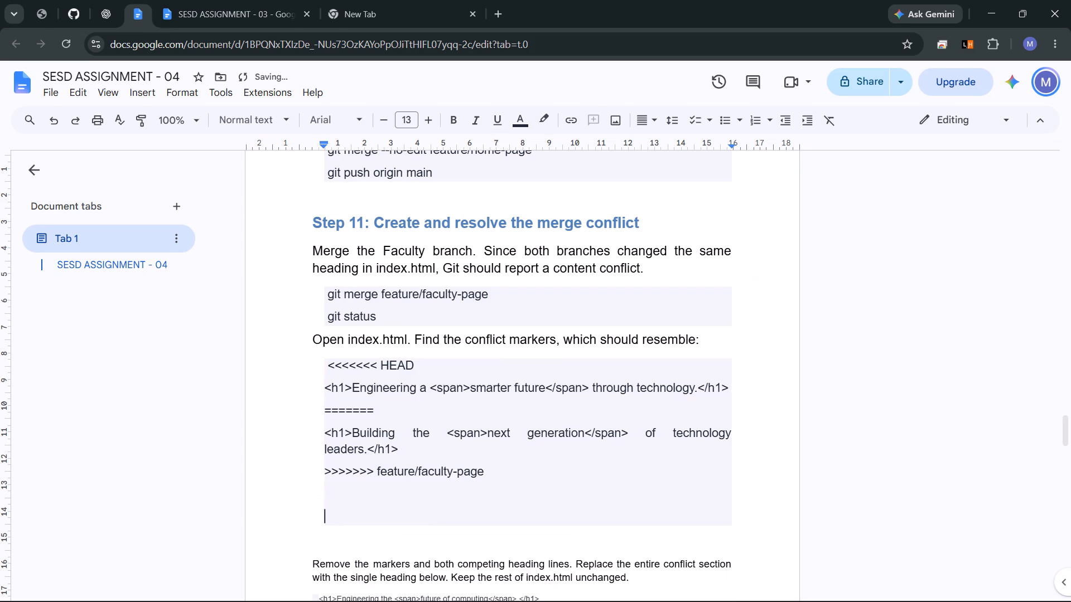
{"action": "key", "text": "BackSpace"}
{"action": "key", "text": "BackSpace"}
{"action": "key", "text": "BackSpace"}
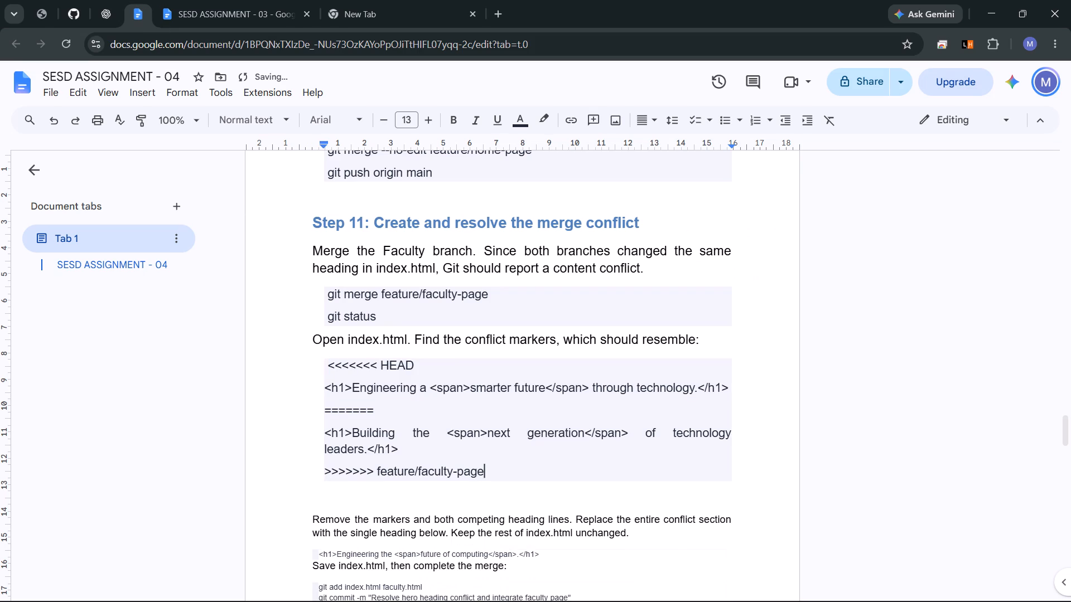
Delete the empty line between the conflict-marker block and the "Remove the markers" paragraph.
{"action": "scroll", "coordinate": [271, 277], "scroll_direction": "down", "scroll_amount": 2}
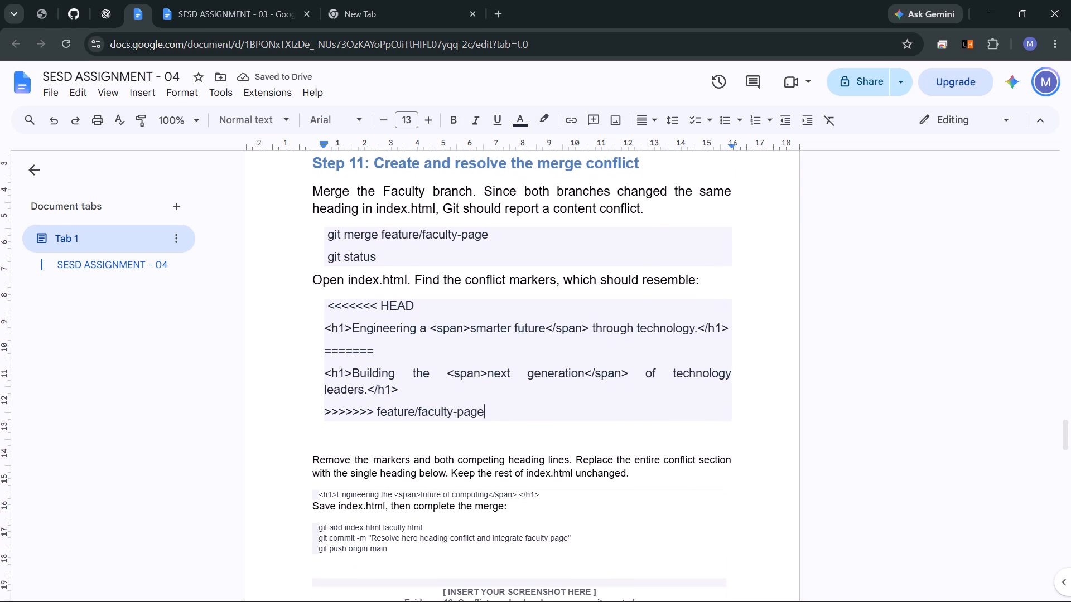
{"action": "scroll", "coordinate": [271, 277], "scroll_direction": "down", "scroll_amount": 4}
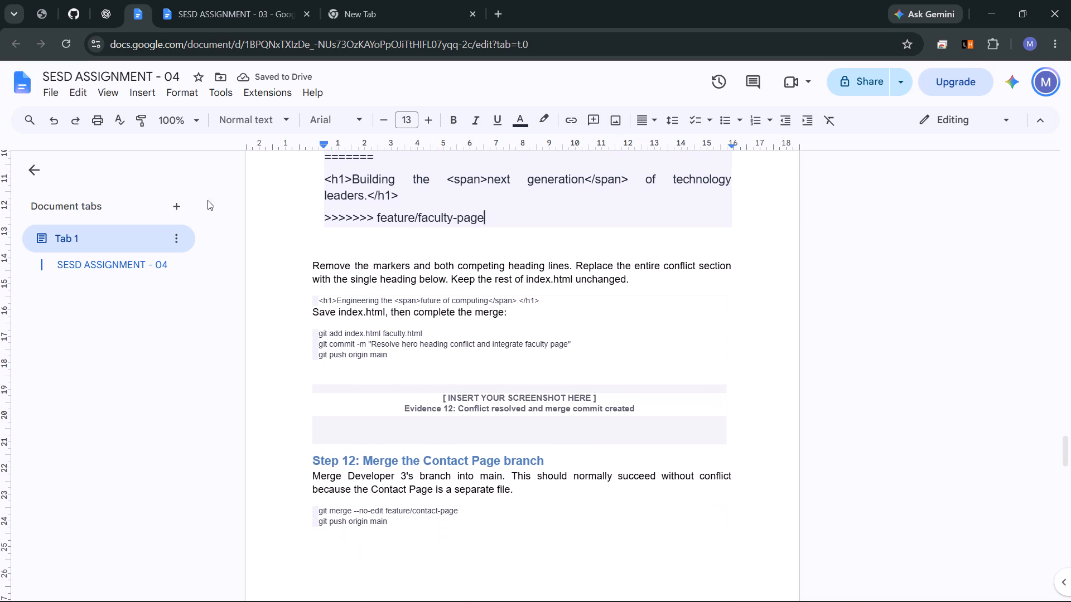
{"action": "left_click", "coordinate": [296, 245]}
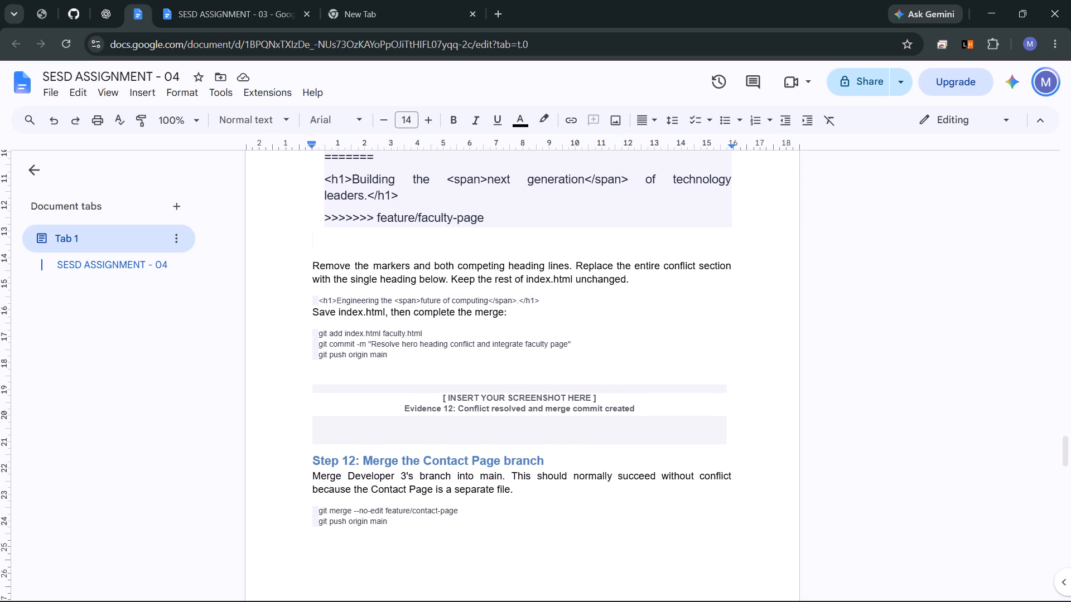
{"action": "key", "text": "BackSpace"}
{"action": "key", "text": "Up"}
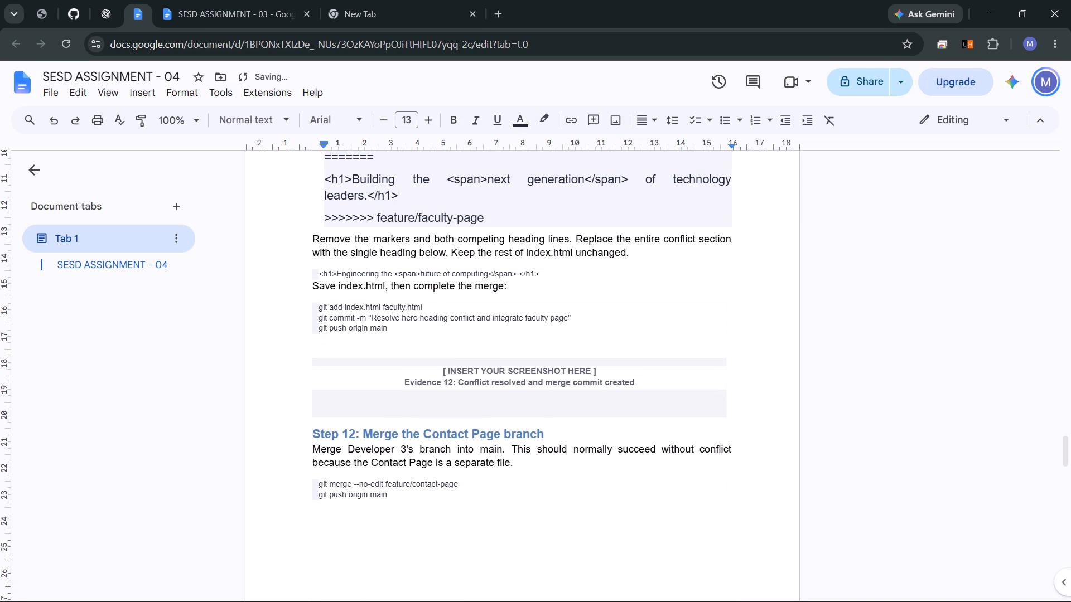
Set the paragraph "Remove the markers and both competing heading lines..." to font size 14.
{"action": "scroll", "coordinate": [296, 245], "scroll_direction": "right", "scroll_amount": 1}
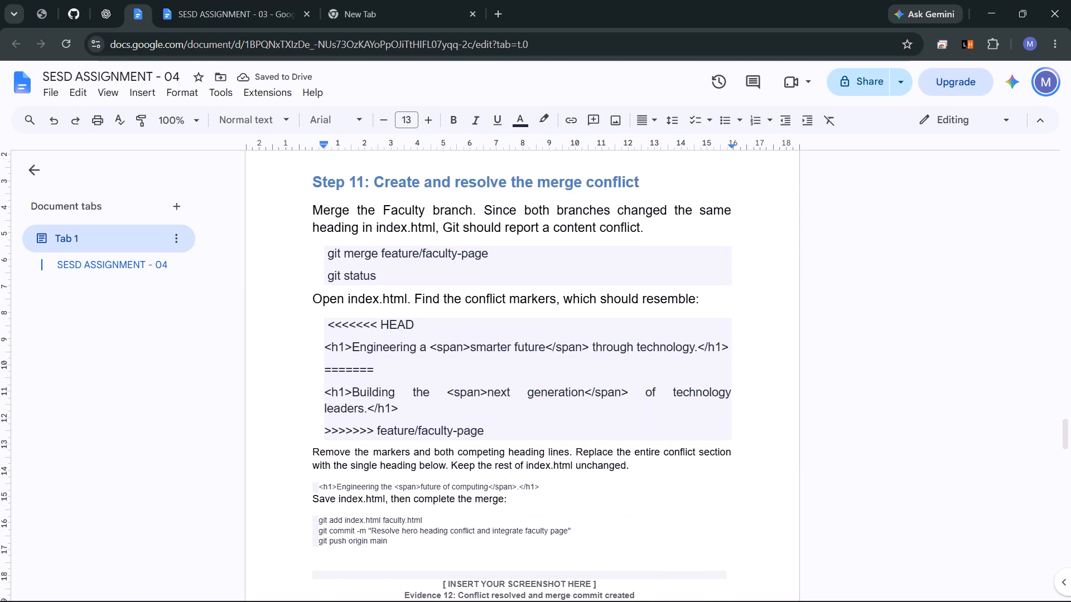
{"action": "scroll", "coordinate": [296, 245], "scroll_direction": "down", "scroll_amount": 1}
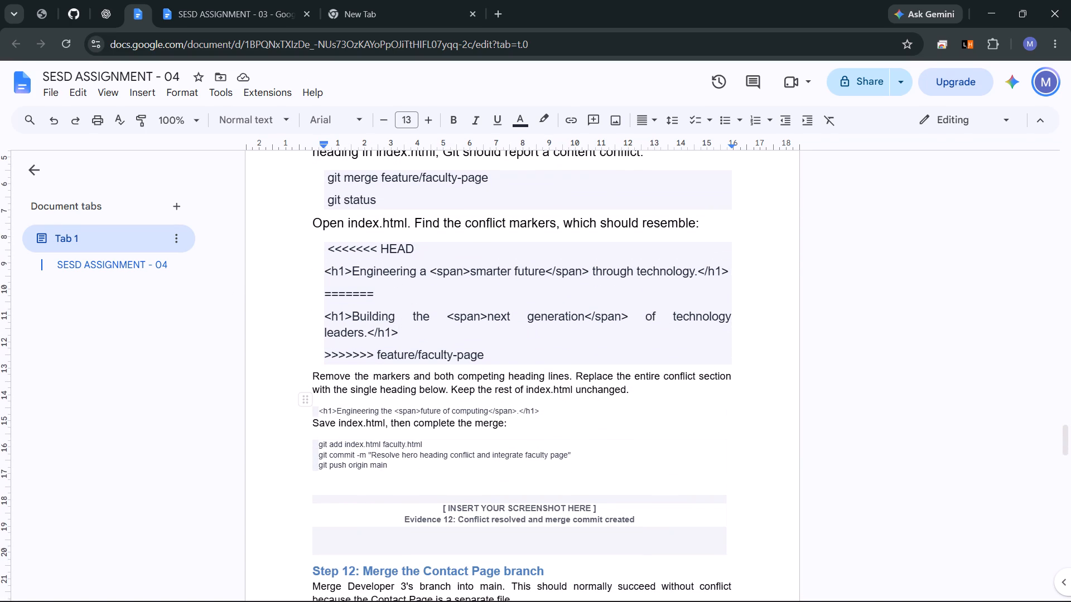
{"action": "left_click", "coordinate": [312, 375]}
{"action": "key", "text": "shift+Down"}
{"action": "key", "text": "shift+Down"}
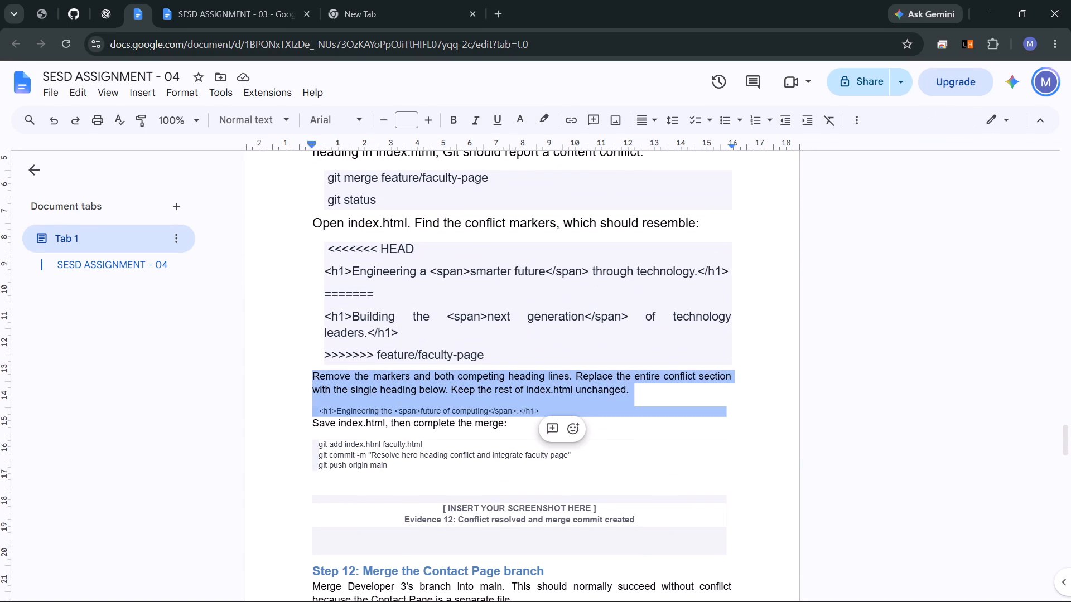
{"action": "key", "text": "shift+Left"}
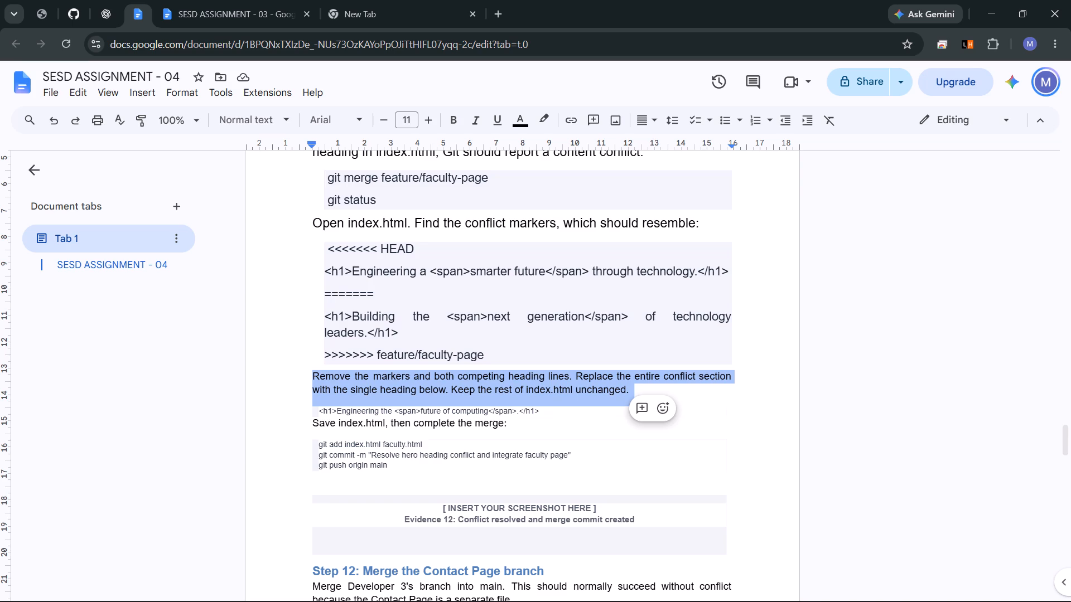
{"action": "double_click", "coordinate": [430, 118]}
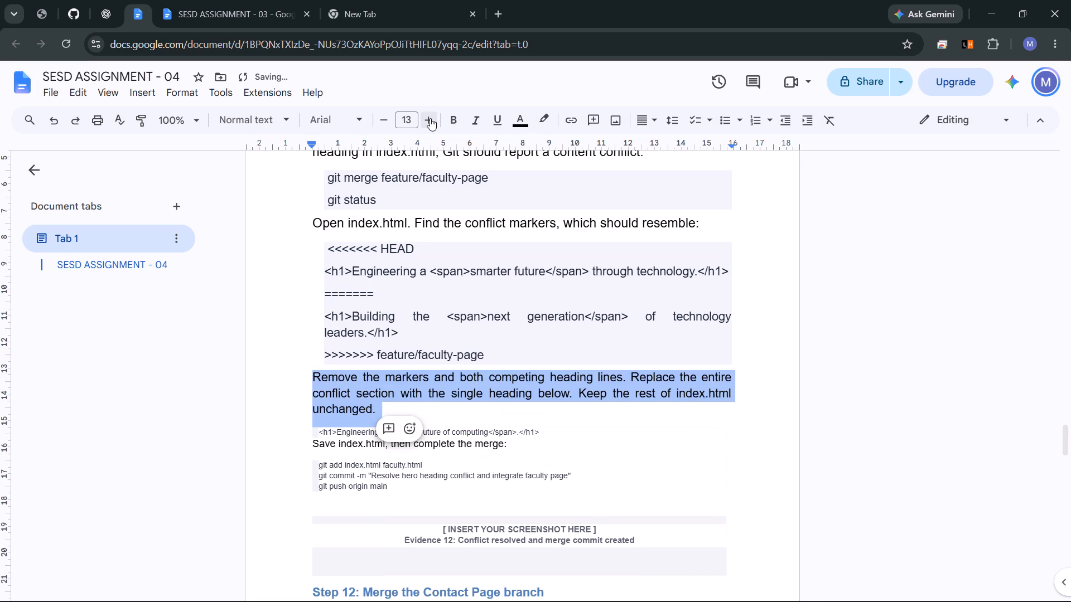
{"action": "left_click", "coordinate": [430, 118]}
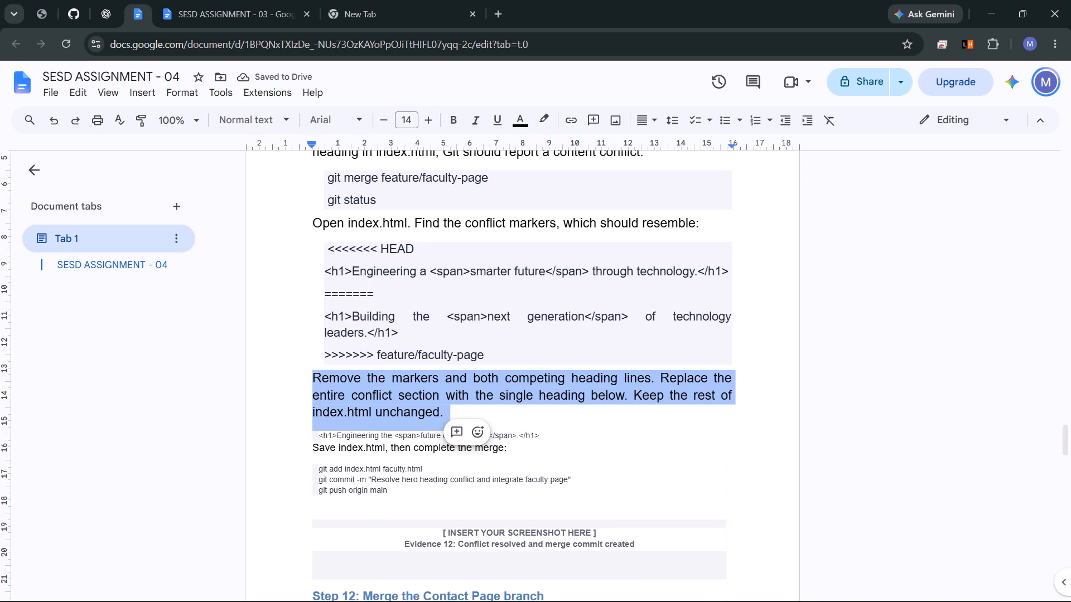
Replace the small <h1> code line below the "Remove the markers" paragraph with a copy of Step 11's shaded git merge feature/faculty-page line.
{"action": "scroll", "coordinate": [395, 171], "scroll_direction": "up", "scroll_amount": 1}
{"action": "left_click", "coordinate": [329, 214]}
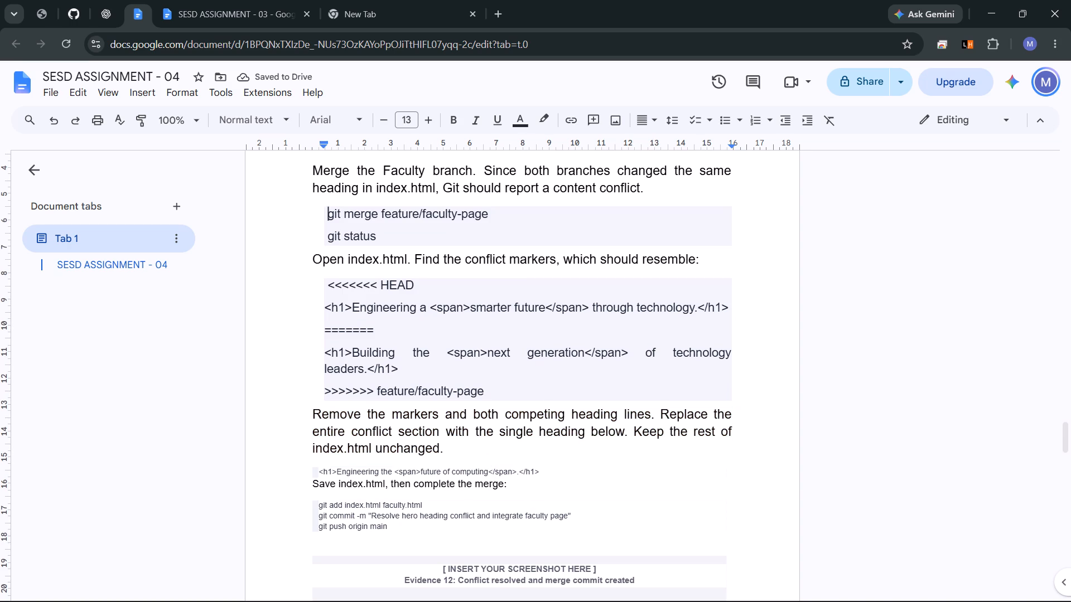
{"action": "key", "text": "shift+Down"}
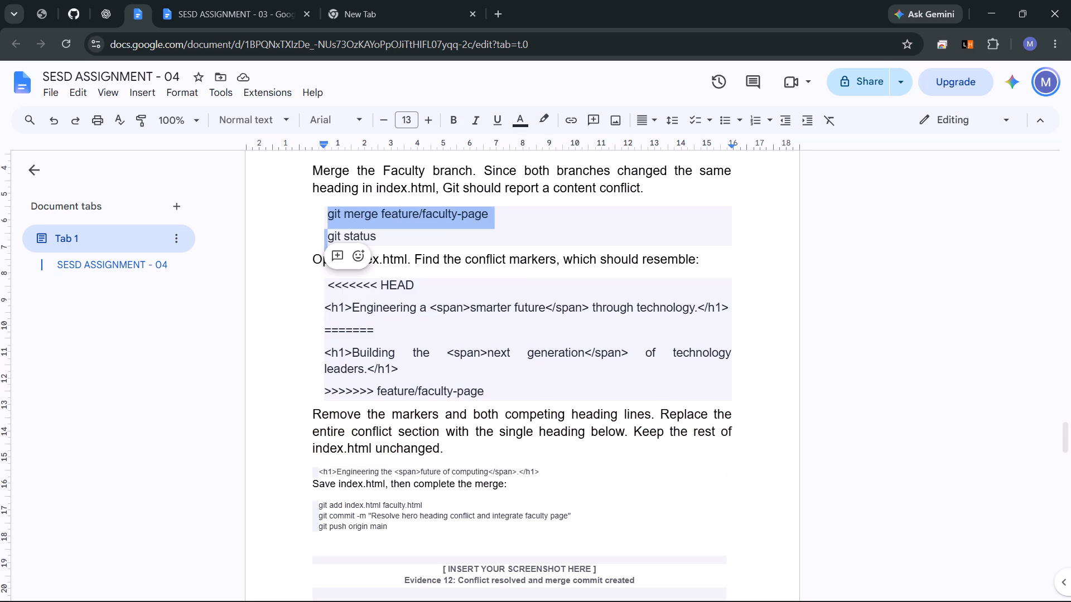
{"action": "key", "text": "ctrl+c"}
{"action": "scroll", "coordinate": [329, 214], "scroll_direction": "down", "scroll_amount": 4}
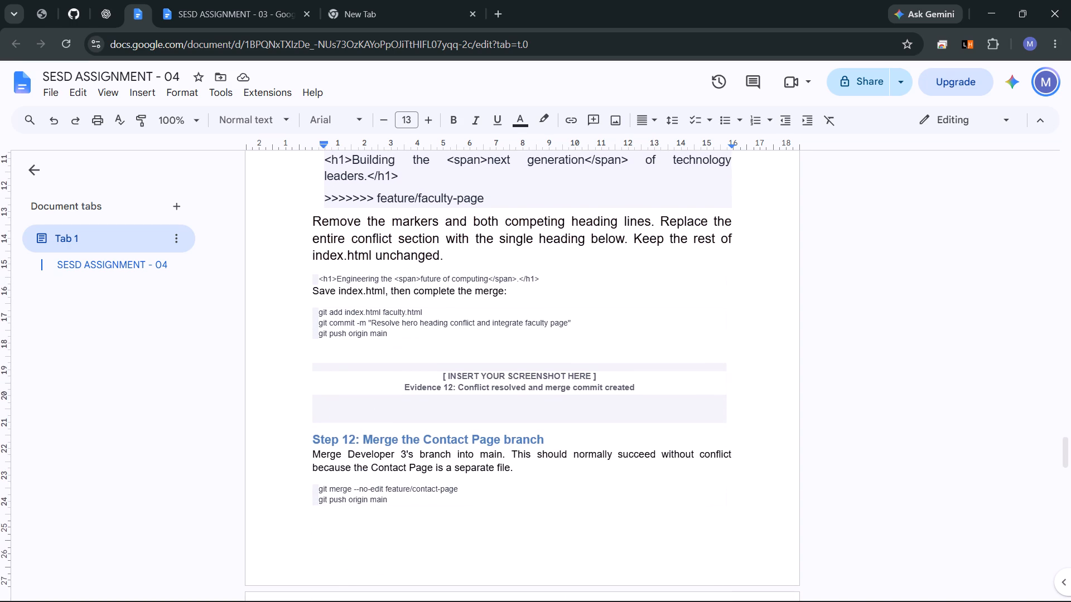
{"action": "left_click", "coordinate": [316, 278]}
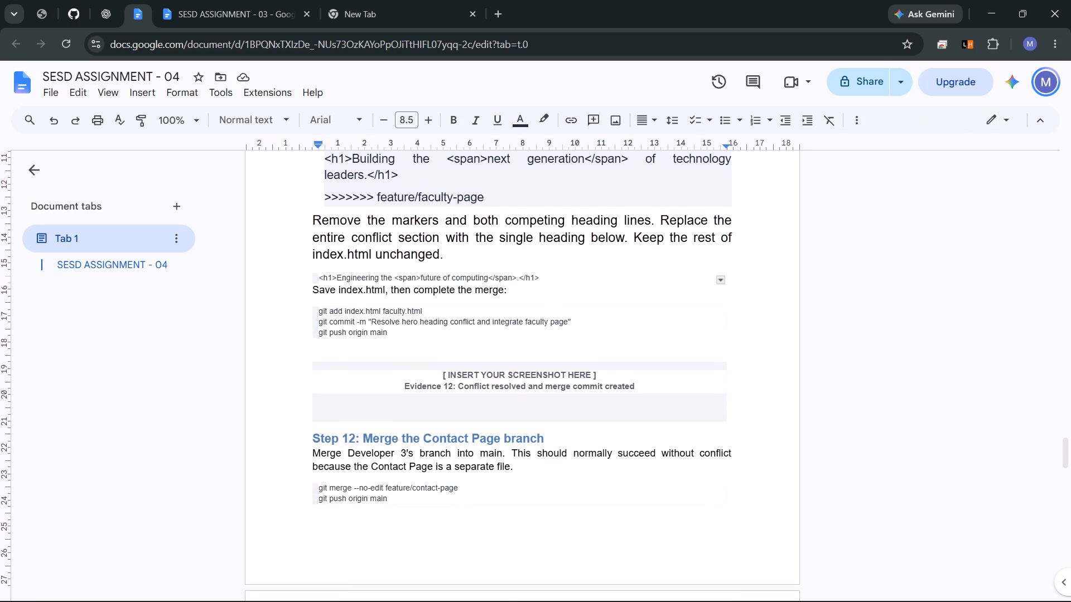
{"action": "key", "text": "shift+Down"}
{"action": "key", "text": "shift+Left"}
{"action": "key", "text": "BackSpace"}
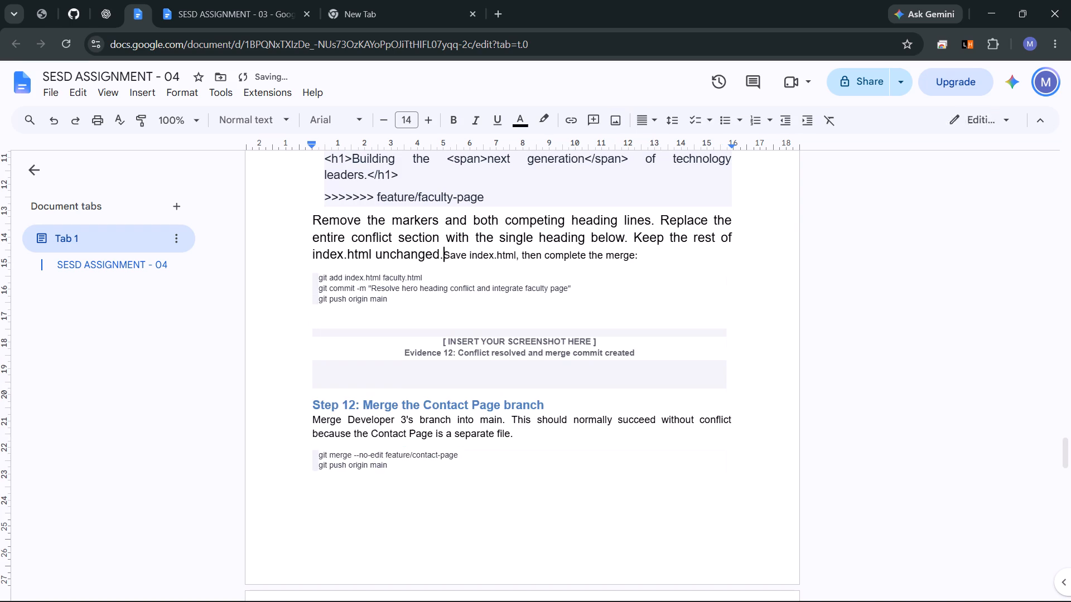
{"action": "key", "text": "Return"}
{"action": "key", "text": "Return"}
{"action": "key", "text": "Up"}
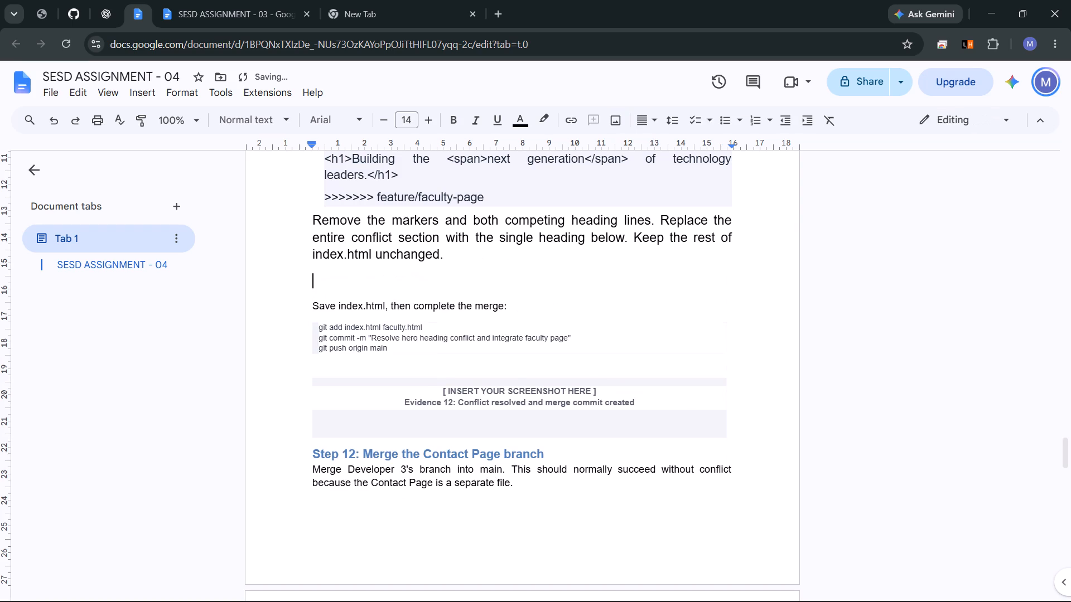
{"action": "key", "text": "ctrl+v"}
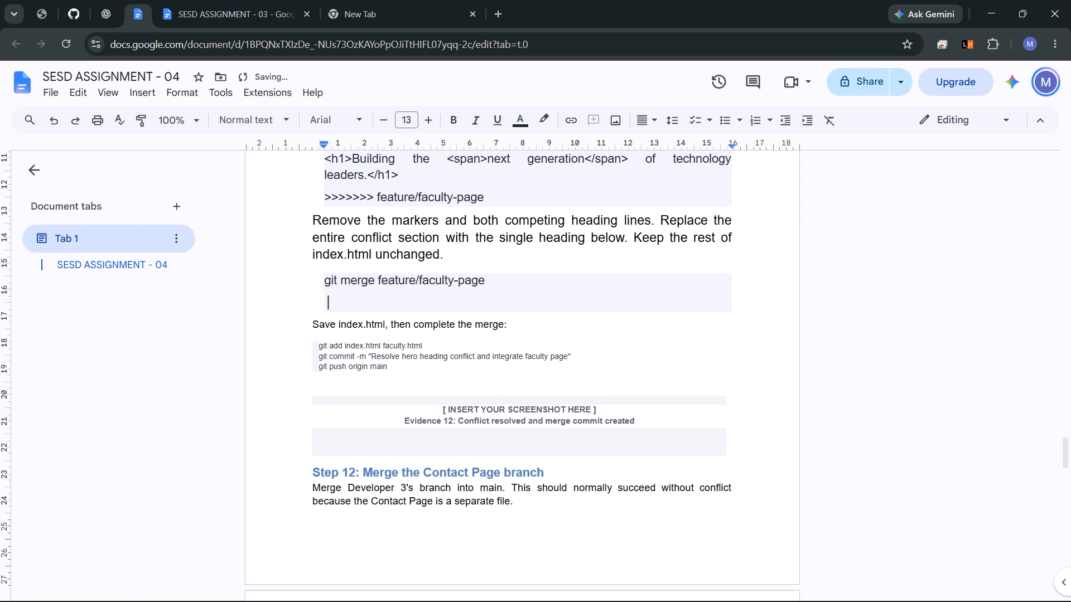
{"action": "key", "text": "BackSpace"}
{"action": "key", "text": "BackSpace"}
{"action": "key", "text": "BackSpace"}
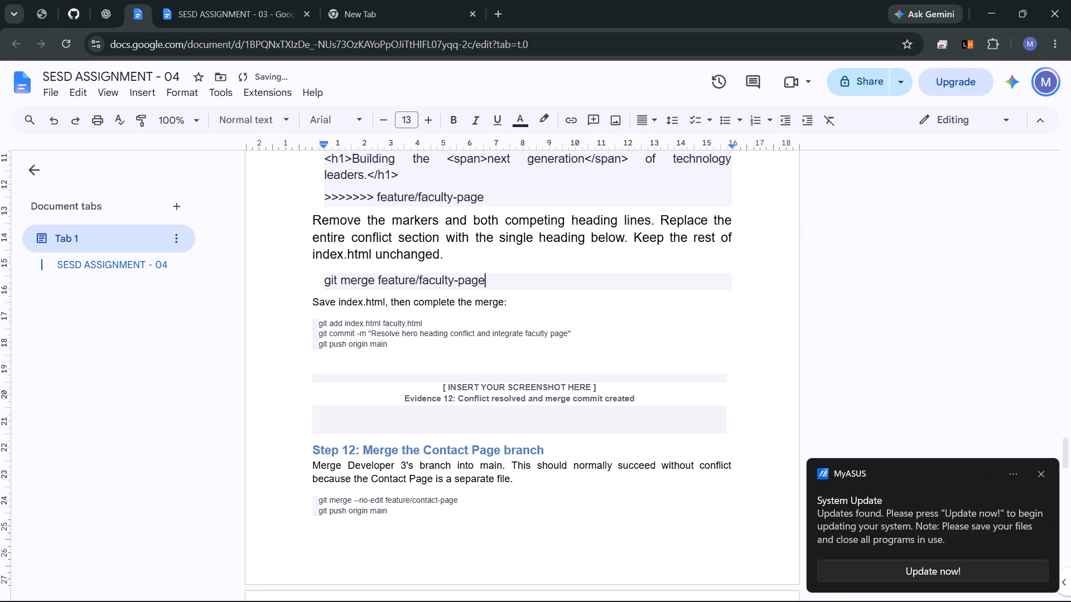
Paste Step 11's replacement heading line "<h1>Engineering the <span>future of computing</span>.</h1>" from the ChatGPT reference into Notepad and copy it as plain text.
{"action": "left_click", "coordinate": [325, 281]}
{"action": "left_click", "coordinate": [110, 7]}
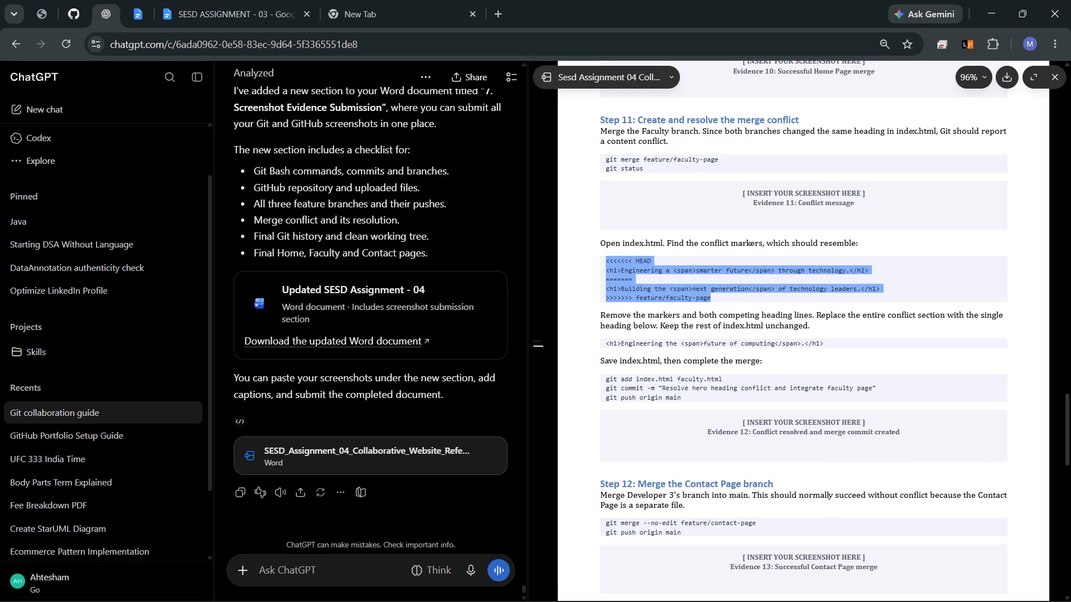
{"action": "left_click_drag", "start_coordinate": [607, 342], "coordinate": [853, 332]}
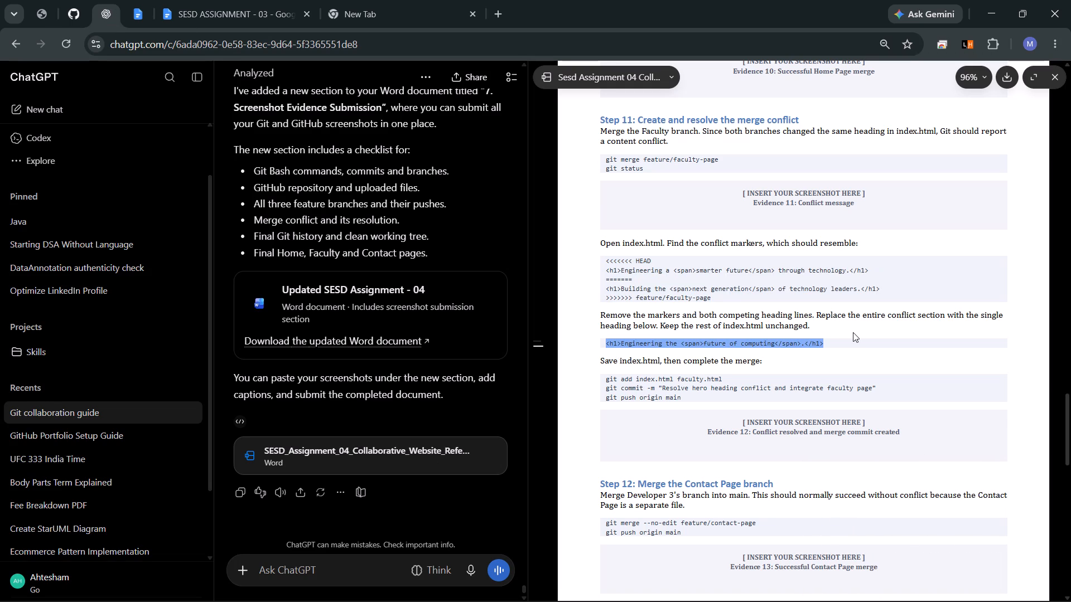
{"action": "key", "text": "ctrl+c"}
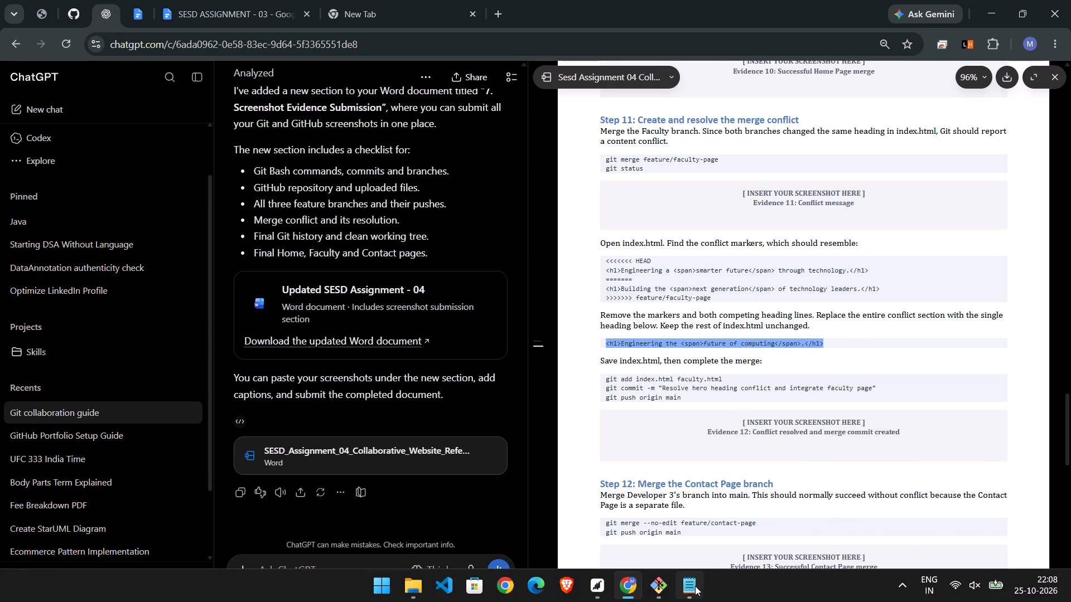
{"action": "left_click", "coordinate": [695, 586]}
{"action": "key", "text": "ctrl+v"}
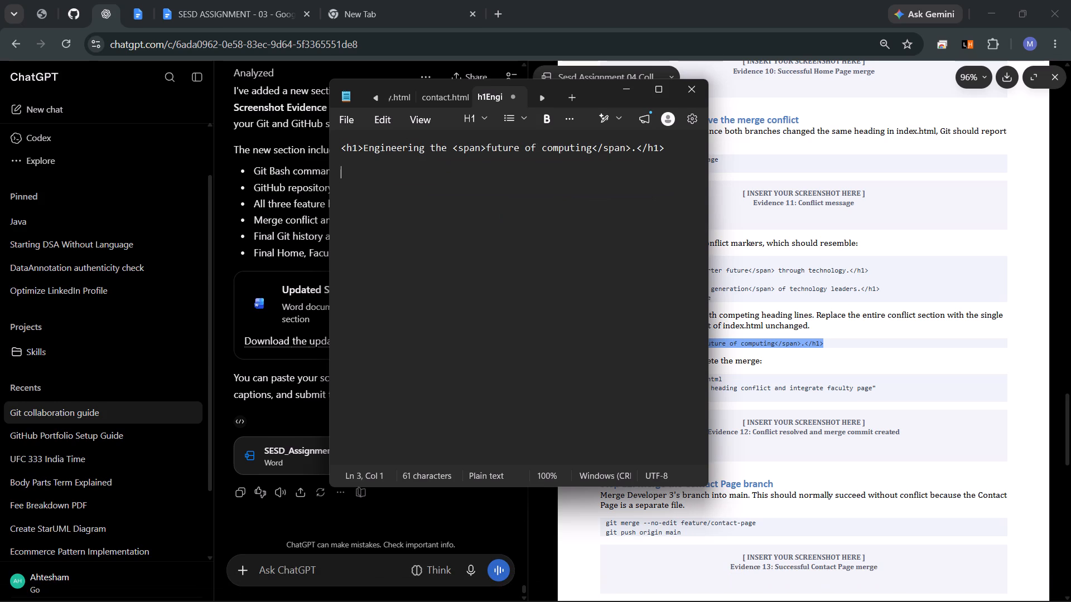
{"action": "key", "text": "BackSpace"}
{"action": "key", "text": "Up"}
{"action": "key", "text": "shift+Down"}
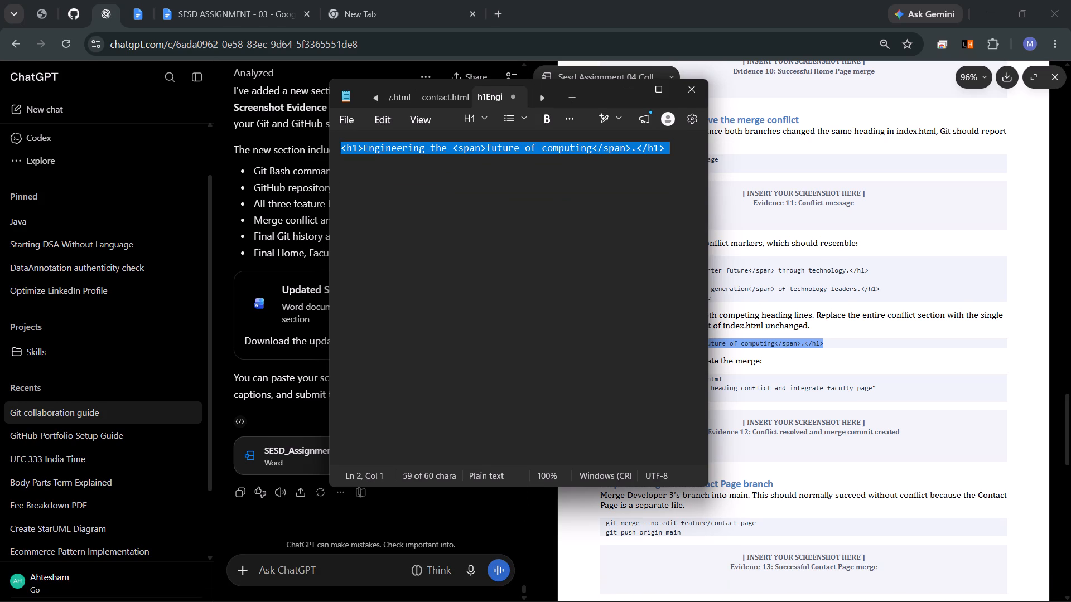
{"action": "key", "text": "ctrl+c"}
Replace the git merge line below the "Remove the markers" paragraph in Google Docs with Notepad's <h1>Engineering line, without trailing blank lines.
{"action": "left_click", "coordinate": [147, 23]}
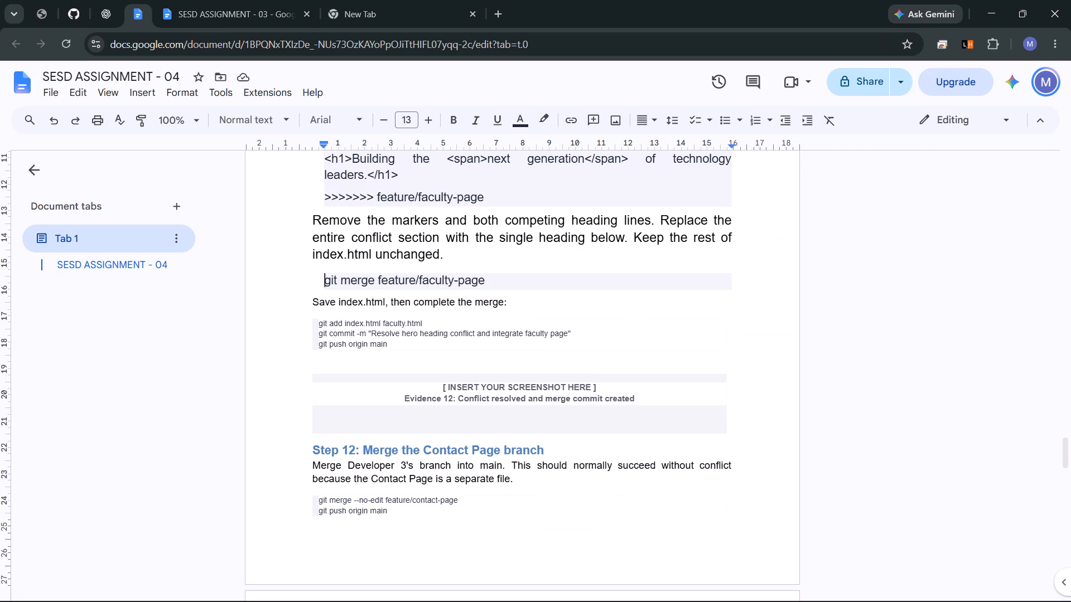
{"action": "key", "text": "shift+Down"}
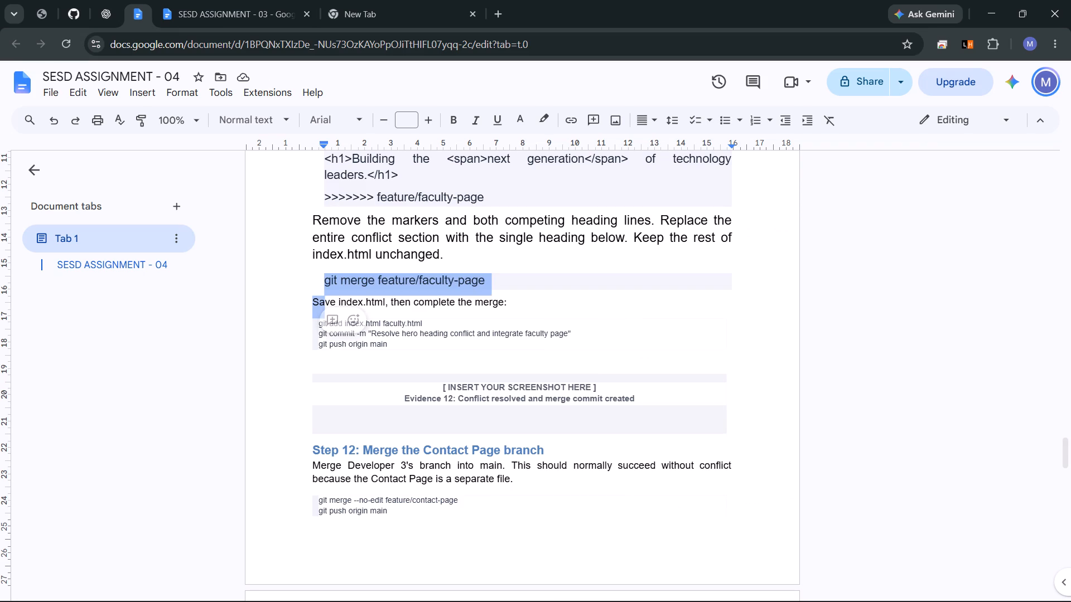
{"action": "key", "text": "shift+Left"}
{"action": "key", "text": "shift+Left"}
{"action": "key", "text": "ctrl+v"}
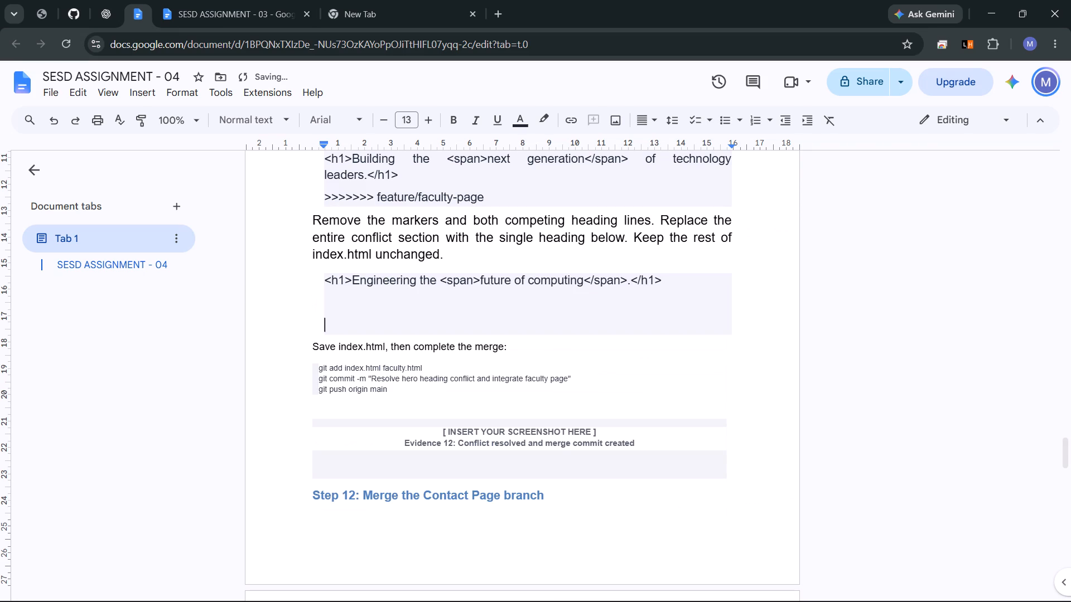
{"action": "key", "text": "BackSpace"}
{"action": "key", "text": "BackSpace"}
{"action": "key", "text": "BackSpace"}
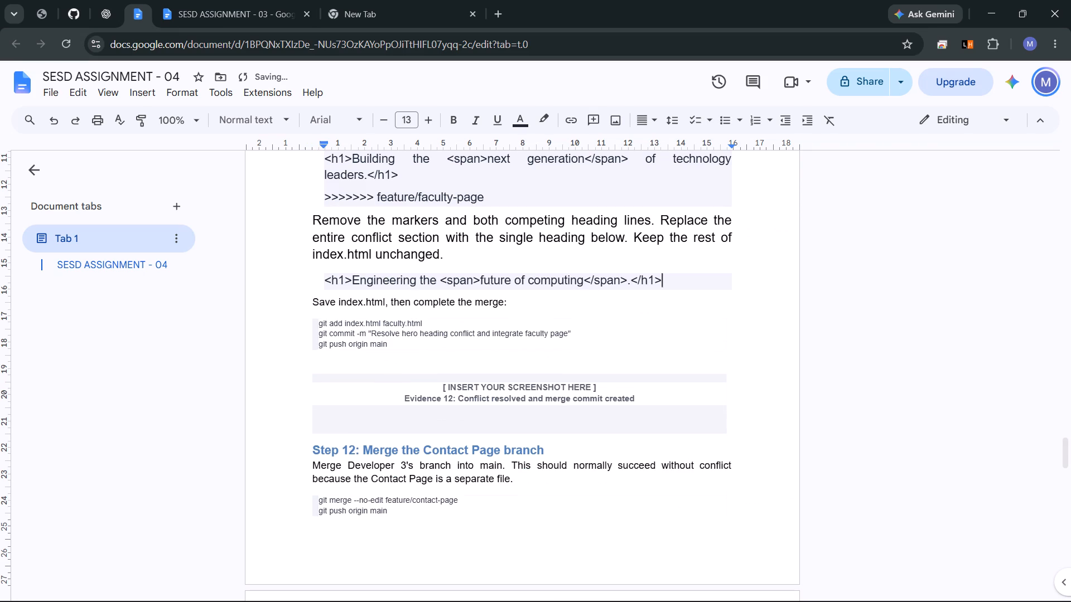
Set the sentence "Save index.html, then complete the merge:" to font size 14.
{"action": "left_click", "coordinate": [314, 305]}
{"action": "key", "text": "shift+Down"}
{"action": "key", "text": "shift+Left"}
{"action": "key", "text": "shift+Left"}
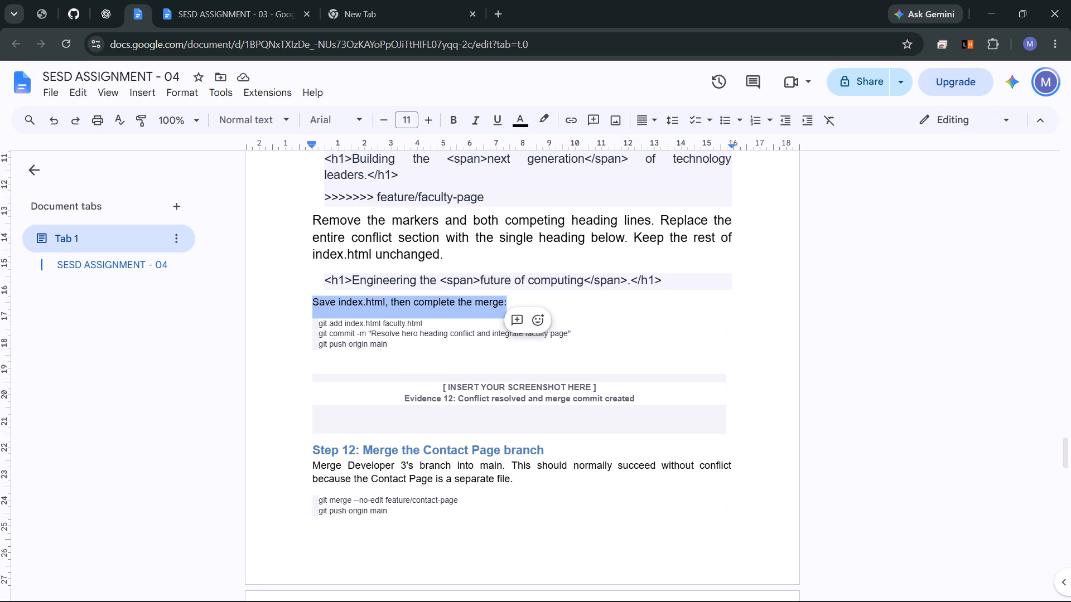
{"action": "key", "text": "shift+Right"}
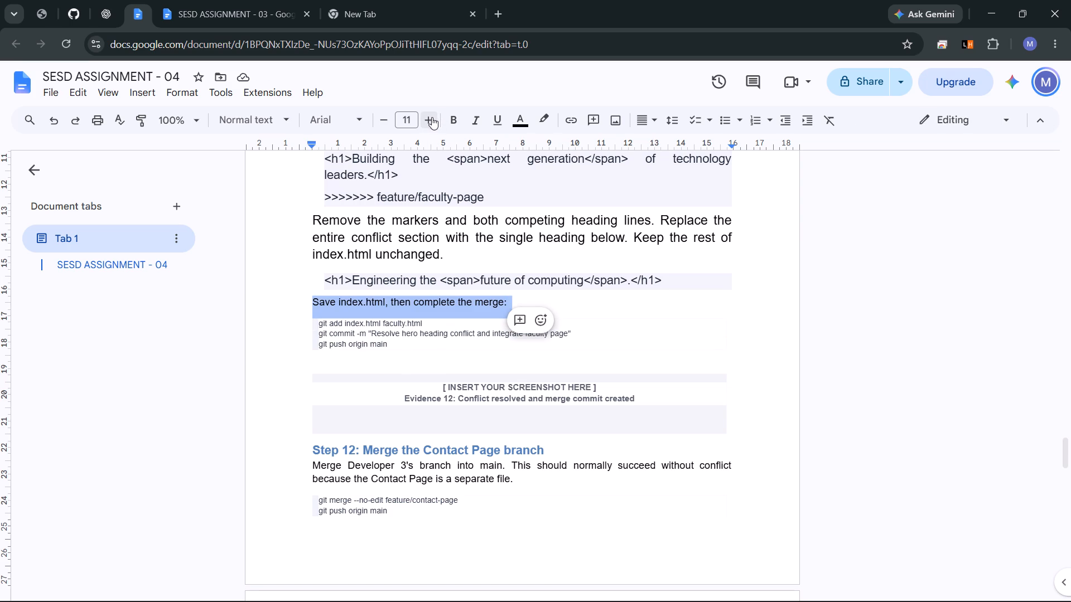
{"action": "left_click", "coordinate": [432, 117]}
{"action": "left_click", "coordinate": [432, 117]}
{"action": "left_click", "coordinate": [432, 117]}
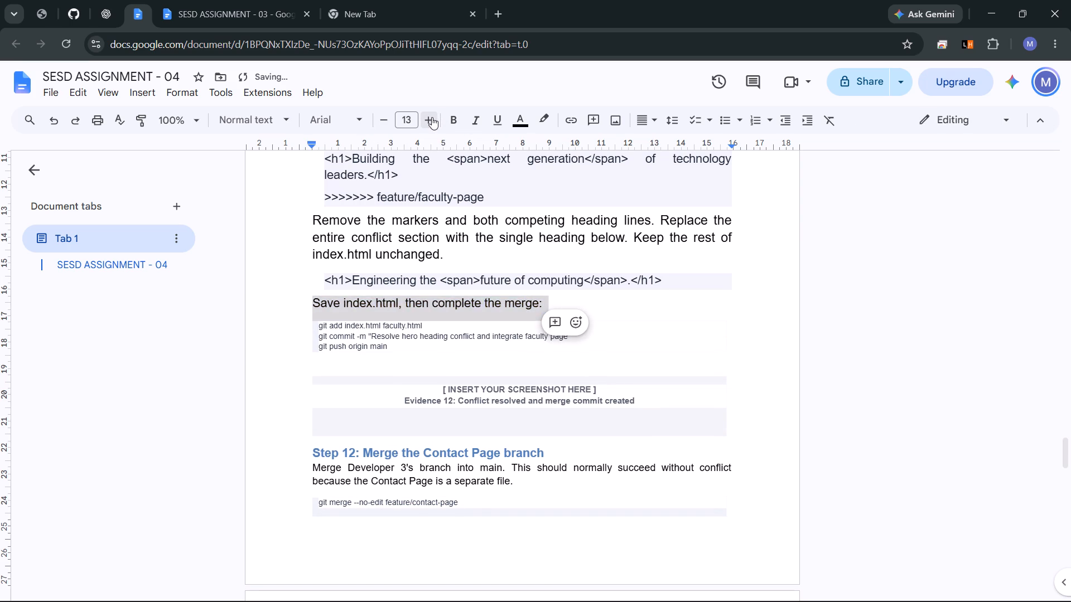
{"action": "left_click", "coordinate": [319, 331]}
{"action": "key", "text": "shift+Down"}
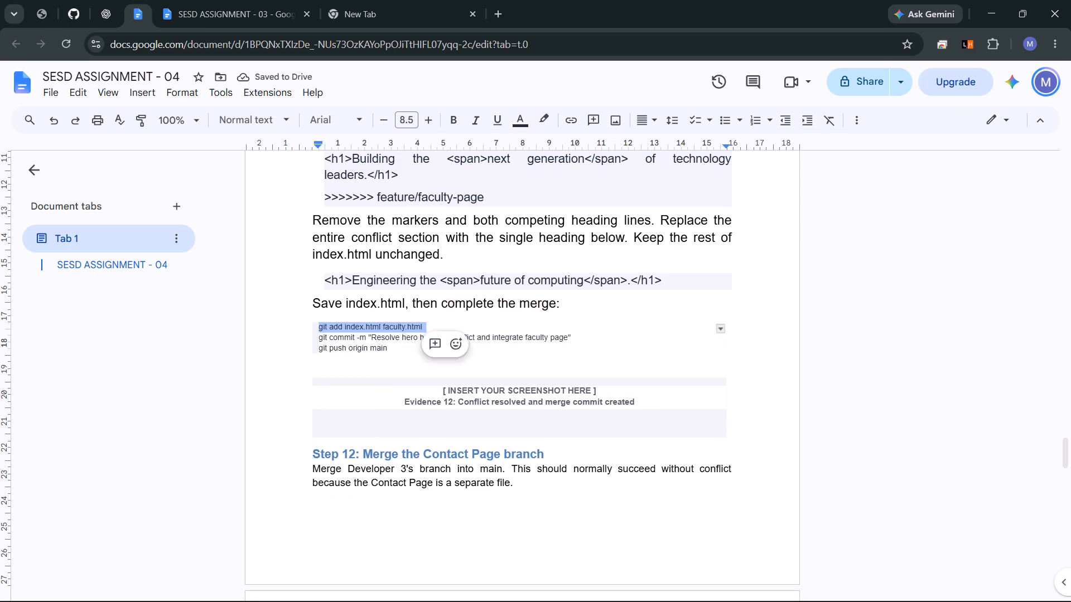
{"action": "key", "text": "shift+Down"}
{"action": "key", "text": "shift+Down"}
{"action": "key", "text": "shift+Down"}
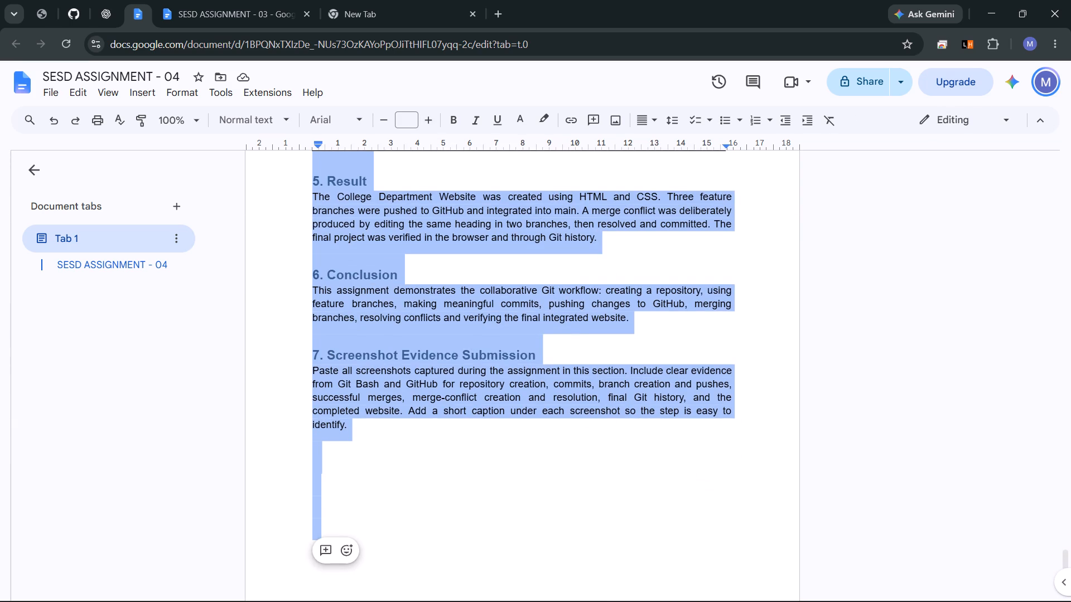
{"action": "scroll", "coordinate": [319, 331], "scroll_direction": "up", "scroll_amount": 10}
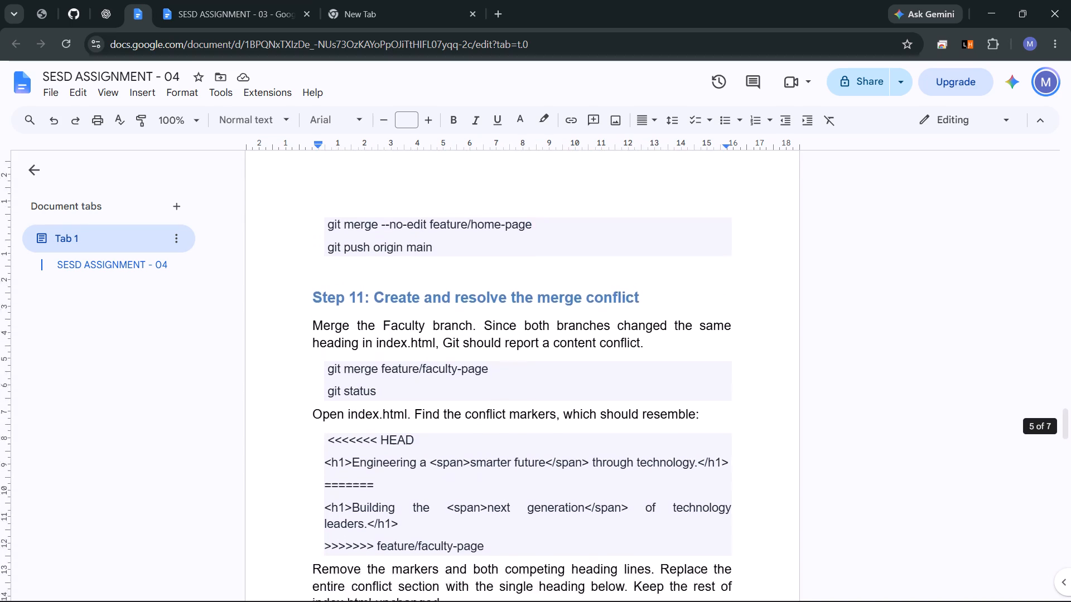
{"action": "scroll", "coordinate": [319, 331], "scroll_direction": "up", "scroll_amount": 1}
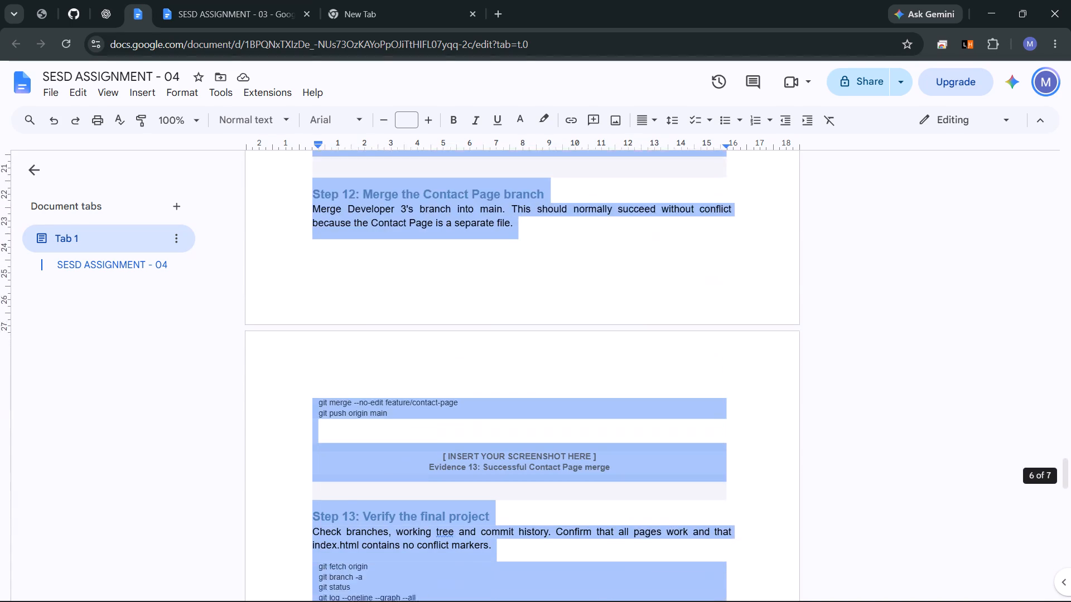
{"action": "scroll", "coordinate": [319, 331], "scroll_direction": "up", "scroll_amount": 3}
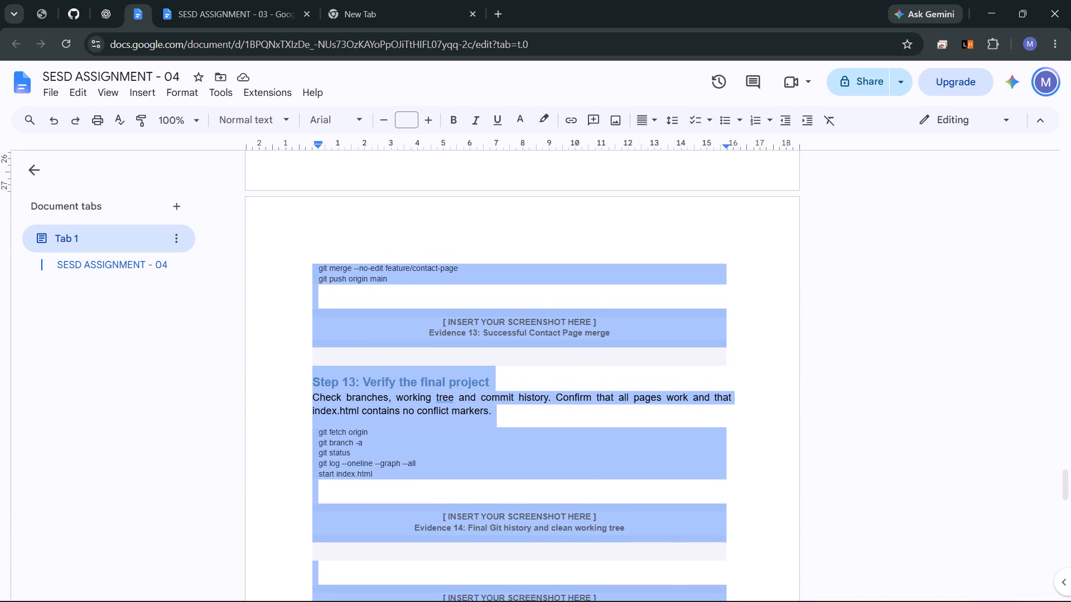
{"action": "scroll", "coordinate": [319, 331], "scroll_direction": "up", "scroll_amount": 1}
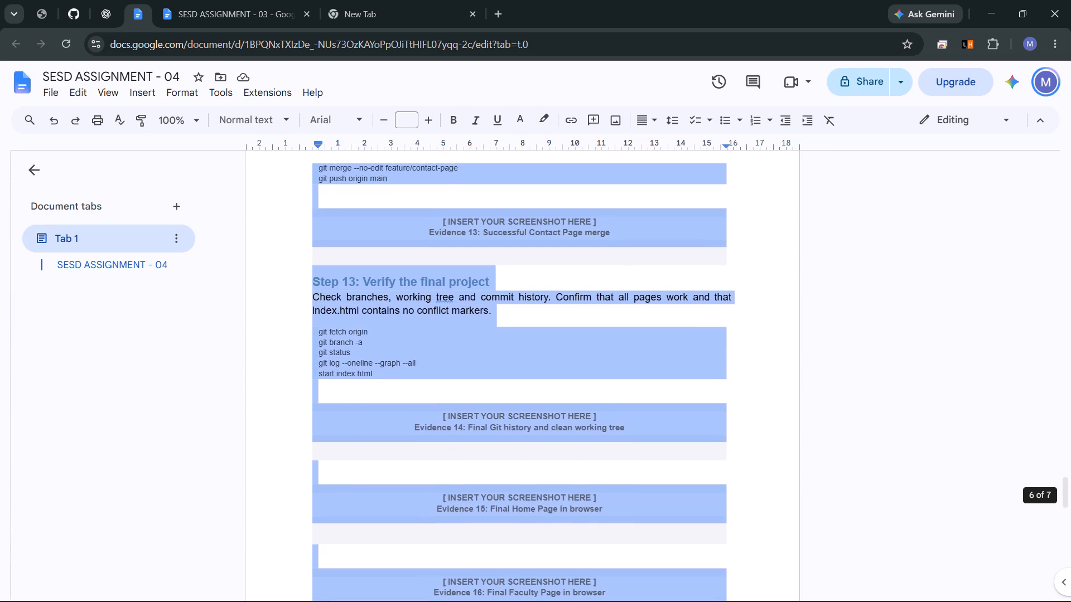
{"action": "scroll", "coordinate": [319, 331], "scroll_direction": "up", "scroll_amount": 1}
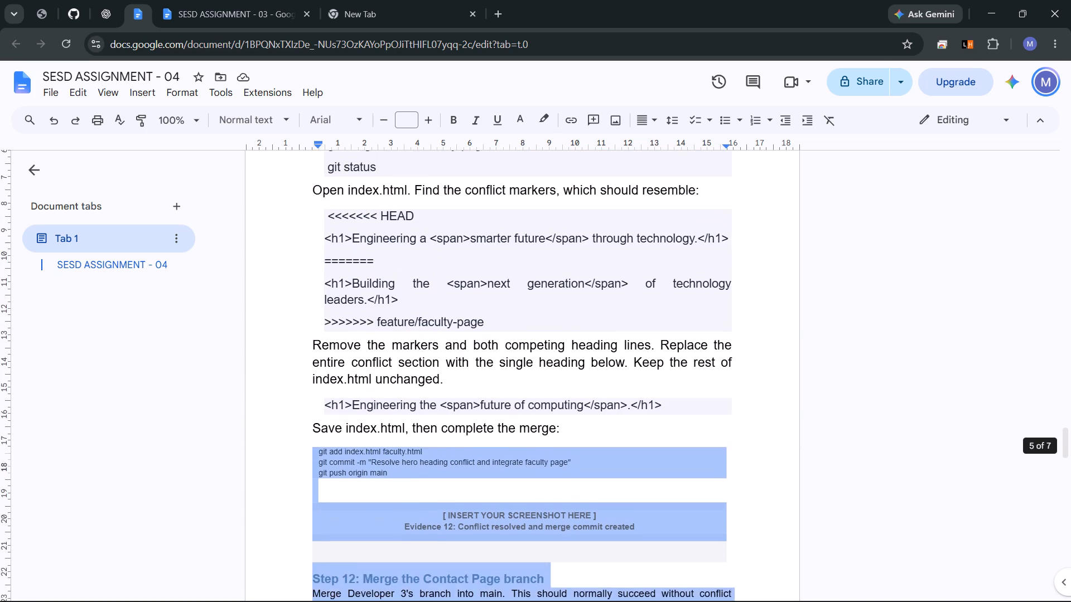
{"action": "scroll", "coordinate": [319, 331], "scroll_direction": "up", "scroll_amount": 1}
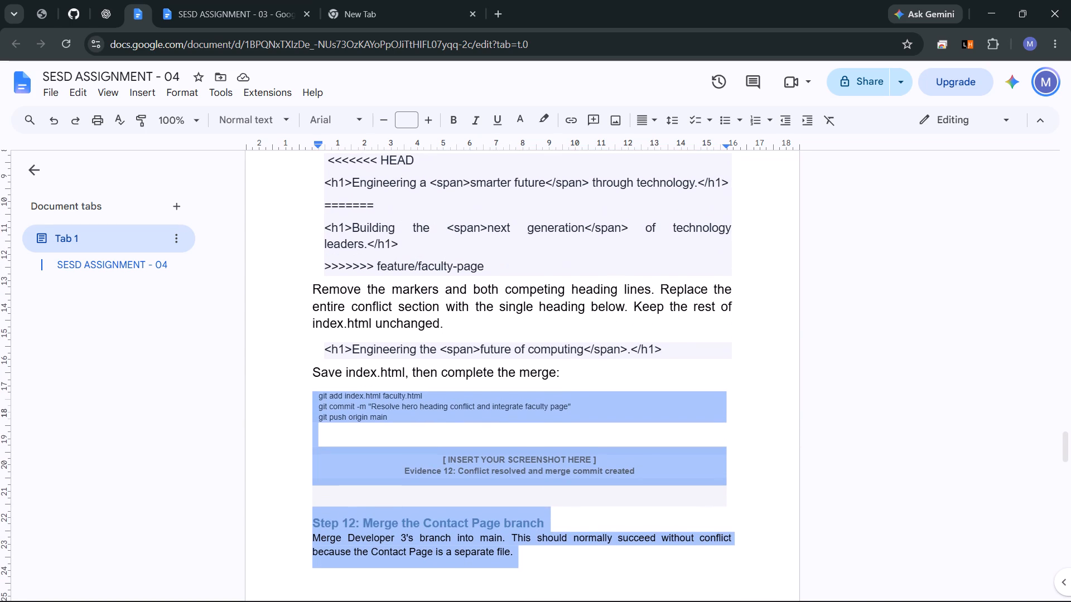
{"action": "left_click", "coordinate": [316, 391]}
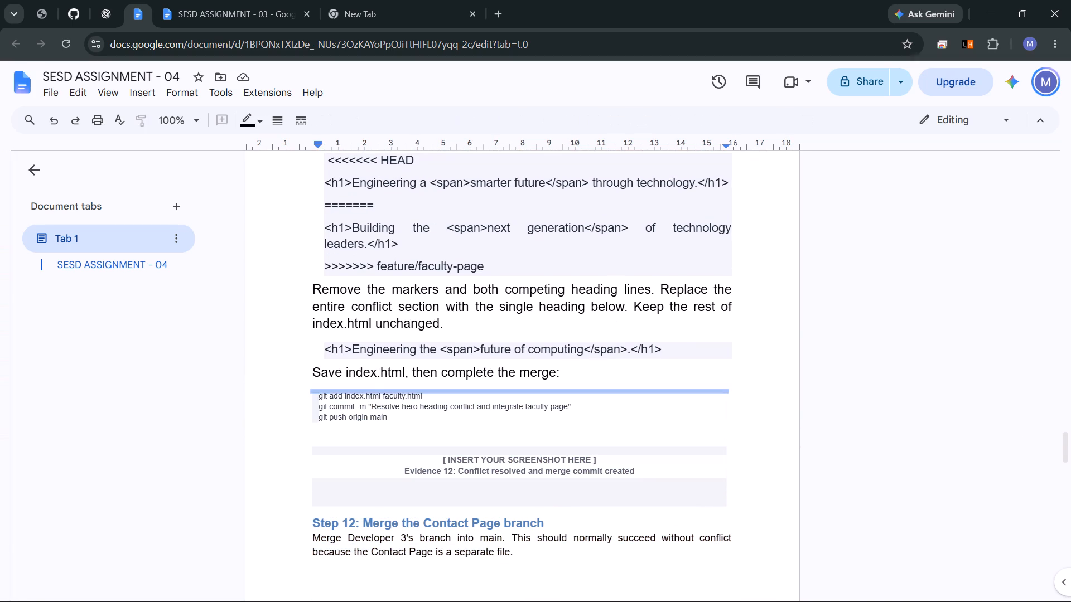
Replace the small git command block and Evidence 12 placeholder below "Save index.html, then complete the merge:" with three empty lines before the Step 12 heading.
{"action": "left_click", "coordinate": [318, 396]}
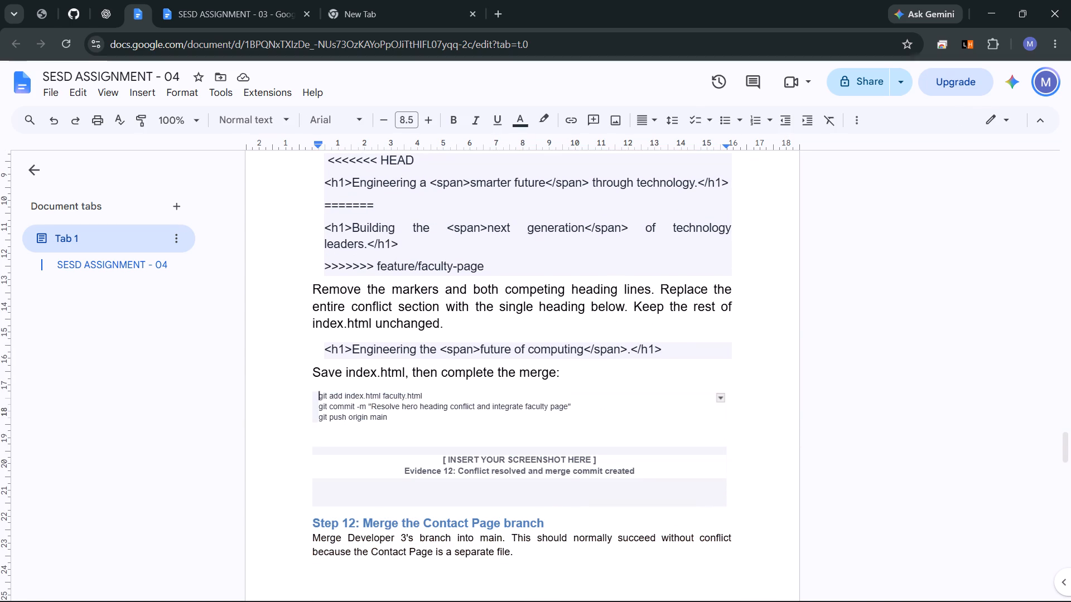
{"action": "key", "text": "shift+Down"}
{"action": "key", "text": "shift+Down"}
{"action": "key", "text": "shift+Down"}
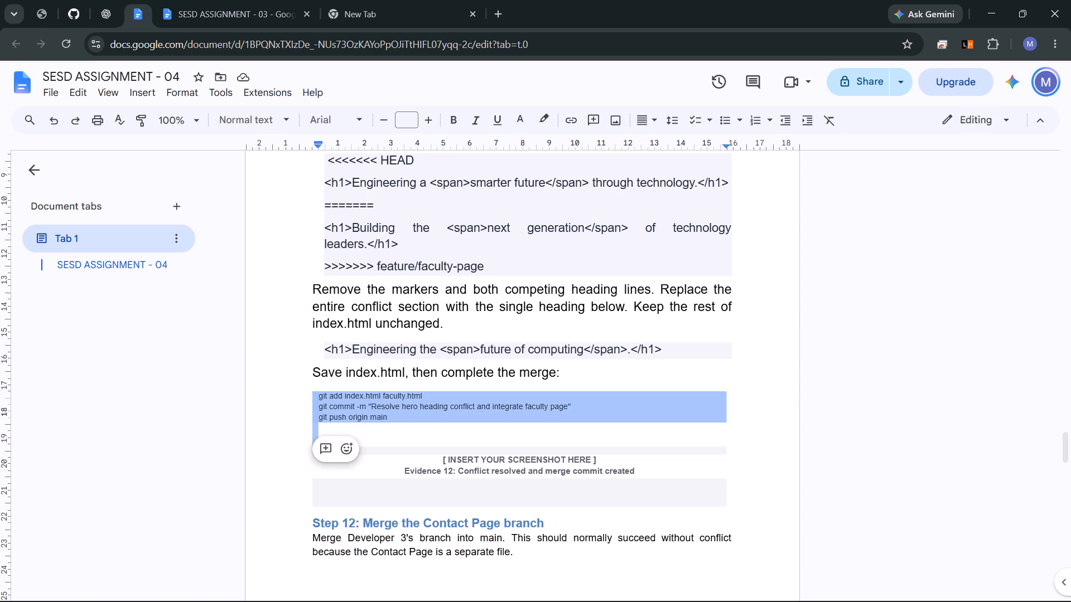
{"action": "key", "text": "shift+Right"}
{"action": "key", "text": "Delete"}
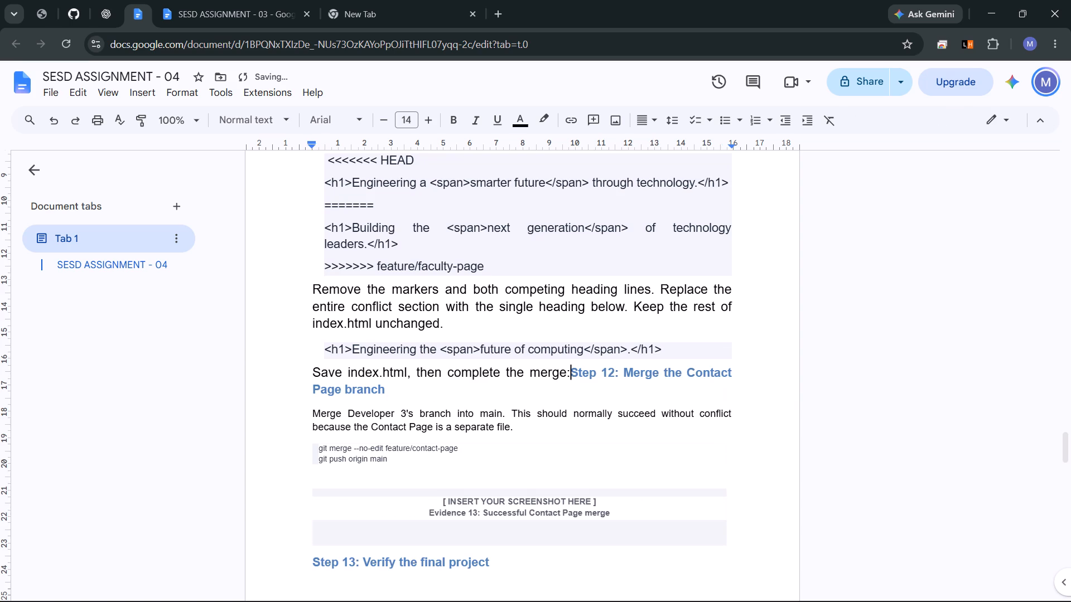
{"action": "key", "text": "Return"}
{"action": "key", "text": "Return"}
{"action": "key", "text": "Return"}
{"action": "key", "text": "Return"}
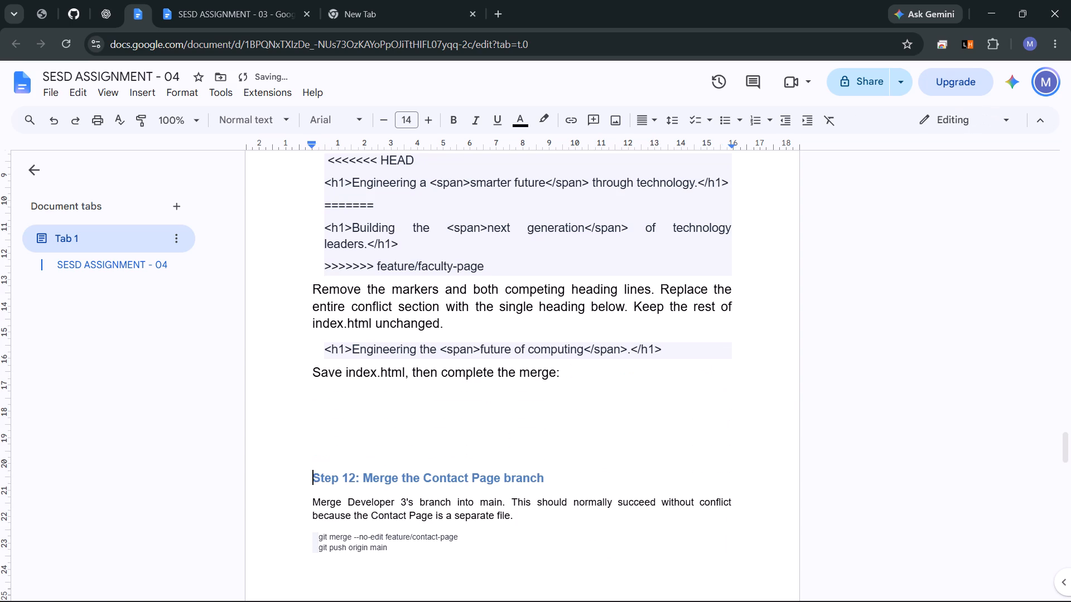
Copy the shaded <h1>Engineering the future of computing line onto the first empty line below "Save index.html, then complete the merge:".
{"action": "key", "text": "Up"}
{"action": "key", "text": "Up"}
{"action": "key", "text": "Up"}
{"action": "key", "text": "Up"}
{"action": "key", "text": "Up"}
{"action": "key", "text": "shift+Down"}
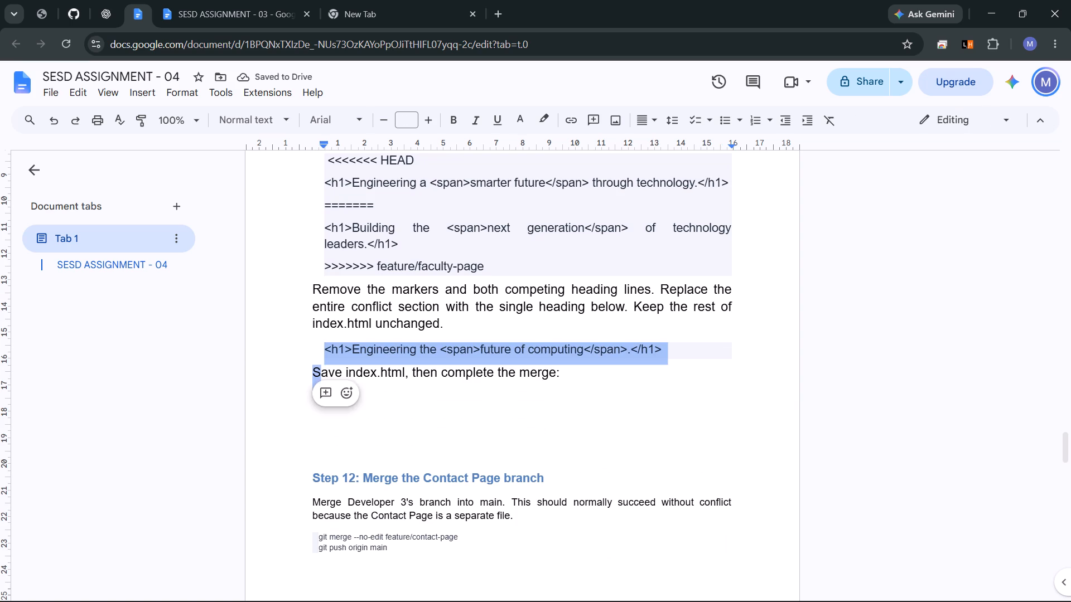
{"action": "key", "text": "shift+Left"}
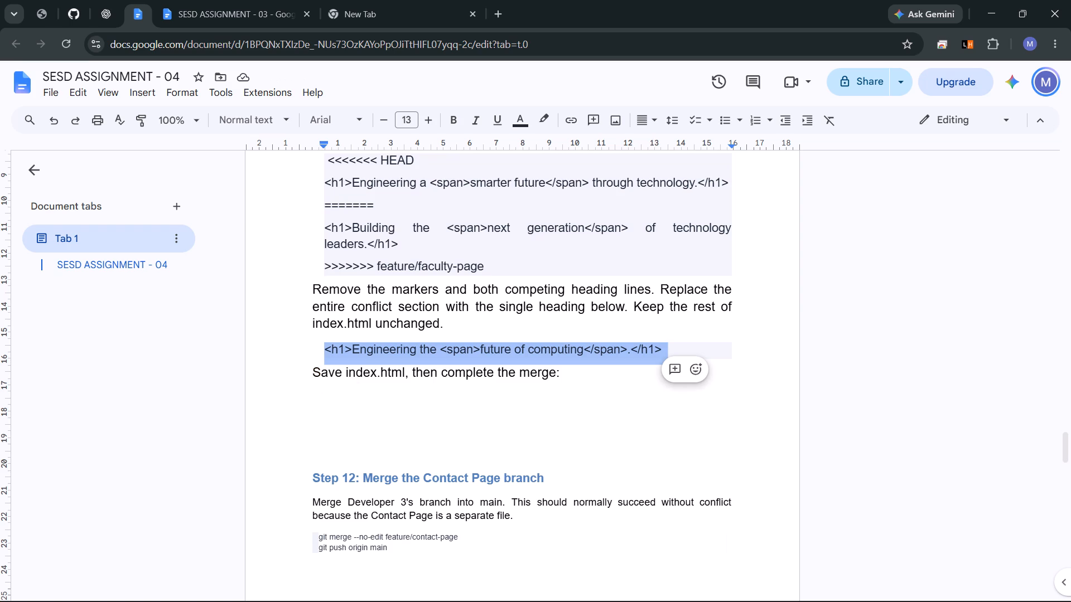
{"action": "key", "text": "ctrl+c"}
{"action": "left_click", "coordinate": [326, 397]}
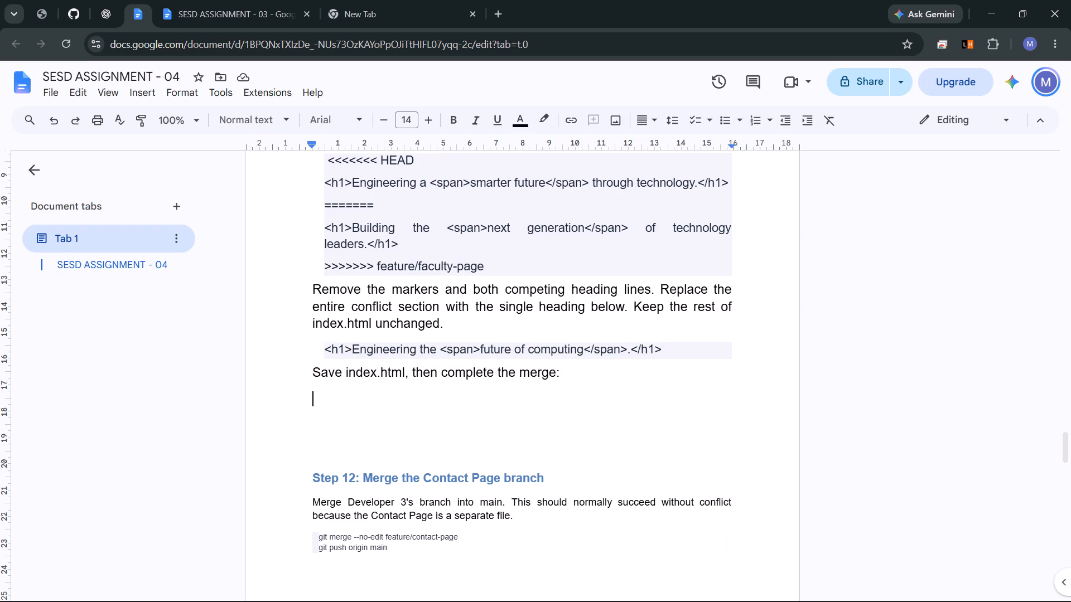
{"action": "key", "text": "ctrl+v"}
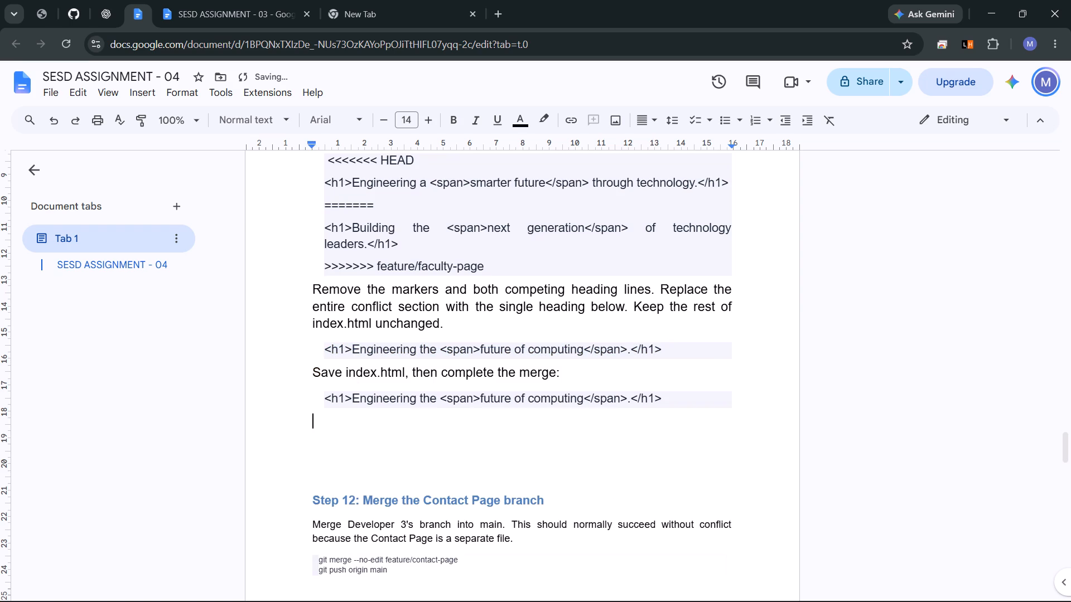
Replace Notepad's text with the three git commands below "Save index.html, then complete the merge:" from the ChatGPT reference document.
{"action": "left_click", "coordinate": [325, 399]}
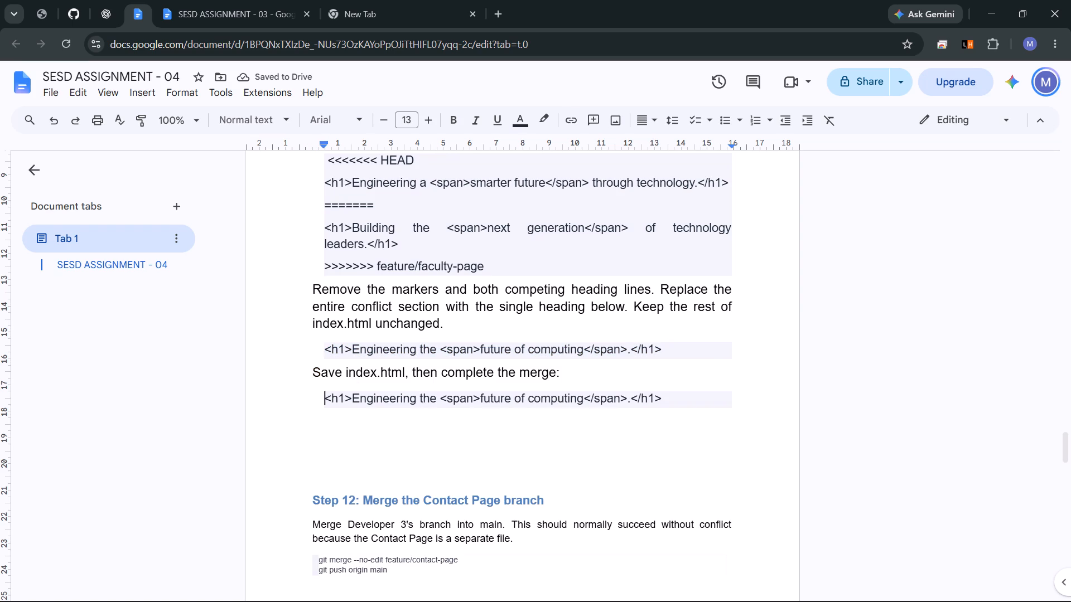
{"action": "left_click", "coordinate": [94, 1]}
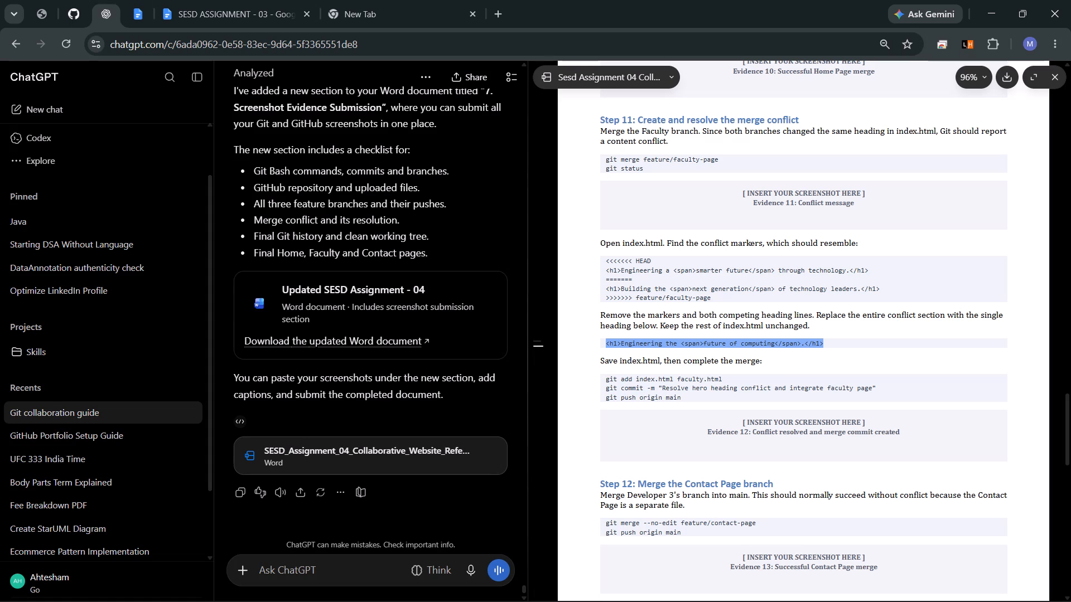
{"action": "left_click", "coordinate": [607, 378]}
{"action": "left_click_drag", "start_coordinate": [607, 378], "coordinate": [683, 399]}
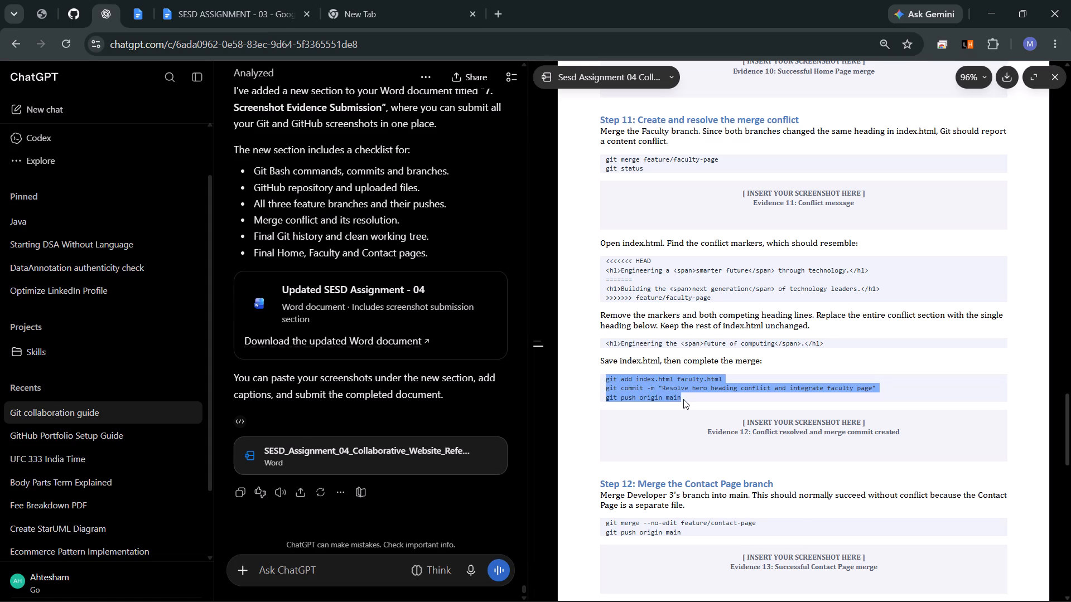
{"action": "key", "text": "ctrl+c"}
{"action": "left_click", "coordinate": [684, 586]}
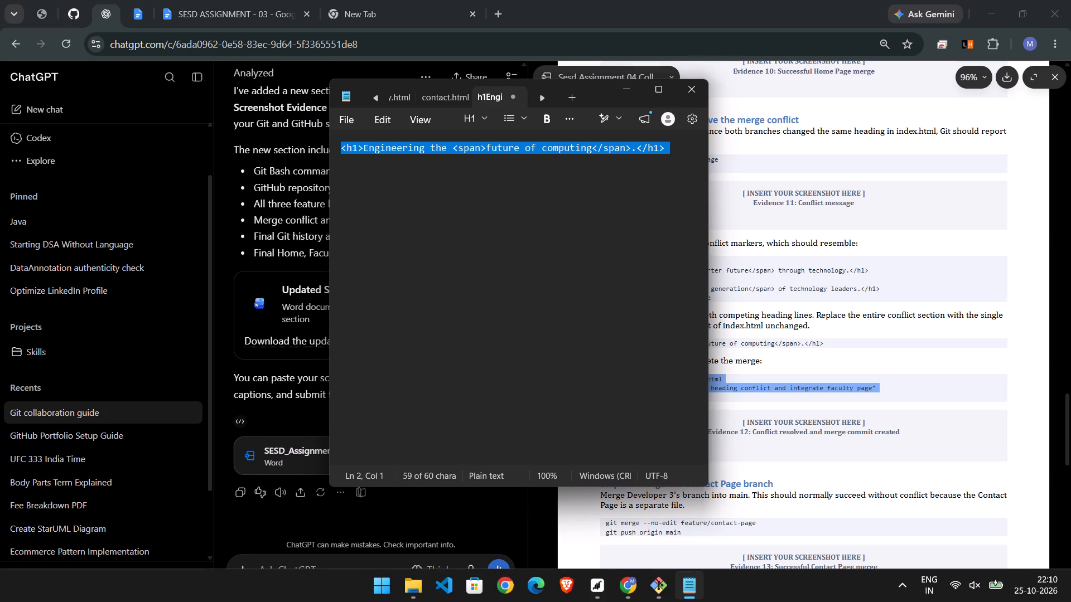
{"action": "key", "text": "ctrl+v"}
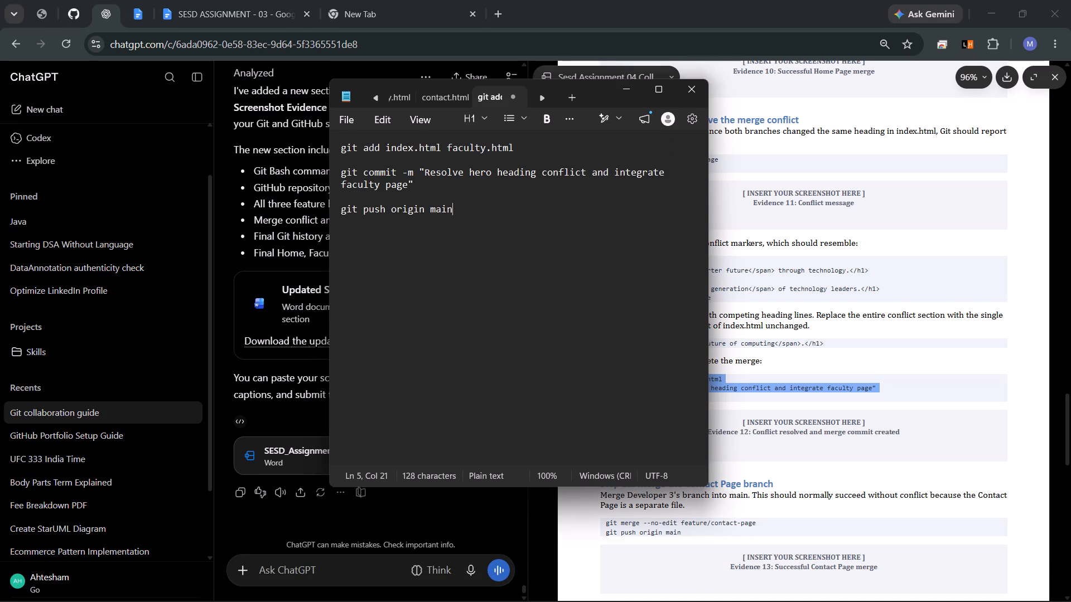
Remove the blank lines between the git add, git commit and git push commands in Notepad.
{"action": "key", "text": "Up"}
{"action": "key", "text": "BackSpace"}
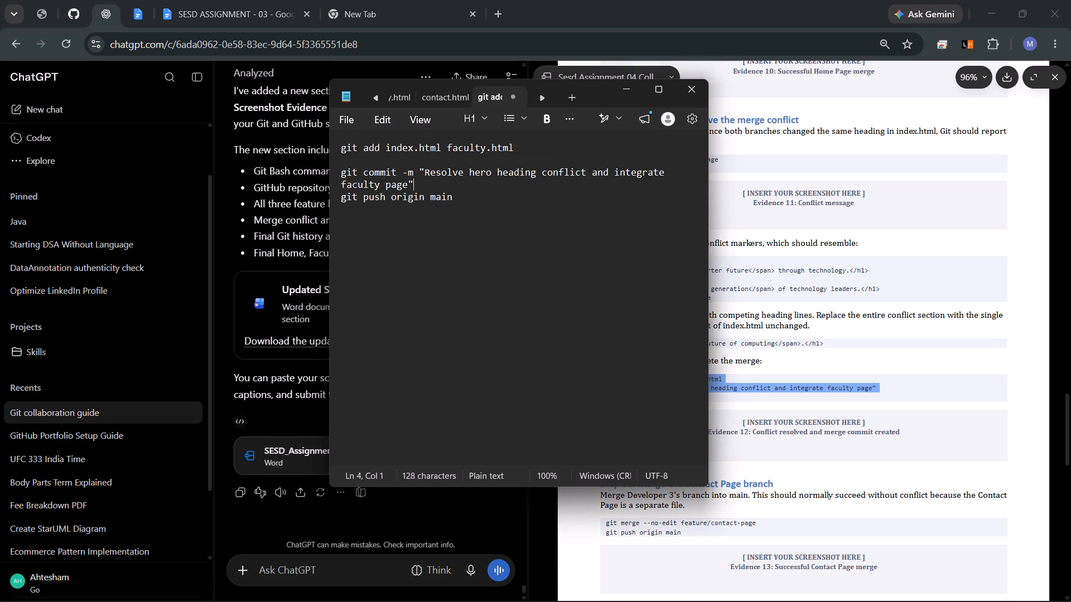
{"action": "key", "text": "Up"}
{"action": "key", "text": "Up"}
{"action": "key", "text": "BackSpace"}
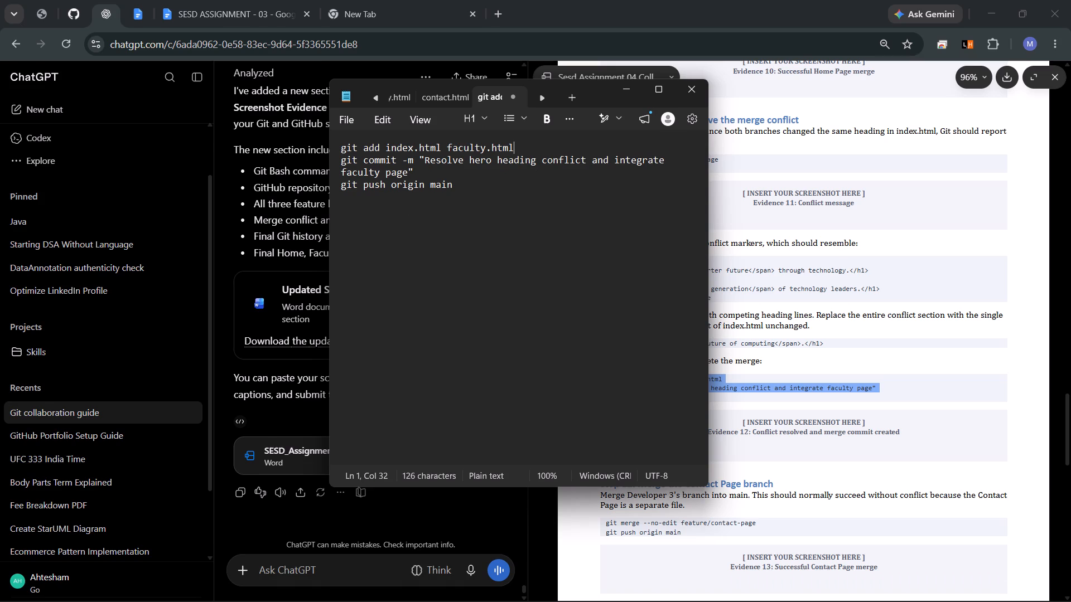
{"action": "key", "text": "Left"}
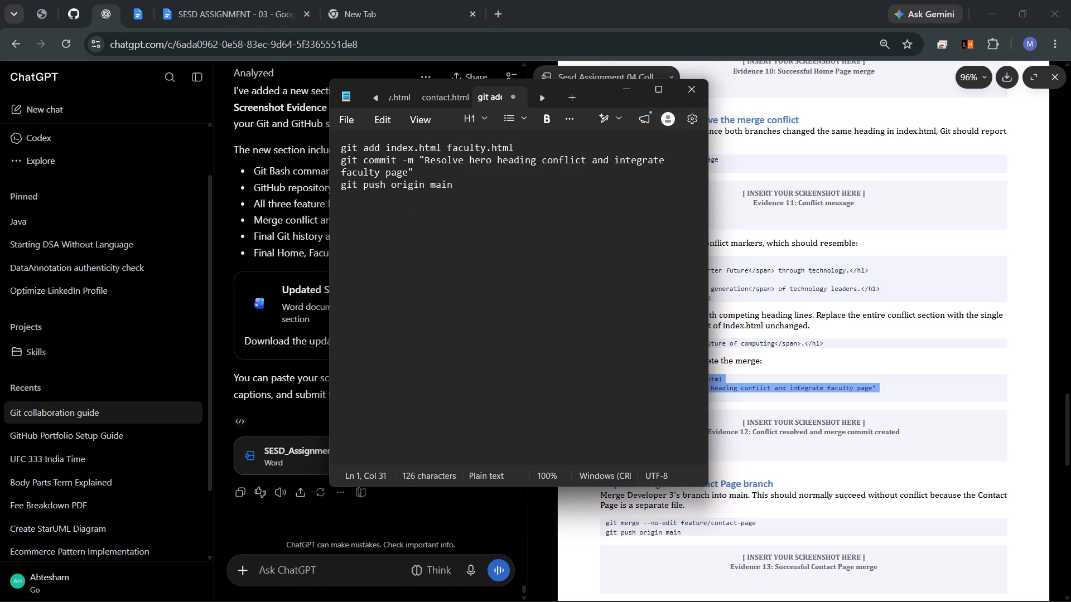
{"action": "left_click", "coordinate": [341, 171]}
{"action": "key", "text": "BackSpace"}
{"action": "key", "text": "space"}
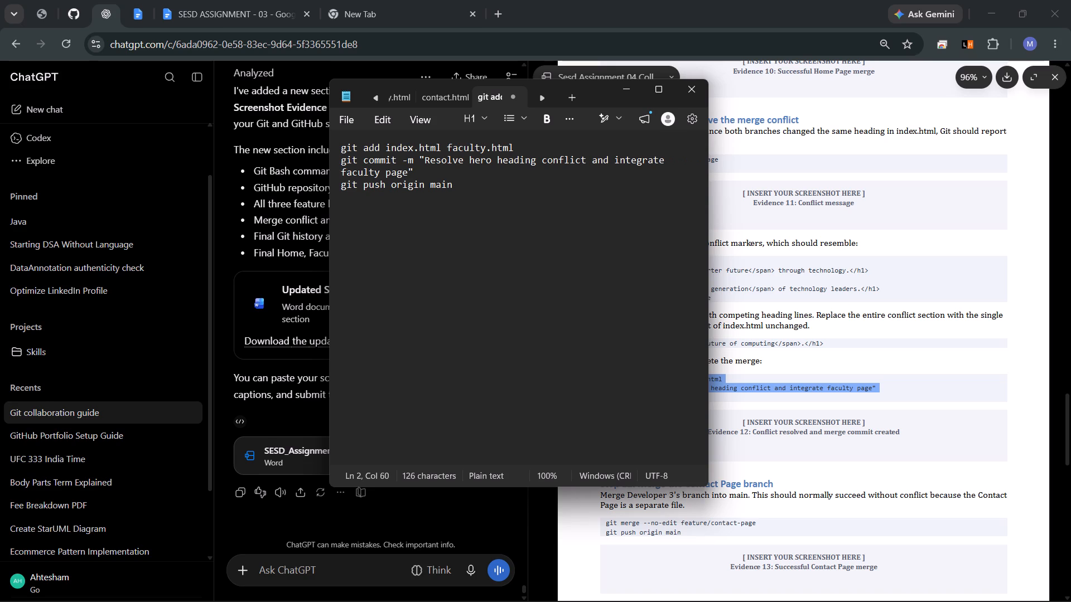
Replace the <h1>Engineering line below "Save index.html, then complete the merge:" in Google Docs with Notepad's three git commands, without trailing shaded blank lines.
{"action": "left_click", "coordinate": [339, 151]}
{"action": "left_click", "coordinate": [339, 151]}
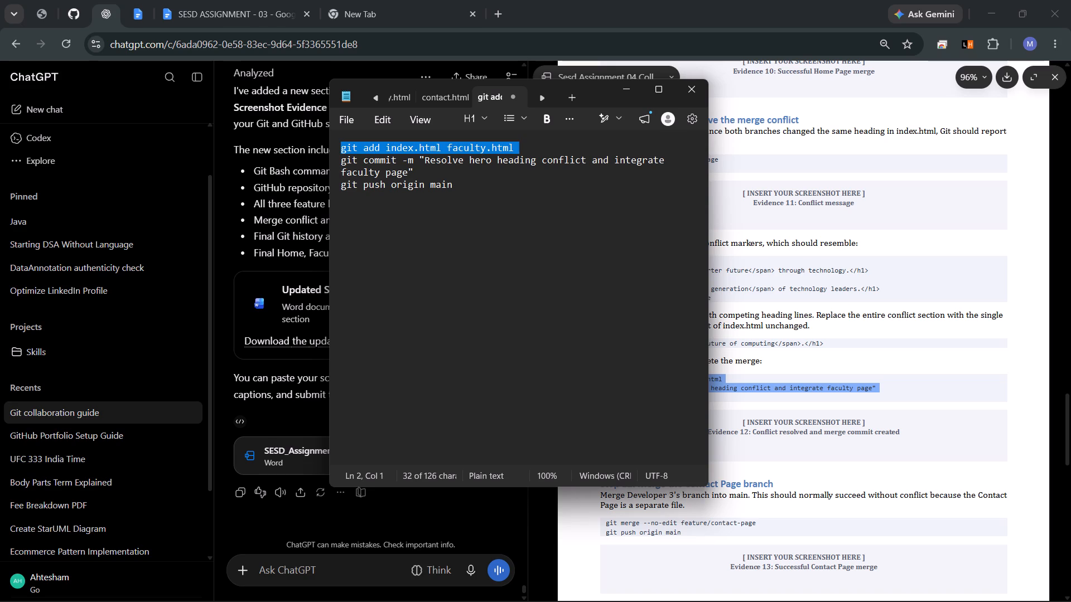
{"action": "key", "text": "Up"}
{"action": "key", "text": "shift+Down"}
{"action": "key", "text": "shift+Down"}
{"action": "key", "text": "shift+Down"}
{"action": "key", "text": "shift+Down"}
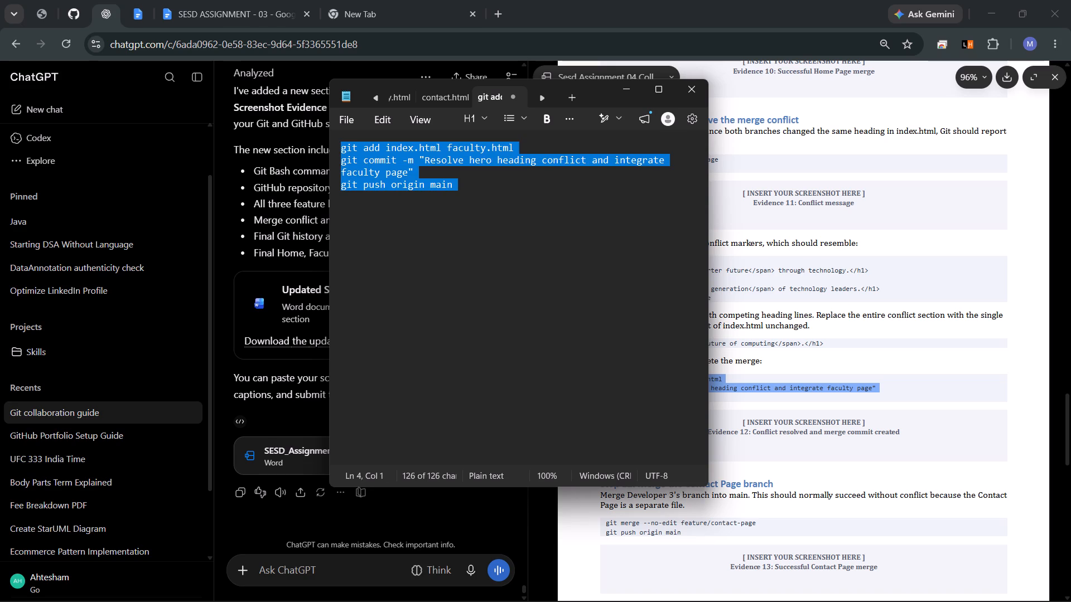
{"action": "key", "text": "ctrl+c"}
{"action": "left_click", "coordinate": [144, 14]}
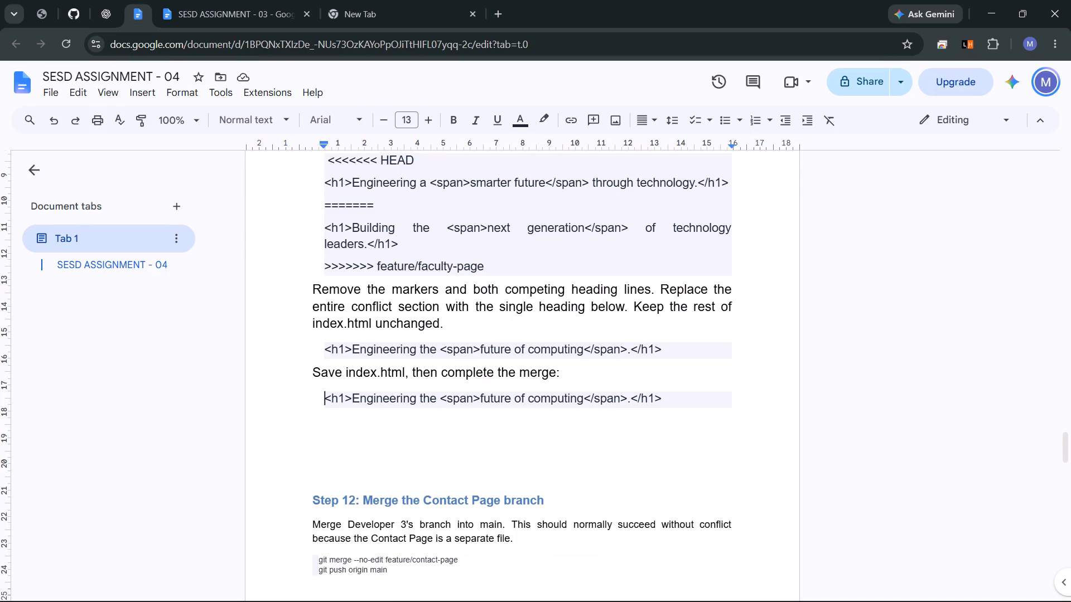
{"action": "key", "text": "shift+Down"}
{"action": "key", "text": "ctrl+v"}
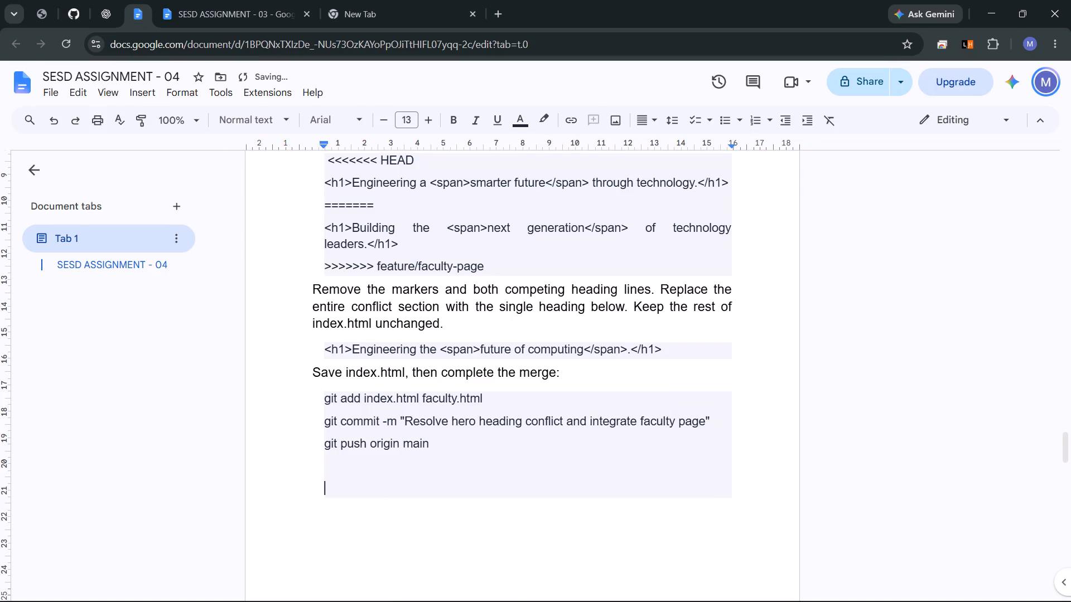
{"action": "key", "text": "BackSpace"}
{"action": "key", "text": "BackSpace"}
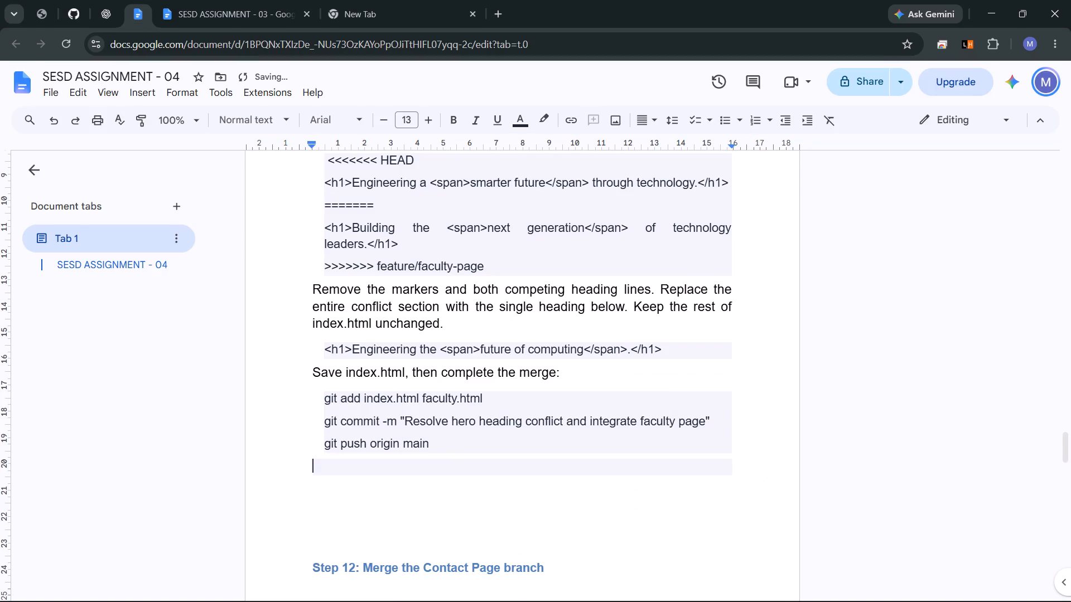
{"action": "key", "text": "BackSpace"}
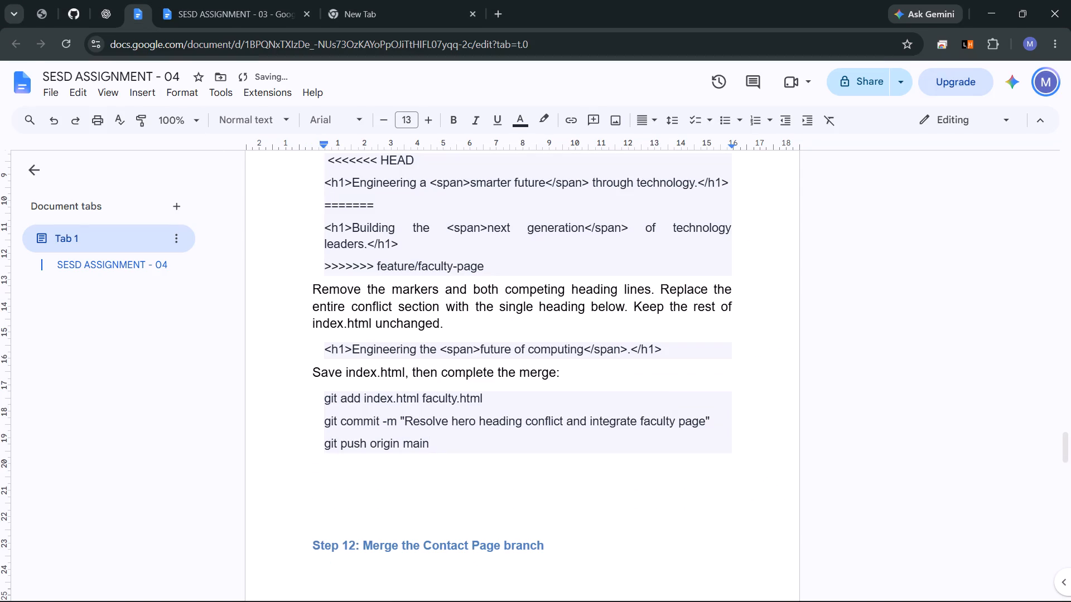
Insert one leading space before each of the git add, git commit and git push lines in the shaded block.
{"action": "left_click", "coordinate": [326, 404]}
{"action": "key", "text": "space"}
{"action": "left_click", "coordinate": [325, 423]}
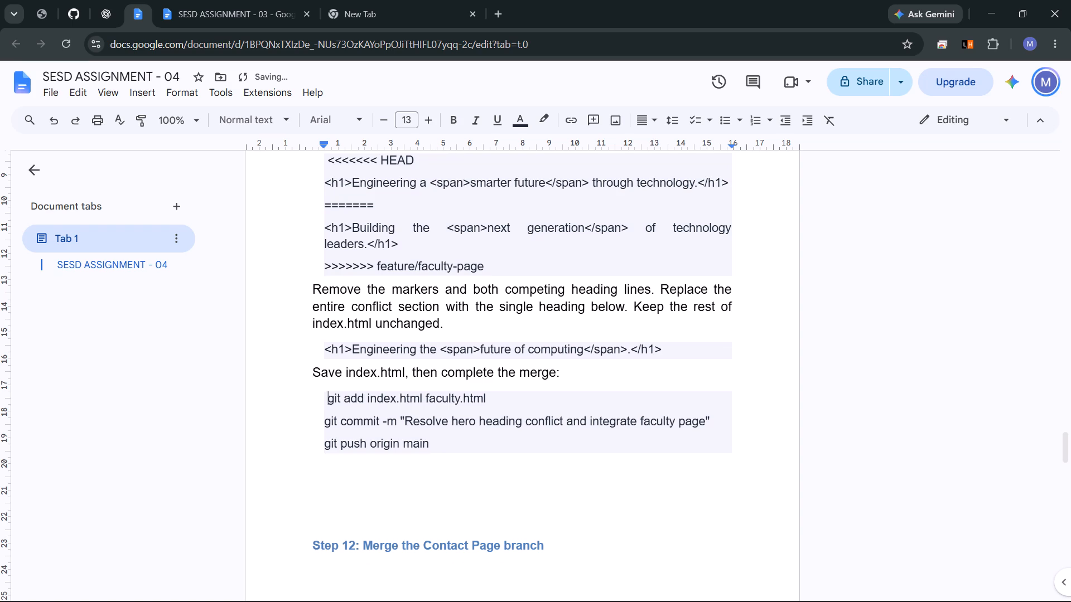
{"action": "key", "text": "space"}
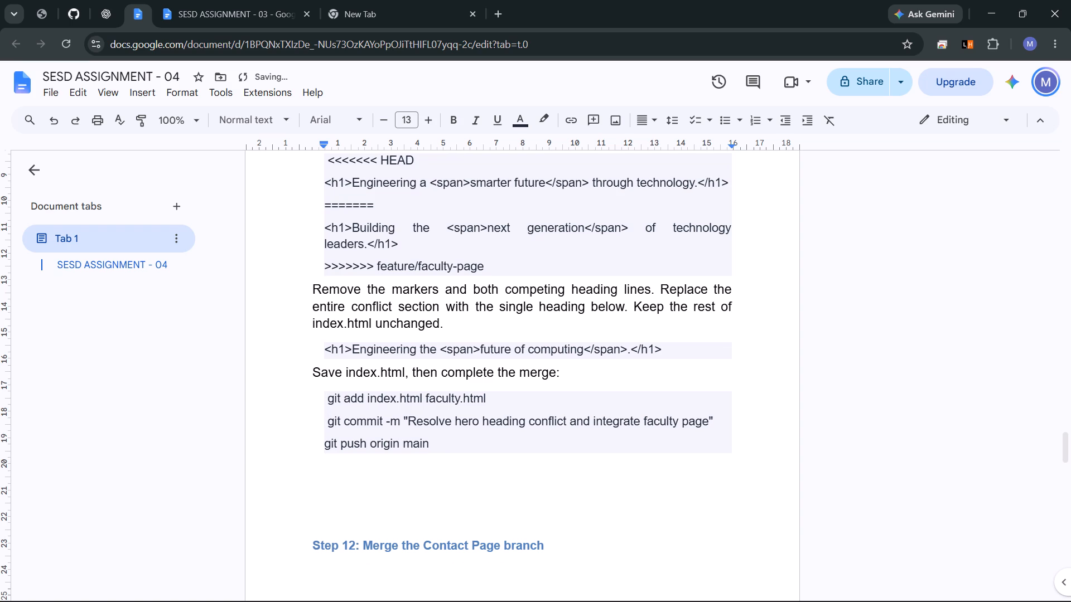
{"action": "left_click", "coordinate": [324, 444]}
{"action": "key", "text": "space"}
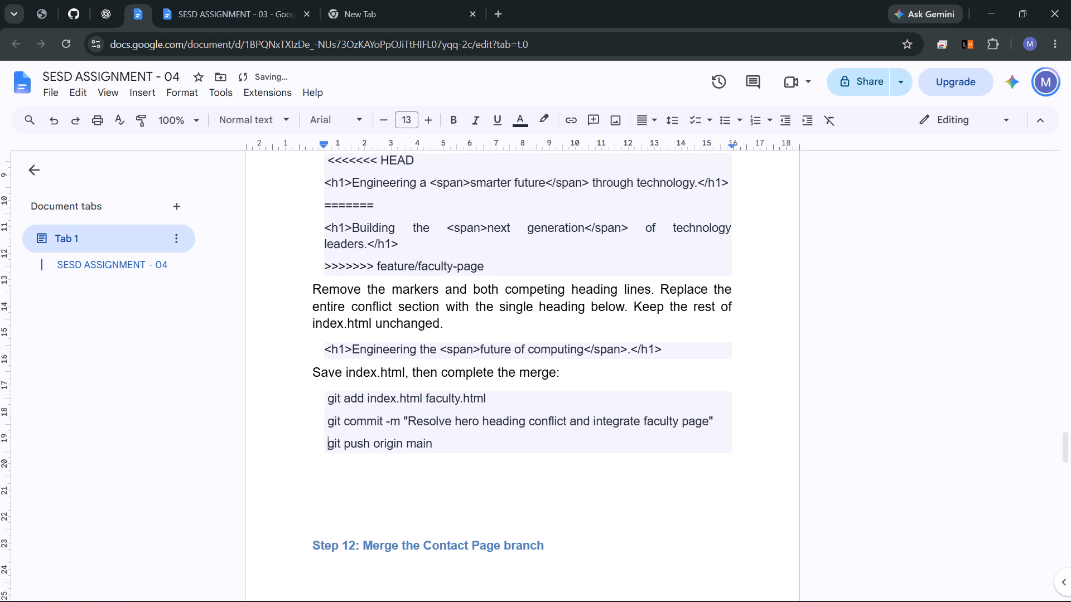
Reduce the gap between the git push origin main line and the Step 12 heading to one empty line.
{"action": "left_click", "coordinate": [319, 523]}
{"action": "key", "text": "BackSpace"}
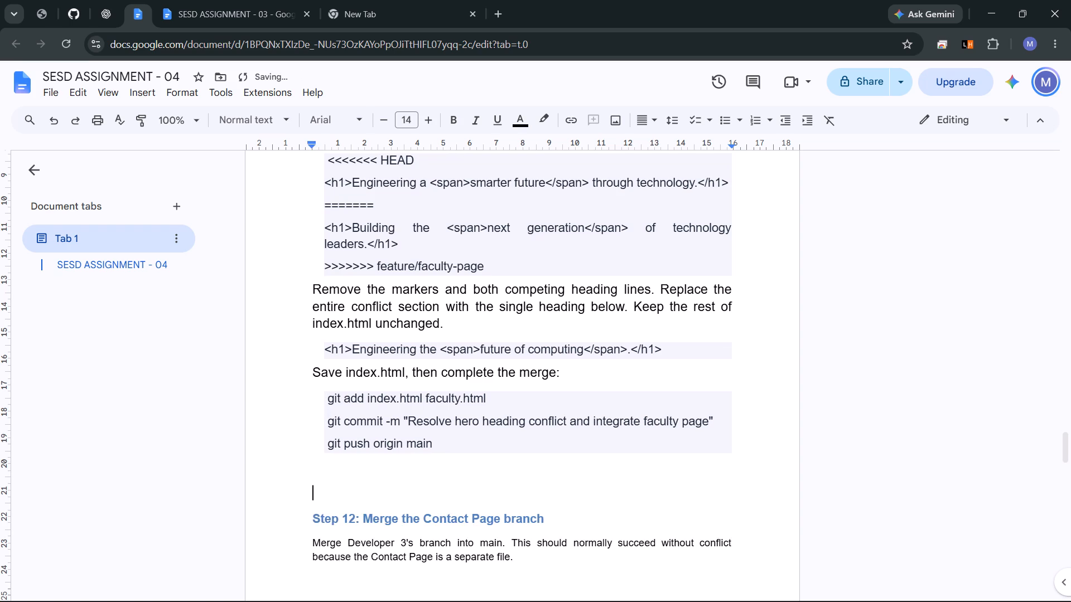
{"action": "key", "text": "BackSpace"}
{"action": "key", "text": "BackSpace"}
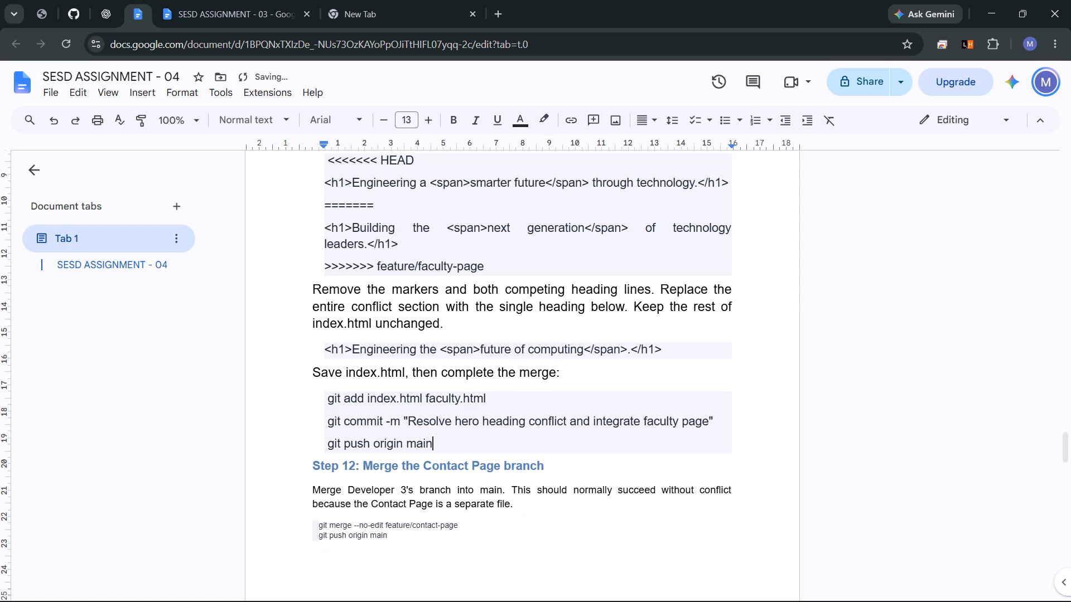
{"action": "scroll", "coordinate": [319, 523], "scroll_direction": "up", "scroll_amount": 4}
{"action": "scroll", "coordinate": [319, 523], "scroll_direction": "down", "scroll_amount": 1}
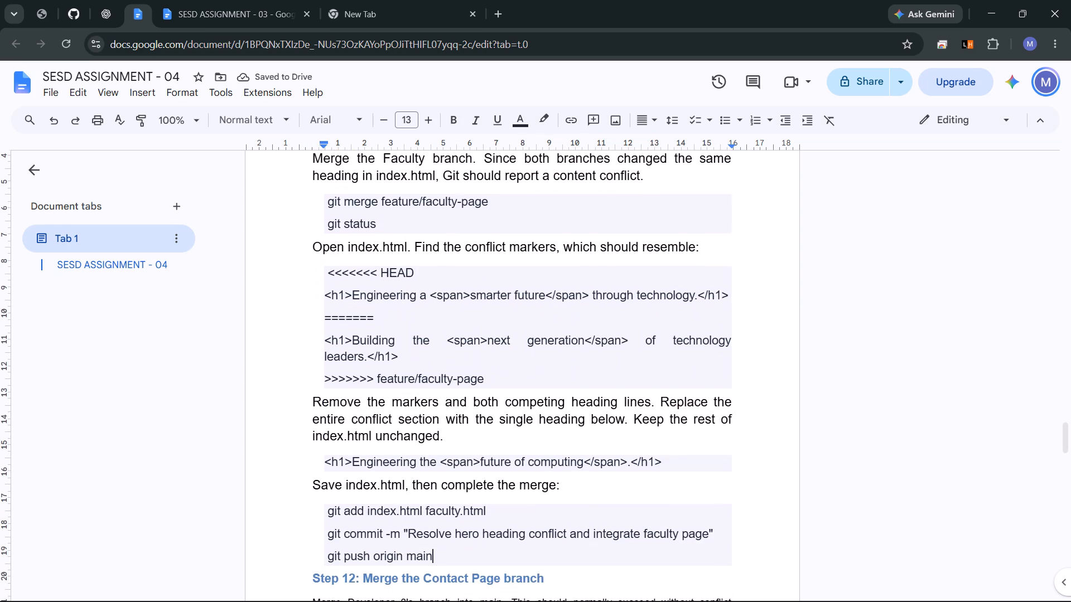
{"action": "scroll", "coordinate": [319, 523], "scroll_direction": "down", "scroll_amount": 5}
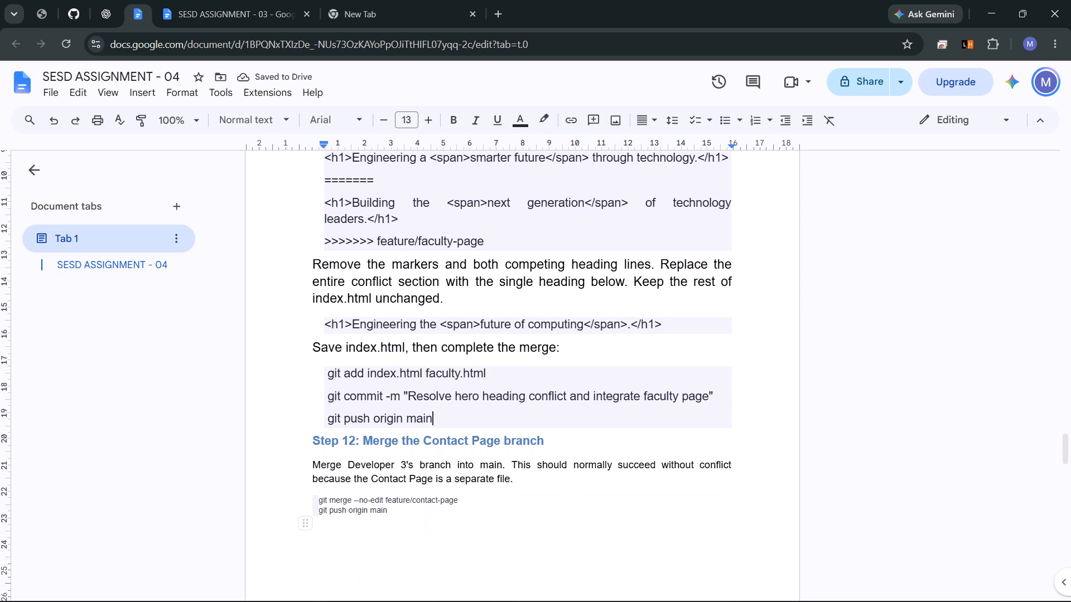
{"action": "left_click", "coordinate": [309, 442]}
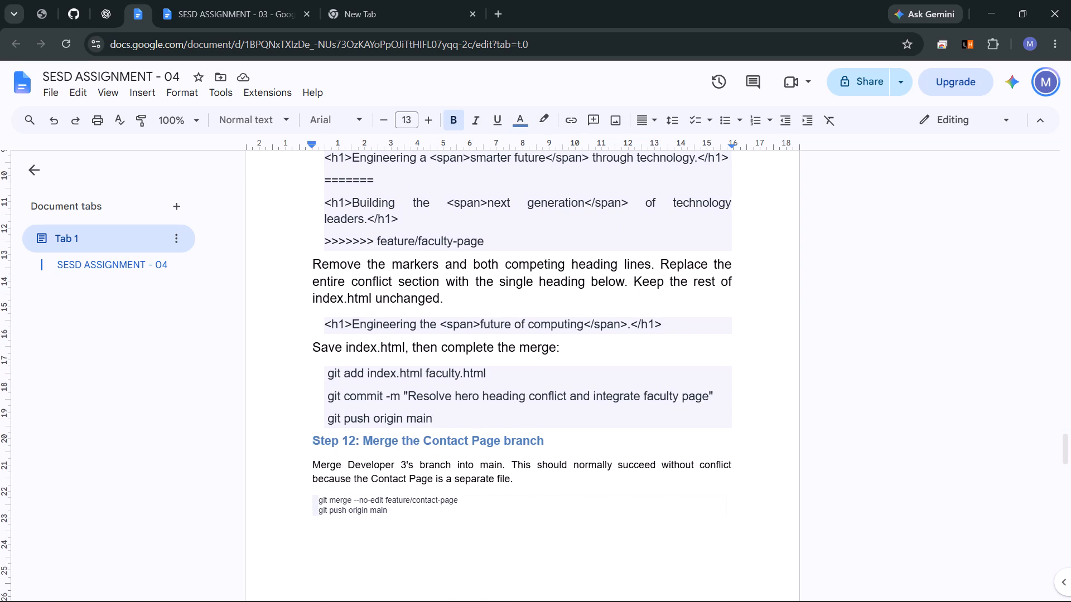
{"action": "key", "text": "Return"}
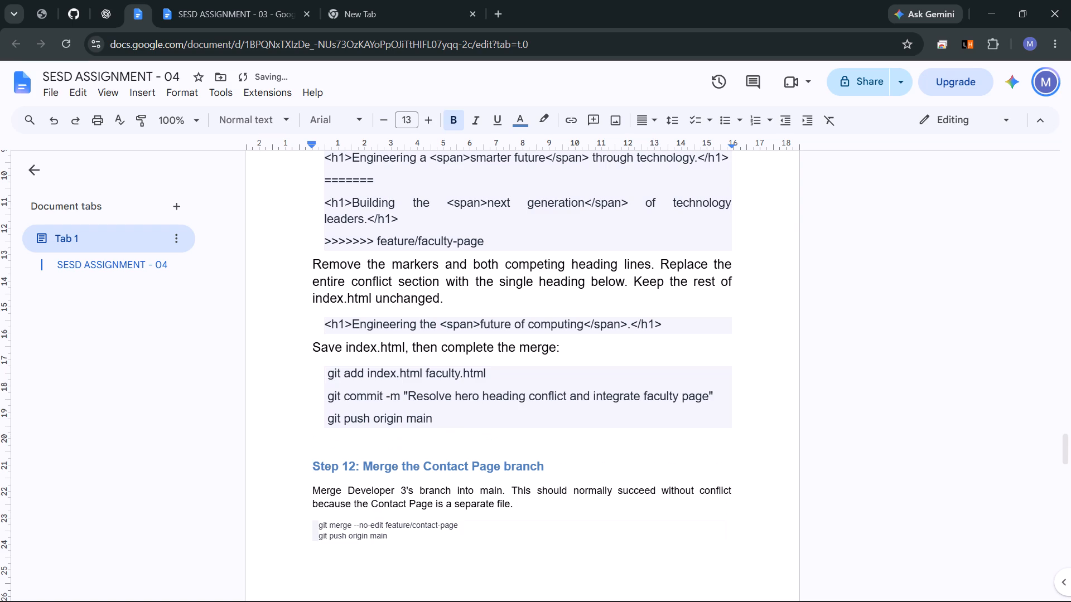
Set the heading "Step 12: Merge the Contact Page branch" to font size 16.
{"action": "key", "text": "shift+Down"}
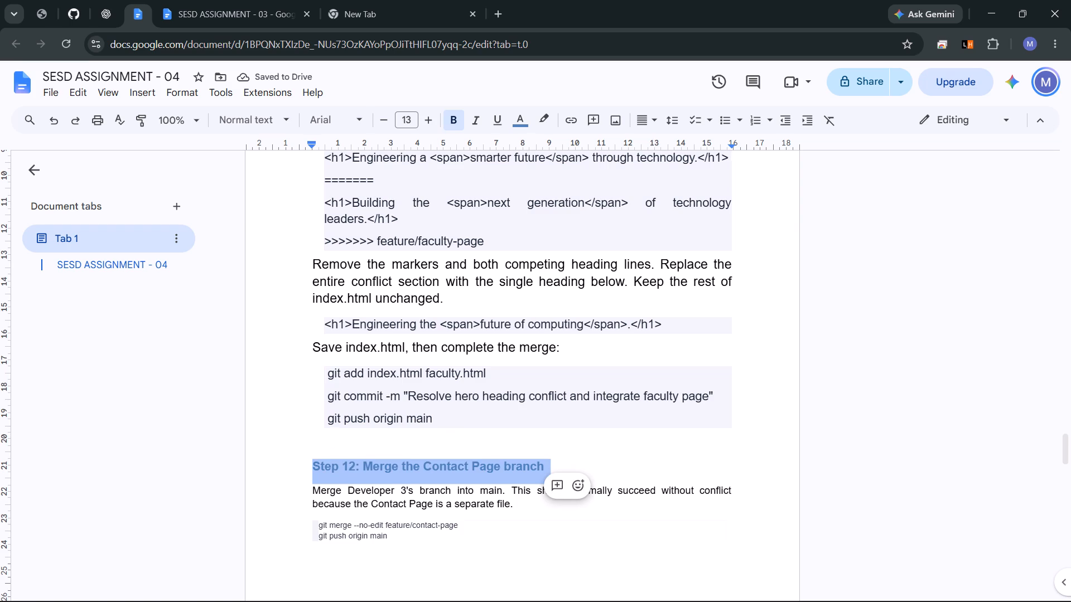
{"action": "double_click", "coordinate": [427, 120]}
{"action": "left_click", "coordinate": [427, 120]}
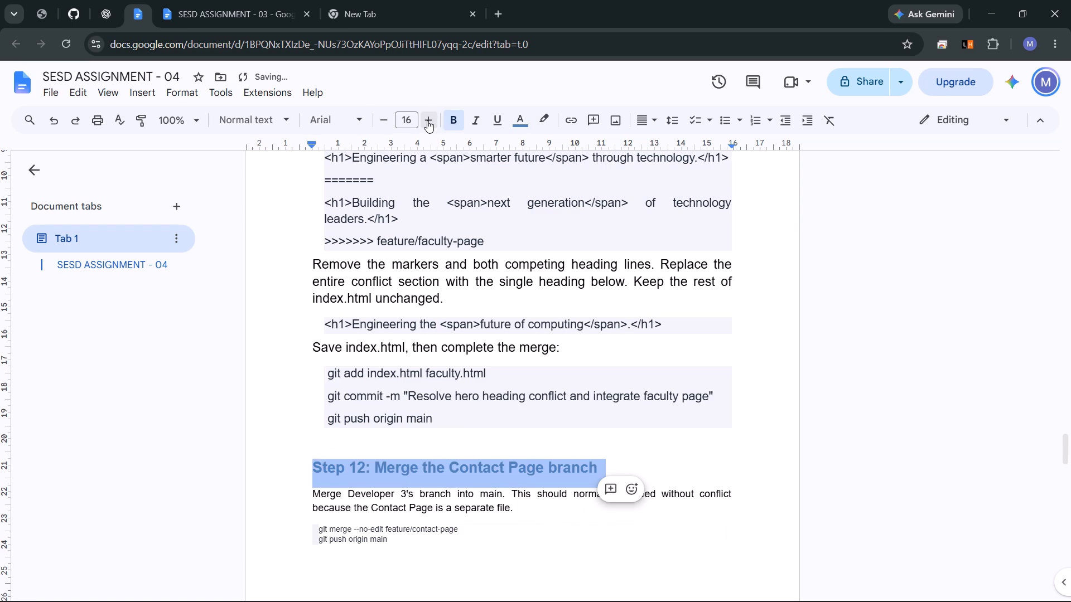
Set the Step 12 paragraph beginning "Merge Developer 3's branch into main" to font size 14.
{"action": "scroll", "coordinate": [364, 367], "scroll_direction": "down", "scroll_amount": 2}
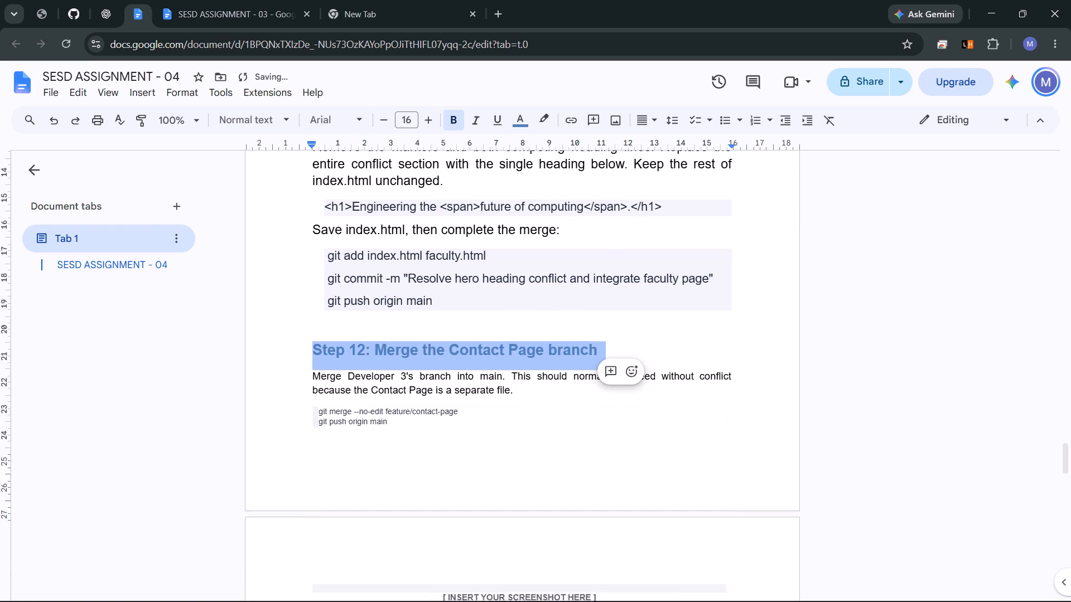
{"action": "scroll", "coordinate": [364, 367], "scroll_direction": "down", "scroll_amount": 2}
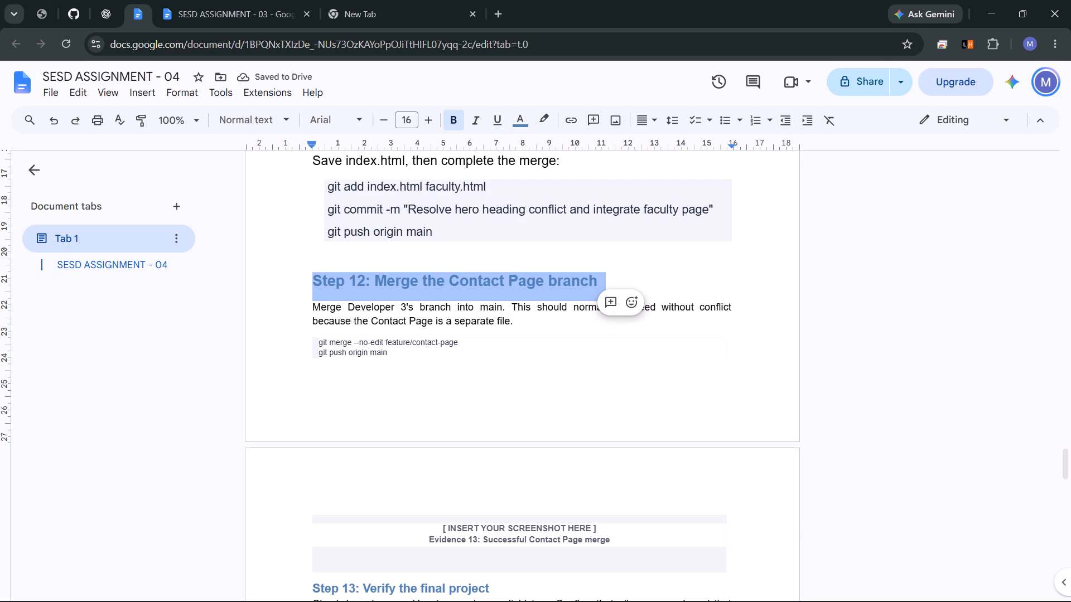
{"action": "left_click", "coordinate": [310, 307]}
{"action": "key", "text": "shift+Down"}
{"action": "key", "text": "shift+Down"}
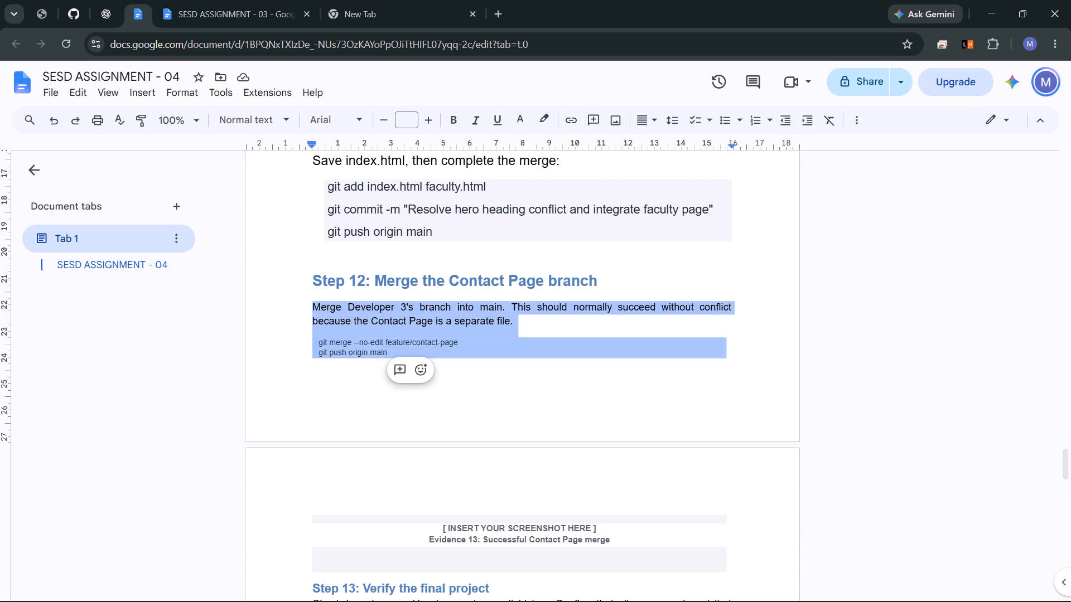
{"action": "key", "text": "shift+Left"}
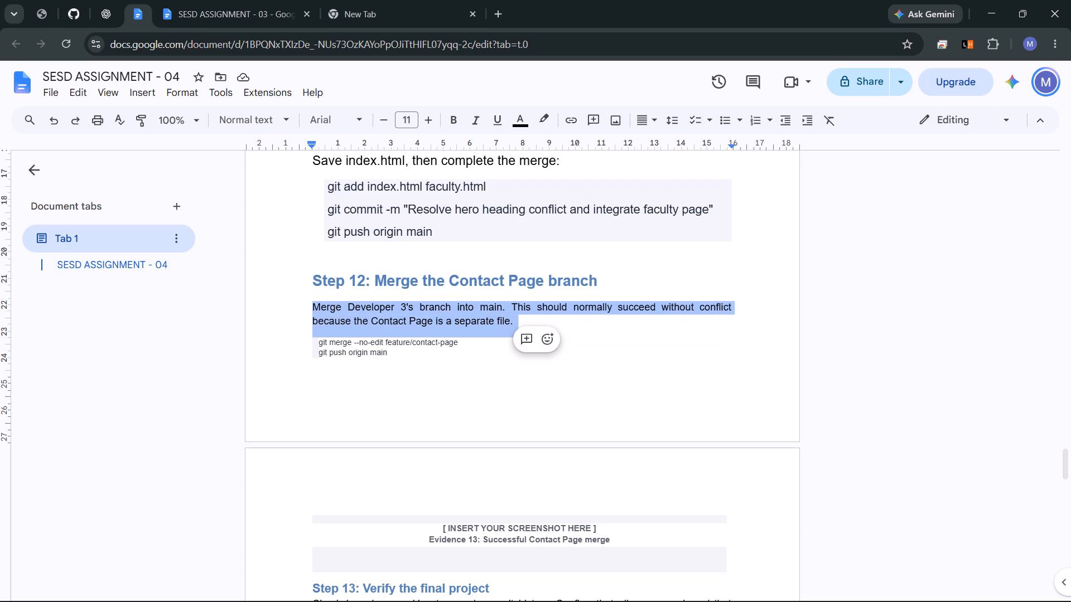
{"action": "left_click", "coordinate": [434, 122]}
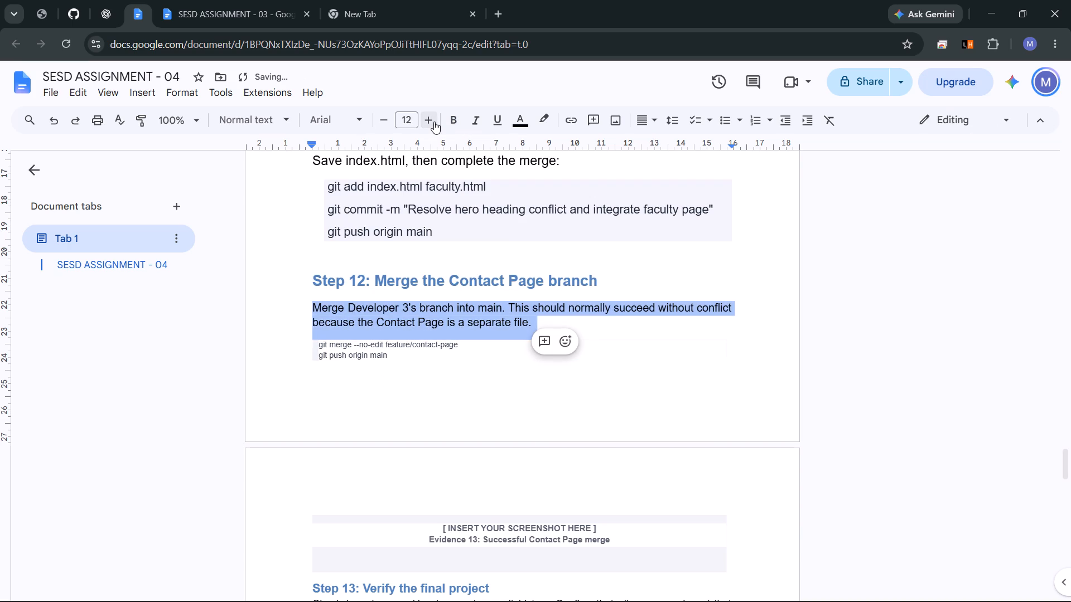
{"action": "left_click", "coordinate": [434, 122]}
{"action": "left_click", "coordinate": [434, 122]}
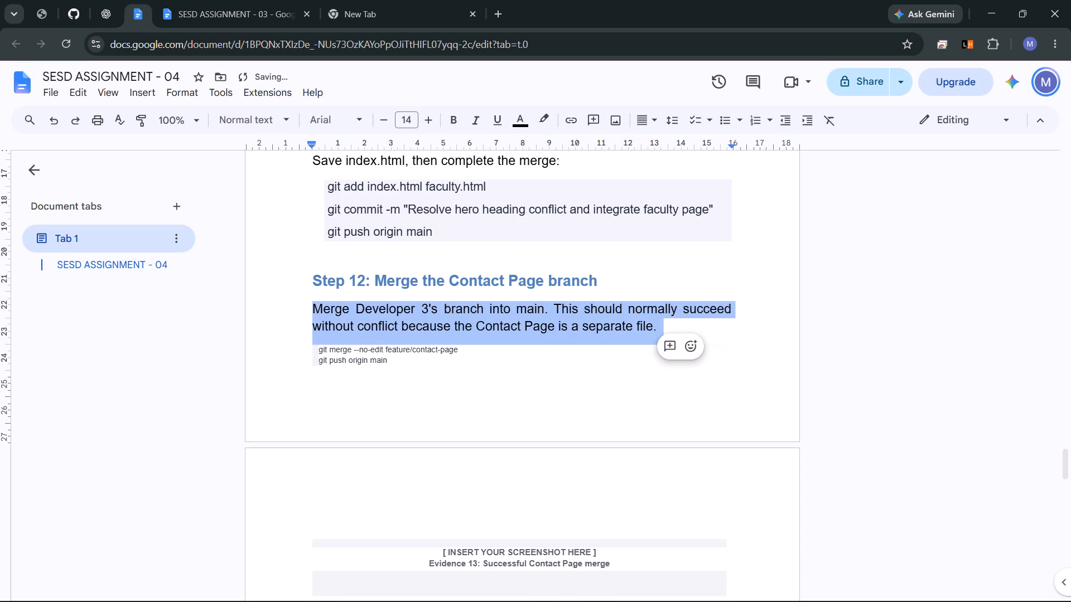
Delete the small git command block and Evidence 13 placeholder below the Step 12 paragraph, and add three line breaks before the Step 13 heading.
{"action": "left_click", "coordinate": [321, 351]}
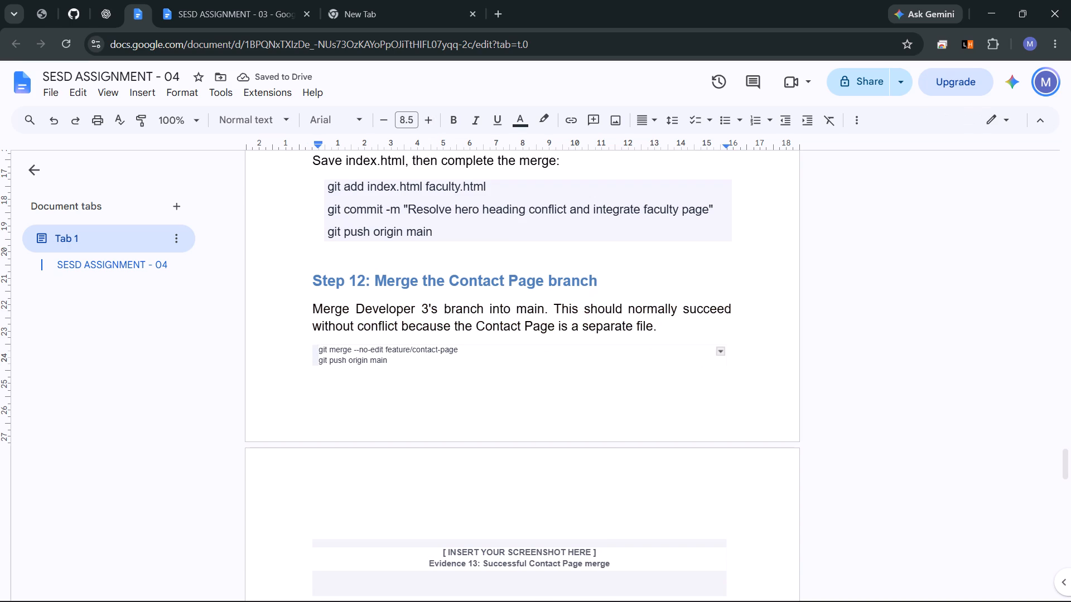
{"action": "key", "text": "shift+Down"}
{"action": "key", "text": "shift+Down"}
{"action": "key", "text": "shift+Right"}
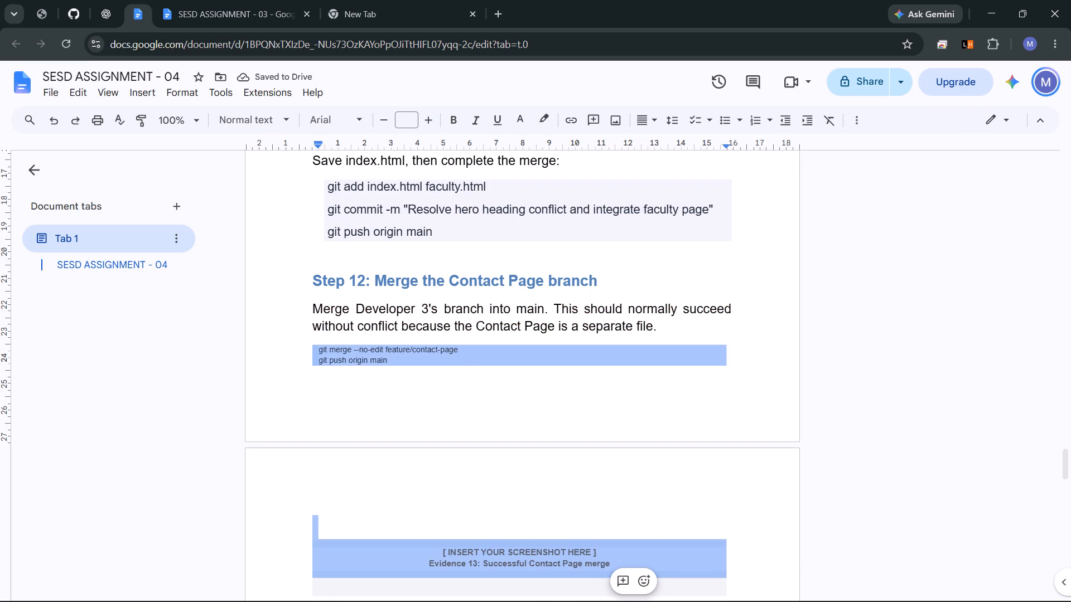
{"action": "key", "text": "Delete"}
{"action": "key", "text": "Return"}
{"action": "key", "text": "Return"}
{"action": "key", "text": "Return"}
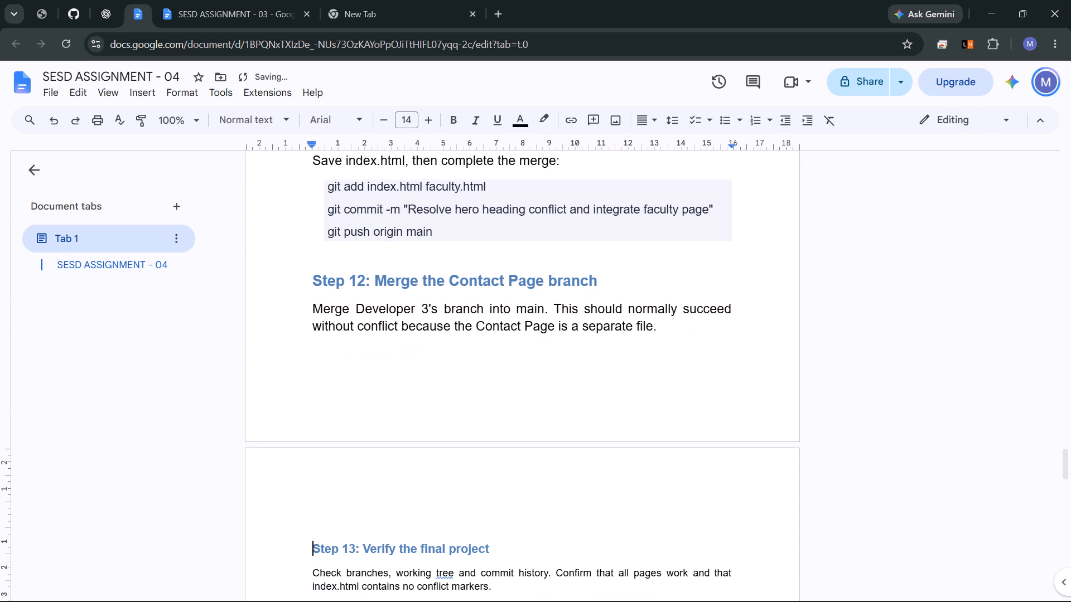
{"action": "key", "text": "Up"}
{"action": "key", "text": "Up"}
{"action": "key", "text": "Up"}
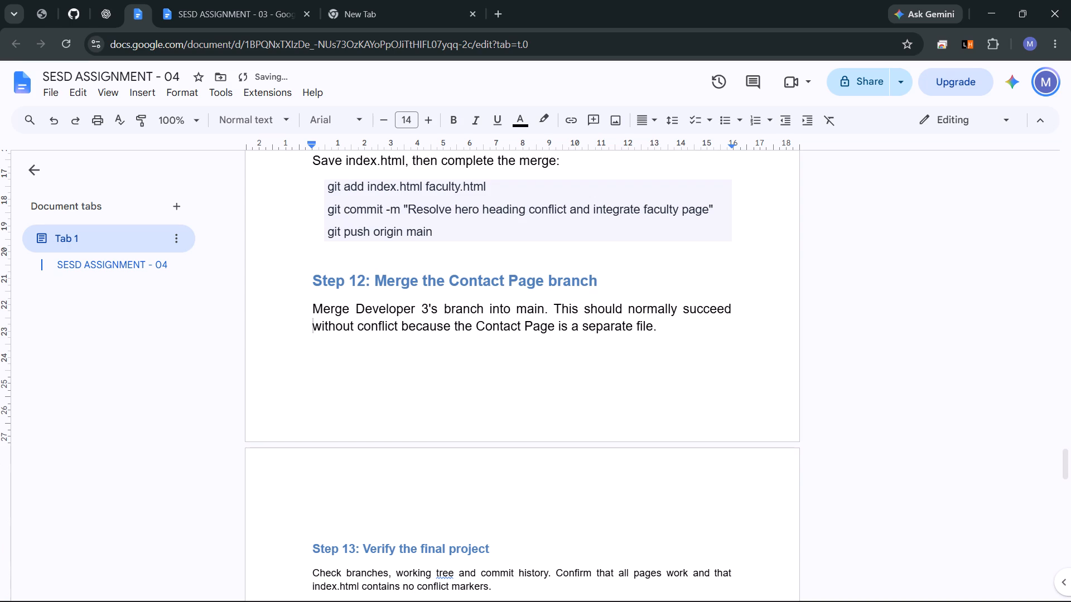
{"action": "key", "text": "Down"}
Copy the shaded three-line git add, commit and push block above Step 12 to the empty line below the Step 12 paragraph.
{"action": "scroll", "coordinate": [321, 351], "scroll_direction": "up", "scroll_amount": 1}
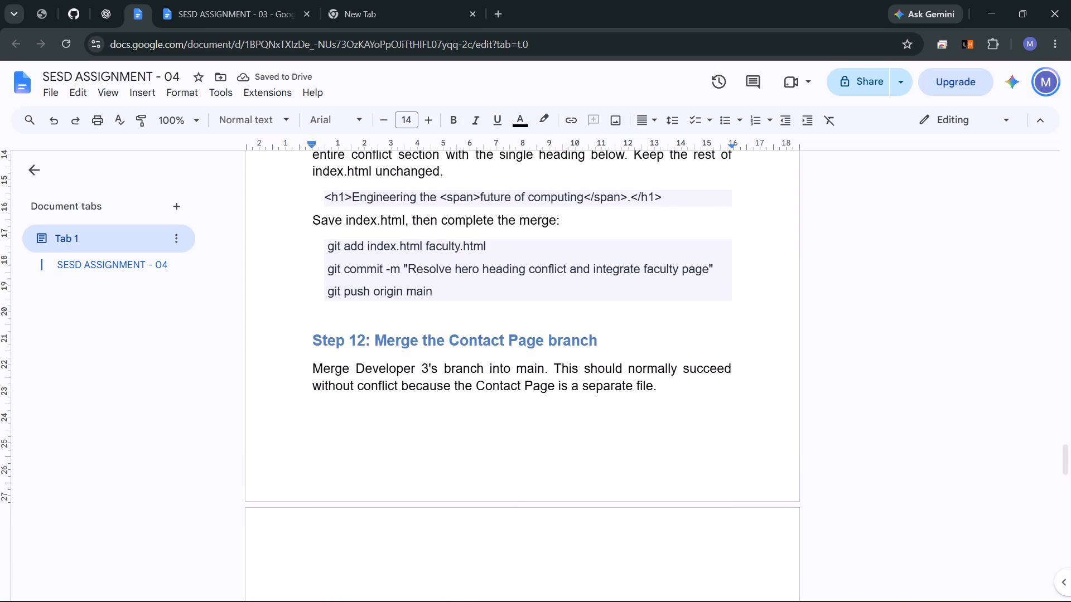
{"action": "left_click", "coordinate": [331, 249]}
{"action": "key", "text": "Left"}
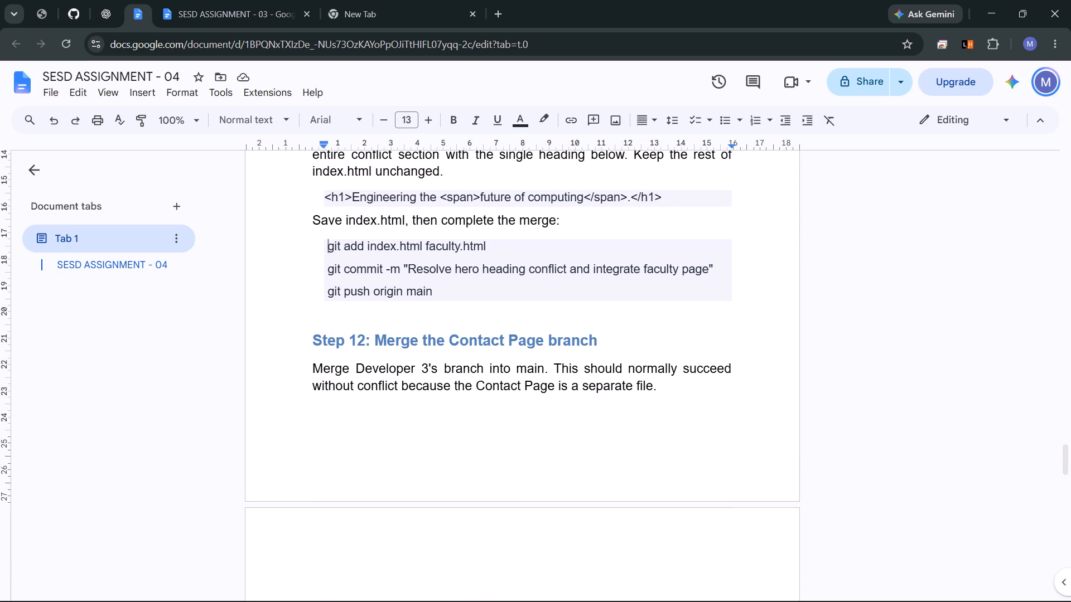
{"action": "key", "text": "shift+Down"}
{"action": "key", "text": "shift+Down"}
{"action": "key", "text": "shift+Down"}
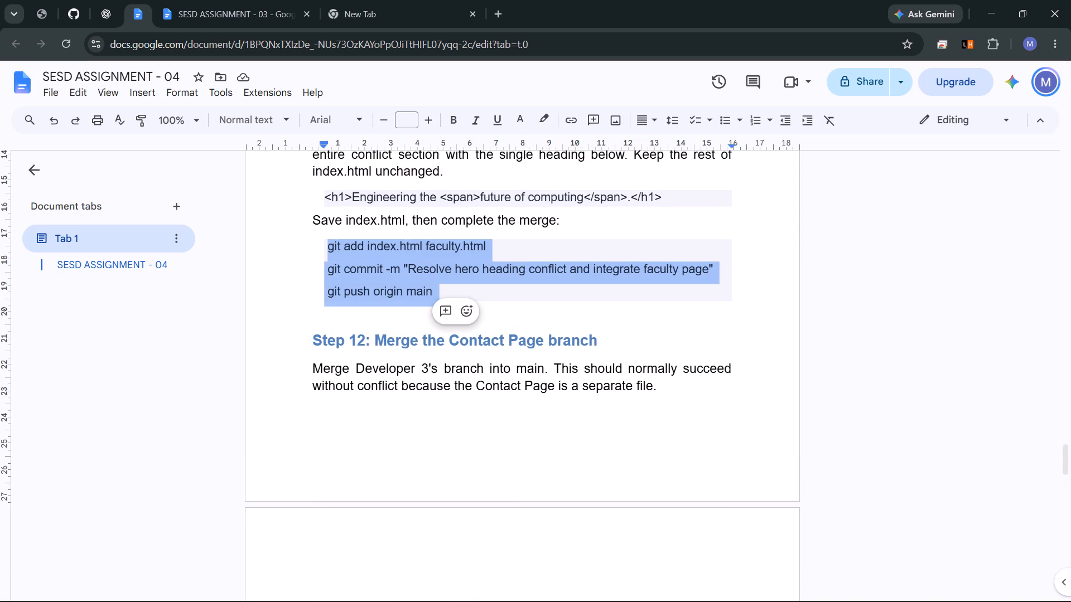
{"action": "key", "text": "ctrl+c"}
{"action": "left_click", "coordinate": [323, 410]}
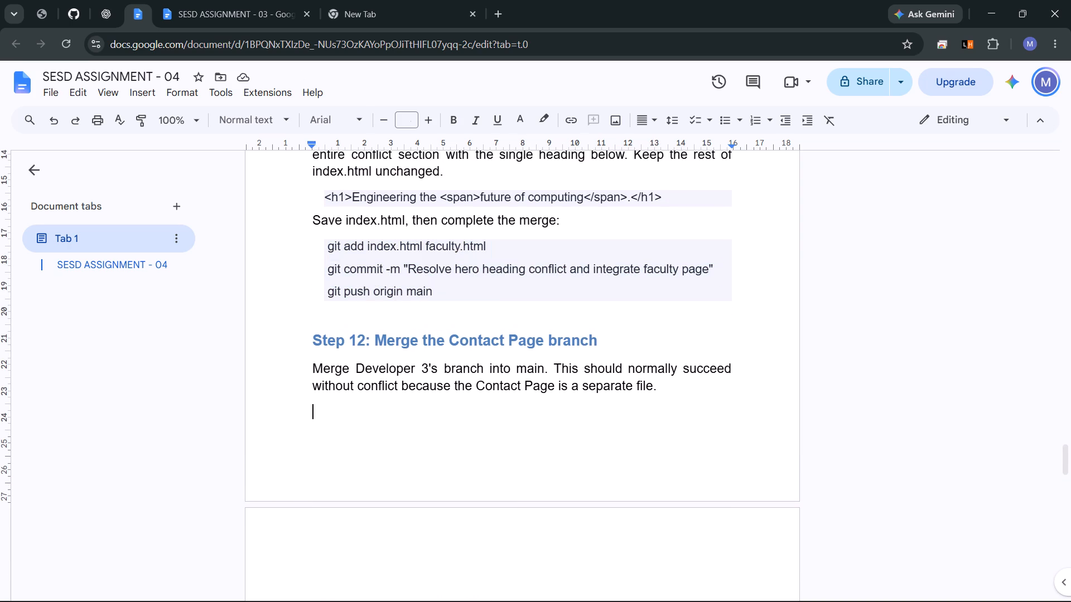
{"action": "key", "text": "ctrl+v"}
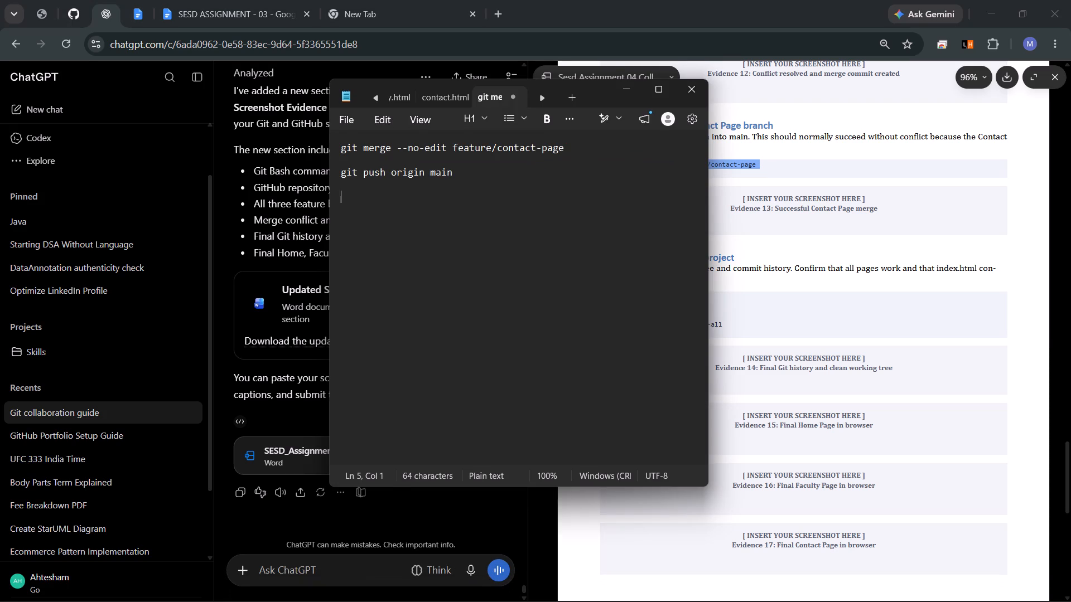
{"action": "key", "text": "BackSpace"}
{"action": "key", "text": "BackSpace"}
{"action": "key", "text": "Up"}
{"action": "key", "text": "BackSpace"}
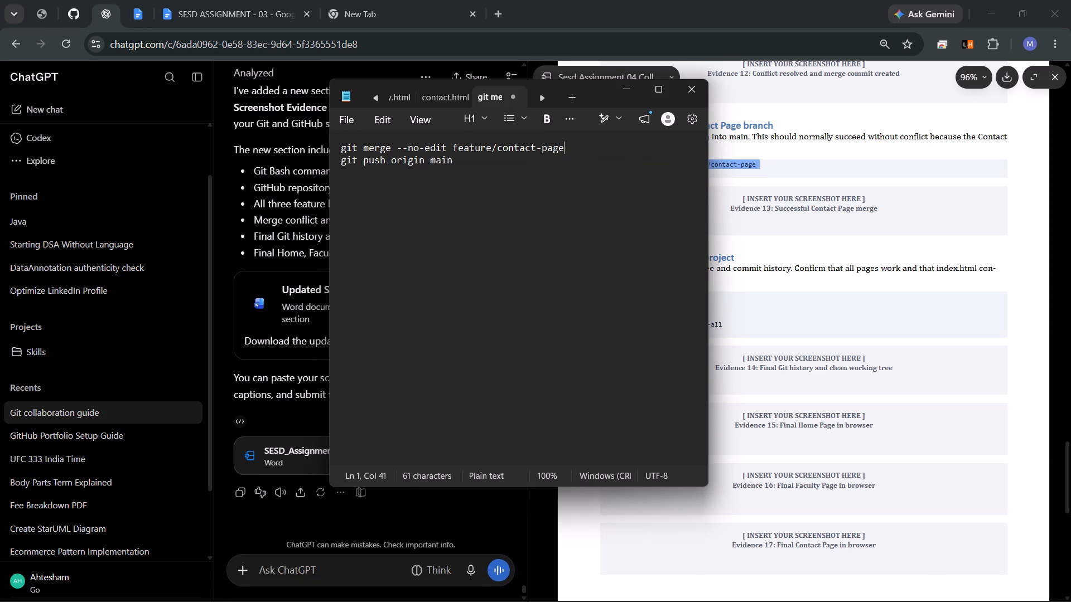
Replace the selected Step 12 block in Google Docs with Notepad's git merge and git push commands, without a trailing shaded blank line.
{"action": "left_click", "coordinate": [340, 149]}
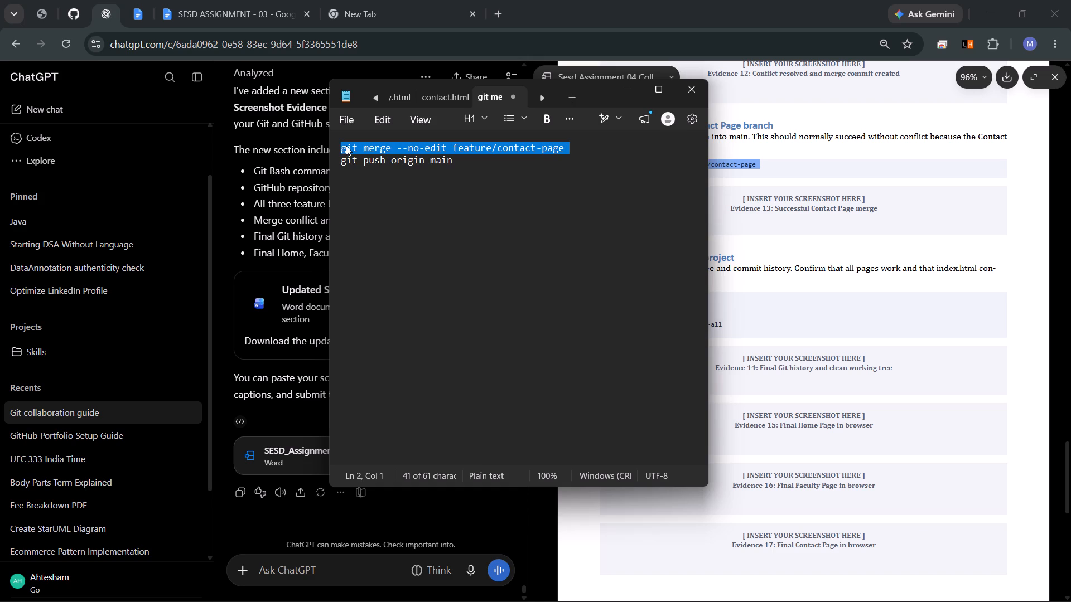
{"action": "left_click", "coordinate": [343, 146]}
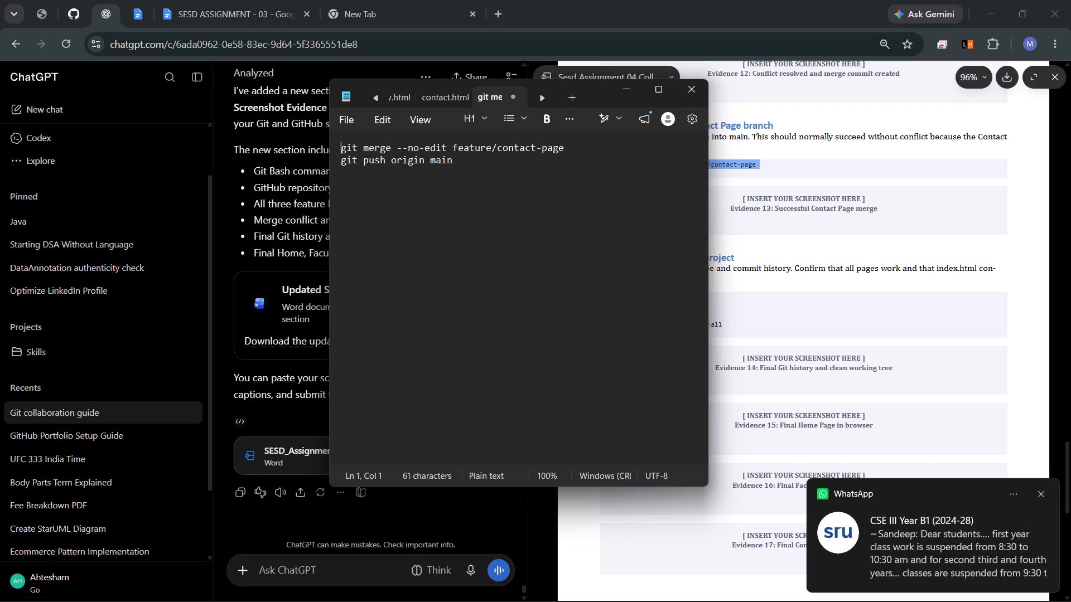
{"action": "key", "text": "shift+Down"}
{"action": "key", "text": "shift+Down"}
{"action": "key", "text": "ctrl+c"}
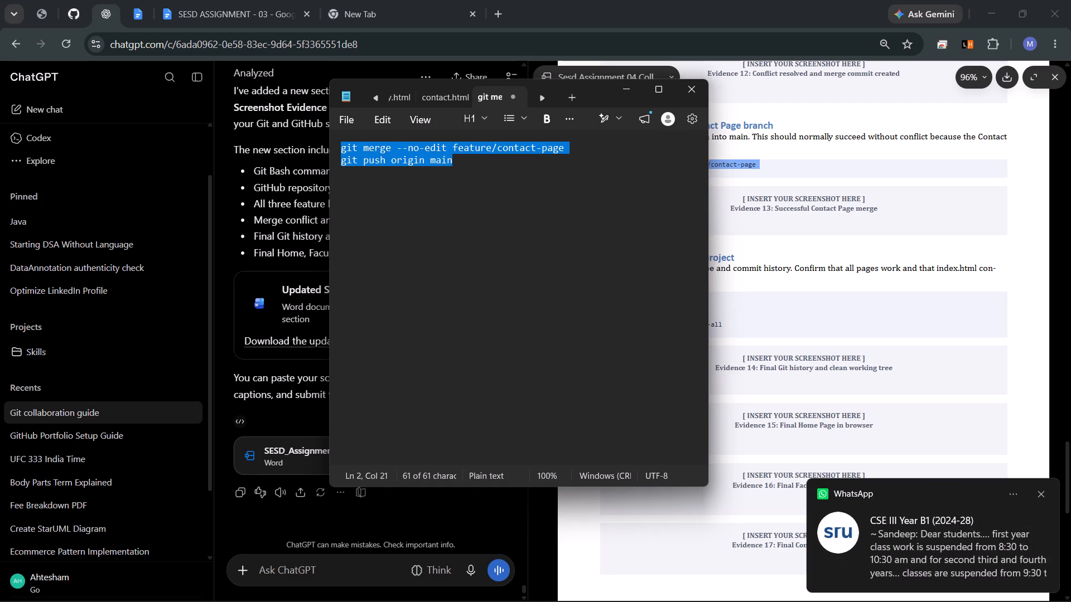
{"action": "left_click", "coordinate": [146, 7]}
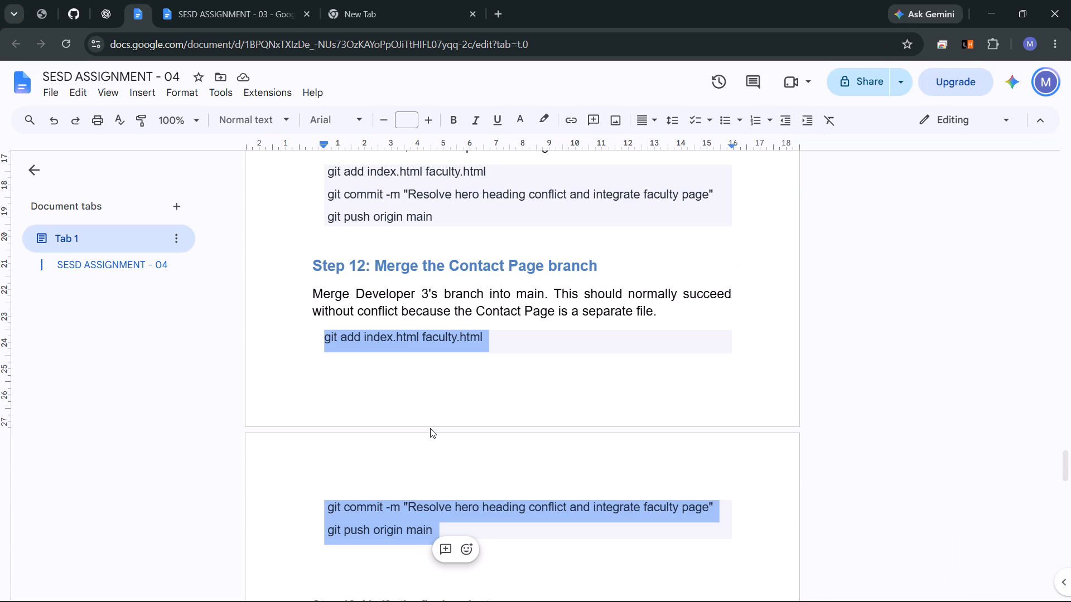
{"action": "key", "text": "ctrl+v"}
{"action": "key", "text": "BackSpace"}
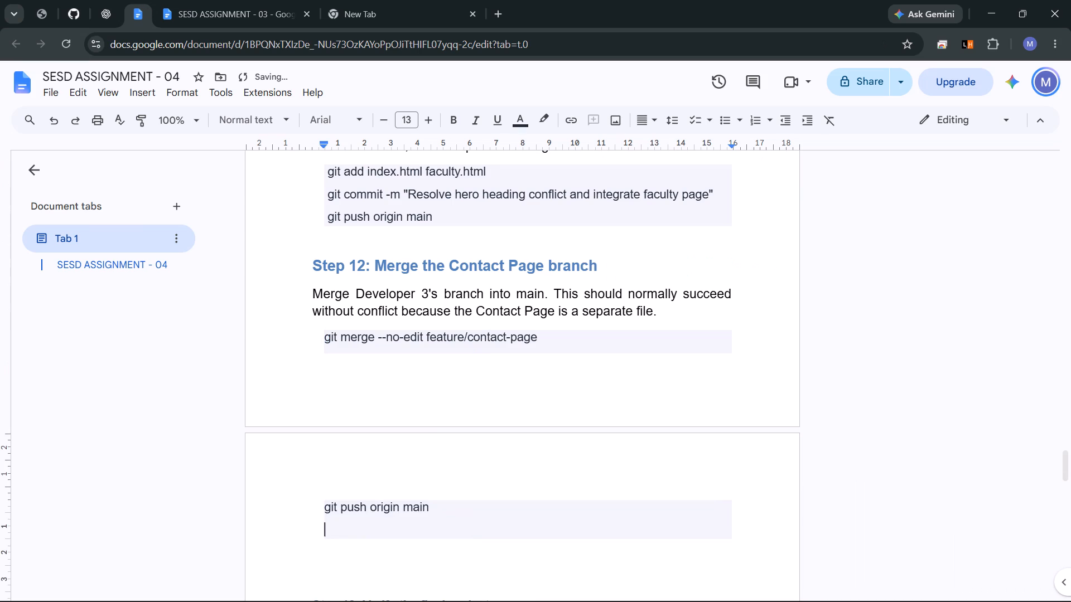
{"action": "key", "text": "BackSpace"}
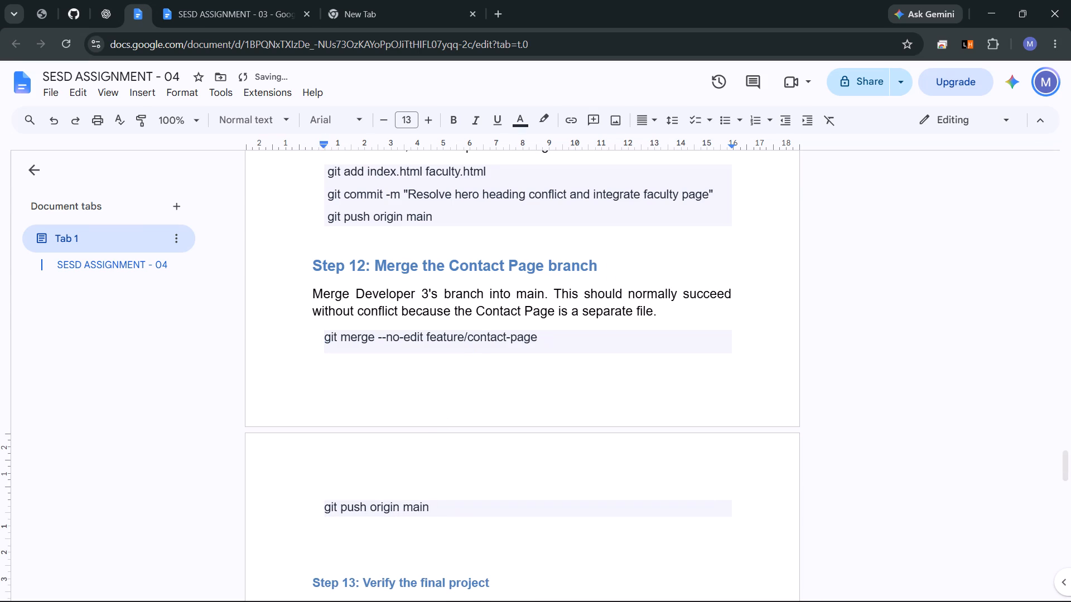
Insert one leading space before the git merge and git push lines in the Step 12 shaded block.
{"action": "left_click", "coordinate": [325, 339]}
{"action": "key", "text": "space"}
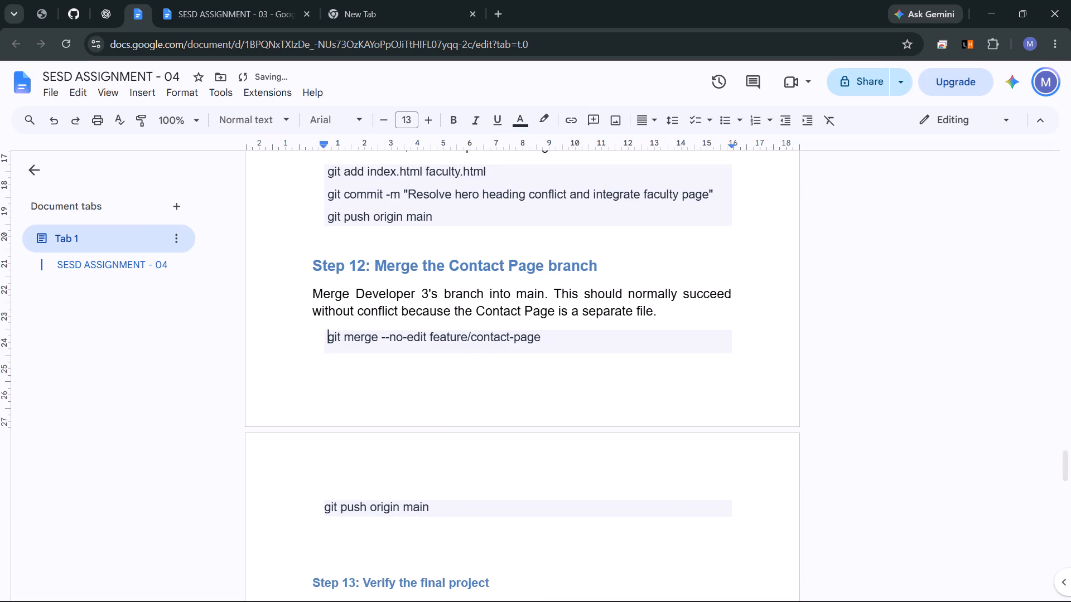
{"action": "left_click", "coordinate": [326, 508]}
{"action": "key", "text": "space"}
{"action": "scroll", "coordinate": [326, 508], "scroll_direction": "down", "scroll_amount": 5}
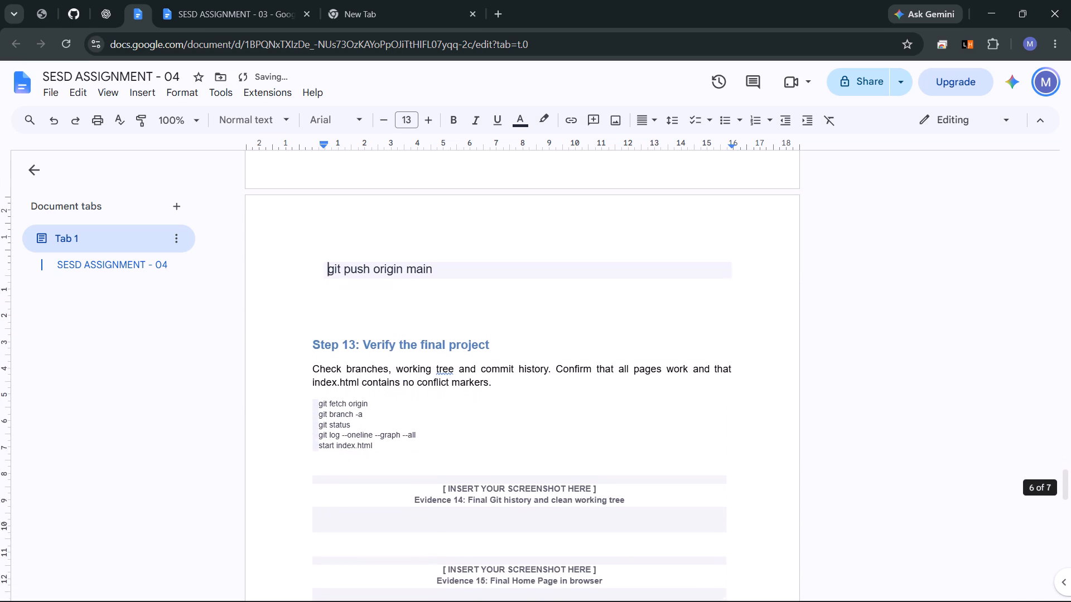
{"action": "scroll", "coordinate": [326, 508], "scroll_direction": "down", "scroll_amount": 1}
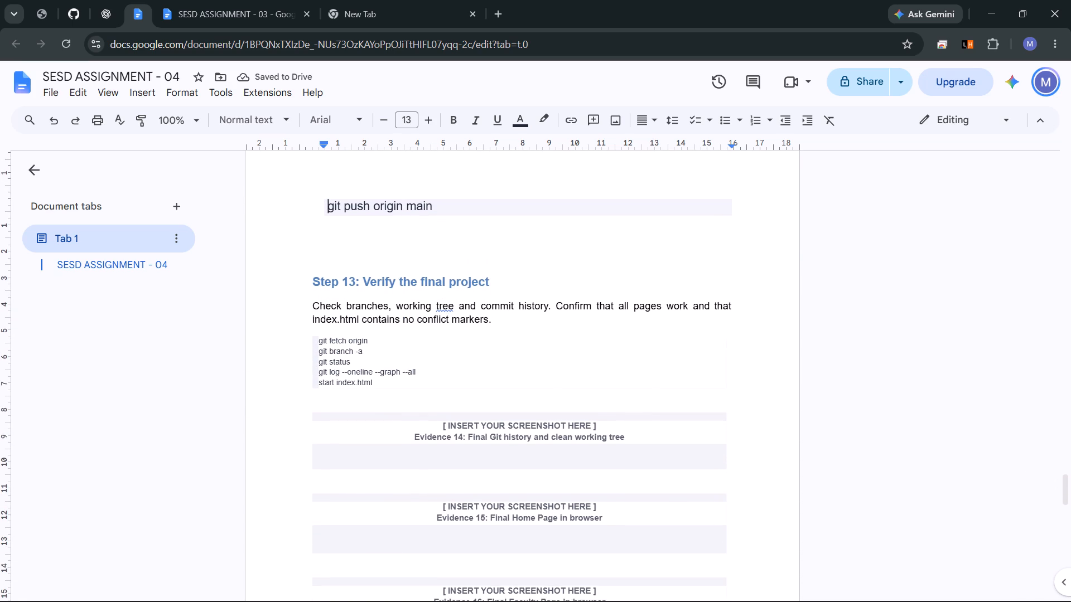
Remove the extra blank line above the Step 13 heading and set the heading's font size to 16.
{"action": "left_click", "coordinate": [312, 257]}
{"action": "key", "text": "BackSpace"}
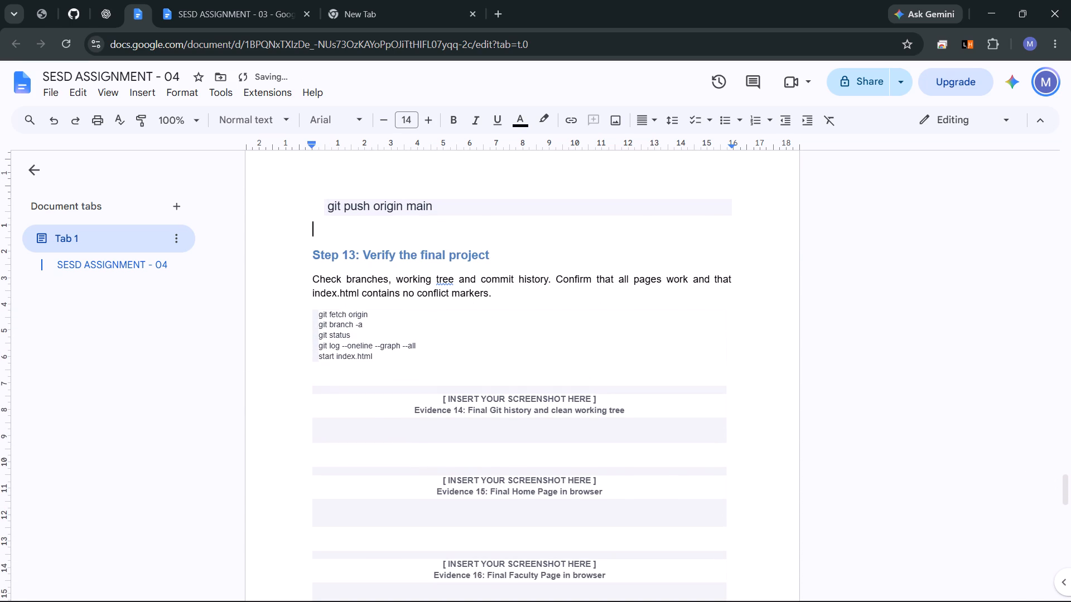
{"action": "left_click", "coordinate": [313, 255]}
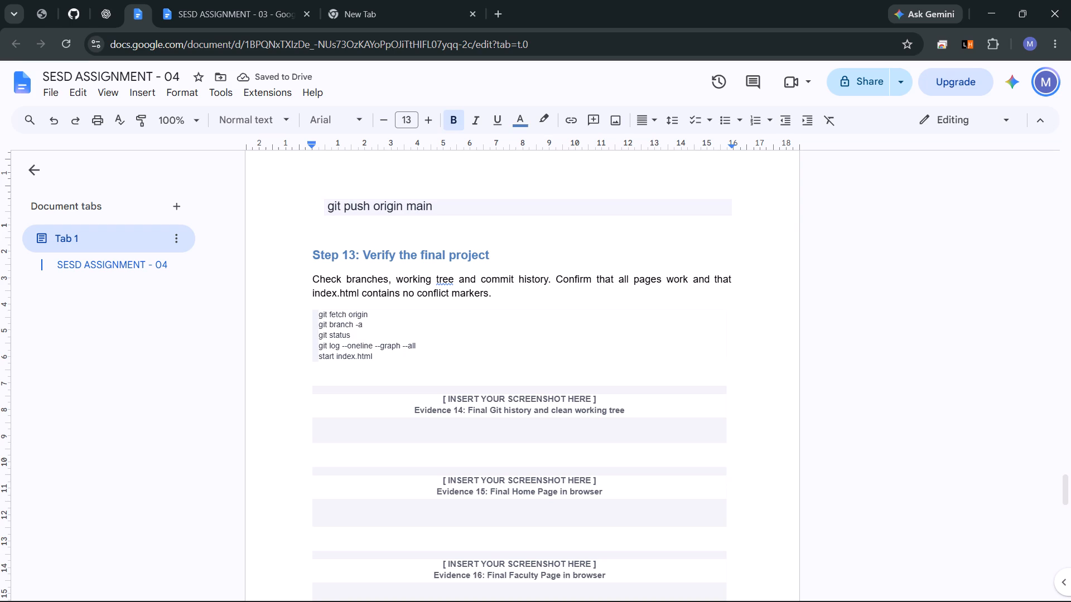
{"action": "key", "text": "shift+Down"}
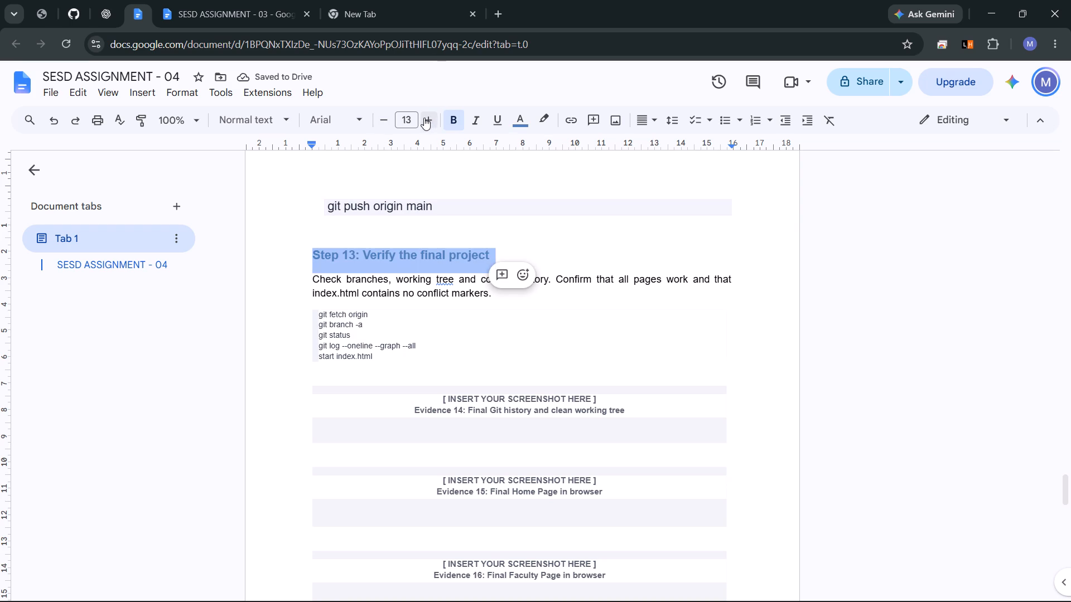
{"action": "double_click", "coordinate": [424, 118]}
{"action": "left_click", "coordinate": [424, 118]}
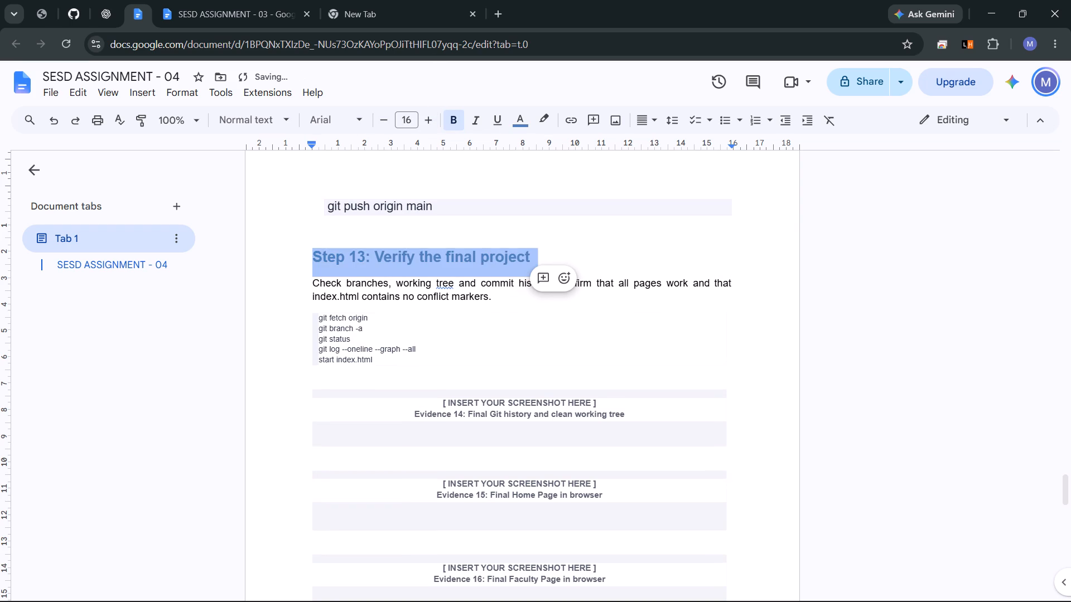
Set the font size of the Step 13 paragraph about checking branches, working tree and commit history to 14.
{"action": "left_click", "coordinate": [315, 283]}
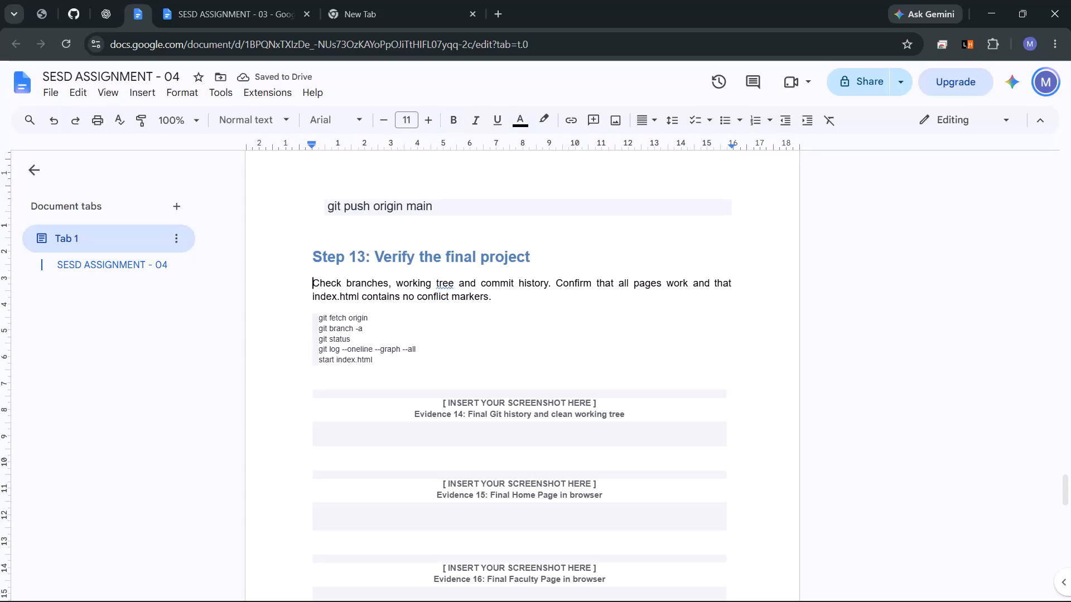
{"action": "key", "text": "shift+Down"}
{"action": "key", "text": "shift+Down"}
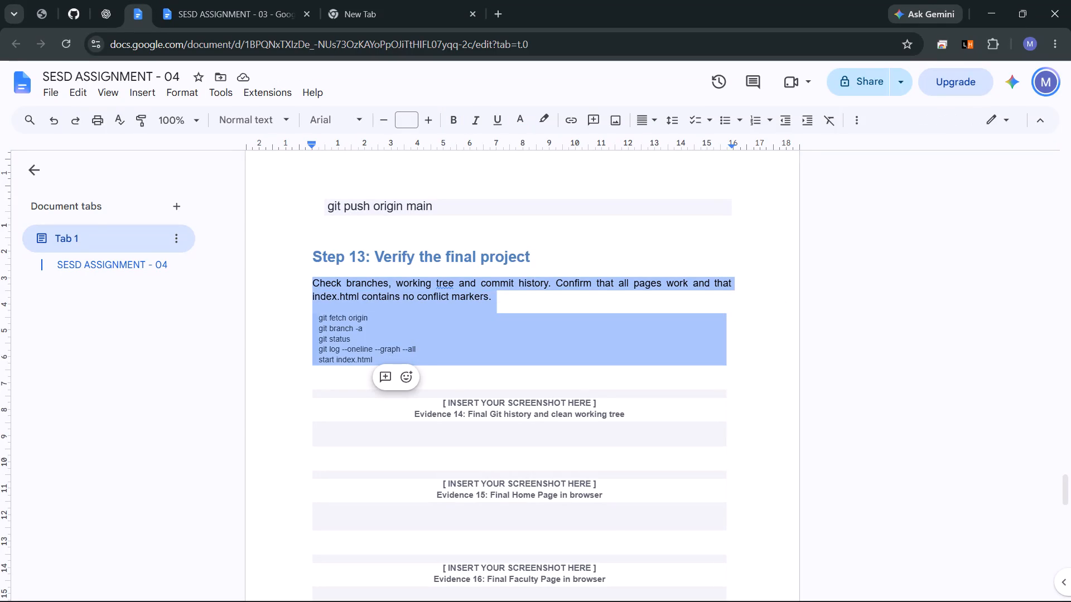
{"action": "key", "text": "shift+Left"}
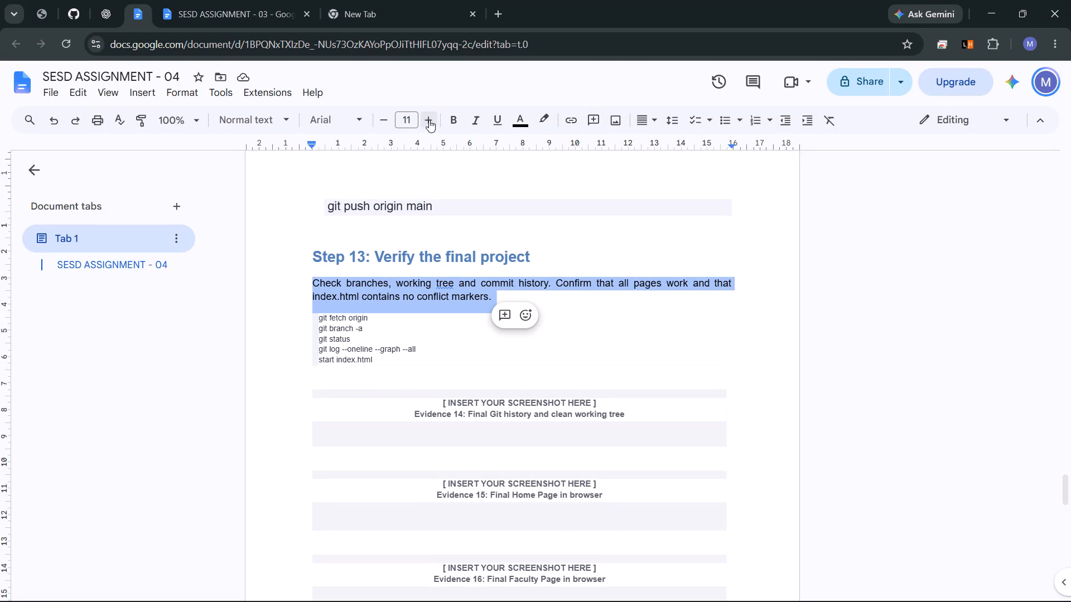
{"action": "triple_click", "coordinate": [429, 120]}
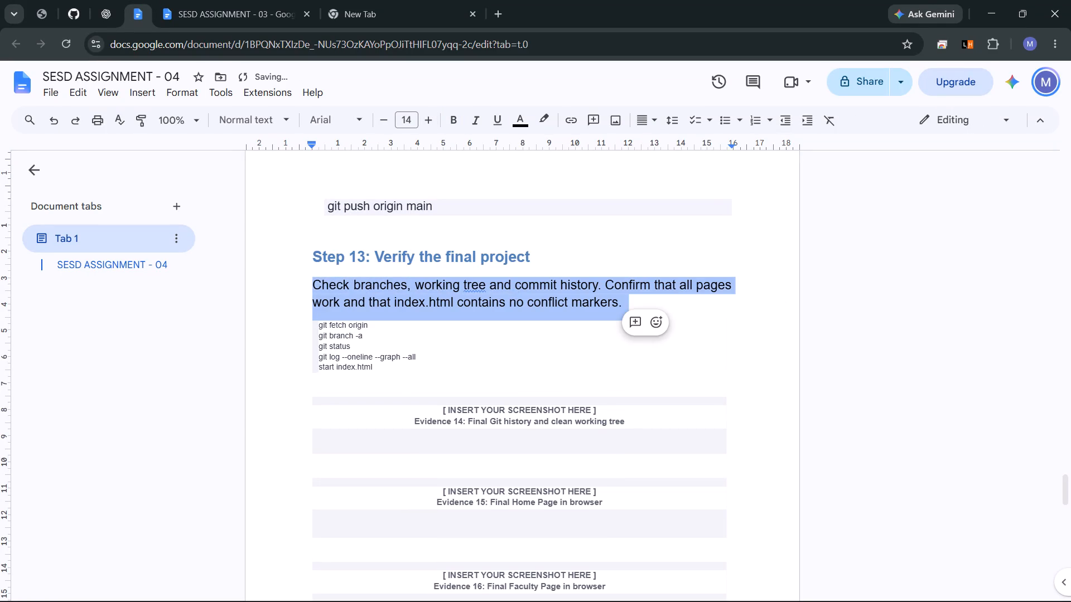
Delete the small Step 13 command block together with the Evidence 14 to 17 screenshot placeholders, up to the section 4 heading.
{"action": "left_click", "coordinate": [318, 327]}
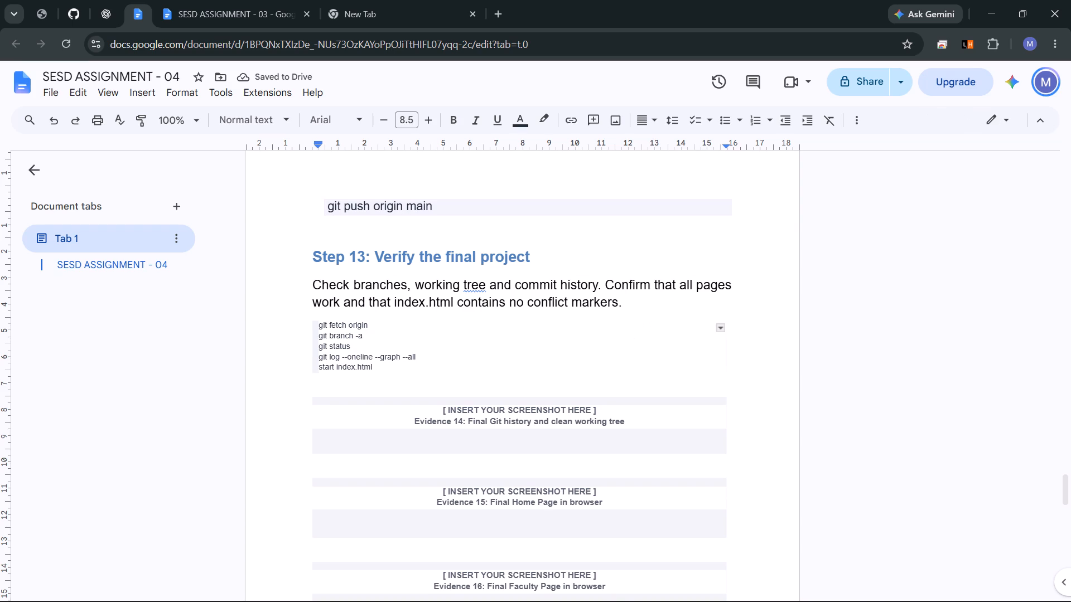
{"action": "key", "text": "shift+Down"}
{"action": "key", "text": "shift+Down"}
{"action": "key", "text": "shift+Down"}
{"action": "key", "text": "shift+Down"}
{"action": "key", "text": "shift+Down"}
{"action": "key", "text": "shift+Down"}
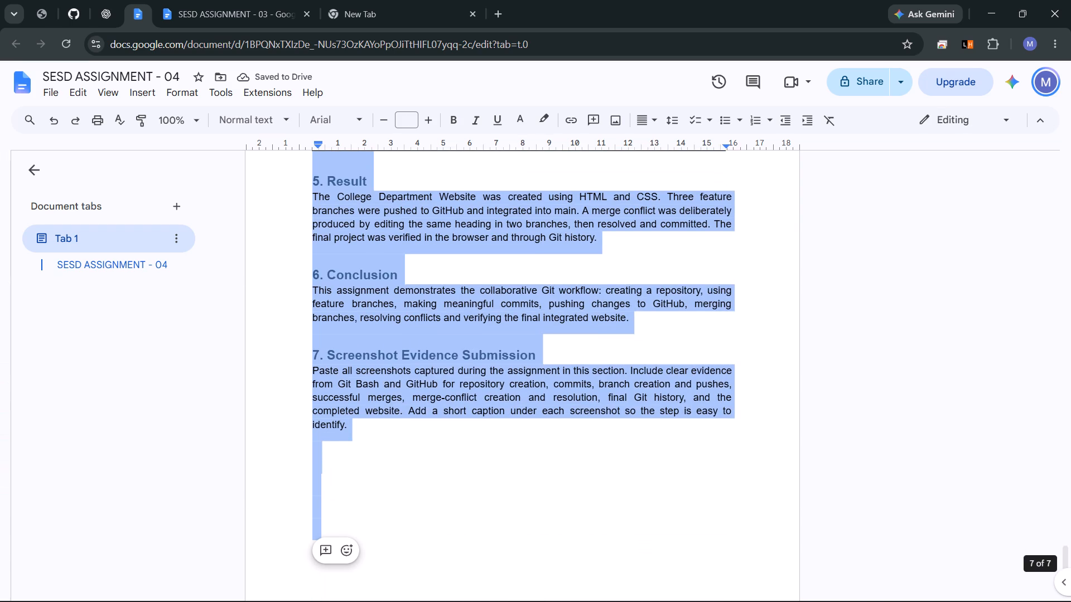
{"action": "key", "text": "shift+Up"}
{"action": "key", "text": "shift+Up"}
{"action": "key", "text": "shift+Up"}
{"action": "key", "text": "shift+Up"}
{"action": "key", "text": "shift+Up"}
{"action": "key", "text": "shift+Up"}
{"action": "key", "text": "shift+Up"}
{"action": "key", "text": "shift+Up"}
{"action": "key", "text": "shift+Up"}
{"action": "key", "text": "shift+Up"}
{"action": "key", "text": "shift+Up"}
{"action": "key", "text": "shift+Up"}
{"action": "key", "text": "shift+Up"}
{"action": "key", "text": "shift+Up"}
{"action": "key", "text": "shift+Up"}
{"action": "key", "text": "shift+Up"}
{"action": "key", "text": "shift+Up"}
{"action": "key", "text": "shift+Up"}
{"action": "key", "text": "shift+Up"}
{"action": "key", "text": "shift+Up"}
{"action": "key", "text": "shift+Up"}
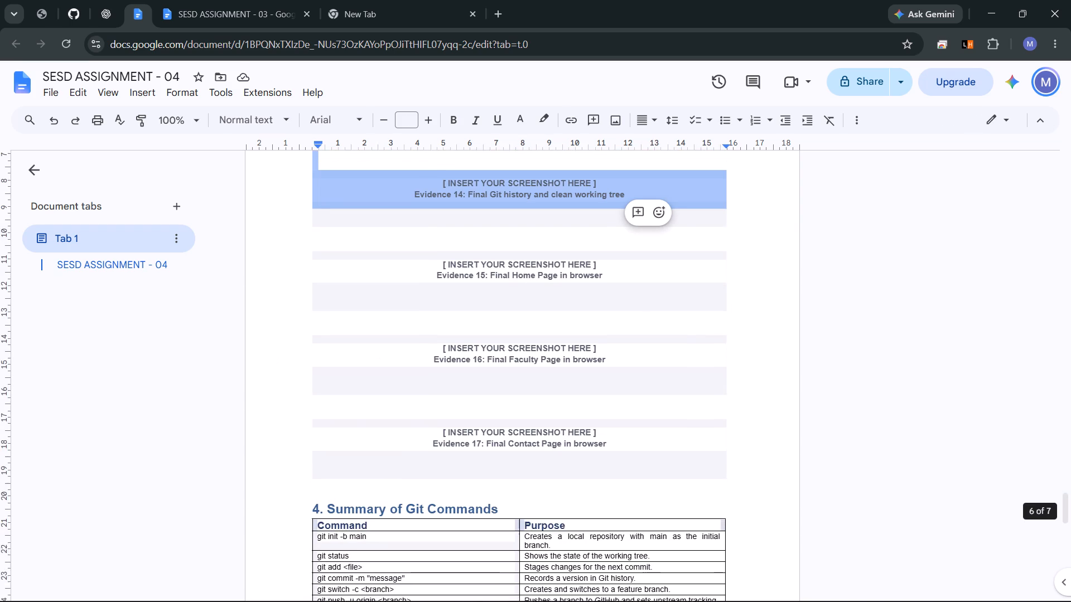
{"action": "key", "text": "shift+Down"}
{"action": "key", "text": "shift+Right"}
{"action": "key", "text": "shift+Right"}
{"action": "key", "text": "shift+Right"}
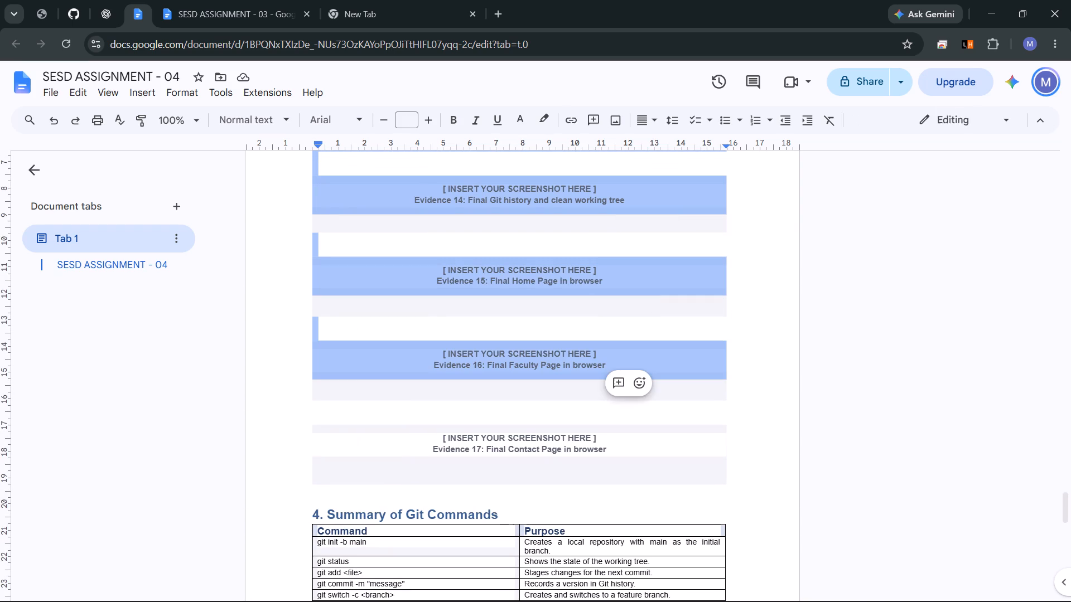
{"action": "key", "text": "shift+Right"}
{"action": "key", "text": "shift+Right"}
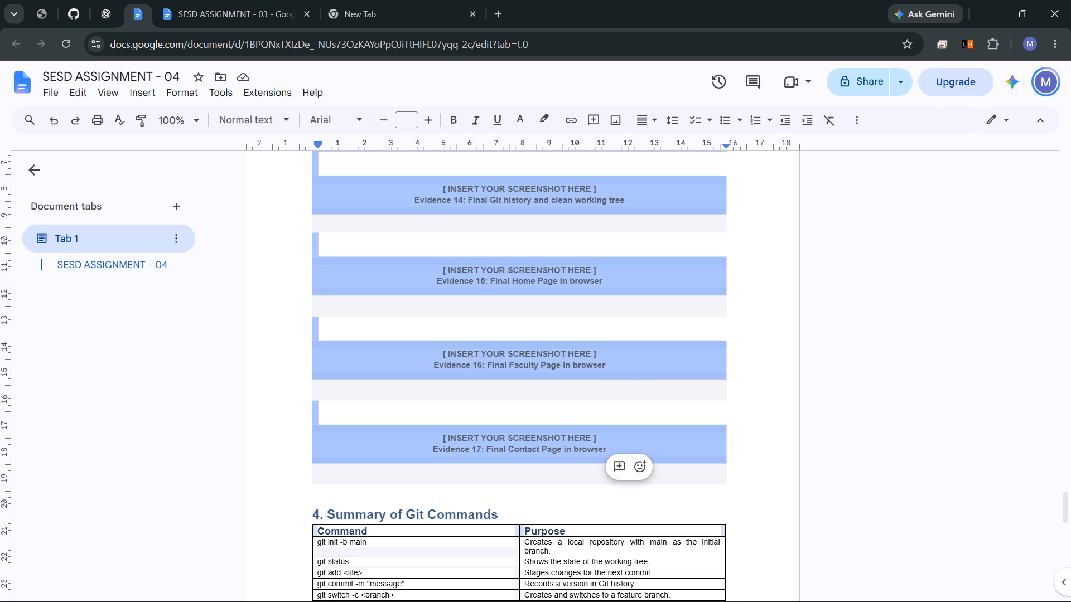
{"action": "key", "text": "Delete"}
Insert several blank lines between the Step 13 paragraph and the Summary of Git Commands heading, and return to the first one.
{"action": "key", "text": "Return"}
{"action": "key", "text": "Return"}
{"action": "key", "text": "Return"}
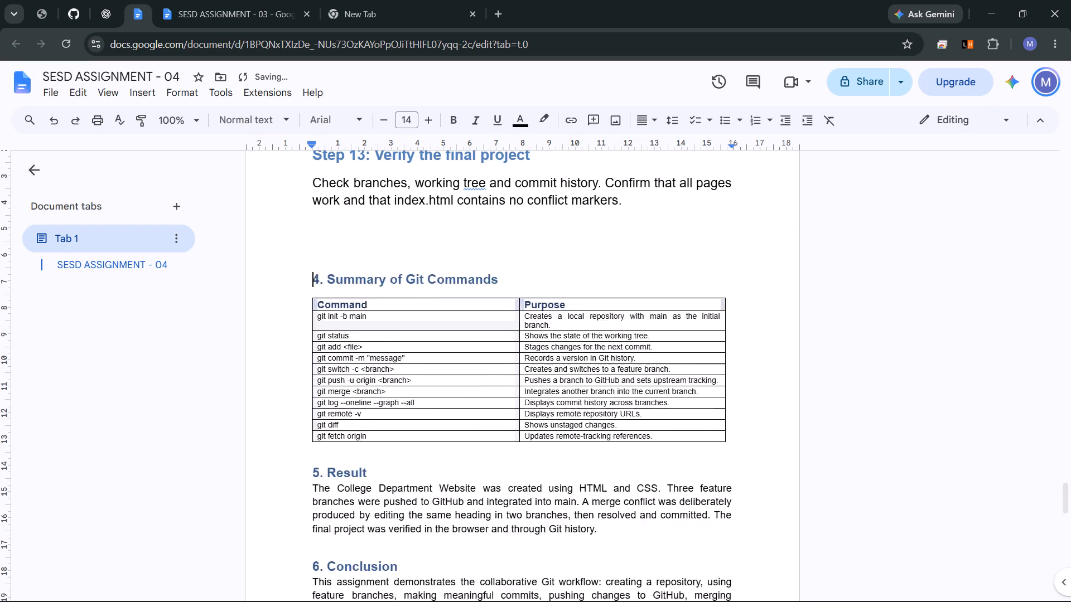
{"action": "key", "text": "Return"}
{"action": "key", "text": "Return"}
{"action": "key", "text": "Up"}
{"action": "key", "text": "Up"}
{"action": "key", "text": "Up"}
{"action": "key", "text": "Up"}
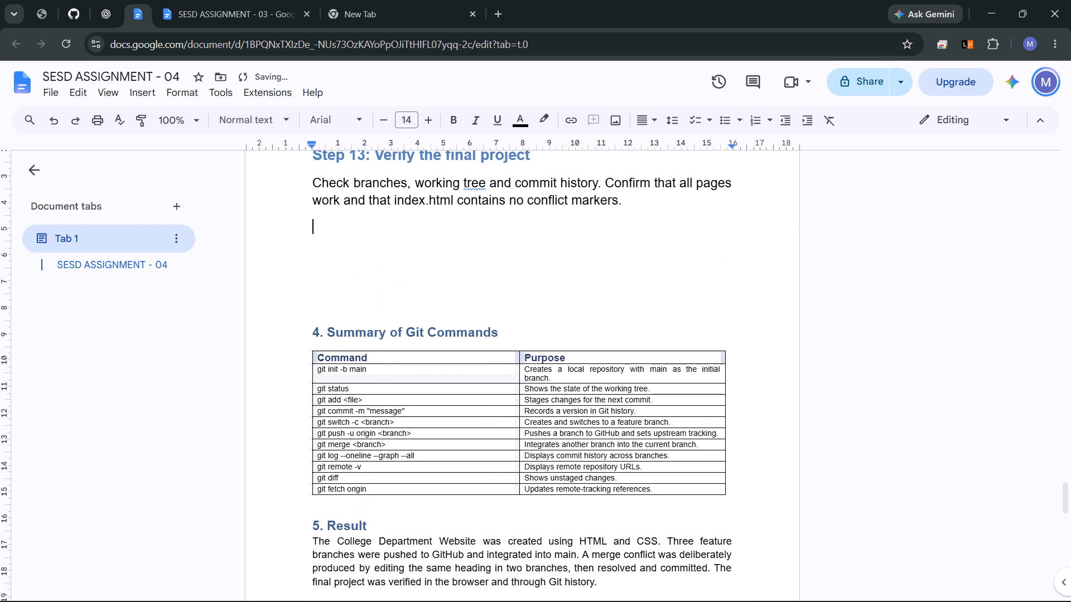
{"action": "scroll", "coordinate": [318, 327], "scroll_direction": "up", "scroll_amount": 3}
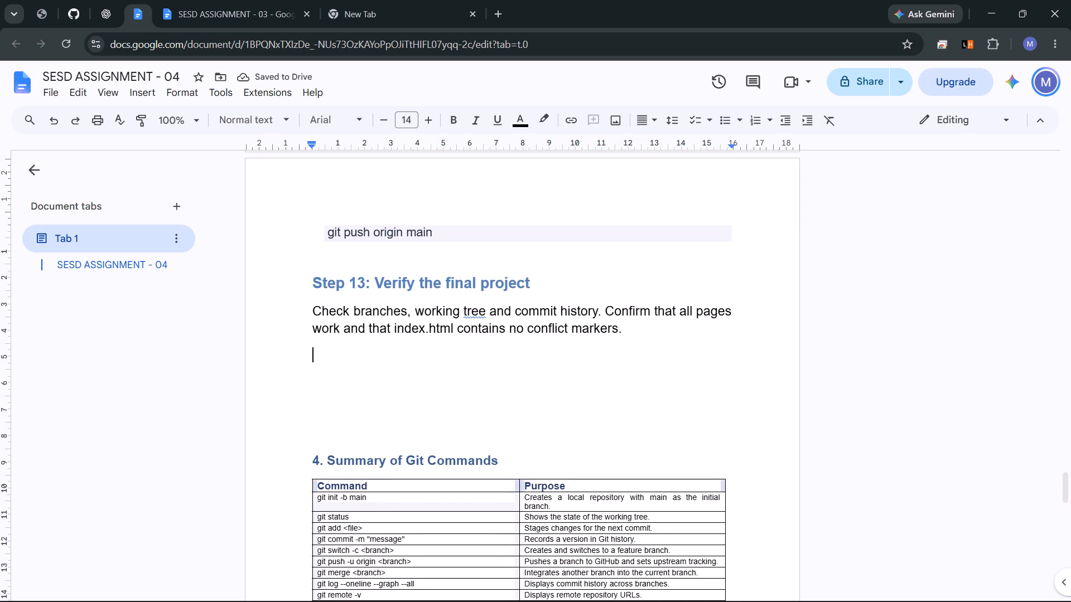
{"action": "left_click", "coordinate": [327, 231]}
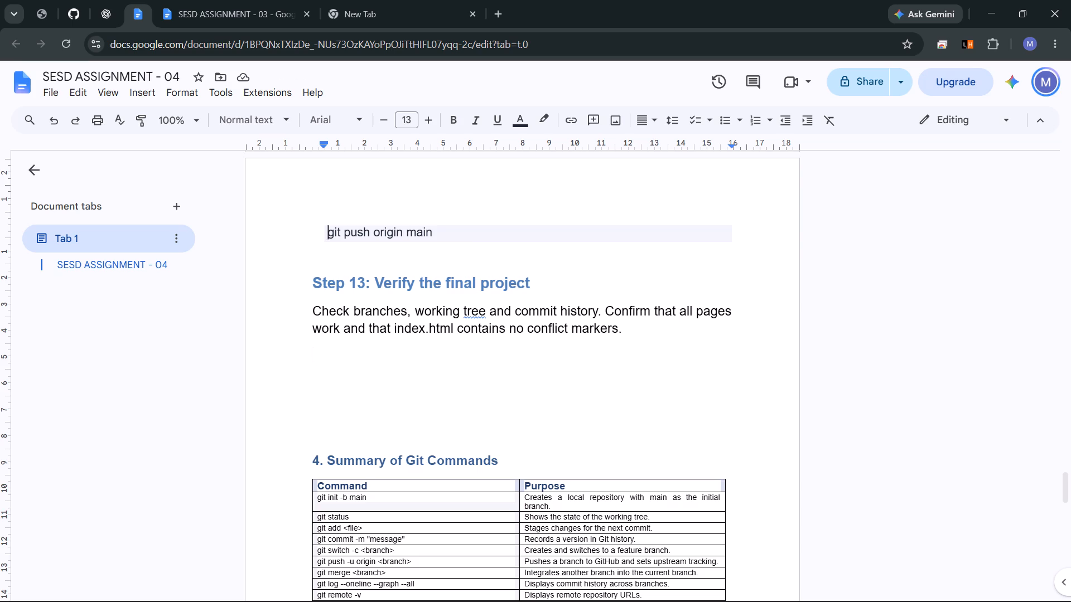
{"action": "key", "text": "shift+Down"}
{"action": "key", "text": "ctrl+c"}
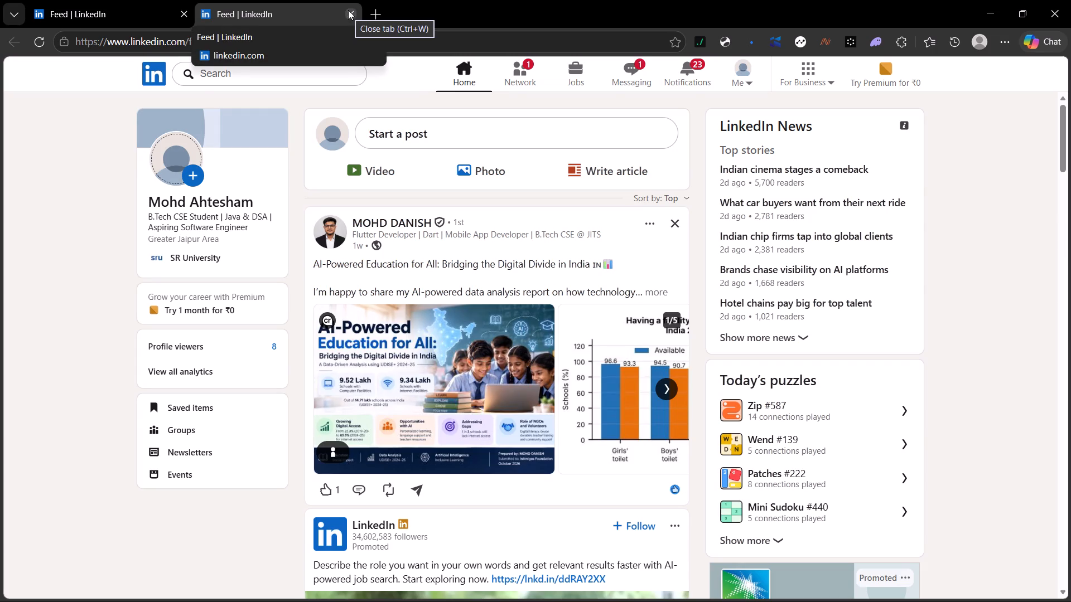
{"action": "left_click", "coordinate": [327, 482]}
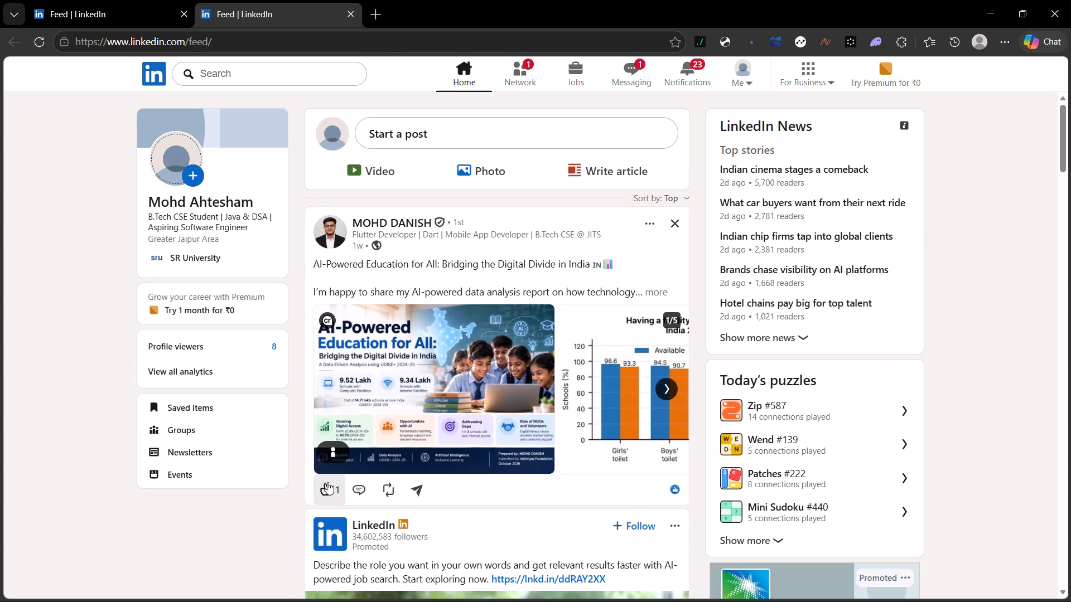
{"action": "left_click", "coordinate": [333, 439]}
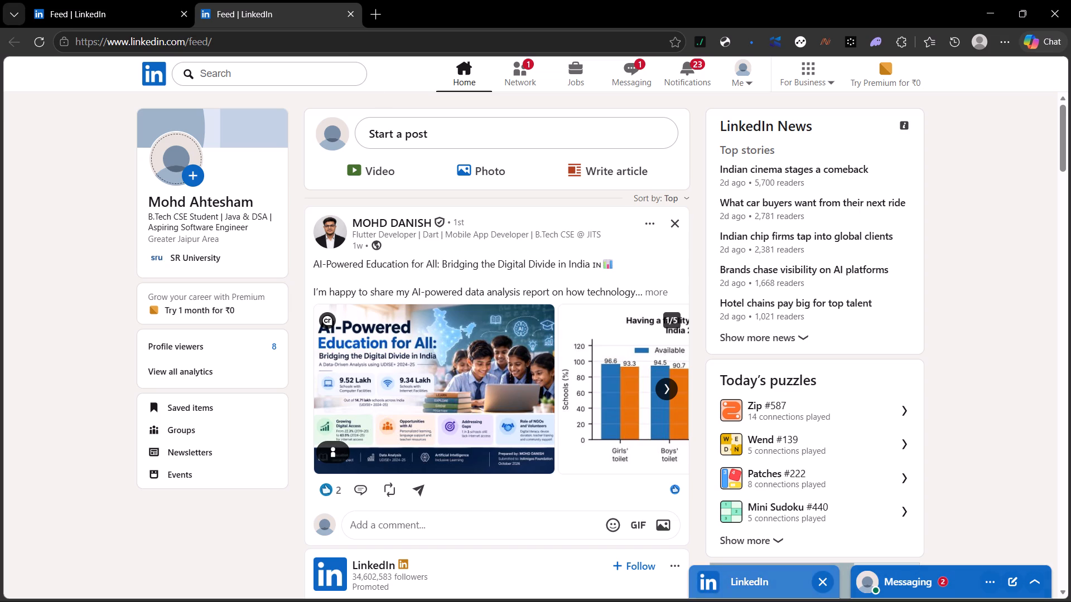
{"action": "left_click", "coordinate": [1053, 0]}
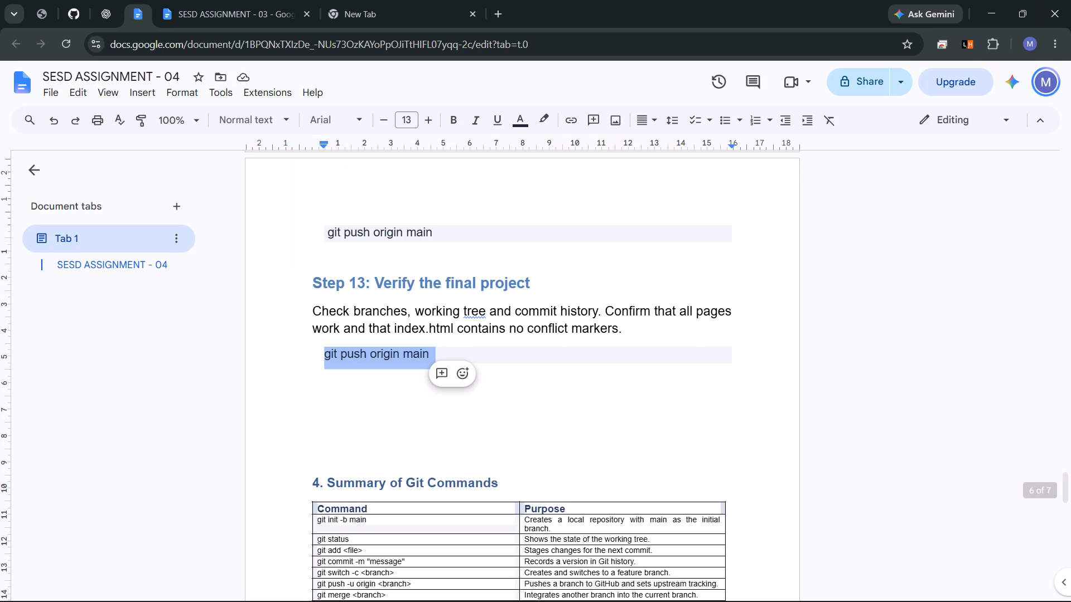
Replace Notepad's text with the four copied Step 13 git commands, without blank lines between them.
{"action": "left_click", "coordinate": [671, 588]}
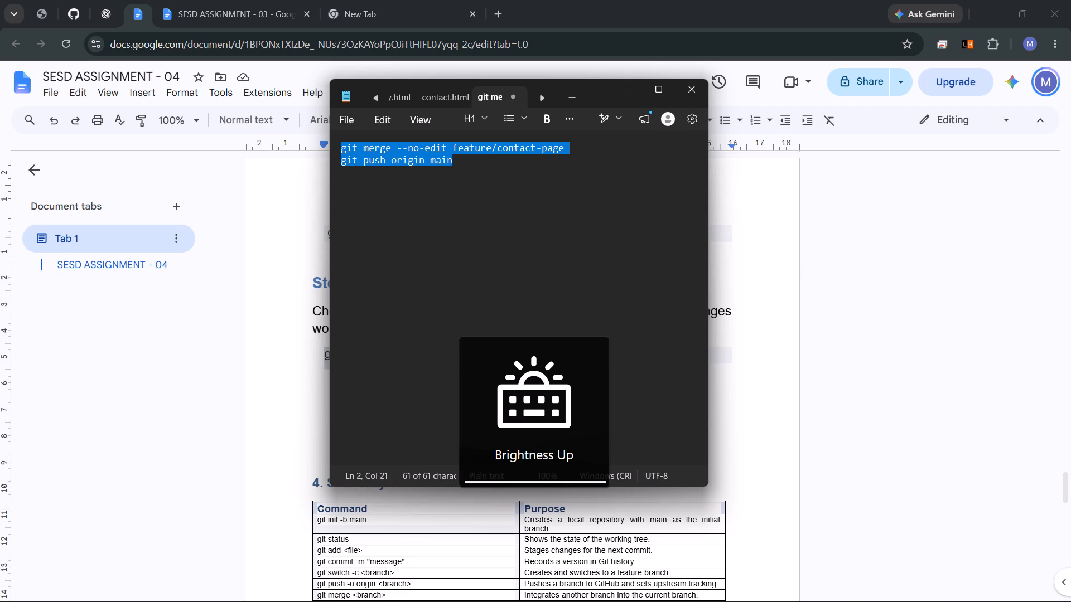
{"action": "key", "text": "ctrl+v"}
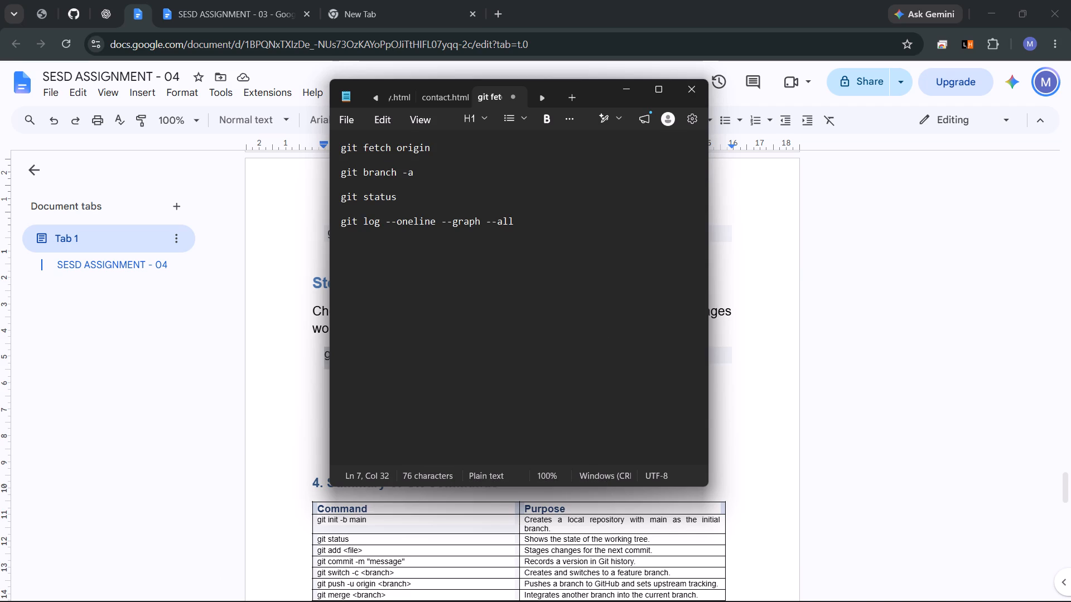
{"action": "key", "text": "Up"}
{"action": "key", "text": "BackSpace"}
{"action": "key", "text": "Up"}
{"action": "key", "text": "BackSpace"}
{"action": "key", "text": "Up"}
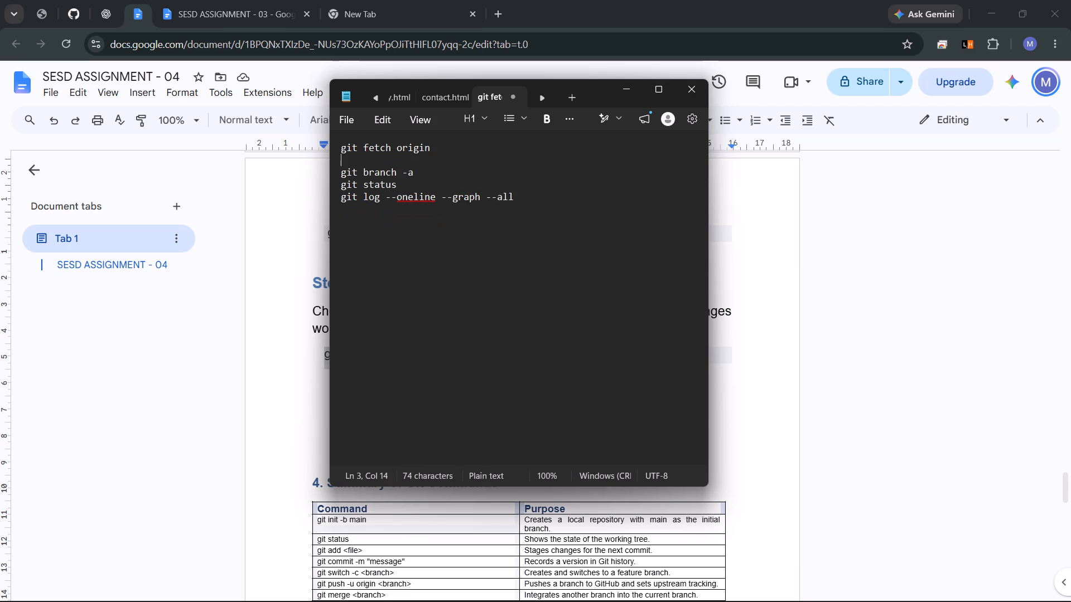
{"action": "key", "text": "BackSpace"}
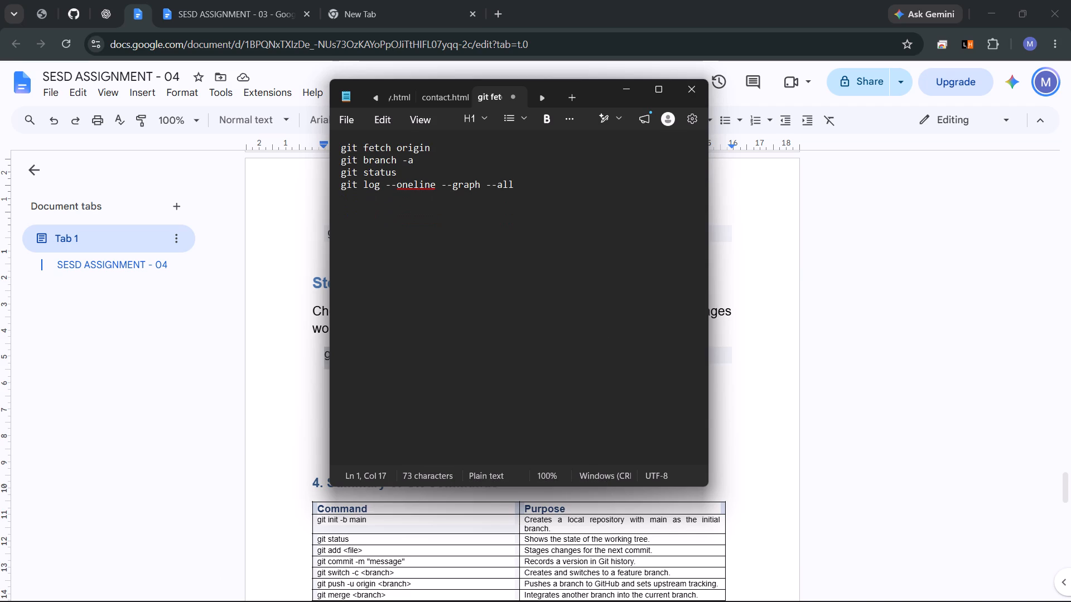
{"action": "left_click", "coordinate": [341, 148]}
Replace the shaded git push origin main line under Step 13 with the four commands from Notepad, without a trailing blank line.
{"action": "key", "text": "shift+Down"}
{"action": "key", "text": "shift+Down"}
{"action": "key", "text": "shift+Down"}
{"action": "key", "text": "shift+Down"}
{"action": "key", "text": "ctrl+c"}
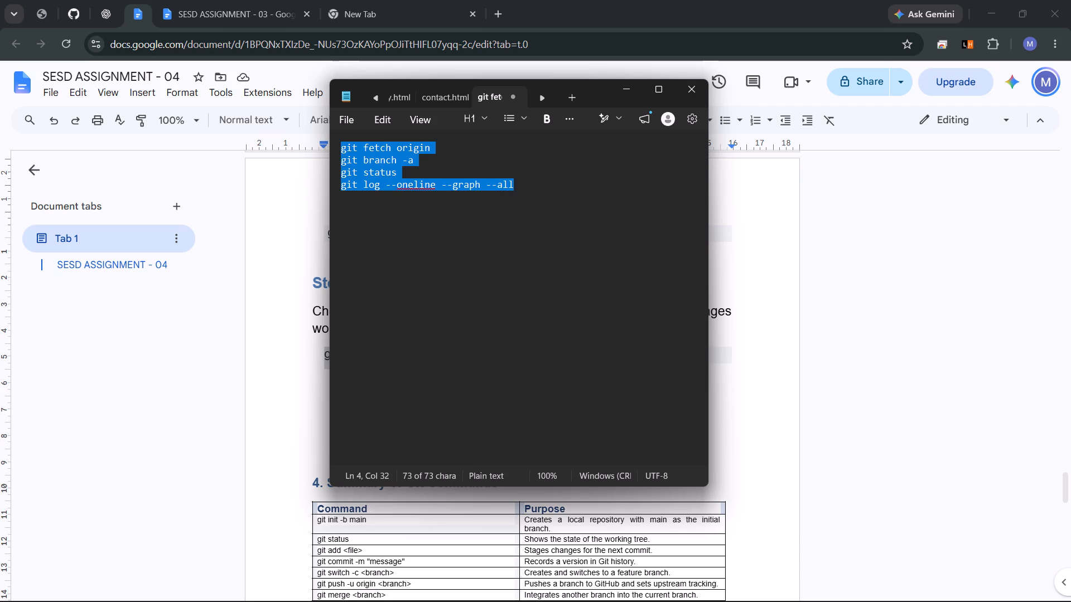
{"action": "left_click", "coordinate": [759, 435]}
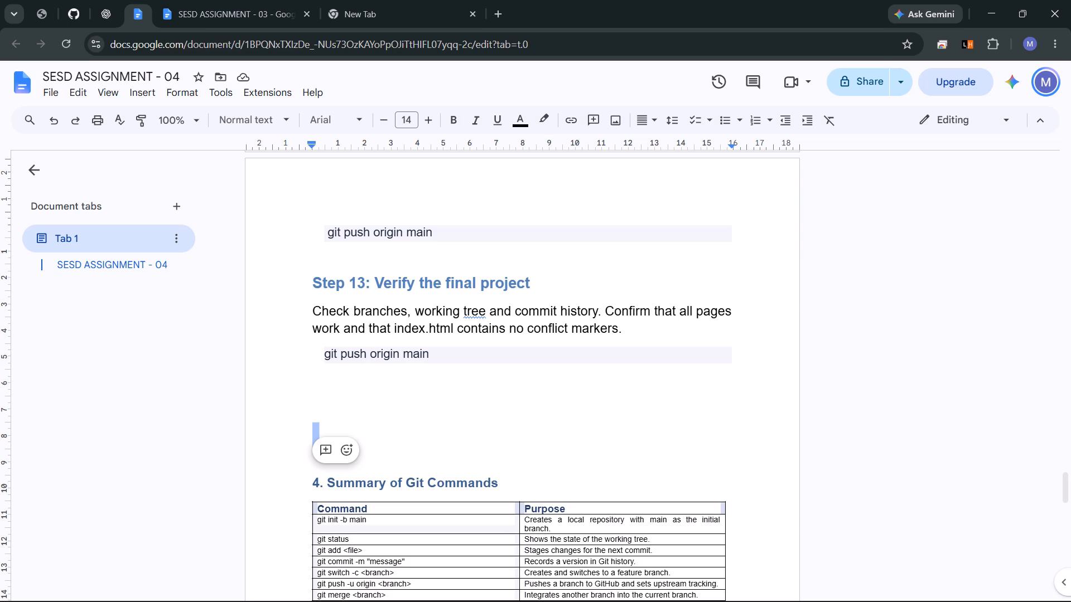
{"action": "left_click", "coordinate": [326, 352]}
{"action": "key", "text": "shift+Down"}
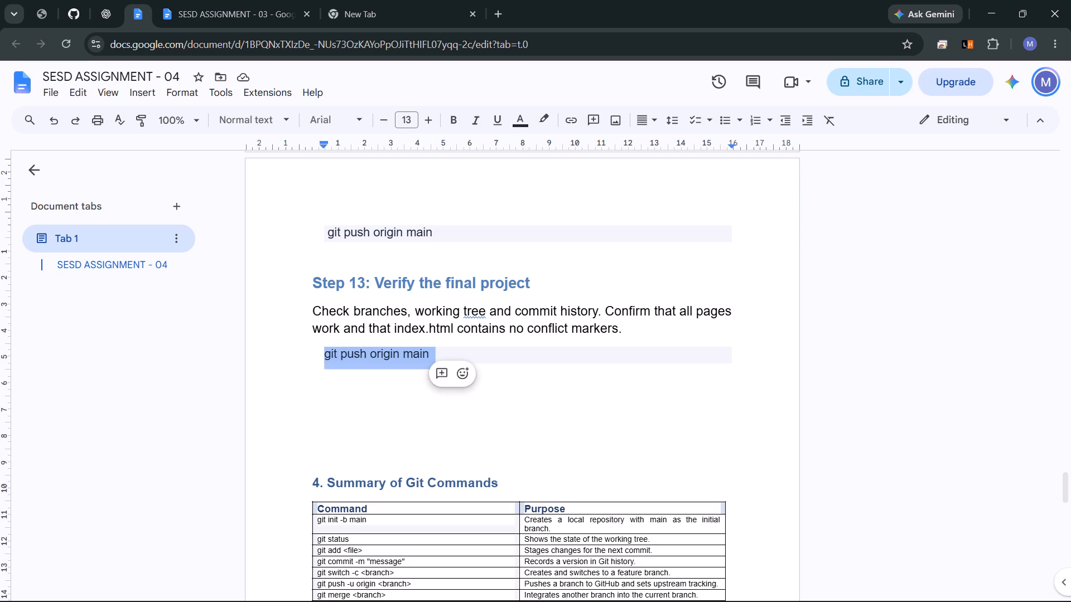
{"action": "key", "text": "ctrl+v"}
{"action": "key", "text": "BackSpace"}
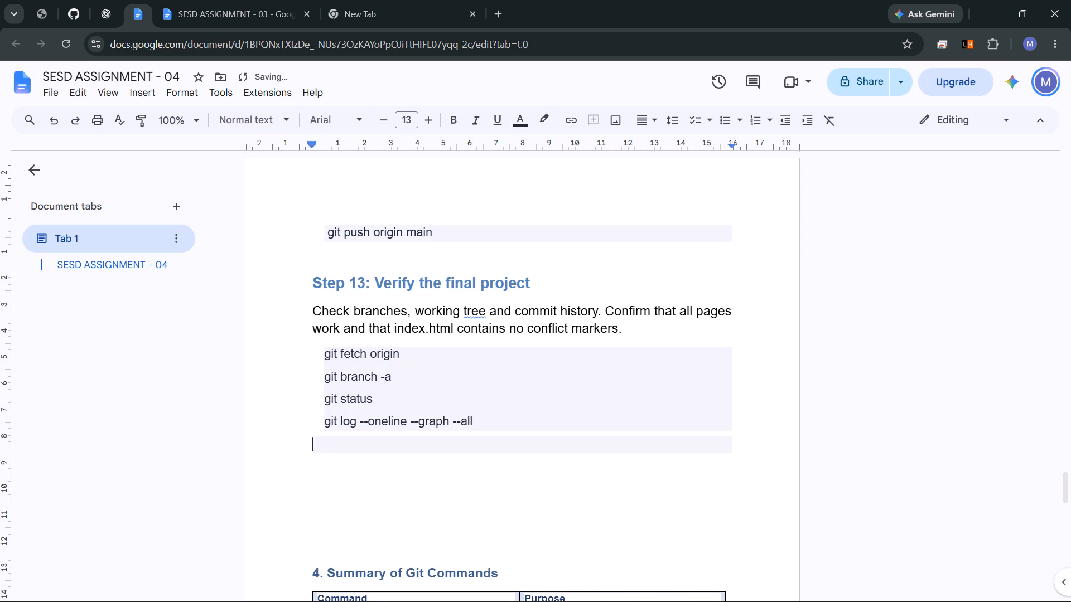
{"action": "key", "text": "BackSpace"}
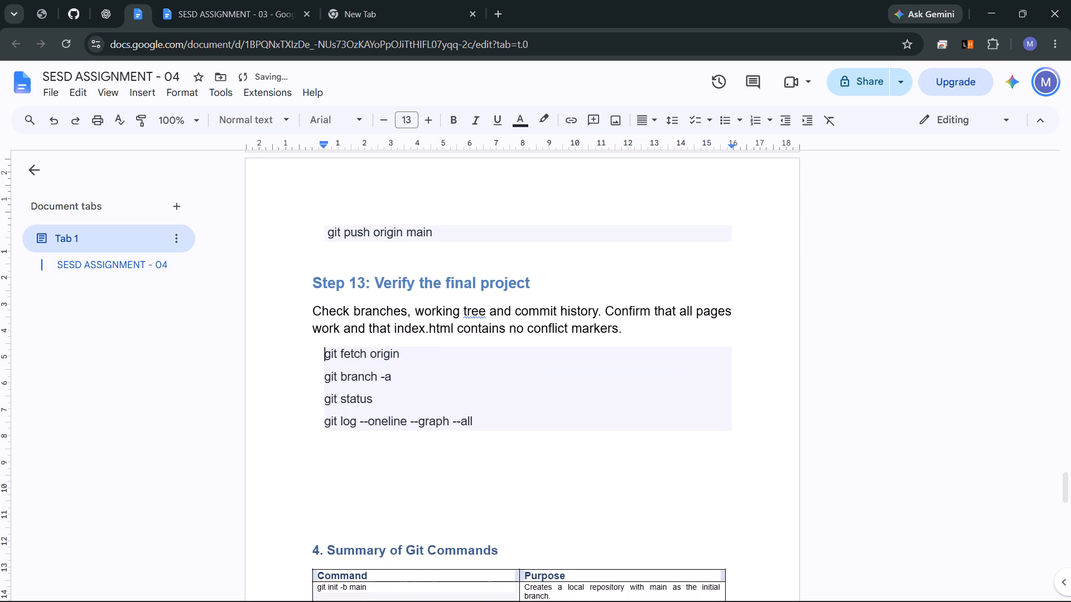
Add a leading space to each of the four command lines in the Step 13 block.
{"action": "left_click", "coordinate": [324, 353]}
{"action": "key", "text": "space"}
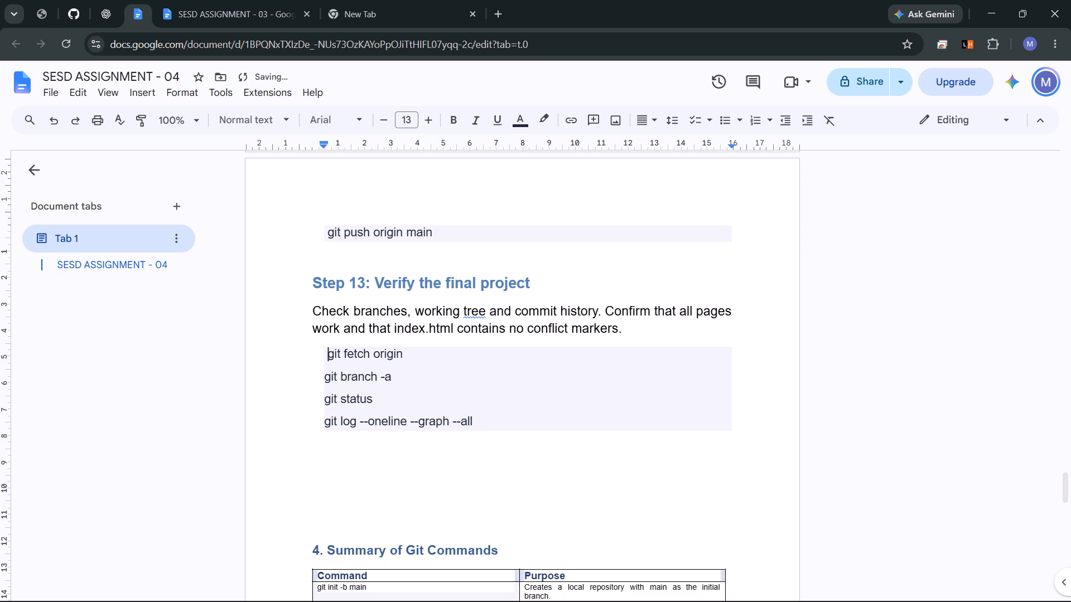
{"action": "left_click", "coordinate": [324, 373]}
{"action": "key", "text": "space"}
{"action": "left_click", "coordinate": [326, 395]}
{"action": "key", "text": "space"}
{"action": "left_click", "coordinate": [325, 421]}
{"action": "key", "text": "space"}
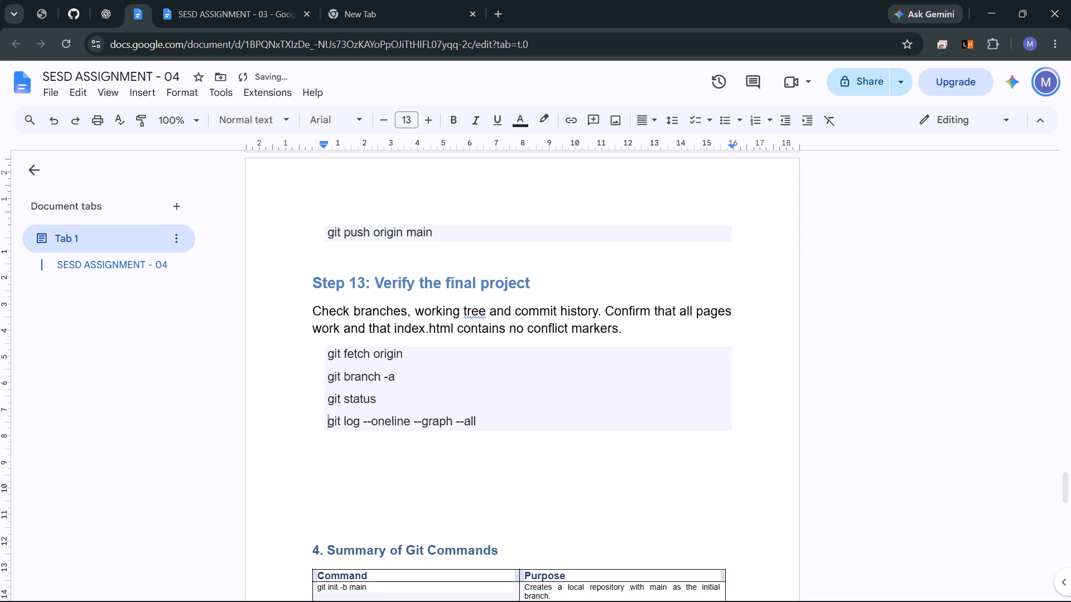
{"action": "left_click", "coordinate": [390, 483]}
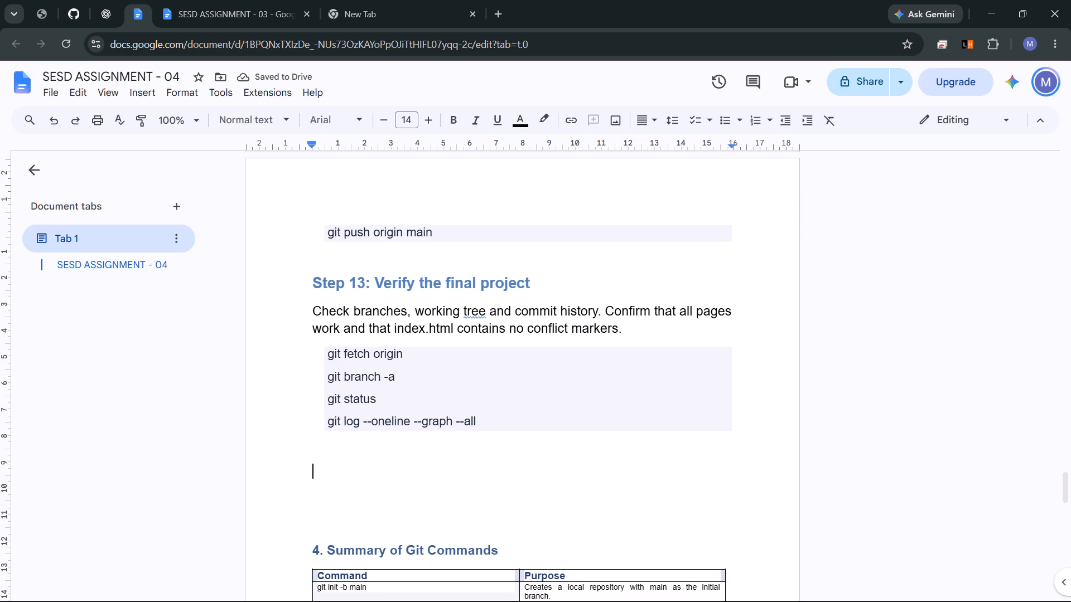
Check the font sizes of the 1. Objective heading, its paragraph and the main title near the document's start.
{"action": "scroll", "coordinate": [358, 518], "scroll_direction": "up", "scroll_amount": 11}
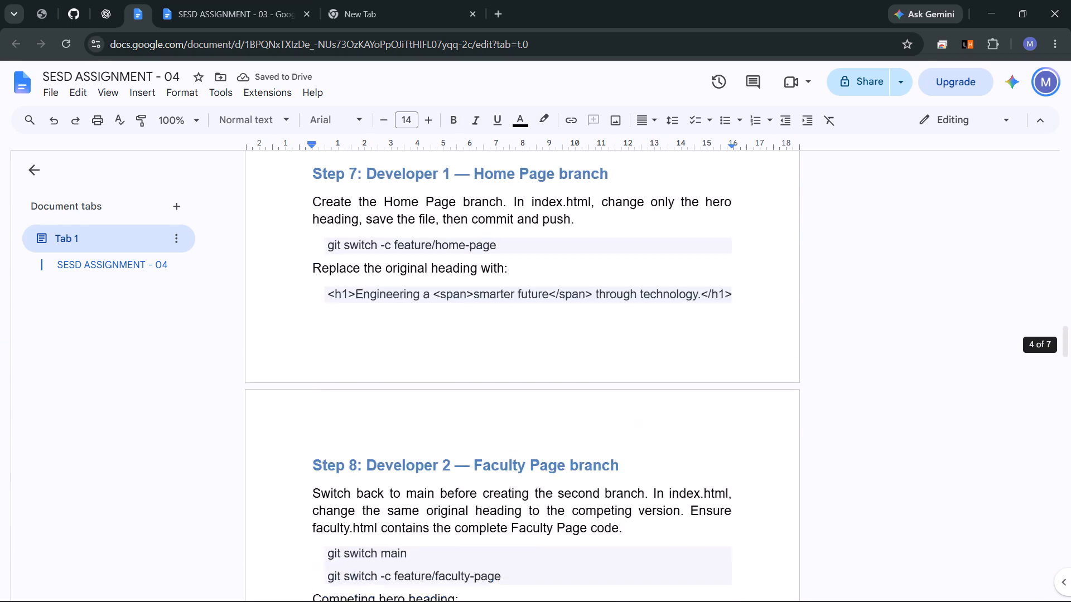
{"action": "scroll", "coordinate": [358, 518], "scroll_direction": "up", "scroll_amount": 4}
{"action": "scroll", "coordinate": [358, 518], "scroll_direction": "down", "scroll_amount": 5}
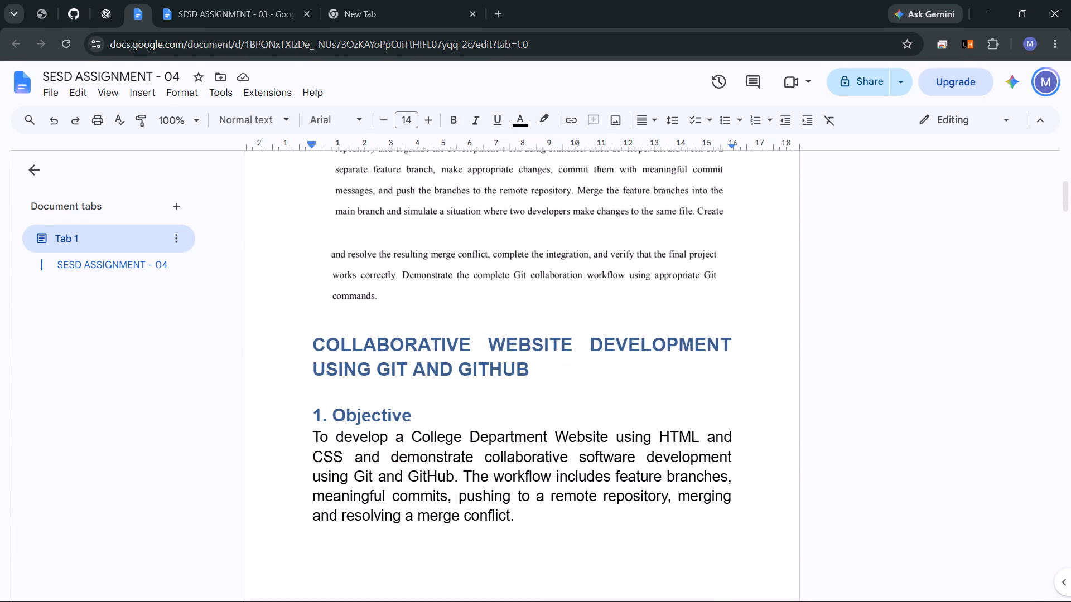
{"action": "scroll", "coordinate": [358, 518], "scroll_direction": "down", "scroll_amount": 1}
{"action": "double_click", "coordinate": [355, 412]}
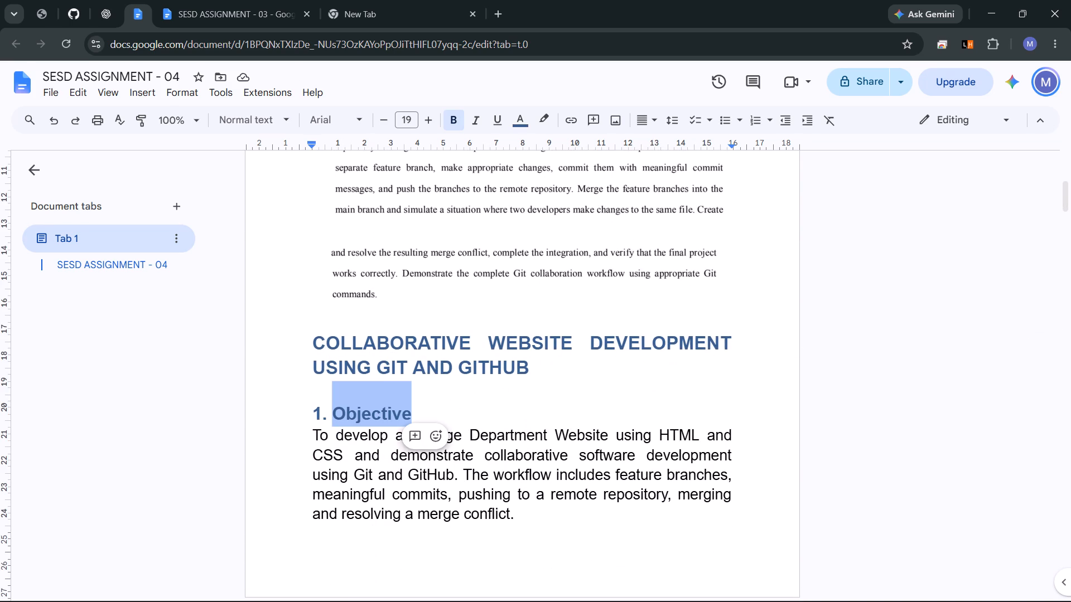
{"action": "double_click", "coordinate": [355, 440]}
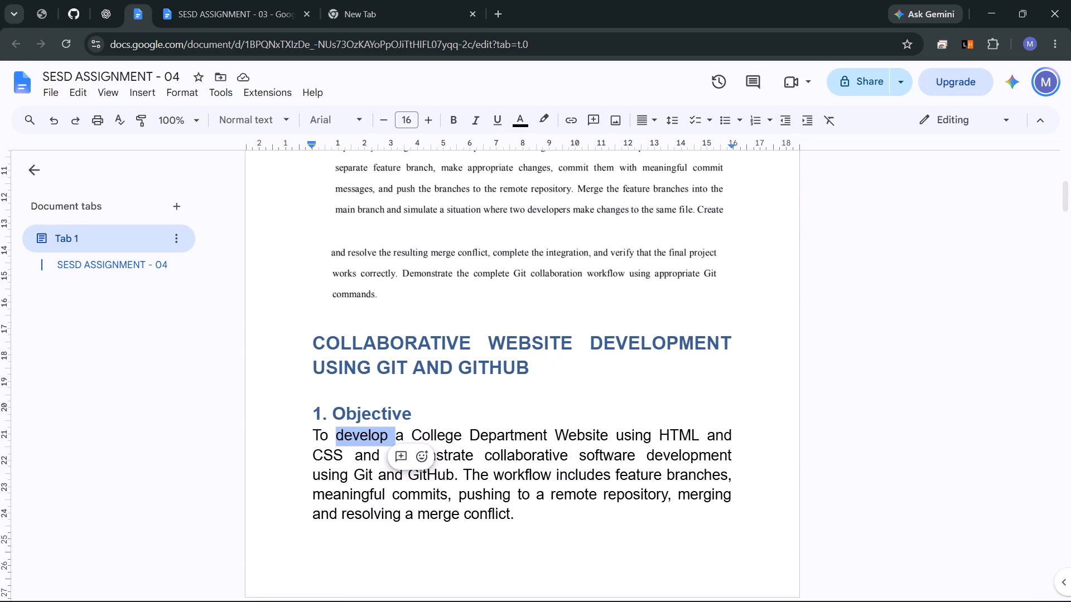
{"action": "double_click", "coordinate": [342, 362]}
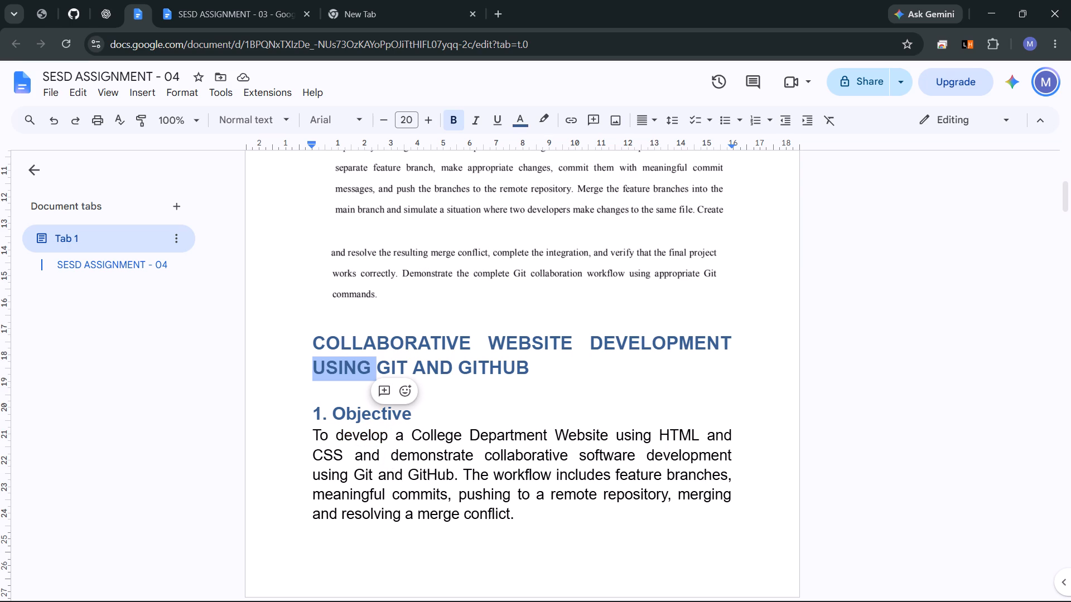
{"action": "left_click", "coordinate": [512, 390]}
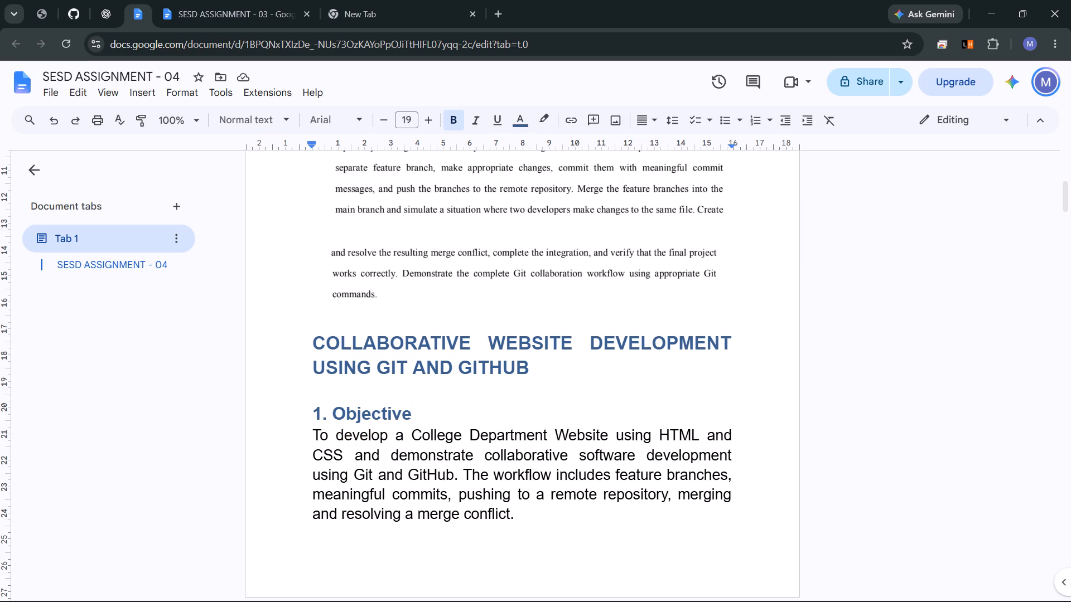
Set the font size of the title COLLABORATIVE WEBSITE DEVELOPMENT USING GIT AND GITHUB to 21.
{"action": "left_click", "coordinate": [315, 343]}
{"action": "key", "text": "shift+Down"}
{"action": "key", "text": "shift+Down"}
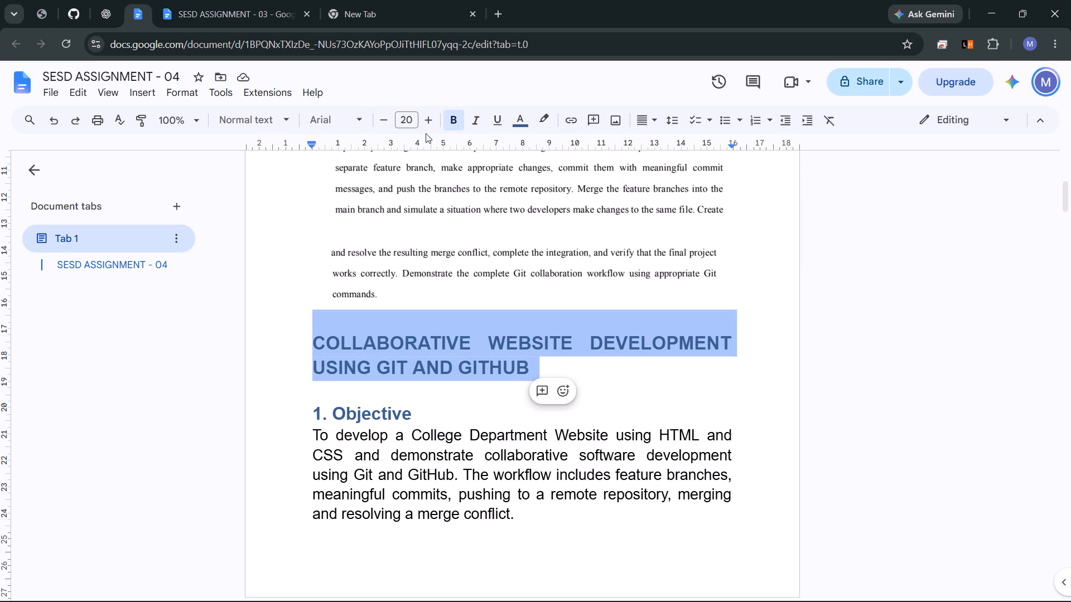
{"action": "left_click", "coordinate": [426, 123]}
{"action": "left_click", "coordinate": [426, 123]}
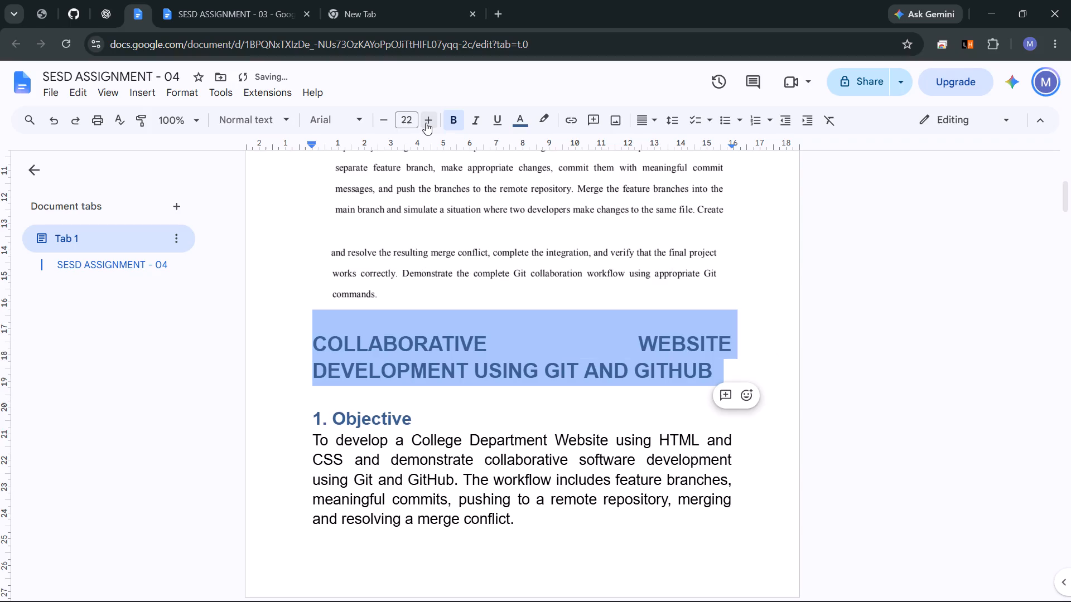
{"action": "left_click", "coordinate": [377, 122]}
Review the document's formatting from the Objective section through all procedure steps to the Summary of Git Commands table.
{"action": "scroll", "coordinate": [428, 403], "scroll_direction": "down", "scroll_amount": 2}
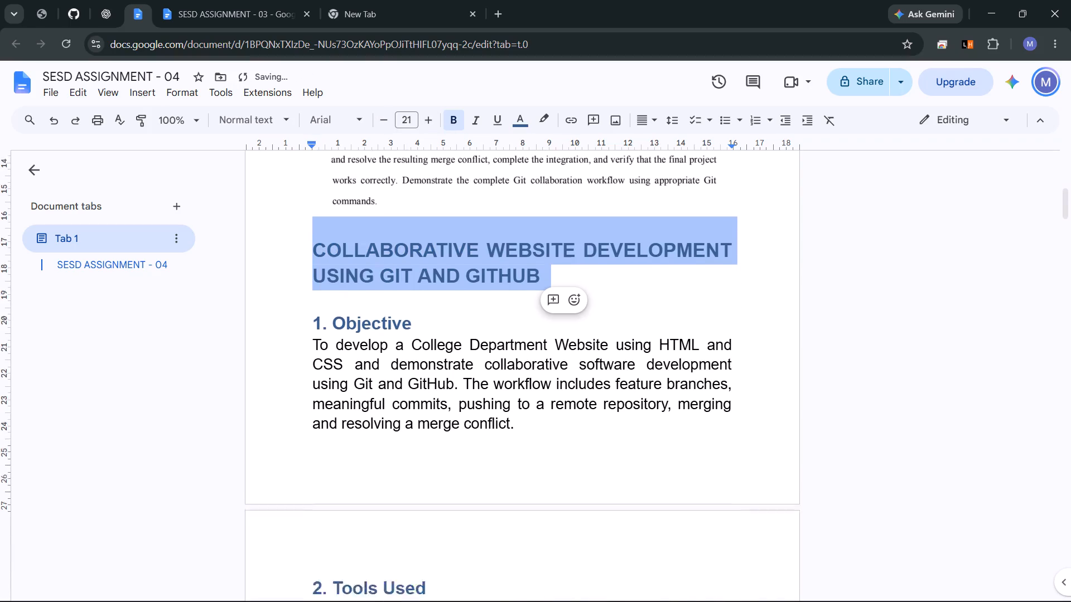
{"action": "scroll", "coordinate": [428, 403], "scroll_direction": "down", "scroll_amount": 5}
{"action": "scroll", "coordinate": [428, 403], "scroll_direction": "up", "scroll_amount": 1}
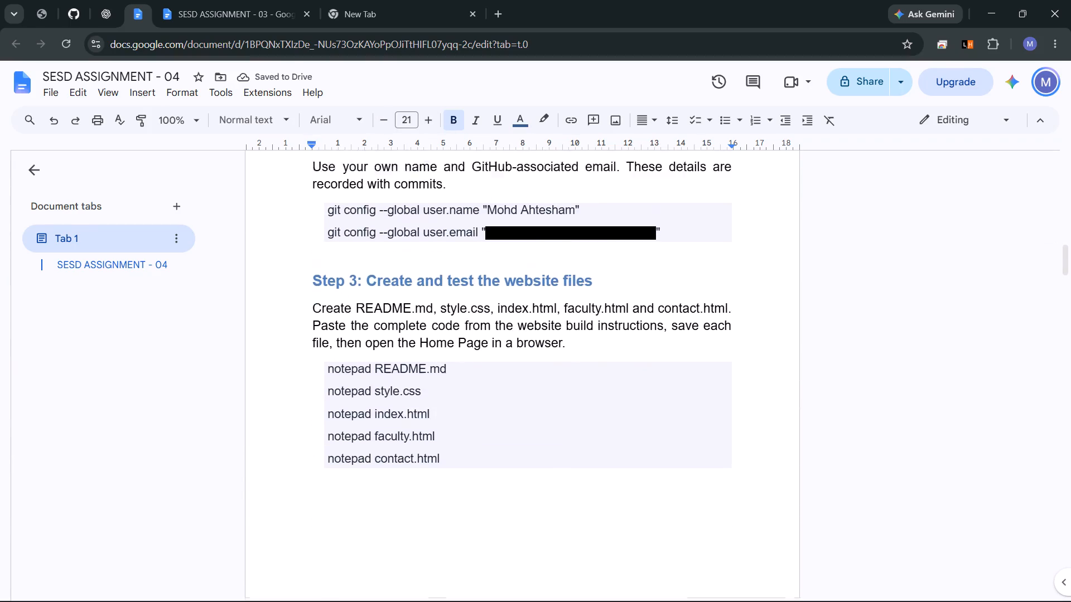
{"action": "scroll", "coordinate": [428, 403], "scroll_direction": "up", "scroll_amount": 2}
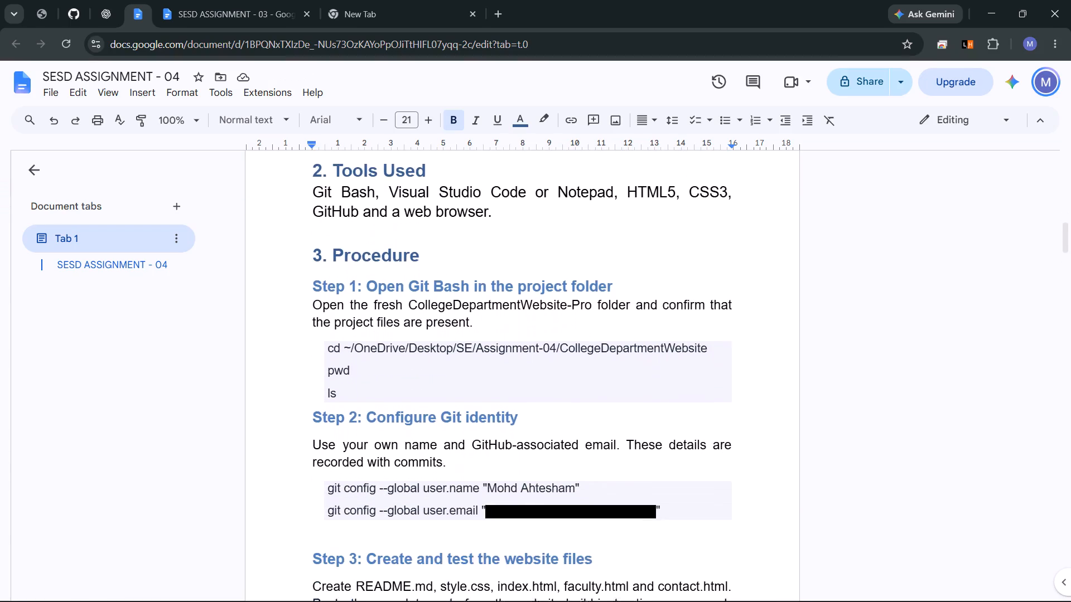
{"action": "scroll", "coordinate": [428, 403], "scroll_direction": "down", "scroll_amount": 1}
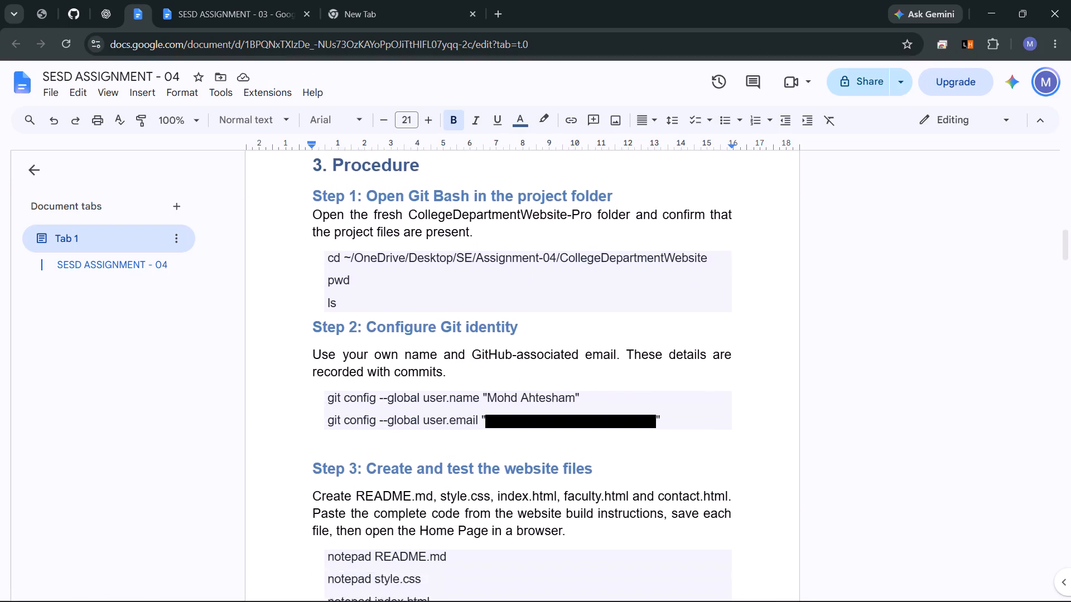
{"action": "scroll", "coordinate": [428, 403], "scroll_direction": "down", "scroll_amount": 7}
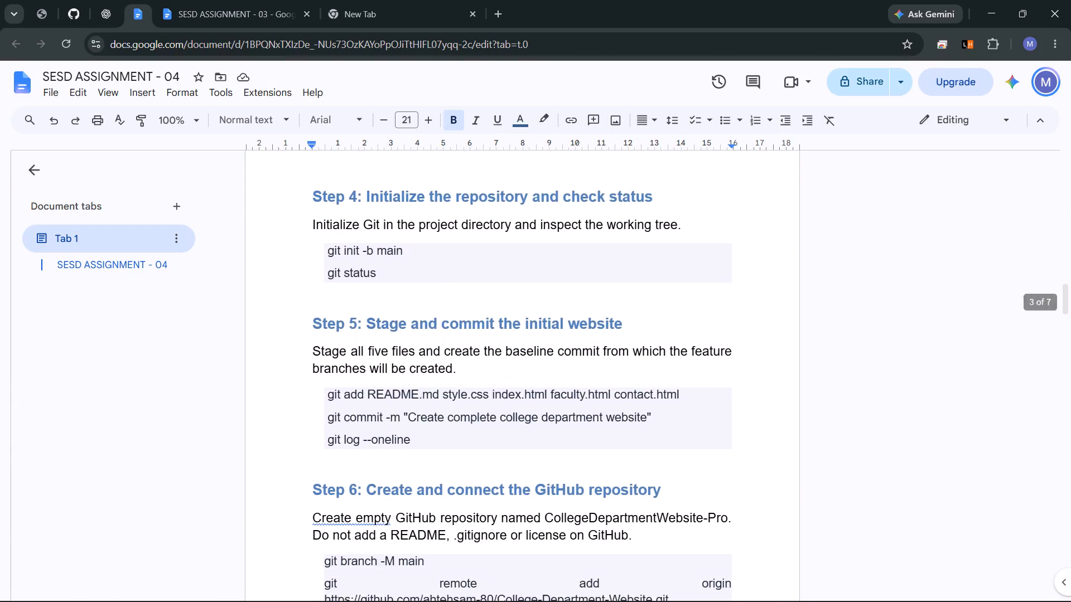
{"action": "scroll", "coordinate": [428, 403], "scroll_direction": "down", "scroll_amount": 4}
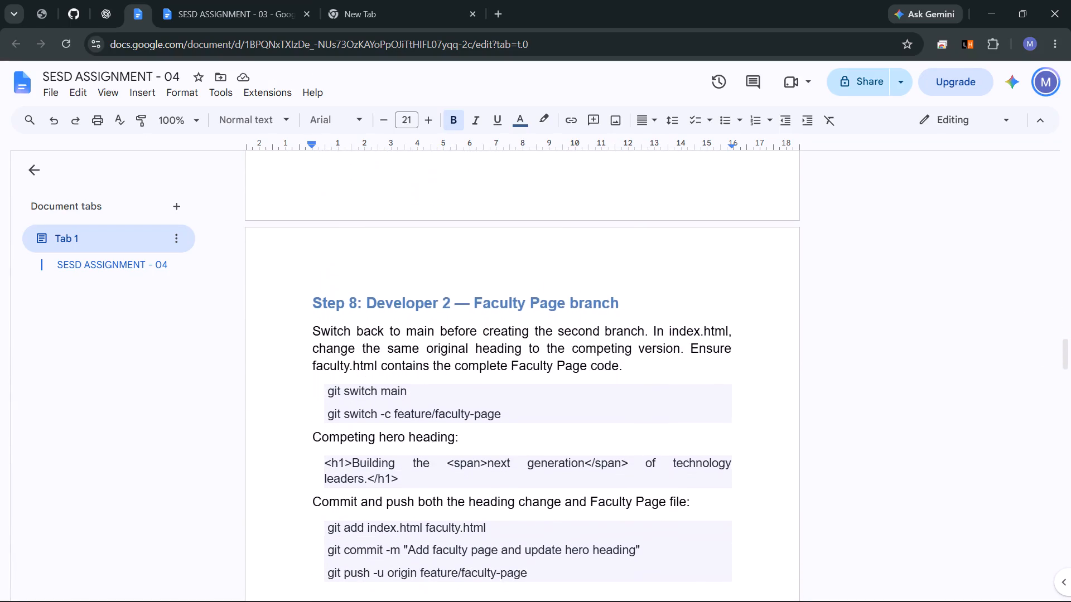
{"action": "scroll", "coordinate": [428, 403], "scroll_direction": "down", "scroll_amount": 6}
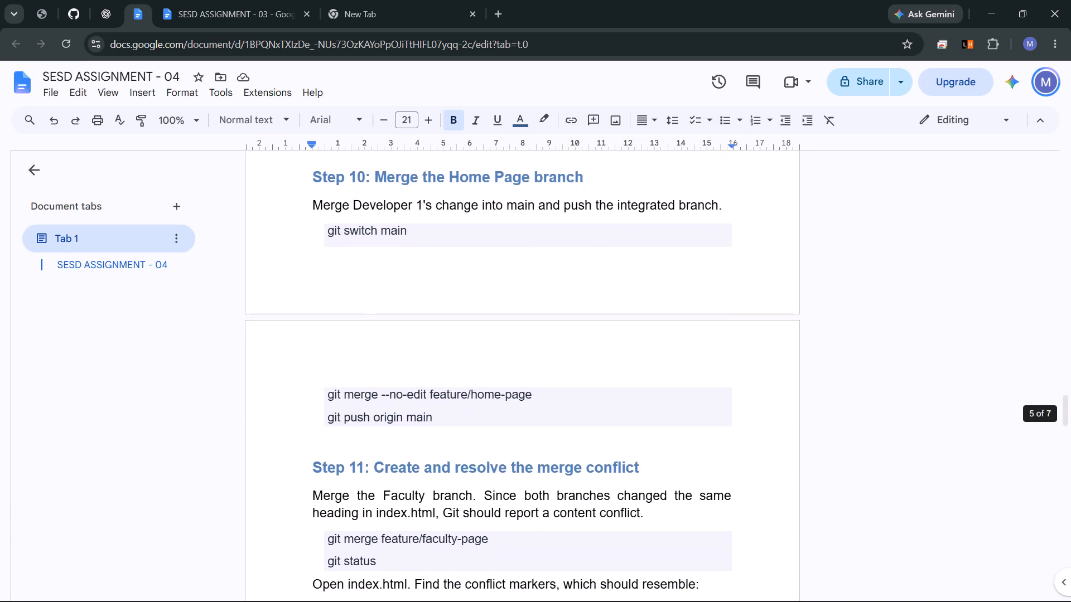
{"action": "scroll", "coordinate": [428, 403], "scroll_direction": "up", "scroll_amount": 2}
{"action": "scroll", "coordinate": [428, 403], "scroll_direction": "down", "scroll_amount": 1}
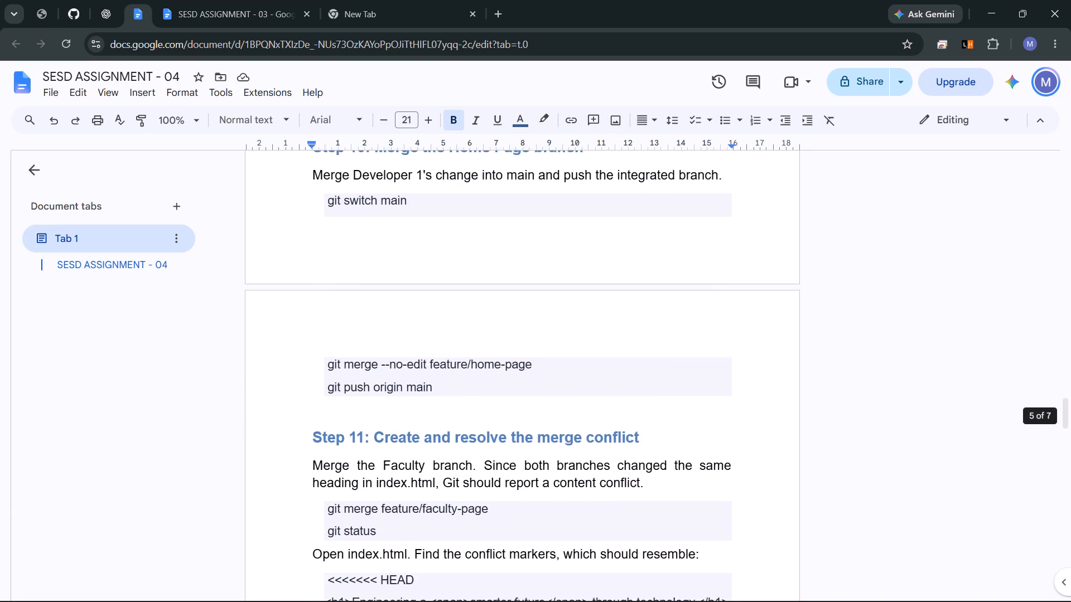
{"action": "scroll", "coordinate": [428, 403], "scroll_direction": "down", "scroll_amount": 5}
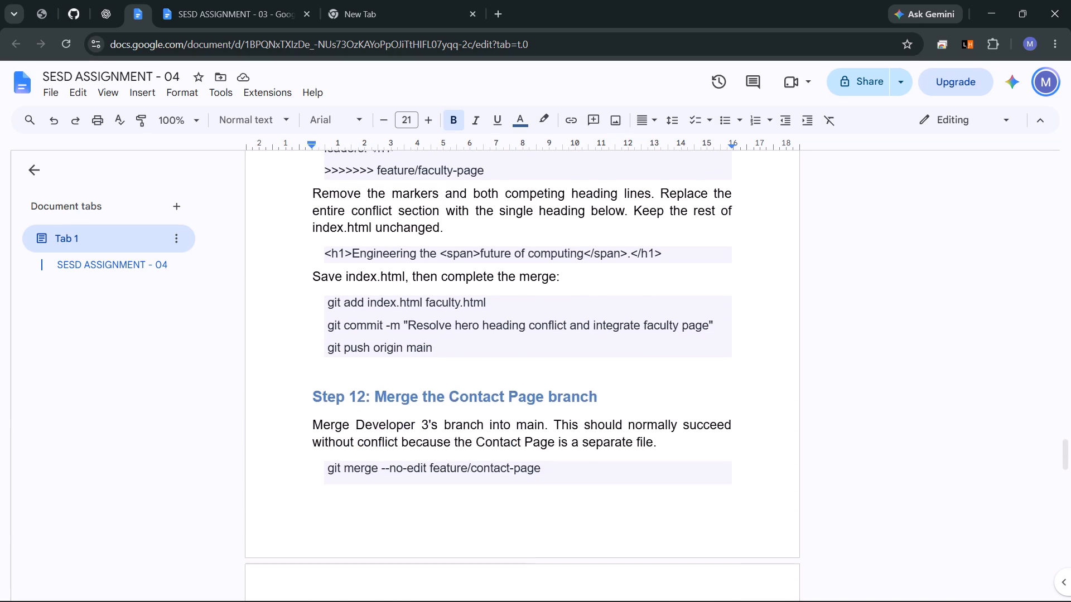
{"action": "scroll", "coordinate": [428, 403], "scroll_direction": "down", "scroll_amount": 7}
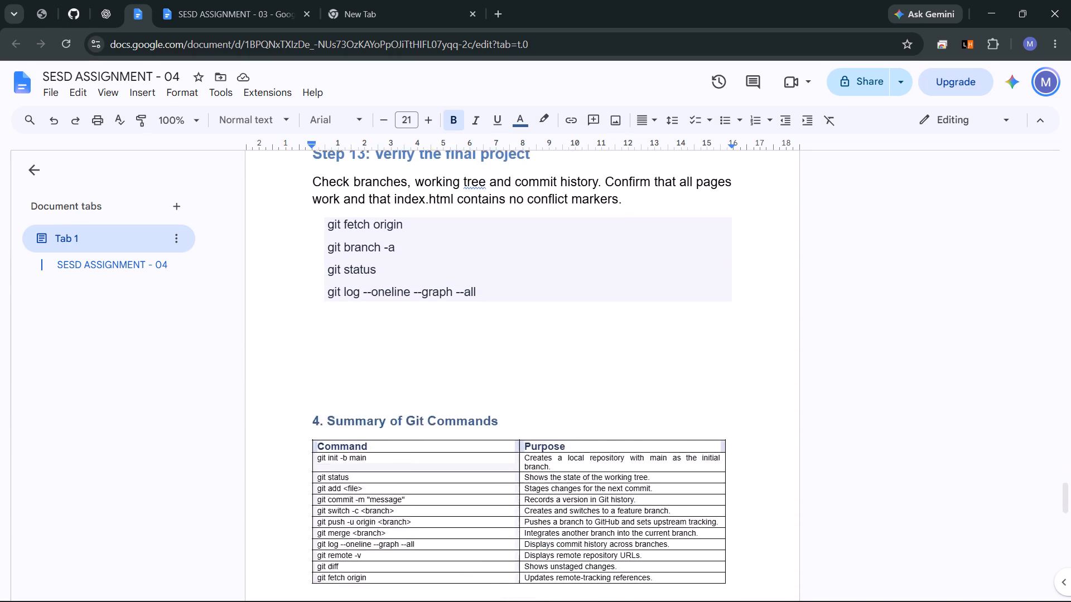
Delete the three extra blank lines between the Step 13 commands and the 4. Summary of Git Commands heading.
{"action": "scroll", "coordinate": [428, 403], "scroll_direction": "down", "scroll_amount": 1}
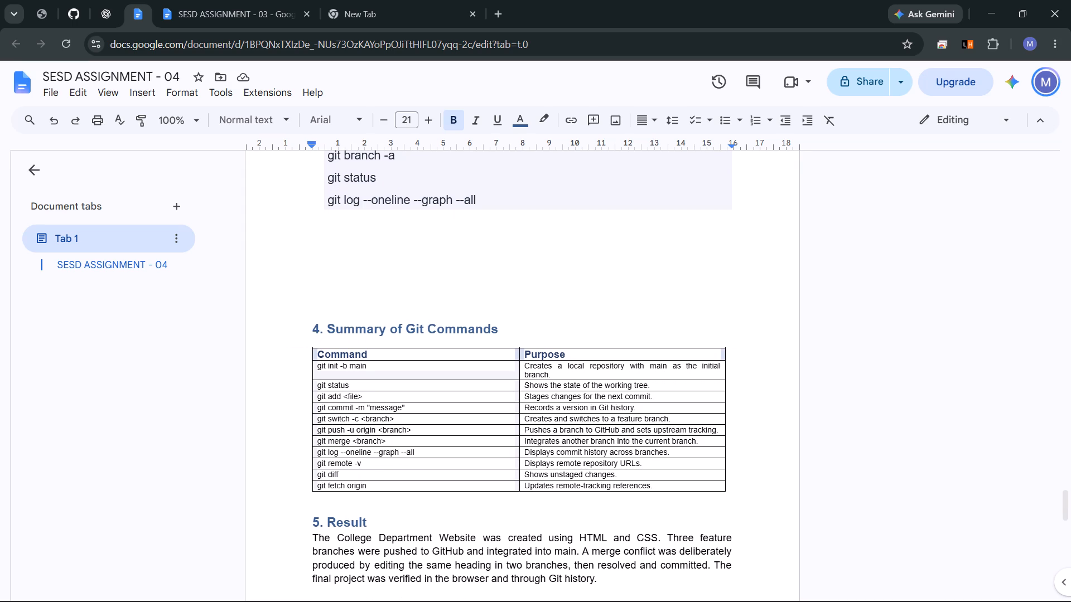
{"action": "left_click", "coordinate": [322, 313]}
{"action": "key", "text": "BackSpace"}
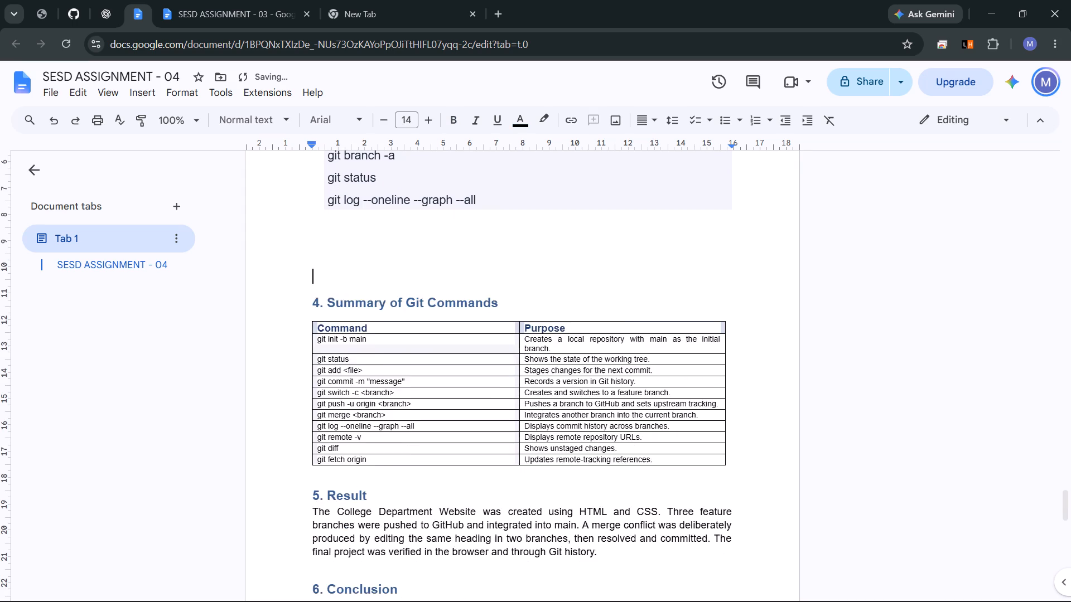
{"action": "key", "text": "BackSpace"}
{"action": "key", "text": "BackSpace"}
{"action": "key", "text": "Left"}
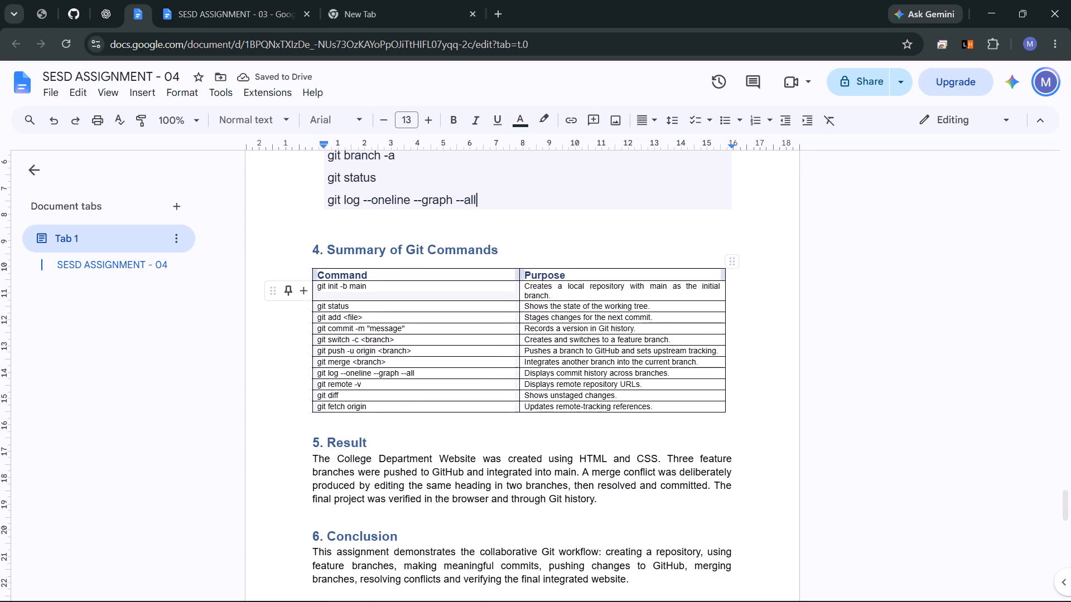
Set the font size of the 4. Summary of Git Commands heading to 19.
{"action": "left_click", "coordinate": [315, 250]}
{"action": "key", "text": "shift+Down"}
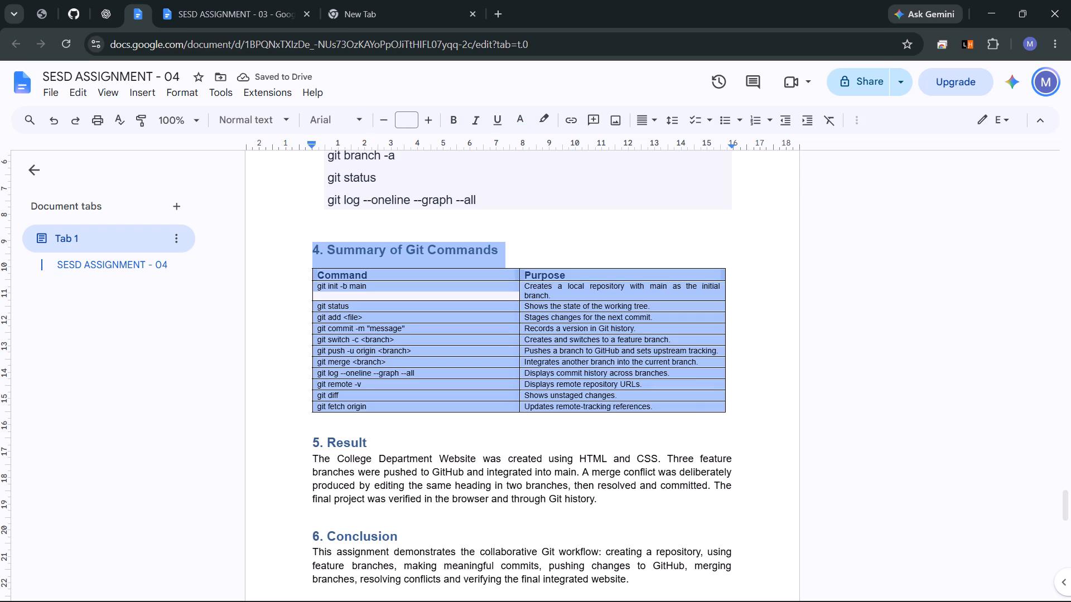
{"action": "key", "text": "shift+Left"}
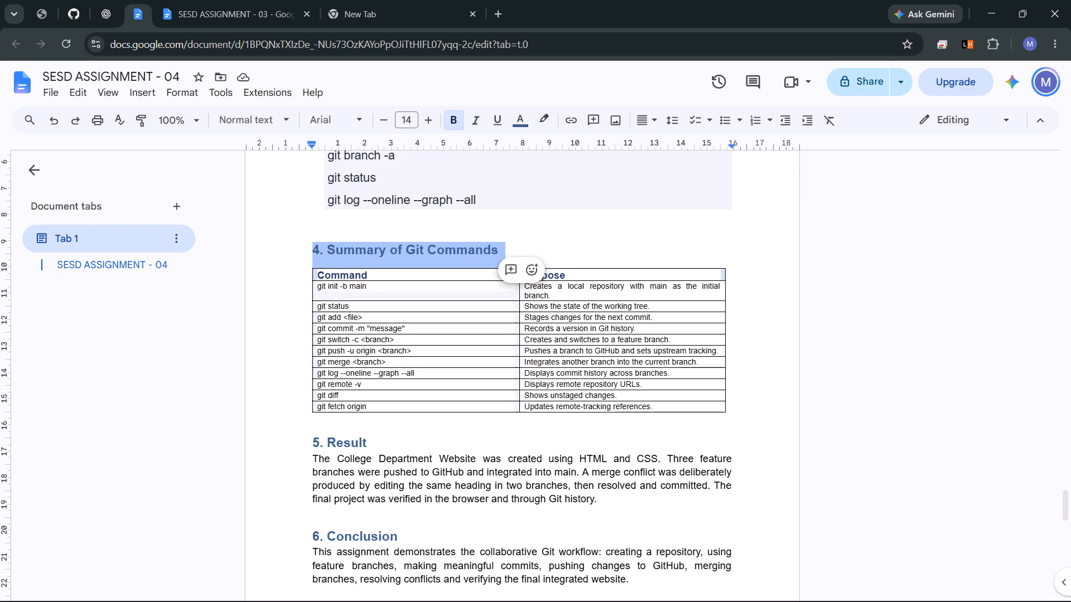
{"action": "triple_click", "coordinate": [433, 112]}
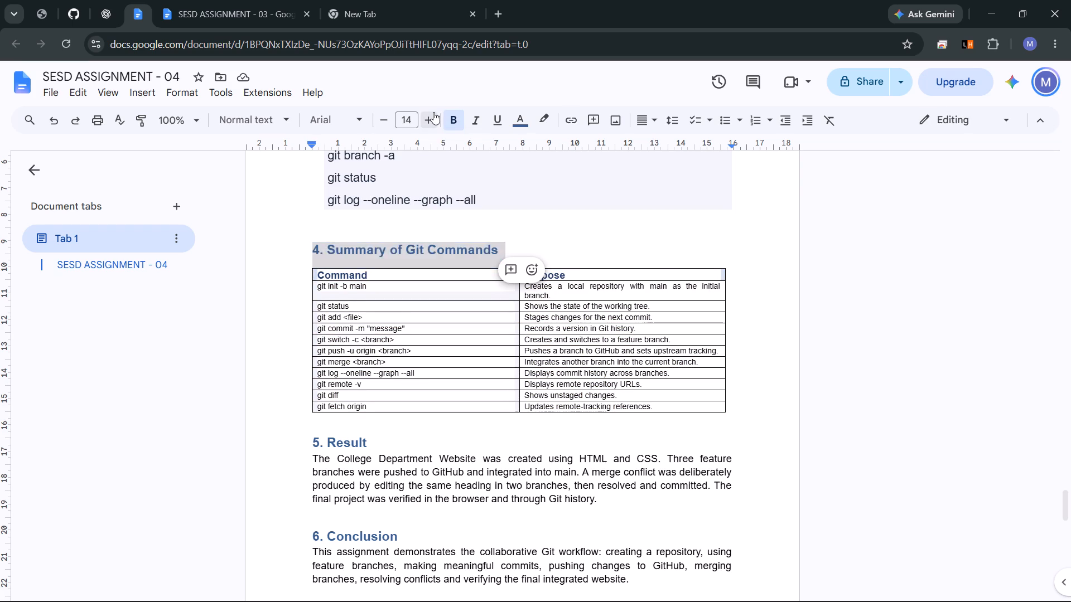
{"action": "left_click", "coordinate": [433, 112]}
{"action": "left_click", "coordinate": [433, 112]}
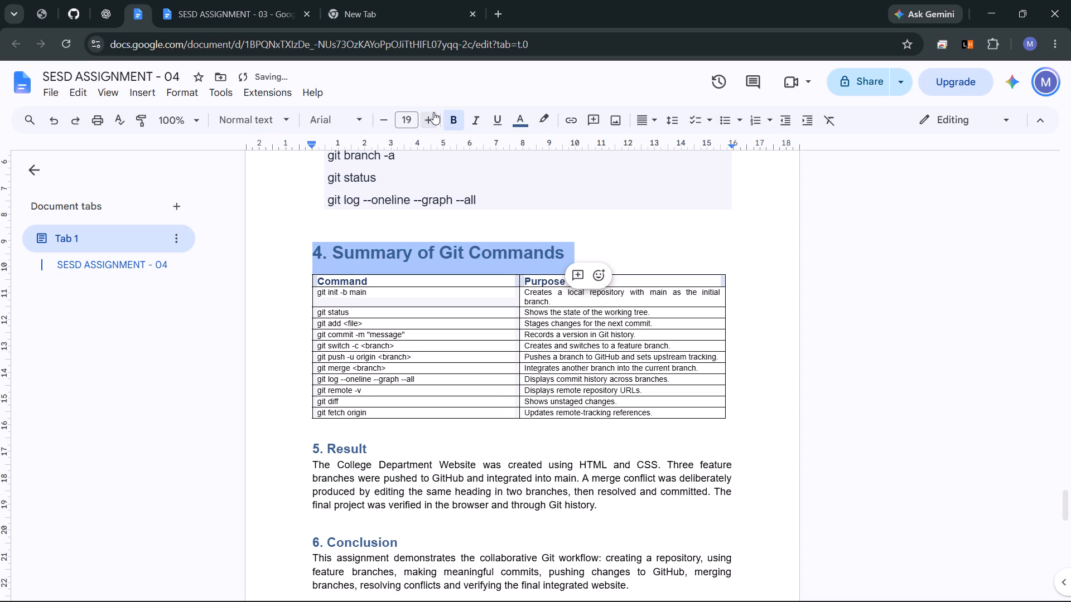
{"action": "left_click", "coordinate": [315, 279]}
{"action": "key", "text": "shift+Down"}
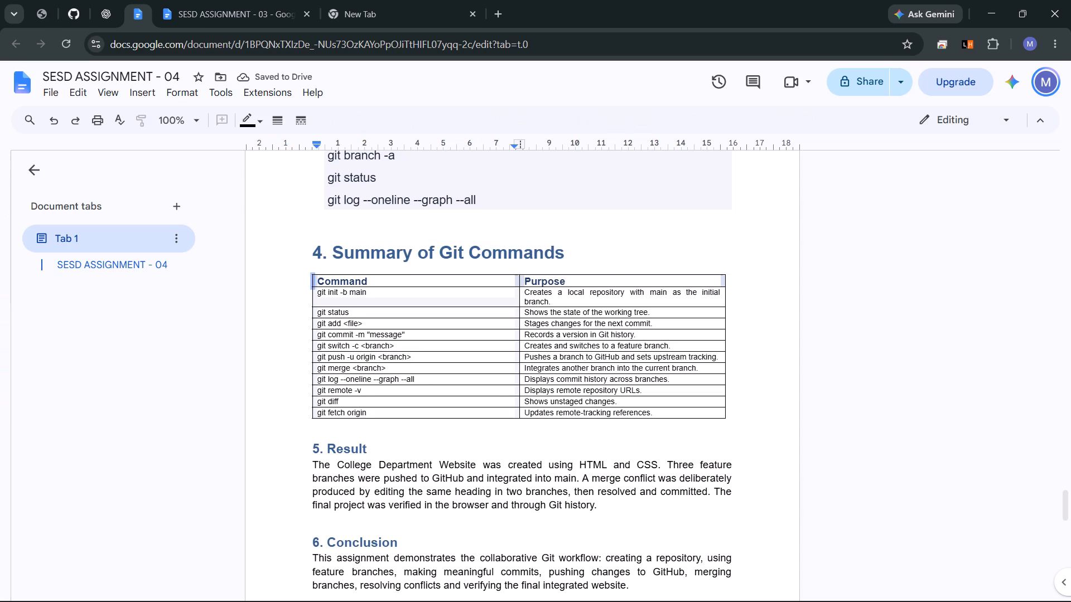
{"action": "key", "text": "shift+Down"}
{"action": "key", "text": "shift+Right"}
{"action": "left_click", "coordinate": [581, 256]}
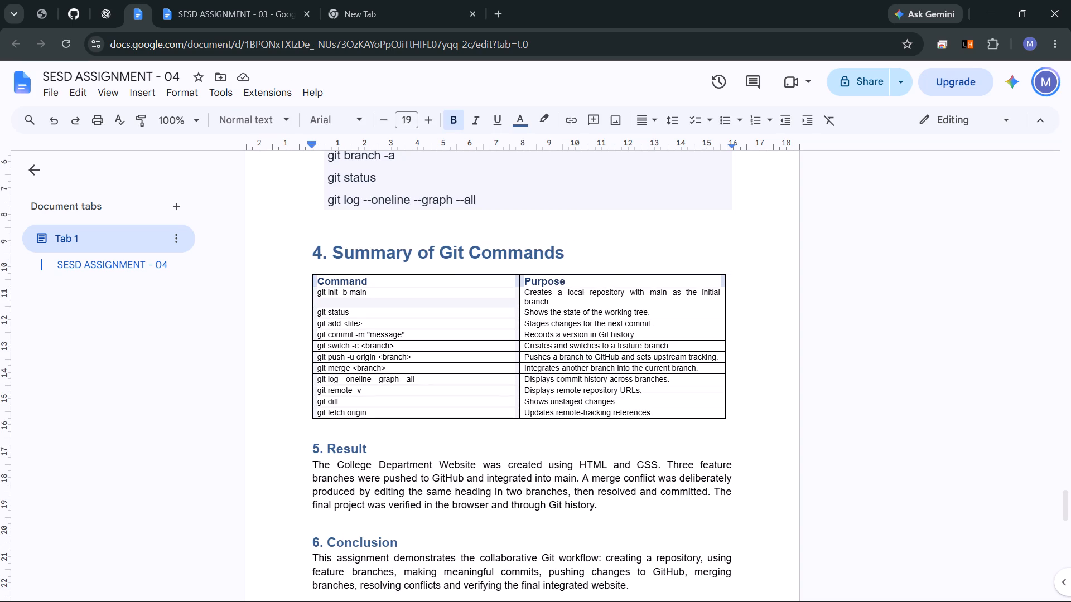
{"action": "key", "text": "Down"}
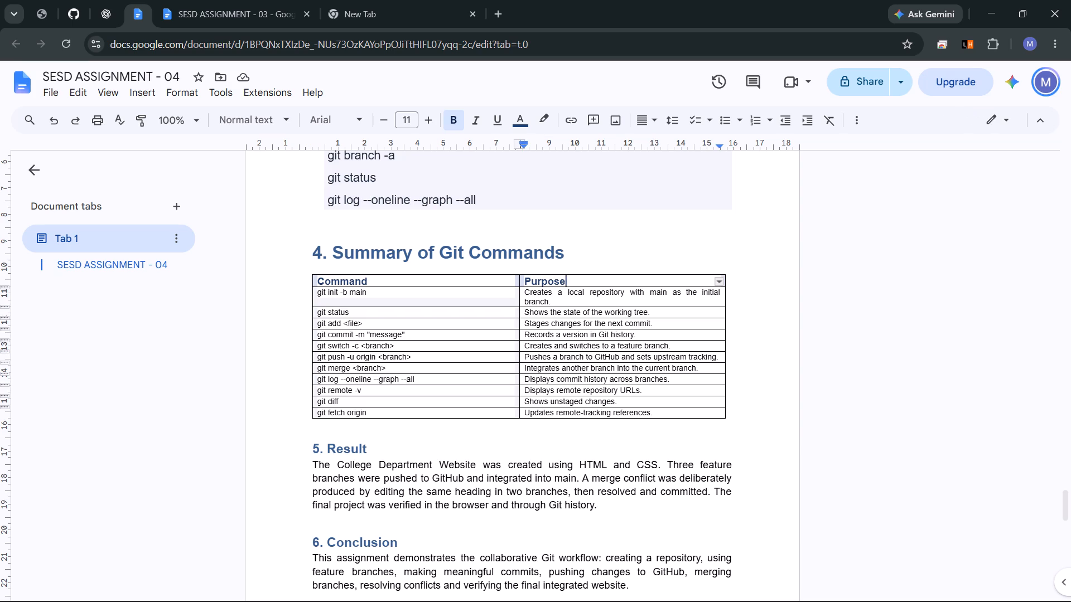
Set the font size of all text in the Summary of Git Commands table to 15.
{"action": "left_click", "coordinate": [320, 281]}
{"action": "key", "text": "shift+Down"}
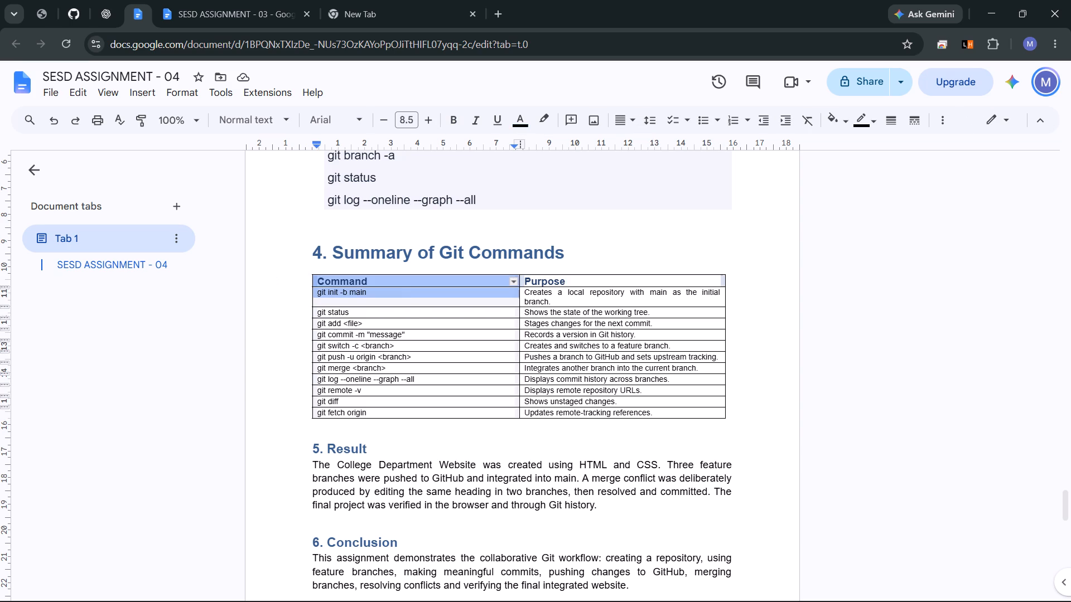
{"action": "key", "text": "shift+Down"}
{"action": "key", "text": "shift+Down"}
{"action": "key", "text": "shift+Down"}
{"action": "key", "text": "shift+Right"}
{"action": "key", "text": "shift+Down"}
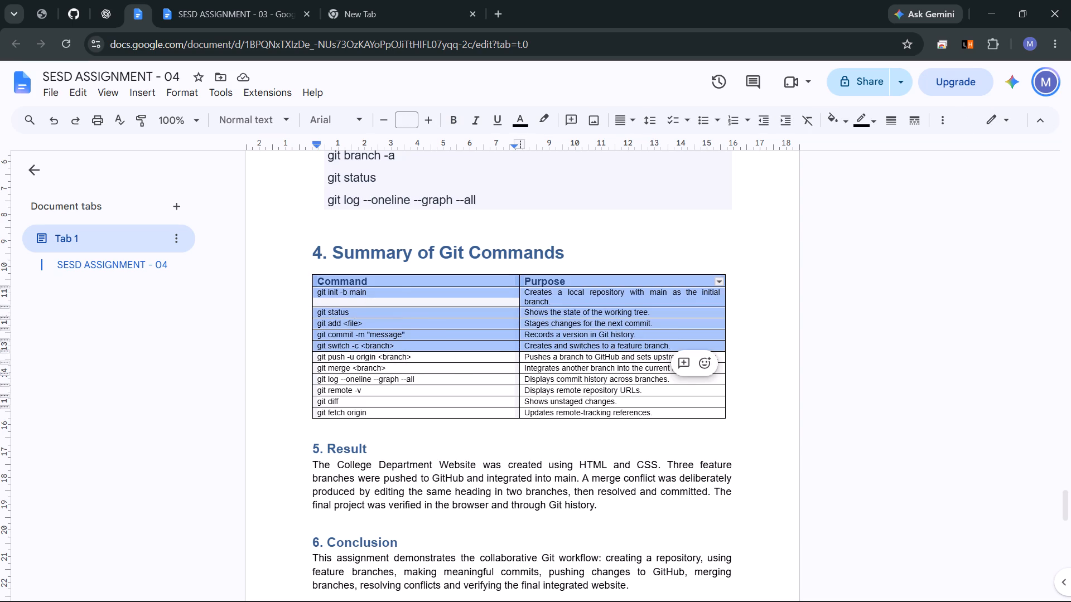
{"action": "key", "text": "shift+Down"}
{"action": "key", "text": "shift+Down"}
{"action": "key", "text": "shift+Down"}
{"action": "key", "text": "shift+Down"}
{"action": "key", "text": "shift+Down"}
{"action": "key", "text": "shift+Down"}
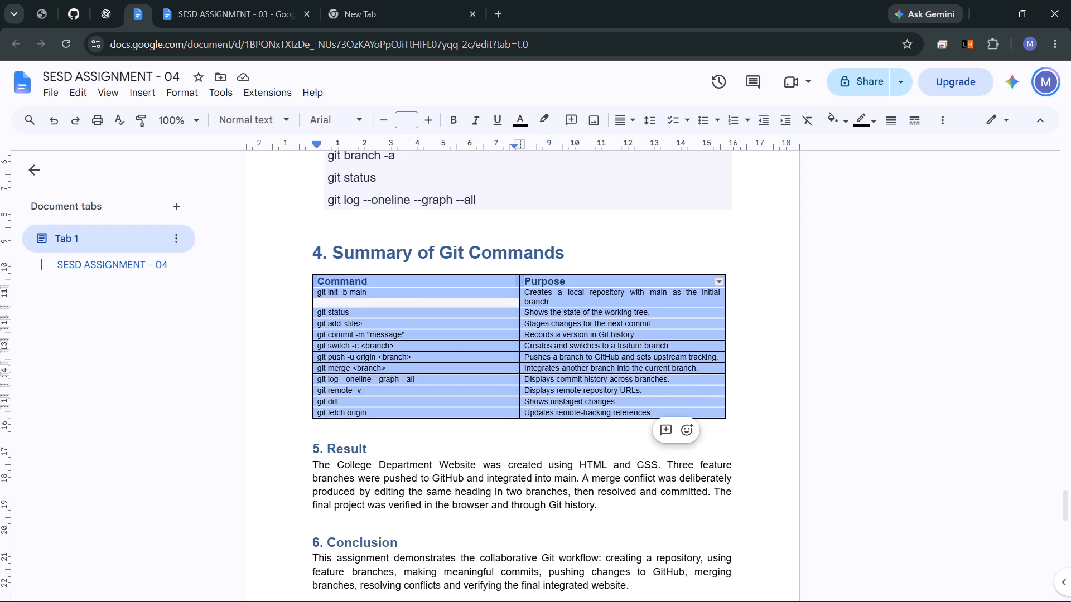
{"action": "left_click", "coordinate": [402, 116]}
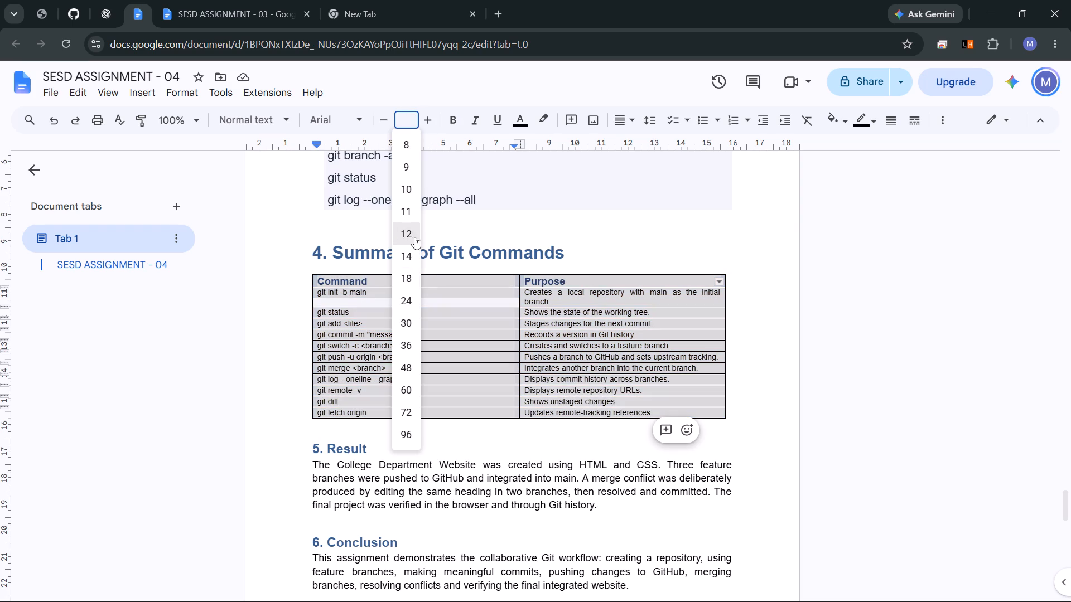
{"action": "left_click", "coordinate": [409, 268]}
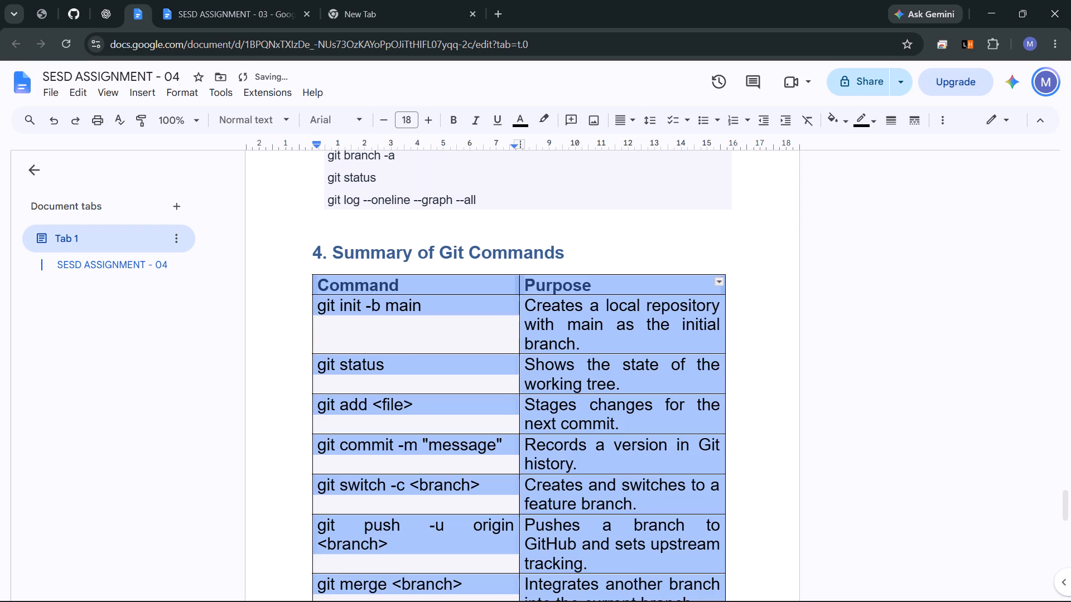
{"action": "left_click", "coordinate": [387, 120]}
{"action": "left_click", "coordinate": [387, 120]}
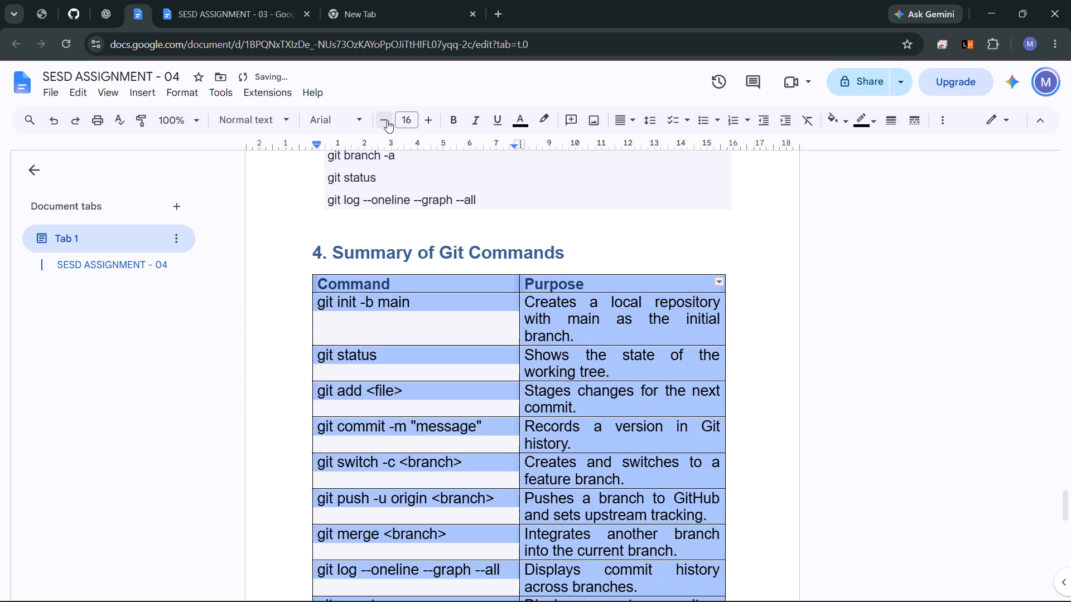
{"action": "scroll", "coordinate": [484, 417], "scroll_direction": "down", "scroll_amount": 5}
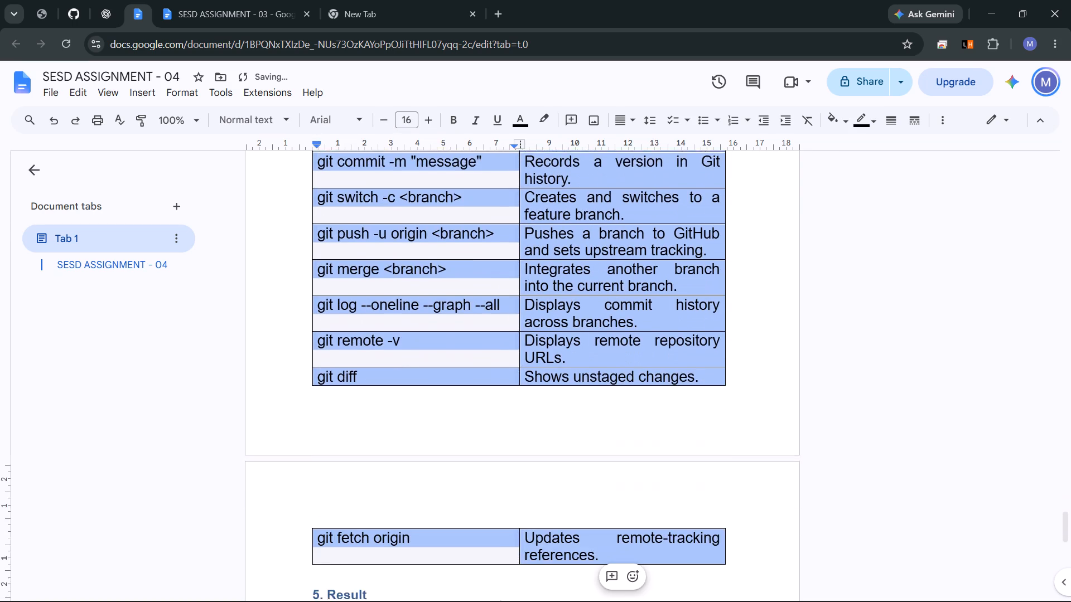
{"action": "scroll", "coordinate": [484, 417], "scroll_direction": "up", "scroll_amount": 5}
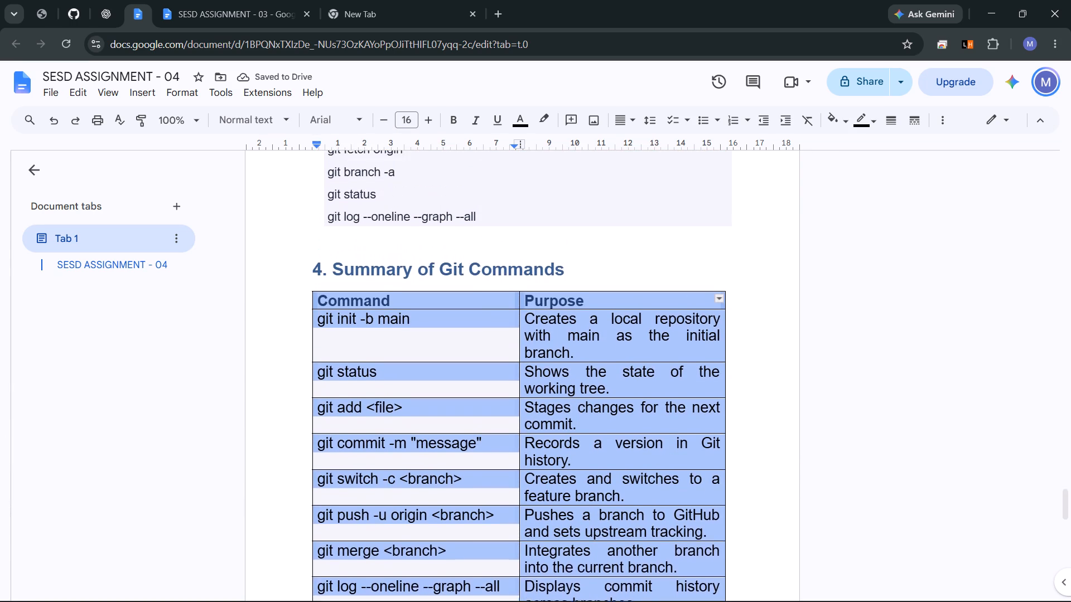
{"action": "scroll", "coordinate": [484, 417], "scroll_direction": "up", "scroll_amount": 1}
{"action": "left_click", "coordinate": [379, 121]}
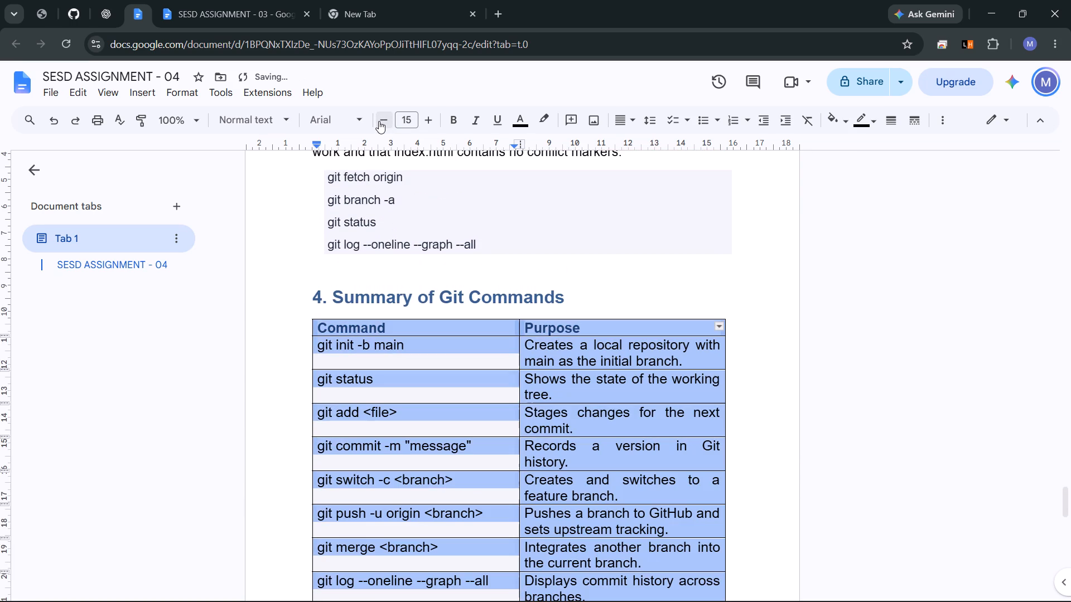
Examine how the enlarged Summary of Git Commands table fits on its page and before the 5. Result section.
{"action": "scroll", "coordinate": [447, 352], "scroll_direction": "down", "scroll_amount": 4}
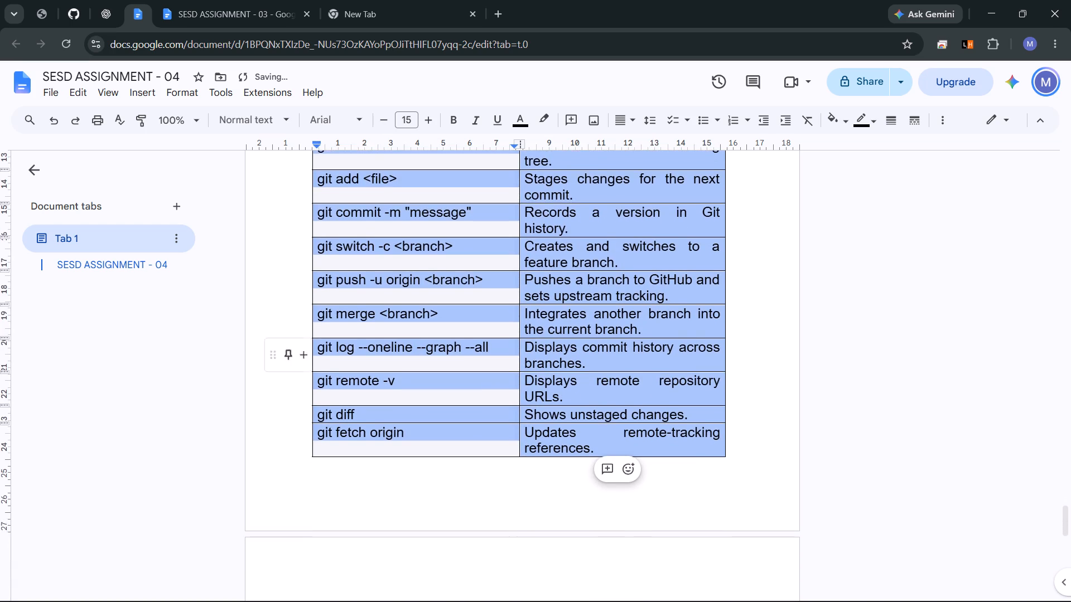
{"action": "scroll", "coordinate": [447, 352], "scroll_direction": "down", "scroll_amount": 3}
{"action": "scroll", "coordinate": [447, 352], "scroll_direction": "up", "scroll_amount": 2}
{"action": "left_click", "coordinate": [447, 367]}
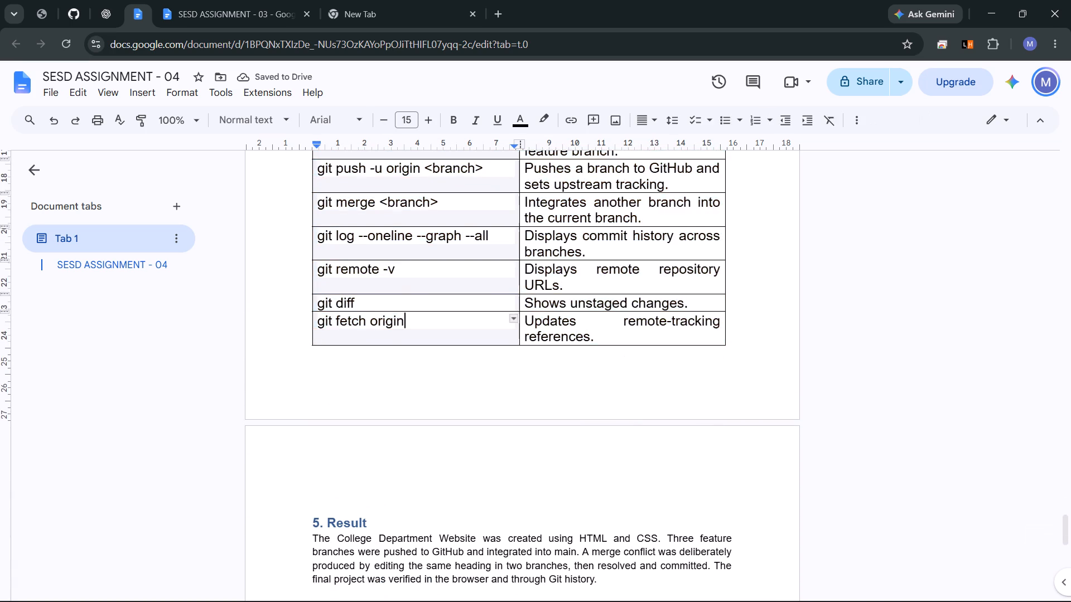
{"action": "scroll", "coordinate": [447, 367], "scroll_direction": "up", "scroll_amount": 5}
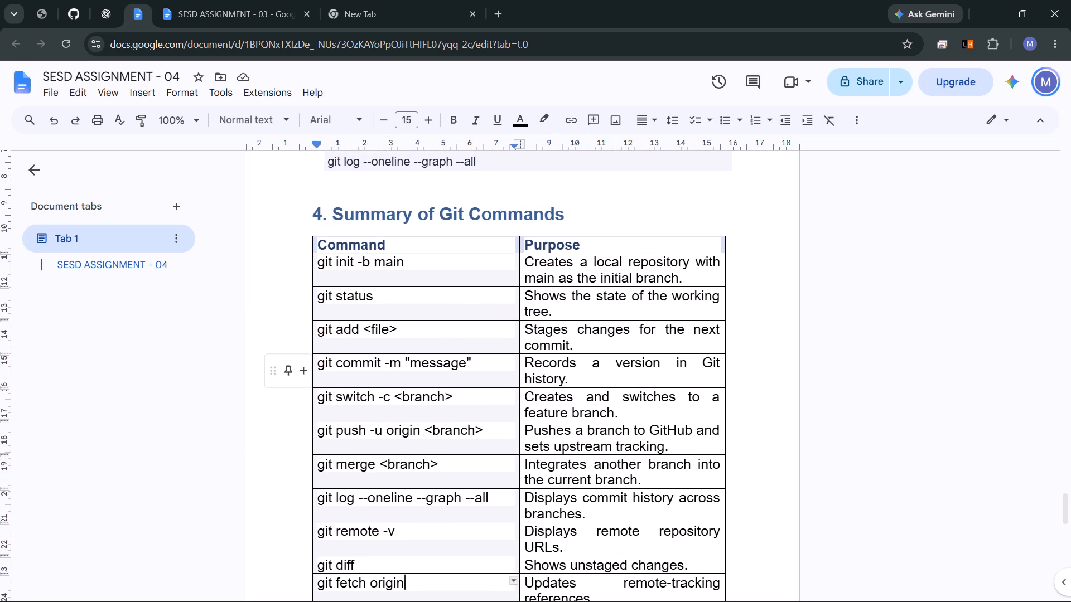
{"action": "scroll", "coordinate": [447, 367], "scroll_direction": "down", "scroll_amount": 2}
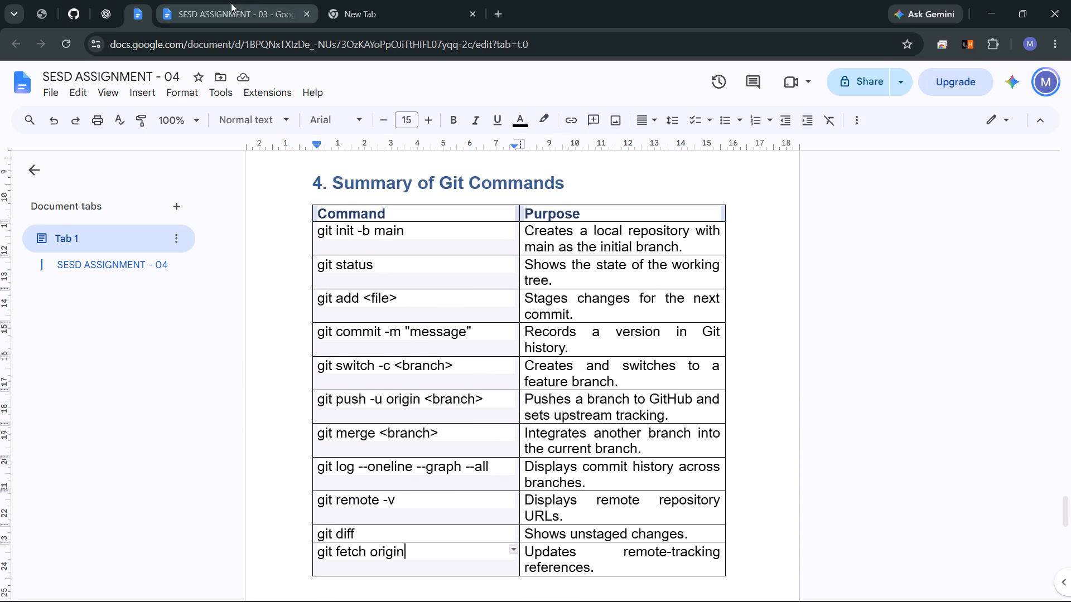
Switch to the SESD ASSIGNMENT - 03 document and locate its Summary of Git Commands table for comparison.
{"action": "left_click", "coordinate": [230, 5]}
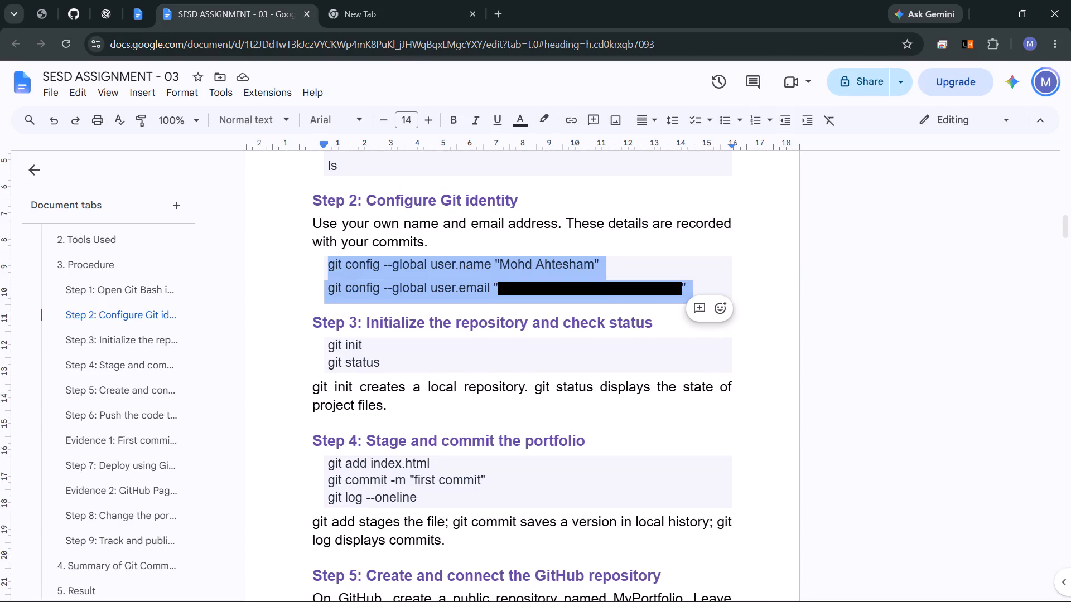
{"action": "scroll", "coordinate": [413, 430], "scroll_direction": "up", "scroll_amount": 3}
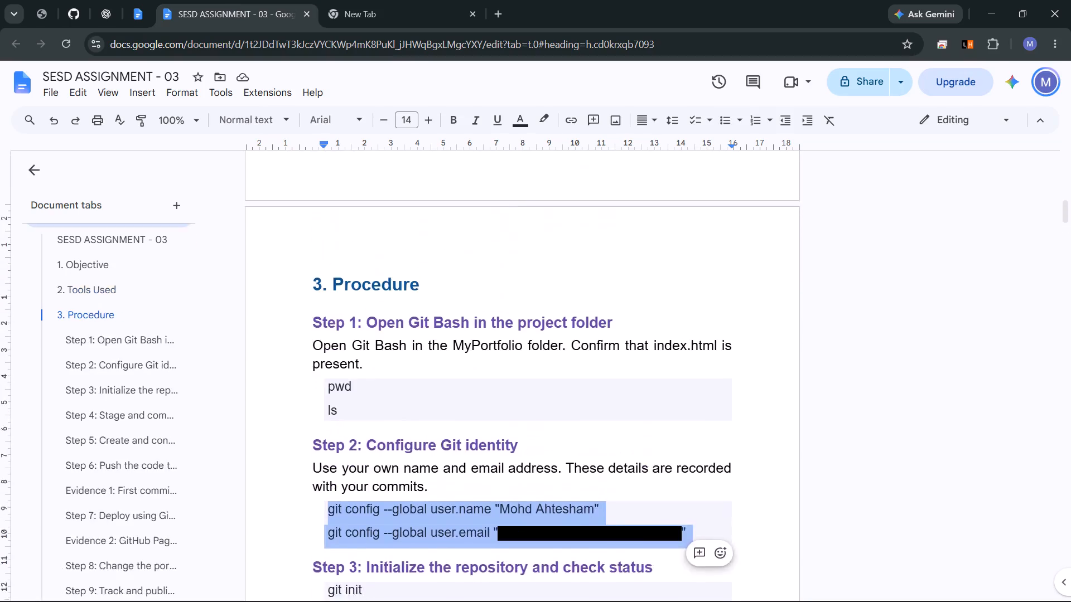
{"action": "scroll", "coordinate": [413, 430], "scroll_direction": "up", "scroll_amount": 5}
{"action": "scroll", "coordinate": [413, 430], "scroll_direction": "down", "scroll_amount": 14}
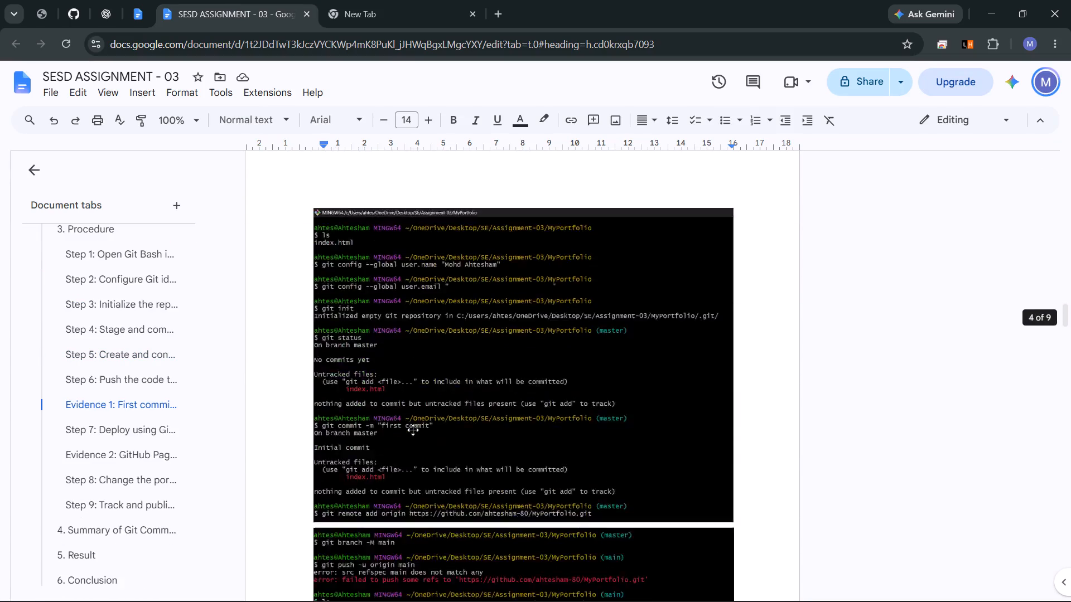
{"action": "scroll", "coordinate": [413, 430], "scroll_direction": "down", "scroll_amount": 11}
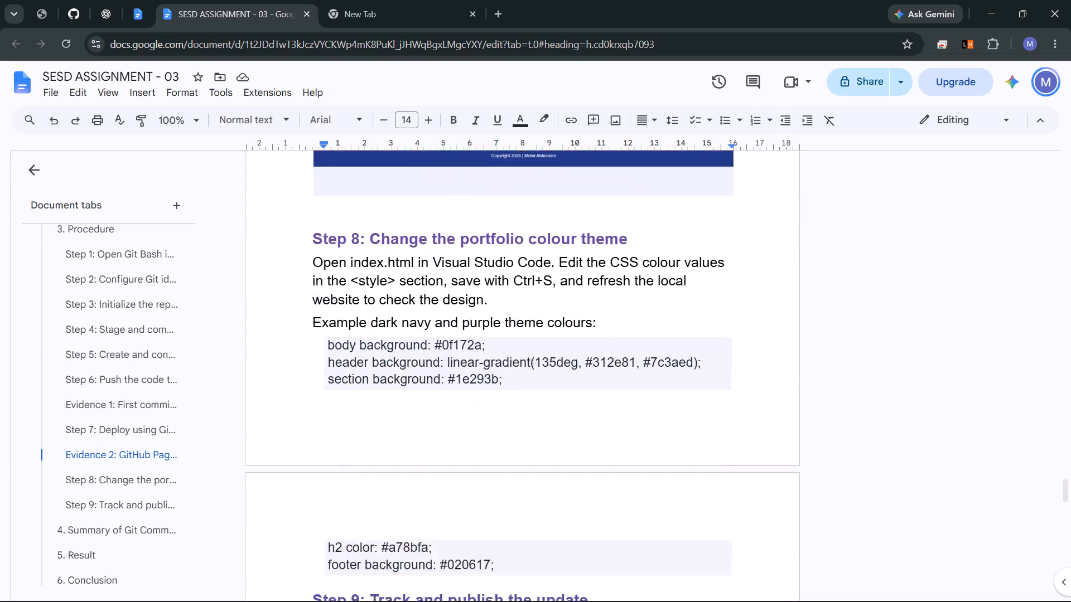
{"action": "scroll", "coordinate": [413, 430], "scroll_direction": "down", "scroll_amount": 6}
{"action": "scroll", "coordinate": [413, 430], "scroll_direction": "up", "scroll_amount": 5}
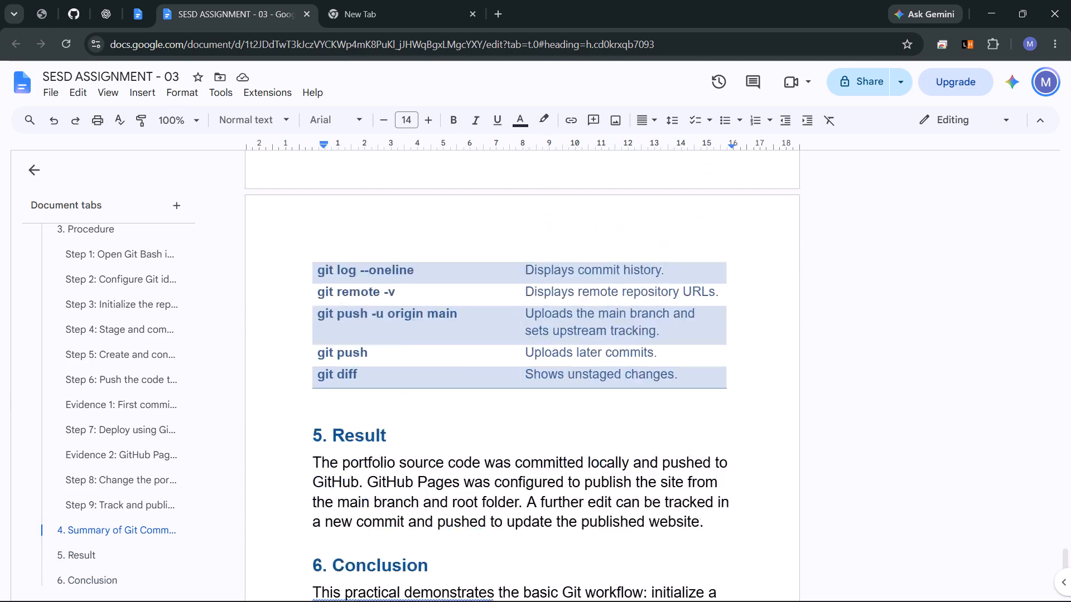
{"action": "scroll", "coordinate": [413, 430], "scroll_direction": "up", "scroll_amount": 4}
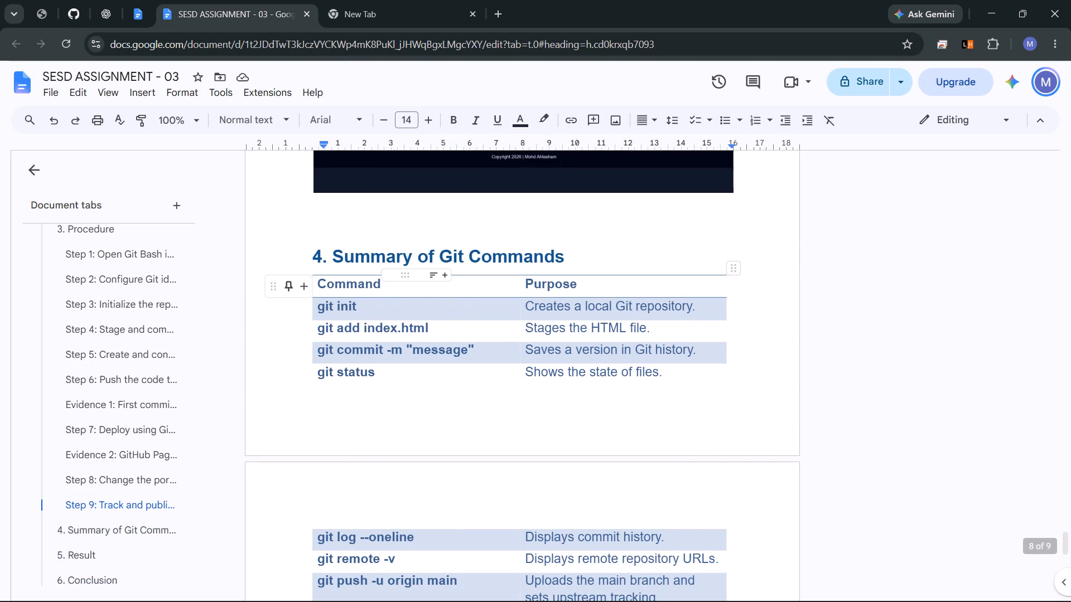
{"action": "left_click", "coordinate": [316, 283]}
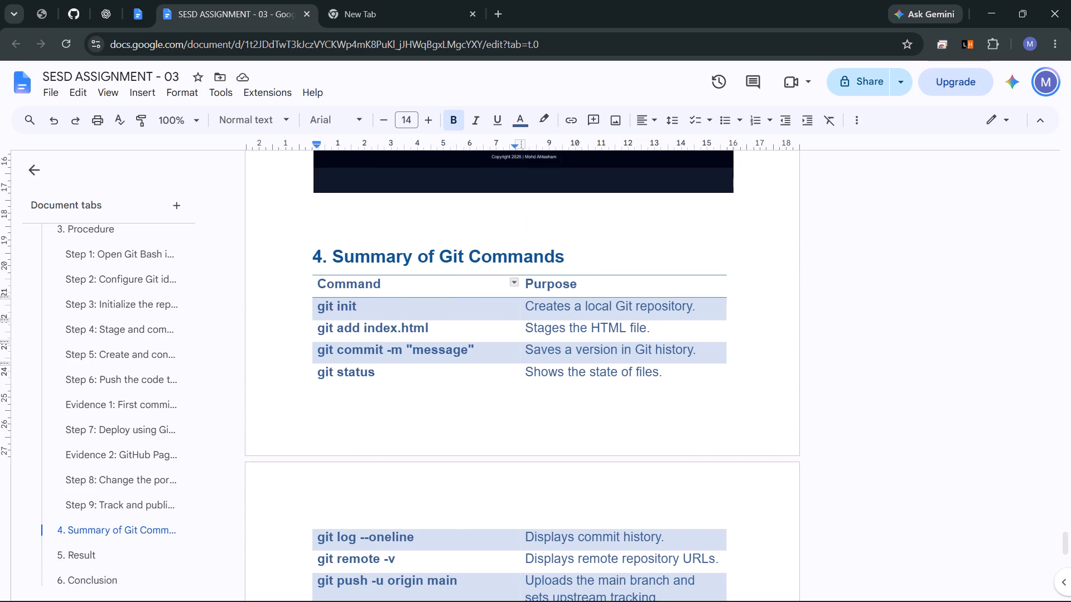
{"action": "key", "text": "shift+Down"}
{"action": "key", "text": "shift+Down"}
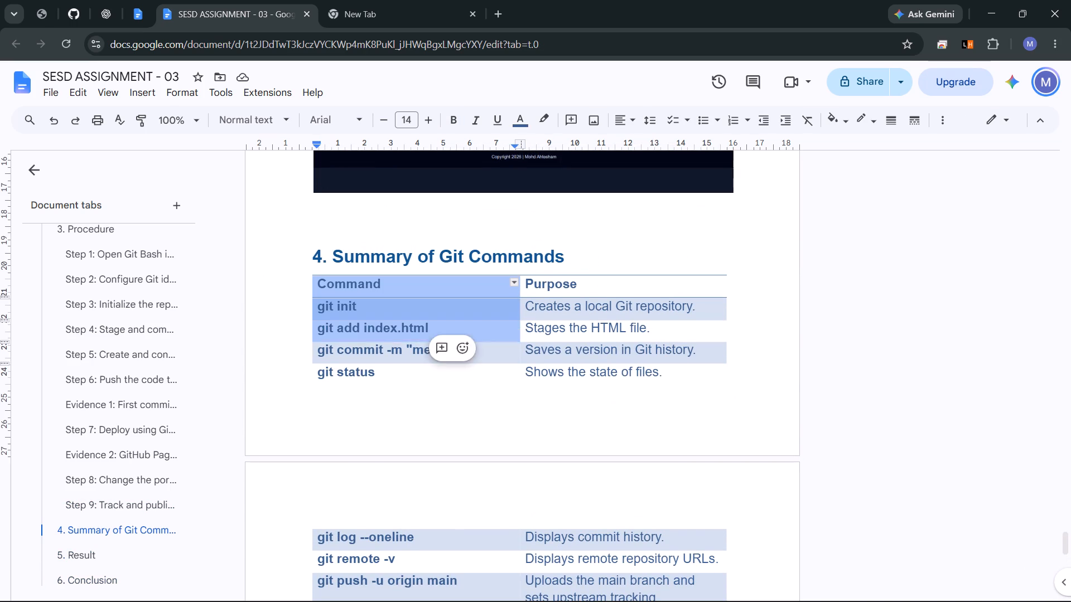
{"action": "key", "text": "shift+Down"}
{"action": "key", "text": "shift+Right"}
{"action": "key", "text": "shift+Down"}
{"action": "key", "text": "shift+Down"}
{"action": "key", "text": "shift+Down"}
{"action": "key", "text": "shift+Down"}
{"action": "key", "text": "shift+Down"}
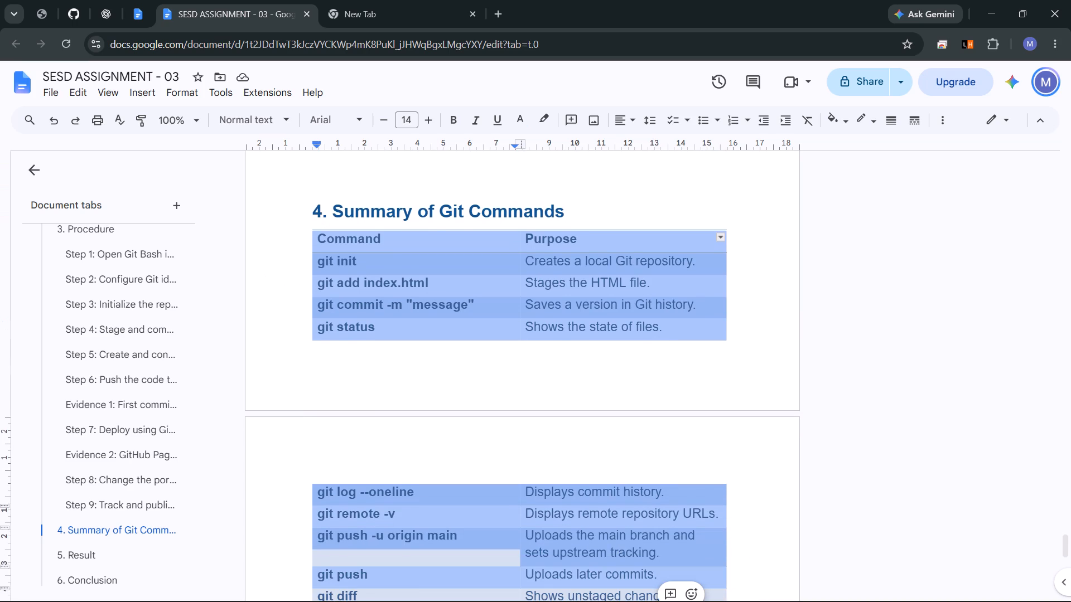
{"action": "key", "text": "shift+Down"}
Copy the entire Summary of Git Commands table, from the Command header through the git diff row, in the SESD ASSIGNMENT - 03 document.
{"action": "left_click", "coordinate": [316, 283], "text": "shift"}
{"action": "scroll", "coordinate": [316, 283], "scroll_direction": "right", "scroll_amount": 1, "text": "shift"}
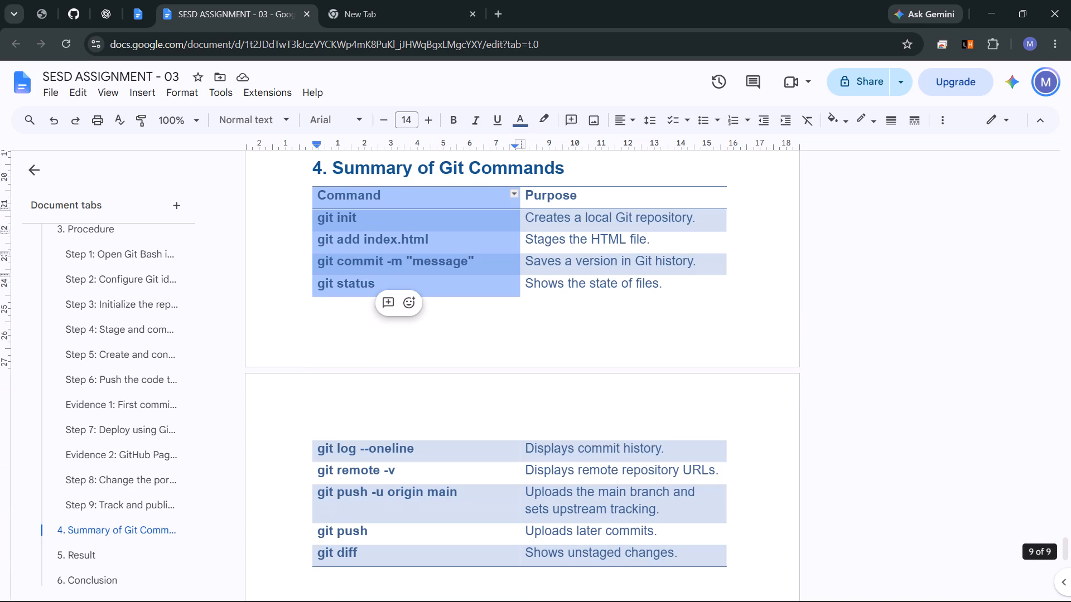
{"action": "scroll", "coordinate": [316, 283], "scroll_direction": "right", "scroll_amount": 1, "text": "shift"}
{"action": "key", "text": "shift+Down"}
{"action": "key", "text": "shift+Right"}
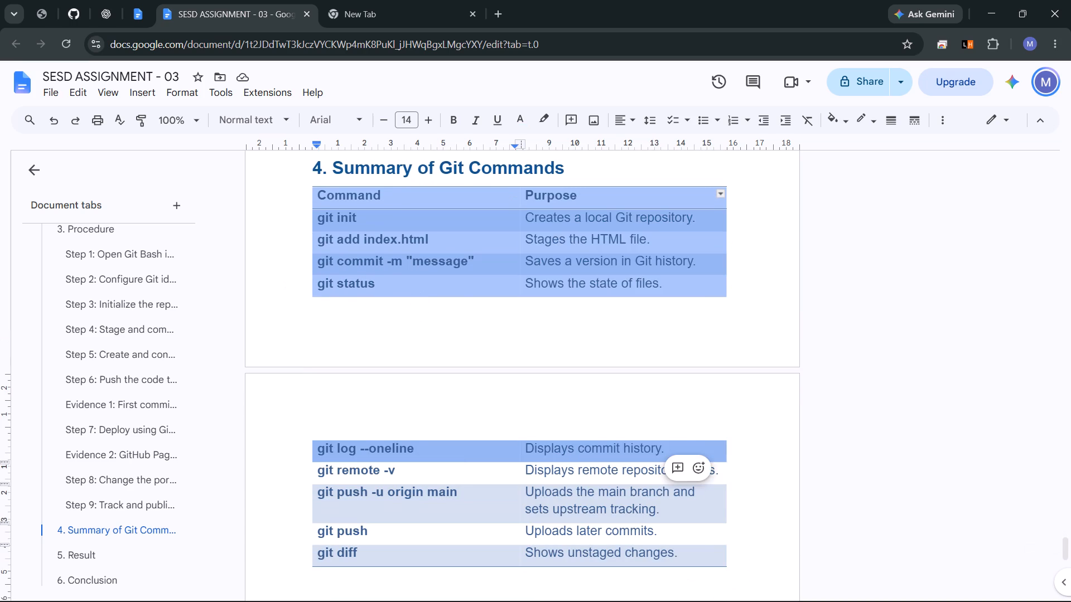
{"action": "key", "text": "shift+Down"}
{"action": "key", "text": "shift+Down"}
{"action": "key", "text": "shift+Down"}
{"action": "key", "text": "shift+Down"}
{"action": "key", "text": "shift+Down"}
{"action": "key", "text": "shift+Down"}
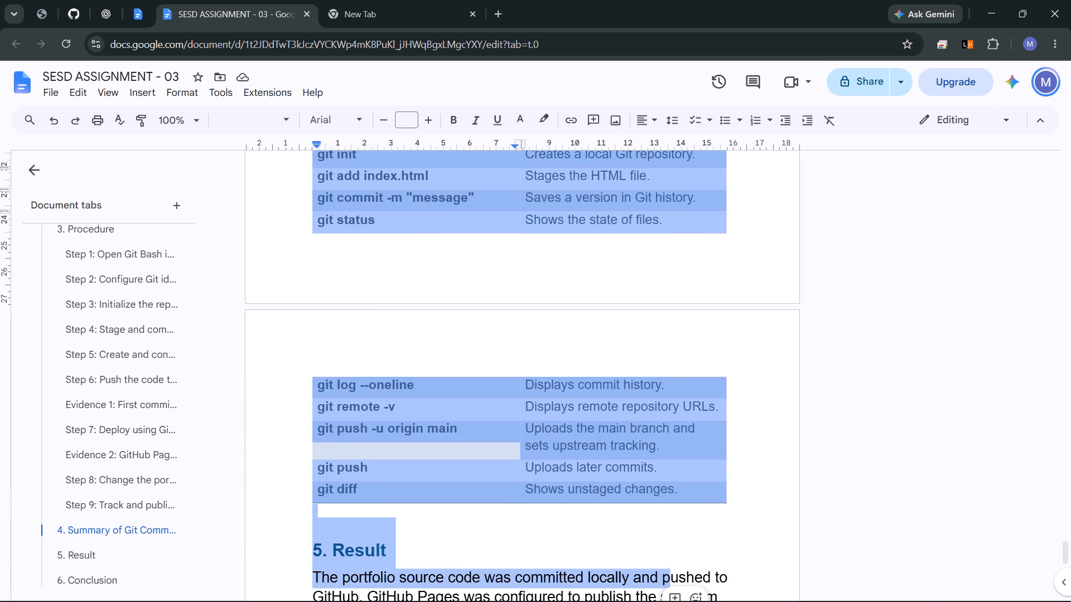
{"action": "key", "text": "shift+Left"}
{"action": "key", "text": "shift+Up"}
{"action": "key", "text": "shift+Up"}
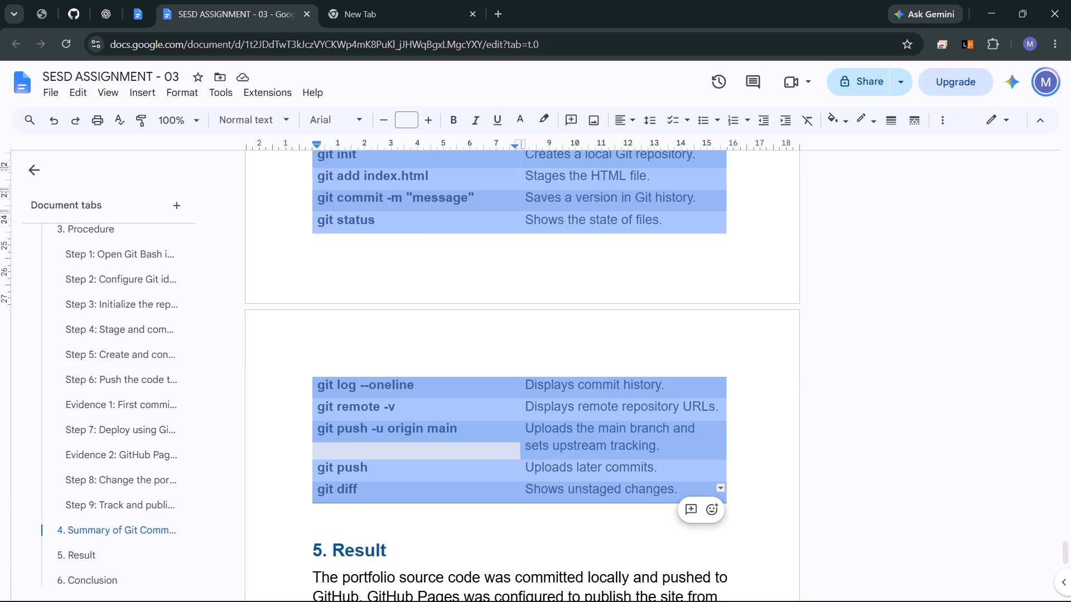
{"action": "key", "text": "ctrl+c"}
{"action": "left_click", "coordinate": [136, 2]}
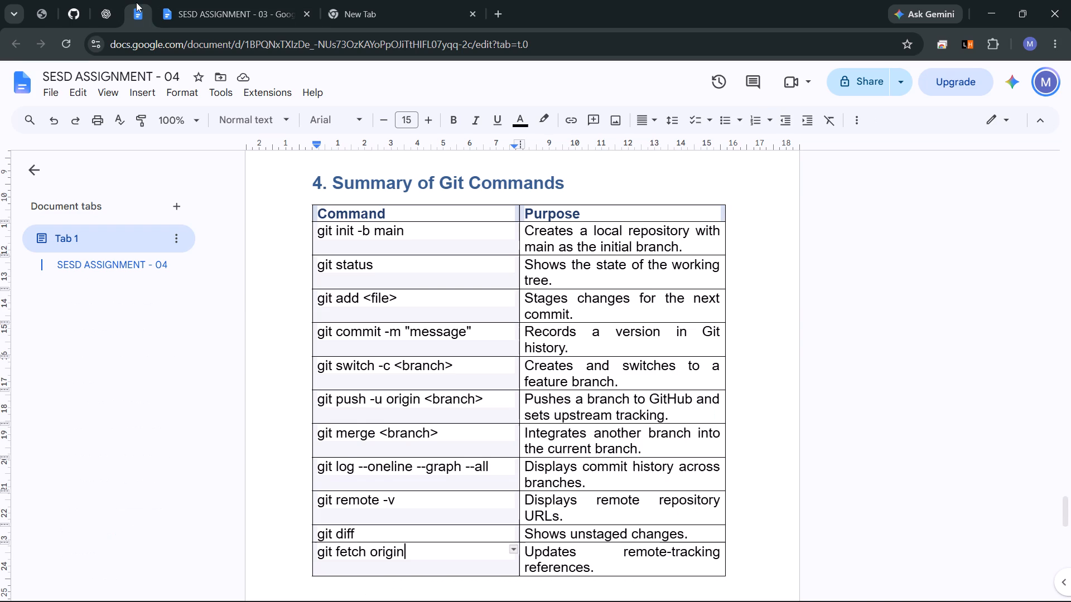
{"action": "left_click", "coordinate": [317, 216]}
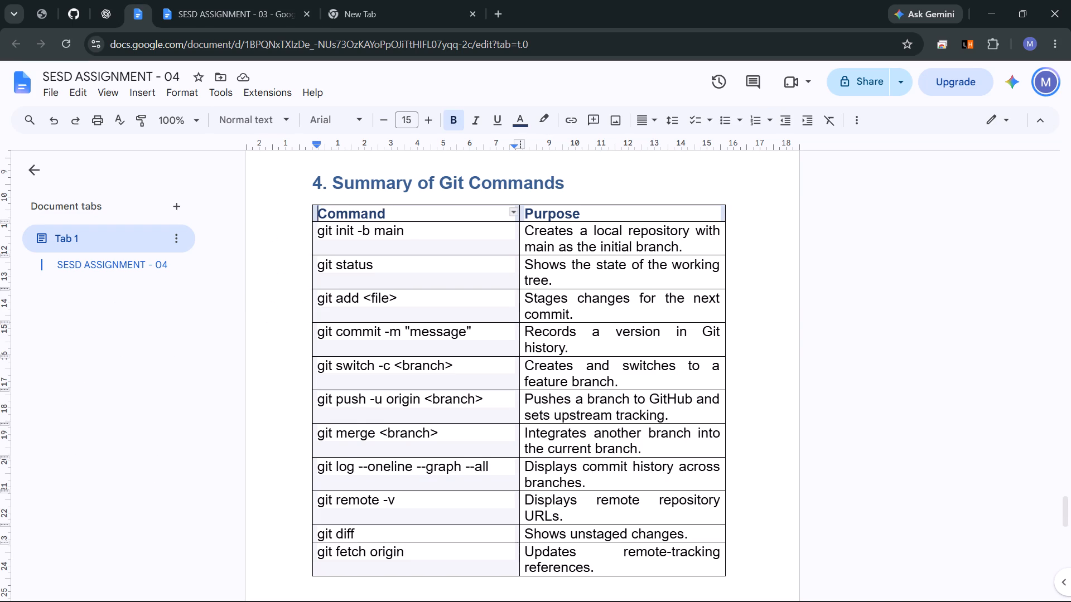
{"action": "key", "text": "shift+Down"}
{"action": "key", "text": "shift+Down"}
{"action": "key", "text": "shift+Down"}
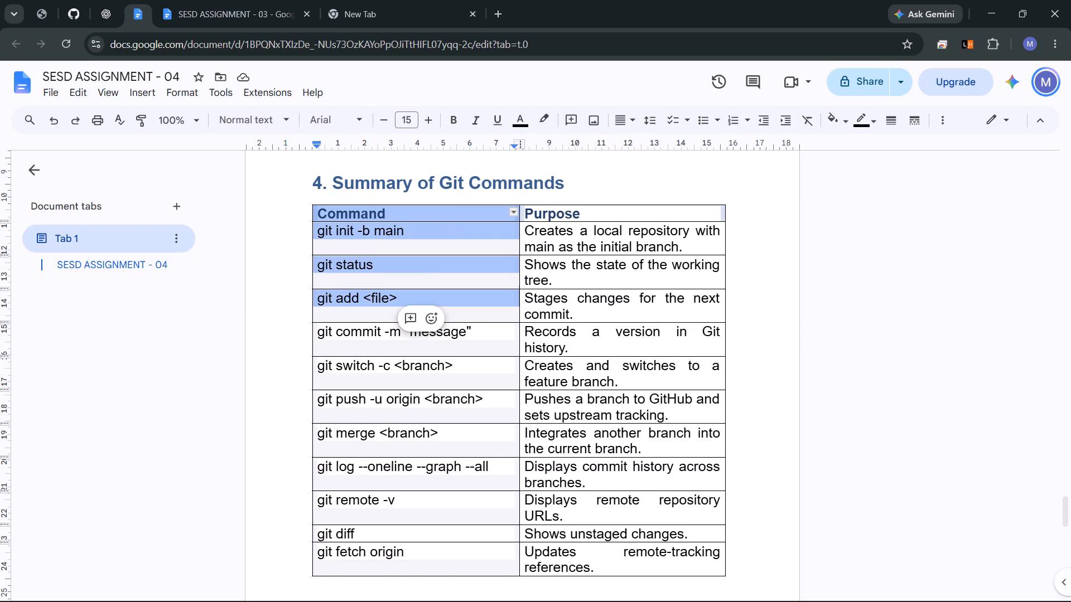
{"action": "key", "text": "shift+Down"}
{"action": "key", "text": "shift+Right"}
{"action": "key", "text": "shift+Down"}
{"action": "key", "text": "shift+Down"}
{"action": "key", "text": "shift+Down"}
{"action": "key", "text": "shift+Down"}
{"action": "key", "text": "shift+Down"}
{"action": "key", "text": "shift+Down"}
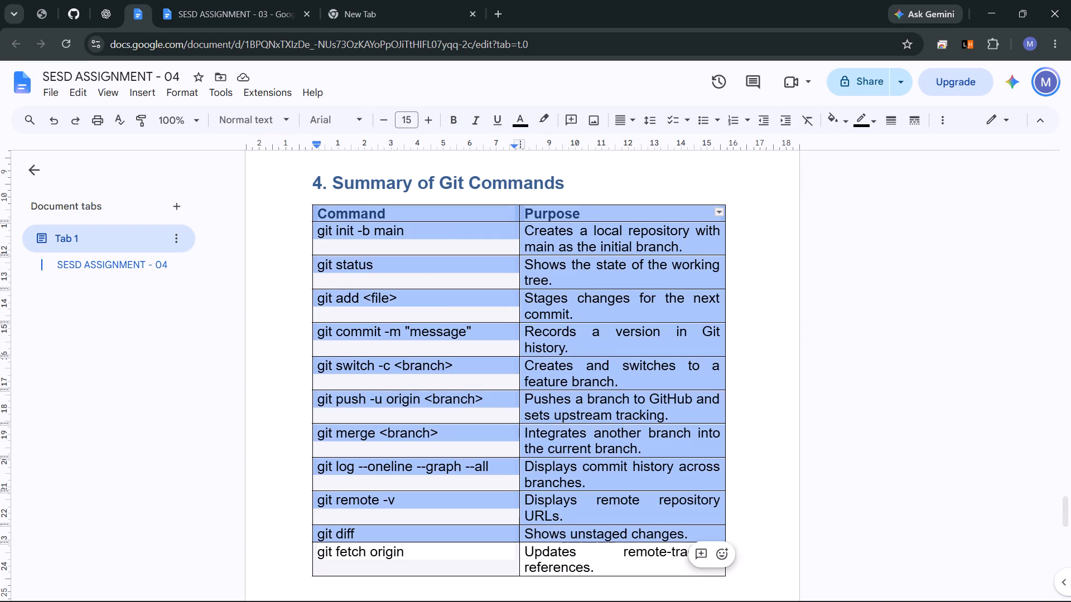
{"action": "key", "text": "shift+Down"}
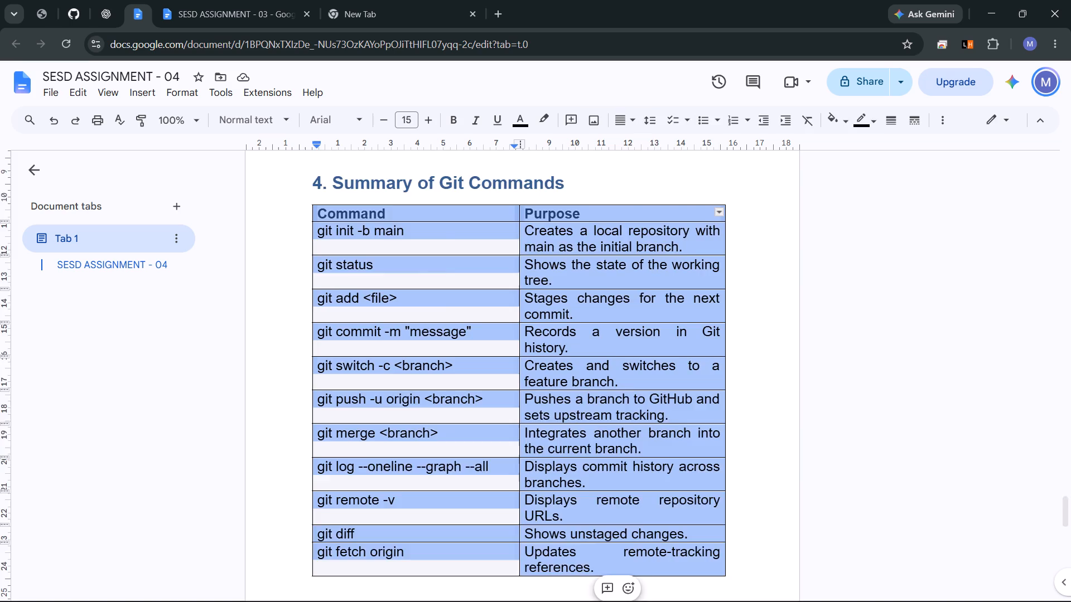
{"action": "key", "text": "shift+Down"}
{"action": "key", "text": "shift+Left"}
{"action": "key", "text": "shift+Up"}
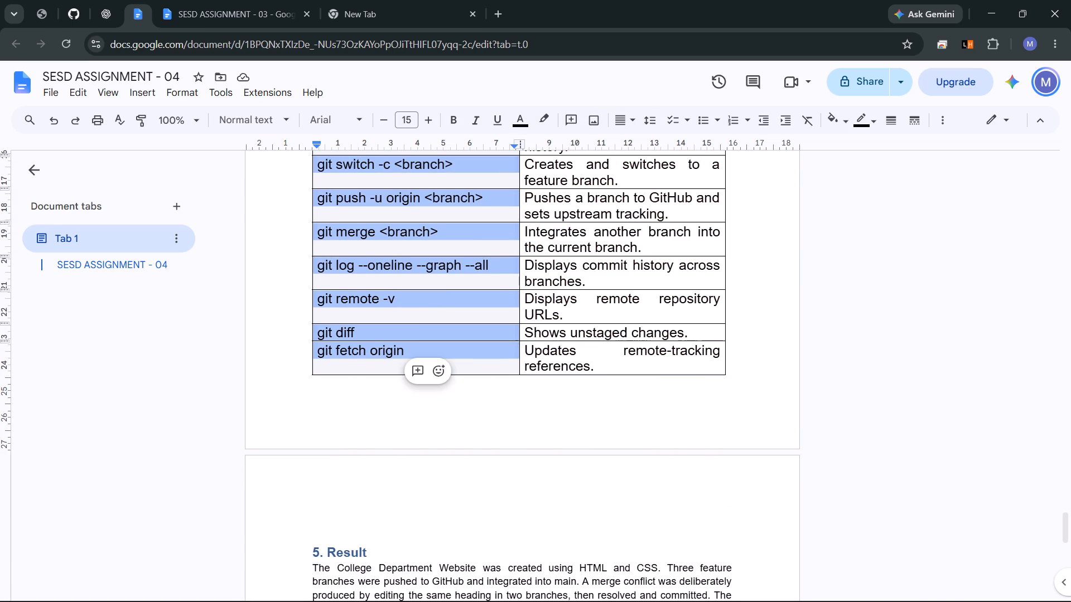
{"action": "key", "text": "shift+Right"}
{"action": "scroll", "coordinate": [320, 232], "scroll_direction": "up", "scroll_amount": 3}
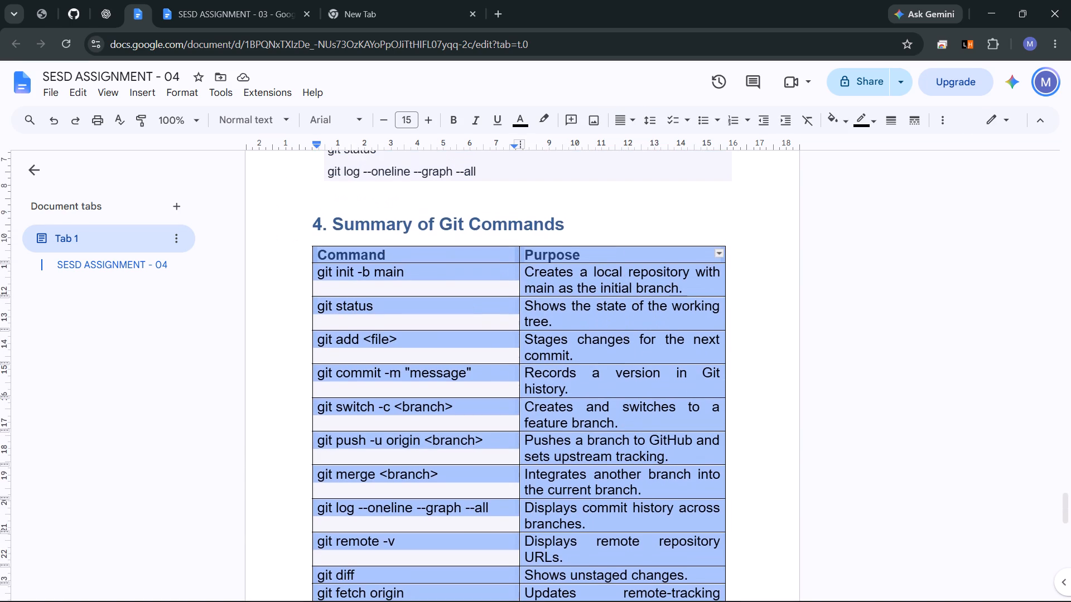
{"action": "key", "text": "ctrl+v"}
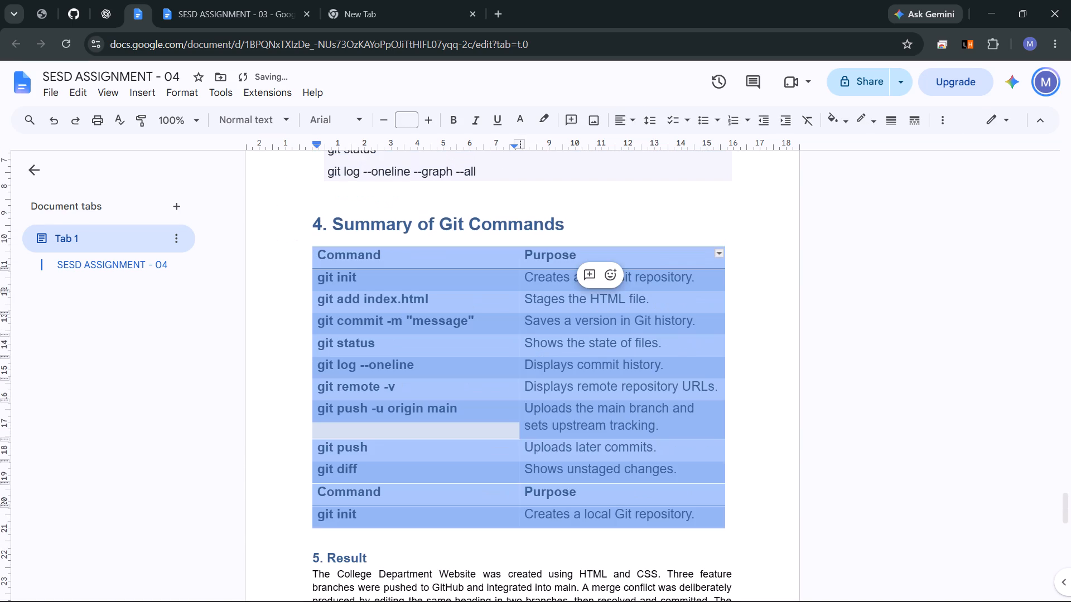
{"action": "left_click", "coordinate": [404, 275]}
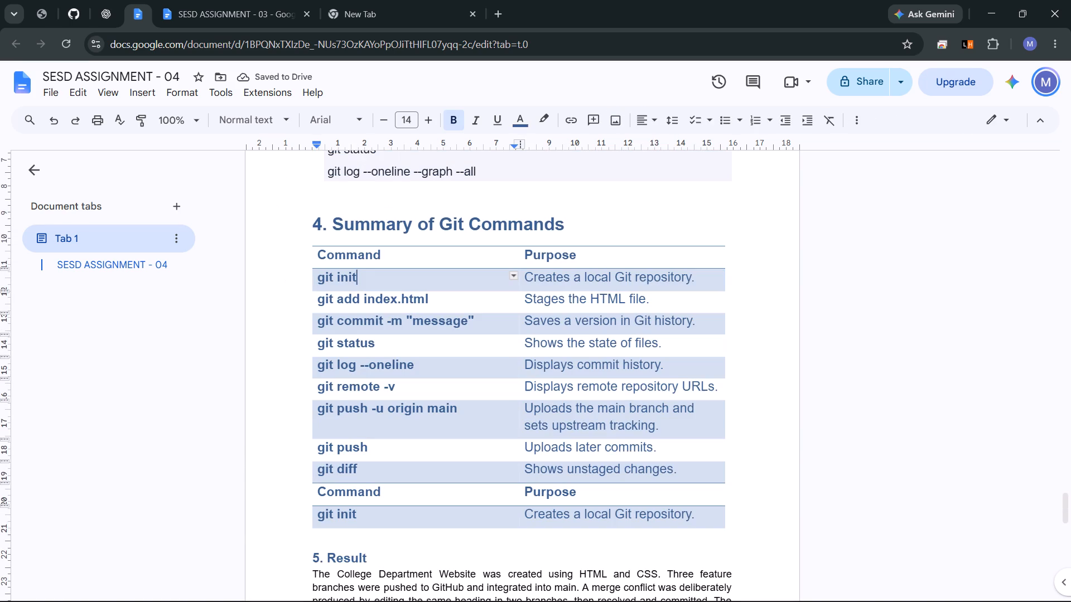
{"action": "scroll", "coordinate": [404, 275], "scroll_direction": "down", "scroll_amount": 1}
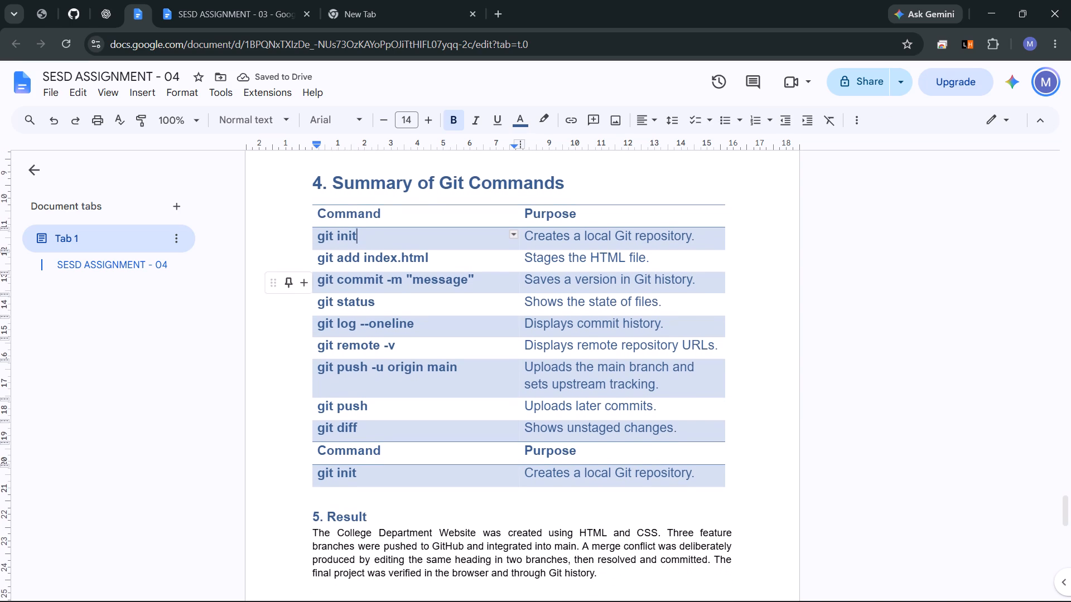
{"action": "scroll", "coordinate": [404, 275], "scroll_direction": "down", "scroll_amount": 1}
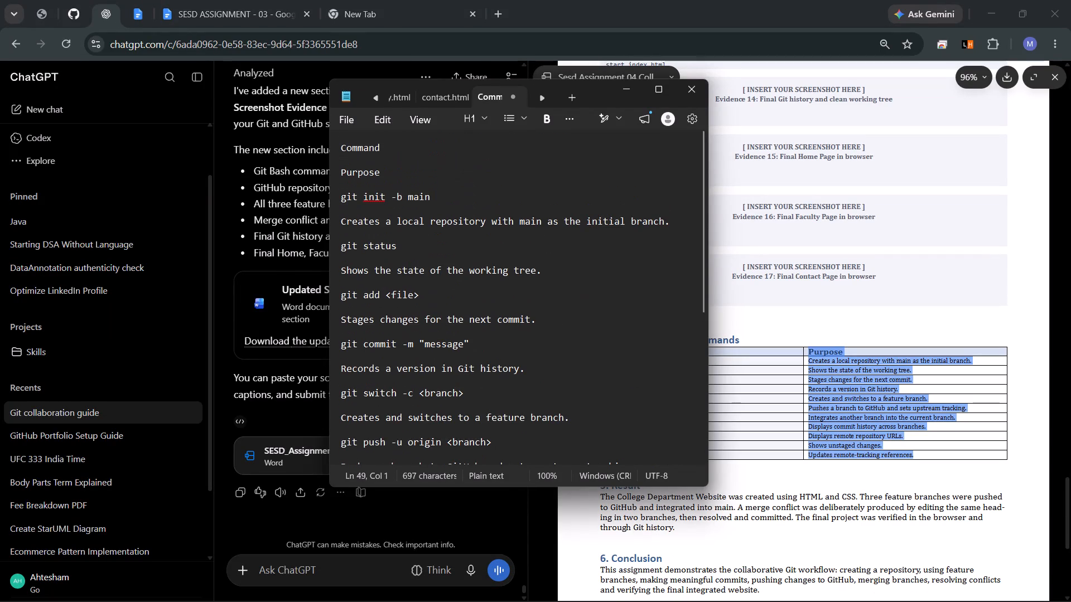
{"action": "scroll", "coordinate": [618, 425], "scroll_direction": "up", "scroll_amount": 2}
{"action": "left_click", "coordinate": [691, 84]}
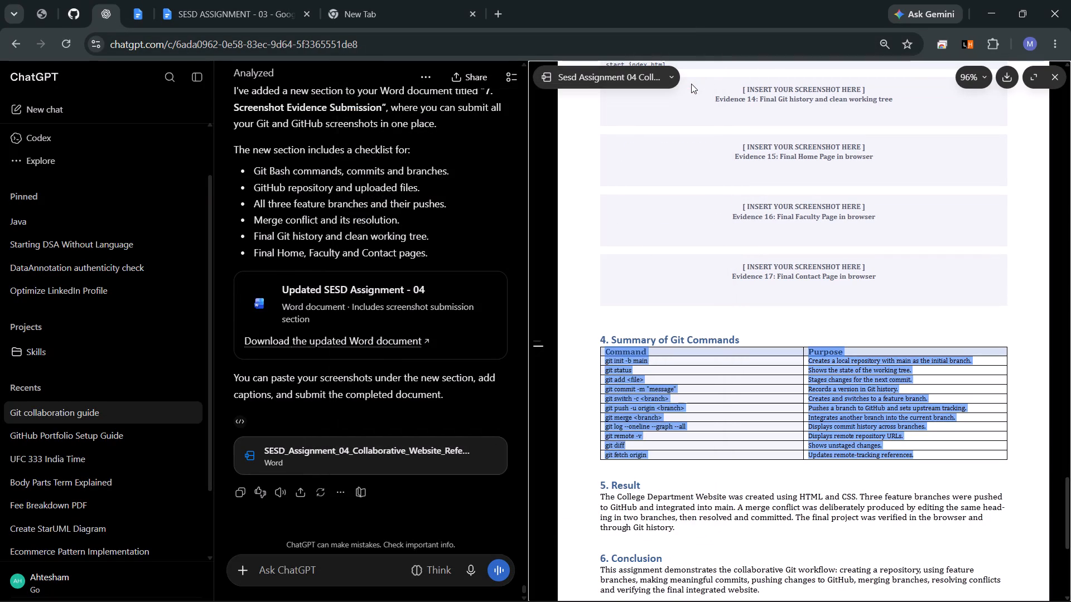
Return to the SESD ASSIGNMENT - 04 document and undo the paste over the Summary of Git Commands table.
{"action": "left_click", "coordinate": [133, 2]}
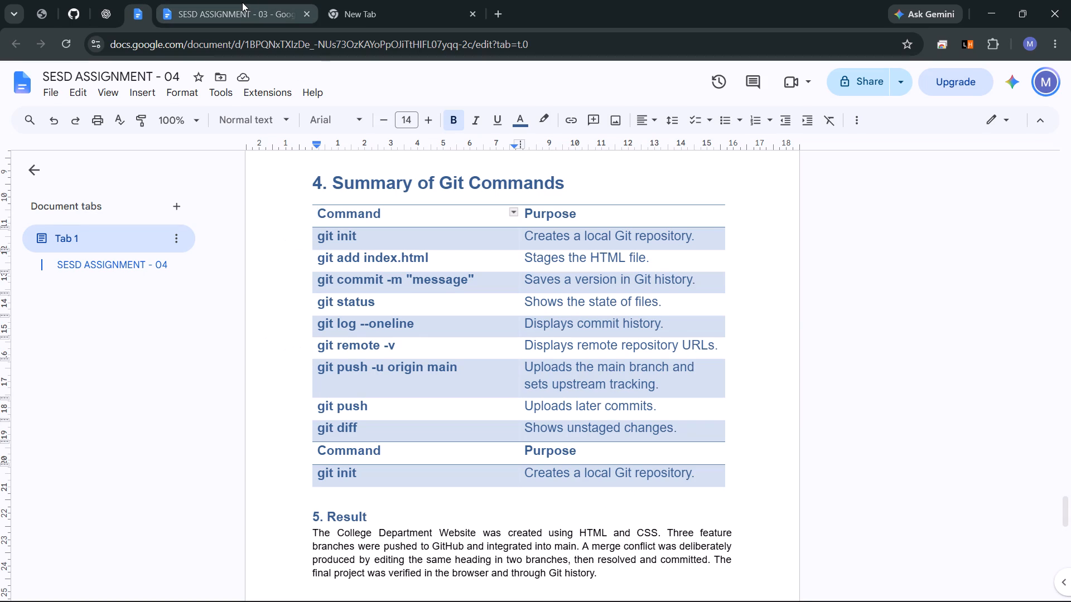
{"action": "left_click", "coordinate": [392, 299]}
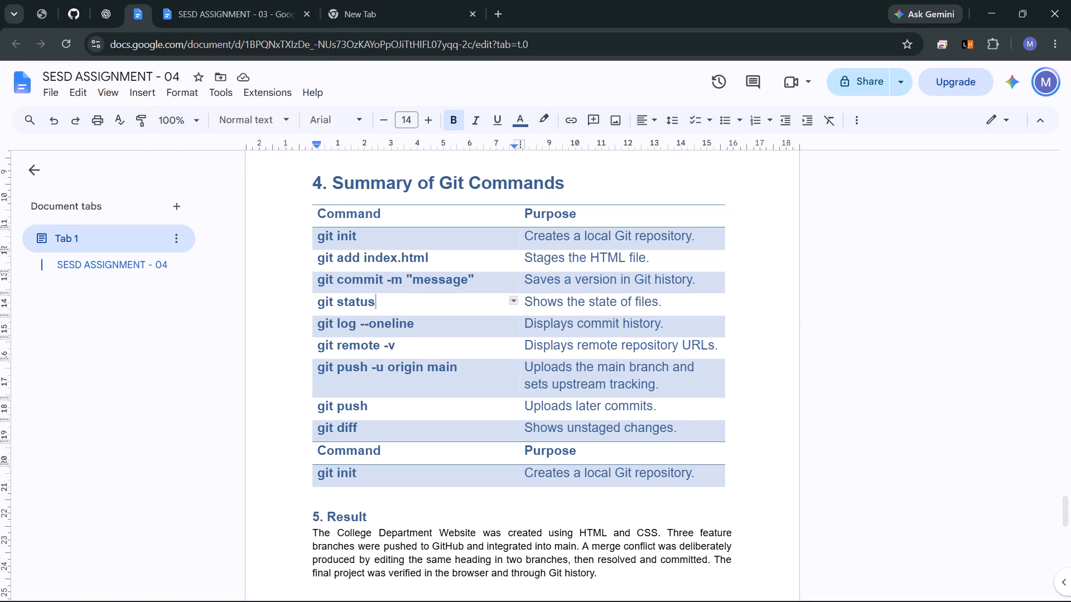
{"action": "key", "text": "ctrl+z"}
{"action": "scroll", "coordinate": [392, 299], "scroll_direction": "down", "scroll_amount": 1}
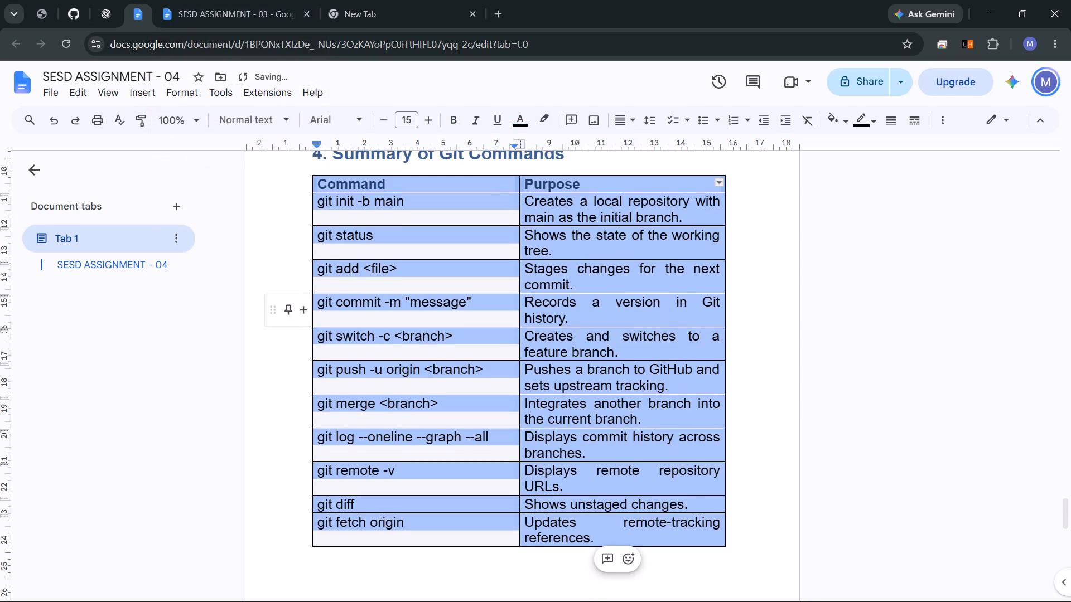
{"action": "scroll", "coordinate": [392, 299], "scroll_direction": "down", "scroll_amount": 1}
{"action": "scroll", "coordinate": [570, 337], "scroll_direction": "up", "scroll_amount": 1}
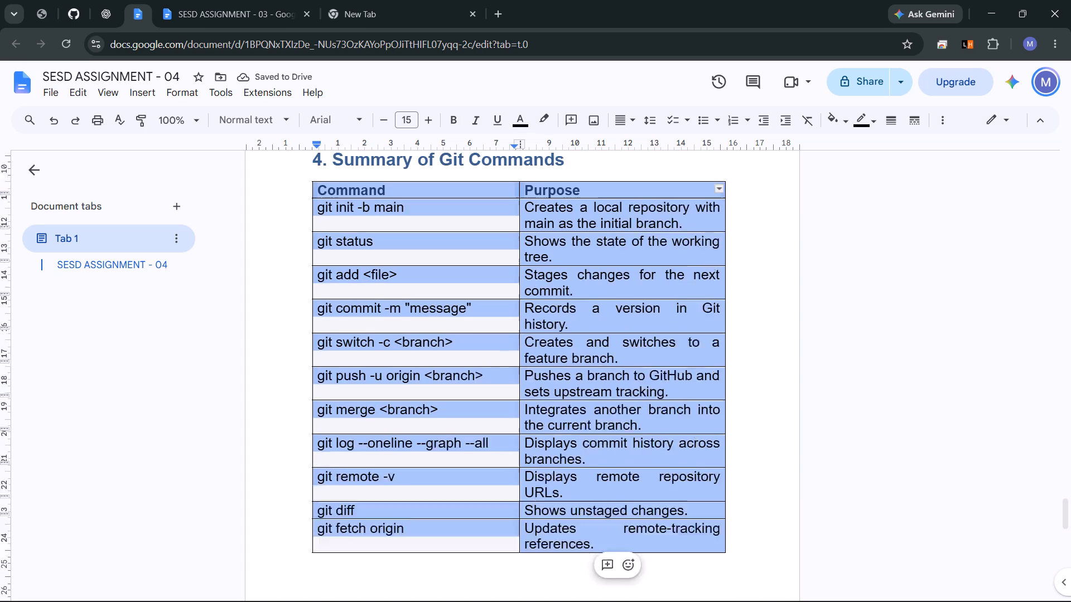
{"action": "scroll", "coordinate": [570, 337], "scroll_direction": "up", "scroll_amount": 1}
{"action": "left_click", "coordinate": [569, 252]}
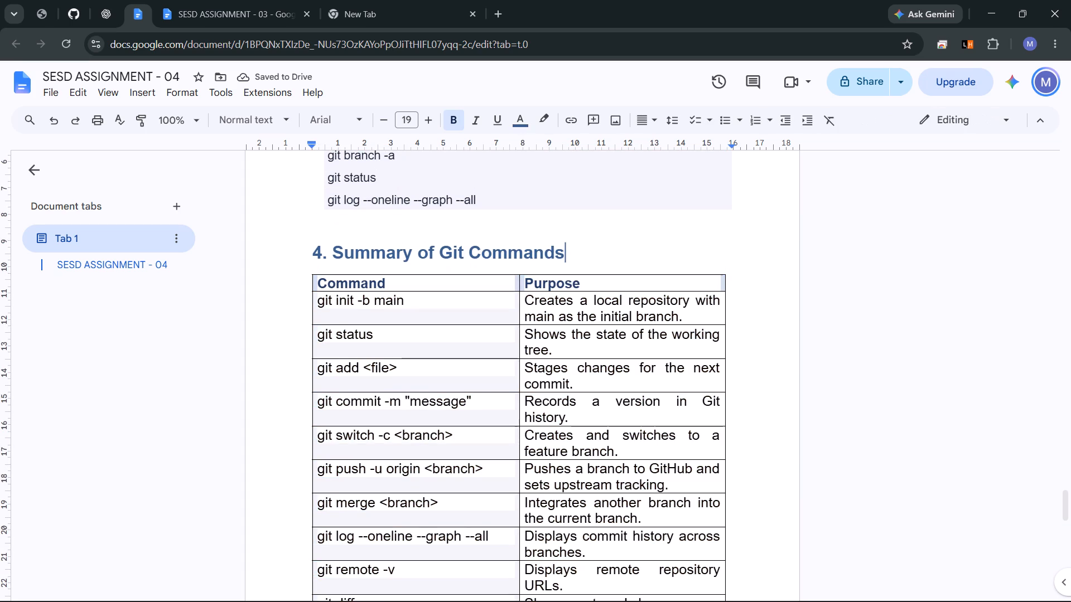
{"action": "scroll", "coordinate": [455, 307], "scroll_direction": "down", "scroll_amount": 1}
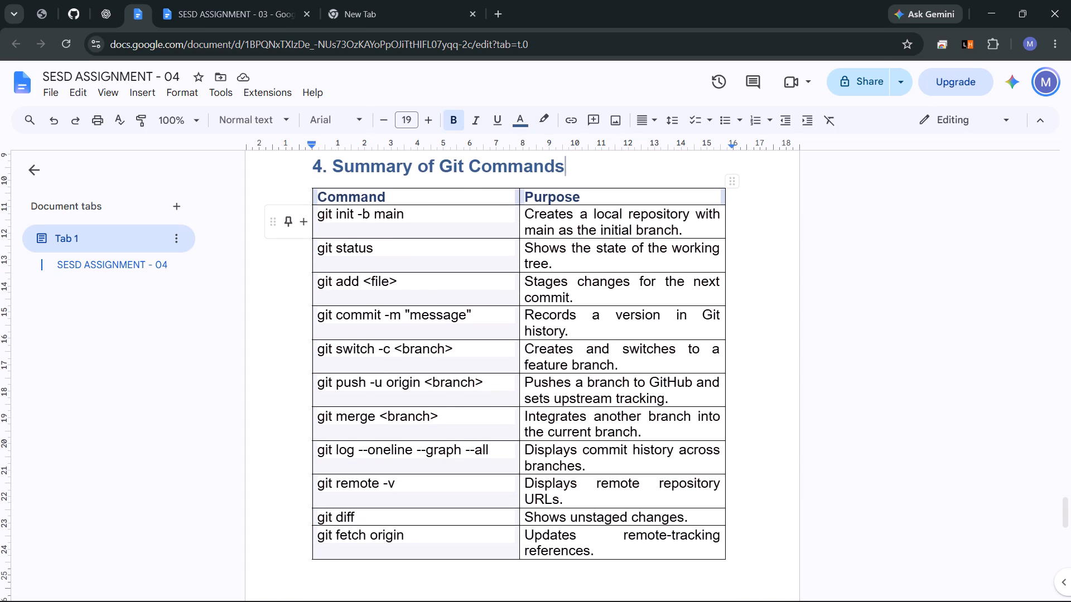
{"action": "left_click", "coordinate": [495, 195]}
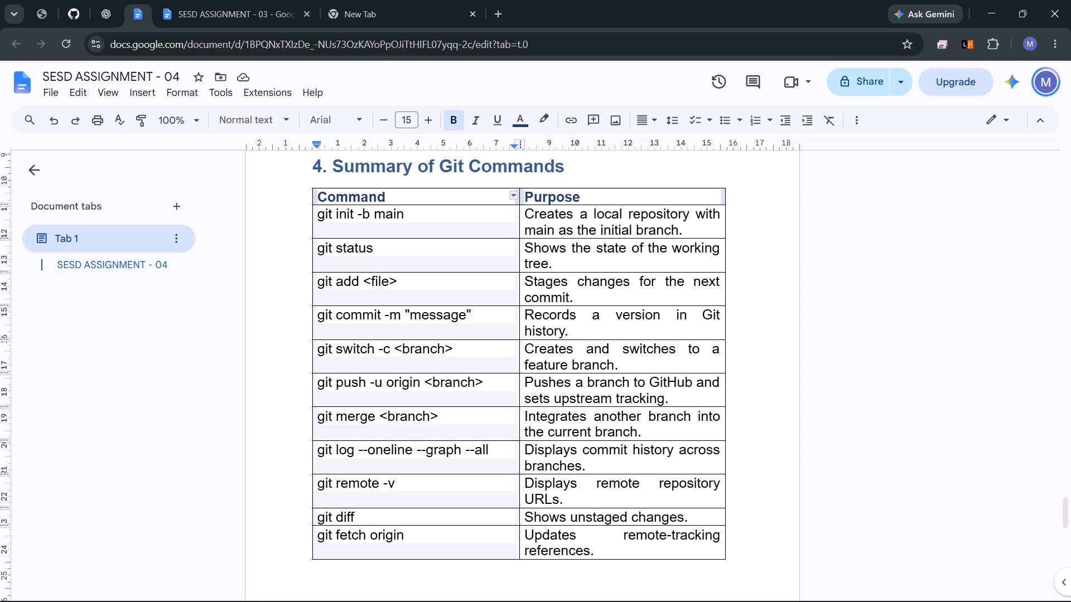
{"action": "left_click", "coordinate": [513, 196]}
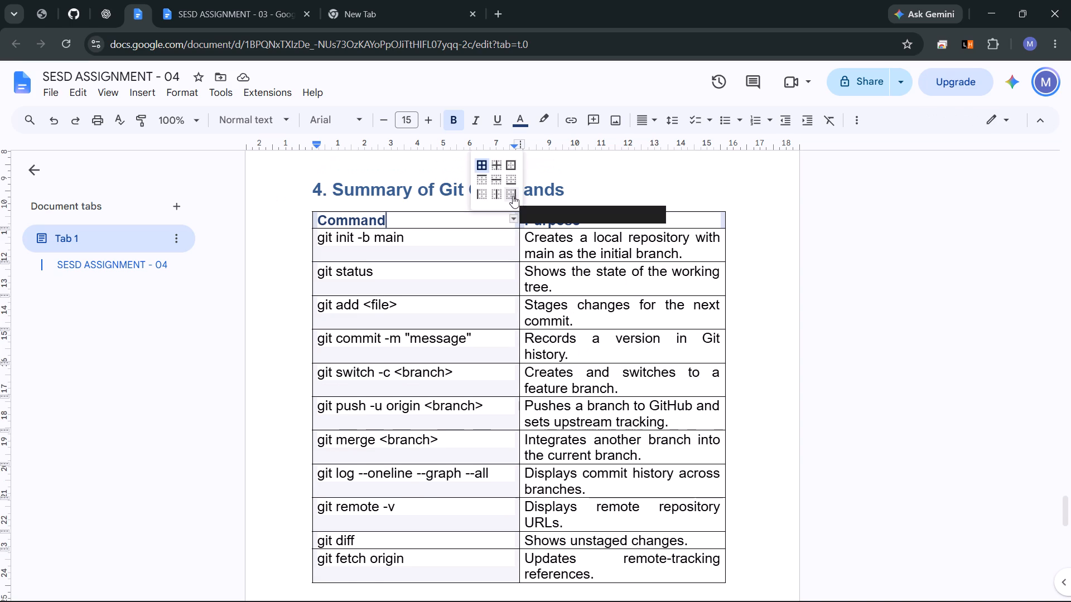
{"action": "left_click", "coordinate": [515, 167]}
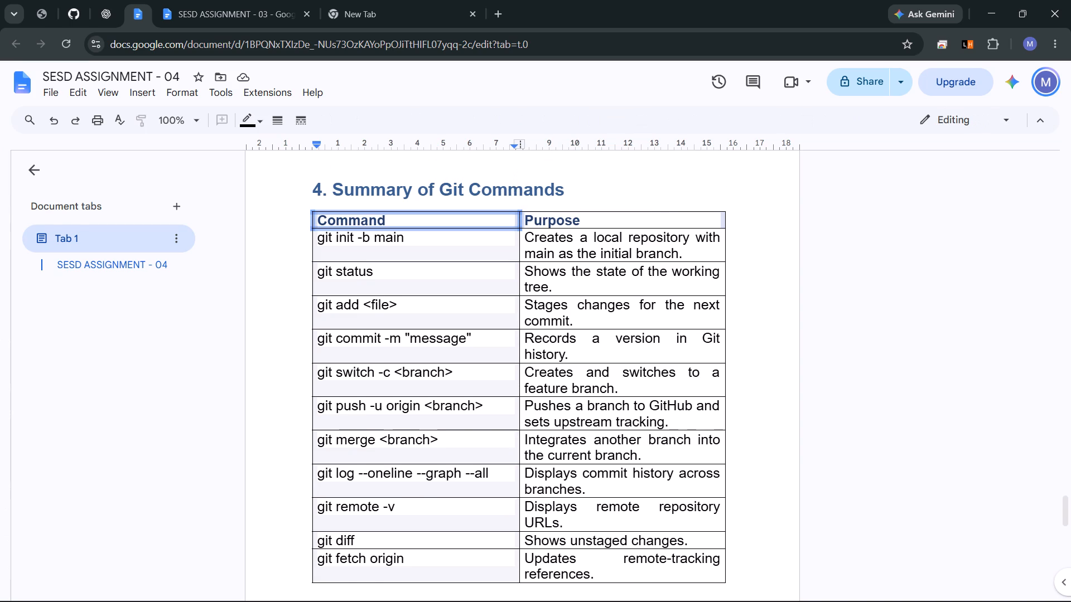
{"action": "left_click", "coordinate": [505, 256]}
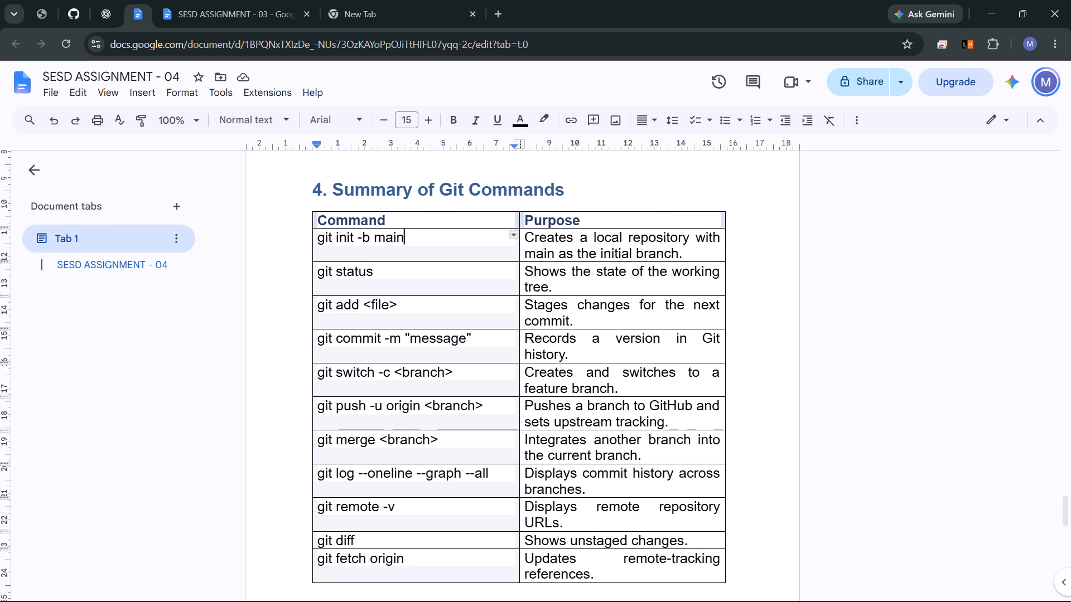
Select all borders of the Command header cell in the Summary of Git Commands table and set their width to 1pt.
{"action": "left_click", "coordinate": [512, 212]}
{"action": "left_click", "coordinate": [514, 220]}
{"action": "left_click", "coordinate": [514, 220]}
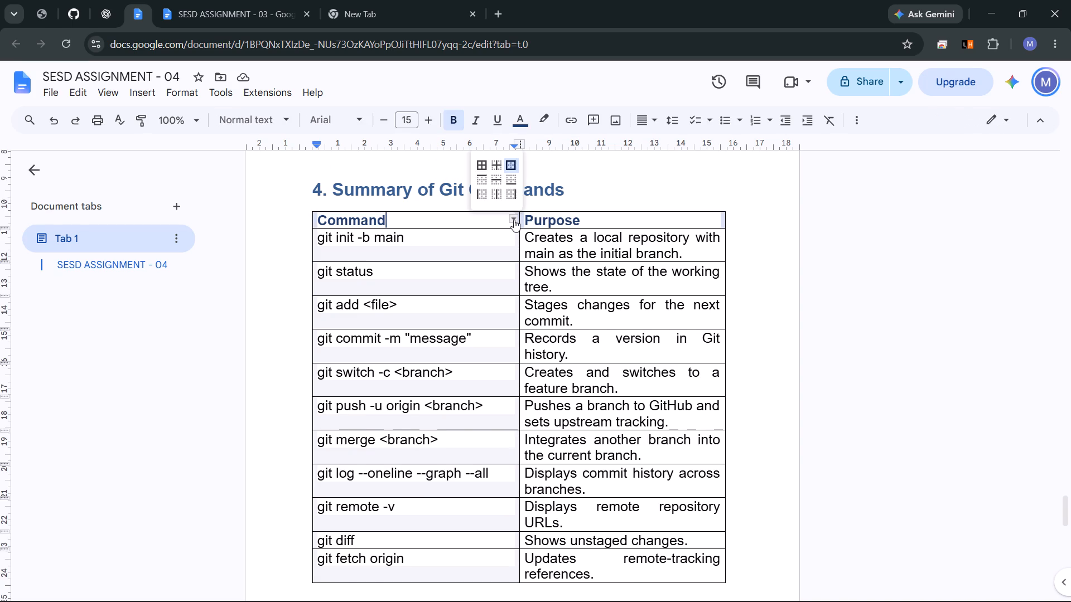
{"action": "left_click", "coordinate": [485, 169]}
{"action": "scroll", "coordinate": [495, 338], "scroll_direction": "down", "scroll_amount": 1}
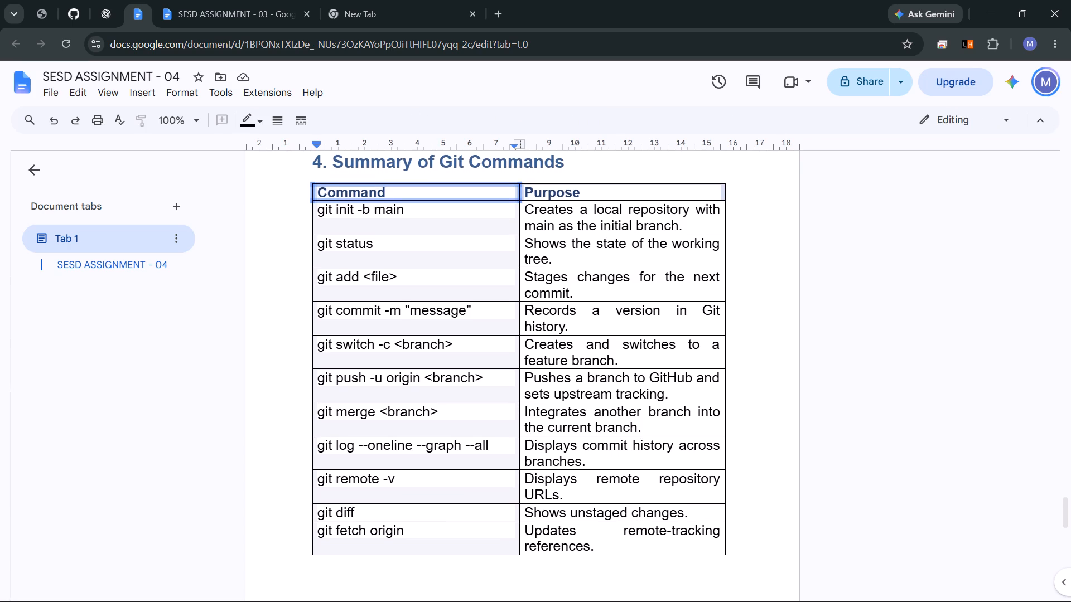
{"action": "scroll", "coordinate": [495, 338], "scroll_direction": "down", "scroll_amount": 1}
{"action": "left_click", "coordinate": [277, 109]}
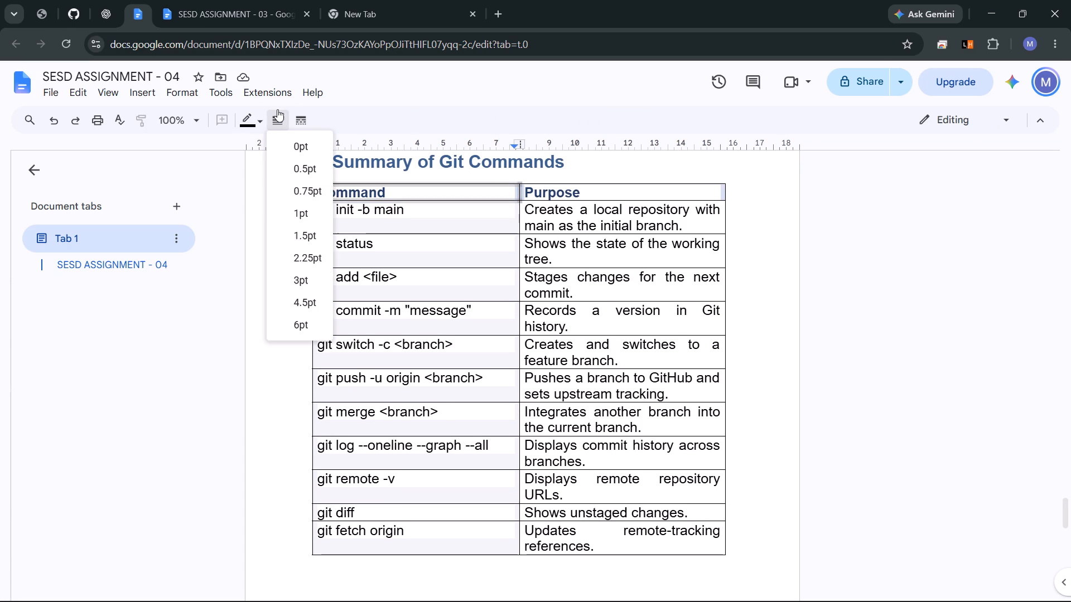
{"action": "left_click", "coordinate": [306, 219]}
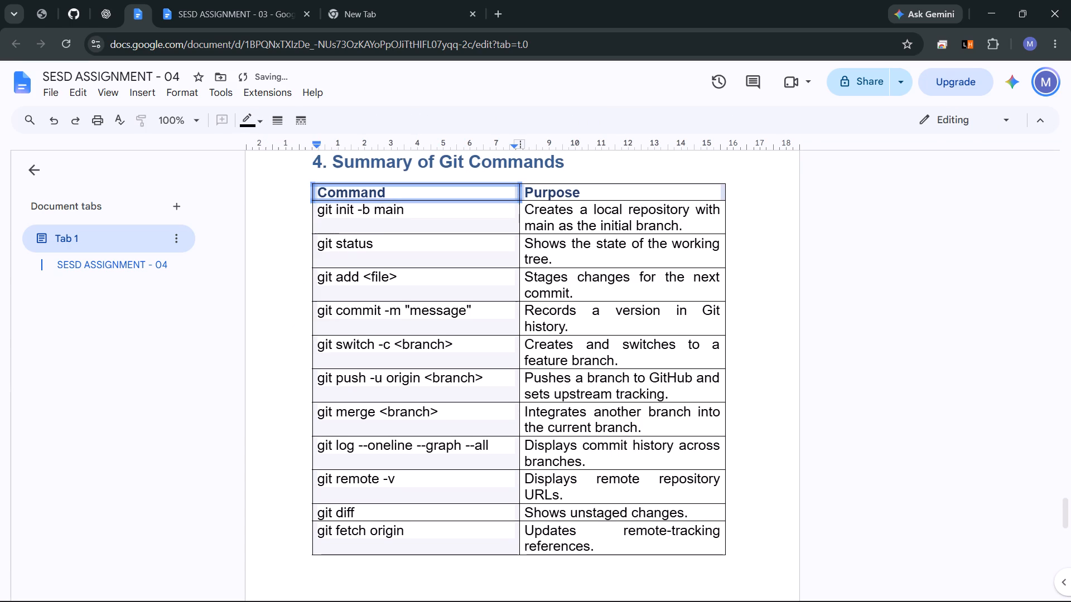
{"action": "left_click", "coordinate": [359, 338]}
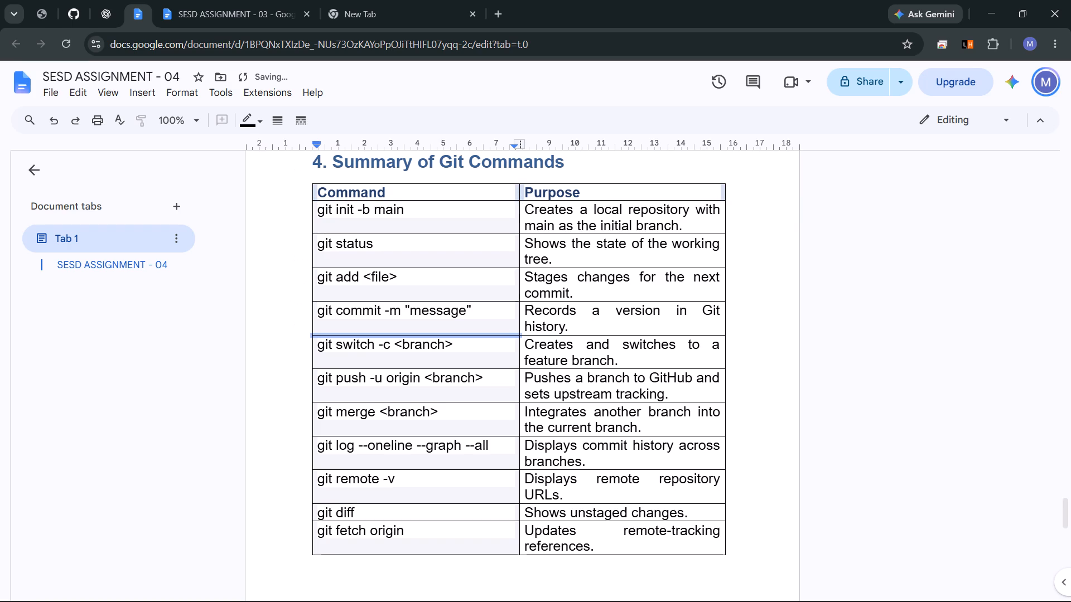
{"action": "left_click", "coordinate": [770, 357]}
Review the pages from Step 11 through the end of the Summary of Git Commands table.
{"action": "scroll", "coordinate": [770, 357], "scroll_direction": "down", "scroll_amount": 3}
{"action": "scroll", "coordinate": [770, 357], "scroll_direction": "up", "scroll_amount": 5}
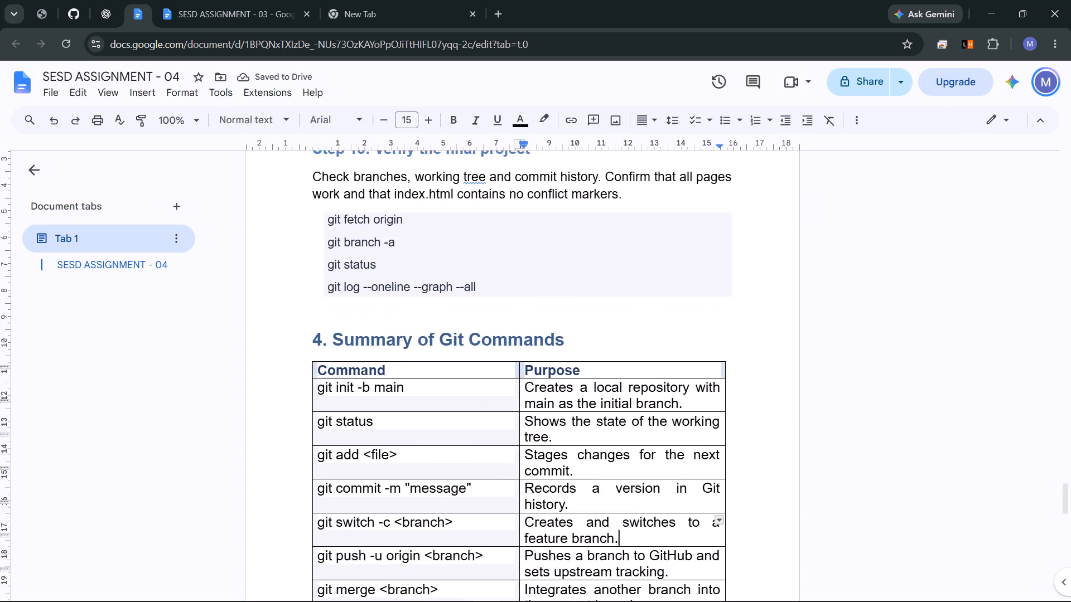
{"action": "scroll", "coordinate": [770, 357], "scroll_direction": "down", "scroll_amount": 3}
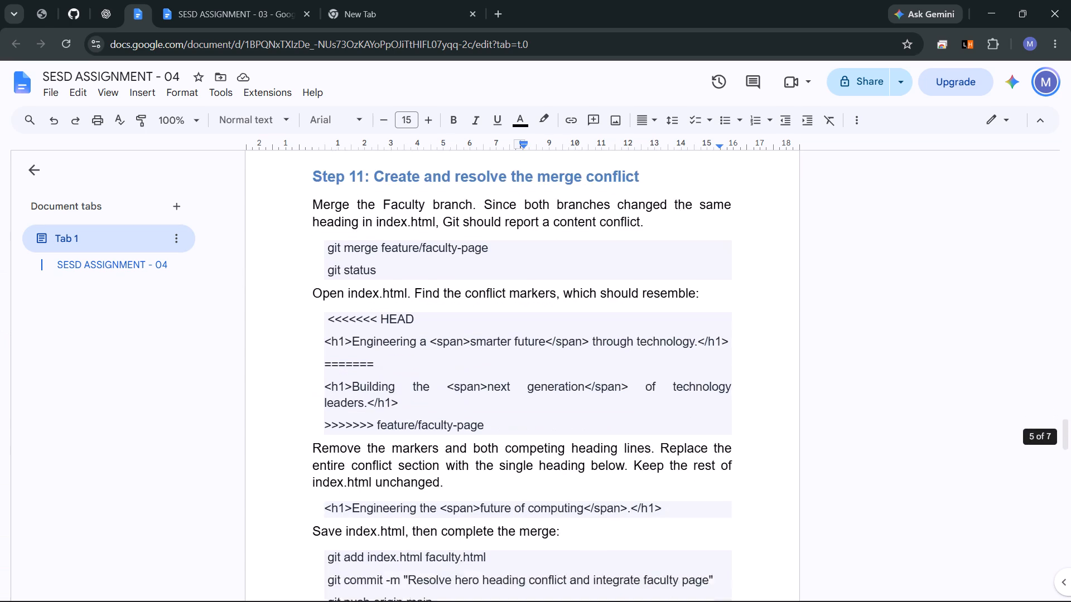
{"action": "scroll", "coordinate": [770, 357], "scroll_direction": "down", "scroll_amount": 6}
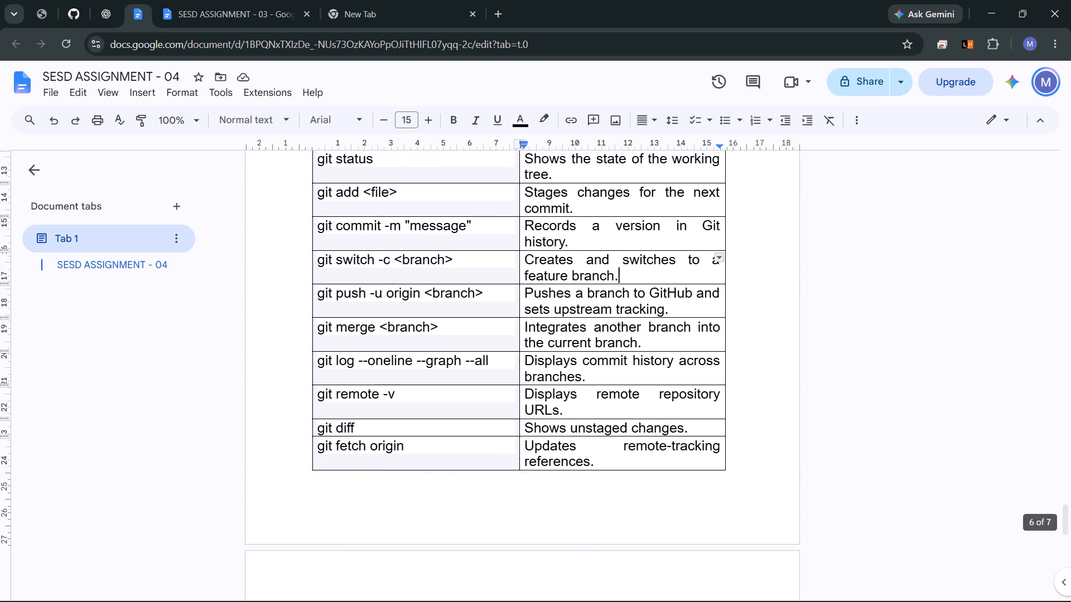
{"action": "scroll", "coordinate": [770, 357], "scroll_direction": "down", "scroll_amount": 2}
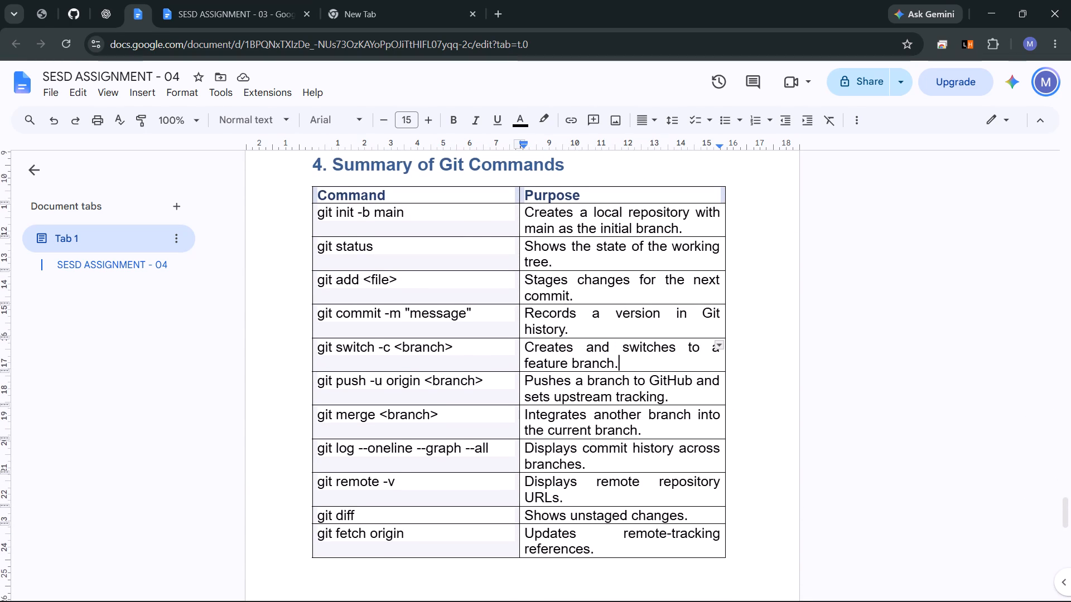
{"action": "scroll", "coordinate": [770, 357], "scroll_direction": "down", "scroll_amount": 1}
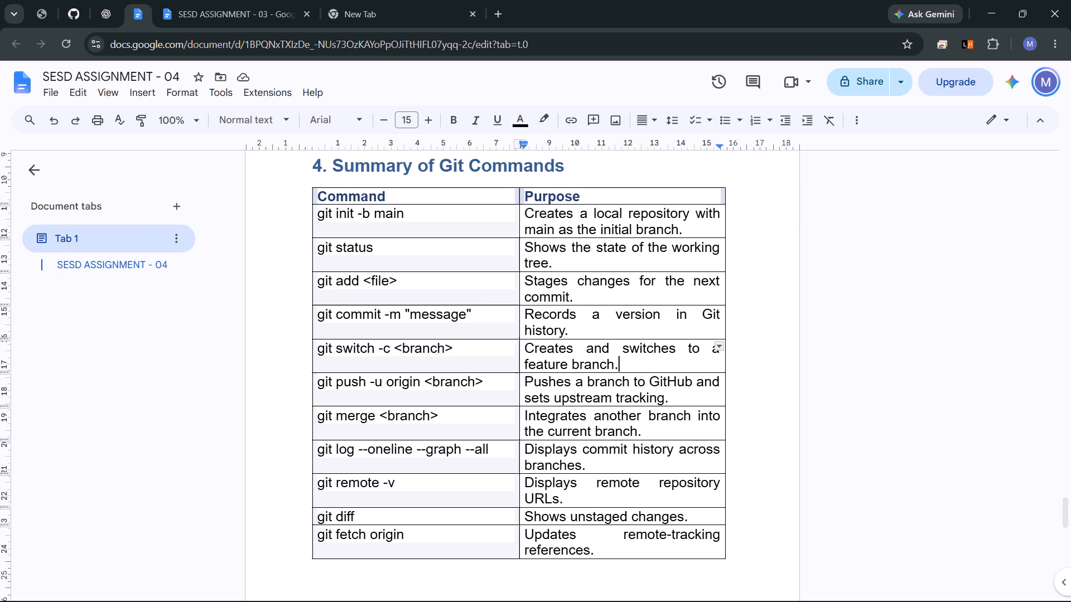
{"action": "key", "text": "Print"}
{"action": "left_click_drag", "start_coordinate": [299, 153], "coordinate": [762, 574]}
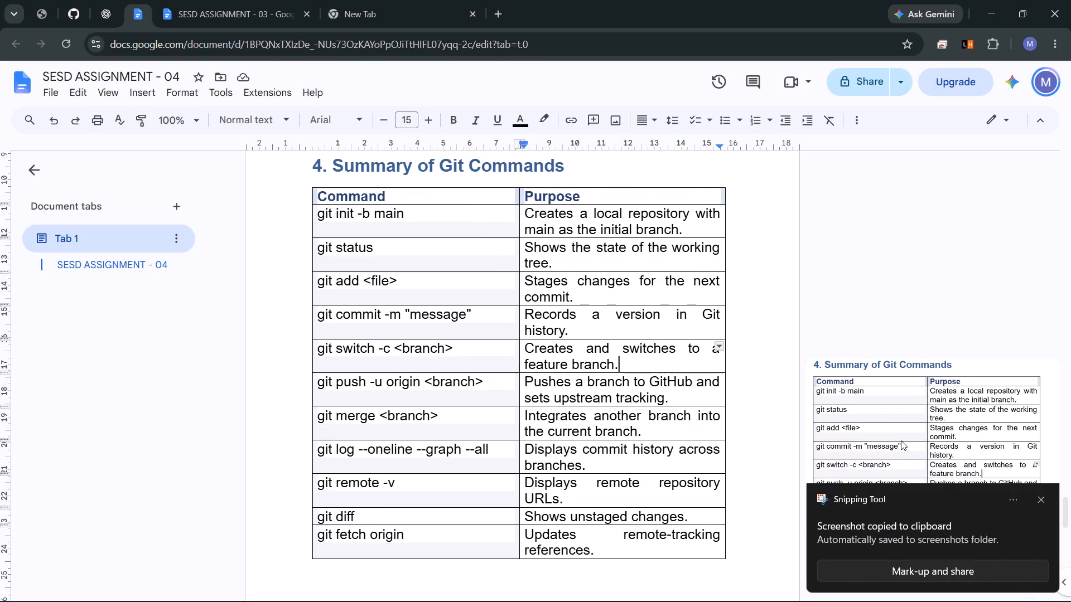
{"action": "left_click", "coordinate": [901, 440]}
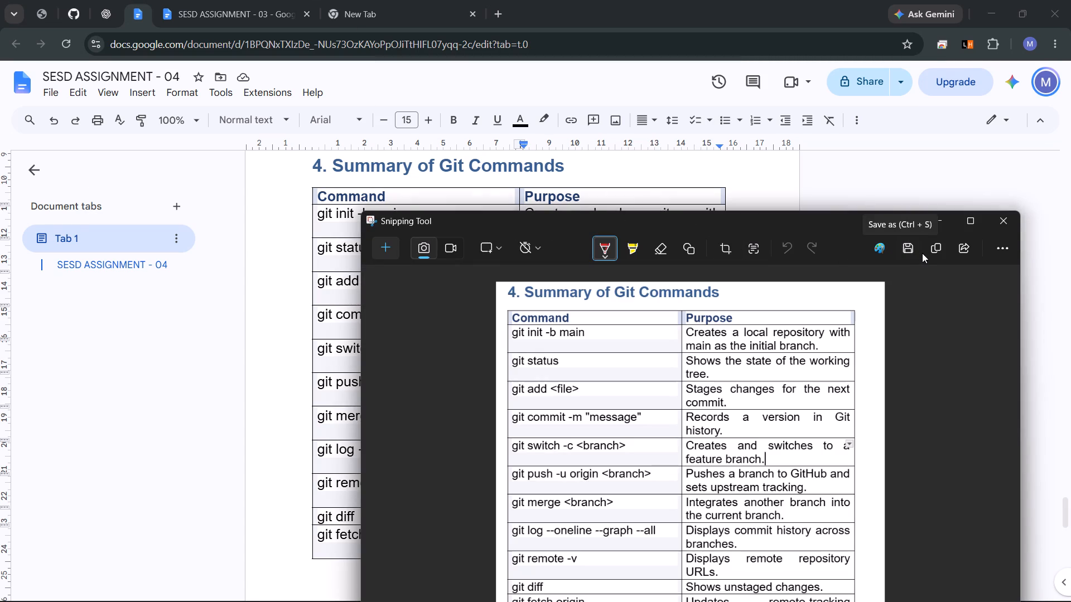
{"action": "left_click", "coordinate": [922, 253]}
{"action": "left_click", "coordinate": [925, 253]}
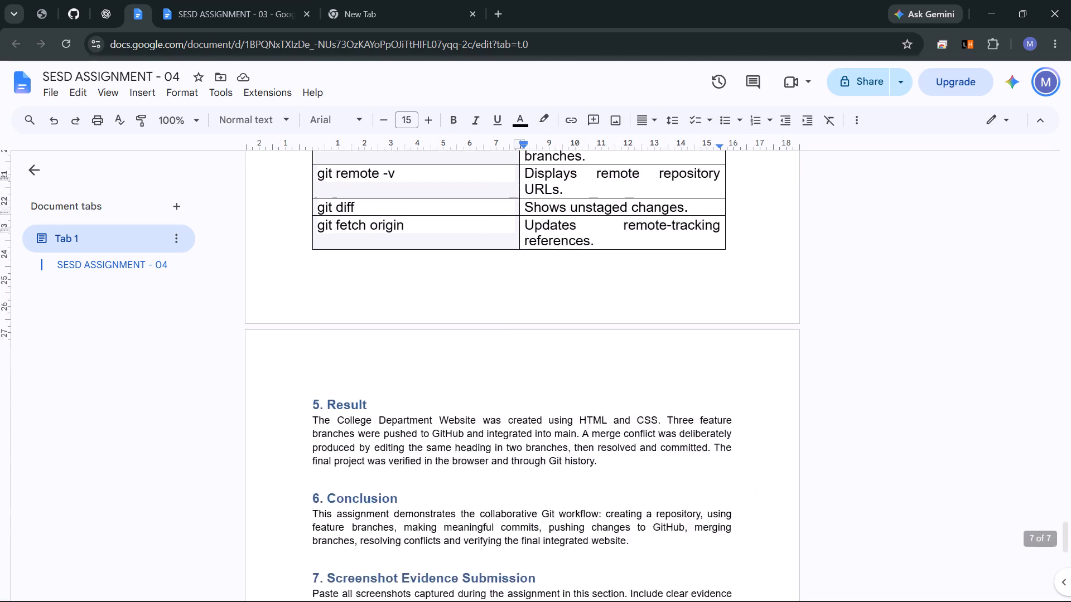
{"action": "scroll", "coordinate": [554, 354], "scroll_direction": "down", "scroll_amount": 1}
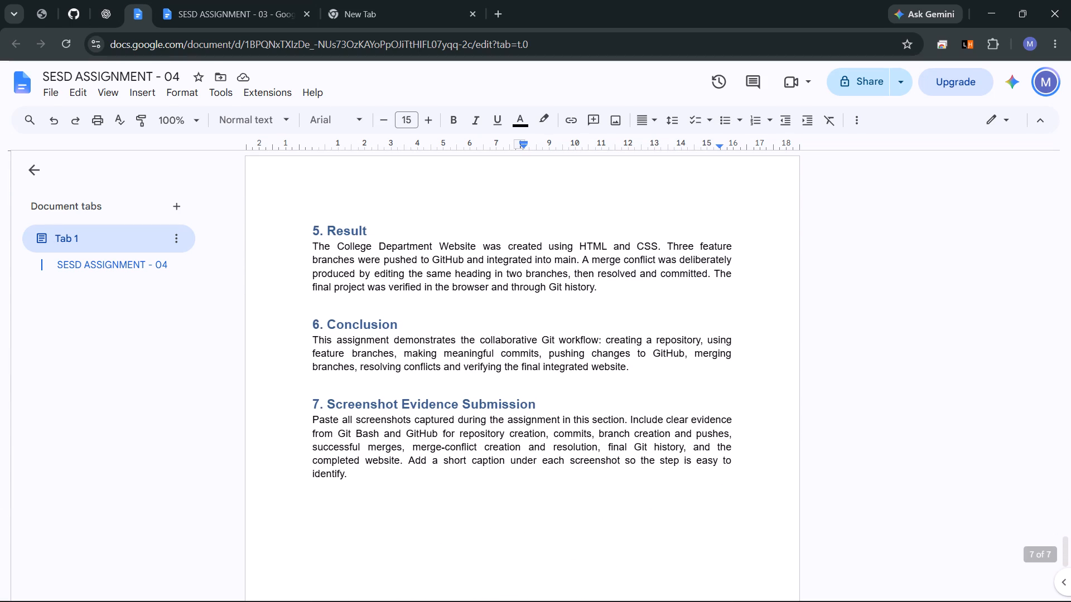
{"action": "left_click", "coordinate": [311, 227]}
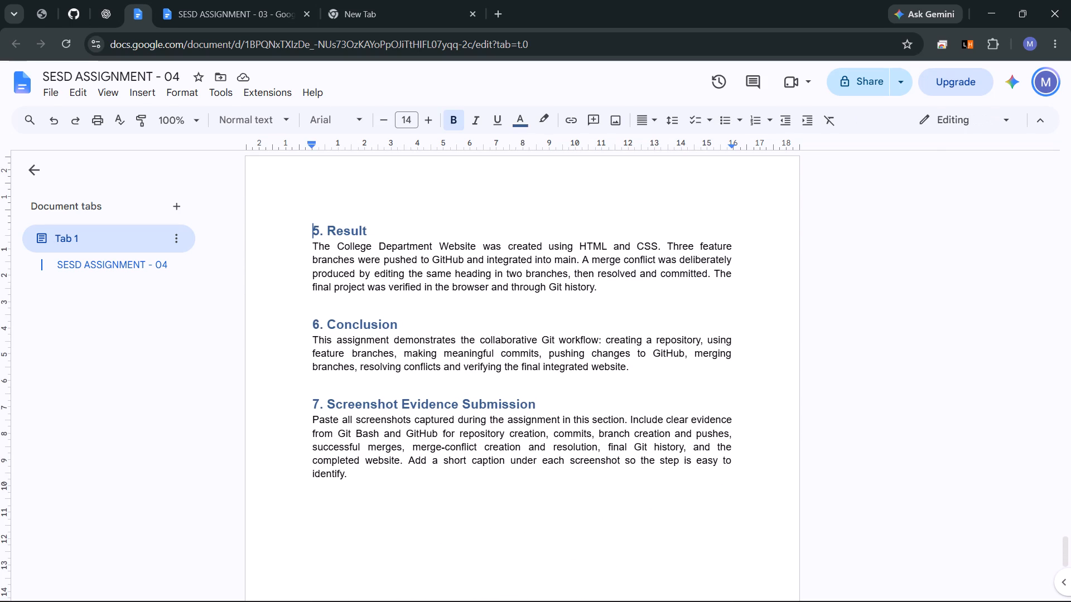
{"action": "key", "text": "shift+Down"}
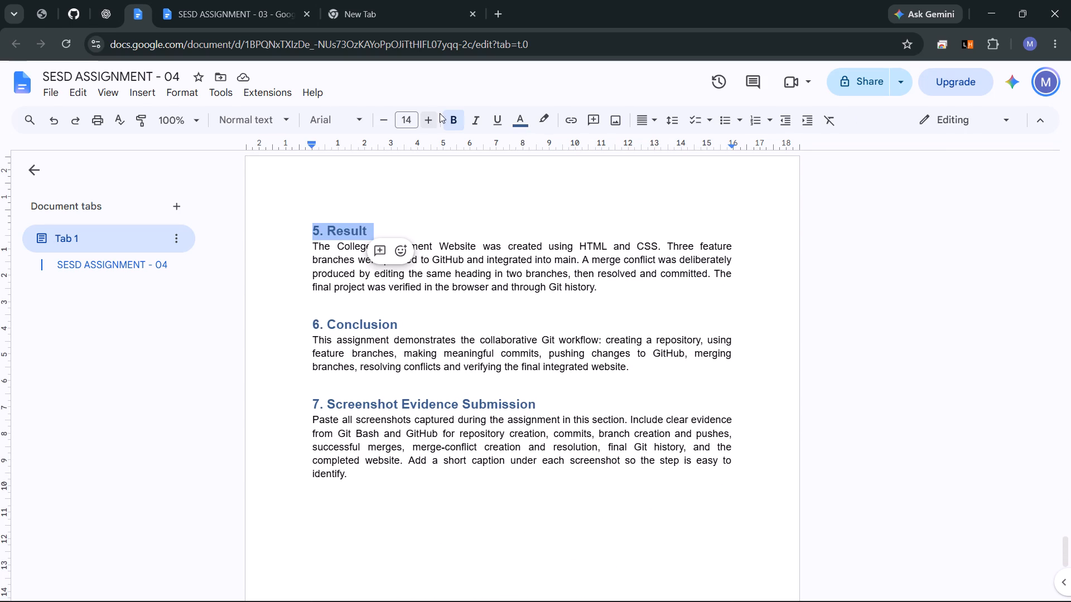
{"action": "left_click", "coordinate": [432, 115]}
{"action": "left_click", "coordinate": [432, 115]}
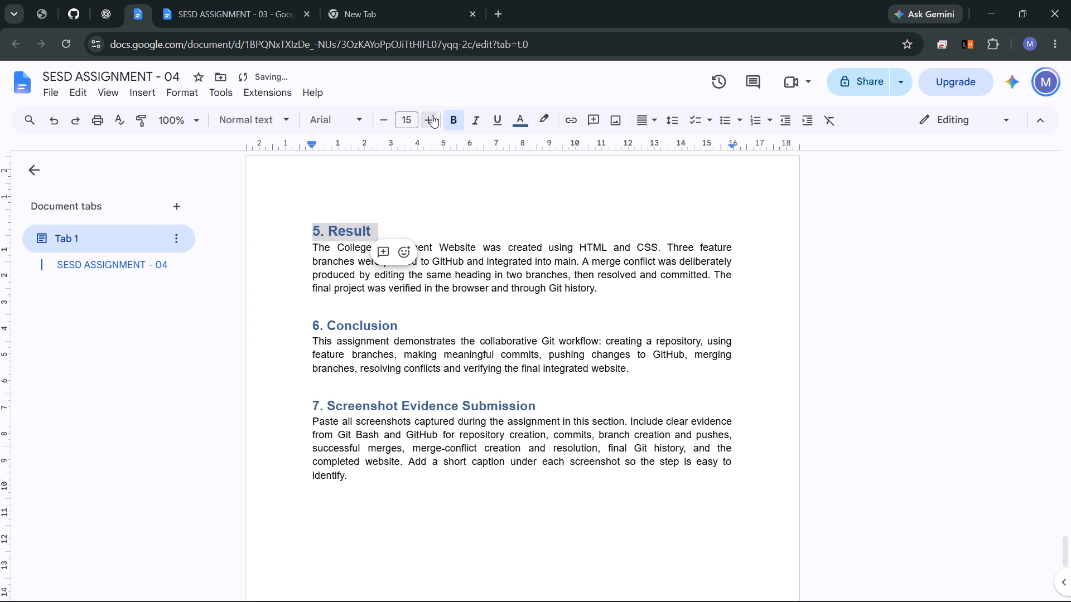
{"action": "triple_click", "coordinate": [432, 115]}
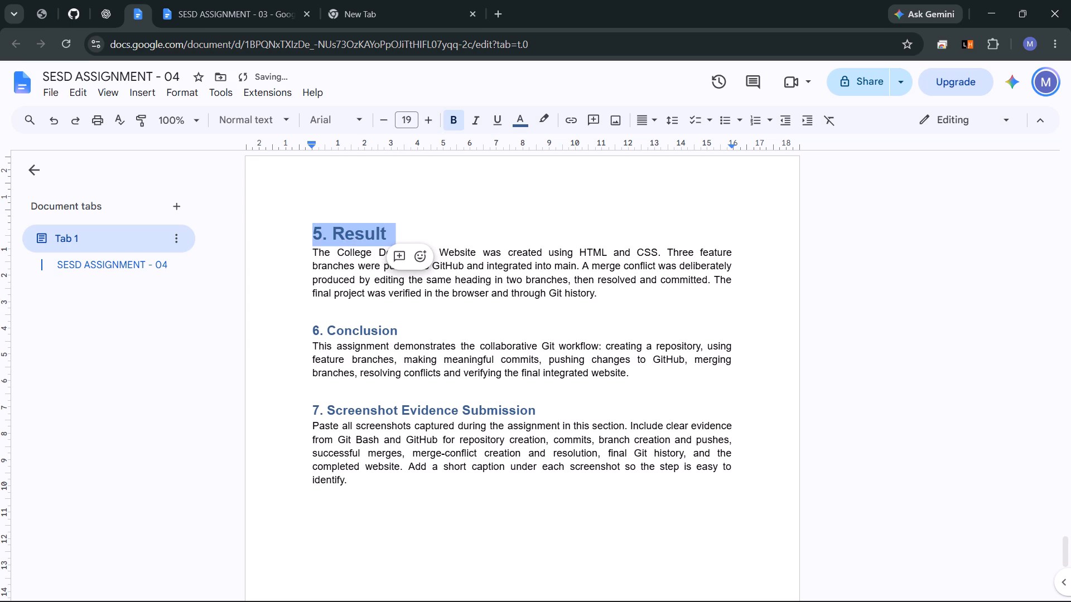
Set the body paragraph under "5. Result" to font size 16.
{"action": "left_click", "coordinate": [311, 254]}
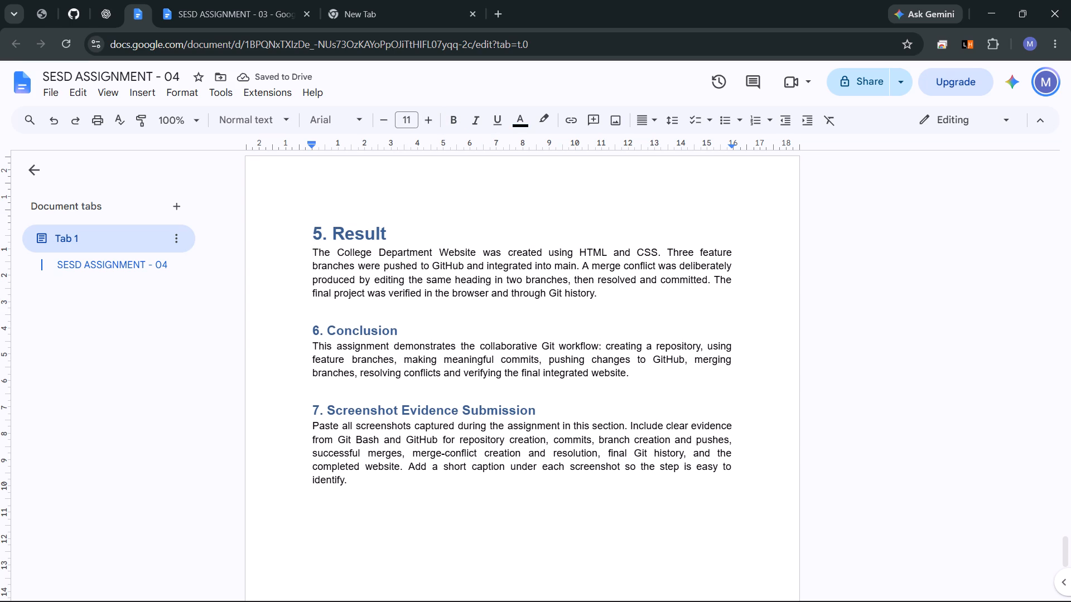
{"action": "key", "text": "shift+Down"}
{"action": "key", "text": "shift+Down"}
{"action": "key", "text": "shift+Down"}
{"action": "key", "text": "shift+Down"}
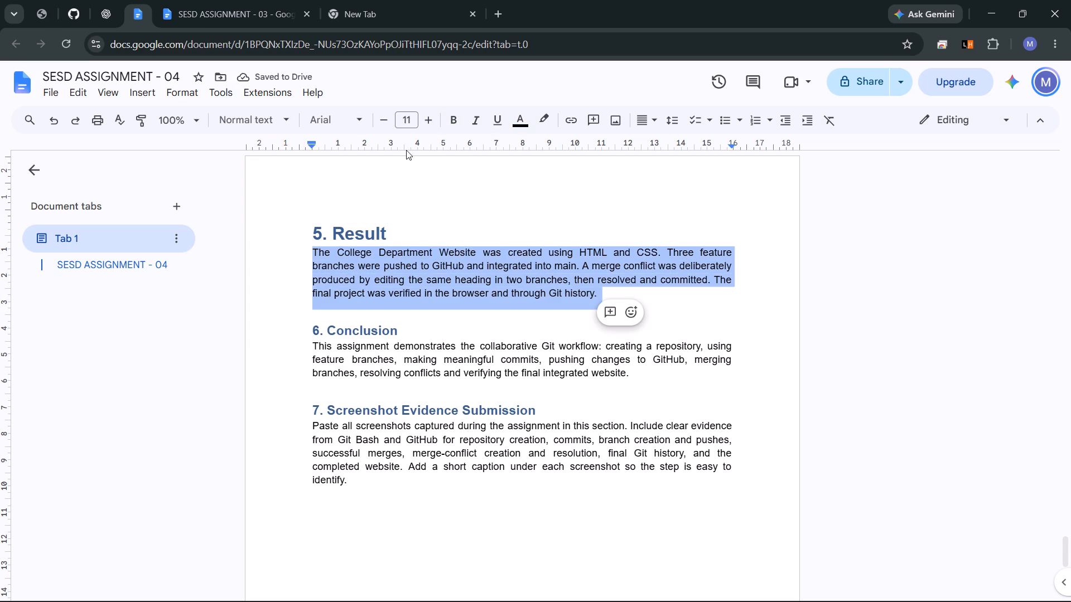
{"action": "triple_click", "coordinate": [424, 124]}
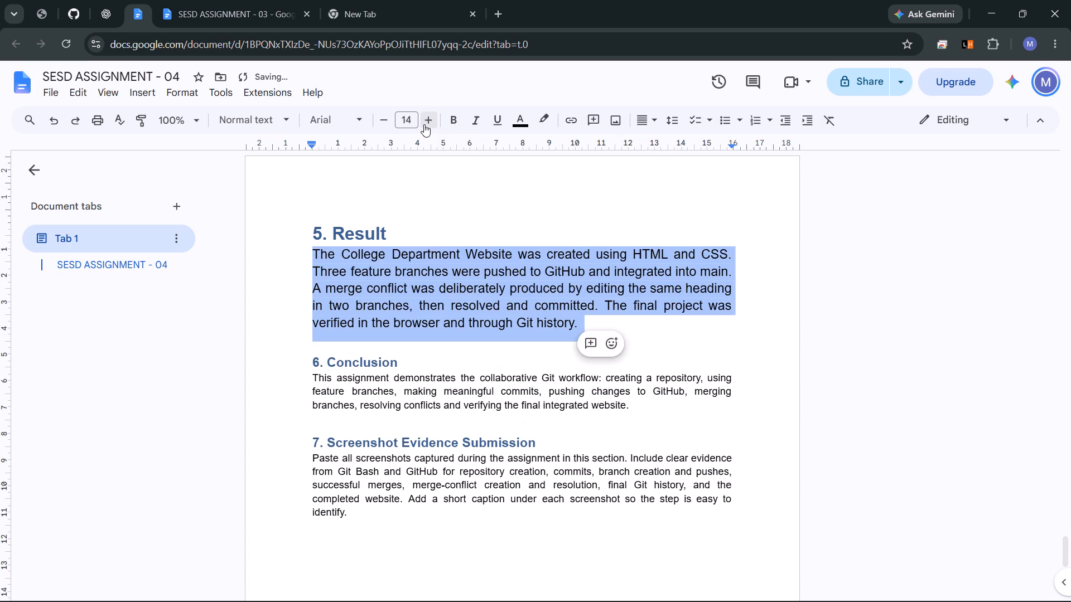
{"action": "left_click", "coordinate": [424, 124]}
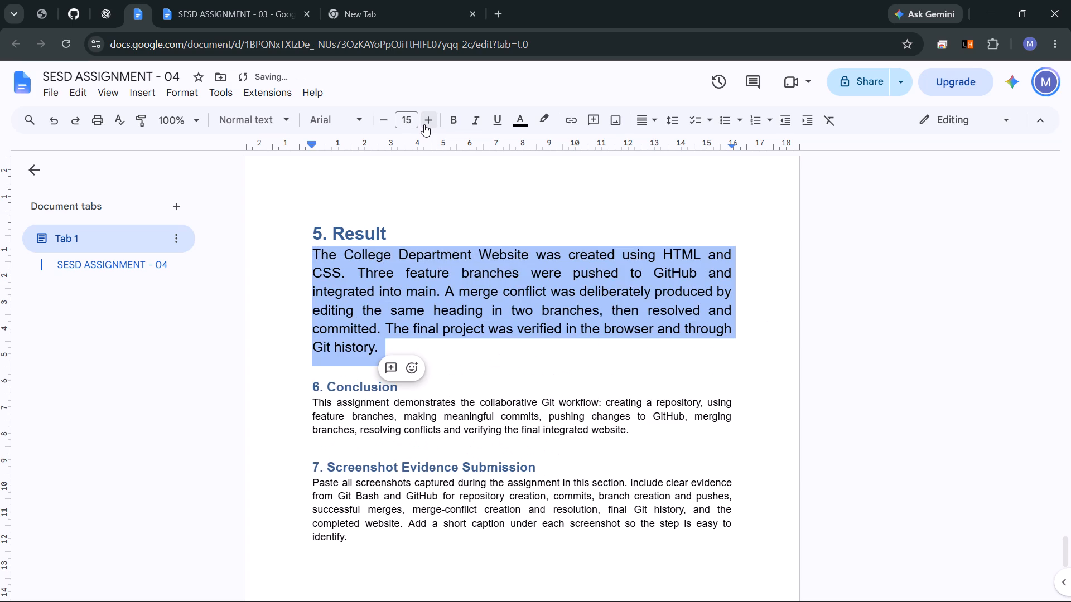
{"action": "left_click", "coordinate": [424, 124]}
Set the "6. Conclusion" heading to font size 19.
{"action": "scroll", "coordinate": [411, 417], "scroll_direction": "down", "scroll_amount": 1}
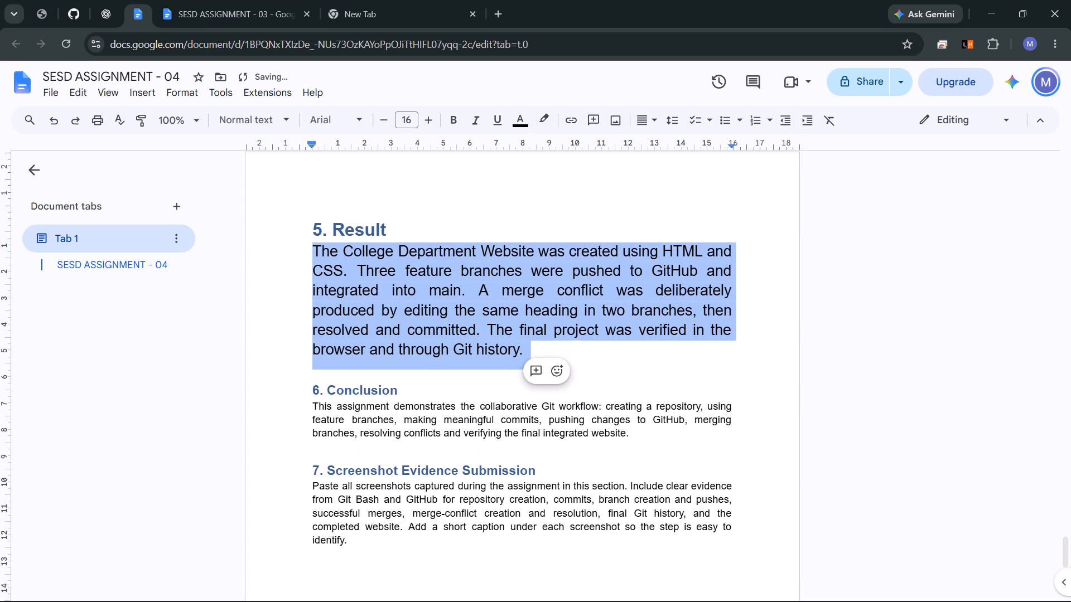
{"action": "scroll", "coordinate": [411, 417], "scroll_direction": "down", "scroll_amount": 1}
{"action": "left_click", "coordinate": [411, 417]}
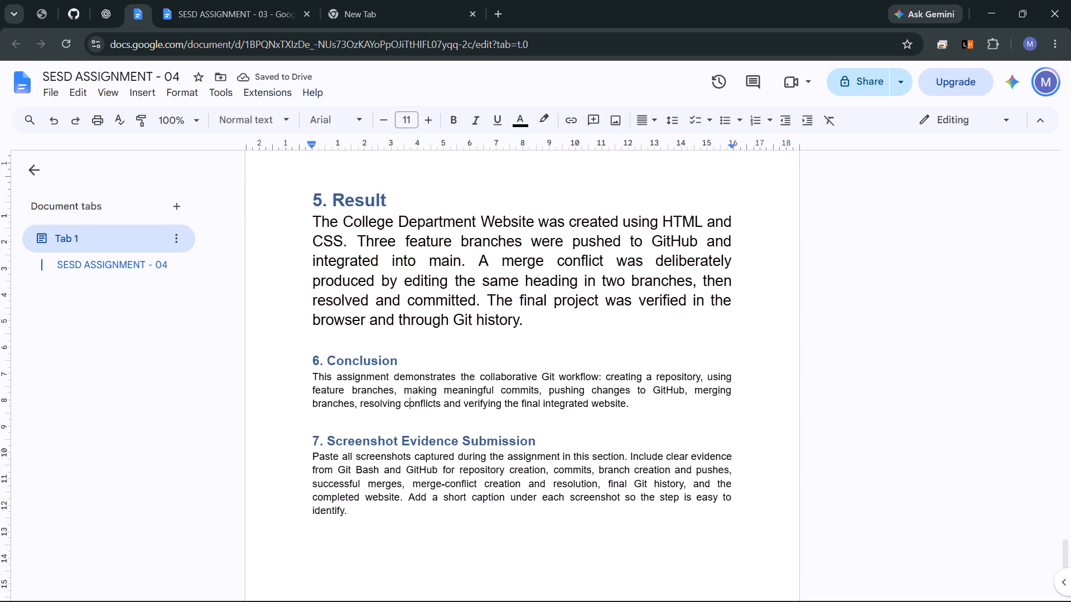
{"action": "left_click", "coordinate": [308, 359]}
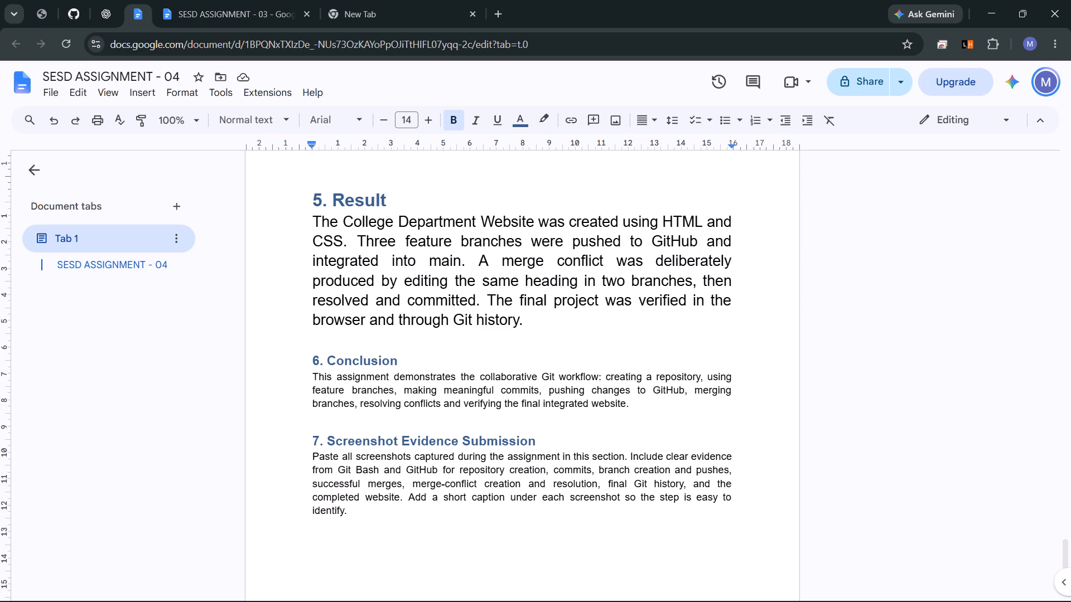
{"action": "key", "text": "shift+Down"}
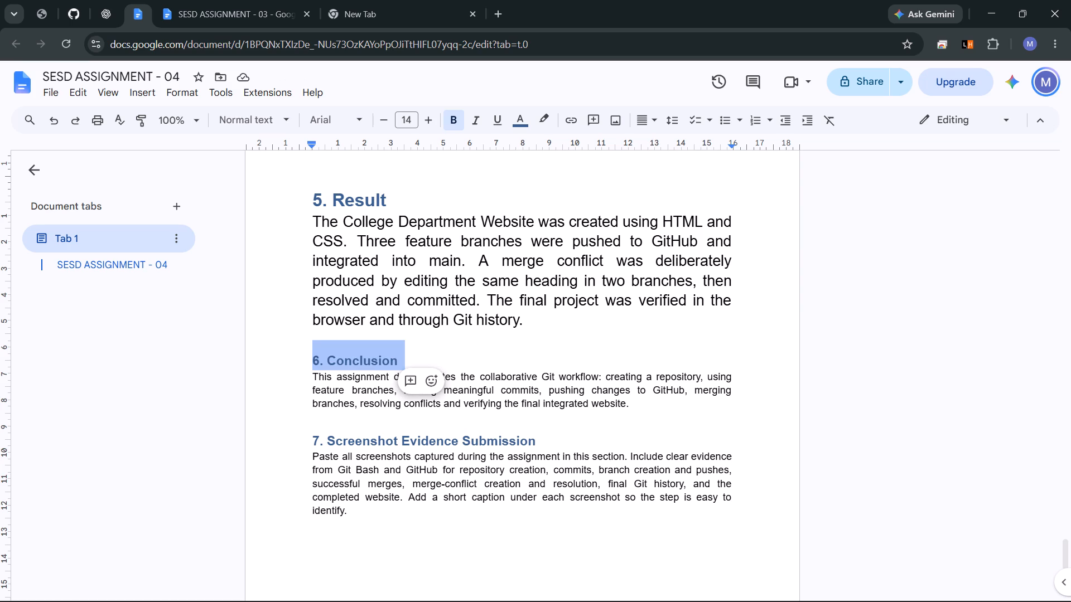
{"action": "left_click", "coordinate": [429, 124]}
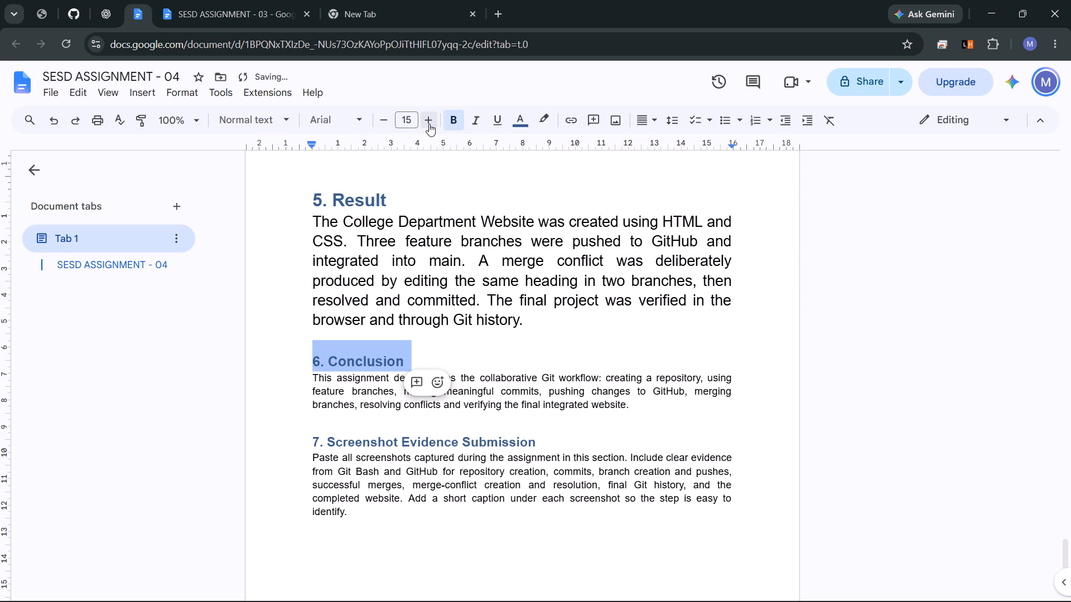
{"action": "triple_click", "coordinate": [429, 124]}
{"action": "left_click", "coordinate": [429, 124]}
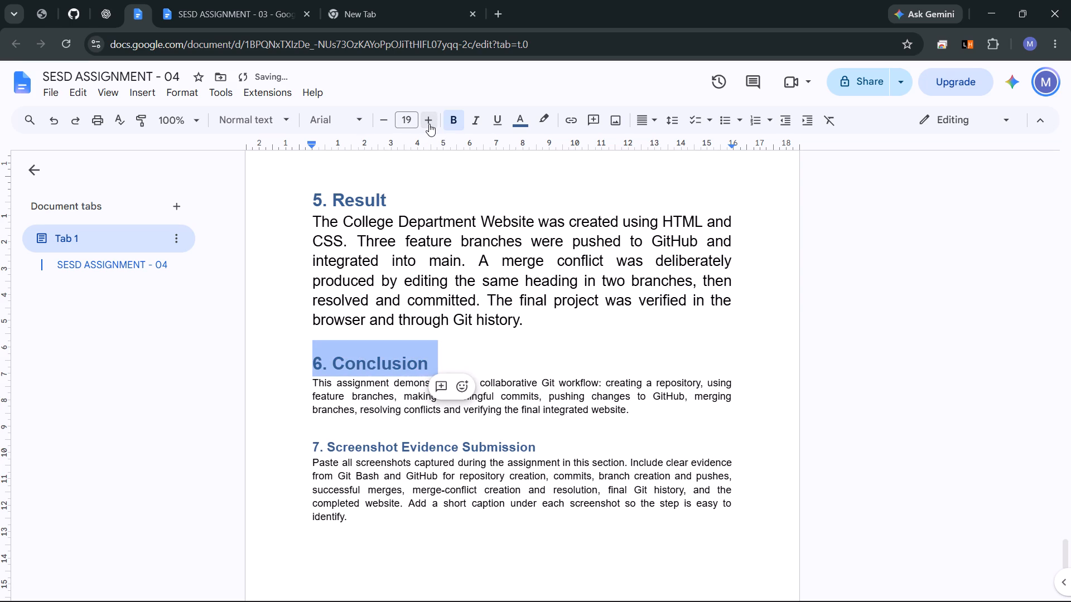
Set the body paragraph under "6. Conclusion" to font size 15.
{"action": "left_click", "coordinate": [313, 383]}
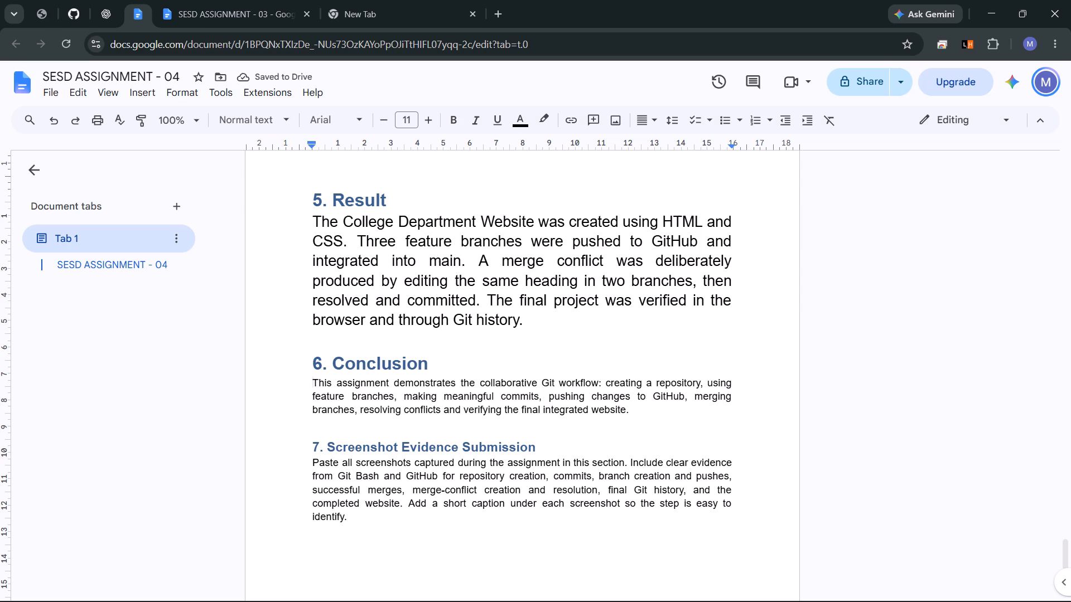
{"action": "key", "text": "shift+Down"}
{"action": "key", "text": "shift+Down"}
{"action": "key", "text": "shift+Down"}
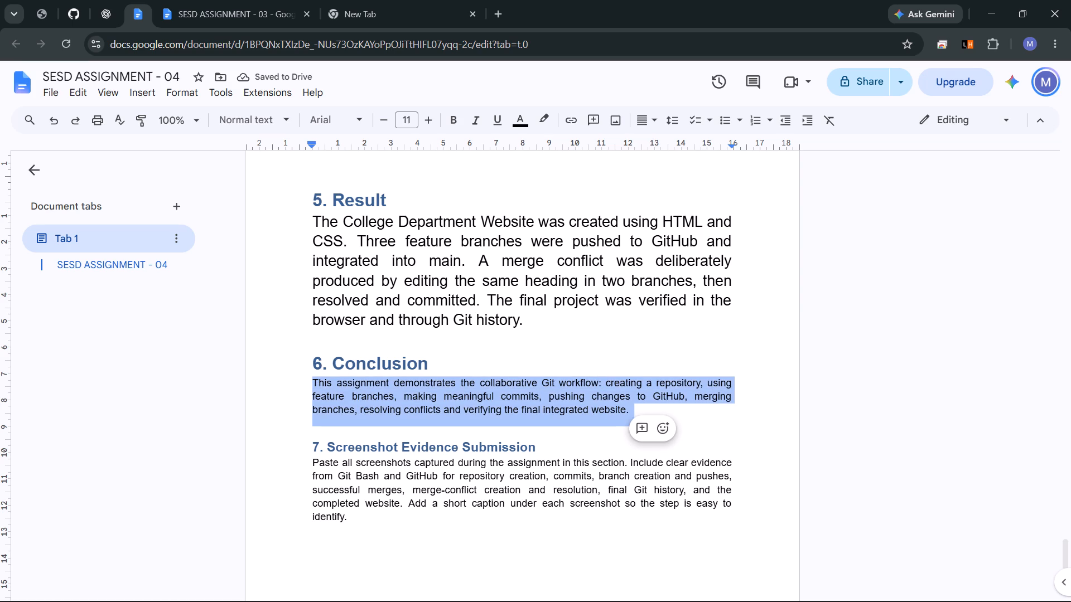
{"action": "triple_click", "coordinate": [421, 114]}
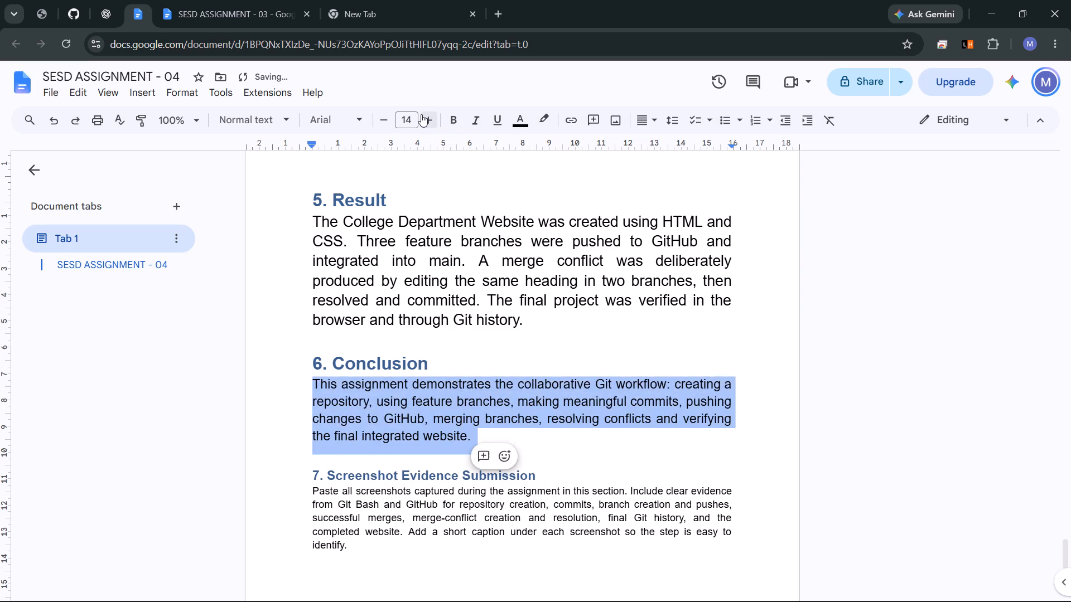
{"action": "left_click", "coordinate": [421, 114]}
{"action": "left_click", "coordinate": [421, 114]}
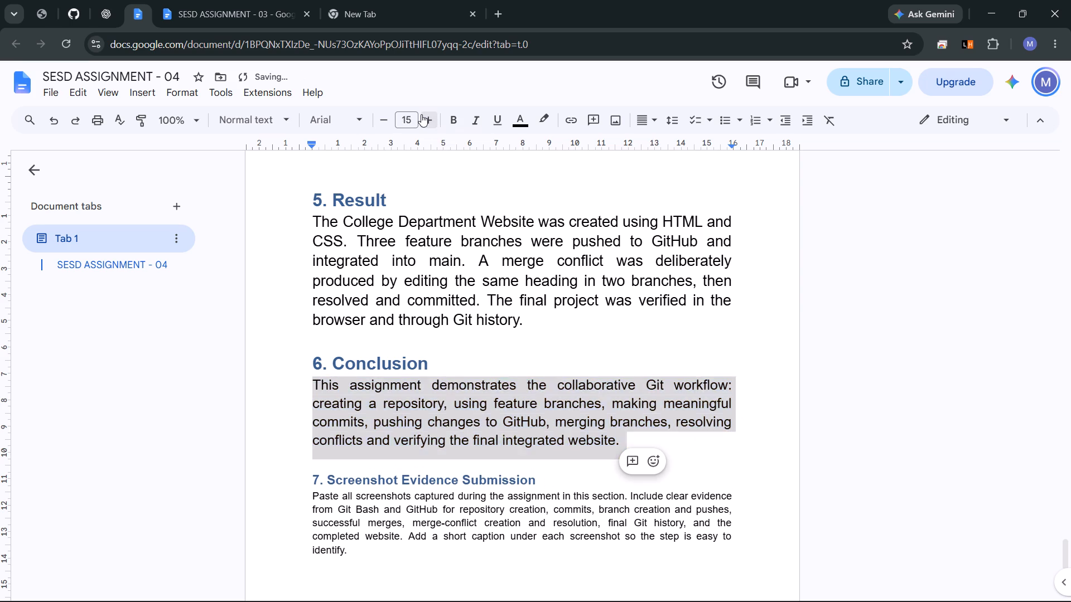
{"action": "left_click", "coordinate": [385, 125]}
Set the body paragraph under "5. Result" to font size 15.
{"action": "left_click", "coordinate": [311, 224]}
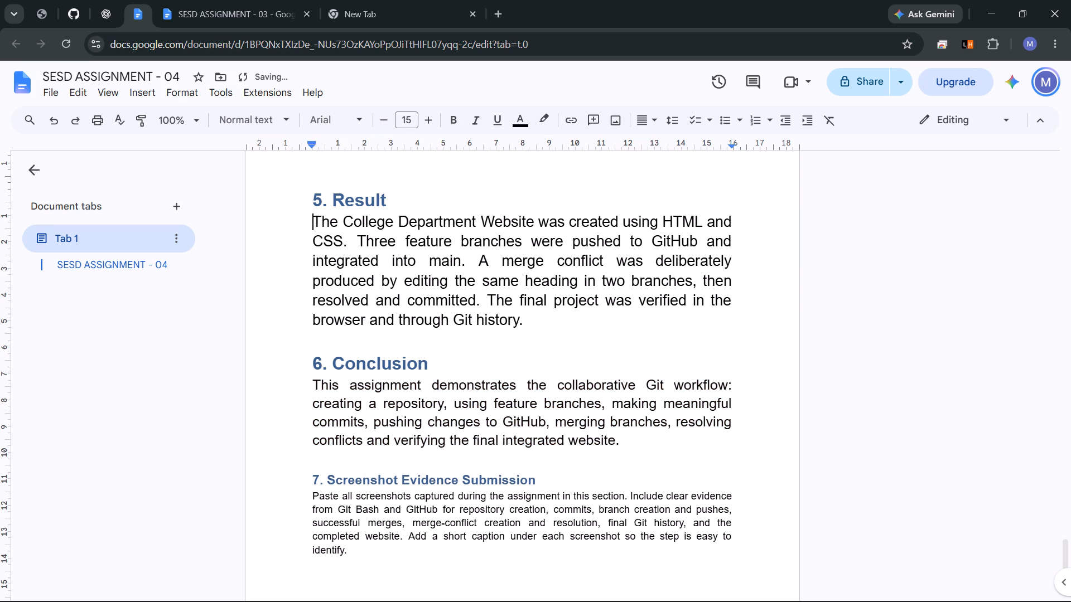
{"action": "key", "text": "shift+Down"}
{"action": "key", "text": "shift+Down"}
{"action": "key", "text": "shift+Down"}
{"action": "key", "text": "shift+Down"}
{"action": "key", "text": "shift+Down"}
{"action": "key", "text": "shift+Down"}
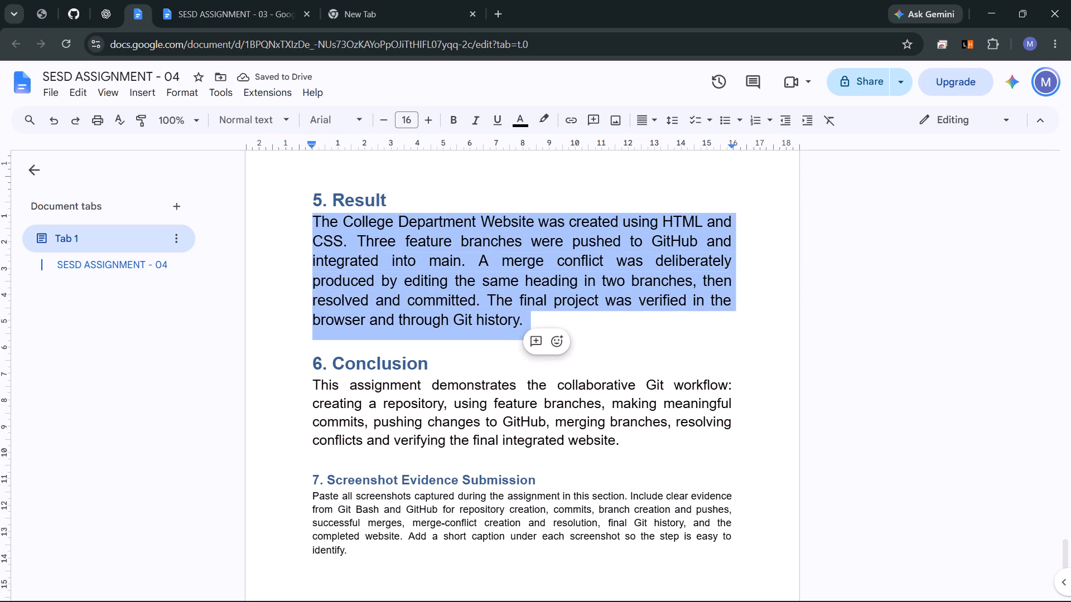
{"action": "left_click", "coordinate": [379, 124]}
{"action": "left_click", "coordinate": [490, 412]}
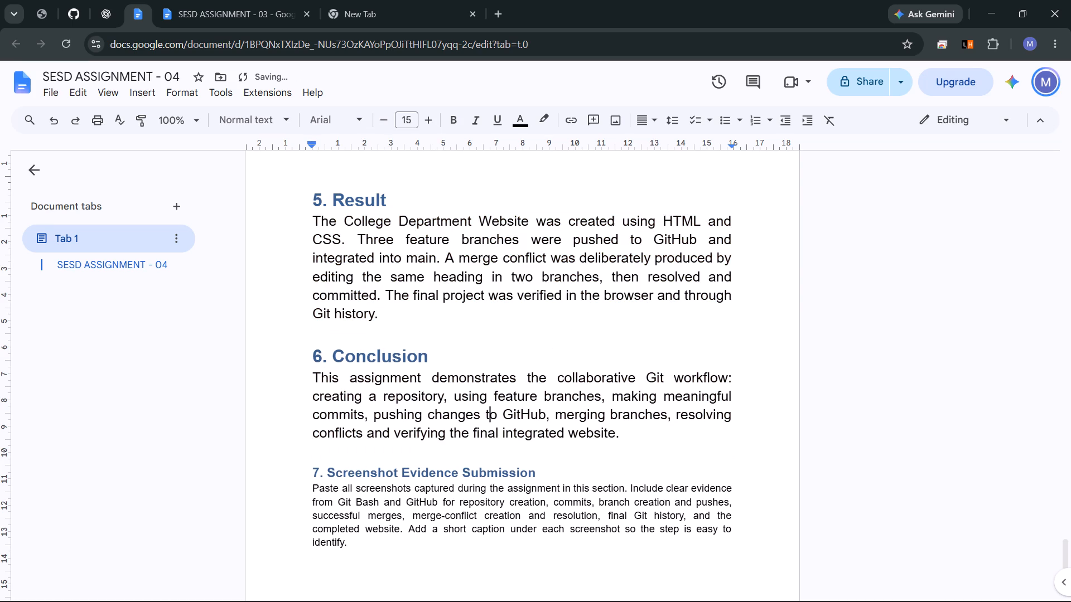
Set the "7. Screenshot Evidence Submission" heading to font size 19.
{"action": "scroll", "coordinate": [490, 412], "scroll_direction": "down", "scroll_amount": 3}
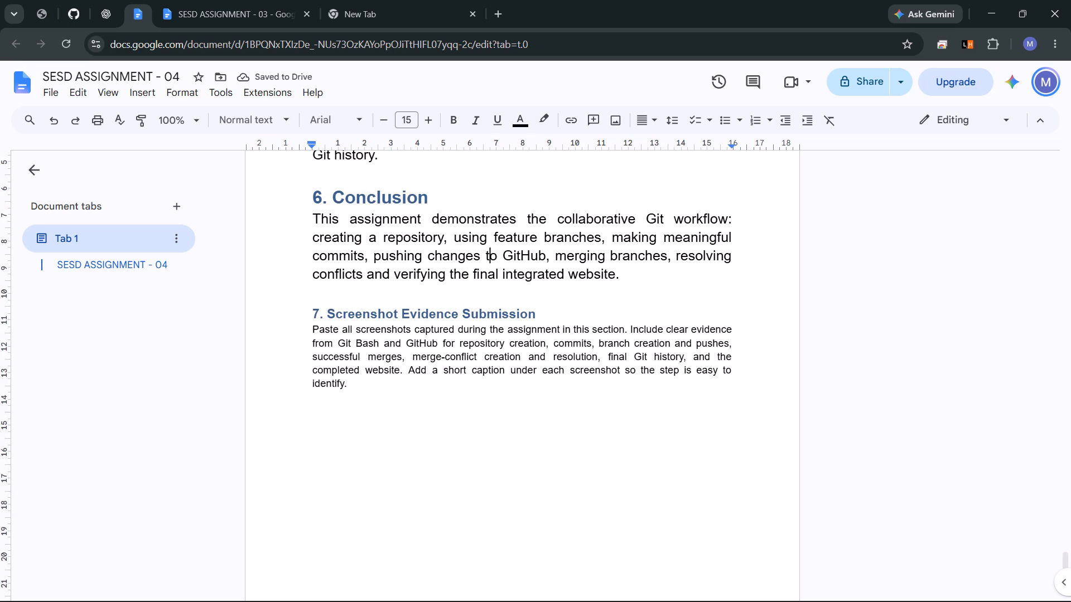
{"action": "left_click", "coordinate": [310, 310]}
{"action": "key", "text": "shift+Down"}
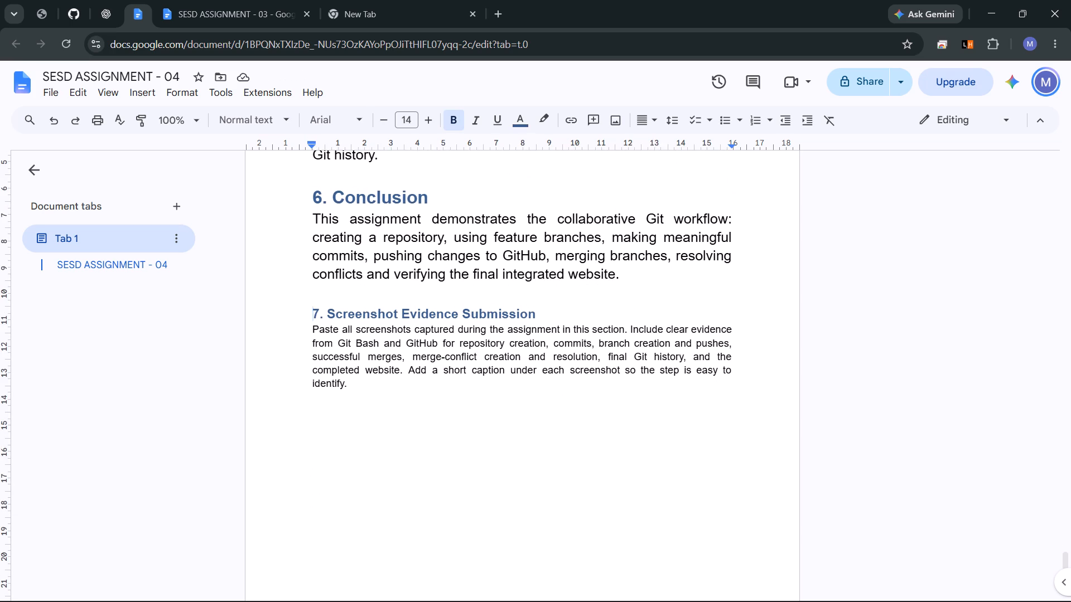
{"action": "left_click", "coordinate": [430, 121]}
{"action": "double_click", "coordinate": [430, 121]}
{"action": "triple_click", "coordinate": [430, 121]}
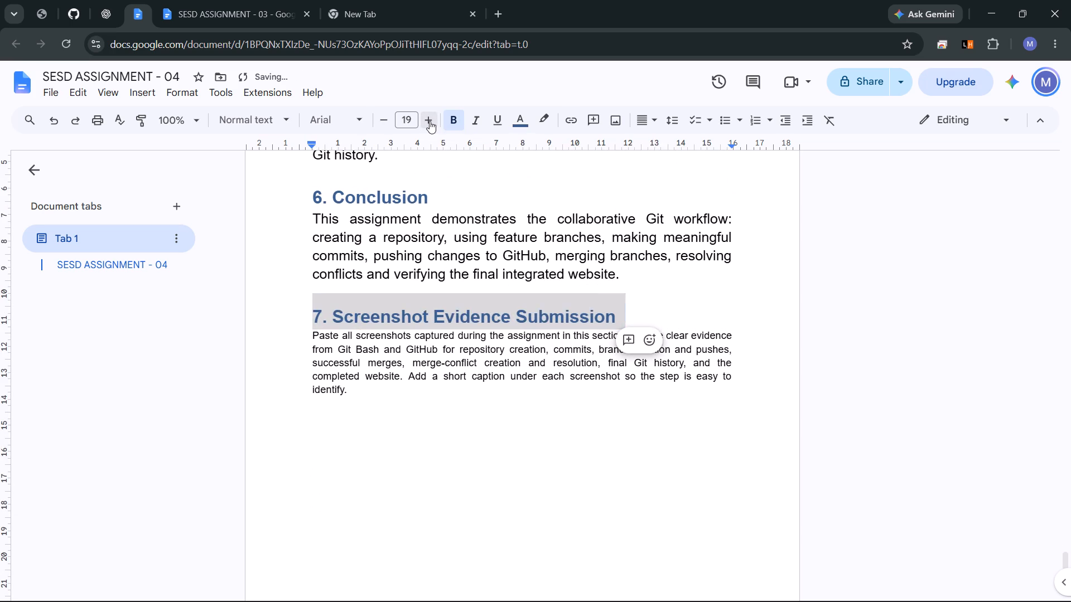
{"action": "left_click", "coordinate": [388, 119]}
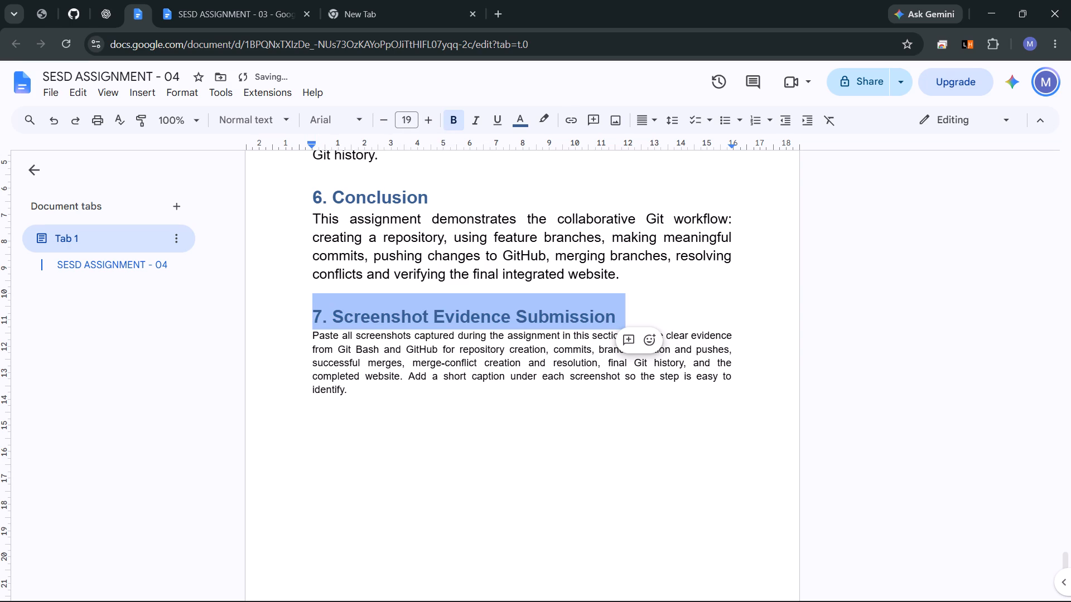
{"action": "left_click", "coordinate": [568, 404]}
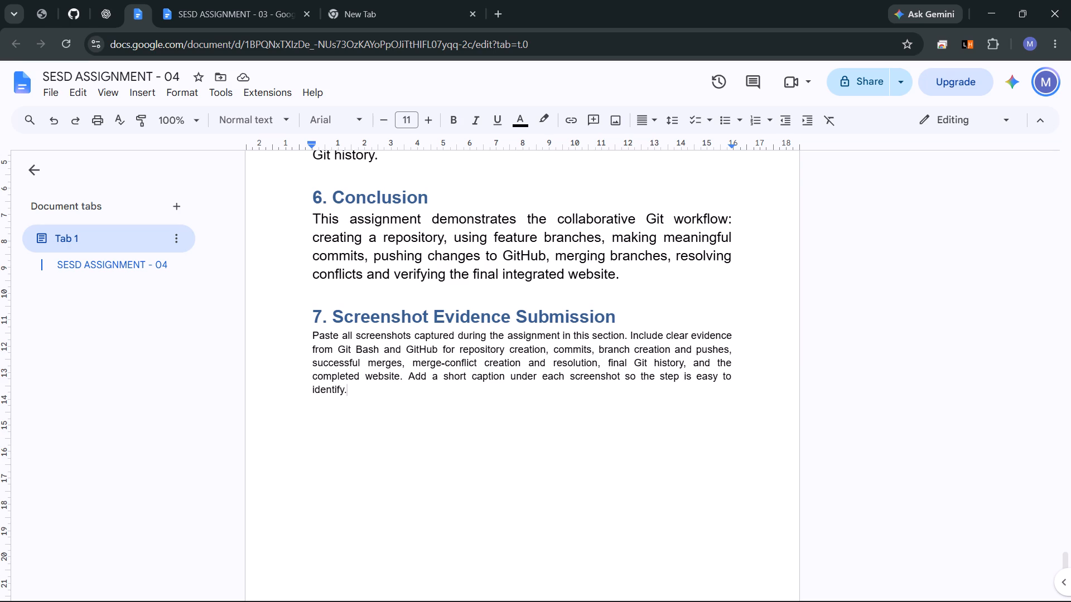
Delete the instruction paragraph under the "7. Screenshot Evidence Submission" heading.
{"action": "left_click", "coordinate": [312, 334]}
{"action": "key", "text": "shift+Down"}
{"action": "key", "text": "shift+Down"}
{"action": "key", "text": "shift+Down"}
{"action": "key", "text": "shift+Down"}
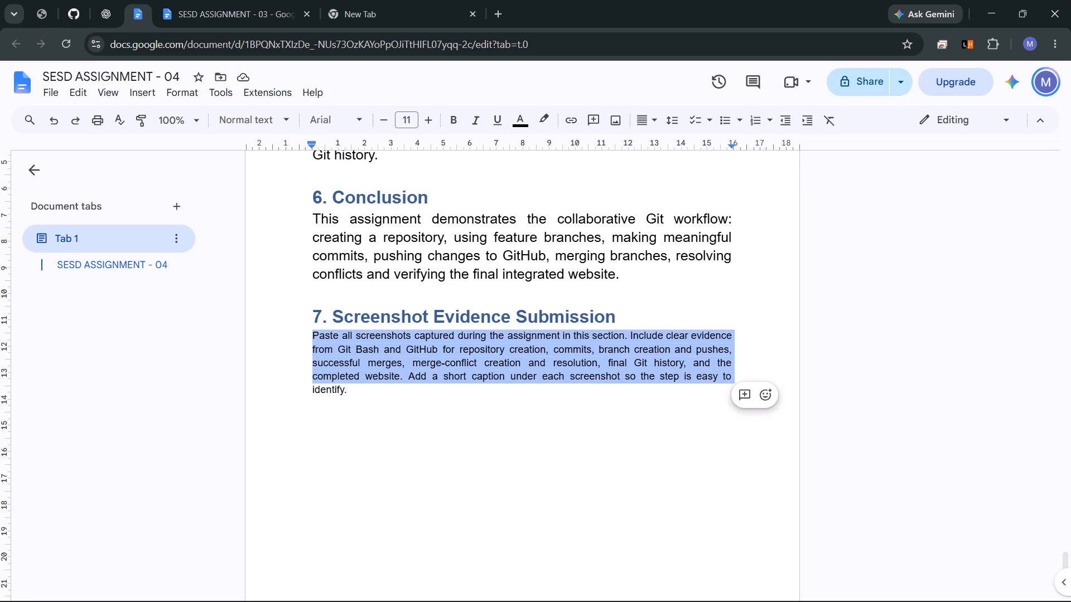
{"action": "key", "text": "shift+Down"}
{"action": "key", "text": "BackSpace"}
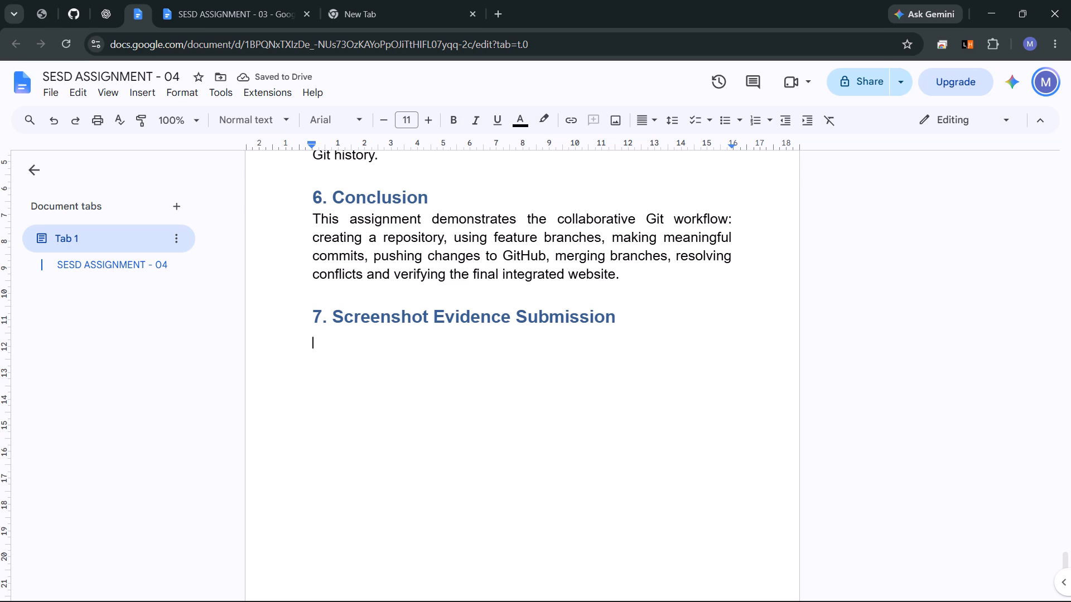
Copy the "Step 13: Verify the final project" heading for reuse in the screenshot evidence section.
{"action": "scroll", "coordinate": [340, 206], "scroll_direction": "up", "scroll_amount": 2}
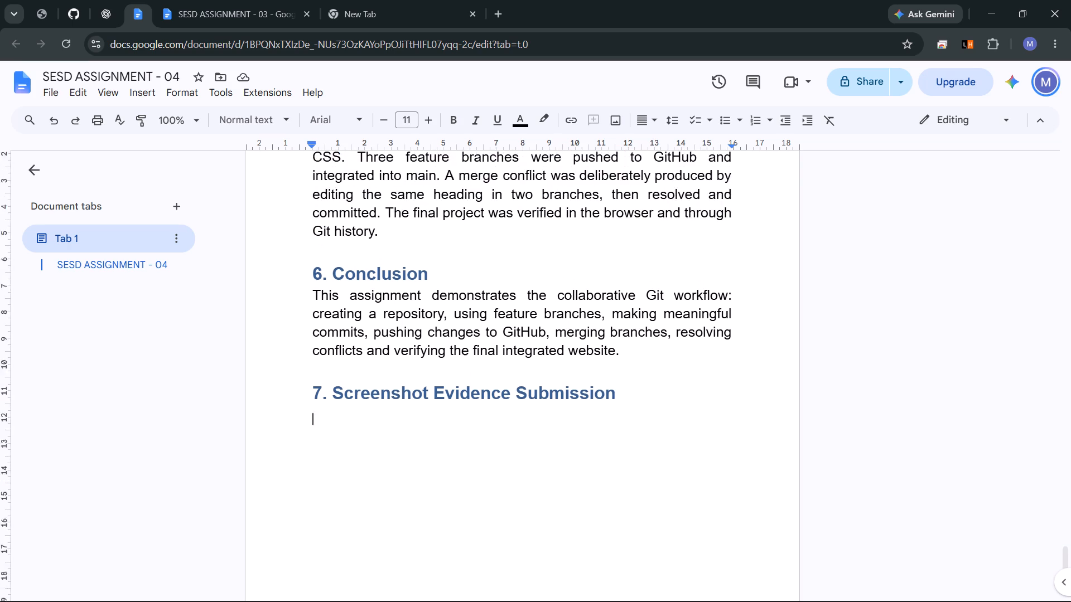
{"action": "scroll", "coordinate": [340, 206], "scroll_direction": "up", "scroll_amount": 5}
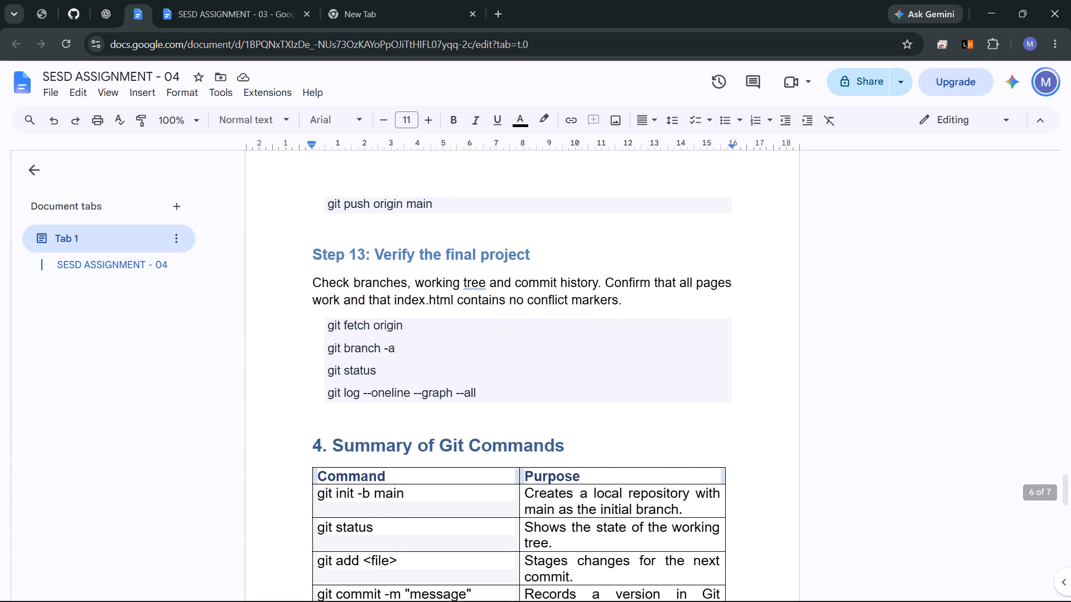
{"action": "left_click", "coordinate": [313, 253]}
{"action": "key", "text": "shift+Down"}
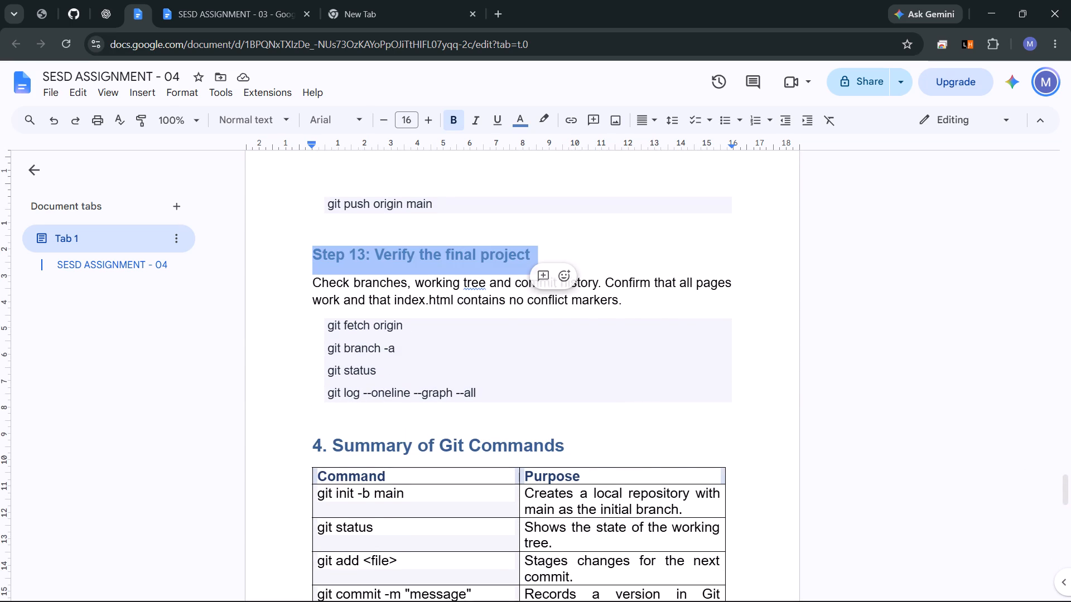
{"action": "key", "text": "ctrl+c"}
{"action": "scroll", "coordinate": [313, 253], "scroll_direction": "down", "scroll_amount": 10}
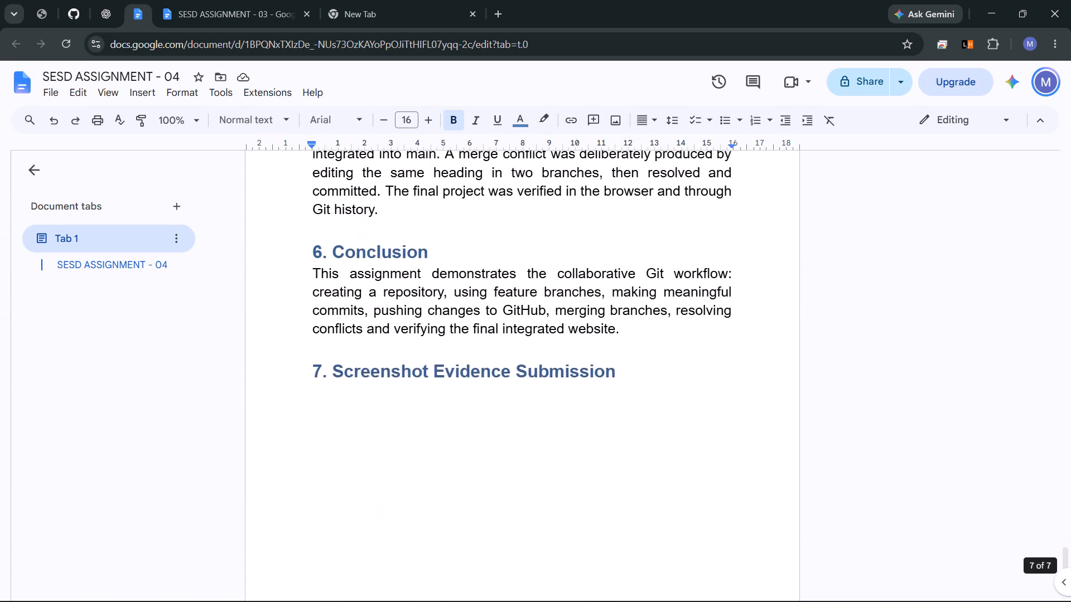
{"action": "scroll", "coordinate": [313, 253], "scroll_direction": "down", "scroll_amount": 1}
Switch to the SESD Assignment 03 document and examine how its evidence headings and screenshots are laid out.
{"action": "left_click", "coordinate": [163, 11]}
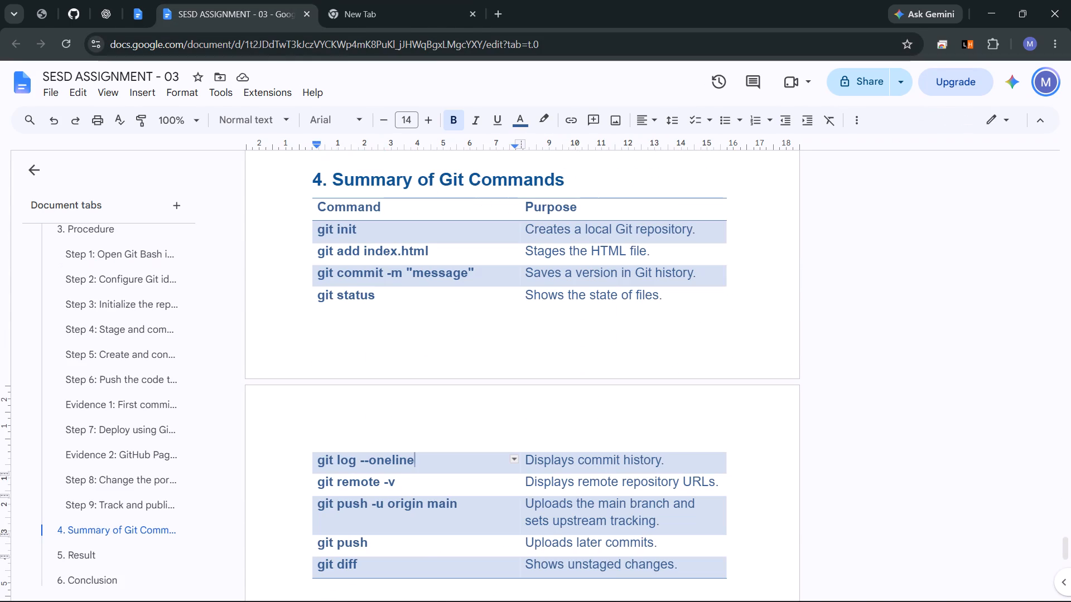
{"action": "scroll", "coordinate": [385, 366], "scroll_direction": "down", "scroll_amount": 7}
{"action": "scroll", "coordinate": [385, 366], "scroll_direction": "up", "scroll_amount": 6}
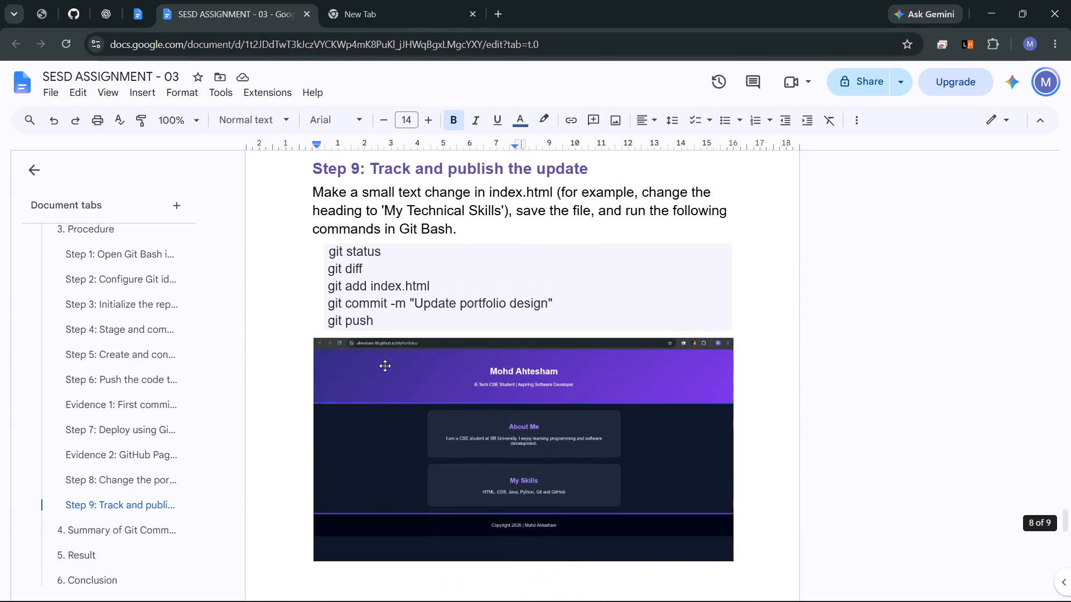
{"action": "scroll", "coordinate": [385, 366], "scroll_direction": "up", "scroll_amount": 10}
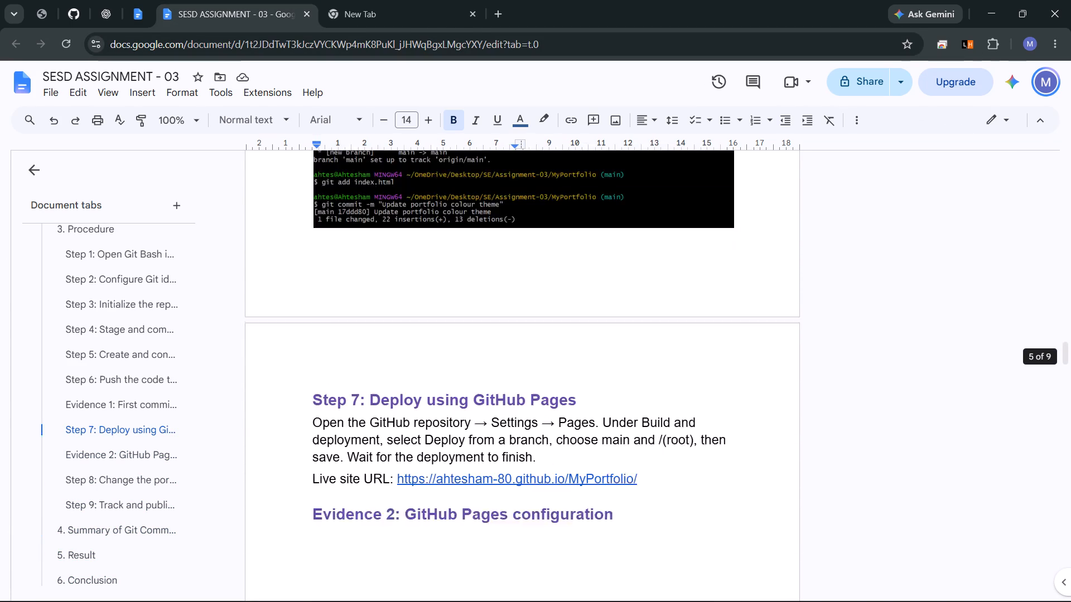
{"action": "scroll", "coordinate": [385, 366], "scroll_direction": "up", "scroll_amount": 5}
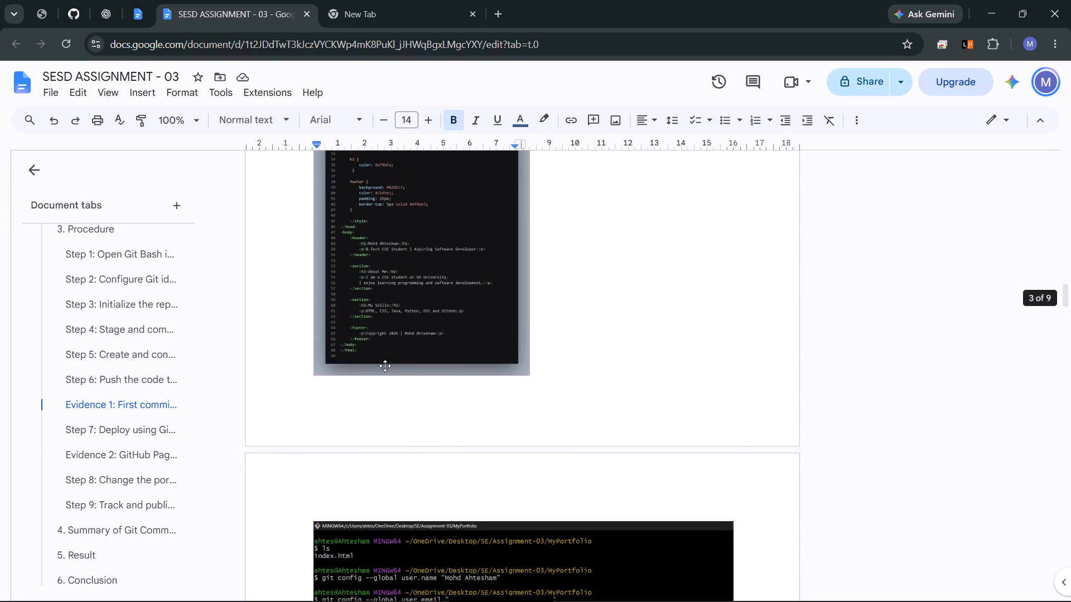
{"action": "scroll", "coordinate": [385, 366], "scroll_direction": "up", "scroll_amount": 2}
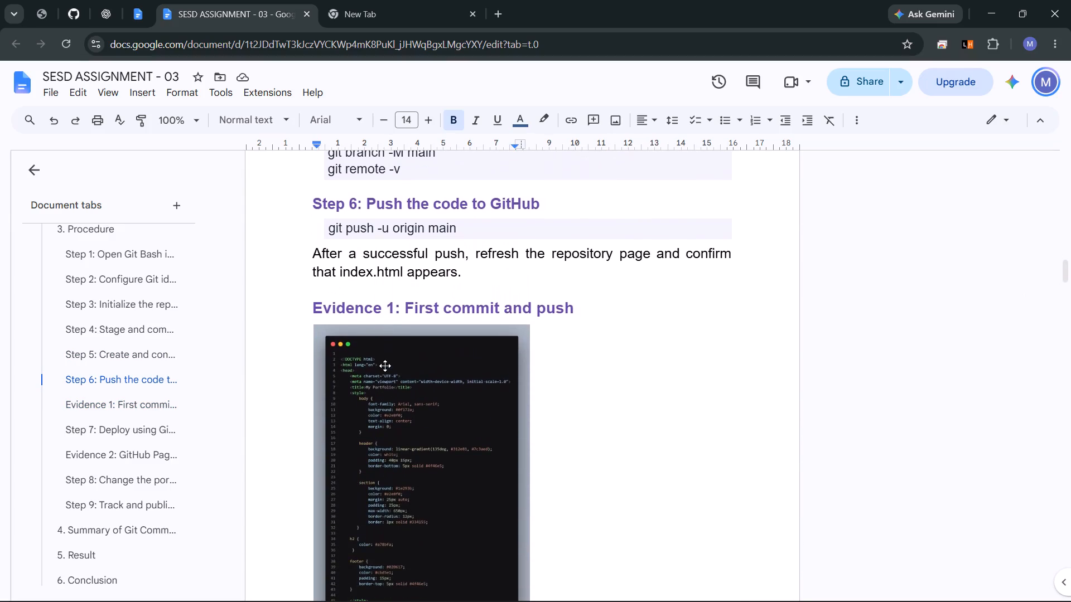
Return to the SESD Assignment 04 document and paste the copied Step 13 heading under "7. Screenshot Evidence Submission".
{"action": "left_click", "coordinate": [129, 3]}
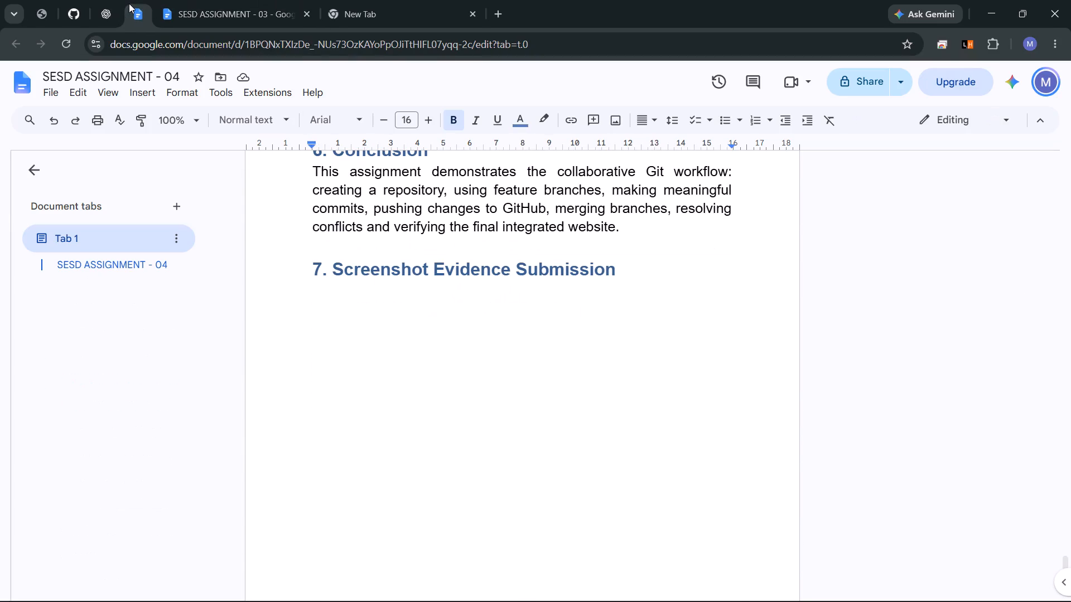
{"action": "left_click", "coordinate": [327, 303]}
{"action": "key", "text": "ctrl+v"}
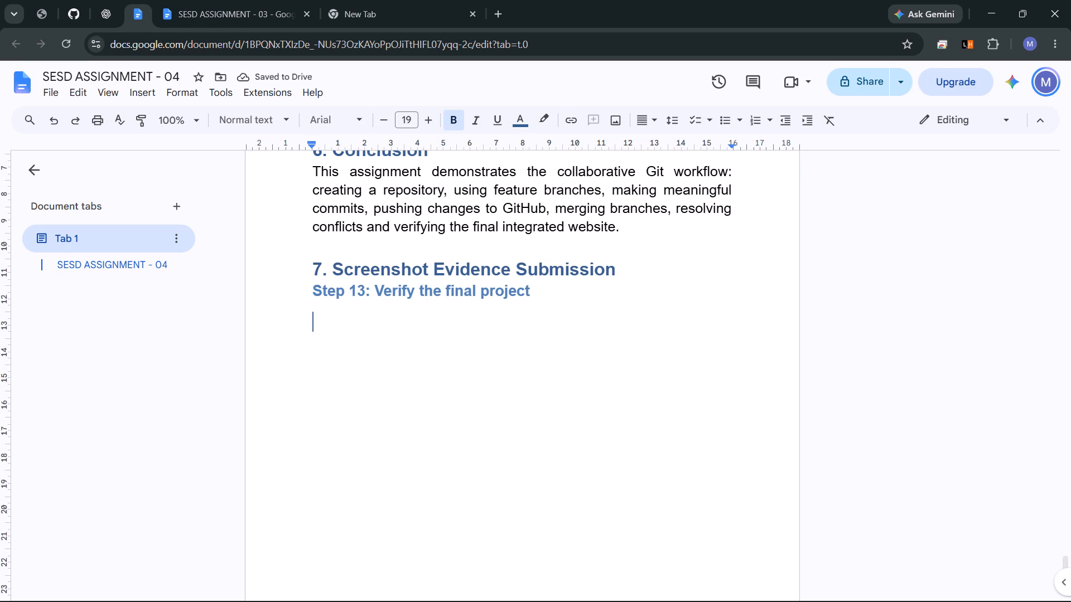
Replace the pasted Step 13 heading text with "Github Commands :" and start a new line below it.
{"action": "left_click", "coordinate": [350, 278]}
{"action": "left_click", "coordinate": [343, 290]}
{"action": "left_click", "coordinate": [548, 289]}
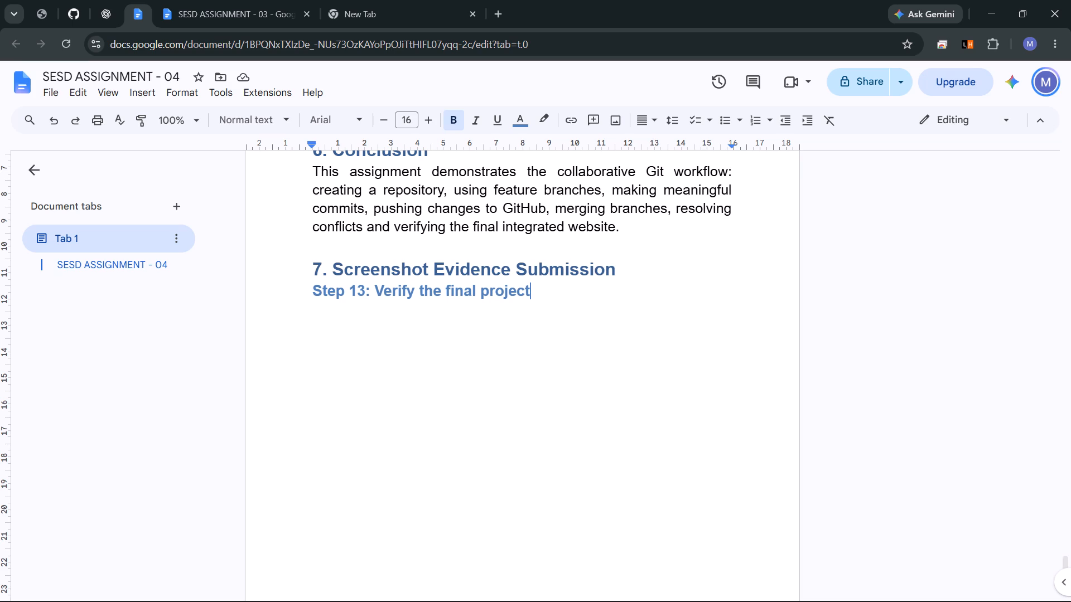
{"action": "key", "text": "BackSpace"}
{"action": "key", "text": "BackSpace"}
{"action": "key", "text": "BackSpace"}
{"action": "key", "text": "BackSpace"}
{"action": "key", "text": "BackSpace"}
{"action": "key", "text": "BackSpace"}
{"action": "key", "text": "BackSpace"}
{"action": "key", "text": "BackSpace"}
{"action": "key", "text": "BackSpace"}
{"action": "key", "text": "BackSpace"}
{"action": "key", "text": "BackSpace"}
{"action": "key", "text": "BackSpace"}
{"action": "key", "text": "BackSpace"}
{"action": "key", "text": "BackSpace"}
{"action": "key", "text": "BackSpace"}
{"action": "key", "text": "BackSpace"}
{"action": "key", "text": "BackSpace"}
{"action": "key", "text": "BackSpace"}
{"action": "key", "text": "BackSpace"}
{"action": "key", "text": "BackSpace"}
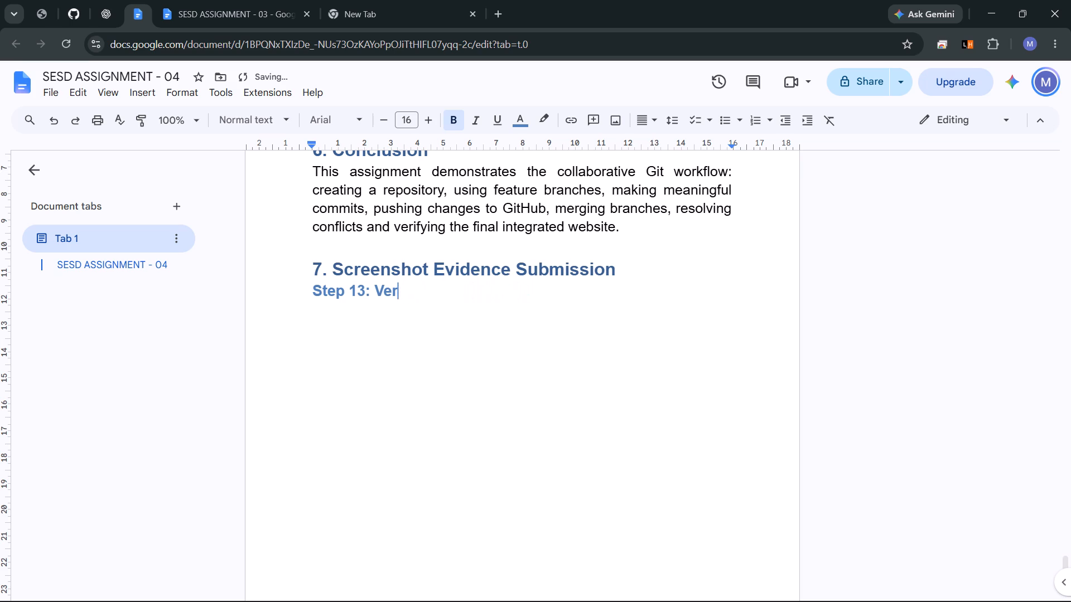
{"action": "key", "text": "BackSpace"}
{"action": "key", "text": "BackSpace"}
{"action": "key", "text": "BackSpace"}
{"action": "key", "text": "BackSpace"}
{"action": "key", "text": "BackSpace"}
{"action": "key", "text": "BackSpace"}
{"action": "key", "text": "BackSpace"}
{"action": "key", "text": "BackSpace"}
{"action": "key", "text": "BackSpace"}
{"action": "key", "text": "BackSpace"}
{"action": "key", "text": "BackSpace"}
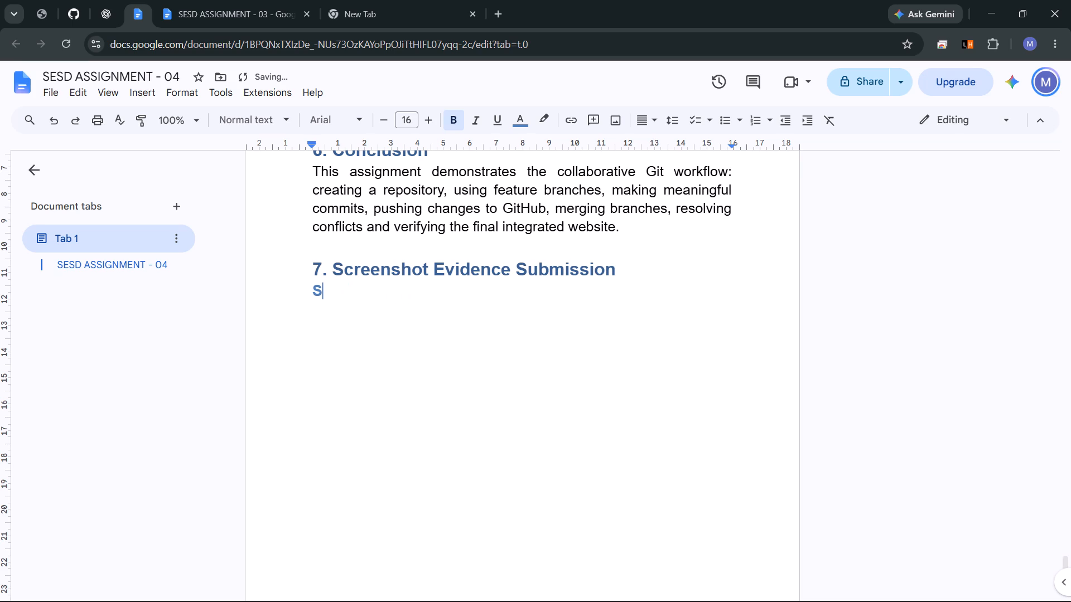
{"action": "key", "text": "BackSpace"}
{"action": "type", "text": "Git"}
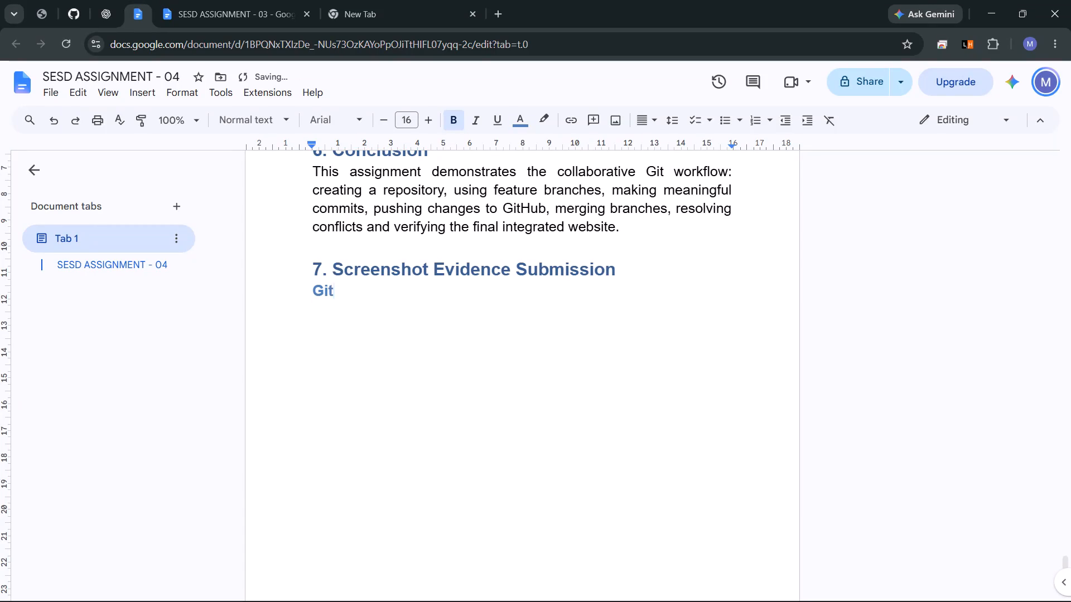
{"action": "type", "text": "hub"}
{"action": "key", "text": "space"}
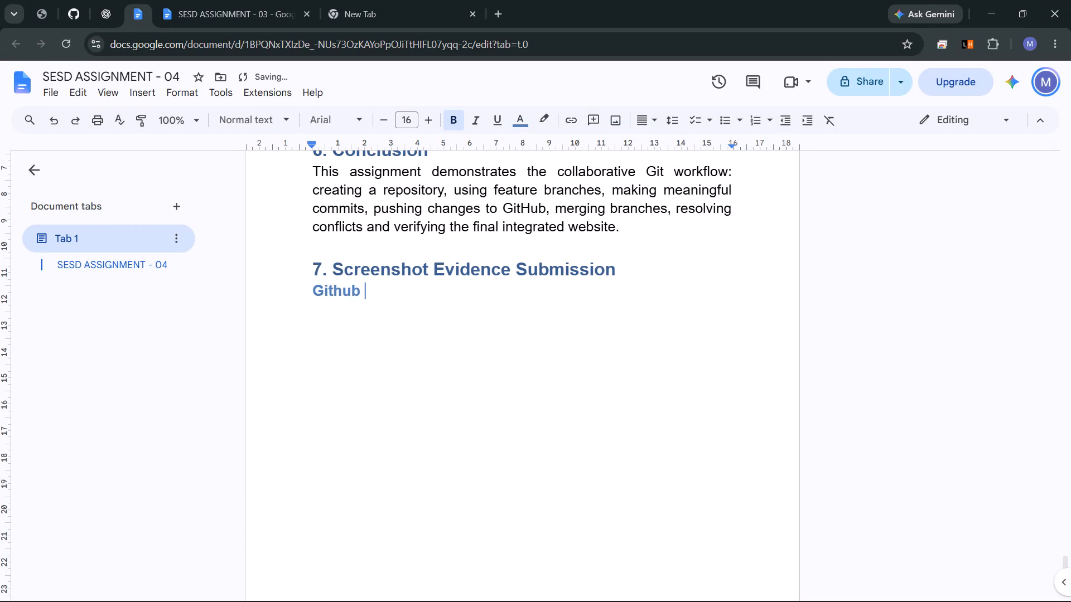
{"action": "key", "text": "shift+c"}
{"action": "type", "text": "ommands"}
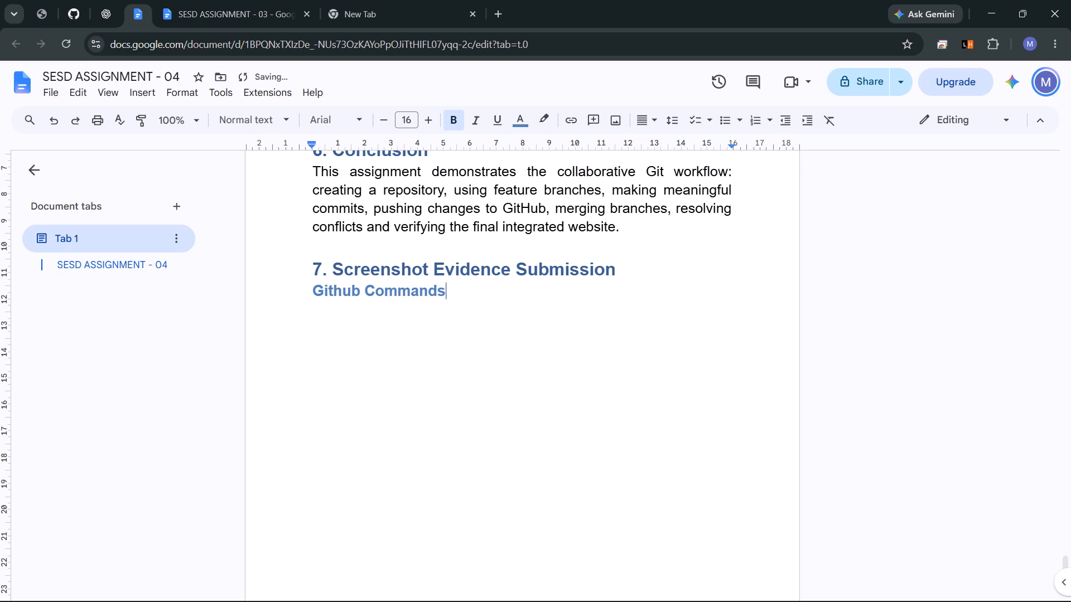
{"action": "key", "text": "space"}
{"action": "type", "text": ":"}
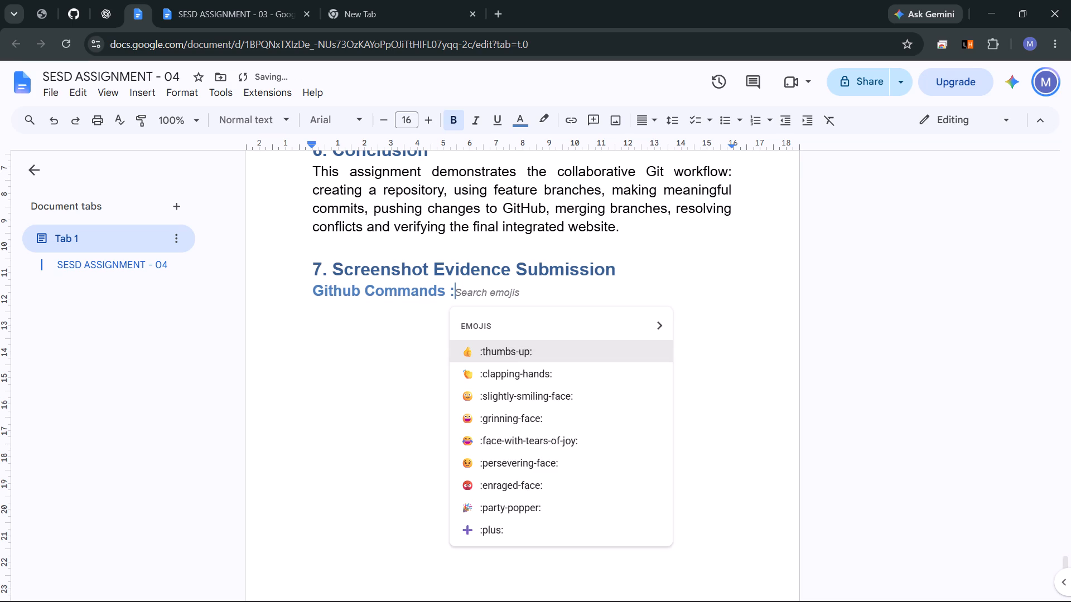
{"action": "key", "text": "Return"}
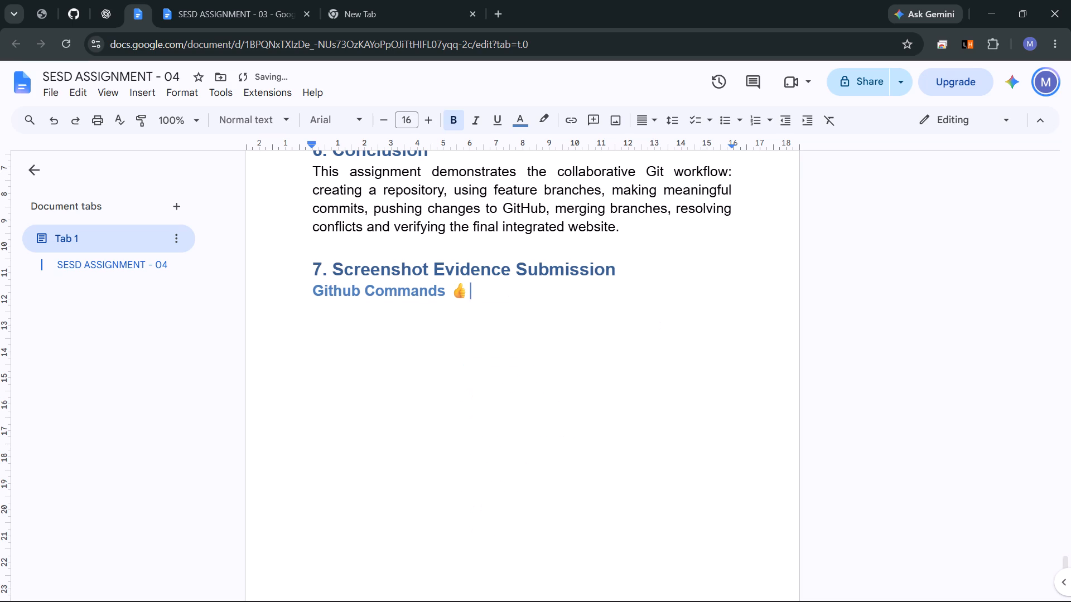
{"action": "key", "text": "BackSpace"}
{"action": "key", "text": "BackSpace"}
{"action": "key", "text": "space"}
{"action": "type", "text": ":"}
{"action": "key", "text": "space"}
{"action": "key", "text": "Return"}
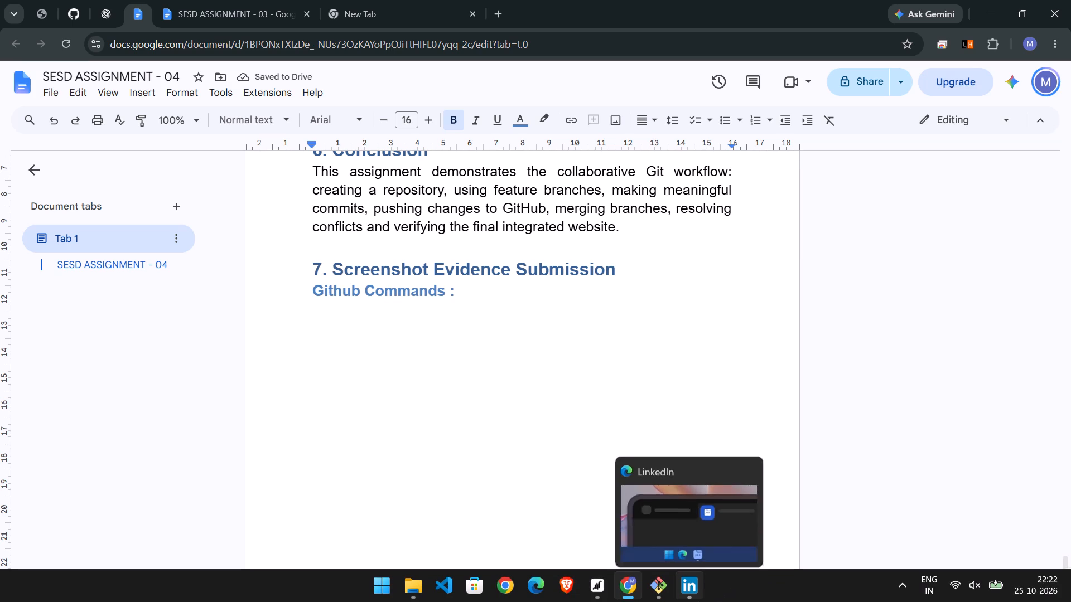
Copy the terminal screenshot starting with git init from the File Explorer Gallery and paste it under the "Github Commands :" heading.
{"action": "left_click", "coordinate": [402, 596]}
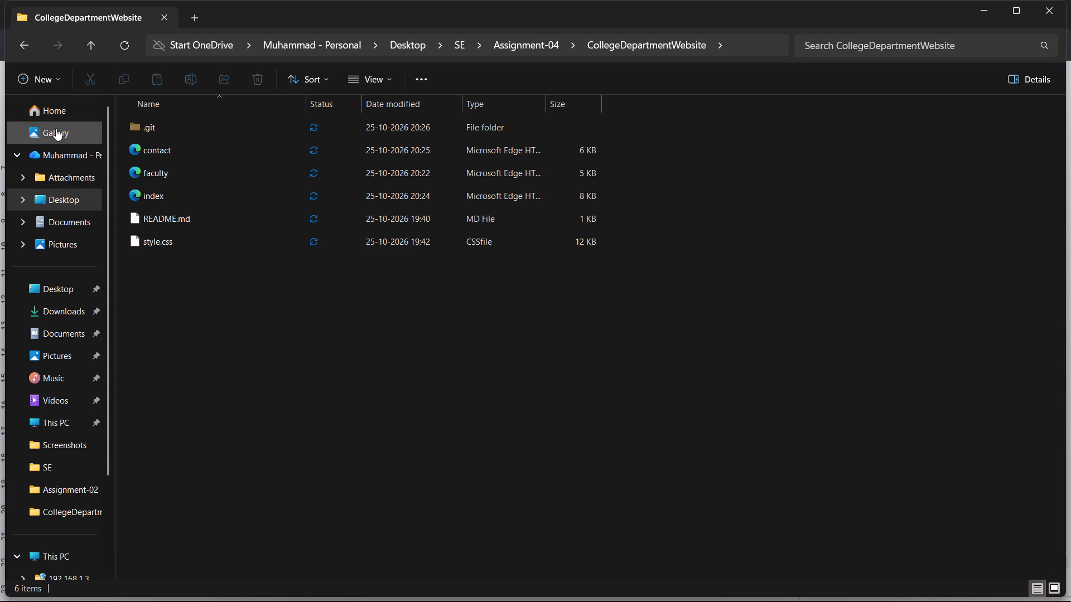
{"action": "left_click", "coordinate": [56, 128]}
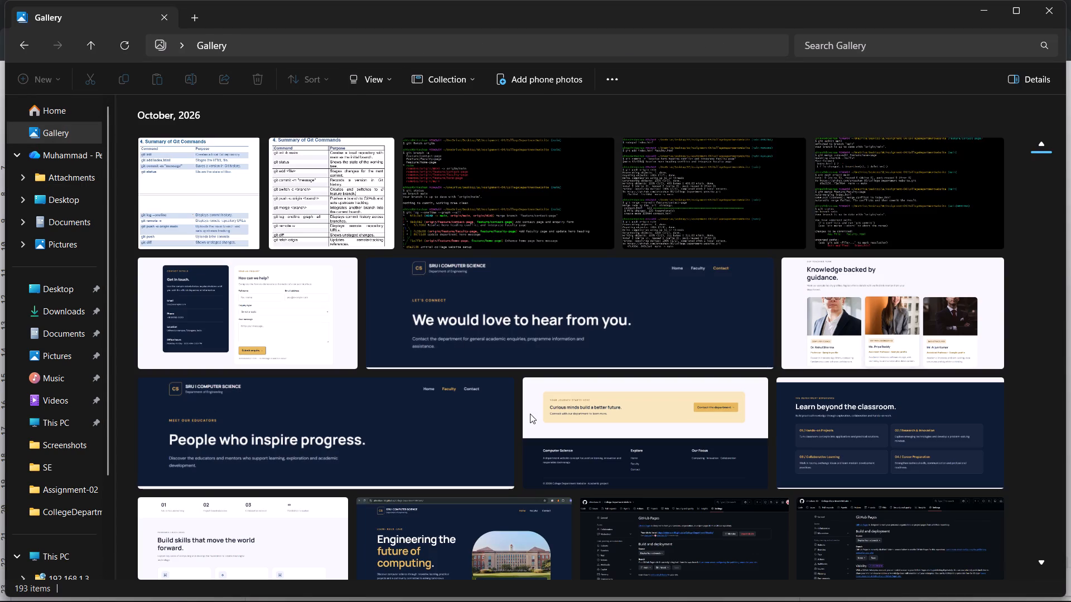
{"action": "scroll", "coordinate": [530, 414], "scroll_direction": "down", "scroll_amount": 6}
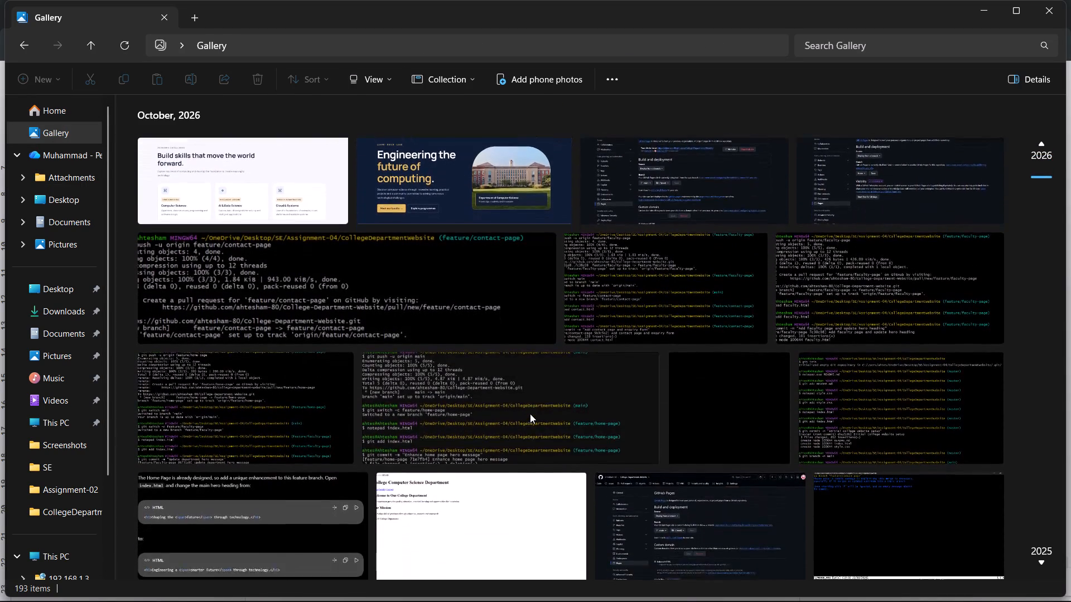
{"action": "scroll", "coordinate": [530, 414], "scroll_direction": "down", "scroll_amount": 1}
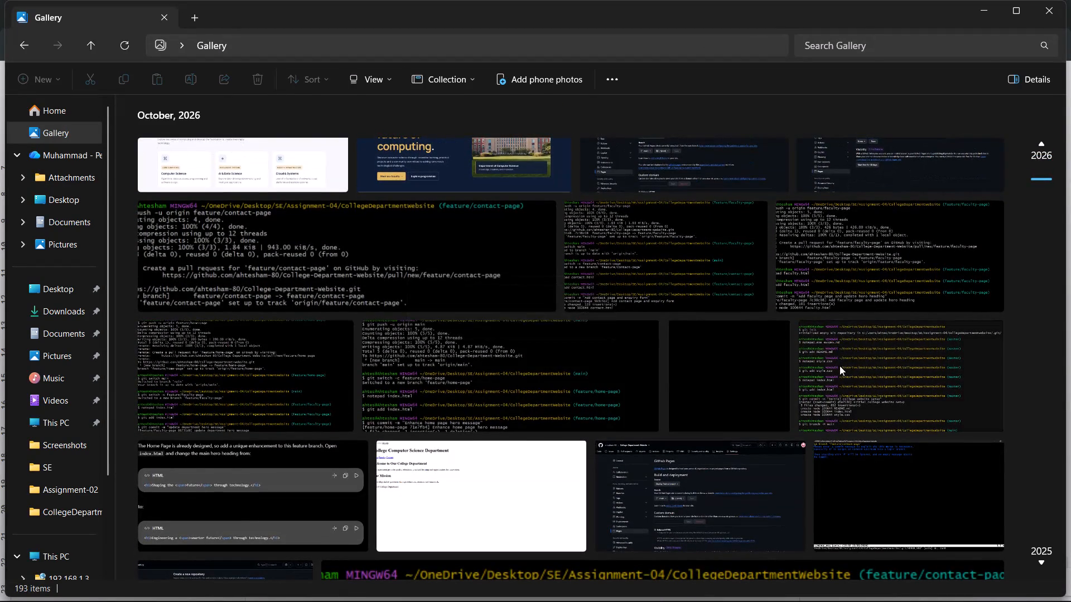
{"action": "left_click", "coordinate": [840, 366]}
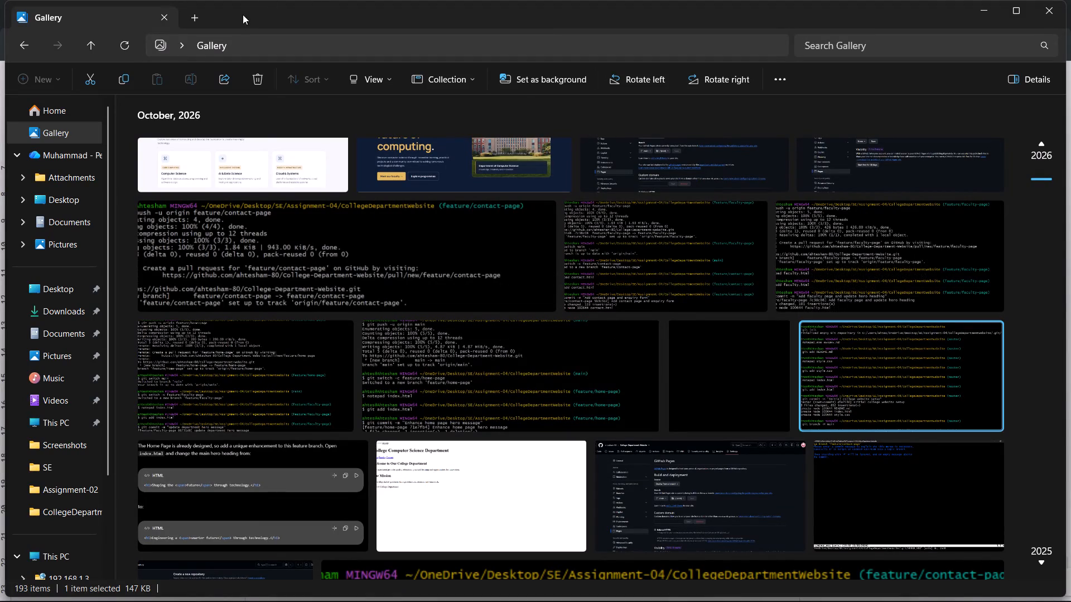
{"action": "left_click", "coordinate": [133, 77]}
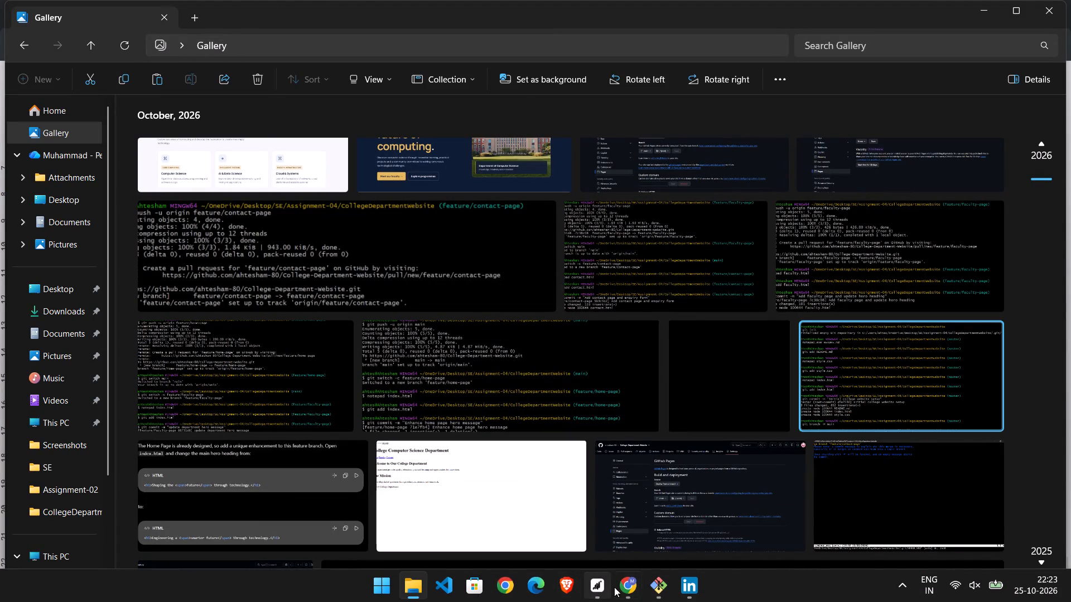
{"action": "left_click", "coordinate": [623, 589]}
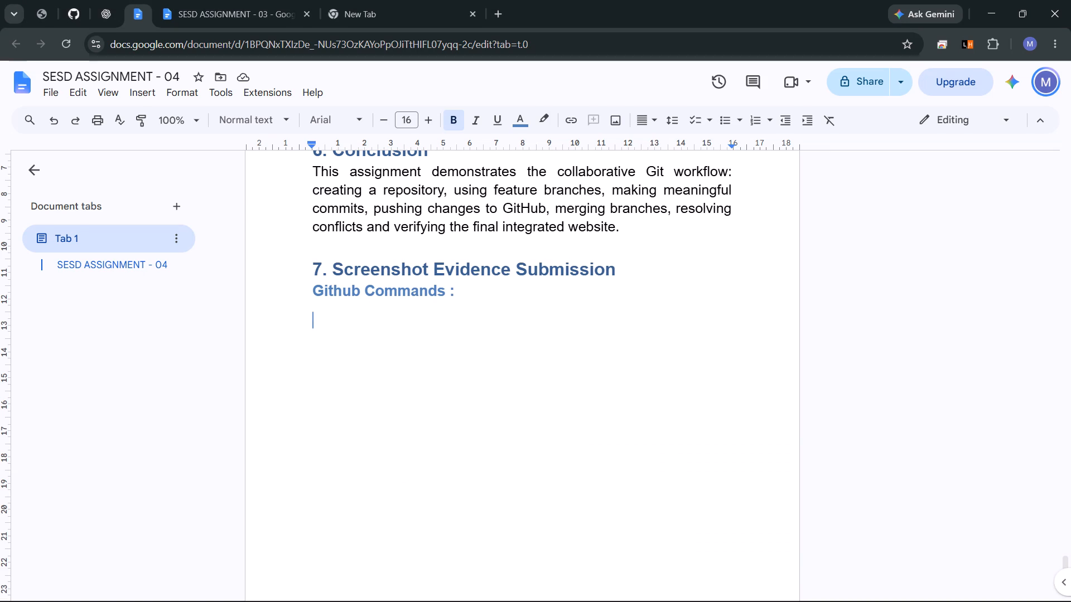
{"action": "key", "text": "ctrl+v"}
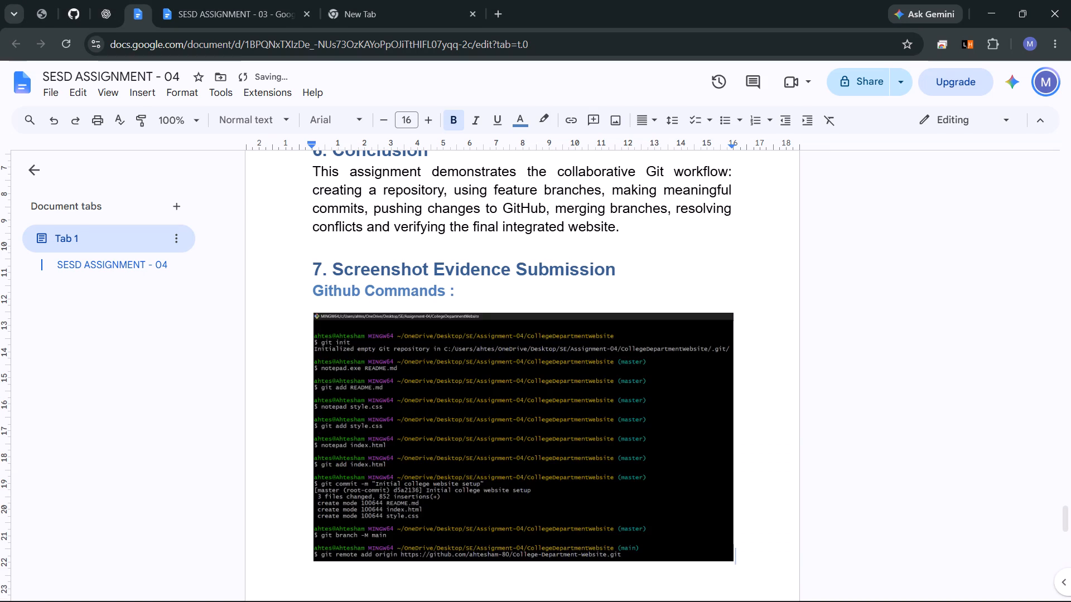
On a new line below the first screenshot, insert the Gallery screenshot of the main branch push and home page hero commit.
{"action": "key", "text": "Return"}
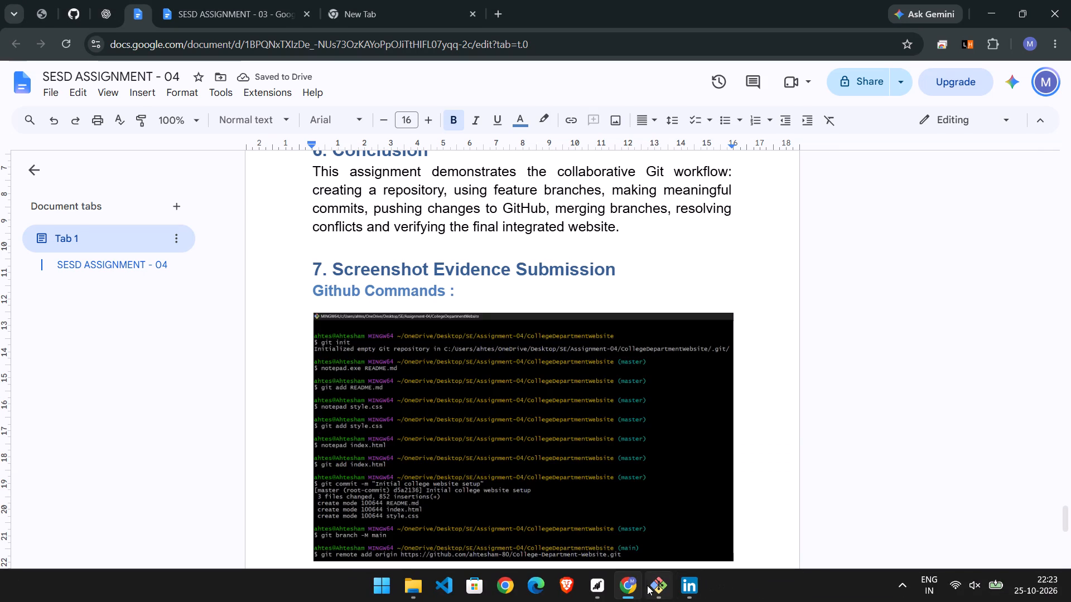
{"action": "left_click", "coordinate": [407, 588]}
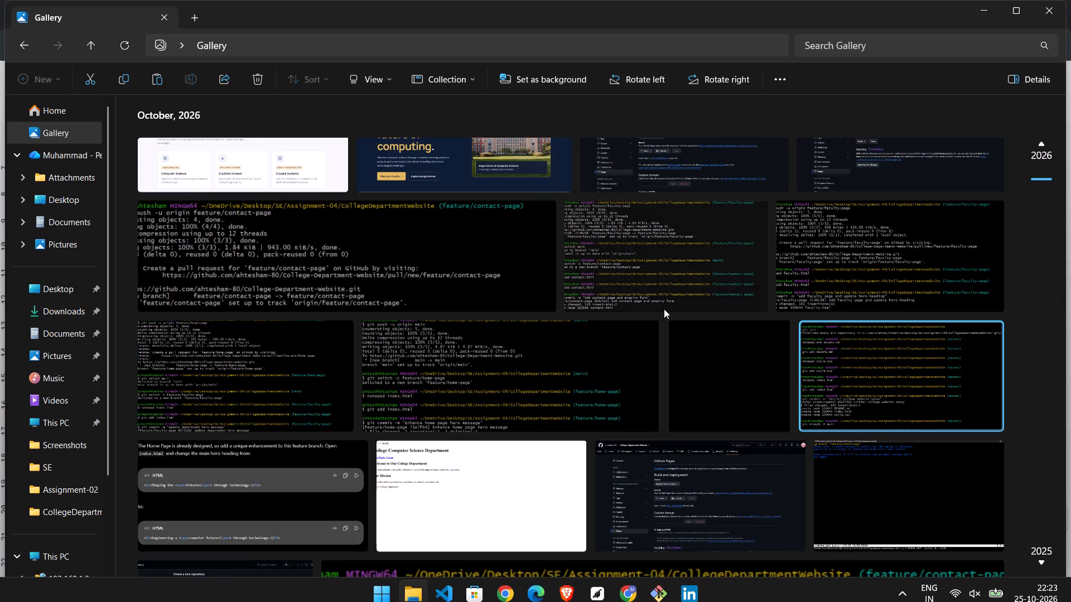
{"action": "left_click", "coordinate": [610, 380]}
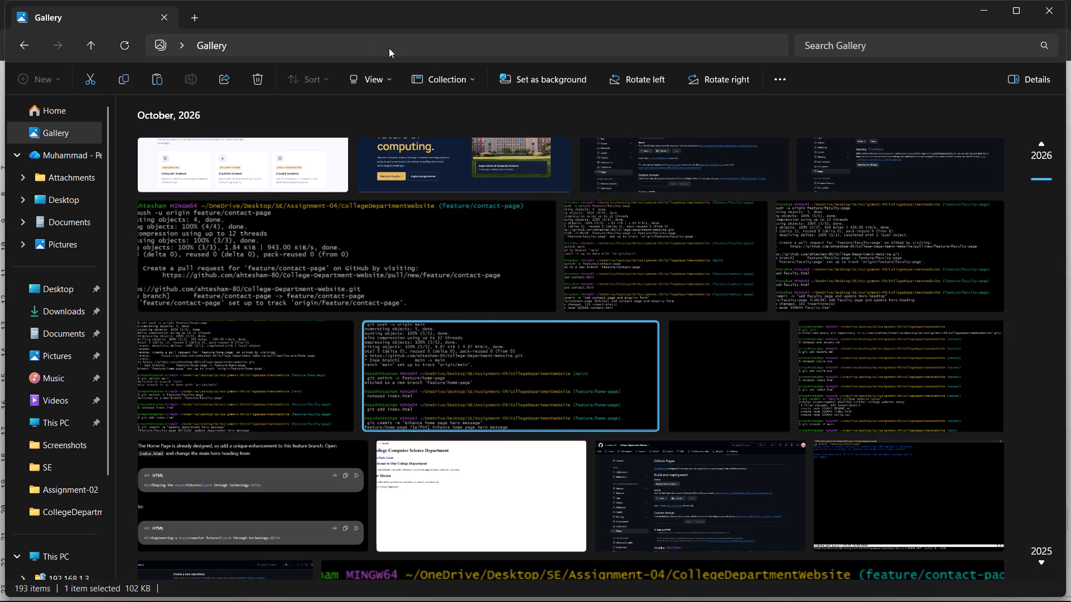
{"action": "left_click", "coordinate": [126, 73]}
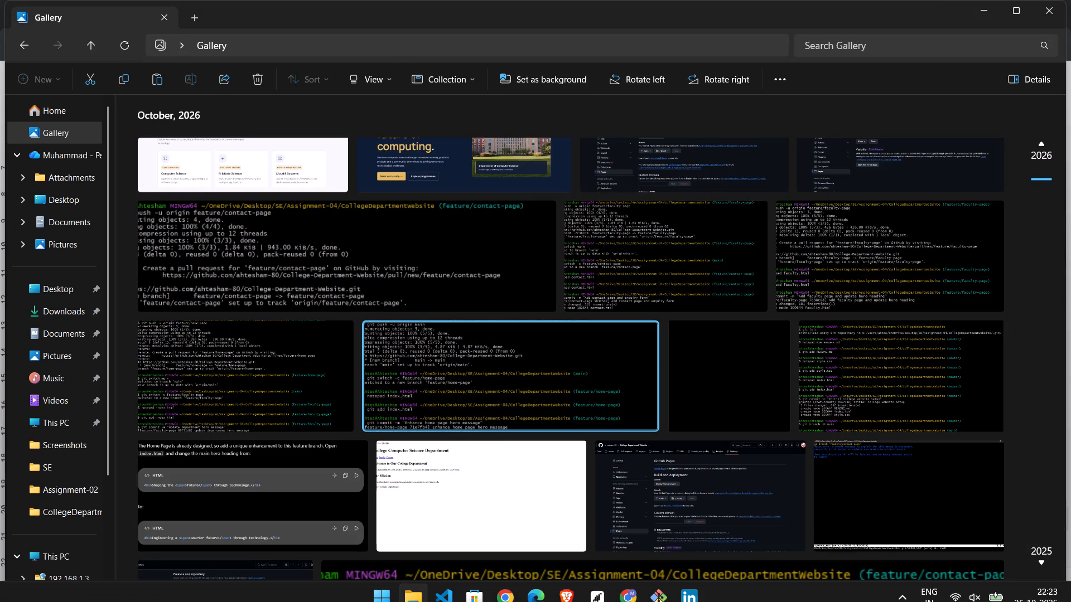
{"action": "left_click", "coordinate": [120, 81]}
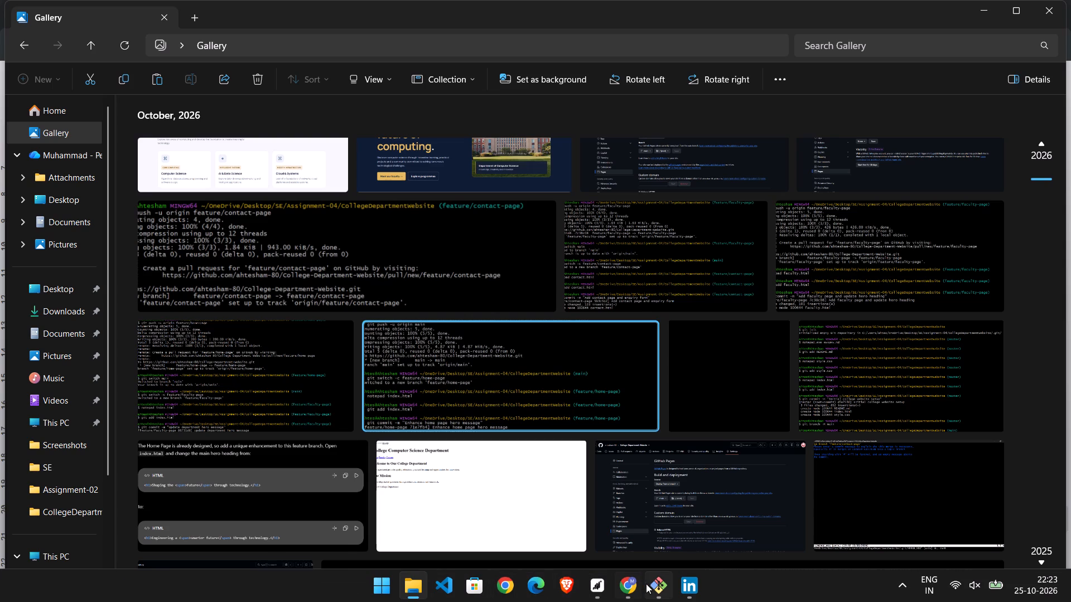
{"action": "left_click", "coordinate": [629, 589]}
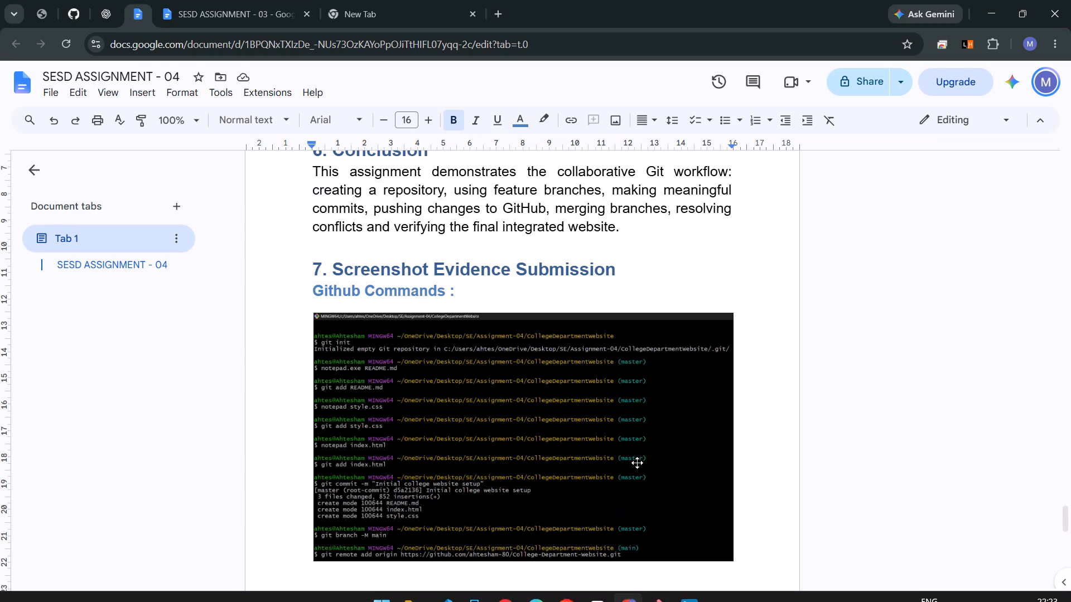
{"action": "key", "text": "ctrl+v"}
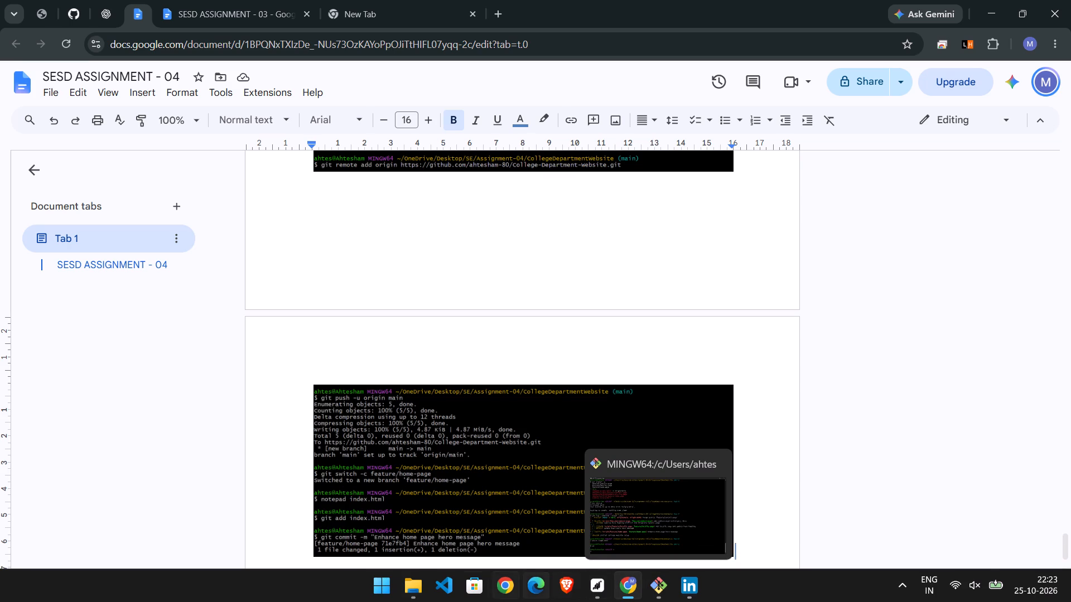
Insert the Gallery screenshot of the feature/home-page push and department hero message commit after the previous screenshot.
{"action": "left_click", "coordinate": [416, 581]}
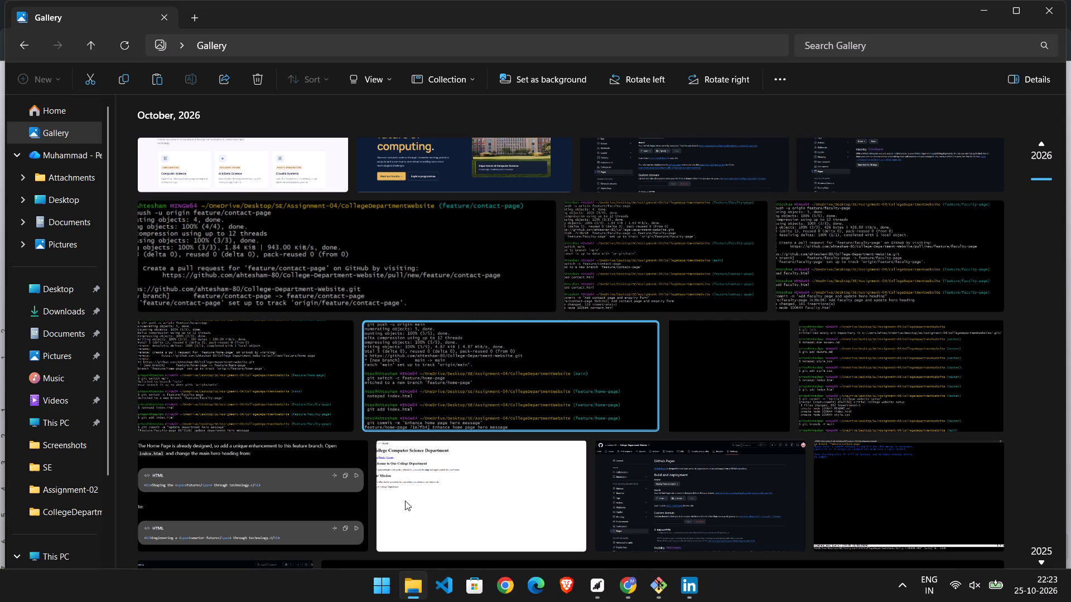
{"action": "left_click", "coordinate": [300, 410]}
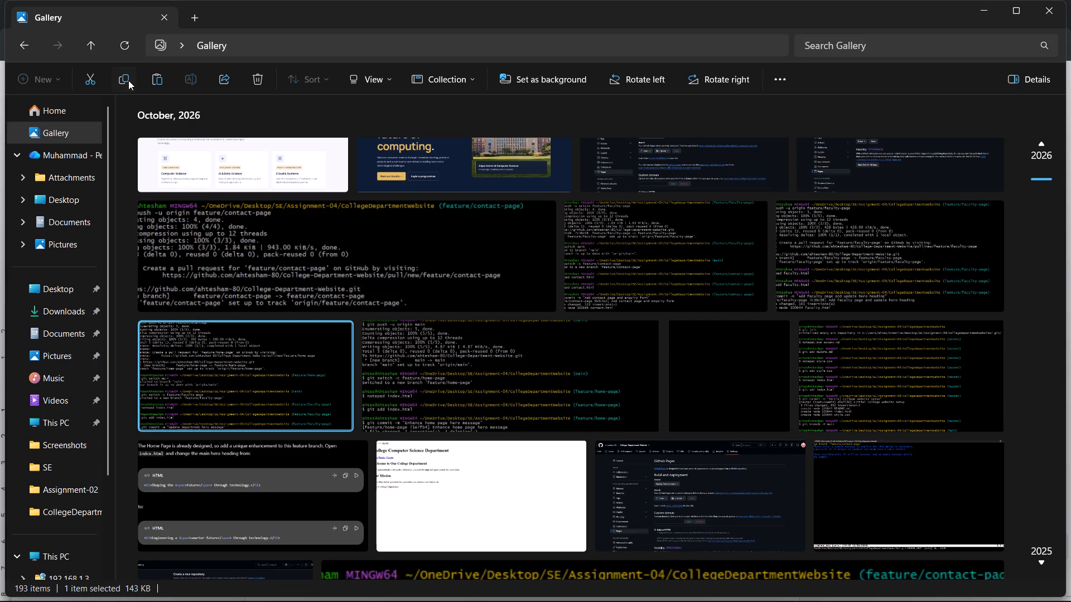
{"action": "left_click", "coordinate": [128, 80]}
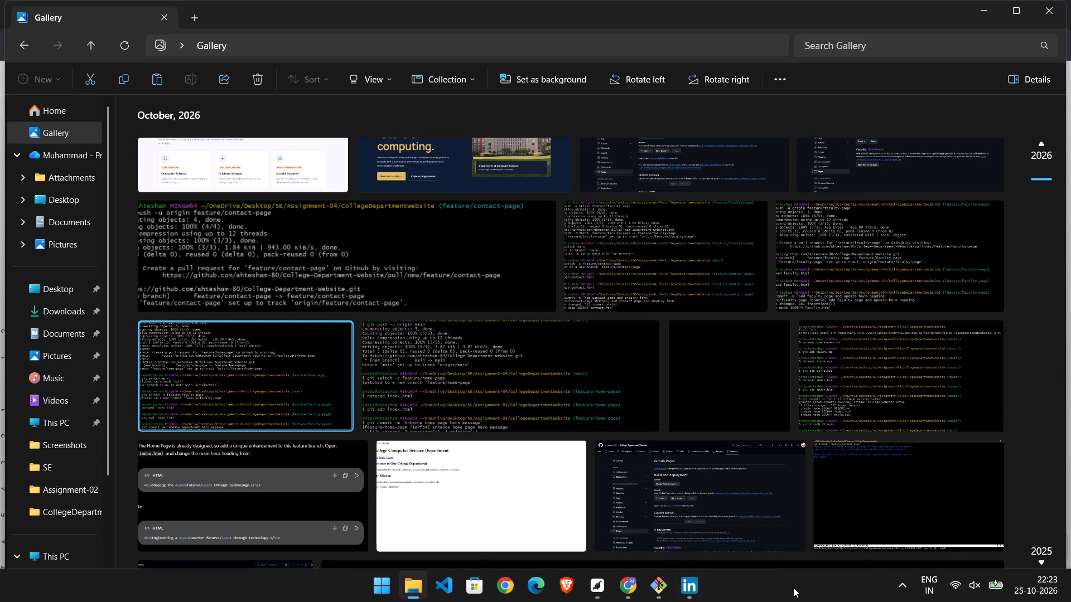
{"action": "left_click", "coordinate": [628, 581]}
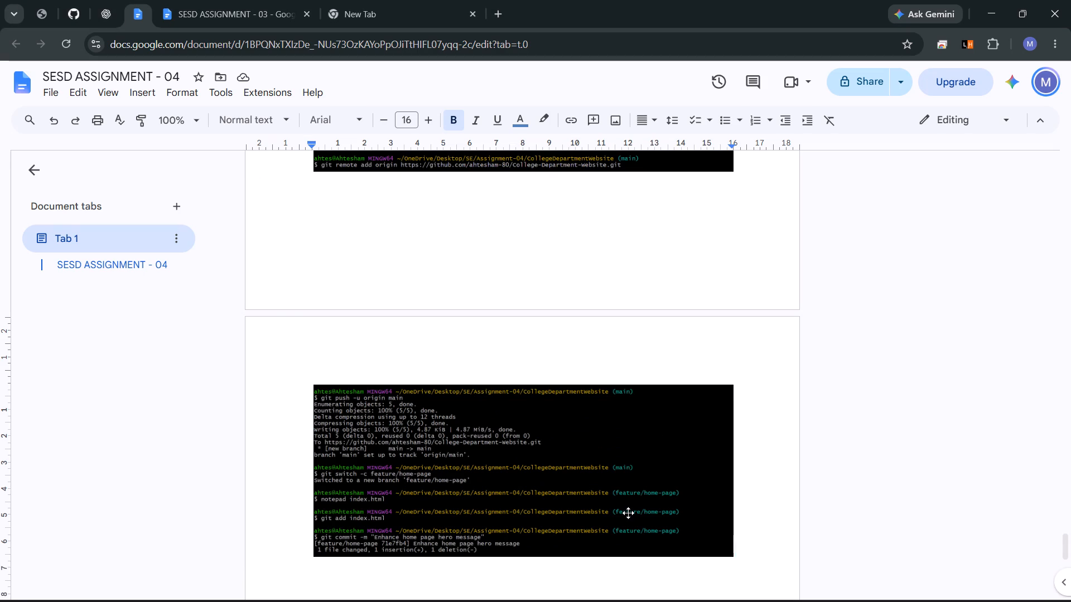
{"action": "key", "text": "ctrl+v"}
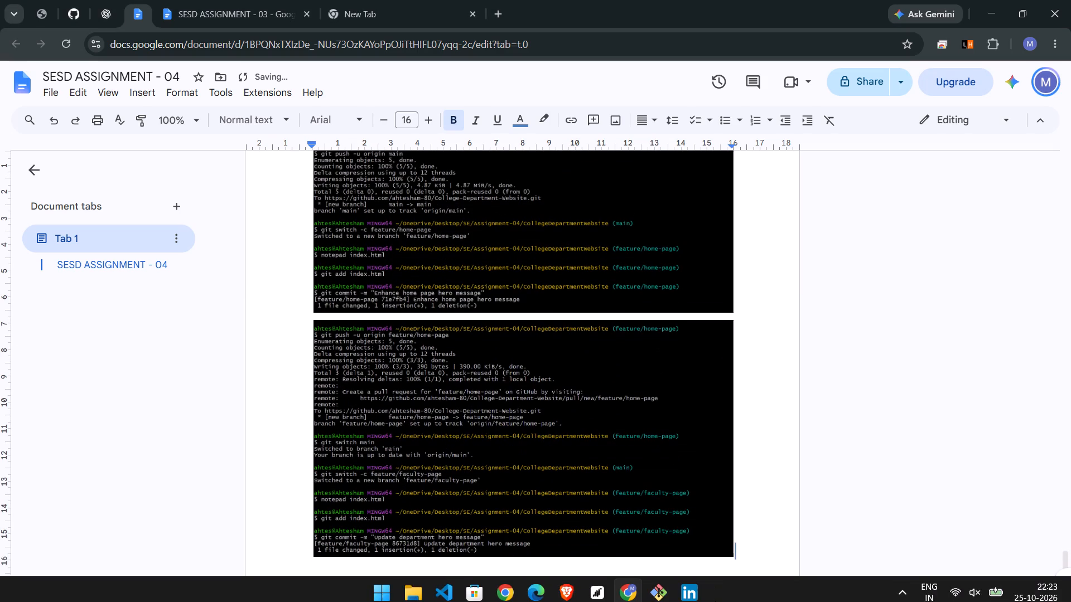
Insert the Gallery screenshot of the first feature/faculty-page push and "Add faculty page and update hero heading" commit after the previous screenshot.
{"action": "left_click", "coordinate": [418, 585]}
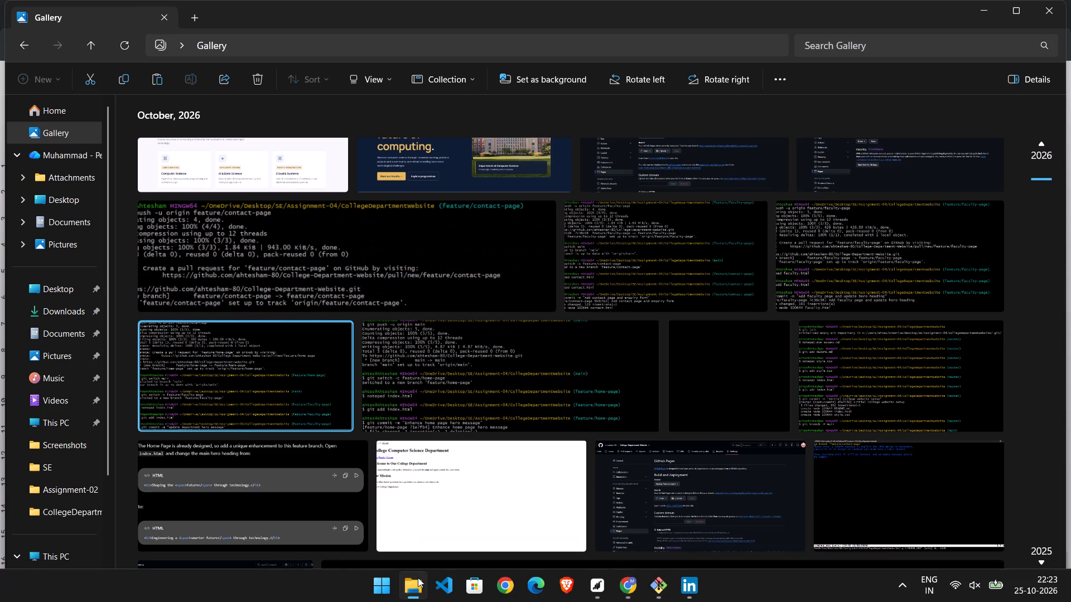
{"action": "left_click", "coordinate": [873, 279]}
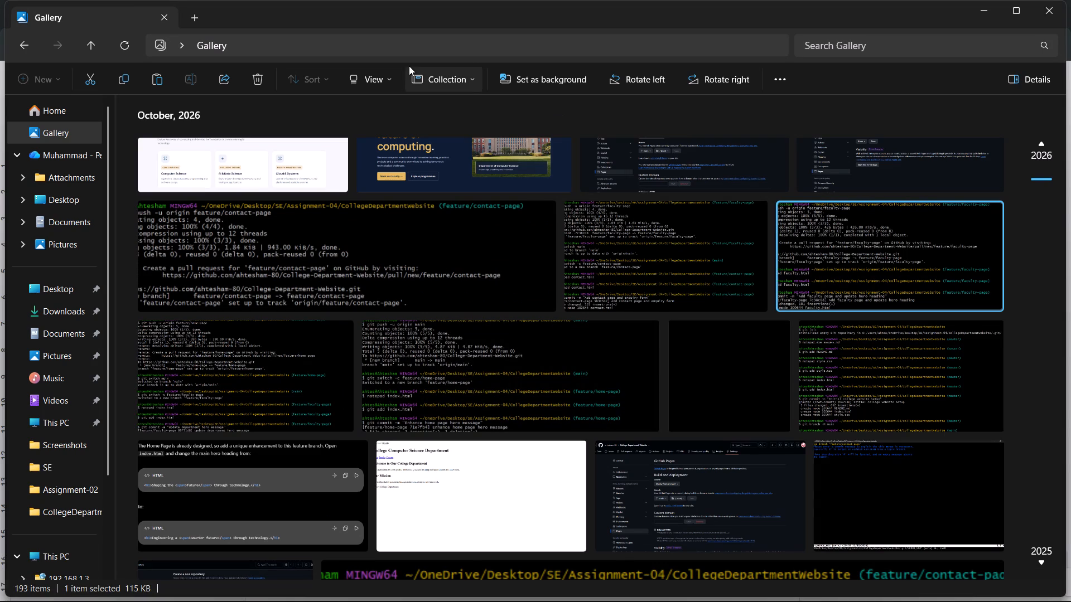
{"action": "left_click", "coordinate": [126, 78]}
Look through the October 2026 Gallery screenshots to check the order of the terminal captures around the copied one.
{"action": "scroll", "coordinate": [488, 335], "scroll_direction": "down", "scroll_amount": 5}
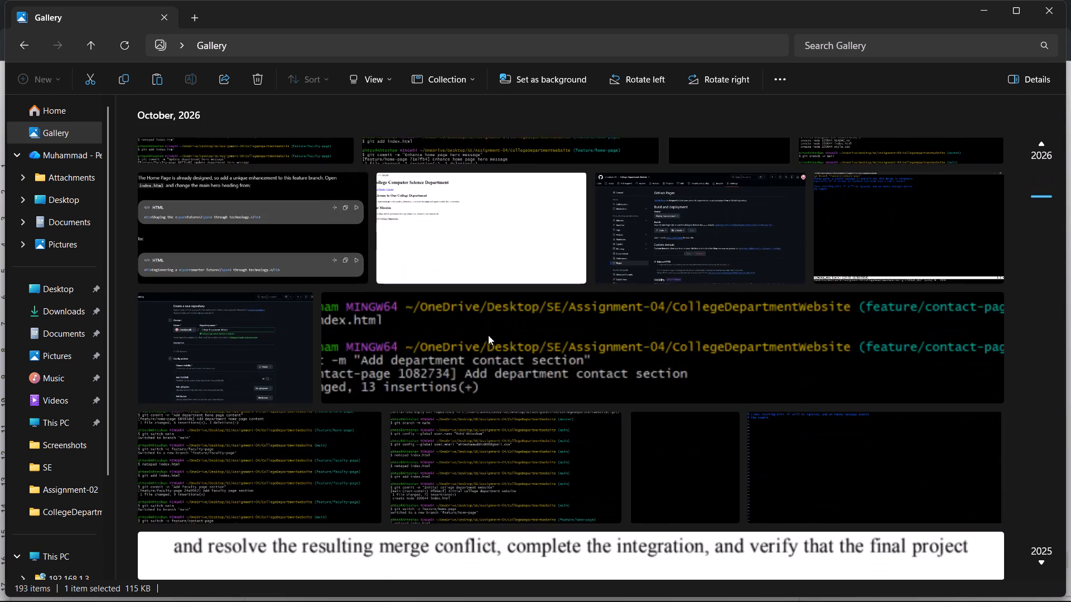
{"action": "scroll", "coordinate": [488, 335], "scroll_direction": "up", "scroll_amount": 1}
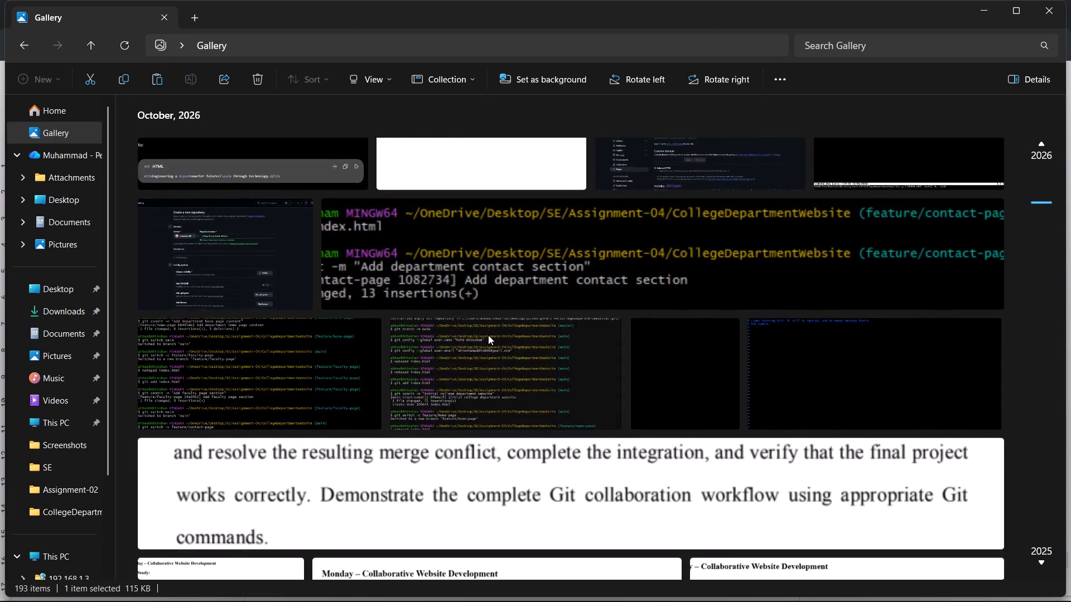
{"action": "scroll", "coordinate": [488, 335], "scroll_direction": "up", "scroll_amount": 1}
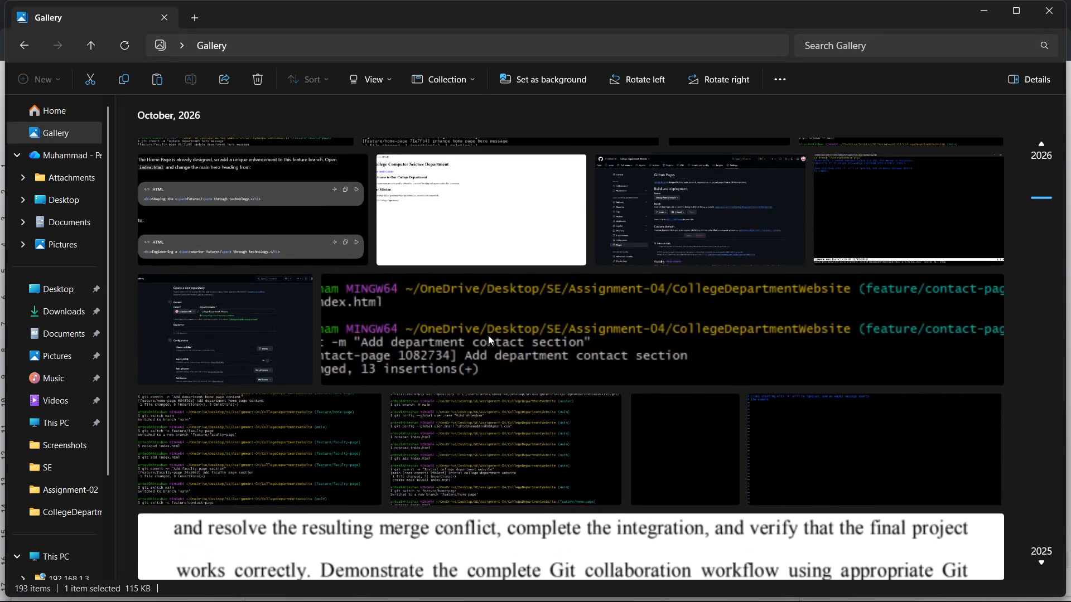
{"action": "scroll", "coordinate": [488, 335], "scroll_direction": "up", "scroll_amount": 2}
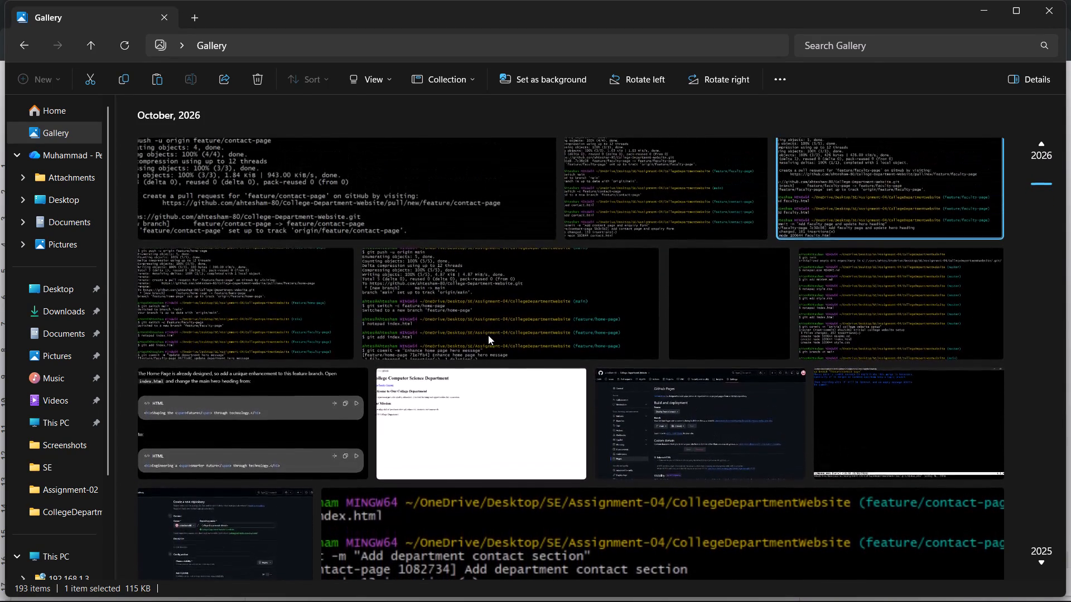
{"action": "scroll", "coordinate": [488, 335], "scroll_direction": "up", "scroll_amount": 1}
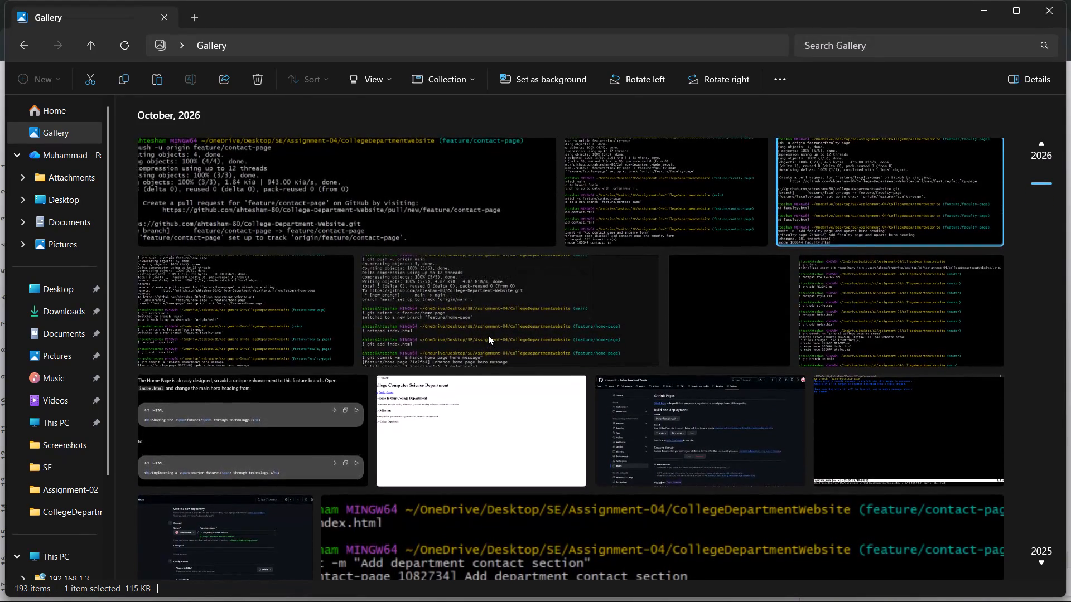
{"action": "scroll", "coordinate": [488, 335], "scroll_direction": "up", "scroll_amount": 1}
{"action": "scroll", "coordinate": [488, 335], "scroll_direction": "down", "scroll_amount": 1}
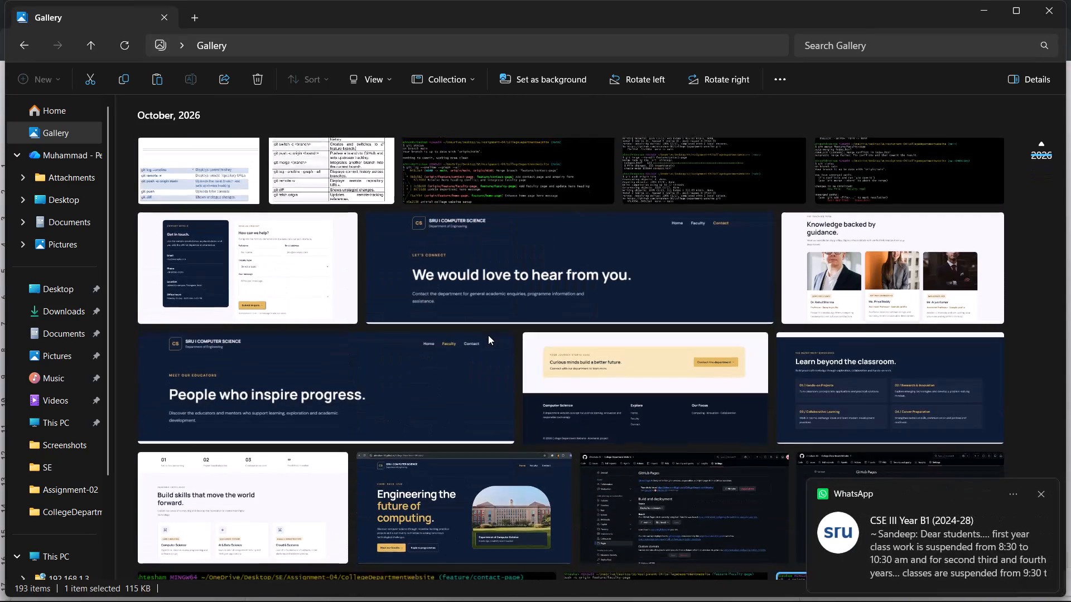
{"action": "scroll", "coordinate": [488, 335], "scroll_direction": "down", "scroll_amount": 6}
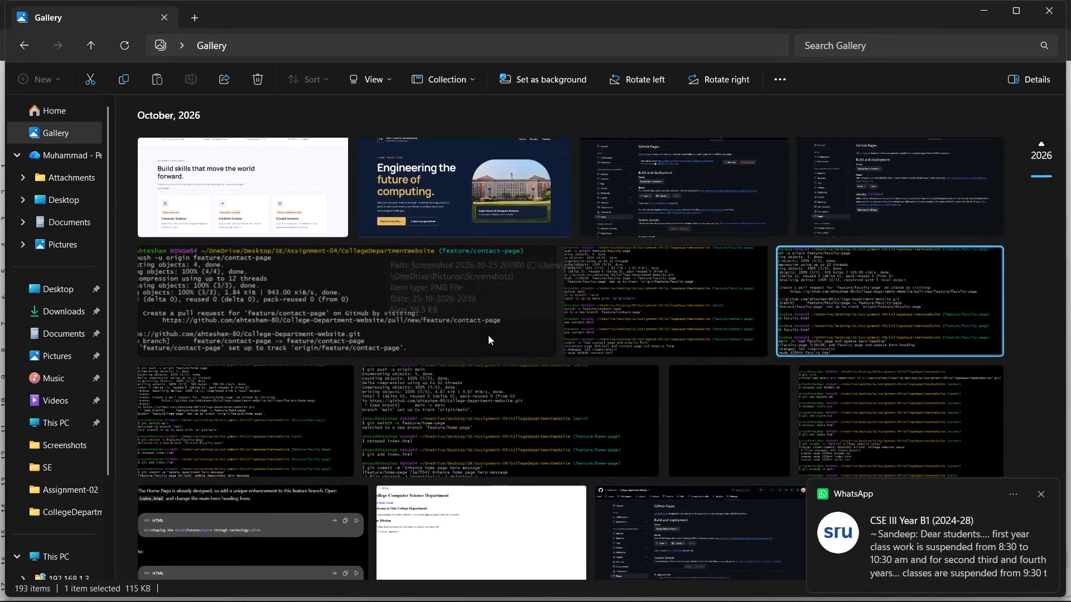
{"action": "scroll", "coordinate": [488, 335], "scroll_direction": "down", "scroll_amount": 1}
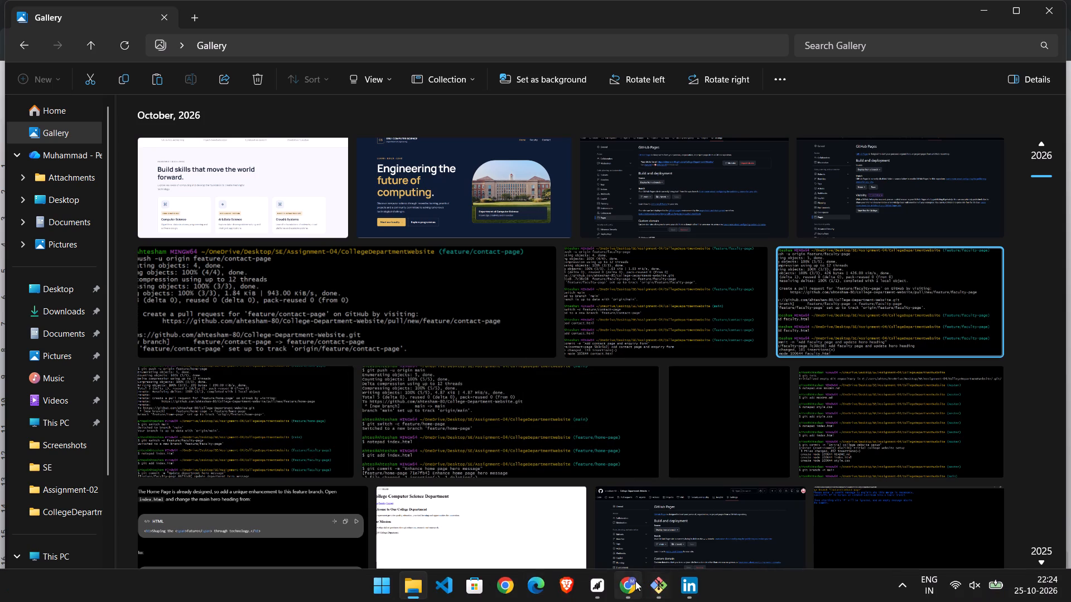
In SESD ASSIGNMENT - 04, paste the copied feature/faculty-page push and faculty page commit screenshot below the department hero message screenshot.
{"action": "left_click", "coordinate": [622, 589]}
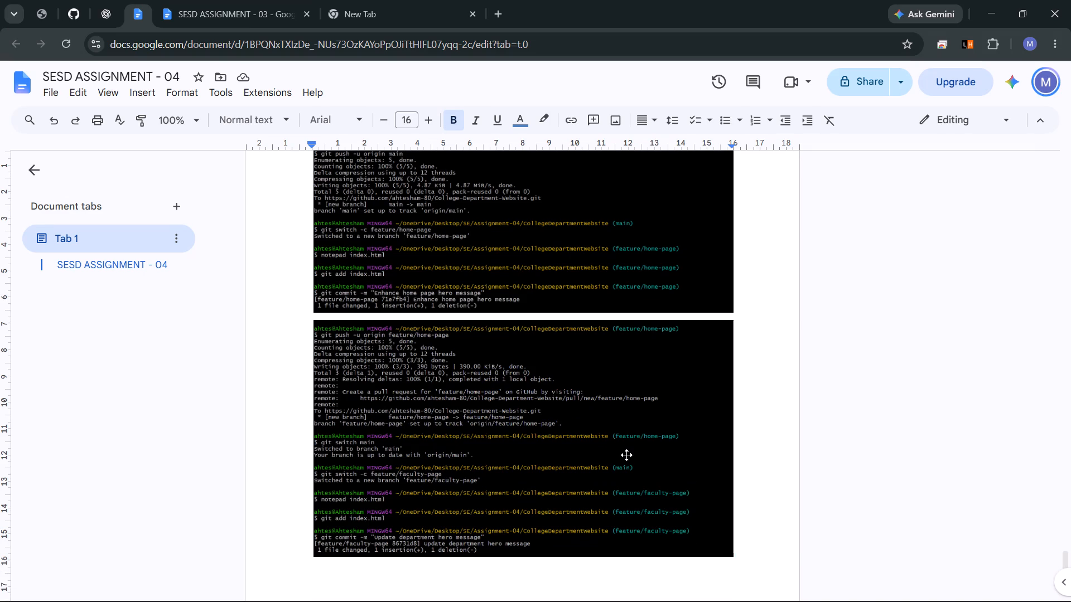
{"action": "scroll", "coordinate": [626, 455], "scroll_direction": "up", "scroll_amount": 9}
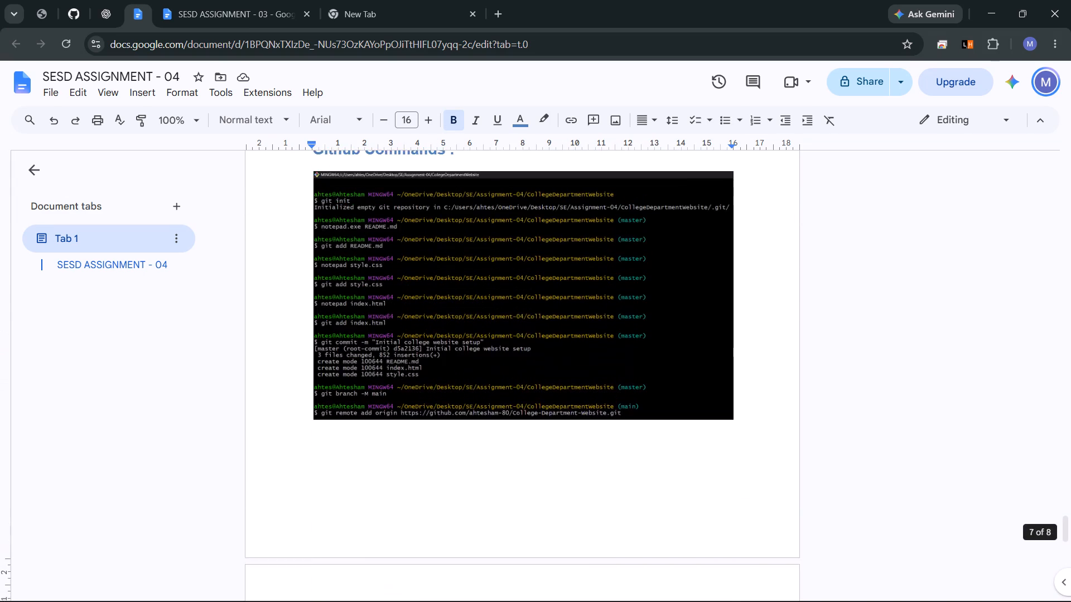
{"action": "scroll", "coordinate": [626, 455], "scroll_direction": "up", "scroll_amount": 1}
{"action": "scroll", "coordinate": [626, 455], "scroll_direction": "down", "scroll_amount": 2}
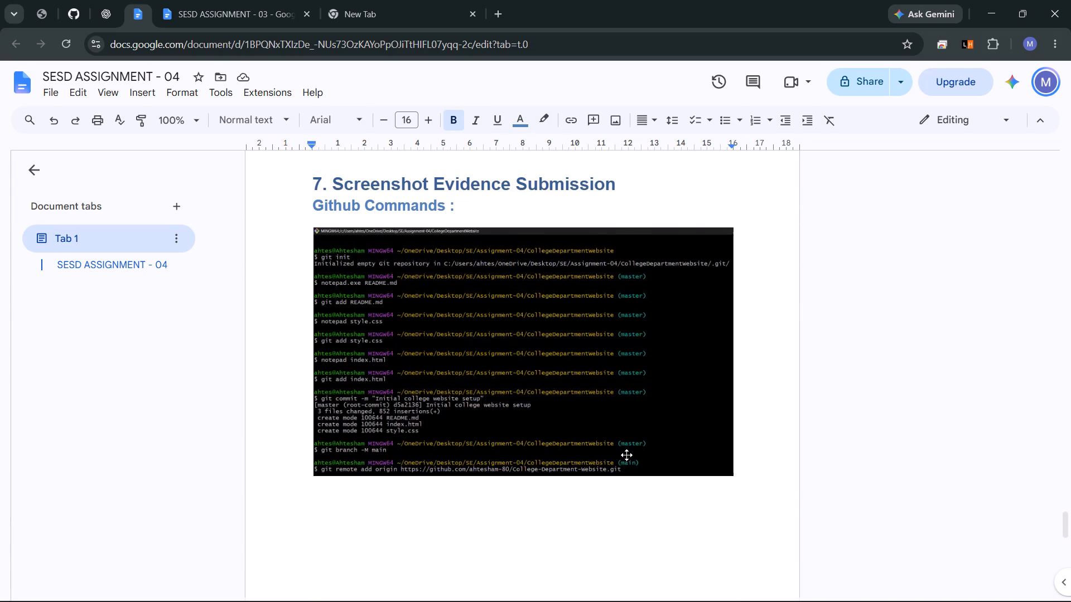
{"action": "scroll", "coordinate": [626, 455], "scroll_direction": "down", "scroll_amount": 4}
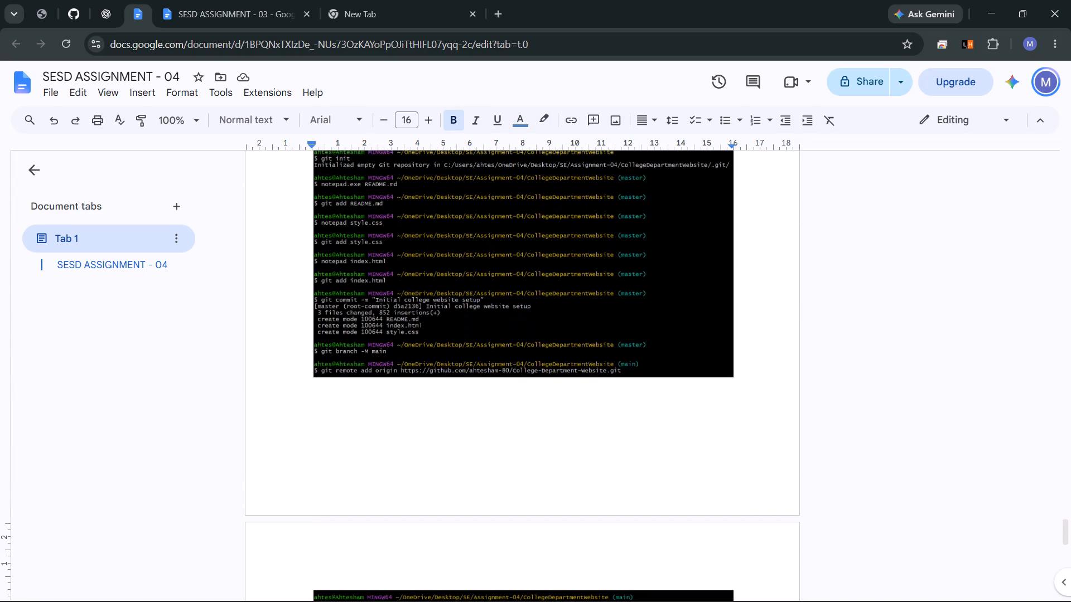
{"action": "scroll", "coordinate": [626, 455], "scroll_direction": "down", "scroll_amount": 5}
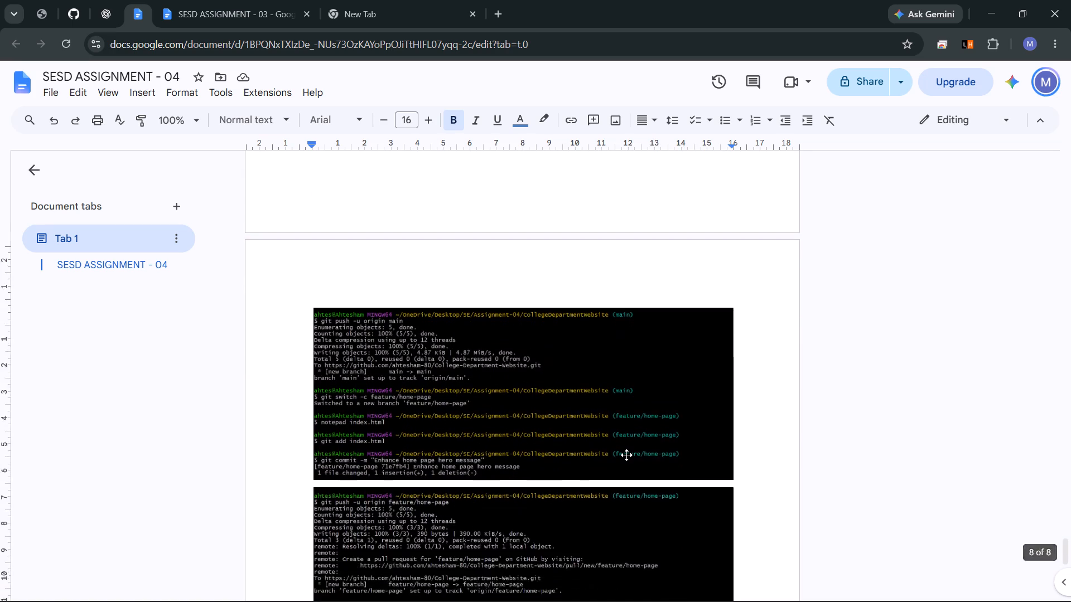
{"action": "scroll", "coordinate": [626, 455], "scroll_direction": "down", "scroll_amount": 2}
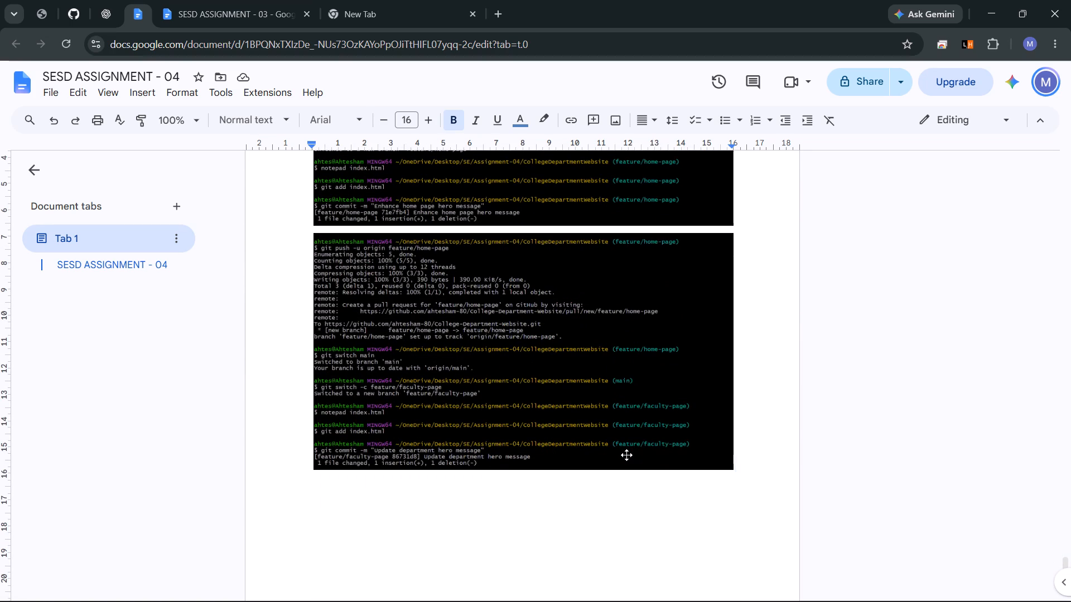
{"action": "key", "text": "ctrl+v"}
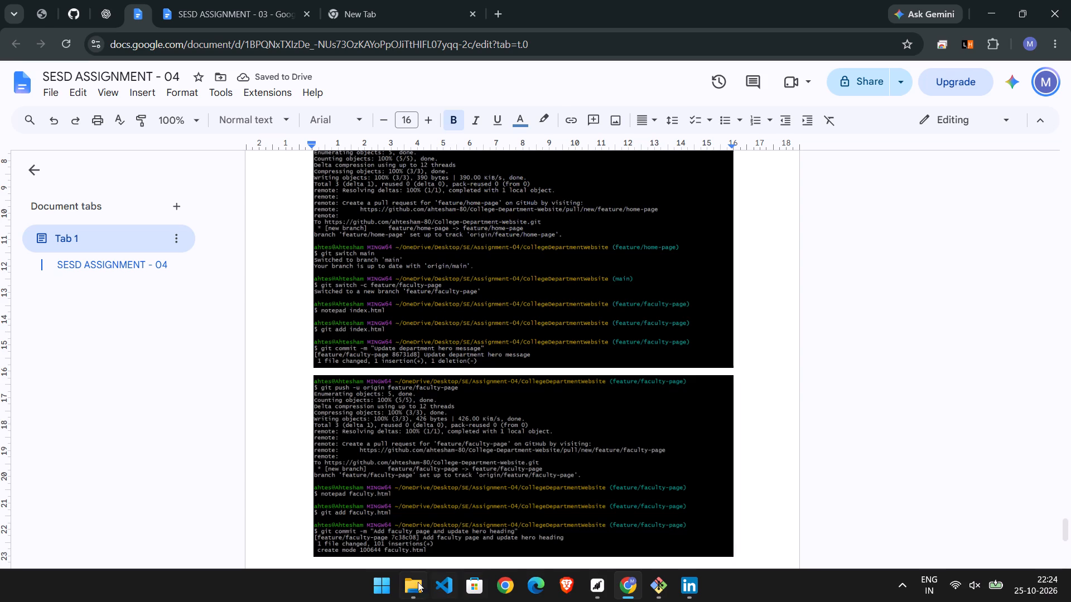
Switch back to the File Explorer Gallery for the next terminal screenshot.
{"action": "left_click", "coordinate": [408, 582]}
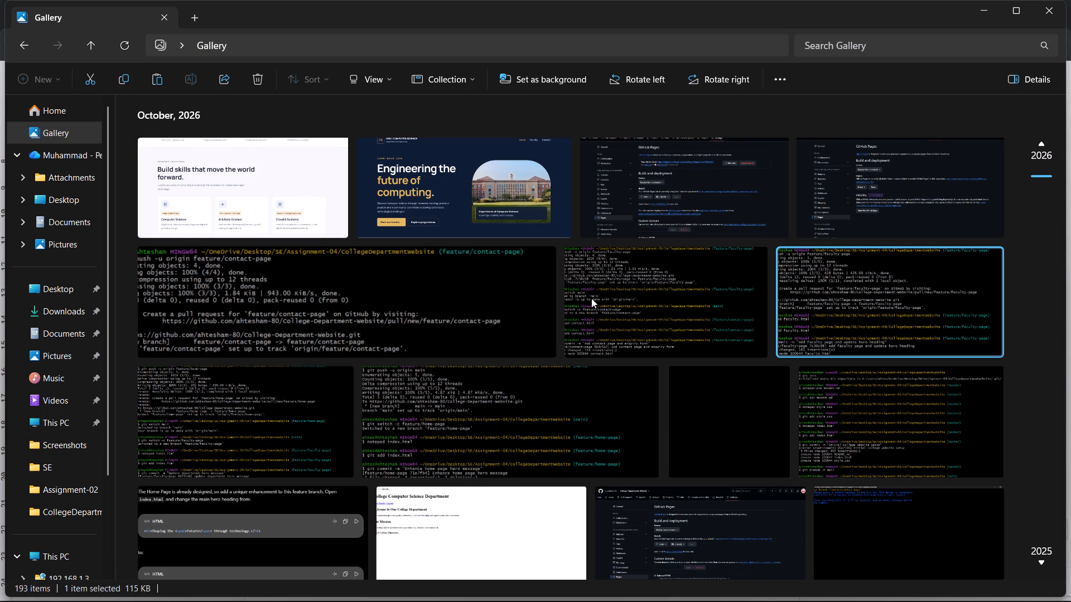
Insert the Gallery screenshot of the second feature/faculty-page push and "Add contact page and enquiry form" commit after the previous screenshot.
{"action": "left_click", "coordinate": [591, 298]}
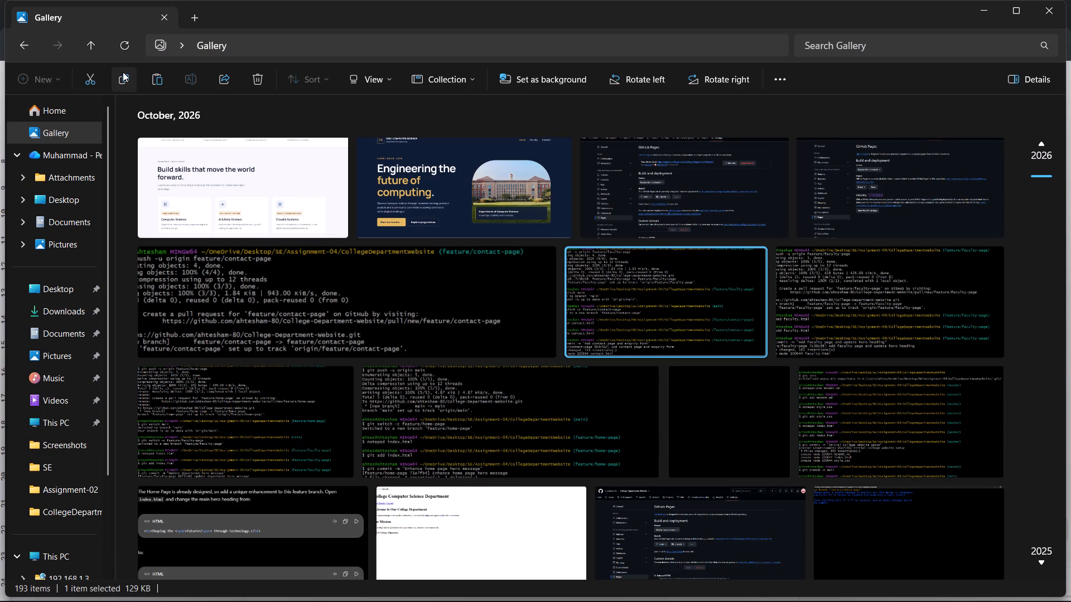
{"action": "left_click", "coordinate": [123, 72]}
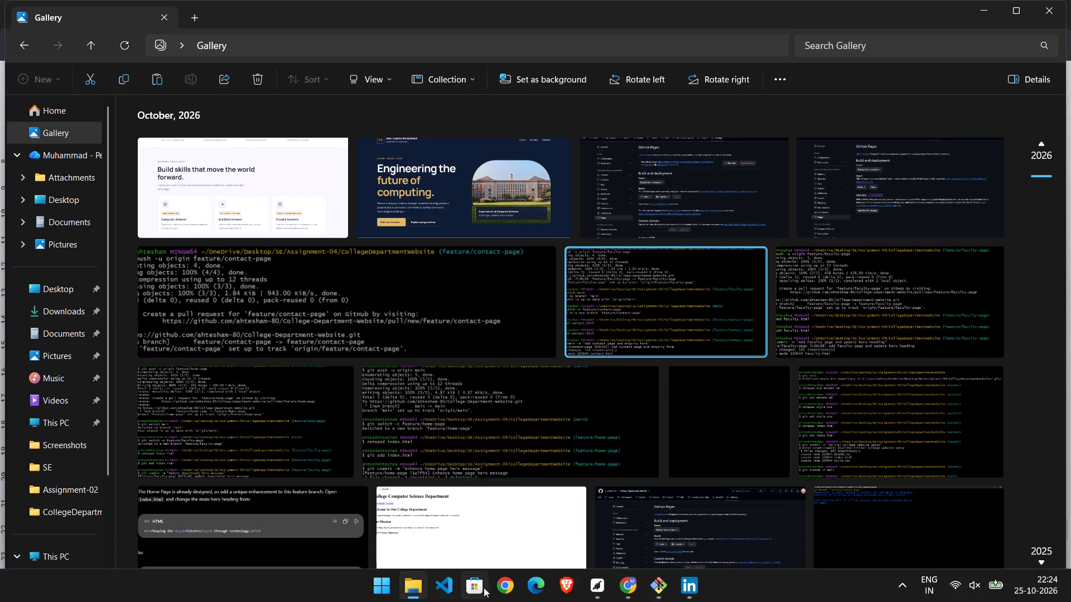
{"action": "left_click", "coordinate": [634, 592]}
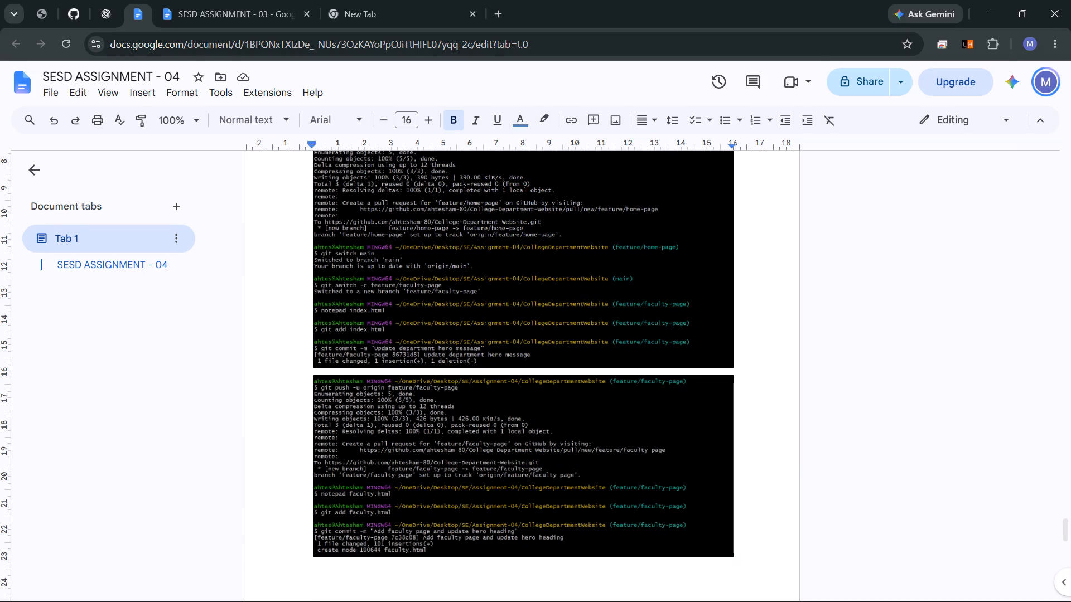
{"action": "key", "text": "ctrl+v"}
Review how the pasted terminal screenshots are laid out across the pages.
{"action": "scroll", "coordinate": [635, 557], "scroll_direction": "up", "scroll_amount": 7}
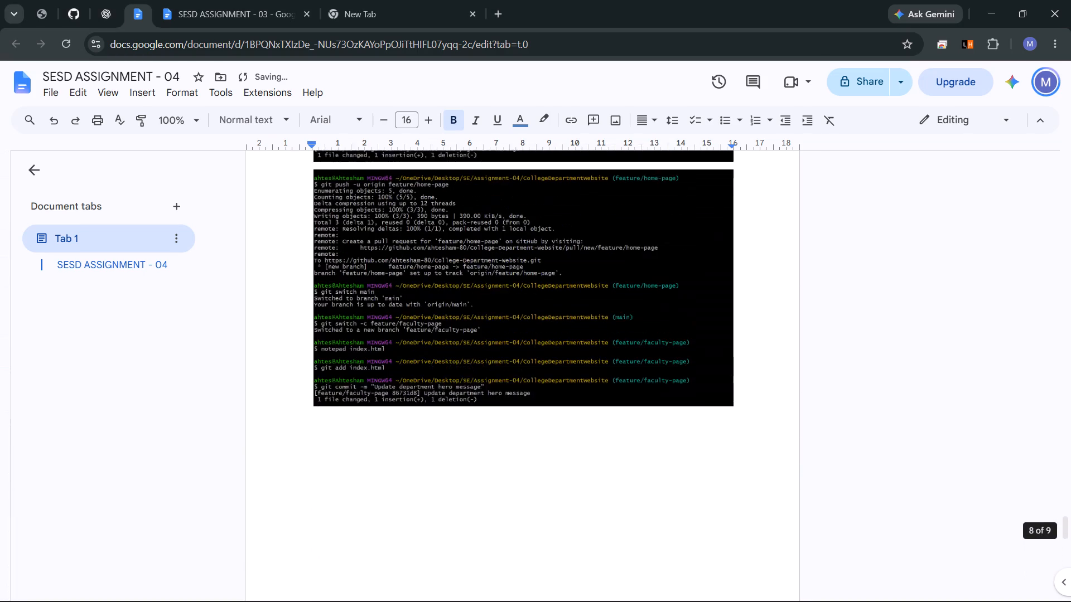
{"action": "scroll", "coordinate": [635, 557], "scroll_direction": "up", "scroll_amount": 4}
{"action": "scroll", "coordinate": [635, 557], "scroll_direction": "down", "scroll_amount": 2}
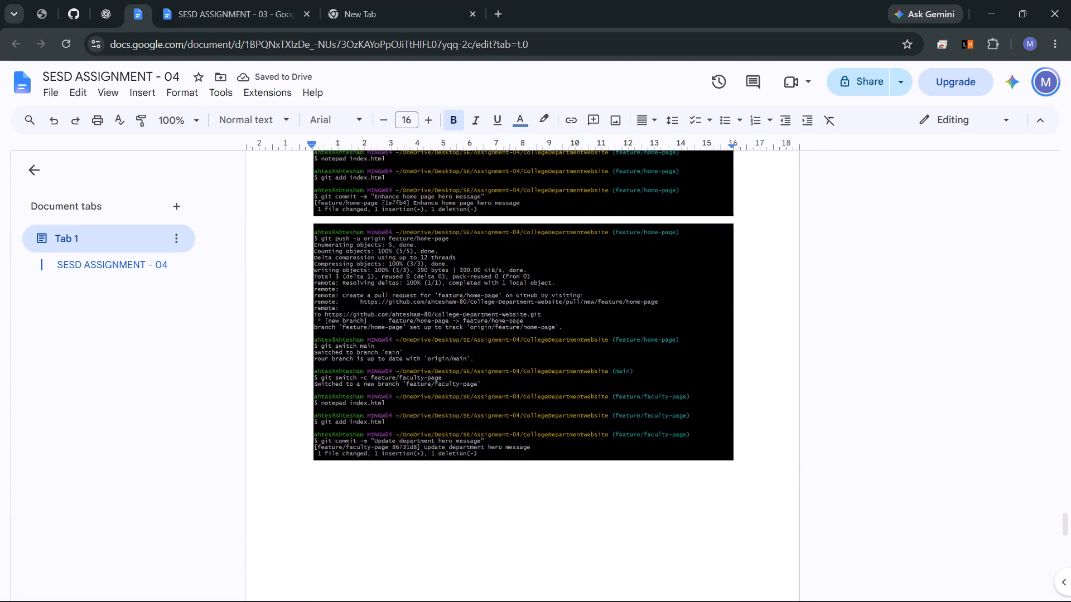
{"action": "scroll", "coordinate": [635, 557], "scroll_direction": "down", "scroll_amount": 4}
{"action": "scroll", "coordinate": [635, 557], "scroll_direction": "up", "scroll_amount": 3}
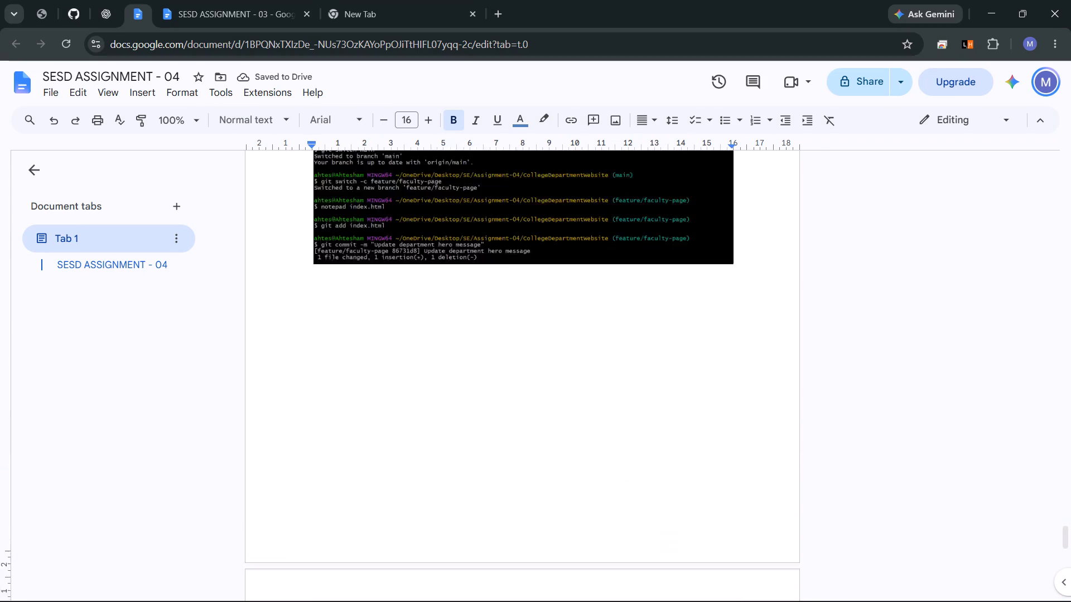
{"action": "scroll", "coordinate": [635, 557], "scroll_direction": "up", "scroll_amount": 1}
{"action": "scroll", "coordinate": [635, 557], "scroll_direction": "down", "scroll_amount": 2}
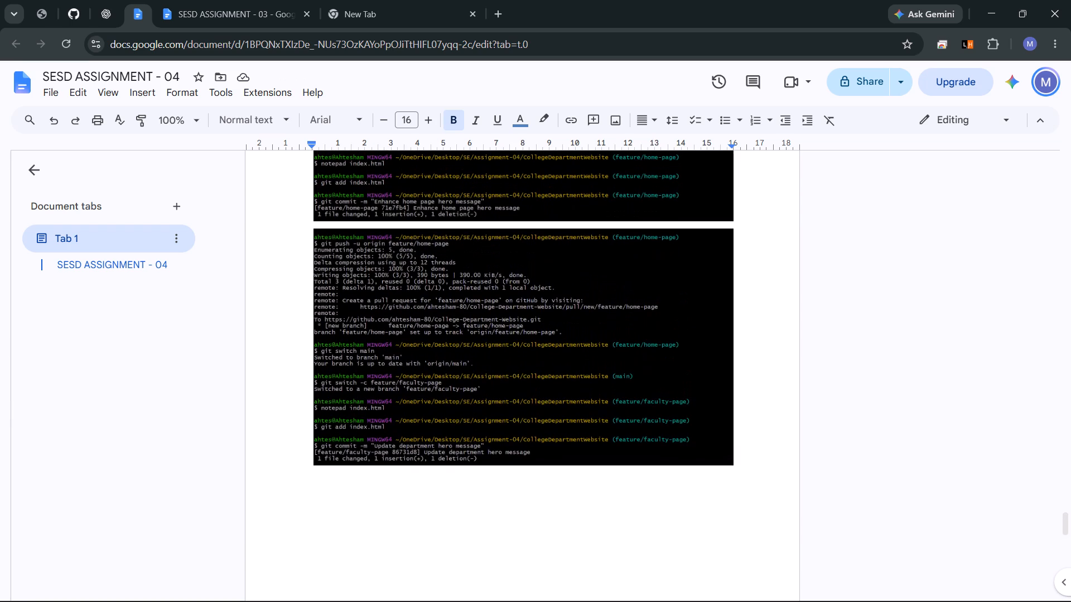
{"action": "scroll", "coordinate": [635, 557], "scroll_direction": "down", "scroll_amount": 1}
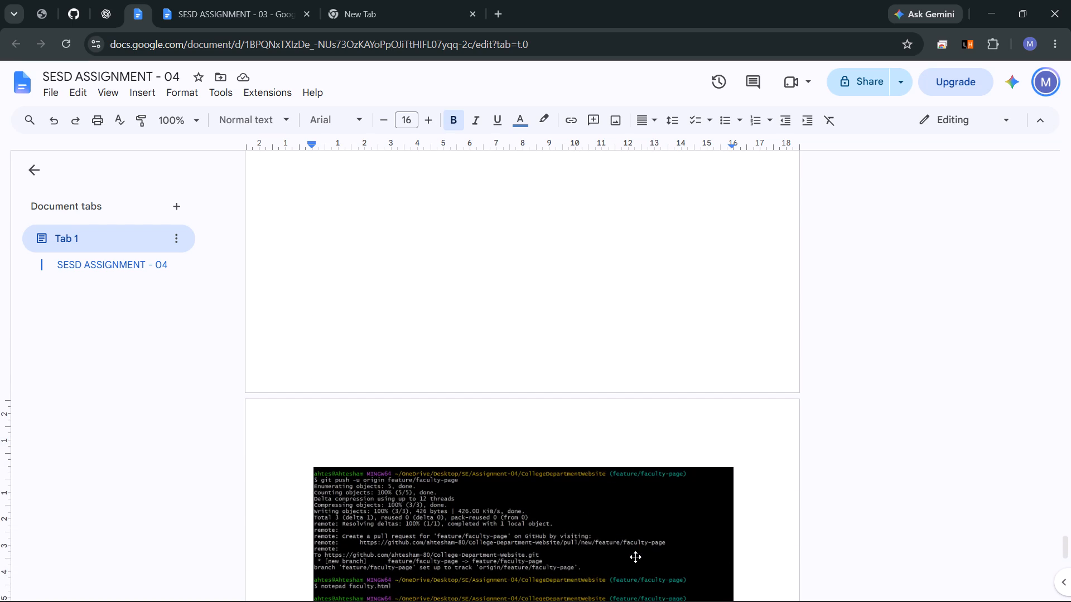
{"action": "scroll", "coordinate": [635, 557], "scroll_direction": "down", "scroll_amount": 5}
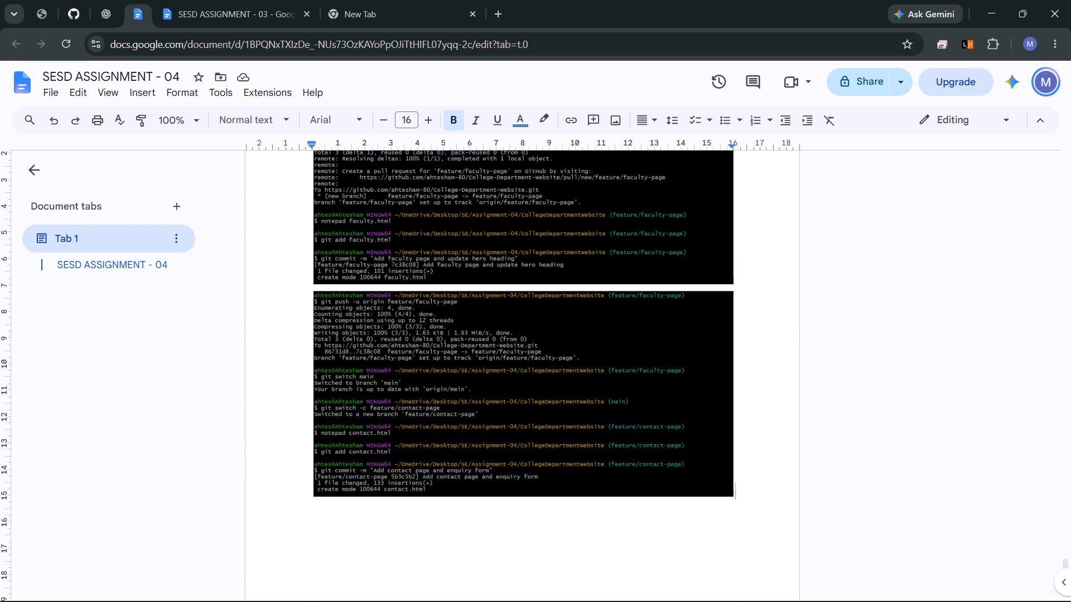
Insert the Gallery screenshot of the feature/contact-page push after the contact page commit screenshot.
{"action": "left_click", "coordinate": [407, 584]}
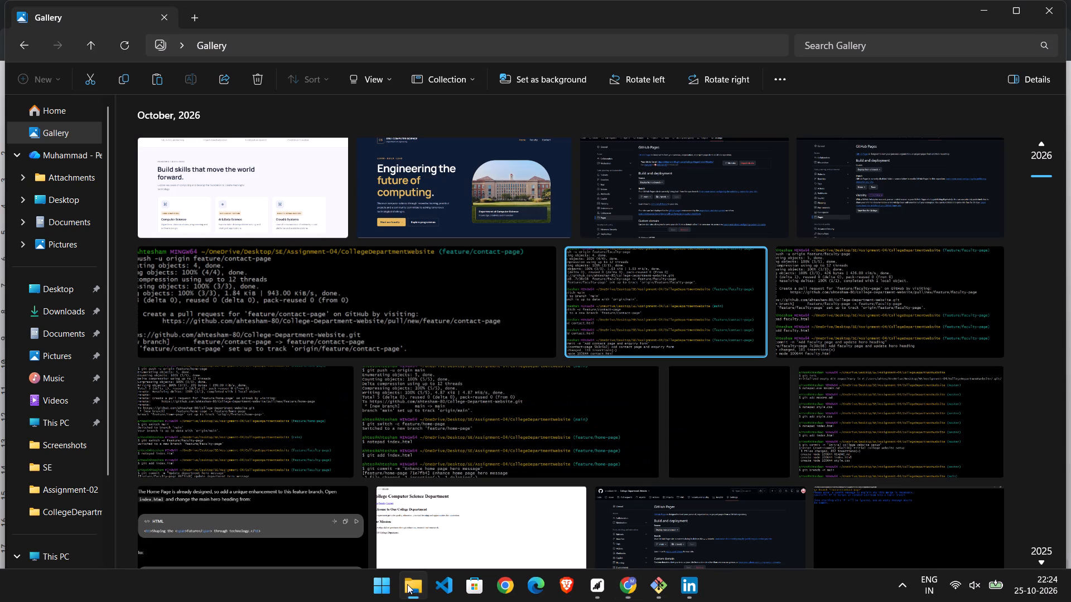
{"action": "left_click", "coordinate": [428, 341]}
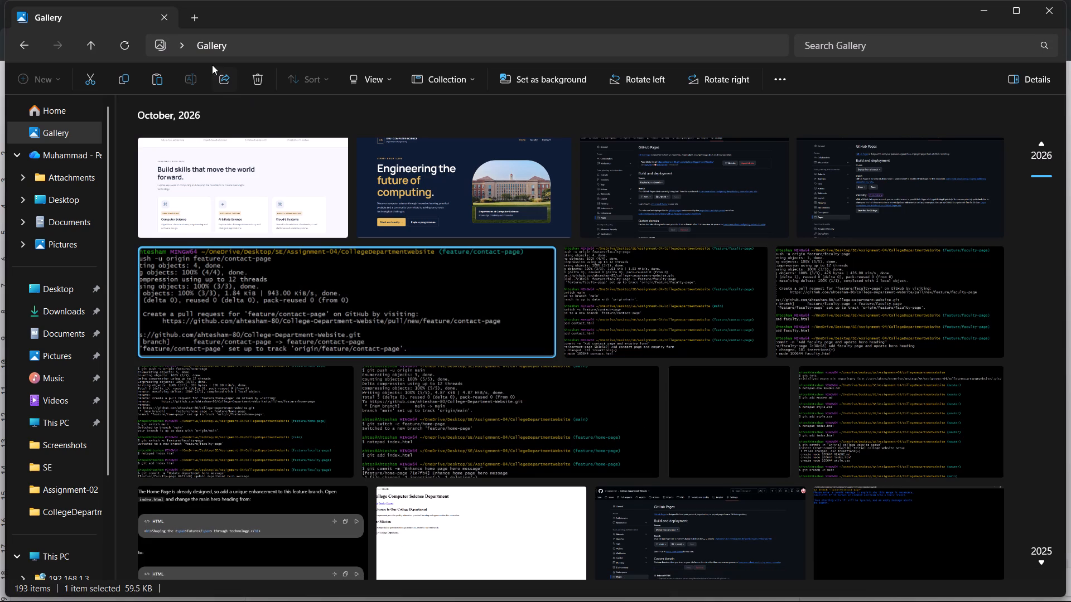
{"action": "left_click", "coordinate": [120, 74]}
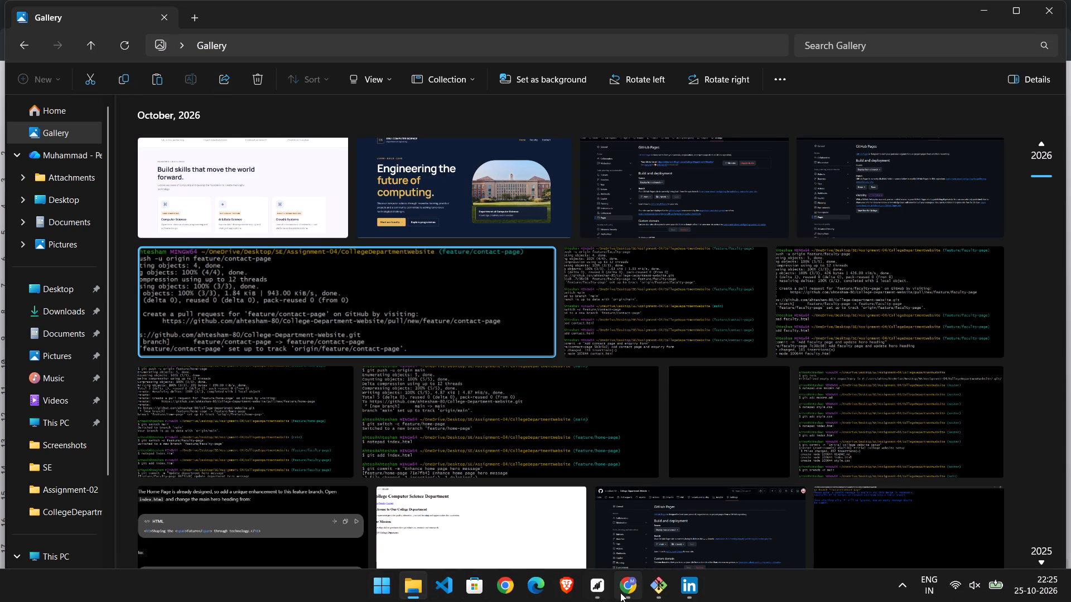
{"action": "left_click", "coordinate": [625, 589]}
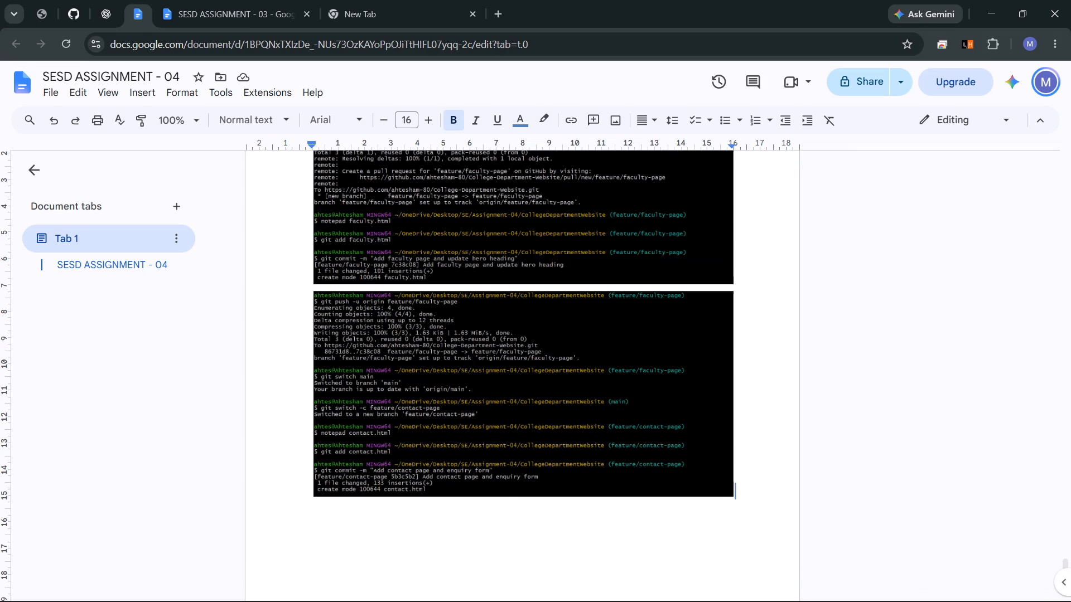
{"action": "key", "text": "ctrl+v"}
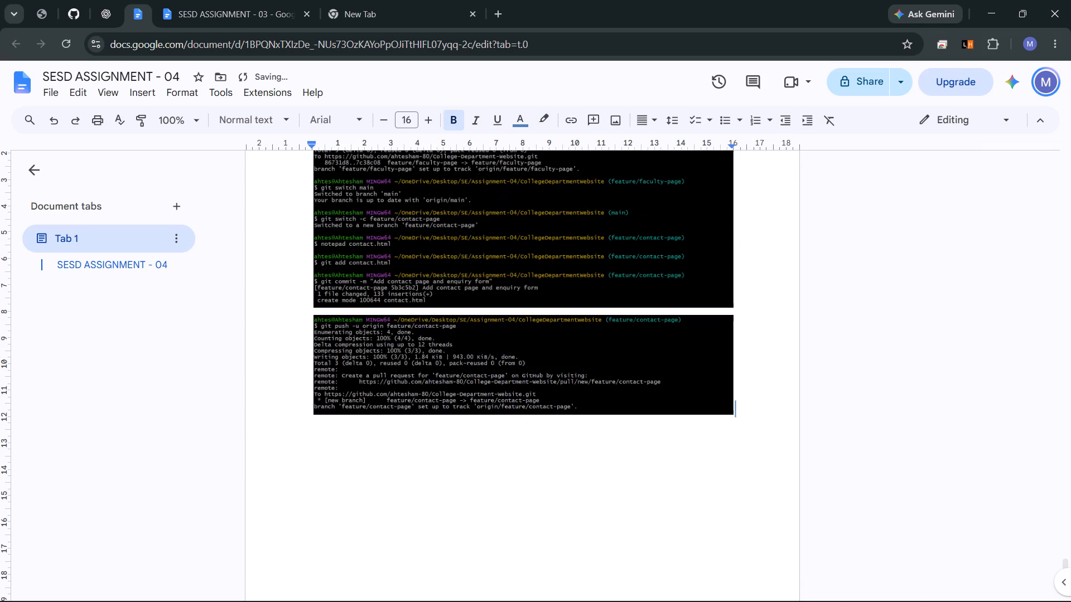
Start a new line below the last terminal screenshot and enter the heading text "Github".
{"action": "left_click", "coordinate": [414, 586]}
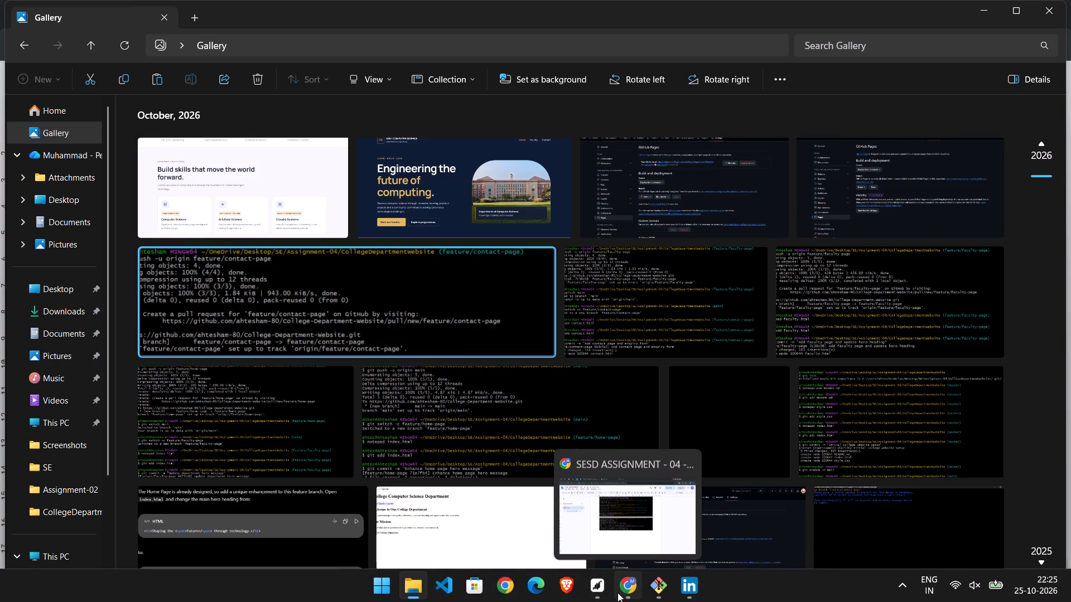
{"action": "left_click", "coordinate": [617, 593]}
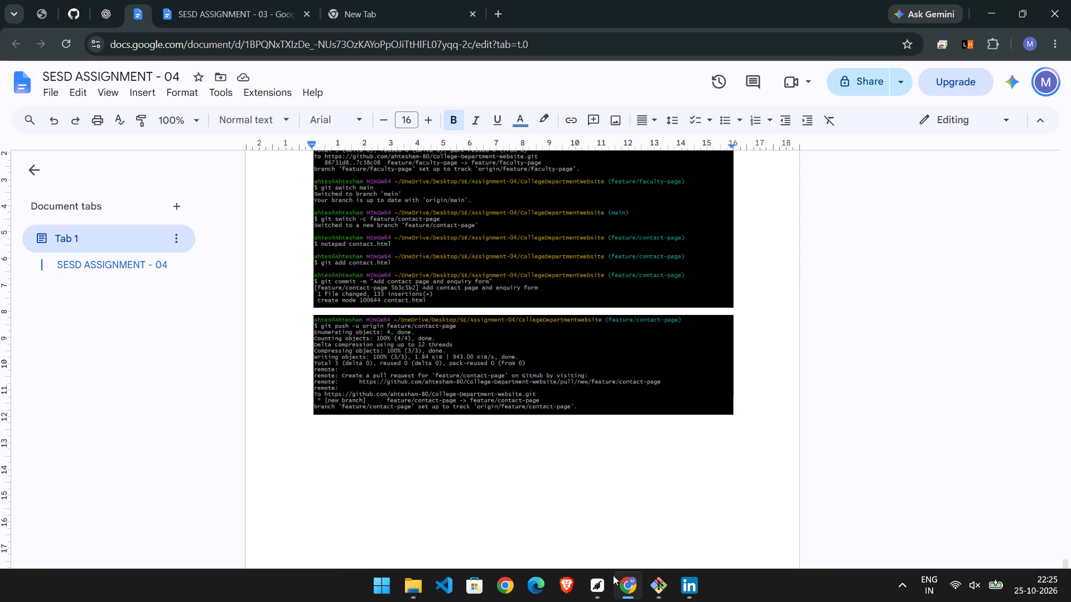
{"action": "key", "text": "Return"}
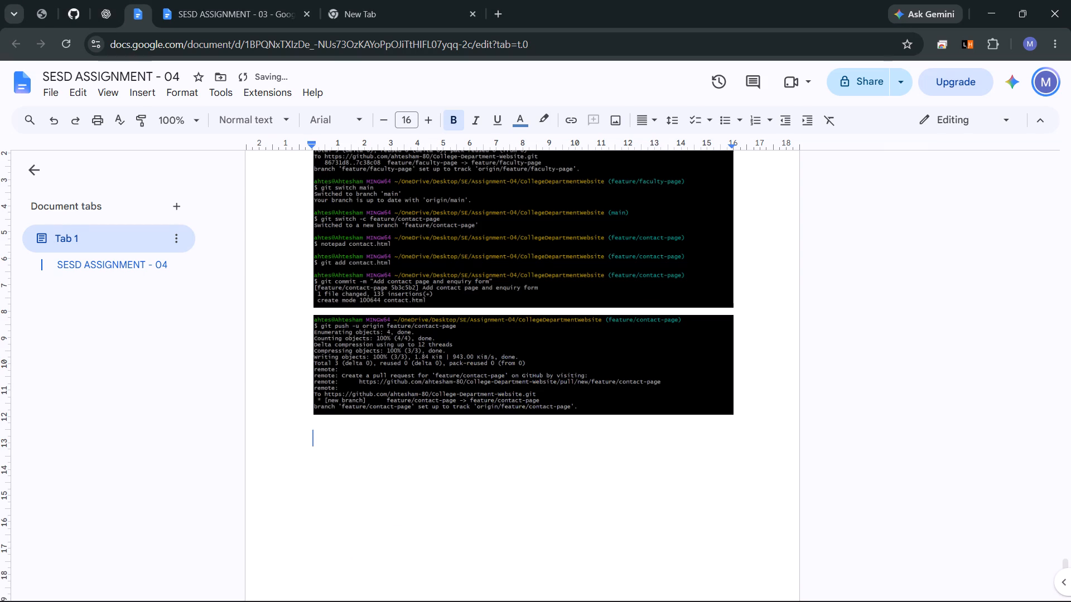
{"action": "scroll", "coordinate": [343, 455], "scroll_direction": "up", "scroll_amount": 9}
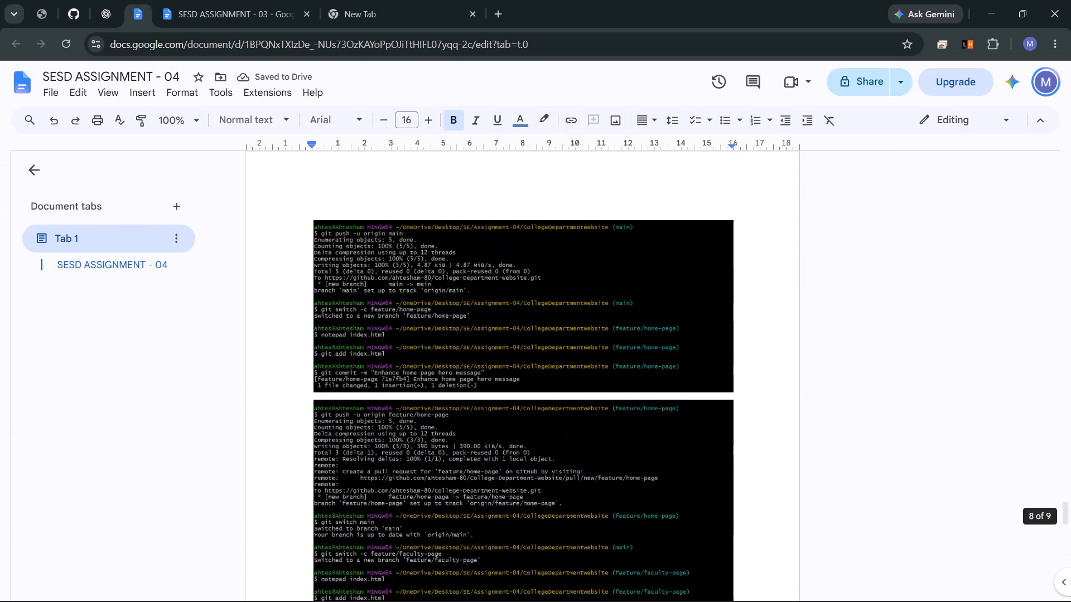
{"action": "scroll", "coordinate": [343, 455], "scroll_direction": "up", "scroll_amount": 3}
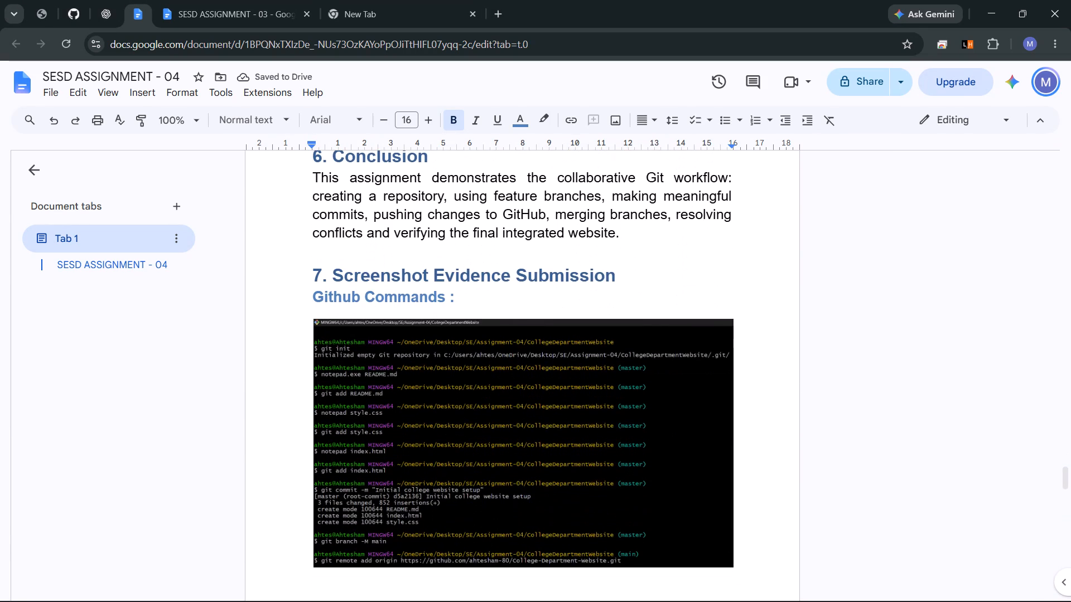
{"action": "scroll", "coordinate": [343, 455], "scroll_direction": "down", "scroll_amount": 9}
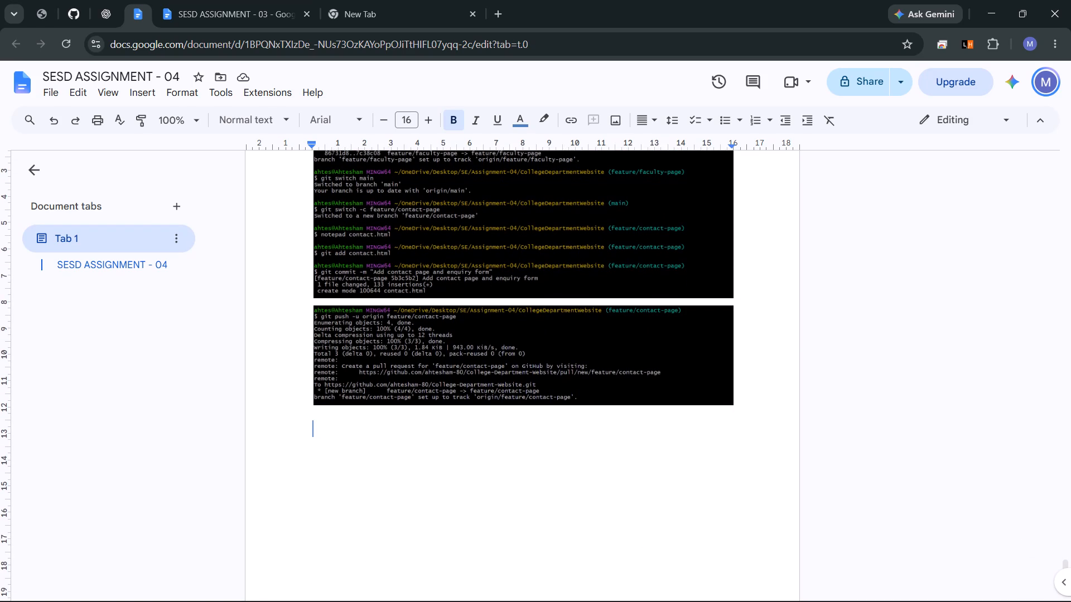
{"action": "key", "text": "shift+g"}
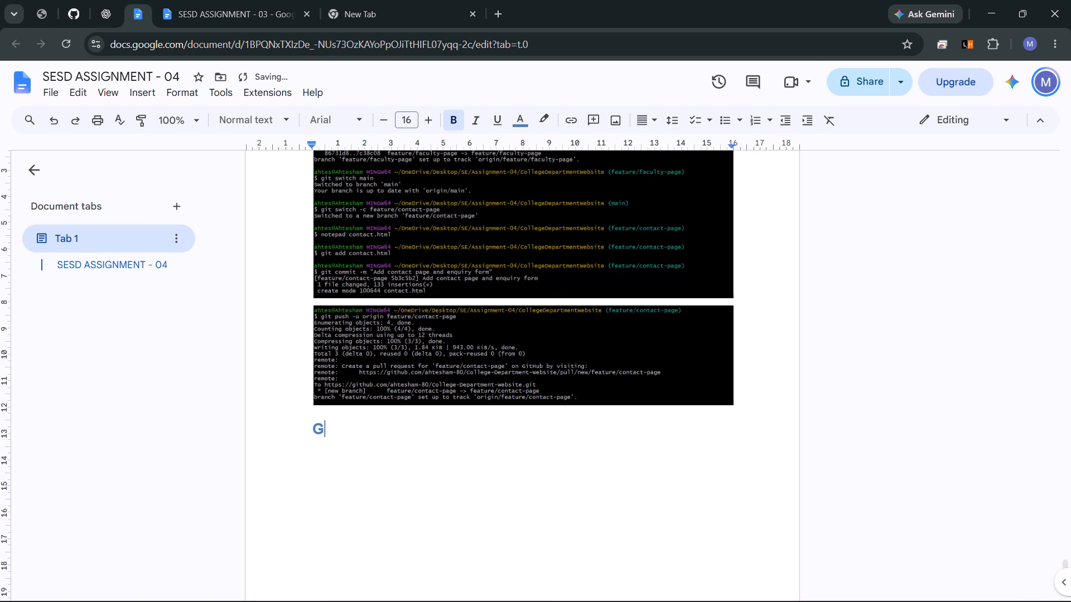
{"action": "key", "text": "i"}
{"action": "key", "text": "t"}
{"action": "type", "text": "hub"}
Change the first subheading under Screenshot Evidence Submission to "Git Commands :".
{"action": "scroll", "coordinate": [343, 455], "scroll_direction": "up", "scroll_amount": 7}
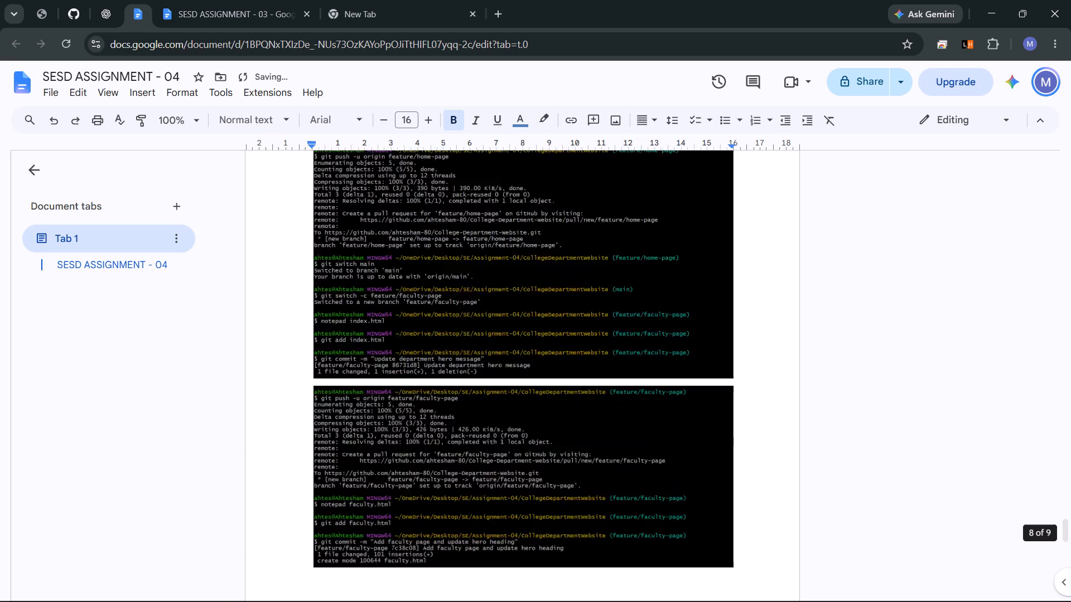
{"action": "scroll", "coordinate": [343, 455], "scroll_direction": "up", "scroll_amount": 6}
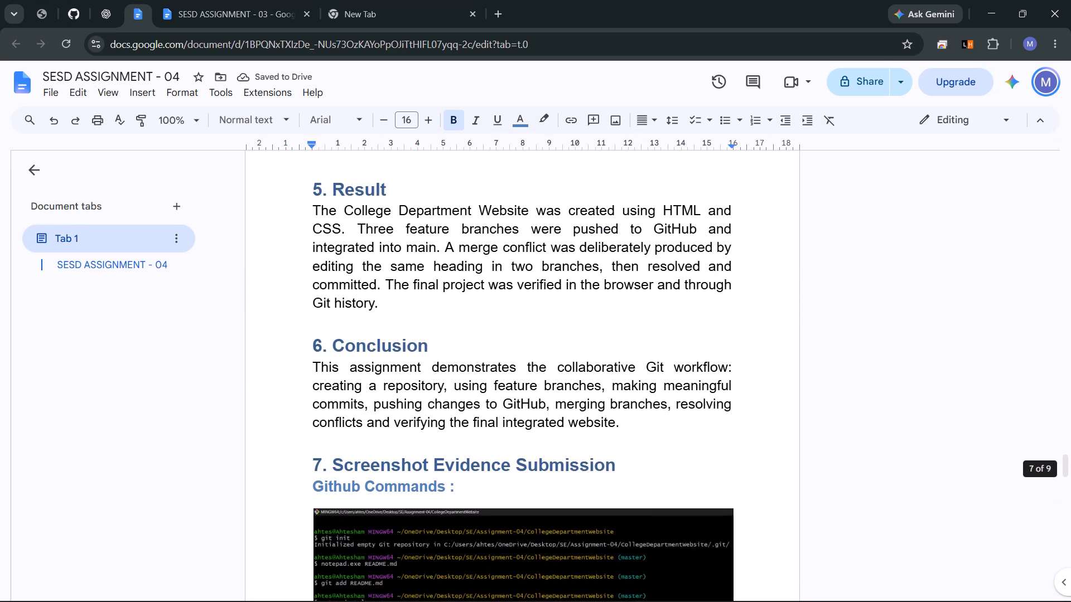
{"action": "scroll", "coordinate": [343, 455], "scroll_direction": "up", "scroll_amount": 1}
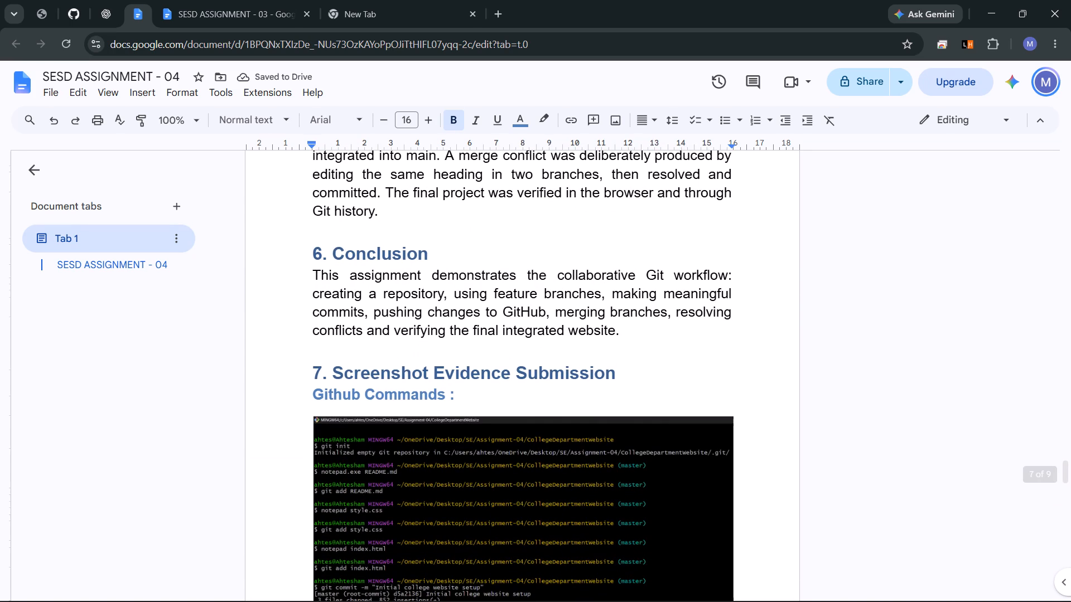
{"action": "left_click", "coordinate": [361, 393]}
{"action": "key", "text": "BackSpace"}
{"action": "key", "text": "BackSpace"}
{"action": "key", "text": "BackSpace"}
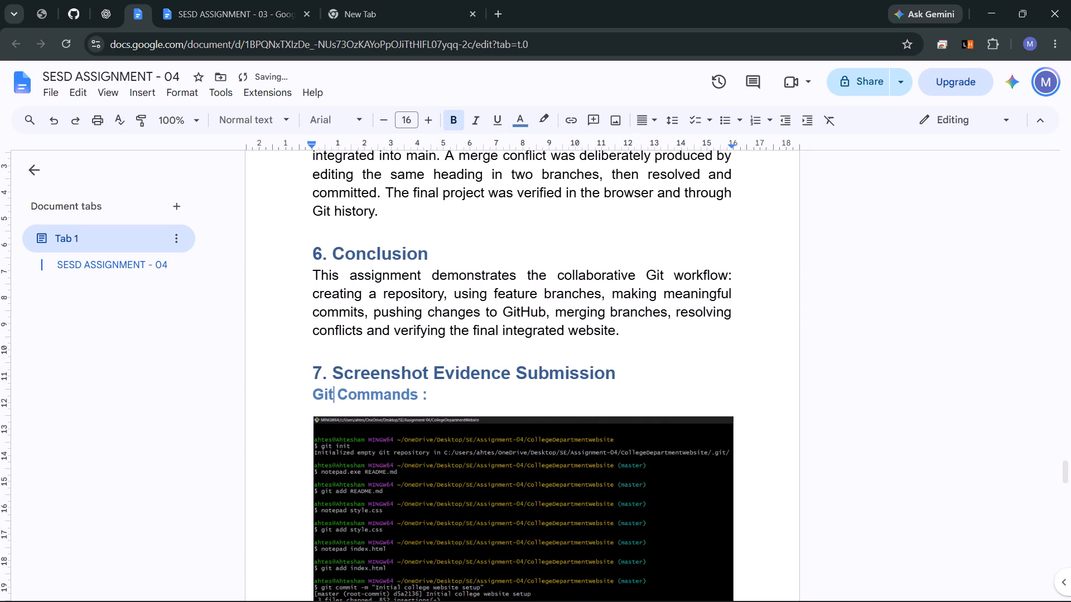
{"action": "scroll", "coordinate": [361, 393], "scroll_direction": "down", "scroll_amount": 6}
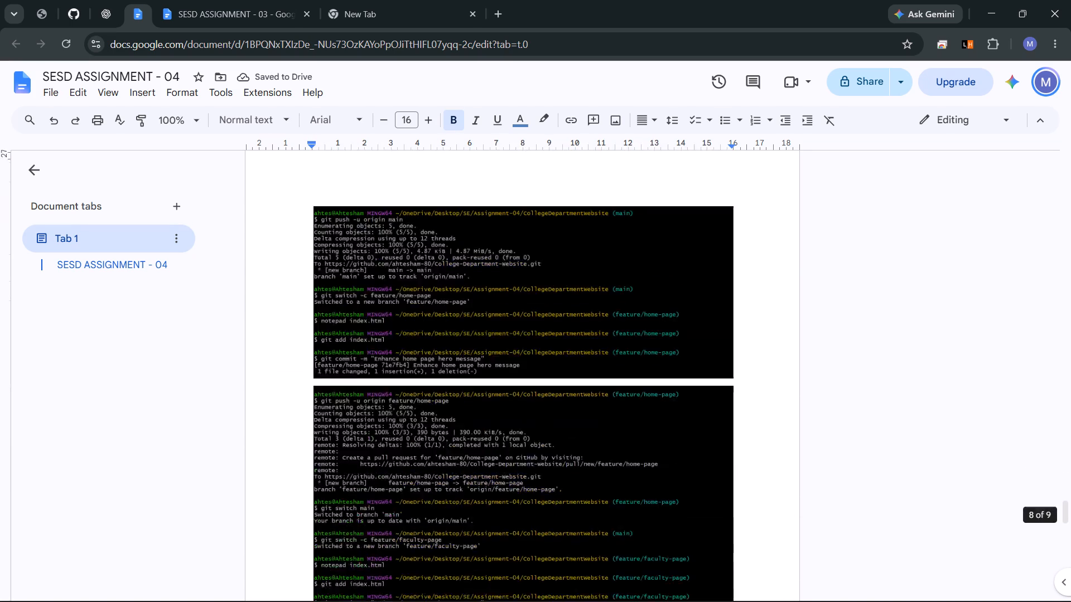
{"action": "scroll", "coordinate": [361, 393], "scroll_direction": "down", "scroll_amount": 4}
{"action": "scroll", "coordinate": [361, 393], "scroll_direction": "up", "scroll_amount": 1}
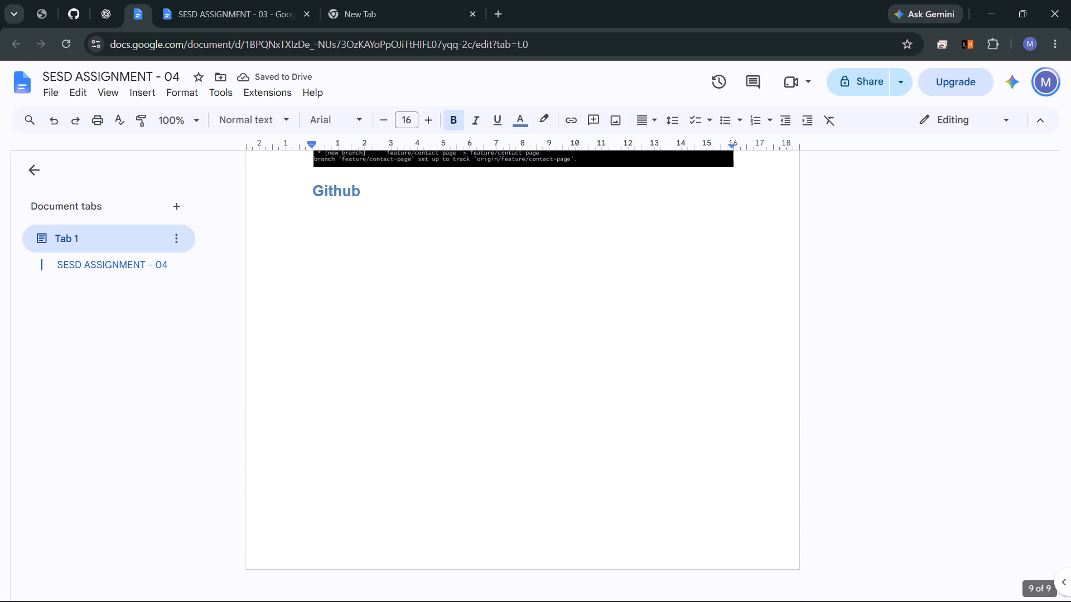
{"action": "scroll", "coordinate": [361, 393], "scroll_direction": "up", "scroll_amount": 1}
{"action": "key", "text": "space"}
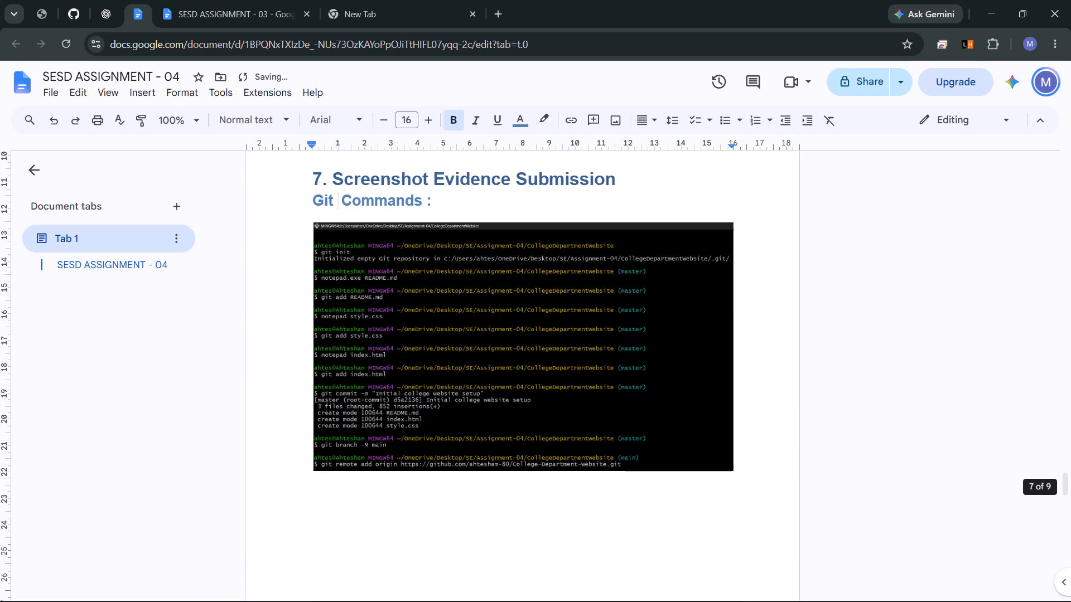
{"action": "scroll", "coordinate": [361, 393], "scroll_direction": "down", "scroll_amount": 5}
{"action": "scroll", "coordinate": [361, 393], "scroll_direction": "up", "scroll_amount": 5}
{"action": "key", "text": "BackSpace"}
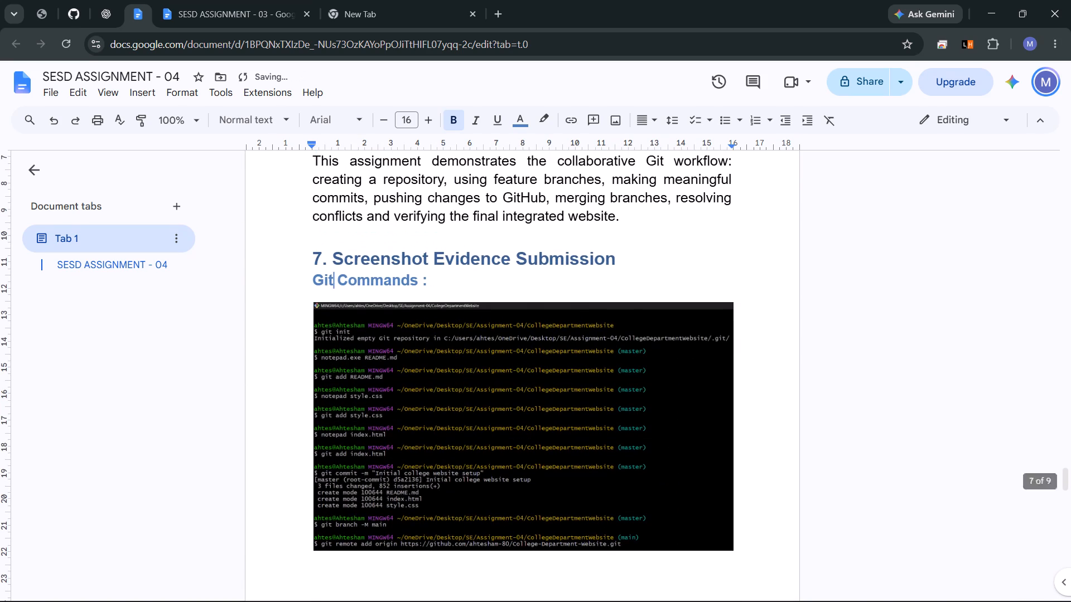
Go to the "Github" heading at the end of the Assignment 04 document and add a space after it.
{"action": "scroll", "coordinate": [361, 393], "scroll_direction": "down", "scroll_amount": 13}
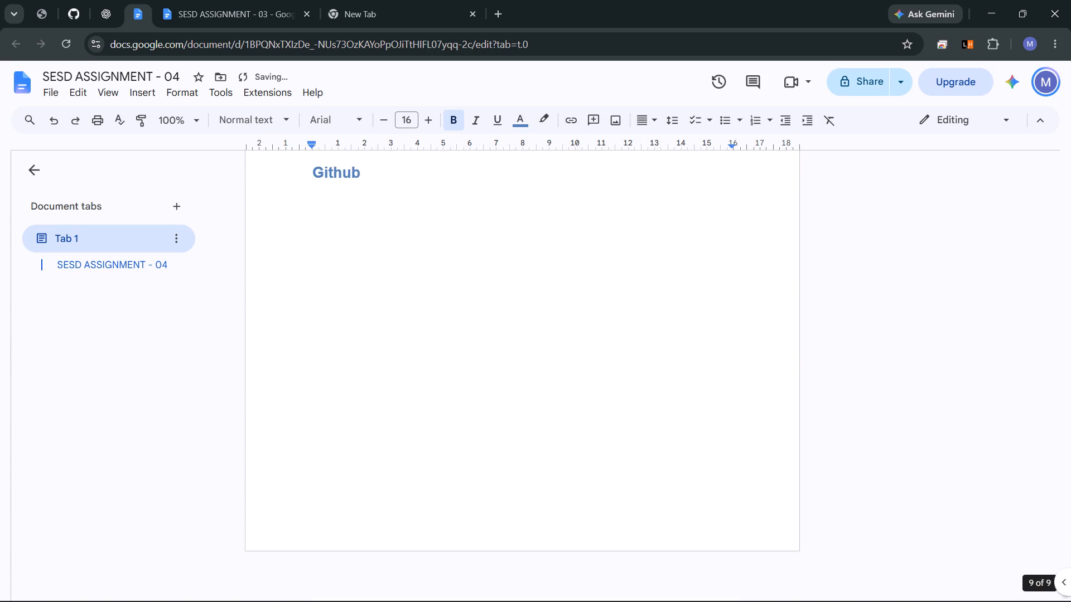
{"action": "scroll", "coordinate": [361, 393], "scroll_direction": "up", "scroll_amount": 1}
{"action": "scroll", "coordinate": [361, 393], "scroll_direction": "down", "scroll_amount": 1}
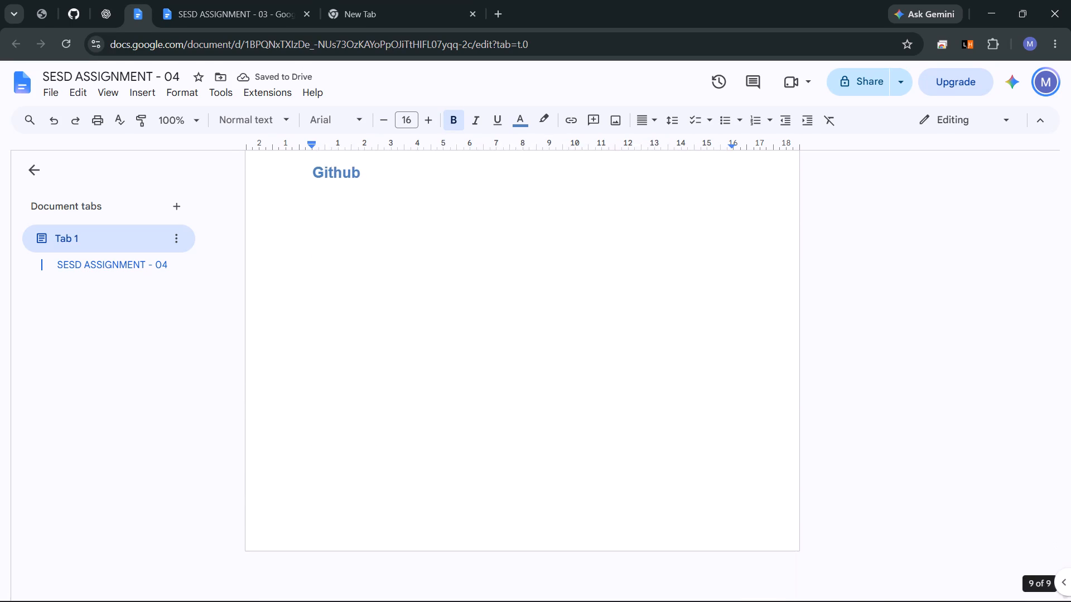
{"action": "scroll", "coordinate": [361, 393], "scroll_direction": "down", "scroll_amount": 1}
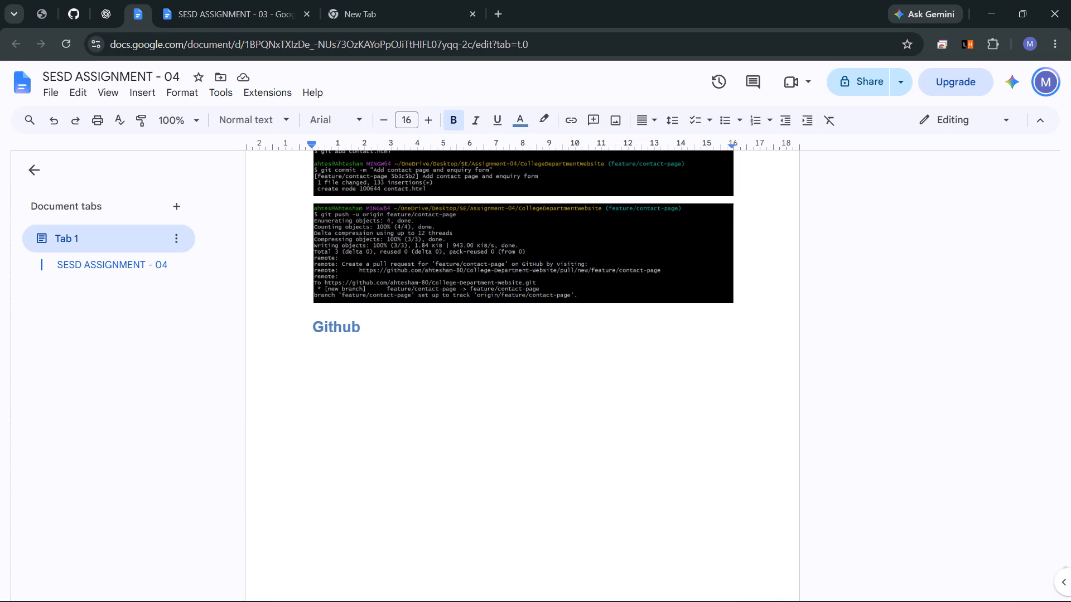
{"action": "left_click", "coordinate": [382, 329]}
{"action": "key", "text": "space"}
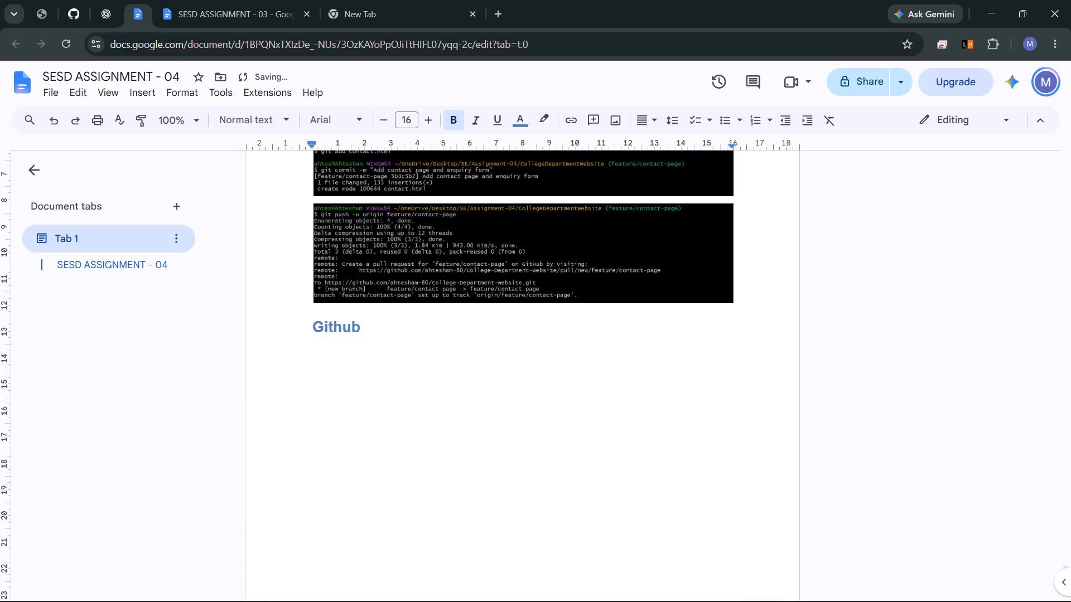
Examine the evidence headings and GitHub Pages screenshots in the Assignment 03 document as a model for Assignment 04.
{"action": "left_click", "coordinate": [221, 1]}
{"action": "scroll", "coordinate": [402, 443], "scroll_direction": "down", "scroll_amount": 1}
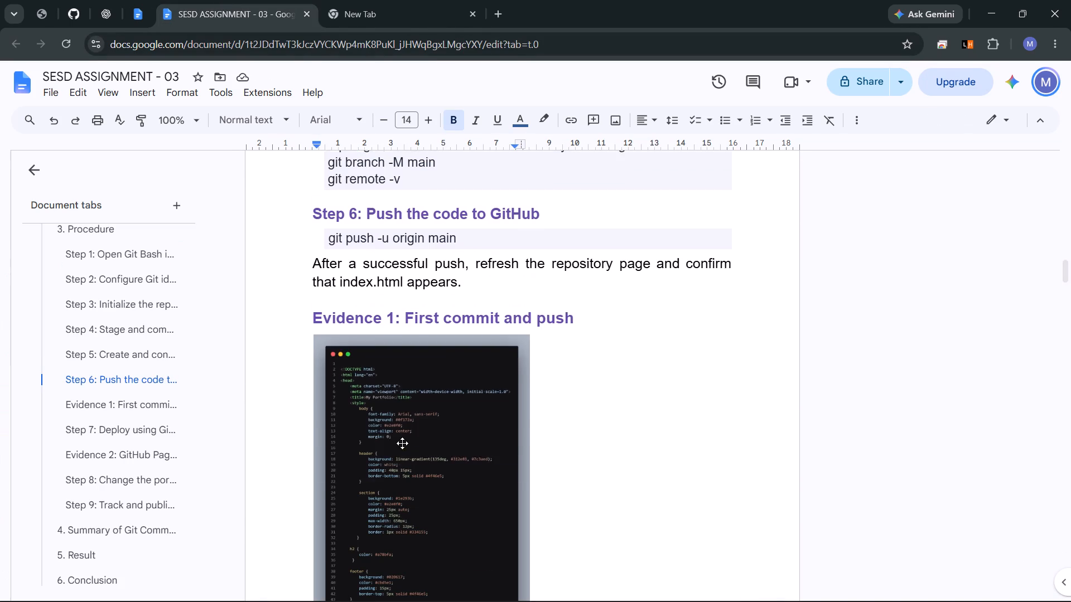
{"action": "scroll", "coordinate": [402, 443], "scroll_direction": "down", "scroll_amount": 3}
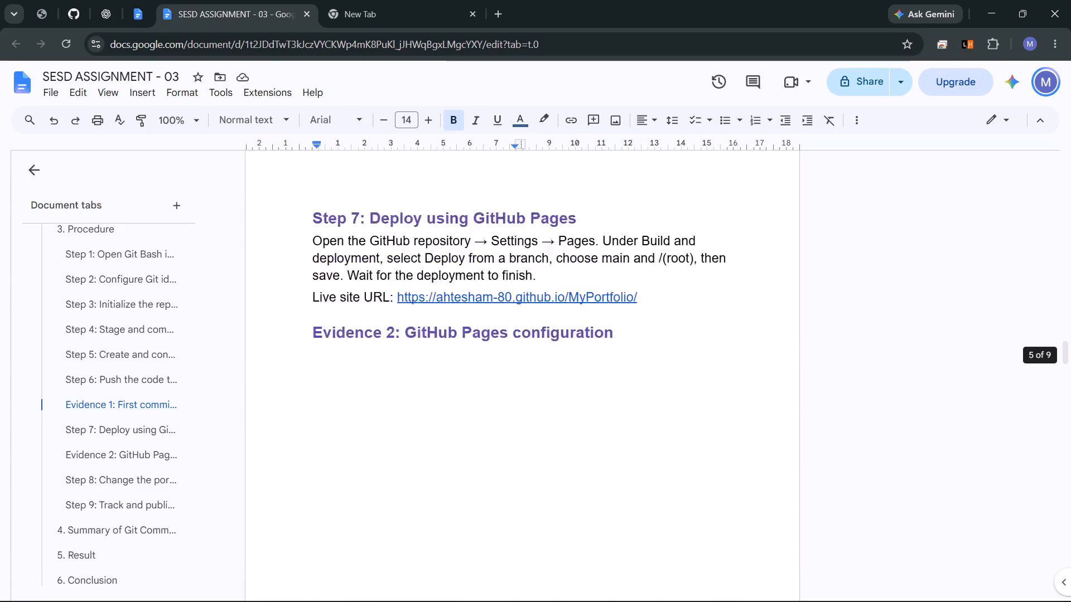
{"action": "scroll", "coordinate": [402, 443], "scroll_direction": "down", "scroll_amount": 1}
{"action": "scroll", "coordinate": [402, 443], "scroll_direction": "up", "scroll_amount": 2}
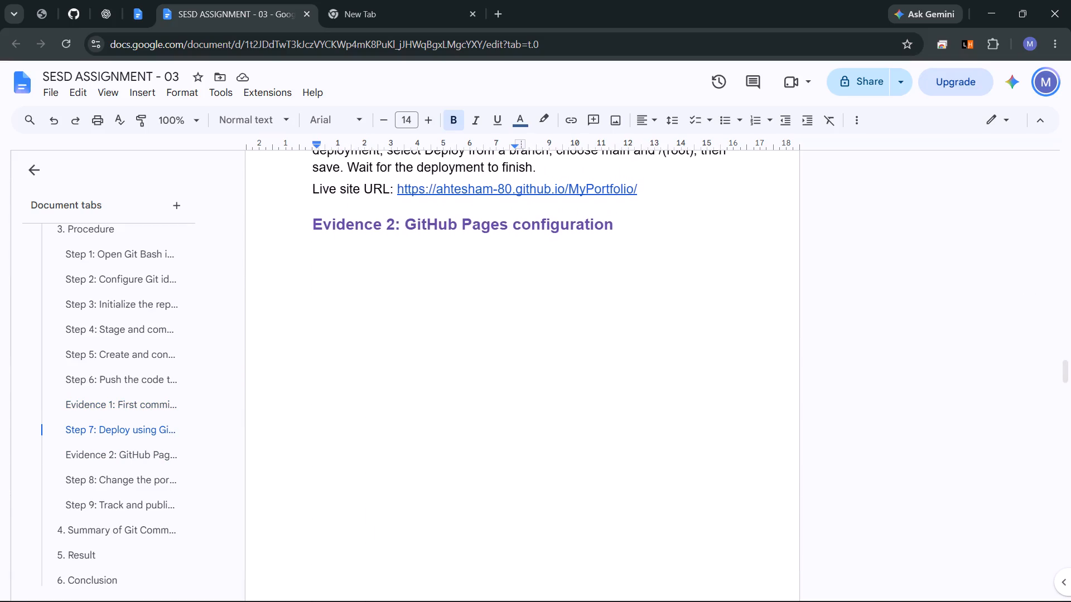
{"action": "scroll", "coordinate": [402, 443], "scroll_direction": "down", "scroll_amount": 8}
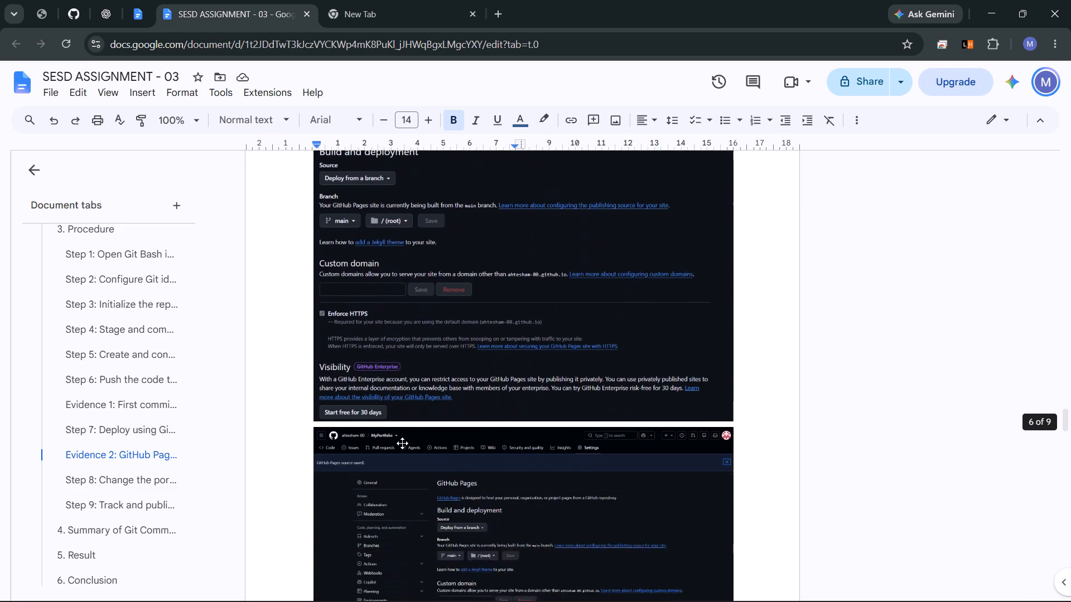
{"action": "scroll", "coordinate": [402, 443], "scroll_direction": "down", "scroll_amount": 3}
{"action": "scroll", "coordinate": [402, 443], "scroll_direction": "up", "scroll_amount": 2}
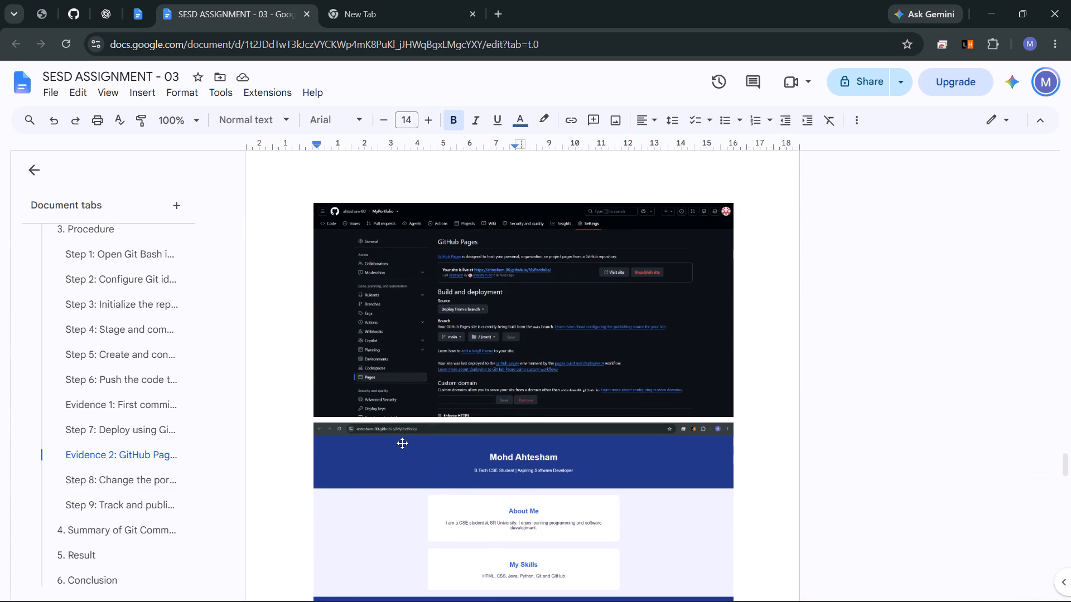
{"action": "scroll", "coordinate": [402, 443], "scroll_direction": "up", "scroll_amount": 1}
{"action": "scroll", "coordinate": [402, 443], "scroll_direction": "down", "scroll_amount": 4}
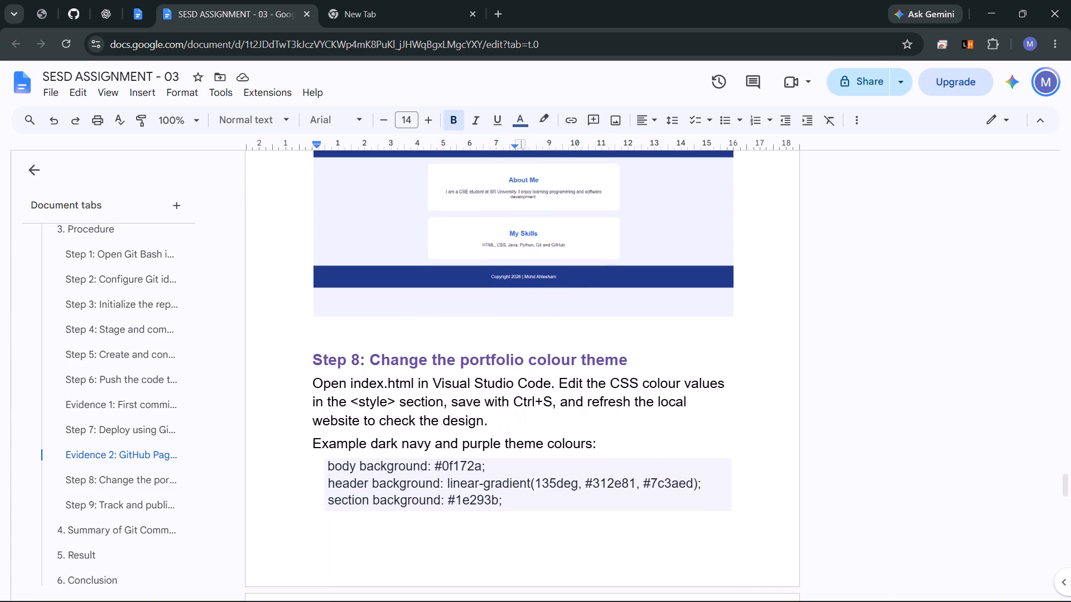
{"action": "scroll", "coordinate": [402, 443], "scroll_direction": "up", "scroll_amount": 2}
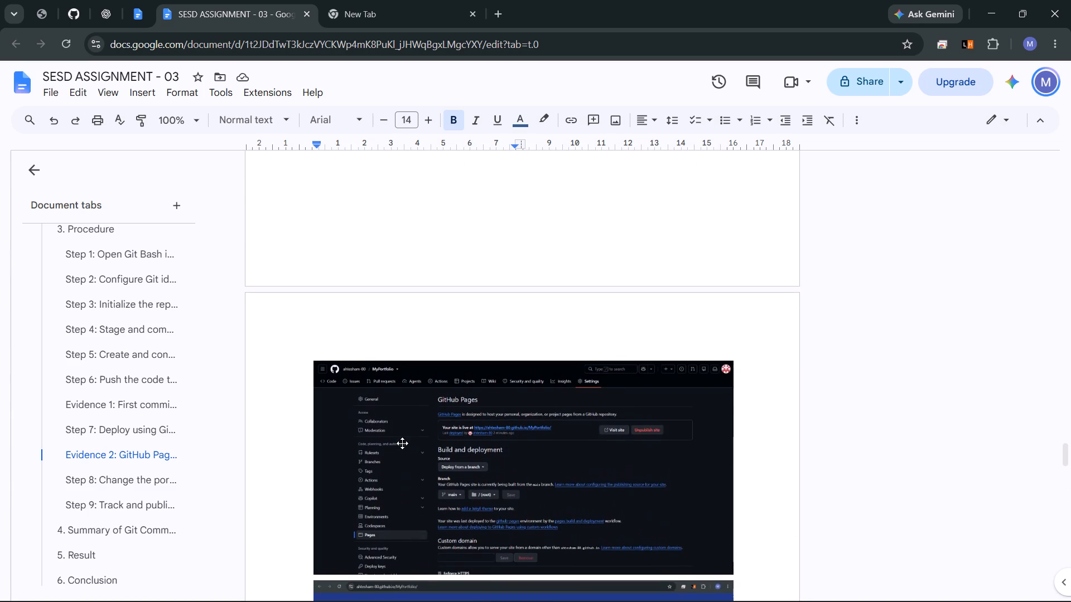
{"action": "scroll", "coordinate": [402, 443], "scroll_direction": "up", "scroll_amount": 1}
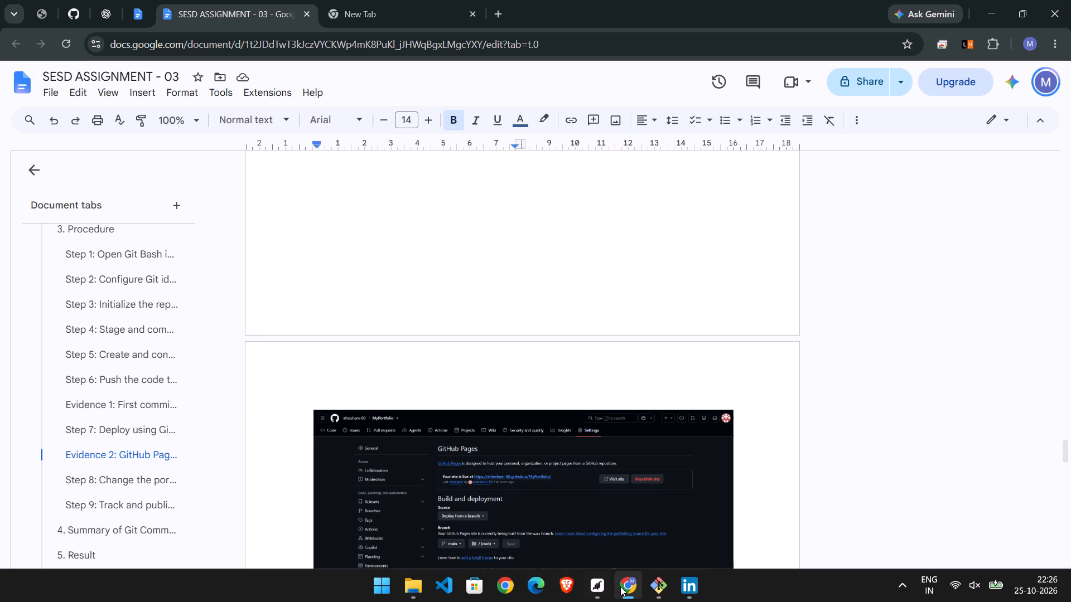
{"action": "left_click", "coordinate": [142, 4]}
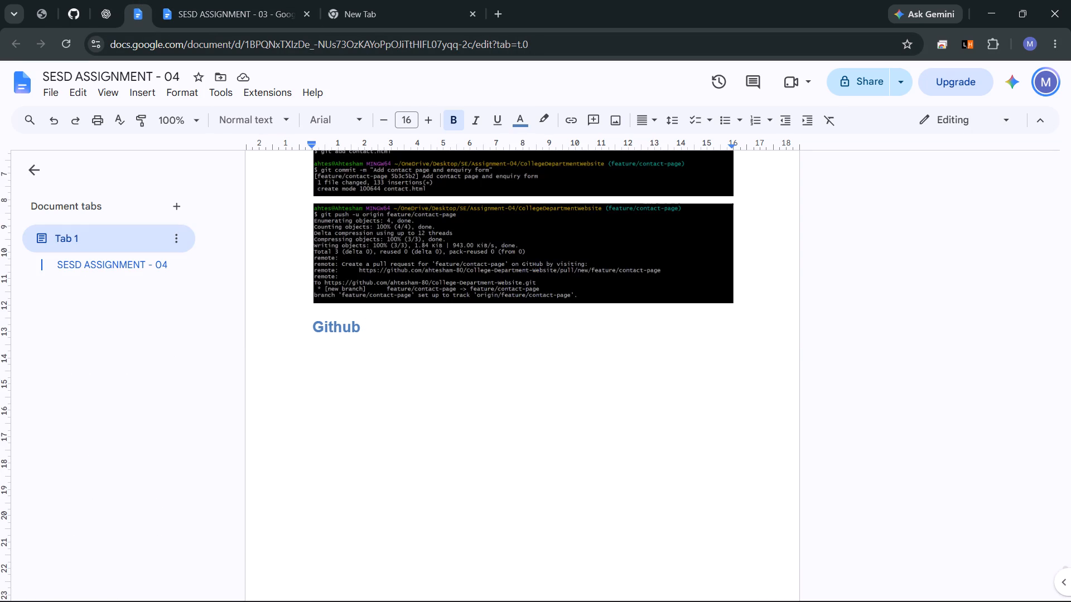
Change the "Github" heading in Assignment 04 to "GitHub Page Configuration :" and start a new line below it.
{"action": "key", "text": "Left"}
{"action": "key", "text": "Left"}
{"action": "key", "text": "Left"}
{"action": "key", "text": "BackSpace"}
{"action": "key", "text": "shift+h"}
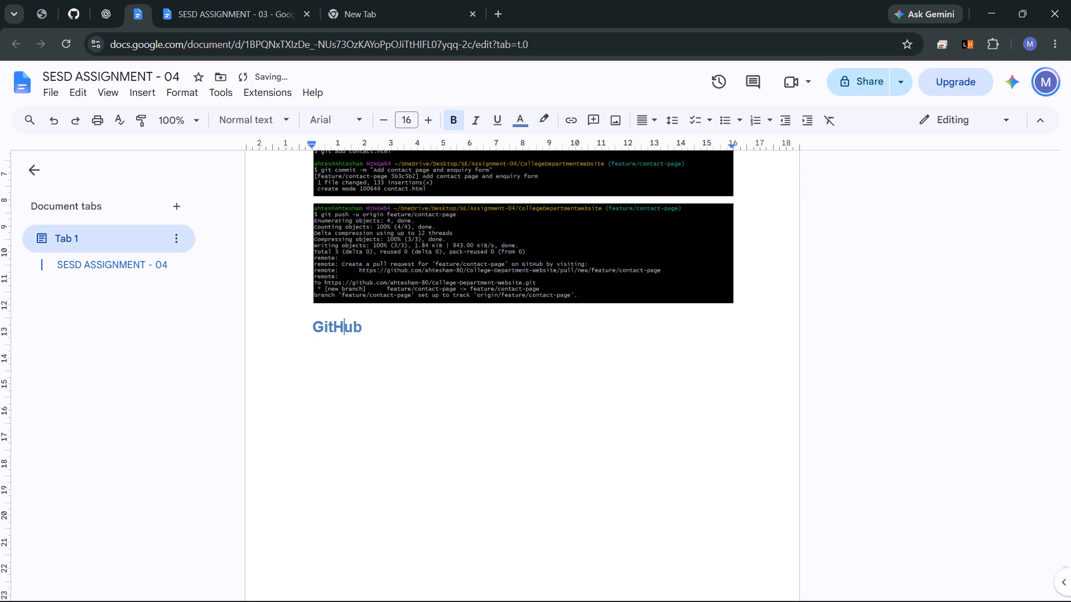
{"action": "left_click", "coordinate": [402, 338]}
{"action": "type", "text": "Page"}
{"action": "key", "text": "space"}
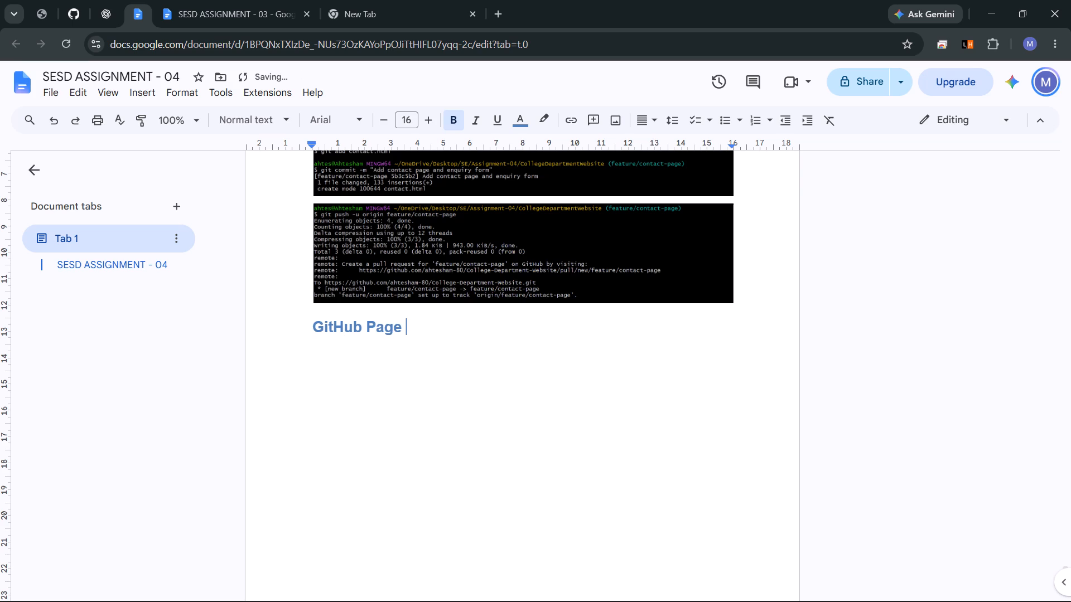
{"action": "type", "text": "Co"}
{"action": "key", "text": "n"}
{"action": "type", "text": "figur"}
{"action": "type", "text": "ation"}
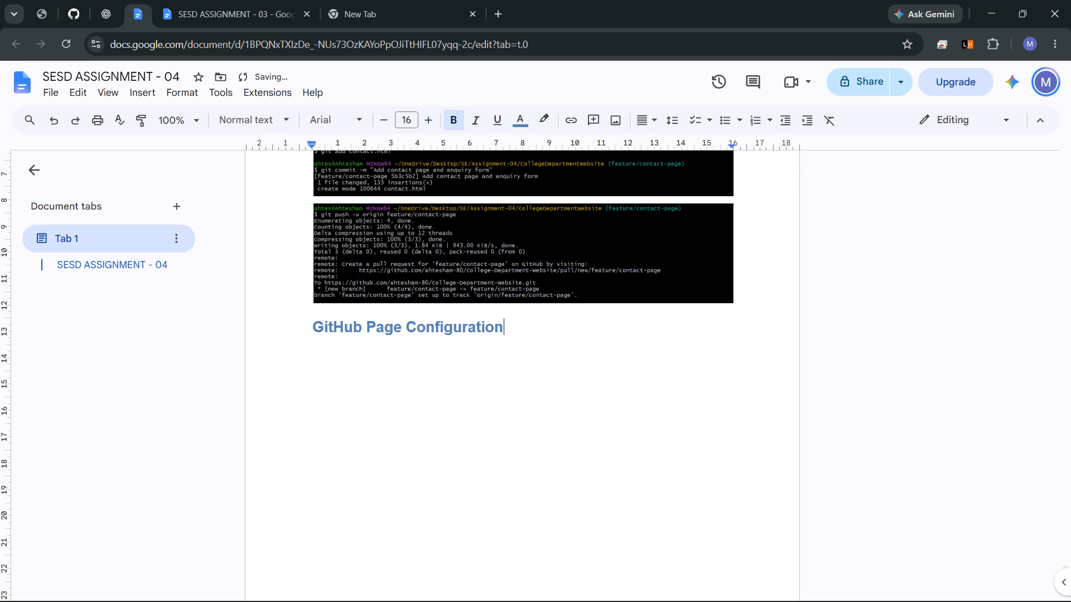
{"action": "key", "text": "space"}
{"action": "type", "text": ":"}
{"action": "key", "text": "space"}
{"action": "key", "text": "Return"}
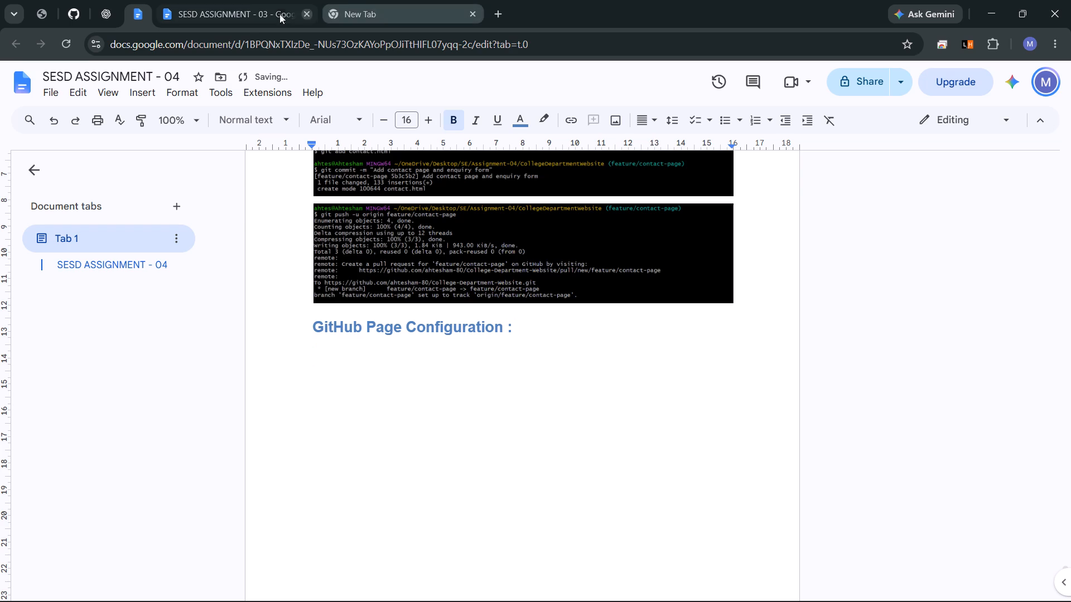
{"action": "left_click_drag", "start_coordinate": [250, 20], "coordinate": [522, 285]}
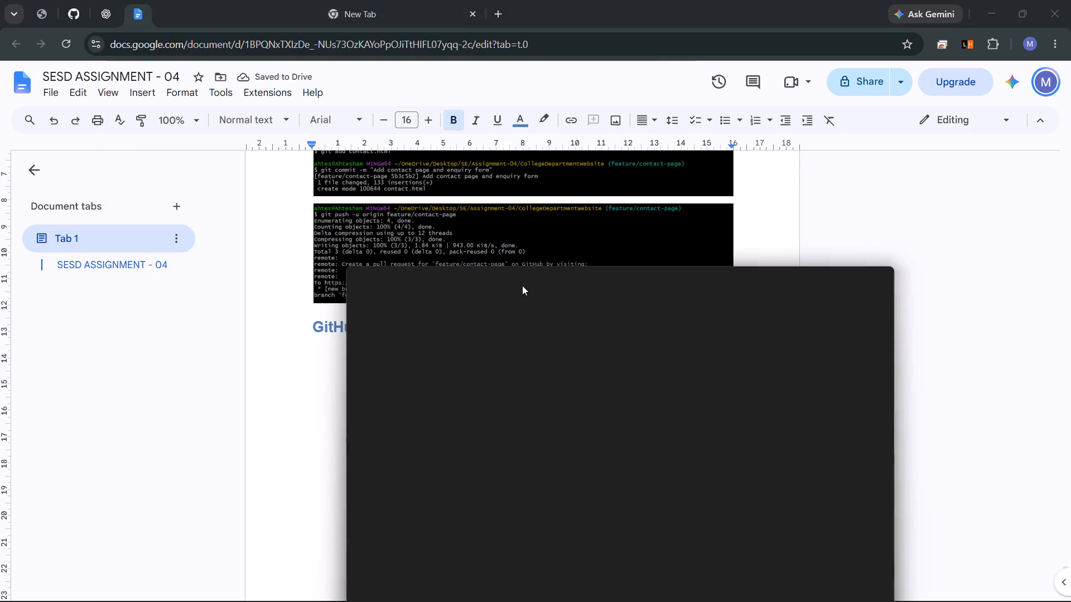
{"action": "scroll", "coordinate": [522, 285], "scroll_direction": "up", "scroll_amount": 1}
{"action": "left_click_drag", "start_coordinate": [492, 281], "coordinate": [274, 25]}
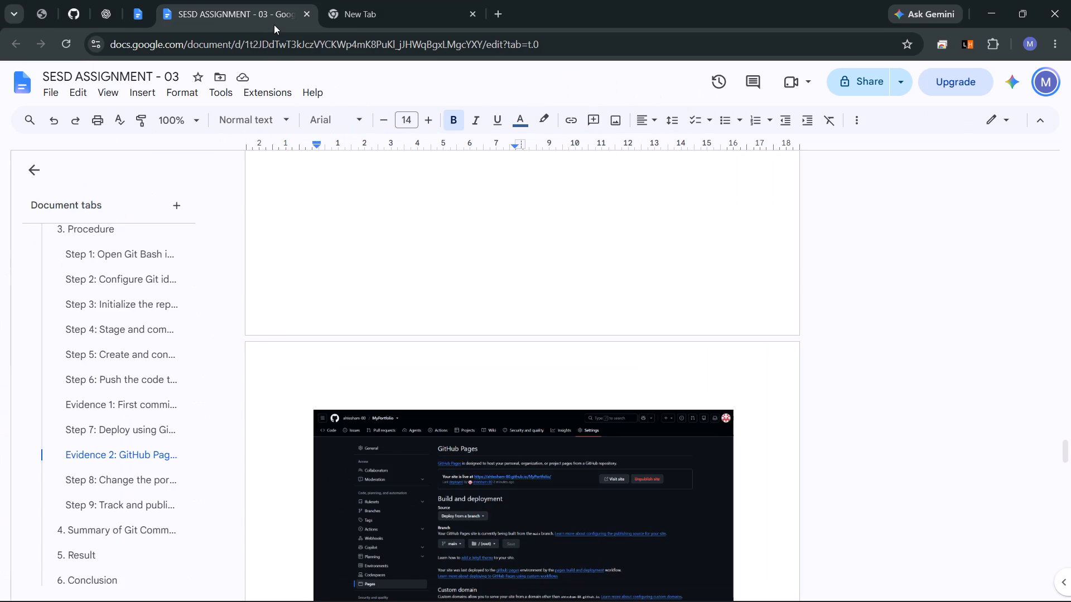
Check the Evidence 2 heading wording in Assignment 03 and change the Assignment 04 heading to "GitHub Pages Configuration :".
{"action": "scroll", "coordinate": [416, 213], "scroll_direction": "up", "scroll_amount": 5}
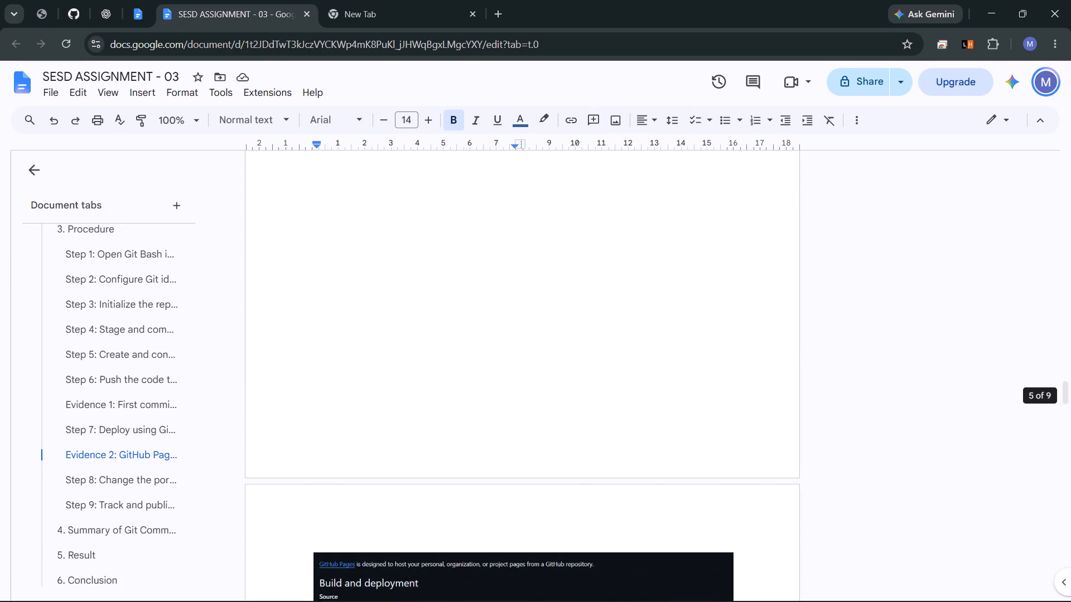
{"action": "scroll", "coordinate": [416, 213], "scroll_direction": "up", "scroll_amount": 3}
{"action": "scroll", "coordinate": [416, 213], "scroll_direction": "down", "scroll_amount": 2}
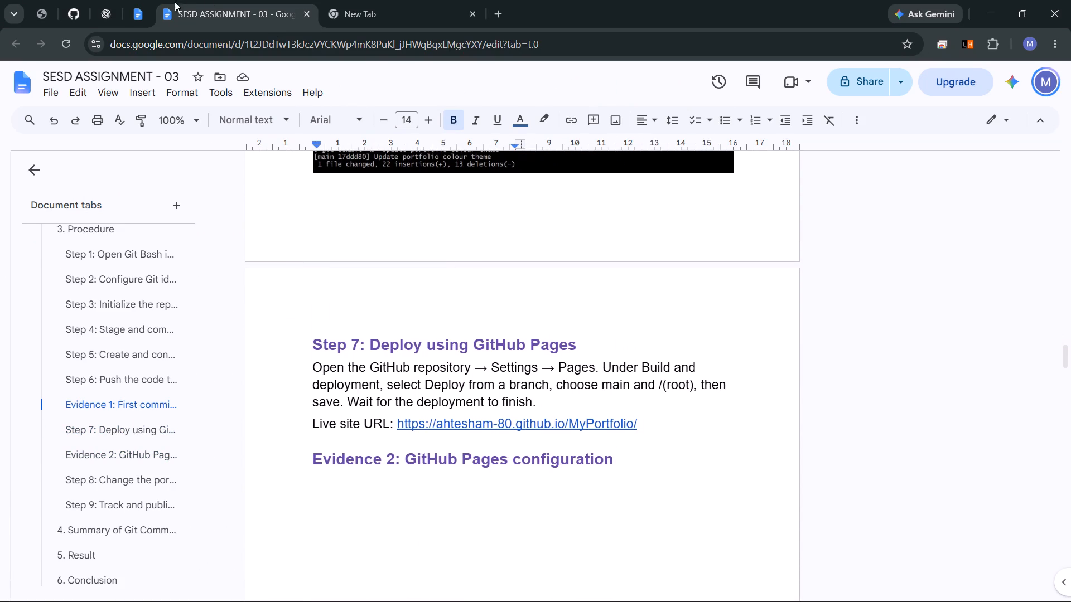
{"action": "left_click", "coordinate": [139, 7]}
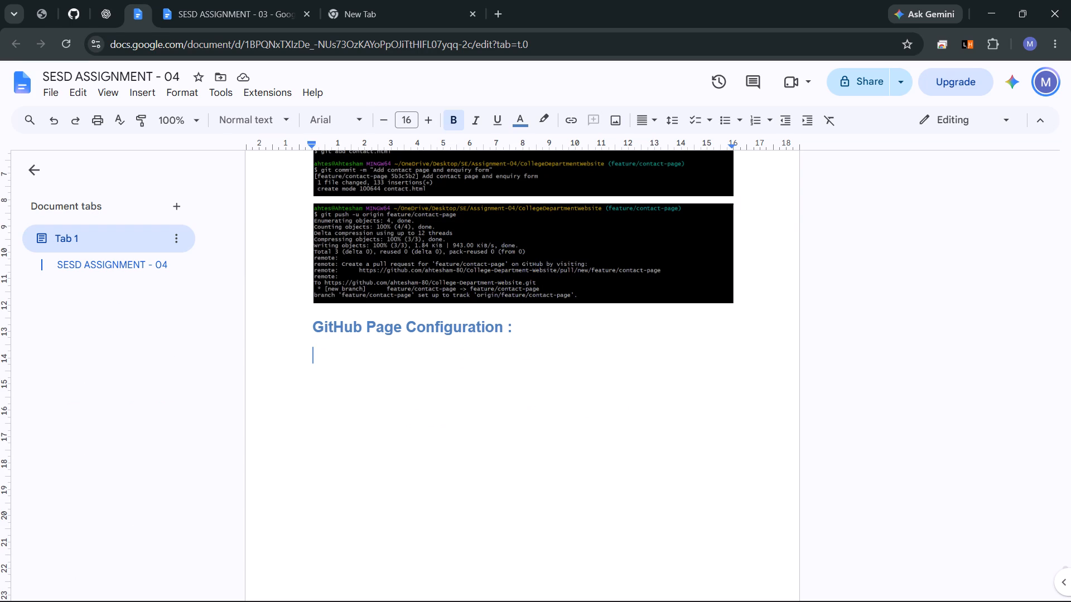
{"action": "left_click", "coordinate": [399, 327]}
{"action": "key", "text": "s"}
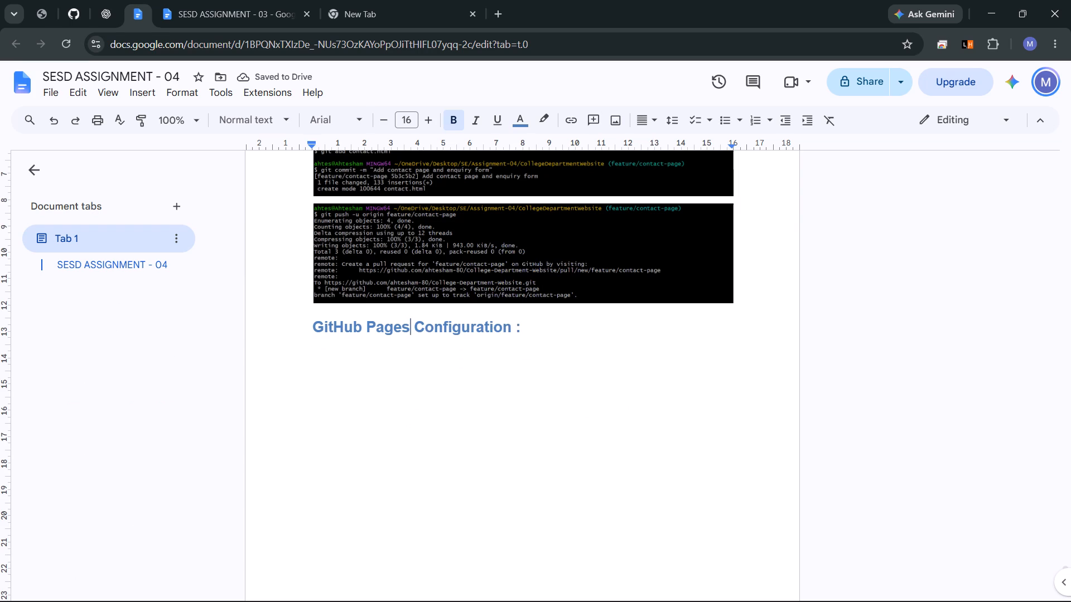
{"action": "key", "text": "Down"}
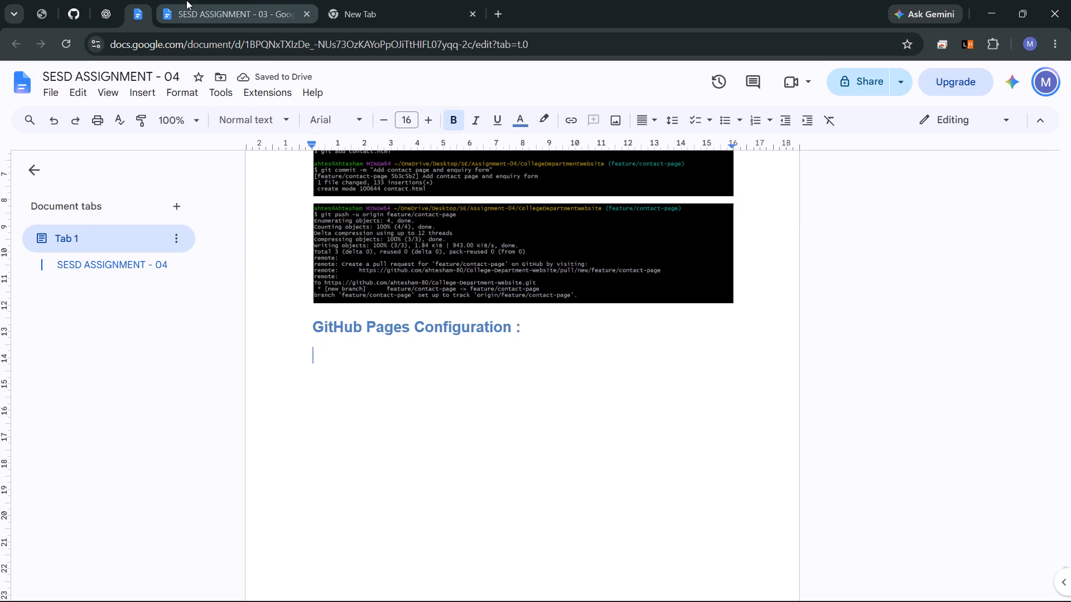
{"action": "left_click", "coordinate": [186, 0]}
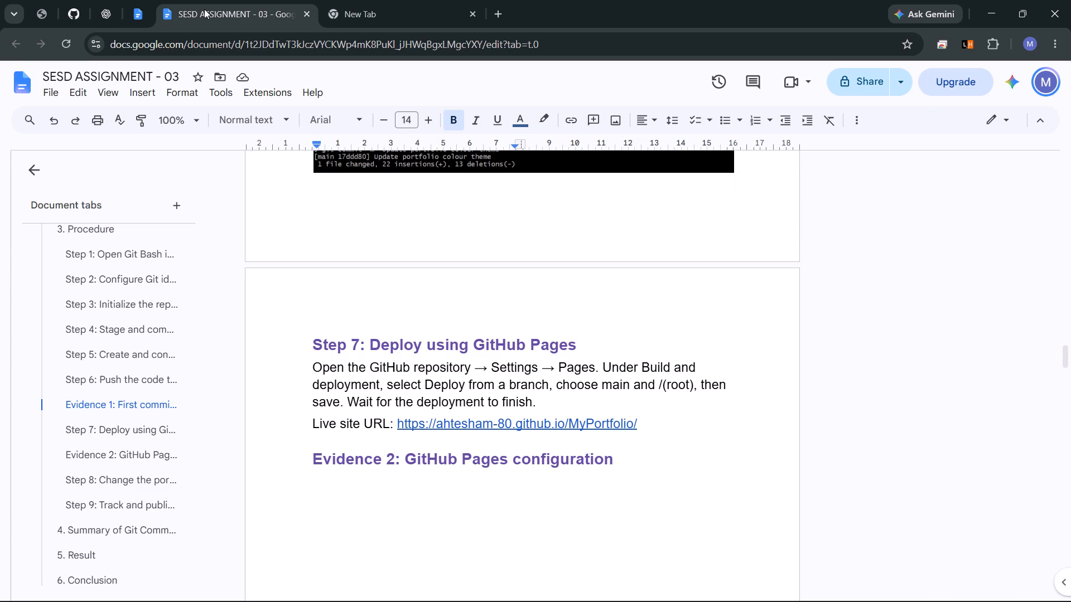
{"action": "left_click", "coordinate": [141, 2]}
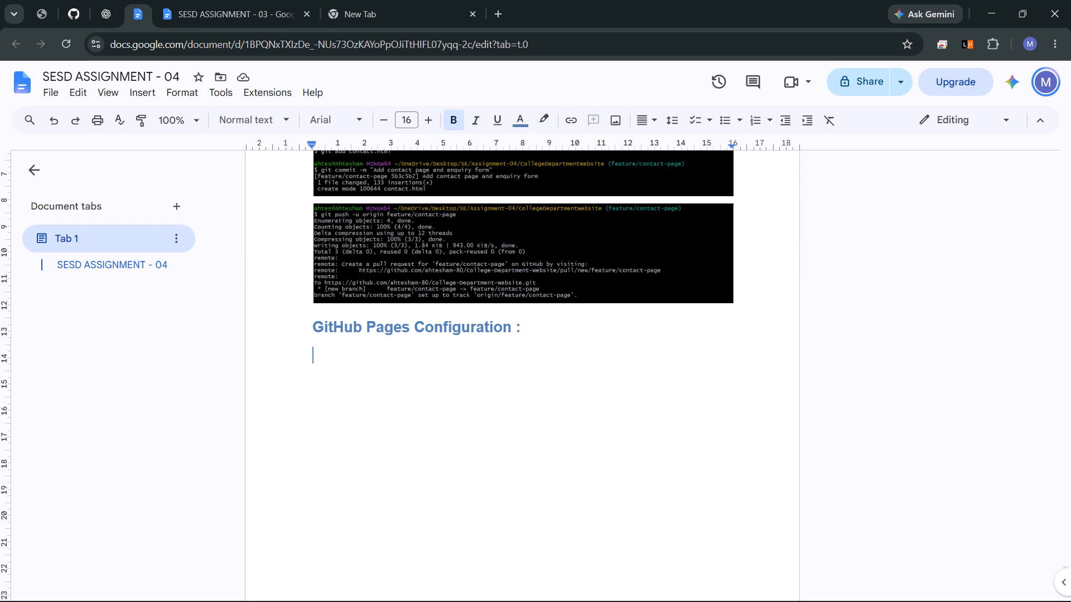
{"action": "scroll", "coordinate": [393, 323], "scroll_direction": "up", "scroll_amount": 1}
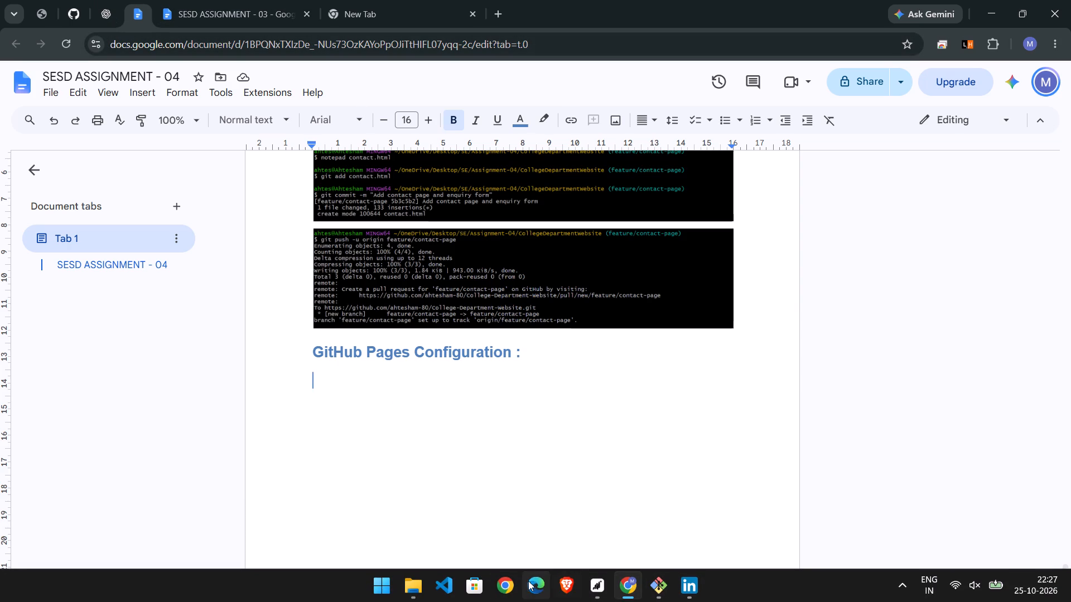
Open a separate Chrome window under the student's own sru.edu.in profile.
{"action": "left_click", "coordinate": [506, 579]}
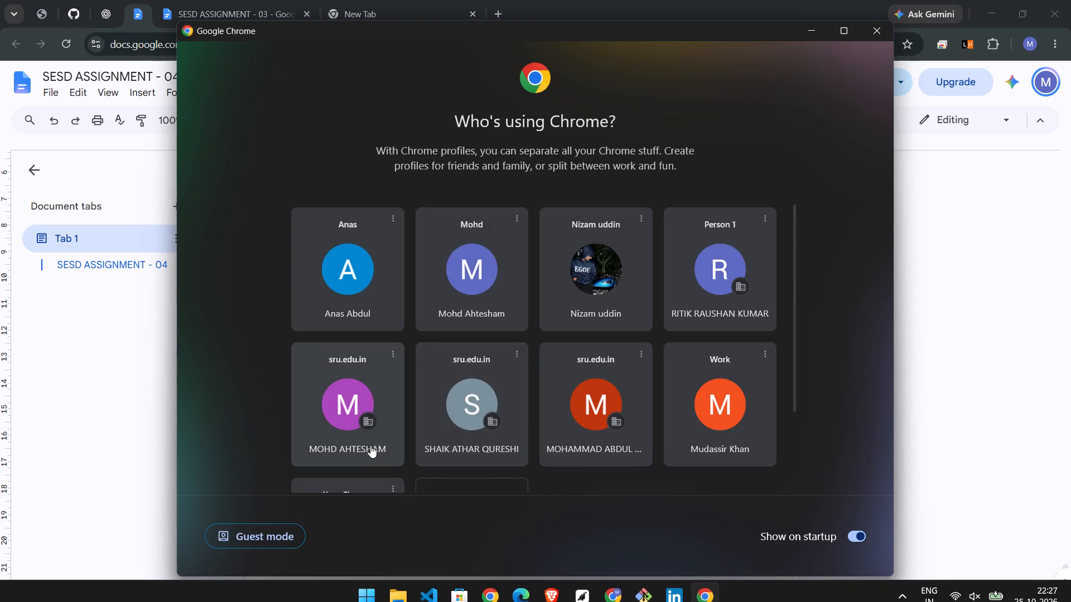
{"action": "double_click", "coordinate": [366, 417]}
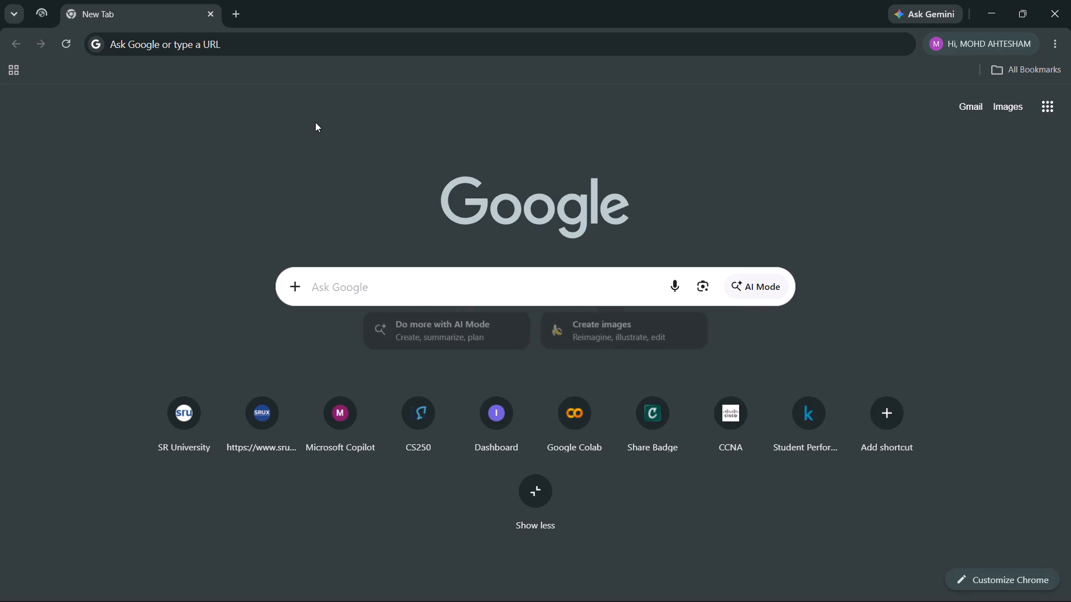
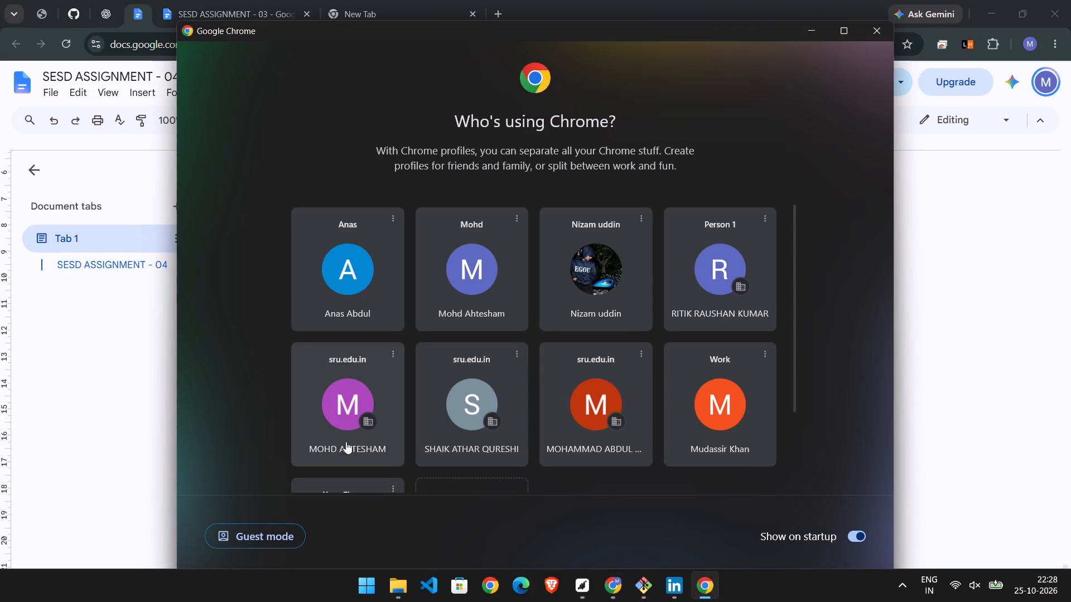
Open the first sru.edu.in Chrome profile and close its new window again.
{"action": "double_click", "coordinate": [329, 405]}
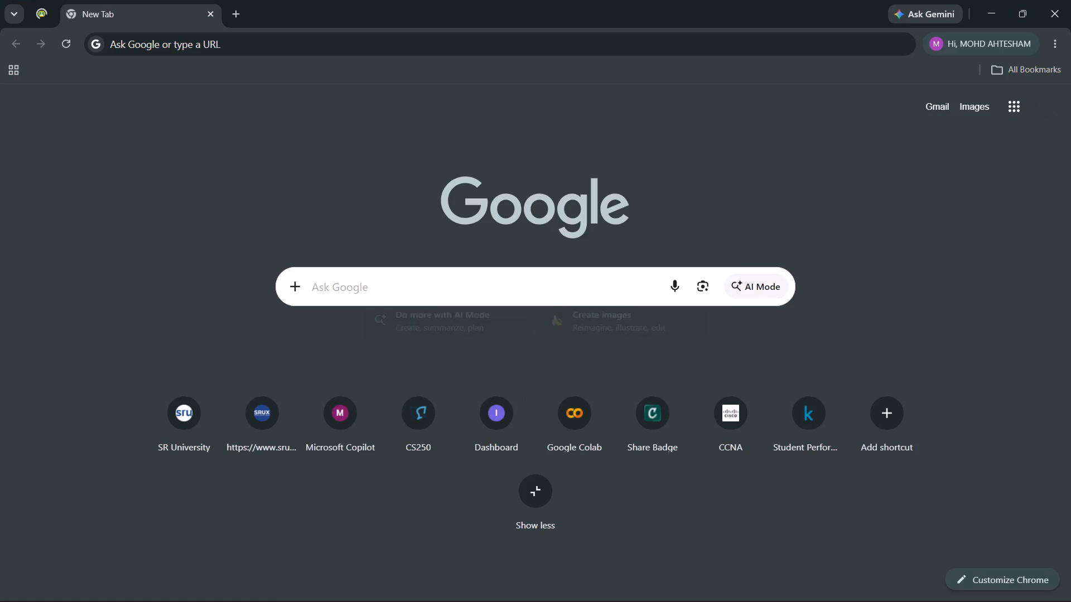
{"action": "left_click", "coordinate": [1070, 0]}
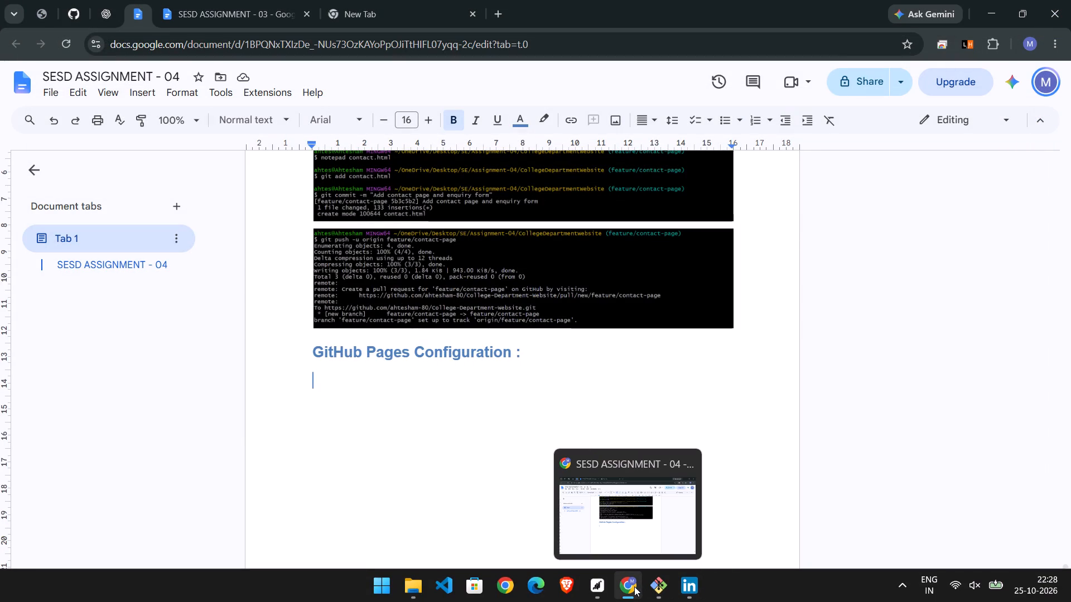
Switch to File Explorer's Gallery of recent screenshots.
{"action": "left_click", "coordinate": [411, 588]}
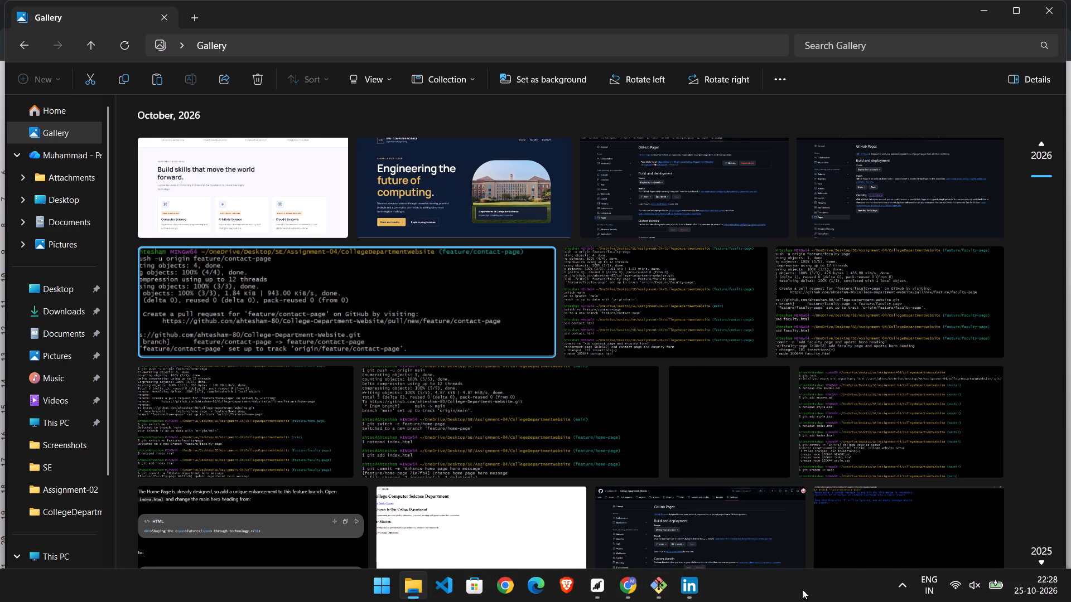
{"action": "left_click", "coordinate": [906, 577]}
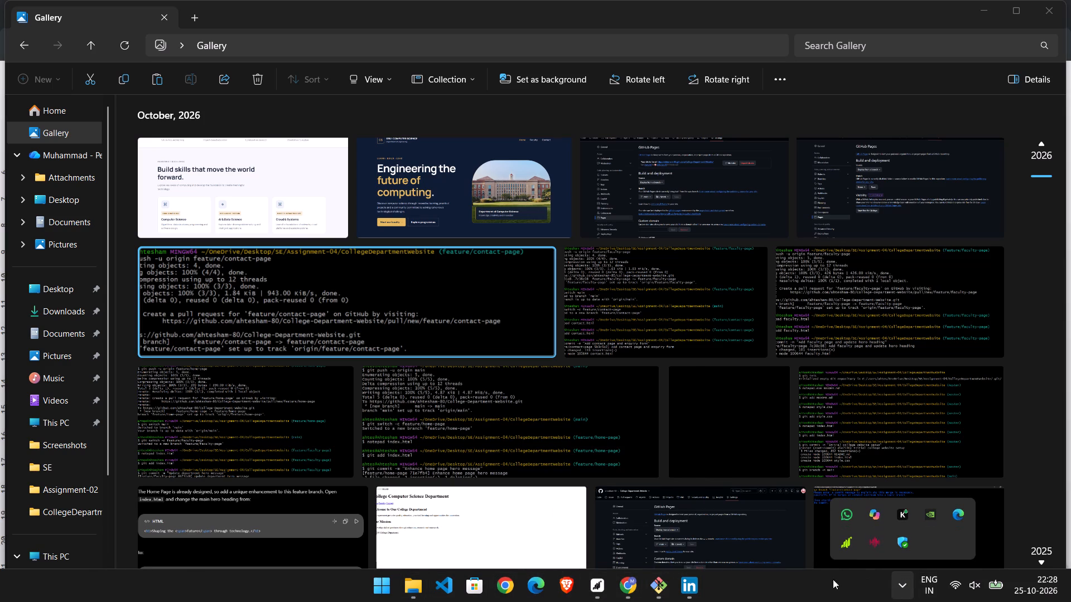
Bring up the LinkedIn app window and close it so that it no longer runs in the taskbar.
{"action": "left_click", "coordinate": [693, 591]}
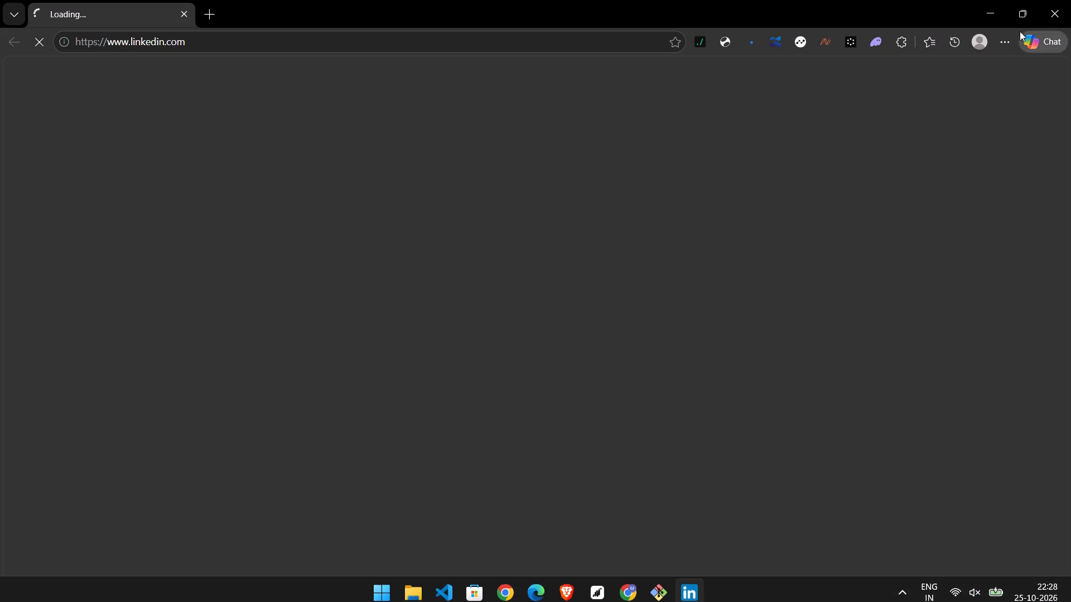
{"action": "left_click", "coordinate": [1051, 0]}
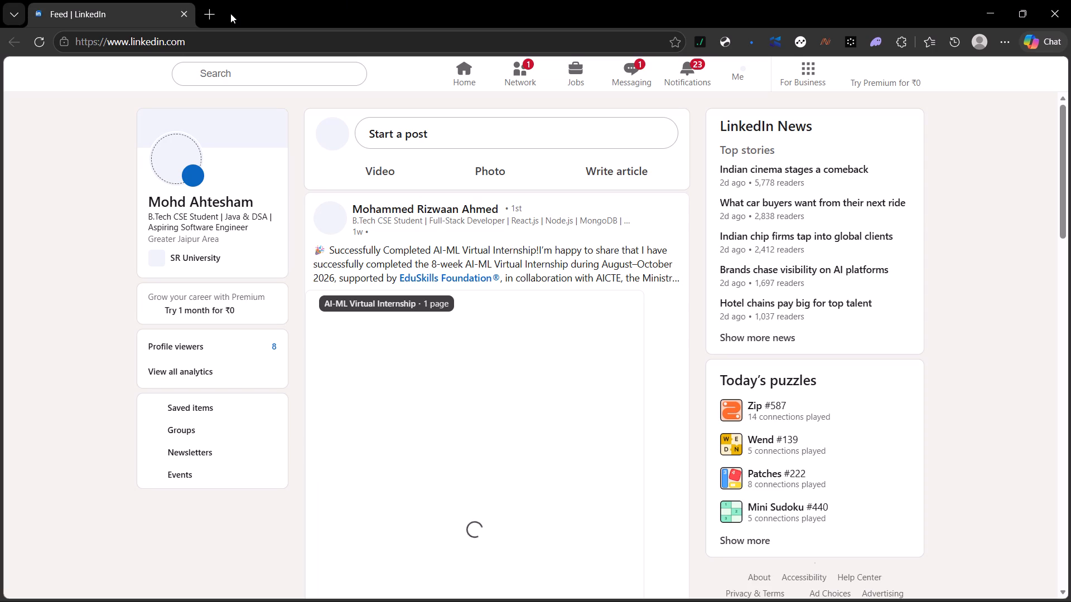
{"action": "left_click", "coordinate": [178, 9]}
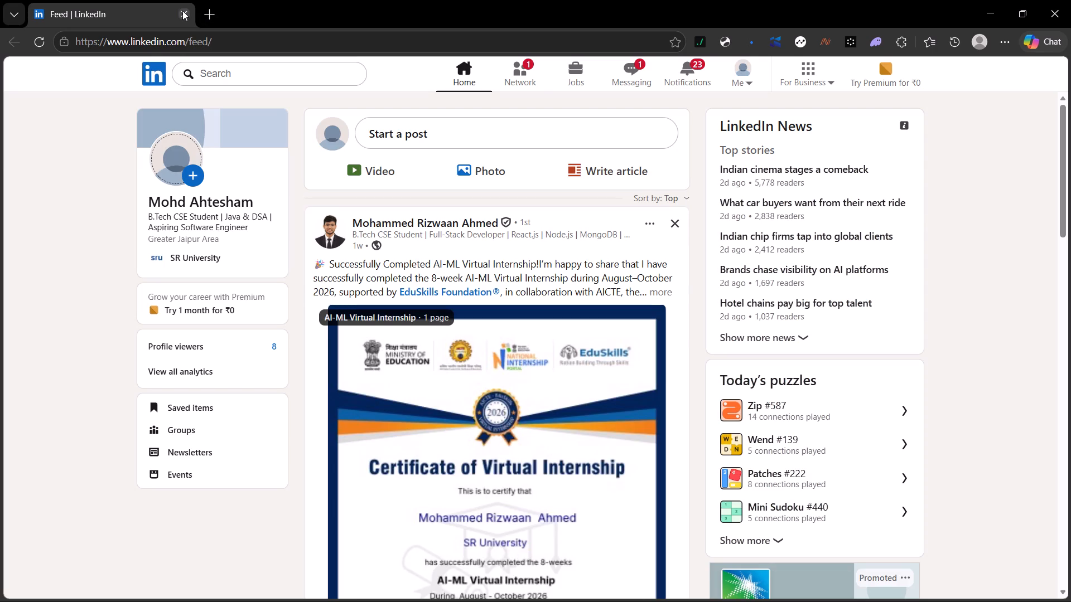
{"action": "left_click", "coordinate": [182, 11]}
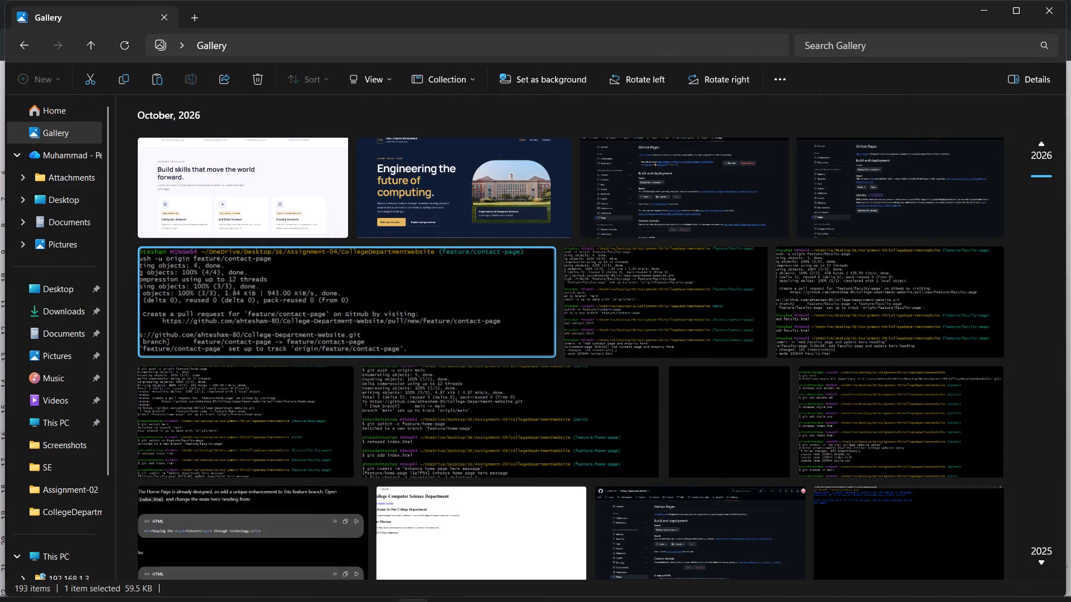
{"action": "left_click", "coordinate": [694, 586]}
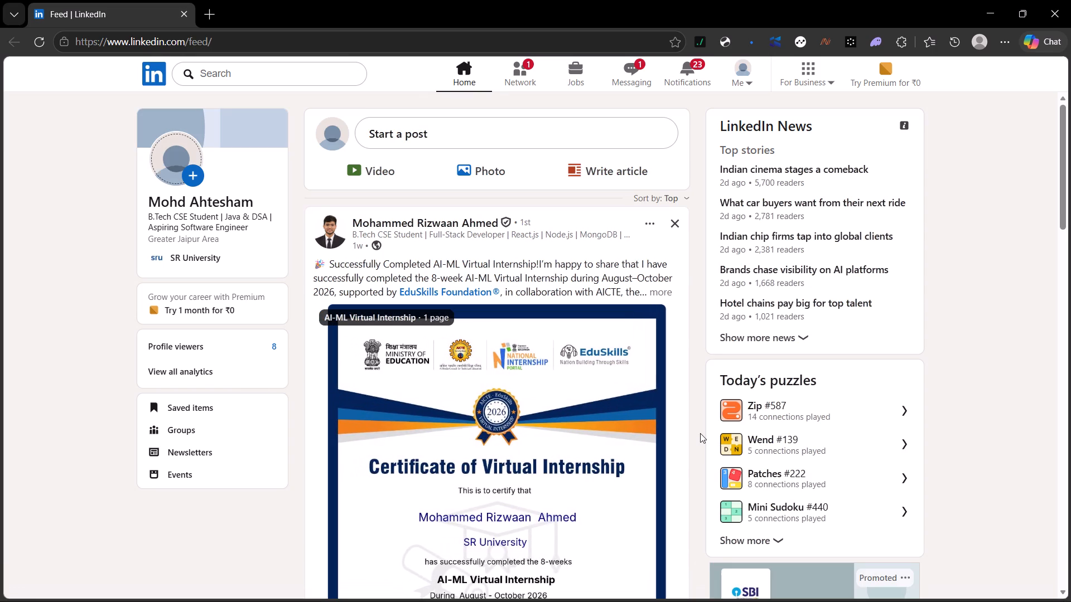
{"action": "scroll", "coordinate": [514, 334], "scroll_direction": "down", "scroll_amount": 2}
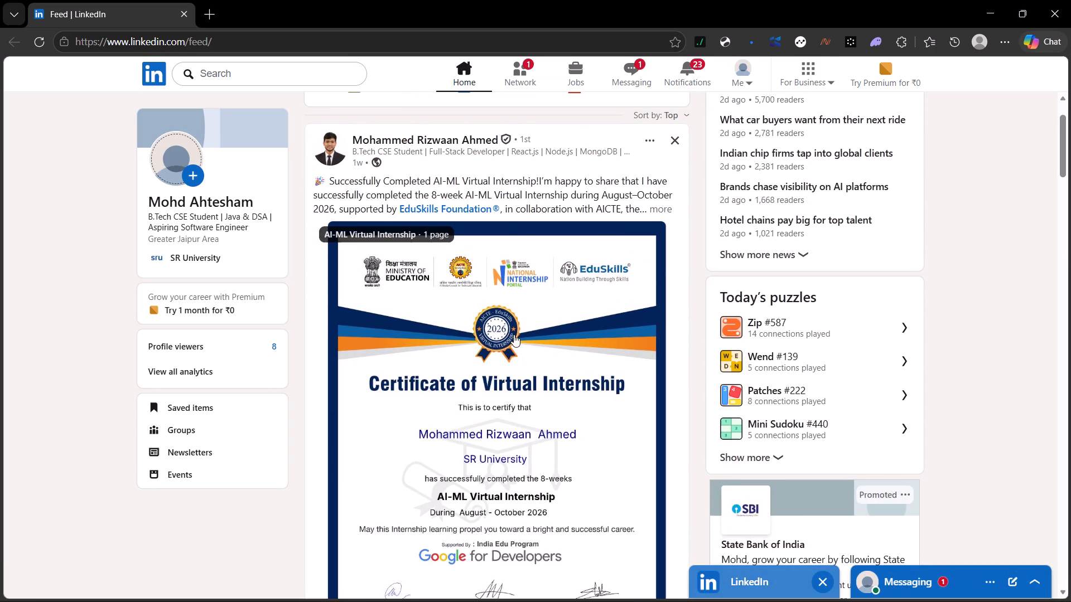
{"action": "left_click", "coordinate": [1068, 1]}
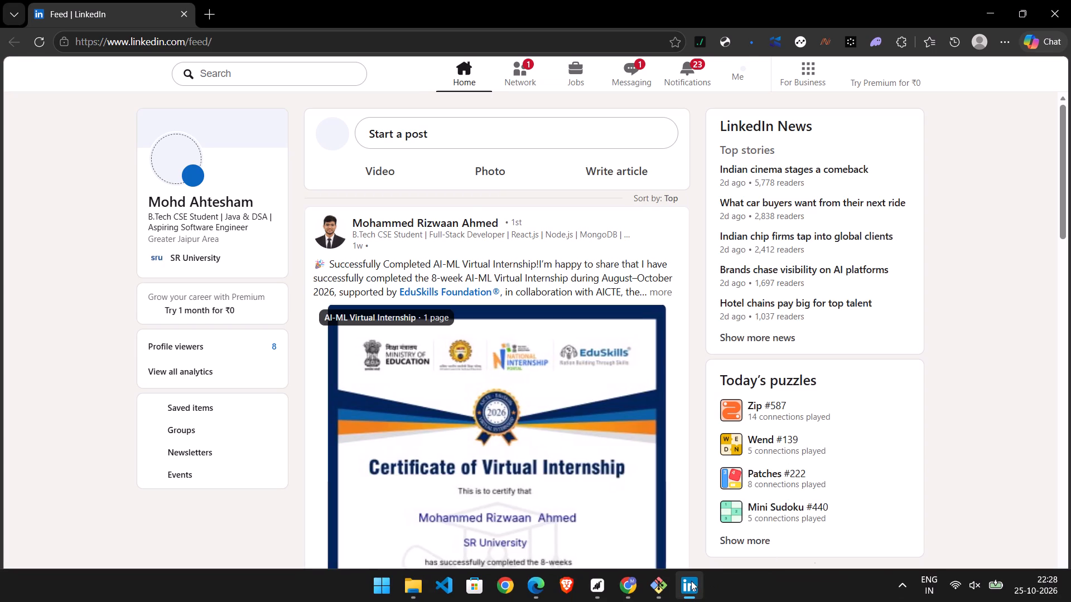
{"action": "right_click", "coordinate": [691, 581]}
{"action": "right_click", "coordinate": [691, 581]}
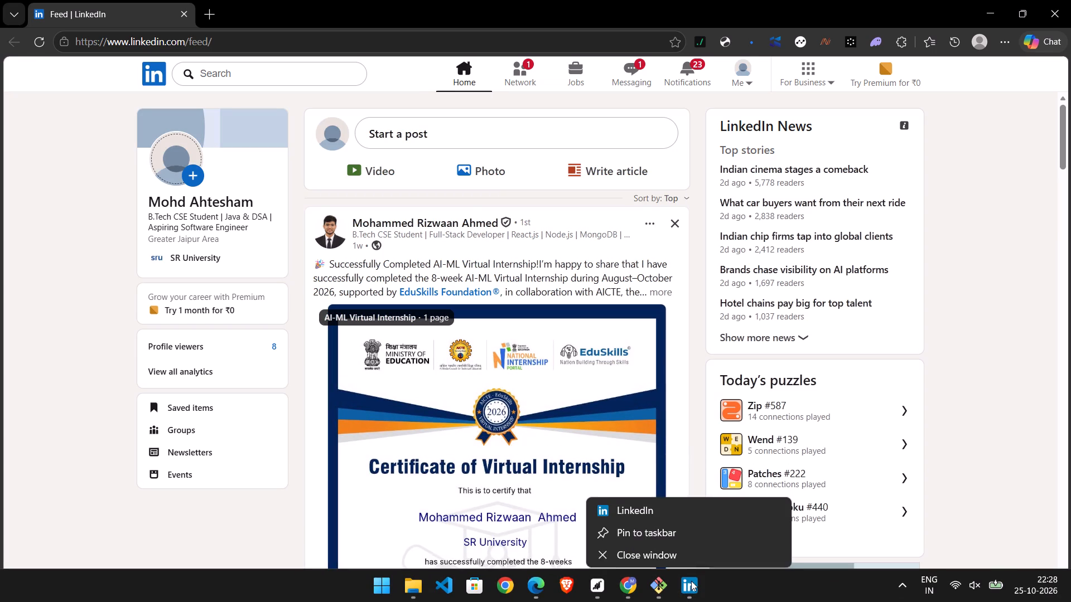
{"action": "left_click", "coordinate": [687, 546]}
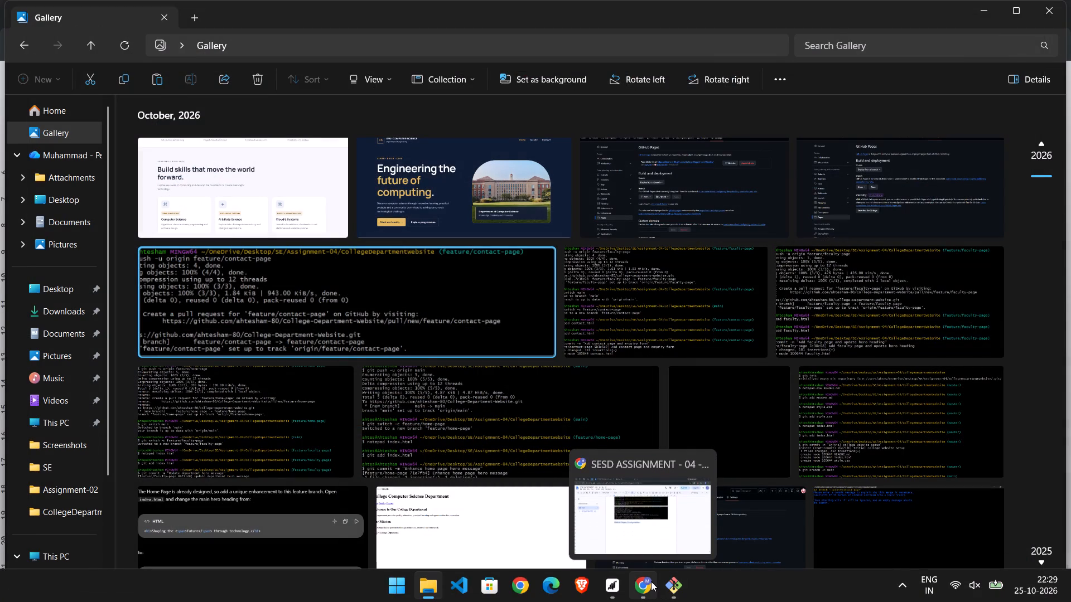
Show the hidden system tray icons to check the apps running in the background.
{"action": "left_click", "coordinate": [911, 586]}
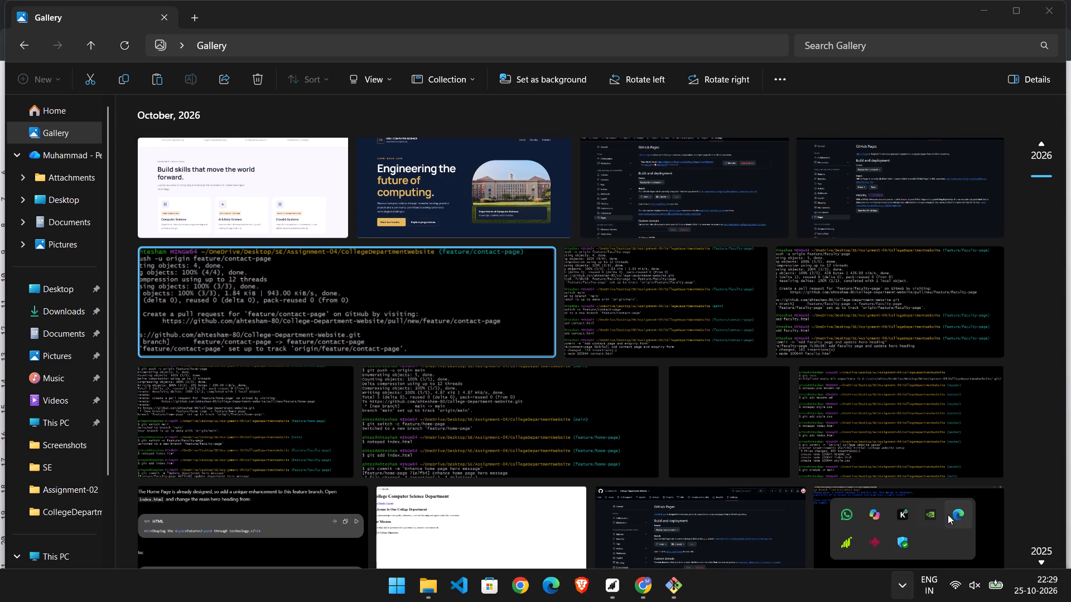
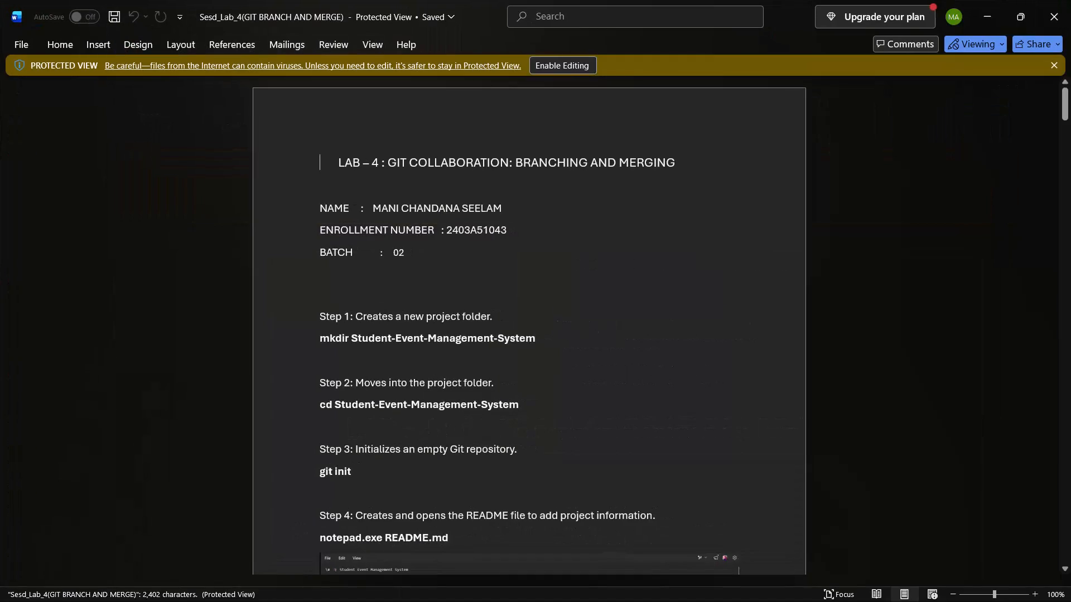
Read through the Git branching and merging Lab 4 report from its title page to the deployed site screenshot.
{"action": "scroll", "coordinate": [698, 414], "scroll_direction": "down", "scroll_amount": 2}
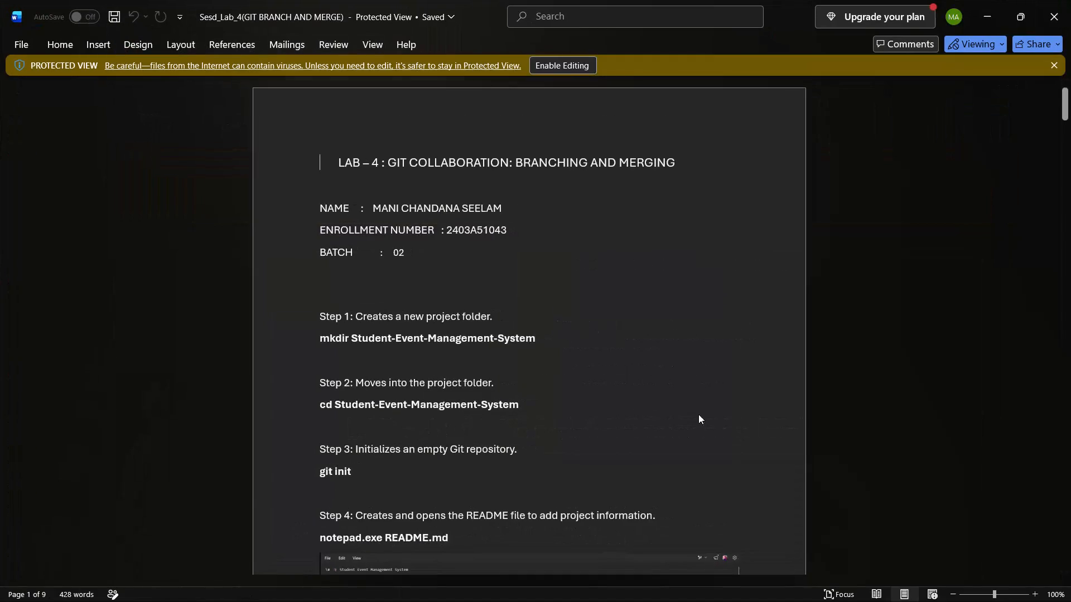
{"action": "scroll", "coordinate": [698, 414], "scroll_direction": "down", "scroll_amount": 10}
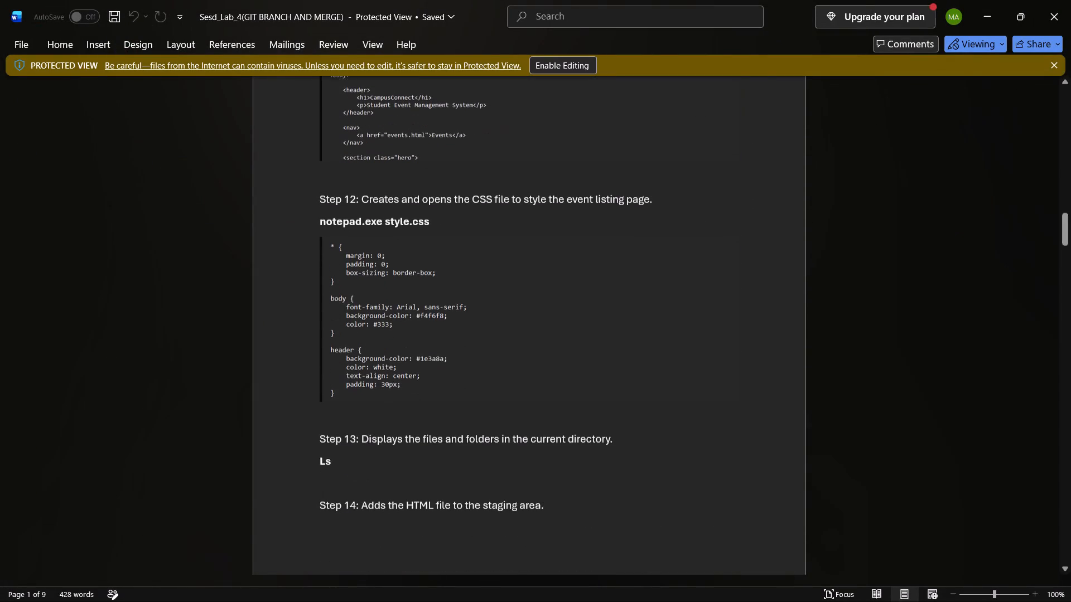
{"action": "scroll", "coordinate": [698, 414], "scroll_direction": "down", "scroll_amount": 10}
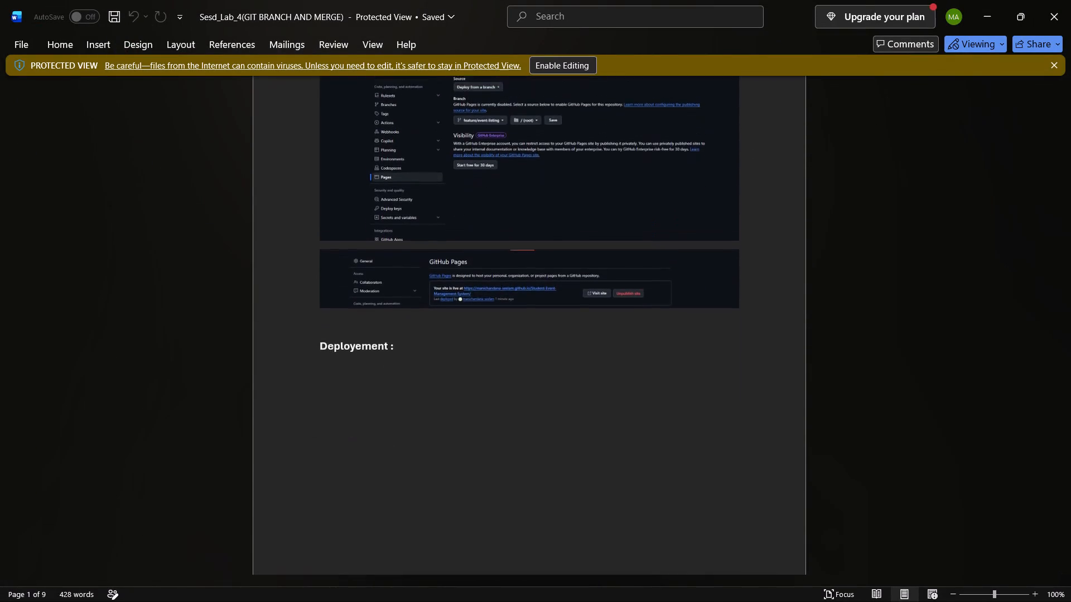
{"action": "scroll", "coordinate": [698, 414], "scroll_direction": "down", "scroll_amount": 3}
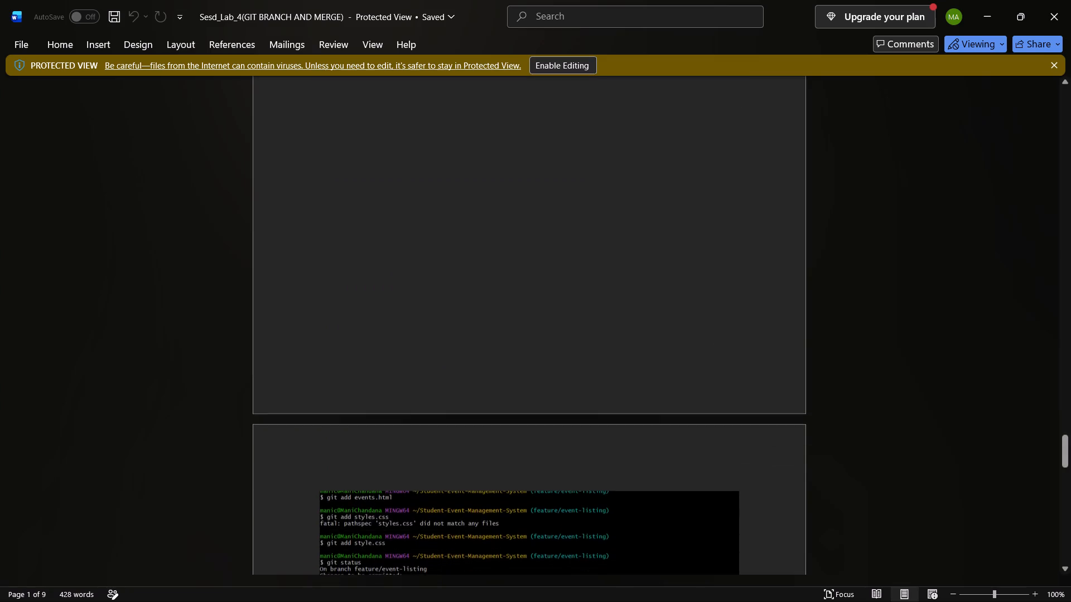
{"action": "scroll", "coordinate": [698, 414], "scroll_direction": "down", "scroll_amount": 8}
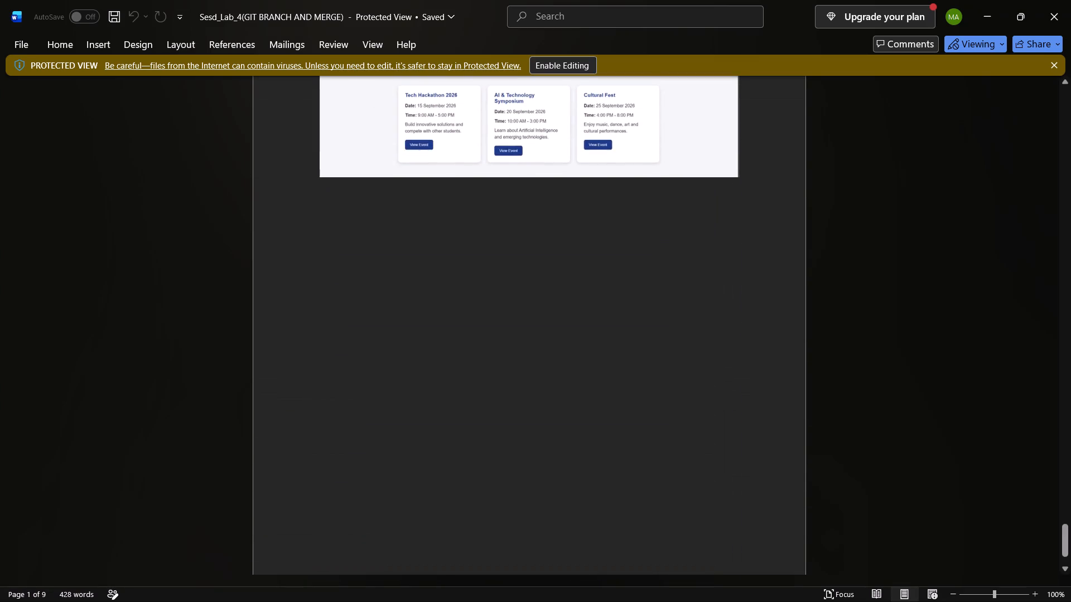
Review the report's steps 23 to 28 and GitHub Pages screenshots again, finishing at the Deployement heading.
{"action": "scroll", "coordinate": [698, 414], "scroll_direction": "up", "scroll_amount": 7}
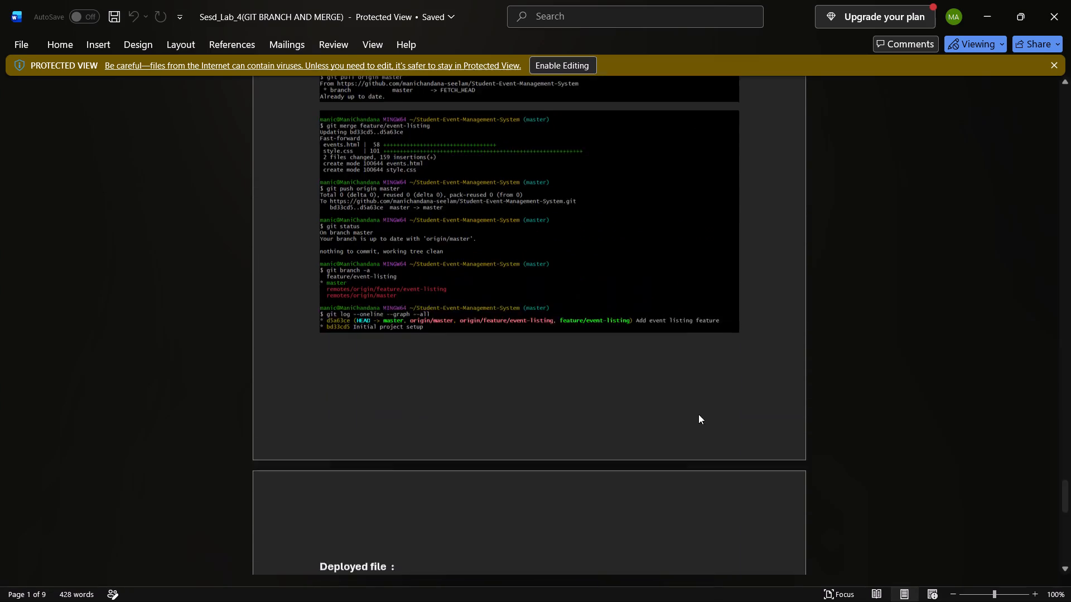
{"action": "scroll", "coordinate": [698, 414], "scroll_direction": "up", "scroll_amount": 5}
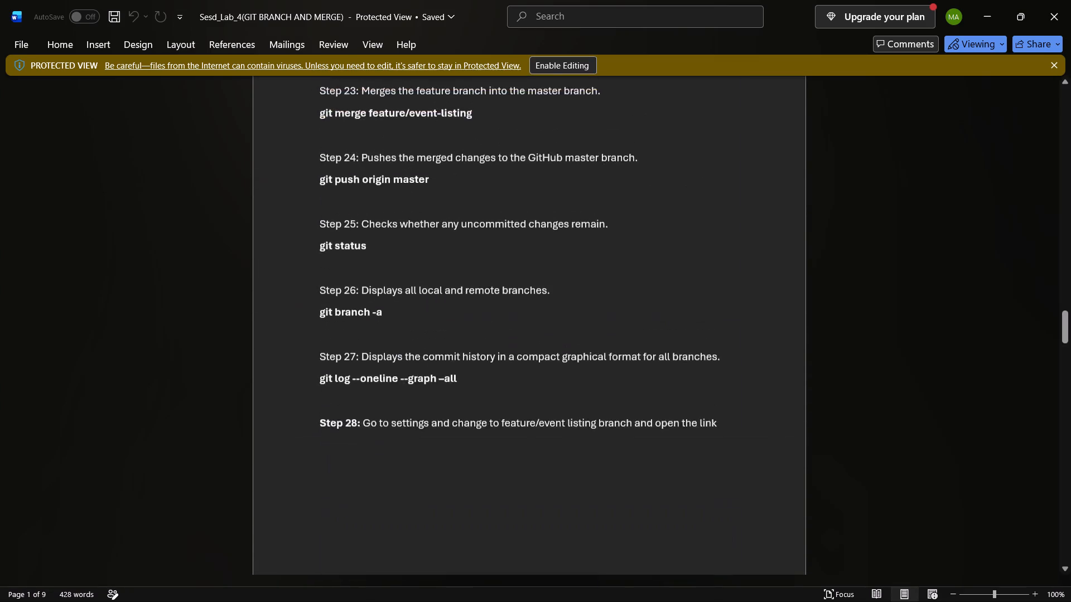
{"action": "scroll", "coordinate": [698, 414], "scroll_direction": "down", "scroll_amount": 4}
{"action": "scroll", "coordinate": [698, 414], "scroll_direction": "up", "scroll_amount": 1}
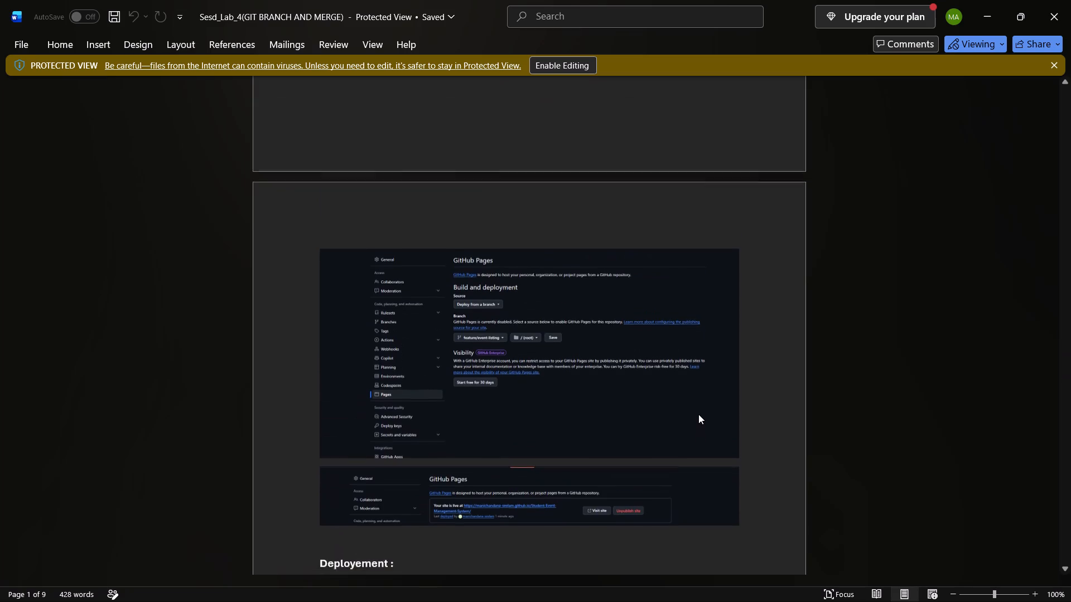
{"action": "scroll", "coordinate": [698, 414], "scroll_direction": "up", "scroll_amount": 2}
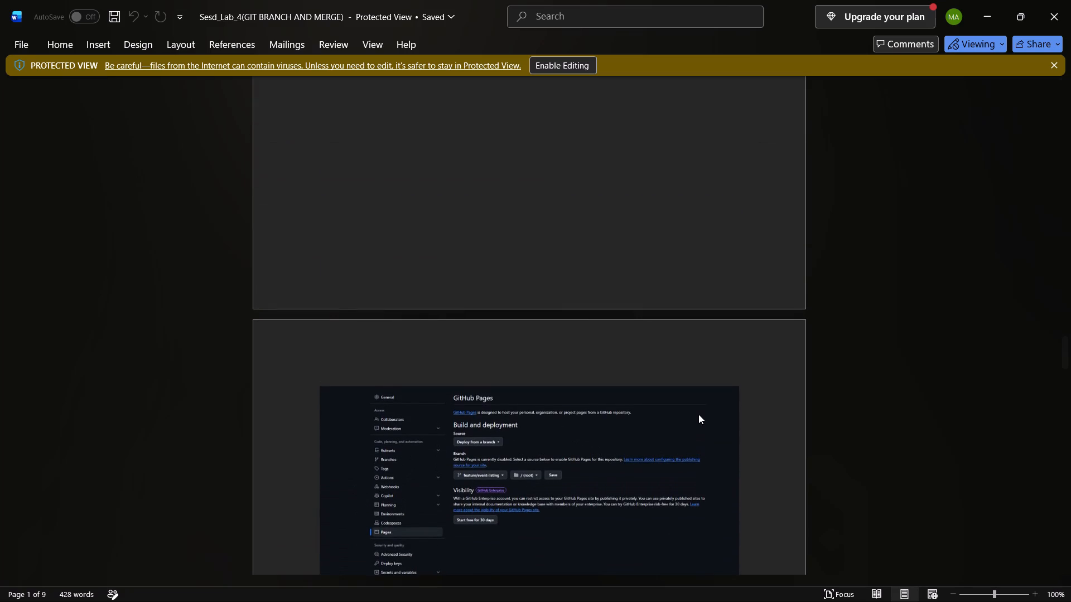
{"action": "scroll", "coordinate": [698, 414], "scroll_direction": "up", "scroll_amount": 4}
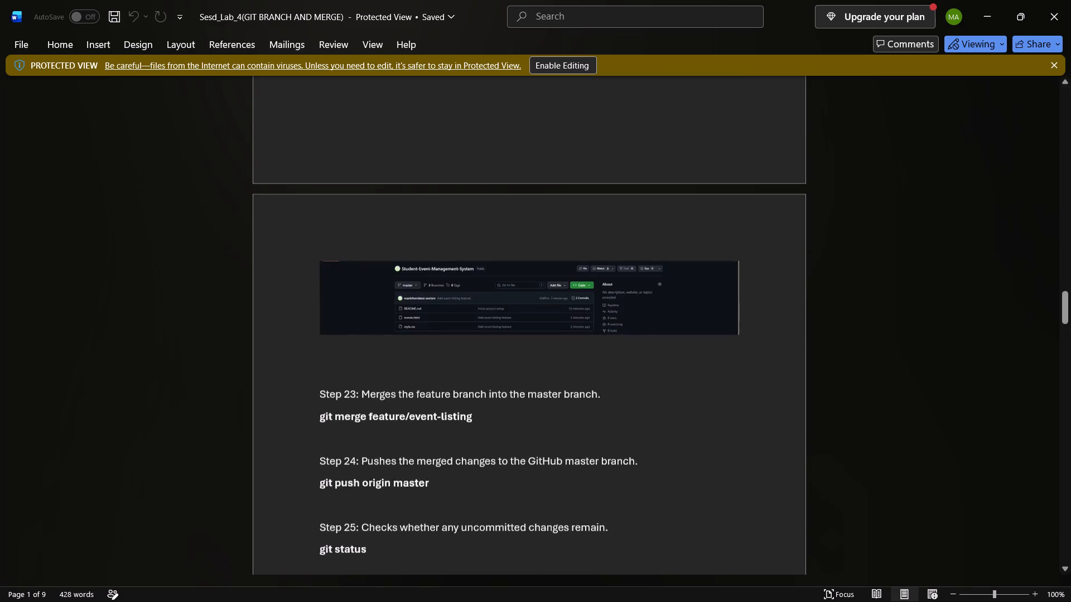
{"action": "scroll", "coordinate": [698, 414], "scroll_direction": "up", "scroll_amount": 1}
{"action": "scroll", "coordinate": [698, 414], "scroll_direction": "down", "scroll_amount": 6}
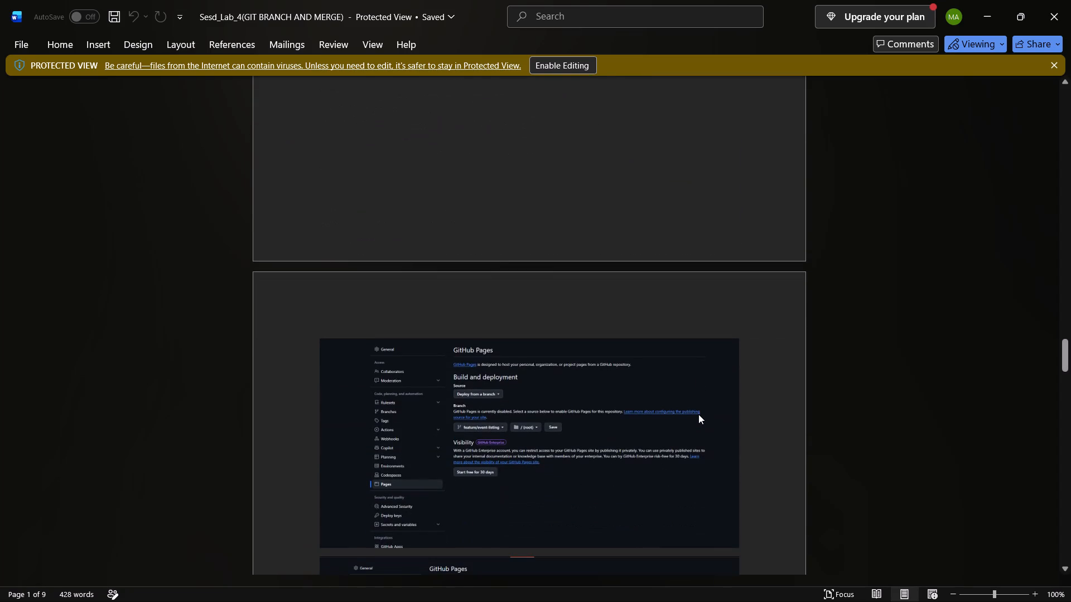
{"action": "scroll", "coordinate": [698, 414], "scroll_direction": "down", "scroll_amount": 2}
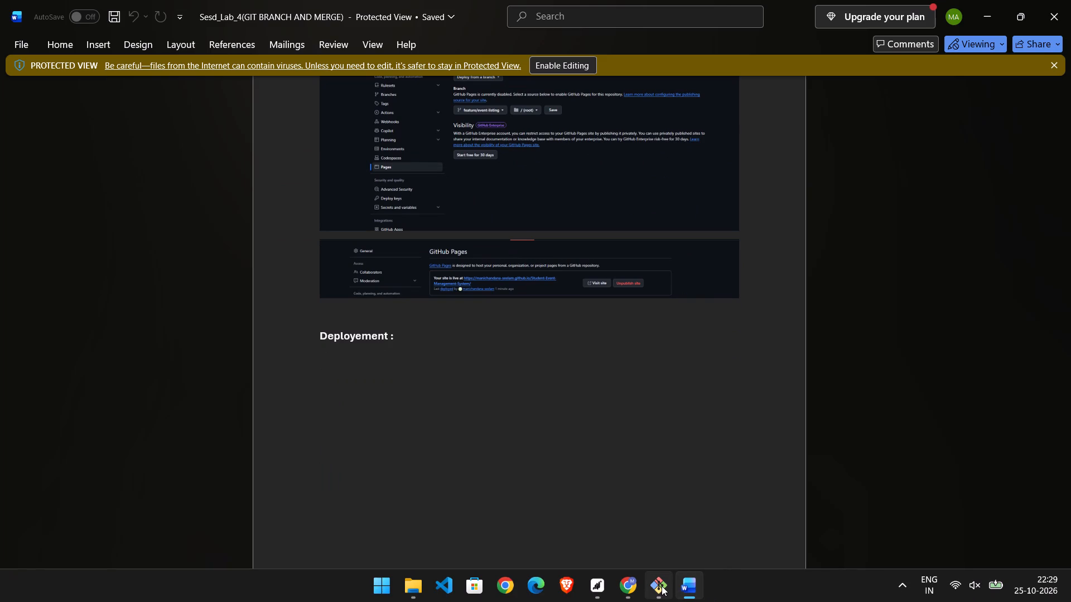
Switch to the SESD ASSIGNMENT - 04 document in Chrome and delete the words "Git Commands" before the colon under heading 7.
{"action": "left_click", "coordinate": [618, 588]}
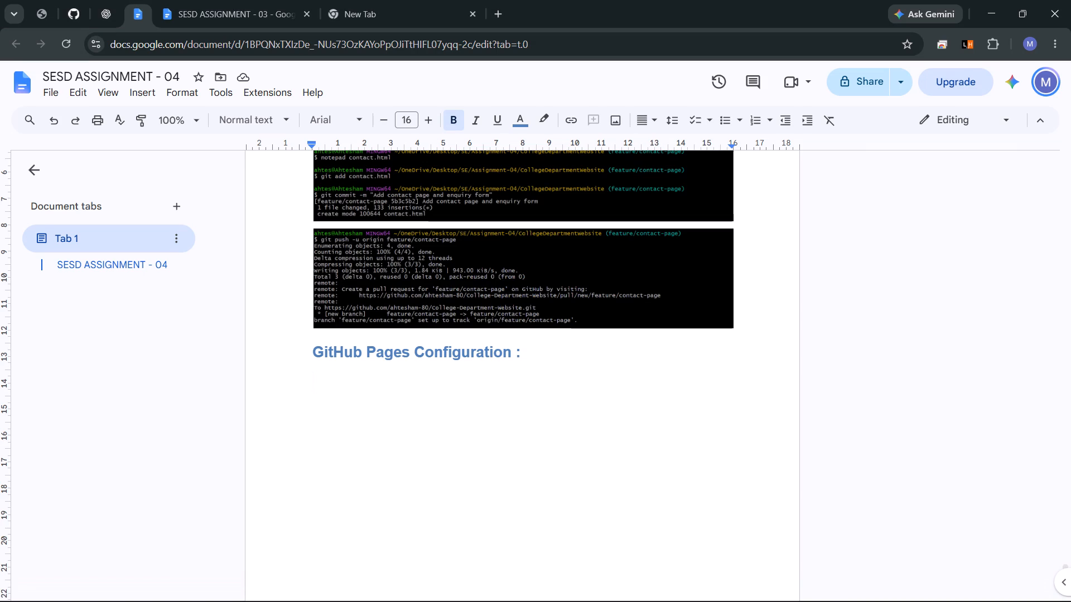
{"action": "scroll", "coordinate": [517, 352], "scroll_direction": "up", "scroll_amount": 4}
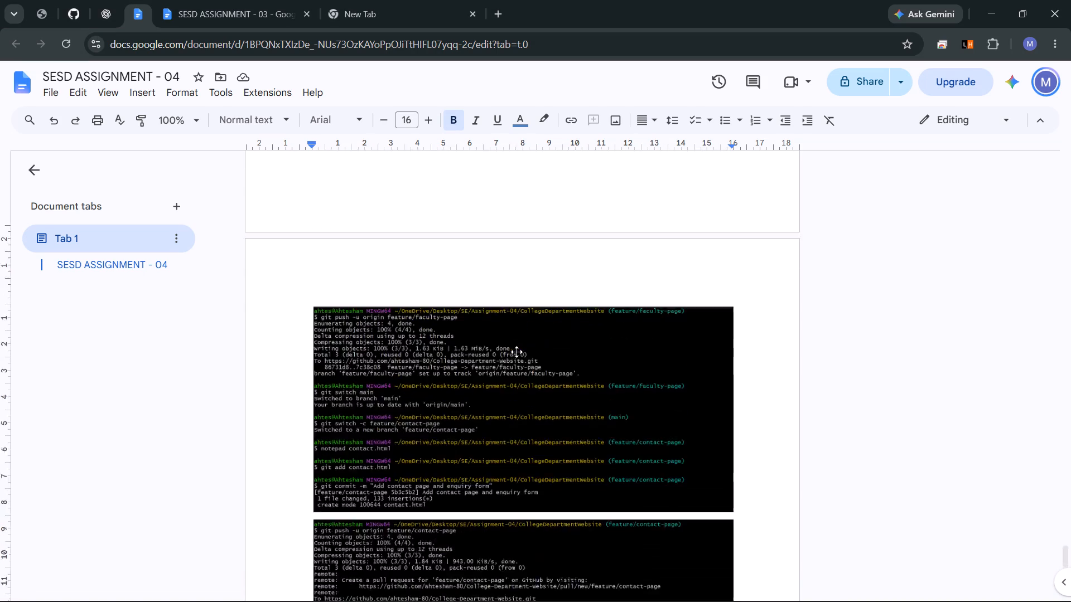
{"action": "scroll", "coordinate": [517, 352], "scroll_direction": "up", "scroll_amount": 4}
{"action": "scroll", "coordinate": [517, 352], "scroll_direction": "down", "scroll_amount": 1}
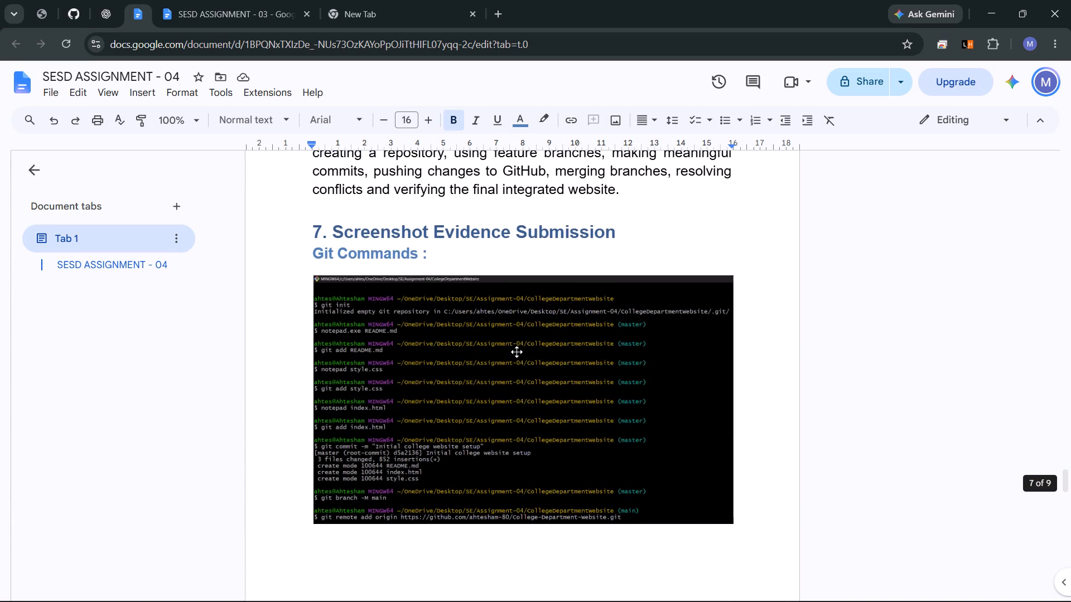
{"action": "scroll", "coordinate": [517, 352], "scroll_direction": "down", "scroll_amount": 1}
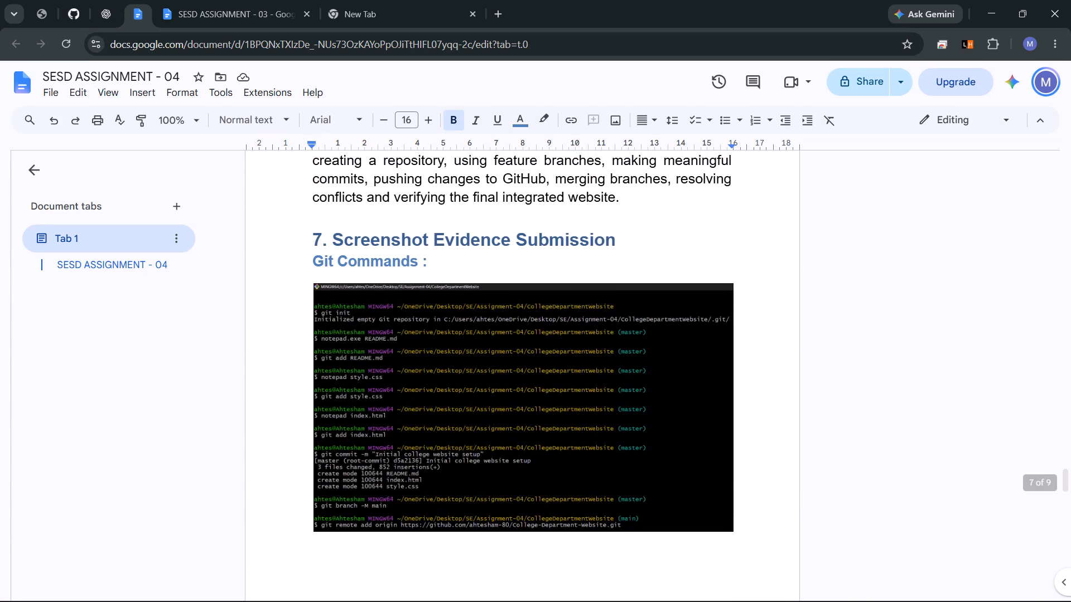
{"action": "left_click", "coordinate": [629, 235]}
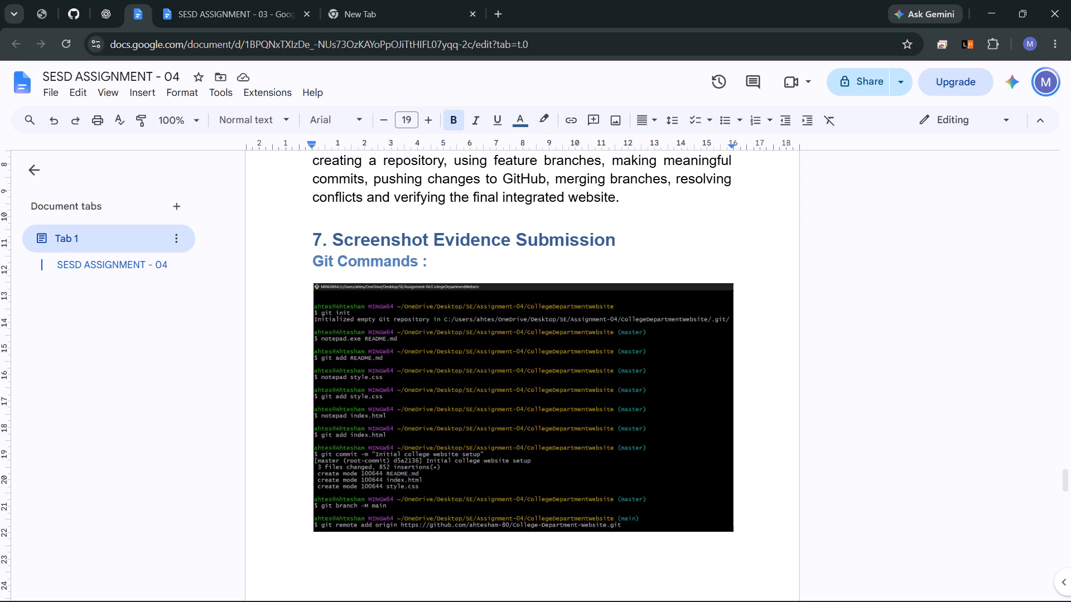
{"action": "key", "text": "Return"}
{"action": "key", "text": "BackSpace"}
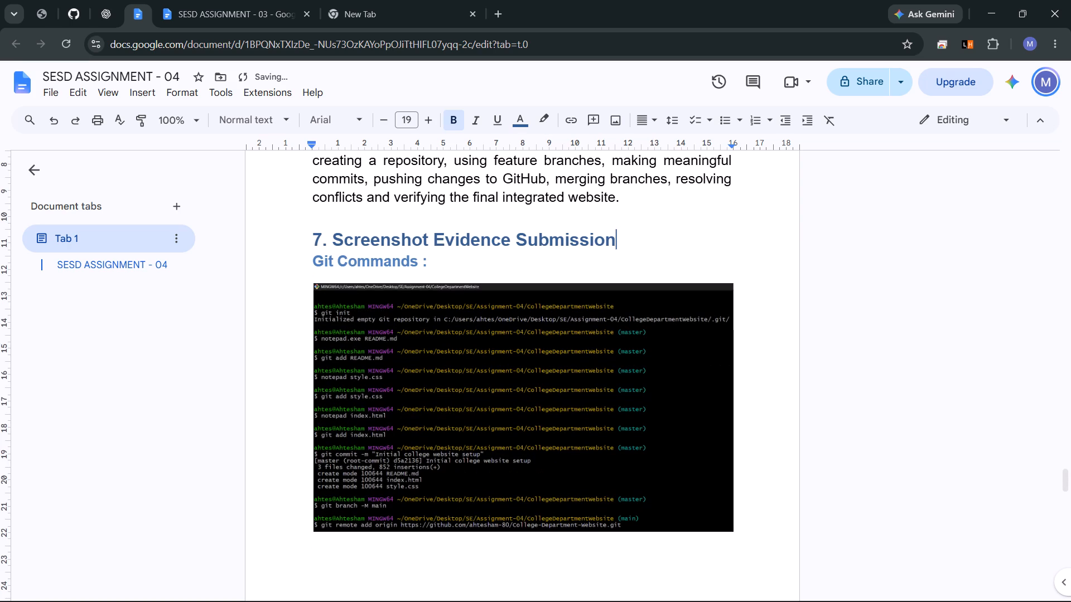
{"action": "left_click", "coordinate": [418, 262]}
{"action": "key", "text": "BackSpace"}
{"action": "key", "text": "BackSpace"}
{"action": "key", "text": "BackSpace"}
{"action": "key", "text": "BackSpace"}
{"action": "key", "text": "BackSpace"}
{"action": "key", "text": "BackSpace"}
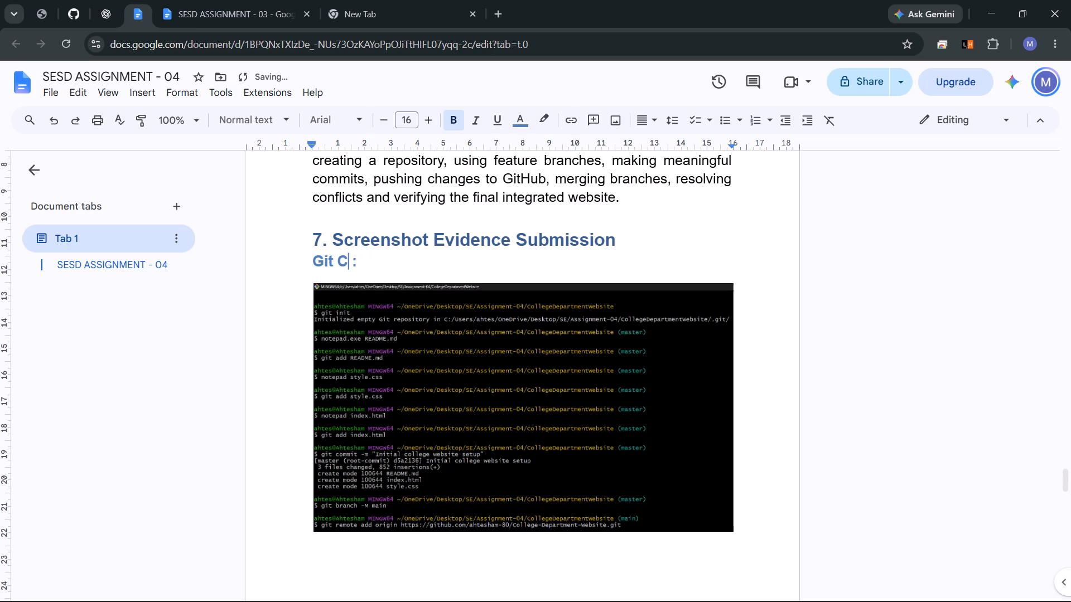
{"action": "key", "text": "BackSpace"}
{"action": "key", "text": "BackSpace"}
{"action": "key", "text": "BackSpace"}
{"action": "key", "text": "BackSpace"}
{"action": "key", "text": "BackSpace"}
{"action": "key", "text": "BackSpace"}
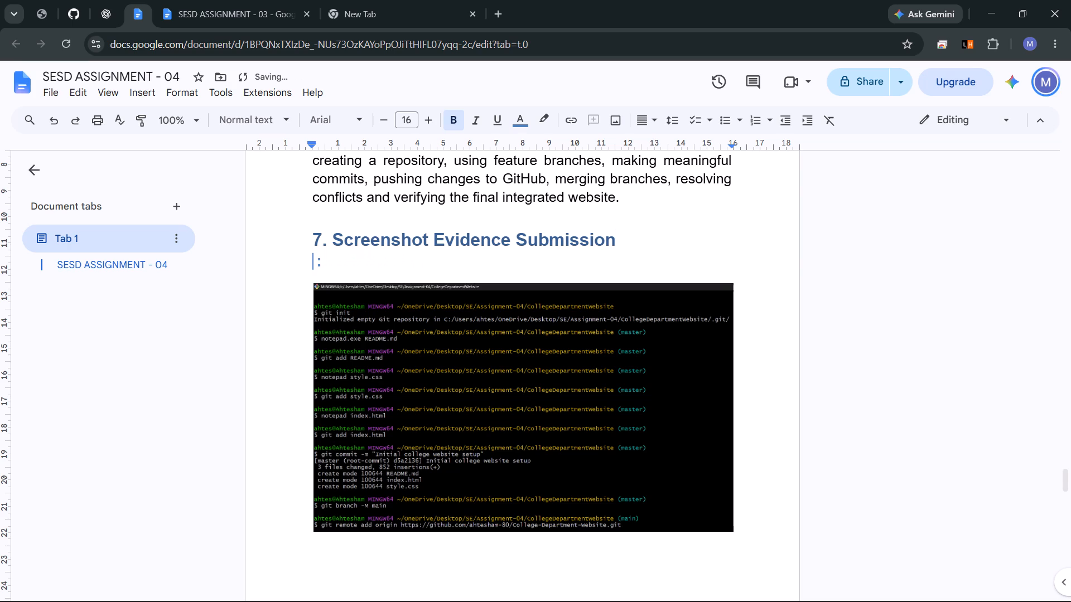
{"action": "key", "text": "space"}
Look over the terminal screenshots and GitHub Pages Configuration section, returning to the Screenshot Evidence Submission heading.
{"action": "scroll", "coordinate": [418, 262], "scroll_direction": "down", "scroll_amount": 9}
{"action": "scroll", "coordinate": [418, 262], "scroll_direction": "up", "scroll_amount": 4}
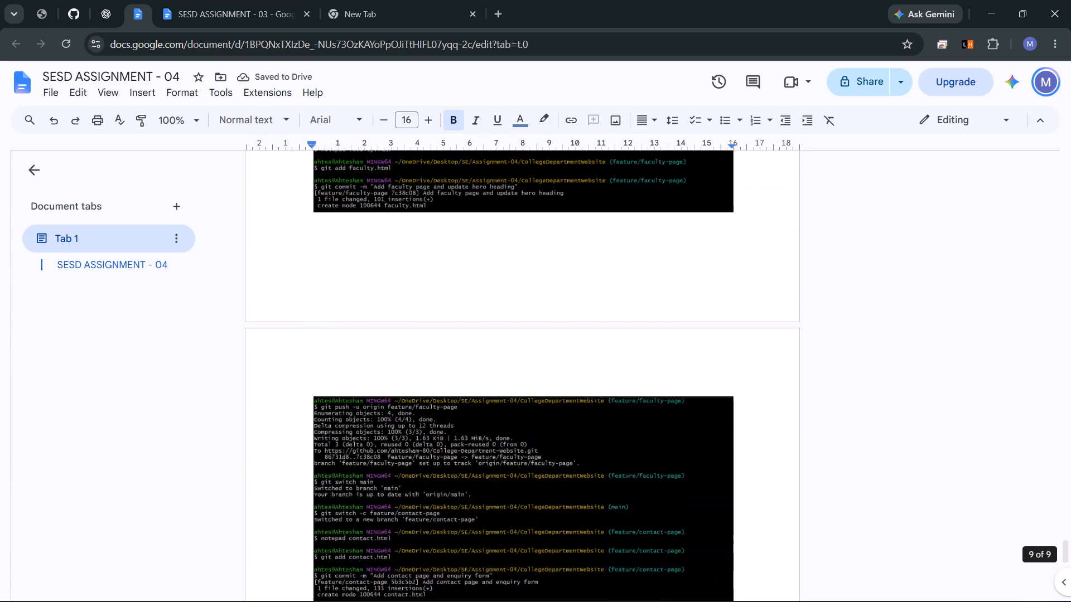
{"action": "scroll", "coordinate": [418, 262], "scroll_direction": "up", "scroll_amount": 2}
{"action": "scroll", "coordinate": [418, 262], "scroll_direction": "down", "scroll_amount": 2}
{"action": "scroll", "coordinate": [418, 262], "scroll_direction": "up", "scroll_amount": 1}
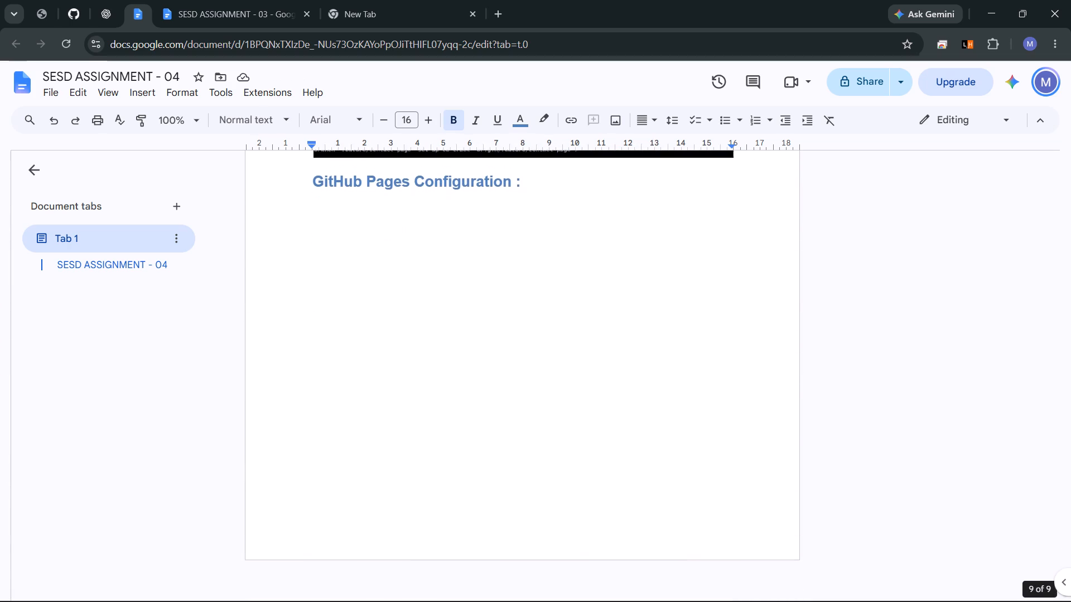
{"action": "scroll", "coordinate": [418, 262], "scroll_direction": "up", "scroll_amount": 10}
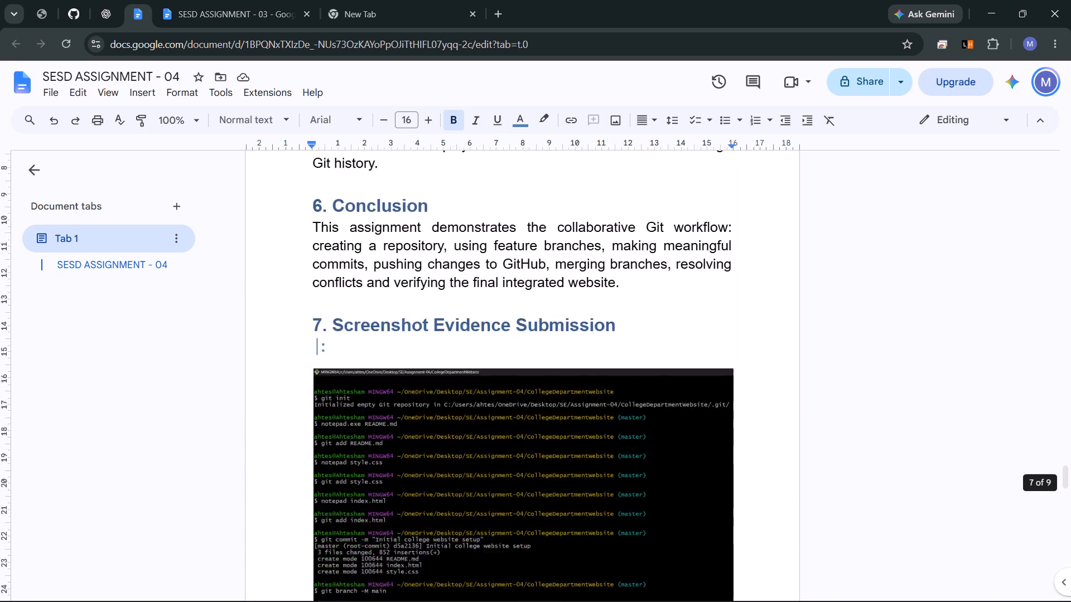
{"action": "scroll", "coordinate": [418, 262], "scroll_direction": "up", "scroll_amount": 1}
{"action": "scroll", "coordinate": [418, 262], "scroll_direction": "down", "scroll_amount": 5}
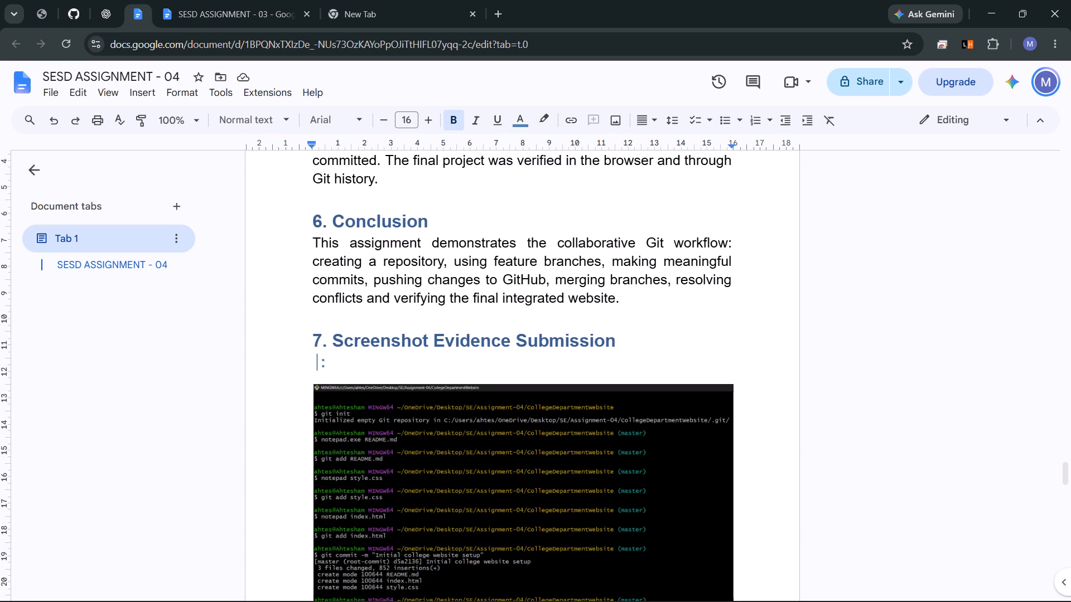
Enter "Deployement" before the colon under heading 7, checking the wording against the Lab 4 report in Word.
{"action": "type", "text": "Dep"}
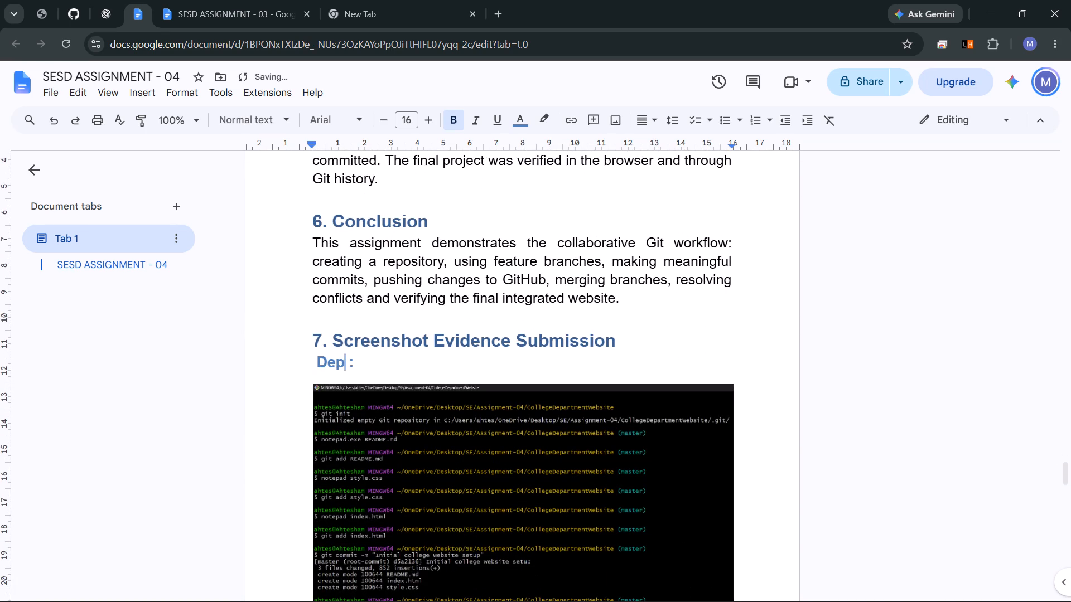
{"action": "type", "text": "loy"}
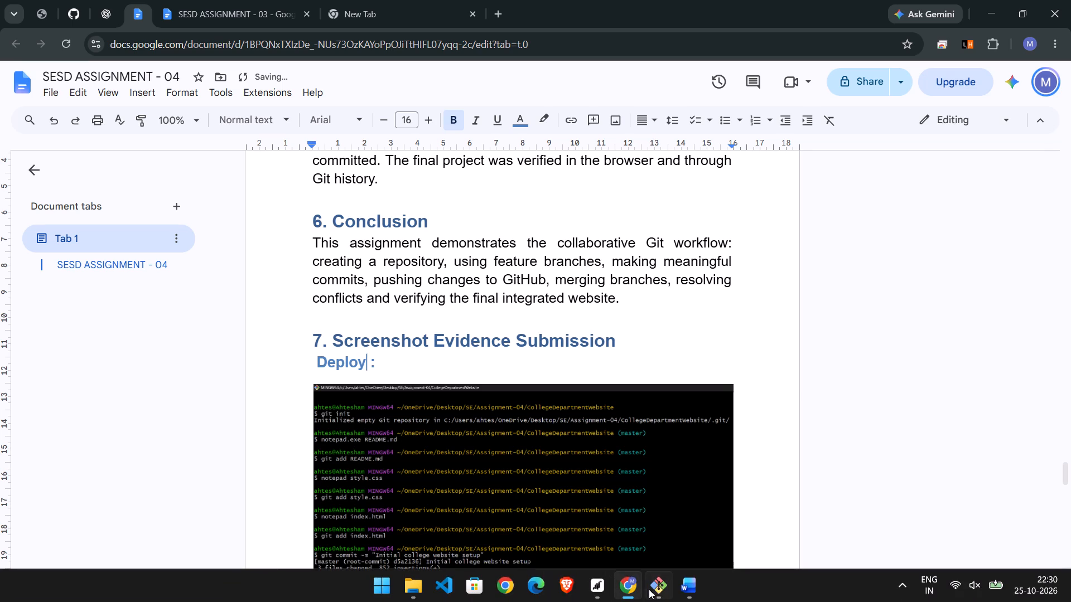
{"action": "left_click", "coordinate": [676, 584]}
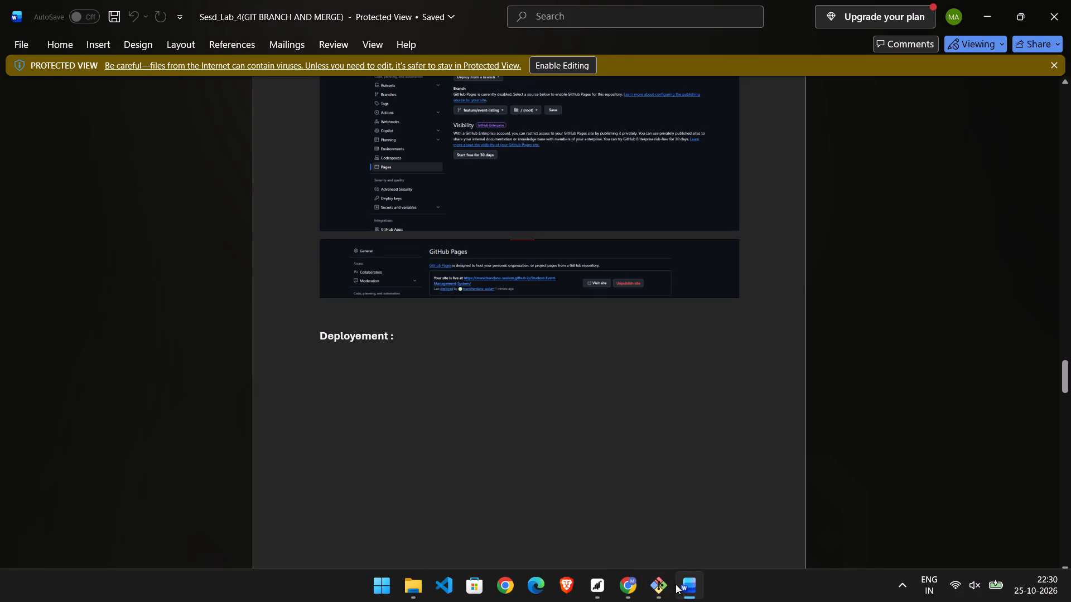
{"action": "left_click", "coordinate": [676, 584]}
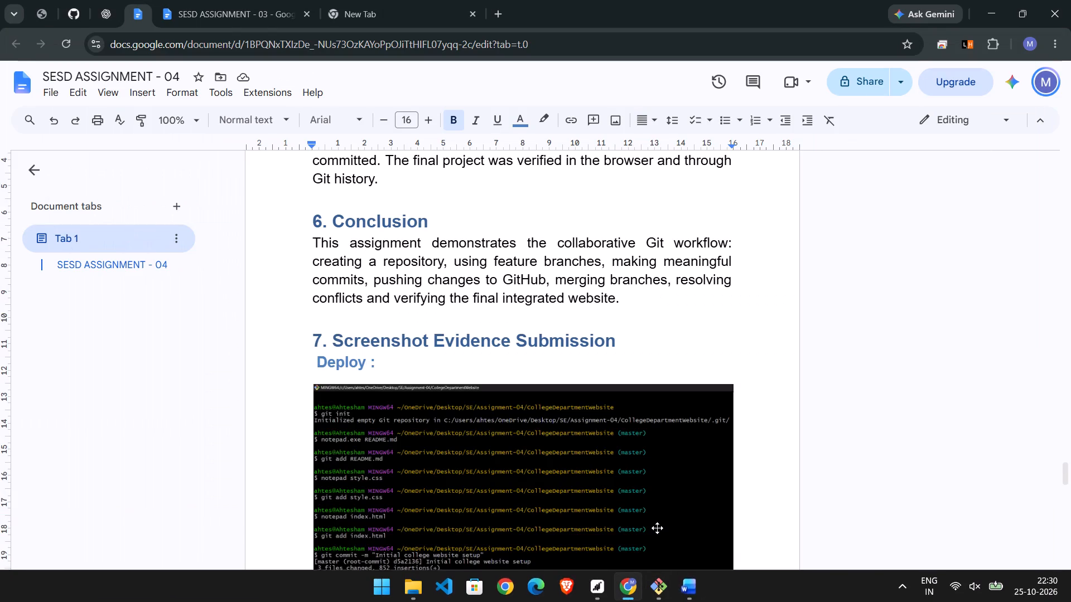
{"action": "type", "text": "ement"}
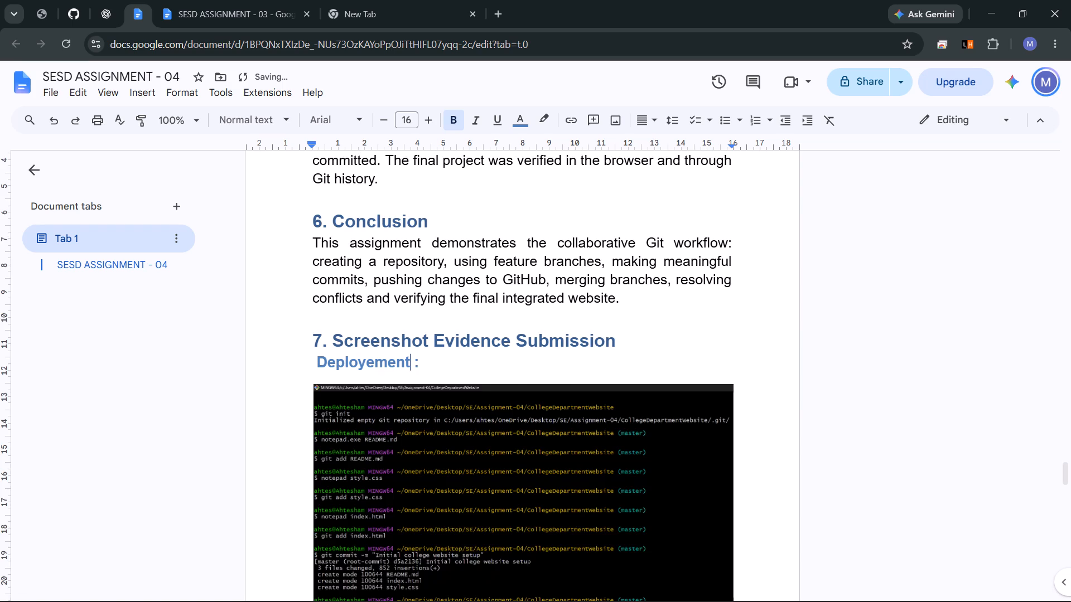
Place the text cursor on the empty line directly below the GitHub Pages Configuration heading.
{"action": "scroll", "coordinate": [657, 528], "scroll_direction": "down", "scroll_amount": 1}
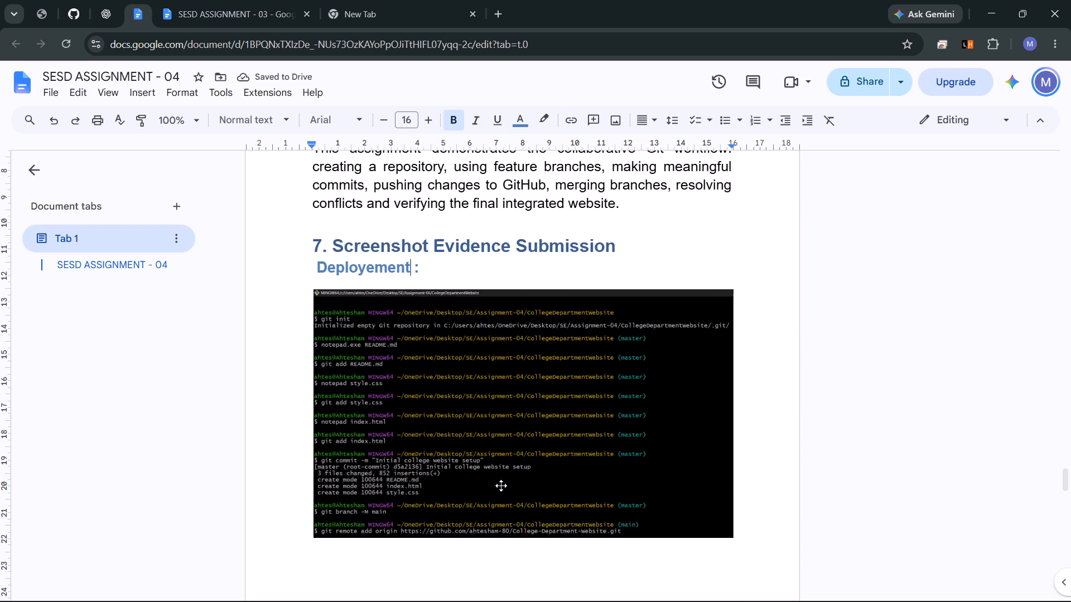
{"action": "scroll", "coordinate": [501, 486], "scroll_direction": "down", "scroll_amount": 10}
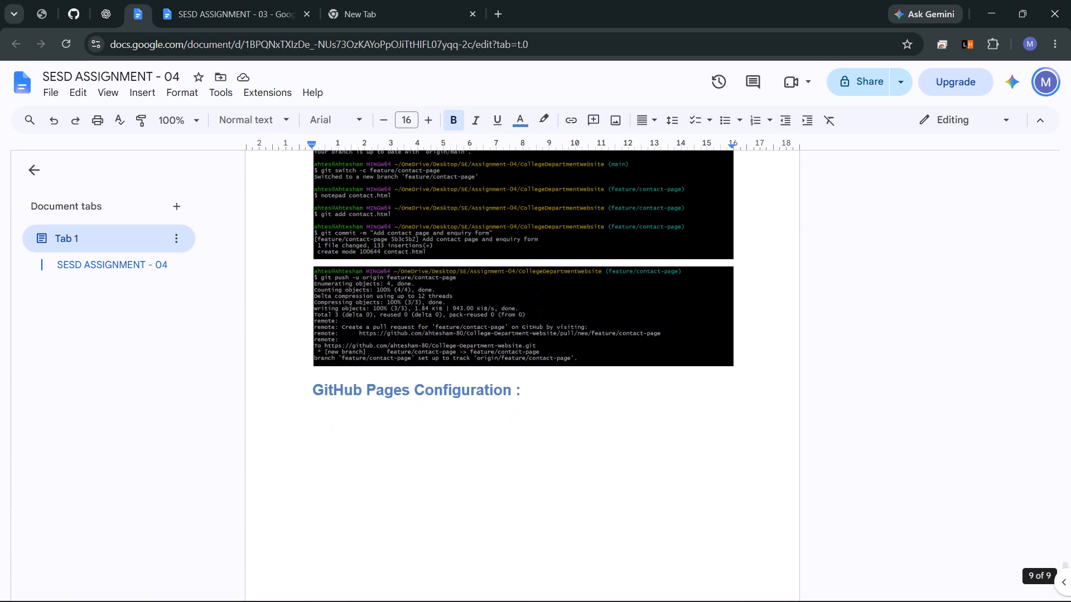
{"action": "scroll", "coordinate": [501, 486], "scroll_direction": "down", "scroll_amount": 1}
{"action": "left_click", "coordinate": [324, 402]}
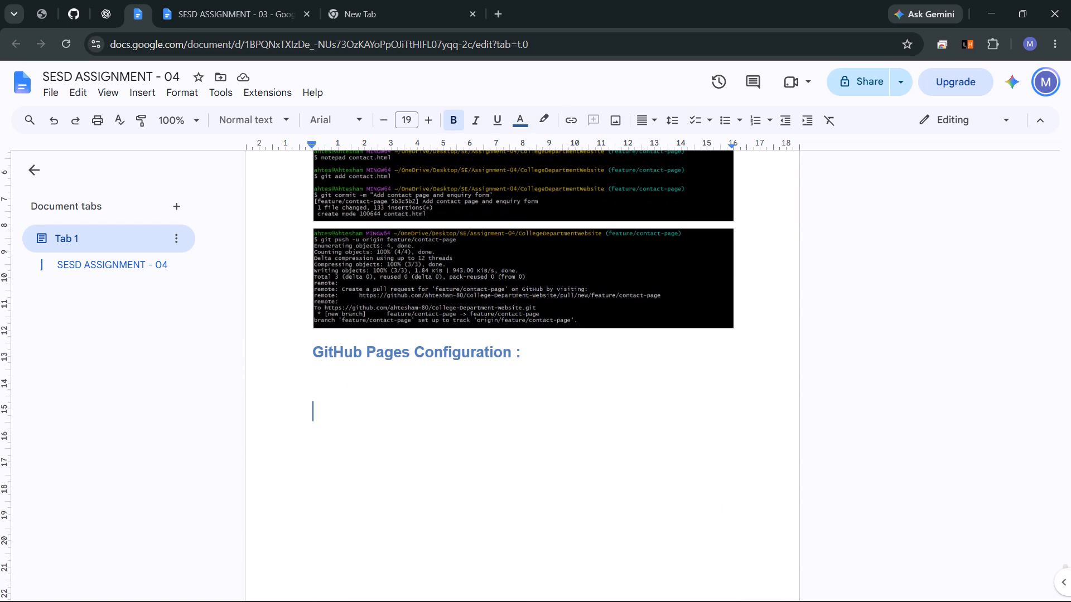
{"action": "left_click", "coordinate": [320, 381]}
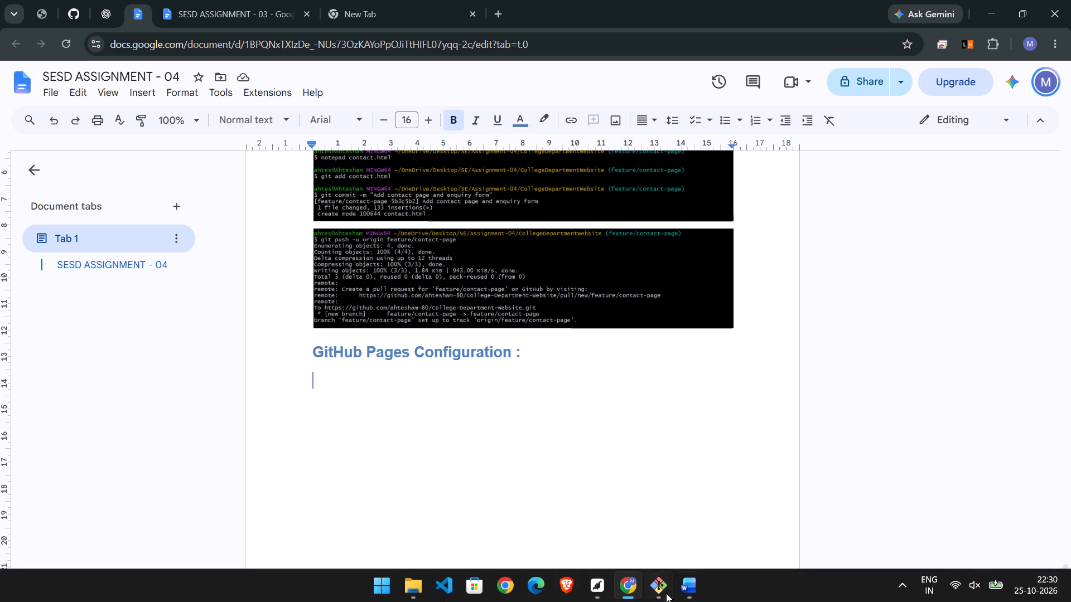
Switch to the Lab 4 report in Word and examine its Deployed file section and the preceding terminal screenshots.
{"action": "left_click", "coordinate": [698, 588]}
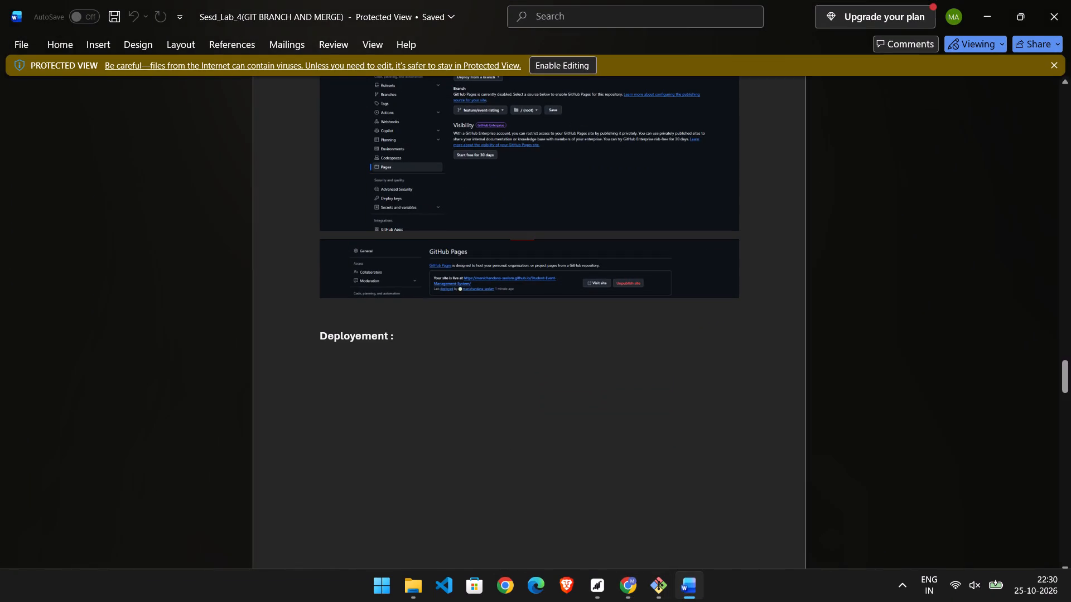
{"action": "scroll", "coordinate": [688, 448], "scroll_direction": "down", "scroll_amount": 11}
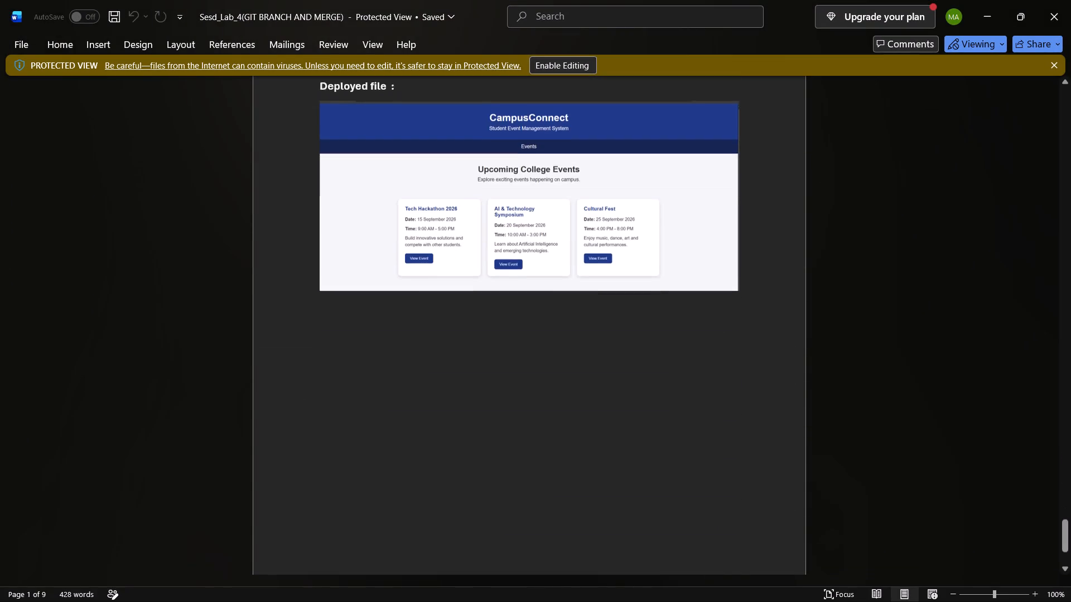
{"action": "scroll", "coordinate": [688, 448], "scroll_direction": "up", "scroll_amount": 4}
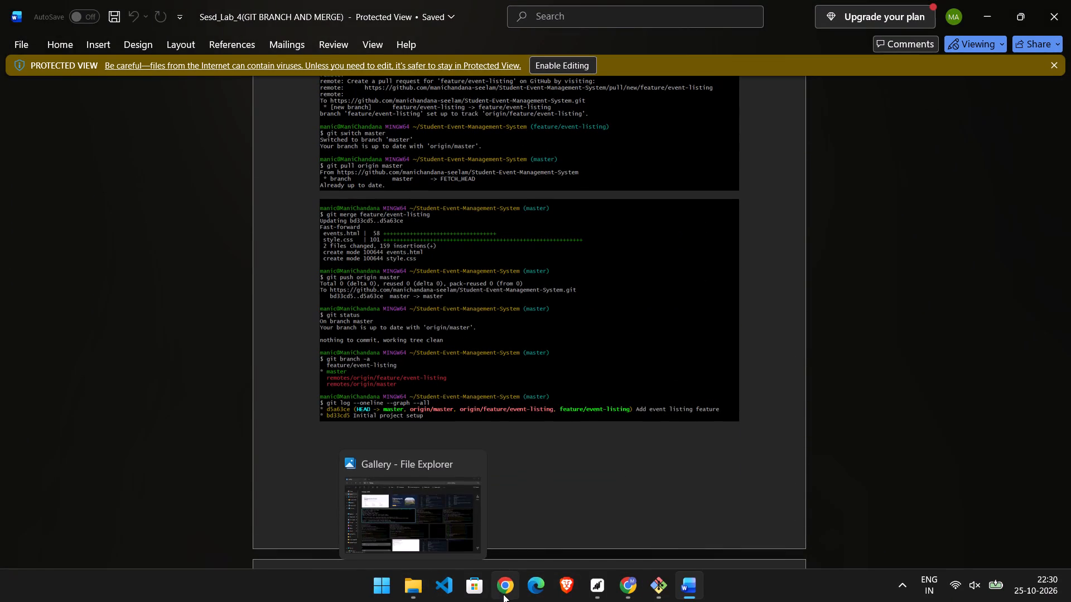
{"action": "left_click", "coordinate": [505, 592]}
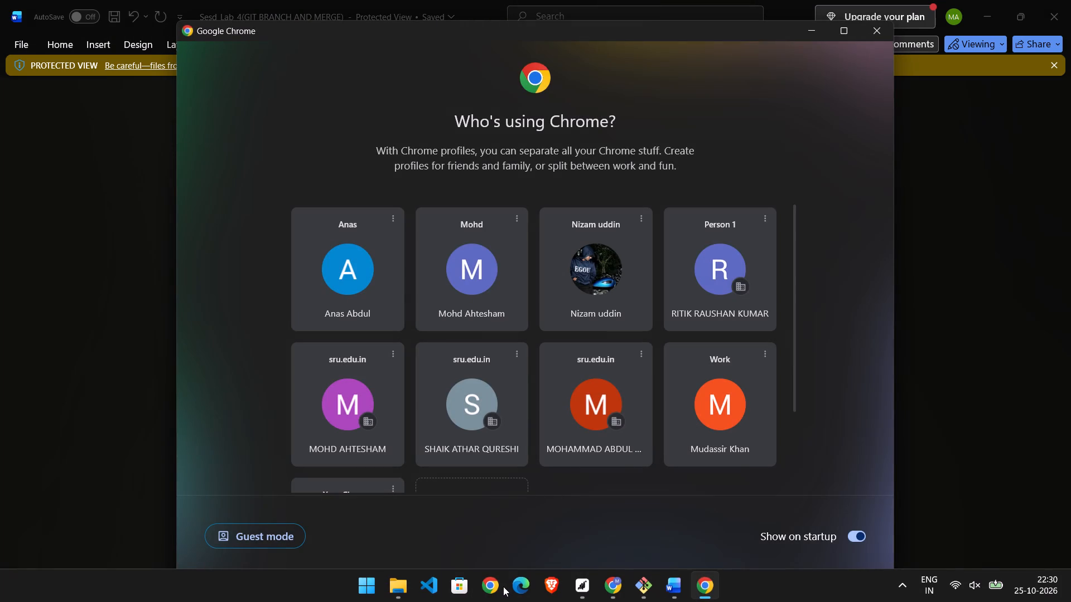
{"action": "scroll", "coordinate": [601, 453], "scroll_direction": "down", "scroll_amount": 1}
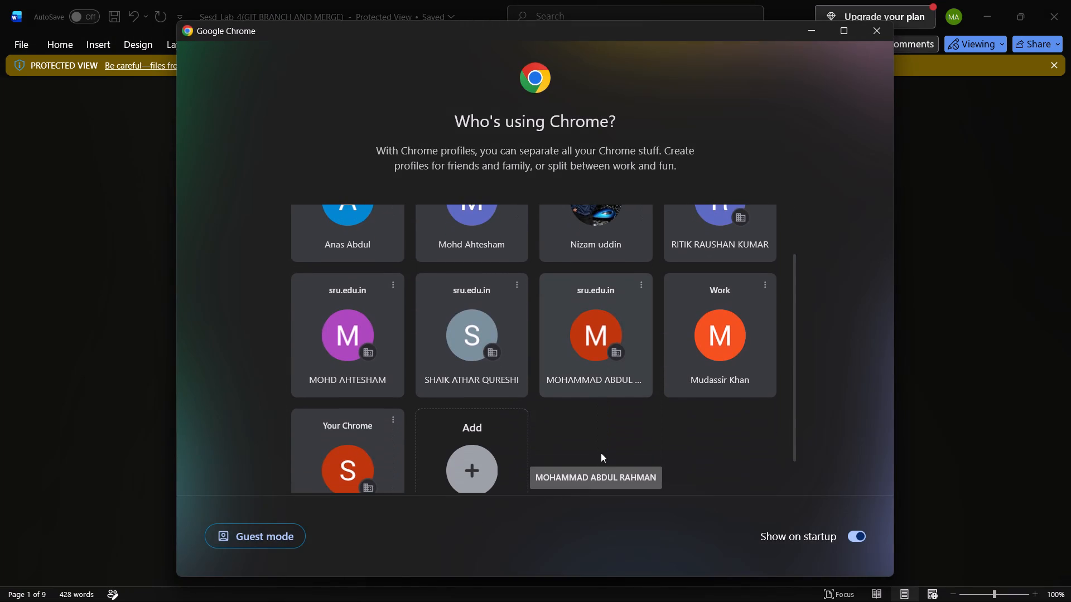
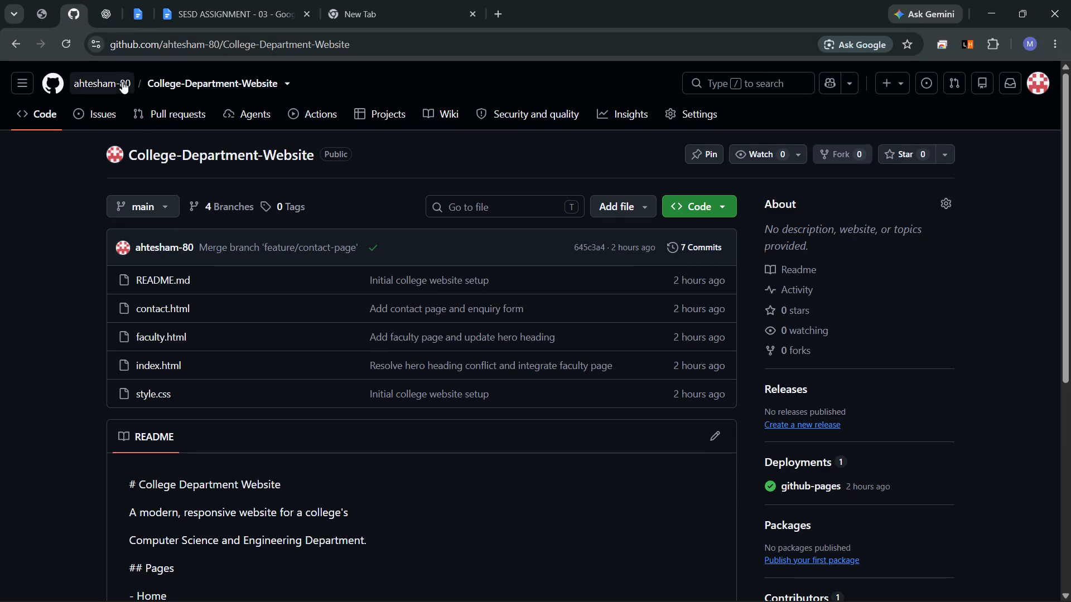
In Chrome, go back from the College-Department-Website repository's main page through its previously visited GitHub Pages settings.
{"action": "left_click", "coordinate": [23, 42]}
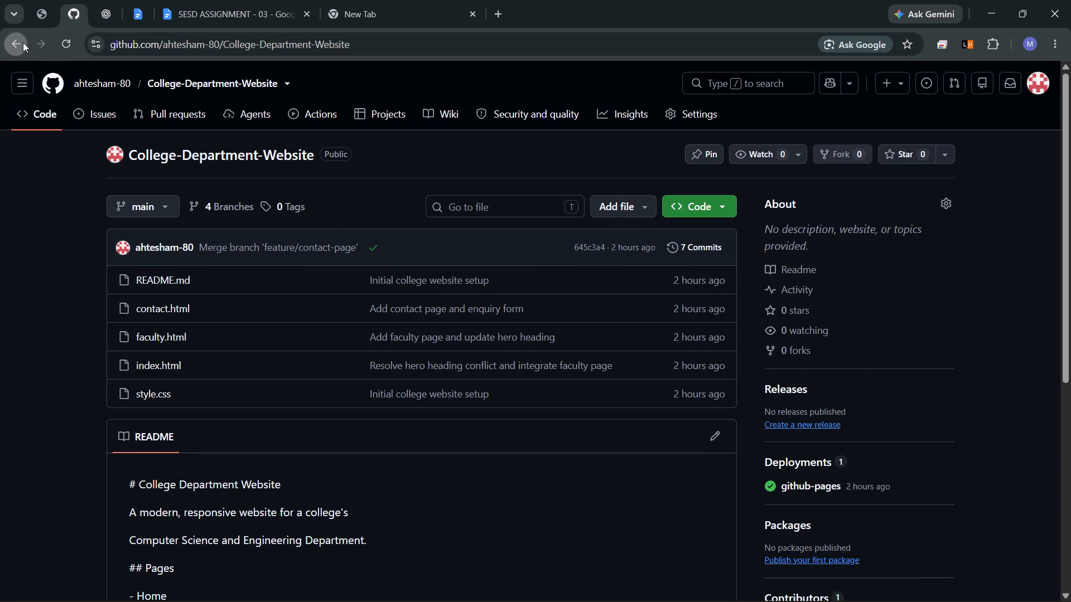
{"action": "left_click", "coordinate": [23, 42]}
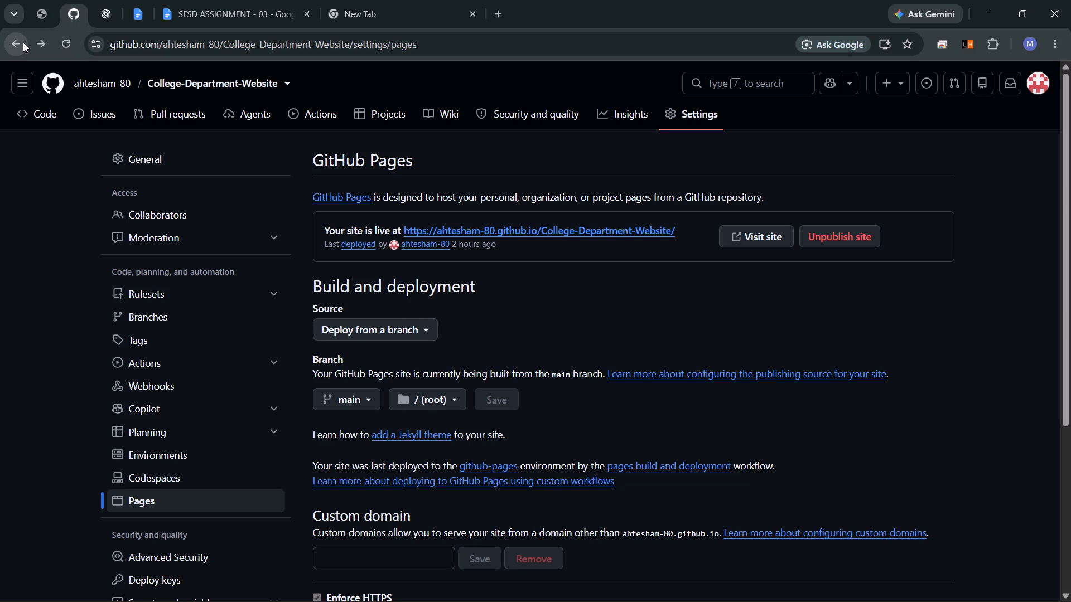
{"action": "left_click", "coordinate": [23, 42]}
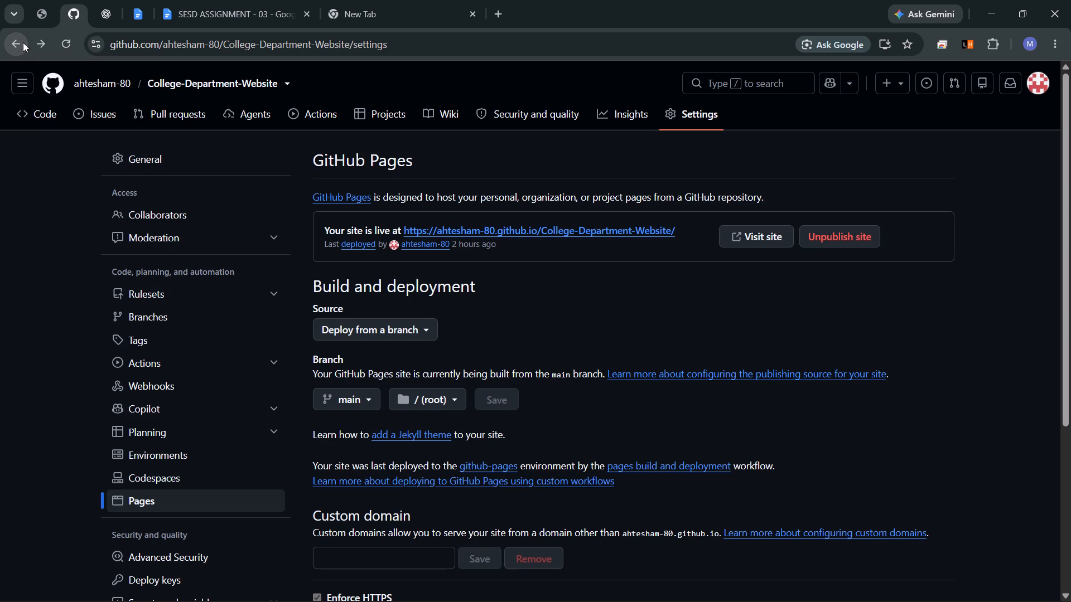
Return to GitHub's new repository form and enter CollegeDepartmentWebsite as the repository name.
{"action": "left_click", "coordinate": [23, 42]}
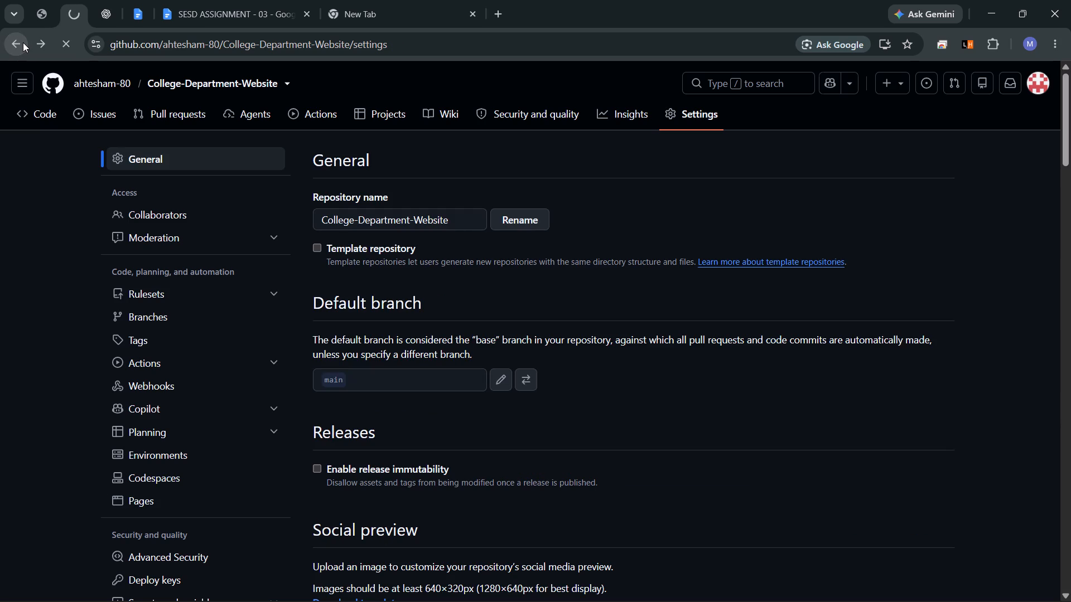
{"action": "left_click", "coordinate": [23, 42]}
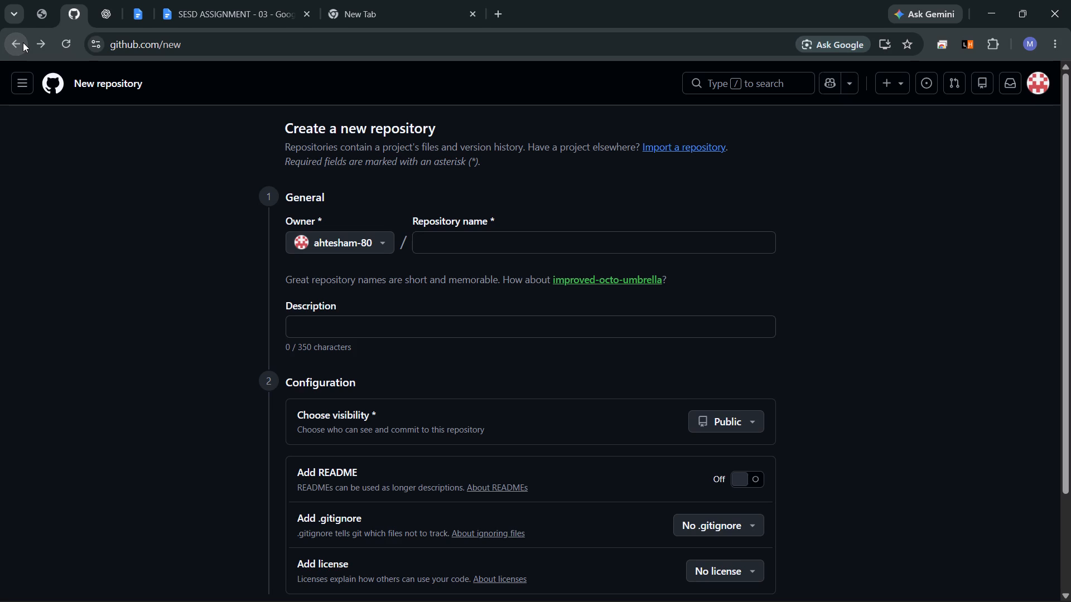
{"action": "left_click", "coordinate": [534, 246]}
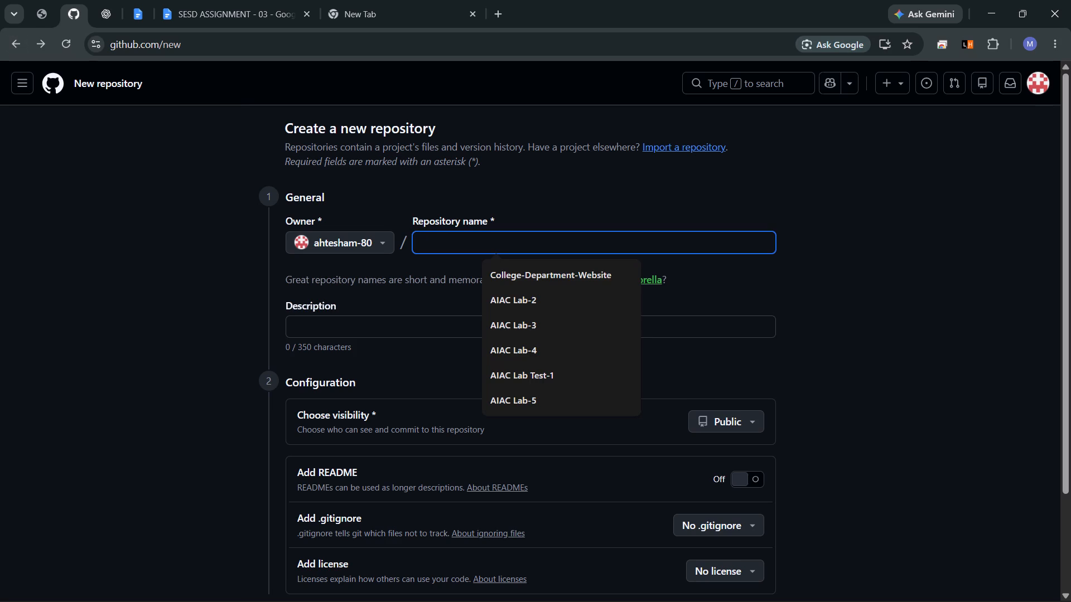
{"action": "left_click", "coordinate": [534, 269]}
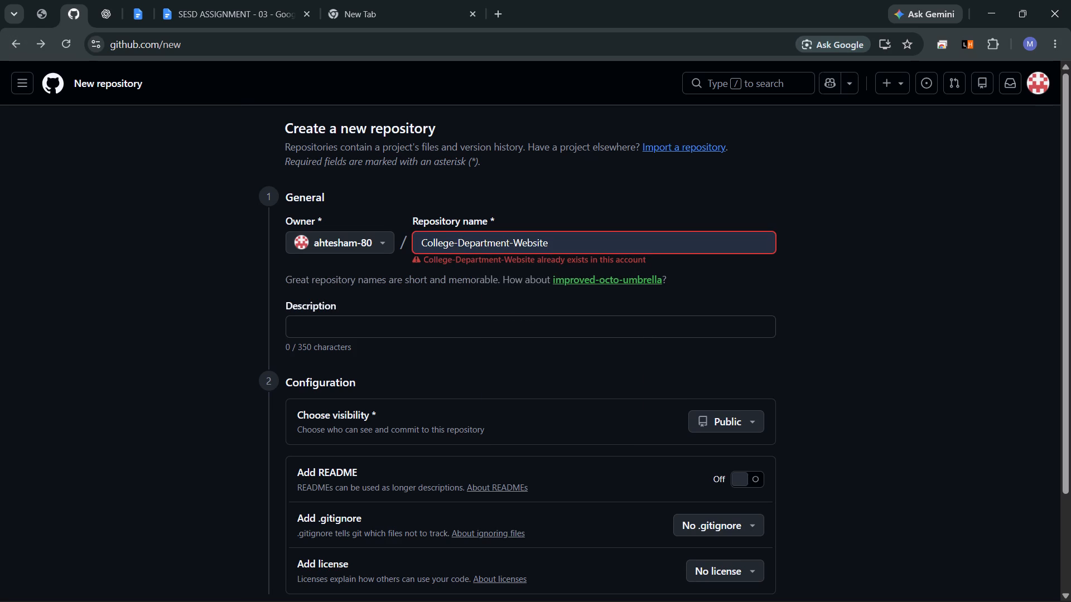
{"action": "left_click", "coordinate": [517, 244]}
{"action": "key", "text": "BackSpace"}
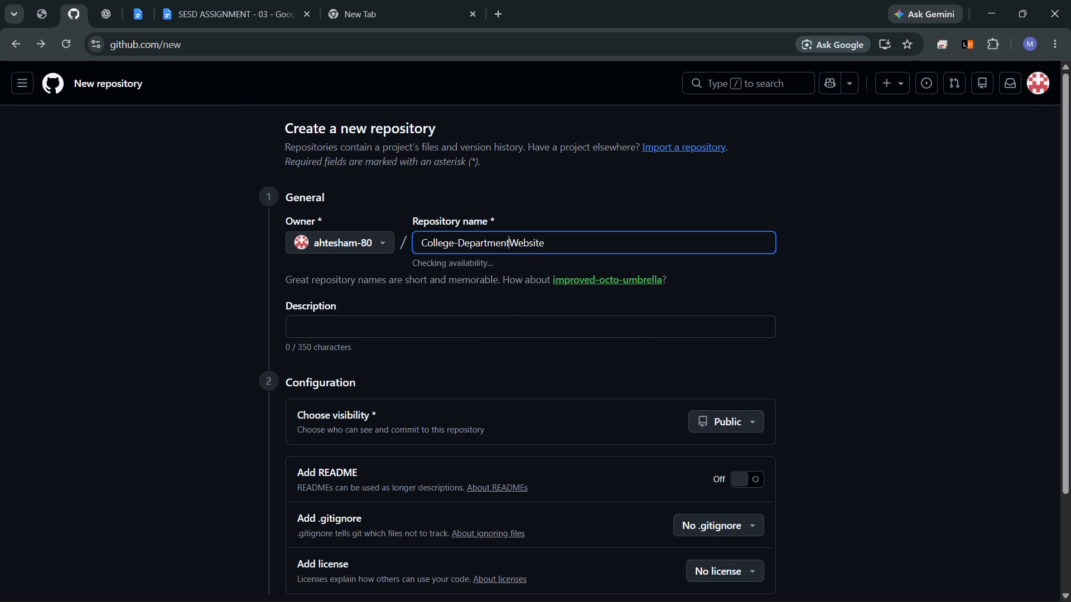
{"action": "left_click", "coordinate": [459, 245]}
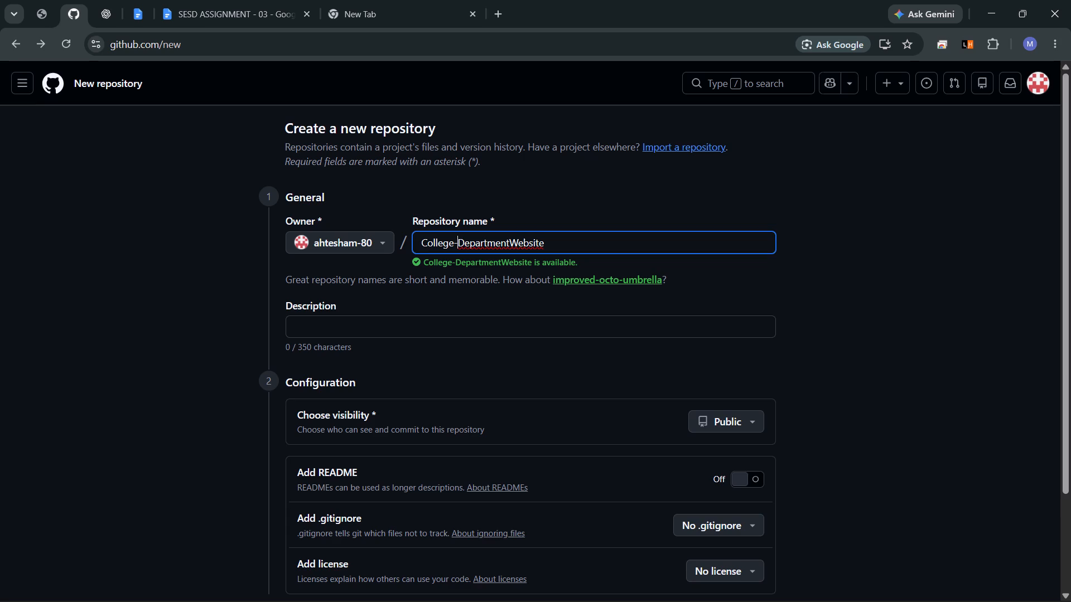
{"action": "key", "text": "BackSpace"}
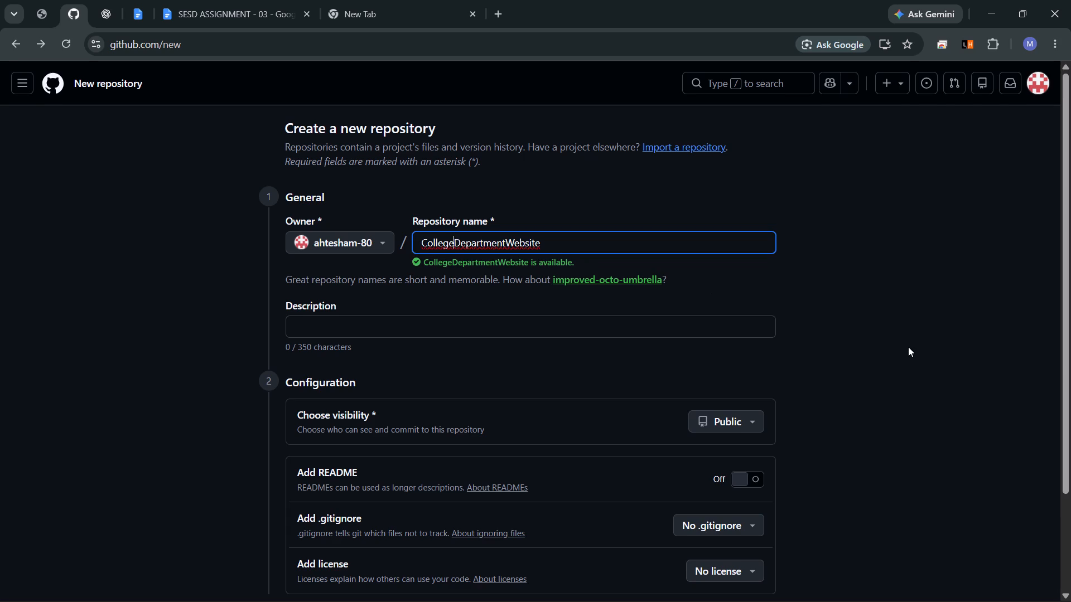
Capture a screenshot of the filled-in Create a new repository form down to its Create repository option, and dismiss the snip preview.
{"action": "scroll", "coordinate": [908, 347], "scroll_direction": "down", "scroll_amount": 1}
{"action": "left_click", "coordinate": [866, 404]}
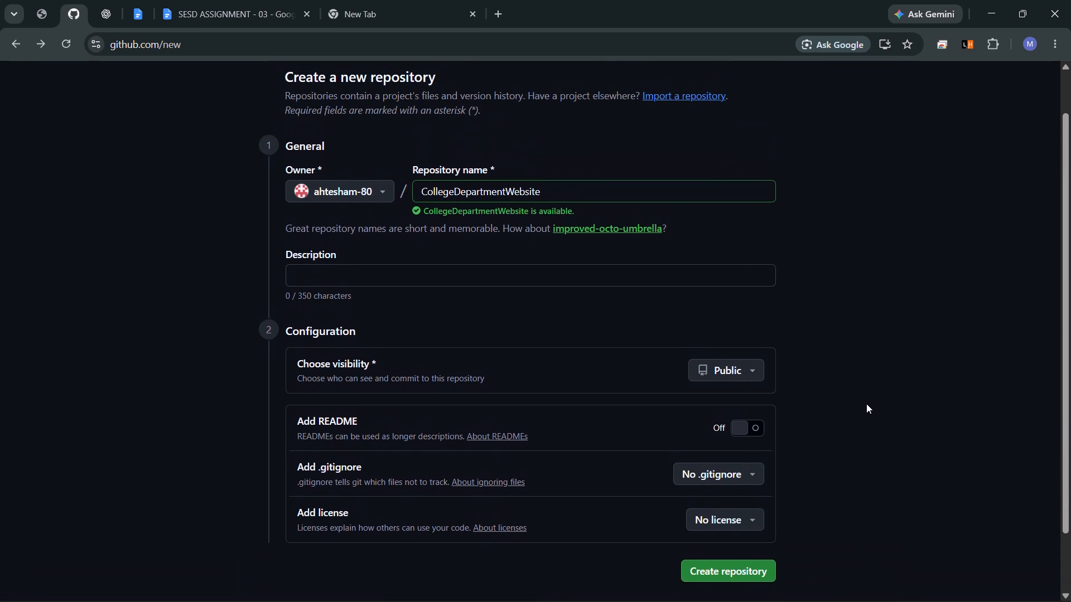
{"action": "scroll", "coordinate": [866, 404], "scroll_direction": "down", "scroll_amount": 1}
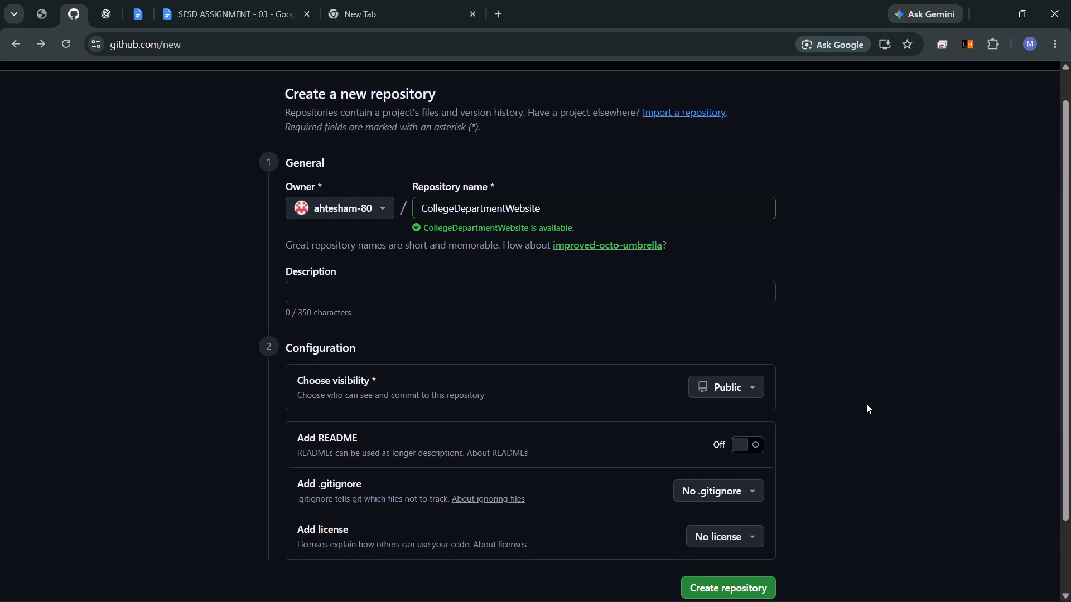
{"action": "scroll", "coordinate": [866, 404], "scroll_direction": "down", "scroll_amount": 1}
{"action": "key", "text": "Print"}
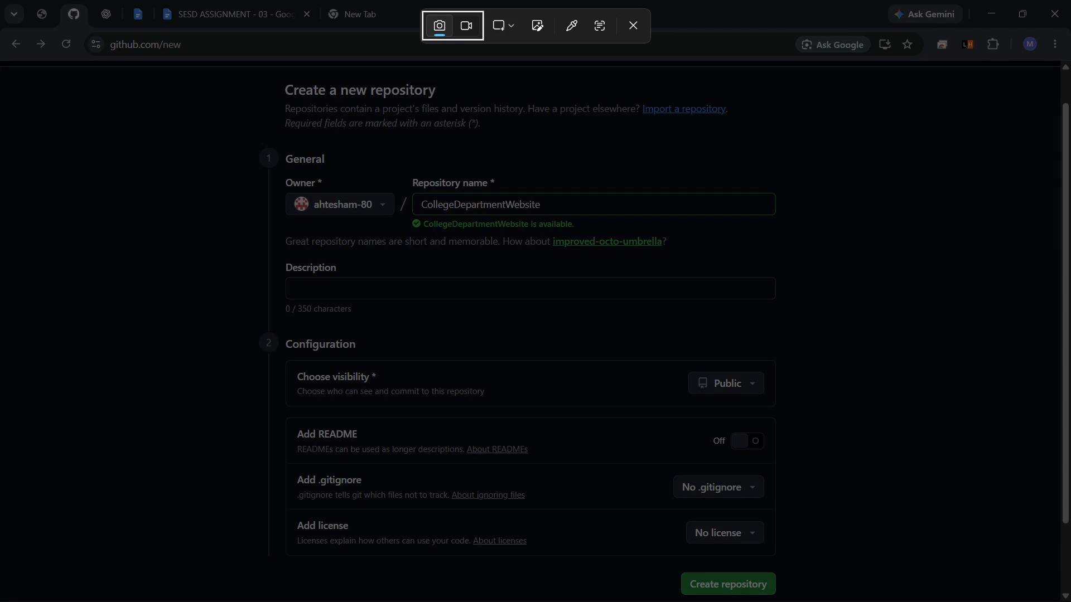
{"action": "left_click_drag", "start_coordinate": [1, 69], "coordinate": [694, 415]}
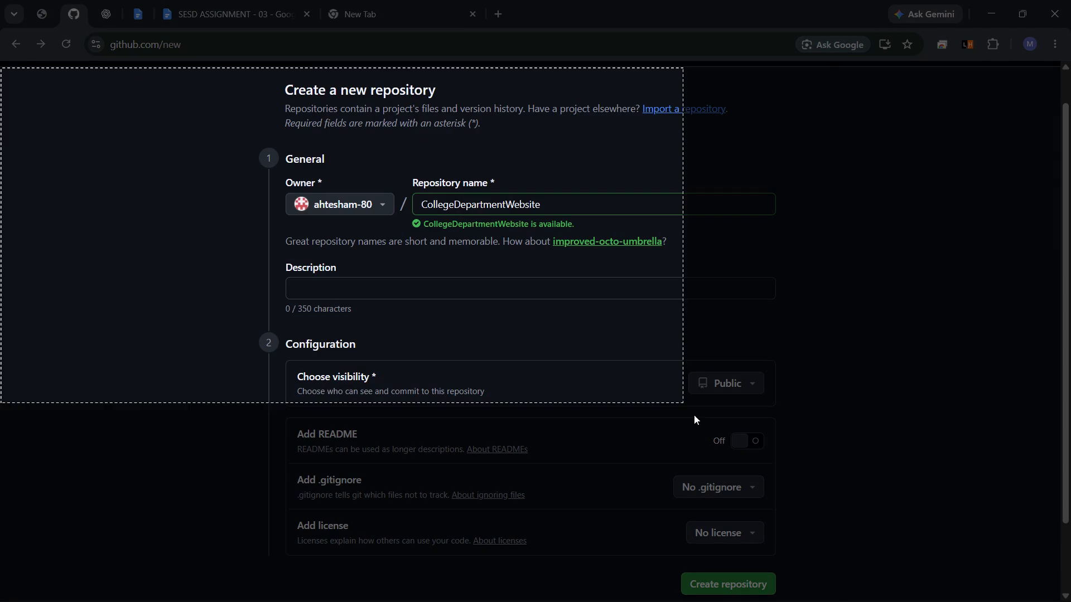
{"action": "left_click_drag", "start_coordinate": [694, 415], "coordinate": [1070, 601]}
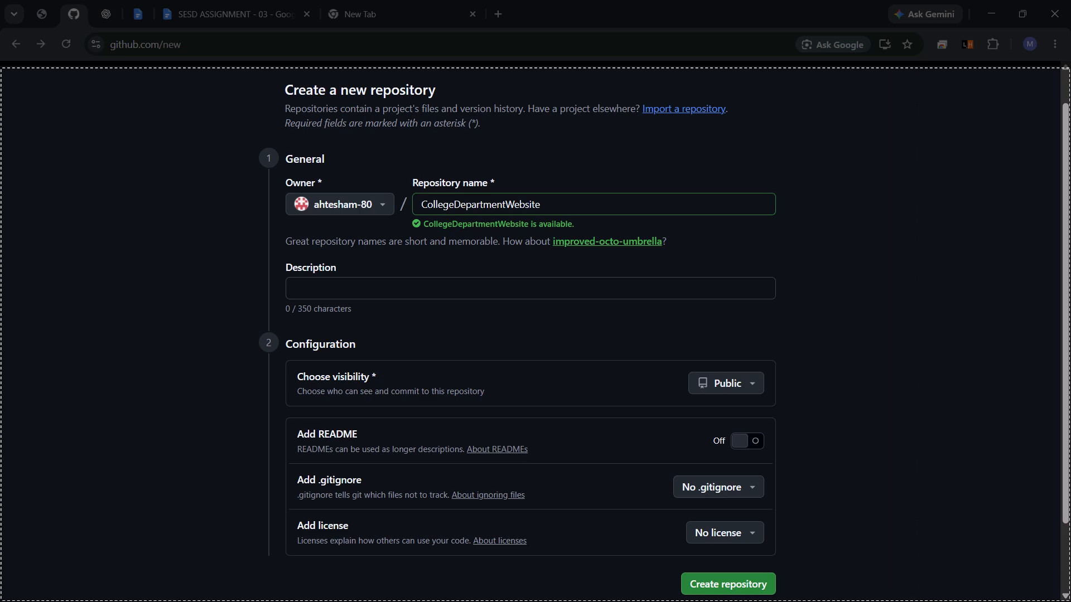
{"action": "left_click_drag", "start_coordinate": [1070, 601], "coordinate": [1070, 599]}
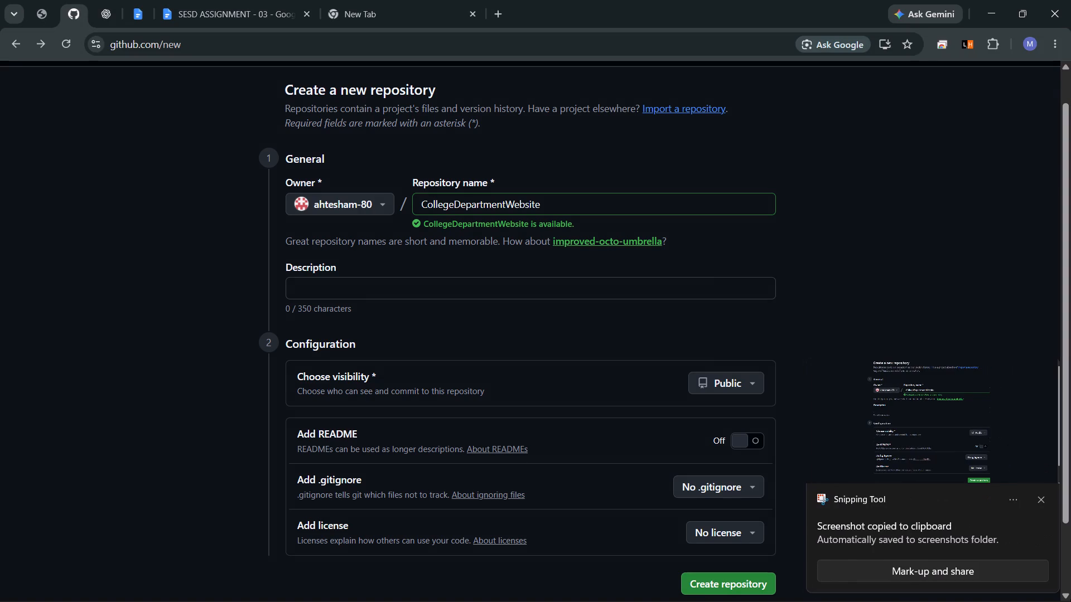
{"action": "left_click", "coordinate": [1024, 475]}
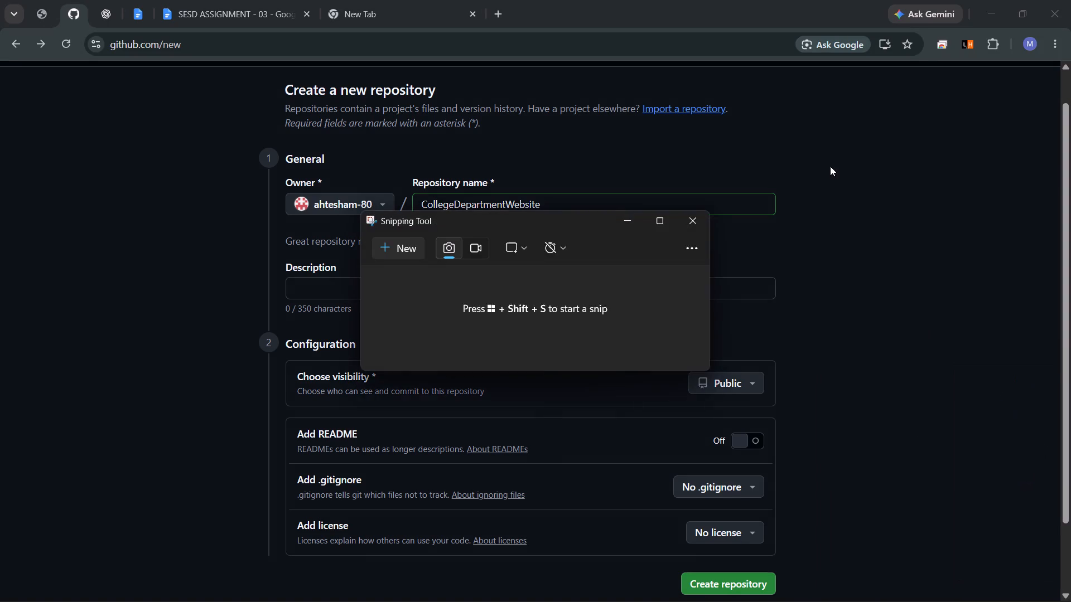
{"action": "left_click", "coordinate": [944, 248]}
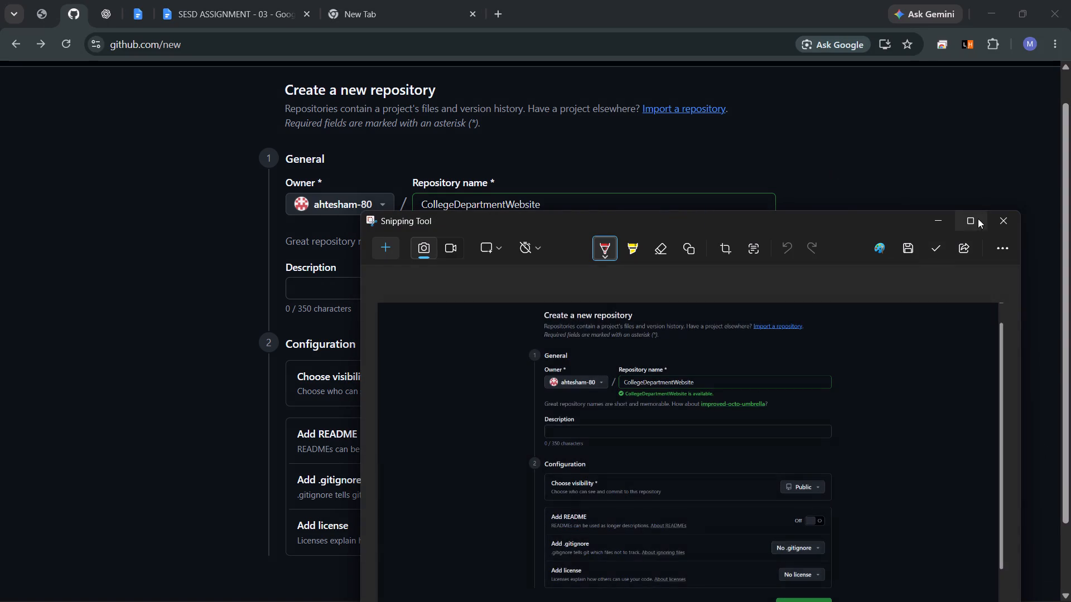
{"action": "left_click", "coordinate": [992, 217]}
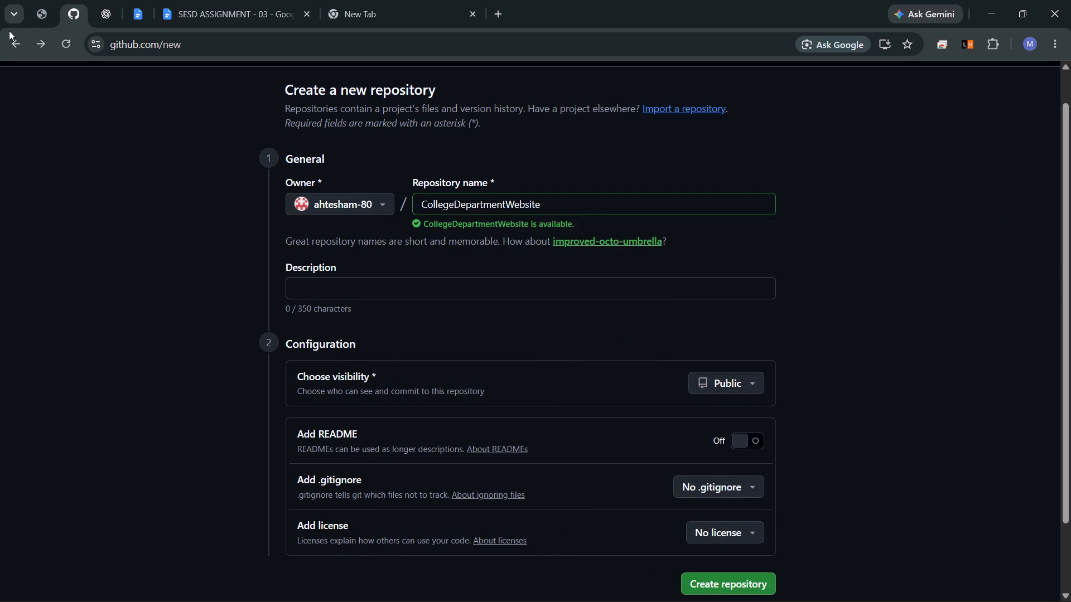
Go to the College-Department-Website repository's Code page and capture a screenshot of the whole page area.
{"action": "left_click", "coordinate": [36, 38]}
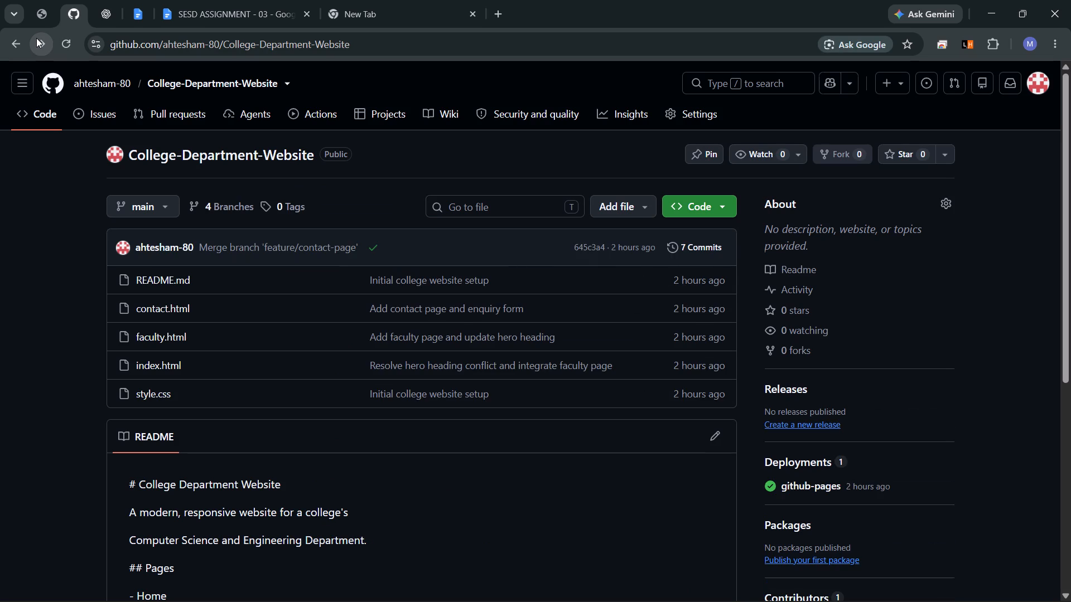
{"action": "left_click", "coordinate": [36, 38]}
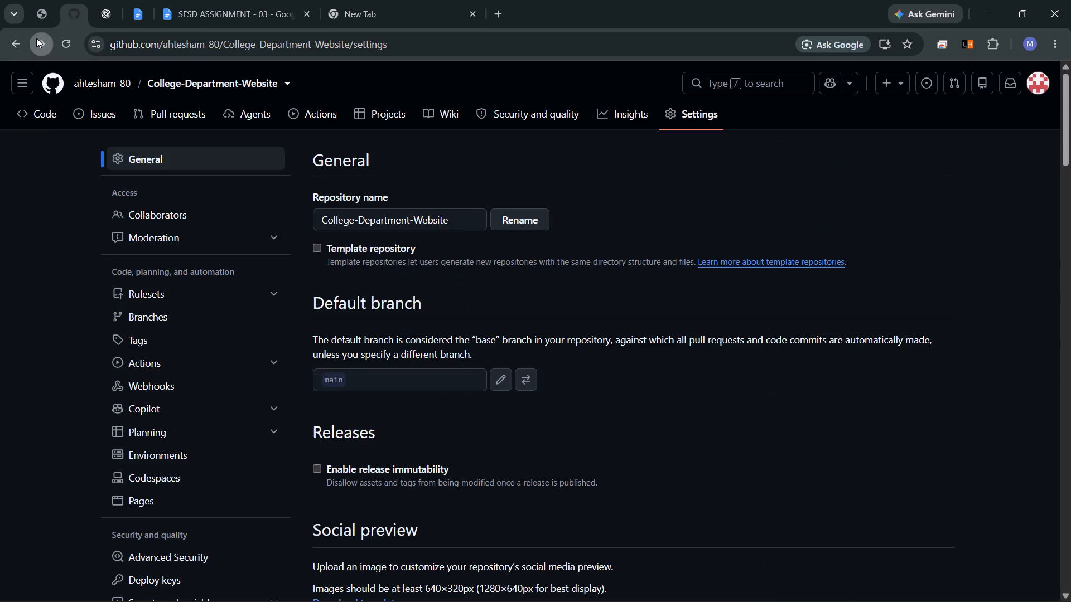
{"action": "left_click", "coordinate": [9, 40]}
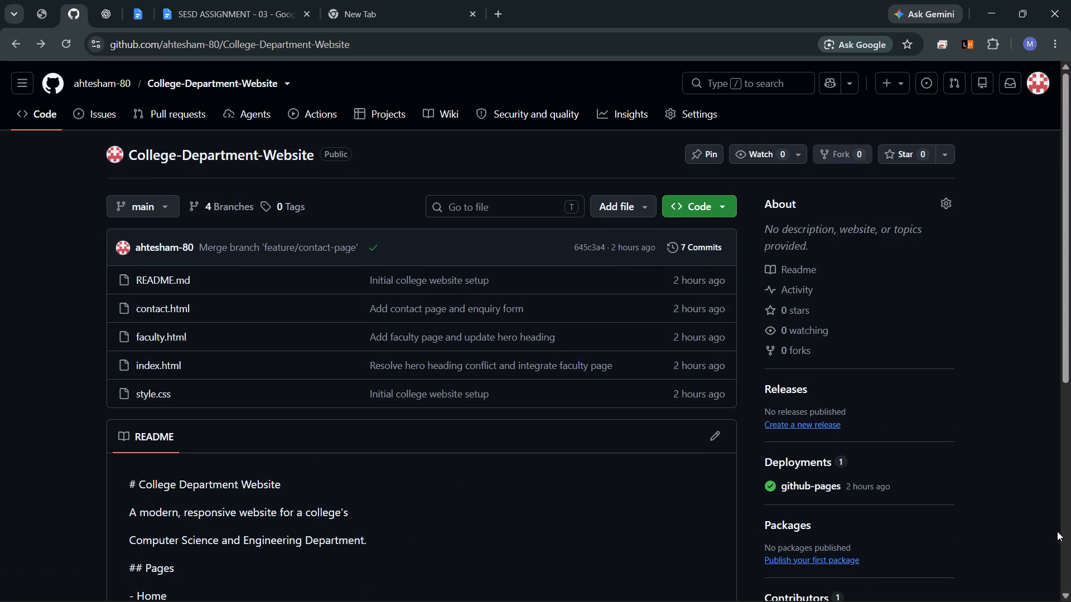
{"action": "key", "text": "Print"}
{"action": "left_click_drag", "start_coordinate": [1, 60], "coordinate": [989, 518]}
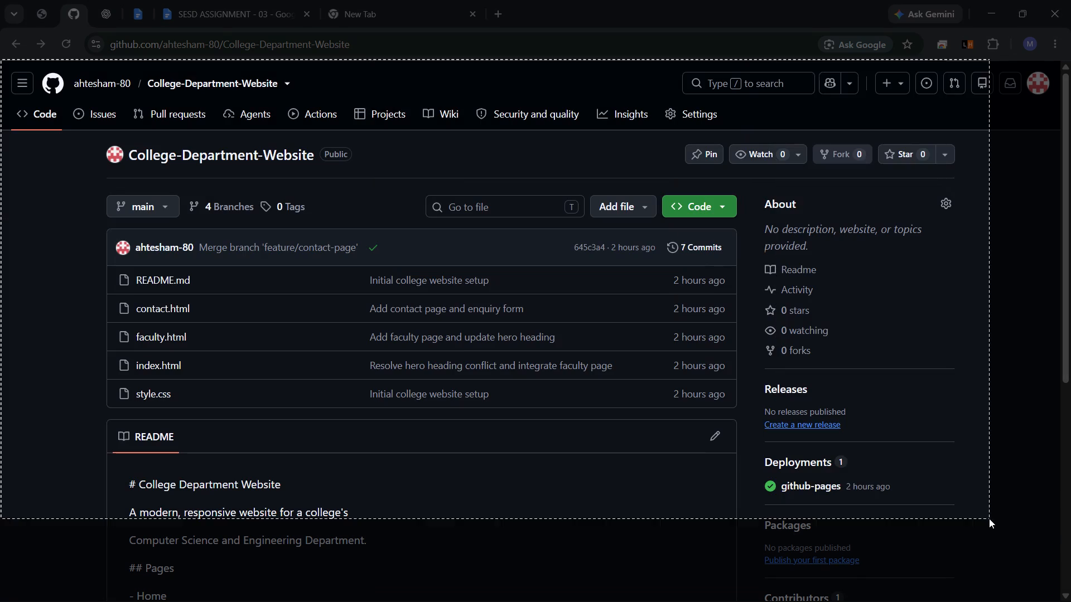
{"action": "left_click_drag", "start_coordinate": [989, 518], "coordinate": [1067, 601]}
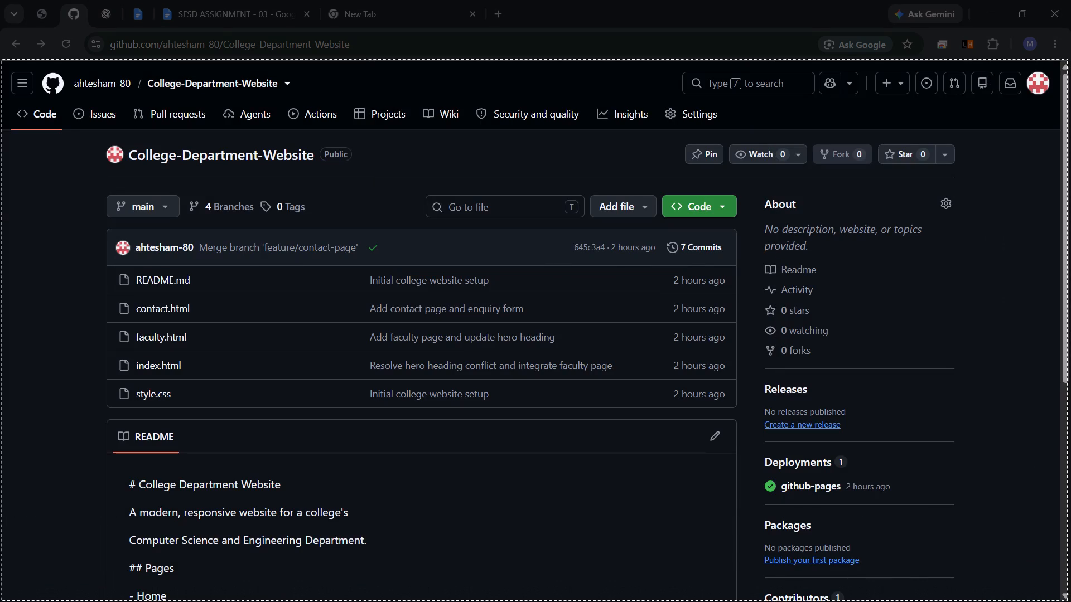
{"action": "left_click_drag", "start_coordinate": [1067, 601], "coordinate": [1070, 601]}
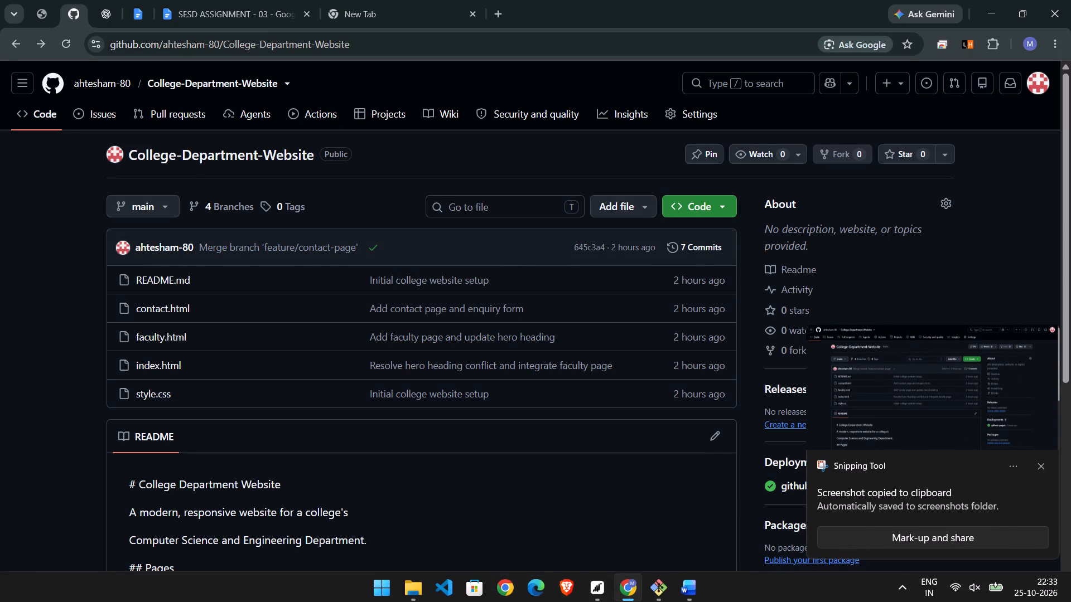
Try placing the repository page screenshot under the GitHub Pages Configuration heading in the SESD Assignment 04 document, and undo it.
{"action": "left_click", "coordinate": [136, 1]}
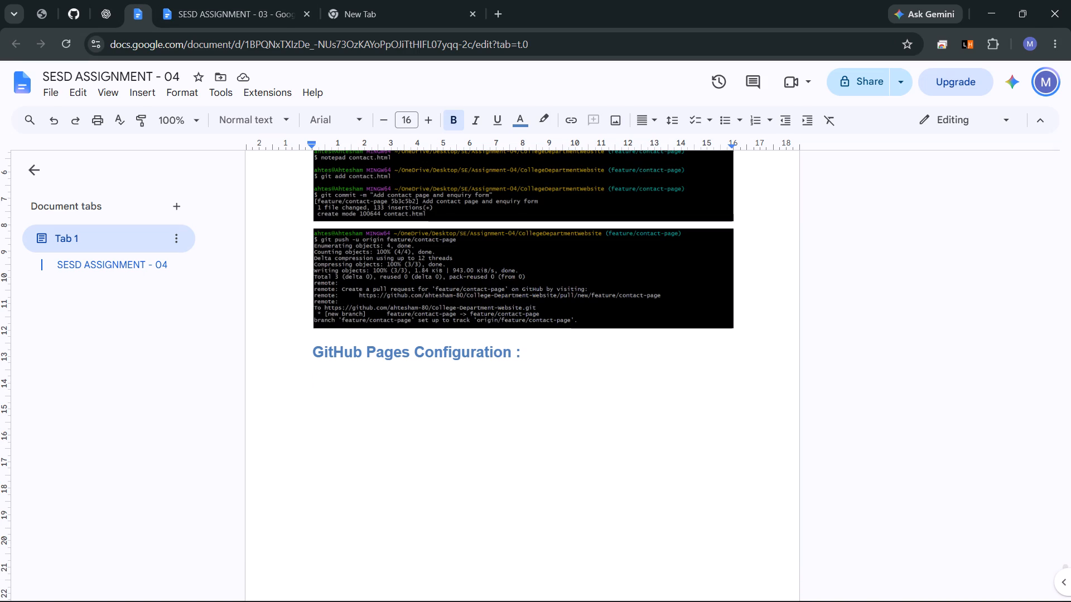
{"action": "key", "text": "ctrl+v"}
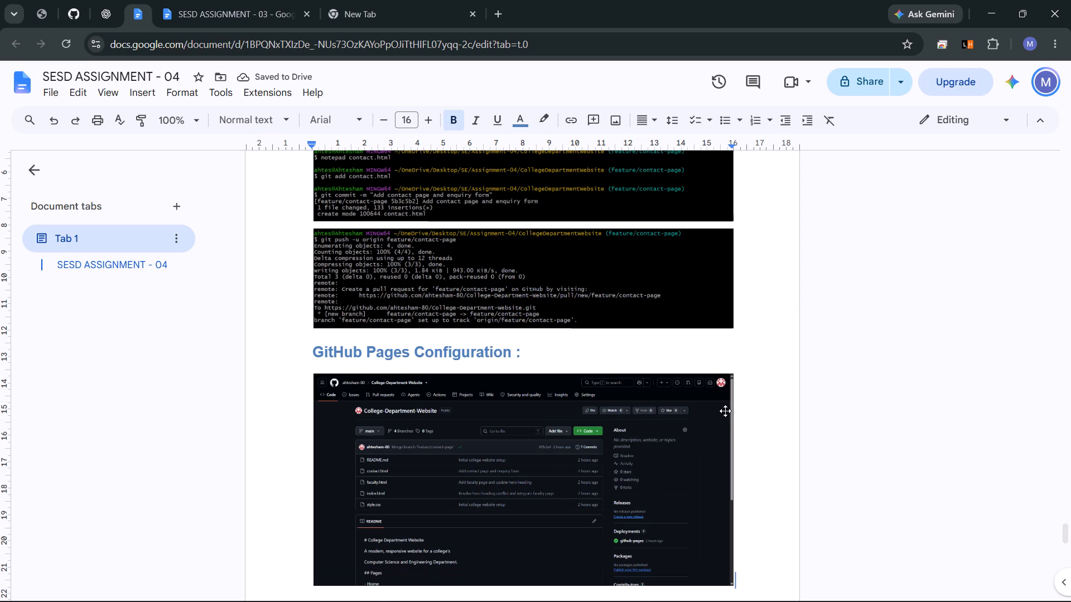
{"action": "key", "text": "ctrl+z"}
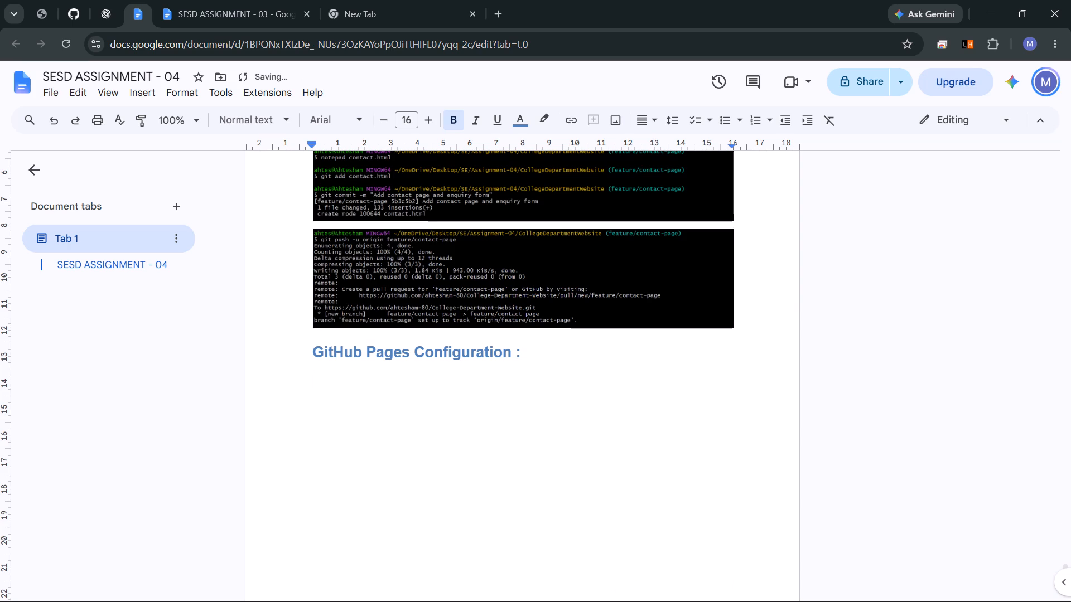
Copy the Create a new repository screenshot from the File Explorer Gallery and paste it under the GitHub Pages Configuration heading, adding a line below.
{"action": "left_click", "coordinate": [414, 601]}
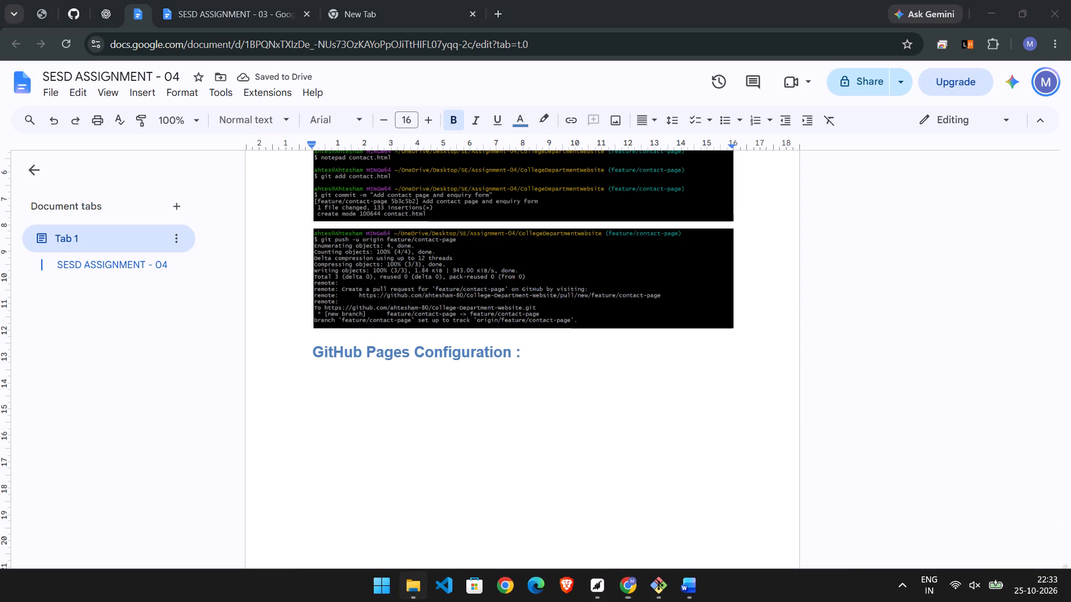
{"action": "scroll", "coordinate": [409, 190], "scroll_direction": "up", "scroll_amount": 7}
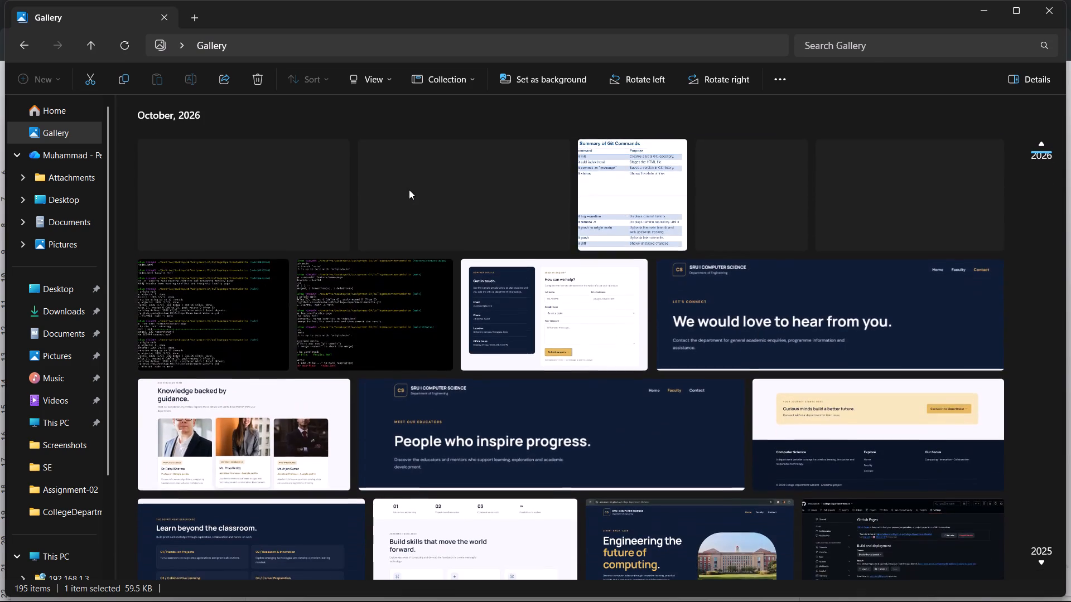
{"action": "left_click", "coordinate": [409, 190]}
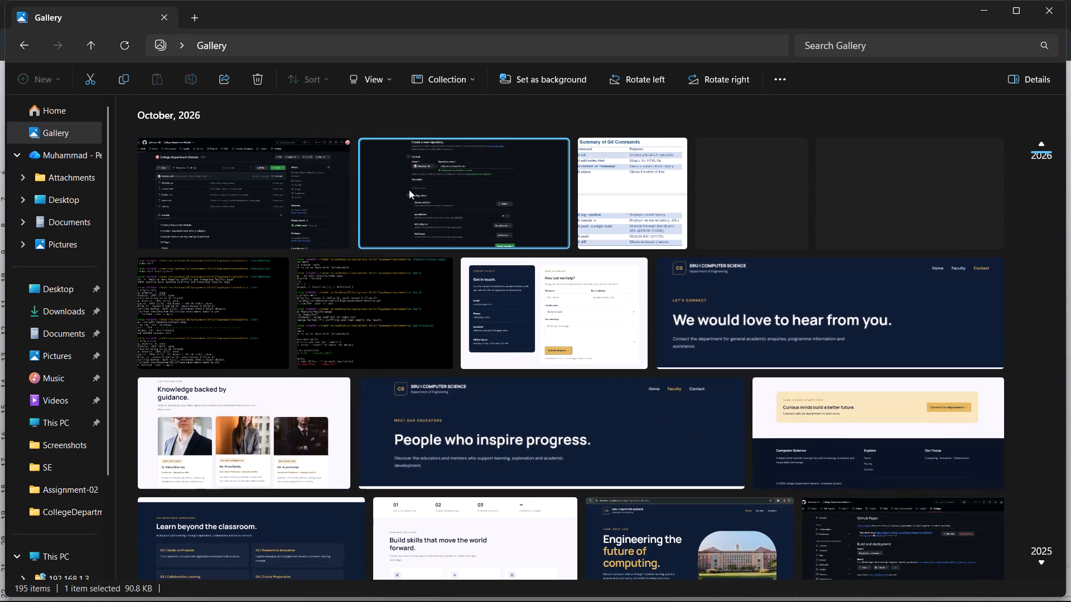
{"action": "left_click", "coordinate": [126, 76]}
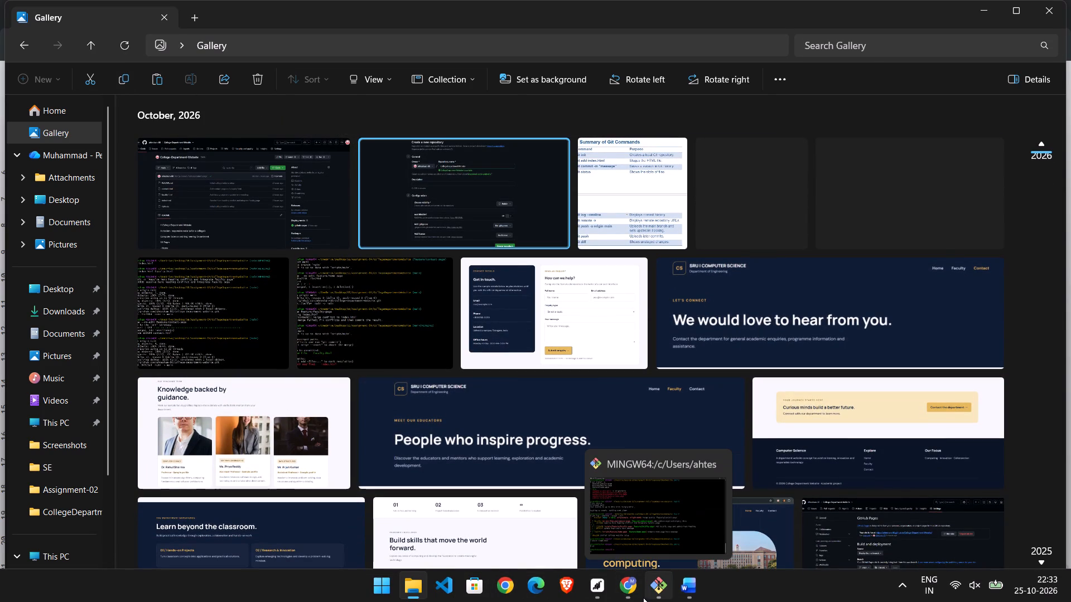
{"action": "left_click", "coordinate": [627, 588]}
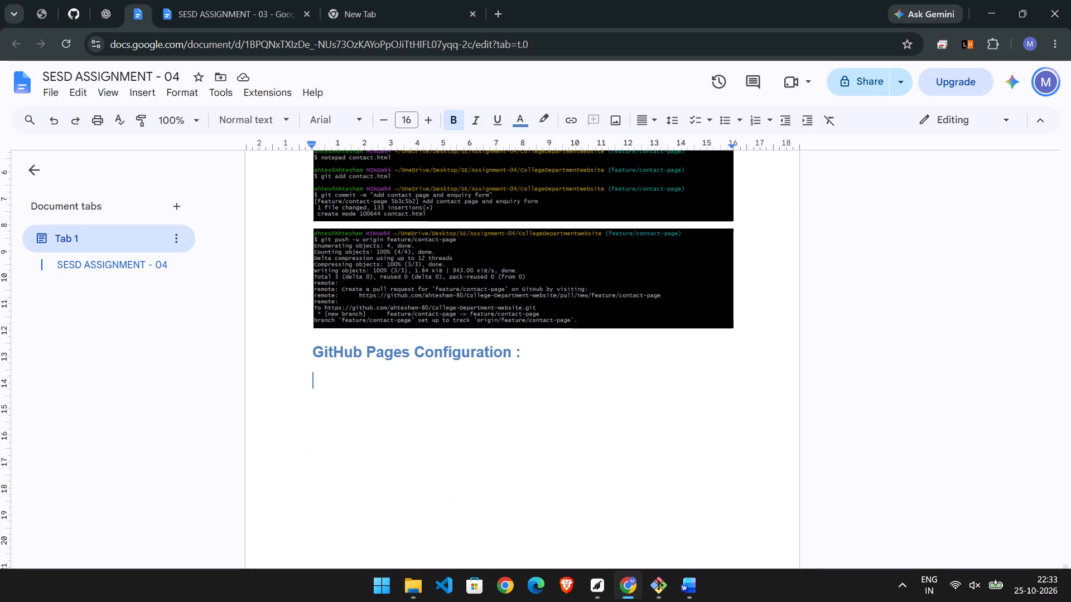
{"action": "key", "text": "ctrl+v"}
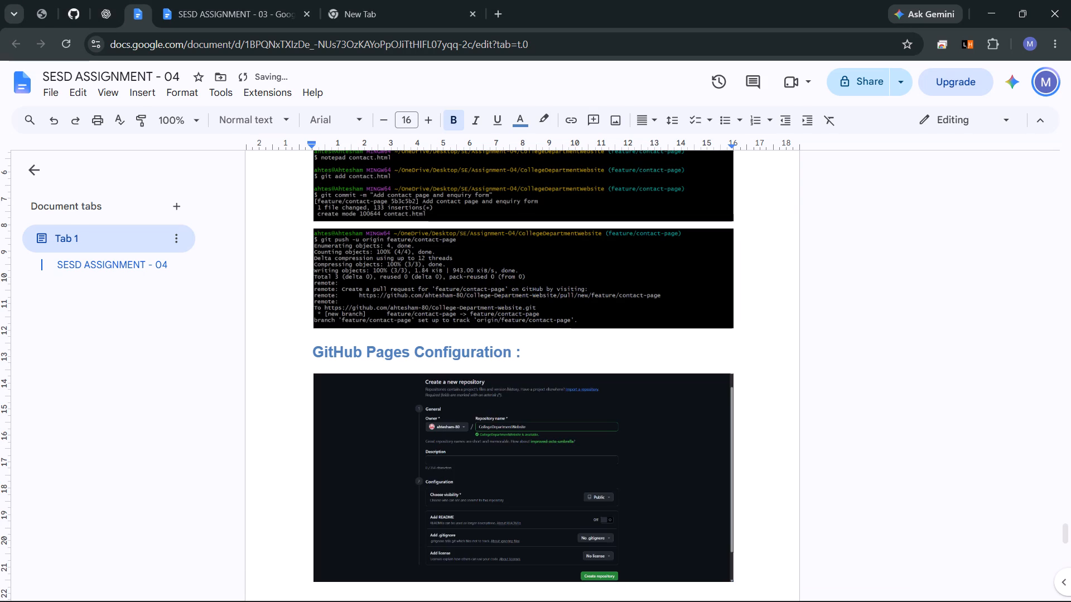
{"action": "key", "text": "Return"}
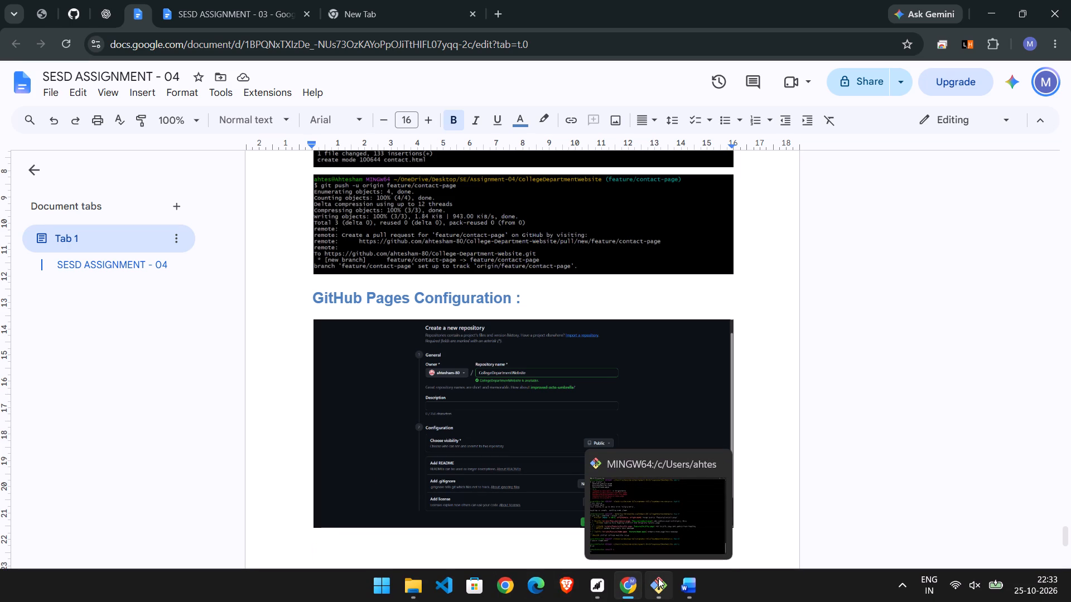
Switch to the Lab 4 report in Word and examine its GitHub Pages settings screenshot and the early repository setup steps.
{"action": "left_click", "coordinate": [690, 592]}
{"action": "scroll", "coordinate": [667, 429], "scroll_direction": "up", "scroll_amount": 5}
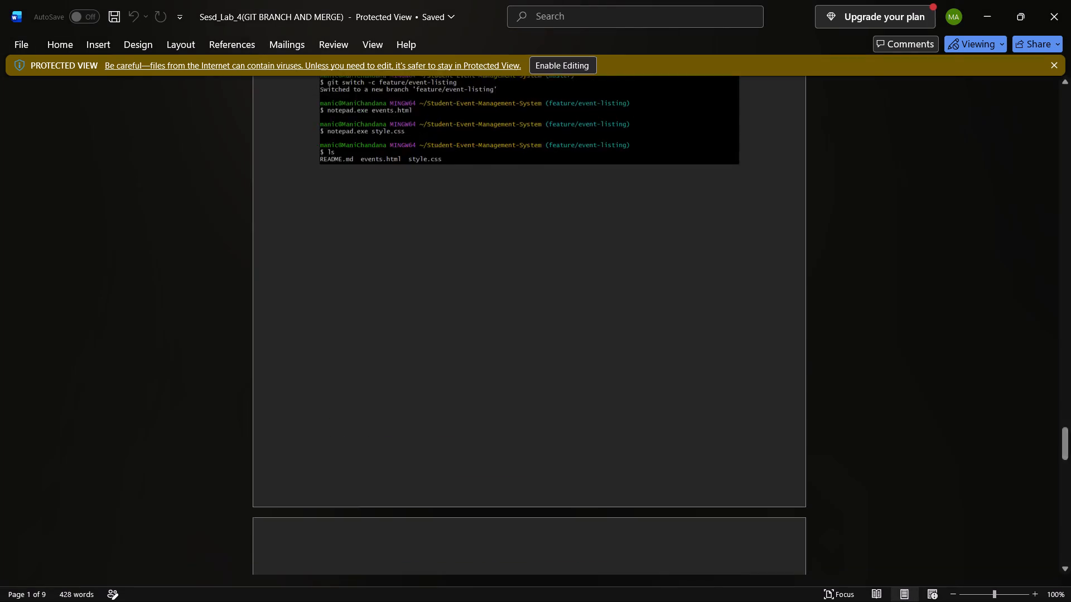
{"action": "scroll", "coordinate": [667, 429], "scroll_direction": "up", "scroll_amount": 9}
{"action": "scroll", "coordinate": [667, 429], "scroll_direction": "down", "scroll_amount": 2}
{"action": "scroll", "coordinate": [667, 429], "scroll_direction": "up", "scroll_amount": 1}
{"action": "scroll", "coordinate": [667, 429], "scroll_direction": "down", "scroll_amount": 1}
{"action": "scroll", "coordinate": [667, 429], "scroll_direction": "up", "scroll_amount": 2}
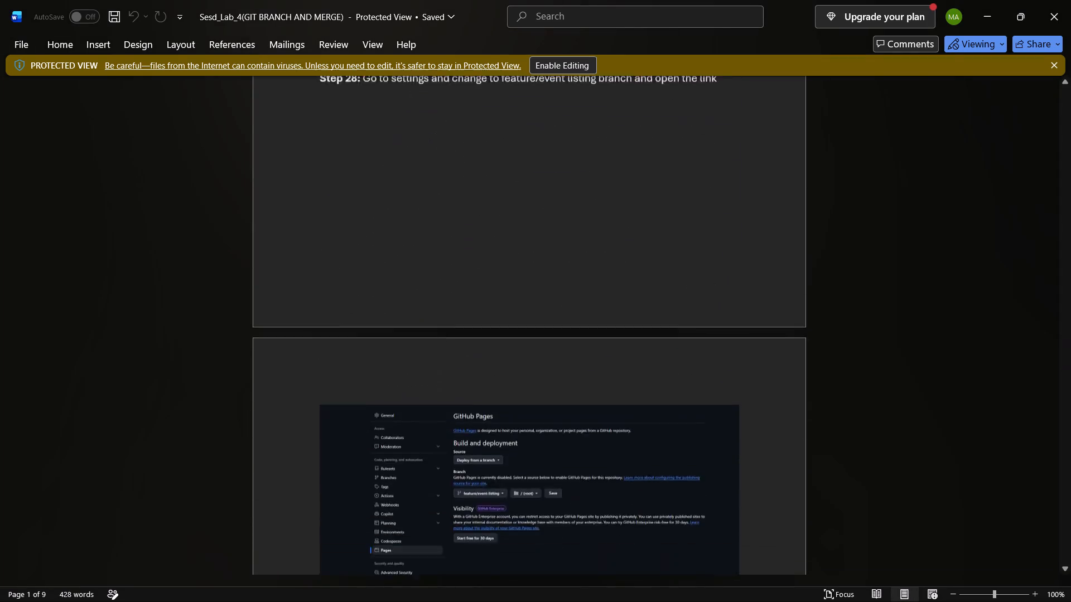
{"action": "scroll", "coordinate": [667, 429], "scroll_direction": "up", "scroll_amount": 6}
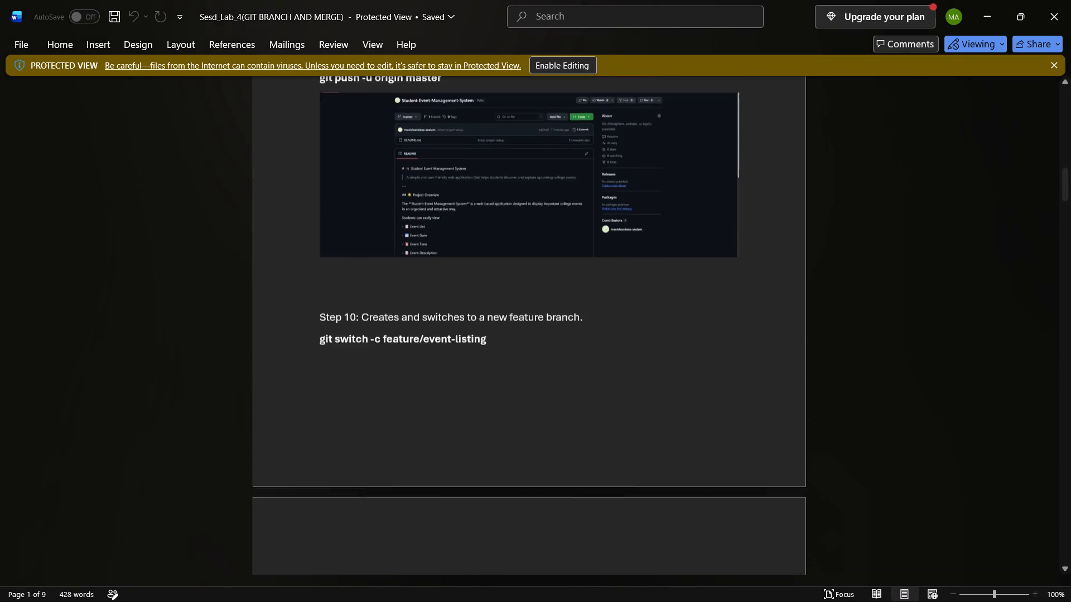
{"action": "scroll", "coordinate": [667, 429], "scroll_direction": "up", "scroll_amount": 5}
{"action": "scroll", "coordinate": [667, 429], "scroll_direction": "down", "scroll_amount": 1}
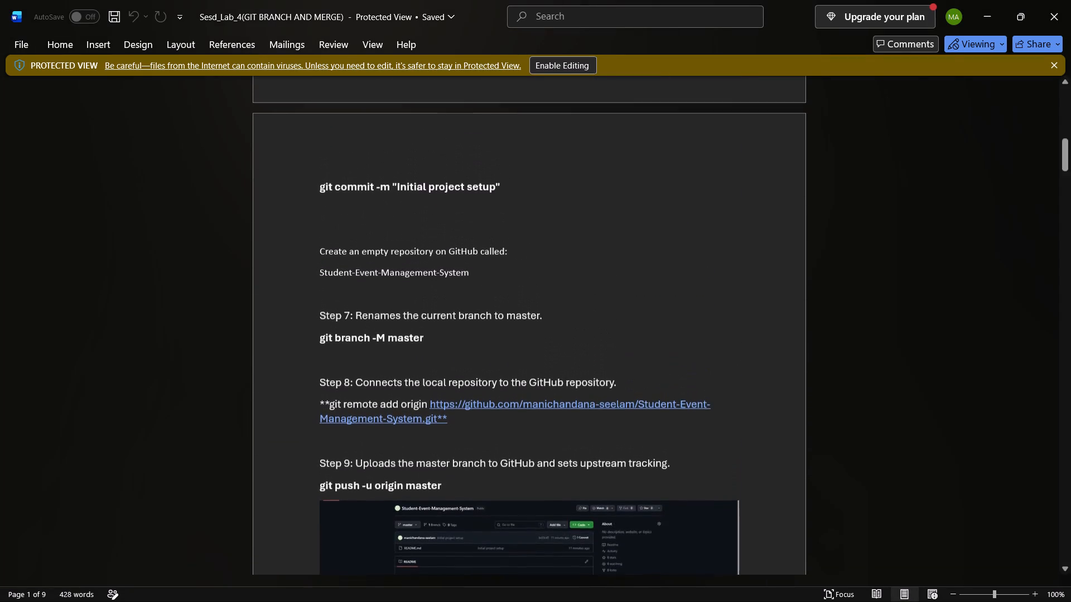
{"action": "scroll", "coordinate": [667, 429], "scroll_direction": "down", "scroll_amount": 1}
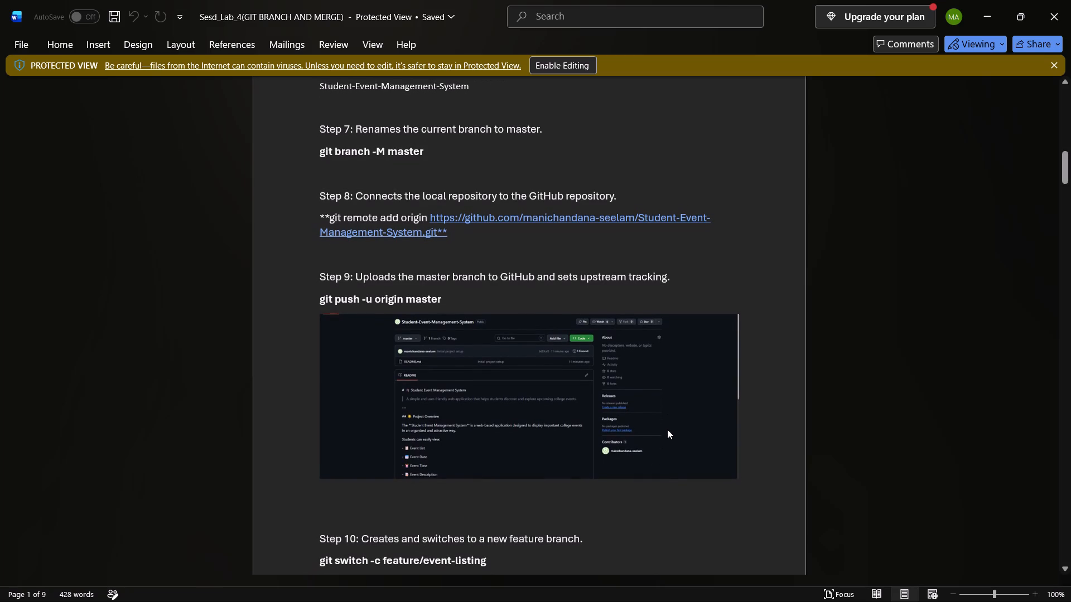
{"action": "scroll", "coordinate": [667, 429], "scroll_direction": "up", "scroll_amount": 10}
{"action": "scroll", "coordinate": [667, 429], "scroll_direction": "down", "scroll_amount": 1}
{"action": "scroll", "coordinate": [667, 429], "scroll_direction": "up", "scroll_amount": 1}
{"action": "scroll", "coordinate": [667, 429], "scroll_direction": "down", "scroll_amount": 1}
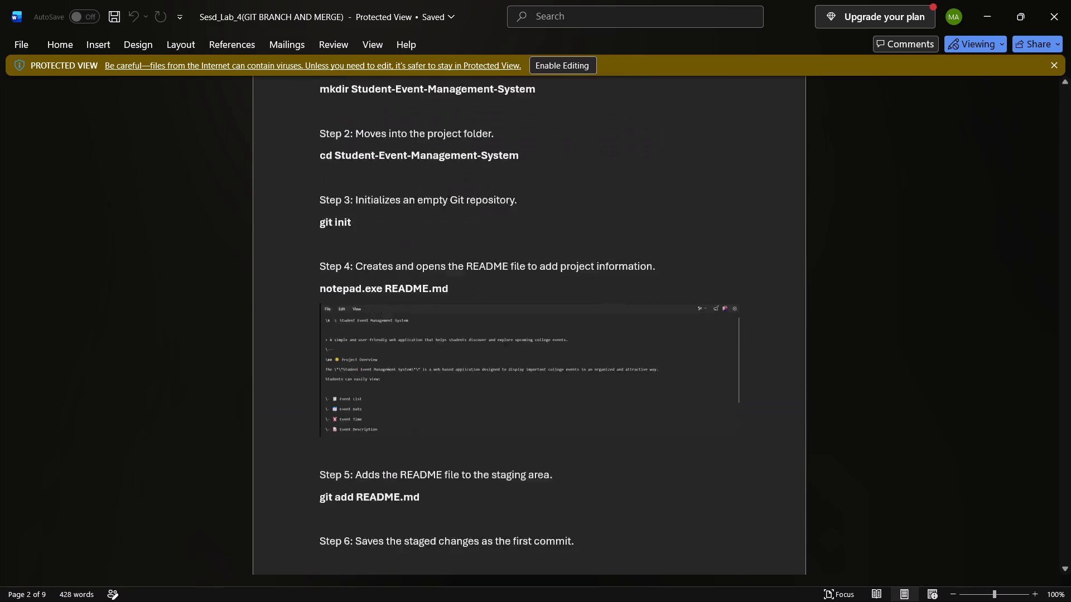
Examine the Lab 4 report's README, commit and push steps, including the screenshot of the pushed GitHub repository.
{"action": "scroll", "coordinate": [667, 429], "scroll_direction": "down", "scroll_amount": 1}
{"action": "scroll", "coordinate": [667, 429], "scroll_direction": "up", "scroll_amount": 3}
{"action": "right_click", "coordinate": [667, 429]}
{"action": "scroll", "coordinate": [667, 429], "scroll_direction": "down", "scroll_amount": 5}
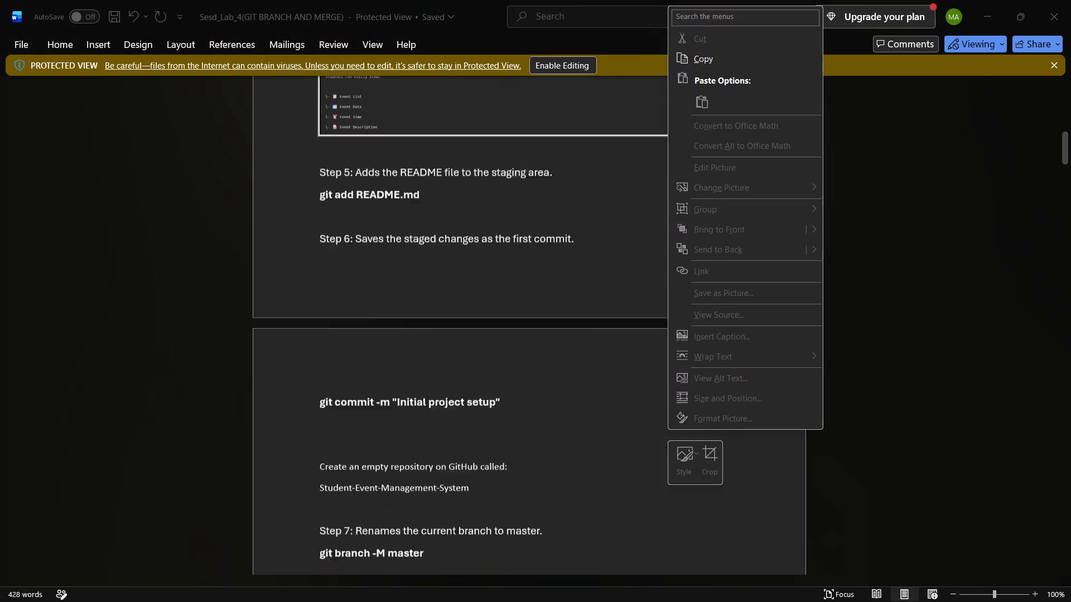
{"action": "scroll", "coordinate": [667, 429], "scroll_direction": "down", "scroll_amount": 1}
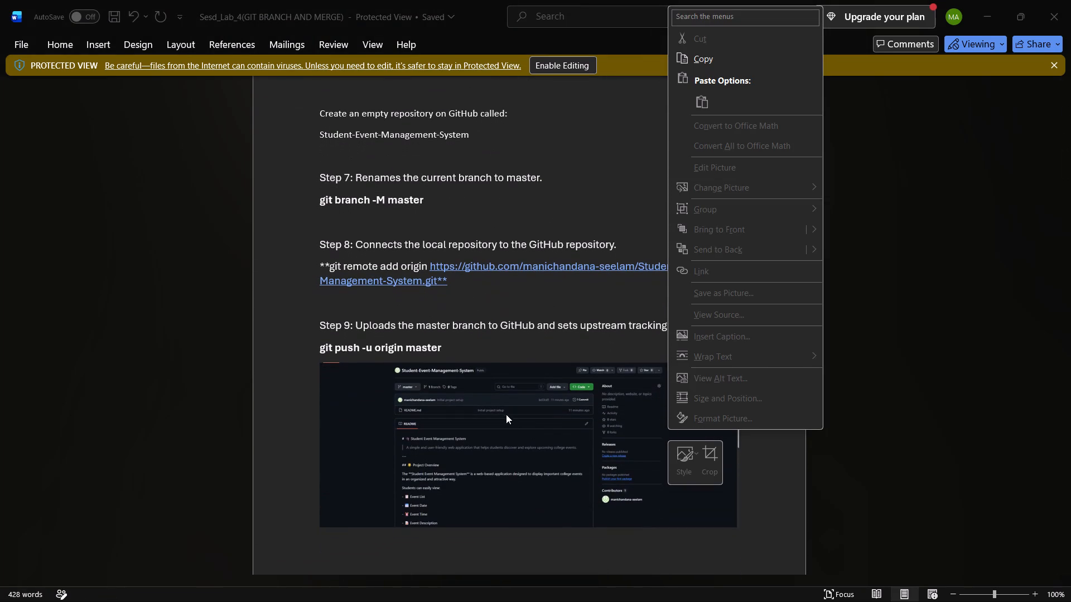
{"action": "left_click", "coordinate": [541, 311]}
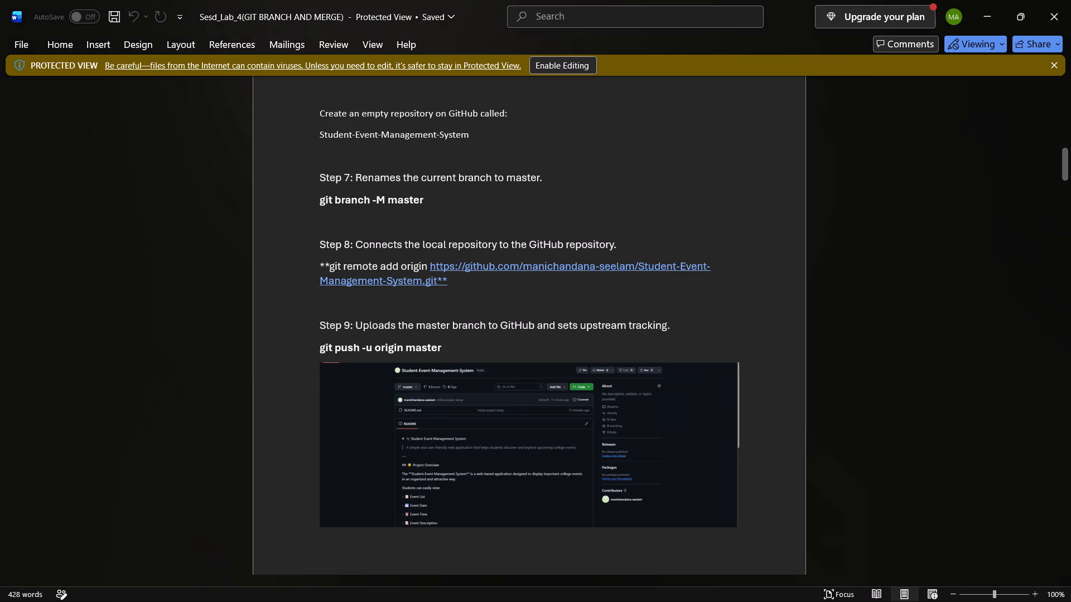
{"action": "scroll", "coordinate": [541, 311], "scroll_direction": "down", "scroll_amount": 1}
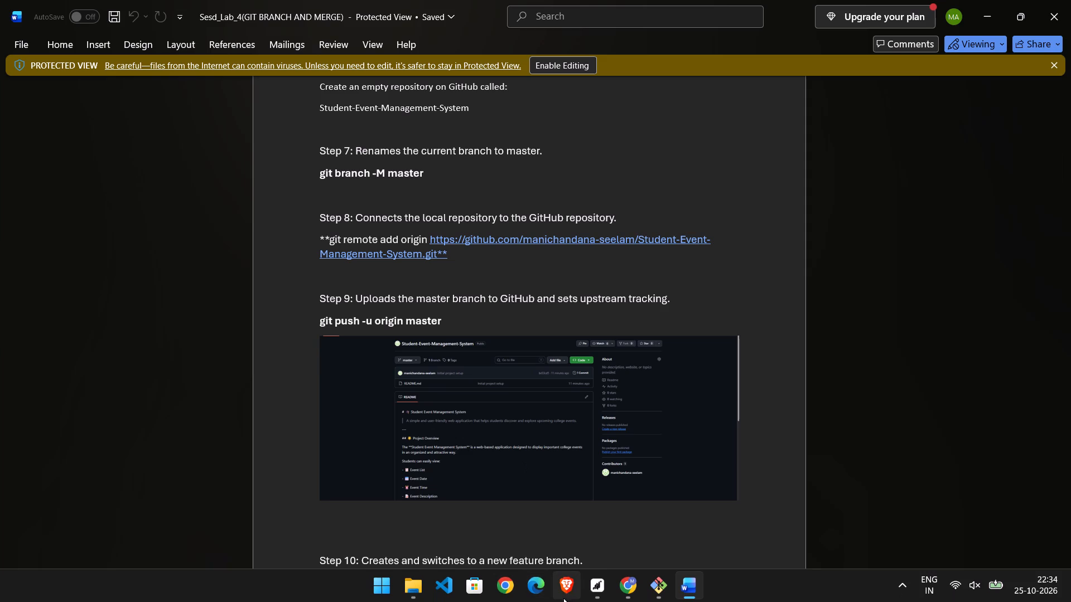
Switch to the SESD ASSIGNMENT - 04 document in Chrome and review its merge steps, closing sections and Git terminal screenshots.
{"action": "left_click", "coordinate": [617, 585]}
{"action": "scroll", "coordinate": [601, 389], "scroll_direction": "up", "scroll_amount": 6}
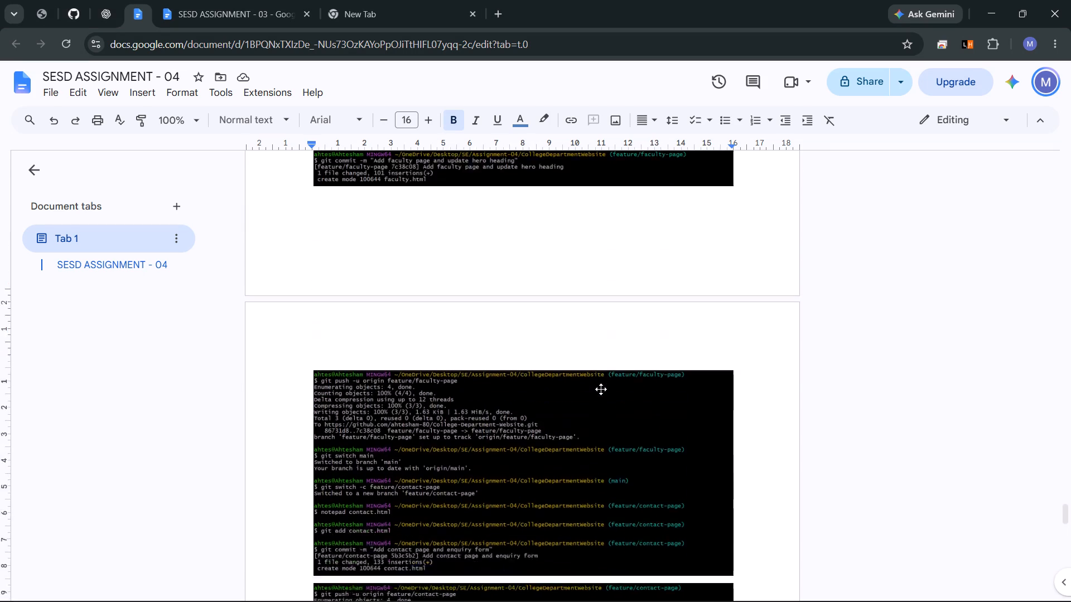
{"action": "scroll", "coordinate": [601, 389], "scroll_direction": "up", "scroll_amount": 8}
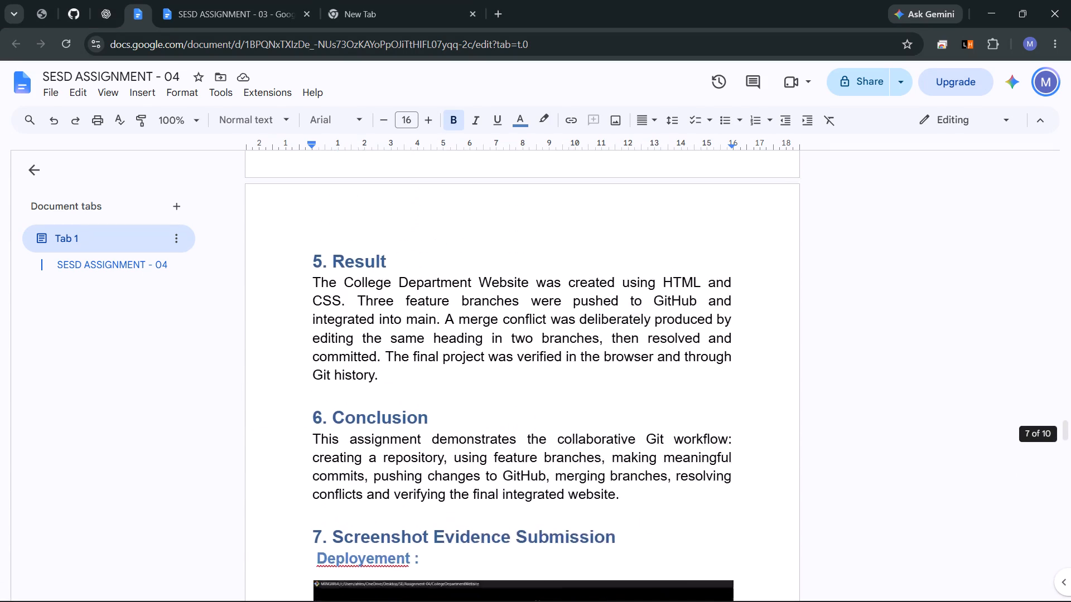
{"action": "scroll", "coordinate": [601, 389], "scroll_direction": "right", "scroll_amount": 1}
{"action": "scroll", "coordinate": [601, 389], "scroll_direction": "down", "scroll_amount": 1}
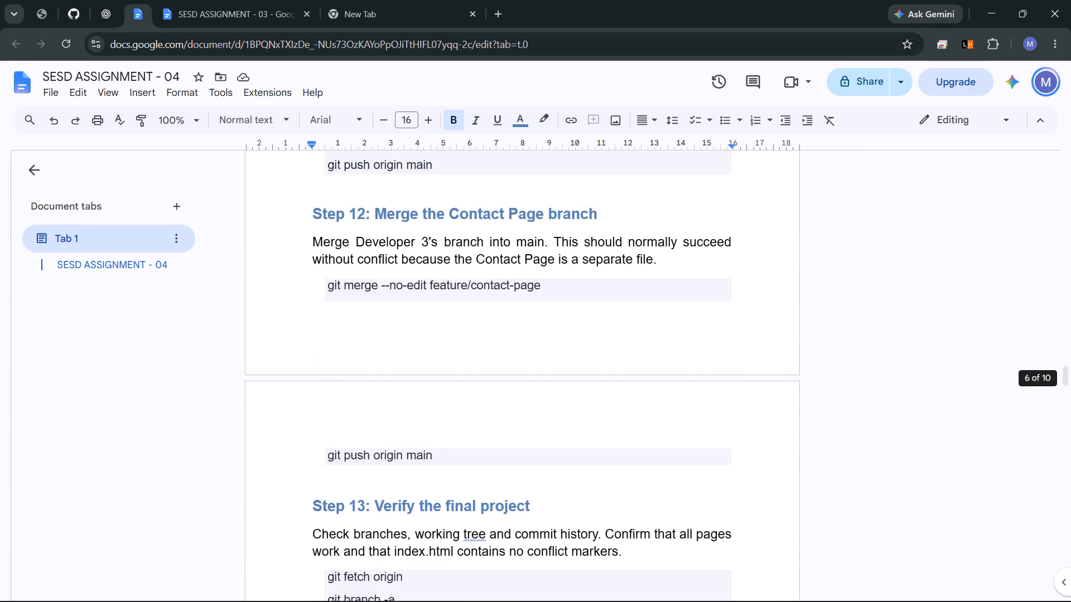
{"action": "scroll", "coordinate": [601, 389], "scroll_direction": "down", "scroll_amount": 1}
{"action": "scroll", "coordinate": [601, 389], "scroll_direction": "up", "scroll_amount": 8}
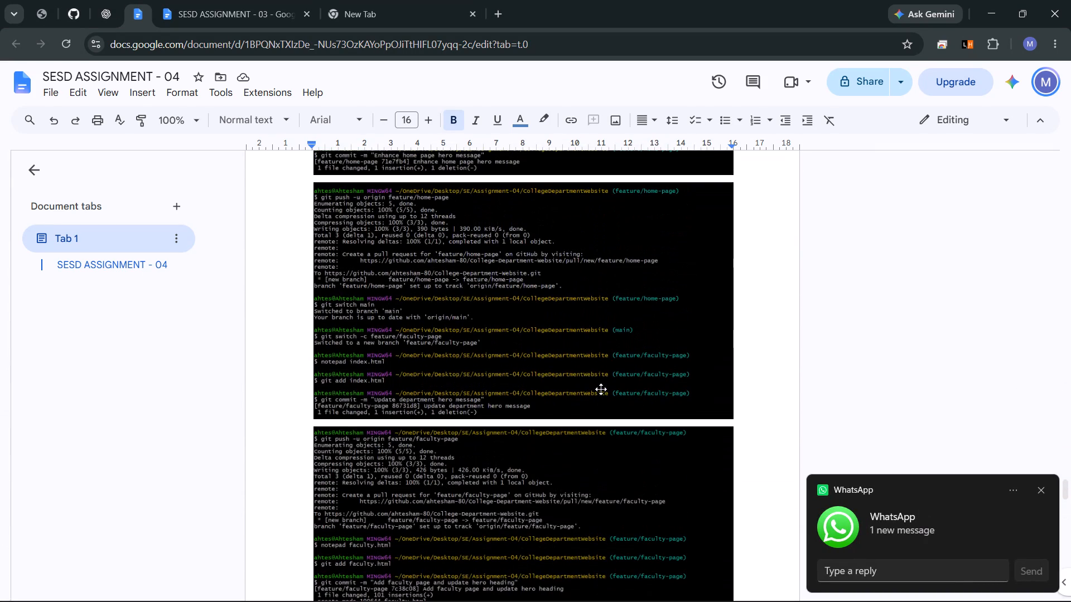
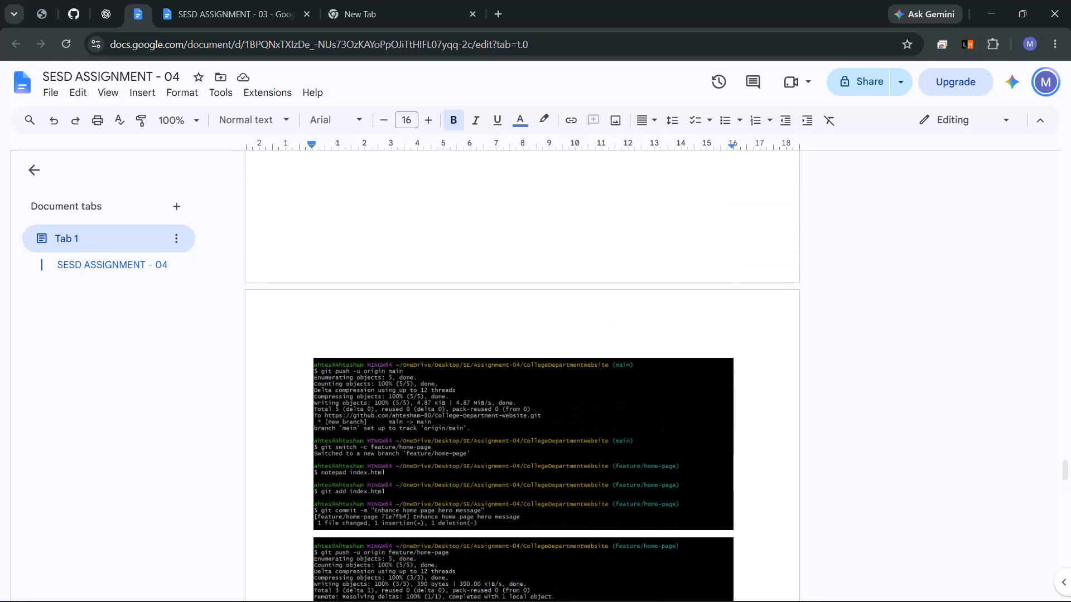
Look back through the SESD Assignment 04 procedure to find where the live site link belongs, around Step 13: Verify the final project.
{"action": "scroll", "coordinate": [601, 389], "scroll_direction": "up", "scroll_amount": 1}
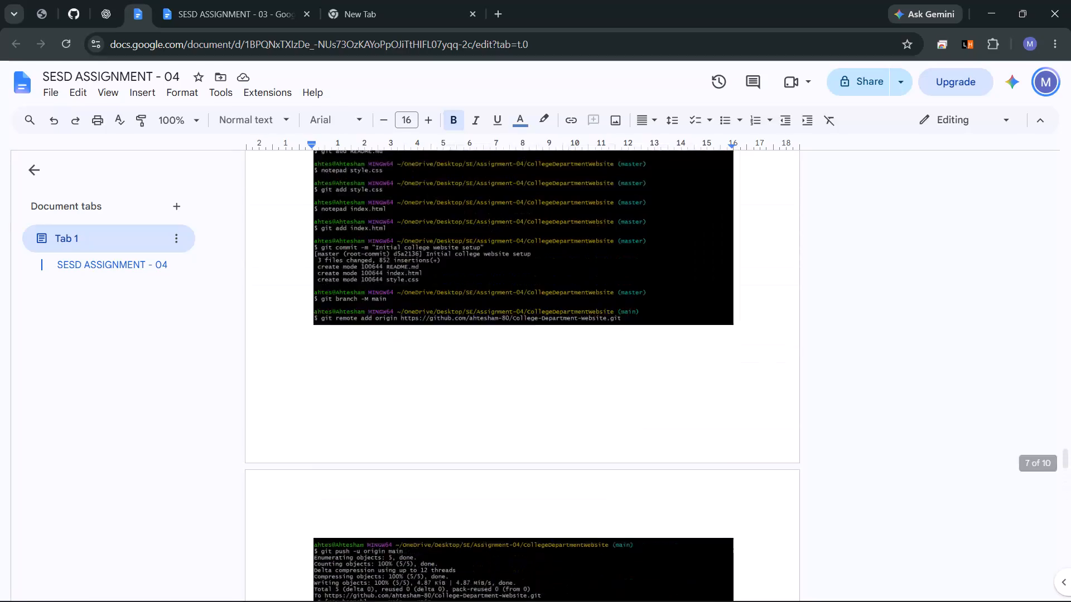
{"action": "scroll", "coordinate": [601, 389], "scroll_direction": "up", "scroll_amount": 5}
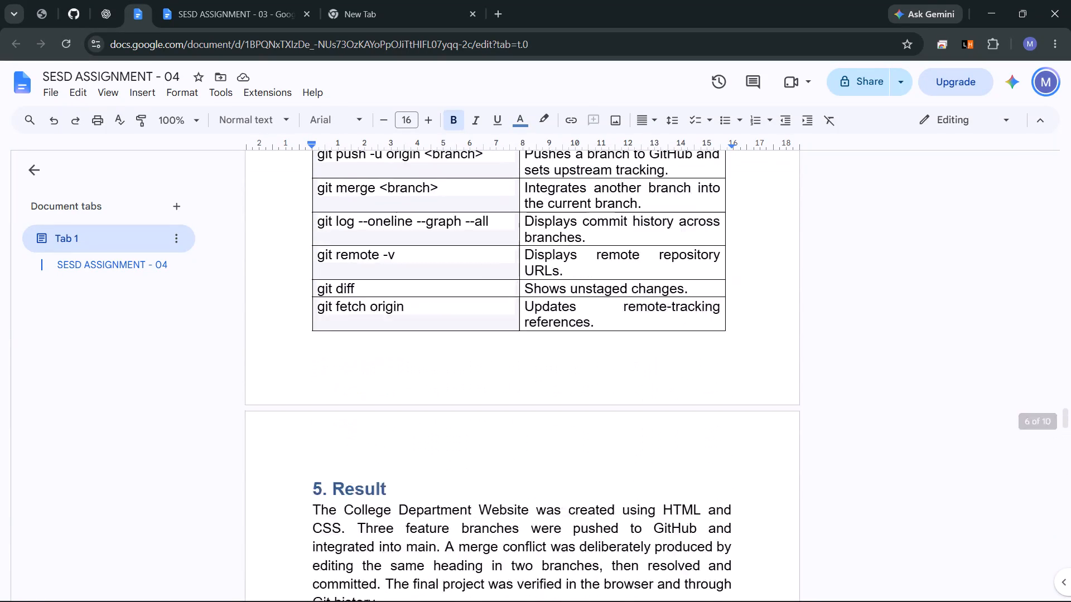
{"action": "scroll", "coordinate": [601, 389], "scroll_direction": "up", "scroll_amount": 6}
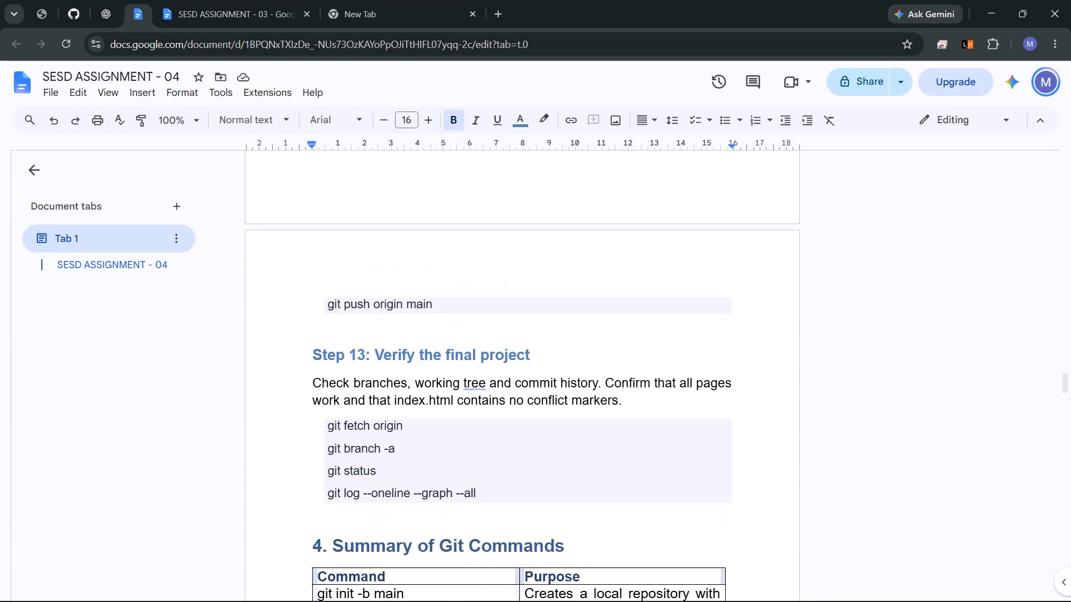
{"action": "scroll", "coordinate": [601, 389], "scroll_direction": "up", "scroll_amount": 5}
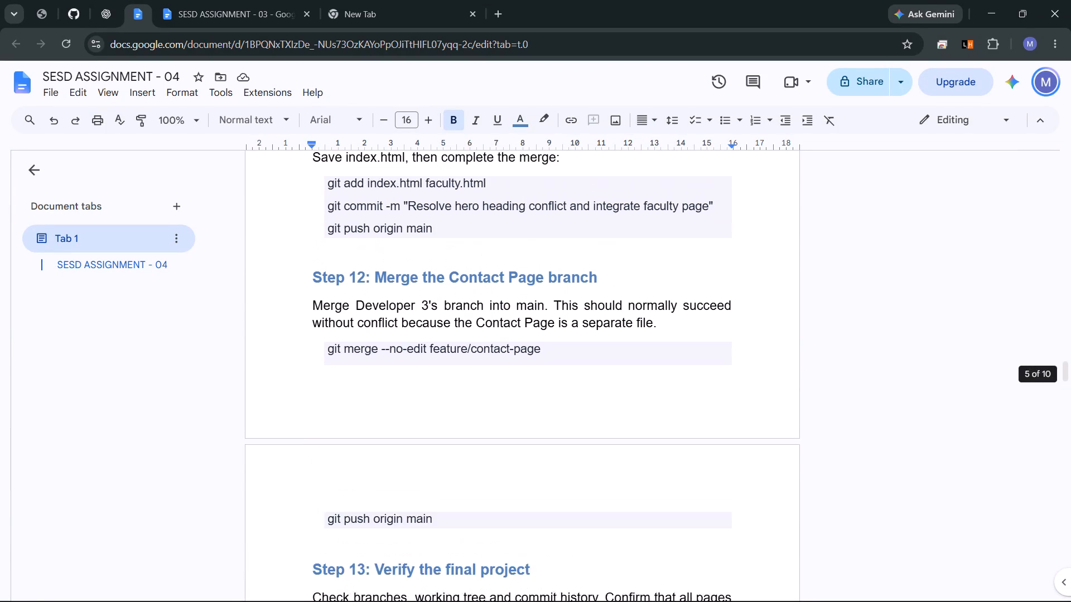
{"action": "scroll", "coordinate": [601, 389], "scroll_direction": "up", "scroll_amount": 5}
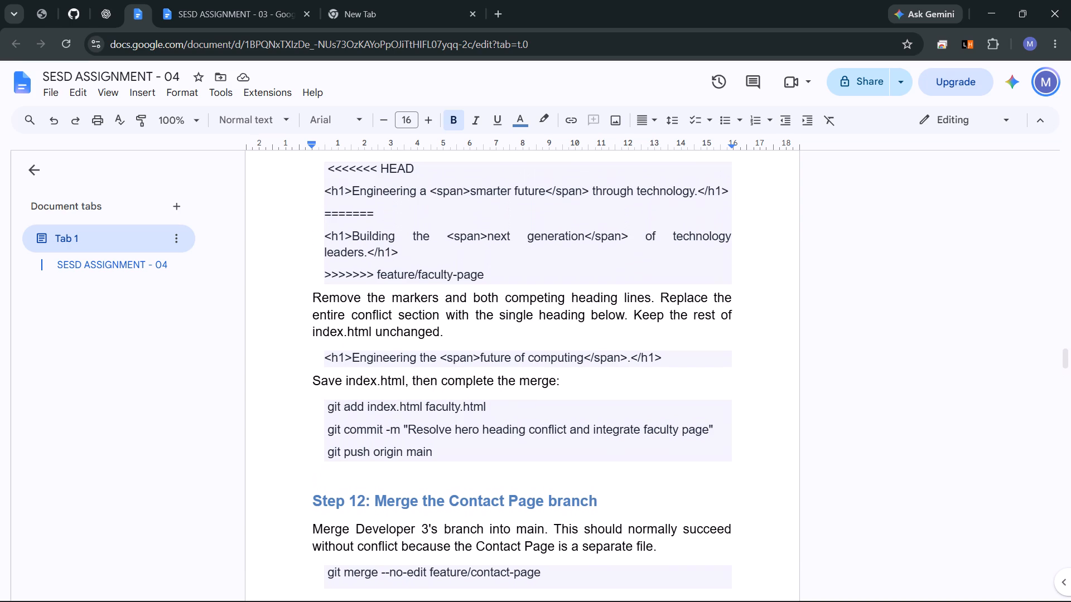
{"action": "scroll", "coordinate": [601, 389], "scroll_direction": "down", "scroll_amount": 6}
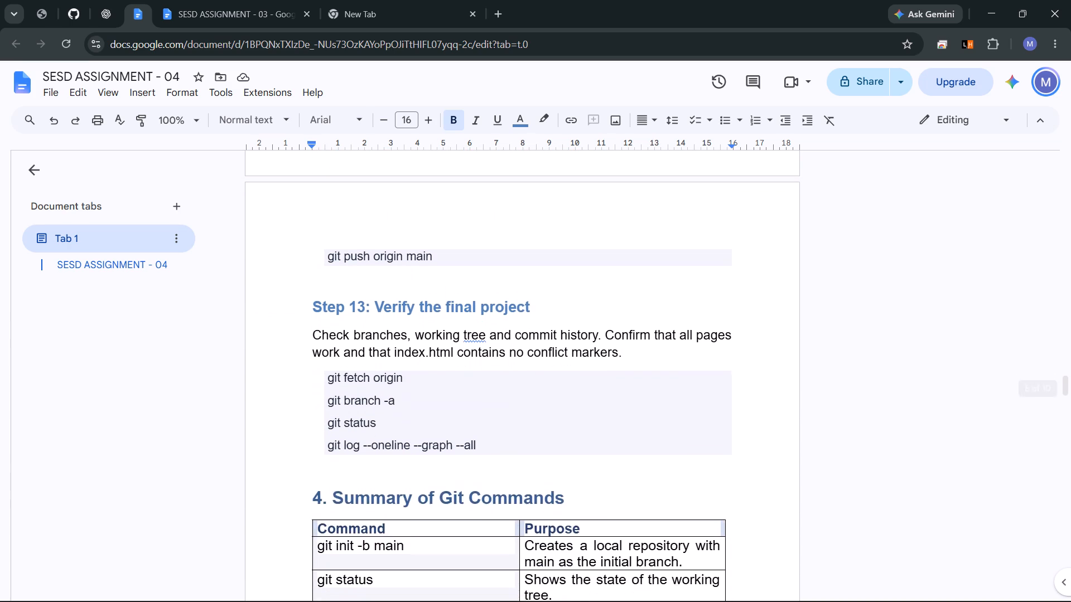
{"action": "scroll", "coordinate": [601, 389], "scroll_direction": "down", "scroll_amount": 1}
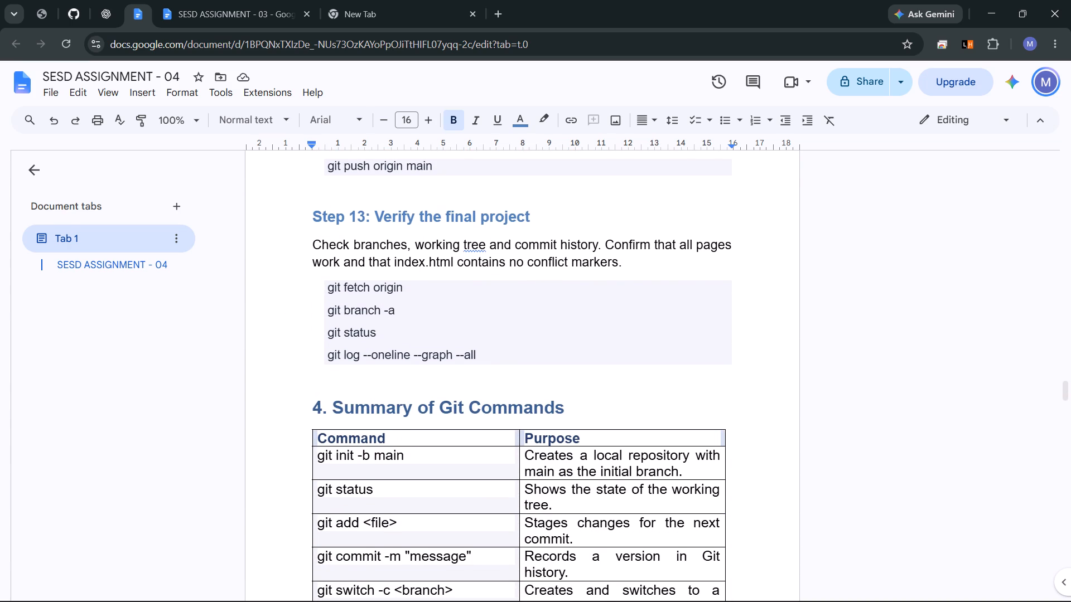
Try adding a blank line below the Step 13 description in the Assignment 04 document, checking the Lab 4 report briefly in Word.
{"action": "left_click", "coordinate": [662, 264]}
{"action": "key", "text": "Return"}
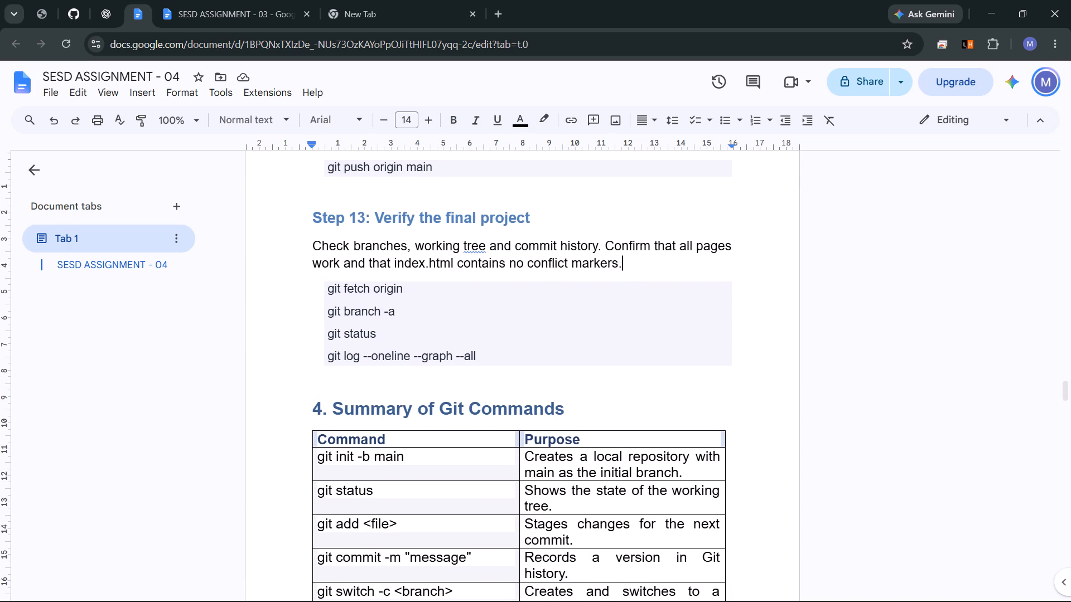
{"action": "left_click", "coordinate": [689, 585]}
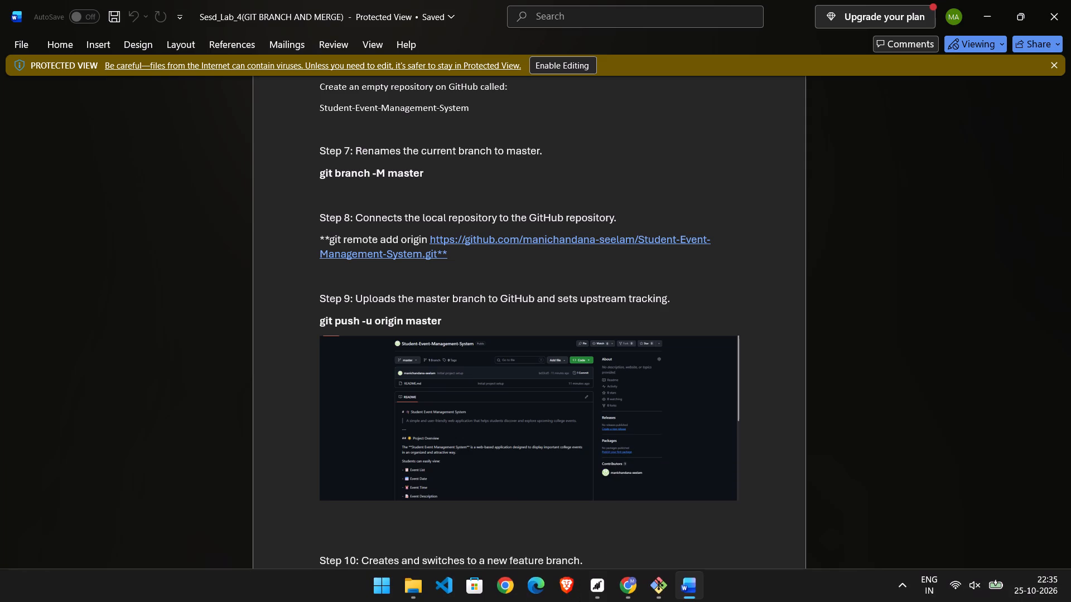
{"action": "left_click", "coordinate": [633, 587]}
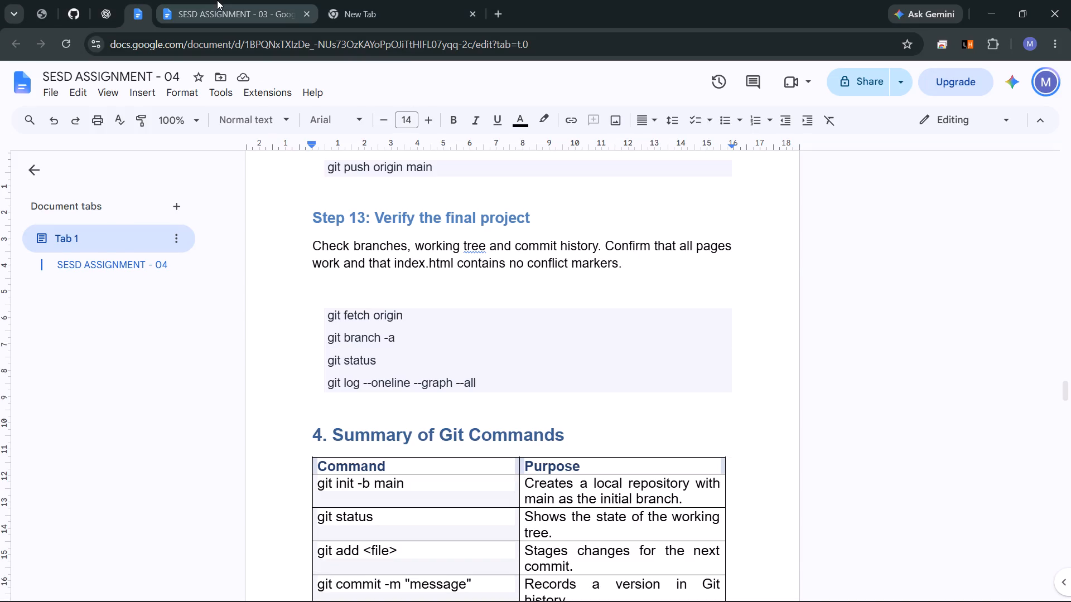
Copy the "Live site URL:" label from Step 7 of Assignment 03 and paste it below Step 13's commands in Assignment 04, removing the extra blank line.
{"action": "left_click", "coordinate": [216, 3]}
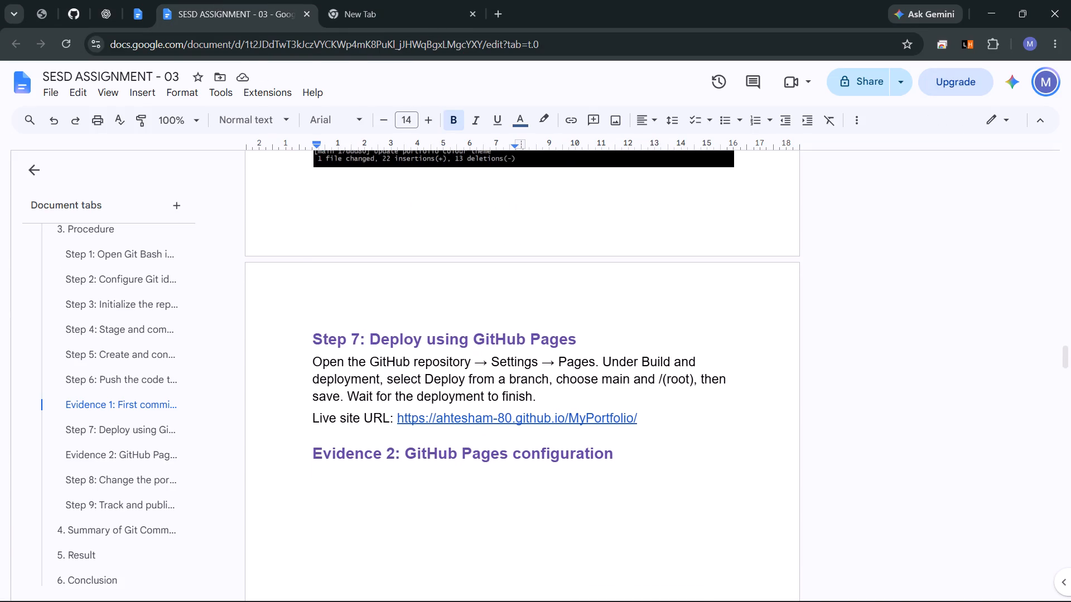
{"action": "left_click_drag", "start_coordinate": [308, 418], "coordinate": [380, 416]}
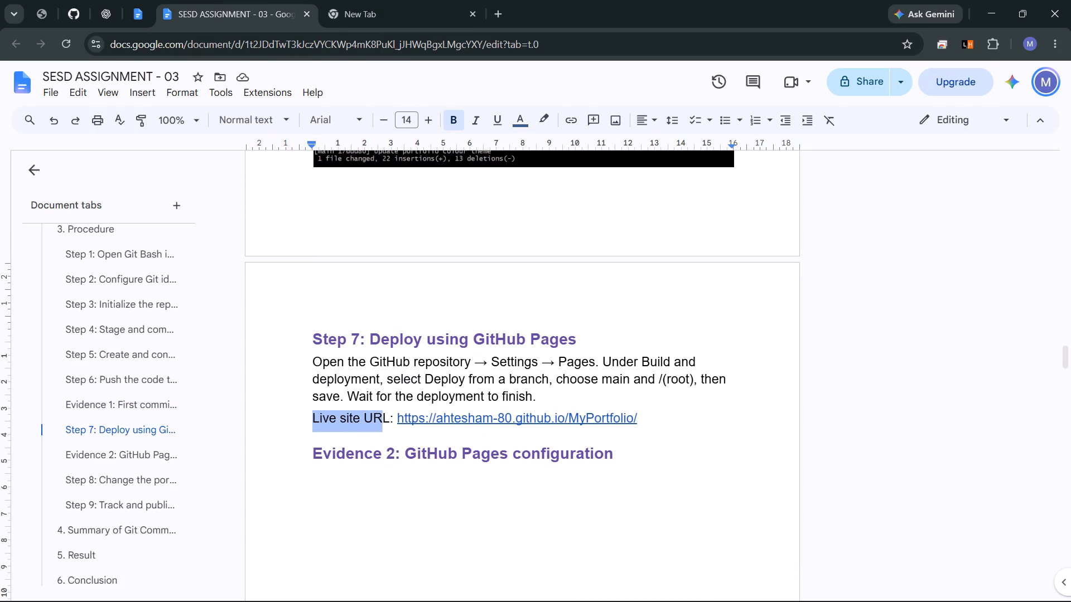
{"action": "left_click_drag", "start_coordinate": [380, 416], "coordinate": [395, 418]}
{"action": "left_click_drag", "start_coordinate": [395, 418], "coordinate": [393, 417]}
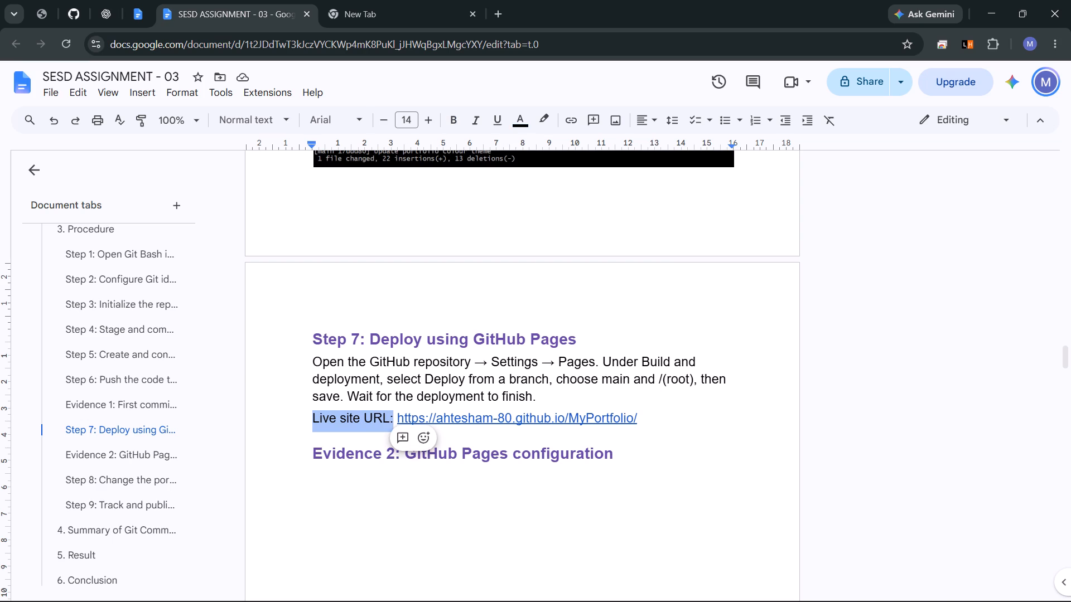
{"action": "key", "text": "ctrl+c"}
{"action": "key", "text": "ctrl+c"}
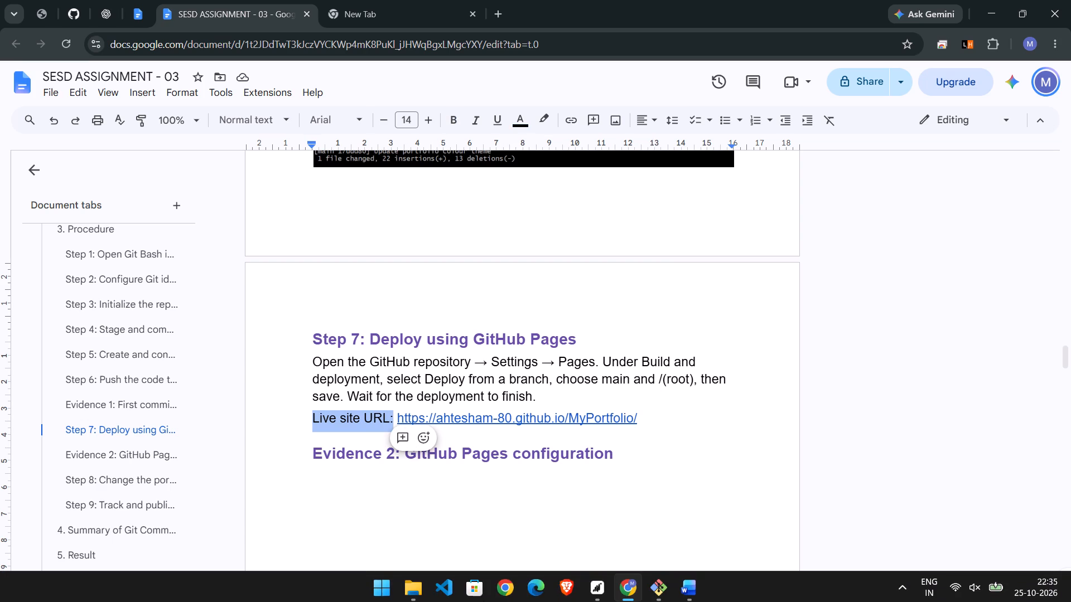
{"action": "left_click", "coordinate": [142, 3]}
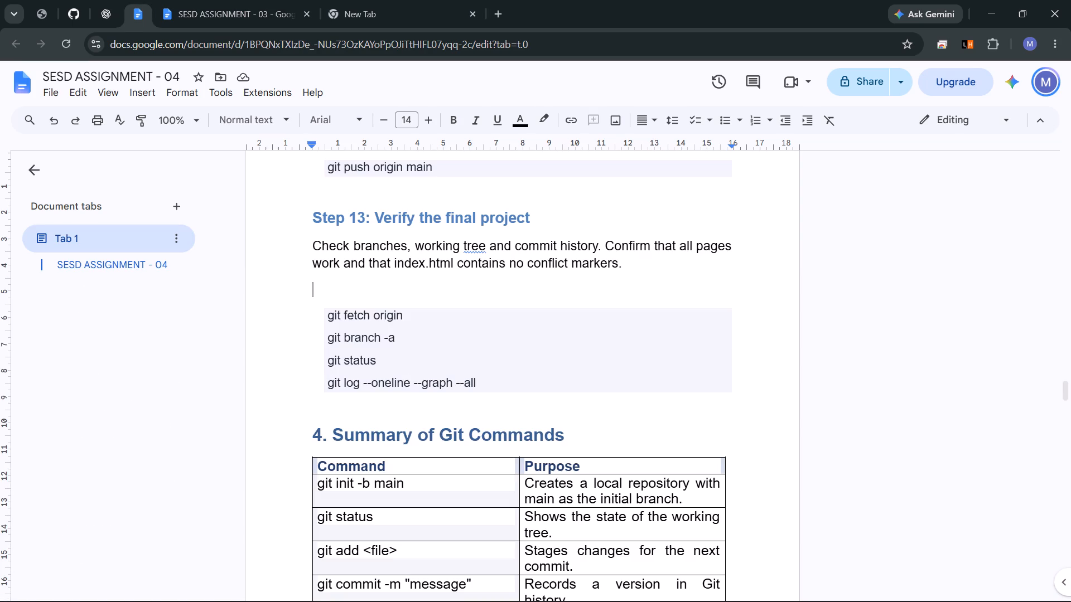
{"action": "key", "text": "BackSpace"}
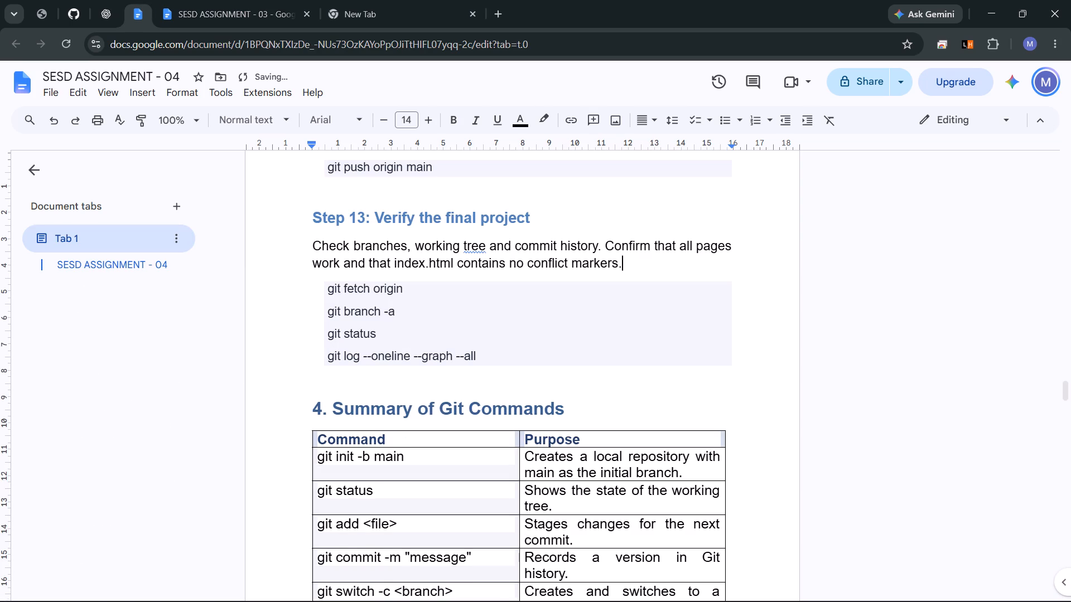
{"action": "left_click", "coordinate": [314, 382]}
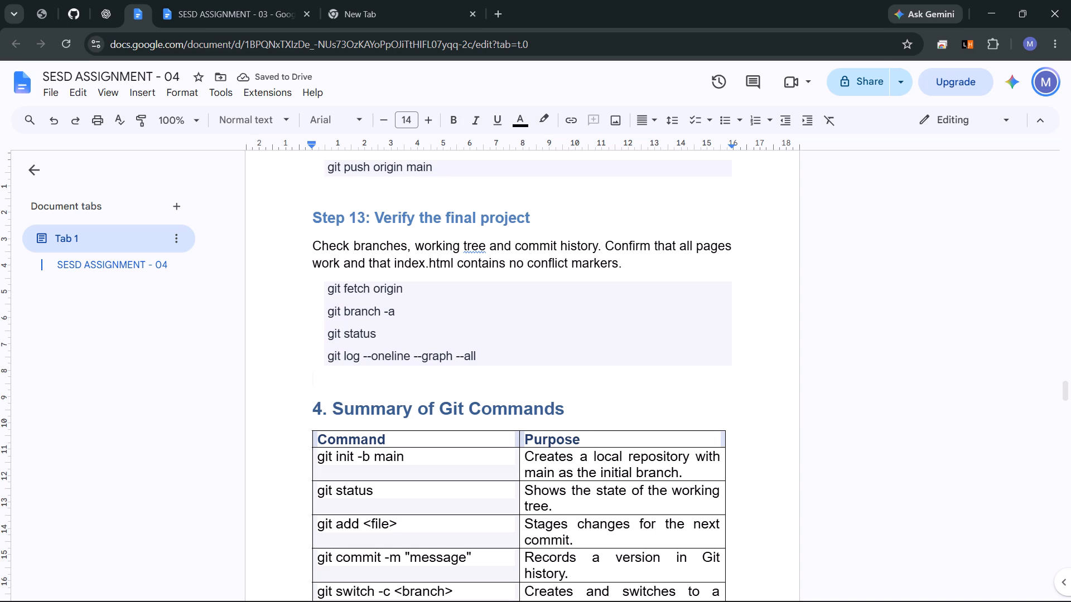
{"action": "key", "text": "ctrl+v"}
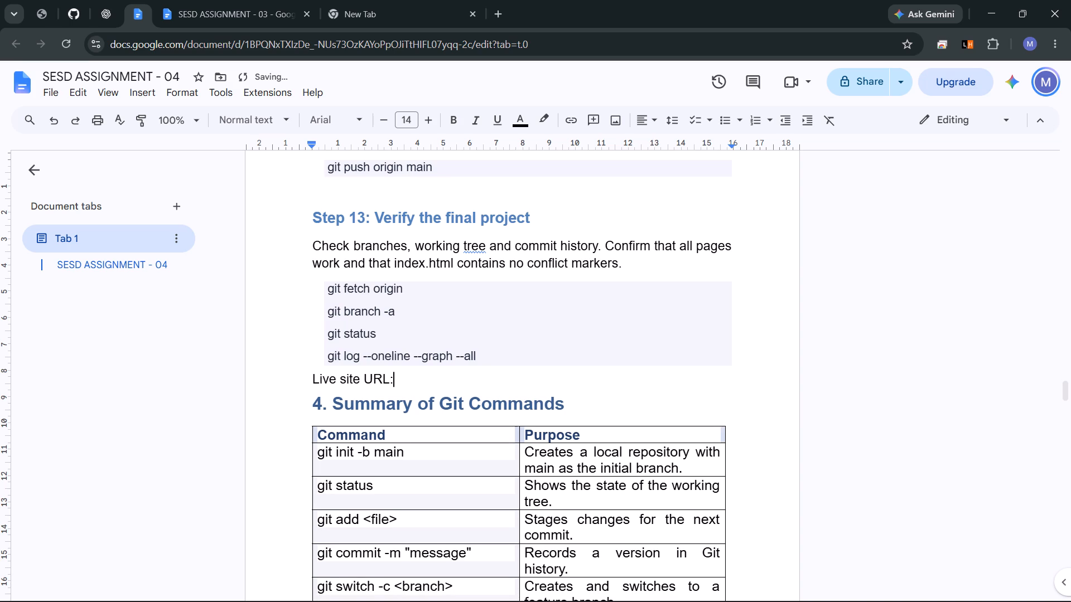
{"action": "left_click", "coordinate": [390, 258]}
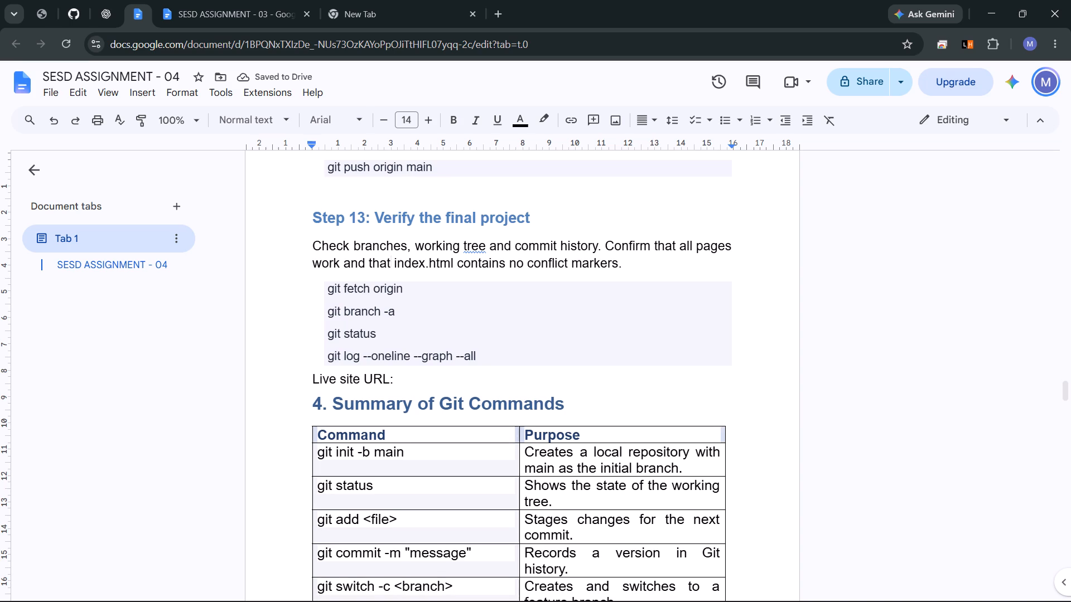
{"action": "left_click", "coordinate": [398, 378]}
{"action": "key", "text": "space"}
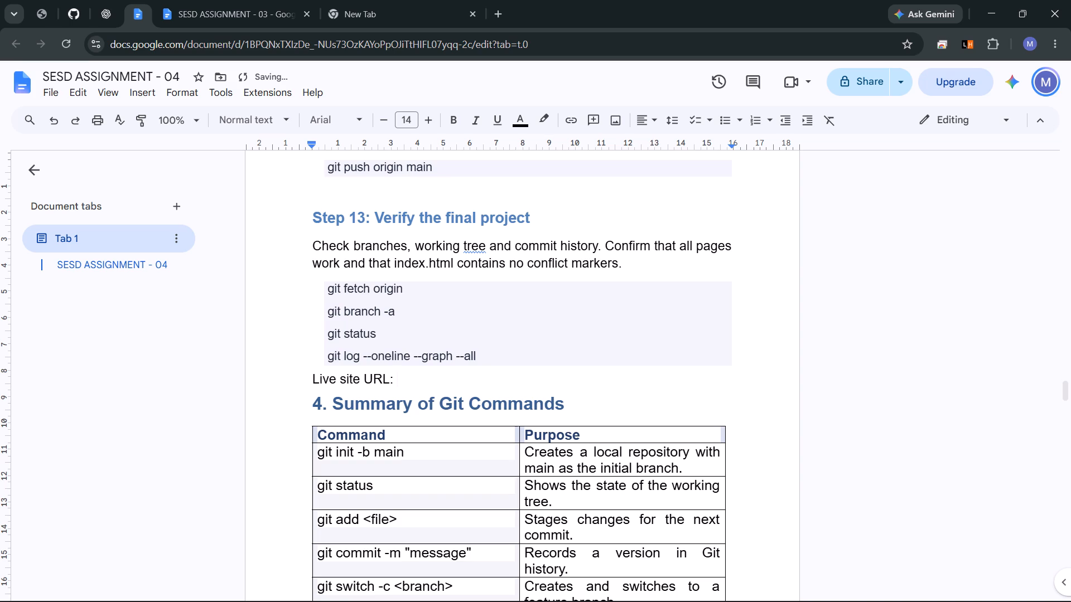
Copy the MyPortfolio site link from Assignment 03 and paste it after the "Live site URL:" label in Assignment 04, keeping one blank line below.
{"action": "left_click", "coordinate": [166, 0]}
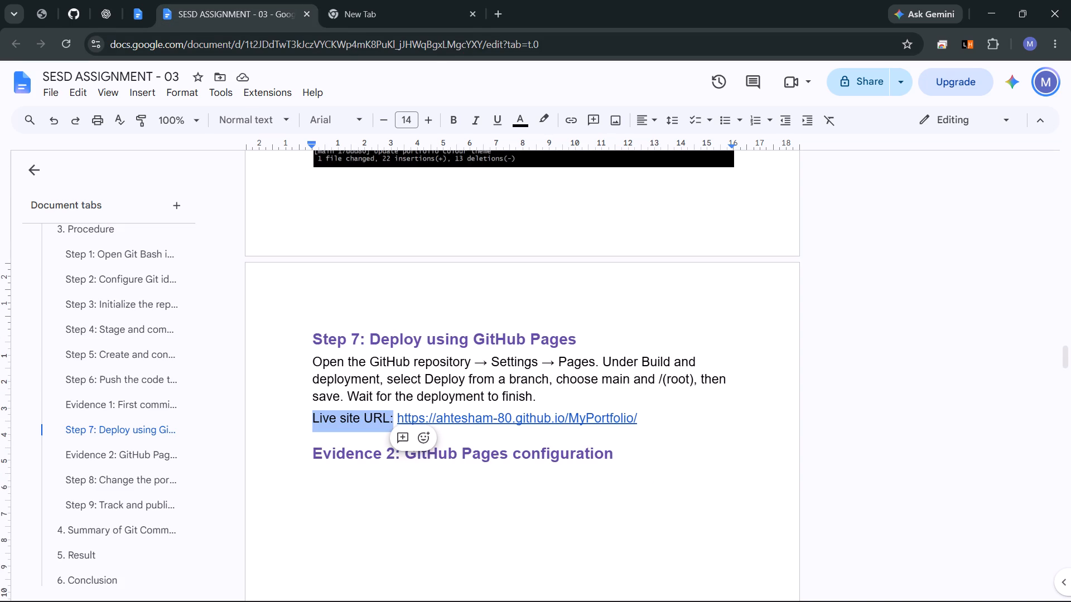
{"action": "left_click_drag", "start_coordinate": [398, 418], "coordinate": [471, 428]}
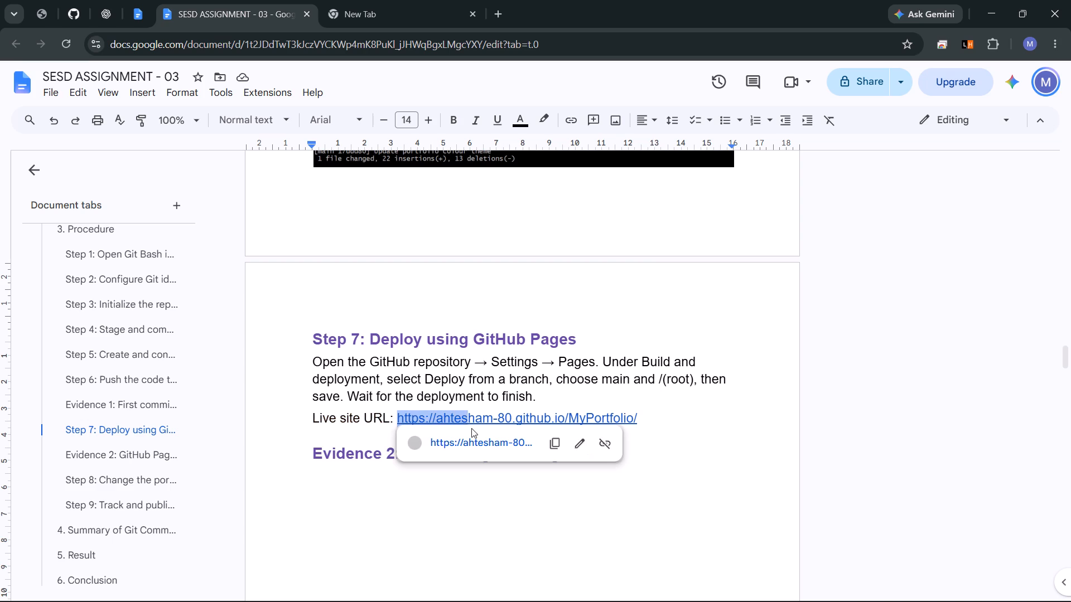
{"action": "left_click_drag", "start_coordinate": [471, 428], "coordinate": [642, 426]}
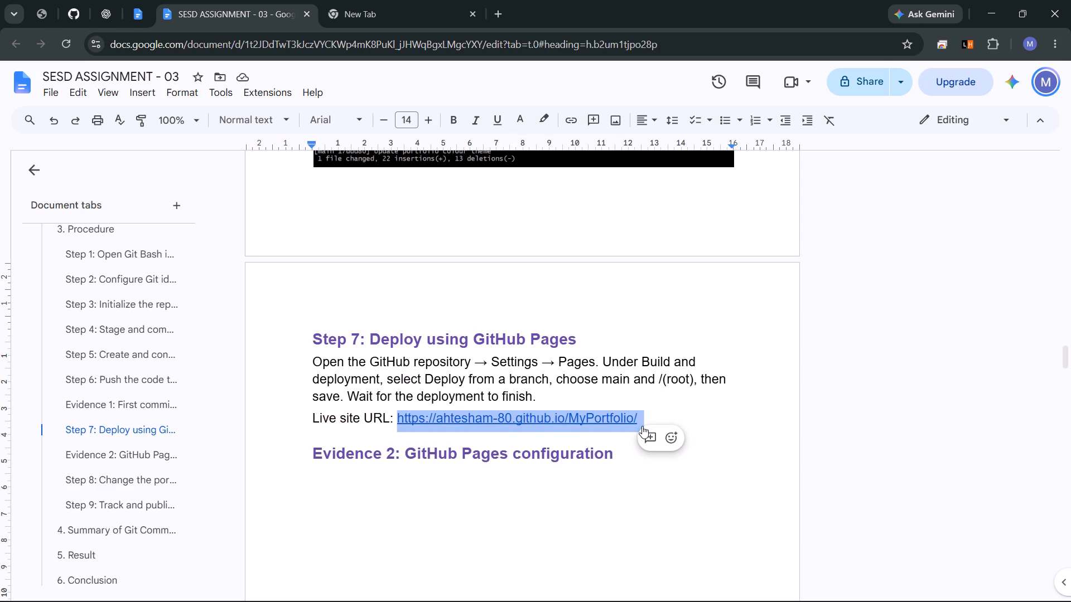
{"action": "key", "text": "ctrl+c"}
{"action": "left_click", "coordinate": [127, 1]}
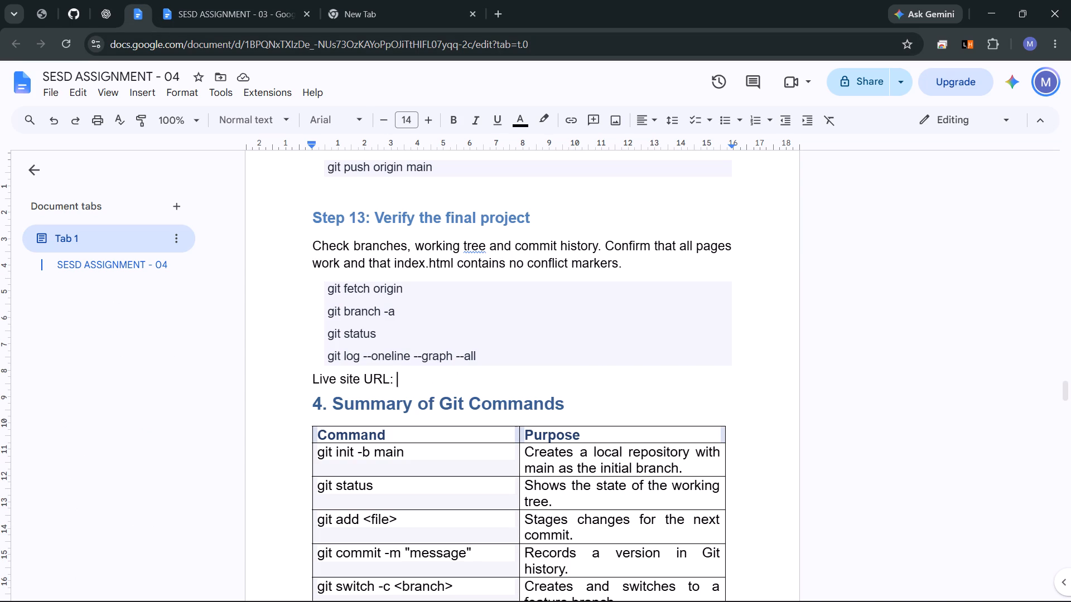
{"action": "key", "text": "ctrl+v"}
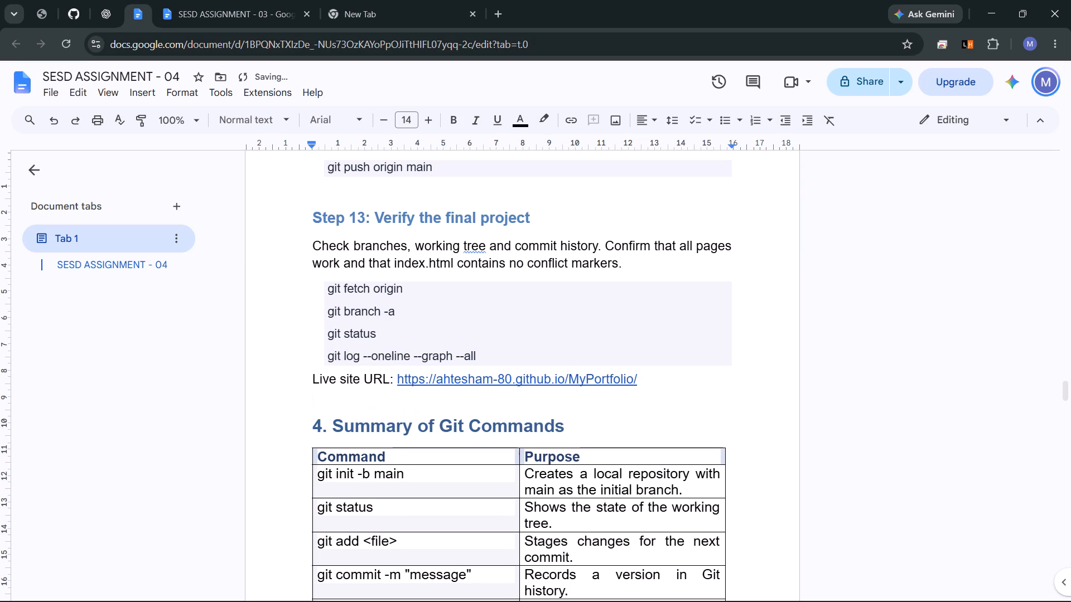
{"action": "key", "text": "BackSpace"}
{"action": "key", "text": "Return"}
Delete the repository name MyPortfolio from the pasted live site link, keeping the github.io base address and final slash.
{"action": "left_click", "coordinate": [631, 378]}
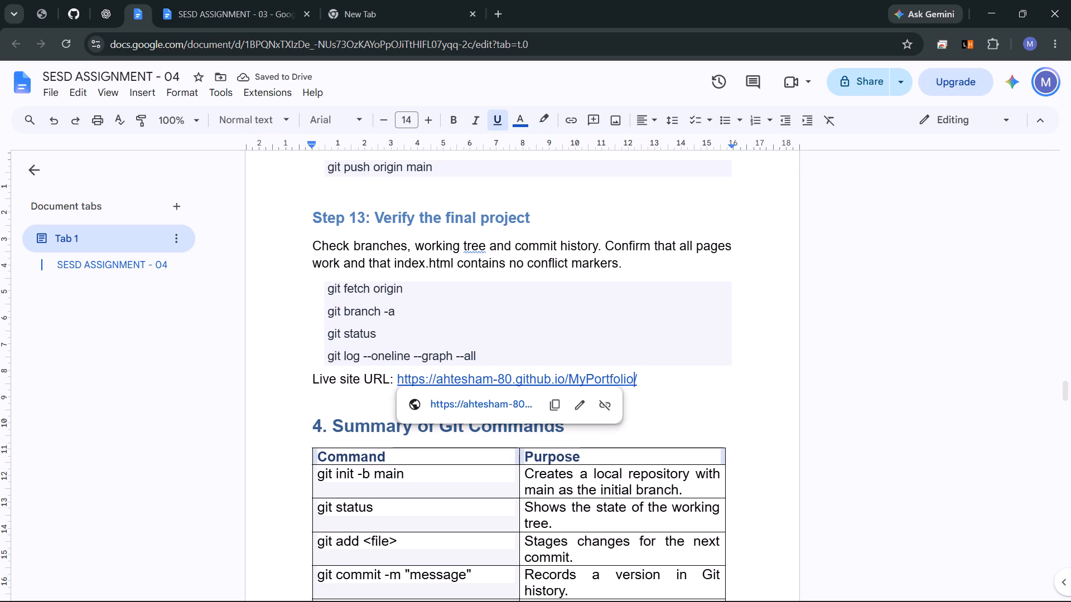
{"action": "key", "text": "BackSpace"}
{"action": "key", "text": "BackSpace"}
{"action": "key", "text": "BackSpace"}
{"action": "key", "text": "BackSpace"}
{"action": "key", "text": "BackSpace"}
{"action": "key", "text": "BackSpace"}
{"action": "key", "text": "BackSpace"}
{"action": "key", "text": "BackSpace"}
{"action": "key", "text": "BackSpace"}
{"action": "key", "text": "BackSpace"}
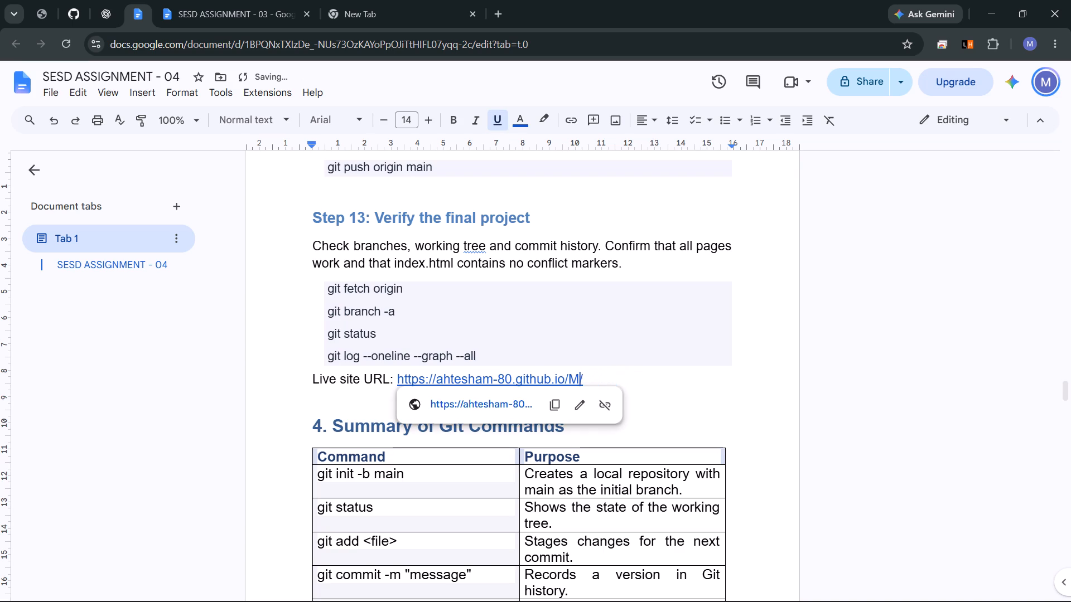
{"action": "key", "text": "BackSpace"}
Check the name of the College-Department-Website repository on GitHub for use in the live site link.
{"action": "left_click", "coordinate": [89, 12]}
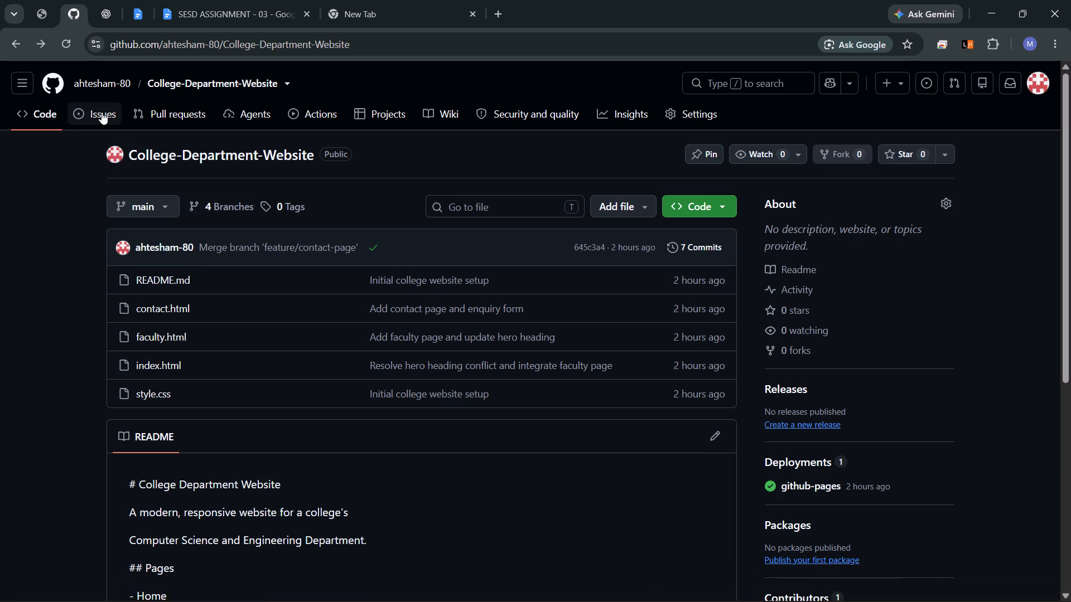
{"action": "left_click", "coordinate": [27, 74]}
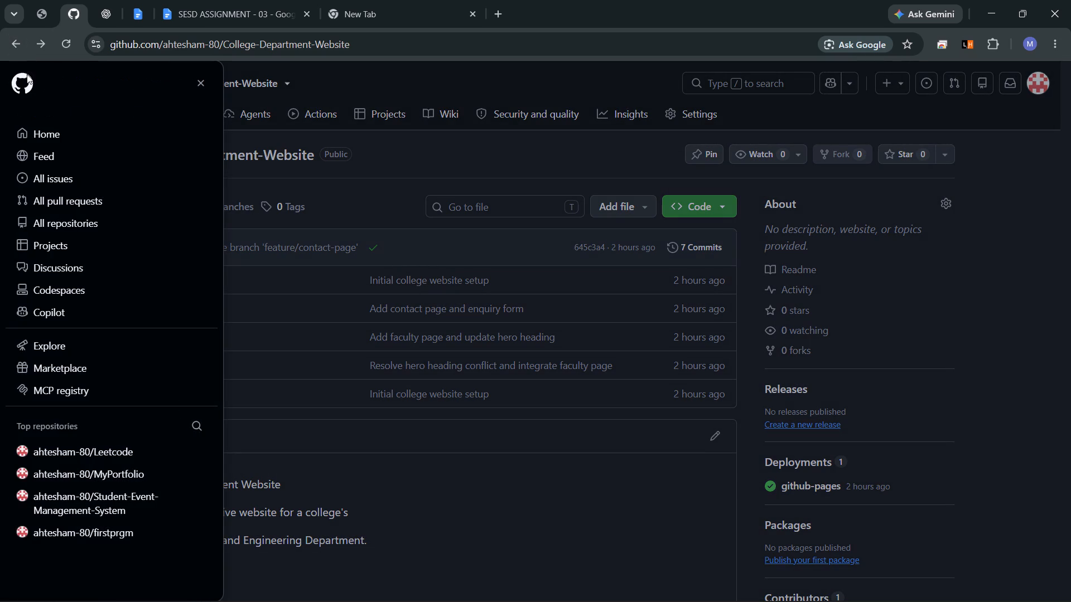
{"action": "left_click", "coordinate": [27, 74]}
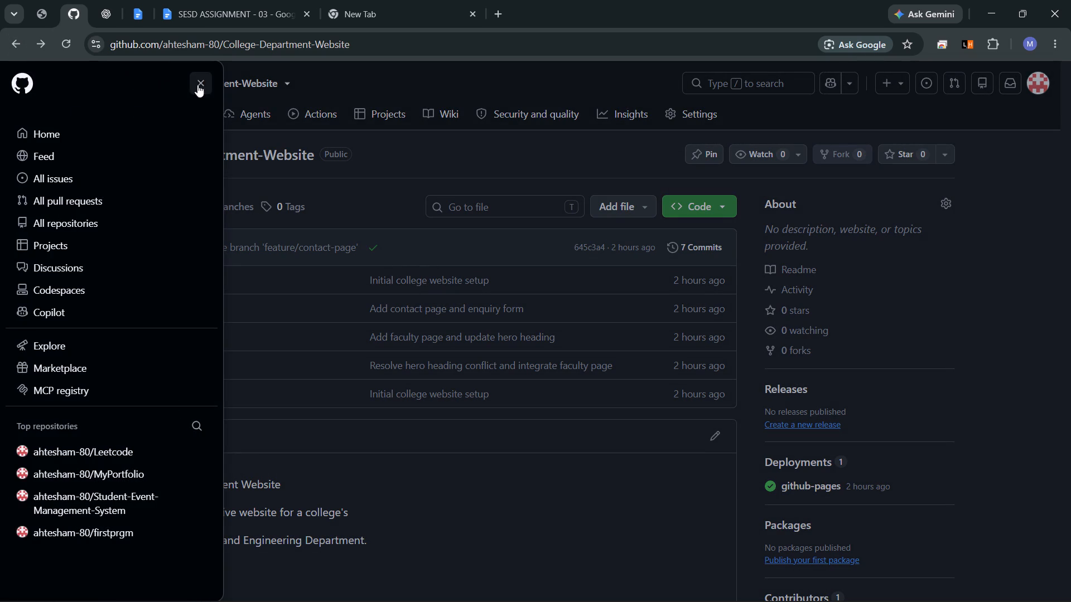
{"action": "left_click", "coordinate": [211, 81]}
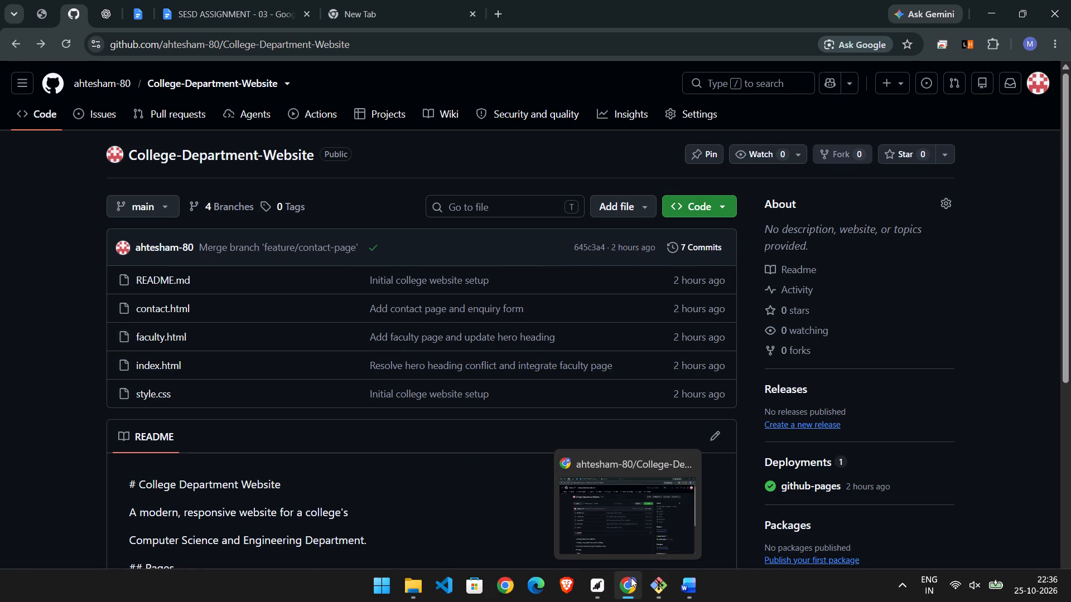
{"action": "left_click", "coordinate": [631, 577]}
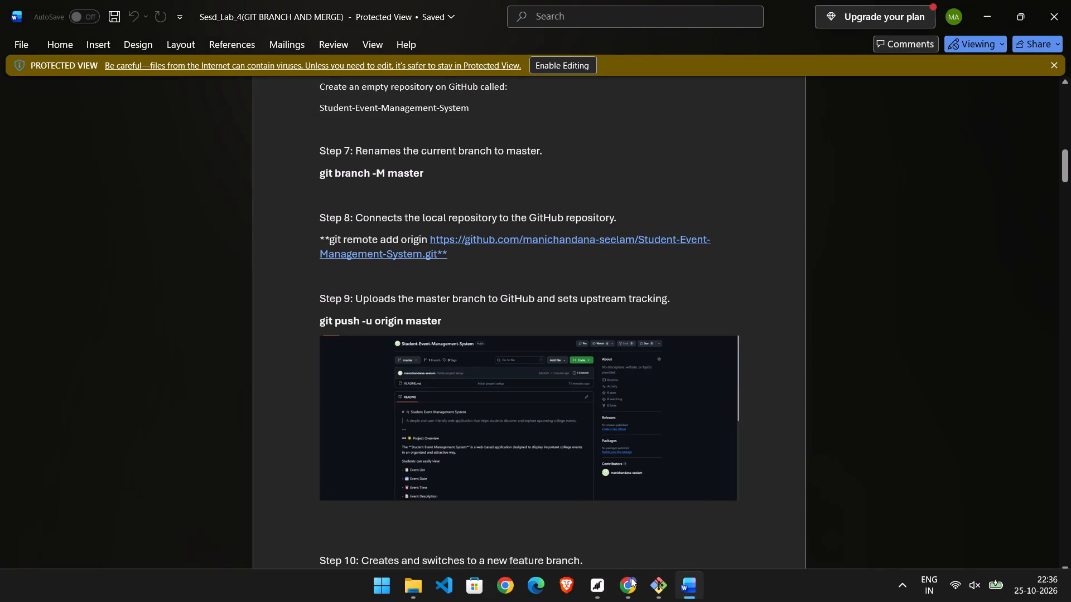
{"action": "left_click", "coordinate": [631, 577]}
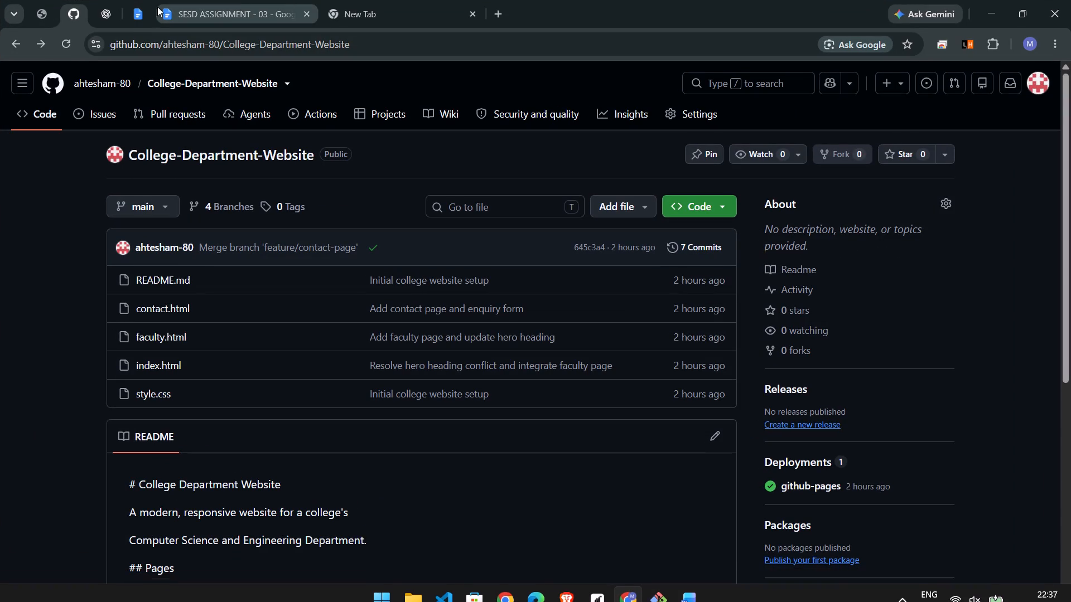
{"action": "left_click", "coordinate": [114, 14]}
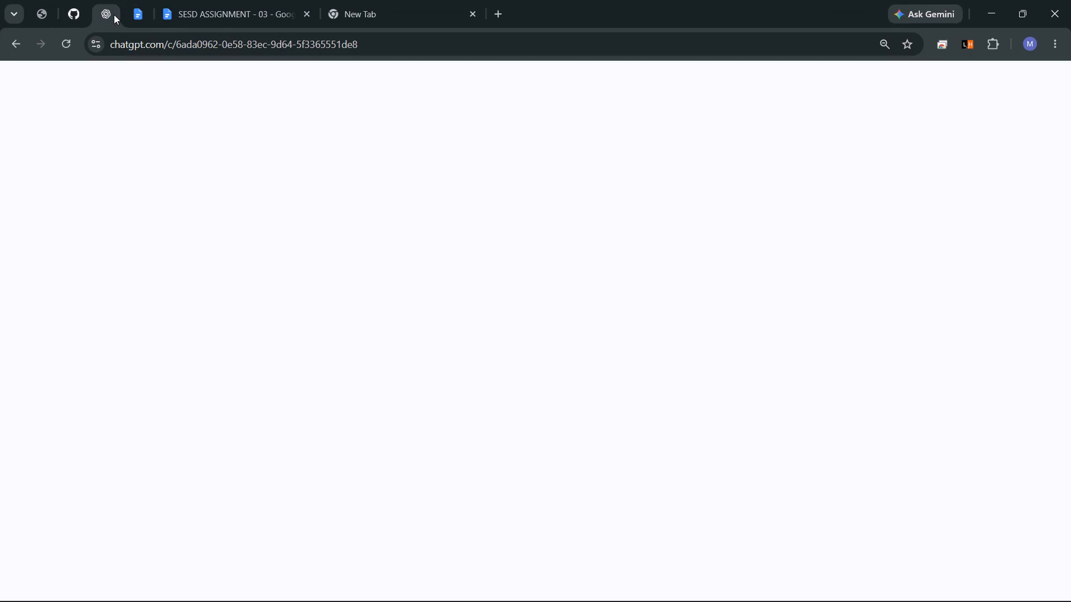
{"action": "left_click", "coordinate": [173, 11]}
Insert Collage-Department-Website before the final slash of the live site link below Step 13 in Assignment 04.
{"action": "left_click", "coordinate": [139, 12]}
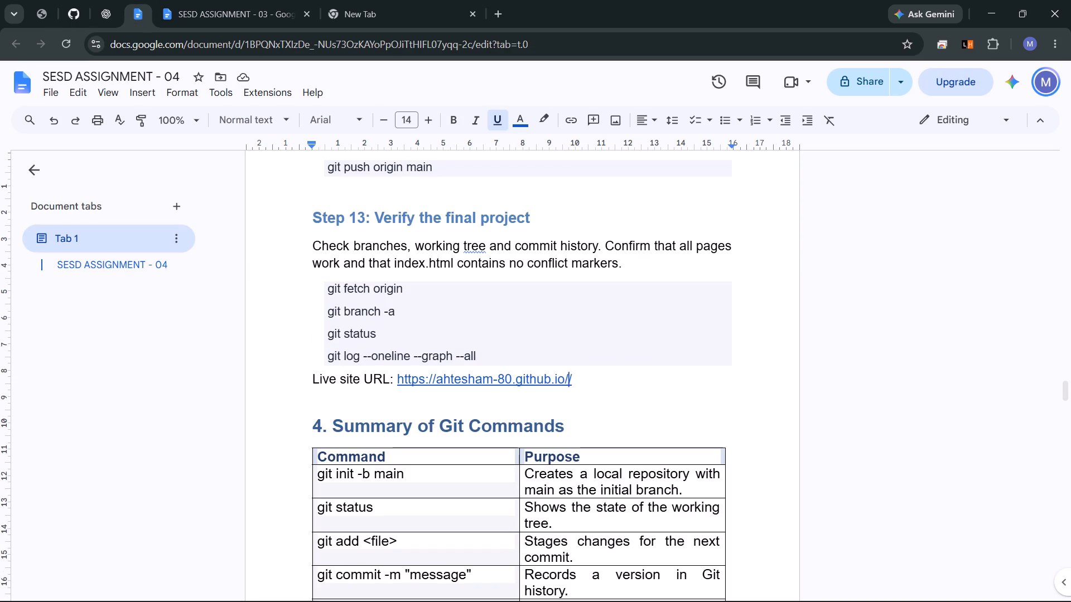
{"action": "type", "text": "Coll"}
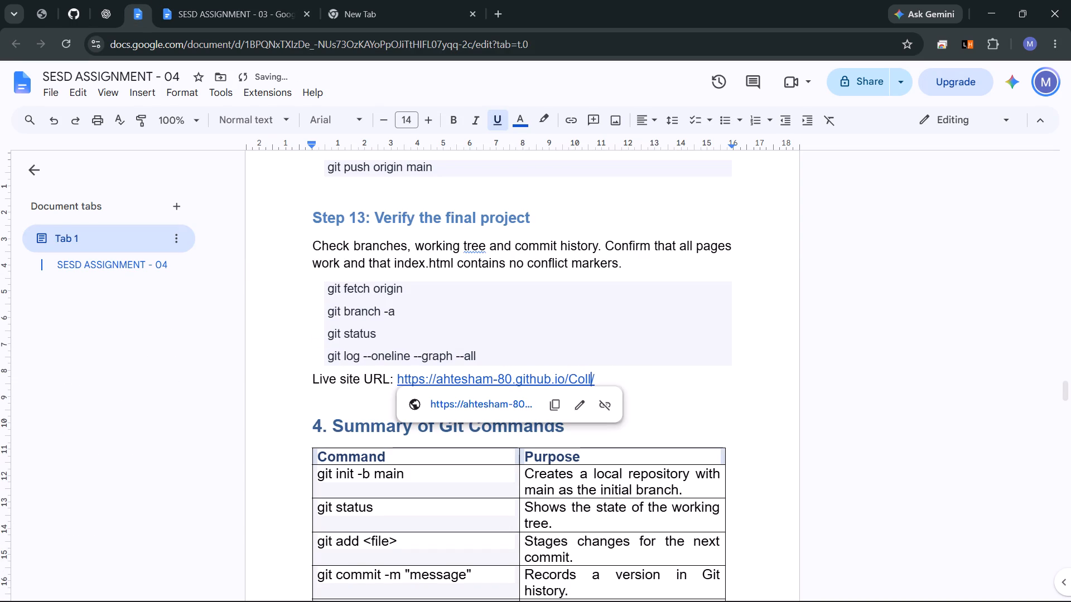
{"action": "type", "text": "age"}
{"action": "key", "text": "minus"}
{"action": "type", "text": "Depar"}
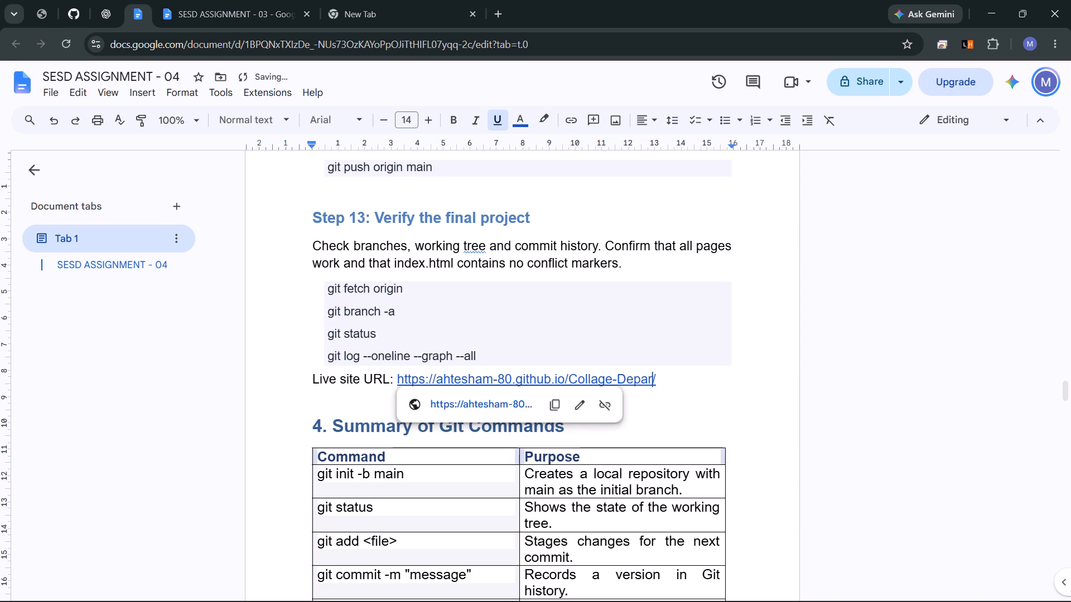
{"action": "type", "text": "tment"}
{"action": "key", "text": "minus"}
{"action": "type", "text": "Website"}
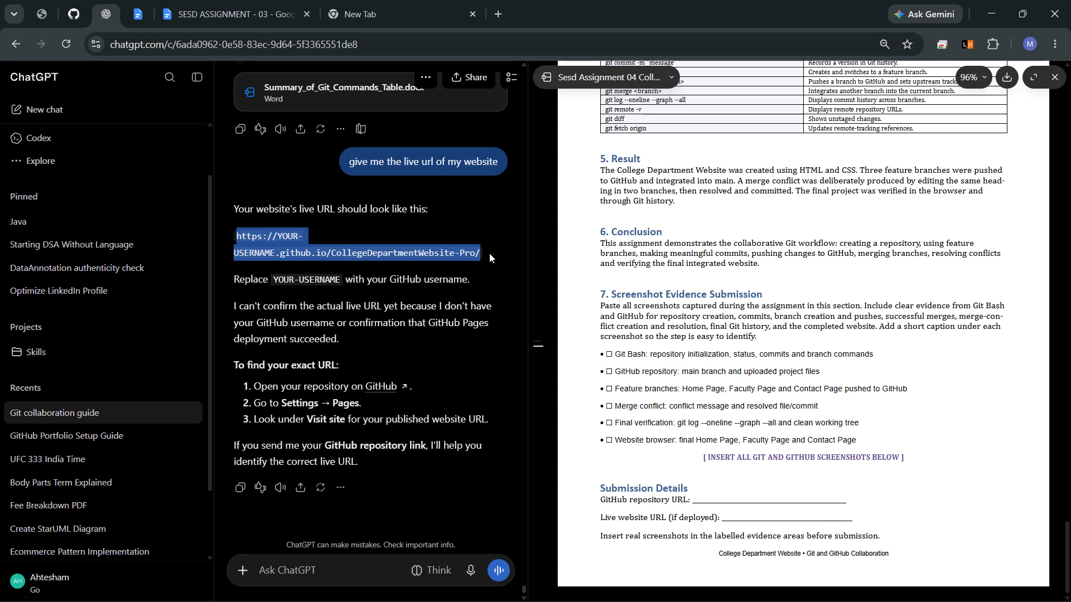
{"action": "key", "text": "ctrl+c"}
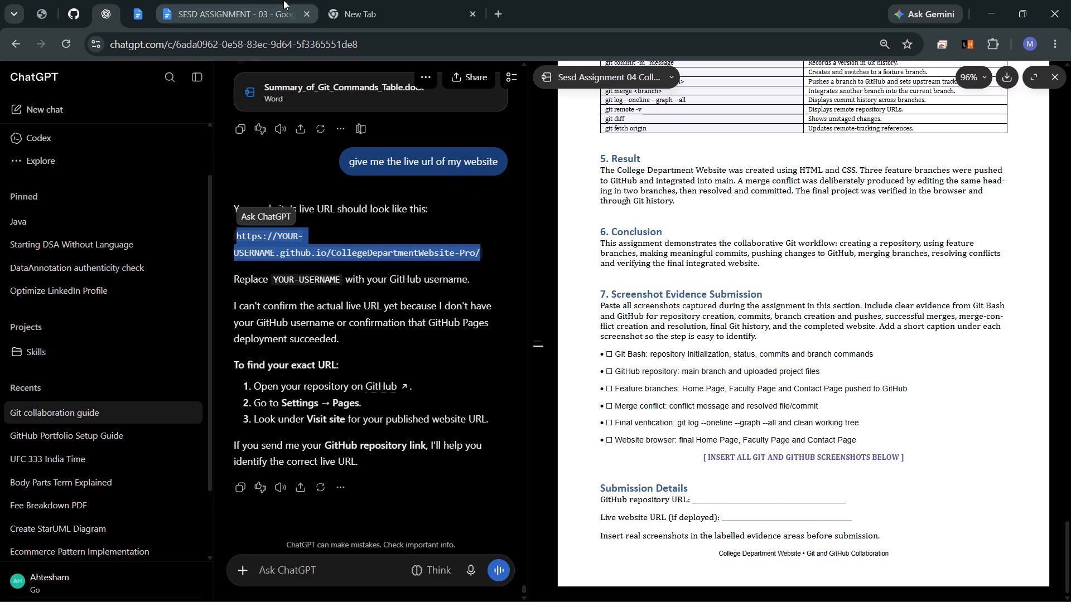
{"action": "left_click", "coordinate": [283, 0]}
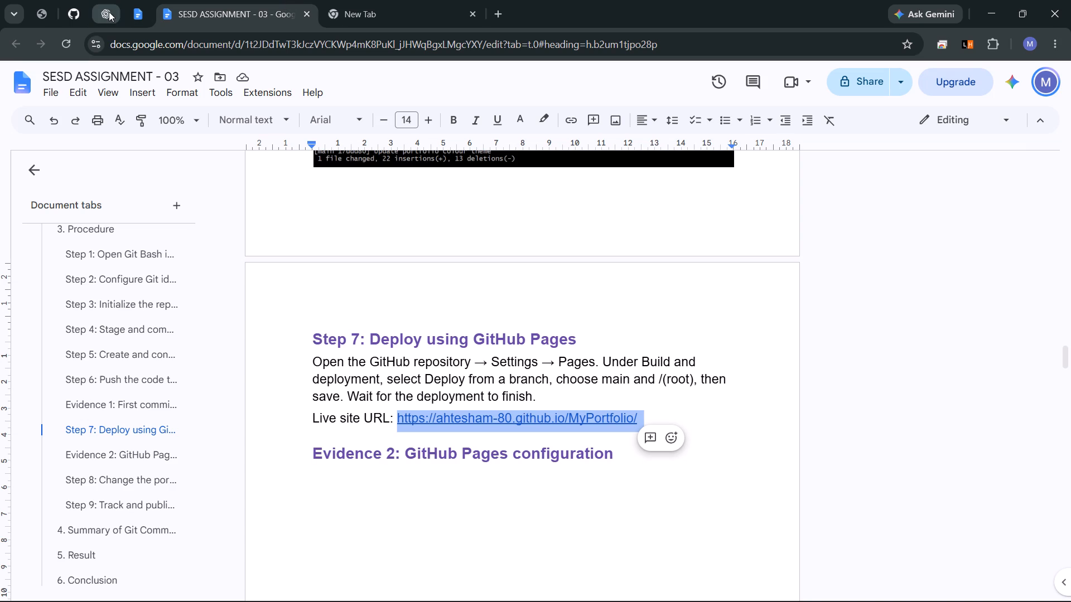
Visit the live site from the College-Department-Website repository's GitHub Pages settings and copy its full address.
{"action": "left_click", "coordinate": [74, 11]}
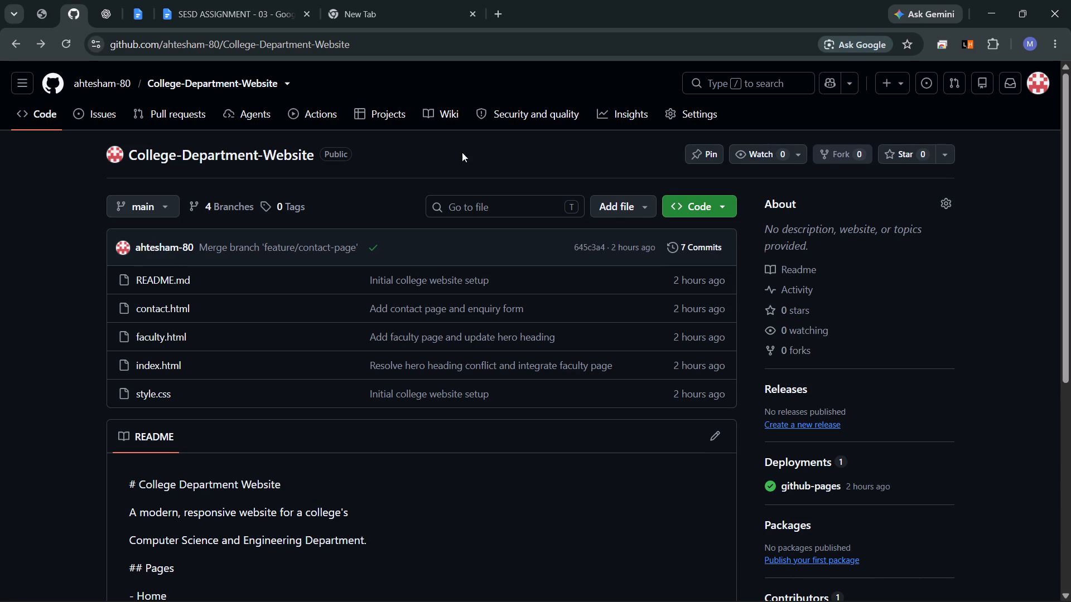
{"action": "left_click", "coordinate": [52, 40]}
{"action": "left_click", "coordinate": [52, 40]}
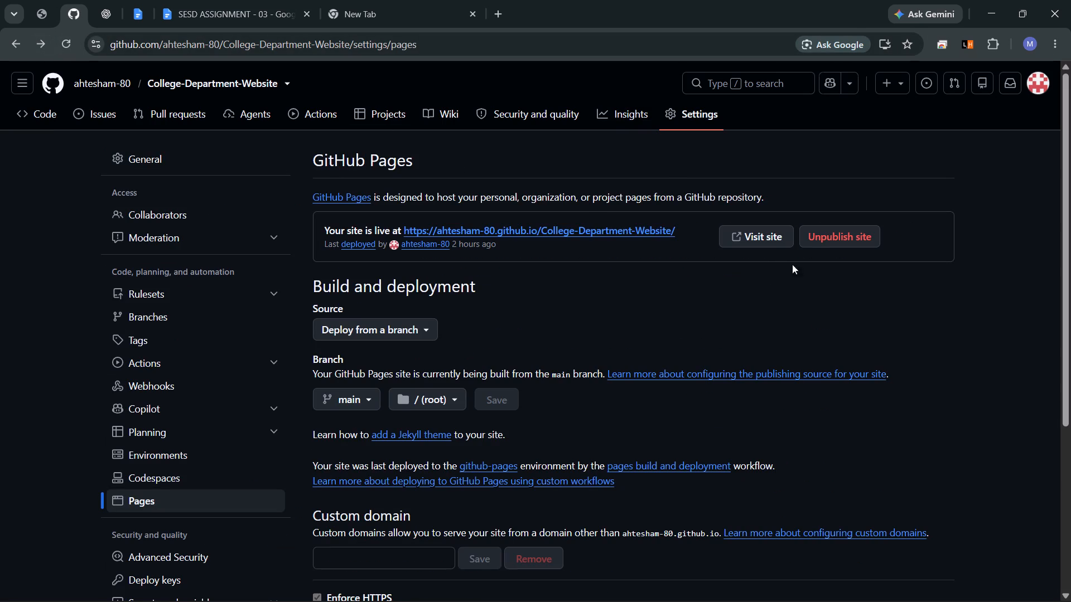
{"action": "left_click", "coordinate": [775, 242]}
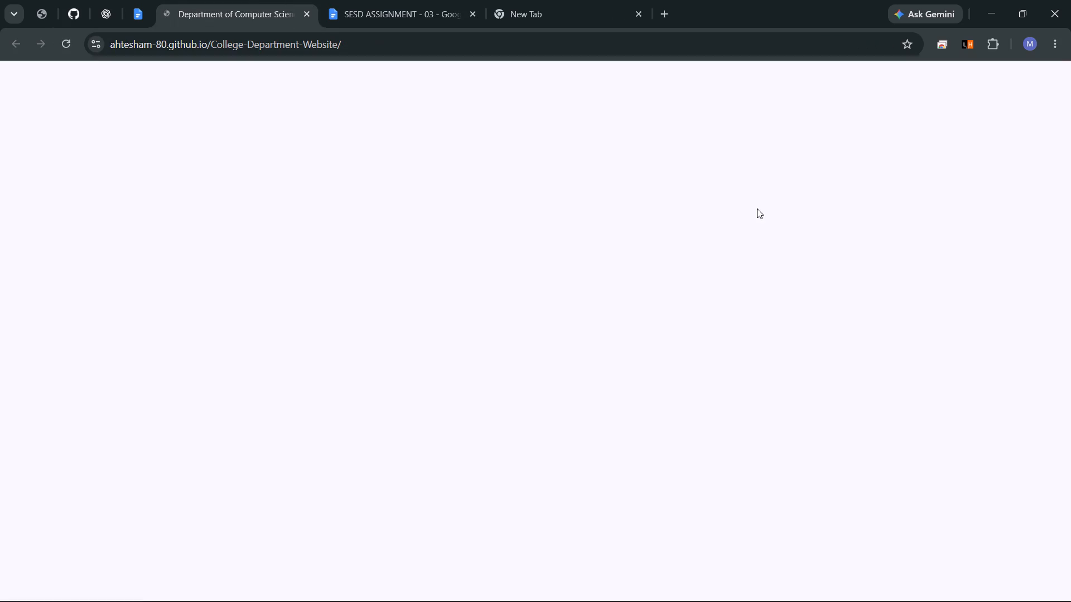
{"action": "left_click", "coordinate": [530, 42]}
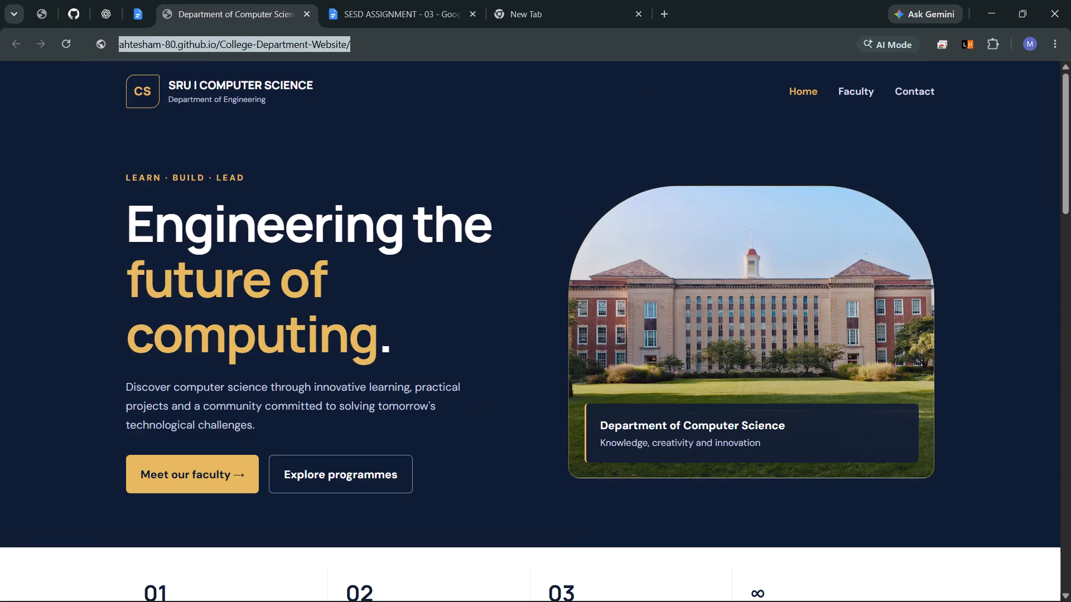
{"action": "key", "text": "ctrl+c"}
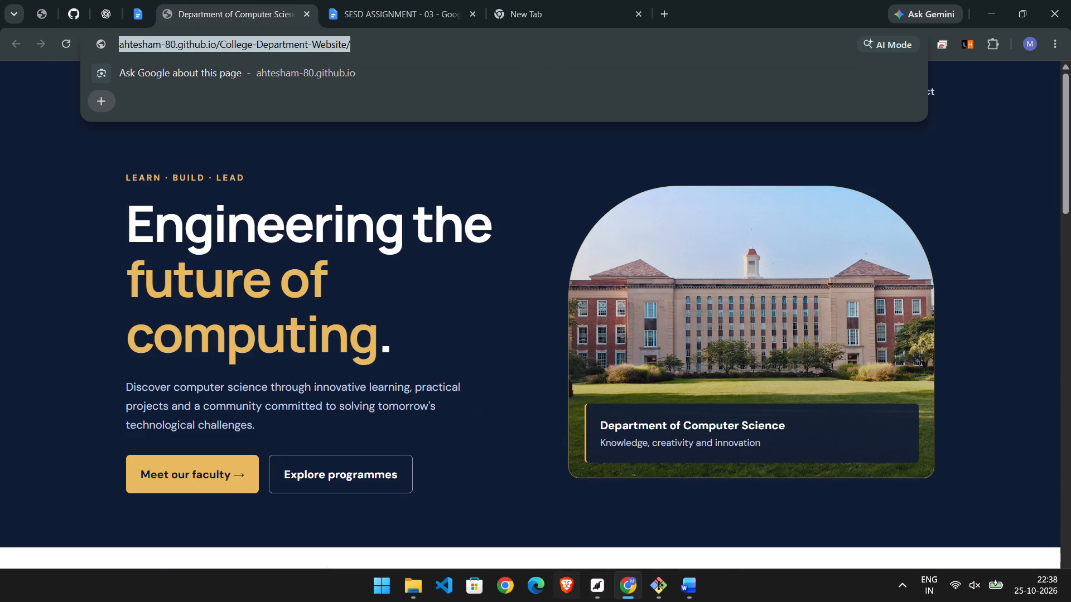
Replace the live site link below Step 13 in Assignment 04 with the copied College-Department-Website address as a hyperlink.
{"action": "left_click", "coordinate": [149, 12]}
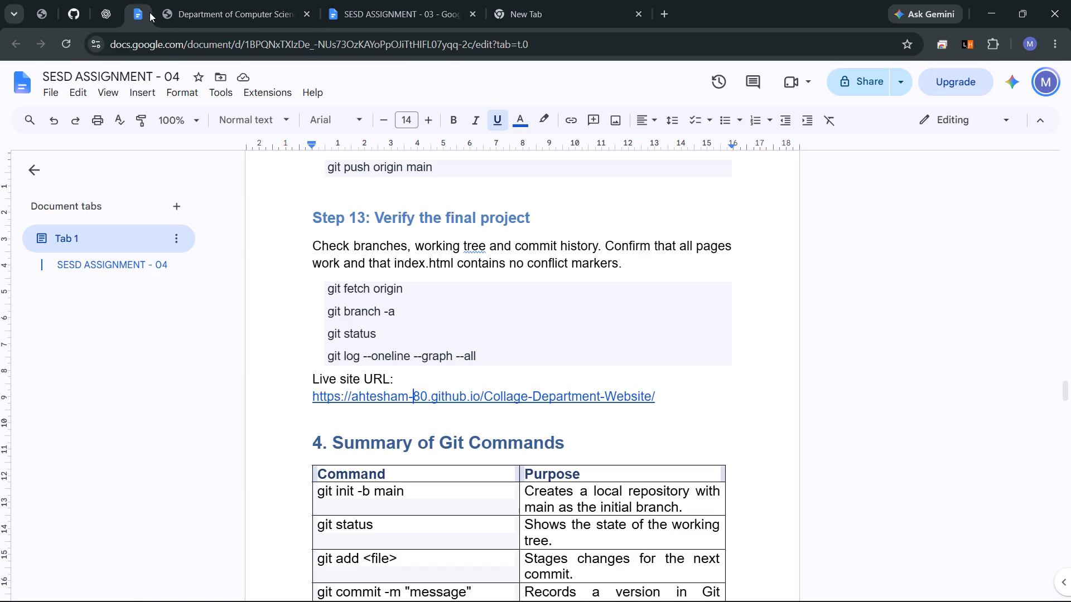
{"action": "left_click", "coordinate": [312, 400]}
{"action": "key", "text": "shift+Down"}
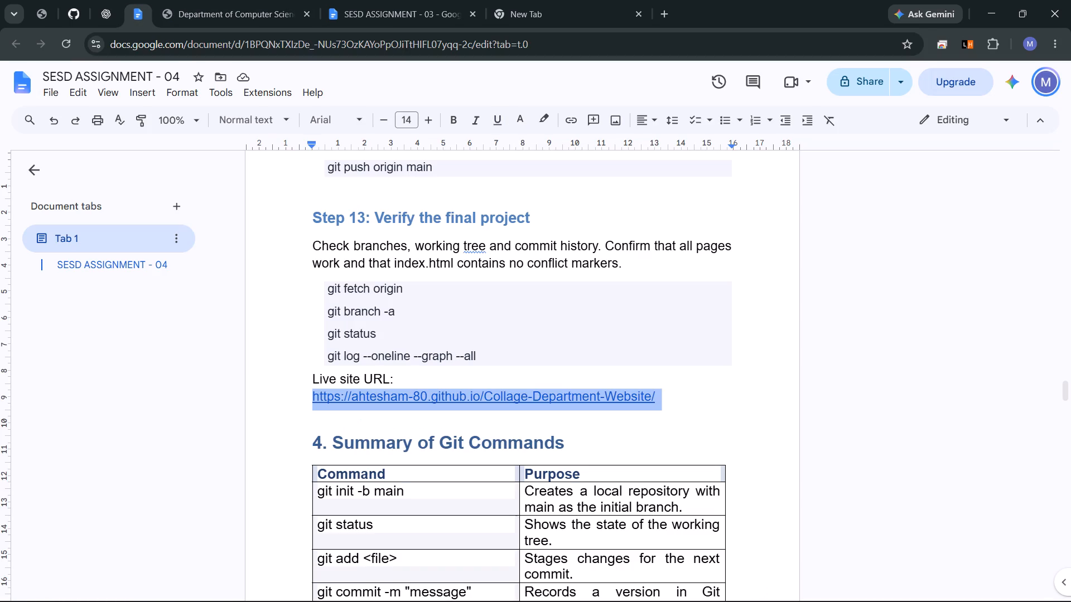
{"action": "key", "text": "BackSpace"}
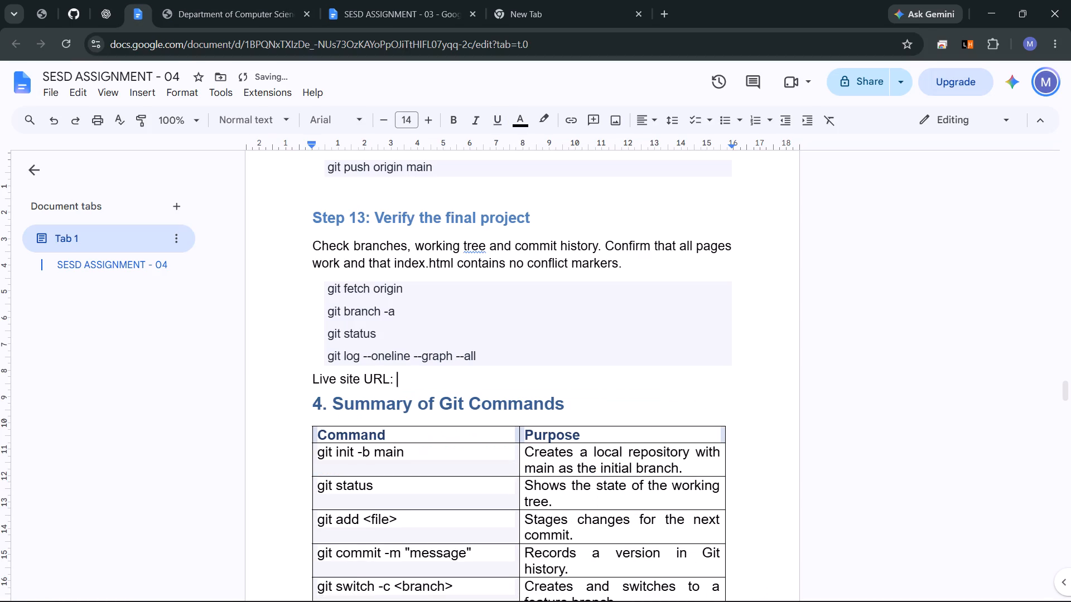
{"action": "key", "text": "ctrl+v"}
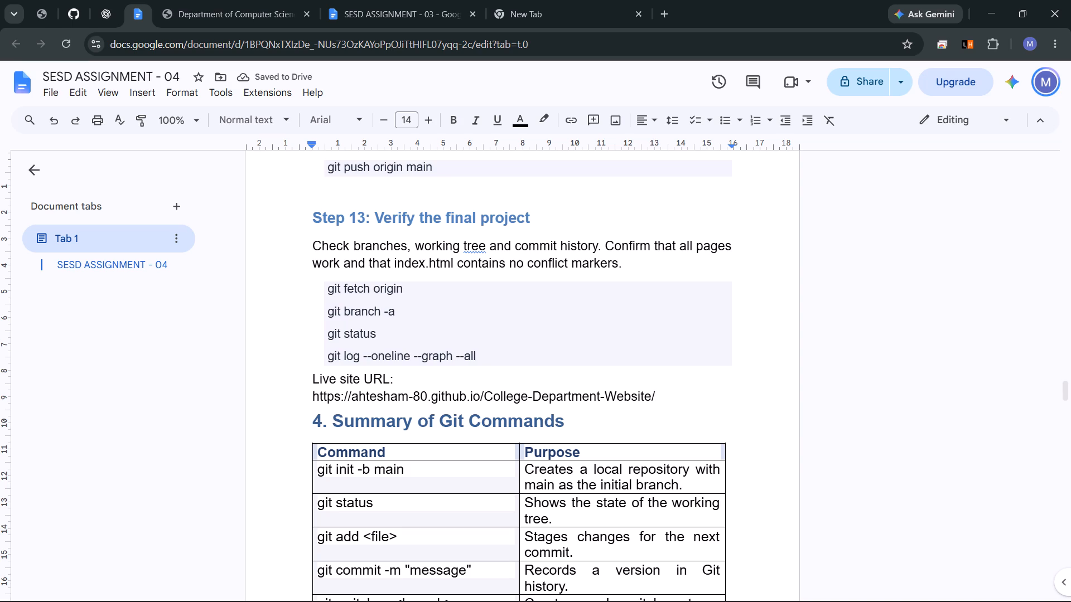
{"action": "key", "text": "shift+Up"}
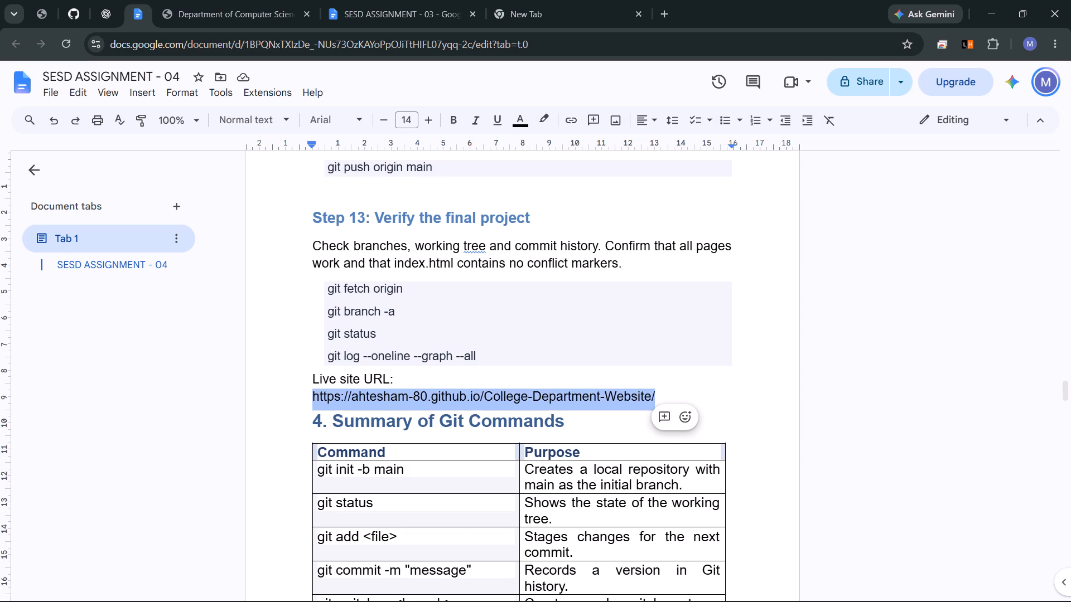
{"action": "key", "text": "ctrl+k"}
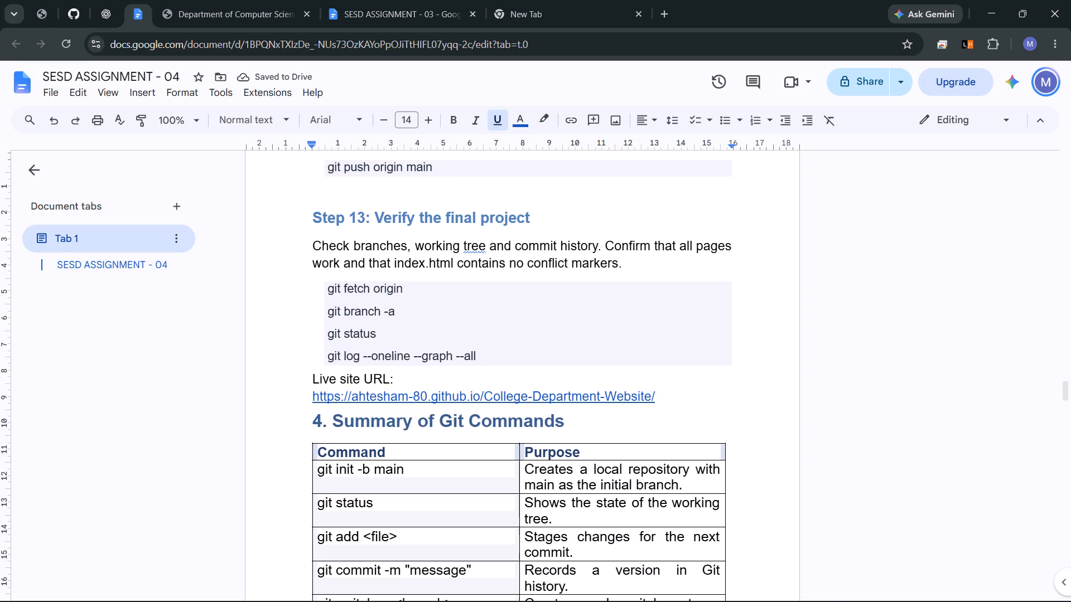
Test the new live site link by opening its page, and close that page again.
{"action": "left_click", "coordinate": [415, 397]}
{"action": "left_click", "coordinate": [403, 421]}
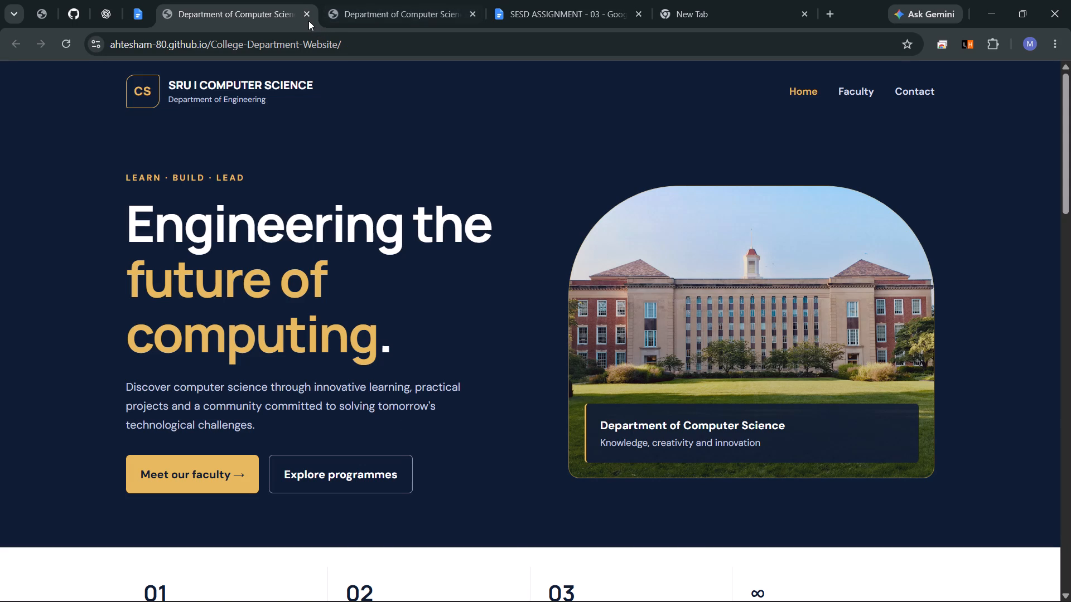
{"action": "left_click", "coordinate": [310, 18]}
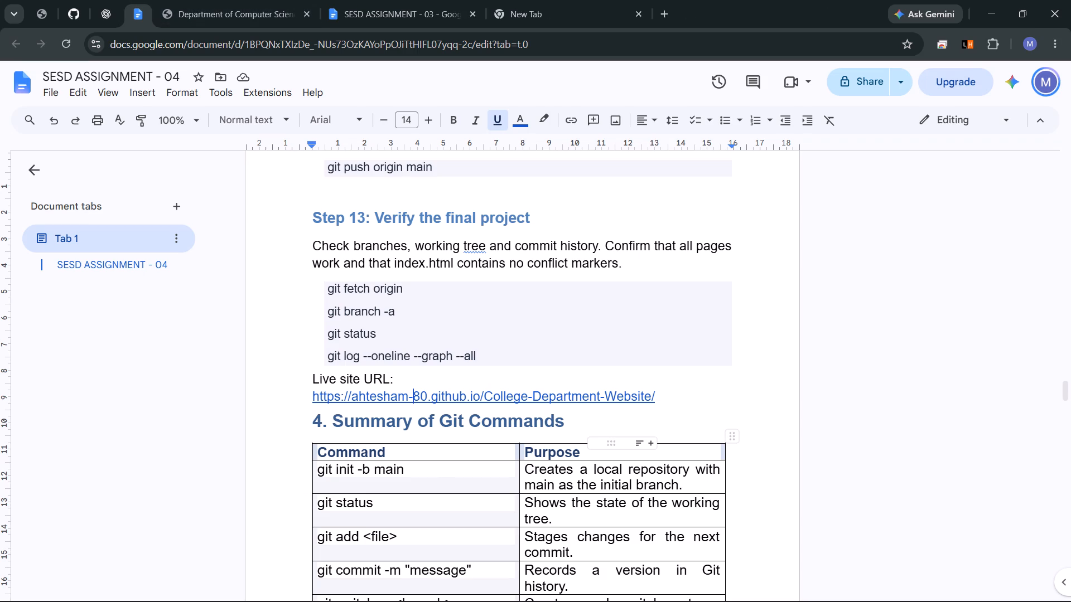
Add a blank line below the live site link and another above the Live site URL label in Assignment 04.
{"action": "left_click", "coordinate": [690, 401]}
{"action": "key", "text": "Return"}
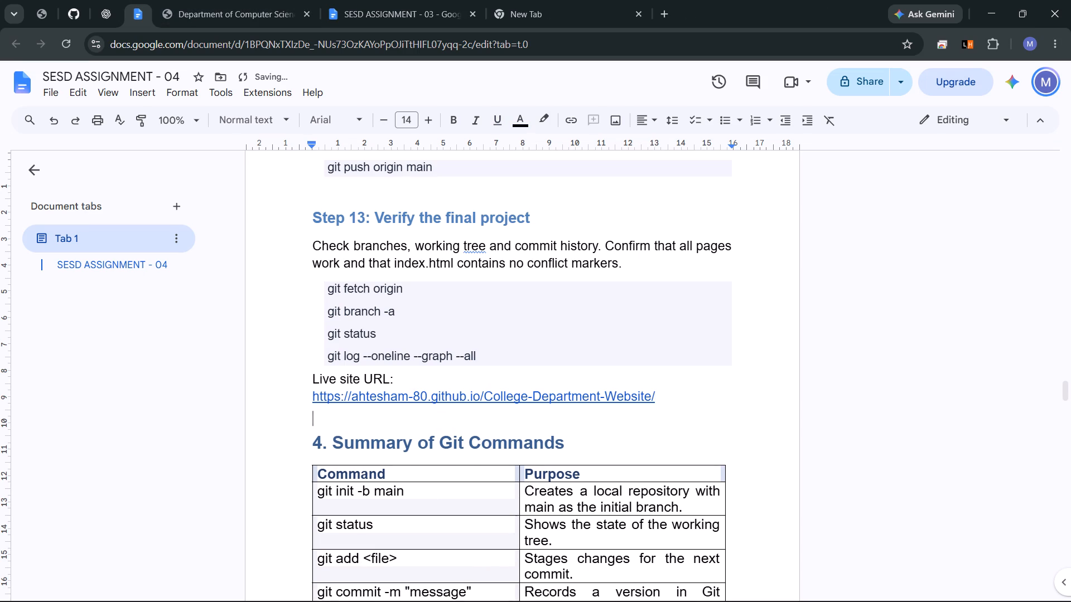
{"action": "left_click", "coordinate": [310, 379]}
{"action": "key", "text": "Return"}
{"action": "left_click", "coordinate": [408, 366]}
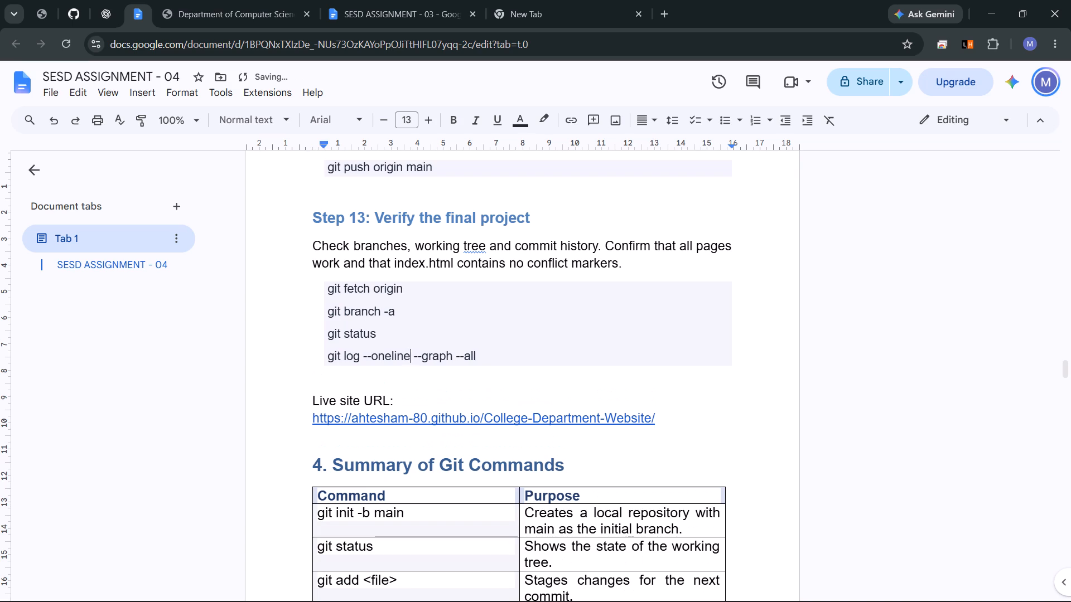
{"action": "left_click", "coordinate": [456, 411]}
{"action": "scroll", "coordinate": [456, 411], "scroll_direction": "down", "scroll_amount": 1}
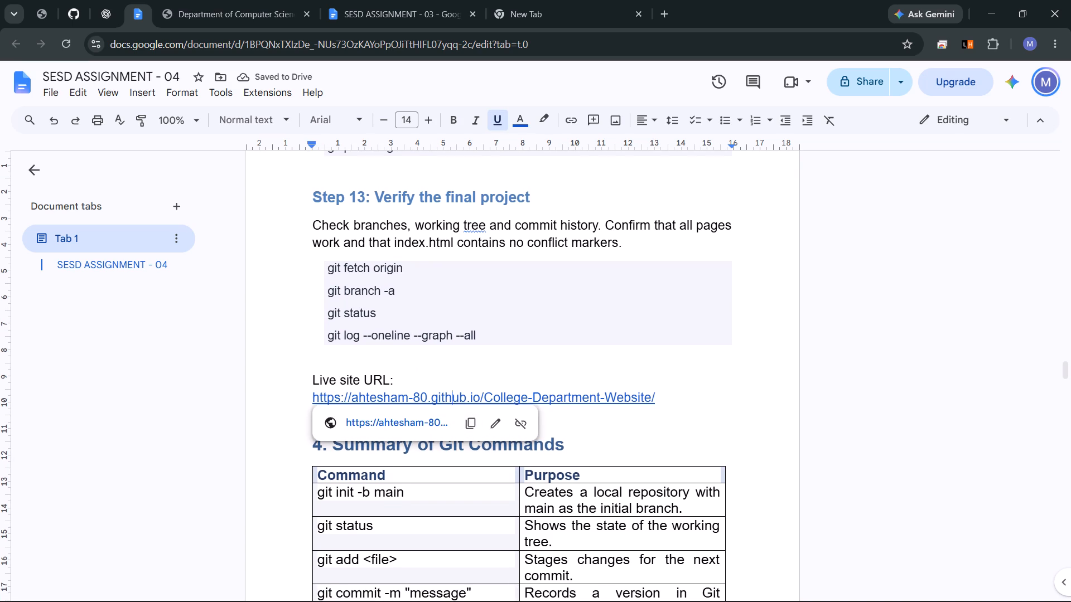
{"action": "left_click", "coordinate": [674, 403]}
Review the evidence screenshots through to the end of Assignment 04 and place the cursor after the Create a new repository image.
{"action": "scroll", "coordinate": [674, 403], "scroll_direction": "down", "scroll_amount": 9}
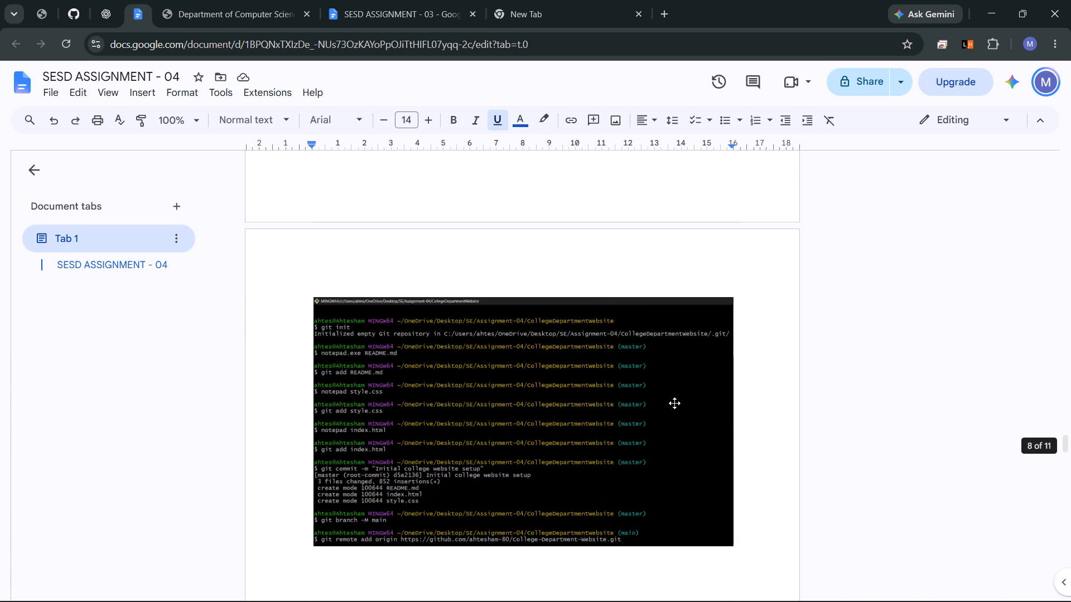
{"action": "scroll", "coordinate": [674, 403], "scroll_direction": "down", "scroll_amount": 6}
{"action": "scroll", "coordinate": [674, 403], "scroll_direction": "up", "scroll_amount": 2}
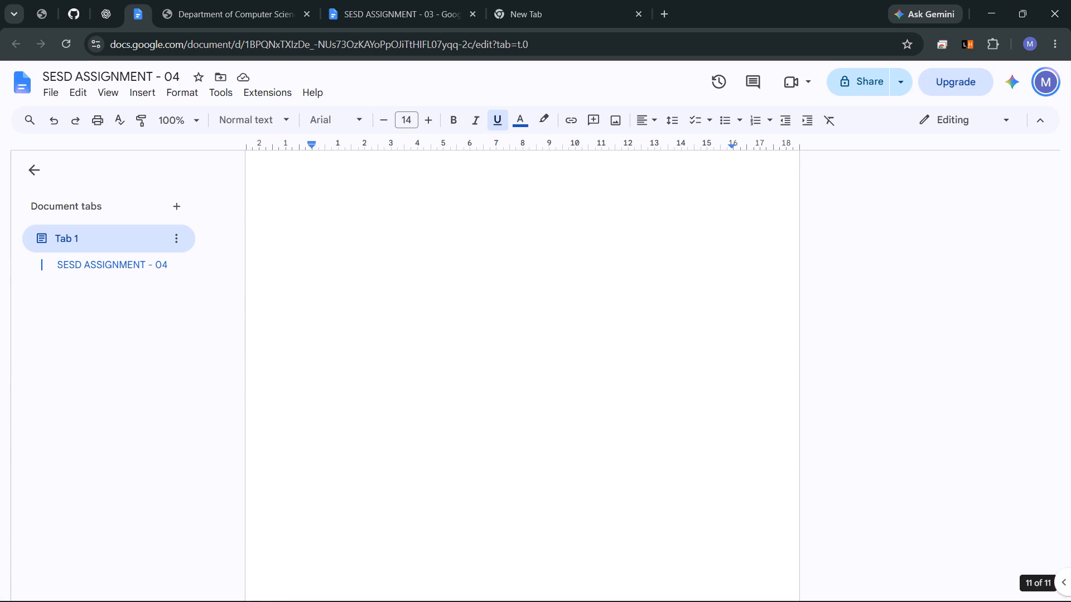
{"action": "scroll", "coordinate": [674, 403], "scroll_direction": "up", "scroll_amount": 4}
{"action": "scroll", "coordinate": [674, 403], "scroll_direction": "down", "scroll_amount": 1}
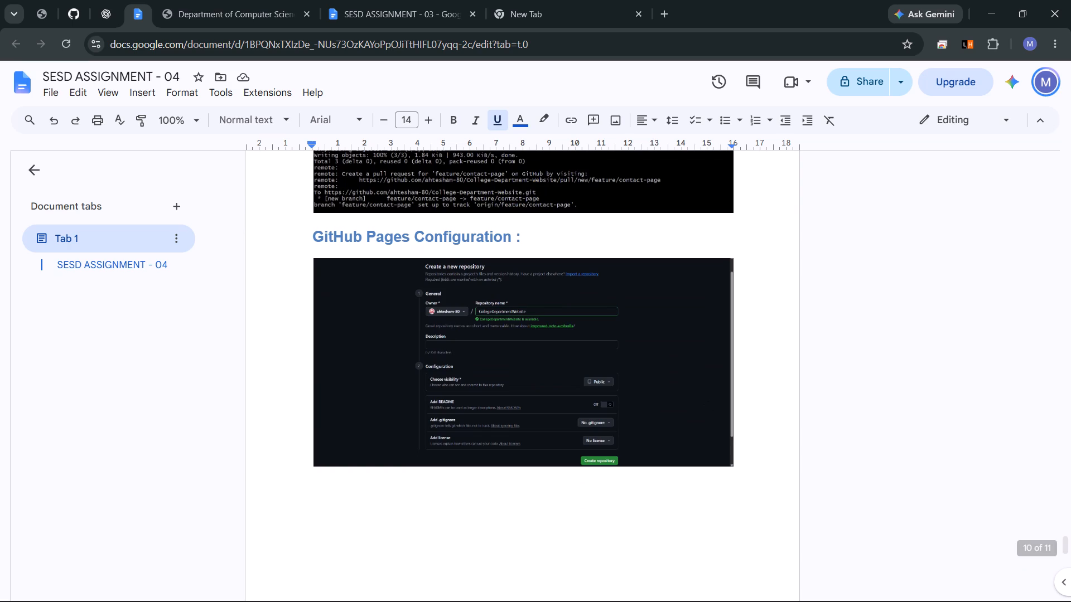
{"action": "left_click", "coordinate": [746, 457]}
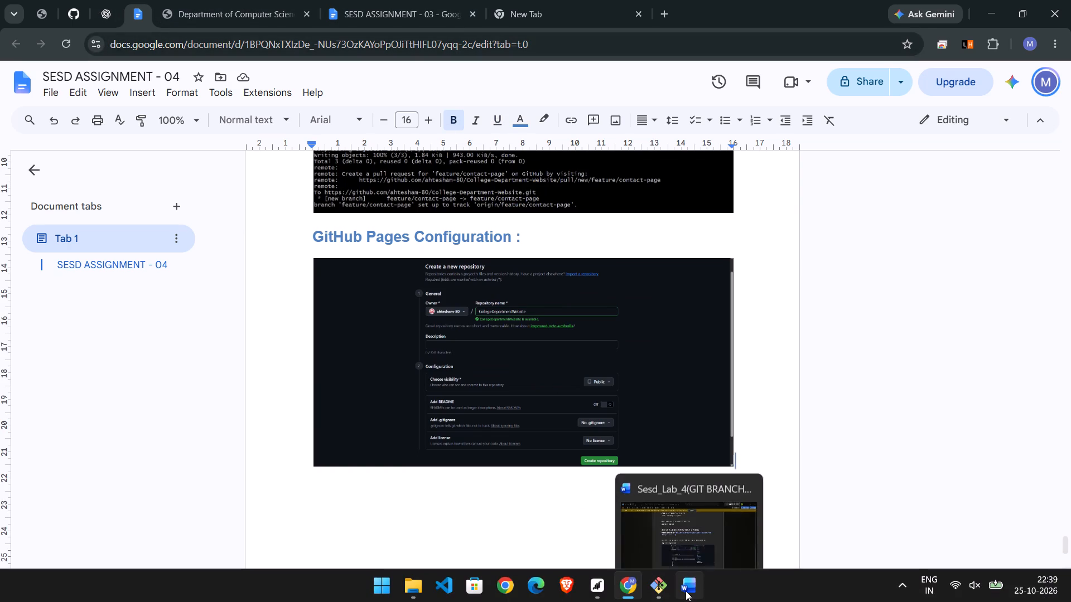
Switch to the Sesd_Lab_4 document in Word and examine how repository screenshots are placed around Steps 8 to 11.
{"action": "left_click", "coordinate": [686, 591]}
{"action": "scroll", "coordinate": [691, 465], "scroll_direction": "down", "scroll_amount": 3}
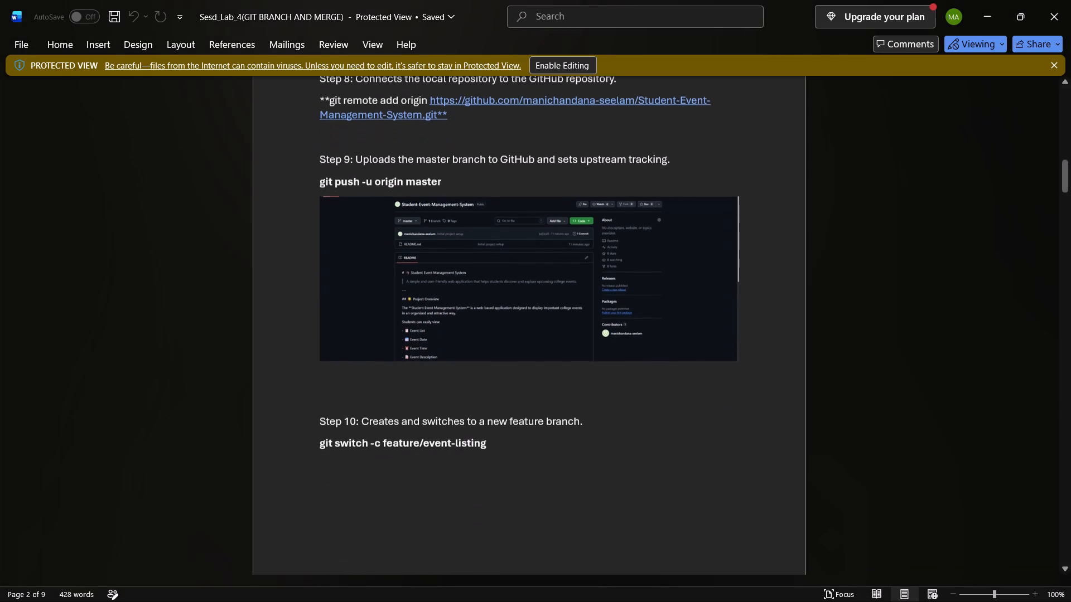
{"action": "scroll", "coordinate": [691, 465], "scroll_direction": "up", "scroll_amount": 1}
{"action": "scroll", "coordinate": [691, 465], "scroll_direction": "down", "scroll_amount": 1}
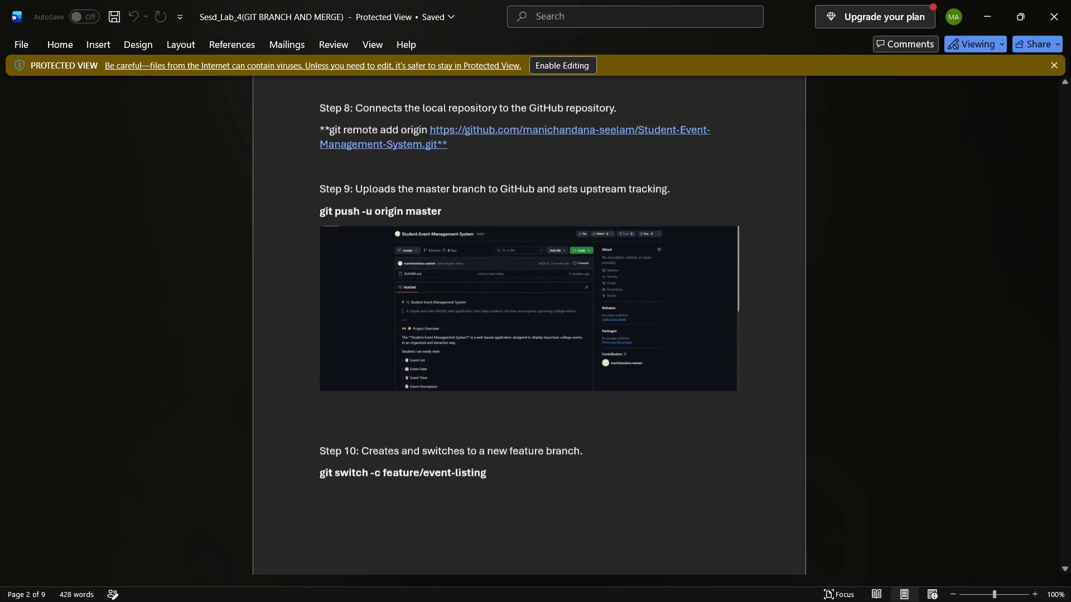
{"action": "scroll", "coordinate": [691, 465], "scroll_direction": "down", "scroll_amount": 2}
{"action": "scroll", "coordinate": [691, 465], "scroll_direction": "up", "scroll_amount": 1}
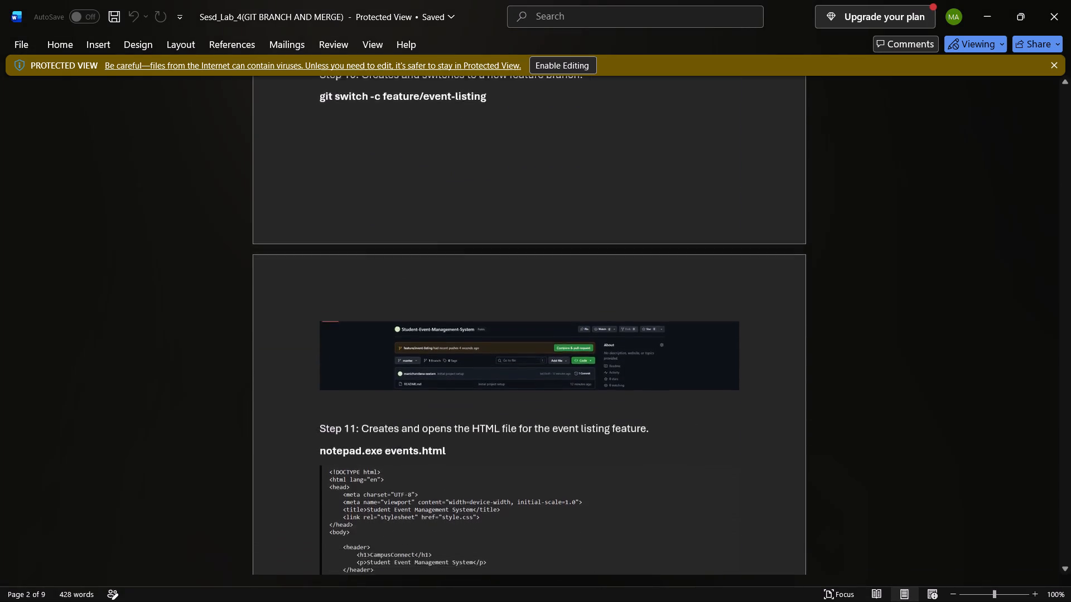
{"action": "scroll", "coordinate": [691, 465], "scroll_direction": "up", "scroll_amount": 1}
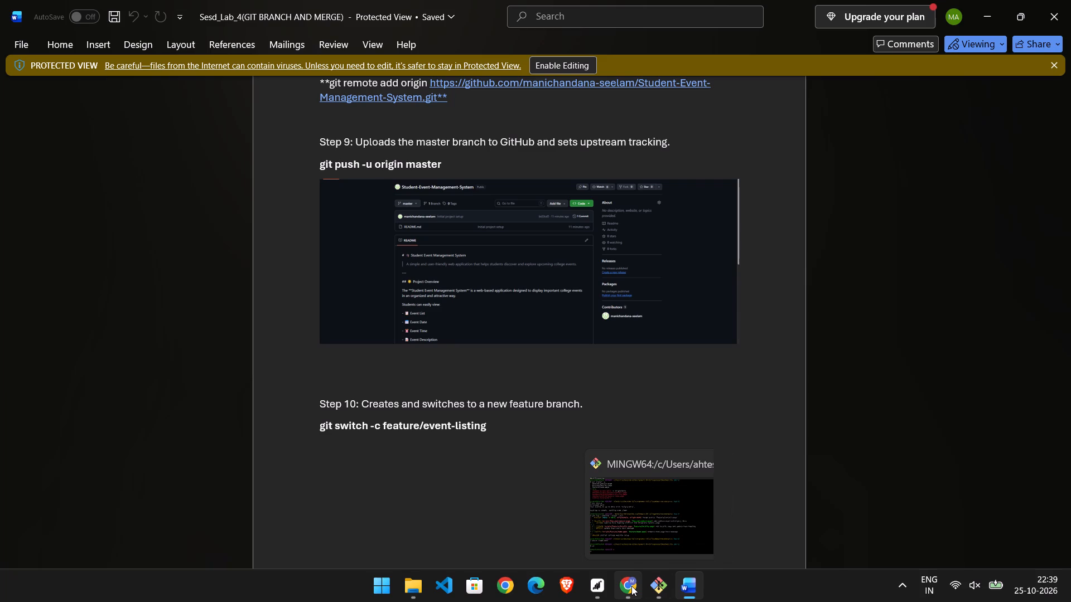
Copy the College-Department-Website repository screenshot from the File Explorer Gallery and paste it after the Create a new repository image in Assignment 04.
{"action": "left_click", "coordinate": [411, 580]}
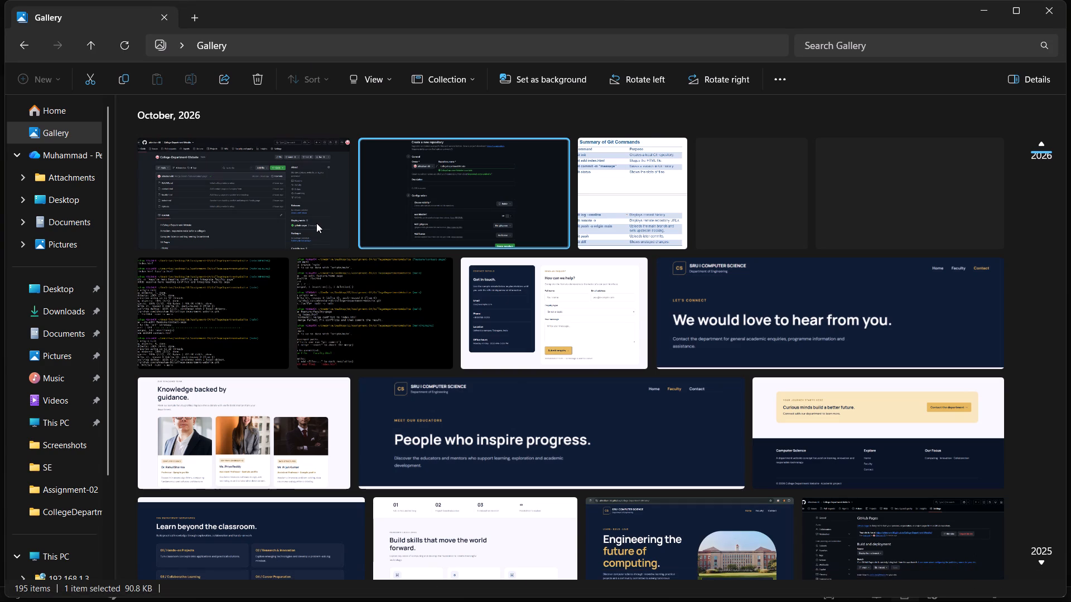
{"action": "left_click", "coordinate": [316, 223]}
{"action": "left_click", "coordinate": [119, 76]}
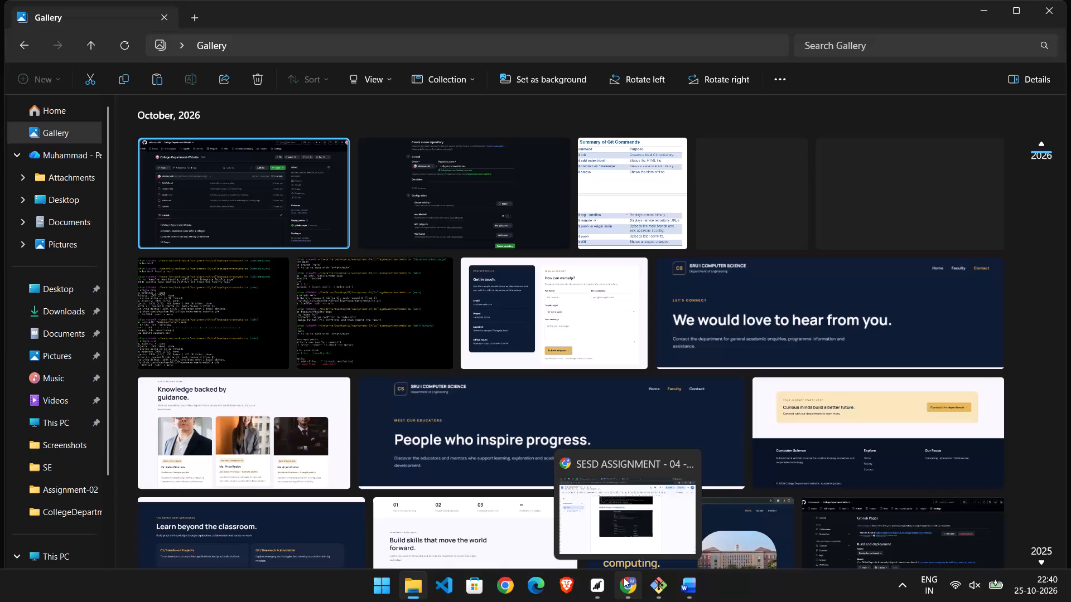
{"action": "left_click", "coordinate": [624, 577]}
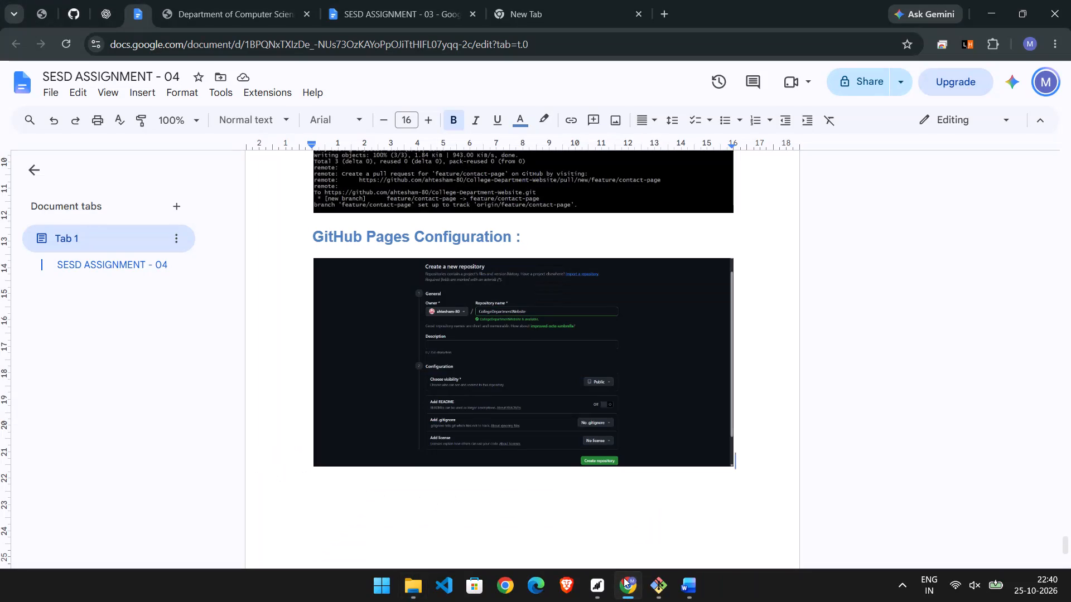
{"action": "key", "text": "ctrl+v"}
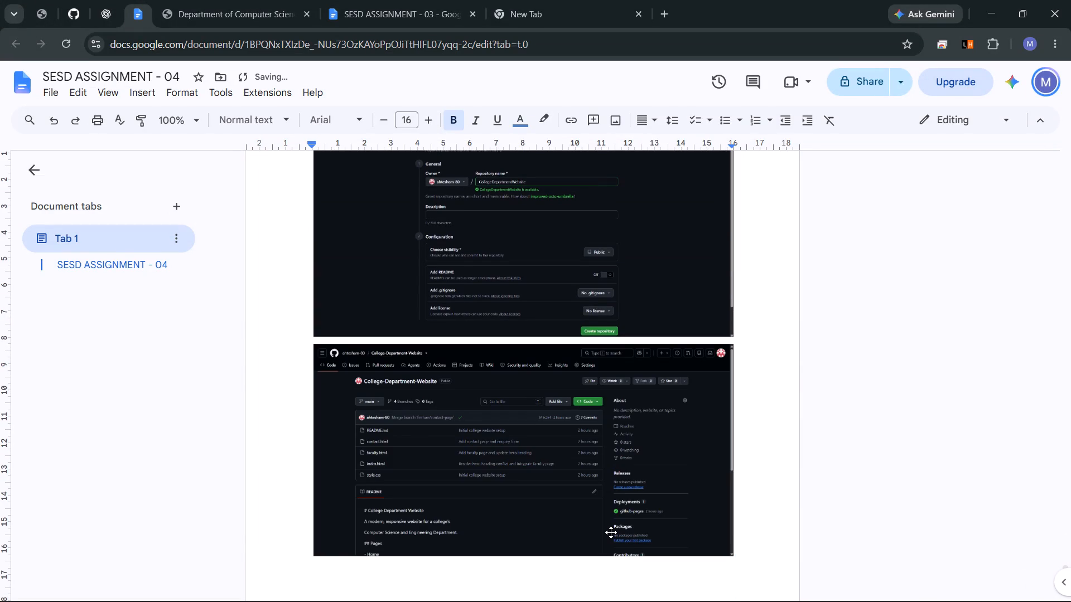
{"action": "scroll", "coordinate": [611, 532], "scroll_direction": "up", "scroll_amount": 6}
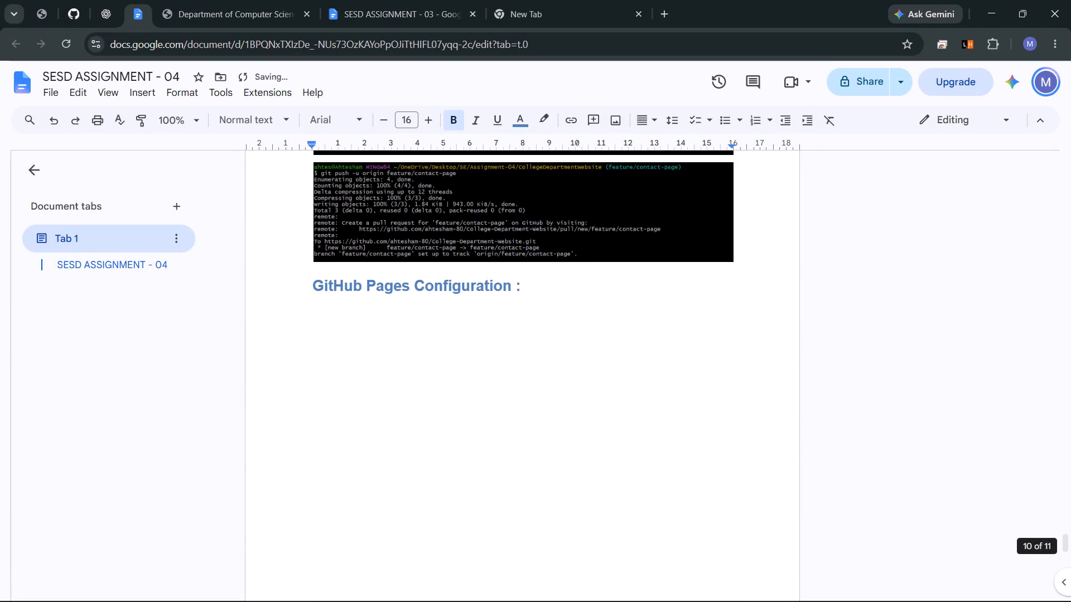
Review the placement of the Create a new repository and College-Department-Website images on the last page of Assignment 04.
{"action": "scroll", "coordinate": [611, 532], "scroll_direction": "down", "scroll_amount": 8}
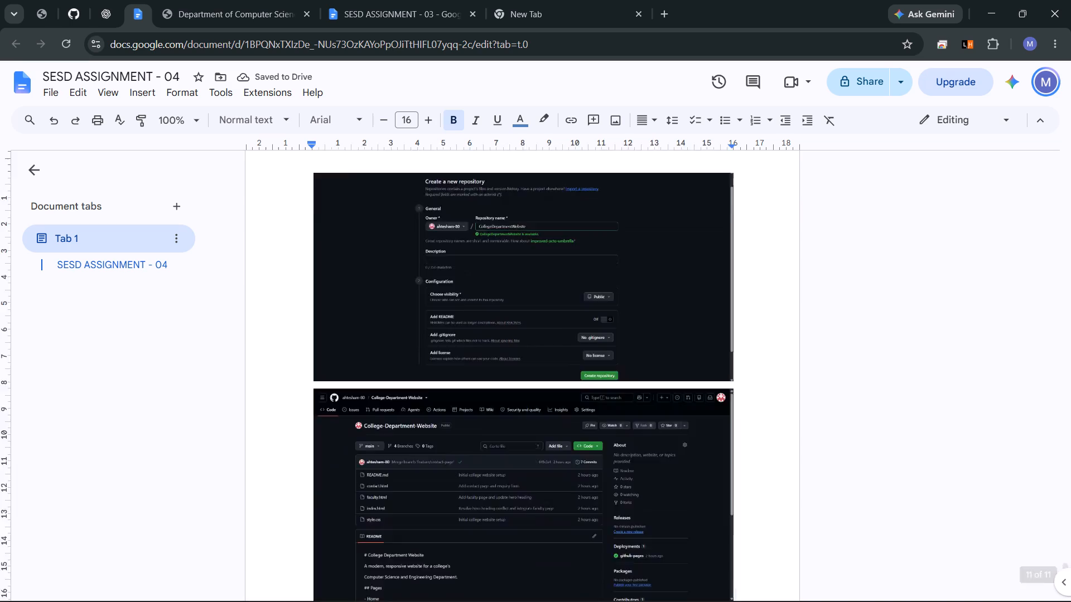
{"action": "scroll", "coordinate": [611, 532], "scroll_direction": "down", "scroll_amount": 1}
{"action": "scroll", "coordinate": [611, 532], "scroll_direction": "up", "scroll_amount": 2}
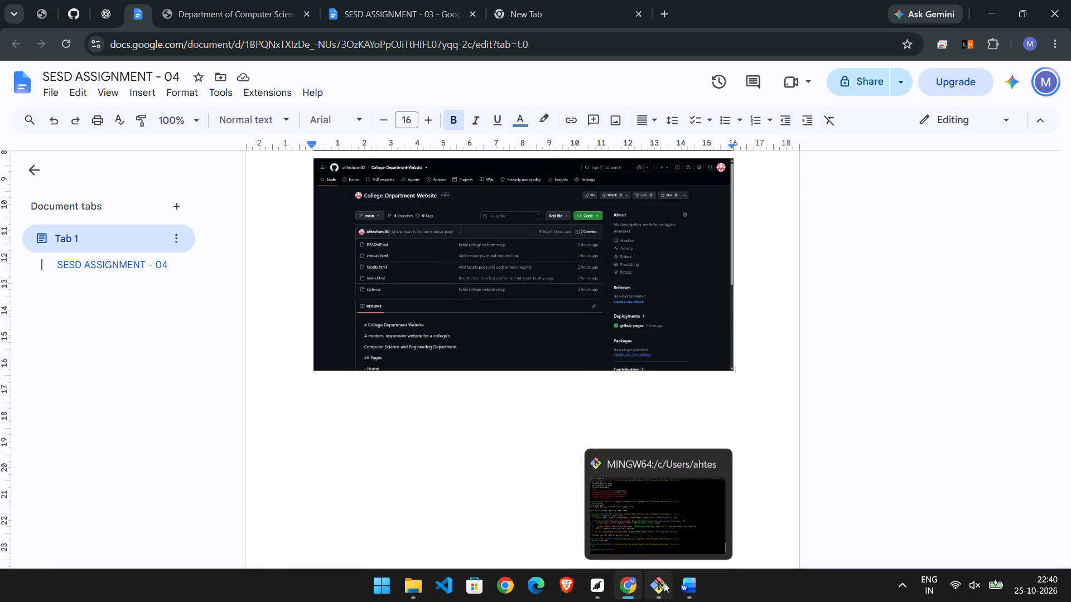
{"action": "scroll", "coordinate": [630, 395], "scroll_direction": "up", "scroll_amount": 2}
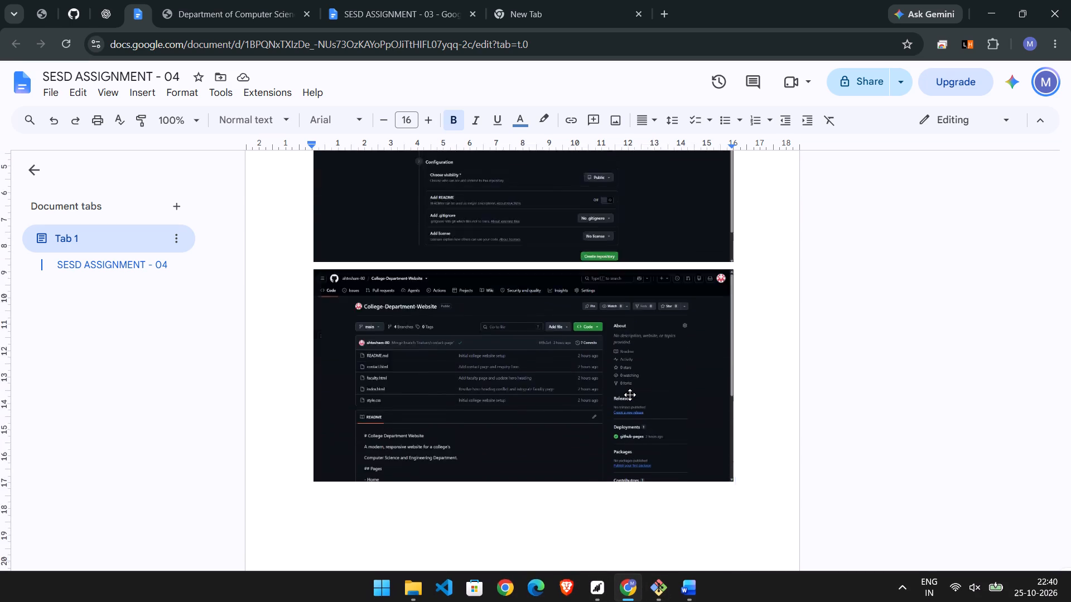
{"action": "scroll", "coordinate": [630, 395], "scroll_direction": "up", "scroll_amount": 2}
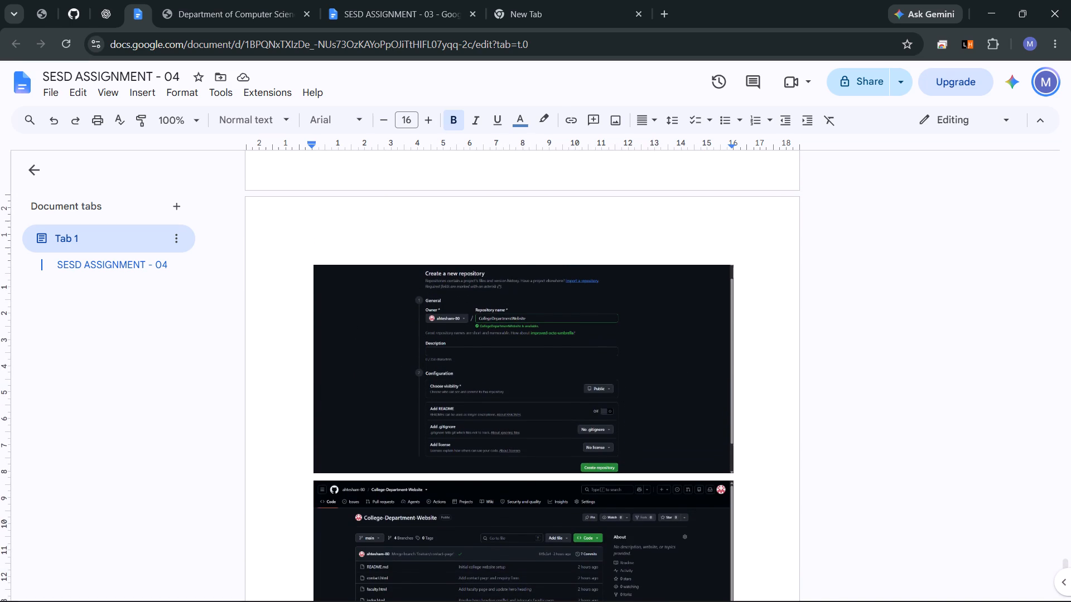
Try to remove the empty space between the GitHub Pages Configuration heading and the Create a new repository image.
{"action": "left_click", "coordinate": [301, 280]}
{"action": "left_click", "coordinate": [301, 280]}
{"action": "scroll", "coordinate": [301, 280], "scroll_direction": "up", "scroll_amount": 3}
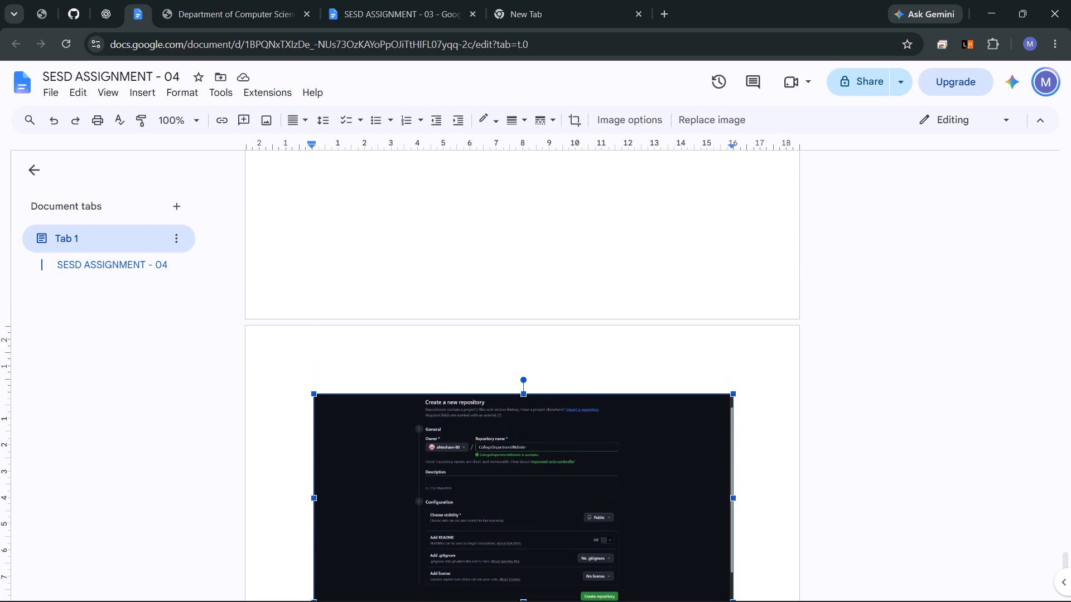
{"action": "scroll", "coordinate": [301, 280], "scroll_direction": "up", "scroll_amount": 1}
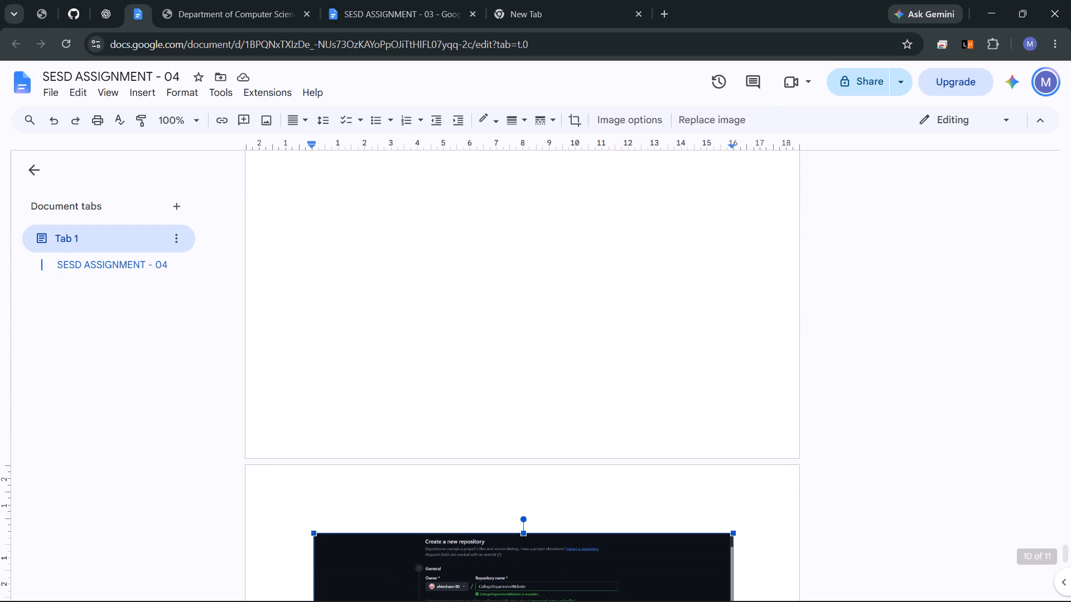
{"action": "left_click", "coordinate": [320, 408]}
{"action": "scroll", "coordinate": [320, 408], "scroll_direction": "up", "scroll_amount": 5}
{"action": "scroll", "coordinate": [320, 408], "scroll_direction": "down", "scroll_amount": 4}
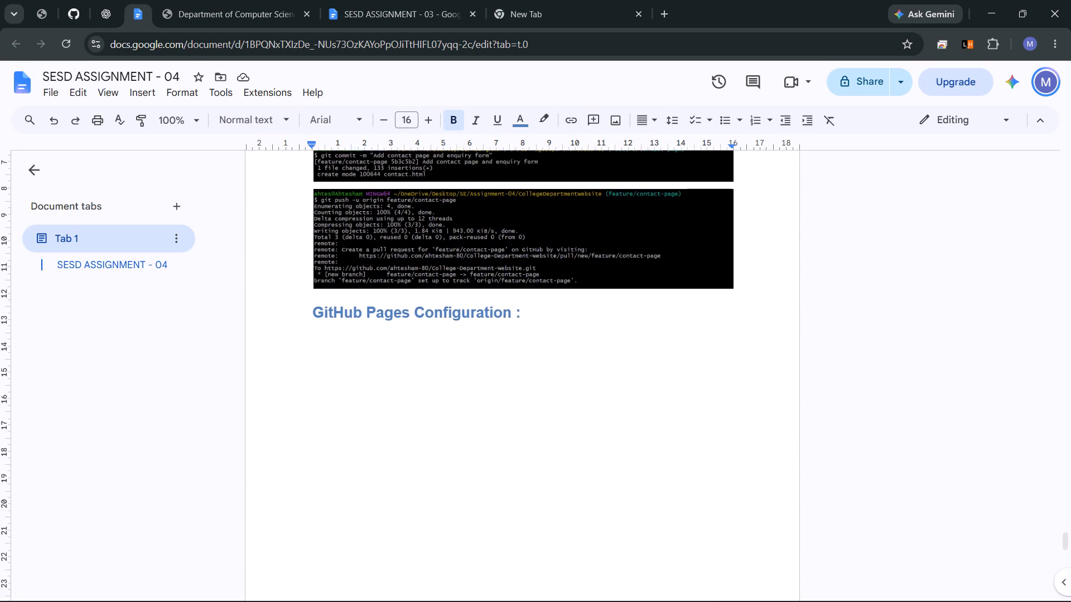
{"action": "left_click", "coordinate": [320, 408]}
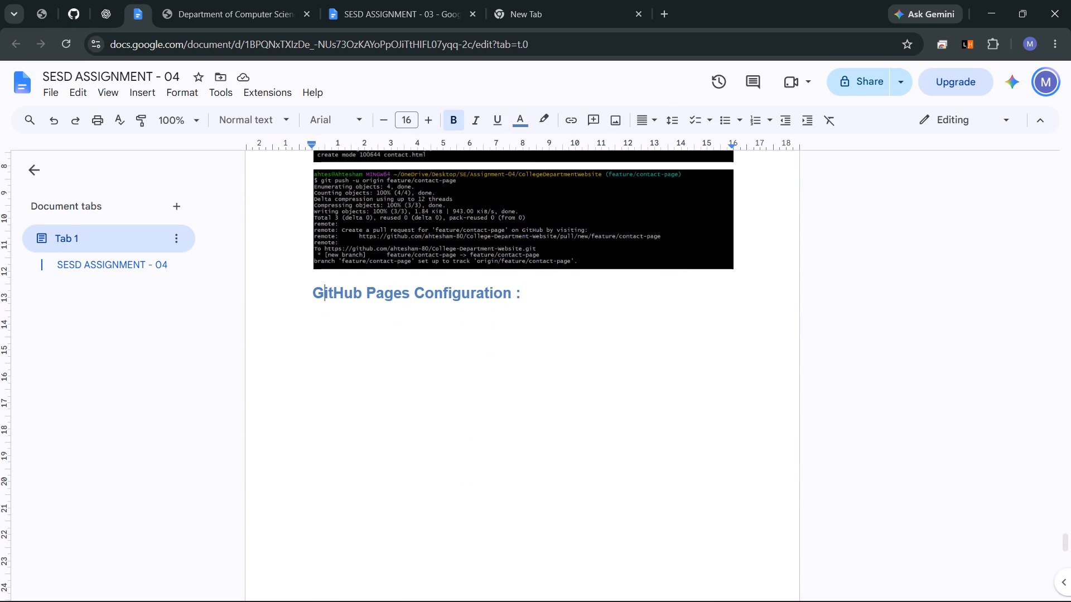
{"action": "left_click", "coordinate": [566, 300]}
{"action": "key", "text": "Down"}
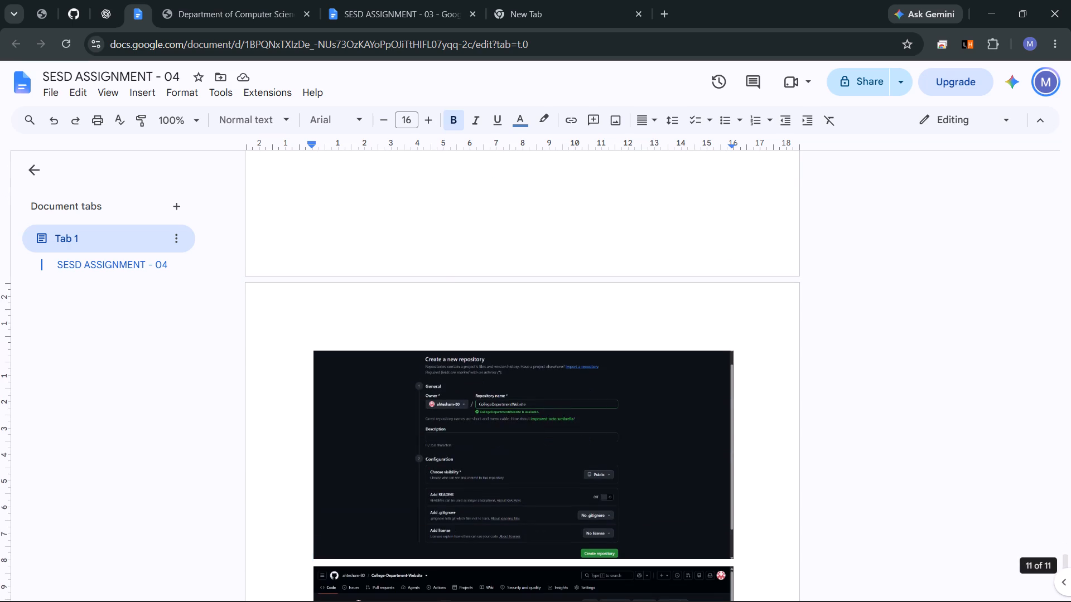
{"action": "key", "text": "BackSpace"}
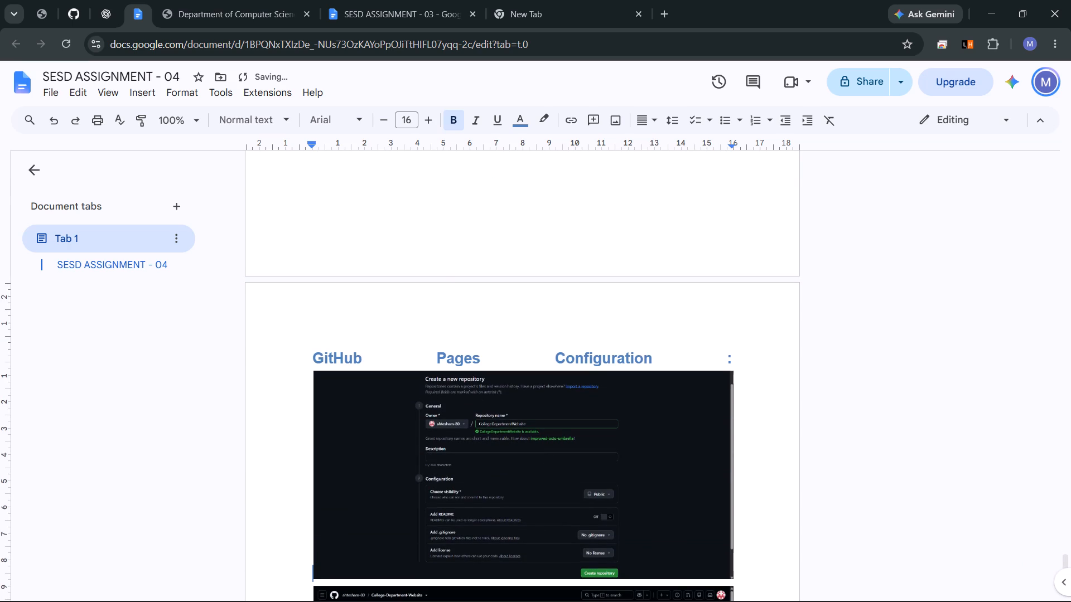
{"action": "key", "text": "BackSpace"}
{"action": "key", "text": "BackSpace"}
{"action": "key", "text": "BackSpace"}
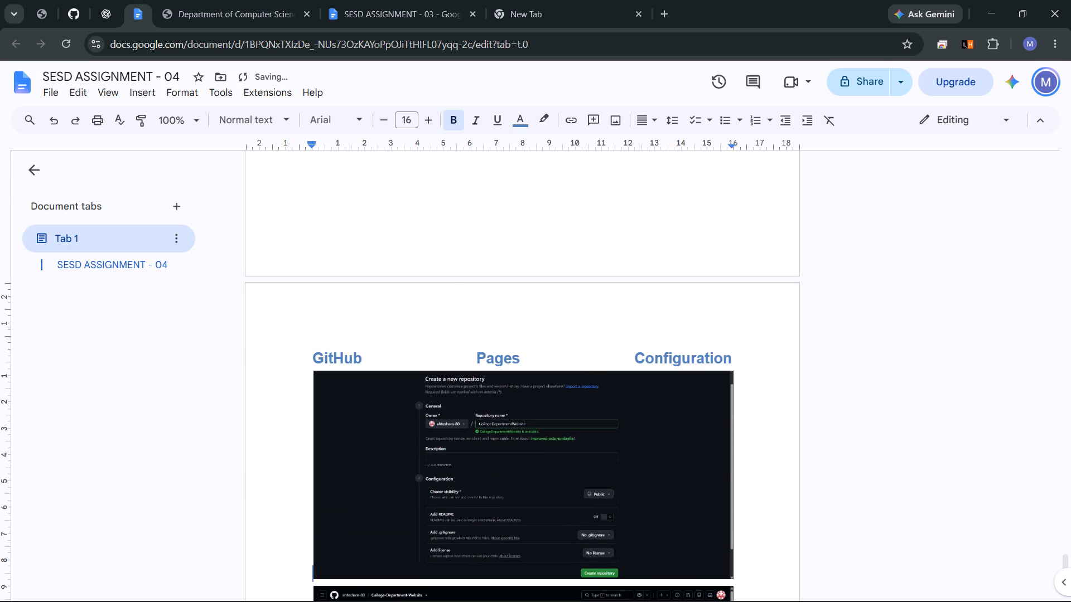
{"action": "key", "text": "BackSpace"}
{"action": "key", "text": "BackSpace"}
Undo the deletions in the GitHub Pages Configuration heading and the earlier paste of the College-Department-Website repository screenshot.
{"action": "key", "text": "ctrl+z"}
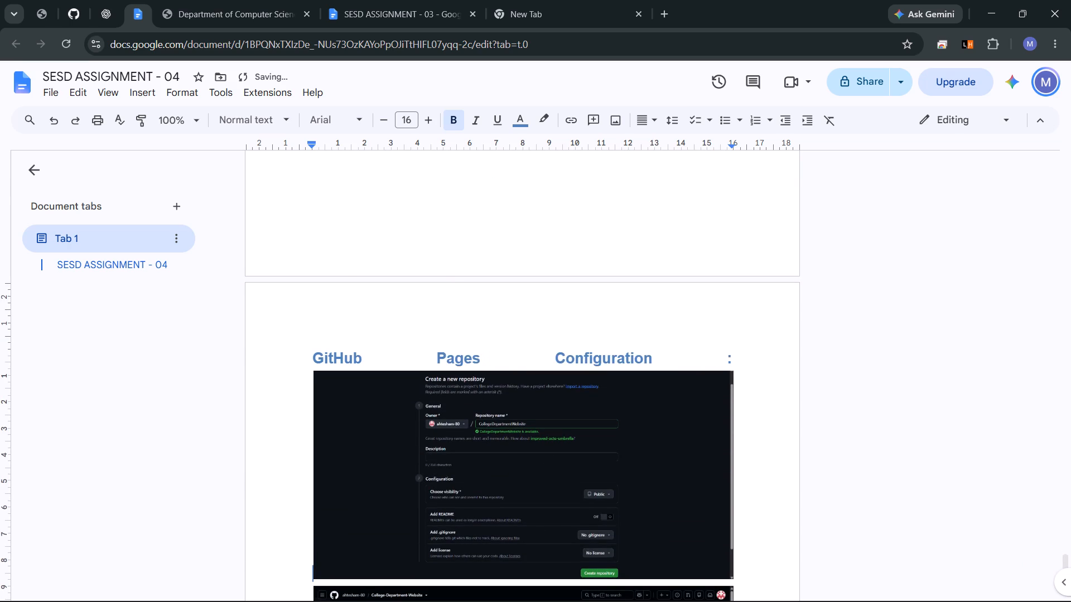
{"action": "key", "text": "ctrl+z"}
{"action": "key", "text": "ctrl+z"}
{"action": "scroll", "coordinate": [566, 300], "scroll_direction": "up", "scroll_amount": 6}
{"action": "scroll", "coordinate": [566, 300], "scroll_direction": "down", "scroll_amount": 1}
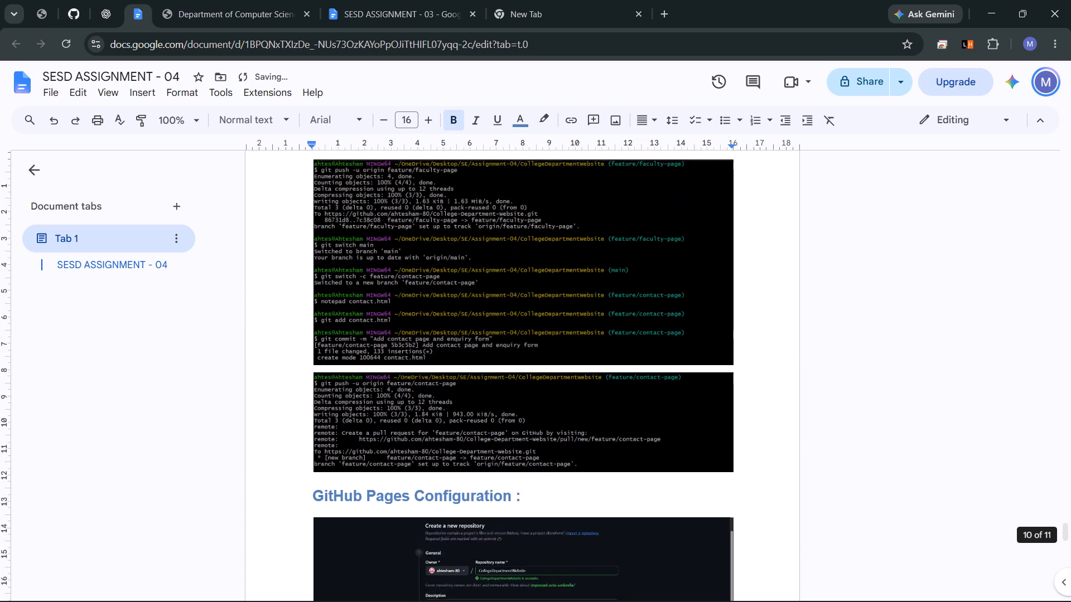
Paste the College-Department-Website repository screenshot at the top of the page following the Create a new repository image.
{"action": "scroll", "coordinate": [566, 300], "scroll_direction": "down", "scroll_amount": 5}
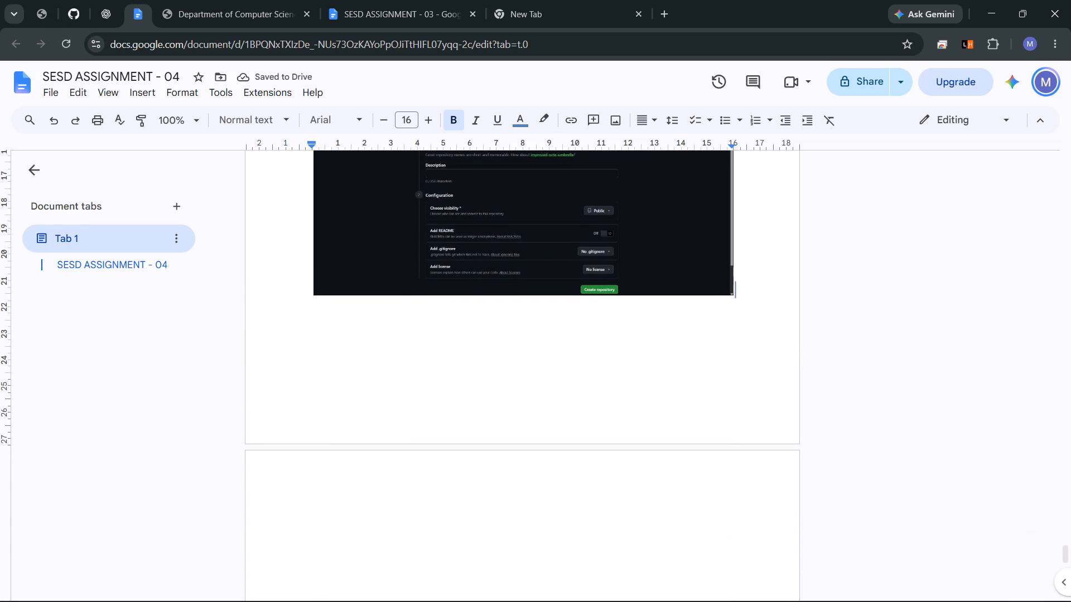
{"action": "left_click", "coordinate": [374, 507]}
{"action": "key", "text": "ctrl+v"}
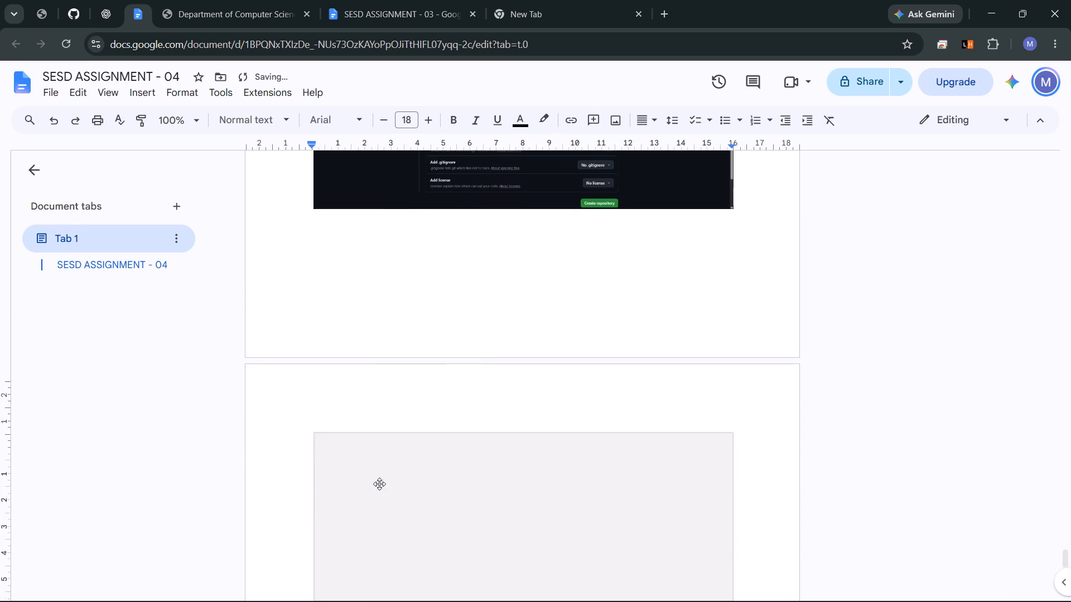
Check the image order and page layout from the terminal screenshots through the GitHub Pages Configuration section to the document's end.
{"action": "scroll", "coordinate": [379, 484], "scroll_direction": "up", "scroll_amount": 6}
{"action": "scroll", "coordinate": [379, 484], "scroll_direction": "down", "scroll_amount": 4}
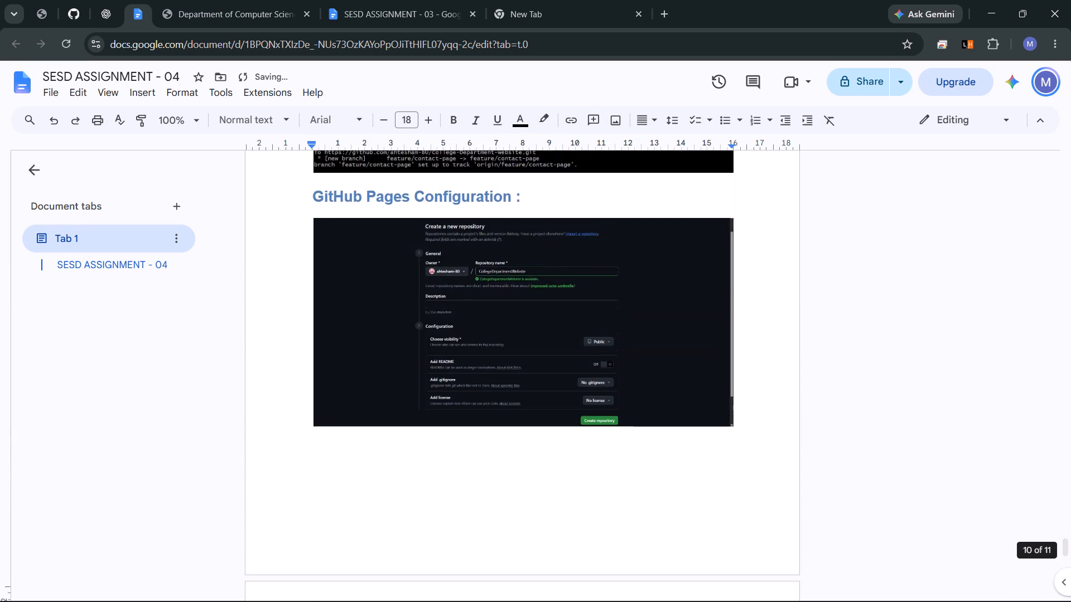
{"action": "scroll", "coordinate": [379, 484], "scroll_direction": "down", "scroll_amount": 2}
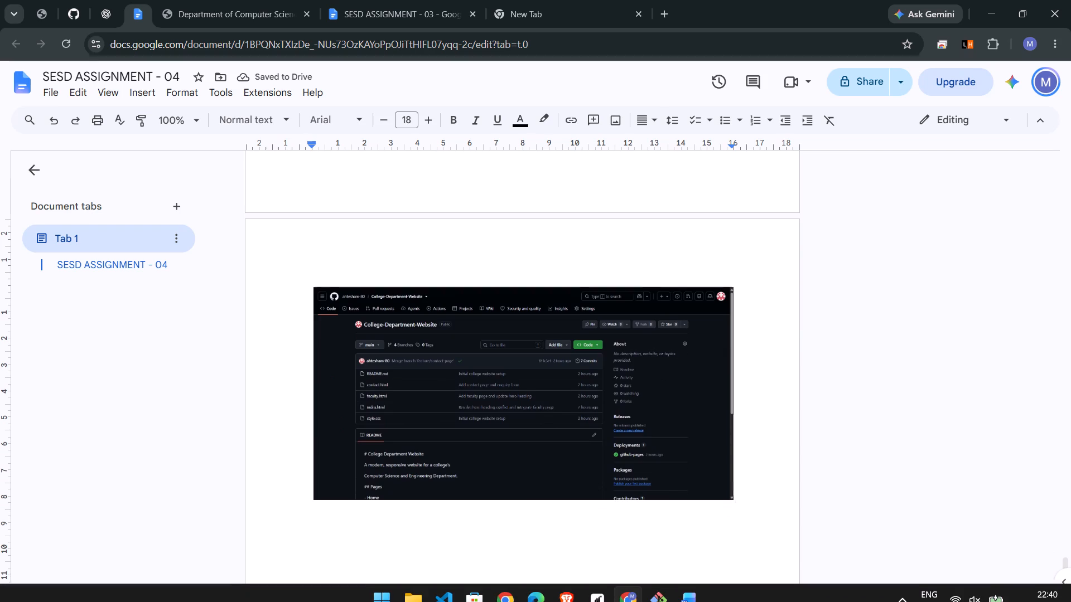
{"action": "scroll", "coordinate": [587, 409], "scroll_direction": "up", "scroll_amount": 10}
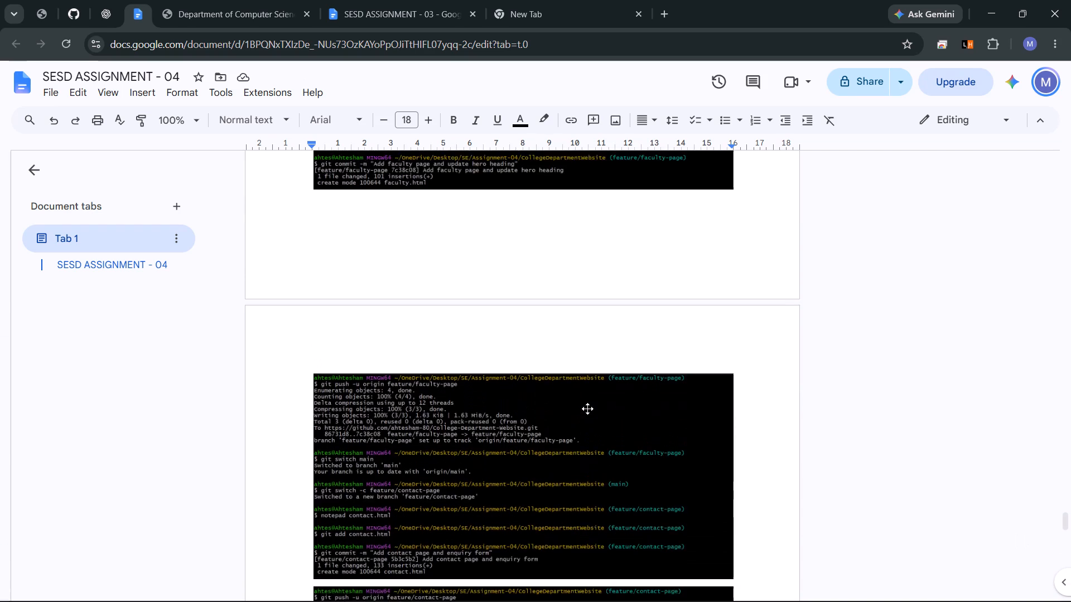
{"action": "scroll", "coordinate": [587, 409], "scroll_direction": "down", "scroll_amount": 9}
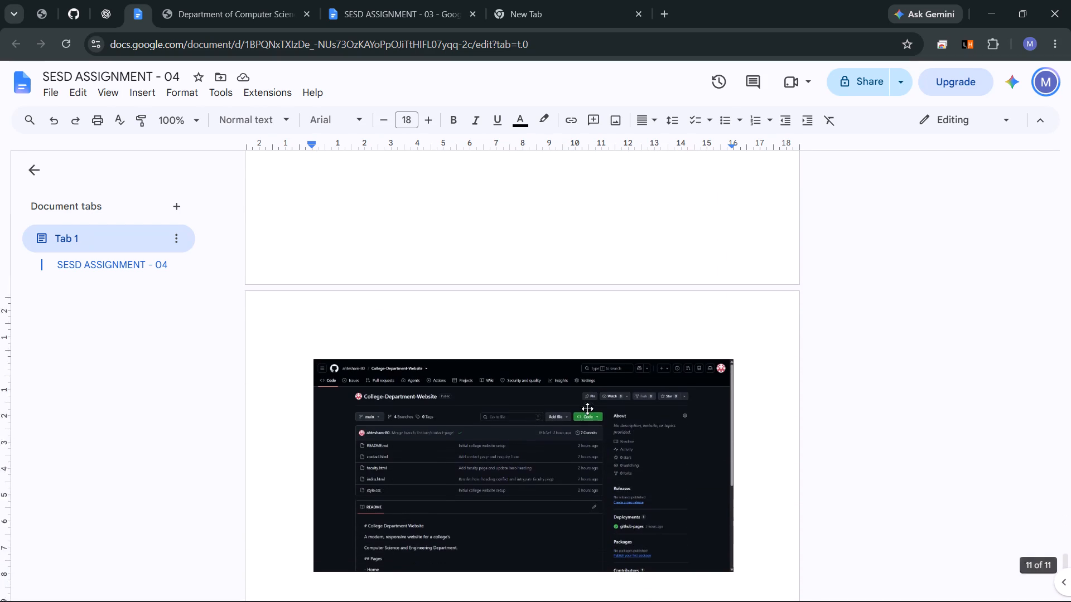
{"action": "scroll", "coordinate": [587, 409], "scroll_direction": "down", "scroll_amount": 2}
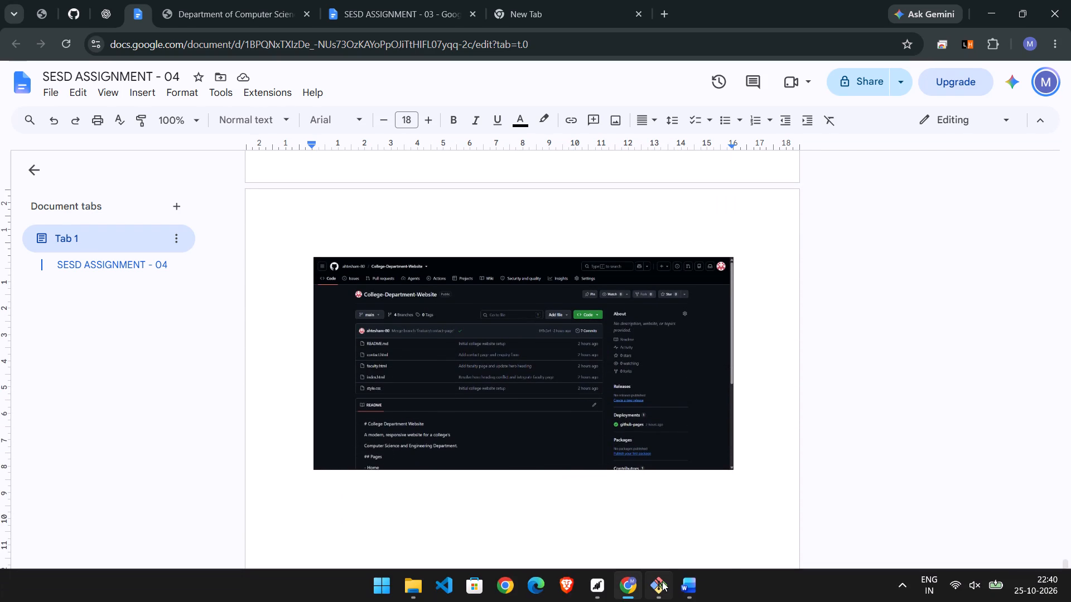
Switch to the File Explorer Gallery and look through the October 2026 screenshots, opening the two with blank thumbnails.
{"action": "left_click", "coordinate": [407, 594]}
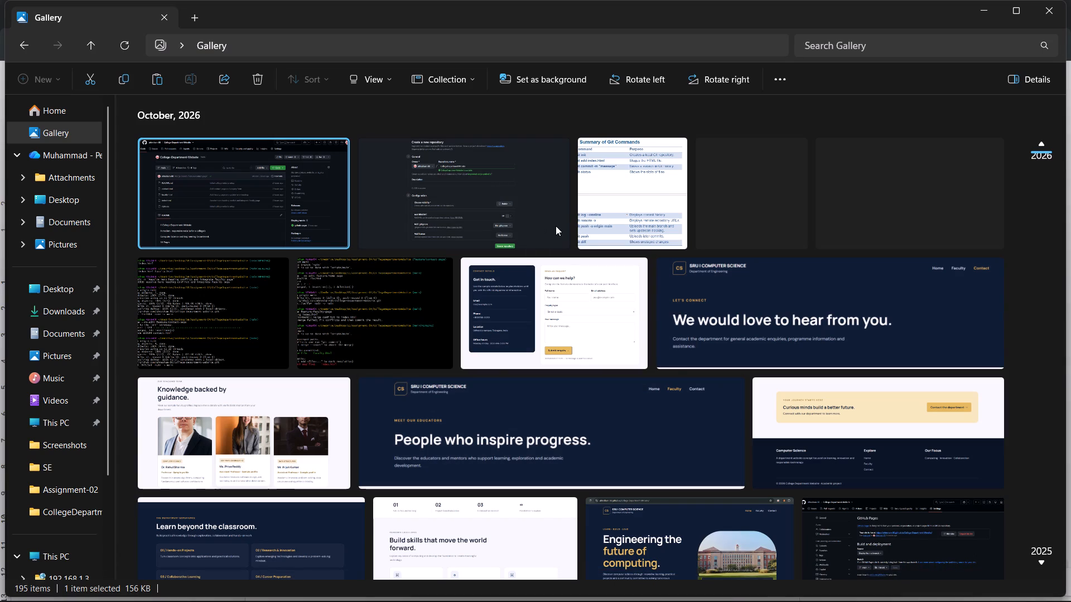
{"action": "scroll", "coordinate": [556, 227], "scroll_direction": "down", "scroll_amount": 1}
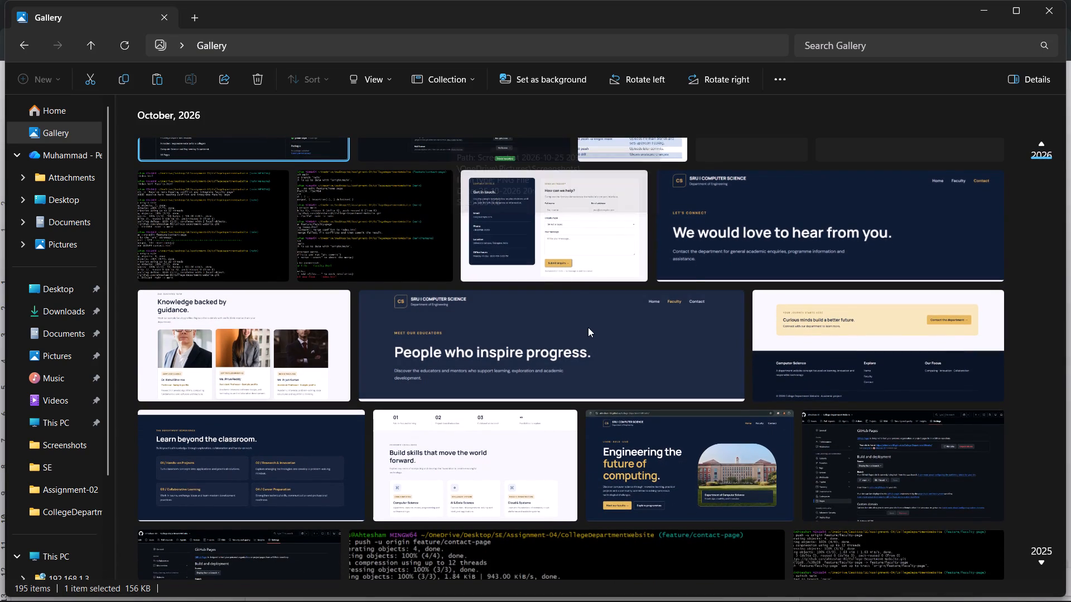
{"action": "scroll", "coordinate": [592, 328], "scroll_direction": "up", "scroll_amount": 2}
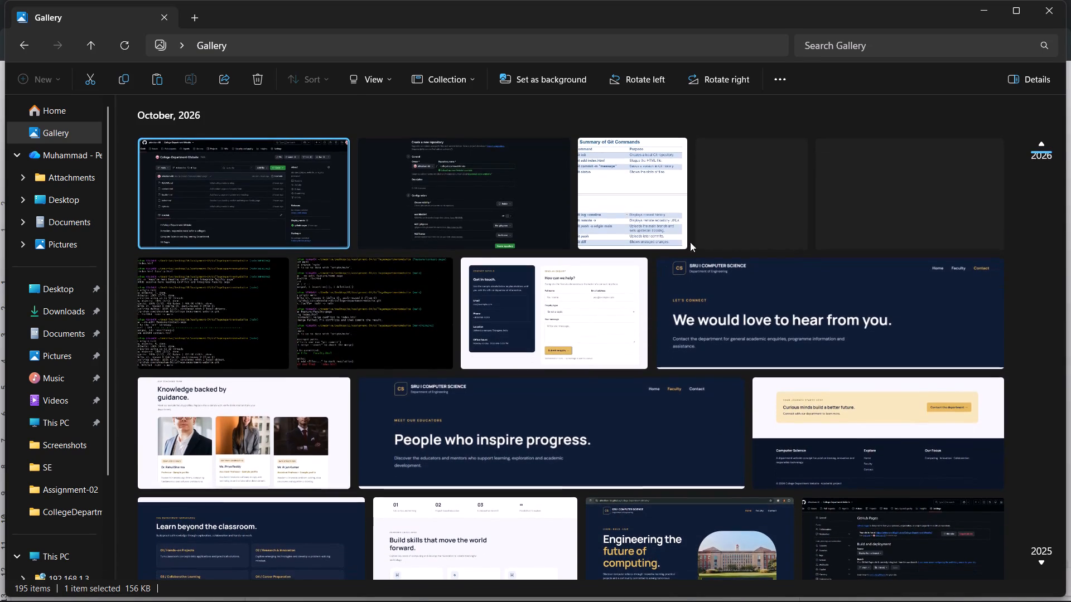
{"action": "left_click", "coordinate": [740, 188]}
{"action": "double_click", "coordinate": [751, 190]}
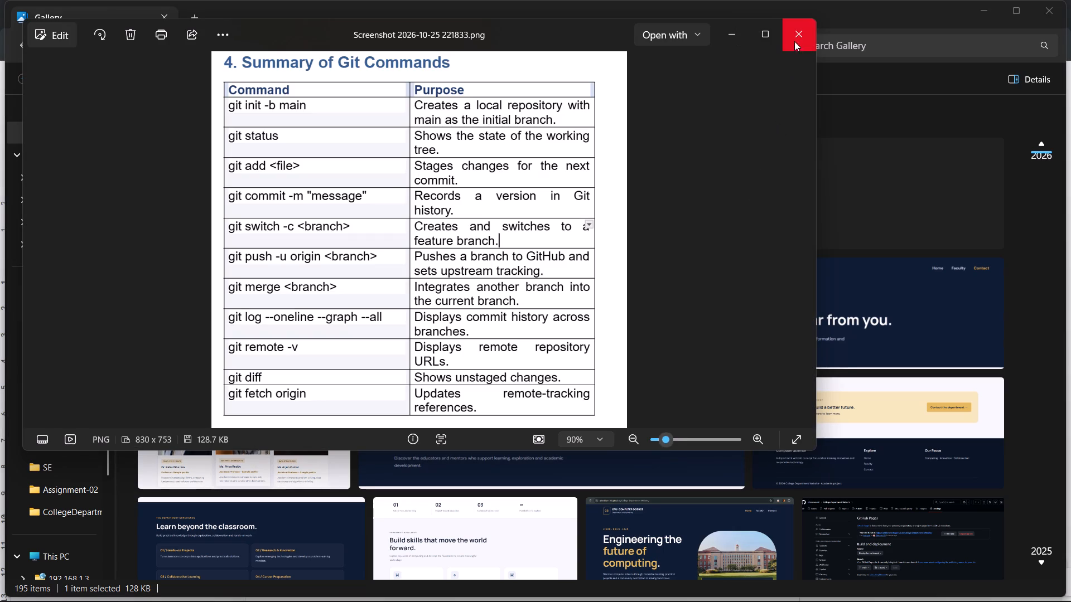
{"action": "left_click", "coordinate": [795, 23]}
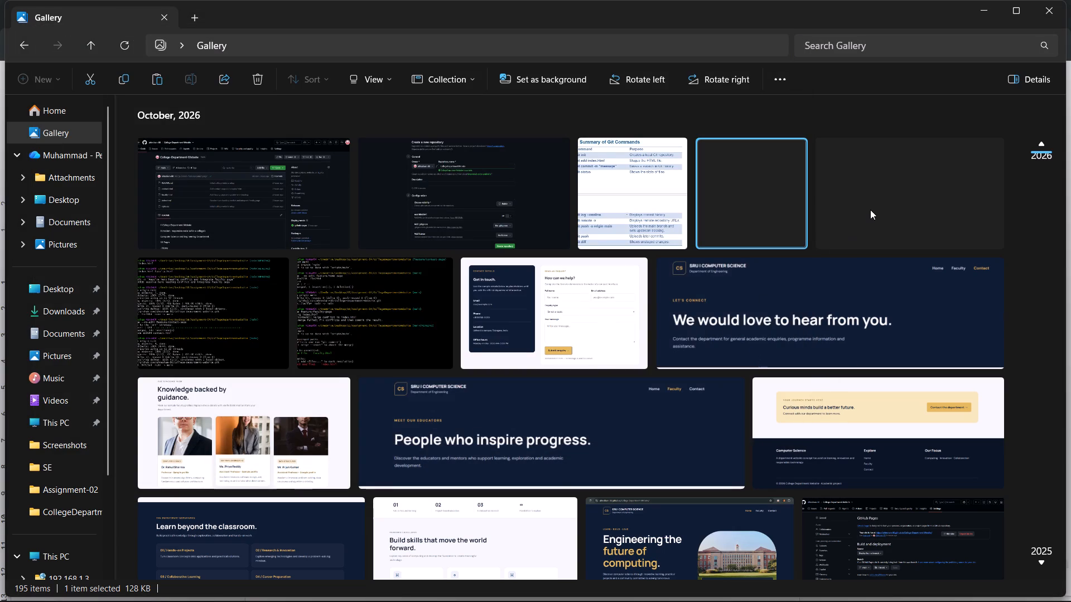
{"action": "double_click", "coordinate": [870, 210]}
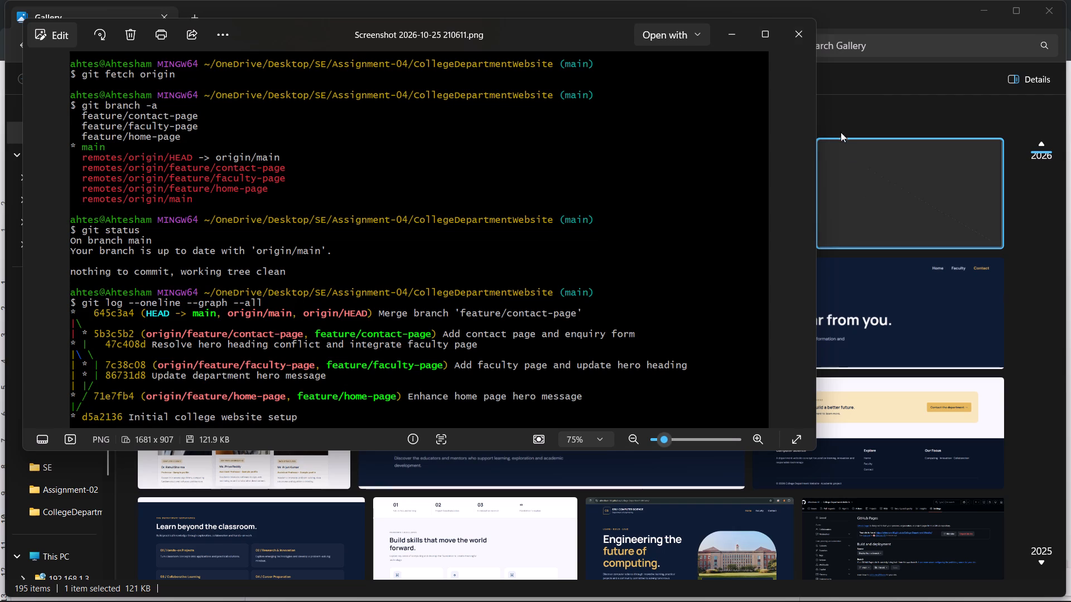
{"action": "left_click", "coordinate": [792, 43]}
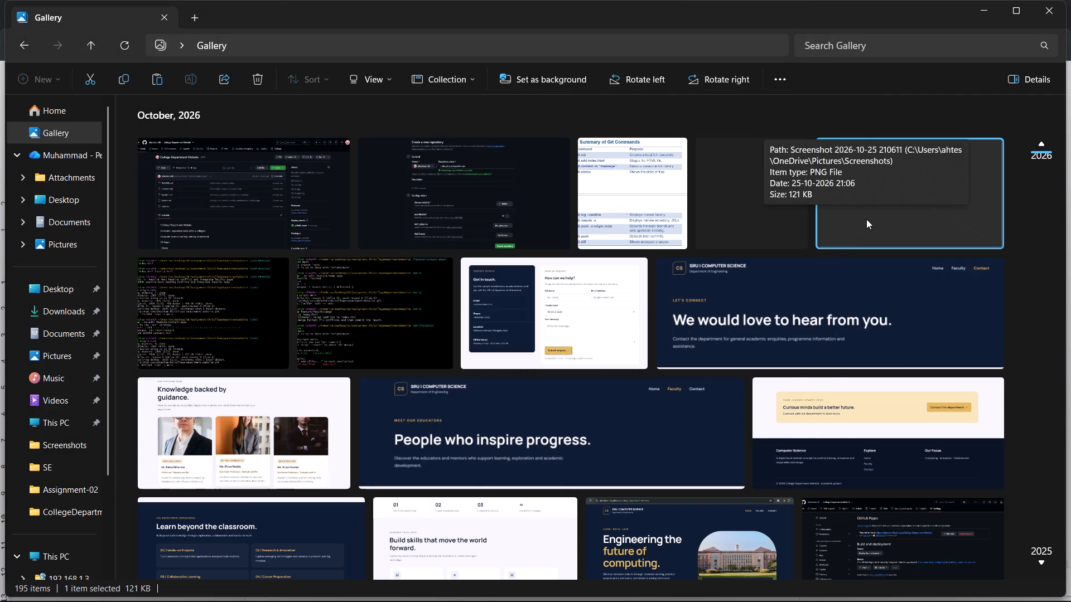
{"action": "scroll", "coordinate": [459, 307], "scroll_direction": "down", "scroll_amount": 6}
{"action": "scroll", "coordinate": [459, 307], "scroll_direction": "up", "scroll_amount": 4}
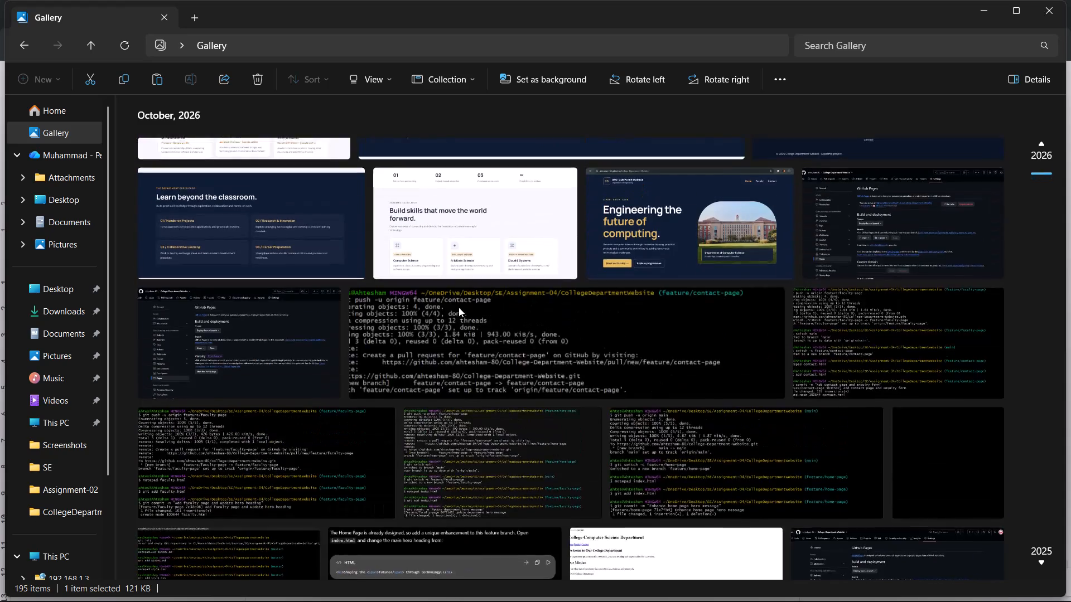
{"action": "scroll", "coordinate": [459, 307], "scroll_direction": "down", "scroll_amount": 3}
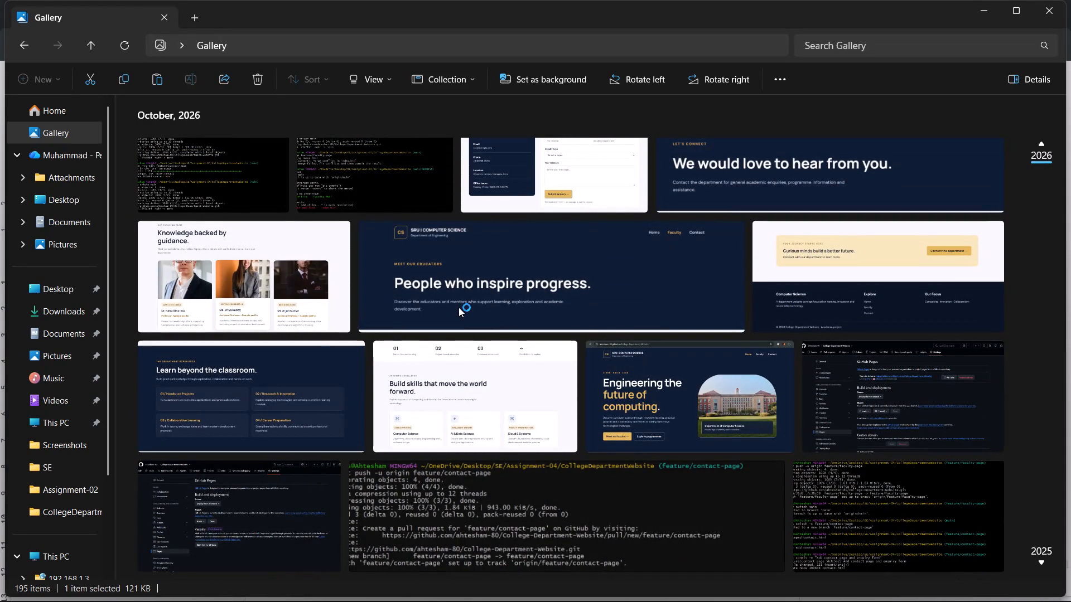
{"action": "scroll", "coordinate": [533, 467], "scroll_direction": "down", "scroll_amount": 1}
{"action": "scroll", "coordinate": [618, 408], "scroll_direction": "down", "scroll_amount": 1}
{"action": "scroll", "coordinate": [722, 472], "scroll_direction": "down", "scroll_amount": 2}
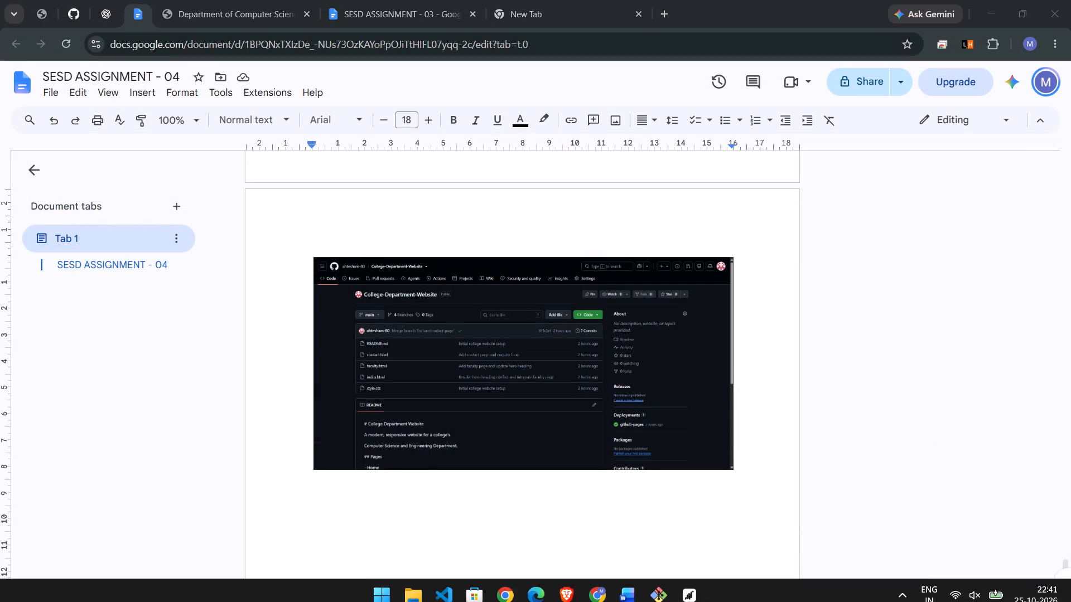
Copy the terminal screenshot of the feature/faculty-page merge conflict from the Gallery and paste it after the feature/contact-page push screenshot, above GitHub Pages Configuration.
{"action": "scroll", "coordinate": [740, 472], "scroll_direction": "up", "scroll_amount": 7}
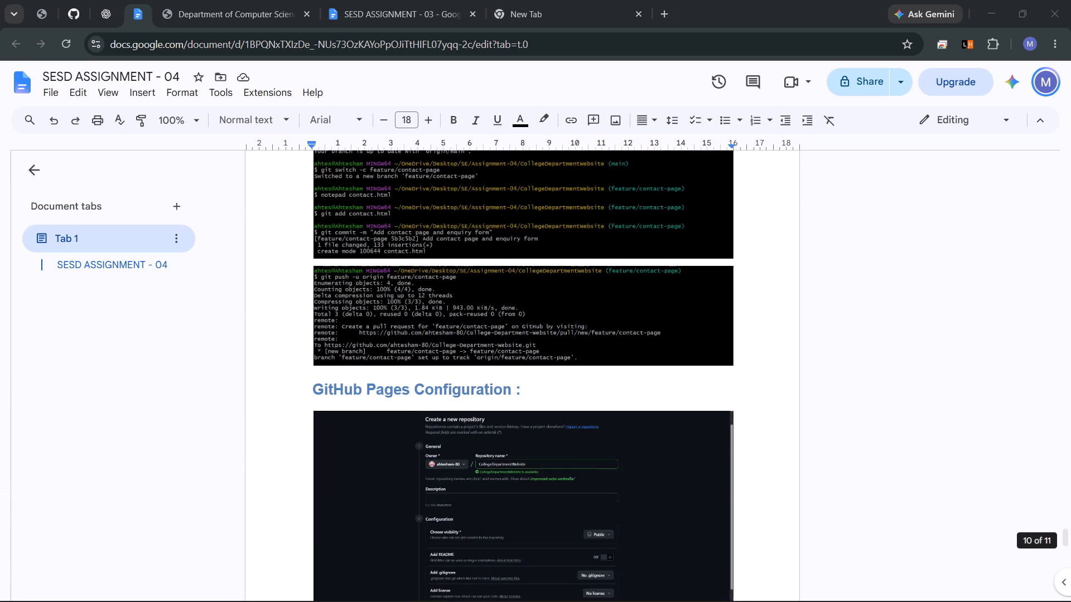
{"action": "scroll", "coordinate": [740, 472], "scroll_direction": "up", "scroll_amount": 1}
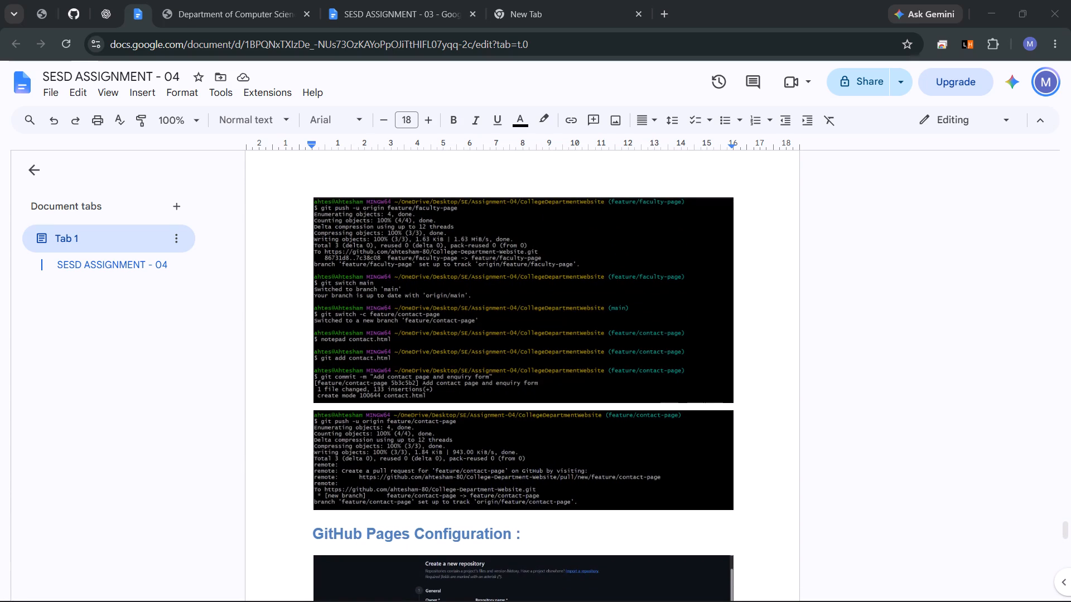
{"action": "left_click", "coordinate": [761, 491]}
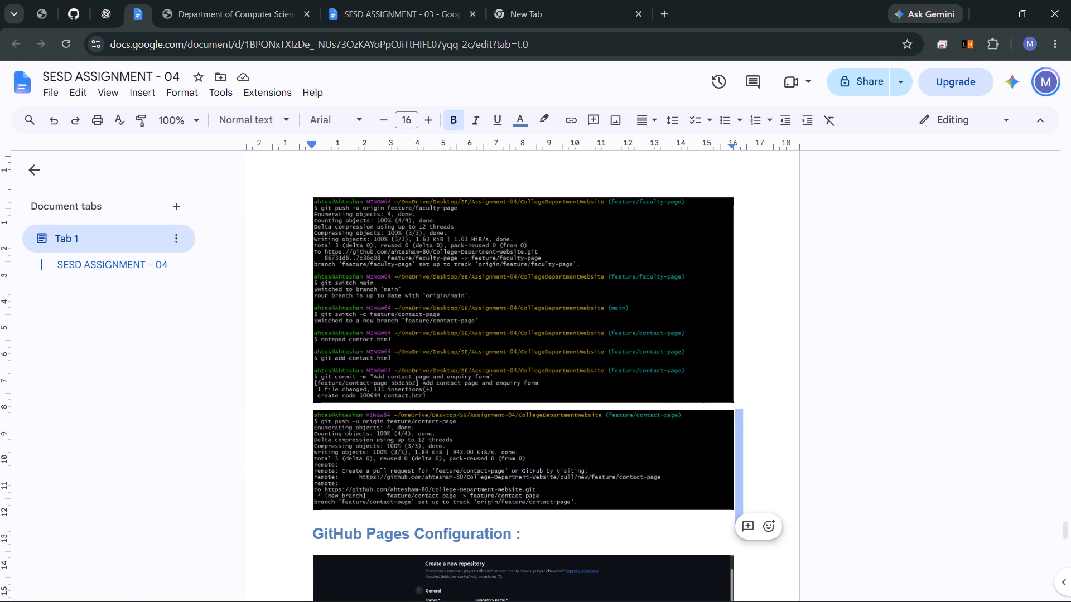
{"action": "left_click", "coordinate": [761, 491]}
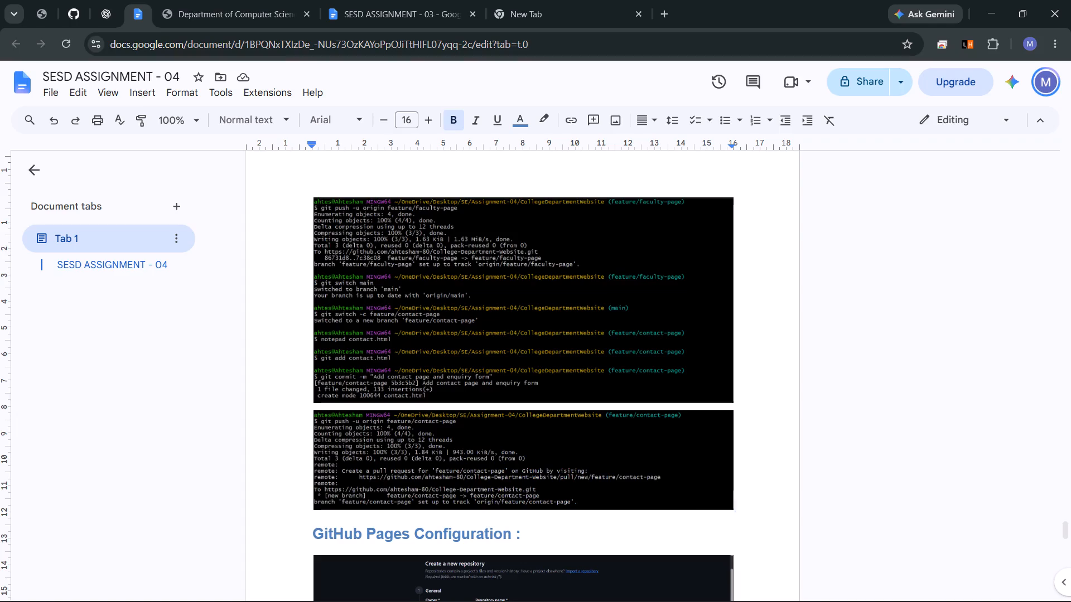
{"action": "double_click", "coordinate": [411, 585]}
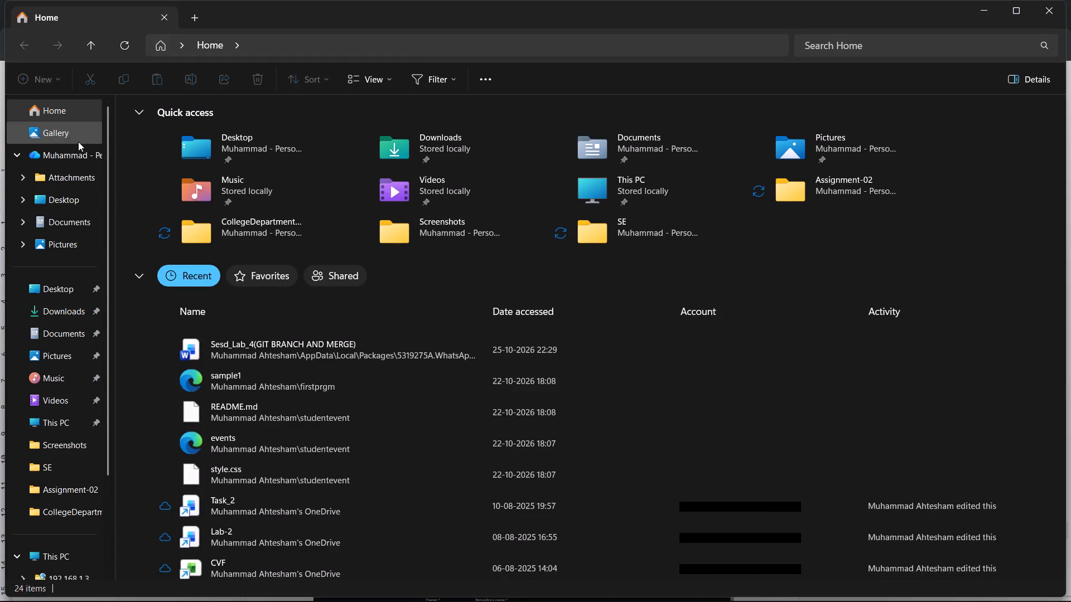
{"action": "left_click", "coordinate": [78, 142]}
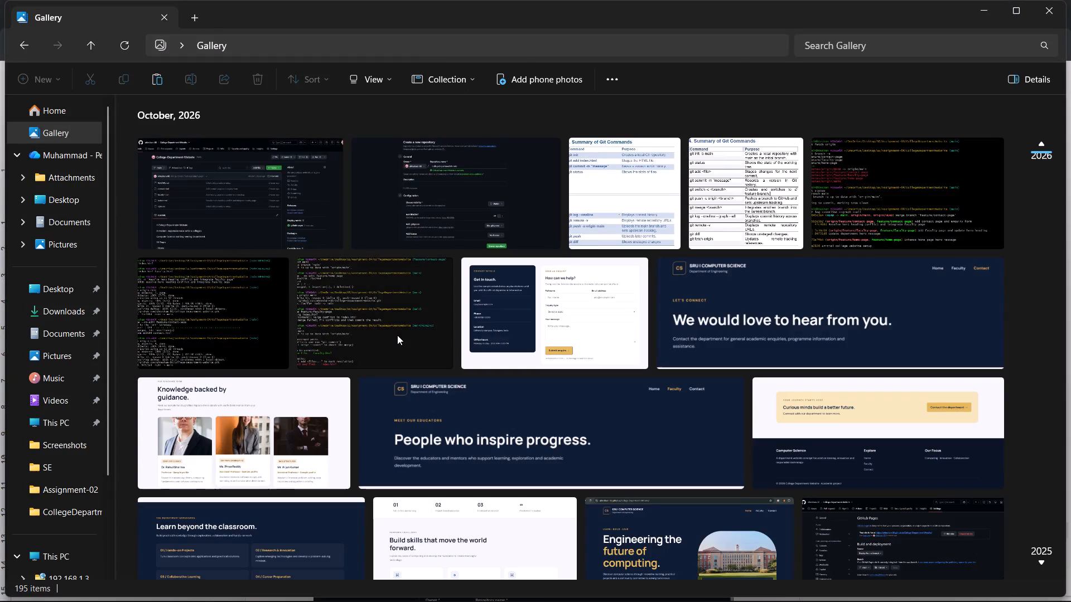
{"action": "scroll", "coordinate": [397, 335], "scroll_direction": "down", "scroll_amount": 5}
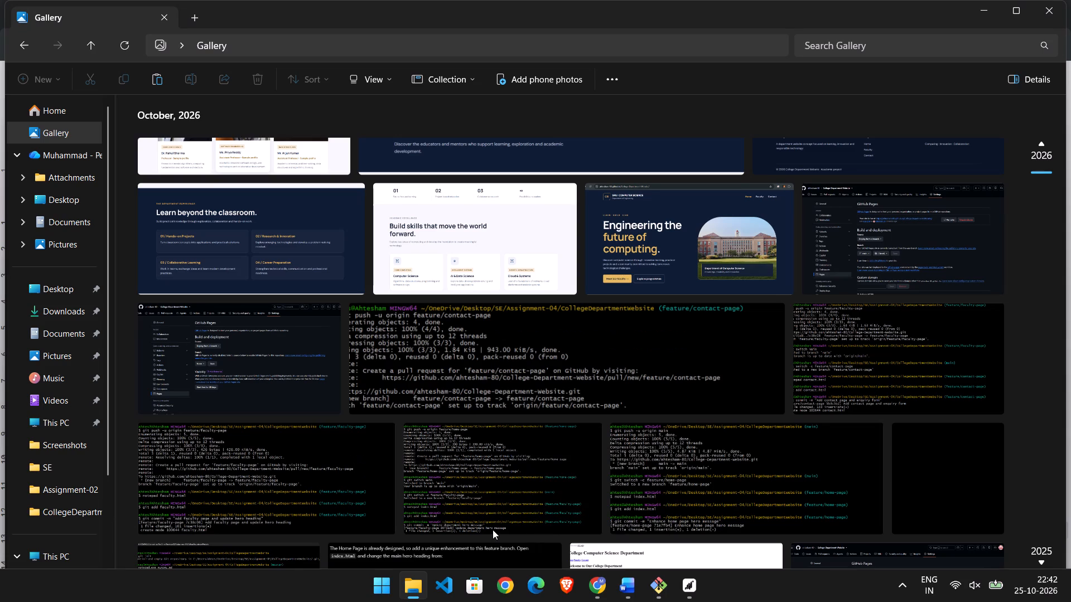
{"action": "scroll", "coordinate": [652, 403], "scroll_direction": "up", "scroll_amount": 1}
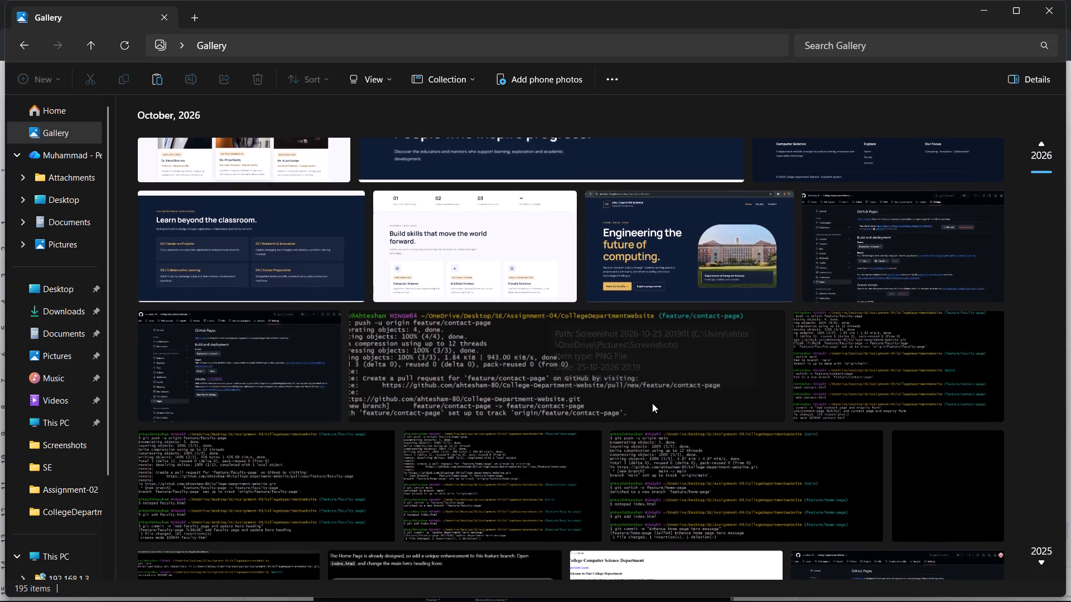
{"action": "scroll", "coordinate": [652, 403], "scroll_direction": "up", "scroll_amount": 2}
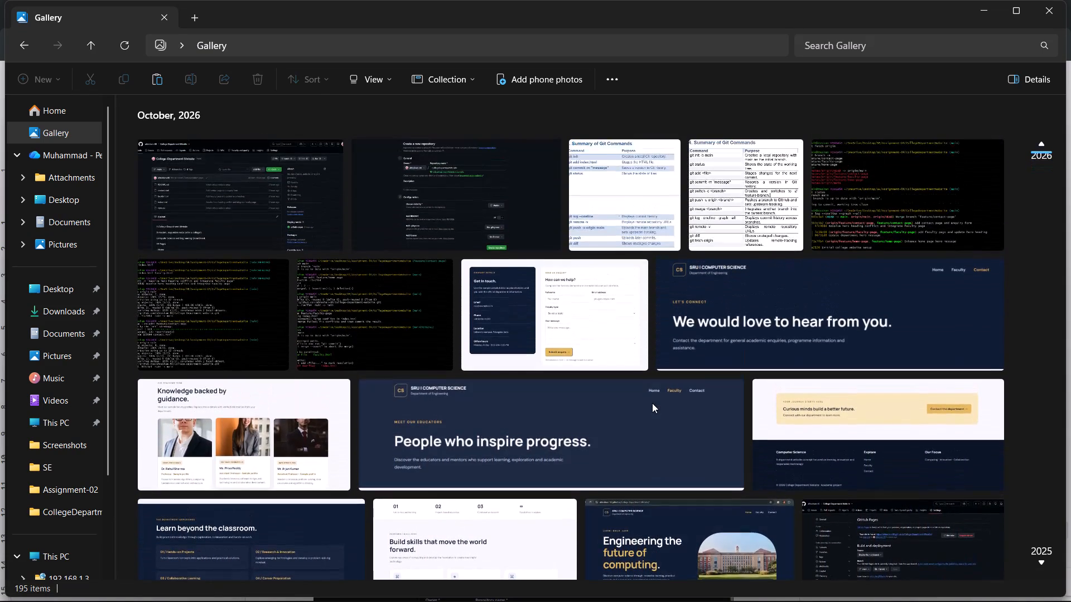
{"action": "scroll", "coordinate": [652, 403], "scroll_direction": "up", "scroll_amount": 2}
{"action": "left_click", "coordinate": [403, 342]}
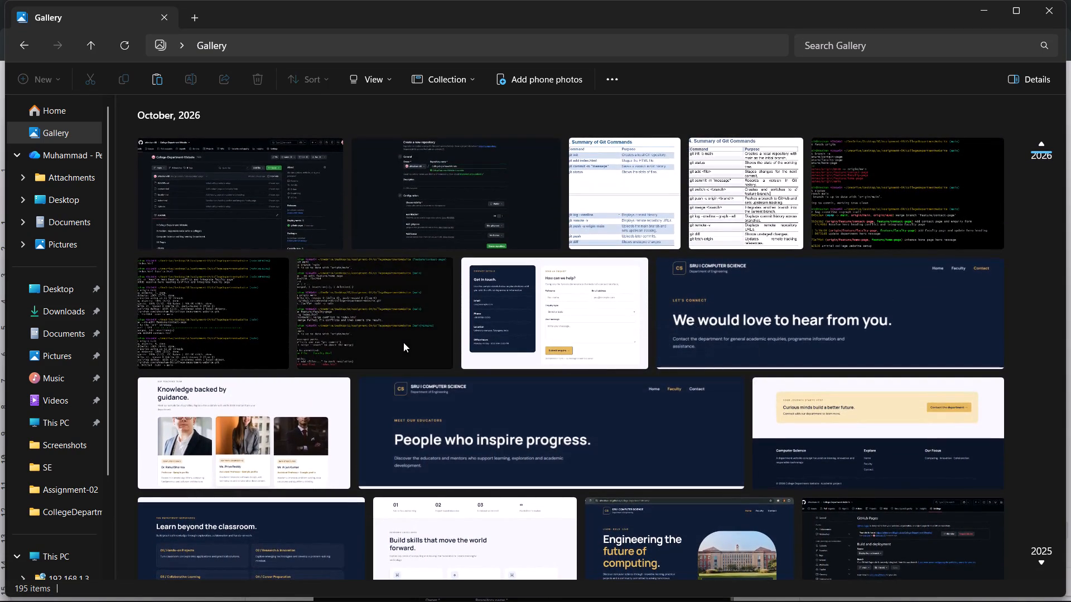
{"action": "left_click", "coordinate": [127, 75]}
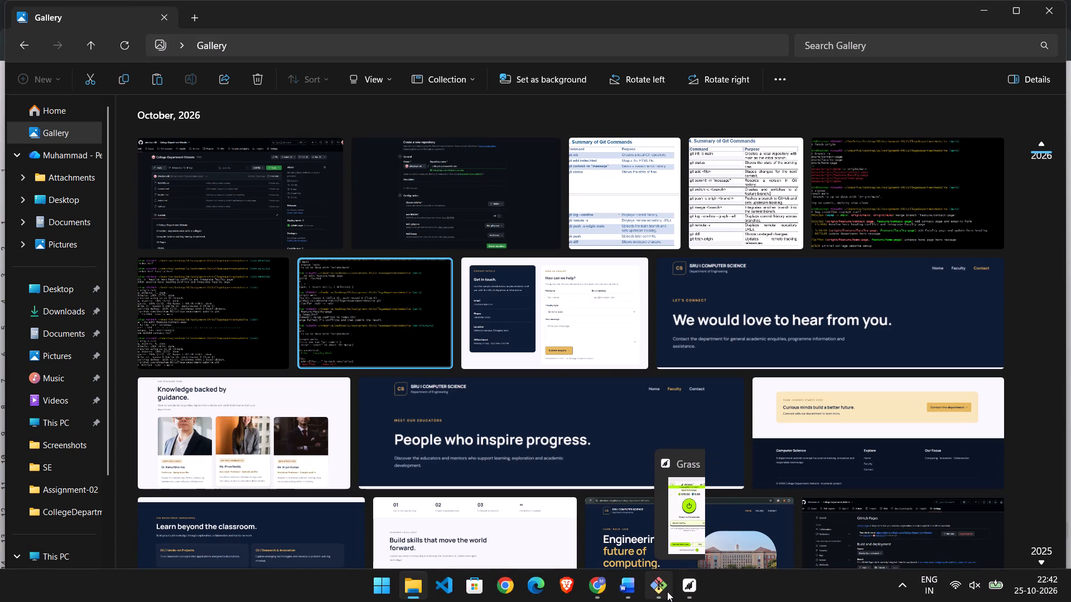
{"action": "left_click", "coordinate": [595, 581]}
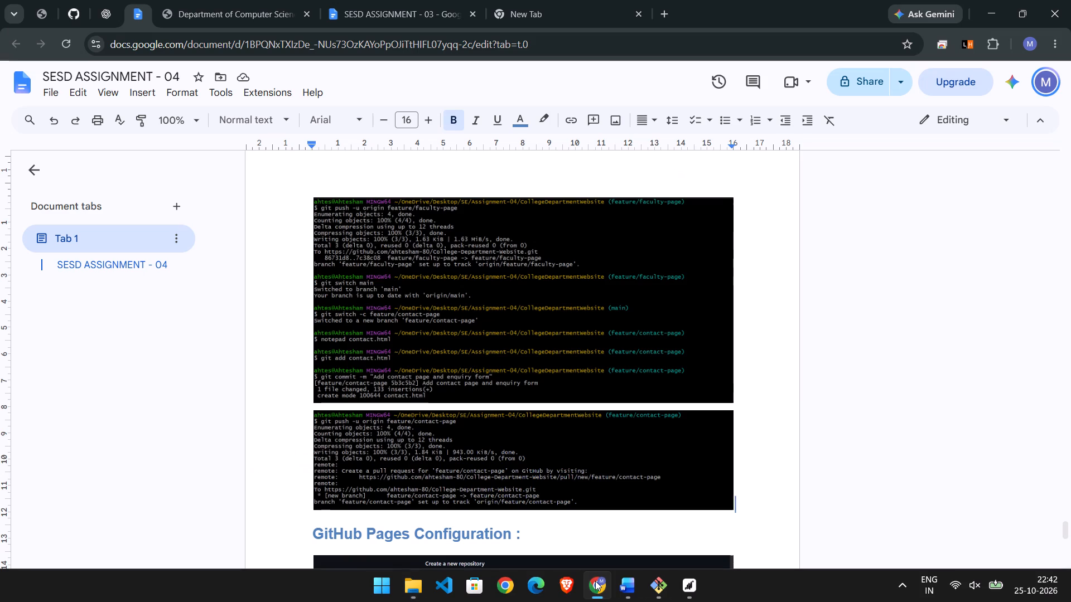
{"action": "key", "text": "ctrl+v"}
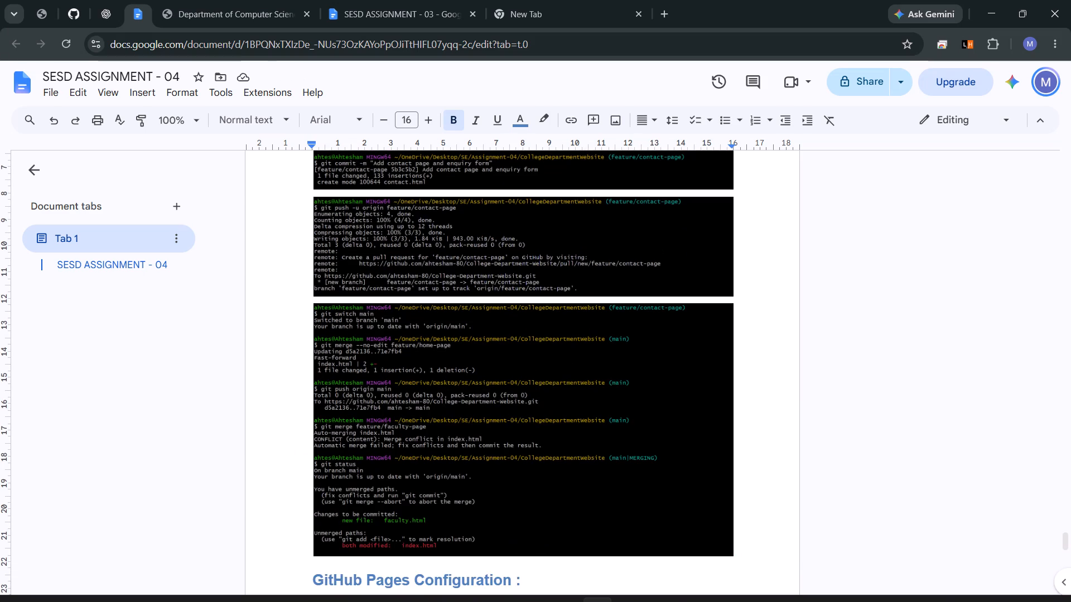
Copy the terminal screenshot of the conflict-resolving commit and feature/contact-page merge from the Gallery and paste it below the merge conflict screenshot.
{"action": "left_click", "coordinate": [414, 590]}
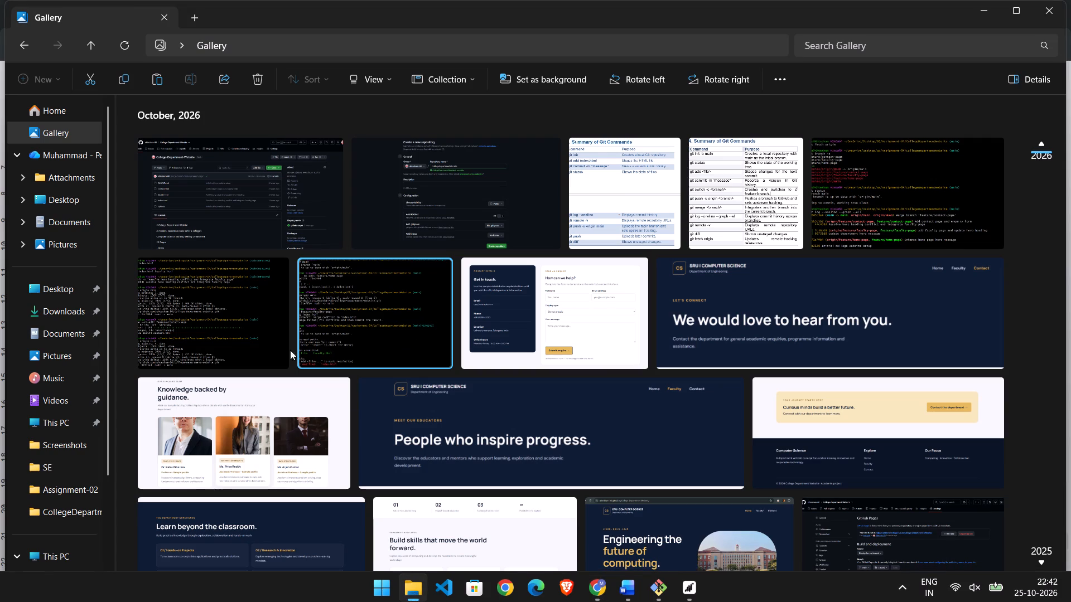
{"action": "left_click", "coordinate": [236, 321]}
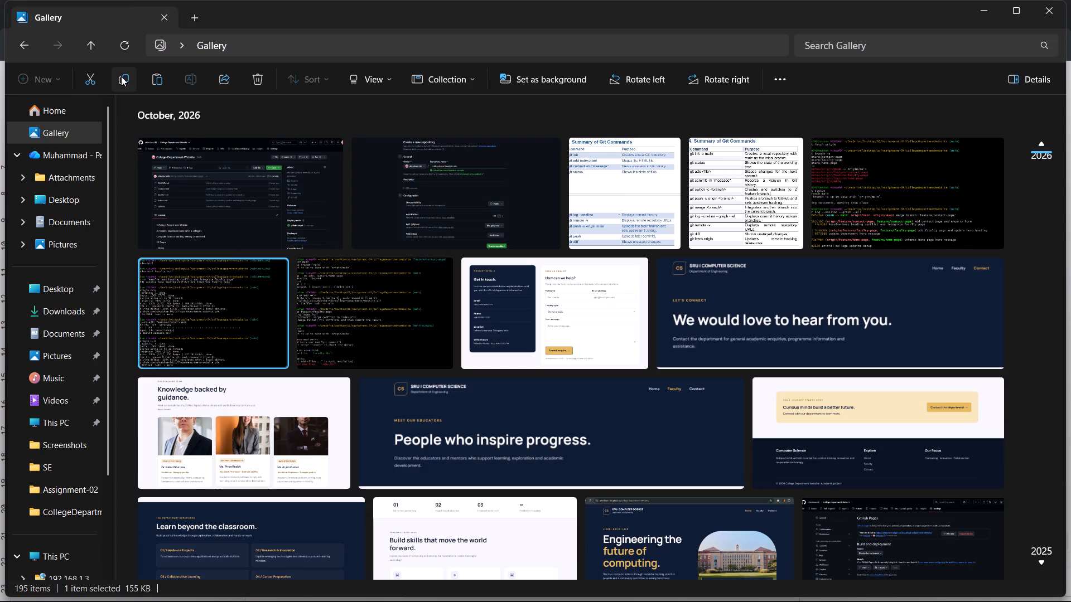
{"action": "left_click", "coordinate": [122, 77]}
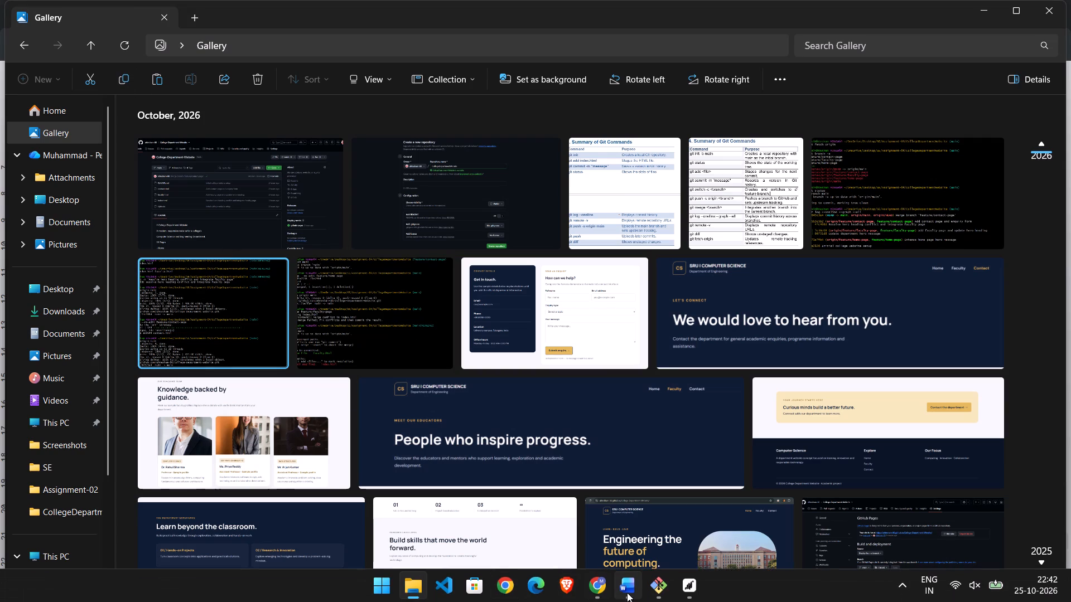
{"action": "left_click", "coordinate": [599, 585]}
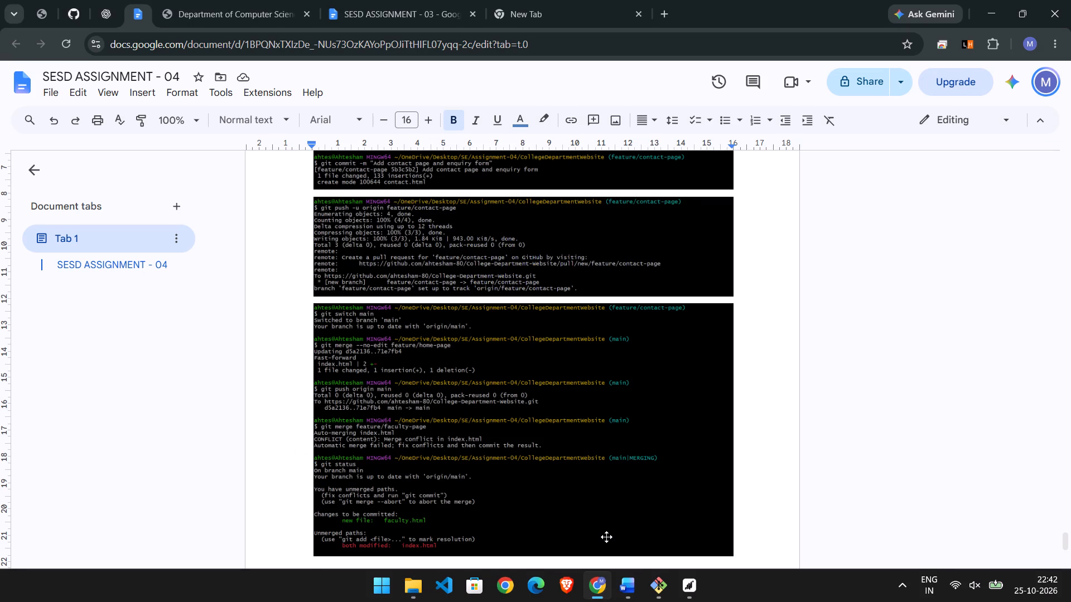
{"action": "key", "text": "ctrl+v"}
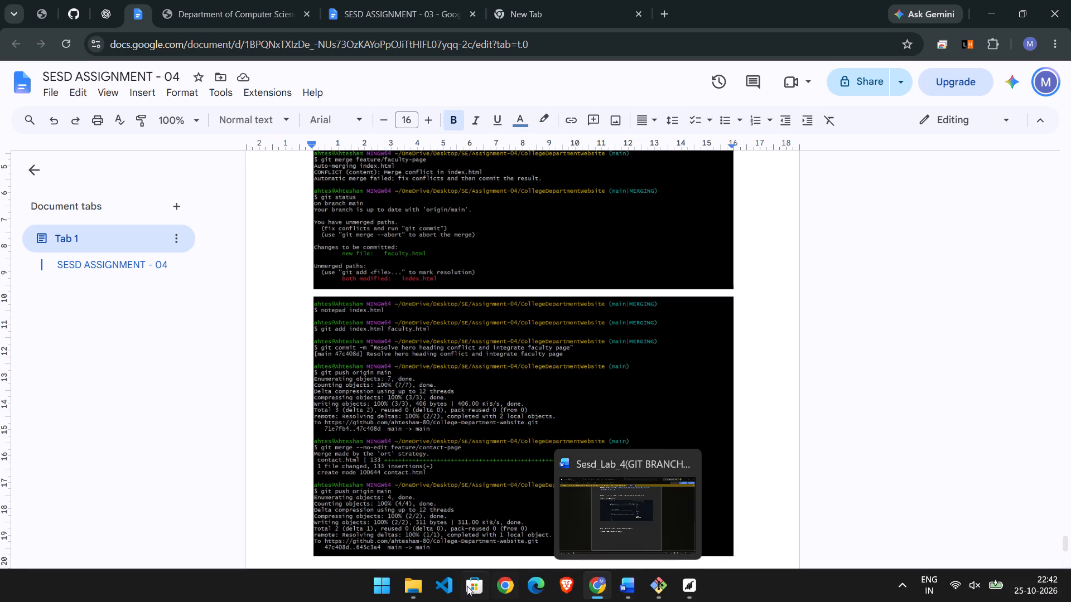
Copy the terminal screenshot with the branch list and git log graph from the Gallery and paste it below the feature/contact-page merge screenshot.
{"action": "left_click", "coordinate": [428, 583]}
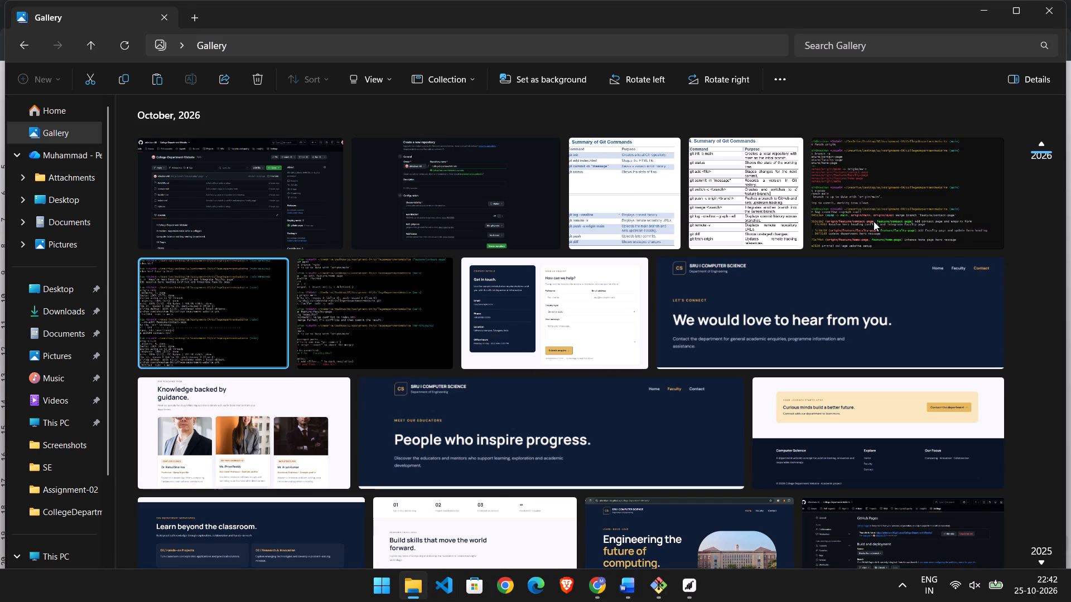
{"action": "left_click", "coordinate": [877, 212]}
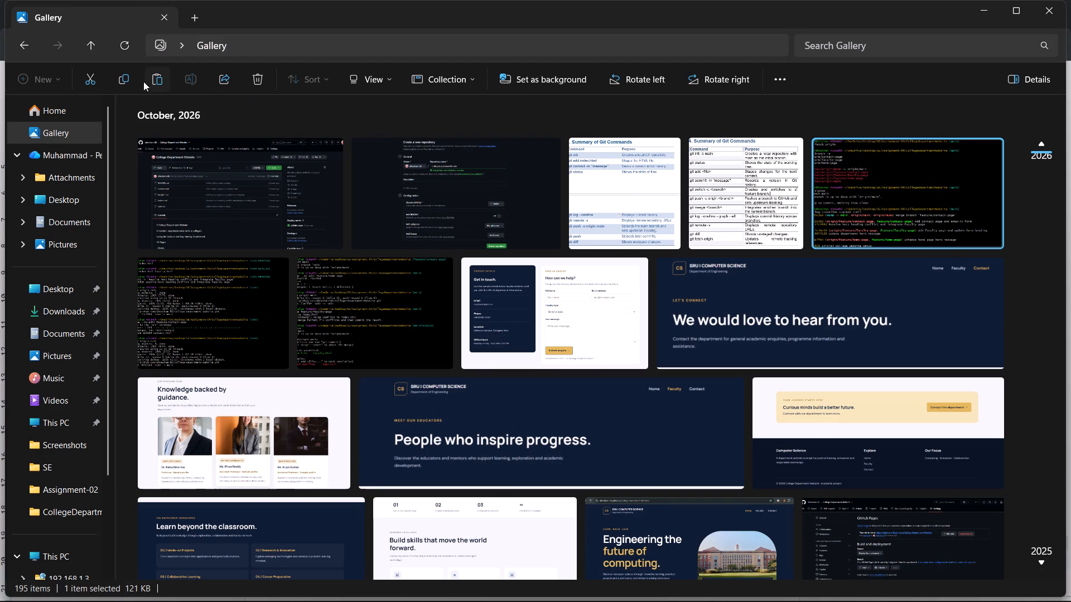
{"action": "left_click", "coordinate": [118, 78]}
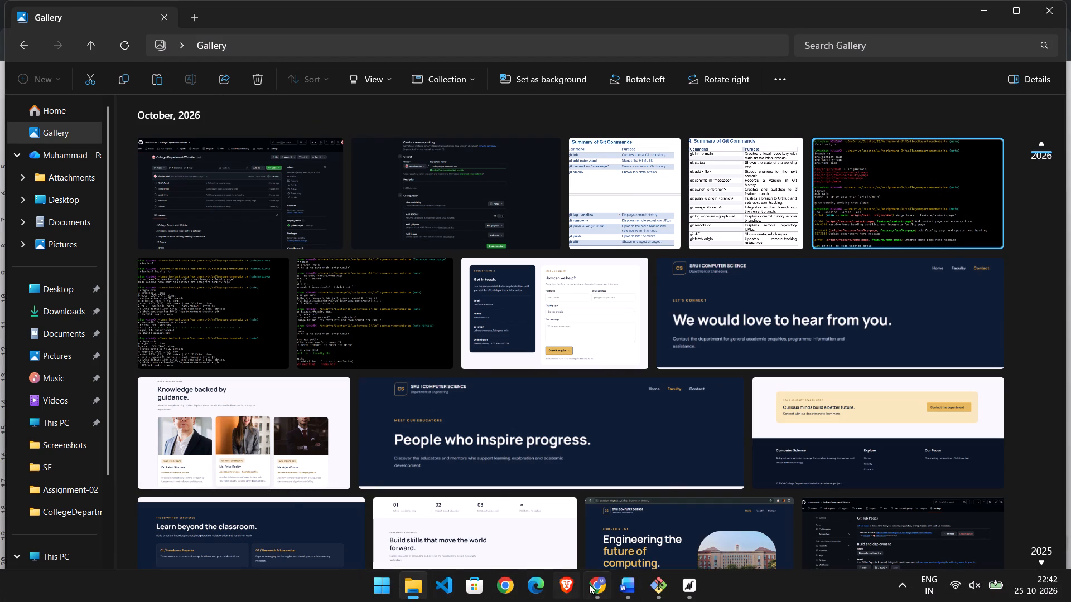
{"action": "left_click", "coordinate": [593, 583]}
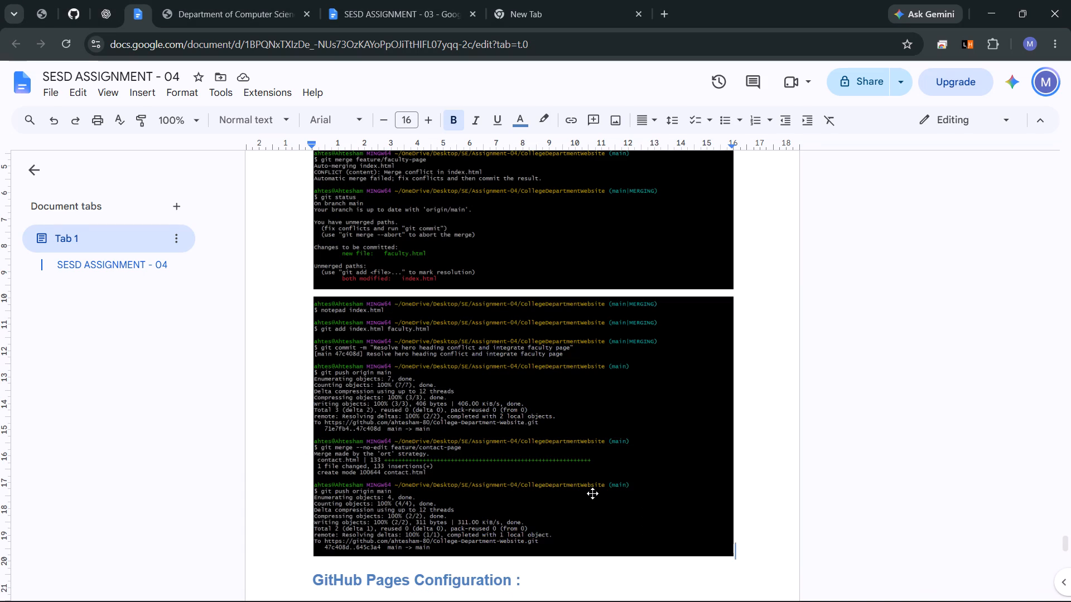
{"action": "key", "text": "ctrl+v"}
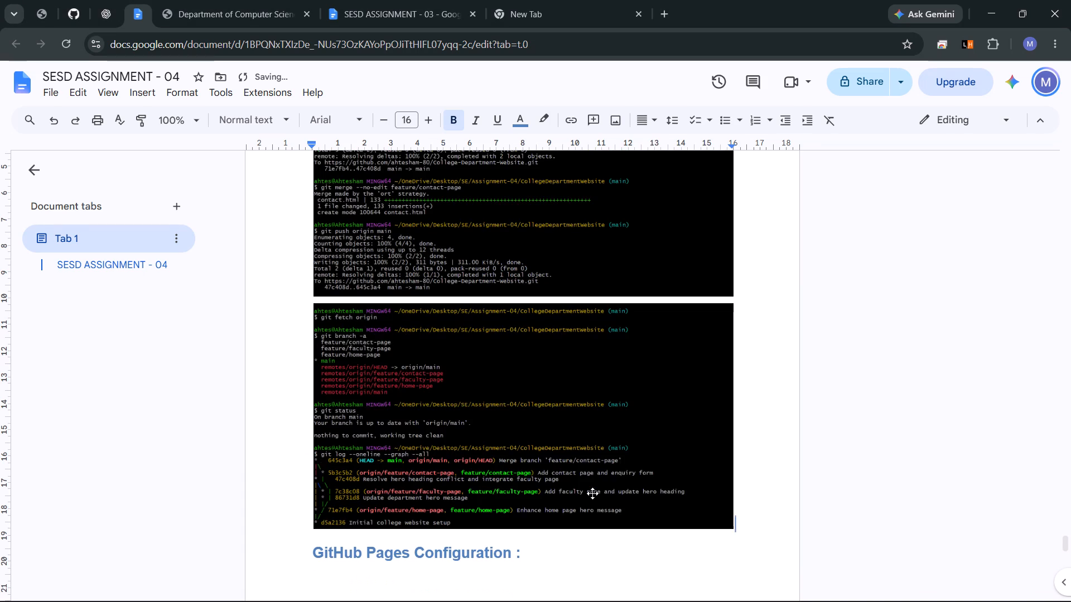
Copy the GitHub Pages settings screenshot with branch None from the Gallery and paste it below the College-Department-Website repository image at the document's end.
{"action": "scroll", "coordinate": [592, 493], "scroll_direction": "down", "scroll_amount": 7}
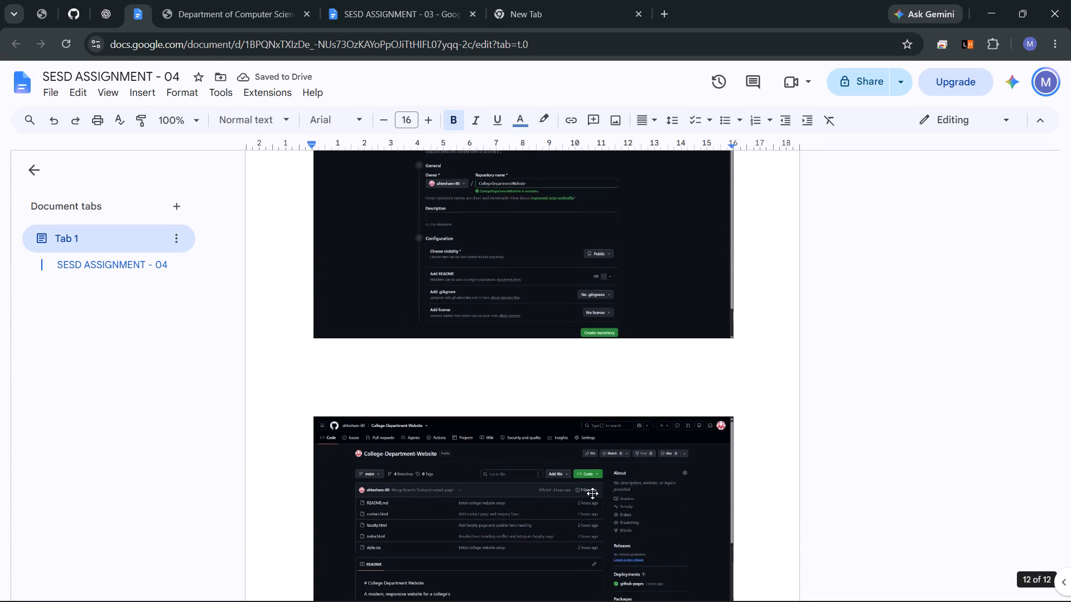
{"action": "scroll", "coordinate": [592, 493], "scroll_direction": "down", "scroll_amount": 1}
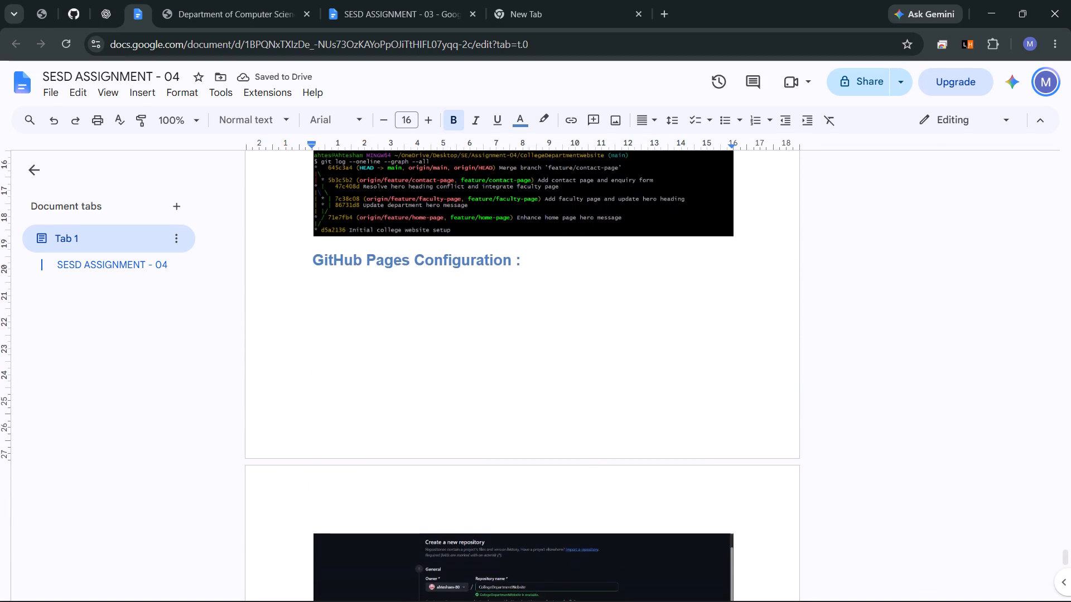
{"action": "scroll", "coordinate": [592, 493], "scroll_direction": "down", "scroll_amount": 4}
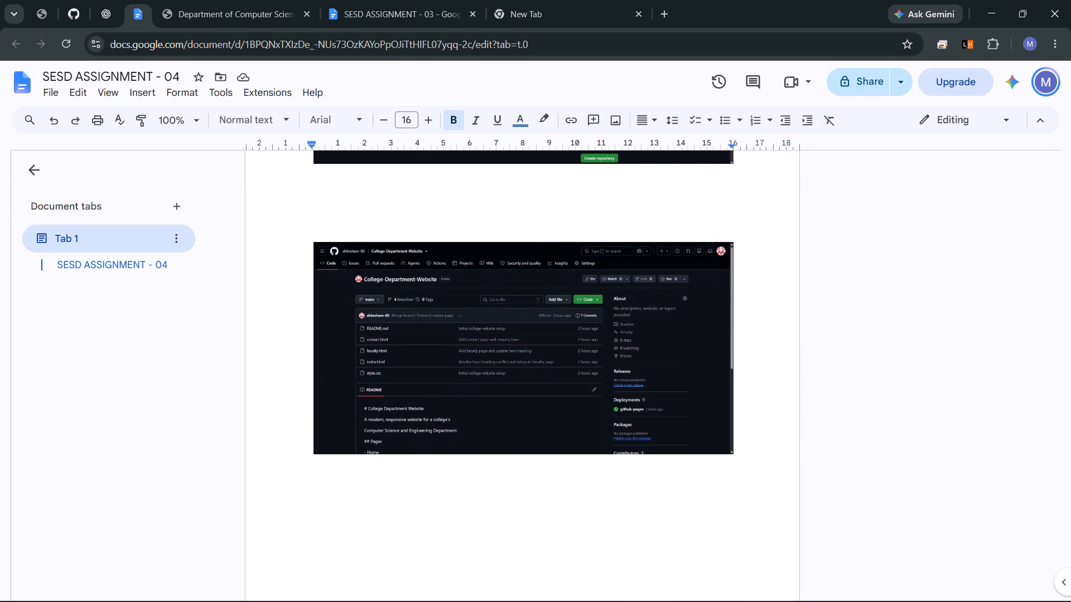
{"action": "left_click", "coordinate": [734, 435]}
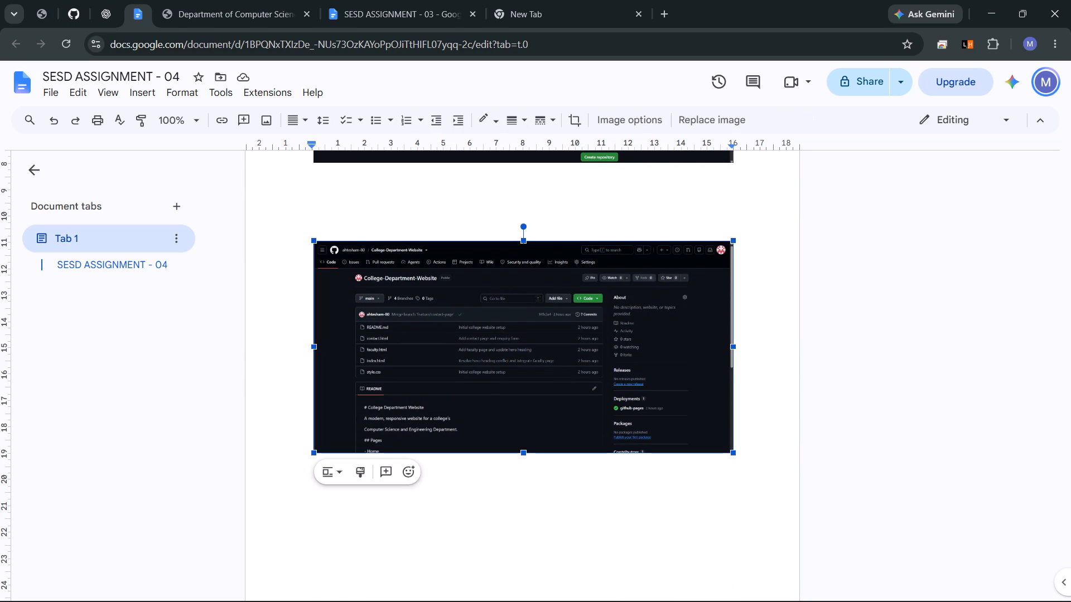
{"action": "left_click", "coordinate": [745, 437]}
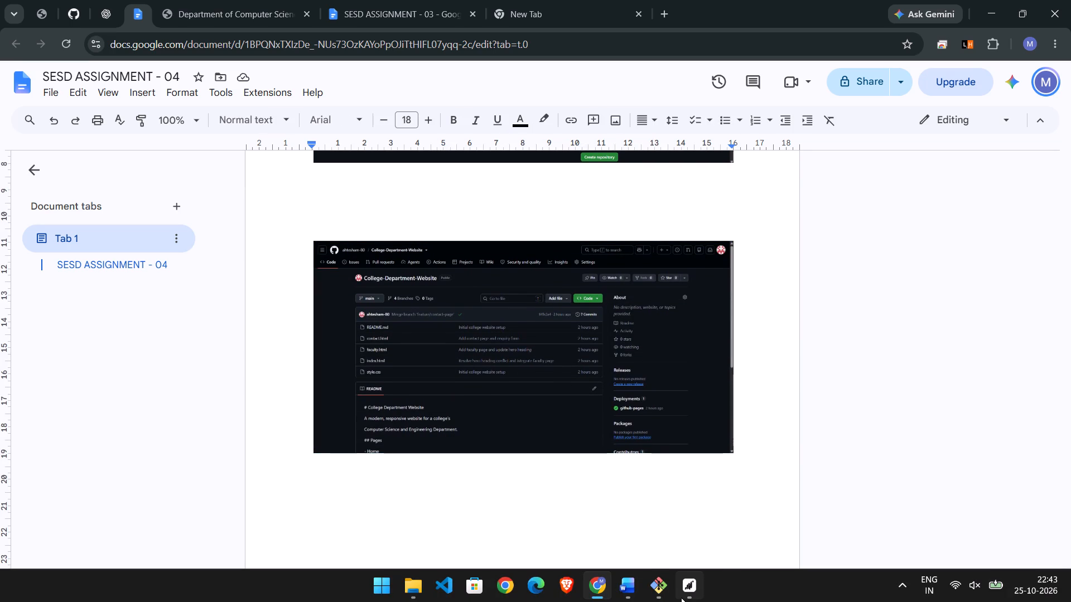
{"action": "left_click", "coordinate": [408, 583]}
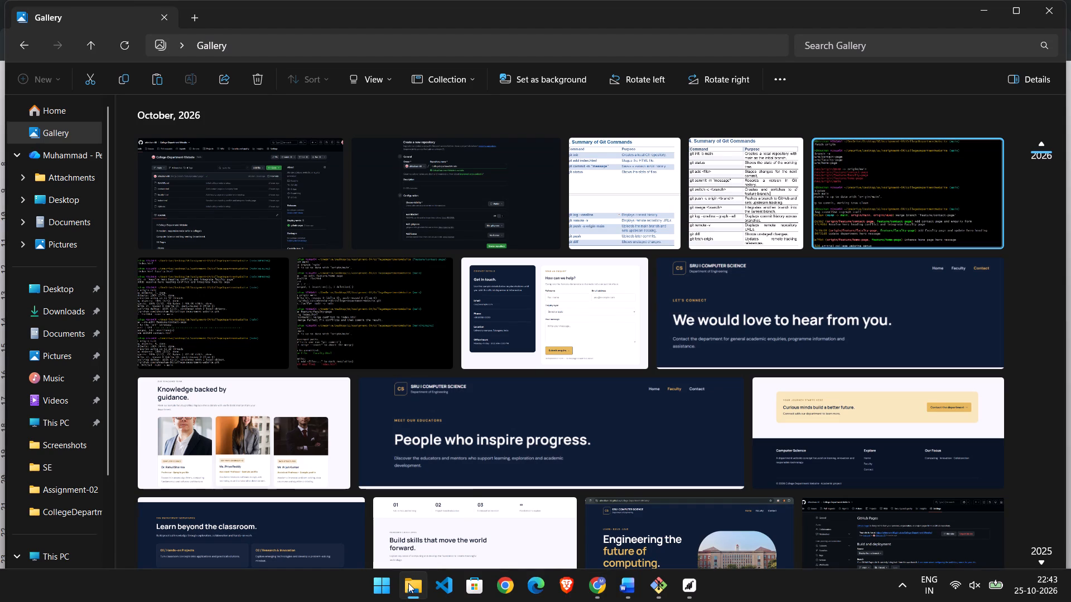
{"action": "scroll", "coordinate": [542, 329], "scroll_direction": "down", "scroll_amount": 3}
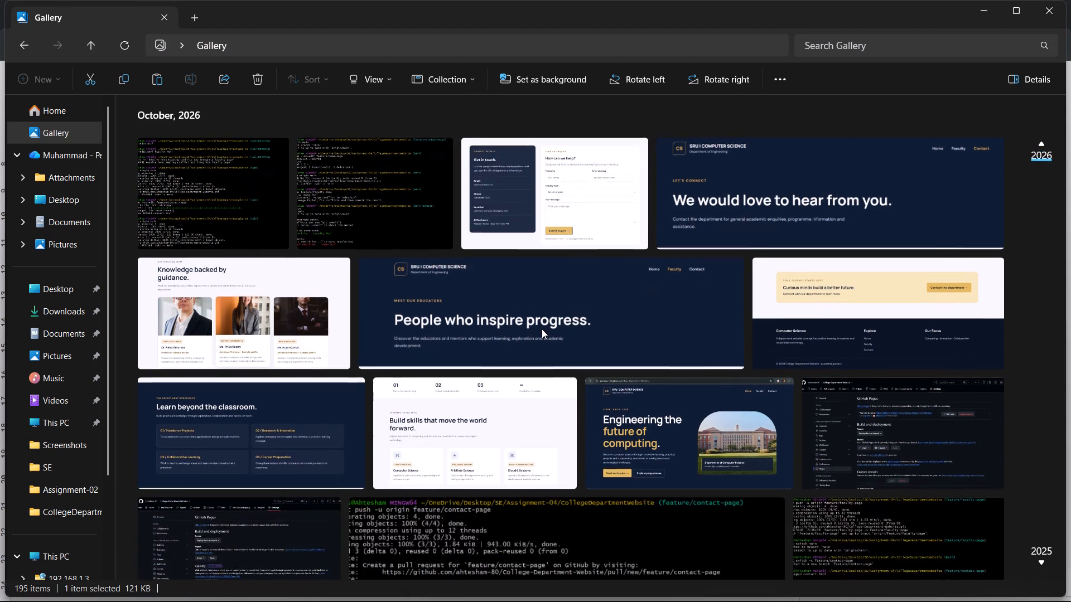
{"action": "scroll", "coordinate": [542, 329], "scroll_direction": "down", "scroll_amount": 3}
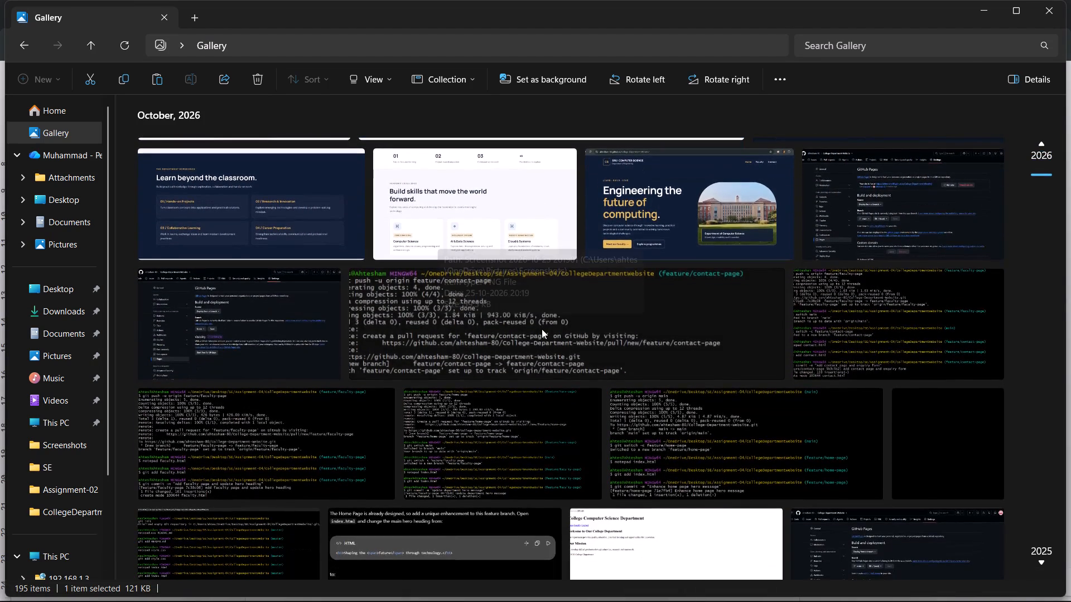
{"action": "left_click", "coordinate": [292, 332]}
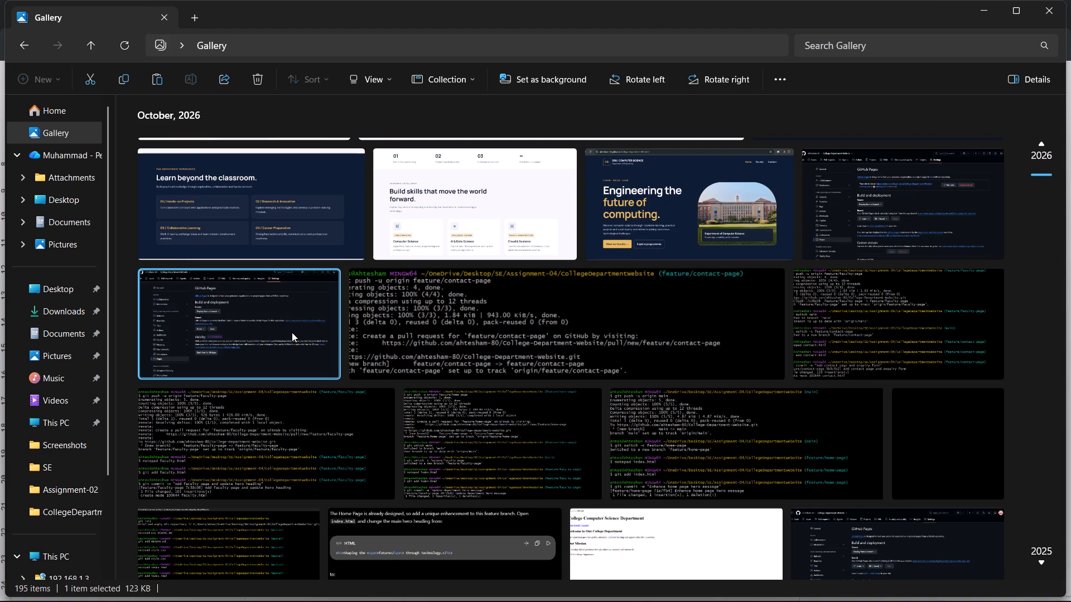
{"action": "left_click", "coordinate": [122, 82]}
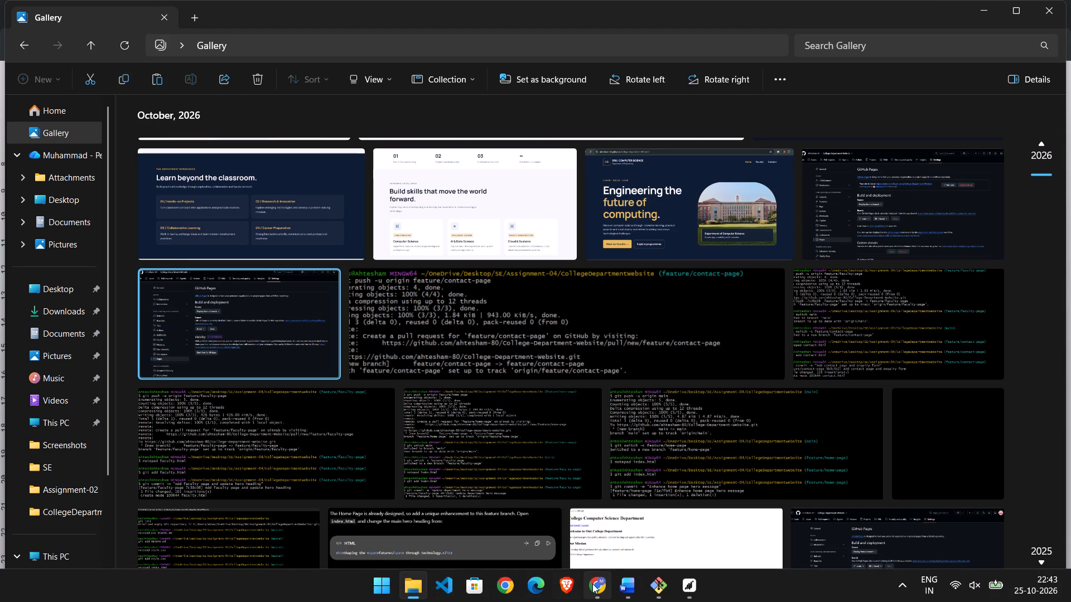
{"action": "left_click", "coordinate": [592, 584]}
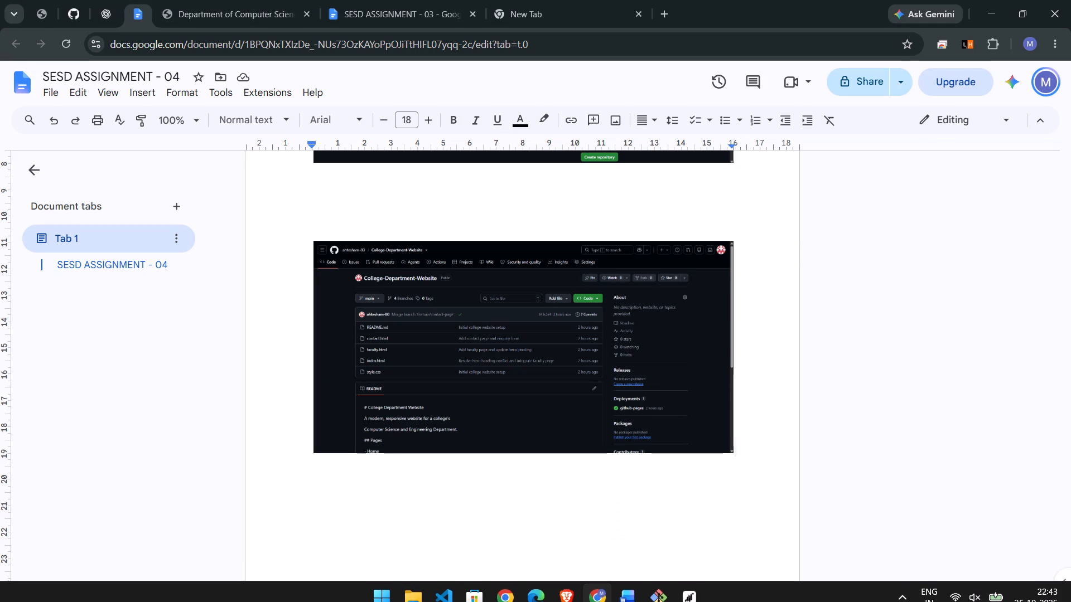
{"action": "key", "text": "ctrl+v"}
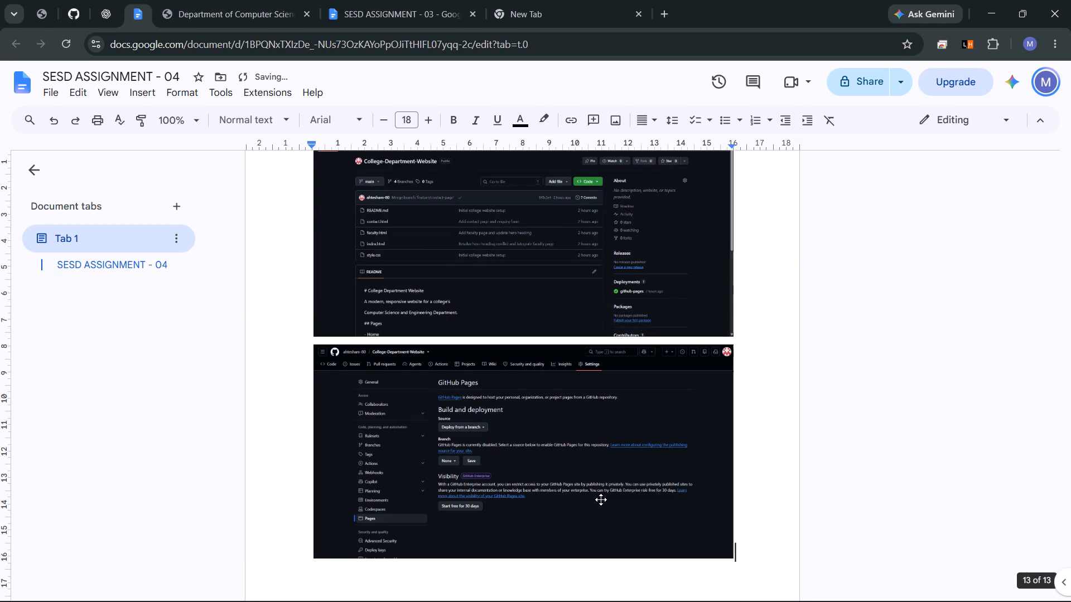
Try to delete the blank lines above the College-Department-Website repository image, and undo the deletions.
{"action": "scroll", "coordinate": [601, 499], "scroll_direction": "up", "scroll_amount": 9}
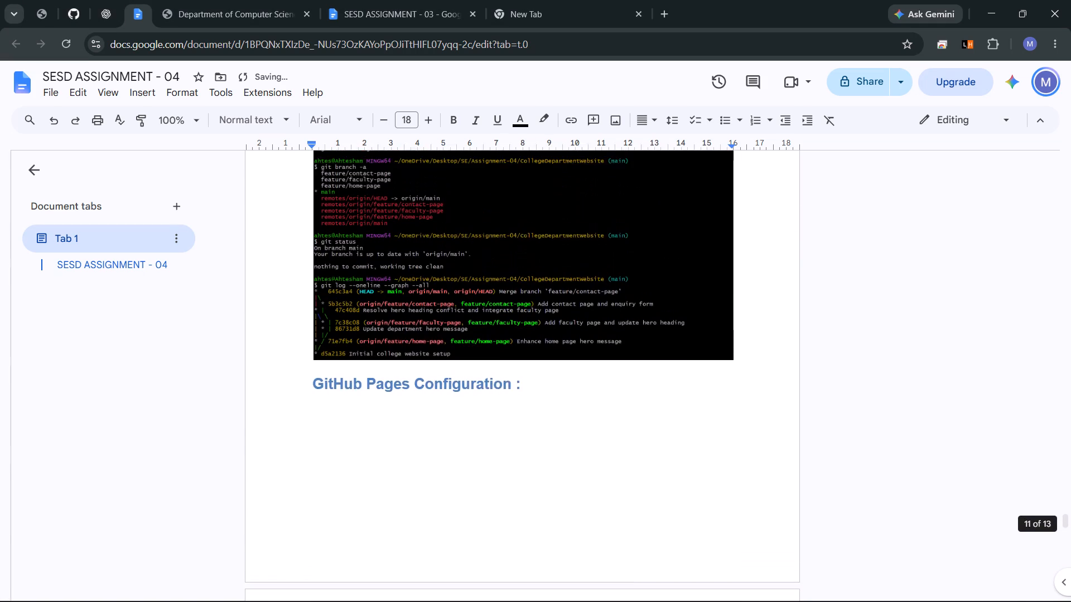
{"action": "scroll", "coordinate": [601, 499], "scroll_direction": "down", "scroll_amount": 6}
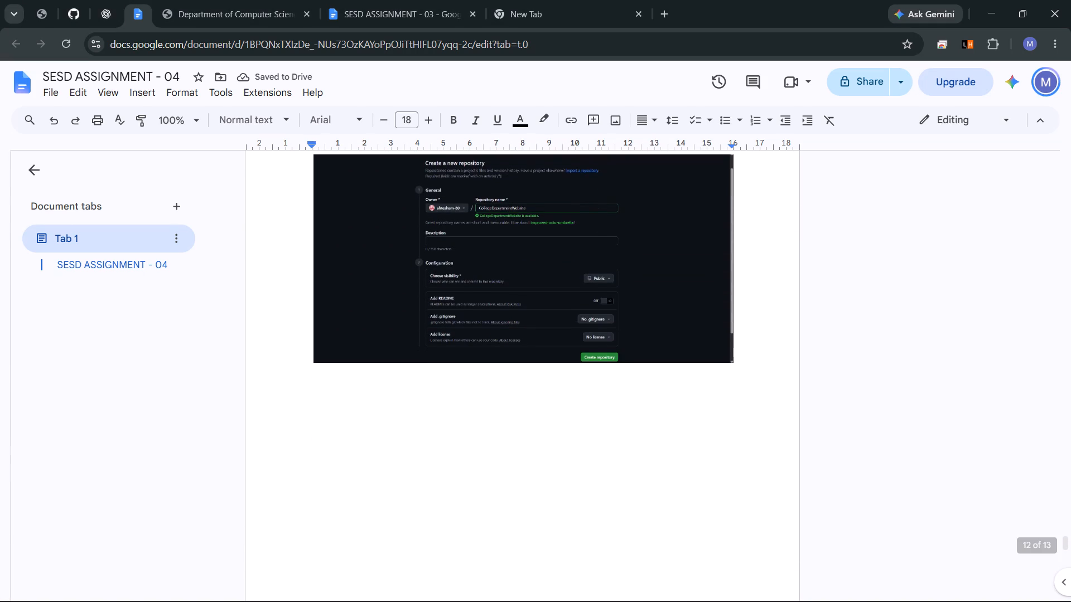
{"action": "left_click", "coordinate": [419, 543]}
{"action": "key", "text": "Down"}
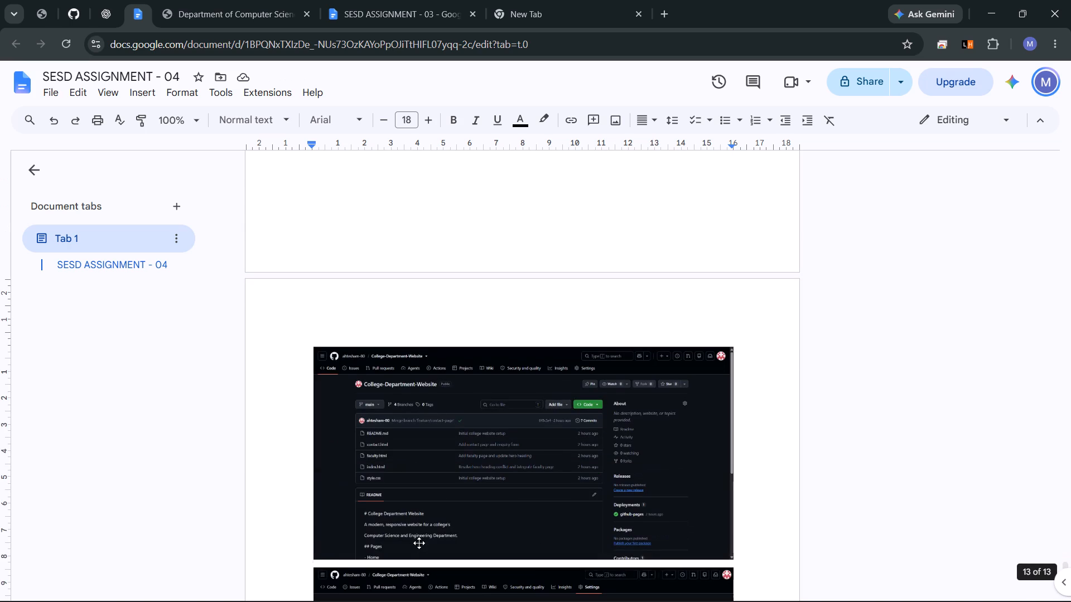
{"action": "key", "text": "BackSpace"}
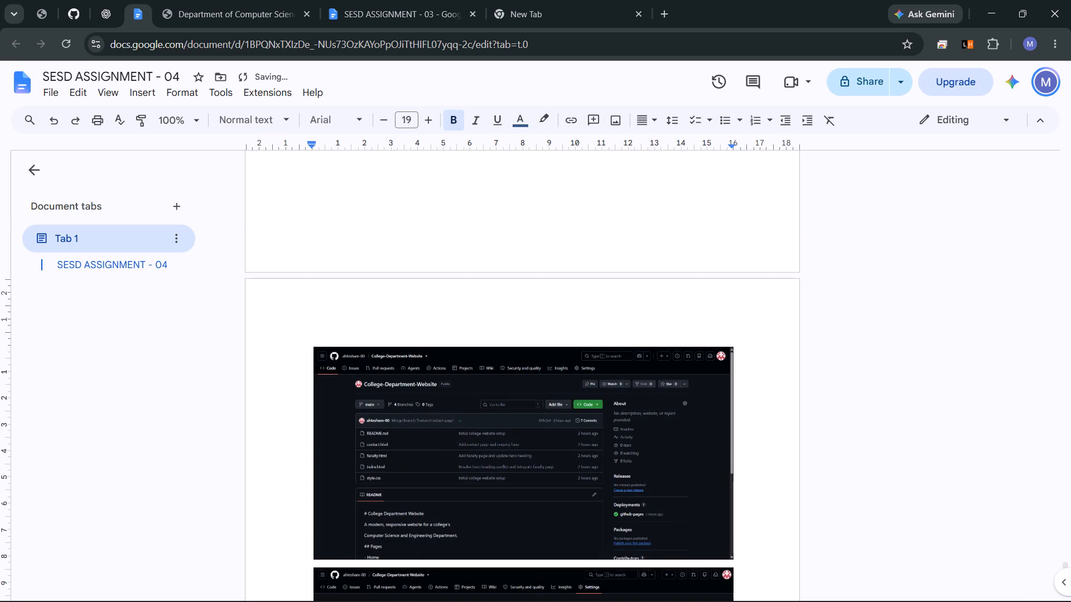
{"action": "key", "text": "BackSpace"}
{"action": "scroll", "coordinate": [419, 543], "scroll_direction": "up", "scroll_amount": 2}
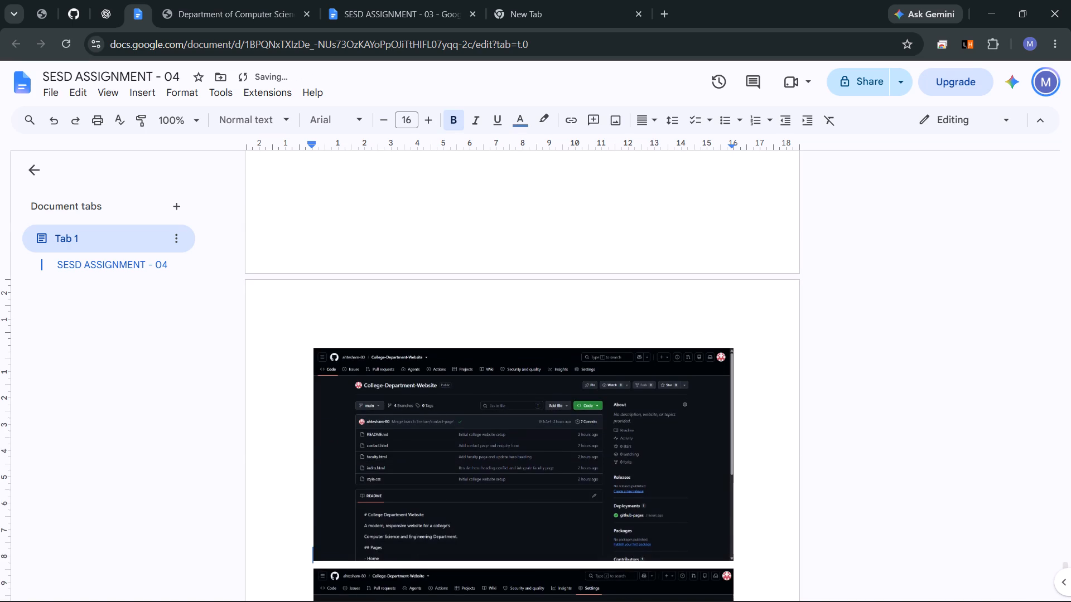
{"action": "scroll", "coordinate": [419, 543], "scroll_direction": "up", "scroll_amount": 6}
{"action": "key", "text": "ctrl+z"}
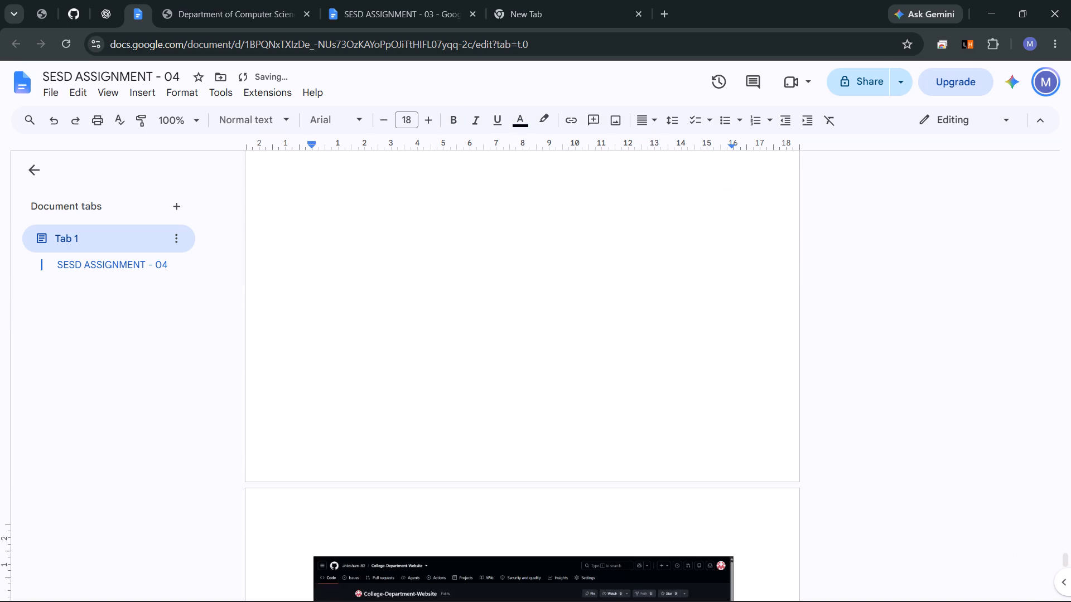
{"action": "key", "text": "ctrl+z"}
Delete the blank lines between the Create a new repository screenshot and the College-Department-Website repository image.
{"action": "scroll", "coordinate": [419, 543], "scroll_direction": "up", "scroll_amount": 6}
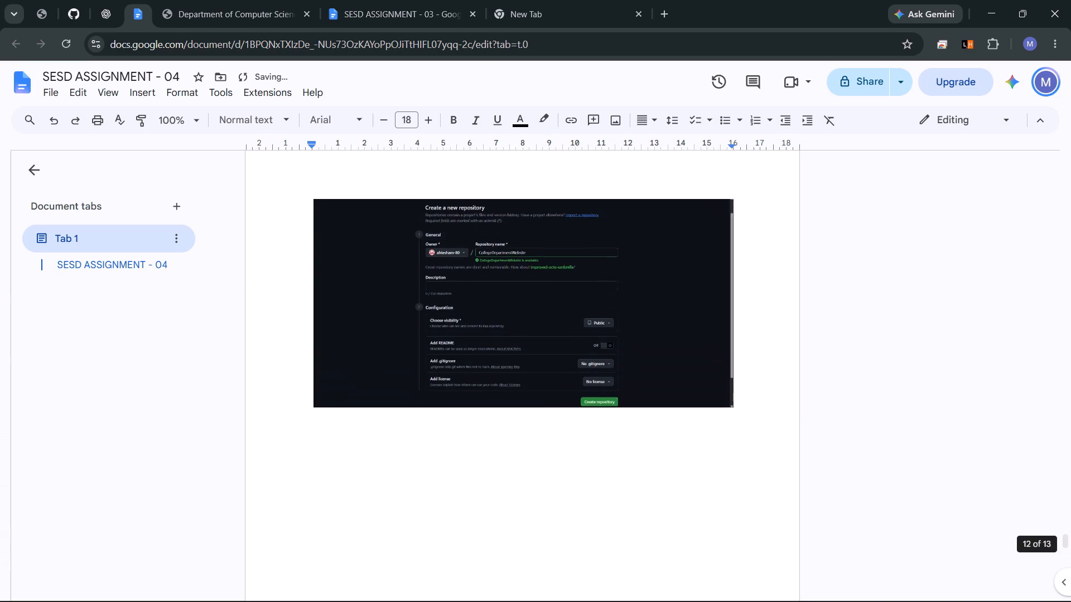
{"action": "scroll", "coordinate": [419, 543], "scroll_direction": "up", "scroll_amount": 4}
{"action": "scroll", "coordinate": [419, 543], "scroll_direction": "down", "scroll_amount": 4}
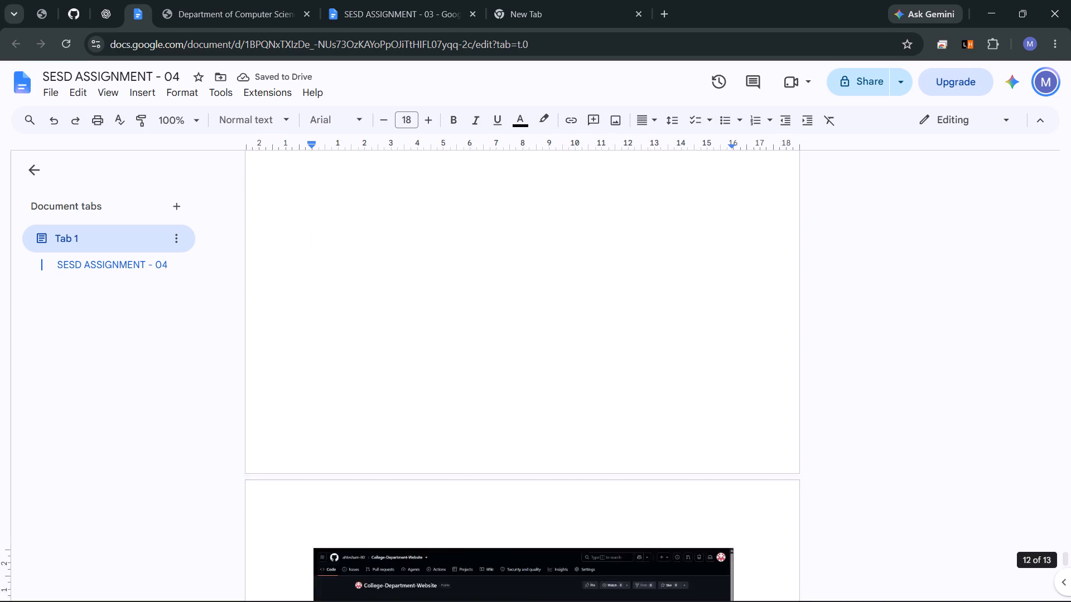
{"action": "scroll", "coordinate": [419, 543], "scroll_direction": "down", "scroll_amount": 1}
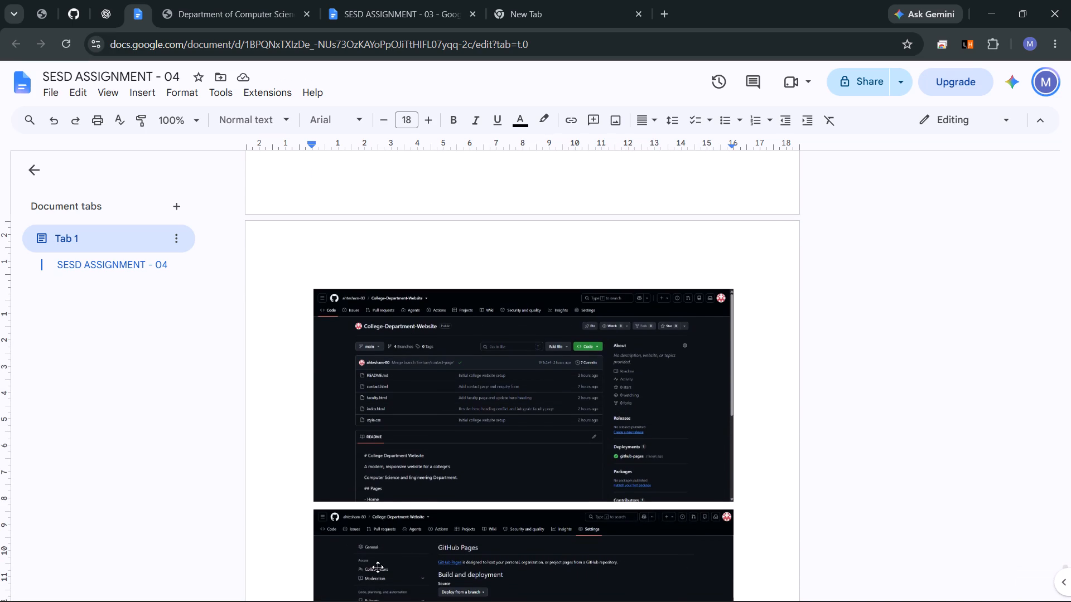
{"action": "scroll", "coordinate": [378, 567], "scroll_direction": "up", "scroll_amount": 5}
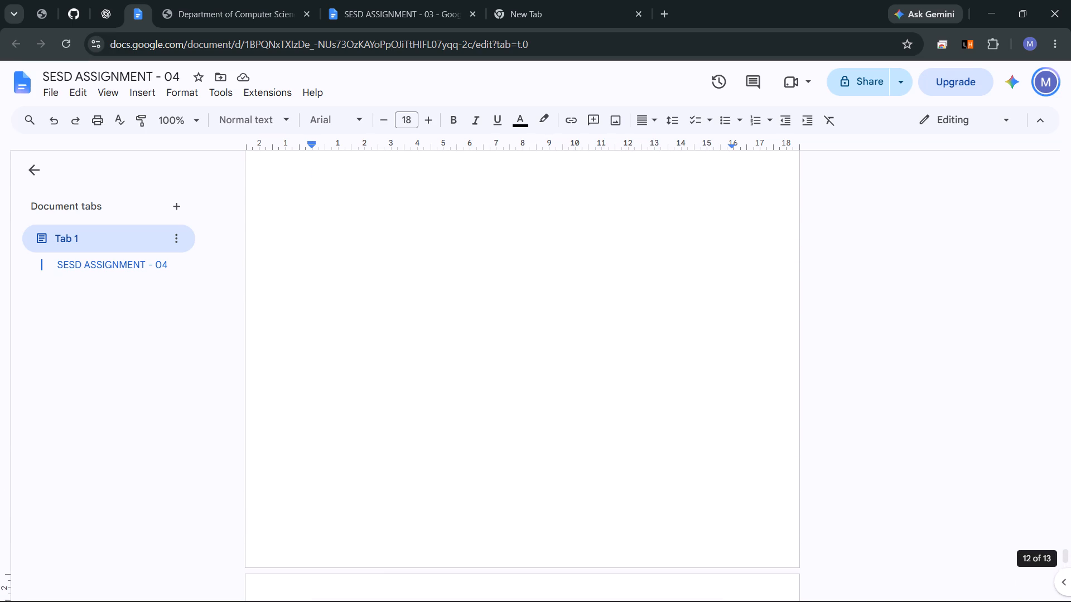
{"action": "left_click", "coordinate": [362, 540]}
{"action": "left_click", "coordinate": [362, 540]}
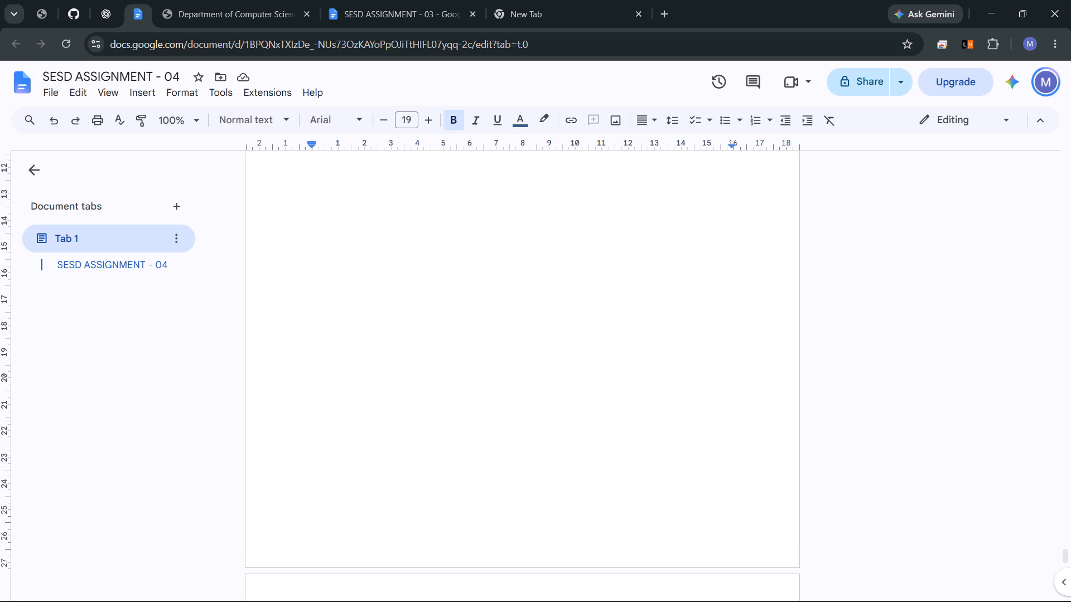
{"action": "left_click", "coordinate": [404, 374]}
{"action": "scroll", "coordinate": [404, 374], "scroll_direction": "up", "scroll_amount": 2}
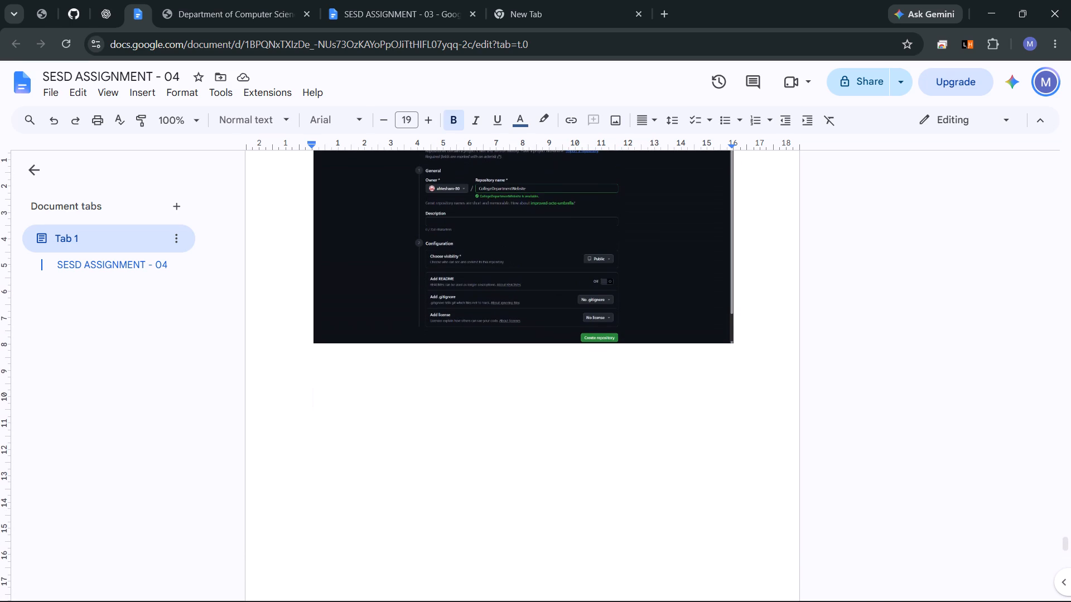
{"action": "key", "text": "BackSpace"}
{"action": "key", "text": "Down"}
{"action": "key", "text": "BackSpace"}
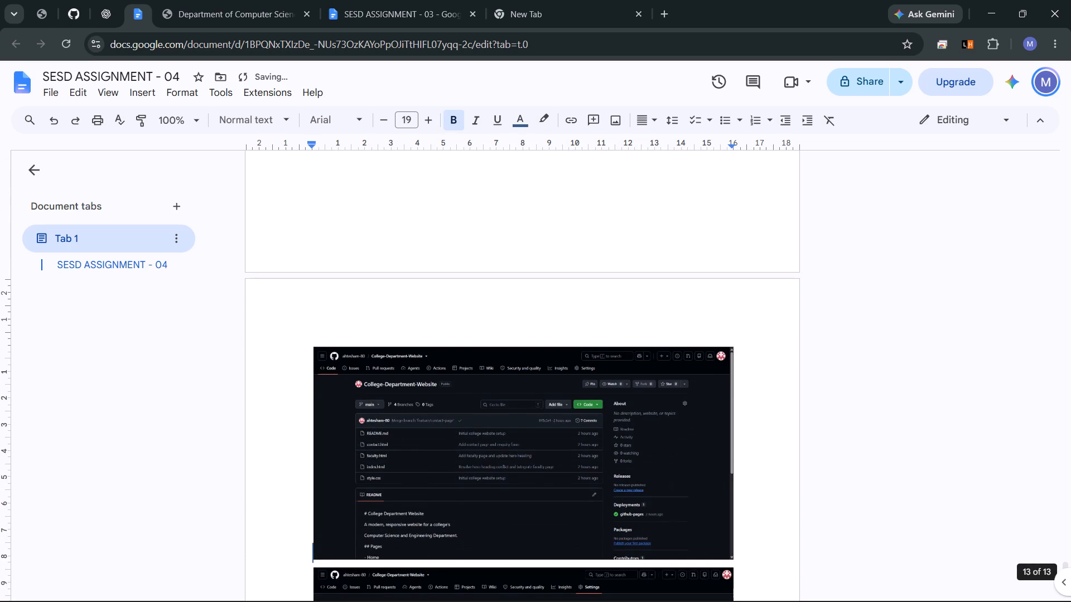
{"action": "scroll", "coordinate": [404, 374], "scroll_direction": "up", "scroll_amount": 9}
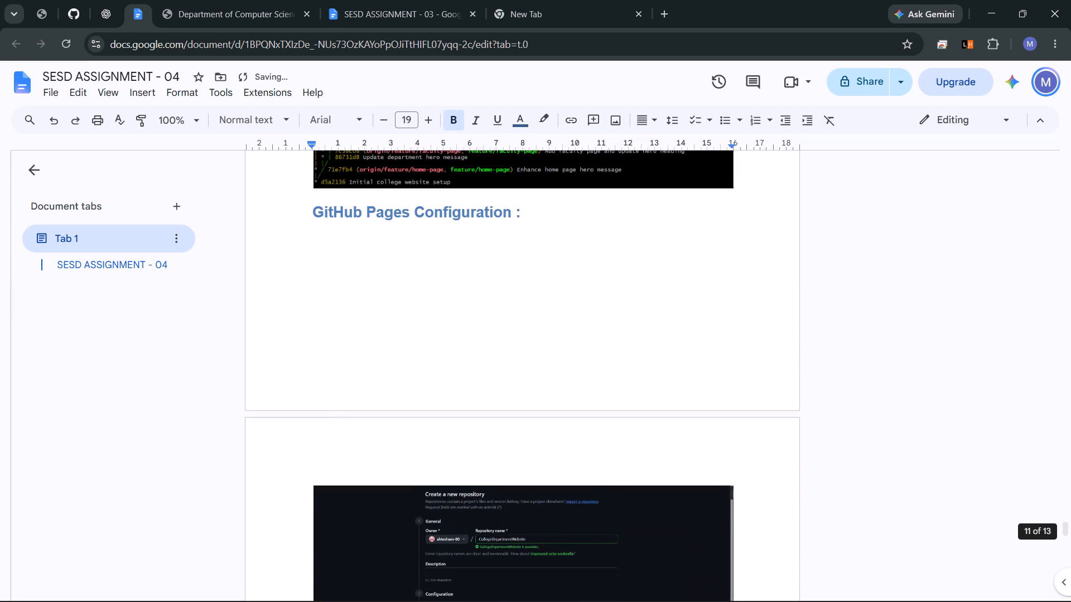
{"action": "scroll", "coordinate": [404, 374], "scroll_direction": "down", "scroll_amount": 3}
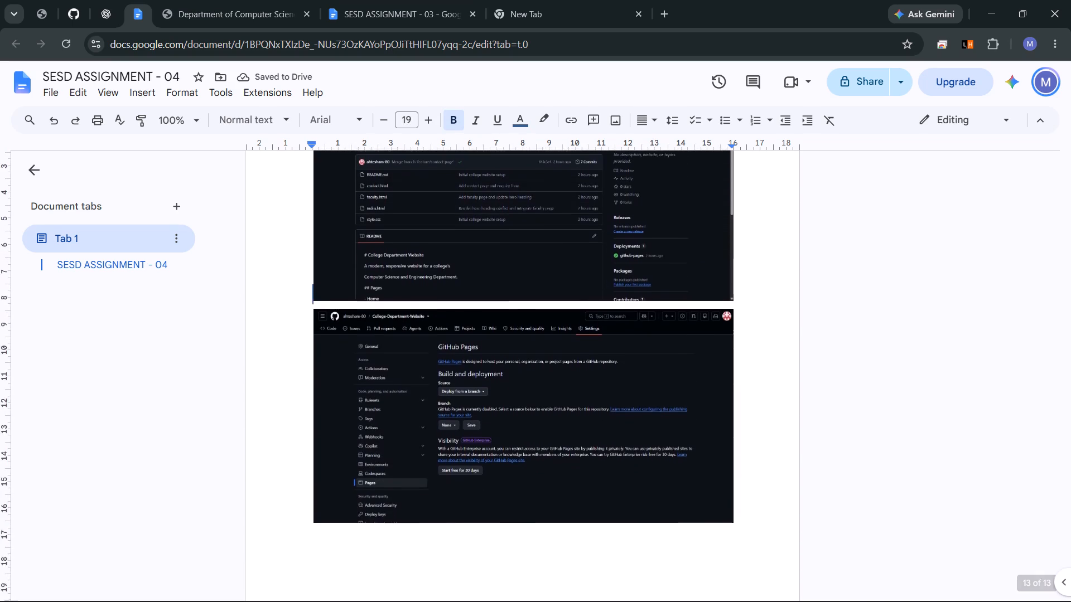
{"action": "key", "text": "BackSpace"}
{"action": "scroll", "coordinate": [404, 374], "scroll_direction": "up", "scroll_amount": 3}
{"action": "scroll", "coordinate": [404, 374], "scroll_direction": "right", "scroll_amount": 1}
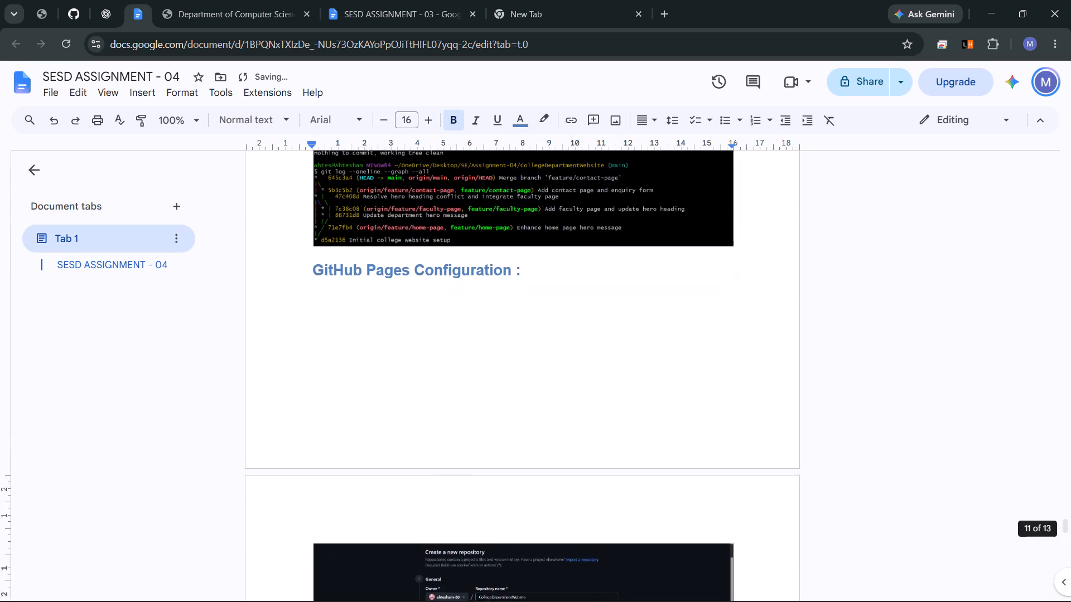
{"action": "scroll", "coordinate": [404, 374], "scroll_direction": "right", "scroll_amount": 1}
{"action": "scroll", "coordinate": [404, 374], "scroll_direction": "down", "scroll_amount": 1}
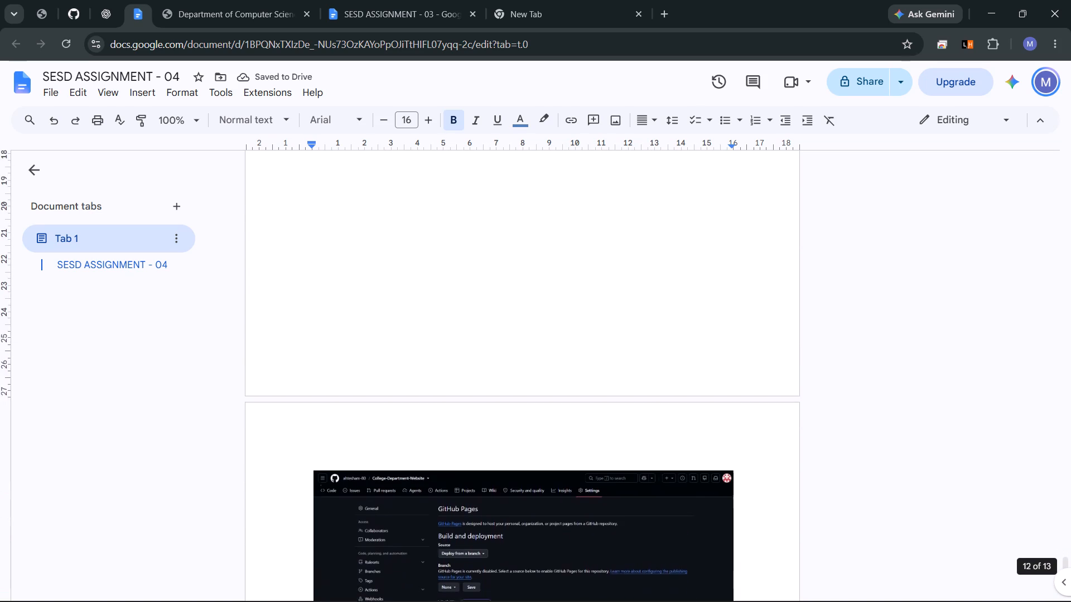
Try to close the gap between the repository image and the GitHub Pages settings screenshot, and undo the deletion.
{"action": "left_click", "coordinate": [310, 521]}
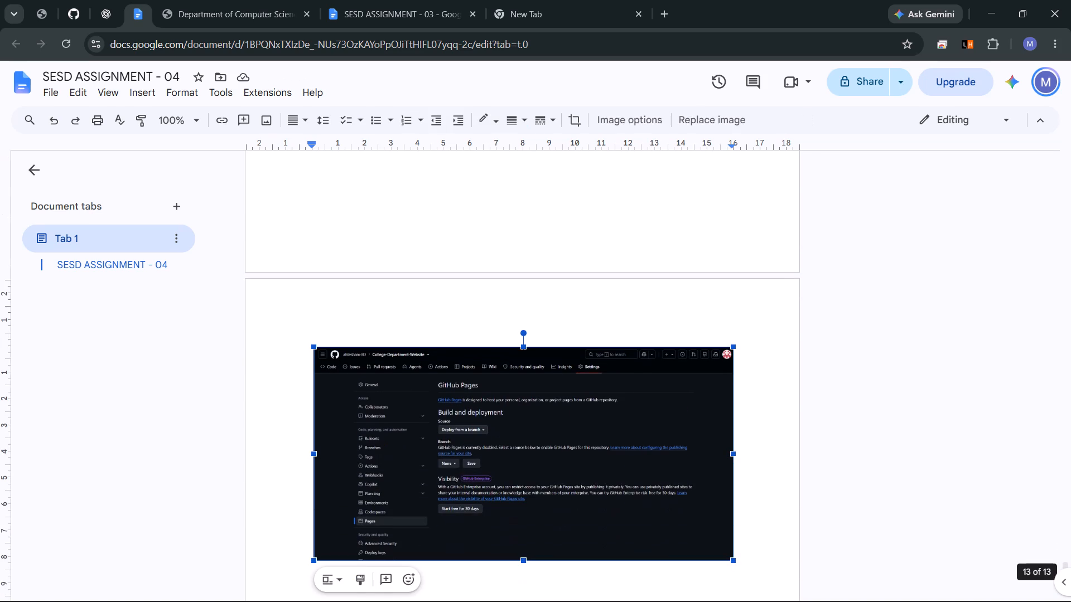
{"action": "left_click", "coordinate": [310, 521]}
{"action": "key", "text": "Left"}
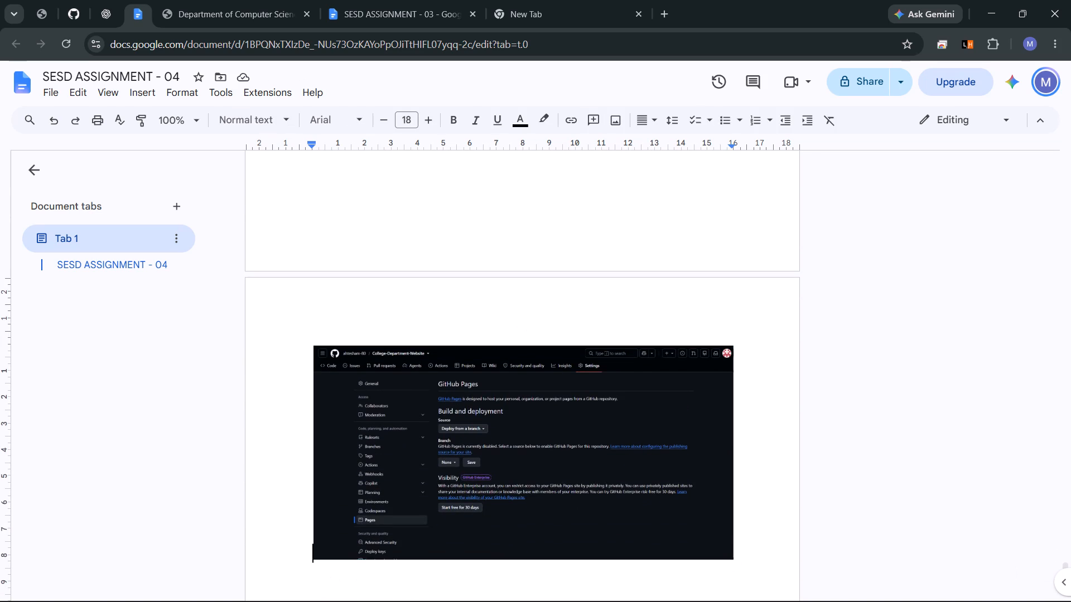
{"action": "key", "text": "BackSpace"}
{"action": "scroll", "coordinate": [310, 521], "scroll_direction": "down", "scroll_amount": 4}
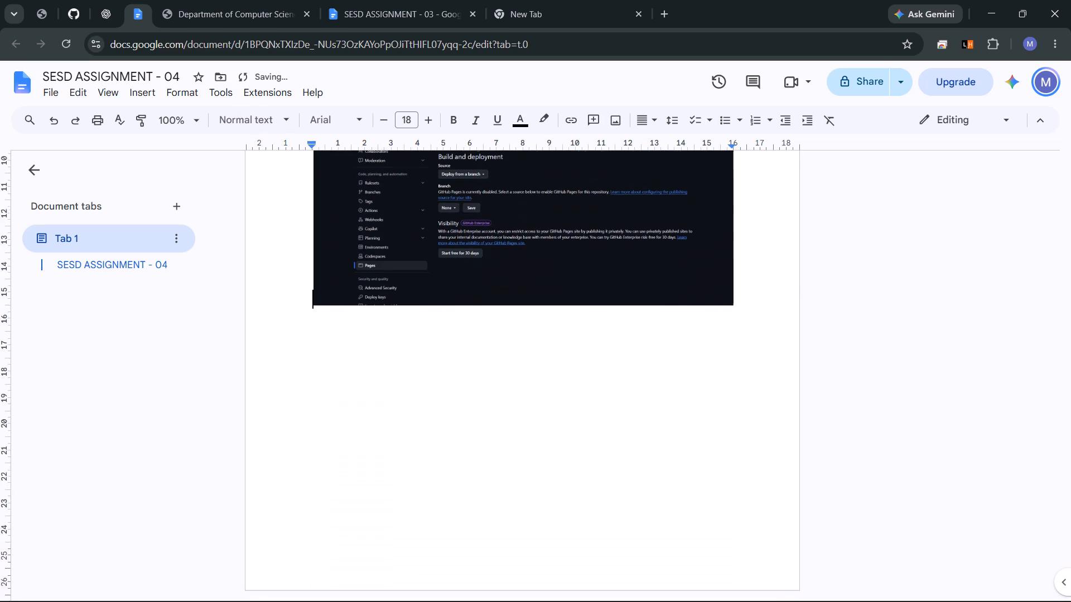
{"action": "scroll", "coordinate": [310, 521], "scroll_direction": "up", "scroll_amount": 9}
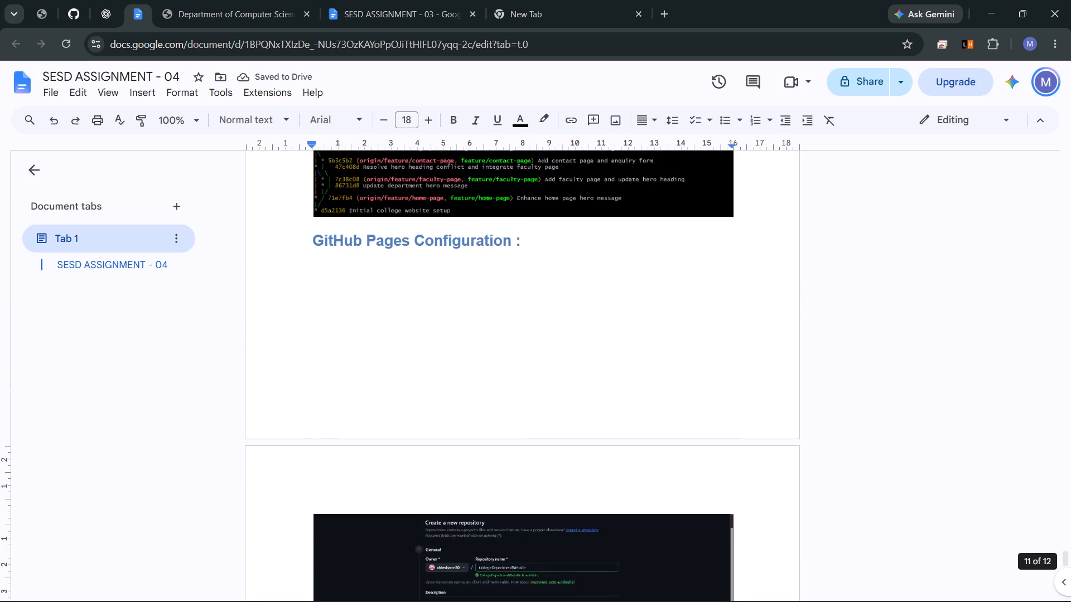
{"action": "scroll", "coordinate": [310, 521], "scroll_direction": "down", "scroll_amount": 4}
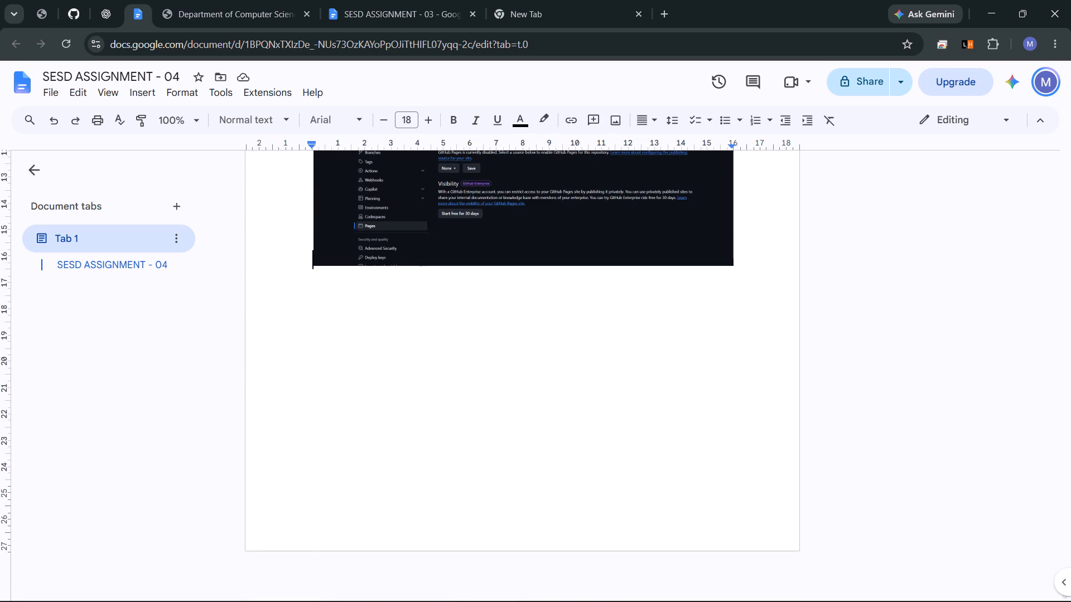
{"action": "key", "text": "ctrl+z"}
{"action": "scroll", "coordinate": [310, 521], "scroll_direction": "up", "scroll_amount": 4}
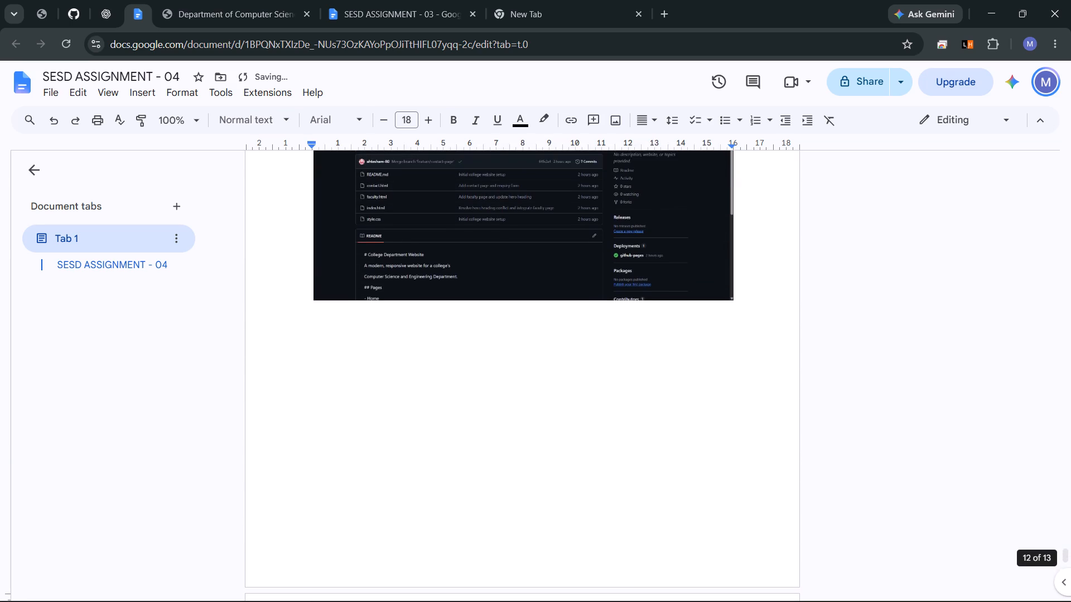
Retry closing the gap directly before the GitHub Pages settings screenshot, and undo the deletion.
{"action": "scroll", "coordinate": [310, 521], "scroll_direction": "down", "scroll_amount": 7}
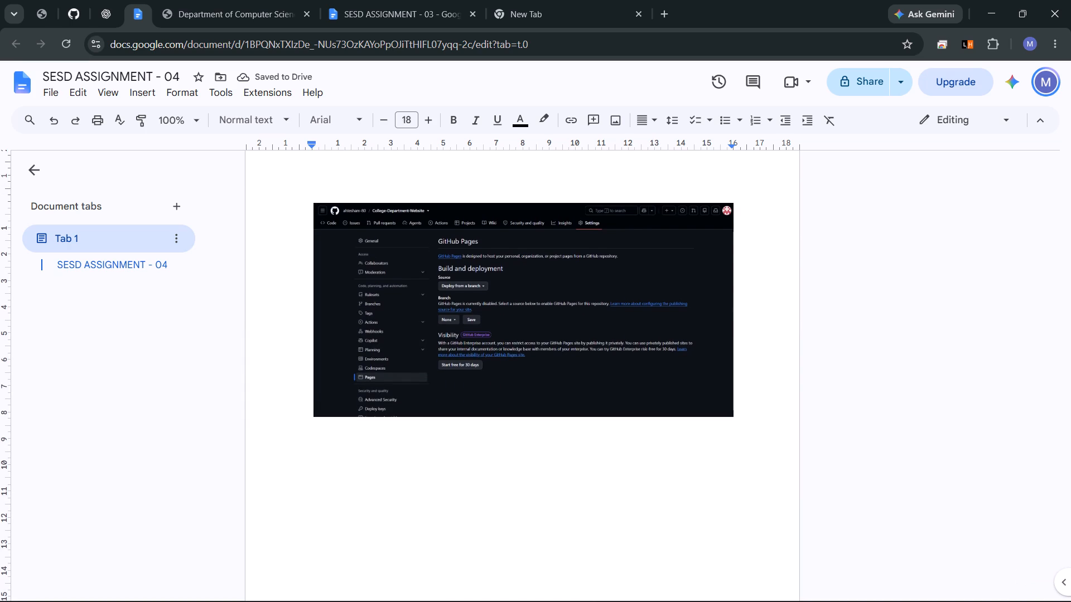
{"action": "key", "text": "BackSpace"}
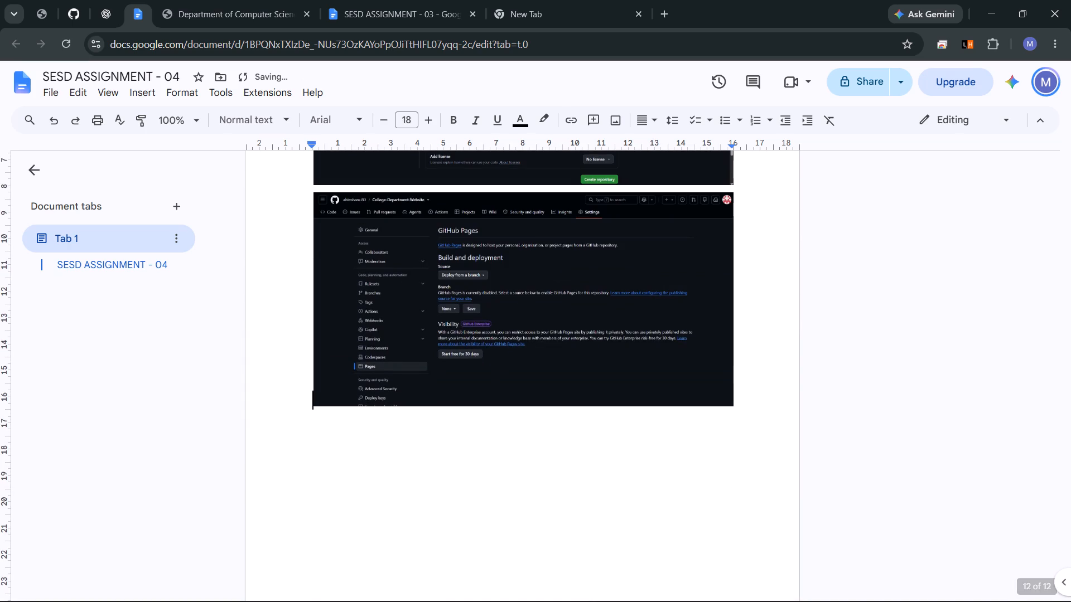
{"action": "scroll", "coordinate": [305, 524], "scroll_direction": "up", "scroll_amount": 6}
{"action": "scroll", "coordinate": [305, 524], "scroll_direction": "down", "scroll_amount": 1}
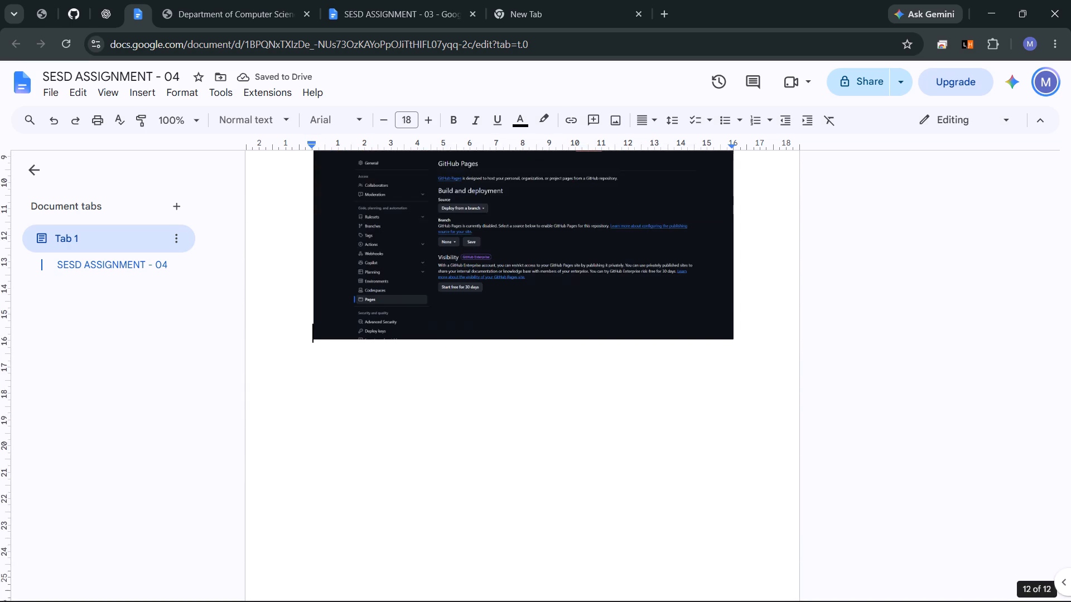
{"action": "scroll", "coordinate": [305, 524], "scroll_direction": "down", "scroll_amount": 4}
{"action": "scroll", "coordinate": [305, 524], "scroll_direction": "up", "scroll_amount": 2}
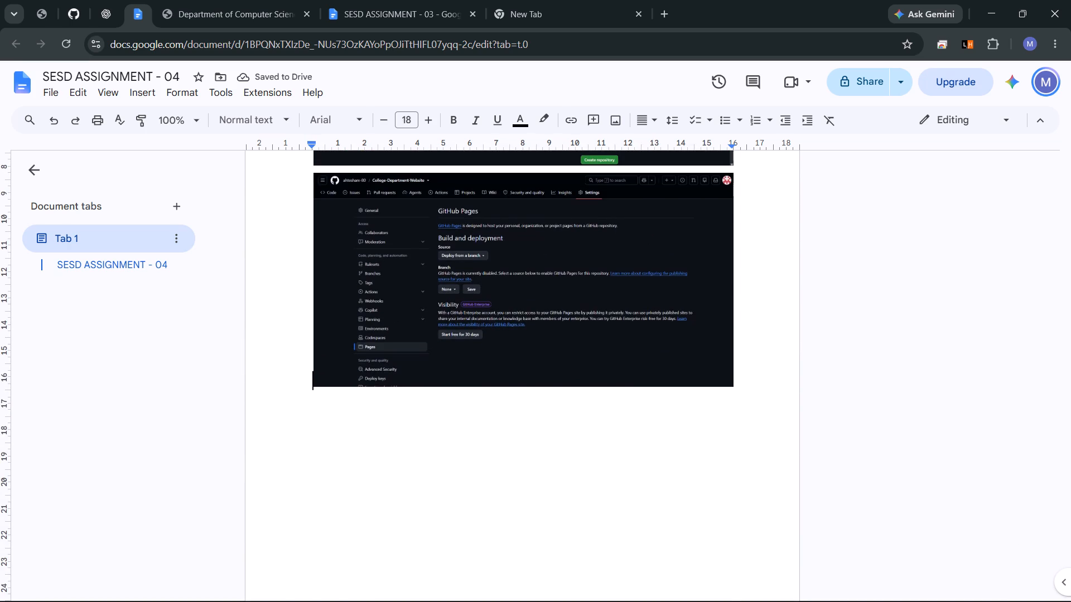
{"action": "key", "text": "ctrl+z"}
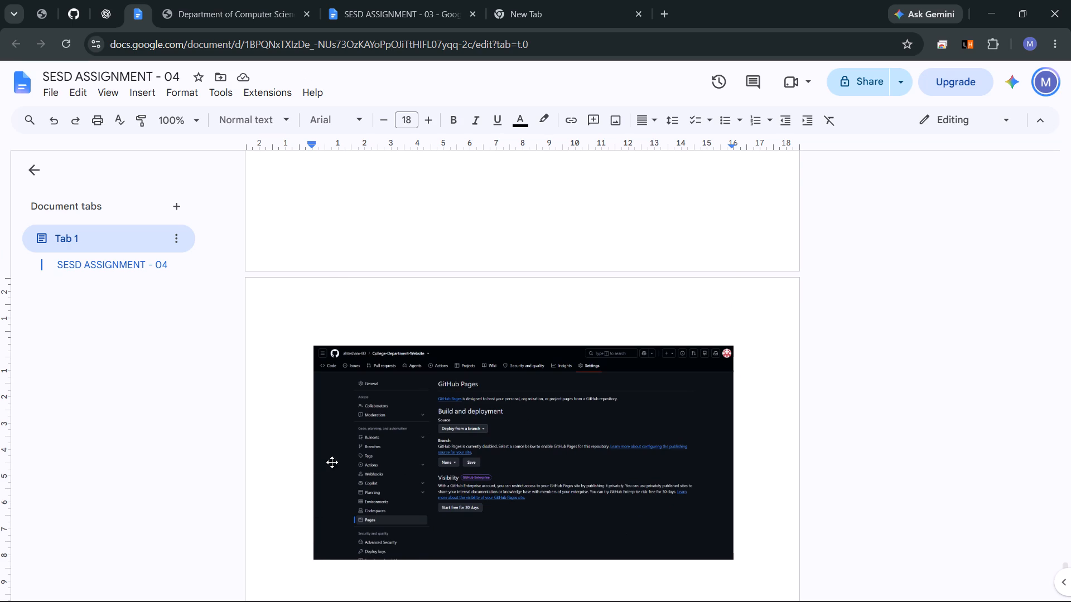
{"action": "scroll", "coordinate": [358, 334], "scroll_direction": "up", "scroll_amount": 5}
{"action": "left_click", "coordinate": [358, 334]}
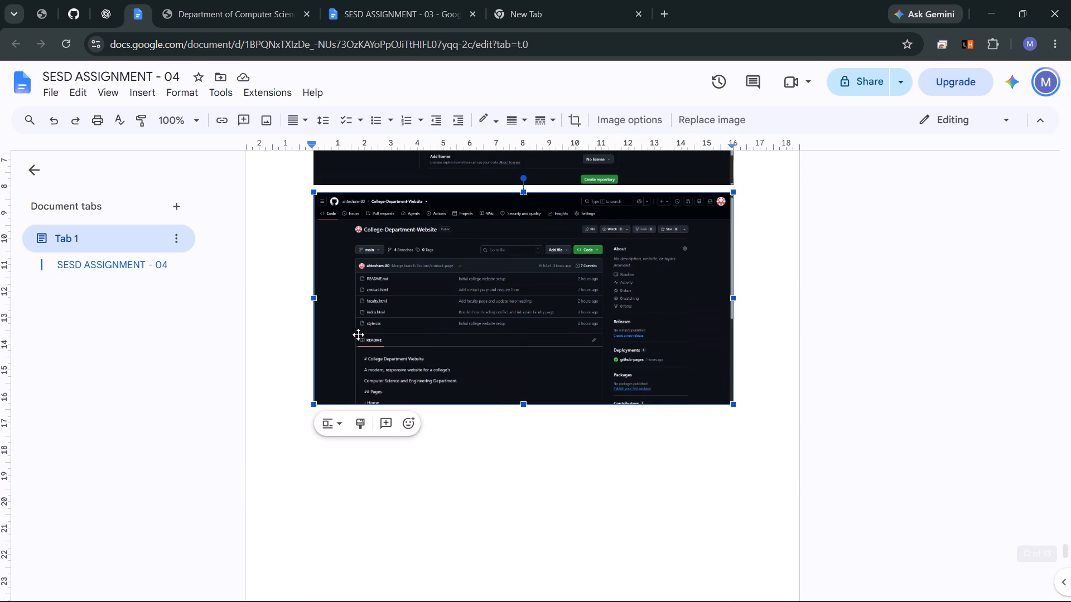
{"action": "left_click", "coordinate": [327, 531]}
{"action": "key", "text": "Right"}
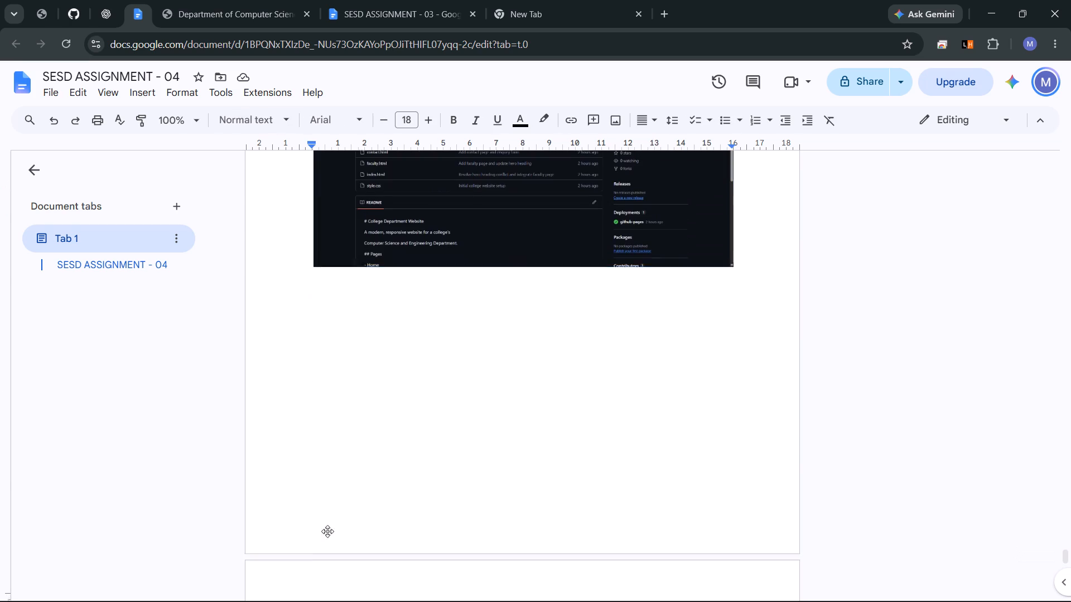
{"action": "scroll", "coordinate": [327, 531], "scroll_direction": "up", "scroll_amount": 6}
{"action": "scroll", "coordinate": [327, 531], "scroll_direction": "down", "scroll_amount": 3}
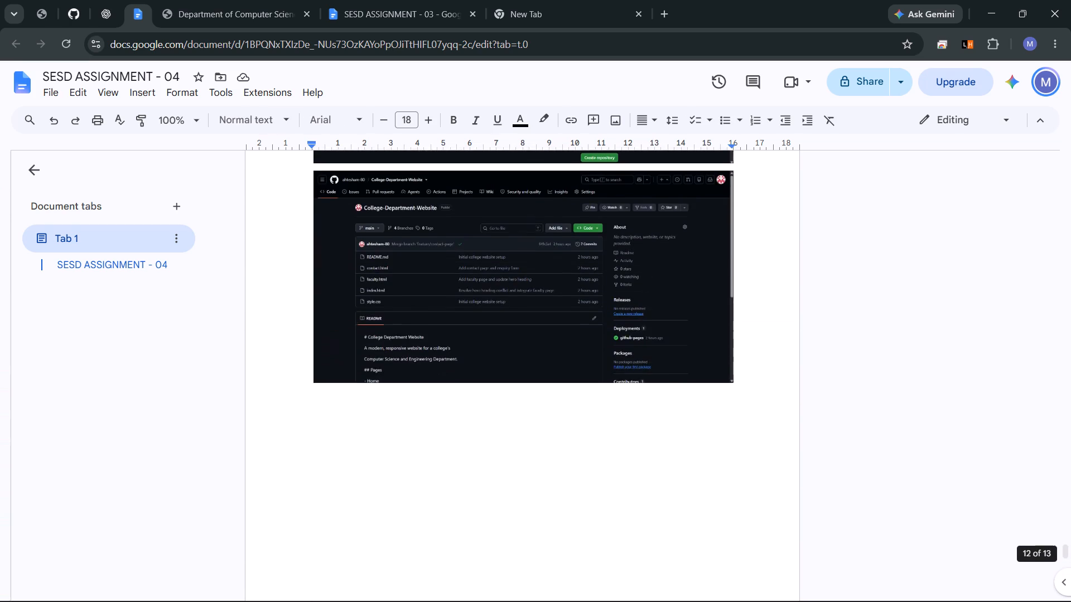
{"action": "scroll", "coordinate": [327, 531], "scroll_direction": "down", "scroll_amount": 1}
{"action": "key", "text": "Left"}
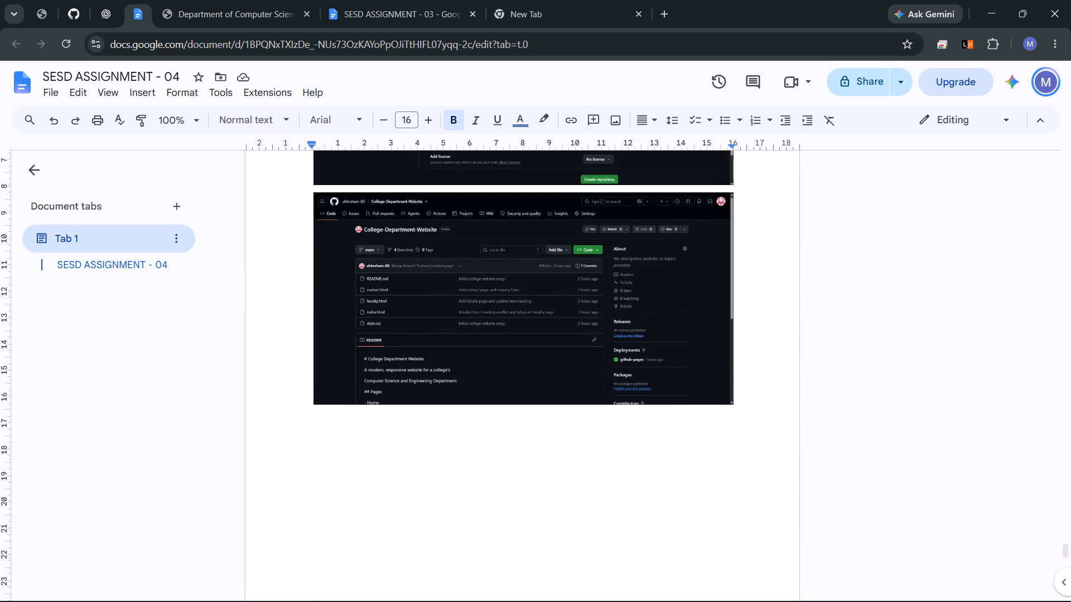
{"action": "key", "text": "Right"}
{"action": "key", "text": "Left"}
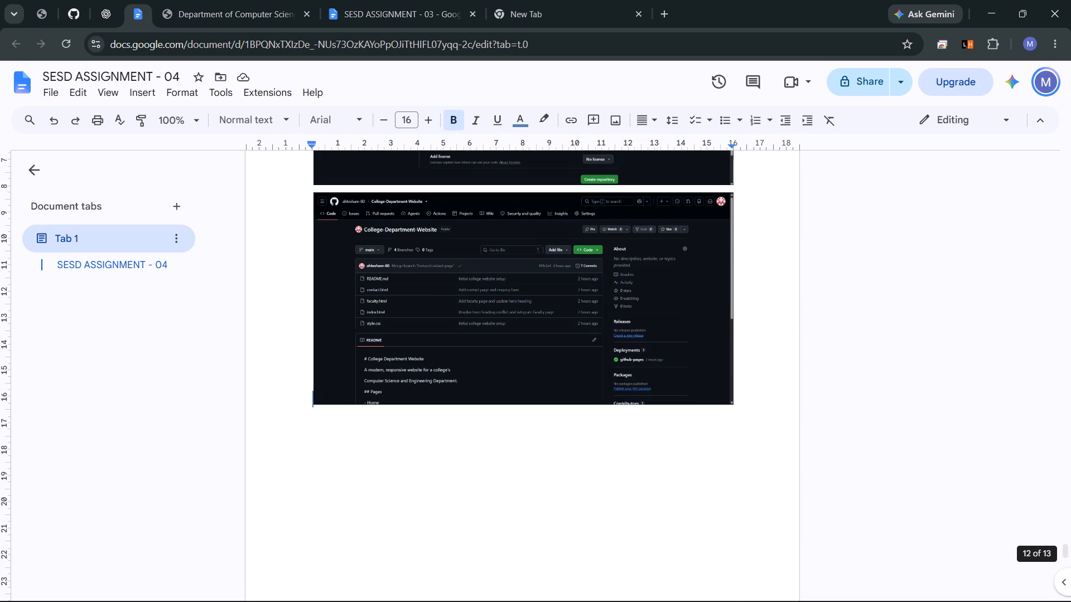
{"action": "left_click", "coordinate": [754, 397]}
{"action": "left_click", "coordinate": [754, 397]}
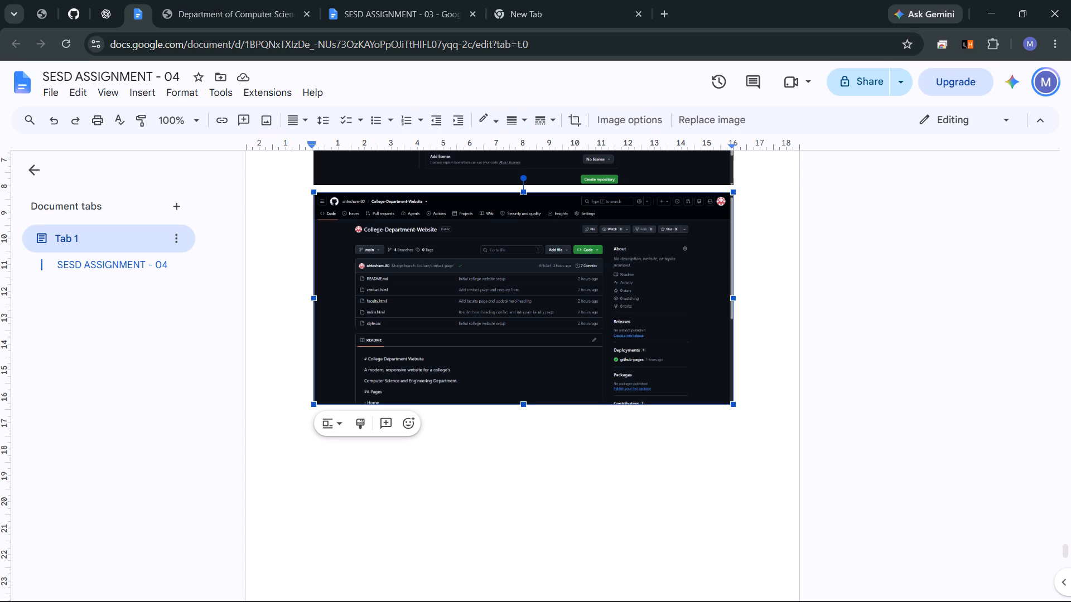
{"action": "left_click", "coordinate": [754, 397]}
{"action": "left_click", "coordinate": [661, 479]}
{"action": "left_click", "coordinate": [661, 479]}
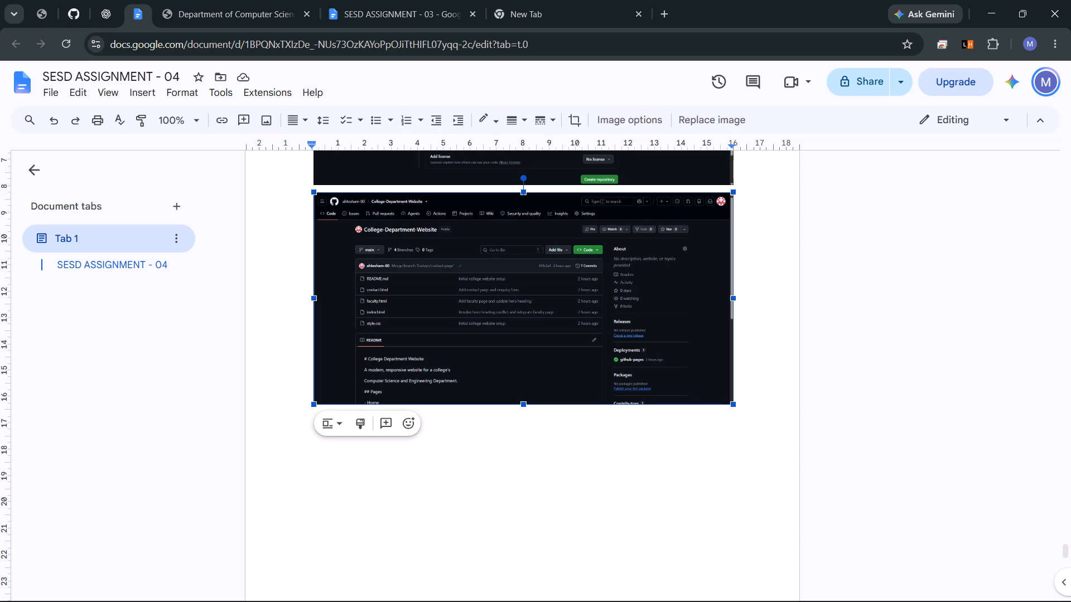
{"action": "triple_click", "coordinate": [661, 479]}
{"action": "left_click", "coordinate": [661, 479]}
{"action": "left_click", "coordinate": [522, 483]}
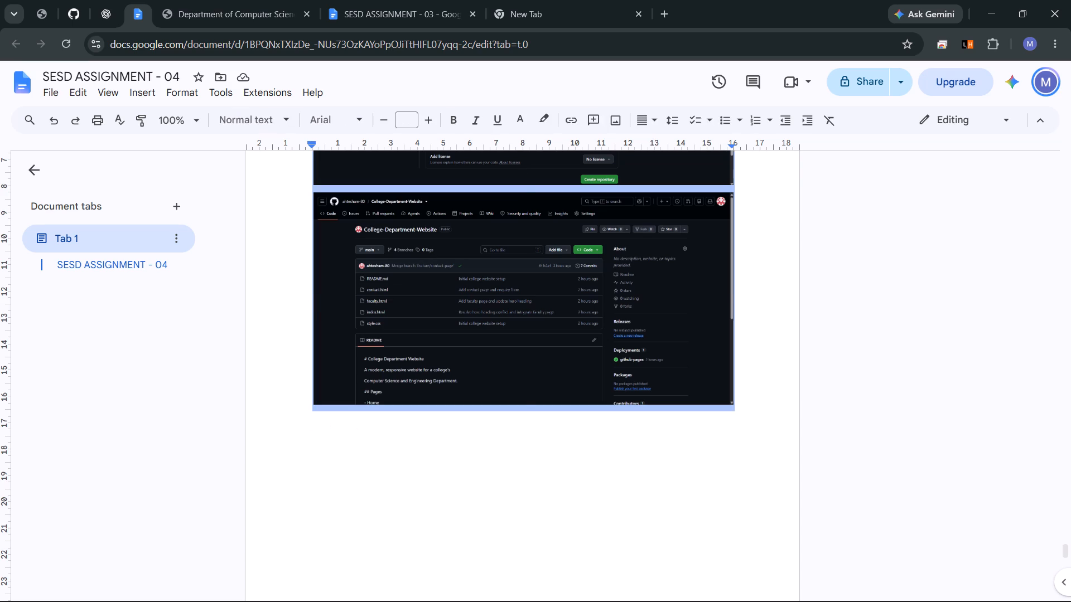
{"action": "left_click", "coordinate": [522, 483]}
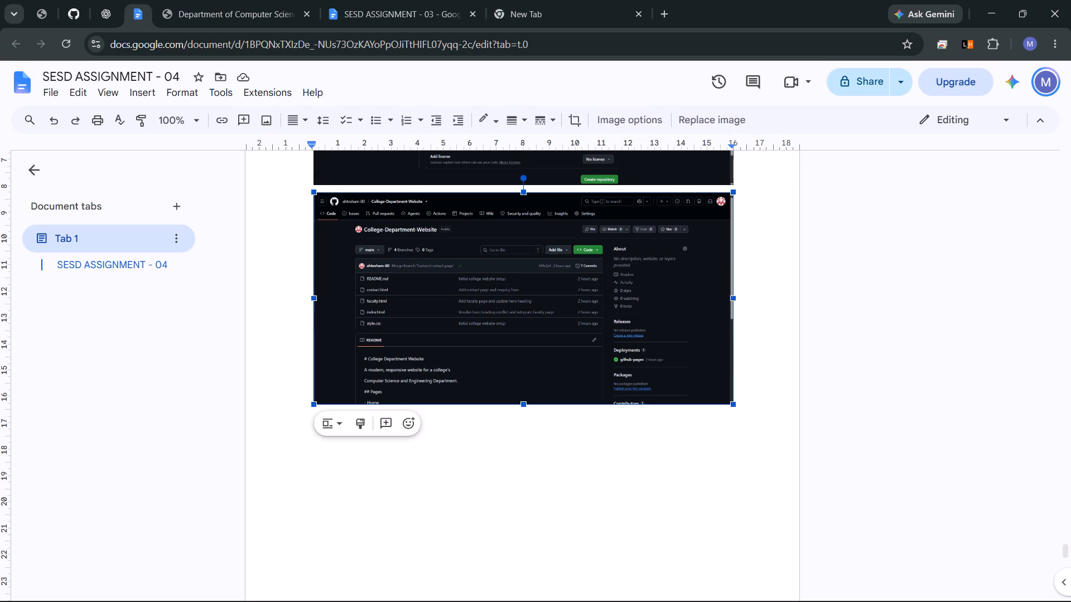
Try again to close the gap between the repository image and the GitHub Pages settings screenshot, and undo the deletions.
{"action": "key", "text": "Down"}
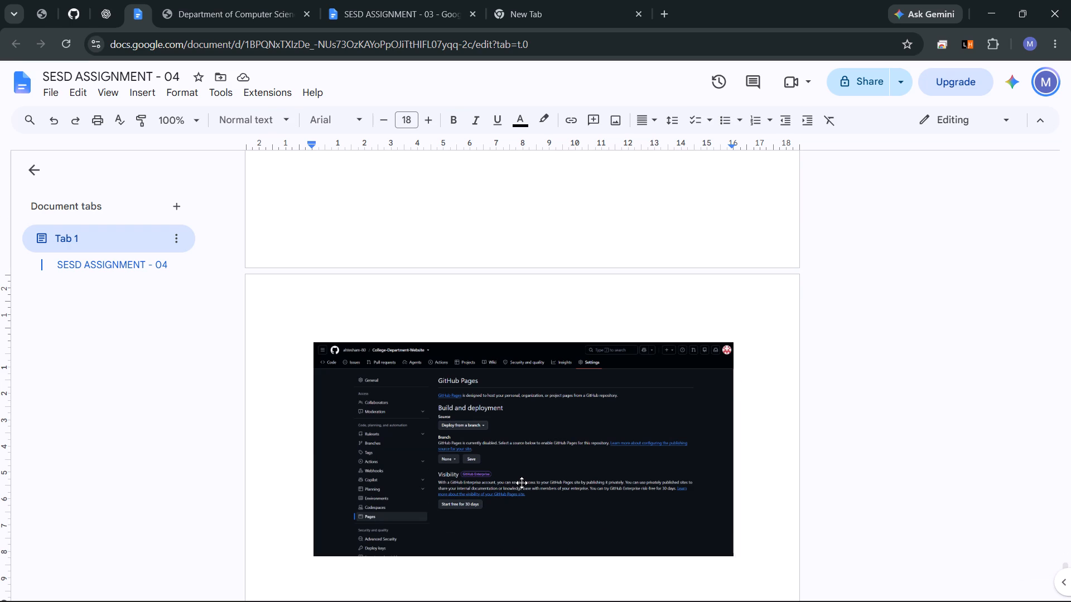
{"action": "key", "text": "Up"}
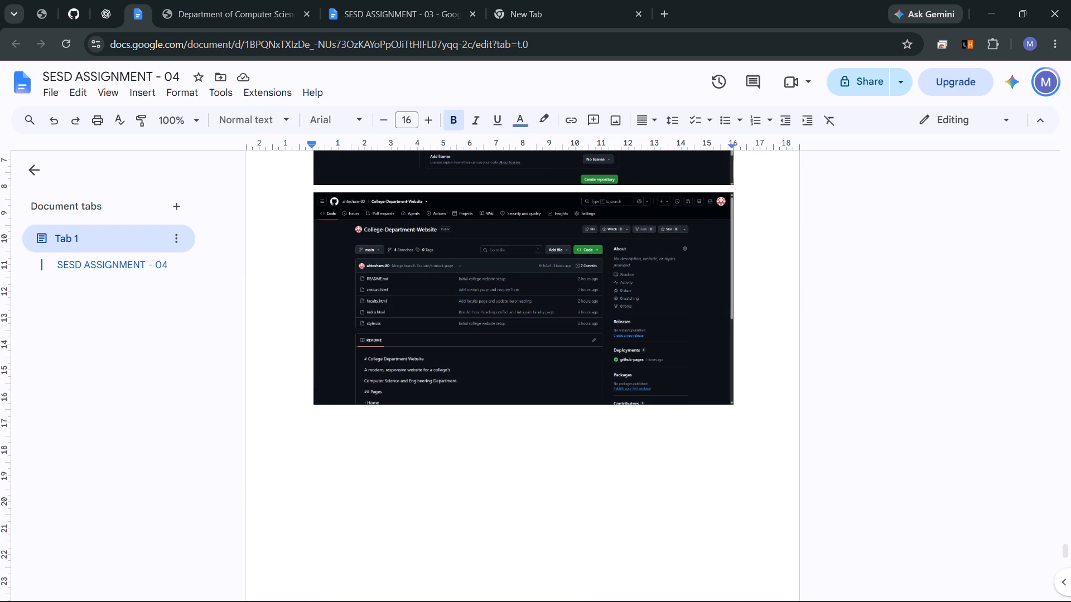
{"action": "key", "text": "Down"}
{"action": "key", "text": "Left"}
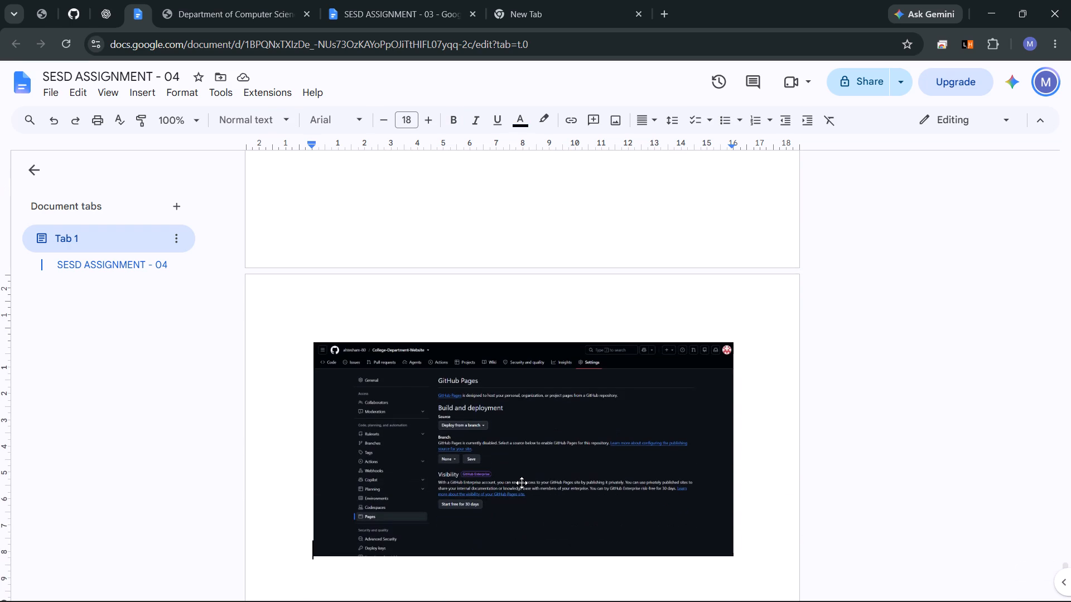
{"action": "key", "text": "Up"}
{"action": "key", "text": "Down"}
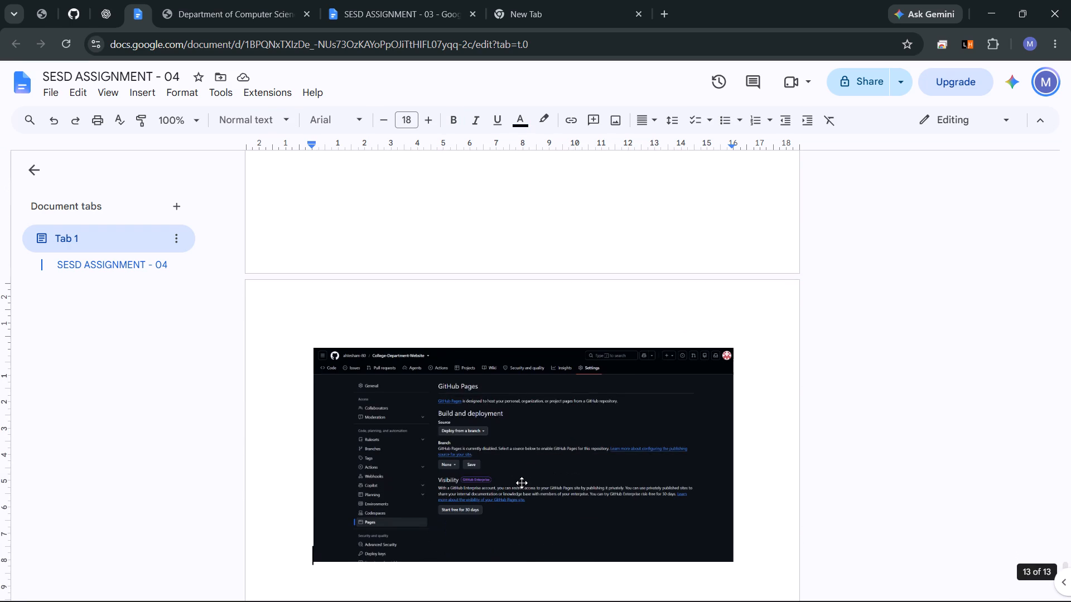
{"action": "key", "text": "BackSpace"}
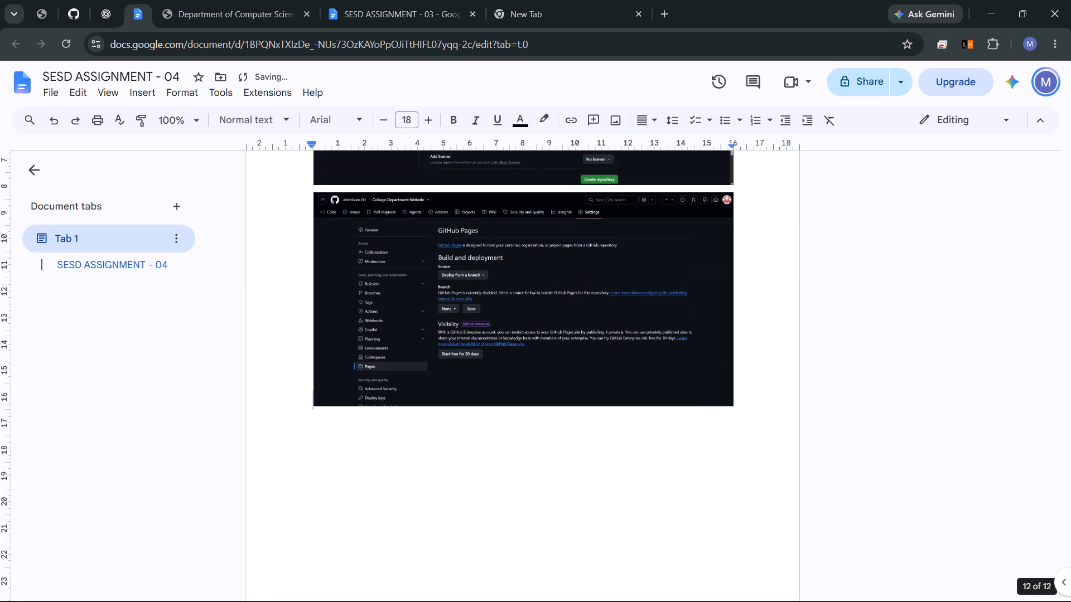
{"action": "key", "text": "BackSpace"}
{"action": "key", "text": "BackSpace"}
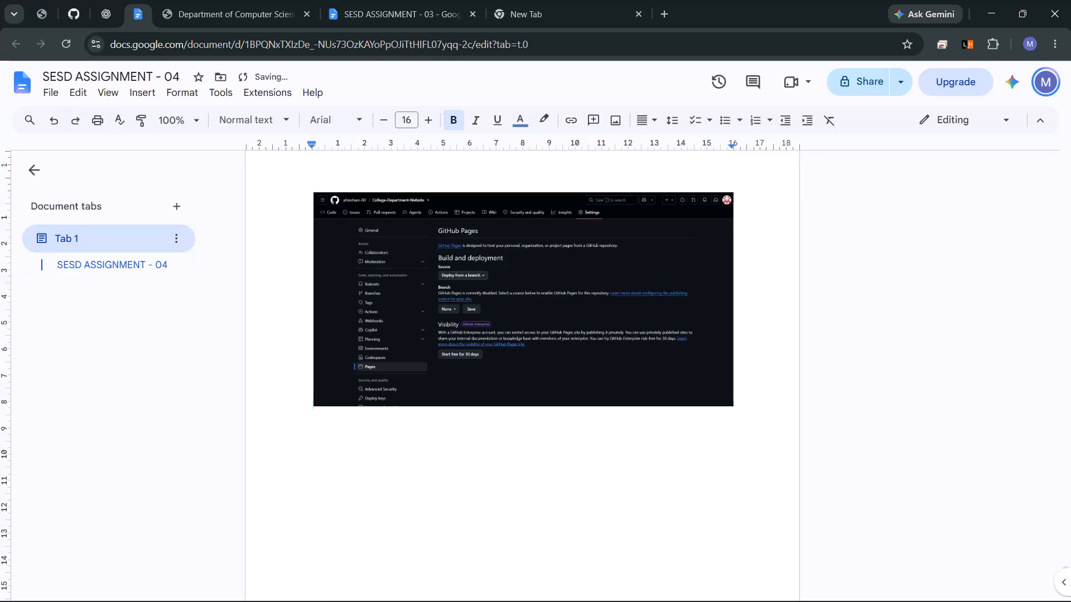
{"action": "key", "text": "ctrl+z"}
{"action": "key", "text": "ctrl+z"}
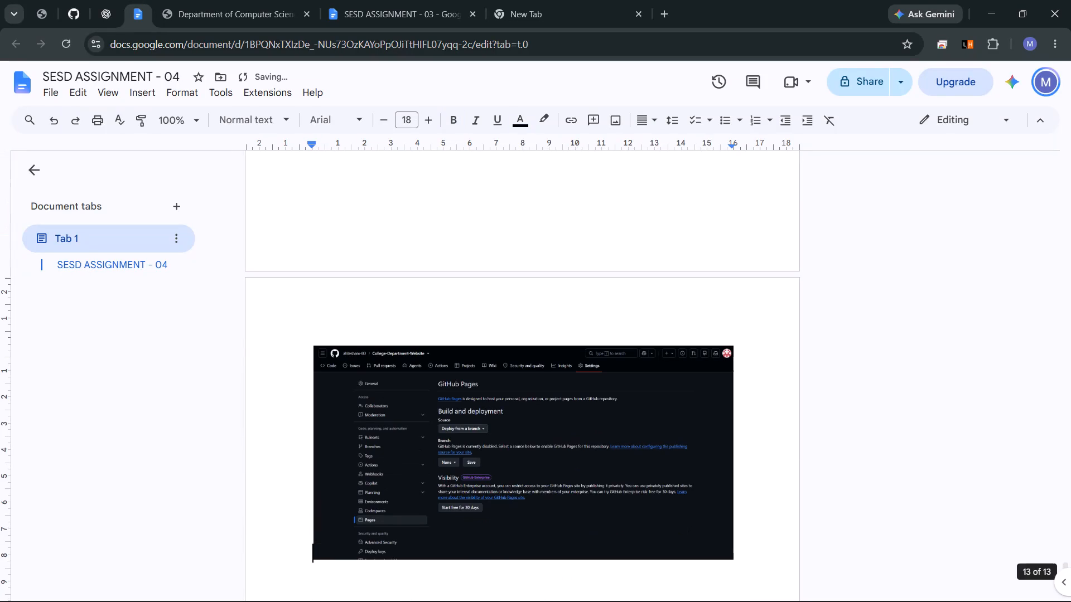
Review the screenshot order and spacing across the GitHub Pages Configuration section.
{"action": "scroll", "coordinate": [522, 483], "scroll_direction": "up", "scroll_amount": 9}
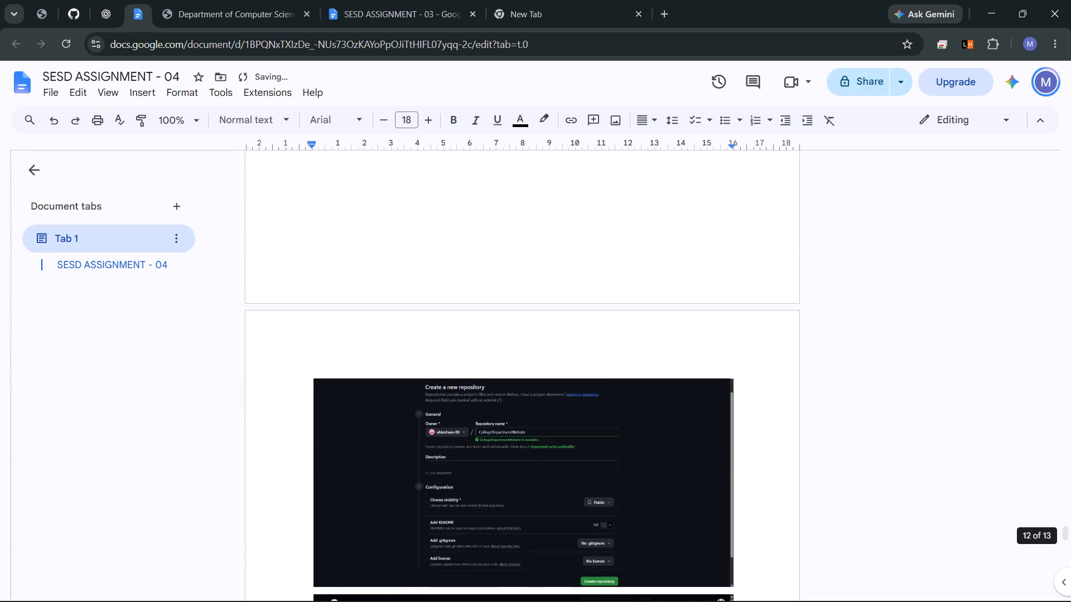
{"action": "scroll", "coordinate": [522, 483], "scroll_direction": "up", "scroll_amount": 2}
{"action": "scroll", "coordinate": [522, 483], "scroll_direction": "down", "scroll_amount": 5}
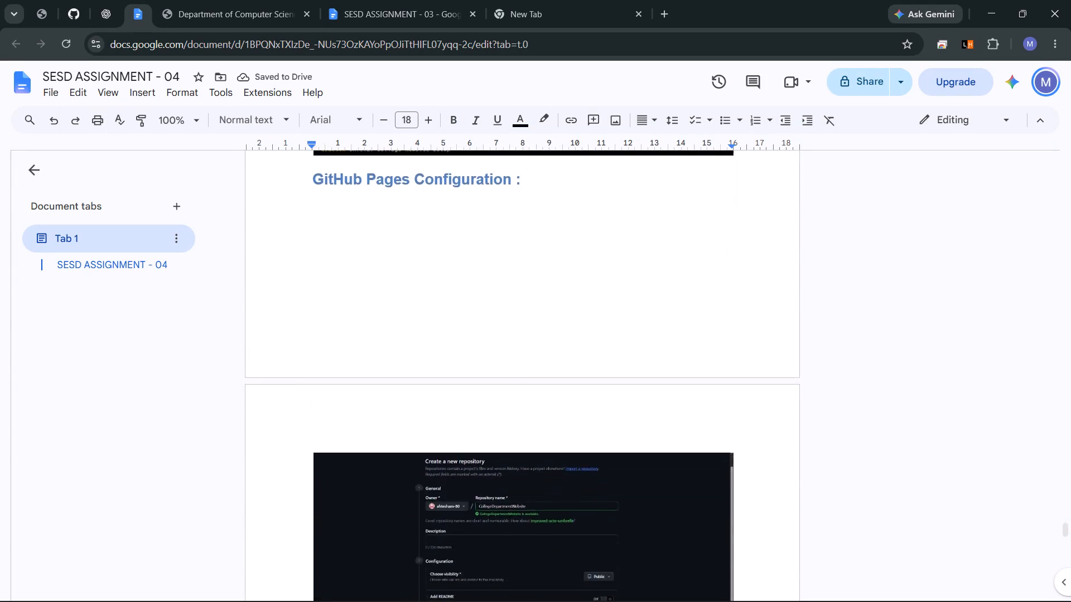
{"action": "scroll", "coordinate": [522, 483], "scroll_direction": "down", "scroll_amount": 2}
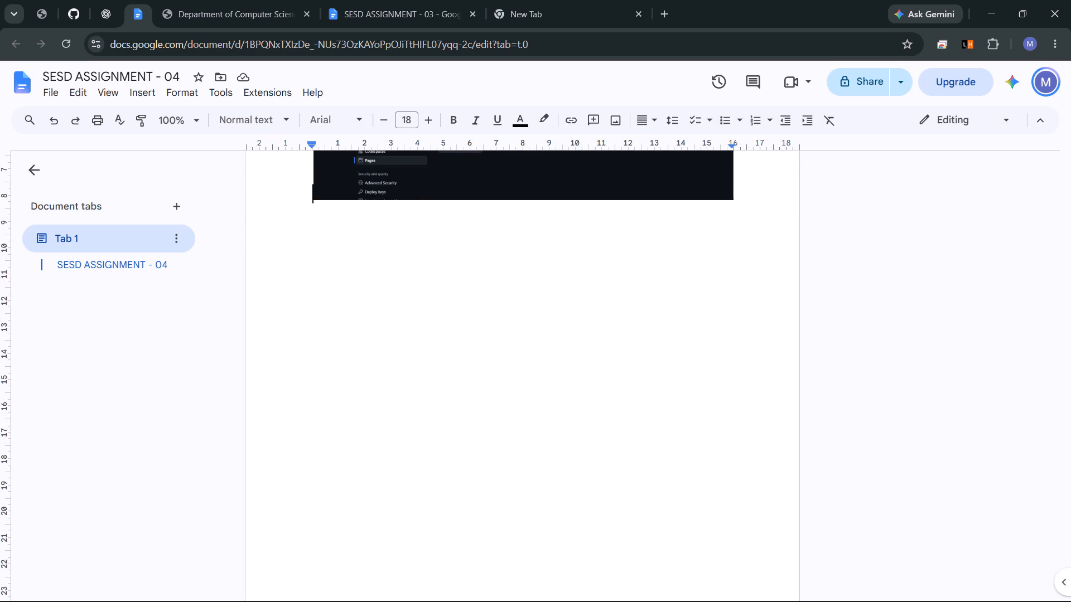
{"action": "scroll", "coordinate": [777, 325], "scroll_direction": "up", "scroll_amount": 5}
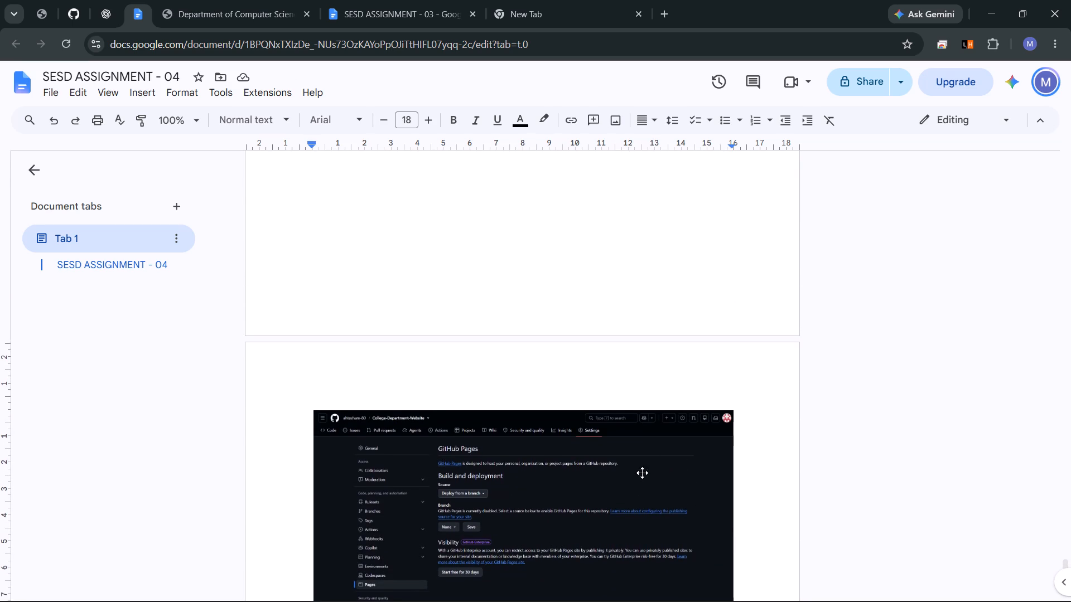
{"action": "scroll", "coordinate": [636, 478], "scroll_direction": "down", "scroll_amount": 1}
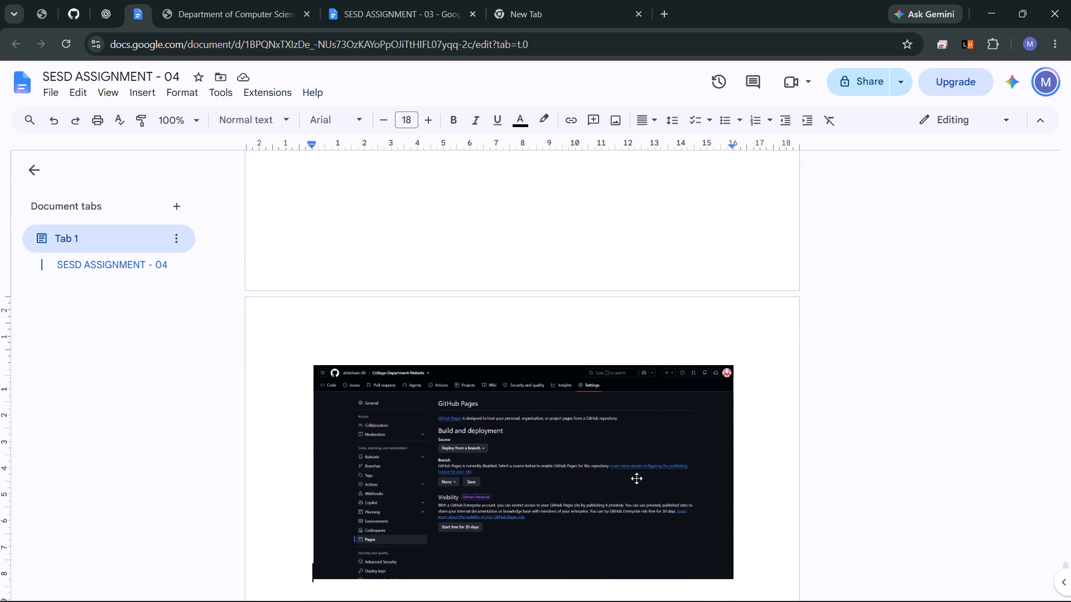
{"action": "scroll", "coordinate": [636, 478], "scroll_direction": "down", "scroll_amount": 1}
Copy the "Your site is live" GitHub Pages screenshot from the Gallery, paste it after the disabled-Pages settings screenshot, and add two new lines below.
{"action": "left_click", "coordinate": [746, 464]}
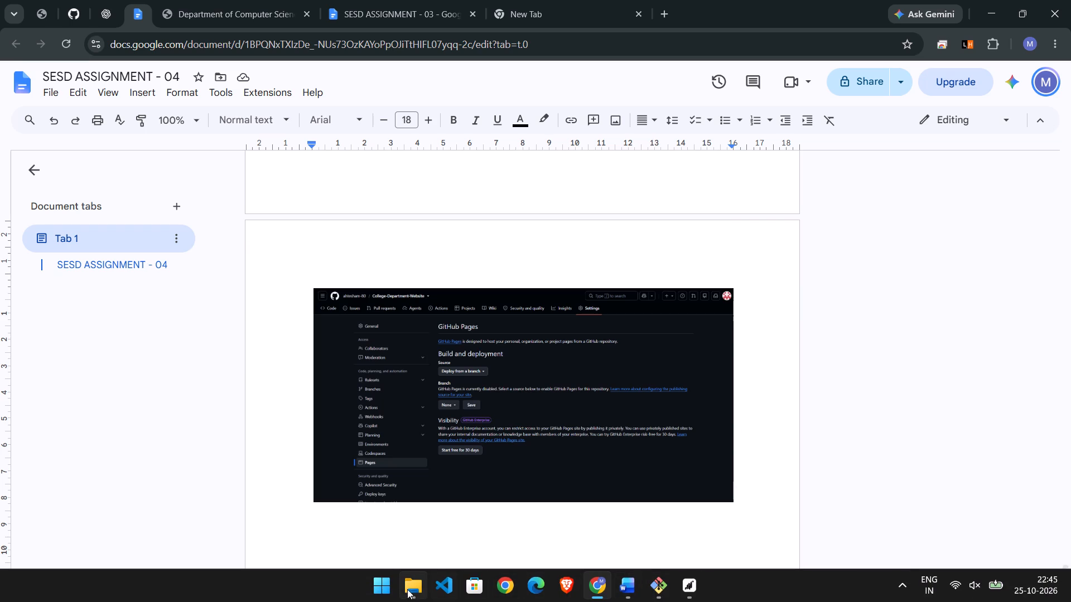
{"action": "left_click", "coordinate": [408, 589]}
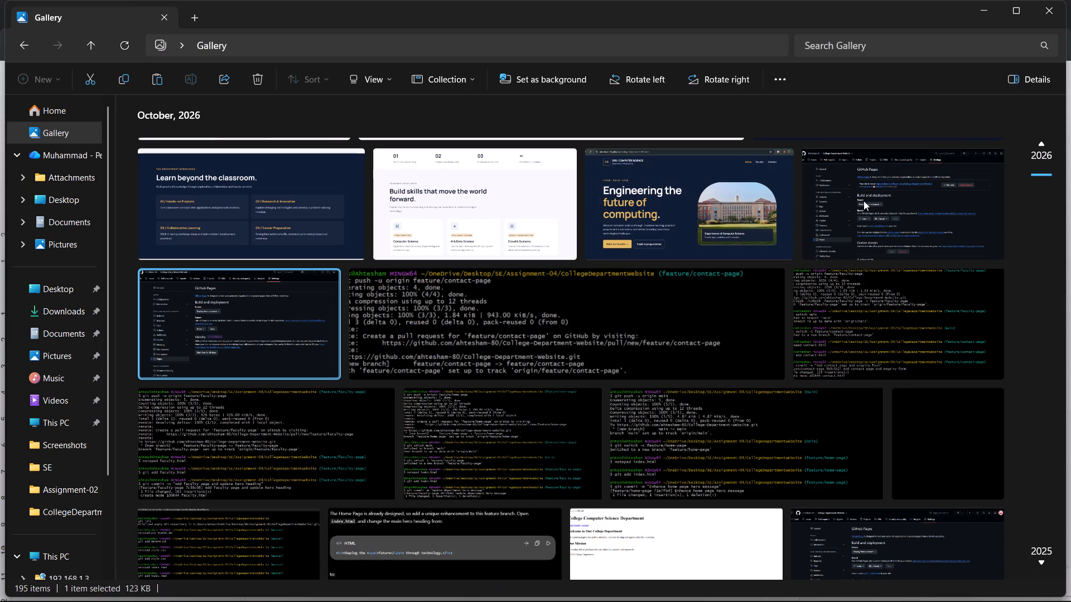
{"action": "left_click", "coordinate": [863, 201]}
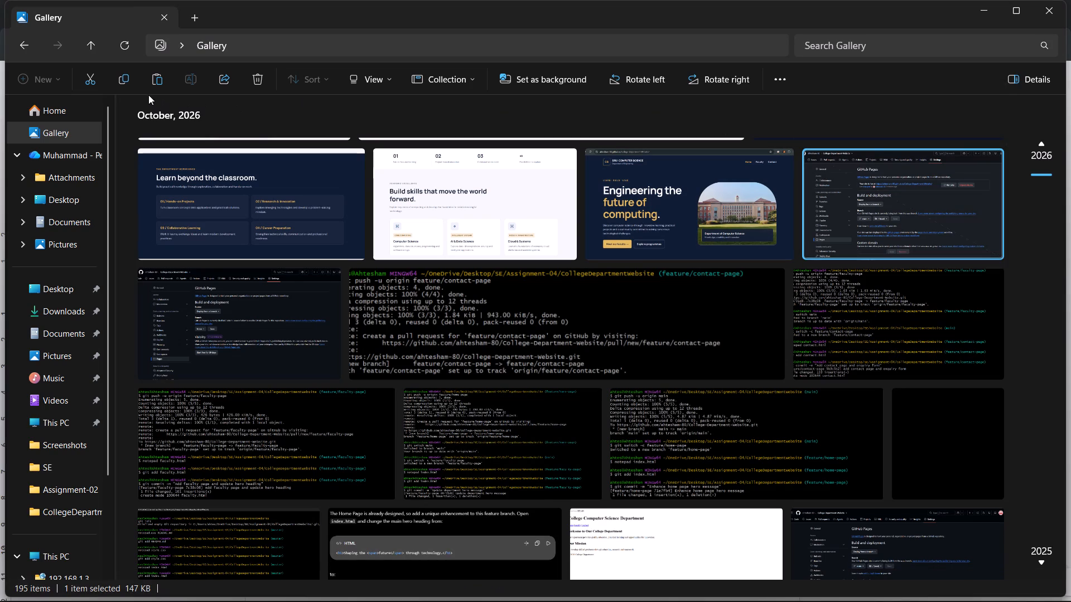
{"action": "left_click", "coordinate": [123, 83]}
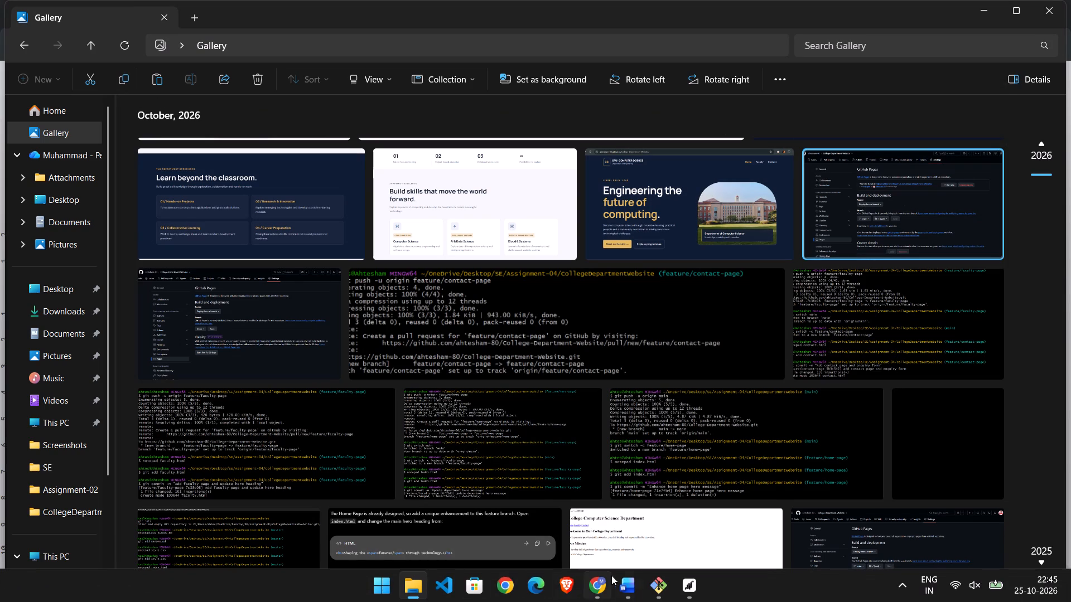
{"action": "left_click", "coordinate": [596, 585]}
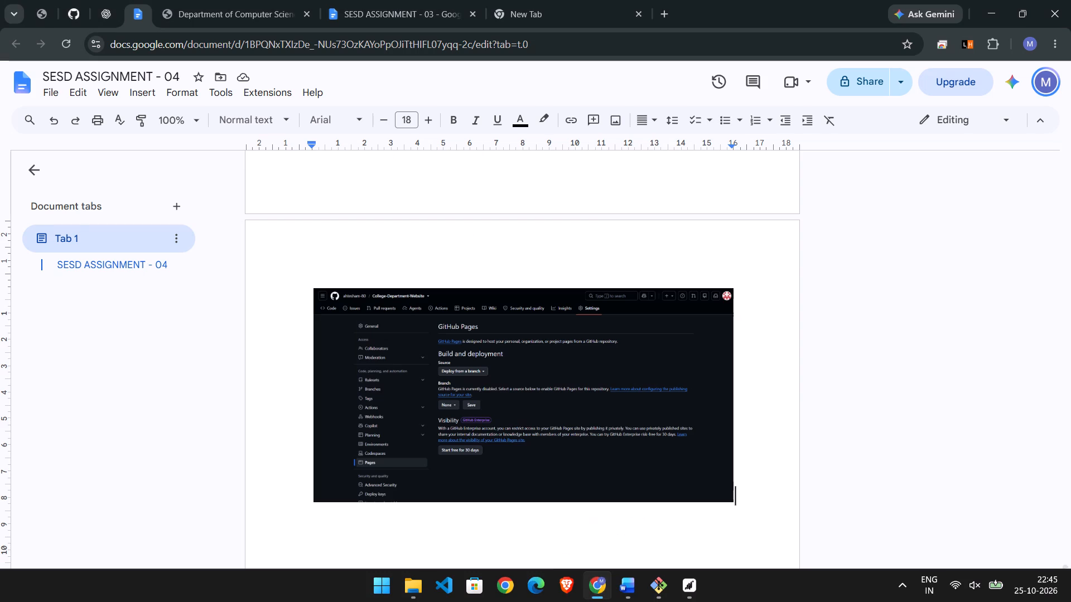
{"action": "key", "text": "ctrl+v"}
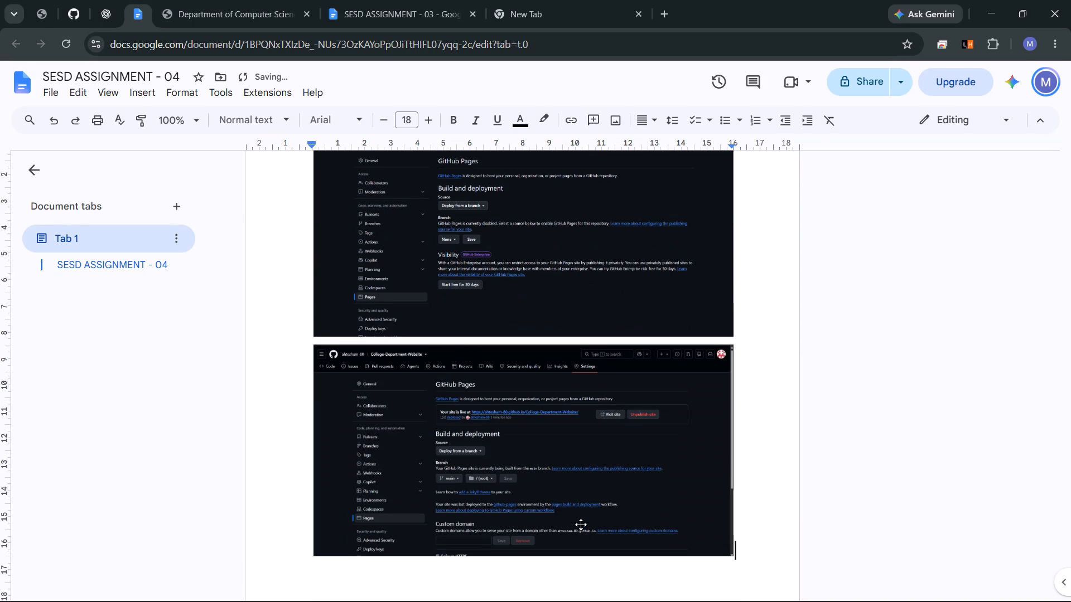
{"action": "key", "text": "Return"}
{"action": "key", "text": "Return"}
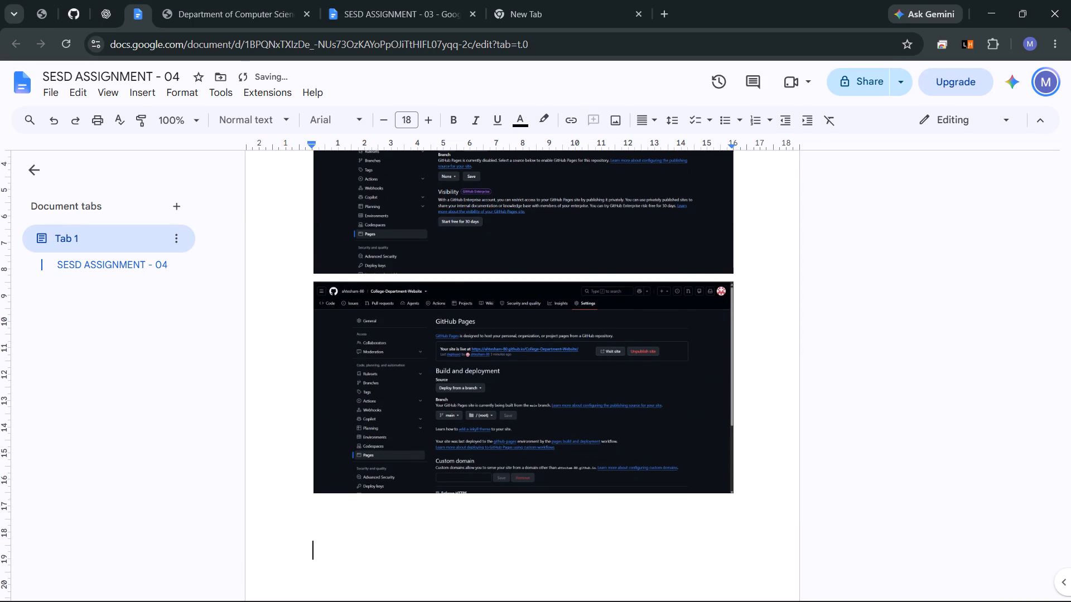
Insert two blank lines between the git log terminal screenshot and the "GitHub Pages Configuration :" heading.
{"action": "scroll", "coordinate": [581, 525], "scroll_direction": "up", "scroll_amount": 11}
{"action": "scroll", "coordinate": [581, 525], "scroll_direction": "down", "scroll_amount": 4}
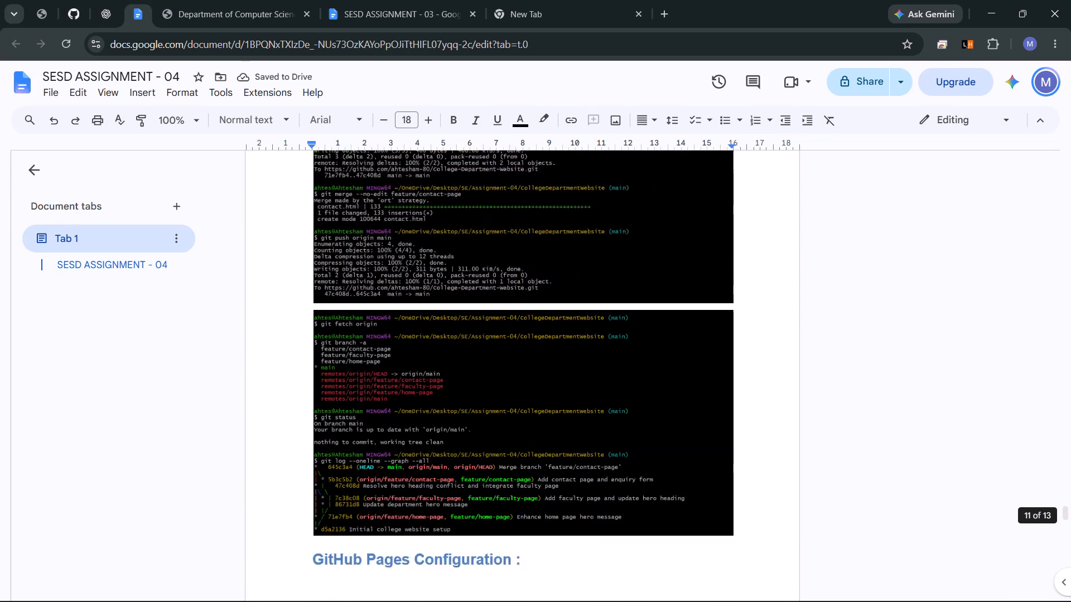
{"action": "scroll", "coordinate": [581, 525], "scroll_direction": "down", "scroll_amount": 1}
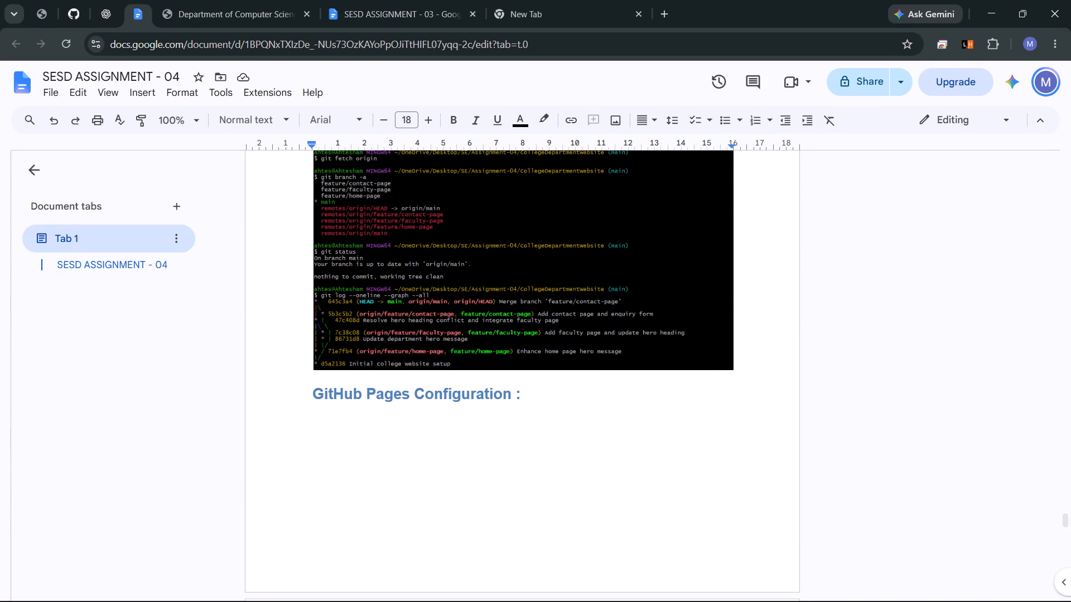
{"action": "left_click", "coordinate": [315, 391]}
{"action": "key", "text": "Return"}
{"action": "key", "text": "Return"}
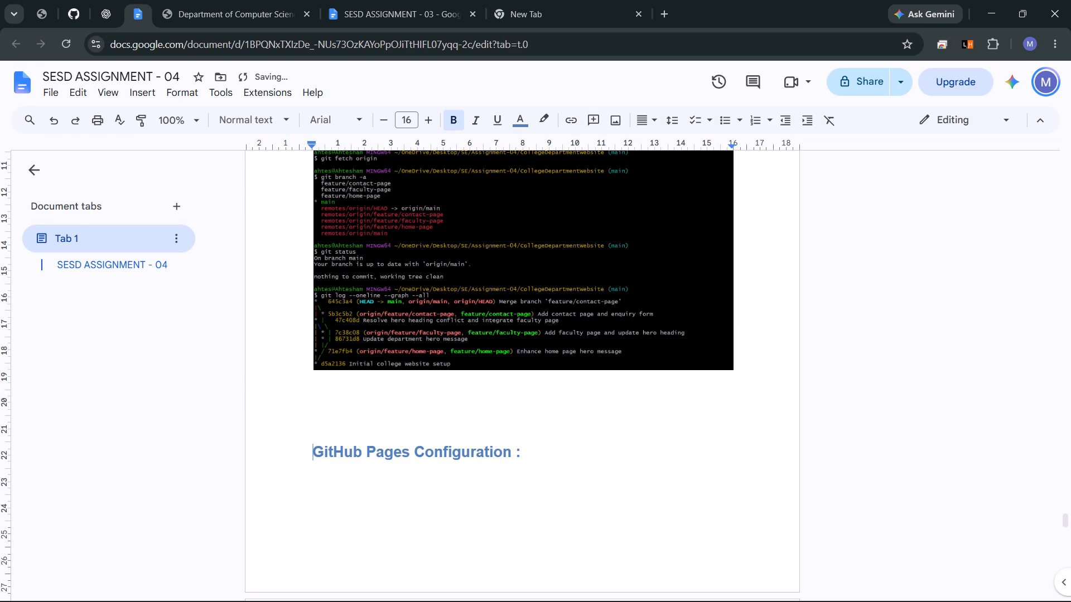
Insert two more new lines directly after the live-site GitHub Pages screenshot on the last page.
{"action": "scroll", "coordinate": [315, 391], "scroll_direction": "down", "scroll_amount": 6}
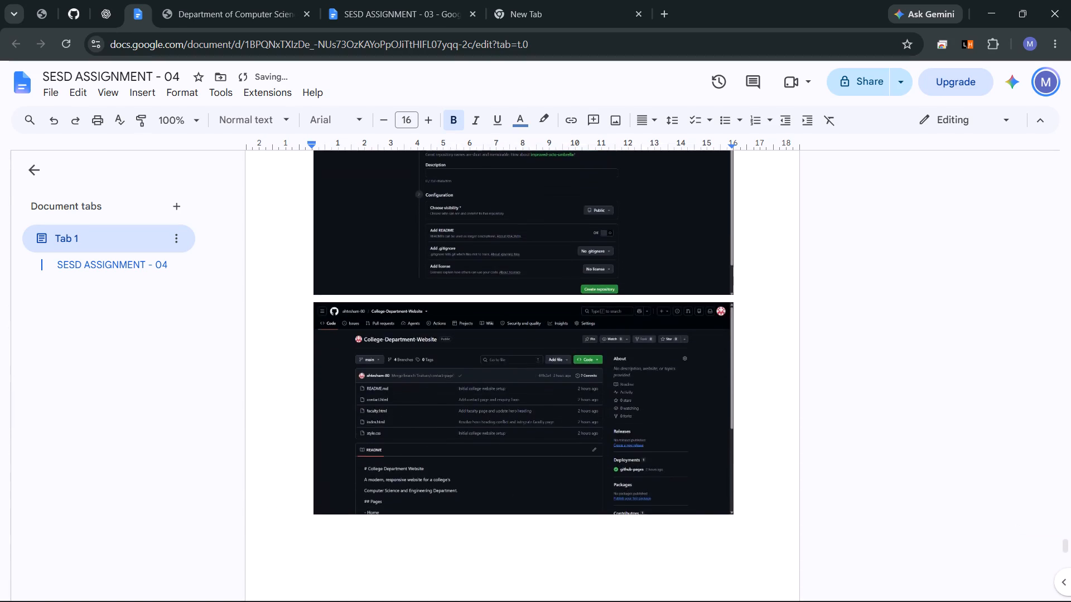
{"action": "scroll", "coordinate": [315, 391], "scroll_direction": "down", "scroll_amount": 7}
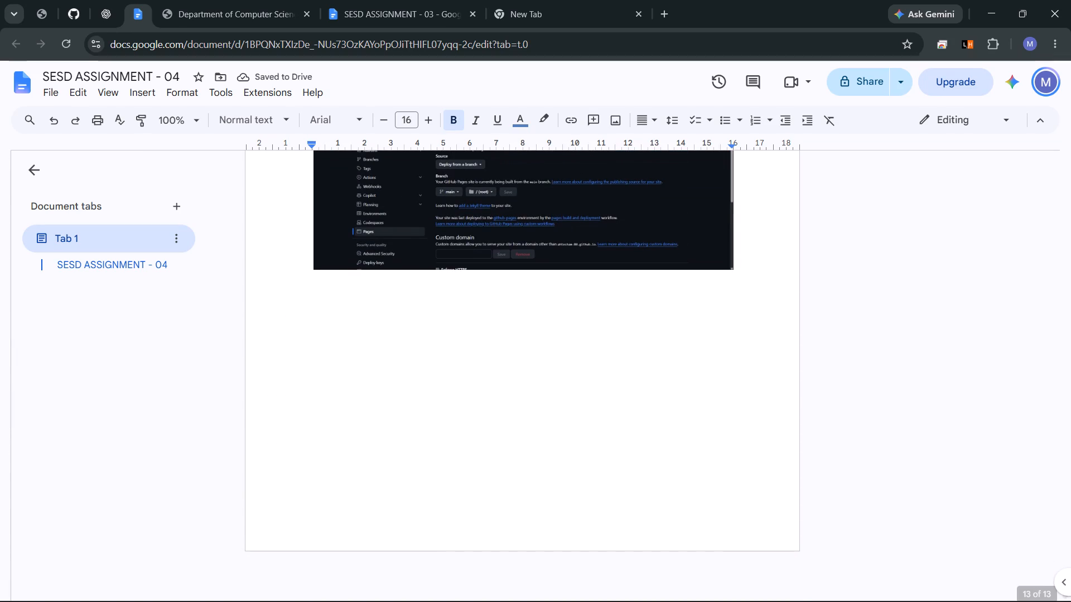
{"action": "left_click", "coordinate": [737, 274]}
{"action": "key", "text": "Return"}
{"action": "key", "text": "Return"}
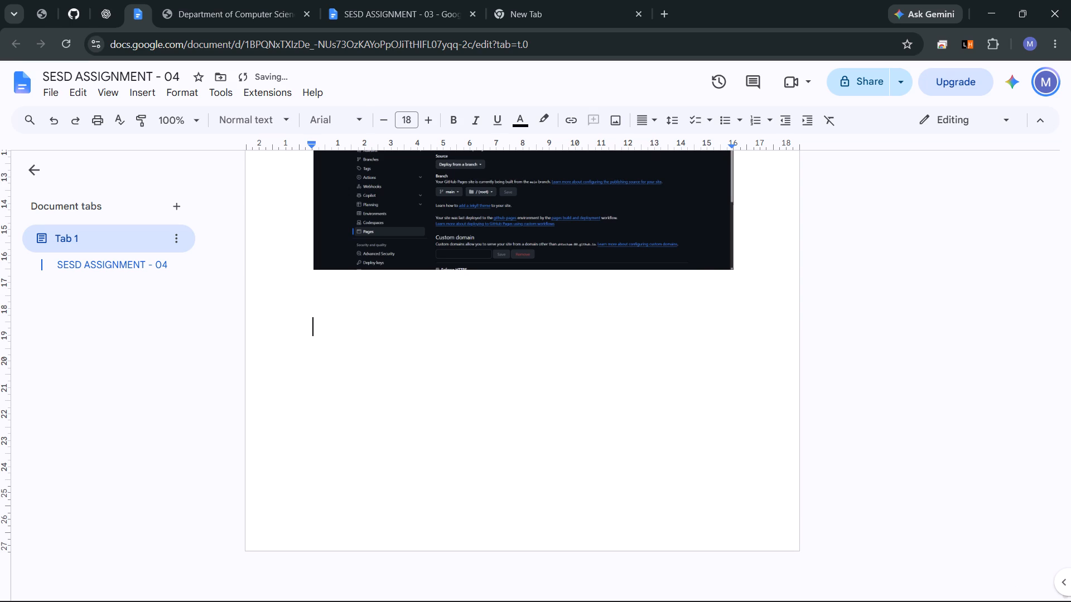
{"action": "scroll", "coordinate": [737, 274], "scroll_direction": "up", "scroll_amount": 1}
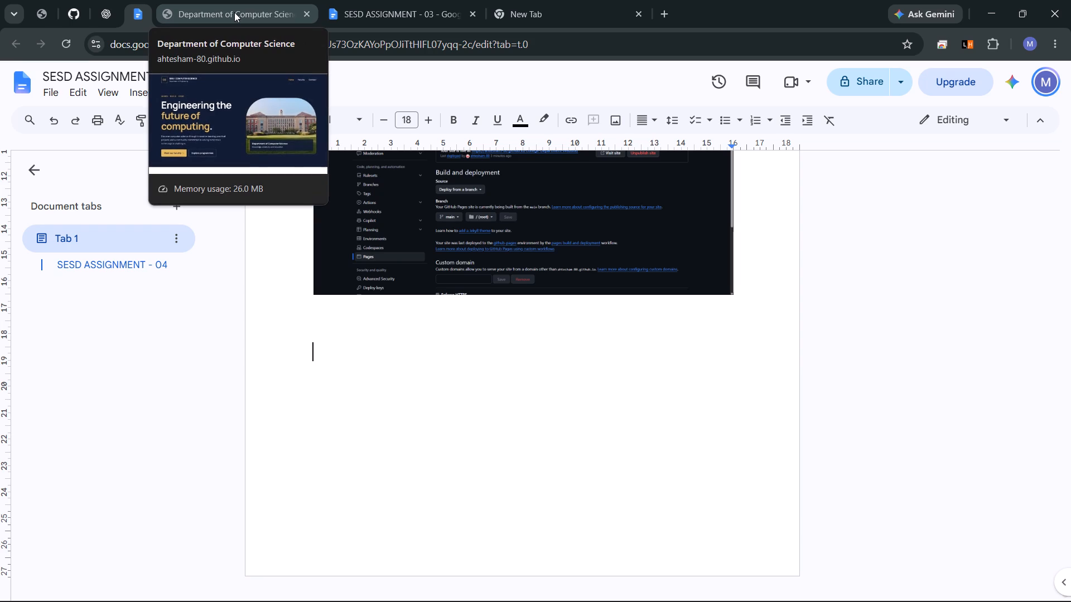
Review the Assignment 03 document from its procedure steps through the GitHub Pages evidence screenshots as a layout reference.
{"action": "left_click", "coordinate": [355, 0]}
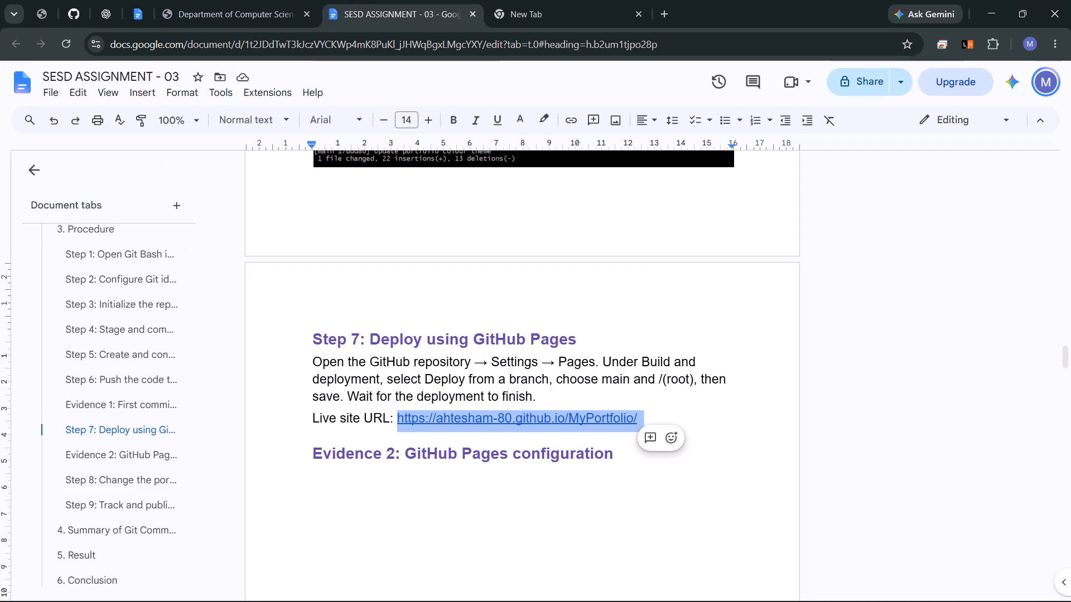
{"action": "scroll", "coordinate": [468, 245], "scroll_direction": "up", "scroll_amount": 1}
{"action": "left_click", "coordinate": [468, 245]}
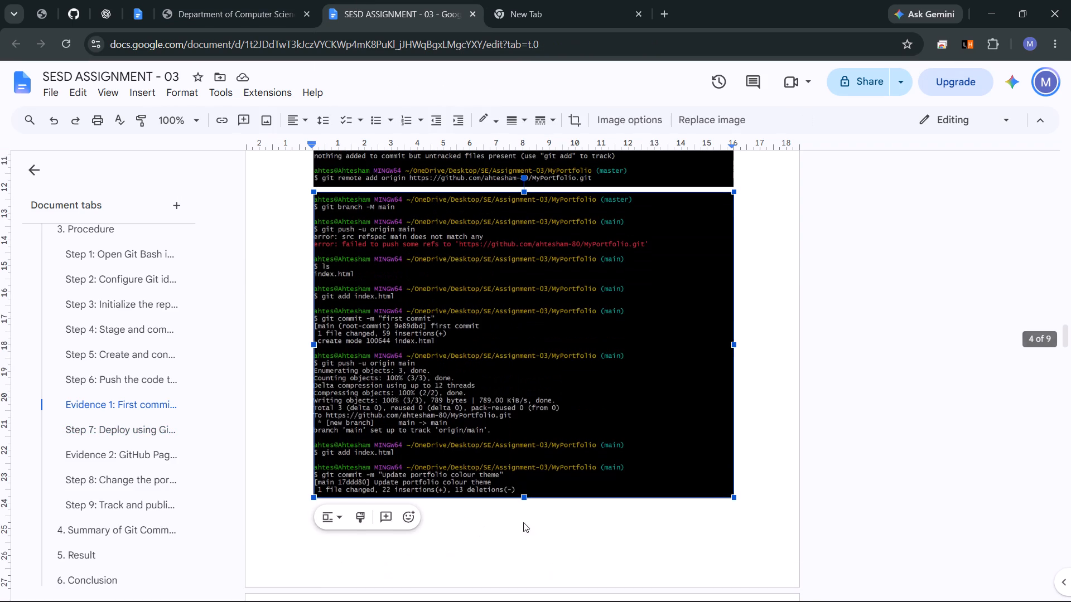
{"action": "left_click", "coordinate": [523, 532]}
{"action": "scroll", "coordinate": [523, 532], "scroll_direction": "down", "scroll_amount": 4}
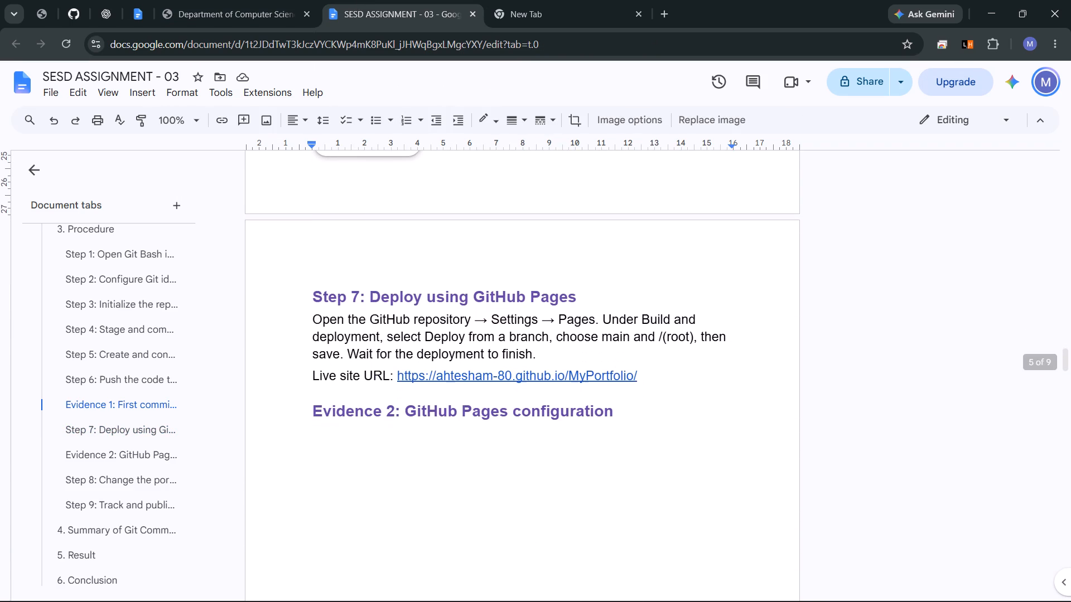
{"action": "scroll", "coordinate": [523, 532], "scroll_direction": "up", "scroll_amount": 3}
{"action": "scroll", "coordinate": [523, 532], "scroll_direction": "down", "scroll_amount": 1}
{"action": "left_click", "coordinate": [523, 532]}
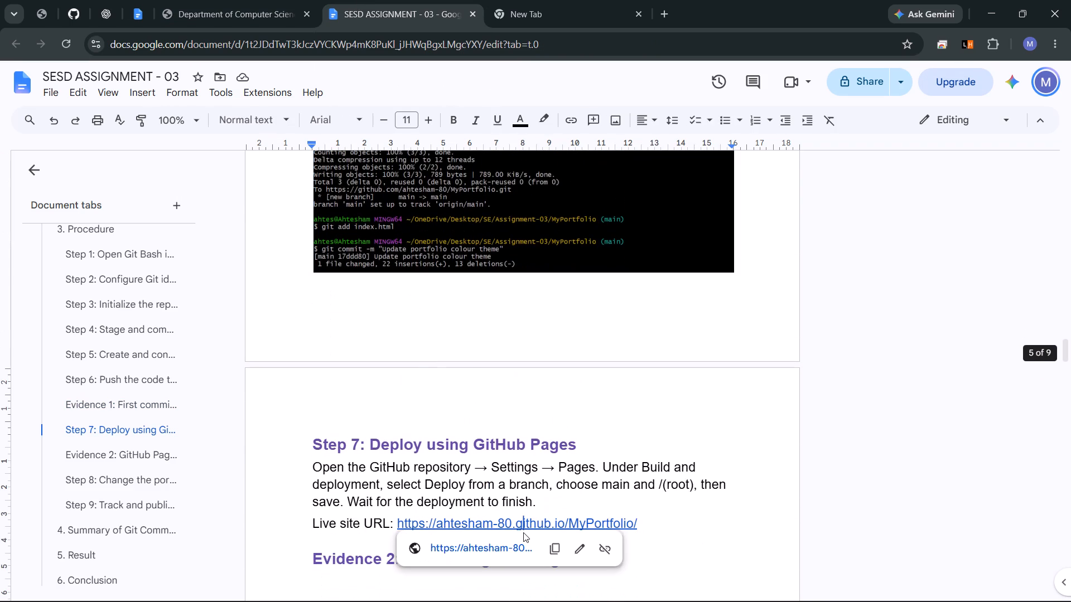
{"action": "left_click", "coordinate": [554, 476]}
{"action": "scroll", "coordinate": [554, 476], "scroll_direction": "up", "scroll_amount": 6}
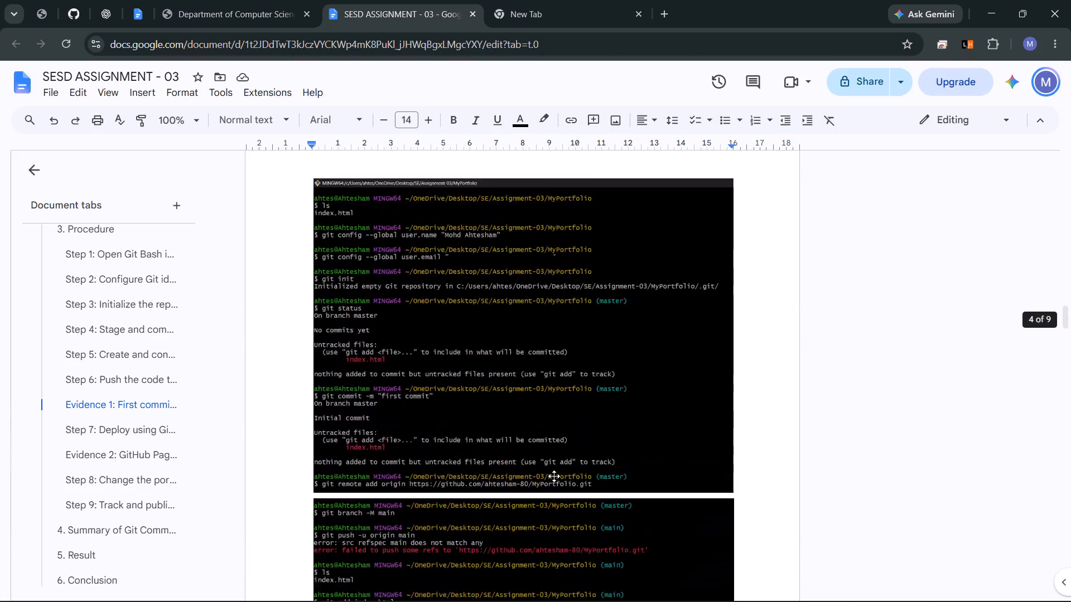
{"action": "scroll", "coordinate": [554, 476], "scroll_direction": "up", "scroll_amount": 6}
{"action": "scroll", "coordinate": [554, 476], "scroll_direction": "down", "scroll_amount": 2}
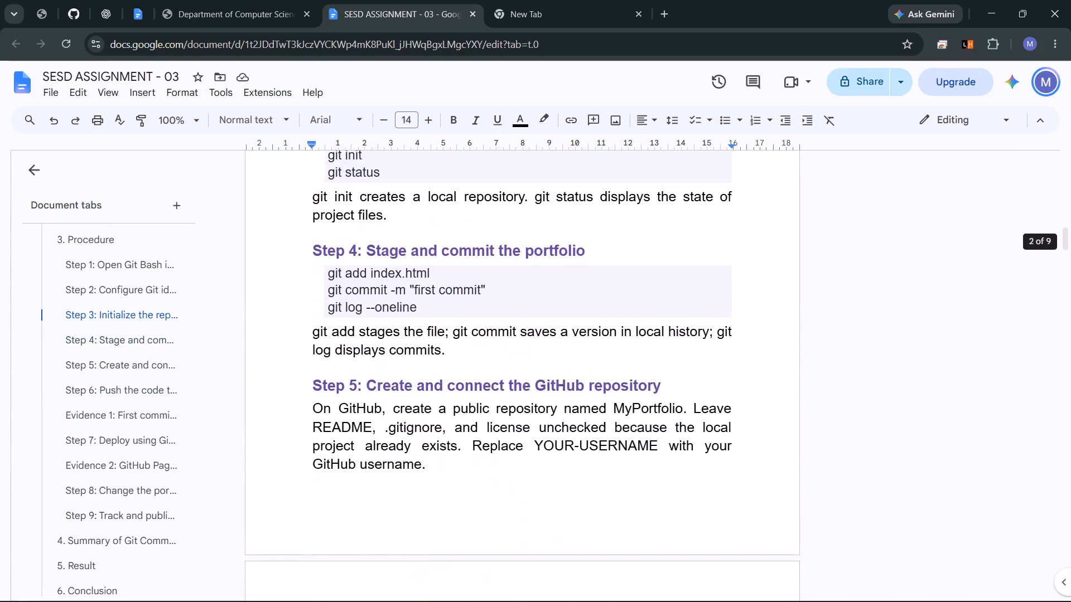
{"action": "scroll", "coordinate": [554, 476], "scroll_direction": "down", "scroll_amount": 11}
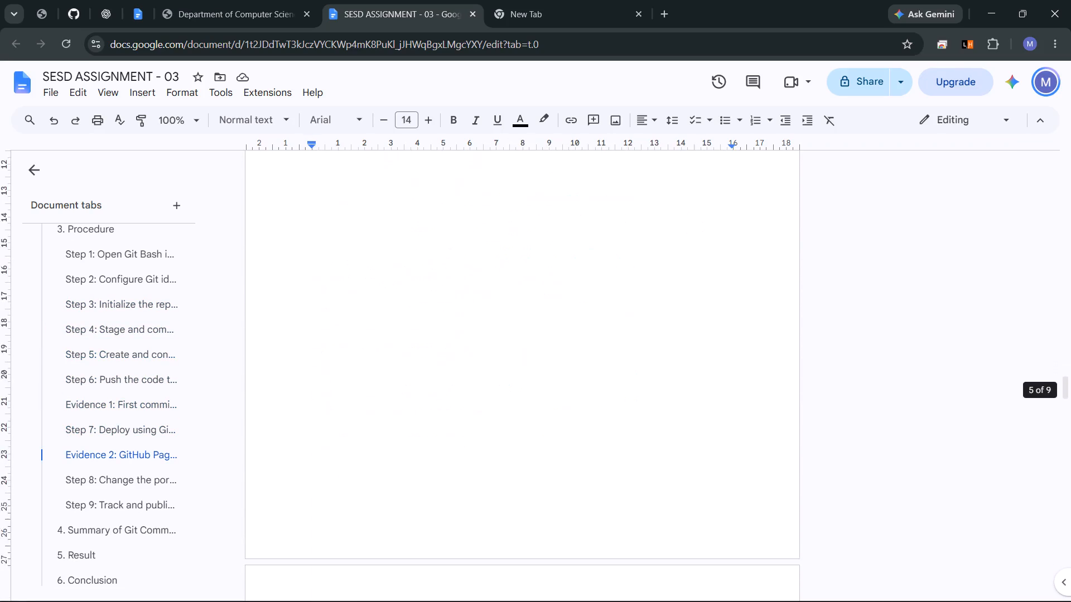
{"action": "scroll", "coordinate": [554, 476], "scroll_direction": "down", "scroll_amount": 6}
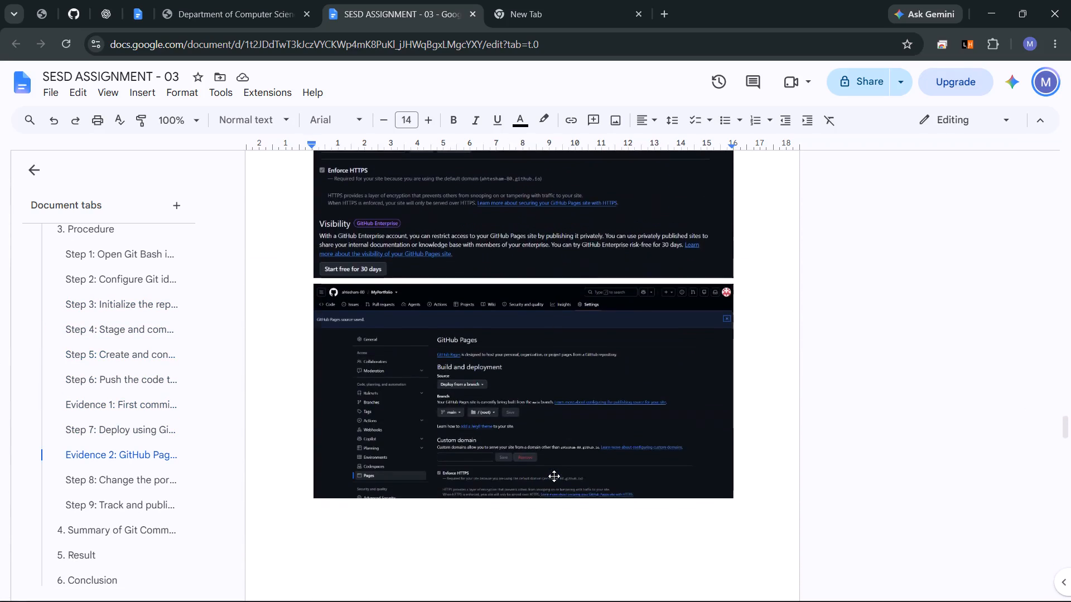
{"action": "scroll", "coordinate": [554, 476], "scroll_direction": "down", "scroll_amount": 2}
{"action": "scroll", "coordinate": [554, 476], "scroll_direction": "up", "scroll_amount": 2}
{"action": "scroll", "coordinate": [554, 476], "scroll_direction": "down", "scroll_amount": 1}
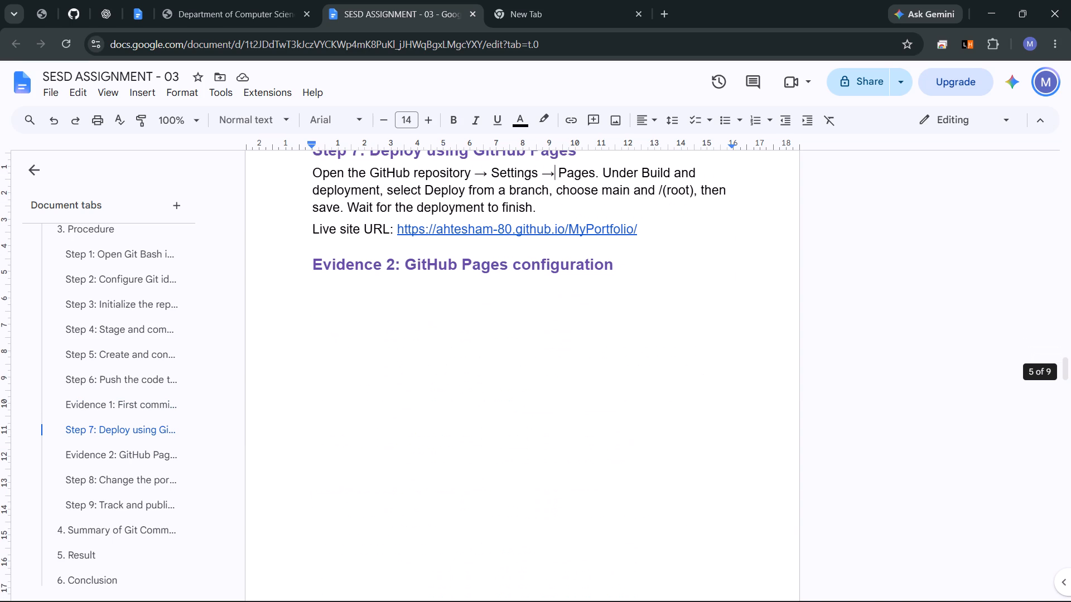
{"action": "scroll", "coordinate": [554, 476], "scroll_direction": "down", "scroll_amount": 5}
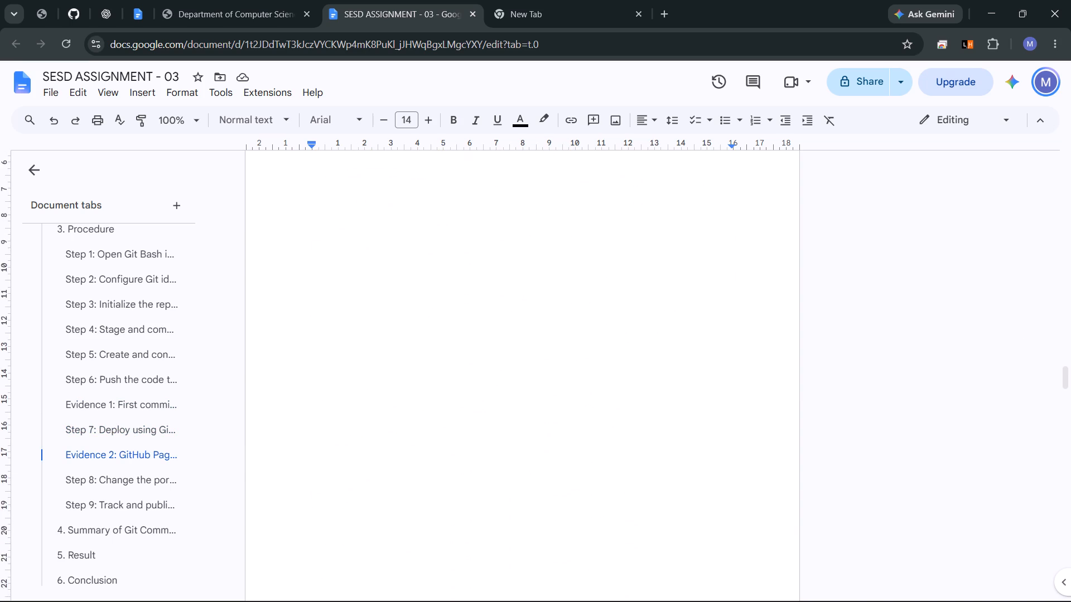
{"action": "scroll", "coordinate": [554, 476], "scroll_direction": "down", "scroll_amount": 7}
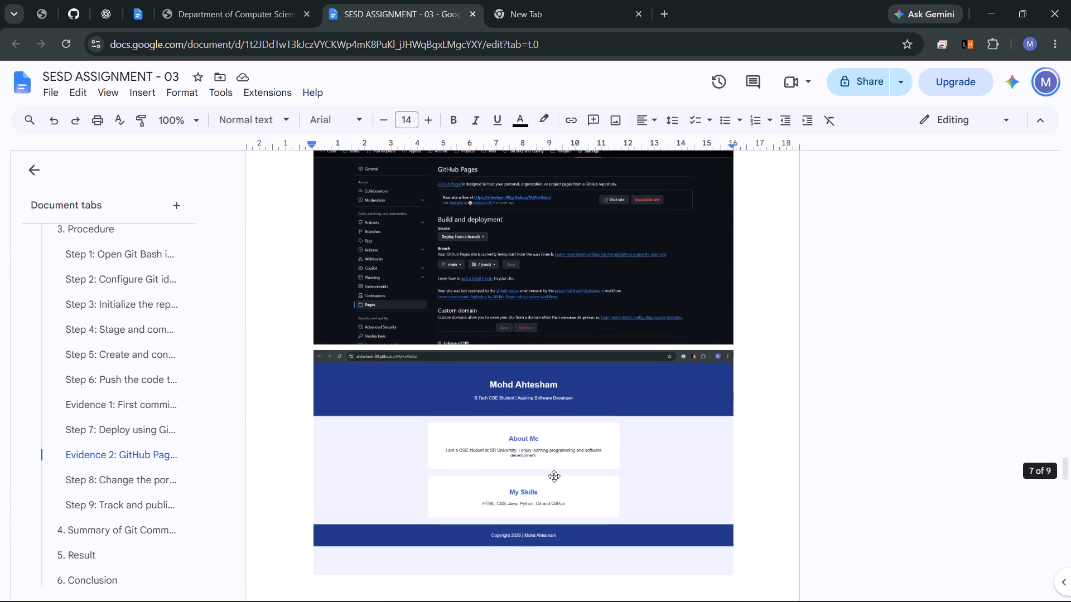
{"action": "scroll", "coordinate": [554, 476], "scroll_direction": "down", "scroll_amount": 1}
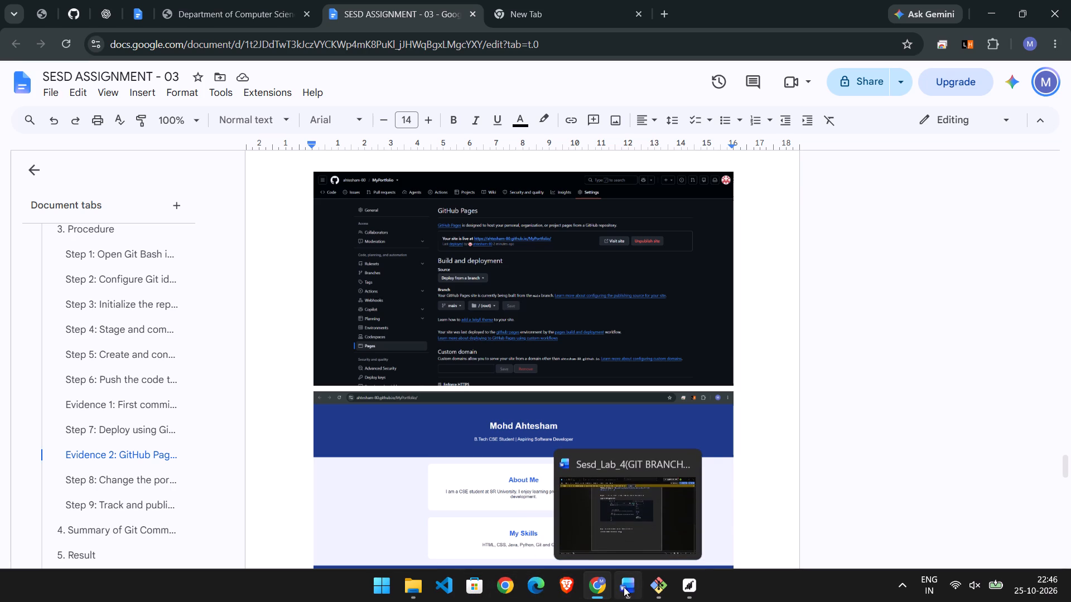
Close the Department of Computer Science website page.
{"action": "left_click", "coordinate": [305, 16]}
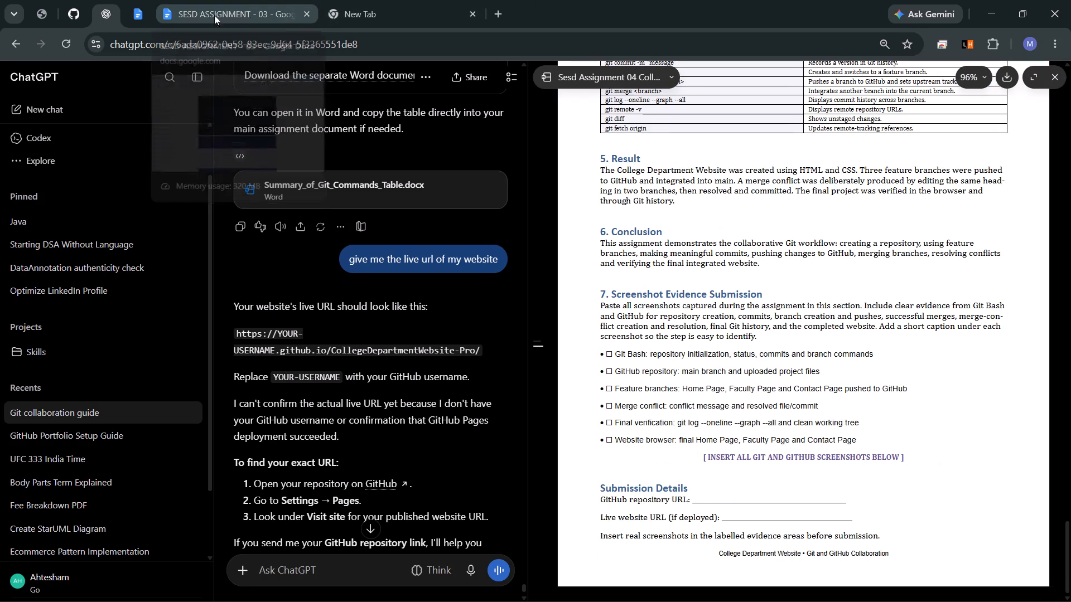
In the Assignment 04 document, copy the "GitHub Pages Configuration :" heading and paste it below the live-site screenshot on the last page.
{"action": "left_click", "coordinate": [134, 7]}
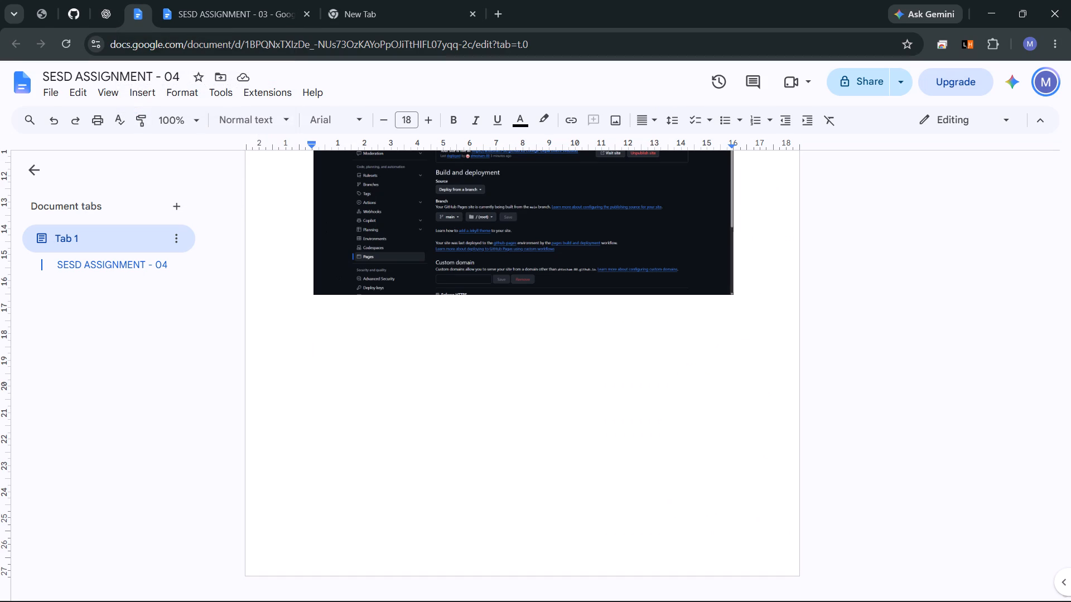
{"action": "key", "text": "shift+d"}
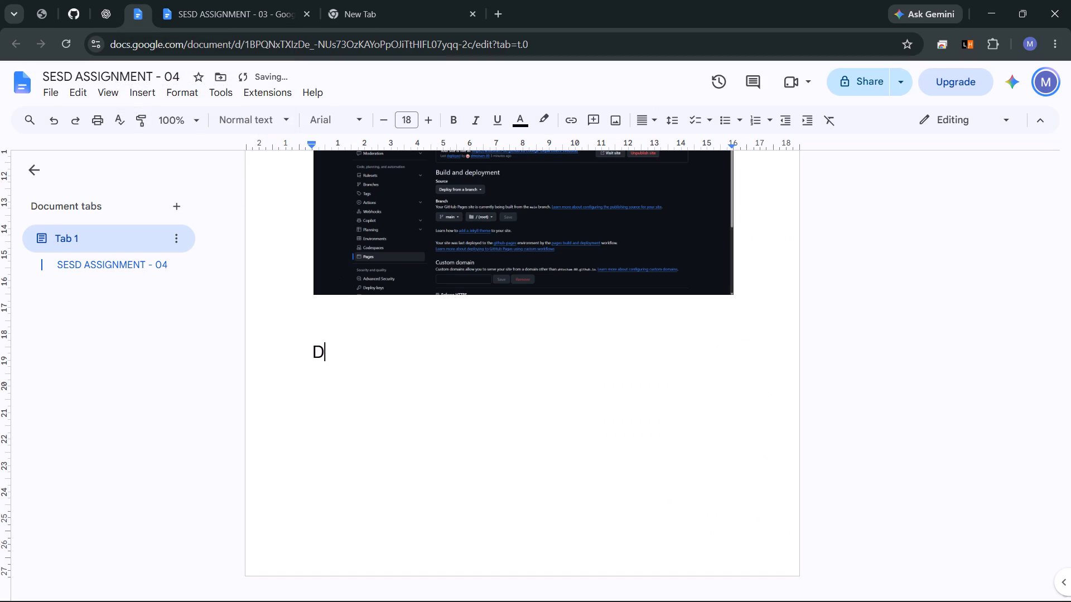
{"action": "key", "text": "BackSpace"}
{"action": "scroll", "coordinate": [339, 322], "scroll_direction": "up", "scroll_amount": 10}
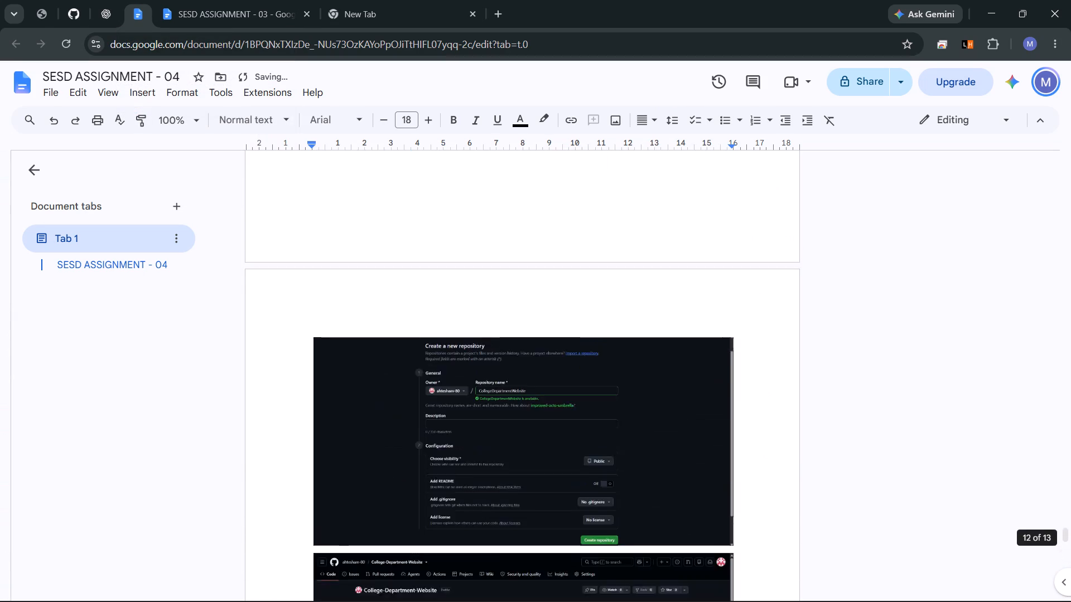
{"action": "scroll", "coordinate": [339, 322], "scroll_direction": "up", "scroll_amount": 1}
{"action": "scroll", "coordinate": [339, 322], "scroll_direction": "down", "scroll_amount": 6}
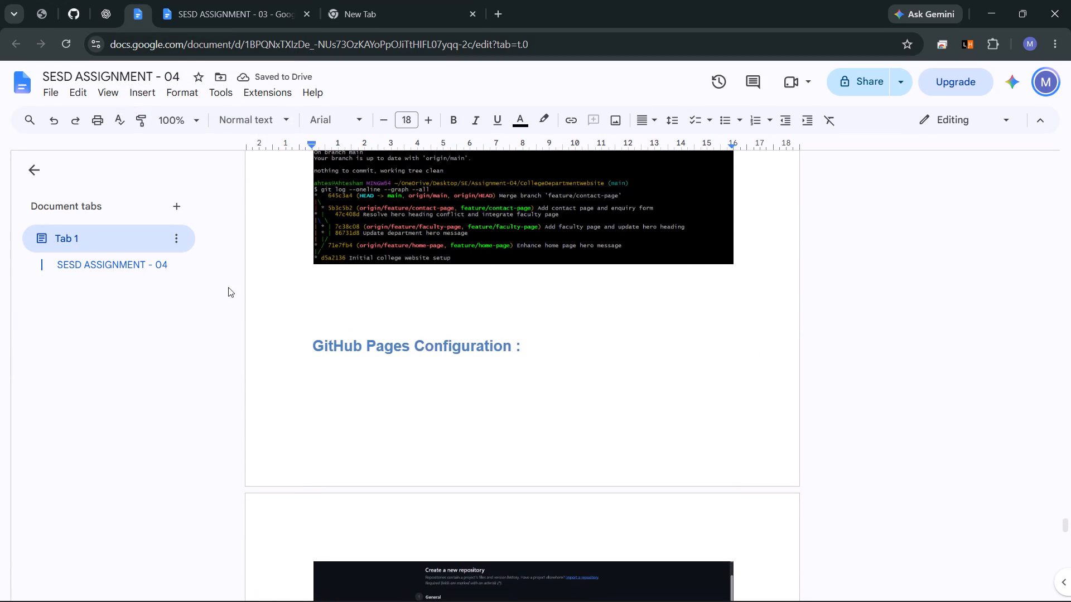
{"action": "left_click", "coordinate": [310, 347]}
{"action": "key", "text": "shift+Down"}
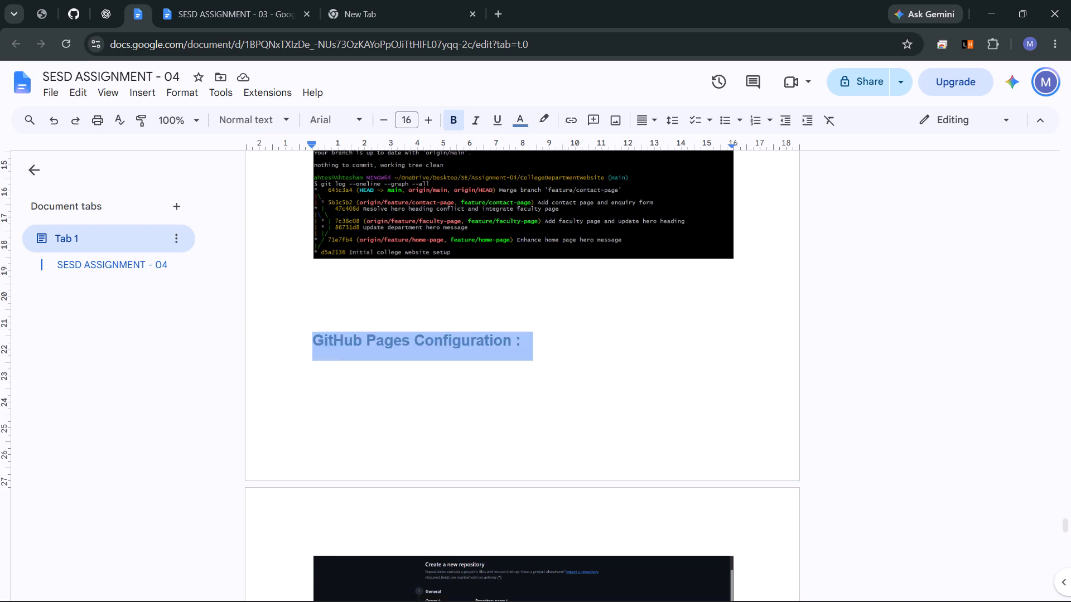
{"action": "key", "text": "shift+Up"}
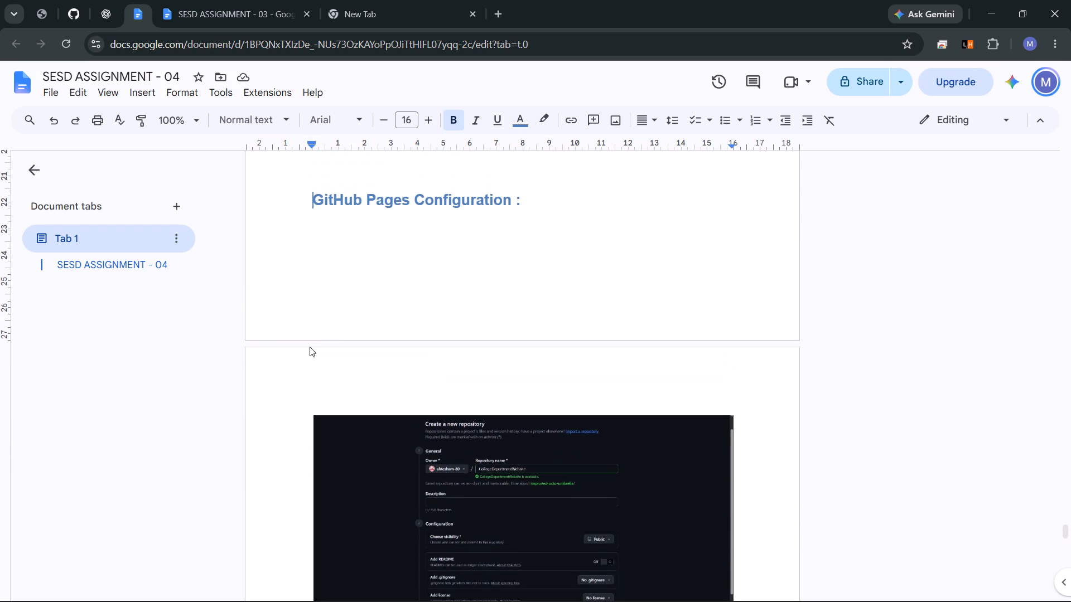
{"action": "key", "text": "shift+Right"}
{"action": "key", "text": "shift+Right"}
{"action": "key", "text": "shift+Right"}
{"action": "key", "text": "shift+Right"}
{"action": "key", "text": "shift+Right"}
{"action": "key", "text": "shift+Right"}
{"action": "key", "text": "shift+Right"}
{"action": "key", "text": "shift+Right"}
{"action": "key", "text": "shift+Right"}
{"action": "key", "text": "shift+Right"}
{"action": "key", "text": "shift+Right"}
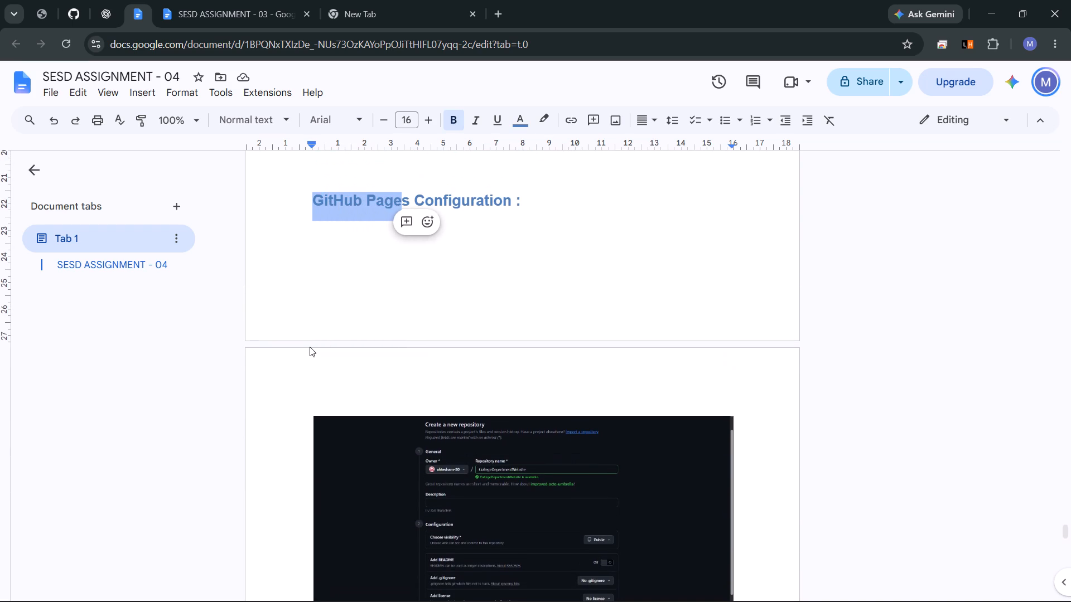
{"action": "key", "text": "shift+Right"}
{"action": "key", "text": "shift+Right"}
{"action": "key", "text": "shift+Right"}
{"action": "key", "text": "shift+Right"}
{"action": "key", "text": "shift+Right"}
{"action": "key", "text": "shift+Right"}
{"action": "key", "text": "shift+Right"}
{"action": "key", "text": "shift+Right"}
{"action": "key", "text": "shift+Right"}
{"action": "key", "text": "shift+Right"}
{"action": "key", "text": "shift+Right"}
{"action": "key", "text": "shift+Right"}
{"action": "key", "text": "shift+Right"}
{"action": "key", "text": "shift+Right"}
{"action": "key", "text": "shift+Right"}
{"action": "key", "text": "shift+Right"}
{"action": "key", "text": "shift+Right"}
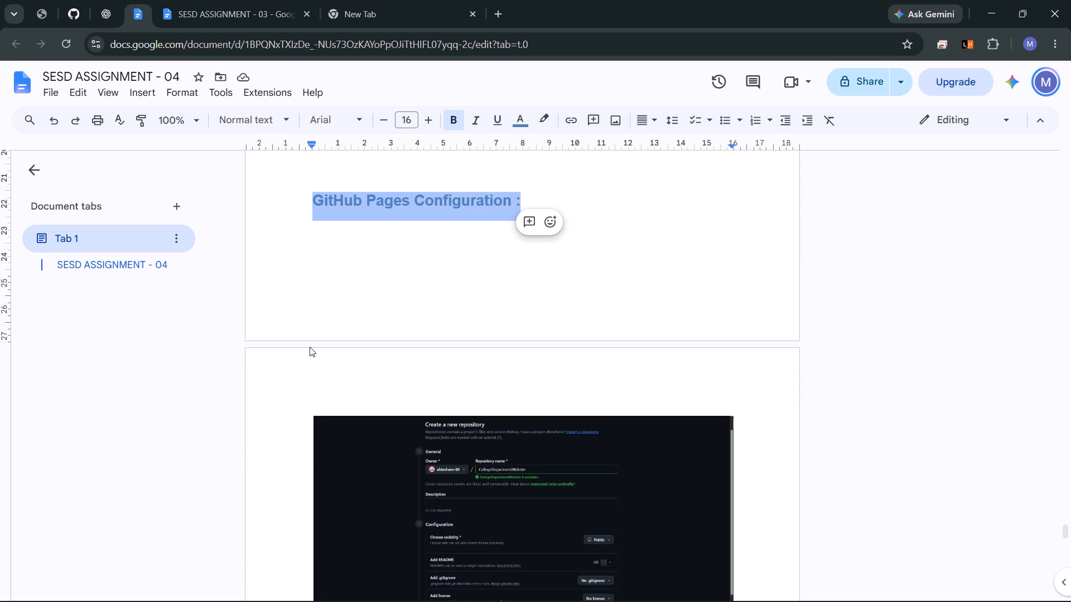
{"action": "key", "text": "ctrl+c"}
{"action": "scroll", "coordinate": [310, 347], "scroll_direction": "down", "scroll_amount": 11}
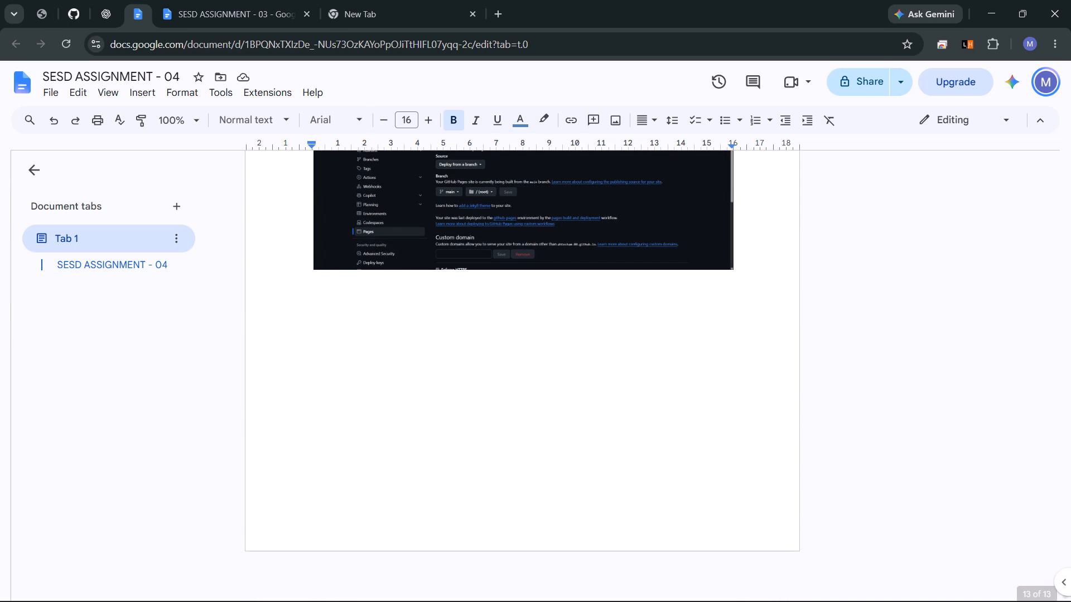
{"action": "left_click", "coordinate": [310, 347]}
{"action": "key", "text": "ctrl+v"}
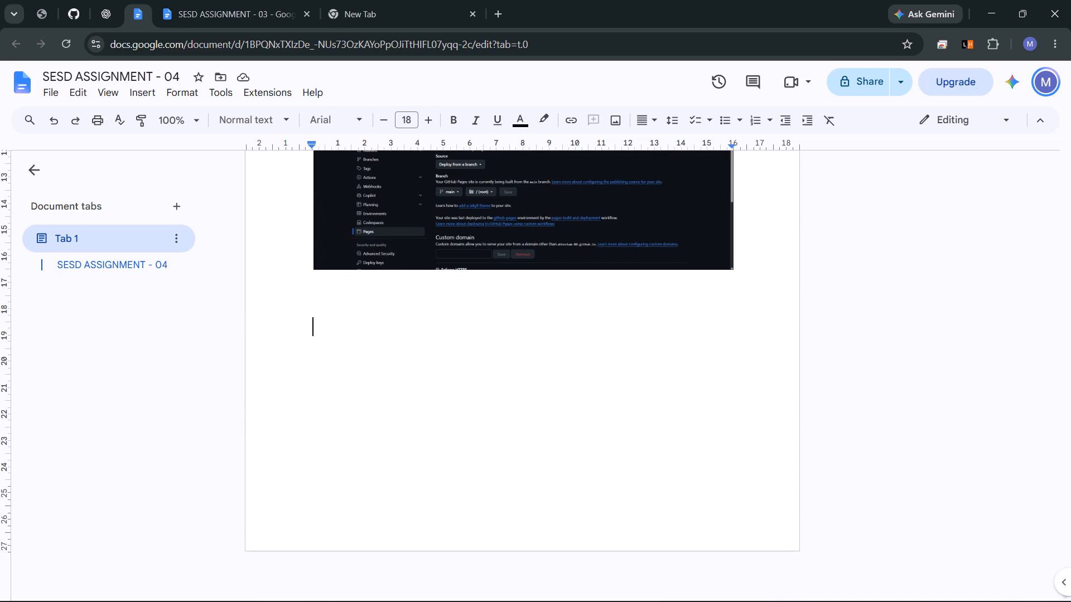
Replace the wording of the pasted heading on the last page with "Deployed", keeping its colon and formatting.
{"action": "key", "text": "Left"}
{"action": "key", "text": "Left"}
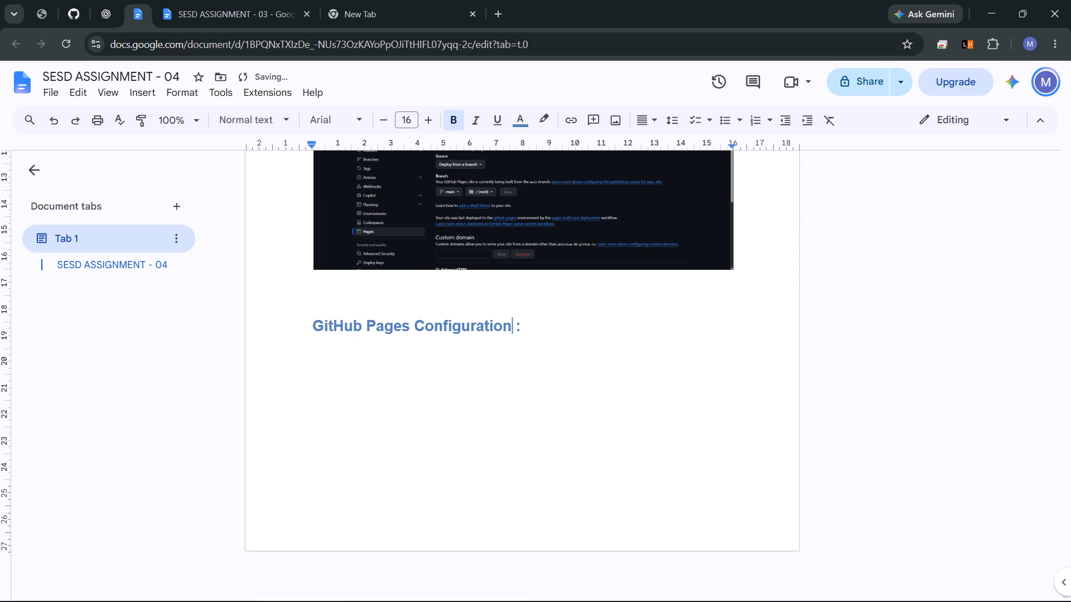
{"action": "key", "text": "BackSpace"}
{"action": "key", "text": "BackSpace"}
{"action": "key", "text": "BackSpace"}
{"action": "key", "text": "BackSpace"}
{"action": "key", "text": "BackSpace"}
{"action": "key", "text": "BackSpace"}
{"action": "key", "text": "BackSpace"}
{"action": "key", "text": "BackSpace"}
{"action": "key", "text": "BackSpace"}
{"action": "key", "text": "BackSpace"}
{"action": "key", "text": "BackSpace"}
{"action": "key", "text": "BackSpace"}
{"action": "key", "text": "BackSpace"}
{"action": "key", "text": "BackSpace"}
{"action": "key", "text": "BackSpace"}
{"action": "key", "text": "BackSpace"}
{"action": "key", "text": "BackSpace"}
{"action": "key", "text": "BackSpace"}
{"action": "key", "text": "BackSpace"}
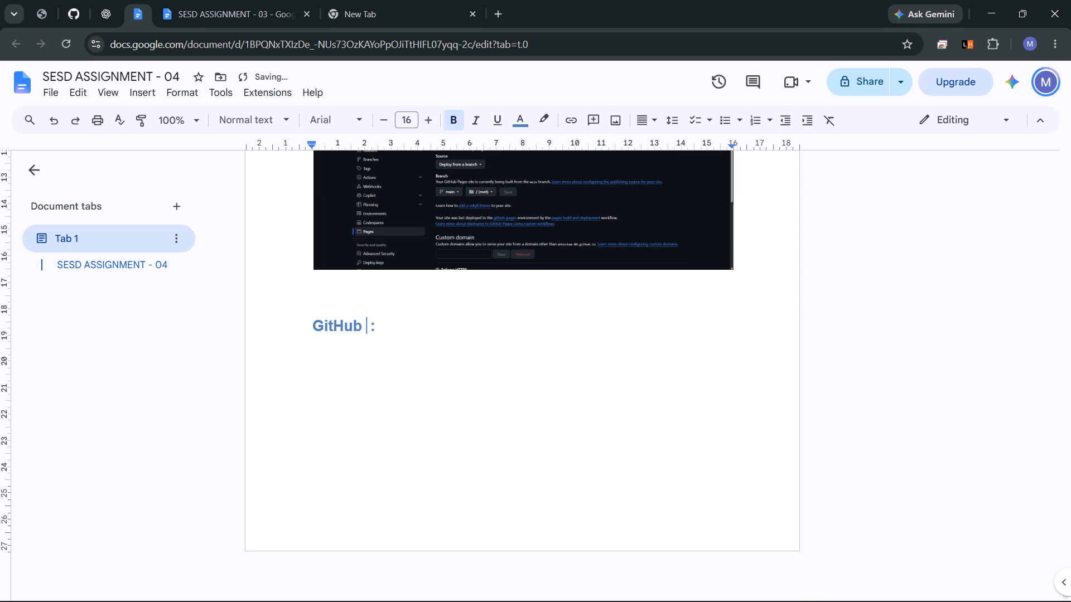
{"action": "key", "text": "BackSpace"}
{"action": "key", "text": "BackSpace"}
{"action": "key", "text": "BackSpace"}
{"action": "key", "text": "BackSpace"}
{"action": "key", "text": "BackSpace"}
{"action": "key", "text": "BackSpace"}
{"action": "key", "text": "BackSpace"}
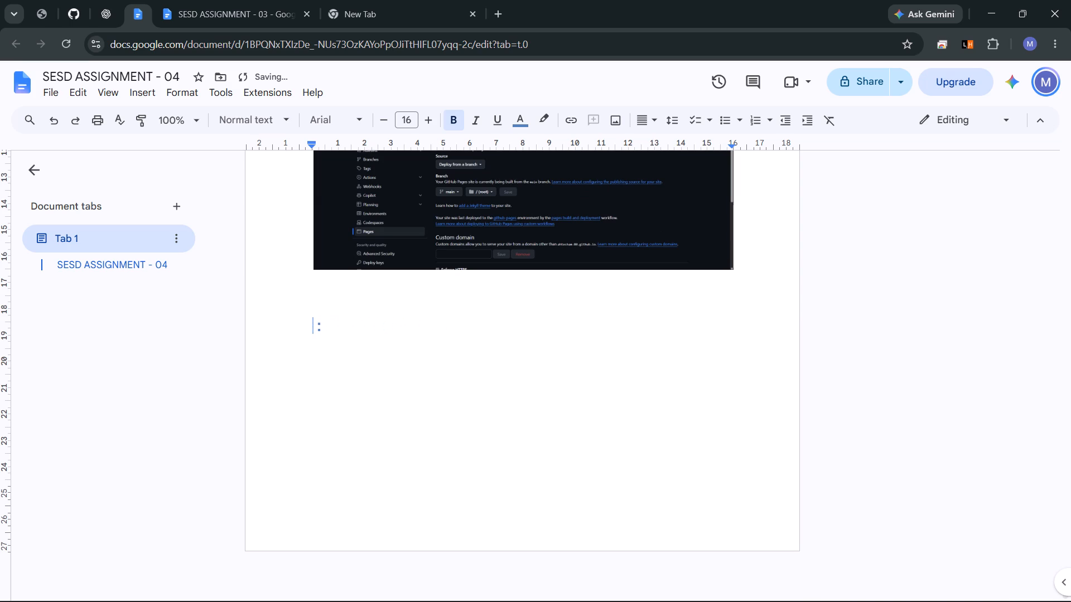
{"action": "type", "text": "Dep"}
{"action": "type", "text": "loy"}
{"action": "key", "text": "e"}
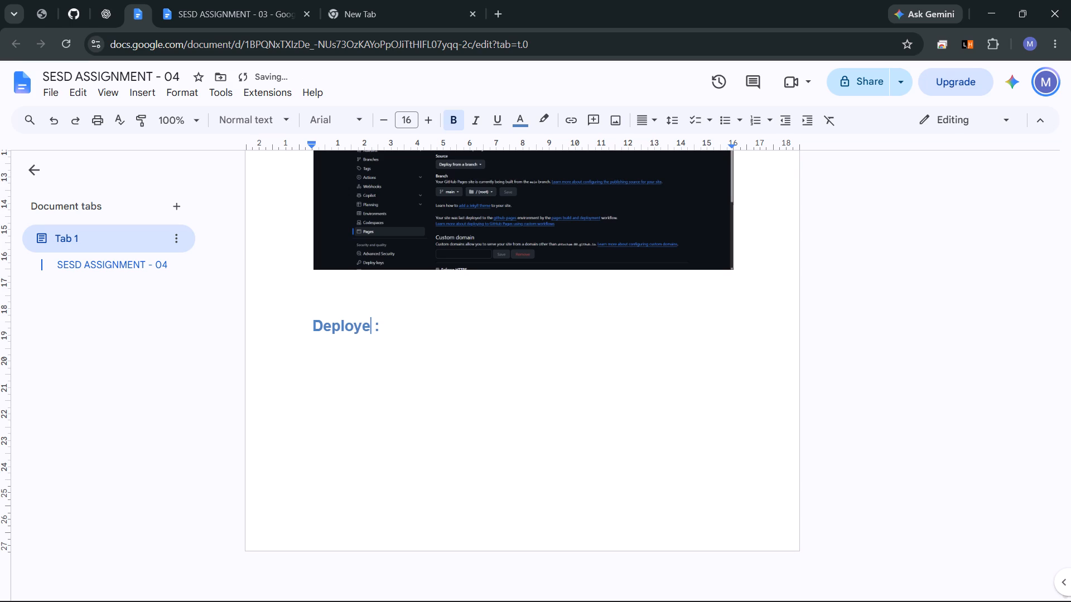
{"action": "key", "text": "d"}
Switch to Word and examine how the Sesd_Lab_4 reference document lays out its deployment section.
{"action": "left_click", "coordinate": [639, 585]}
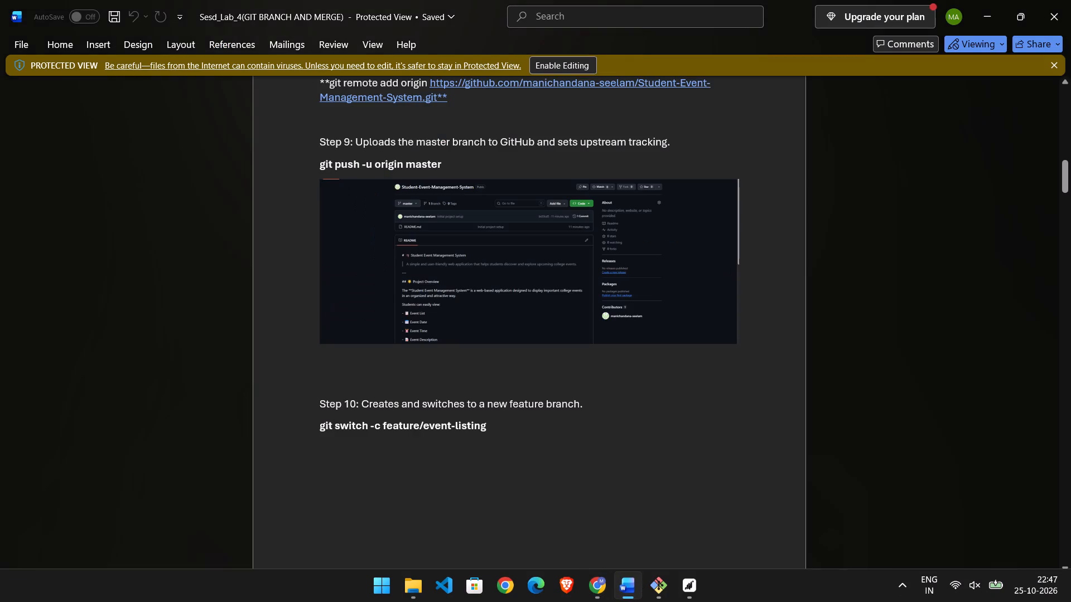
{"action": "scroll", "coordinate": [659, 465], "scroll_direction": "down", "scroll_amount": 12}
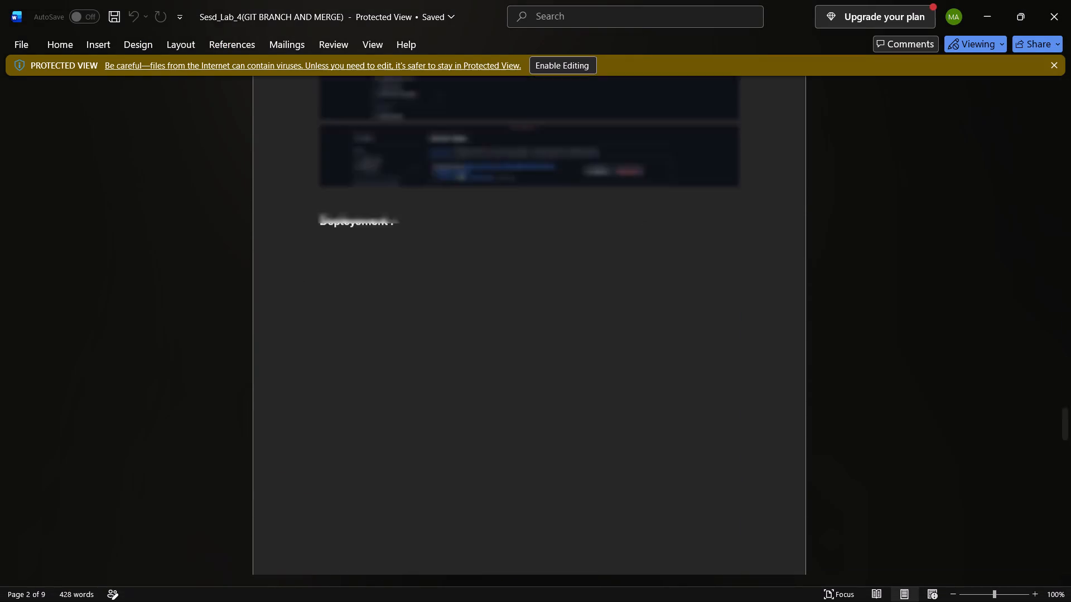
{"action": "scroll", "coordinate": [659, 465], "scroll_direction": "down", "scroll_amount": 4}
{"action": "scroll", "coordinate": [659, 465], "scroll_direction": "up", "scroll_amount": 1}
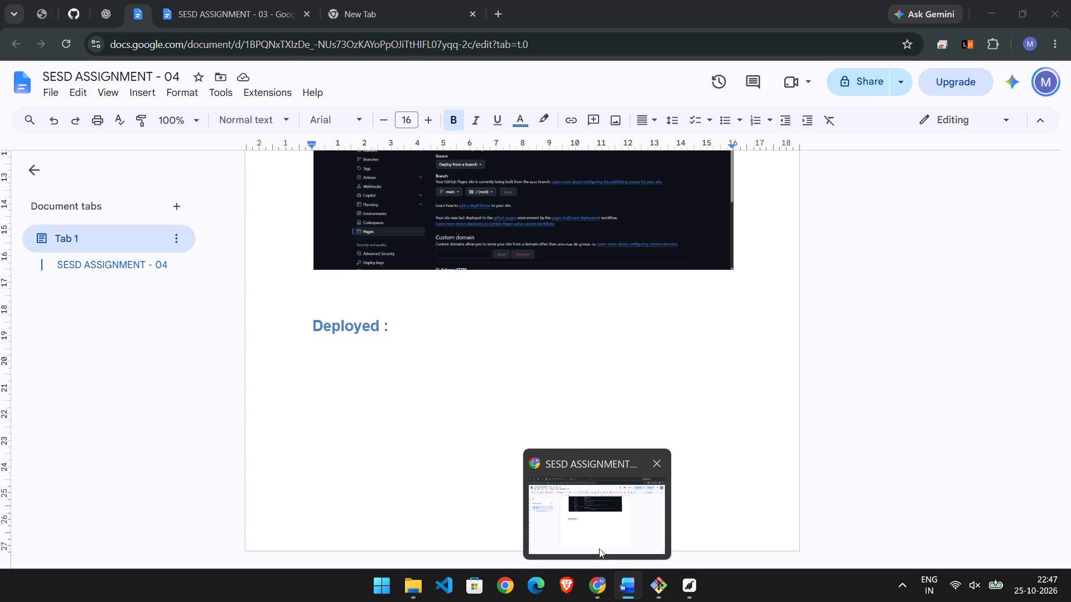
Back in the Assignment 04 document in Chrome, extend the last page's heading to read "Deployed Website :".
{"action": "left_click", "coordinate": [596, 535]}
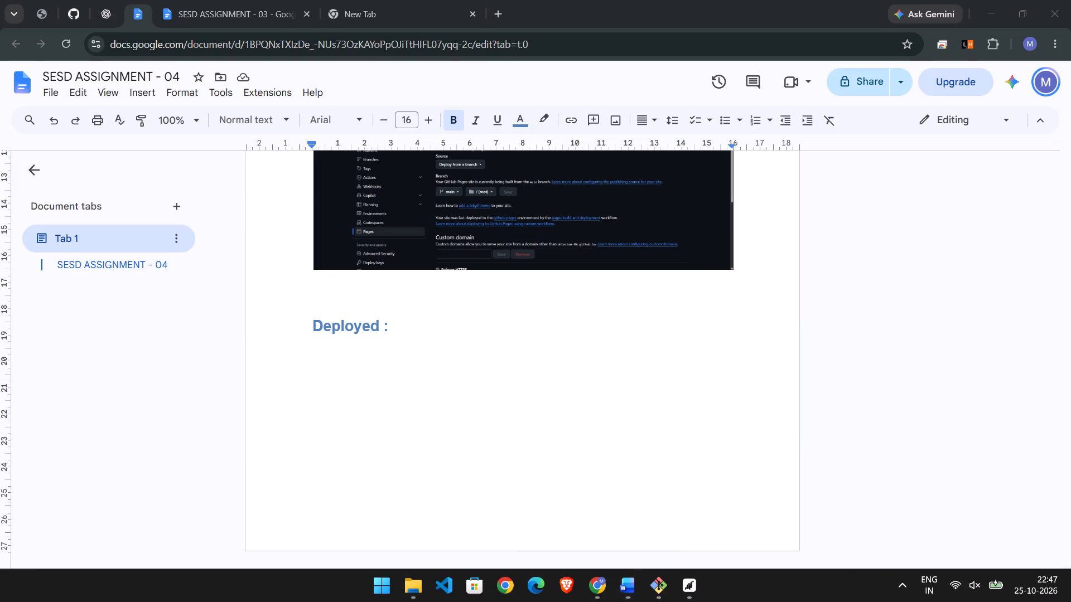
{"action": "key", "text": "space"}
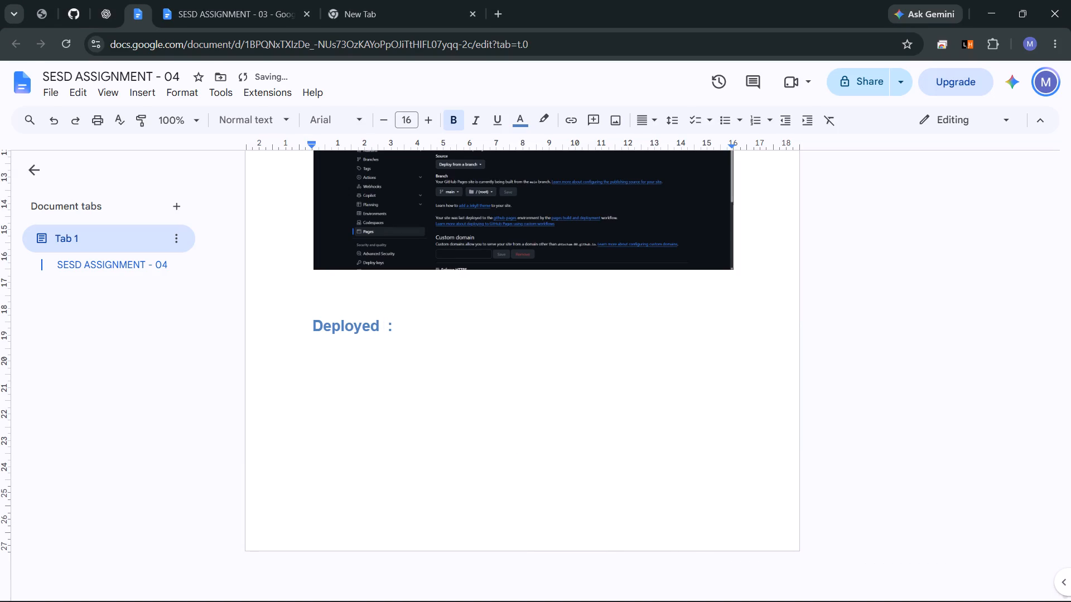
{"action": "type", "text": "Website"}
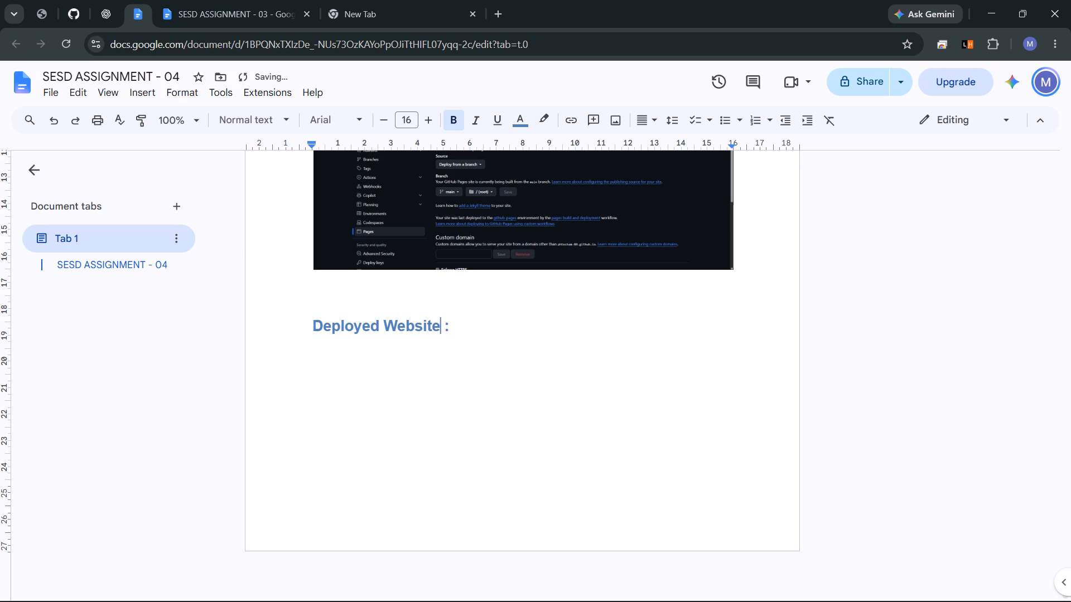
Copy the "Engineering the future of computing." homepage screenshot from the File Explorer gallery and paste it below the "Deployed Website :" heading.
{"action": "left_click", "coordinate": [344, 349]}
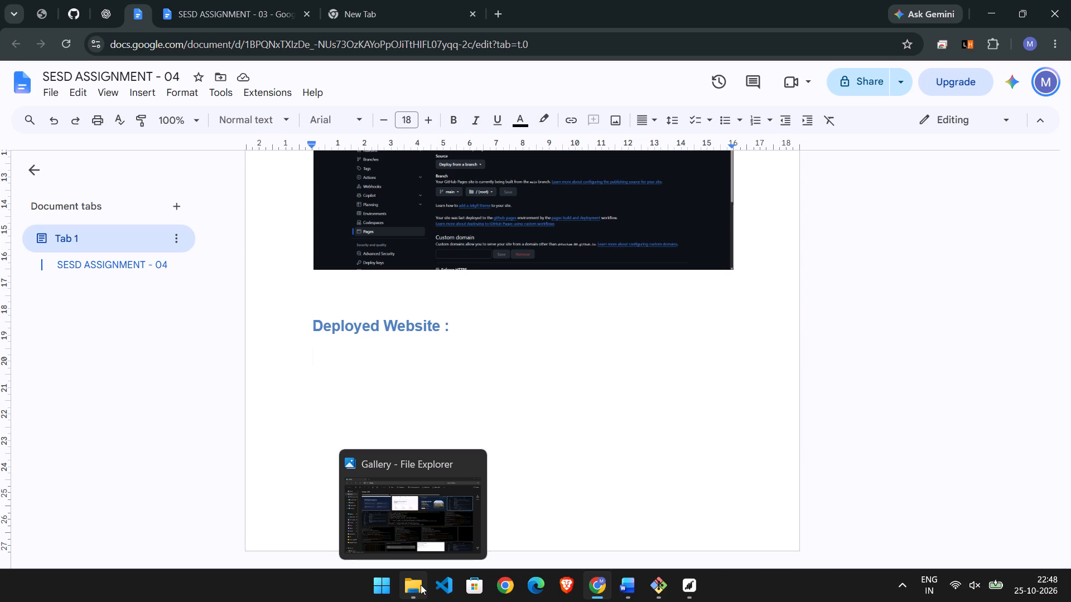
{"action": "left_click", "coordinate": [421, 585]}
{"action": "scroll", "coordinate": [653, 395], "scroll_direction": "up", "scroll_amount": 1}
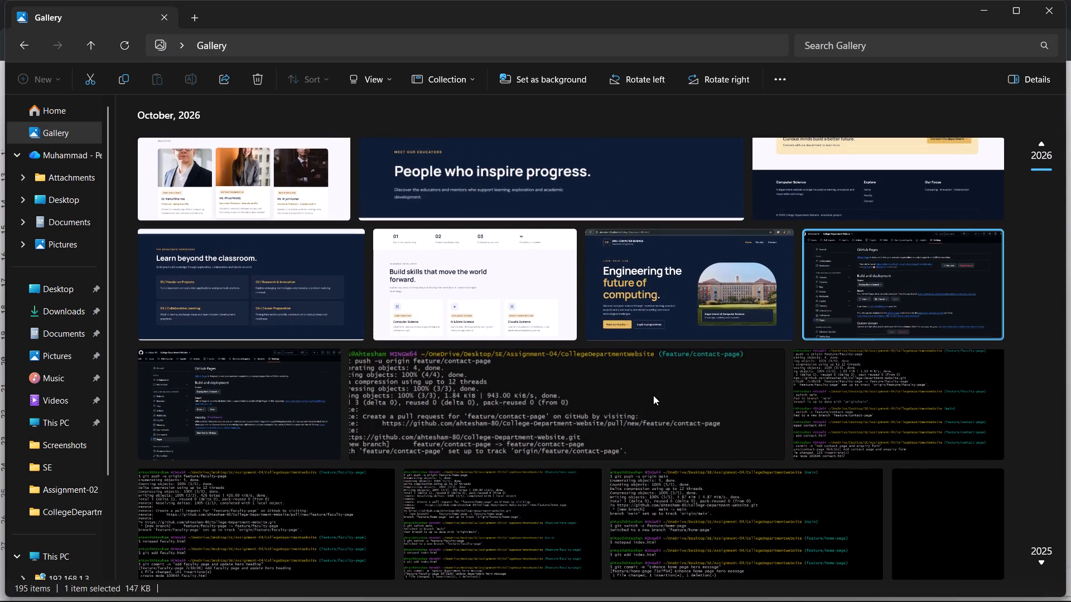
{"action": "left_click", "coordinate": [680, 314]}
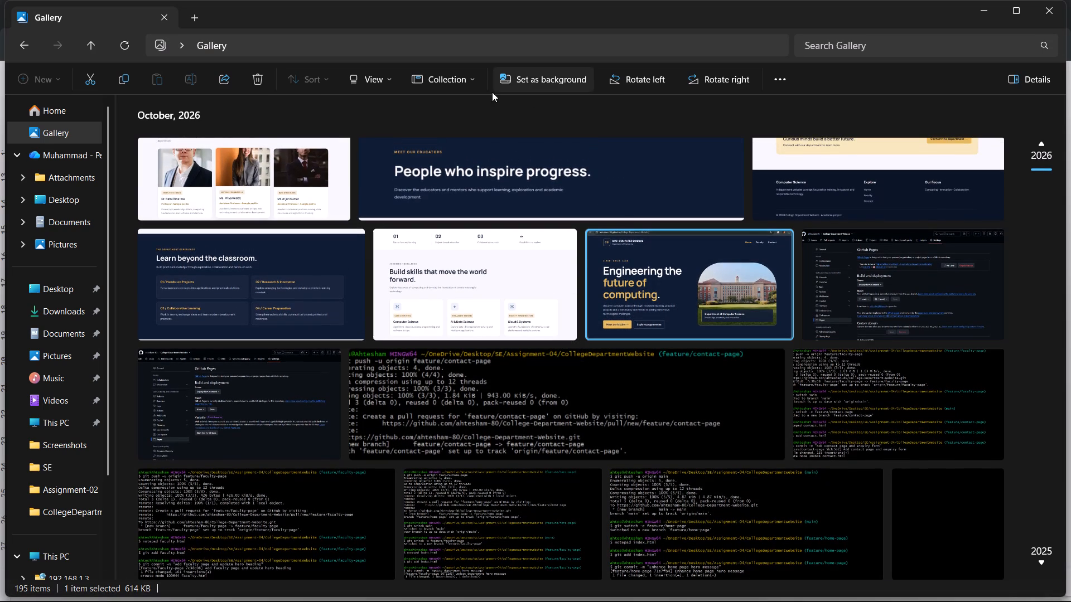
{"action": "left_click", "coordinate": [118, 82]}
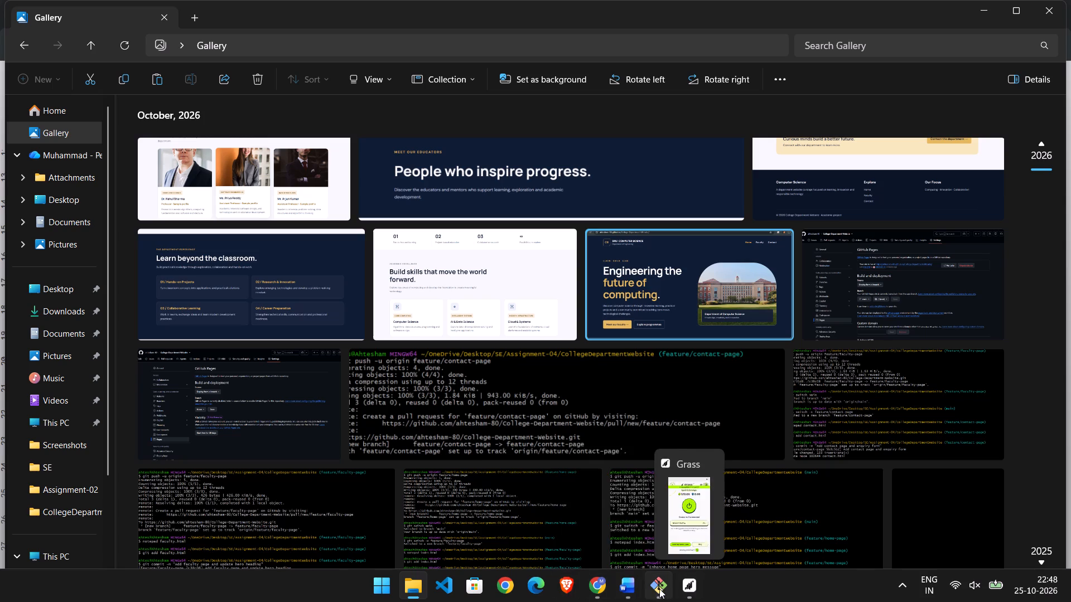
{"action": "left_click", "coordinate": [613, 580]}
{"action": "left_click", "coordinate": [602, 582]}
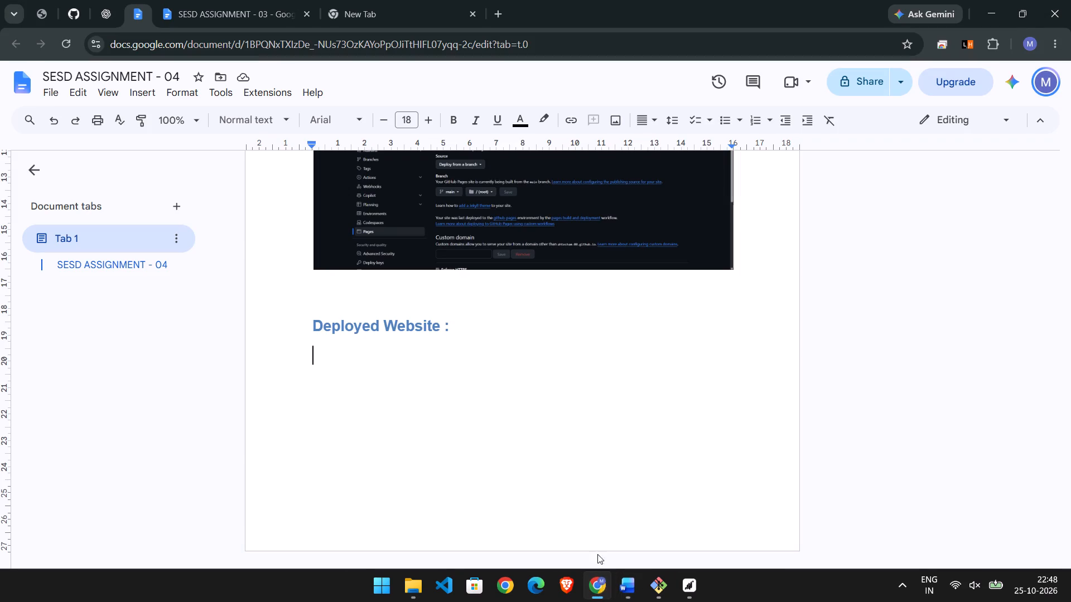
{"action": "key", "text": "ctrl+v"}
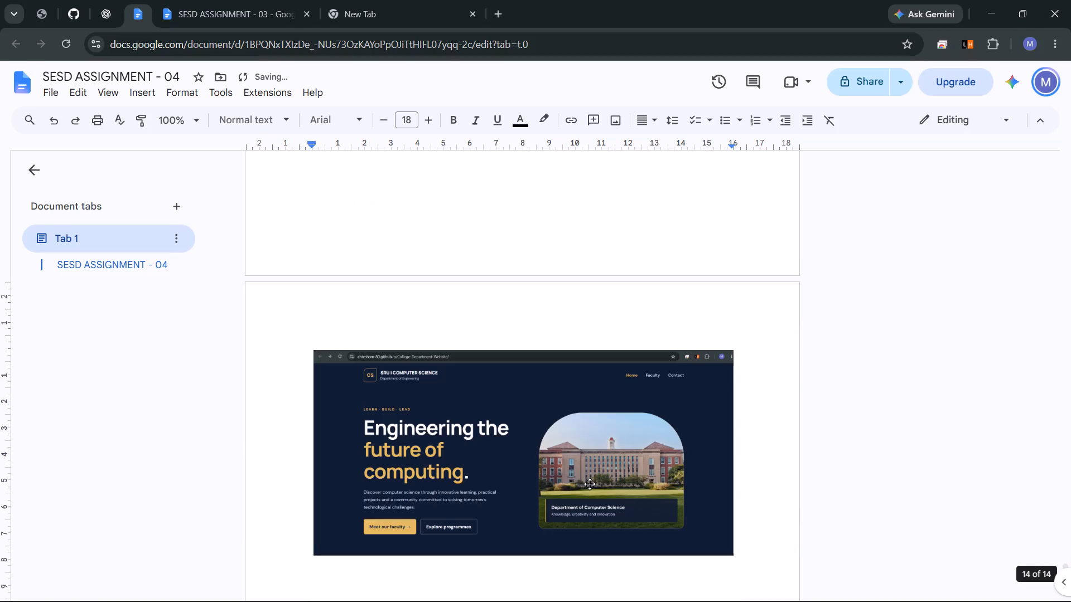
Insert three blank lines above the "Deployed Website :" heading to move it further down the page.
{"action": "scroll", "coordinate": [590, 484], "scroll_direction": "down", "scroll_amount": 3}
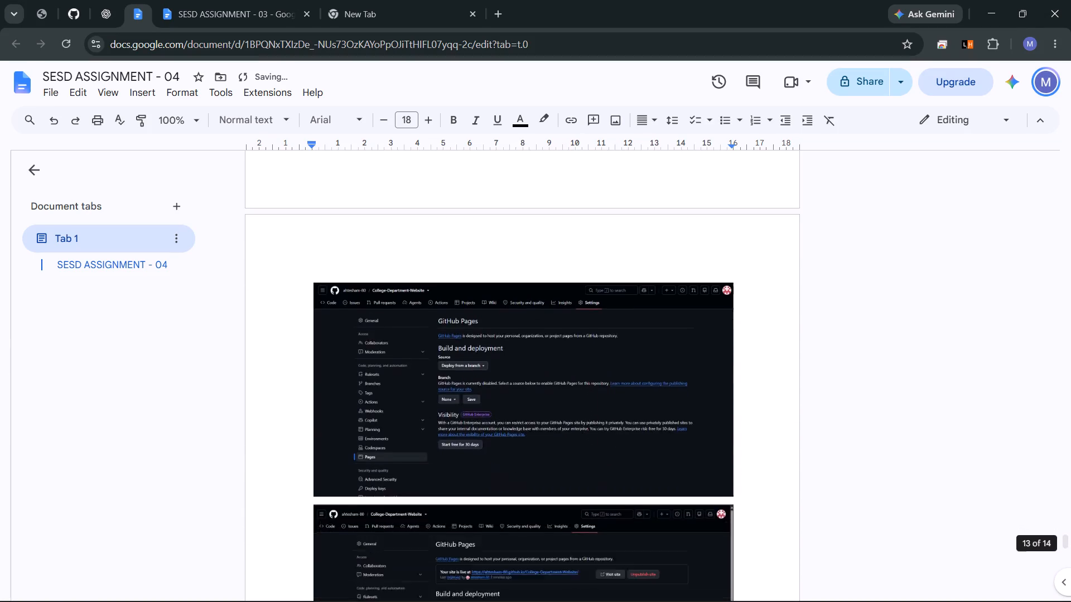
{"action": "scroll", "coordinate": [590, 484], "scroll_direction": "down", "scroll_amount": 1}
{"action": "left_click", "coordinate": [312, 424]}
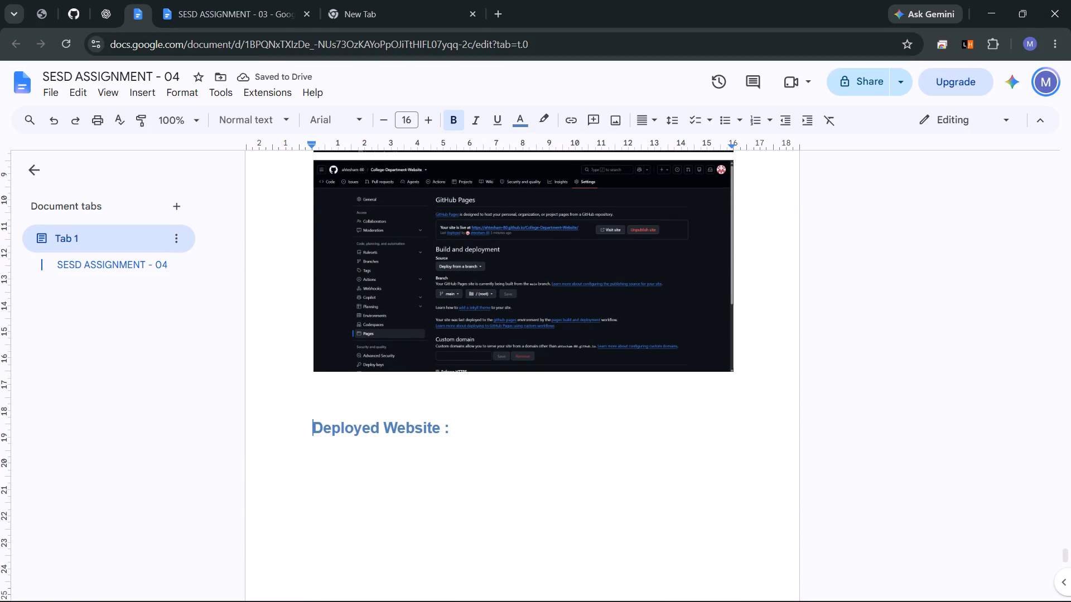
{"action": "key", "text": "Return"}
{"action": "key", "text": "Return"}
{"action": "key", "text": "Return"}
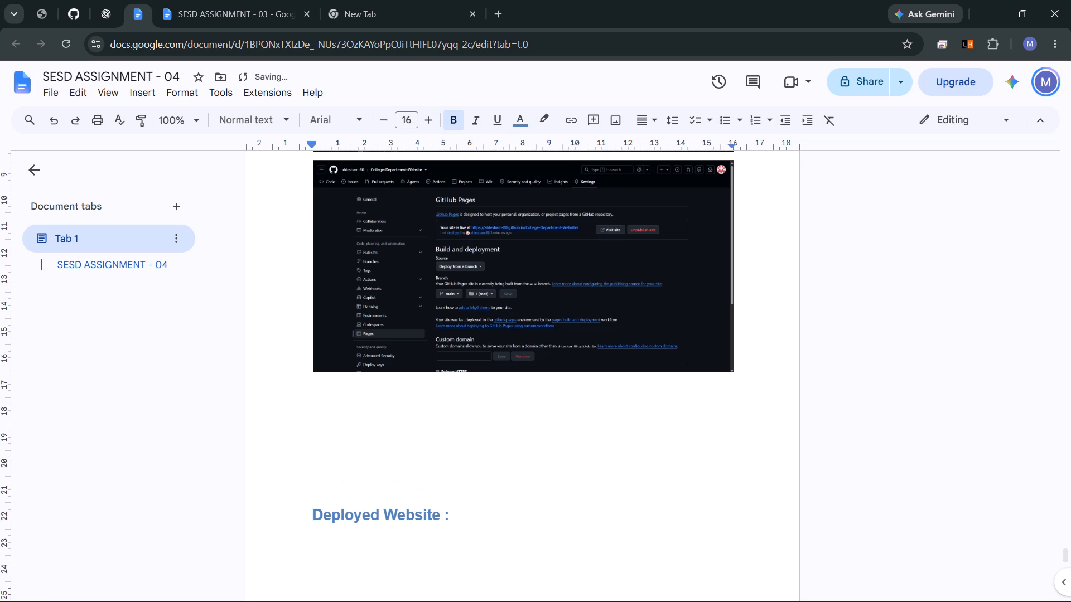
Copy the "Build skills that move the world forward." screenshot from the gallery and paste it directly after the homepage screenshot in the document.
{"action": "scroll", "coordinate": [312, 424], "scroll_direction": "down", "scroll_amount": 6}
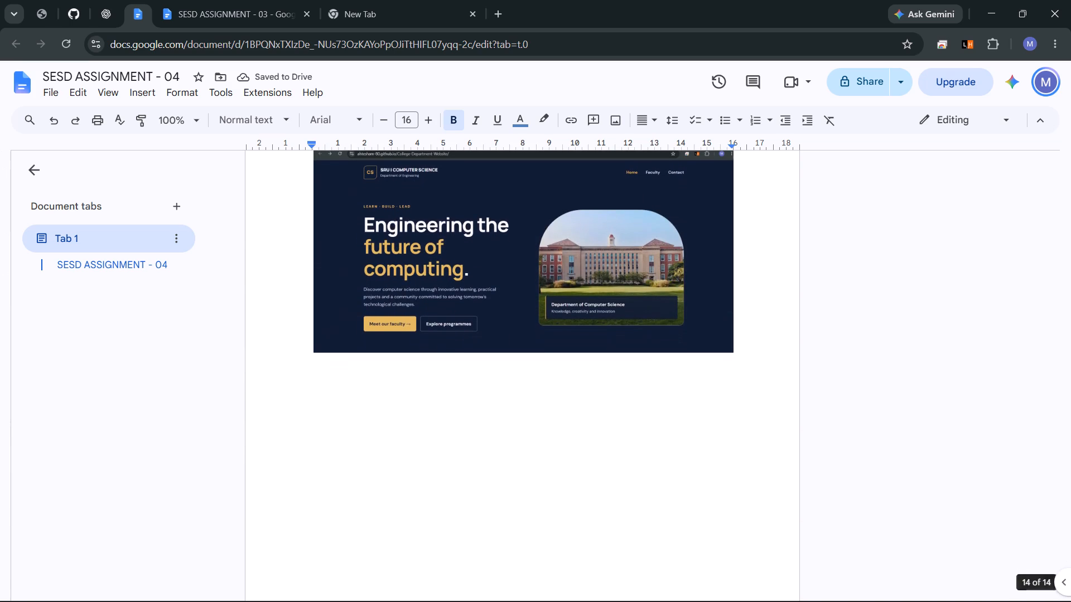
{"action": "left_click", "coordinate": [768, 344]}
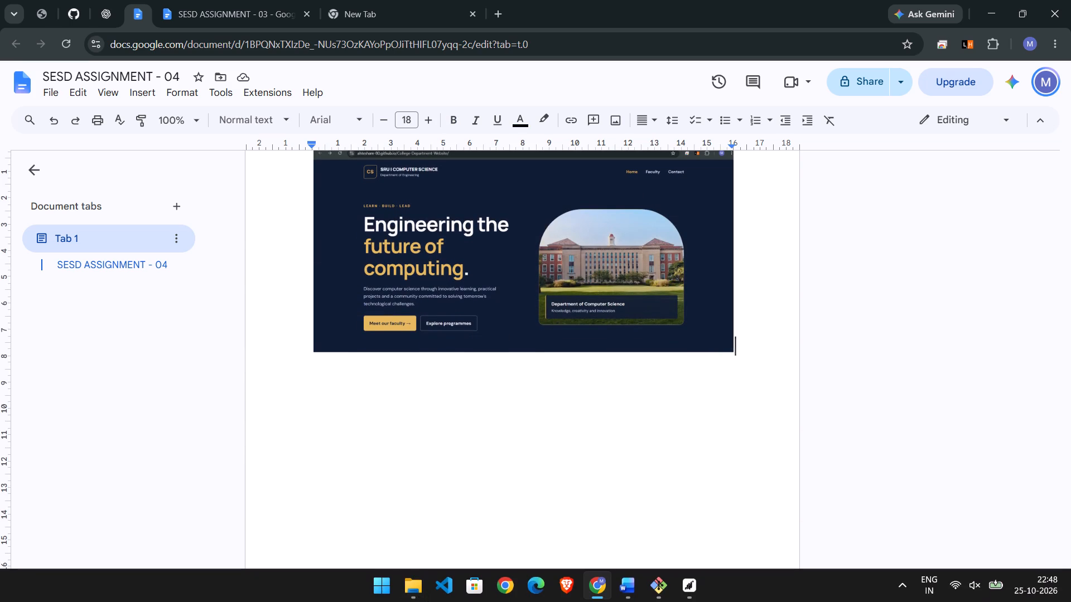
{"action": "left_click", "coordinate": [408, 594]}
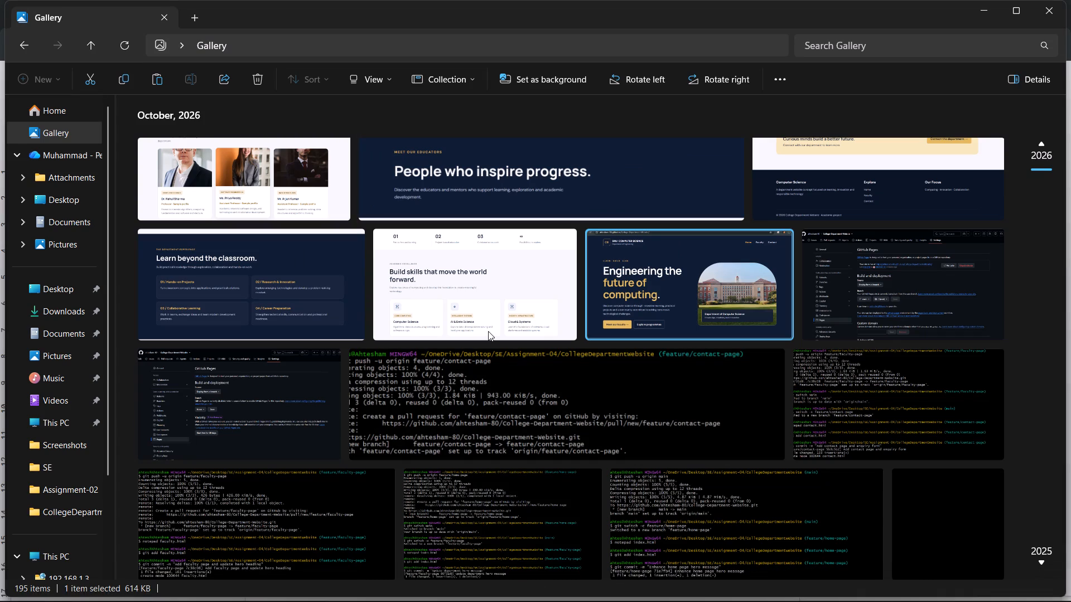
{"action": "left_click", "coordinate": [488, 331]}
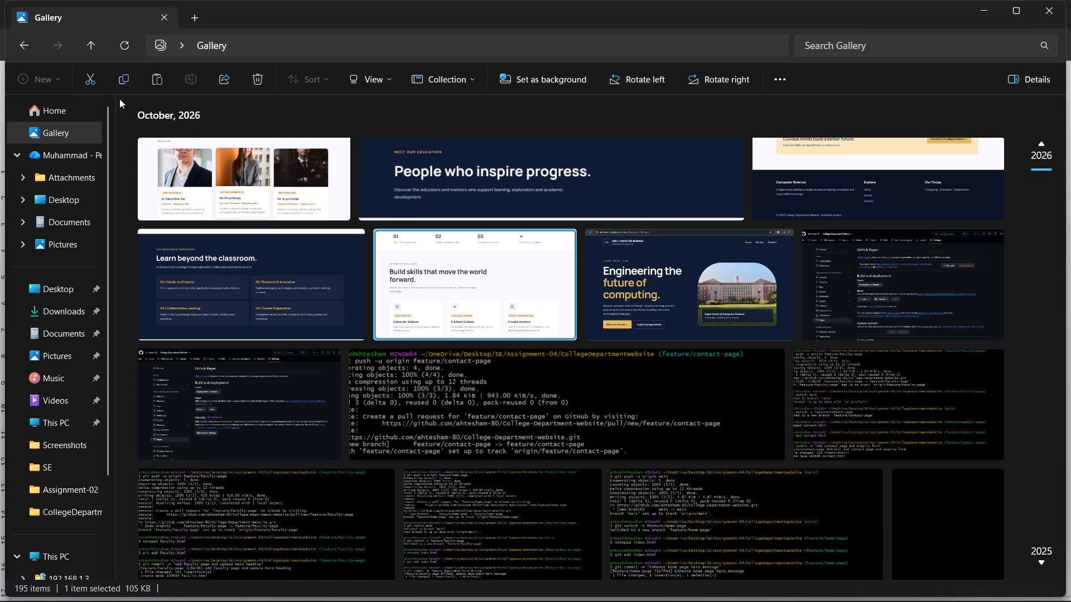
{"action": "left_click", "coordinate": [123, 80]}
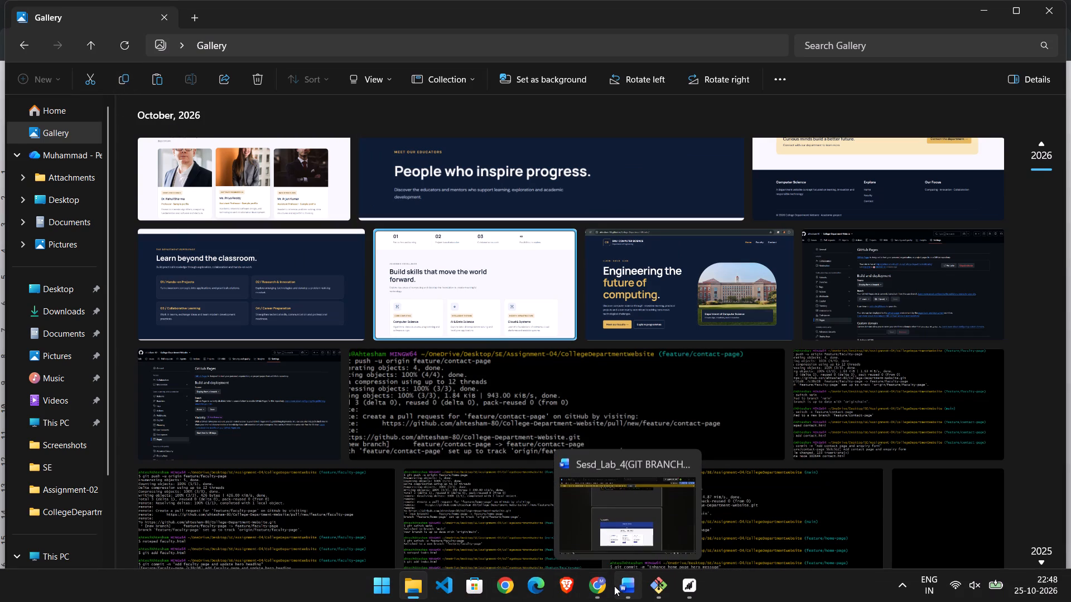
{"action": "left_click", "coordinate": [592, 582]}
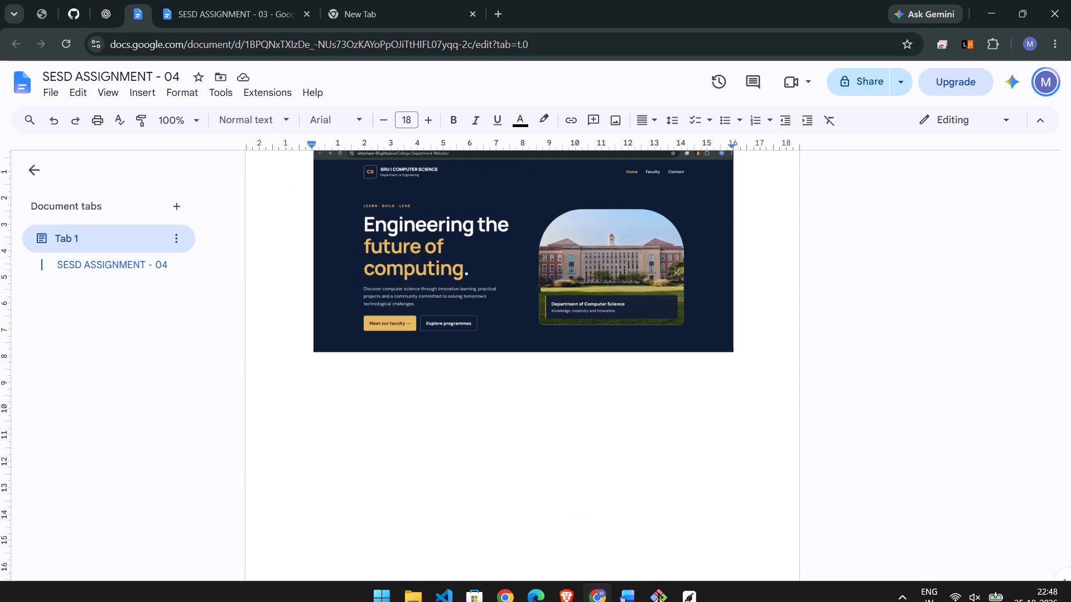
{"action": "key", "text": "ctrl+v"}
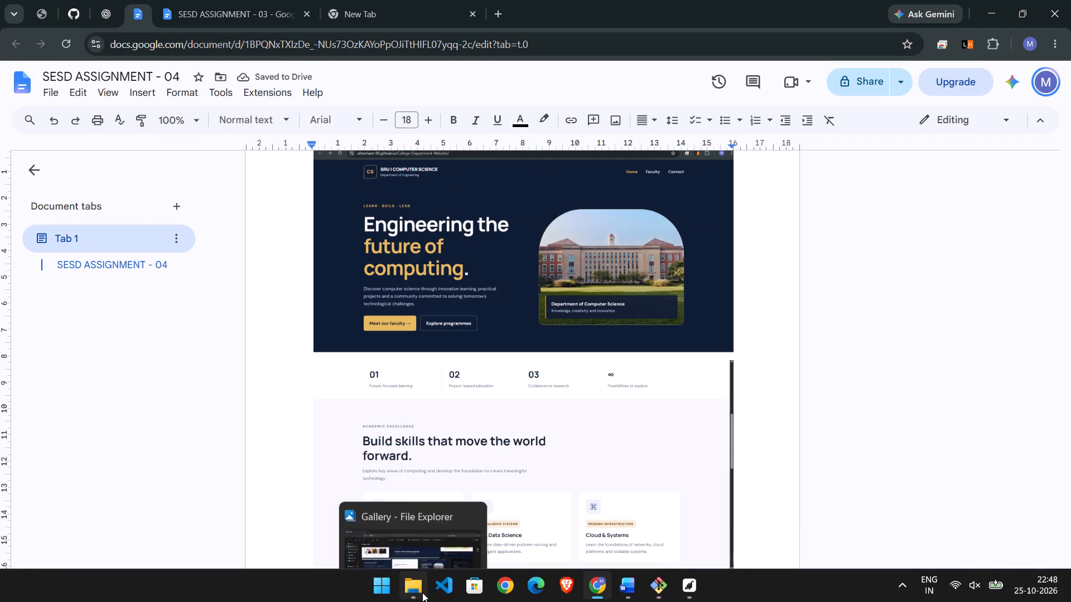
Copy the "Learn beyond the classroom." screenshot from the gallery and paste it after the "Build skills" screenshot in the document.
{"action": "left_click", "coordinate": [422, 593]}
{"action": "left_click", "coordinate": [251, 242]}
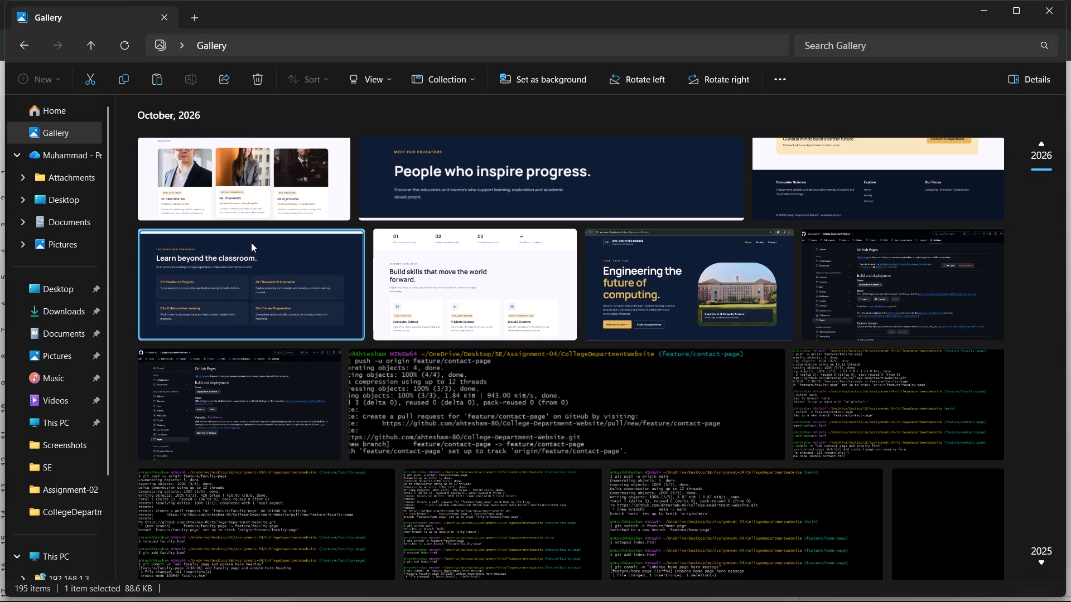
{"action": "left_click", "coordinate": [122, 72]}
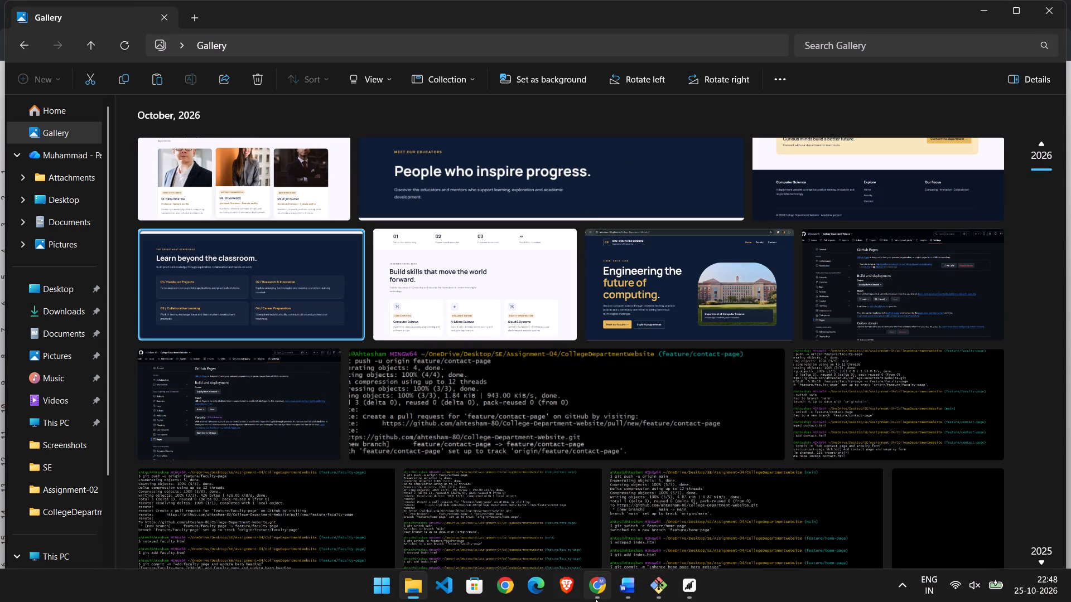
{"action": "left_click", "coordinate": [595, 599]}
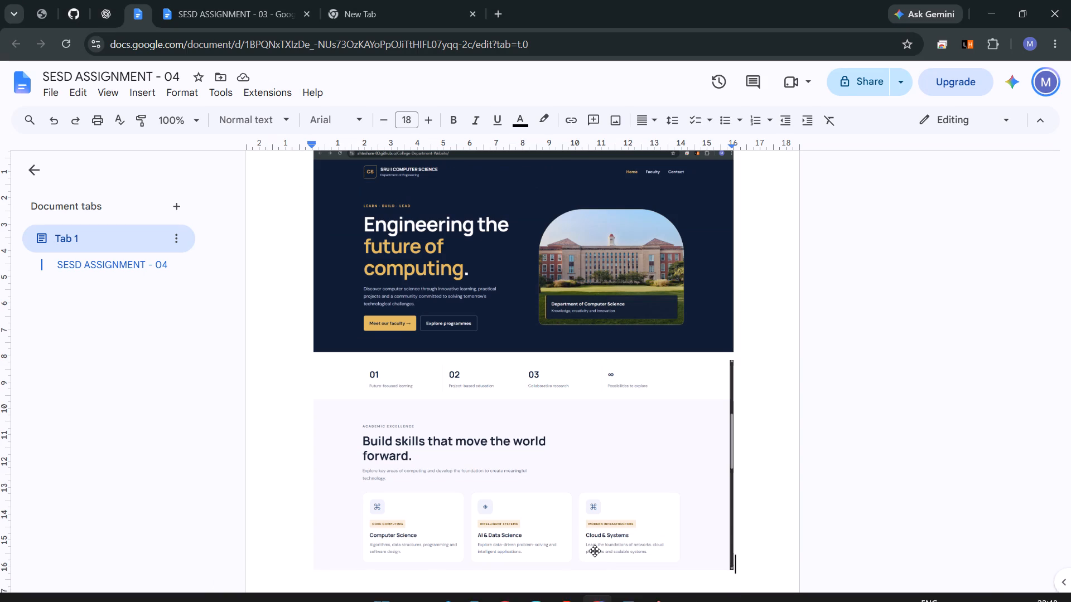
{"action": "key", "text": "ctrl+v"}
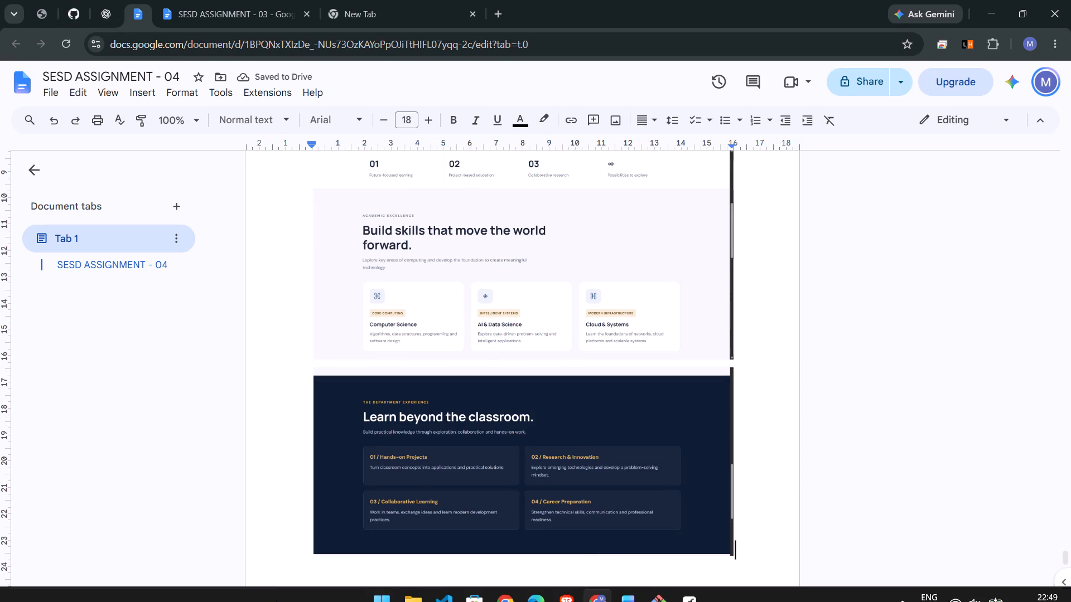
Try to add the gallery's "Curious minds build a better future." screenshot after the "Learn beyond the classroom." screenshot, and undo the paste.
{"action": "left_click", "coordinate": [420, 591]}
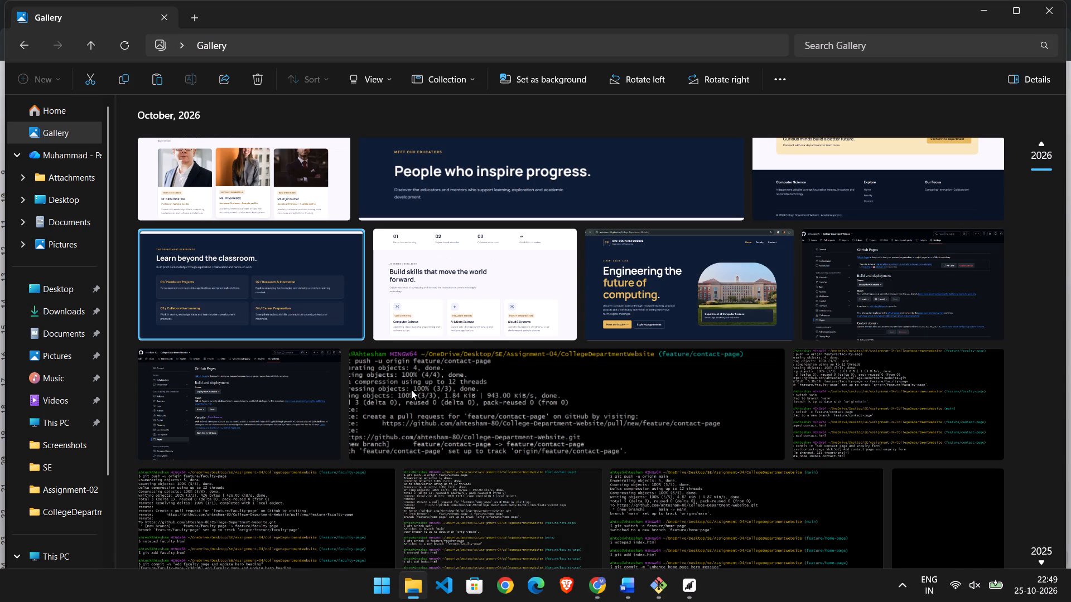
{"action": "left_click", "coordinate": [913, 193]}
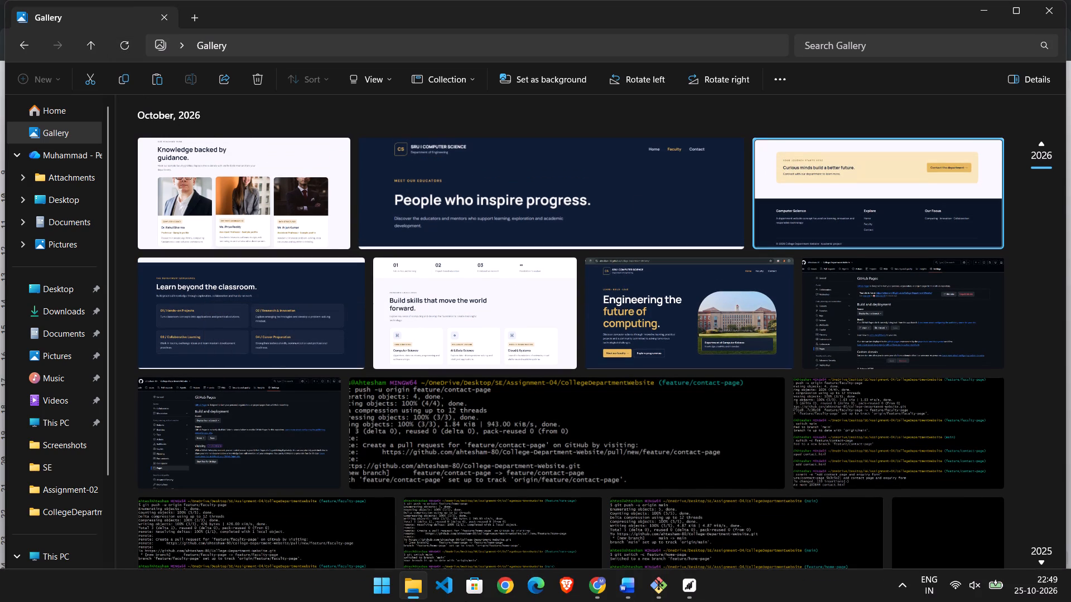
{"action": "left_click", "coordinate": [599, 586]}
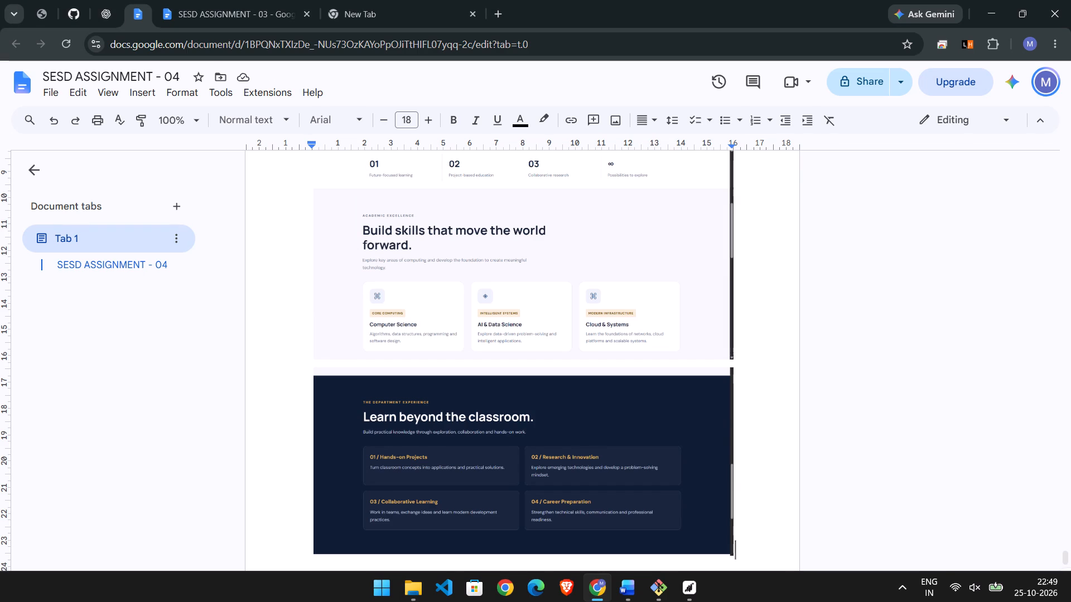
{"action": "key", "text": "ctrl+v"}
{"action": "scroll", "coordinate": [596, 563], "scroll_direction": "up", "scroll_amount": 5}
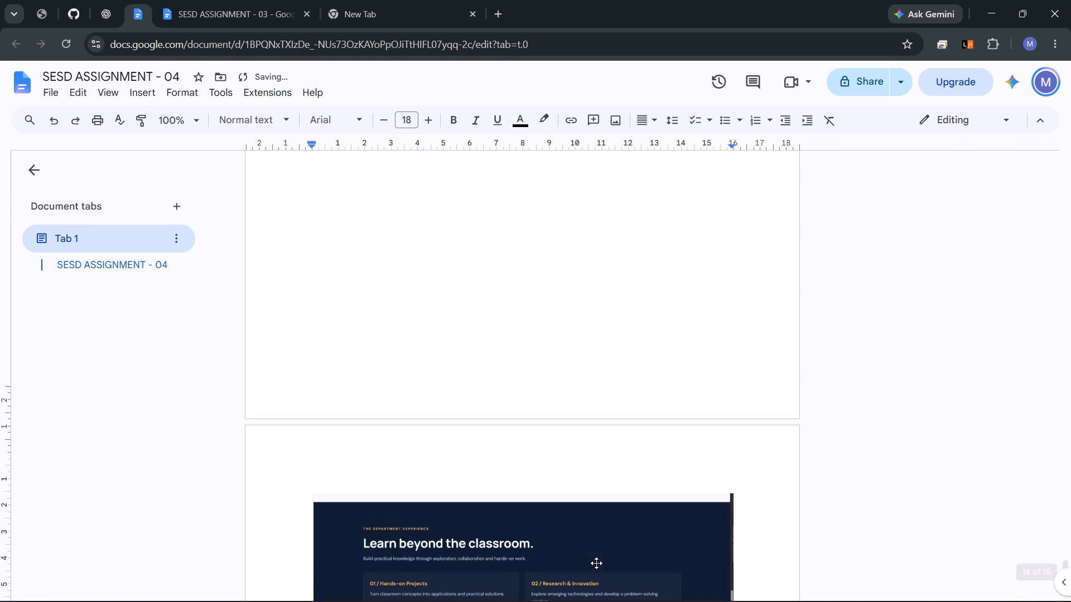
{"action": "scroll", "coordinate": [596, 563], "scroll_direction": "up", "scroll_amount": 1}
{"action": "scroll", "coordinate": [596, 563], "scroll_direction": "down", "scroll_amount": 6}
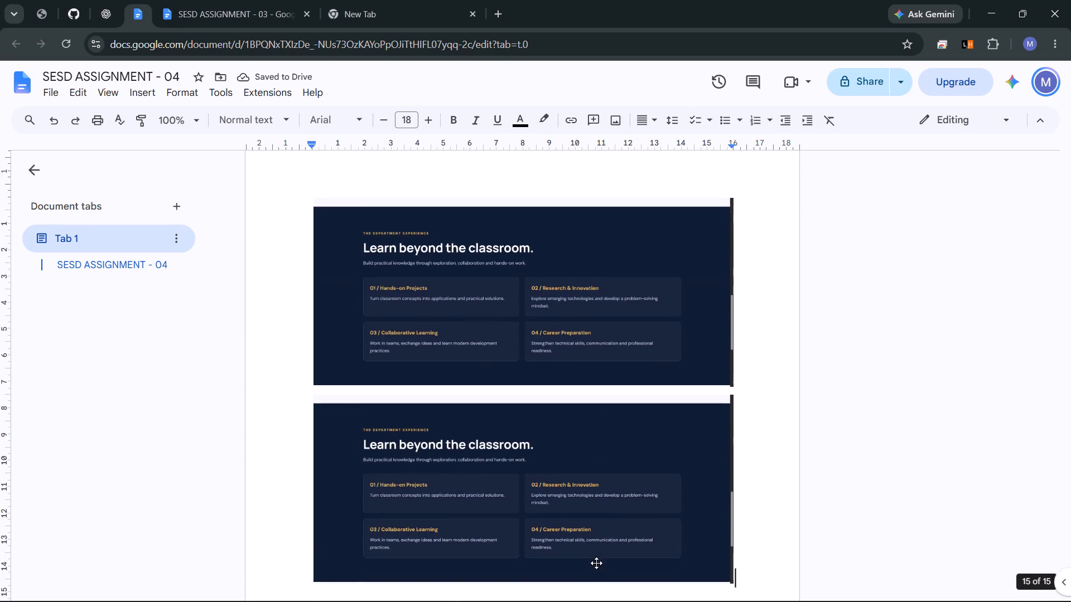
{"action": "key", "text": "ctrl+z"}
Paste the copied "Learn beyond the classroom." screenshot at the start of the blank last page and check it against the preceding page.
{"action": "scroll", "coordinate": [596, 563], "scroll_direction": "down", "scroll_amount": 1}
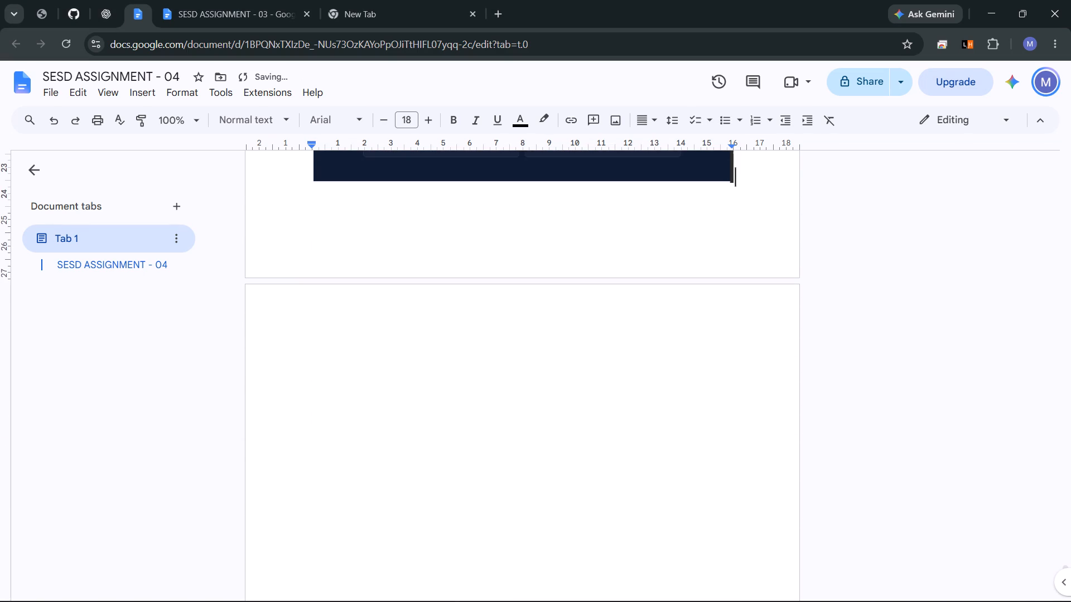
{"action": "left_click", "coordinate": [353, 354]}
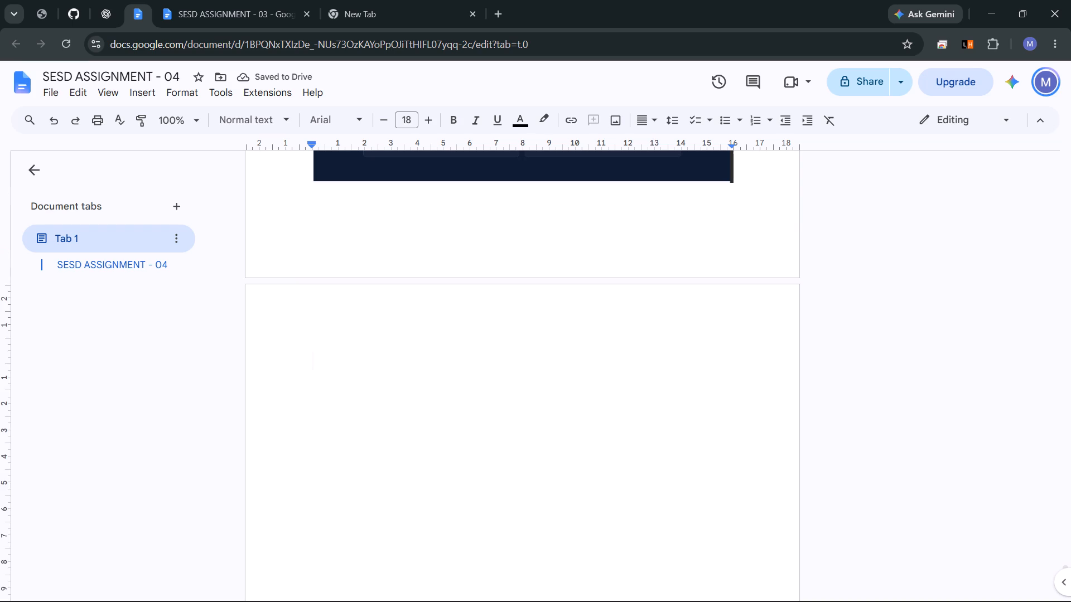
{"action": "key", "text": "ctrl+v"}
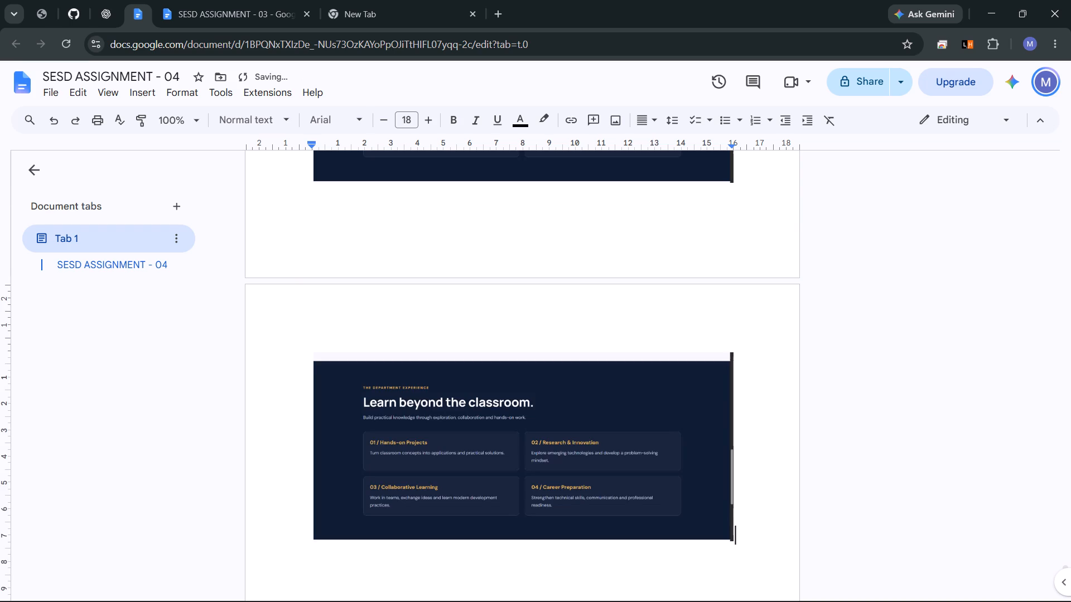
{"action": "scroll", "coordinate": [353, 354], "scroll_direction": "up", "scroll_amount": 6}
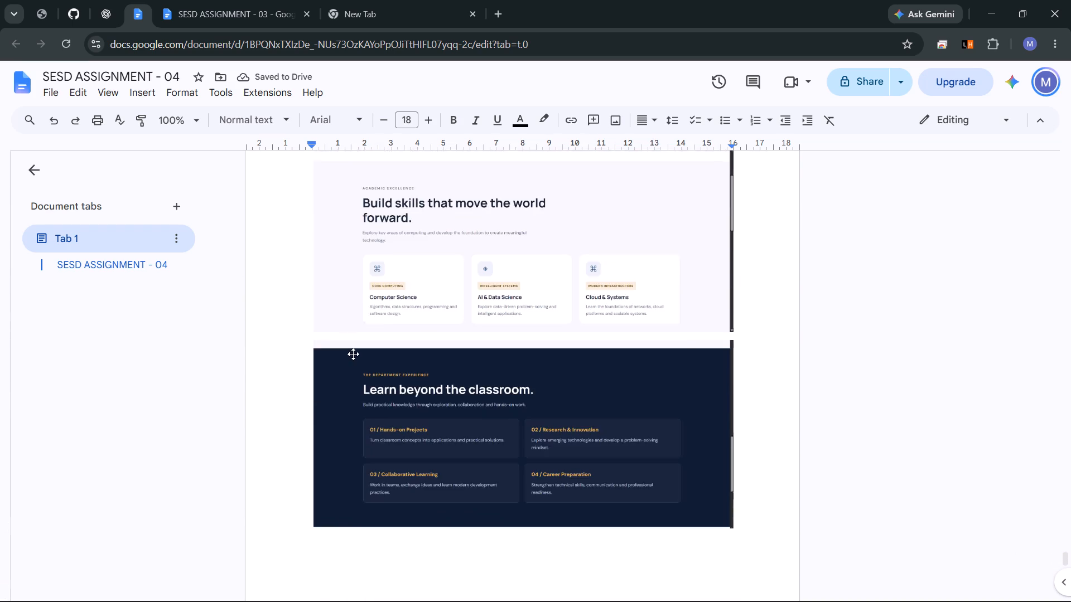
Compare the last two pages and undo the duplicate "Learn beyond the classroom." paste on the final page.
{"action": "scroll", "coordinate": [353, 354], "scroll_direction": "up", "scroll_amount": 1}
{"action": "scroll", "coordinate": [353, 354], "scroll_direction": "down", "scroll_amount": 1}
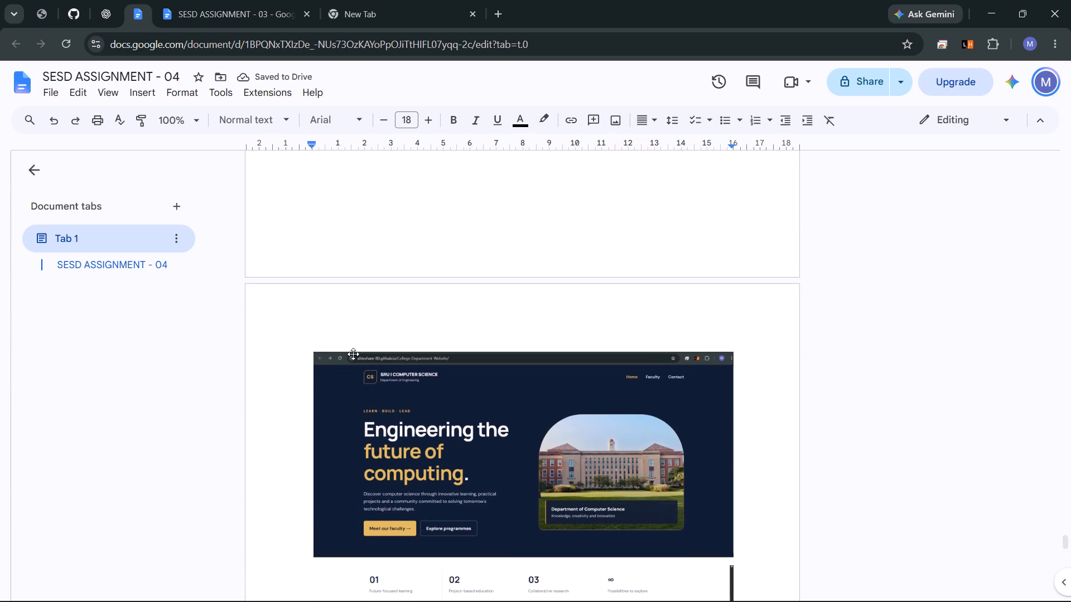
{"action": "scroll", "coordinate": [353, 354], "scroll_direction": "down", "scroll_amount": 4}
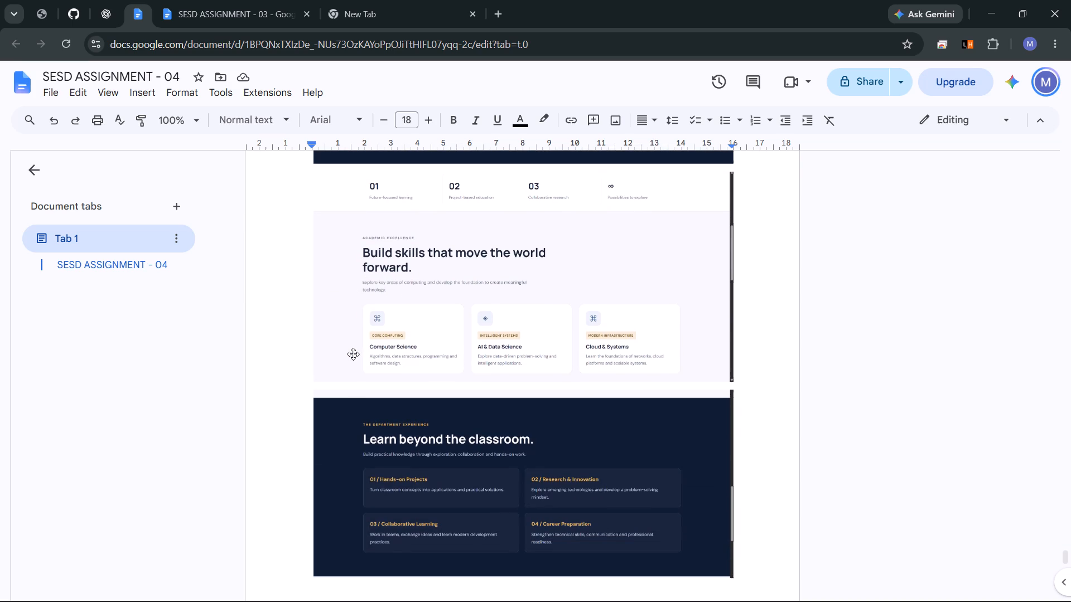
{"action": "scroll", "coordinate": [353, 354], "scroll_direction": "down", "scroll_amount": 4}
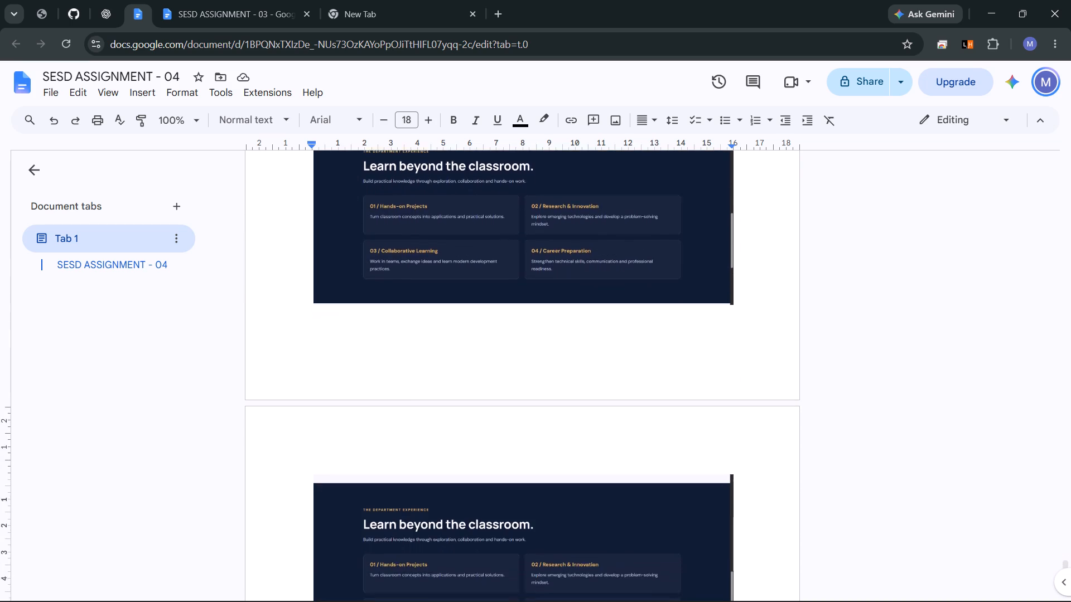
{"action": "scroll", "coordinate": [353, 354], "scroll_direction": "down", "scroll_amount": 1}
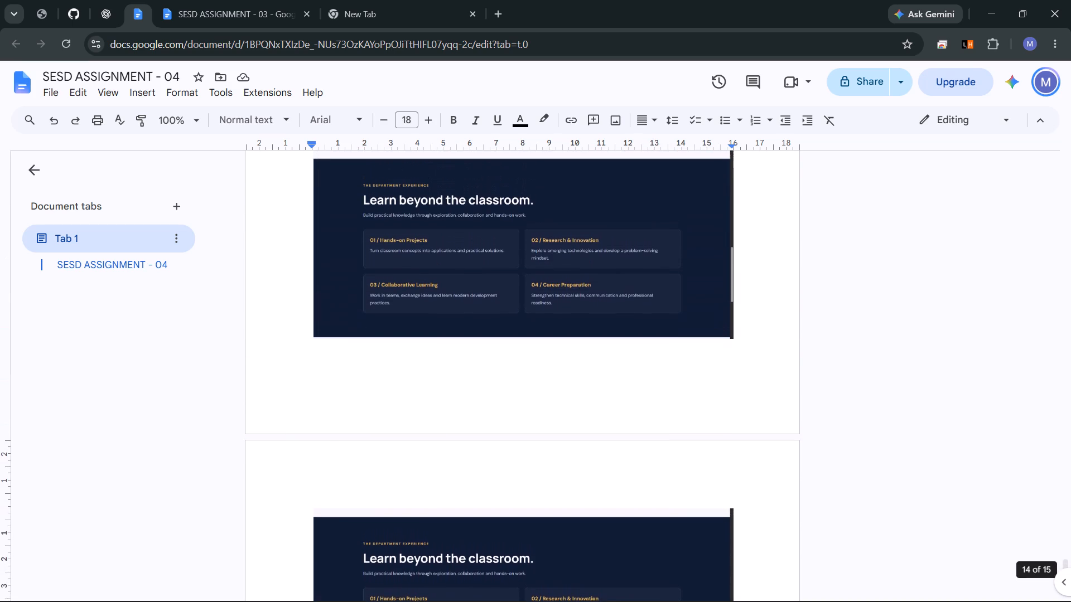
{"action": "scroll", "coordinate": [353, 354], "scroll_direction": "down", "scroll_amount": 1}
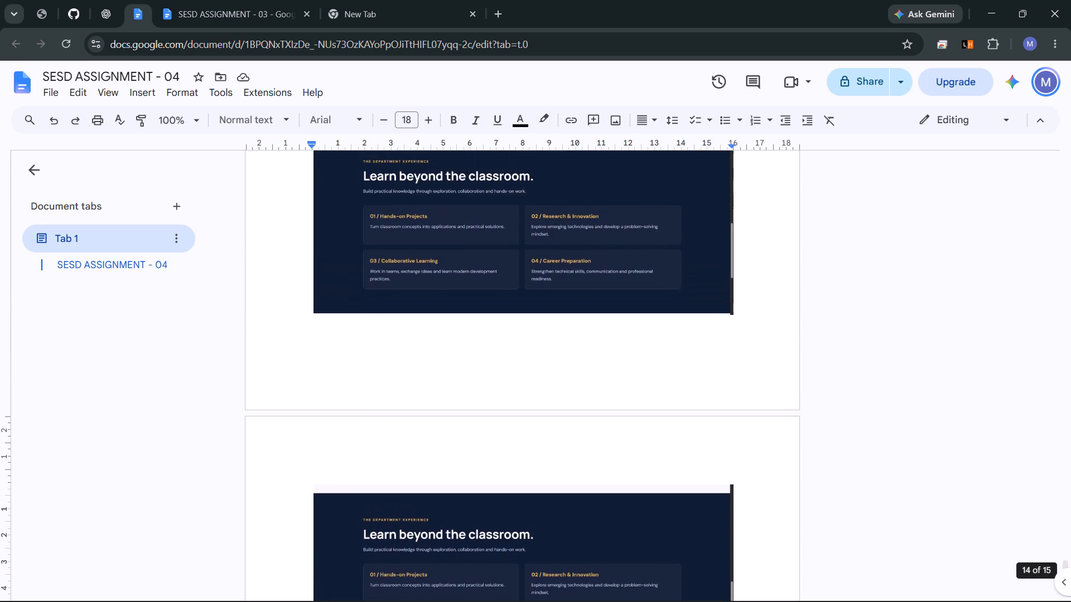
{"action": "scroll", "coordinate": [353, 354], "scroll_direction": "down", "scroll_amount": 1}
{"action": "left_click", "coordinate": [353, 354]}
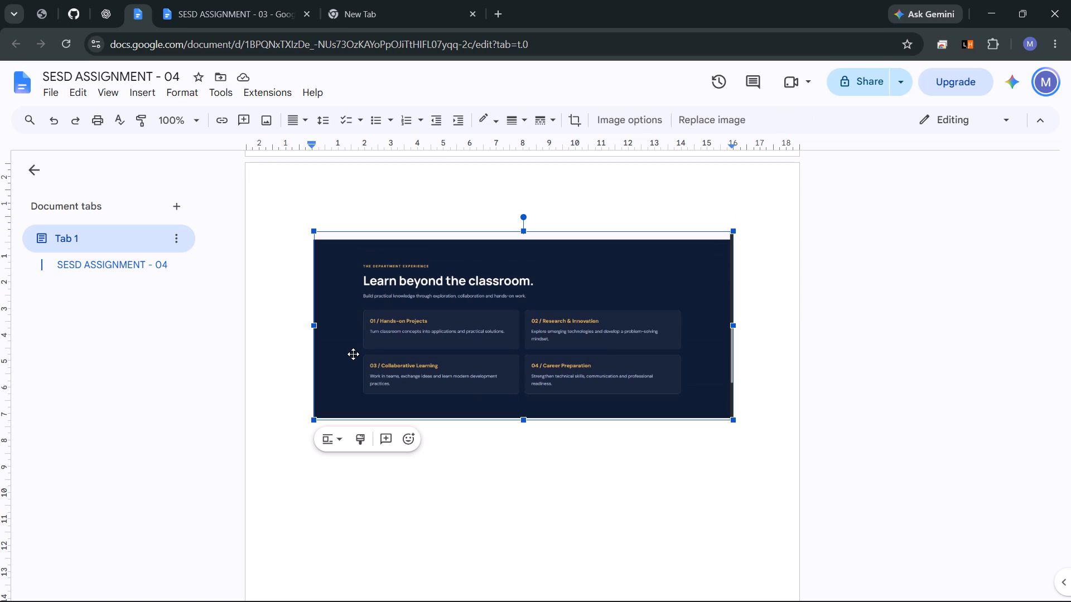
{"action": "key", "text": "ctrl+z"}
Copy the "Curious minds build a better future." screenshot from the gallery and paste it at the start of the blank last page.
{"action": "scroll", "coordinate": [353, 354], "scroll_direction": "up", "scroll_amount": 5}
{"action": "scroll", "coordinate": [353, 354], "scroll_direction": "down", "scroll_amount": 1}
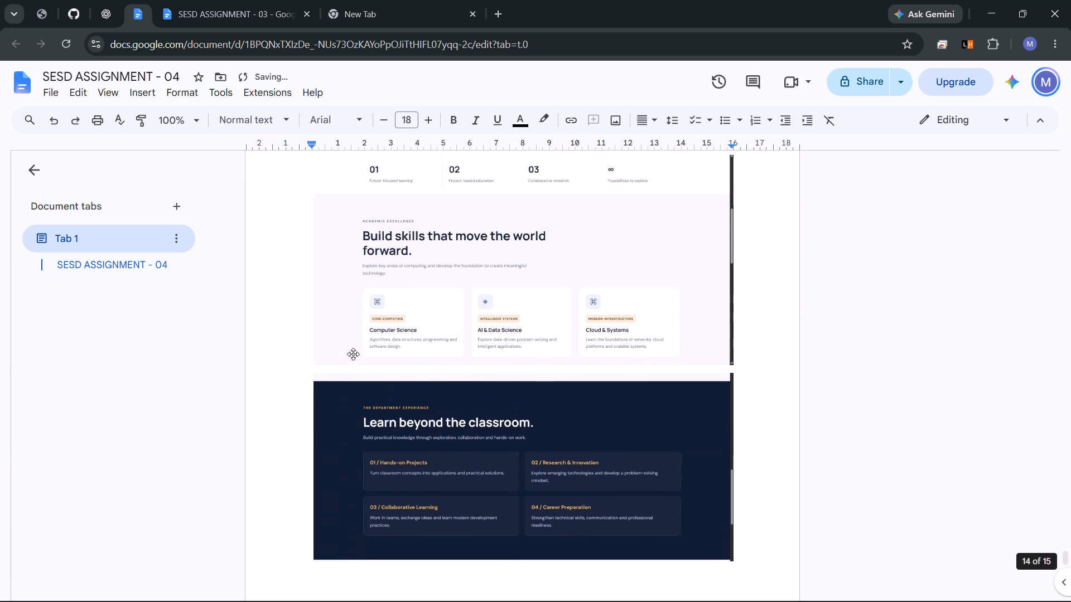
{"action": "scroll", "coordinate": [353, 354], "scroll_direction": "down", "scroll_amount": 2}
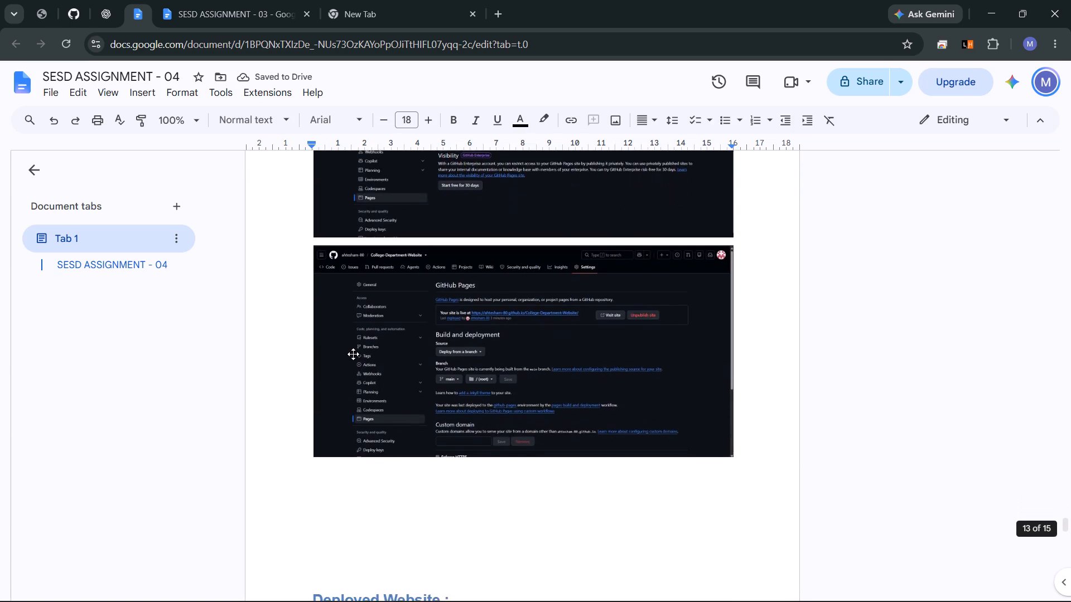
{"action": "scroll", "coordinate": [353, 354], "scroll_direction": "down", "scroll_amount": 4}
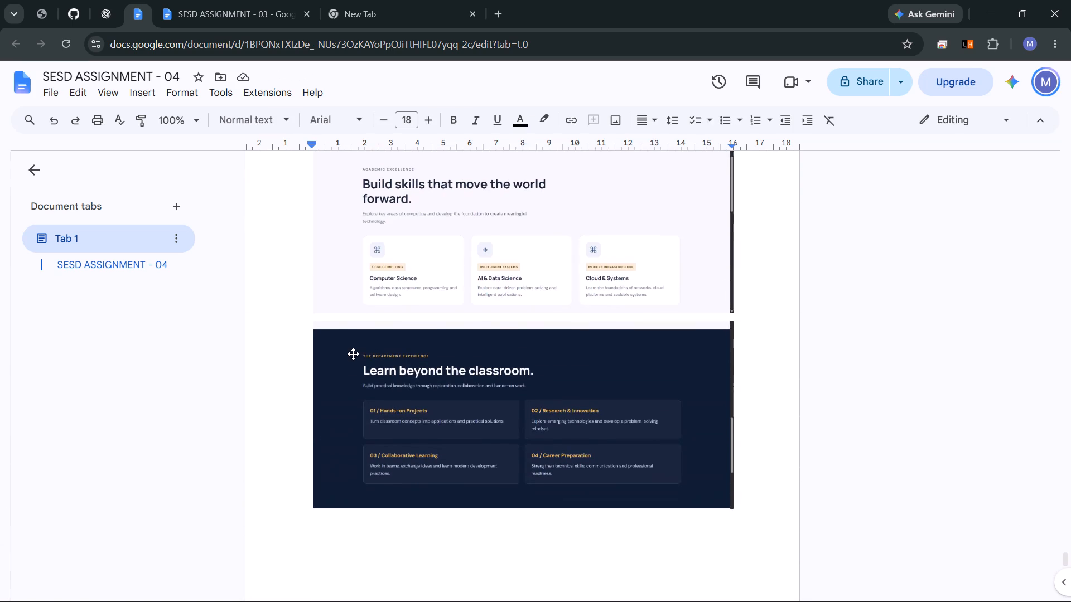
{"action": "scroll", "coordinate": [353, 354], "scroll_direction": "down", "scroll_amount": 1}
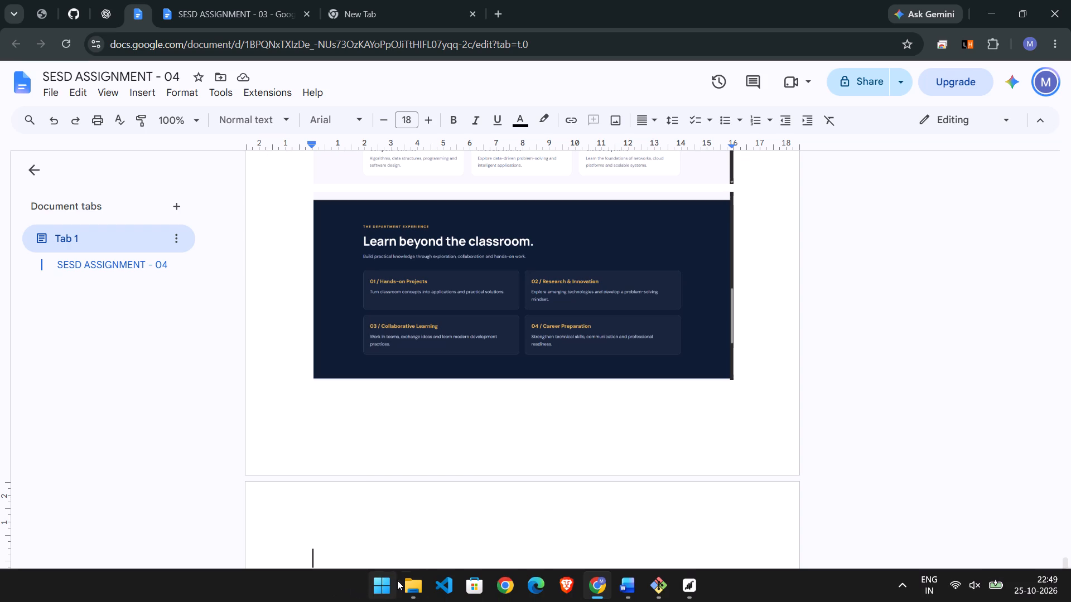
{"action": "left_click", "coordinate": [403, 580]}
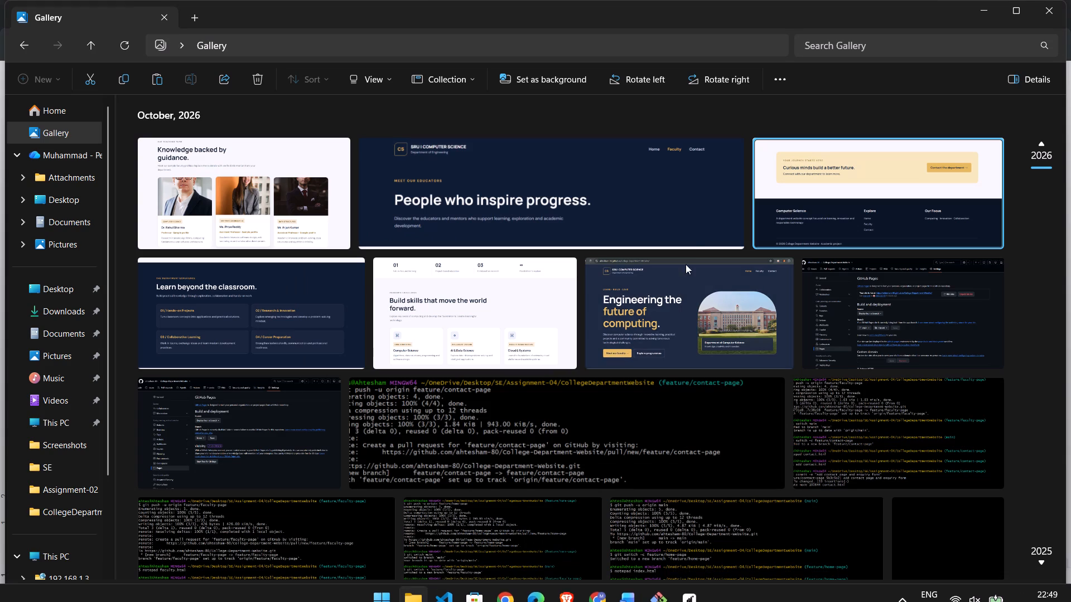
{"action": "left_click", "coordinate": [123, 87]}
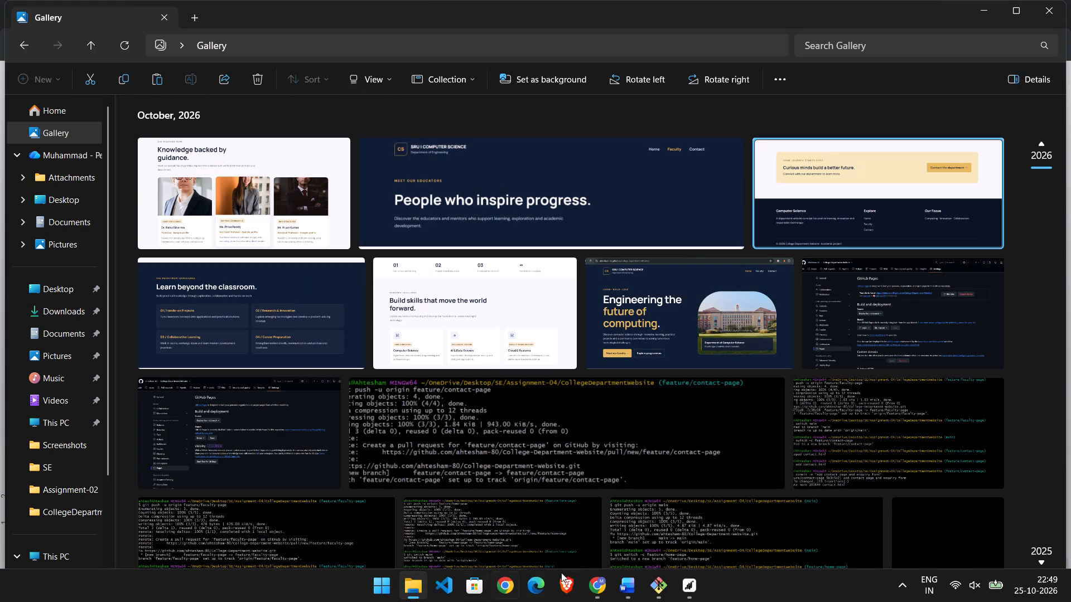
{"action": "left_click", "coordinate": [596, 586]}
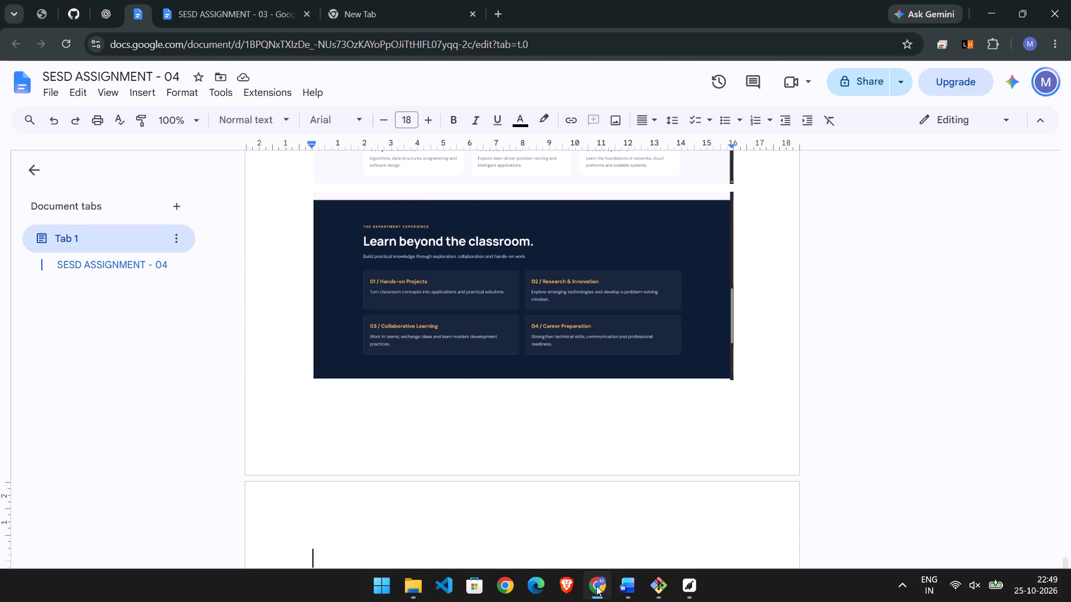
{"action": "key", "text": "ctrl+v"}
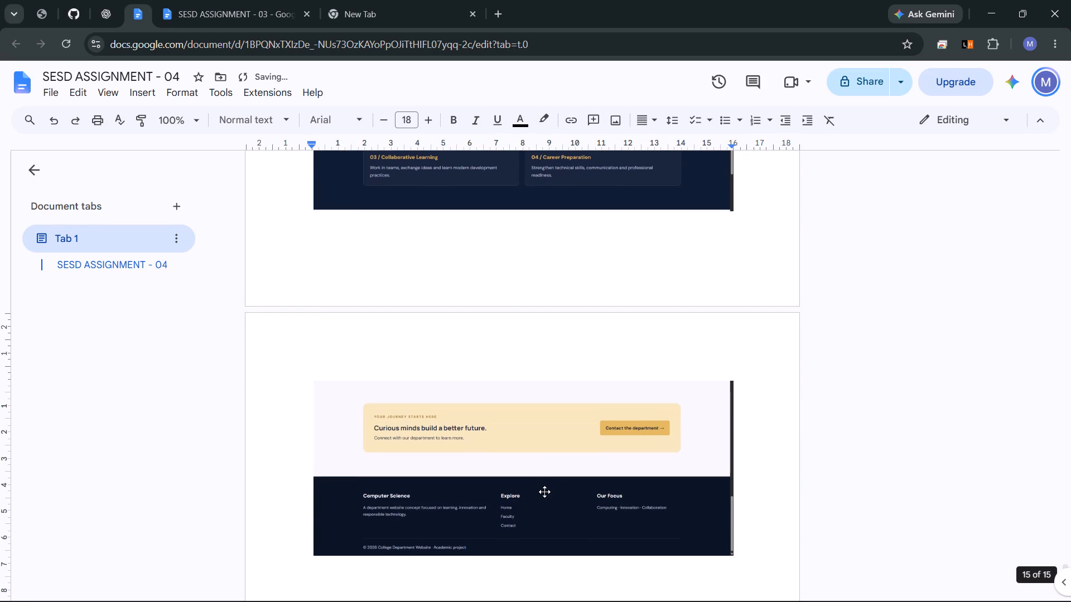
Review the earlier pages with the GitHub Pages settings and repository screenshots for their order and spacing.
{"action": "scroll", "coordinate": [544, 492], "scroll_direction": "up", "scroll_amount": 9}
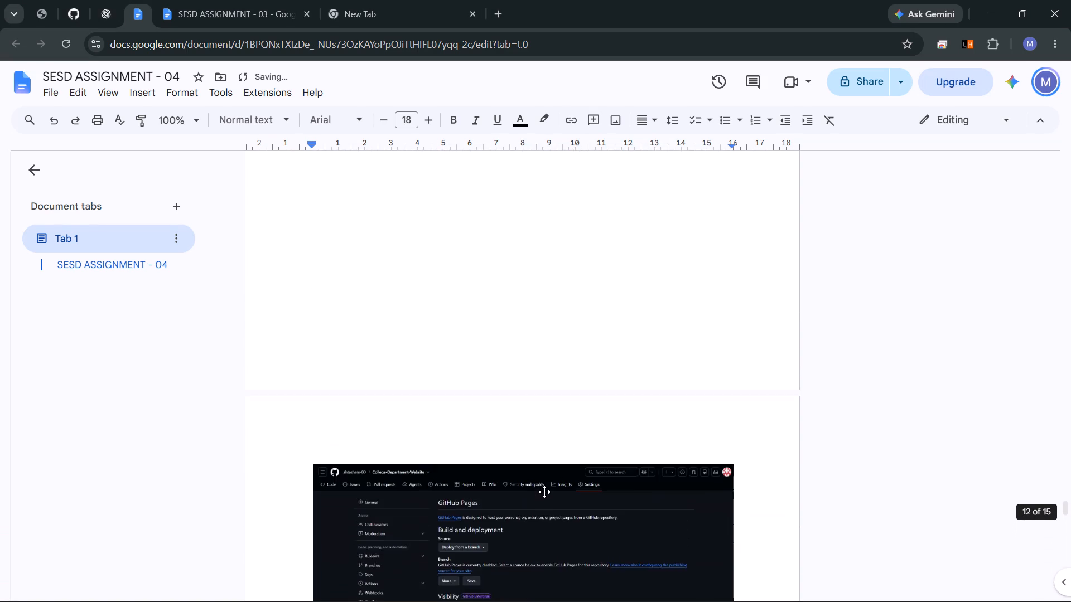
{"action": "scroll", "coordinate": [544, 492], "scroll_direction": "up", "scroll_amount": 2}
{"action": "scroll", "coordinate": [544, 492], "scroll_direction": "down", "scroll_amount": 2}
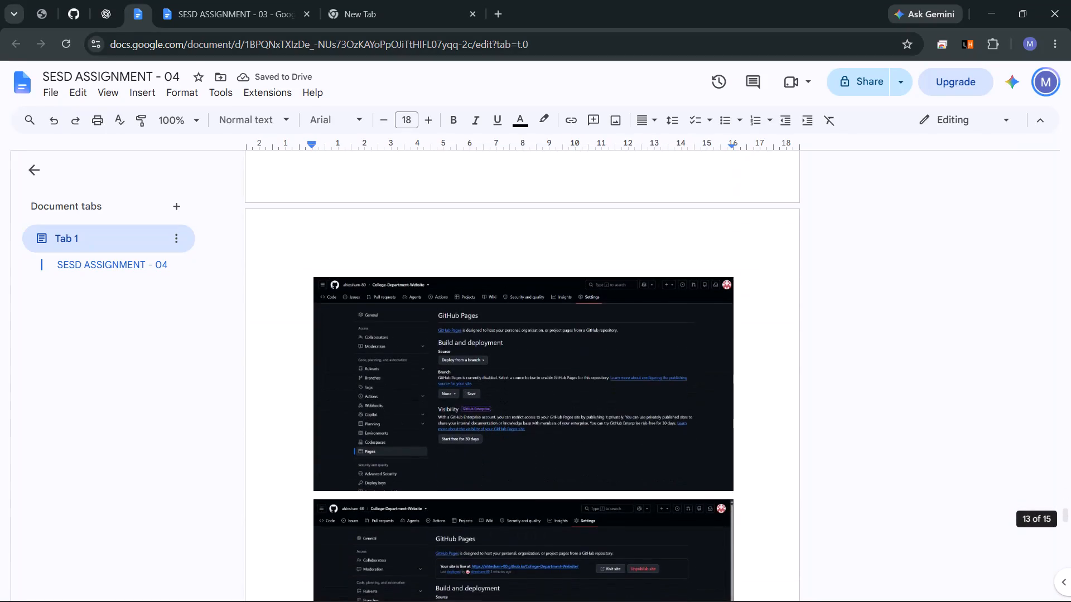
{"action": "scroll", "coordinate": [544, 492], "scroll_direction": "up", "scroll_amount": 4}
{"action": "scroll", "coordinate": [544, 492], "scroll_direction": "down", "scroll_amount": 2}
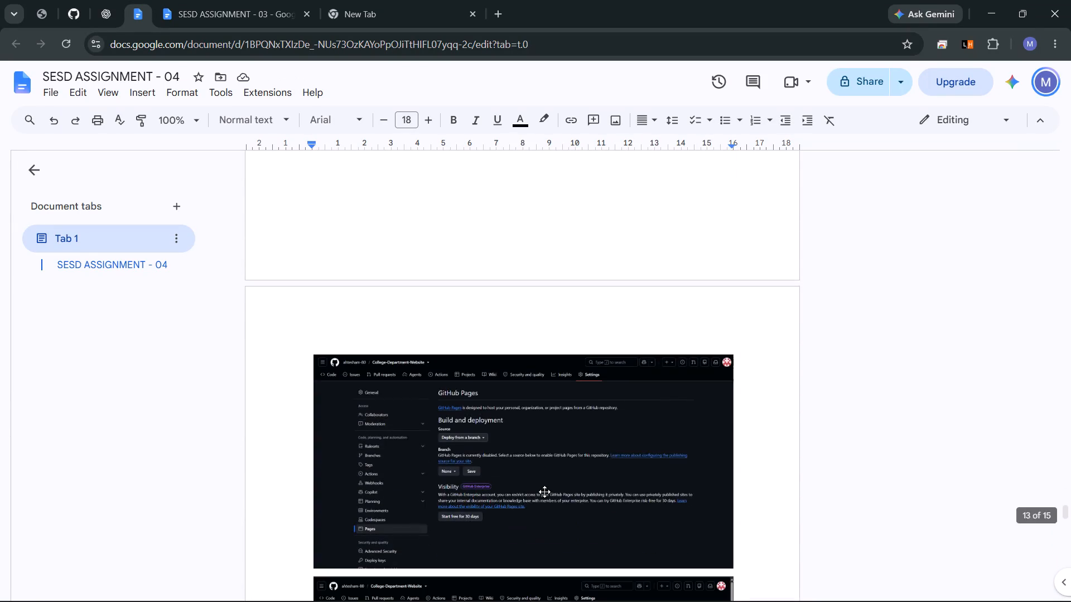
{"action": "scroll", "coordinate": [544, 492], "scroll_direction": "up", "scroll_amount": 1}
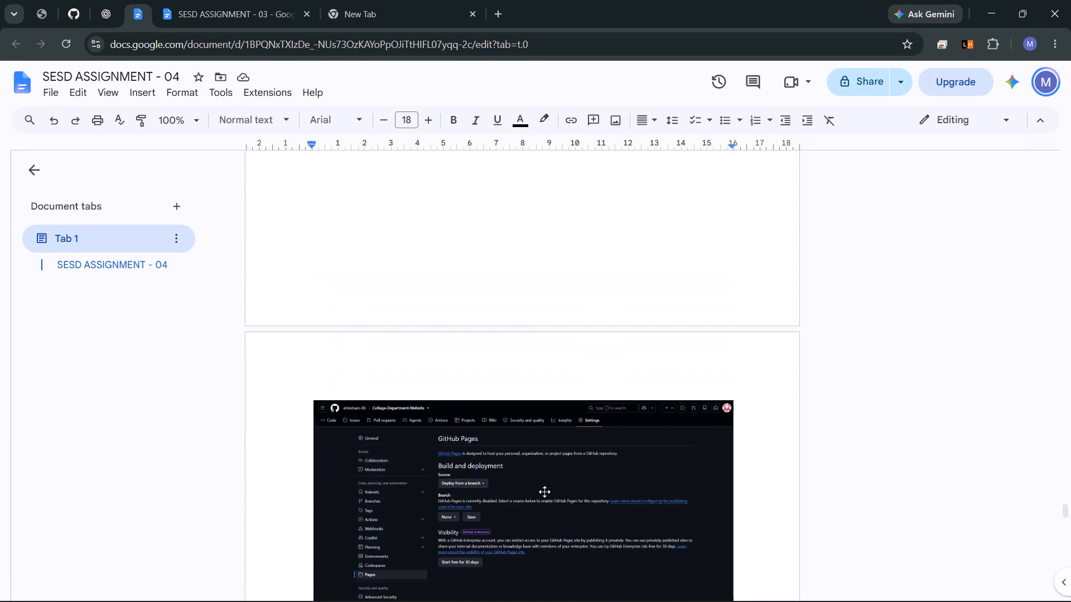
{"action": "scroll", "coordinate": [544, 492], "scroll_direction": "up", "scroll_amount": 1}
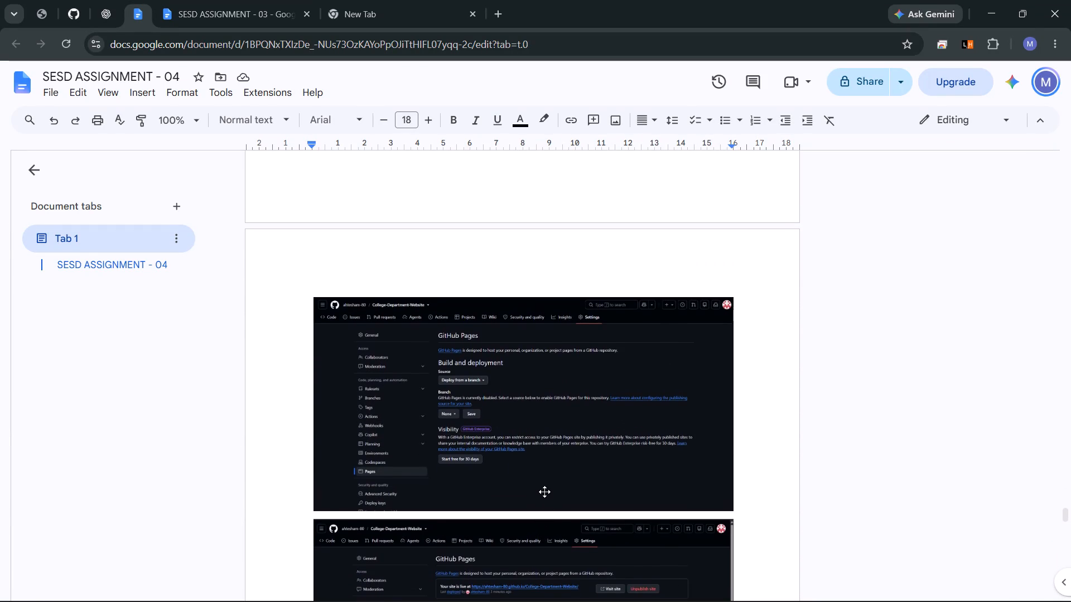
{"action": "scroll", "coordinate": [544, 492], "scroll_direction": "up", "scroll_amount": 1}
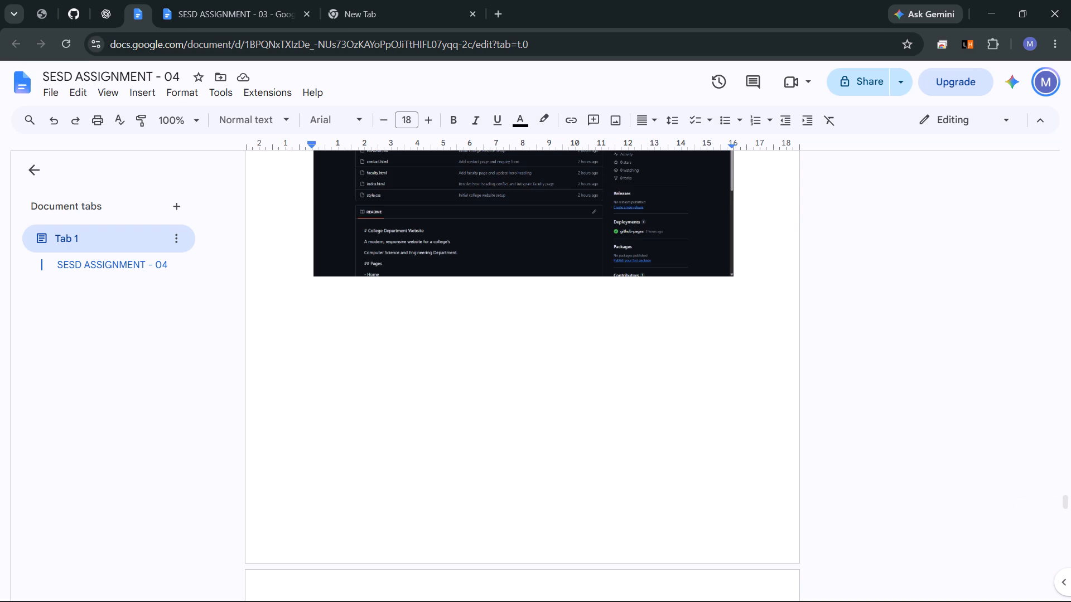
{"action": "left_click", "coordinate": [760, 257]}
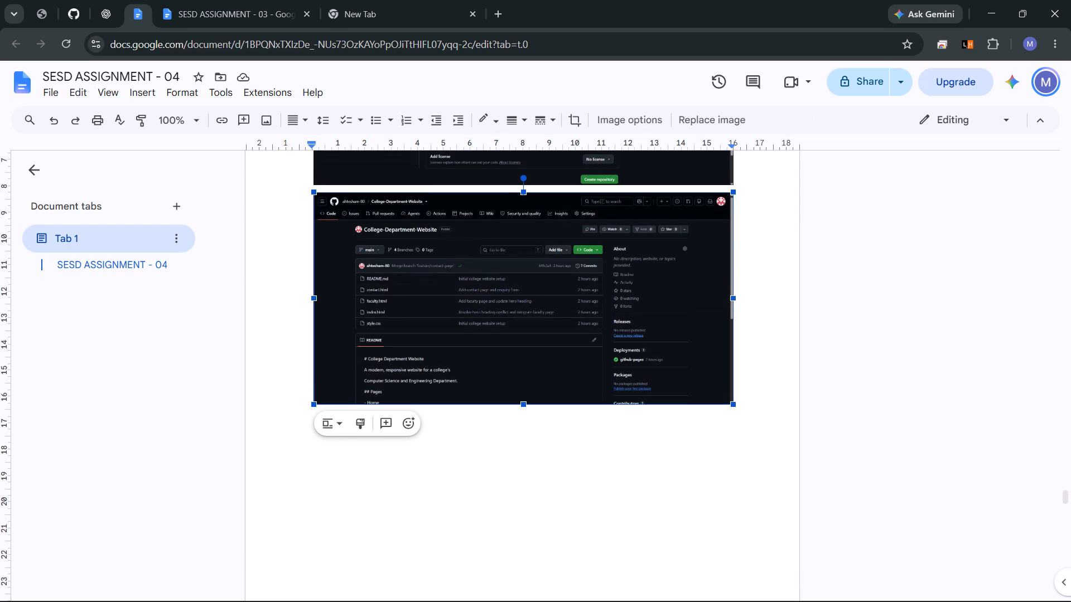
{"action": "left_click", "coordinate": [778, 341]}
Copy the "People who inspire progress." screenshot from the gallery and paste it below the "Curious minds" screenshot on the last page.
{"action": "scroll", "coordinate": [697, 503], "scroll_direction": "down", "scroll_amount": 14}
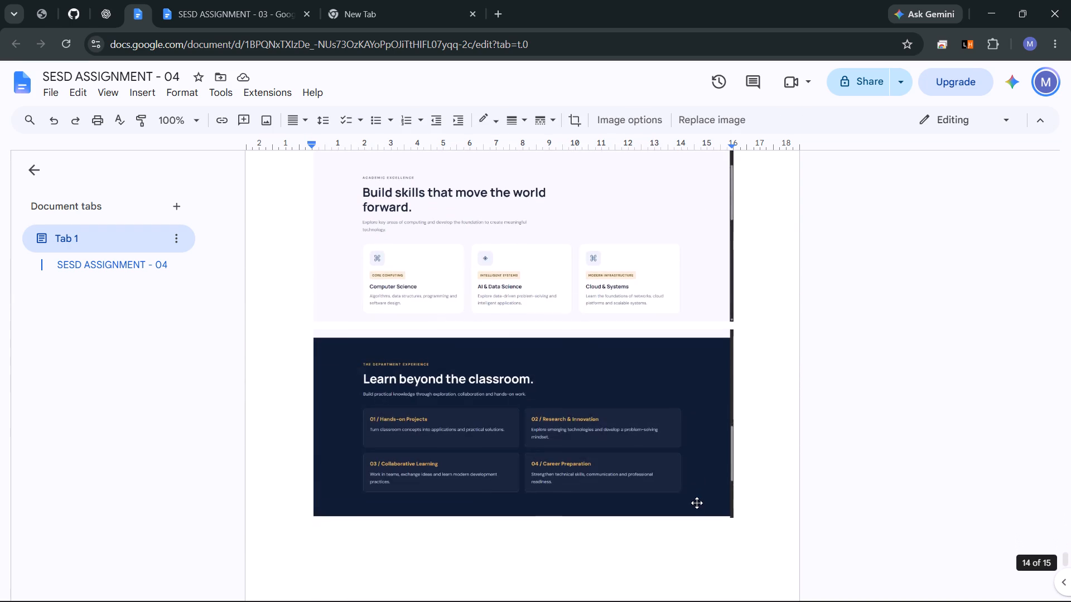
{"action": "scroll", "coordinate": [697, 503], "scroll_direction": "down", "scroll_amount": 1}
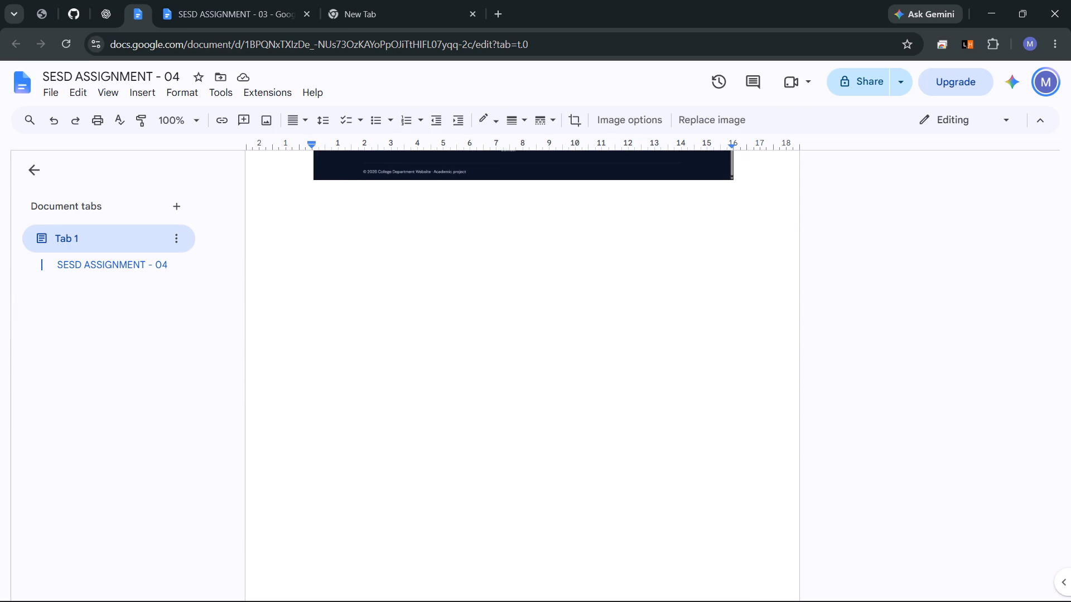
{"action": "scroll", "coordinate": [697, 503], "scroll_direction": "down", "scroll_amount": 1}
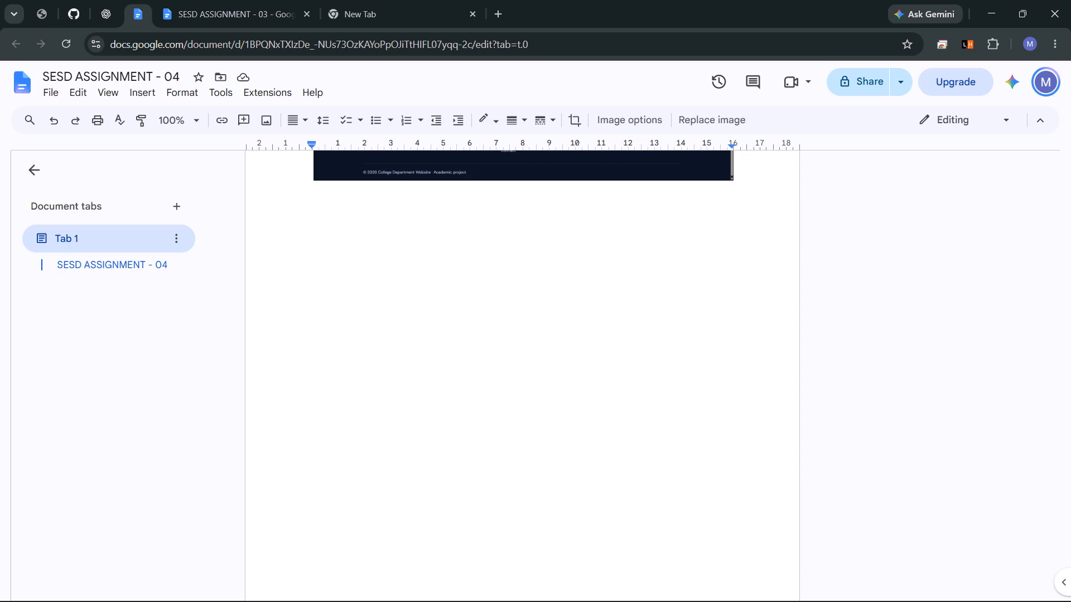
{"action": "left_click", "coordinate": [781, 202]}
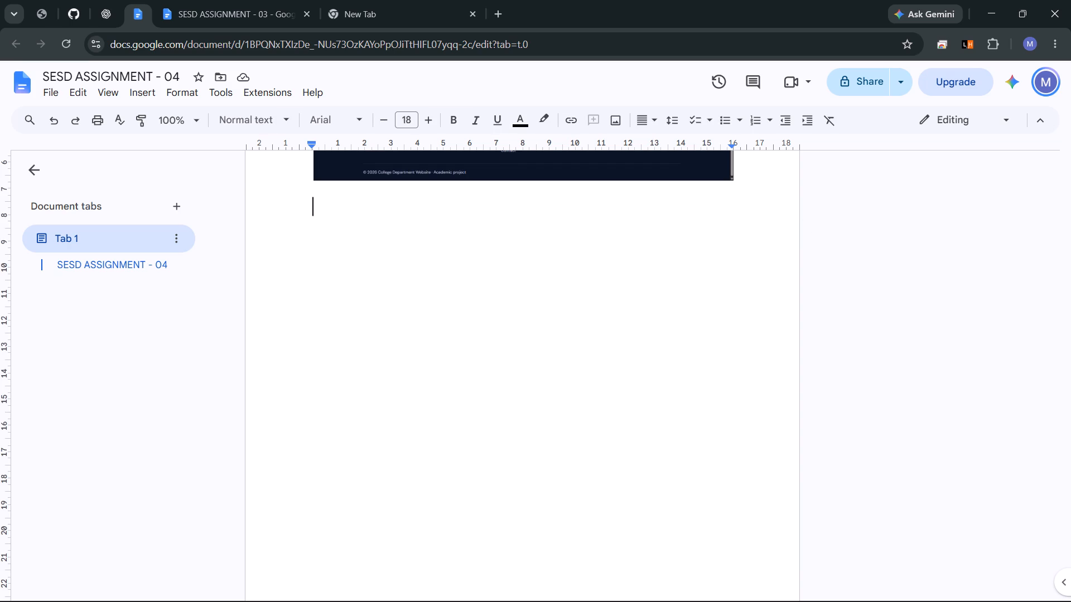
{"action": "left_click", "coordinate": [751, 168]}
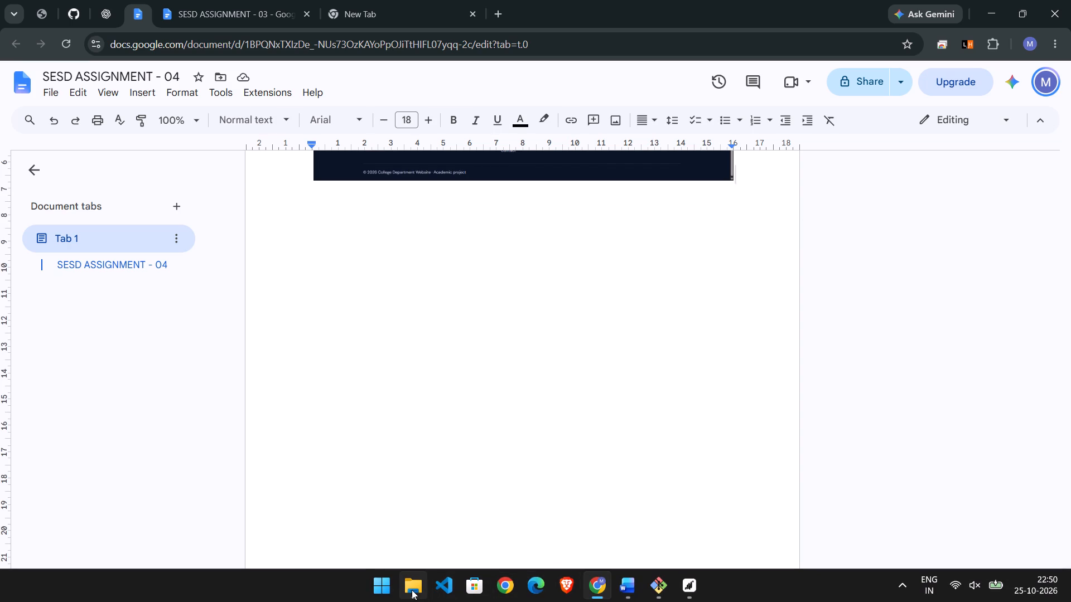
{"action": "left_click", "coordinate": [412, 590]}
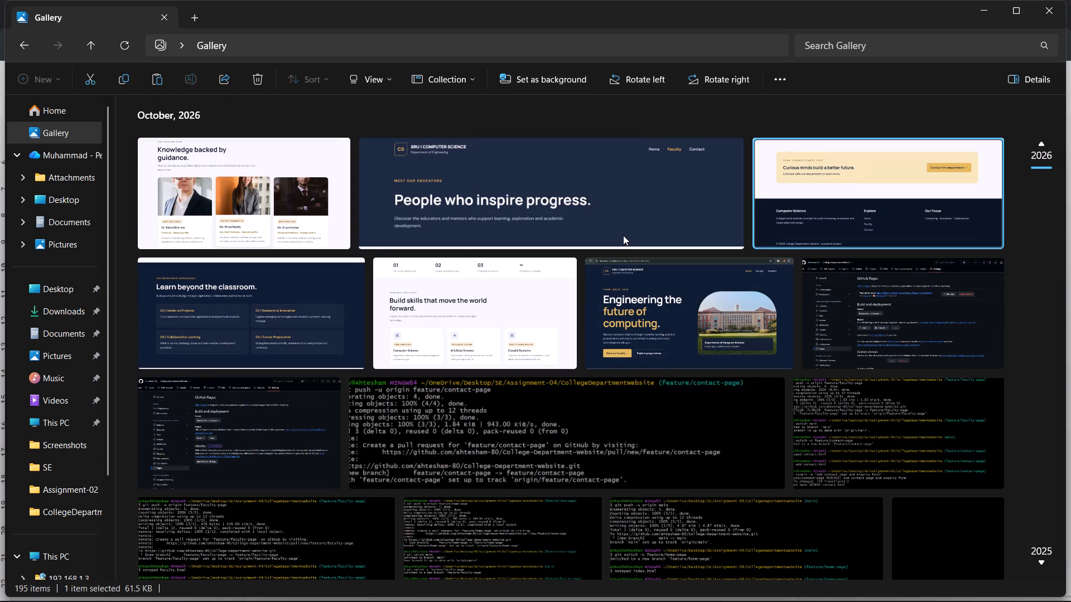
{"action": "left_click", "coordinate": [623, 235]}
{"action": "left_click", "coordinate": [130, 83]}
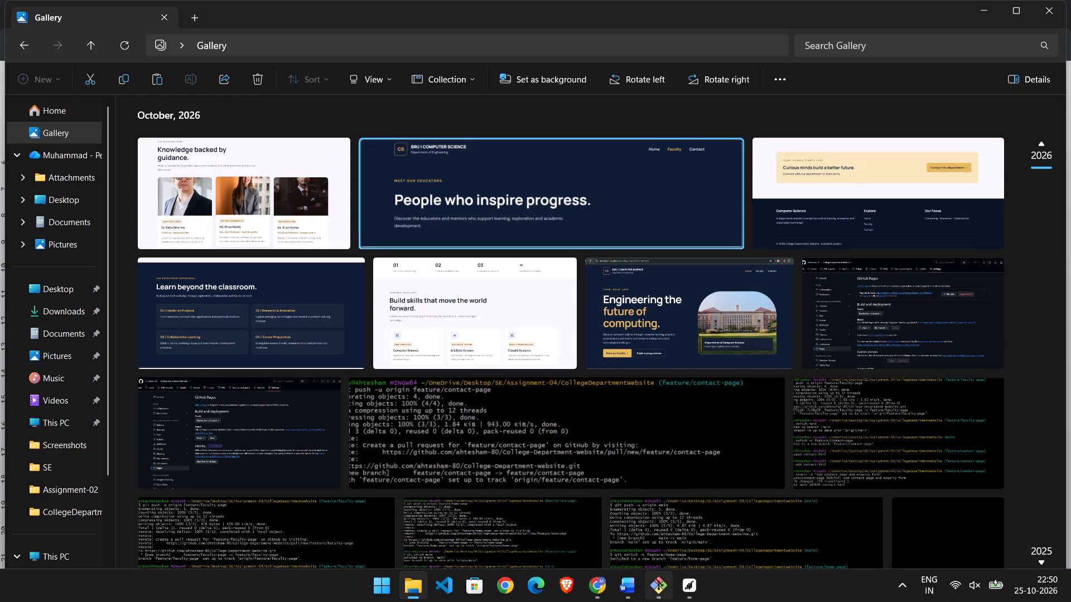
{"action": "left_click", "coordinate": [592, 588]}
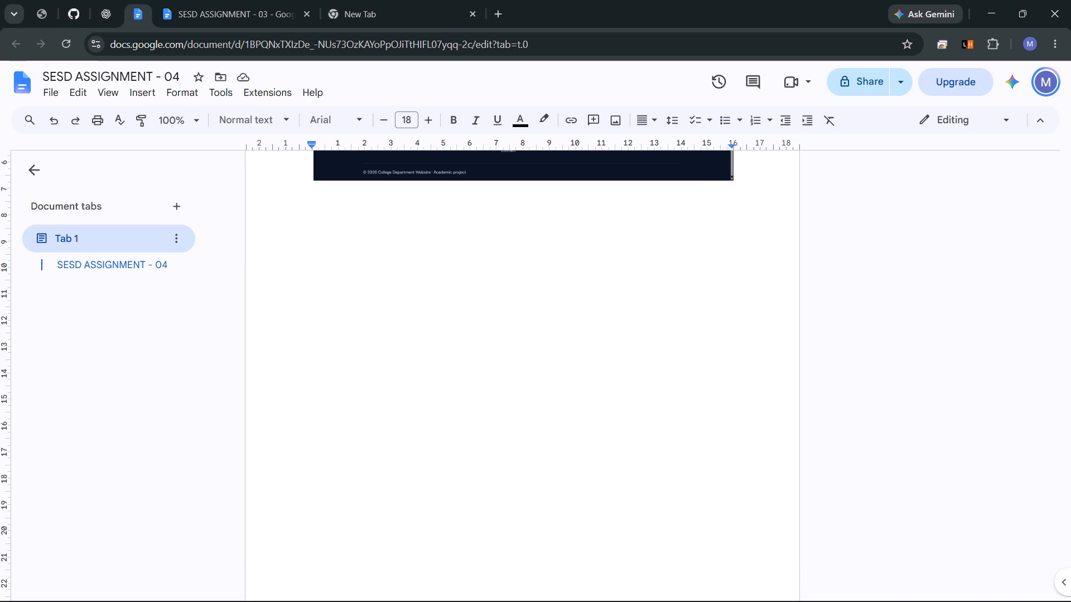
{"action": "key", "text": "ctrl+v"}
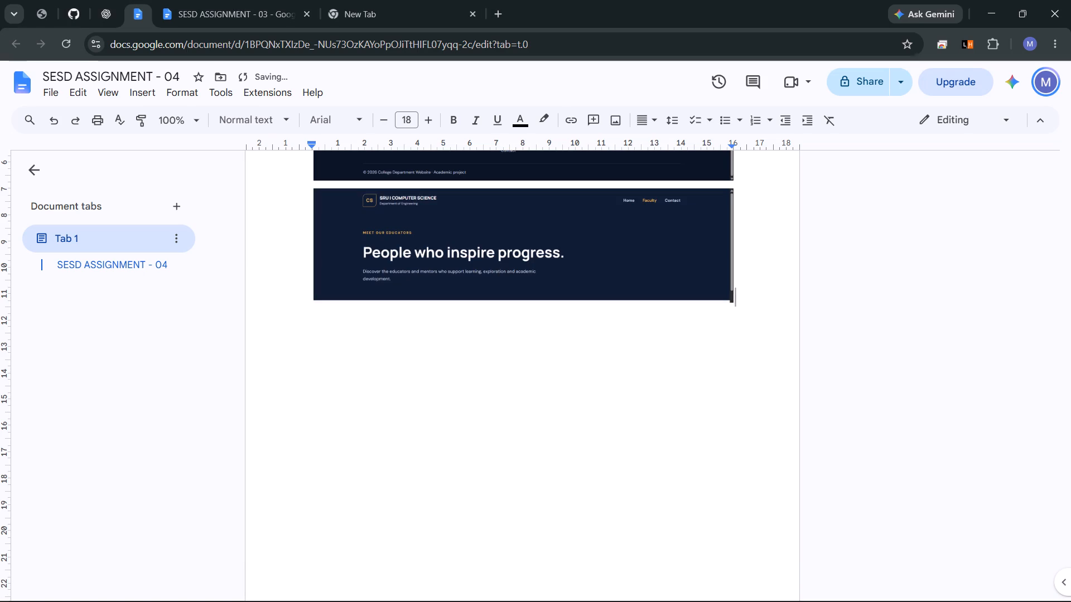
Copy the "Knowledge backed by guidance." screenshot from the gallery and paste it below the "People who inspire progress." screenshot on the last page.
{"action": "scroll", "coordinate": [576, 492], "scroll_direction": "up", "scroll_amount": 2}
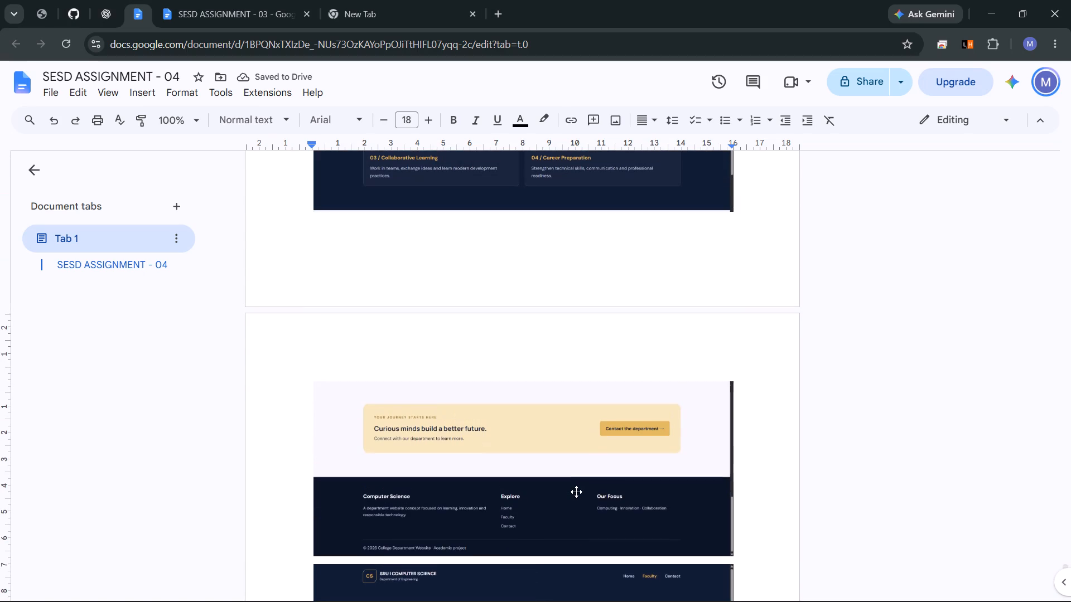
{"action": "scroll", "coordinate": [576, 492], "scroll_direction": "down", "scroll_amount": 2}
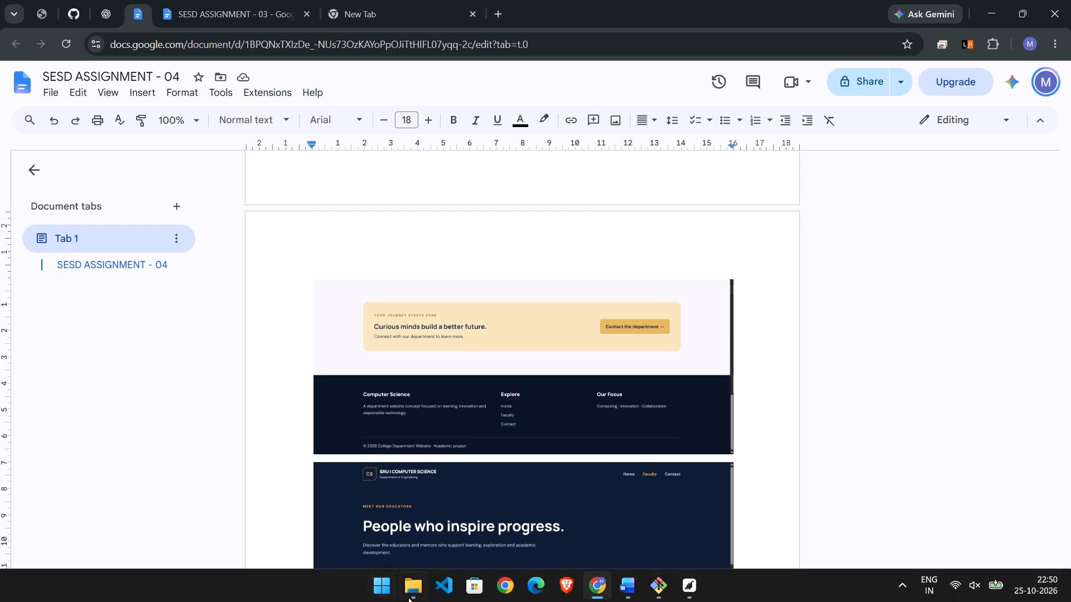
{"action": "left_click", "coordinate": [409, 597]}
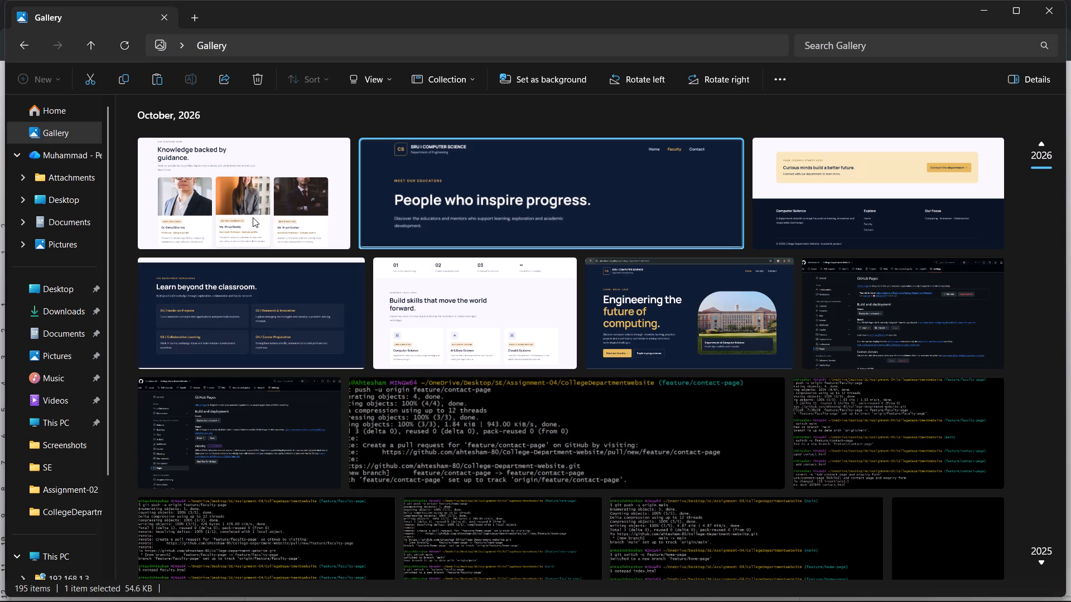
{"action": "left_click", "coordinate": [253, 217]}
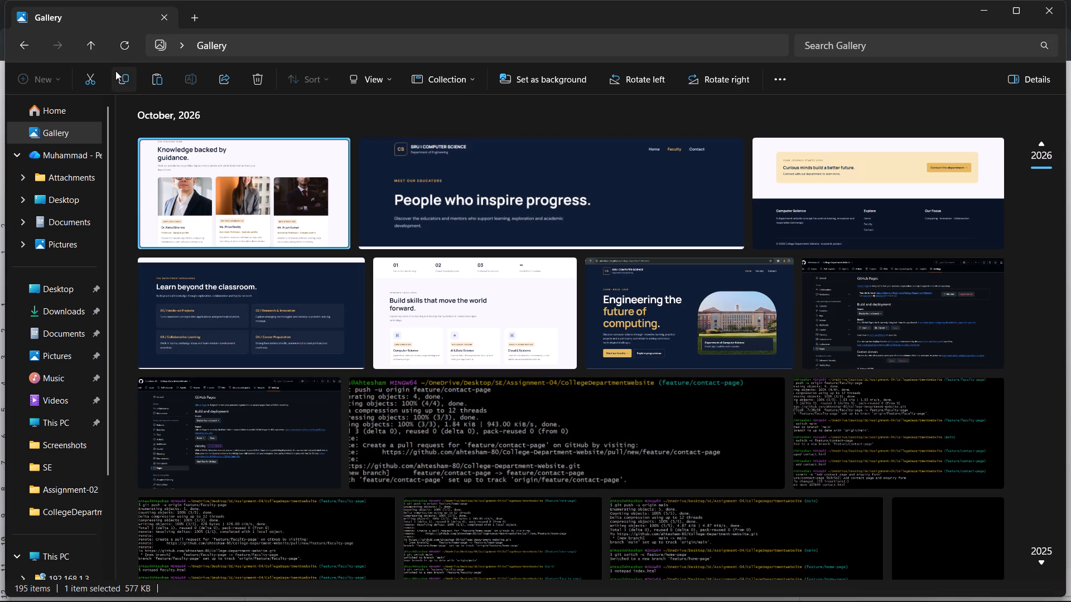
{"action": "left_click", "coordinate": [115, 71]}
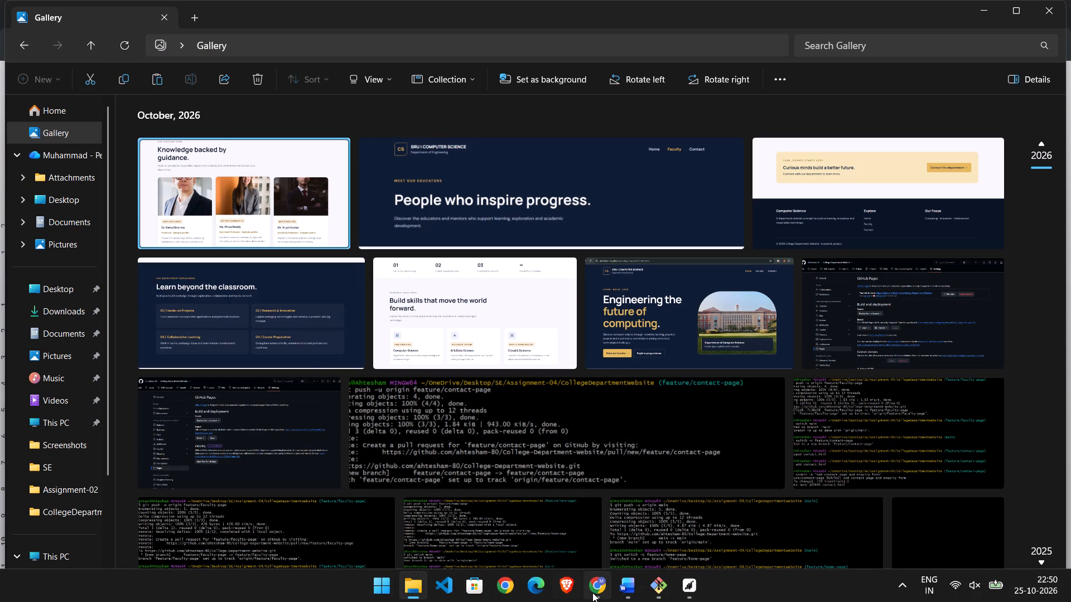
{"action": "left_click", "coordinate": [592, 593]}
{"action": "scroll", "coordinate": [547, 460], "scroll_direction": "down", "scroll_amount": 3}
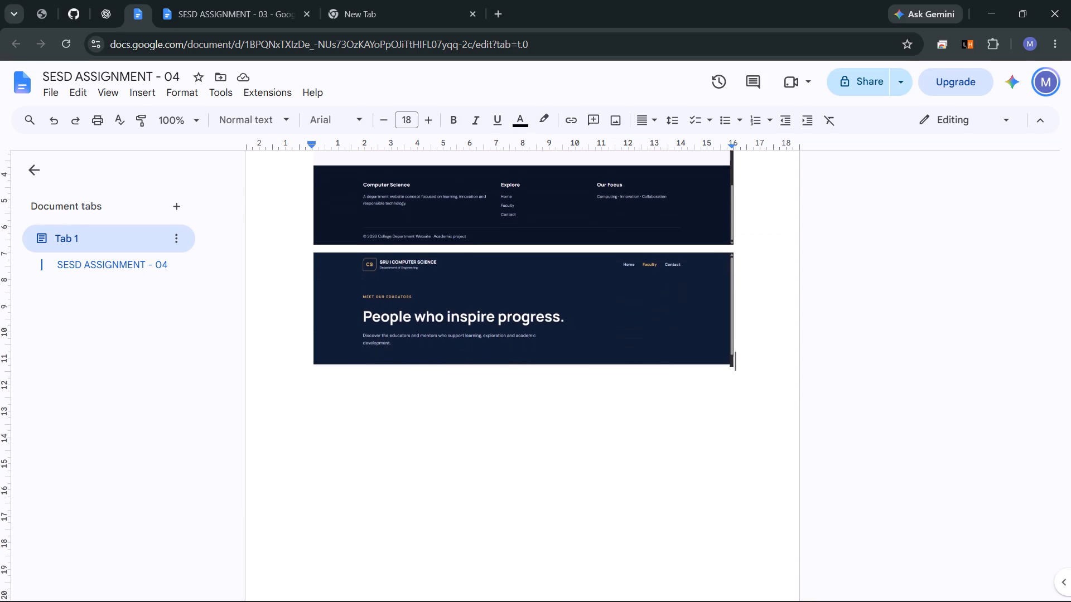
{"action": "key", "text": "ctrl+v"}
Copy the "Live site URL:" line and its link from just above the "4. Summary of Git Commands" heading.
{"action": "scroll", "coordinate": [547, 460], "scroll_direction": "up", "scroll_amount": 5}
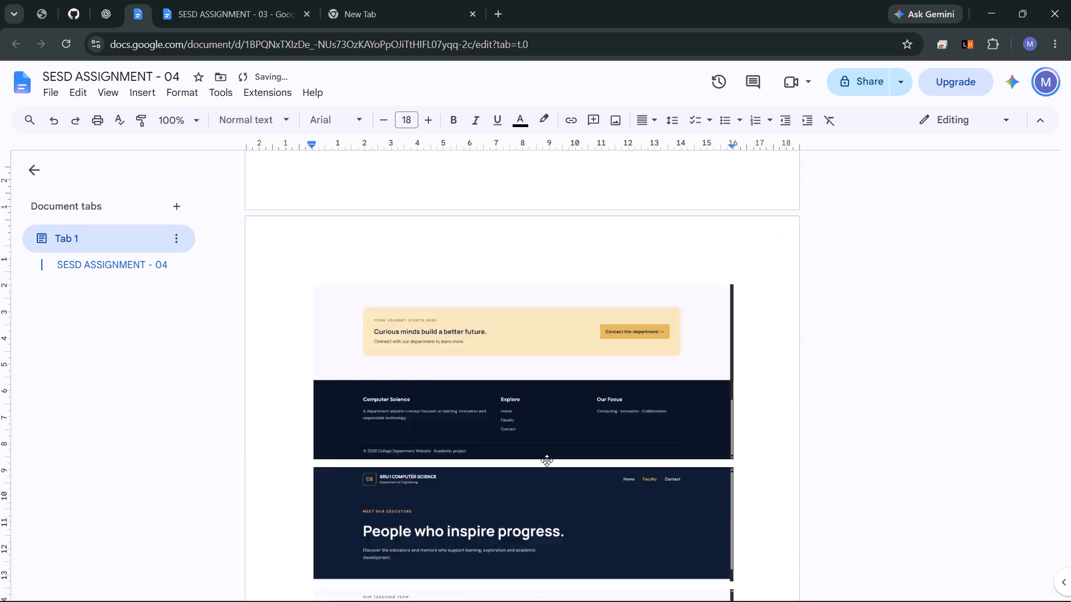
{"action": "scroll", "coordinate": [547, 460], "scroll_direction": "up", "scroll_amount": 5}
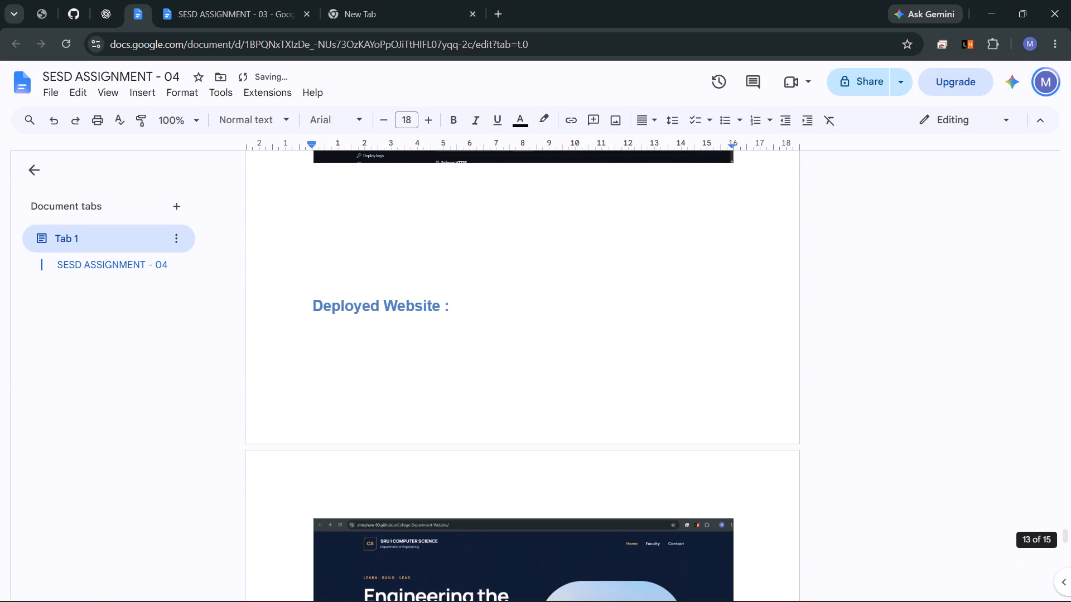
{"action": "left_click", "coordinate": [360, 353]}
{"action": "scroll", "coordinate": [360, 353], "scroll_direction": "up", "scroll_amount": 2}
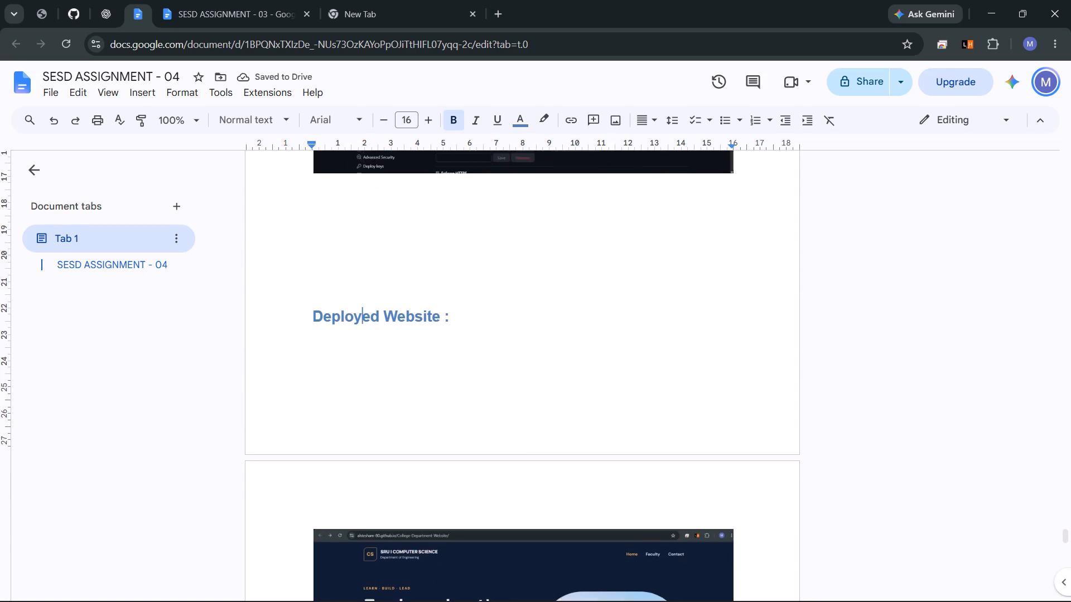
{"action": "scroll", "coordinate": [360, 353], "scroll_direction": "up", "scroll_amount": 9}
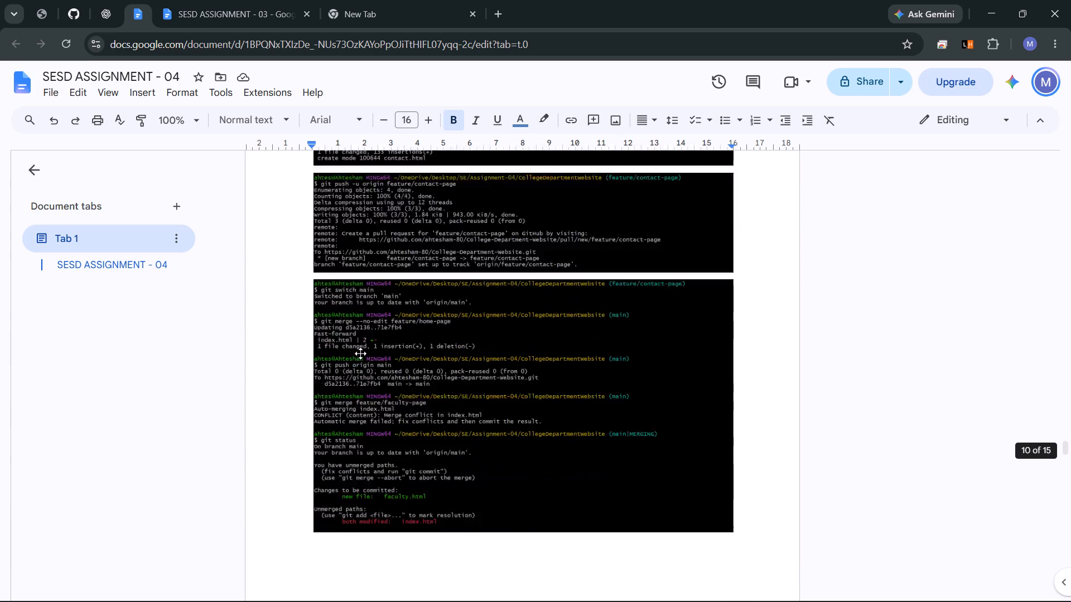
{"action": "scroll", "coordinate": [360, 353], "scroll_direction": "up", "scroll_amount": 6}
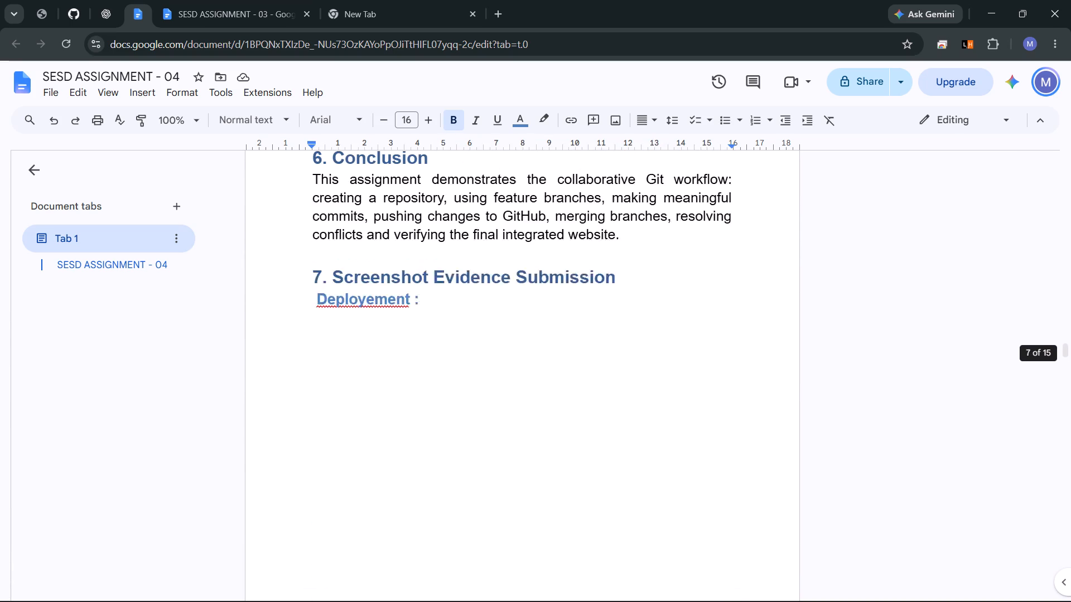
{"action": "scroll", "coordinate": [360, 353], "scroll_direction": "up", "scroll_amount": 2}
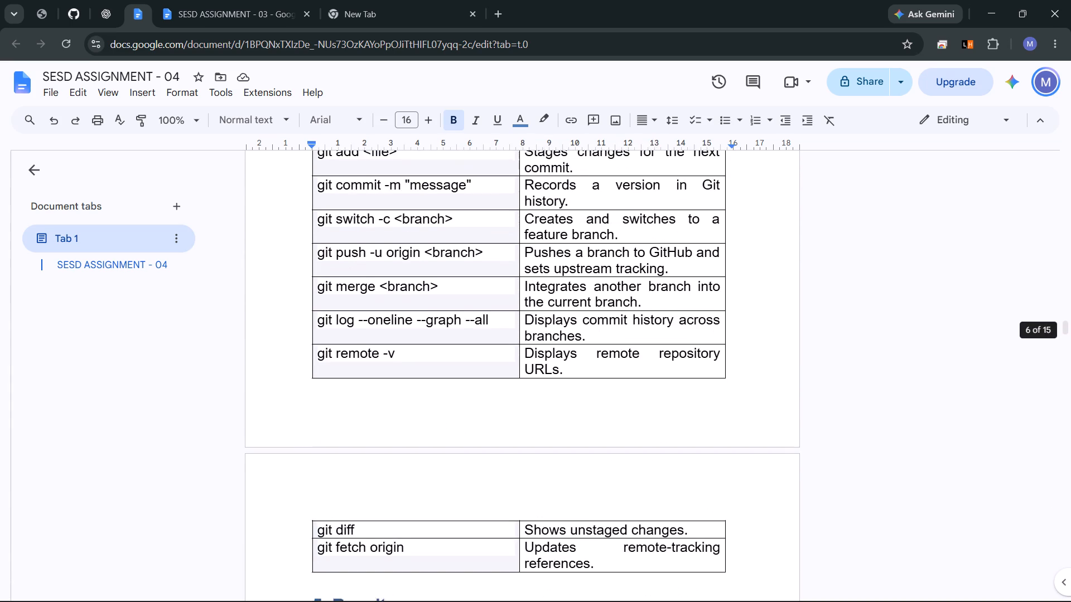
{"action": "scroll", "coordinate": [360, 353], "scroll_direction": "up", "scroll_amount": 2}
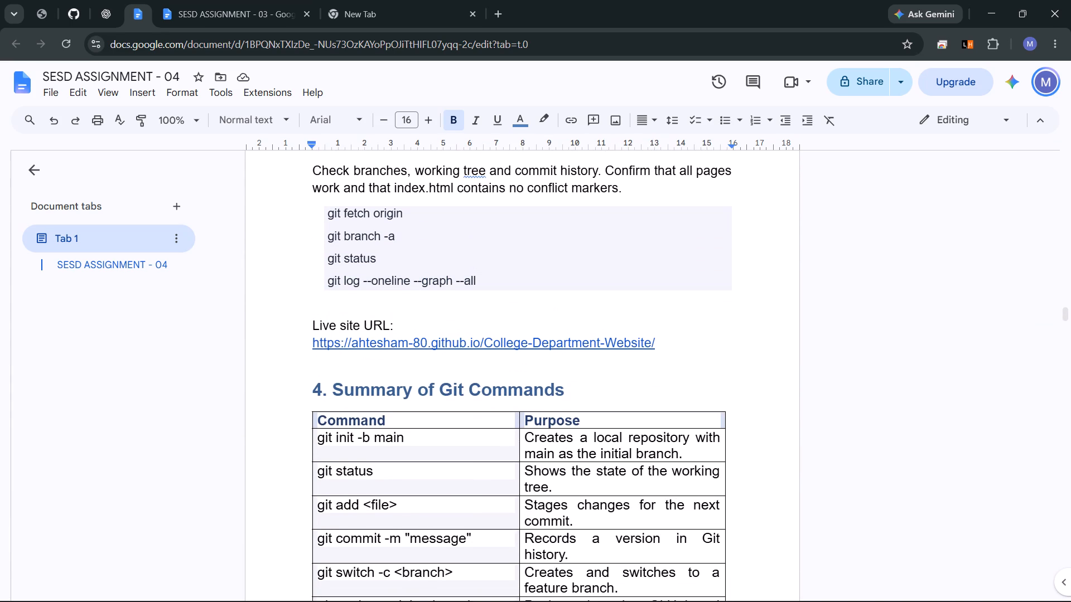
{"action": "left_click", "coordinate": [311, 333]}
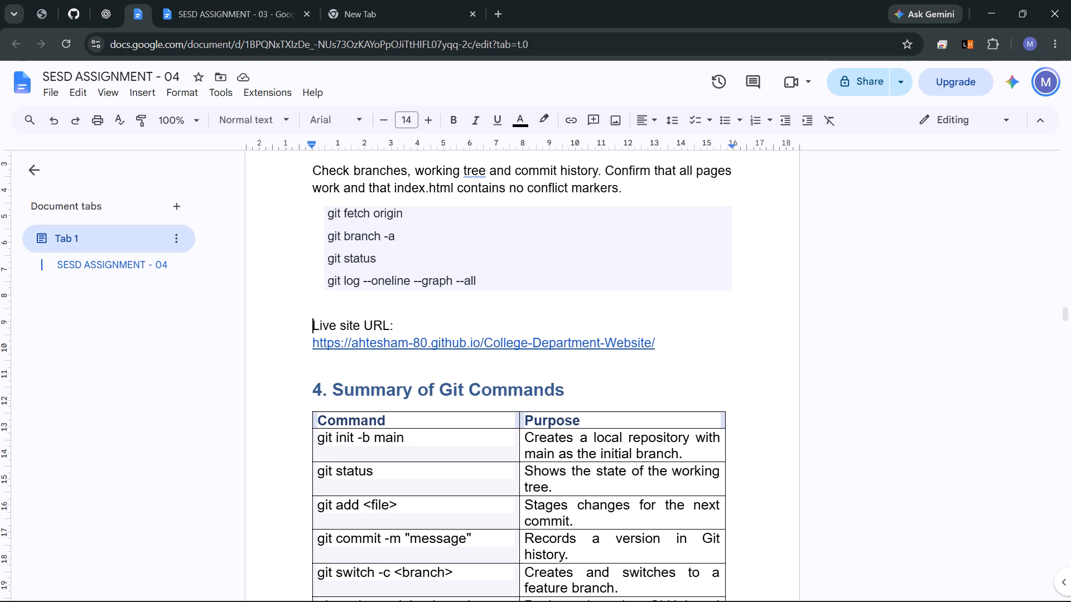
{"action": "key", "text": "shift+Down"}
{"action": "key", "text": "shift+Down"}
{"action": "key", "text": "shift+Down"}
{"action": "key", "text": "shift+Left"}
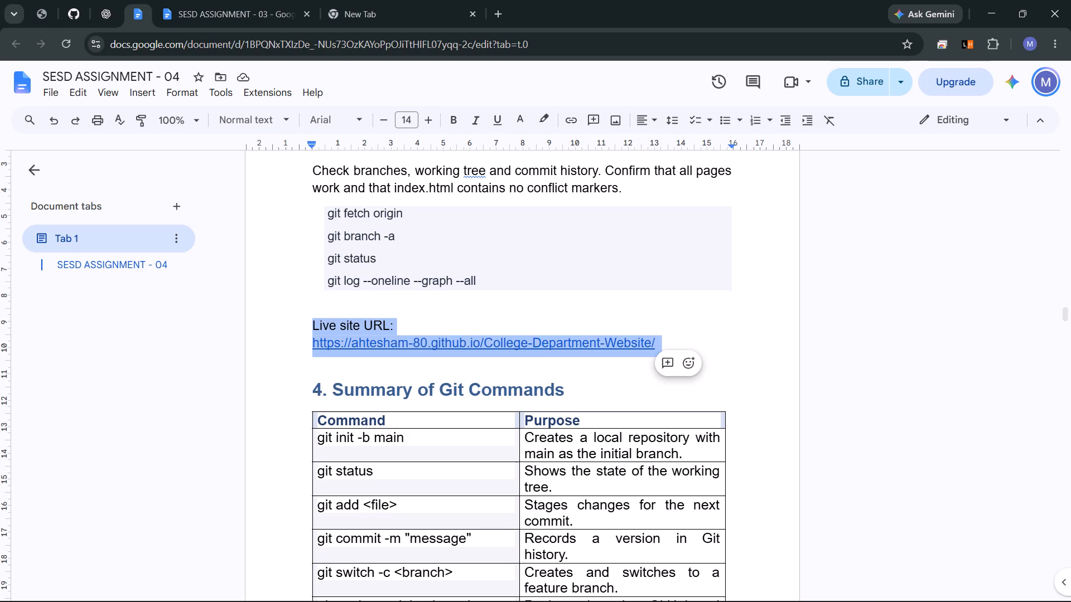
{"action": "key", "text": "ctrl+c"}
Delete two blank lines above the "Deployed Website :" heading.
{"action": "scroll", "coordinate": [311, 333], "scroll_direction": "down", "scroll_amount": 15}
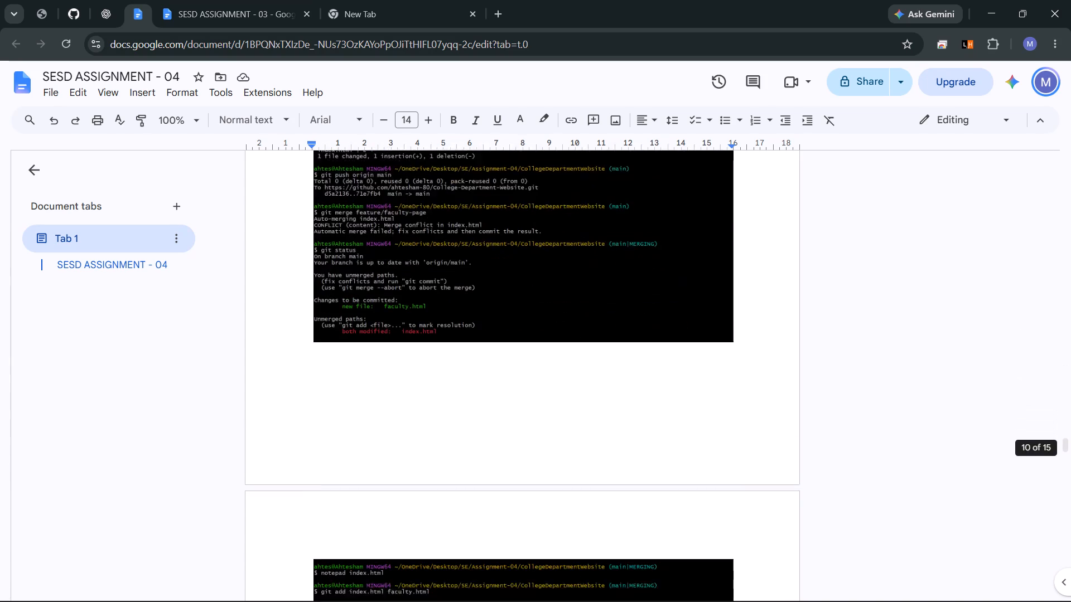
{"action": "scroll", "coordinate": [311, 333], "scroll_direction": "down", "scroll_amount": 6}
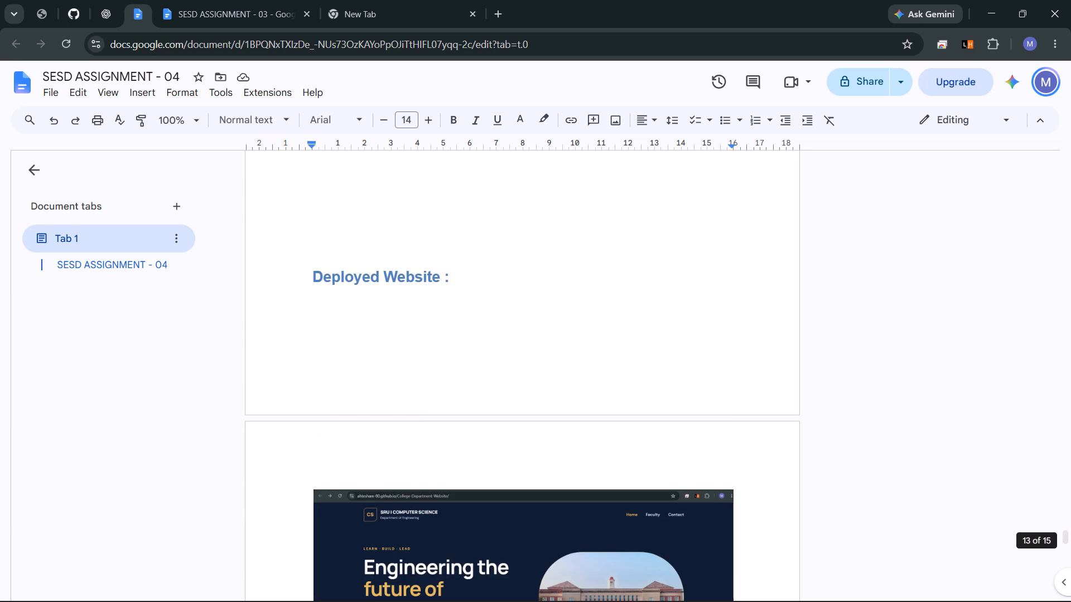
{"action": "left_click", "coordinate": [308, 286]}
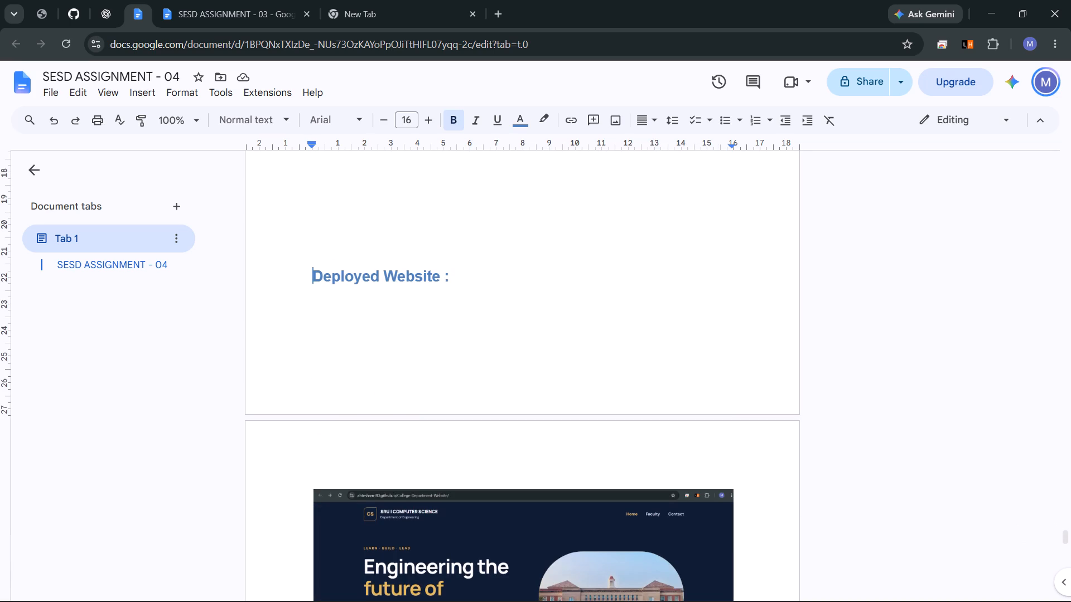
{"action": "key", "text": "BackSpace"}
{"action": "key", "text": "BackSpace"}
Paste the copied "Live site URL:" text and link on a new line below the "Deployed Website :" heading.
{"action": "key", "text": "Down"}
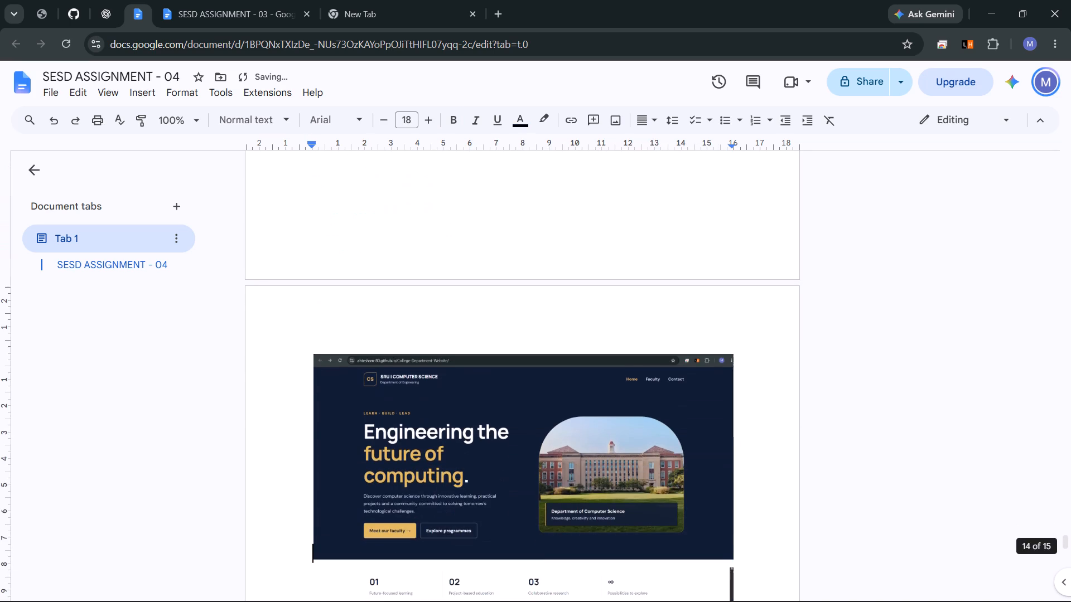
{"action": "key", "text": "Up"}
{"action": "key", "text": "Right"}
{"action": "key", "text": "Right"}
{"action": "key", "text": "Right"}
{"action": "key", "text": "Right"}
{"action": "key", "text": "Right"}
{"action": "key", "text": "Right"}
{"action": "key", "text": "Right"}
{"action": "key", "text": "Right"}
{"action": "key", "text": "Right"}
{"action": "key", "text": "Right"}
{"action": "key", "text": "Right"}
{"action": "key", "text": "Right"}
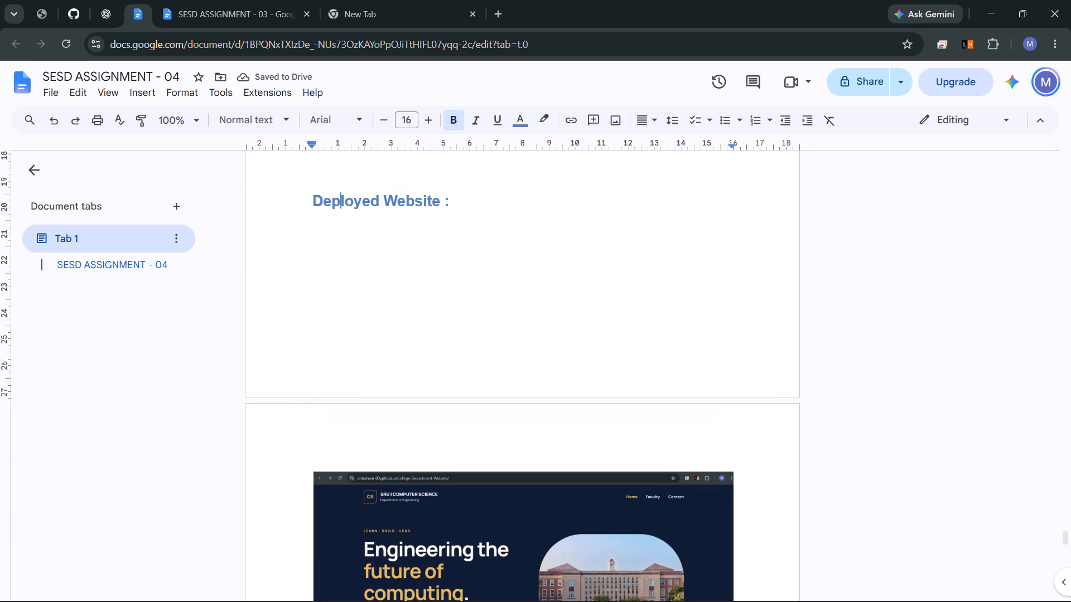
{"action": "key", "text": "Right"}
{"action": "key", "text": "Right"}
{"action": "key", "text": "Right"}
{"action": "key", "text": "Right"}
{"action": "key", "text": "Right"}
{"action": "key", "text": "Right"}
{"action": "key", "text": "Return"}
{"action": "key", "text": "ctrl+v"}
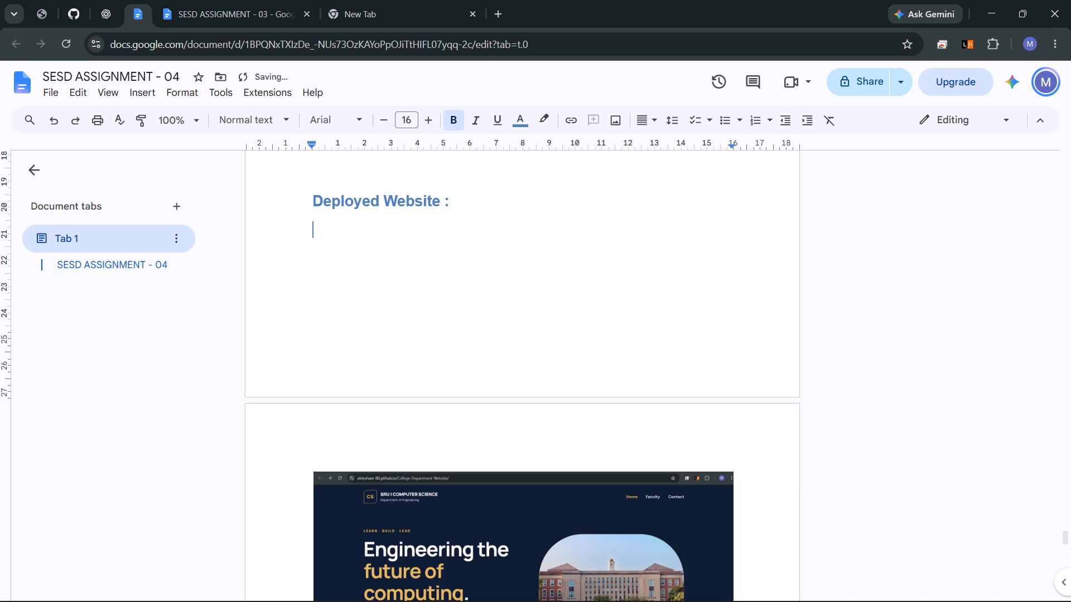
{"action": "left_click", "coordinate": [377, 199]}
{"action": "left_click", "coordinate": [347, 229]}
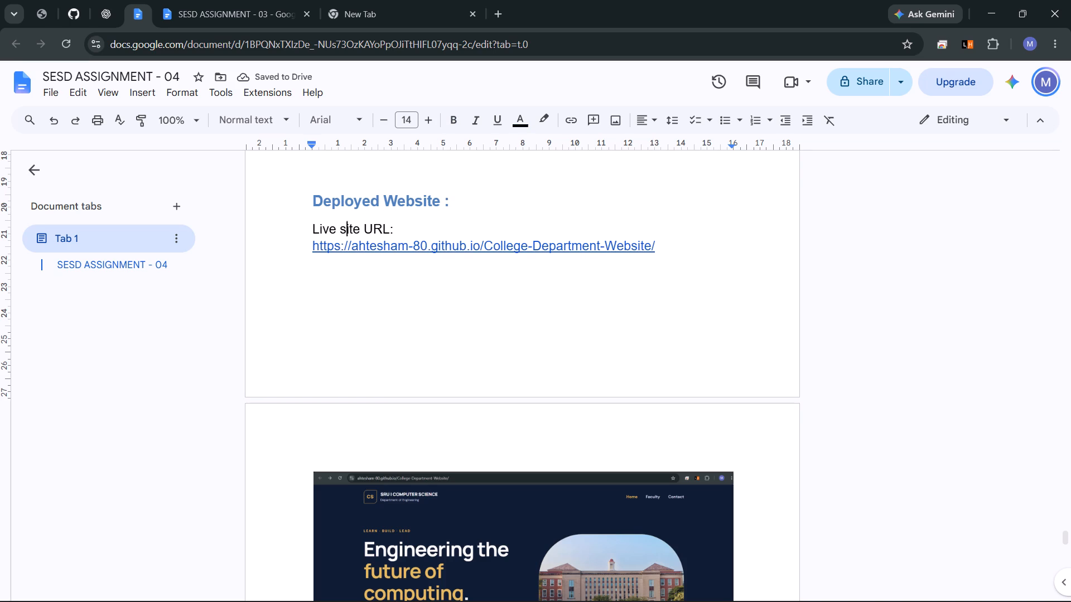
Review the website screenshots on the last pages for their order and layout, back up to the "Deployed Website :" section.
{"action": "scroll", "coordinate": [354, 321], "scroll_direction": "down", "scroll_amount": 6}
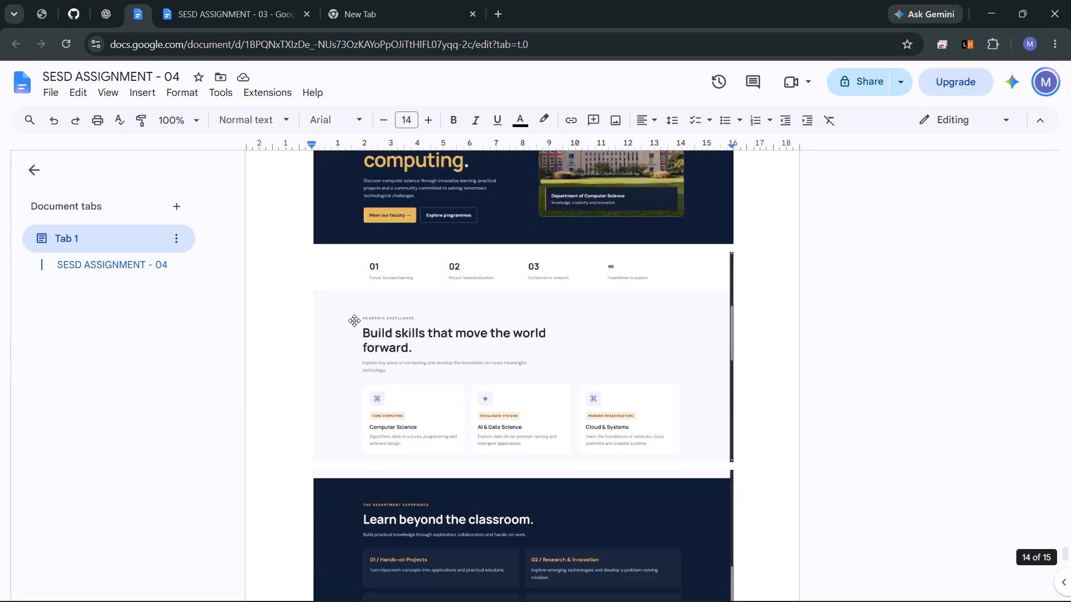
{"action": "scroll", "coordinate": [354, 321], "scroll_direction": "down", "scroll_amount": 7}
{"action": "left_click", "coordinate": [629, 380]}
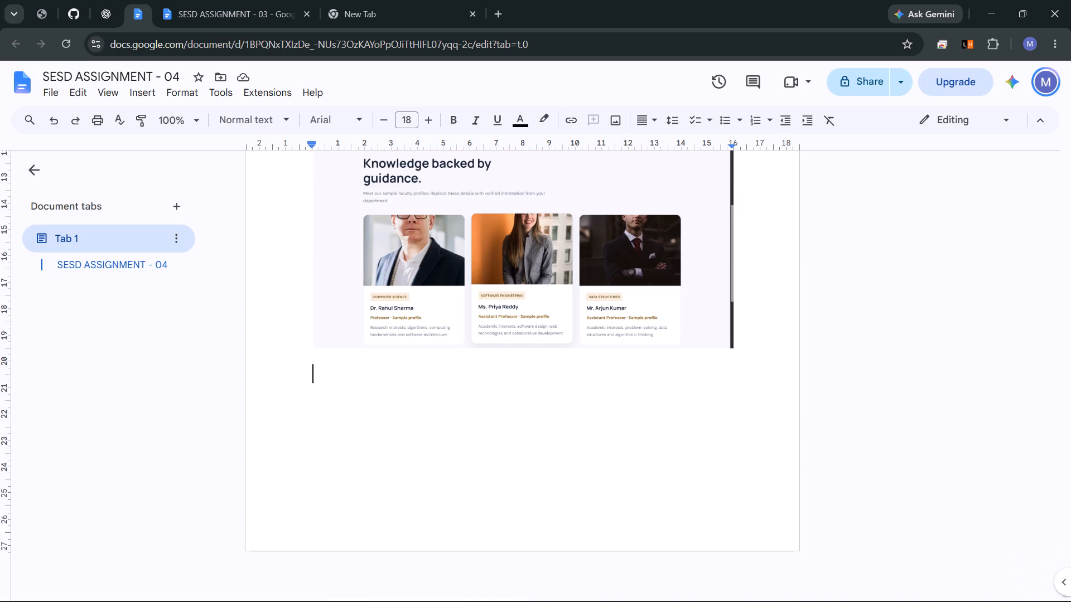
{"action": "scroll", "coordinate": [629, 380], "scroll_direction": "up", "scroll_amount": 8}
{"action": "scroll", "coordinate": [629, 380], "scroll_direction": "down", "scroll_amount": 2}
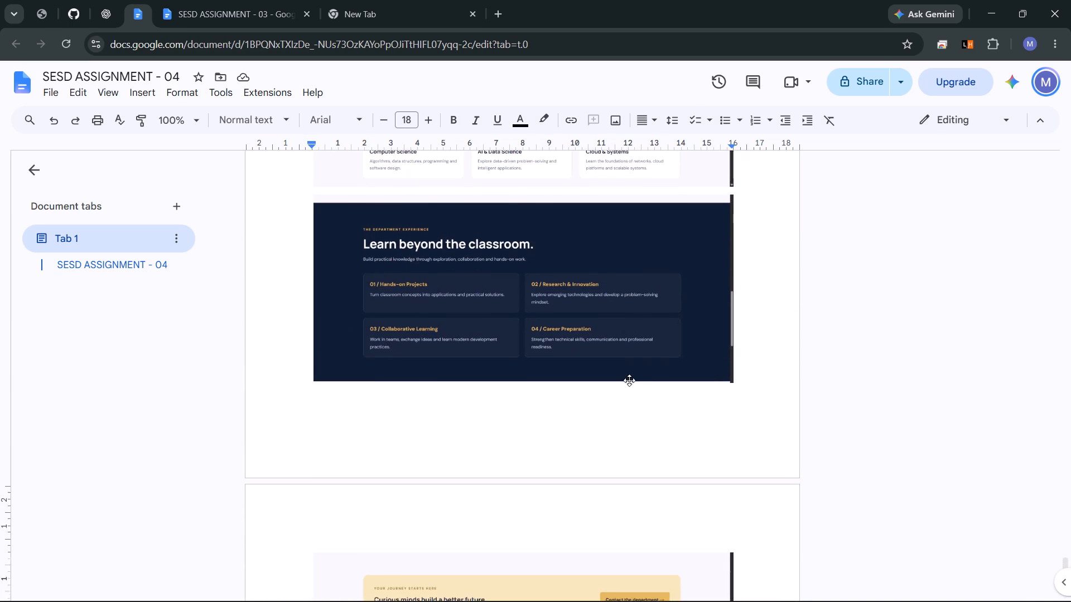
{"action": "scroll", "coordinate": [629, 380], "scroll_direction": "down", "scroll_amount": 1}
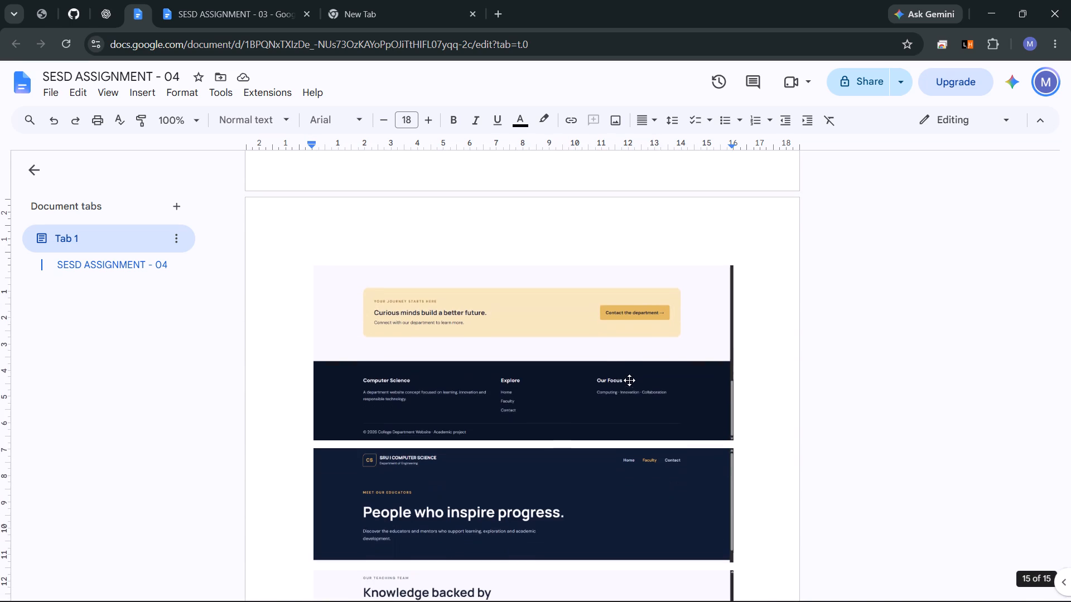
{"action": "scroll", "coordinate": [629, 380], "scroll_direction": "down", "scroll_amount": 4}
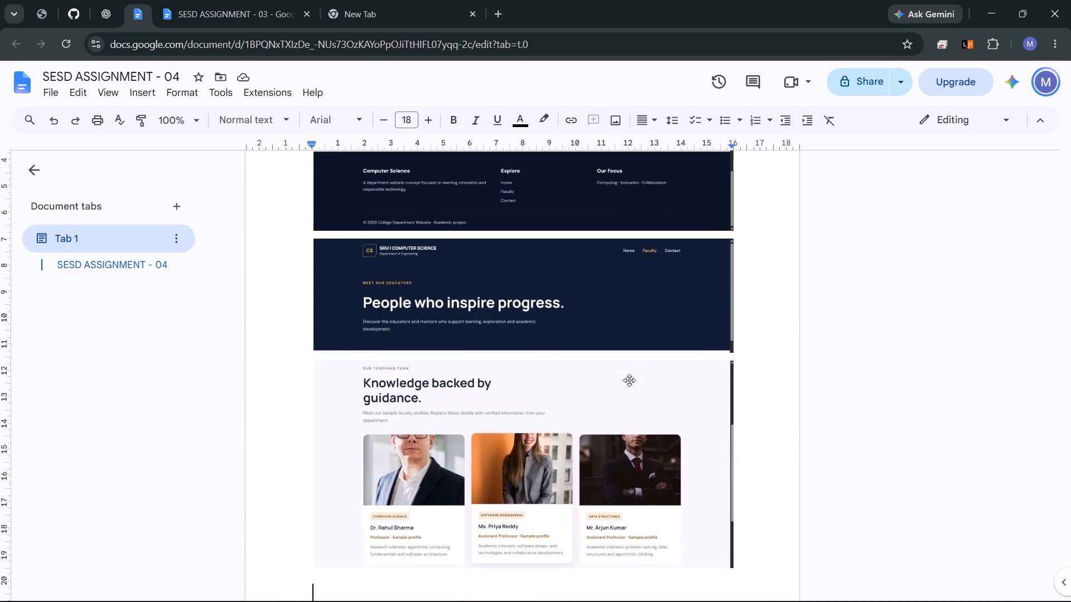
{"action": "scroll", "coordinate": [629, 380], "scroll_direction": "down", "scroll_amount": 3}
{"action": "scroll", "coordinate": [629, 380], "scroll_direction": "up", "scroll_amount": 6}
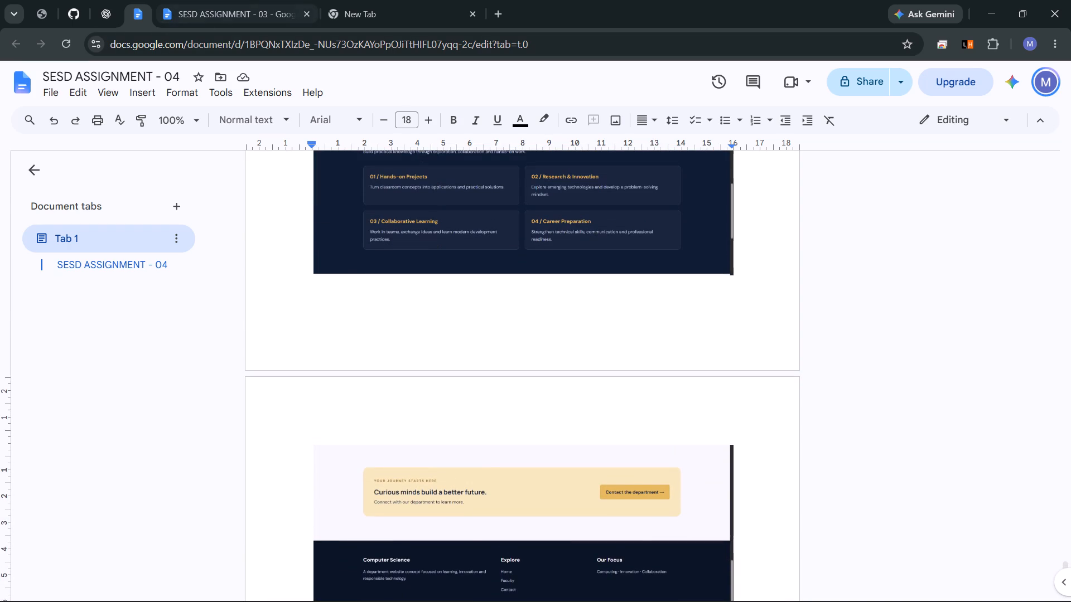
{"action": "scroll", "coordinate": [394, 427], "scroll_direction": "up", "scroll_amount": 7}
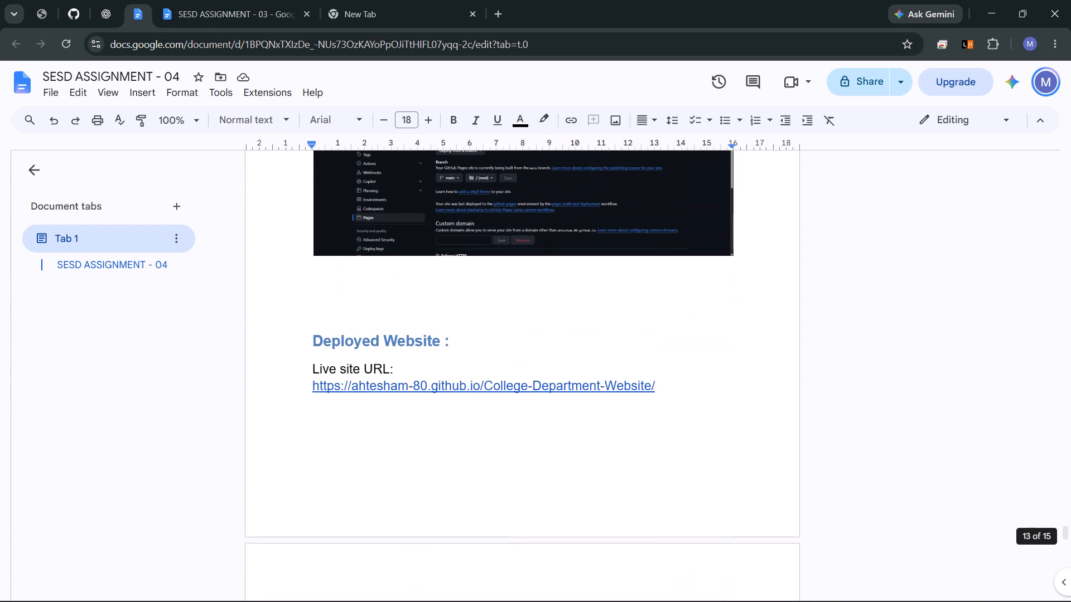
Open the live site link under "Deployed Website :" and check the home page, going to its programmes section.
{"action": "scroll", "coordinate": [394, 427], "scroll_direction": "up", "scroll_amount": 1}
{"action": "left_click", "coordinate": [406, 387]}
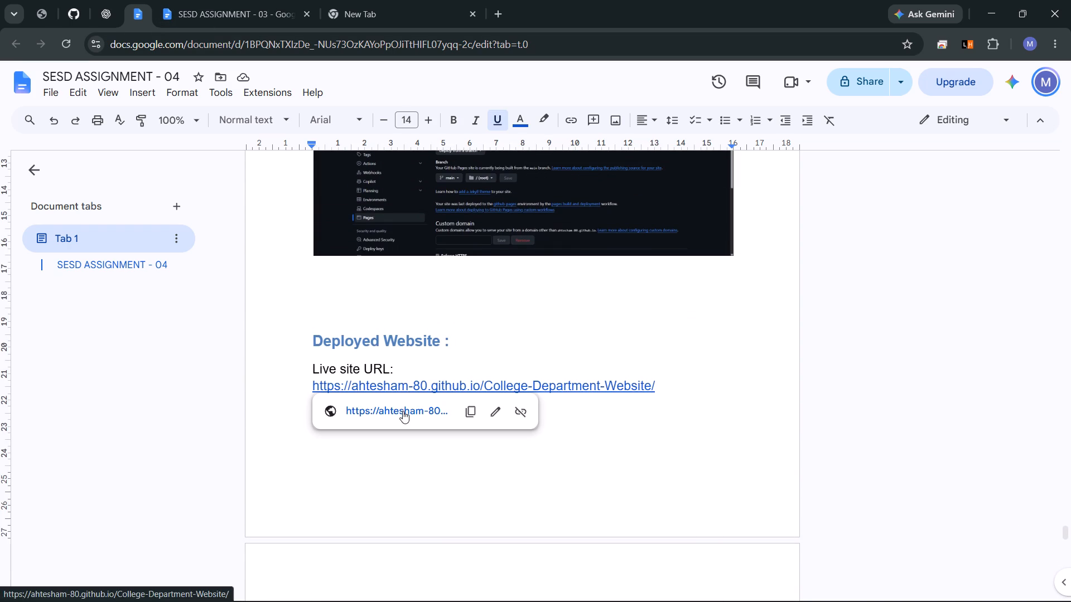
{"action": "left_click", "coordinate": [403, 411]}
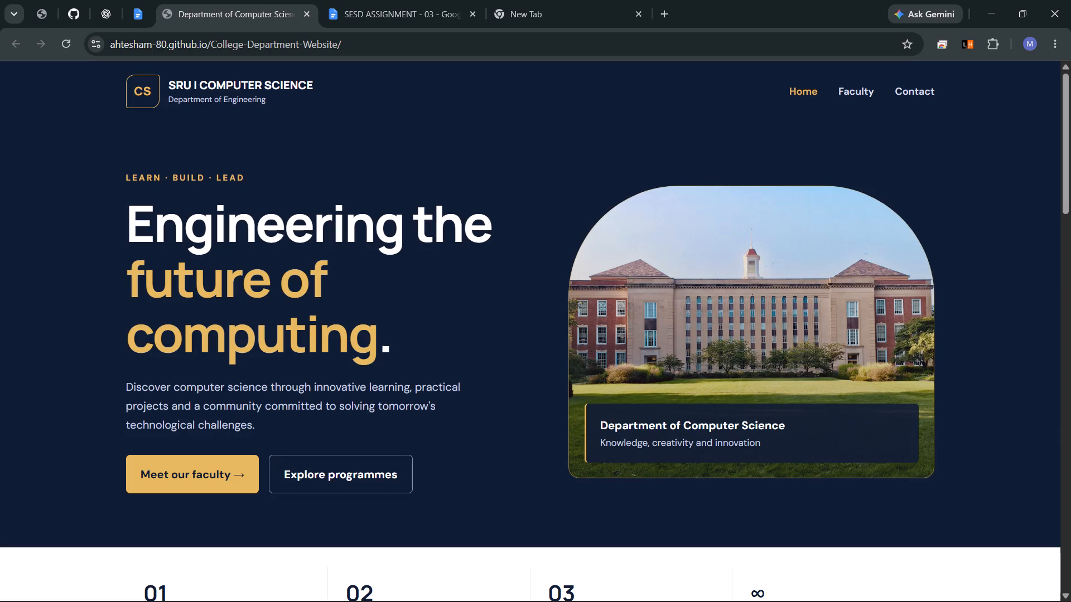
{"action": "scroll", "coordinate": [404, 243], "scroll_direction": "down", "scroll_amount": 3}
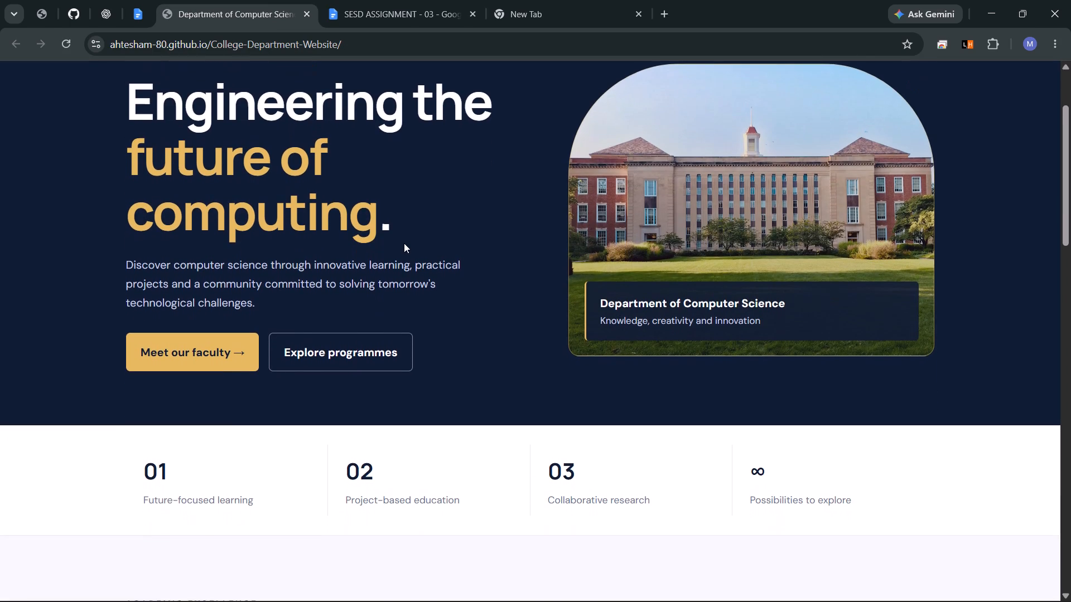
{"action": "scroll", "coordinate": [404, 243], "scroll_direction": "down", "scroll_amount": 2}
{"action": "left_click", "coordinate": [404, 243]}
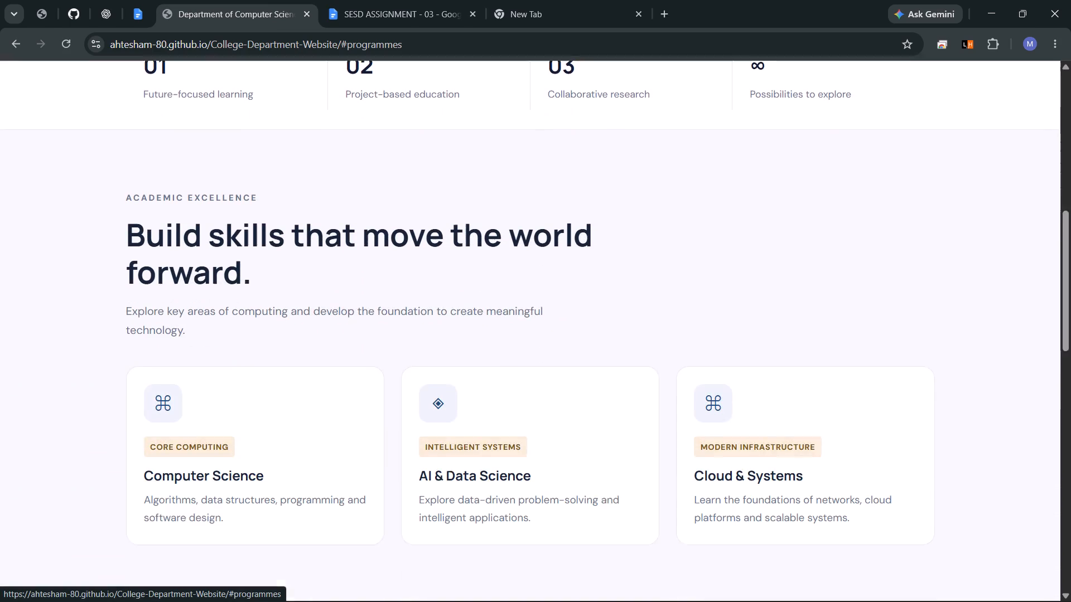
Check the rest of the live site's page from the programme cards through the department experience section to the footer.
{"action": "scroll", "coordinate": [404, 243], "scroll_direction": "down", "scroll_amount": 2}
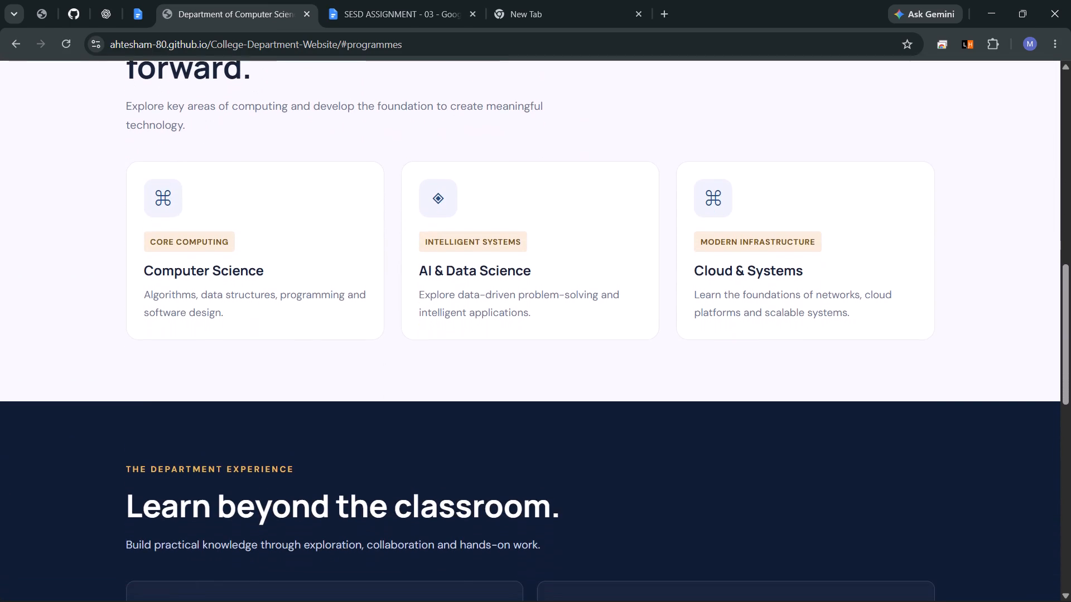
{"action": "scroll", "coordinate": [404, 243], "scroll_direction": "down", "scroll_amount": 3}
{"action": "left_click", "coordinate": [394, 231]}
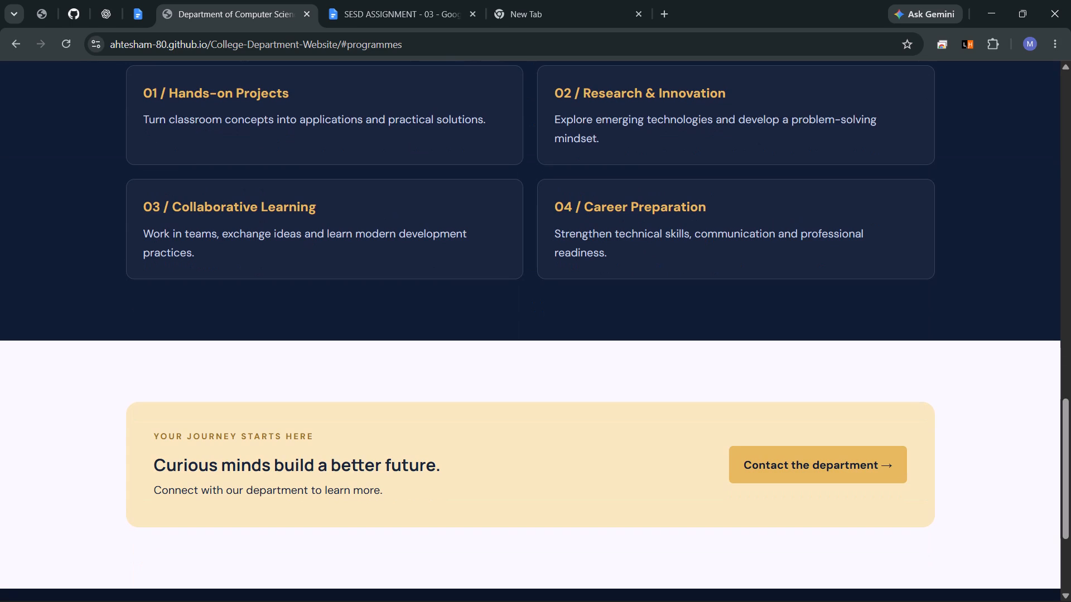
{"action": "left_click", "coordinate": [394, 261]}
{"action": "scroll", "coordinate": [394, 261], "scroll_direction": "down", "scroll_amount": 3}
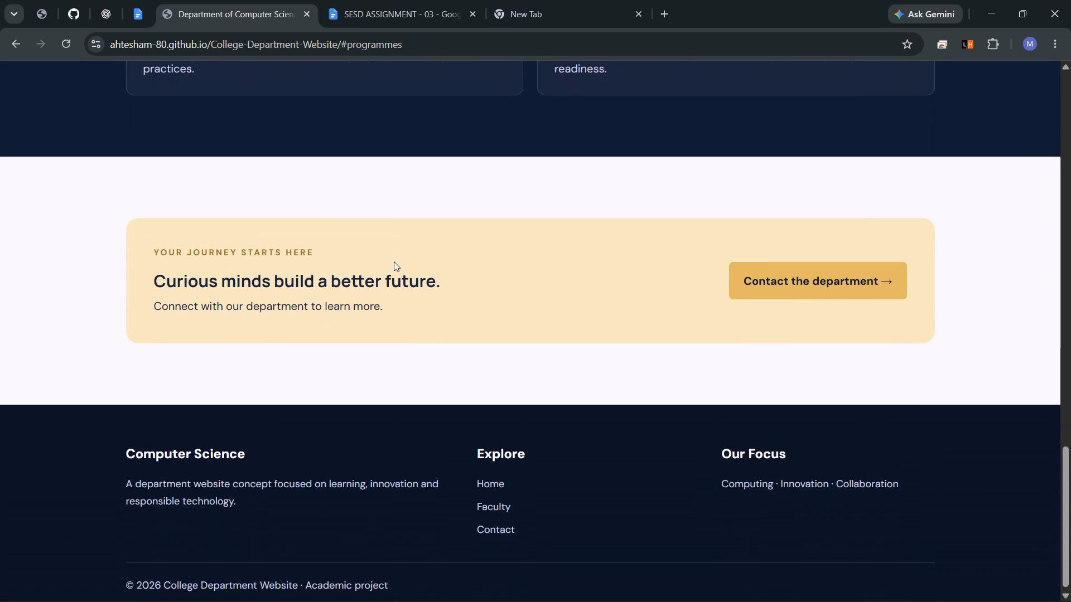
{"action": "scroll", "coordinate": [394, 261], "scroll_direction": "down", "scroll_amount": 2}
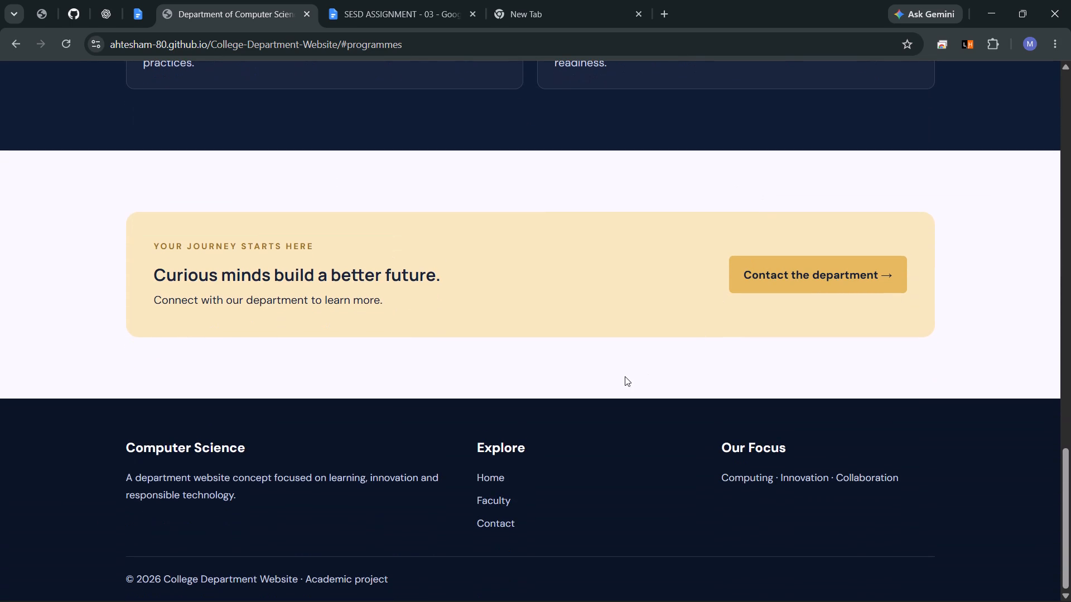
{"action": "scroll", "coordinate": [625, 376], "scroll_direction": "up", "scroll_amount": 11}
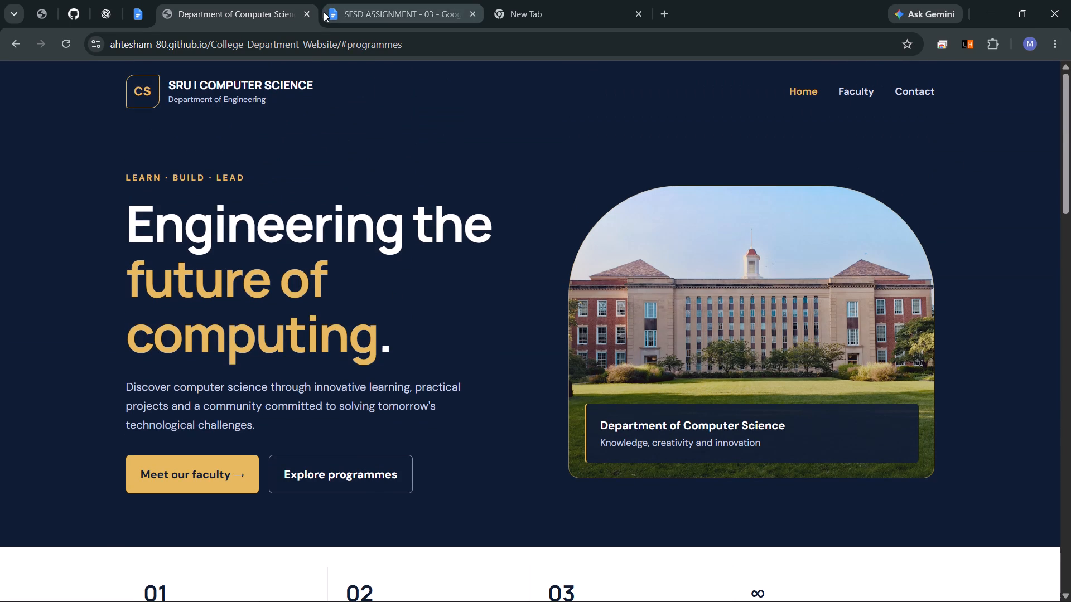
Close the live site and review the SESD ASSIGNMENT - 04 document from its last pages back to the "4. Summary of Git Commands" table.
{"action": "left_click", "coordinate": [310, 15]}
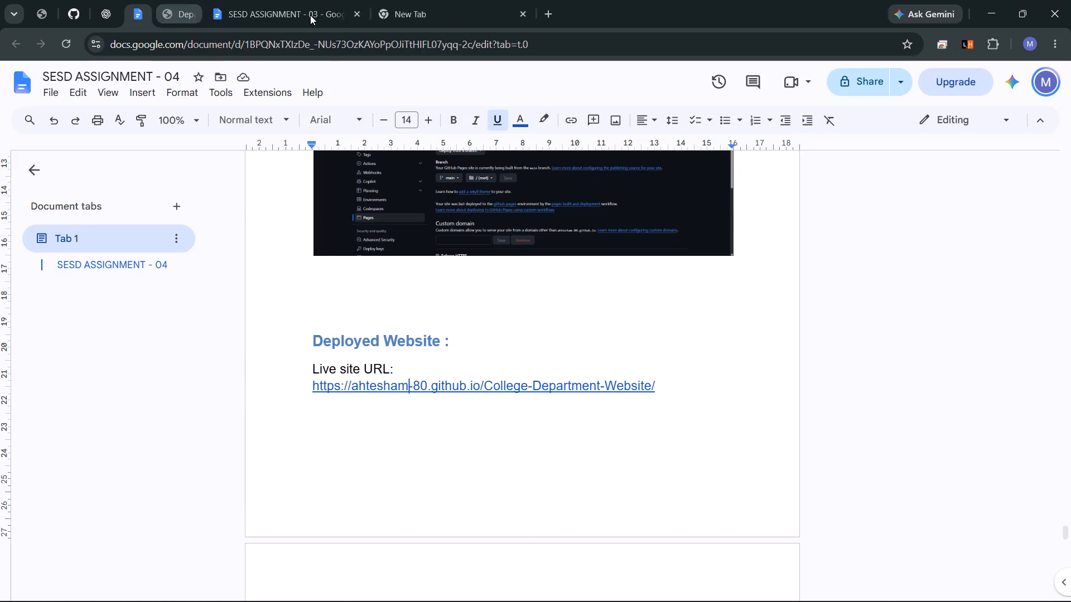
{"action": "scroll", "coordinate": [417, 365], "scroll_direction": "down", "scroll_amount": 11}
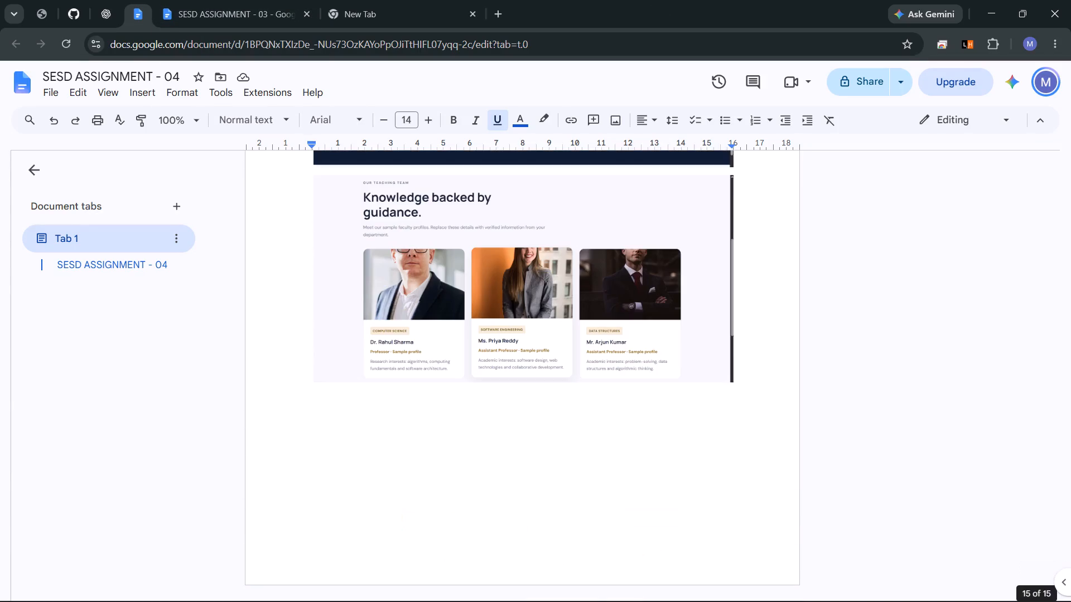
{"action": "scroll", "coordinate": [417, 365], "scroll_direction": "down", "scroll_amount": 3}
{"action": "scroll", "coordinate": [417, 365], "scroll_direction": "up", "scroll_amount": 20}
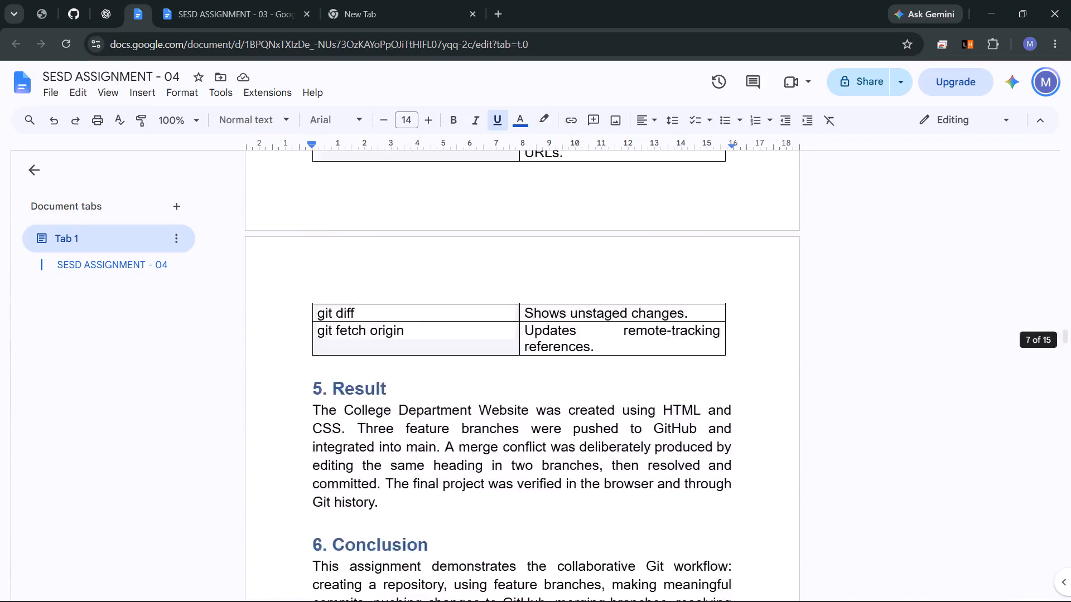
{"action": "scroll", "coordinate": [417, 365], "scroll_direction": "up", "scroll_amount": 5}
{"action": "scroll", "coordinate": [417, 365], "scroll_direction": "down", "scroll_amount": 8}
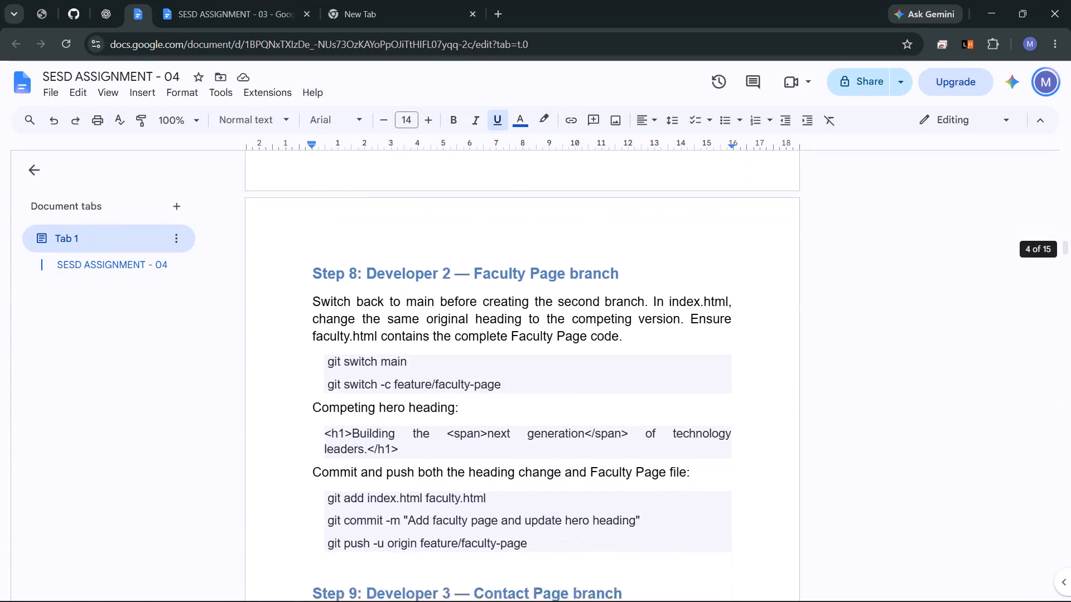
{"action": "scroll", "coordinate": [417, 365], "scroll_direction": "down", "scroll_amount": 14}
{"action": "scroll", "coordinate": [417, 365], "scroll_direction": "up", "scroll_amount": 2}
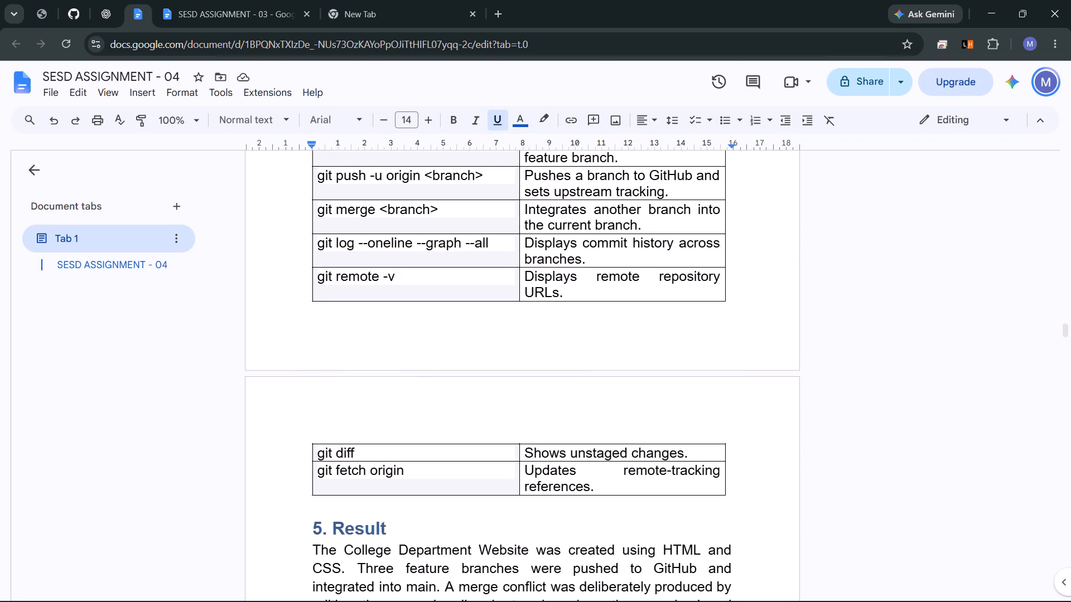
{"action": "scroll", "coordinate": [417, 365], "scroll_direction": "up", "scroll_amount": 2}
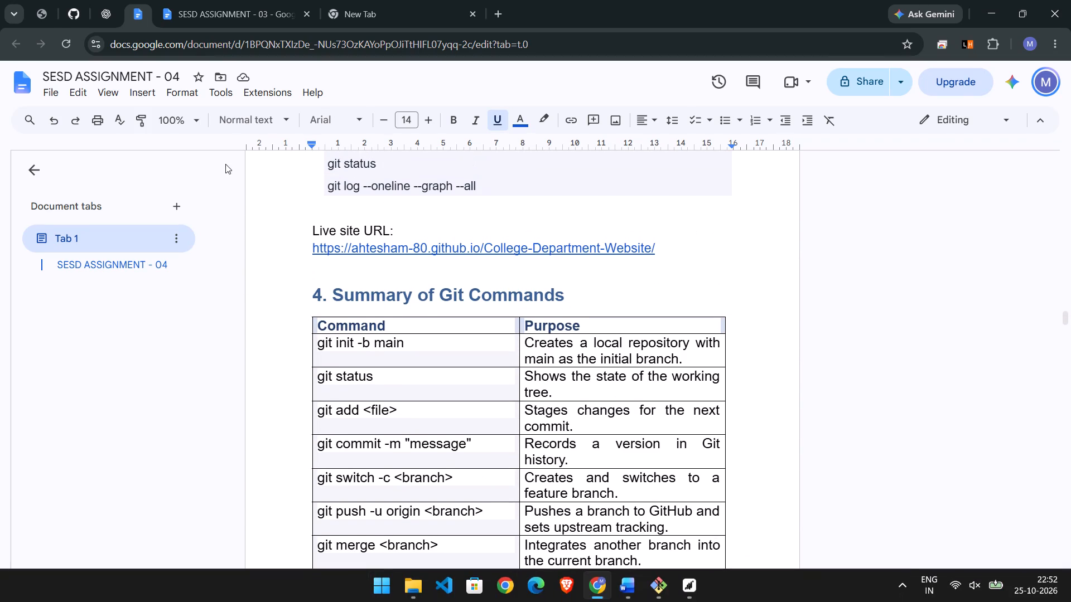
Switch to the ChatGPT conversation and open the Summary_of_Git_Commands_Table.docx file, dismissing the WhatsApp notification.
{"action": "left_click", "coordinate": [106, 10]}
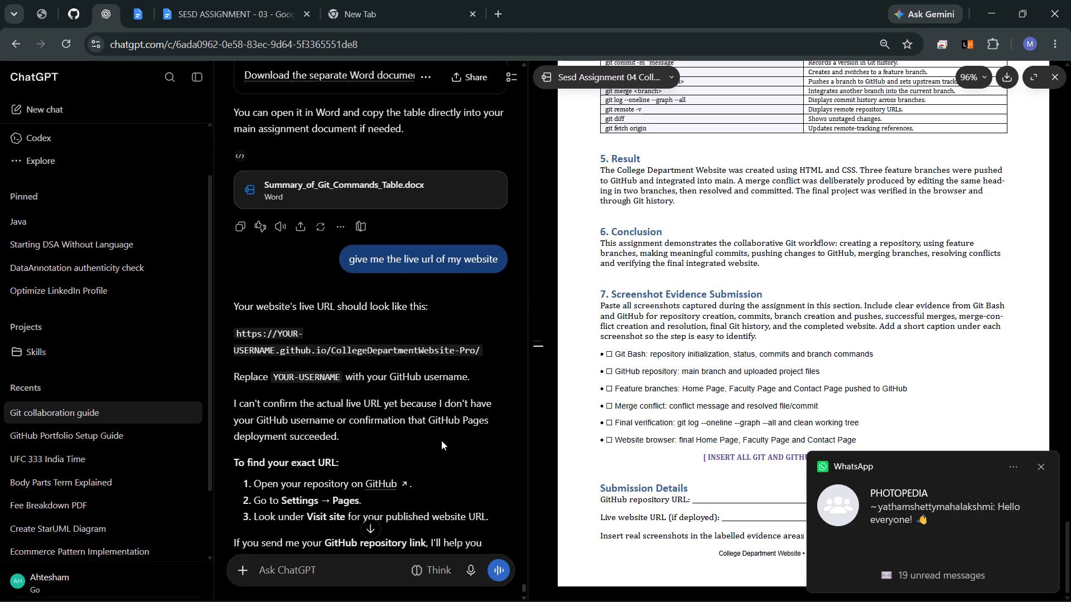
{"action": "scroll", "coordinate": [441, 440], "scroll_direction": "down", "scroll_amount": 8}
{"action": "scroll", "coordinate": [441, 440], "scroll_direction": "up", "scroll_amount": 4}
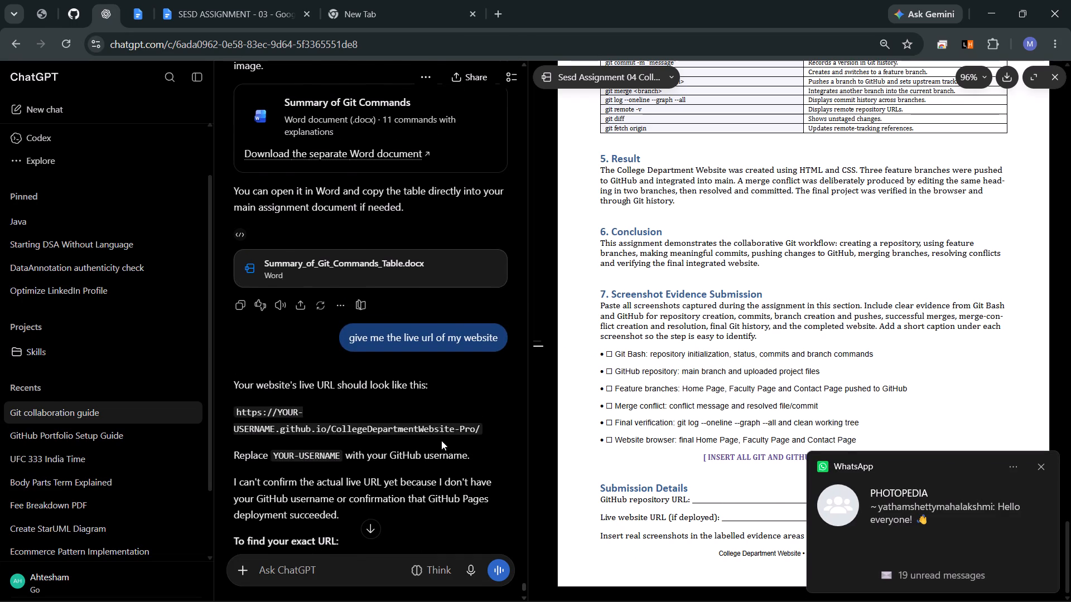
{"action": "scroll", "coordinate": [441, 440], "scroll_direction": "up", "scroll_amount": 1}
{"action": "left_click", "coordinate": [406, 331]}
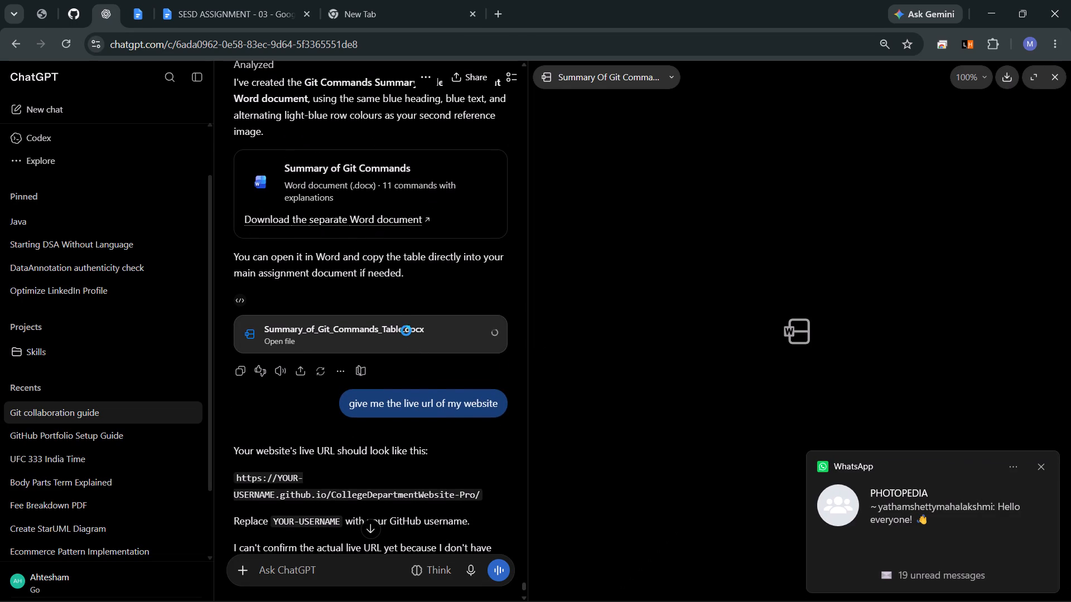
{"action": "left_click", "coordinate": [1045, 461]}
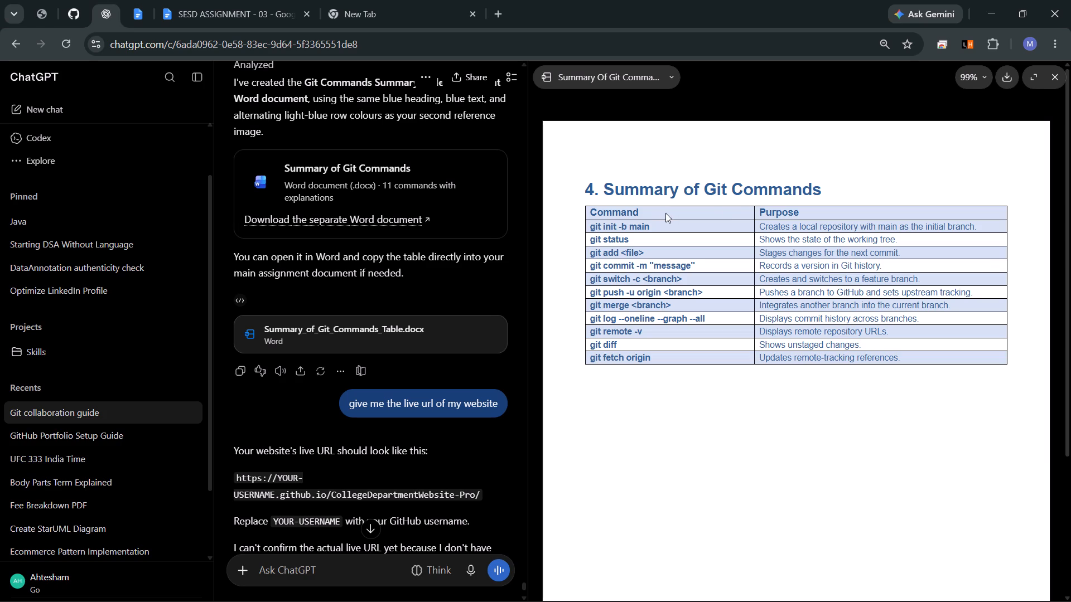
Copy the whole Command and Purpose table under "4. Summary of Git Commands", from the header row to git fetch origin.
{"action": "left_click", "coordinate": [590, 212]}
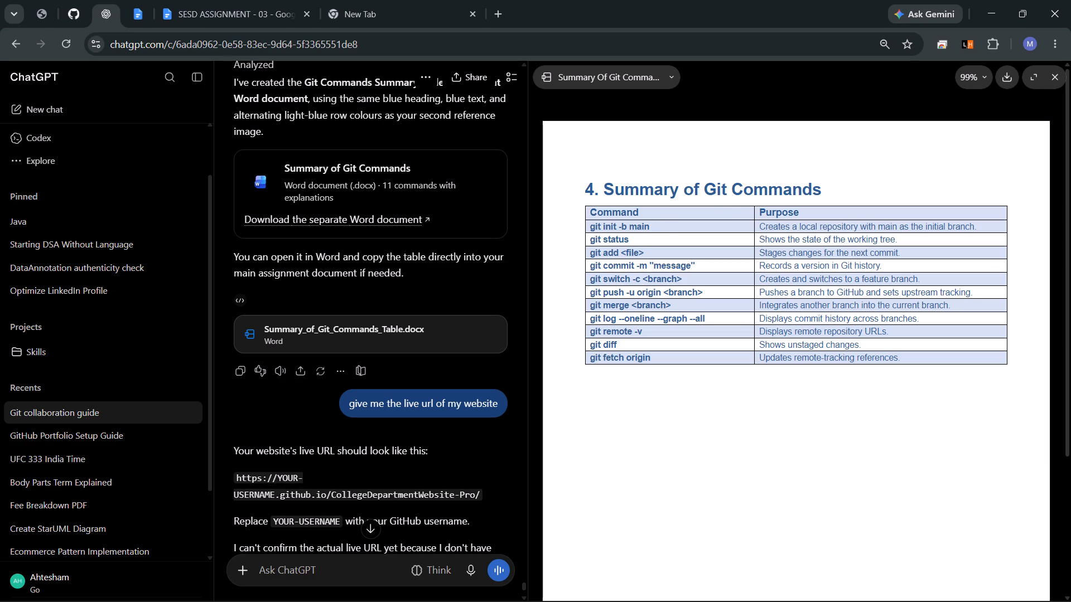
{"action": "left_click", "coordinate": [592, 211]}
{"action": "key", "text": "shift+Down"}
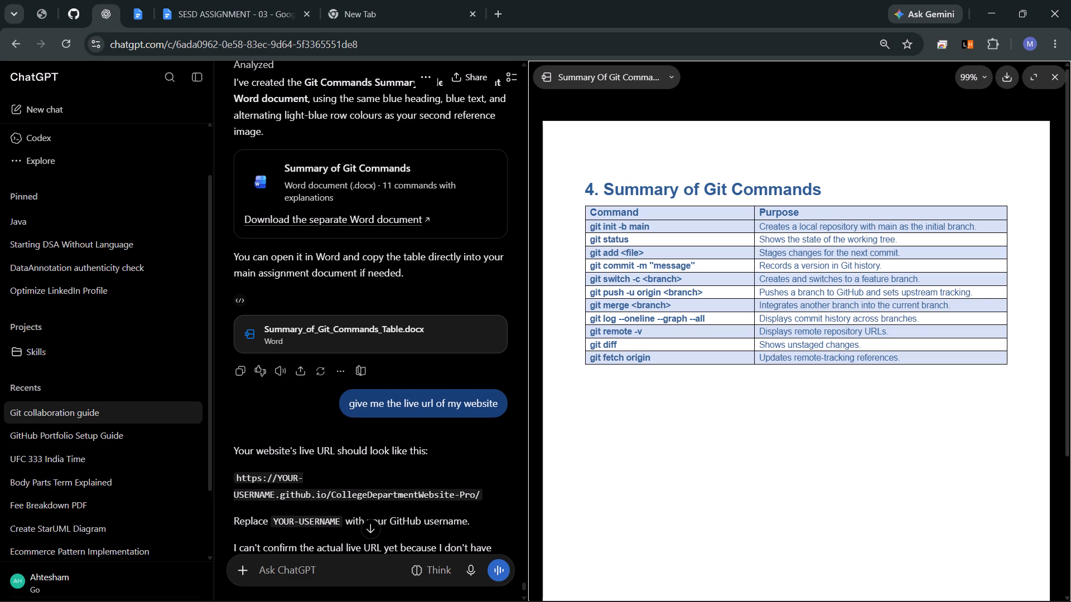
{"action": "left_click_drag", "start_coordinate": [592, 211], "coordinate": [1031, 381]}
{"action": "key", "text": "ctrl+c"}
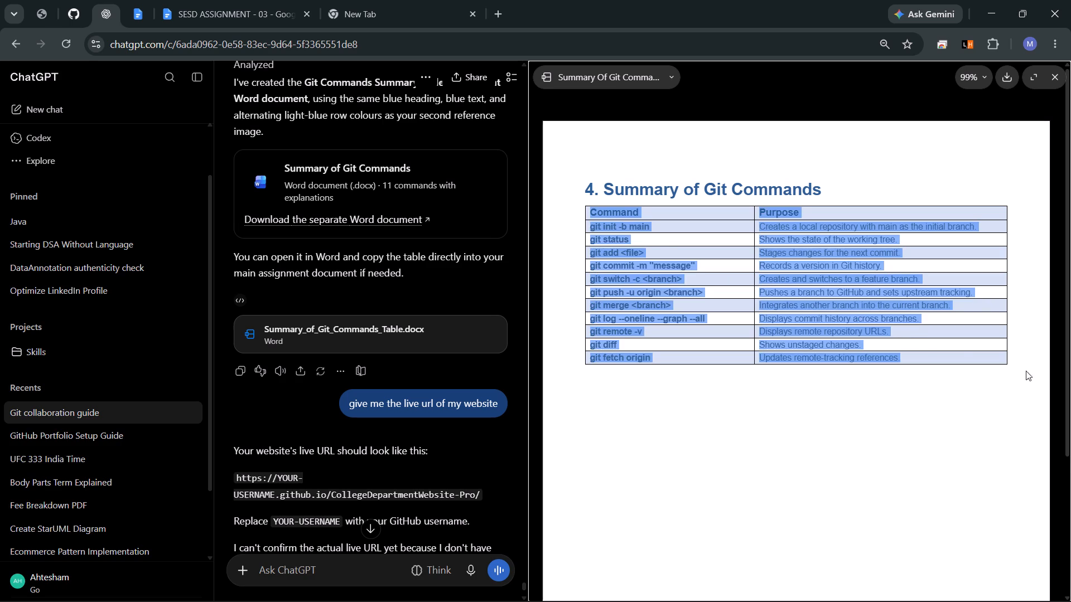
In the SESD ASSIGNMENT - 04 document, replace the whole table under "4. Summary of Git Commands" with the styled table copied from ChatGPT.
{"action": "left_click", "coordinate": [129, 17]}
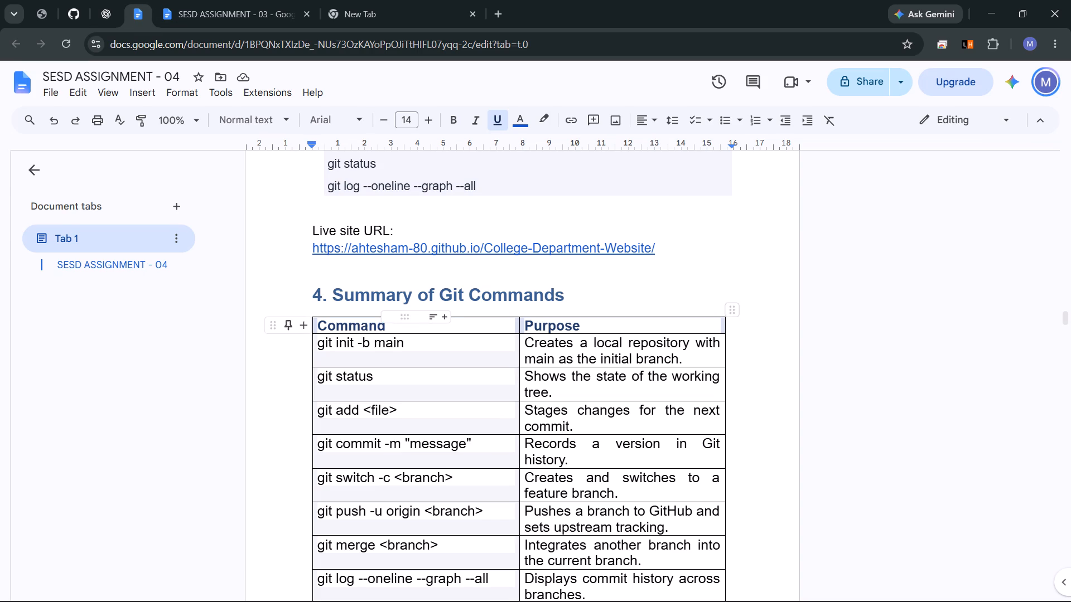
{"action": "left_click", "coordinate": [317, 324]}
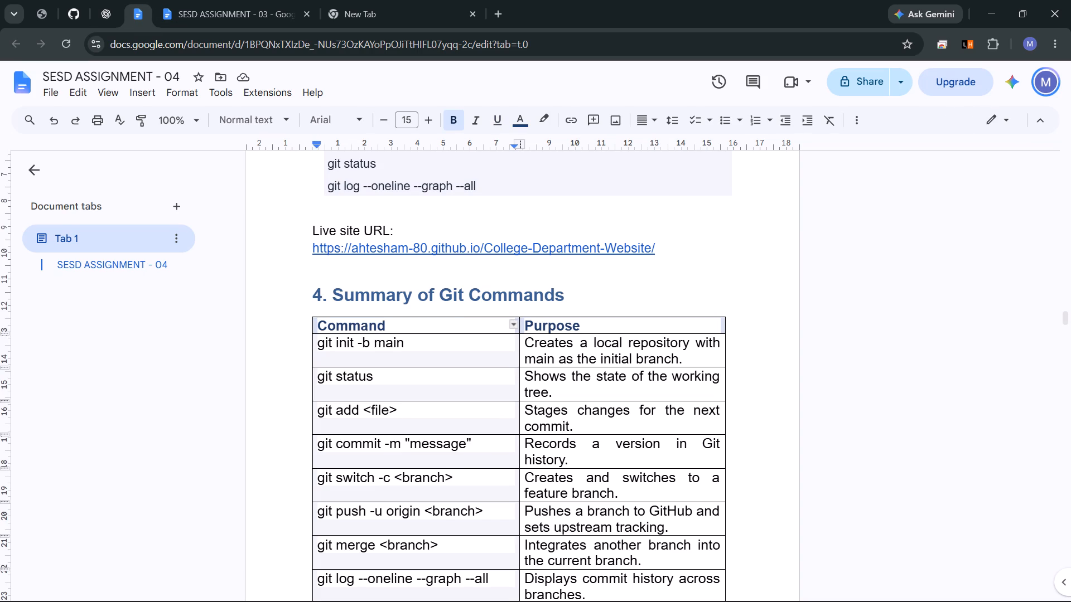
{"action": "left_click_drag", "start_coordinate": [317, 324], "coordinate": [639, 557]}
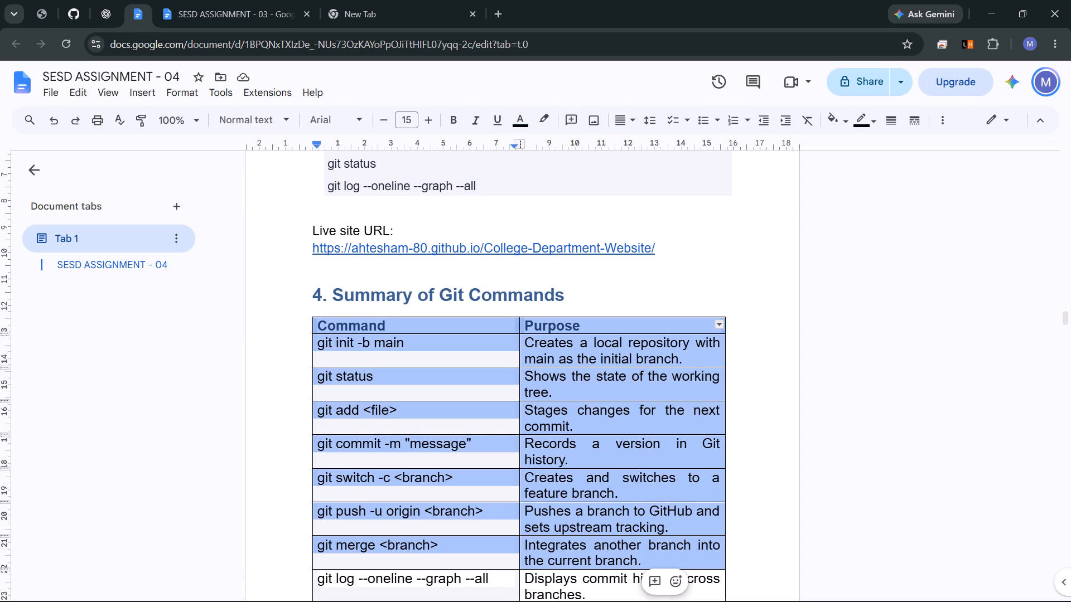
{"action": "key", "text": "shift+Down"}
{"action": "key", "text": "shift+Down"}
{"action": "key", "text": "shift+Down"}
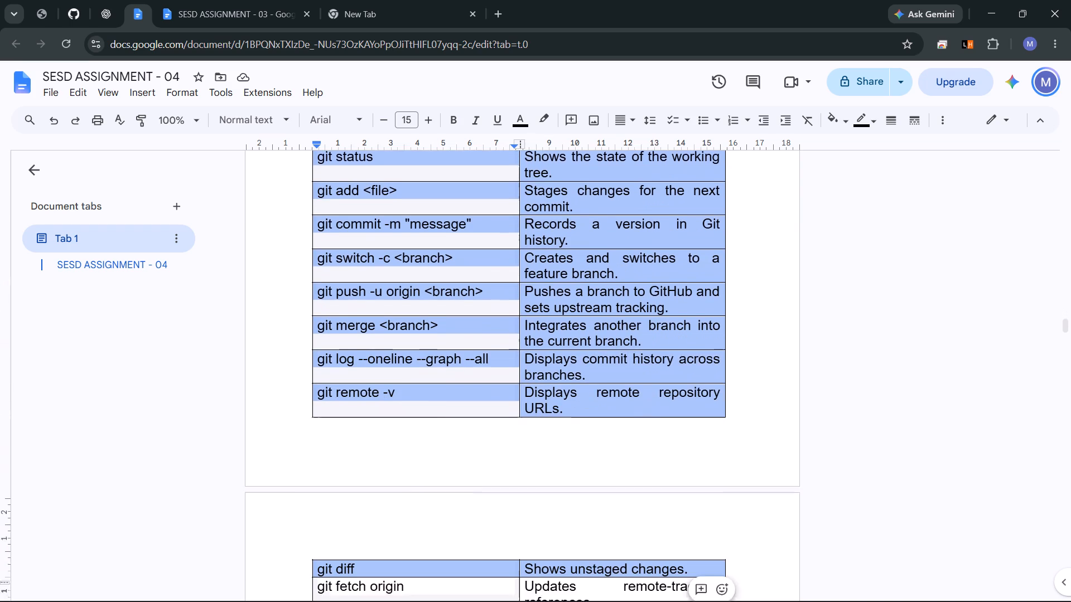
{"action": "key", "text": "shift+Down"}
{"action": "key", "text": "shift+Down"}
{"action": "key", "text": "shift+Left"}
{"action": "key", "text": "shift+Left"}
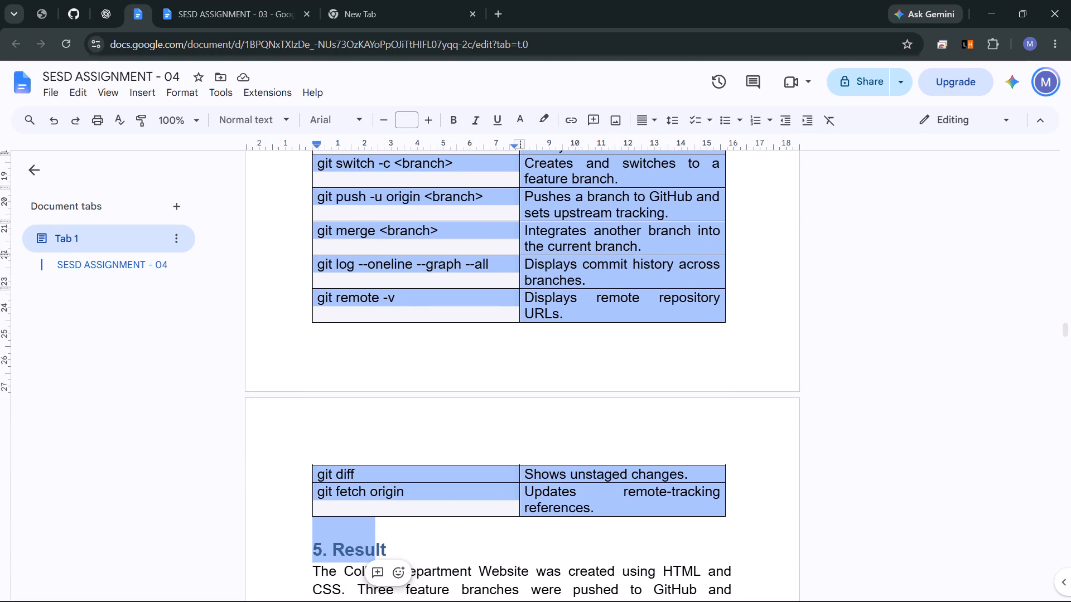
{"action": "key", "text": "shift+Up"}
{"action": "key", "text": "shift+Down"}
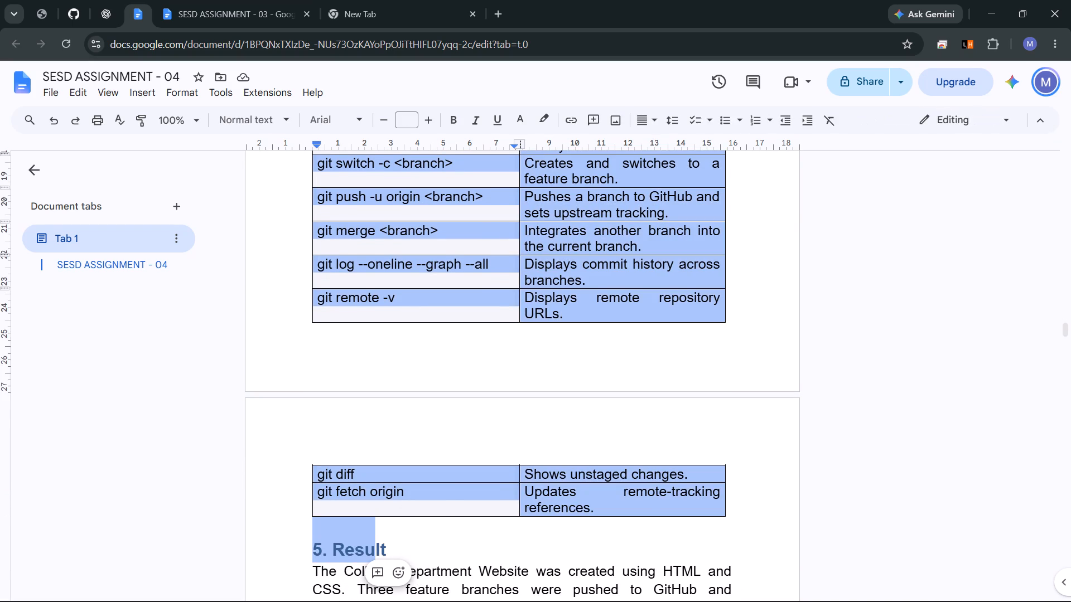
{"action": "key", "text": "shift+Up"}
{"action": "key", "text": "shift+Right"}
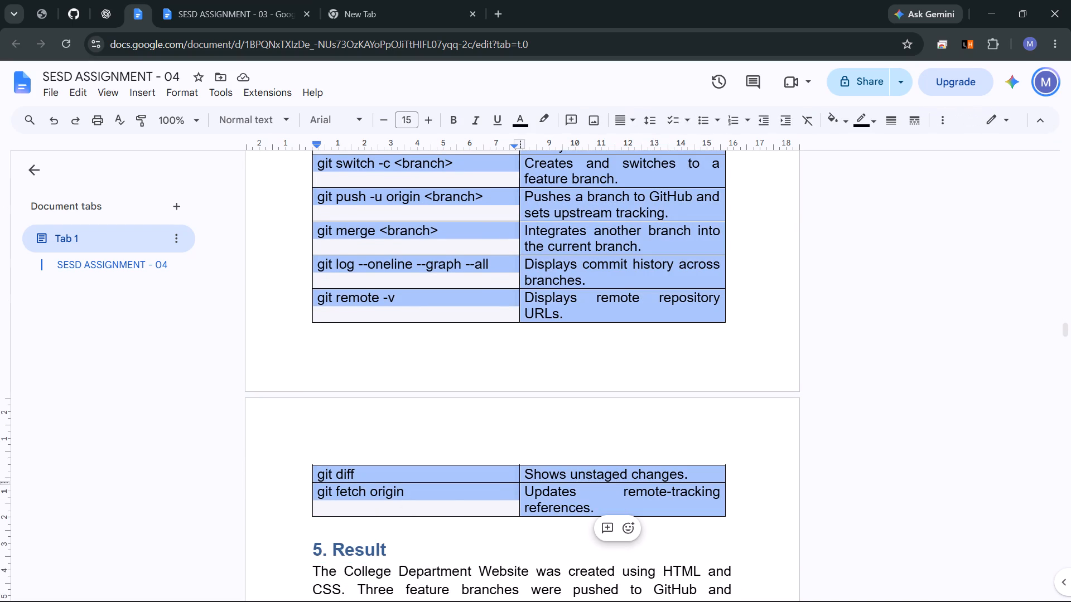
{"action": "key", "text": "ctrl+v"}
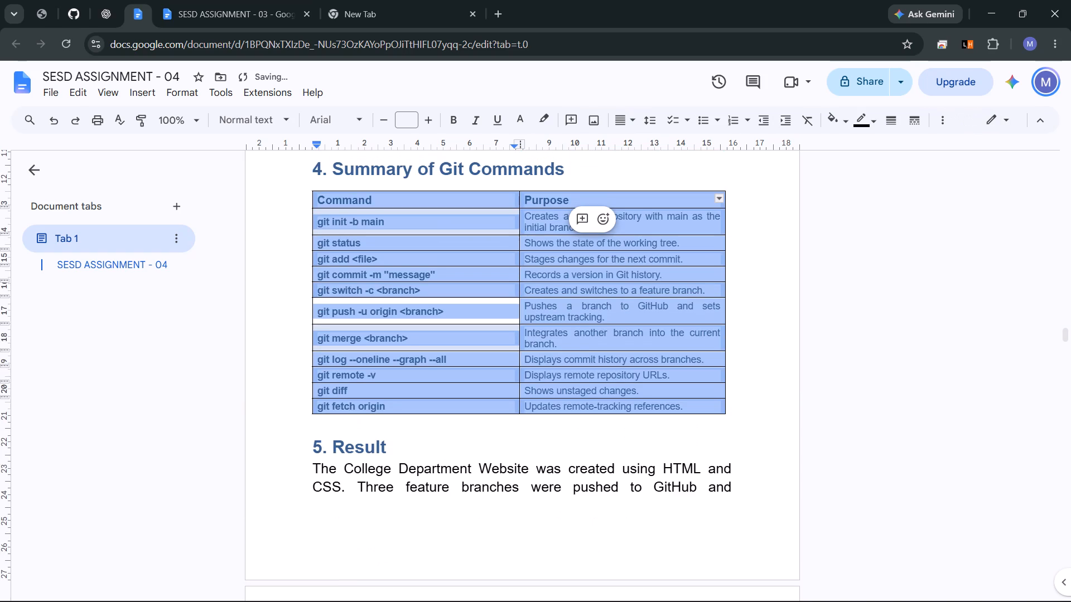
Set the font size of all text in the new Git commands table to 15.
{"action": "scroll", "coordinate": [639, 557], "scroll_direction": "up", "scroll_amount": 2}
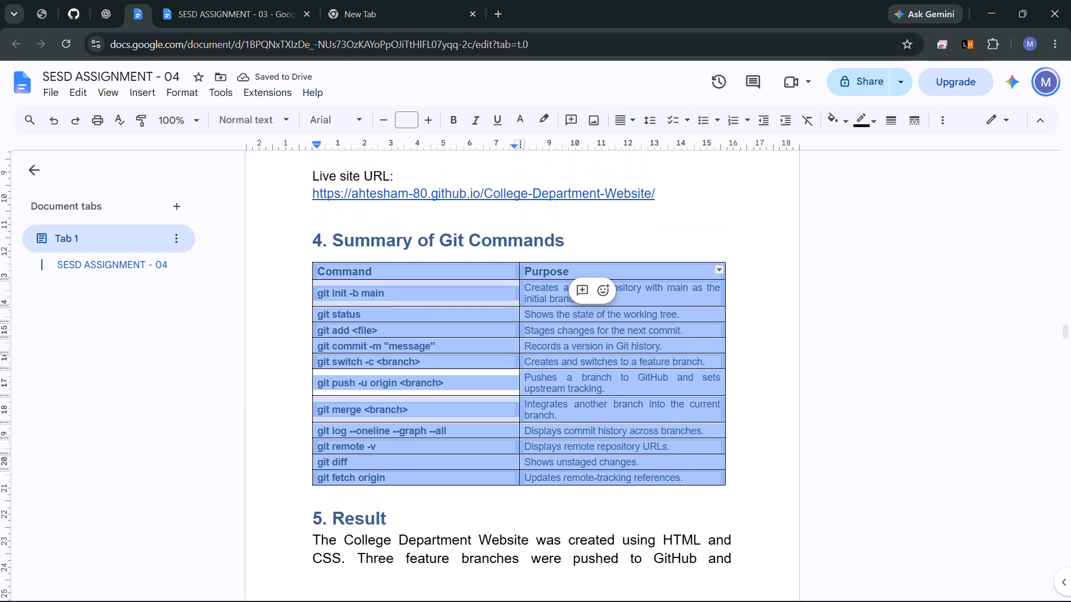
{"action": "left_click", "coordinate": [407, 124]}
{"action": "left_click", "coordinate": [411, 250]}
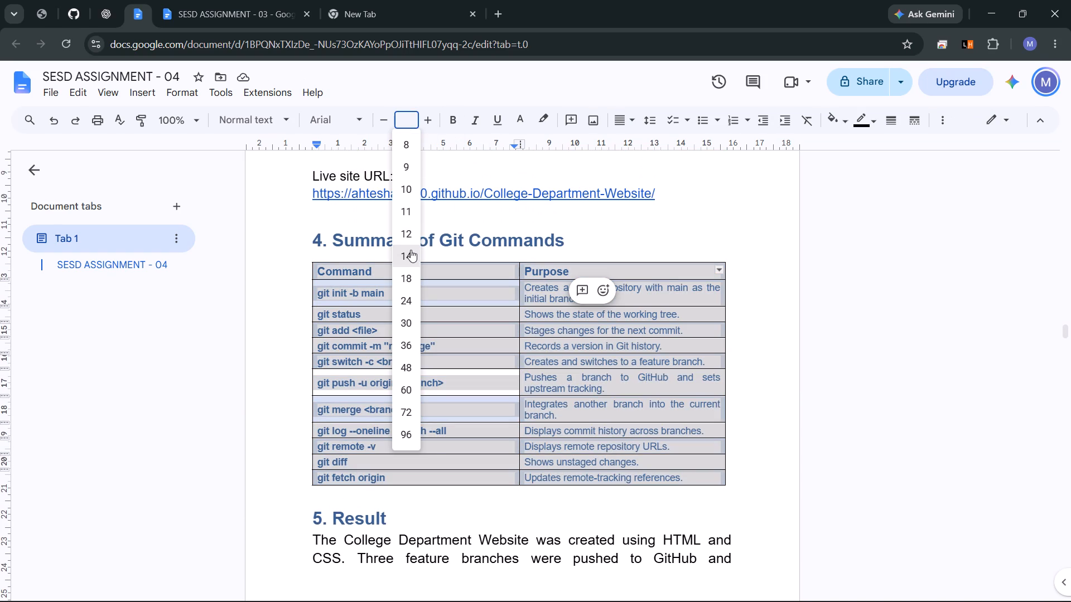
{"action": "scroll", "coordinate": [411, 250], "scroll_direction": "down", "scroll_amount": 4}
{"action": "scroll", "coordinate": [411, 250], "scroll_direction": "up", "scroll_amount": 1}
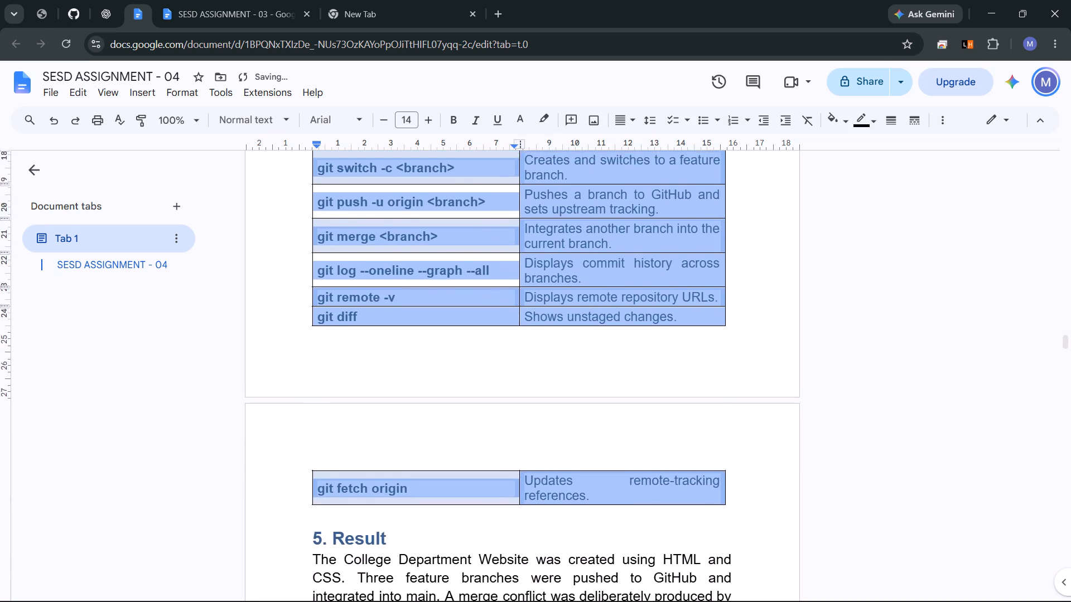
{"action": "scroll", "coordinate": [411, 250], "scroll_direction": "up", "scroll_amount": 2}
{"action": "left_click", "coordinate": [431, 124]}
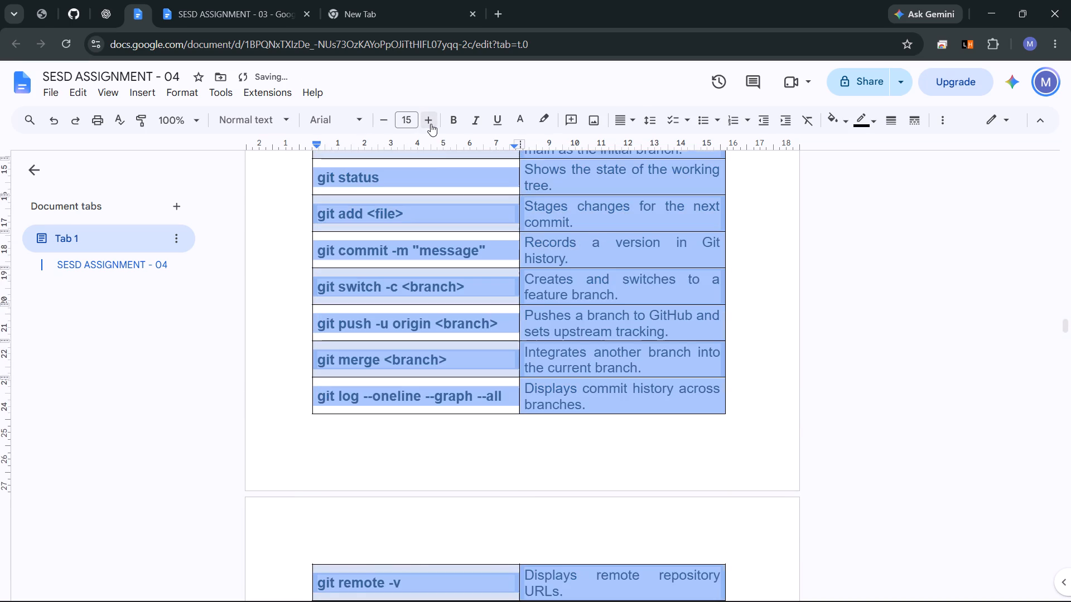
{"action": "left_click", "coordinate": [437, 430]}
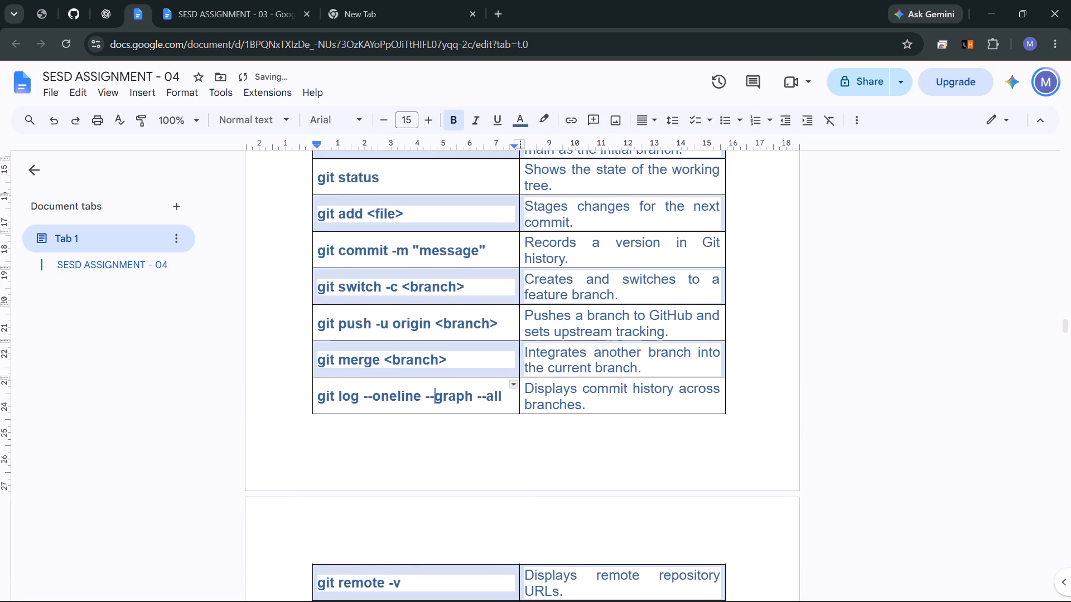
Review the Git commands table's layout across the page break, and look over the document from its beginning.
{"action": "scroll", "coordinate": [437, 430], "scroll_direction": "down", "scroll_amount": 4}
{"action": "scroll", "coordinate": [437, 430], "scroll_direction": "up", "scroll_amount": 3}
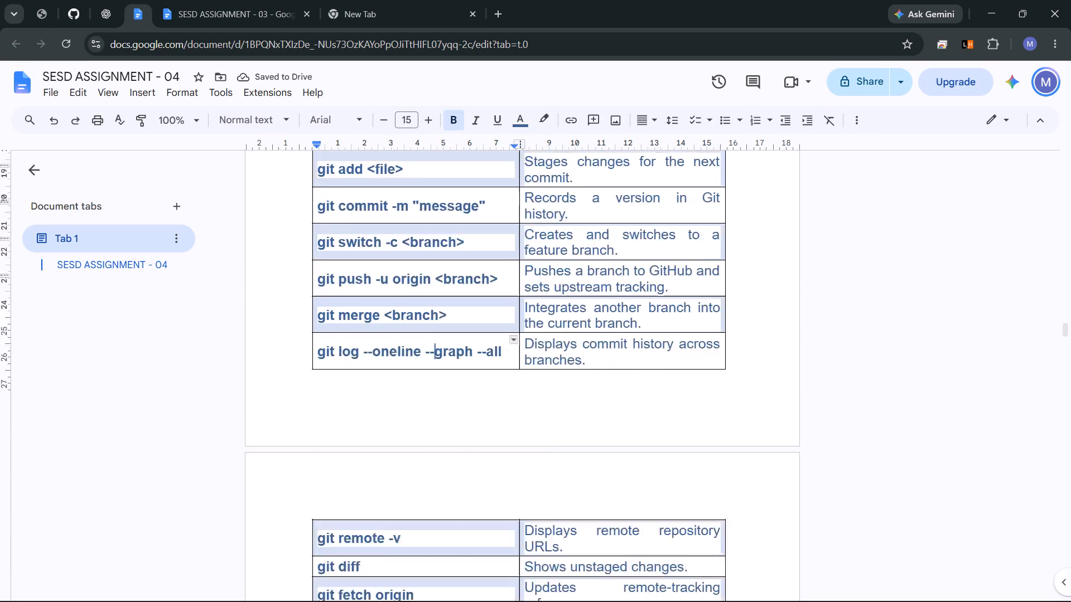
{"action": "scroll", "coordinate": [437, 430], "scroll_direction": "up", "scroll_amount": 2}
{"action": "left_click", "coordinate": [704, 300]}
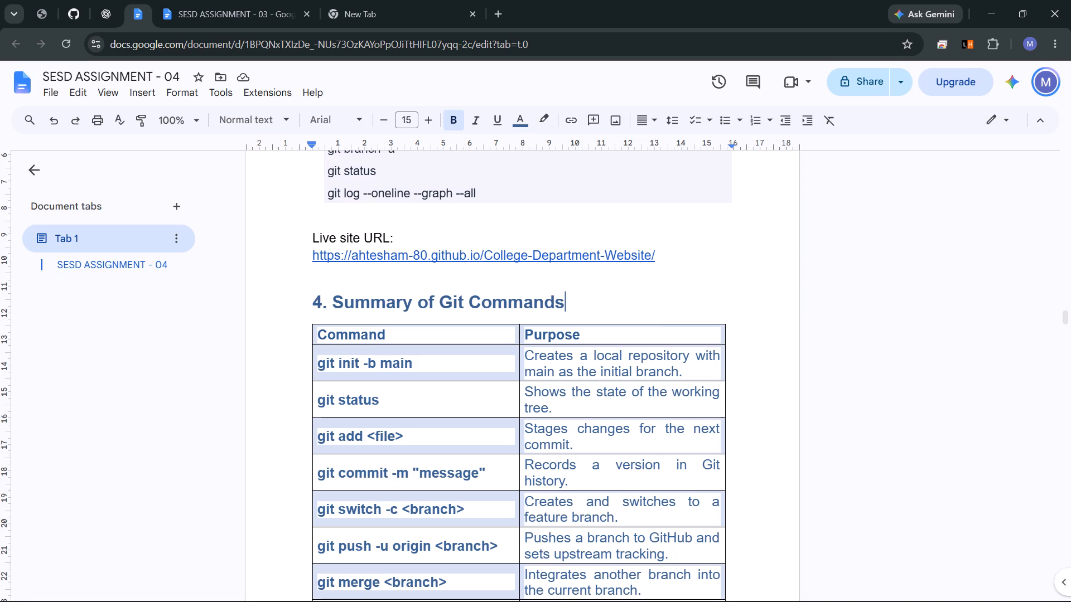
{"action": "scroll", "coordinate": [704, 300], "scroll_direction": "down", "scroll_amount": 4}
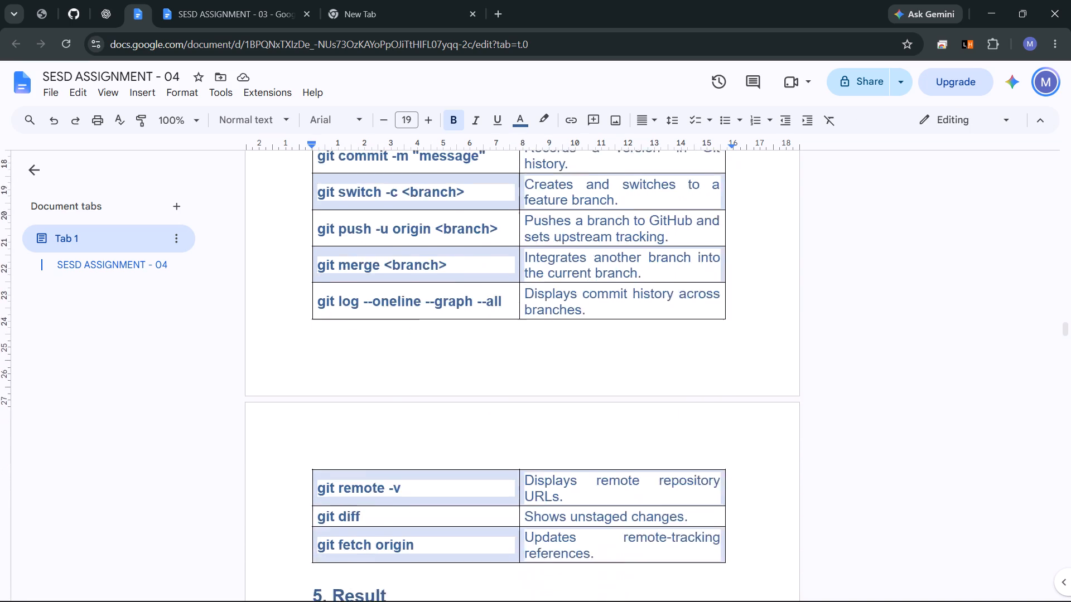
{"action": "scroll", "coordinate": [704, 300], "scroll_direction": "down", "scroll_amount": 3}
{"action": "scroll", "coordinate": [704, 300], "scroll_direction": "up", "scroll_amount": 6}
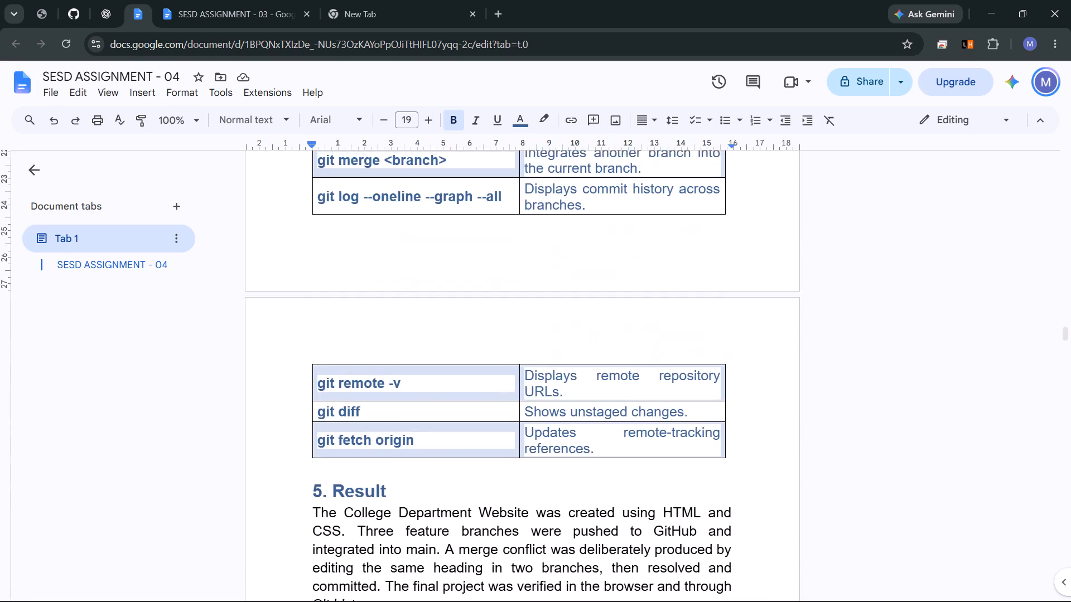
{"action": "scroll", "coordinate": [704, 300], "scroll_direction": "up", "scroll_amount": 6}
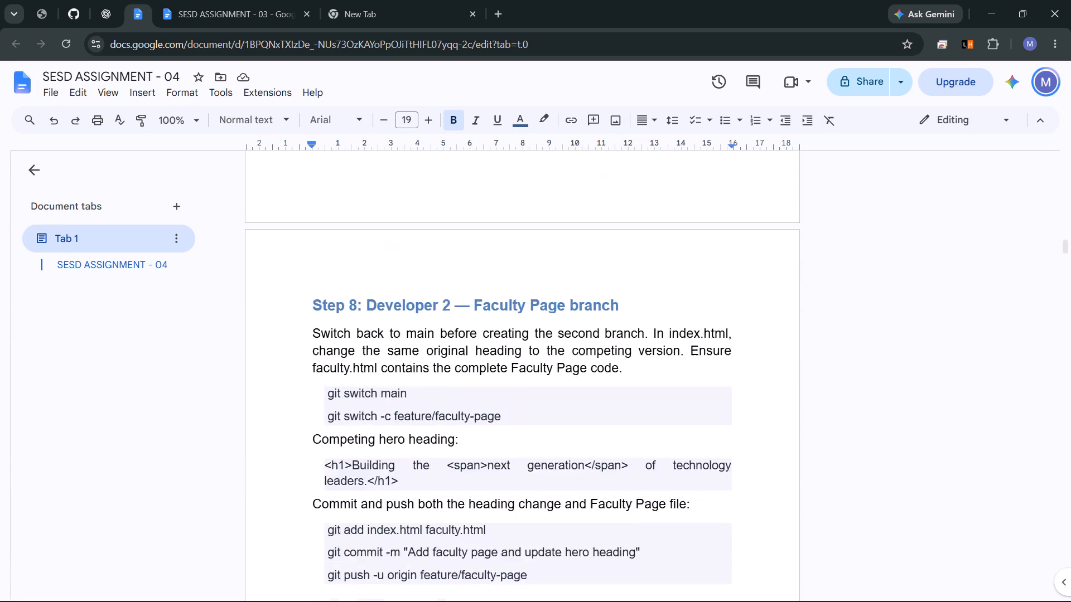
{"action": "scroll", "coordinate": [705, 319], "scroll_direction": "up", "scroll_amount": 11}
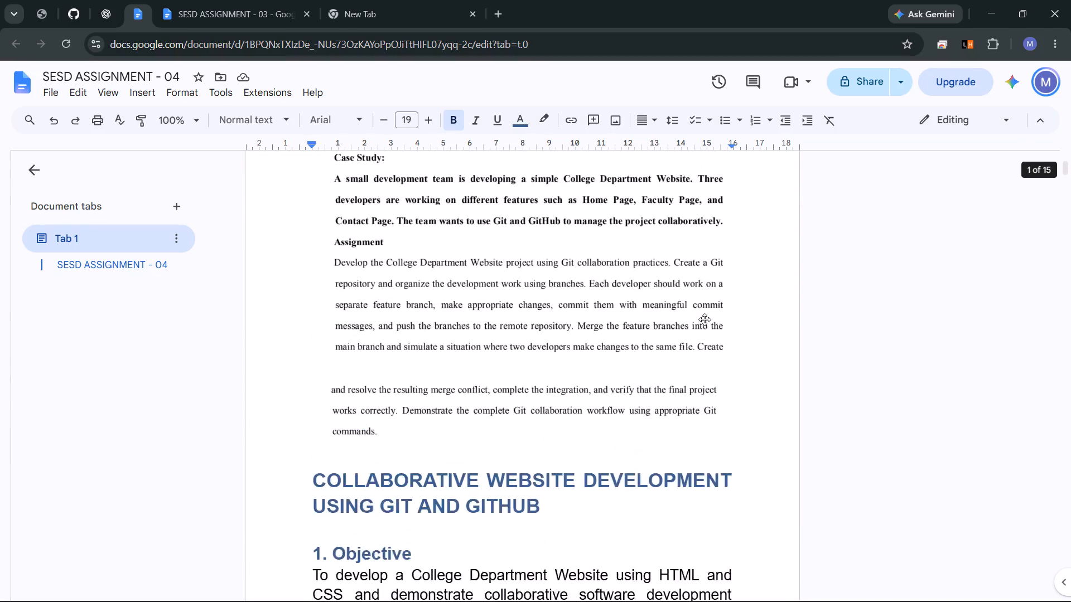
{"action": "scroll", "coordinate": [705, 319], "scroll_direction": "up", "scroll_amount": 5}
{"action": "scroll", "coordinate": [705, 319], "scroll_direction": "down", "scroll_amount": 13}
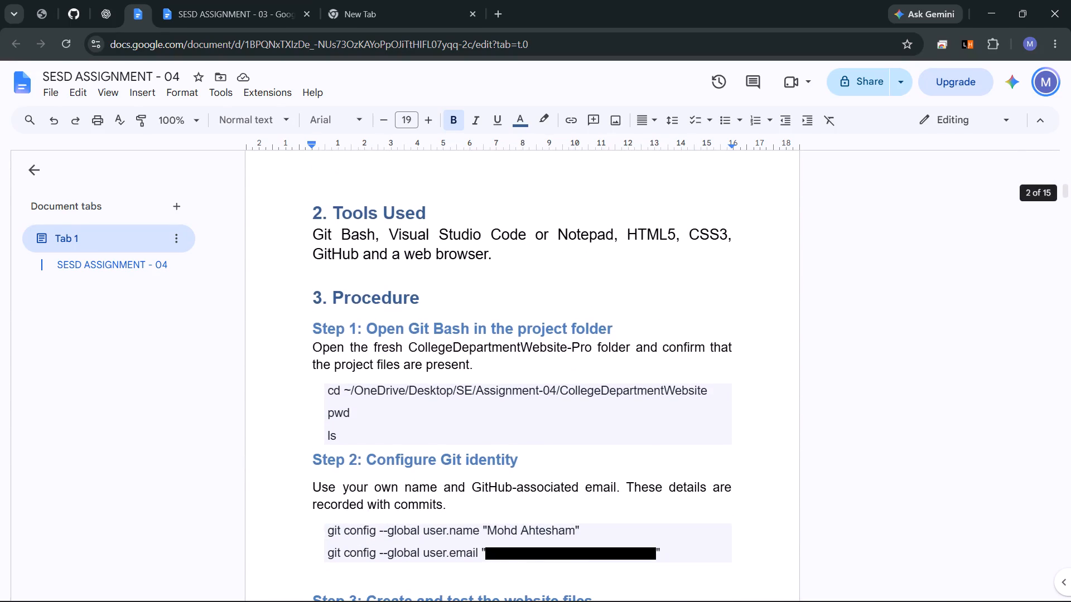
Download the SESD ASSIGNMENT - 04 document as a PDF.
{"action": "left_click", "coordinate": [47, 88]}
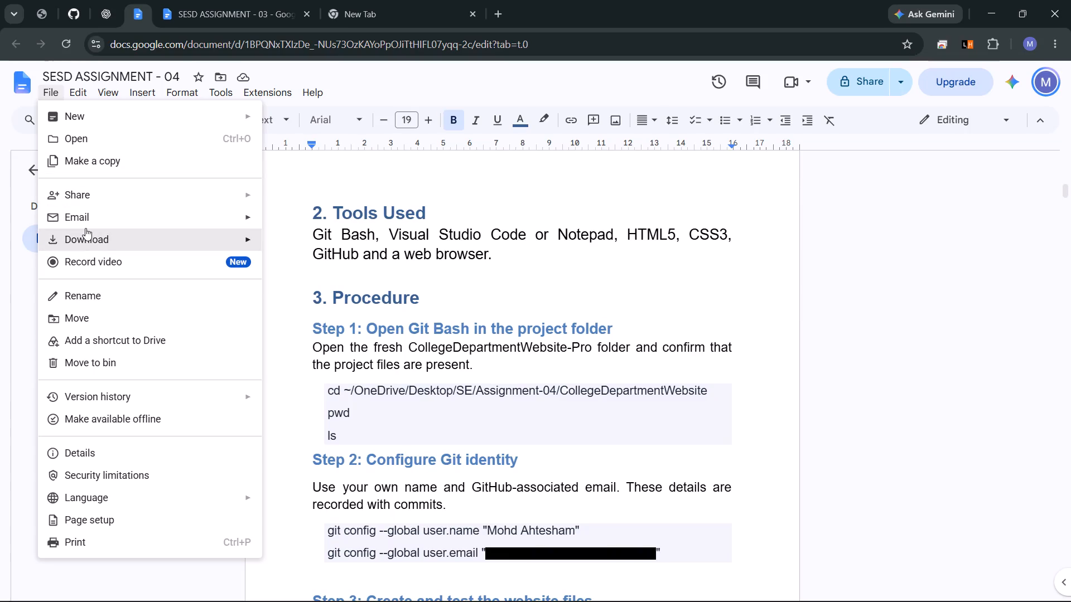
{"action": "left_click", "coordinate": [435, 269]}
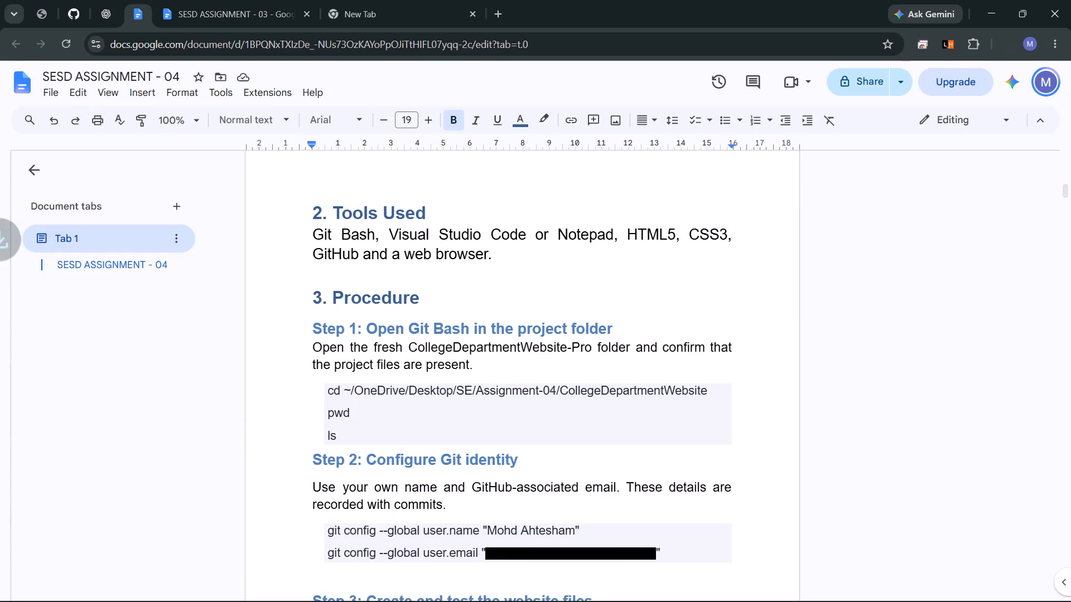
{"action": "left_click_drag", "start_coordinate": [435, 269], "coordinate": [810, 67]}
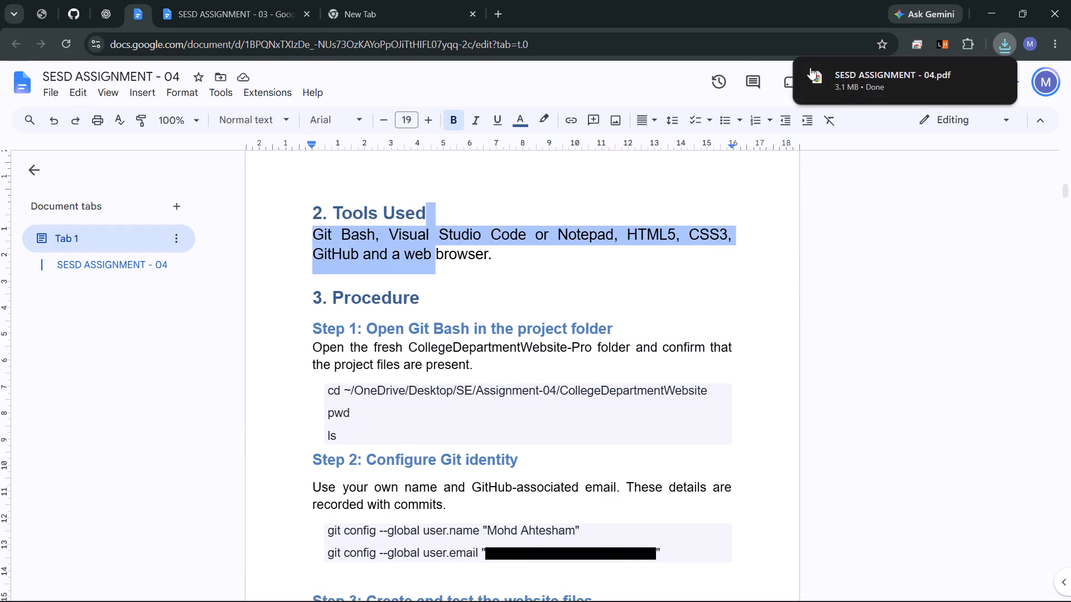
{"action": "left_click_drag", "start_coordinate": [810, 67], "coordinate": [821, 266]}
{"action": "left_click", "coordinate": [821, 266]}
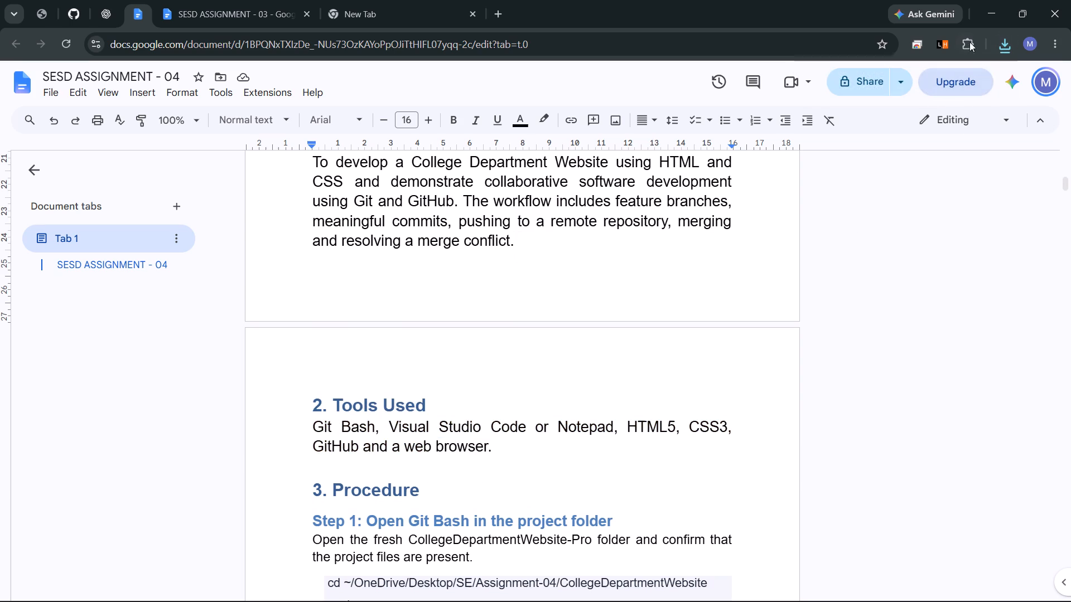
Copy the downloaded SESD ASSIGNMENT - 04 PDF from Downloads into the Assignment-04 folder inside the SE folder on the OneDrive Desktop.
{"action": "left_click", "coordinate": [1002, 46]}
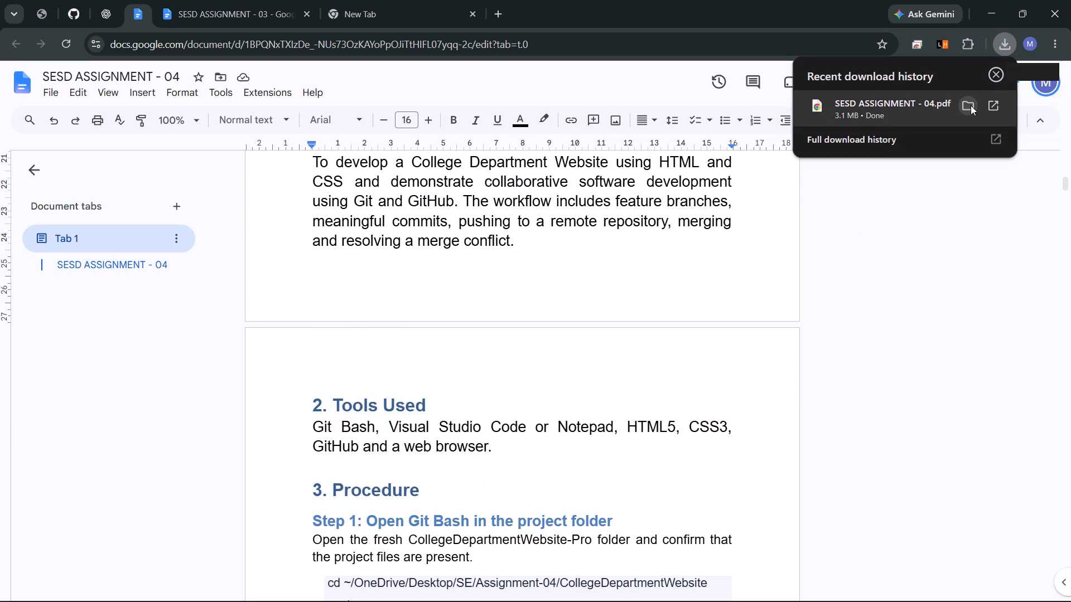
{"action": "left_click", "coordinate": [971, 105]}
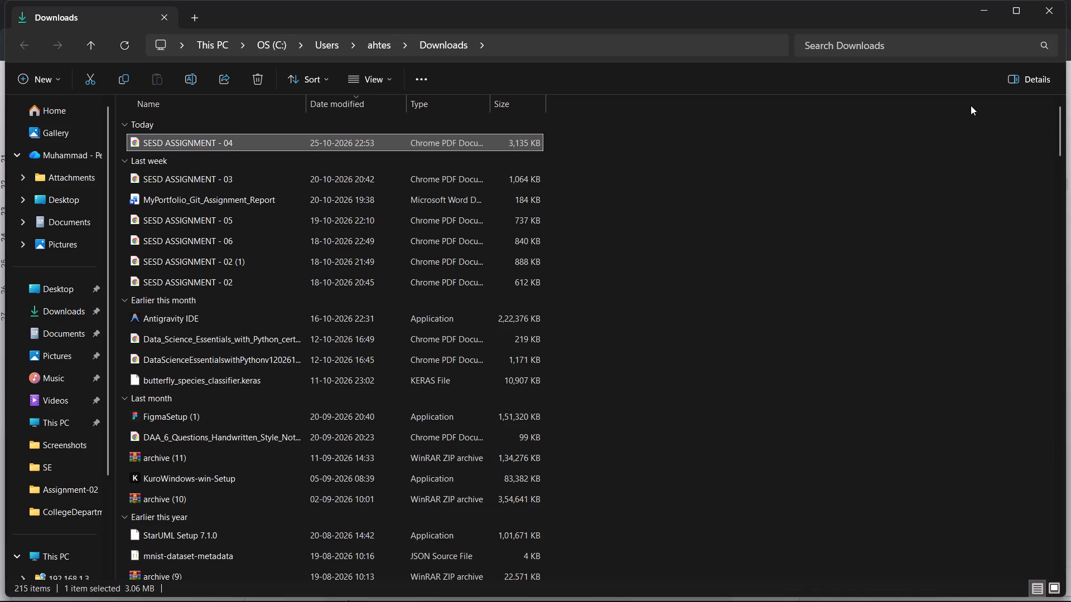
{"action": "left_click", "coordinate": [132, 75]}
{"action": "left_click", "coordinate": [79, 195]}
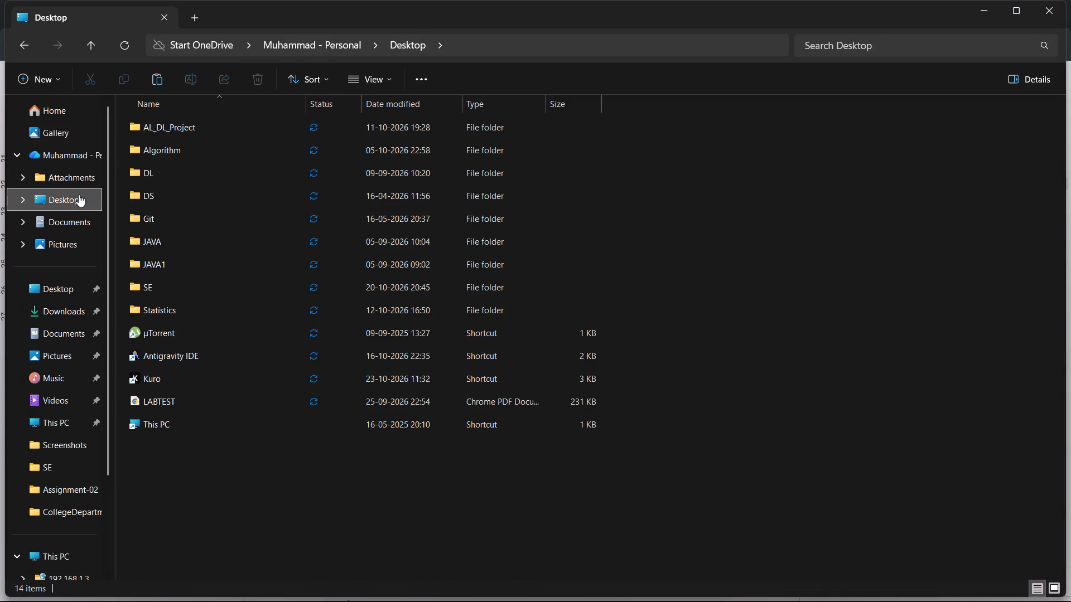
{"action": "double_click", "coordinate": [171, 285]}
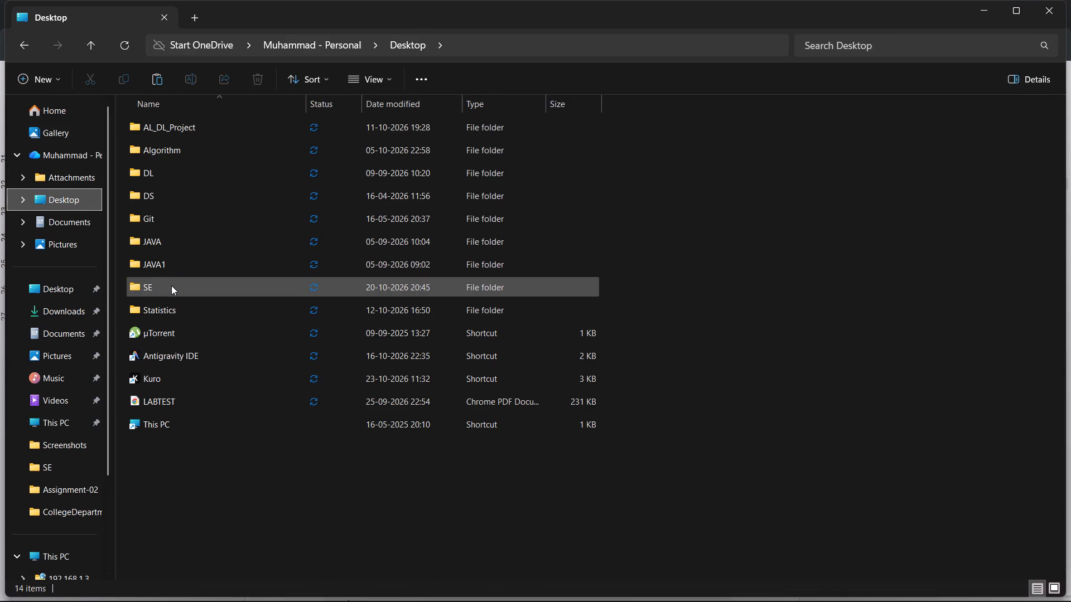
{"action": "double_click", "coordinate": [209, 216]}
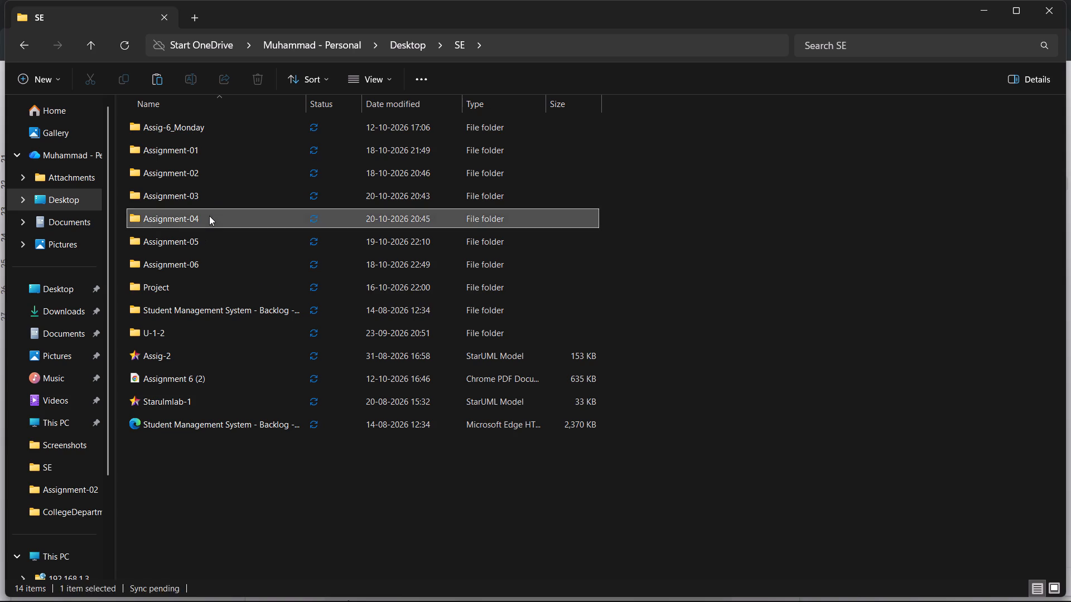
{"action": "left_click", "coordinate": [148, 75]}
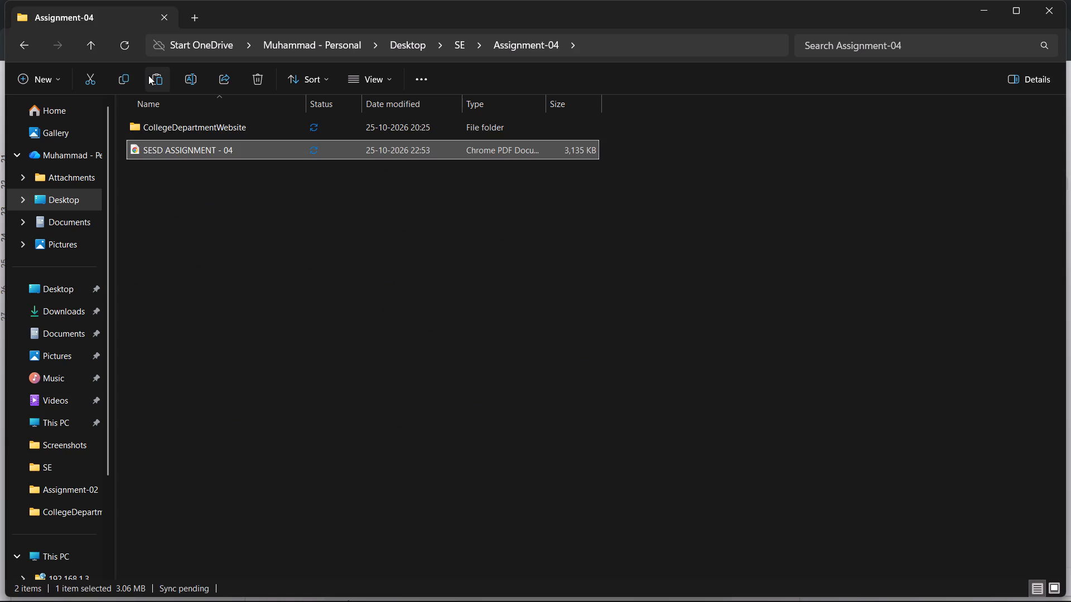
{"action": "left_click", "coordinate": [253, 221]}
Open the copied SESD ASSIGNMENT - 04 PDF and review its pages from the start through the Deployed Website section.
{"action": "double_click", "coordinate": [256, 157]}
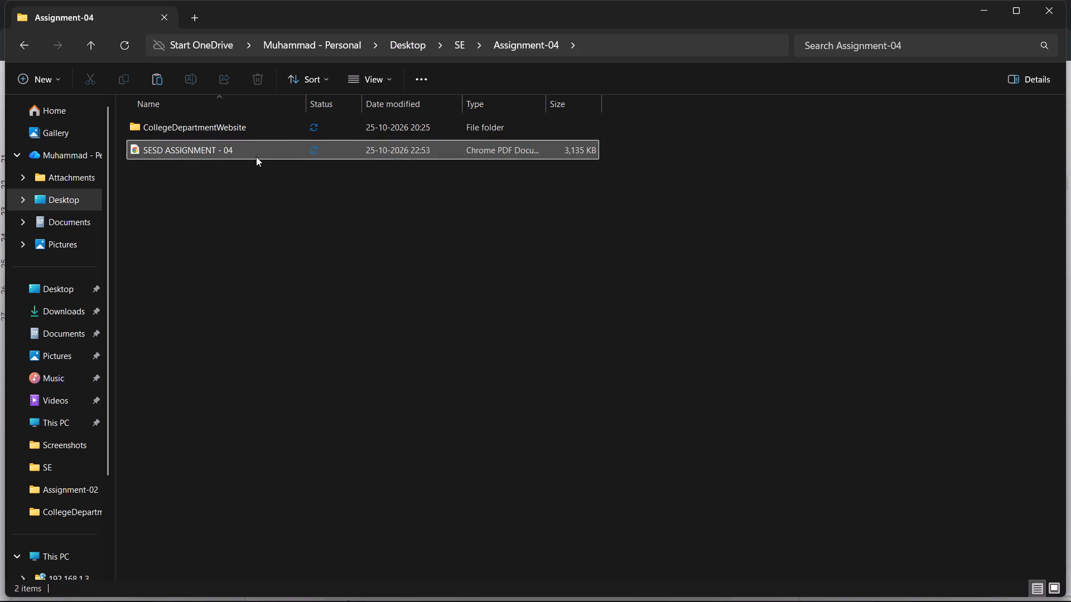
{"action": "scroll", "coordinate": [421, 358], "scroll_direction": "down", "scroll_amount": 3}
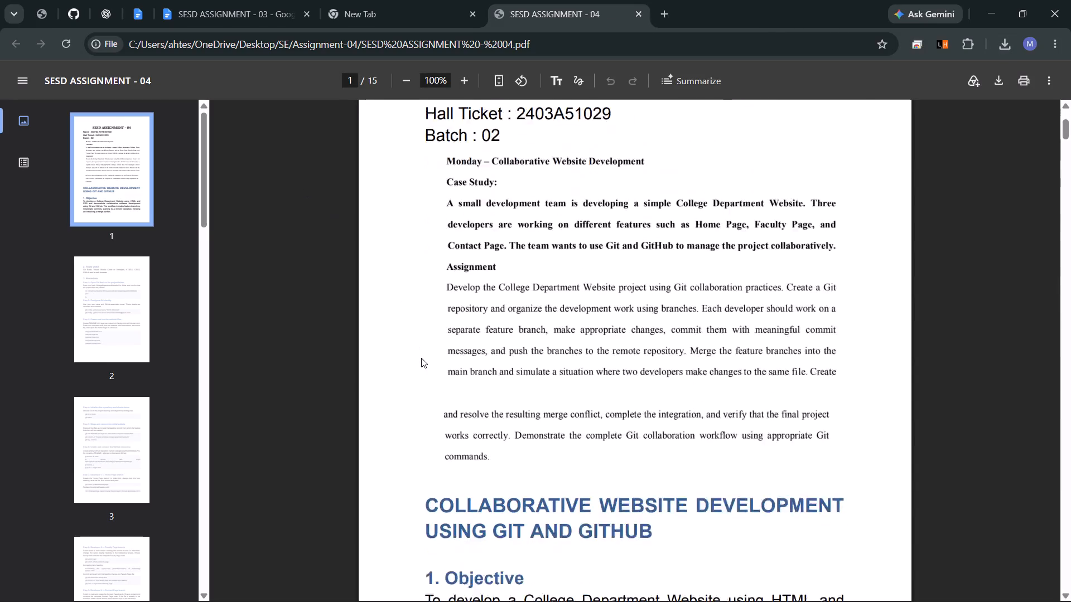
{"action": "scroll", "coordinate": [421, 358], "scroll_direction": "down", "scroll_amount": 7}
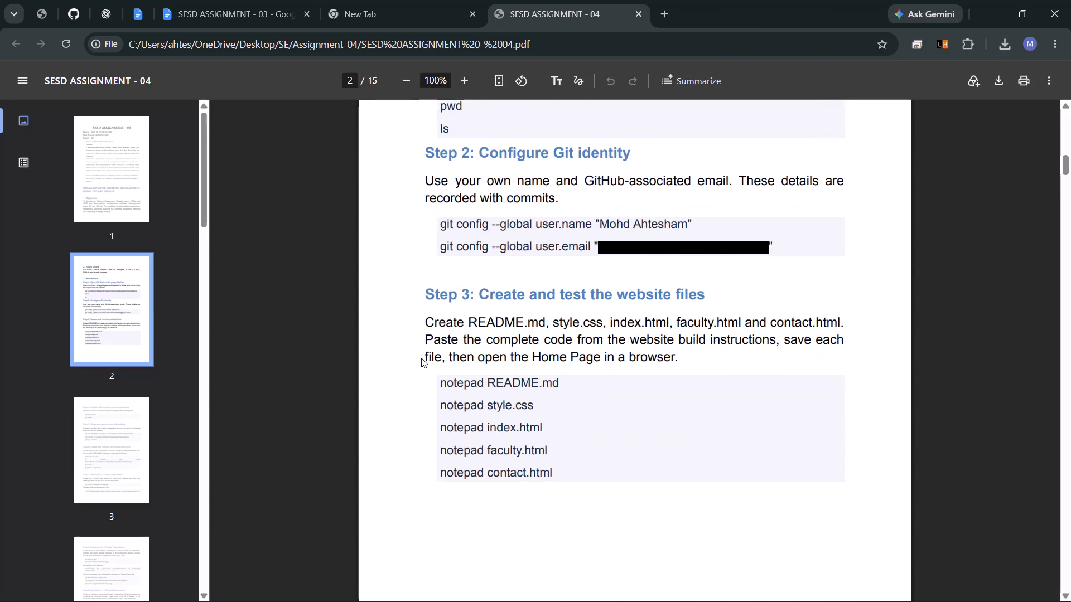
{"action": "scroll", "coordinate": [421, 358], "scroll_direction": "down", "scroll_amount": 6}
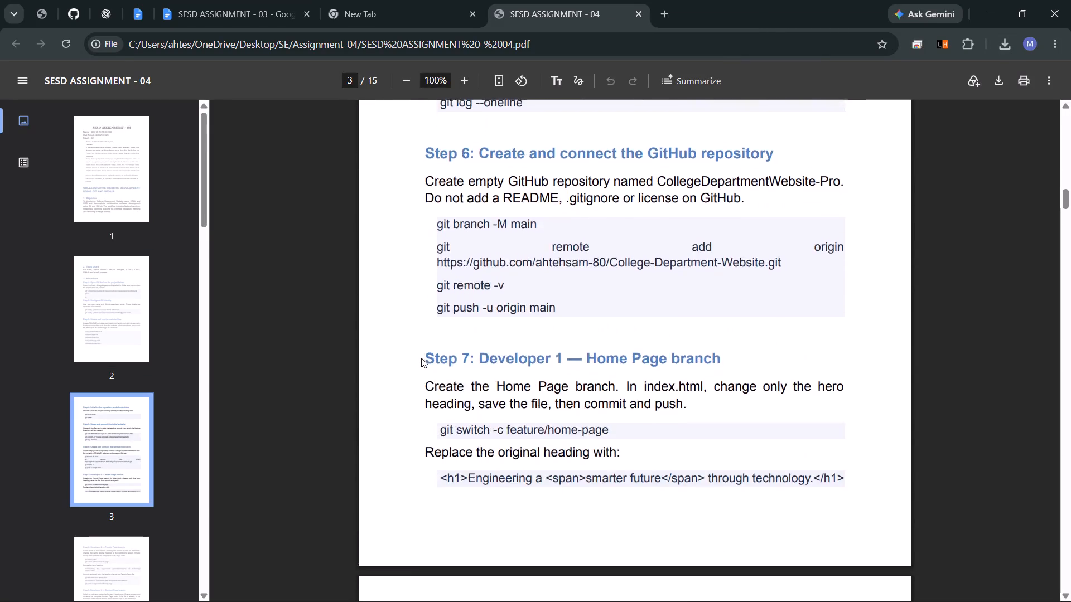
{"action": "scroll", "coordinate": [421, 358], "scroll_direction": "down", "scroll_amount": 5}
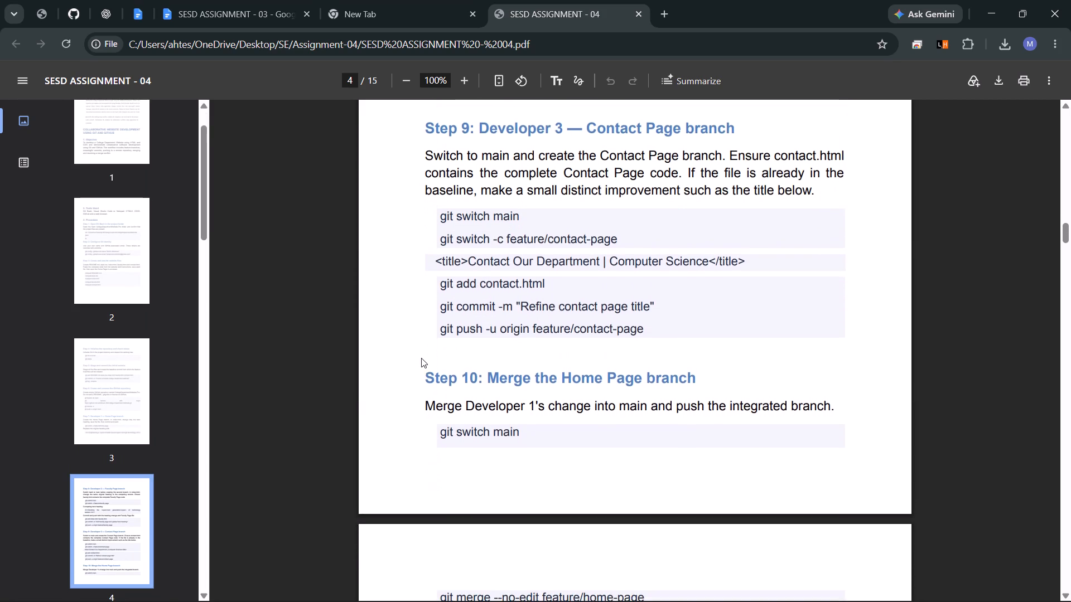
{"action": "scroll", "coordinate": [421, 358], "scroll_direction": "down", "scroll_amount": 7}
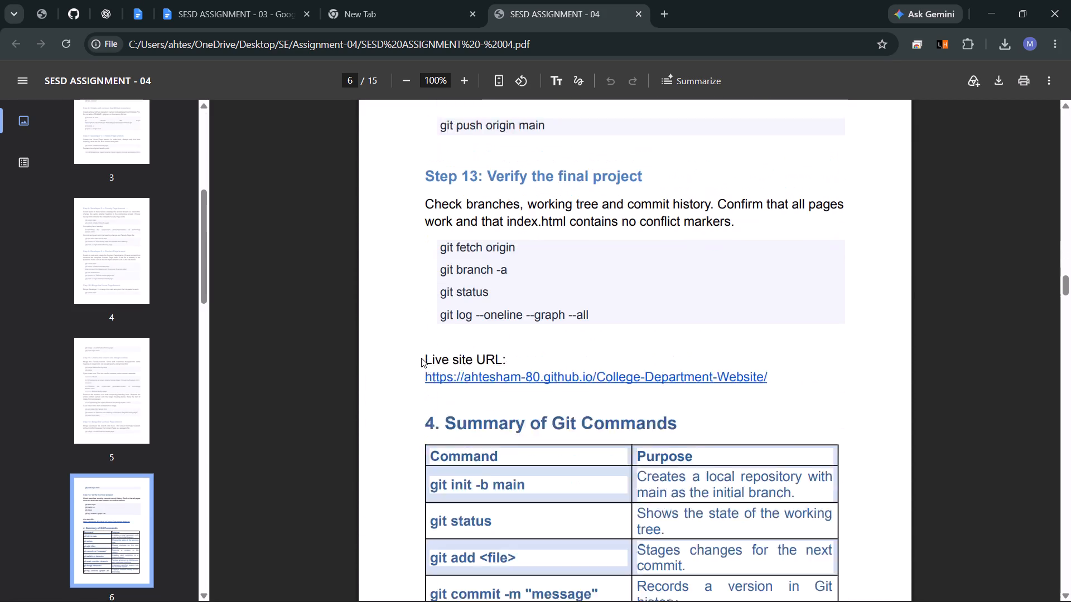
{"action": "scroll", "coordinate": [421, 358], "scroll_direction": "down", "scroll_amount": 5}
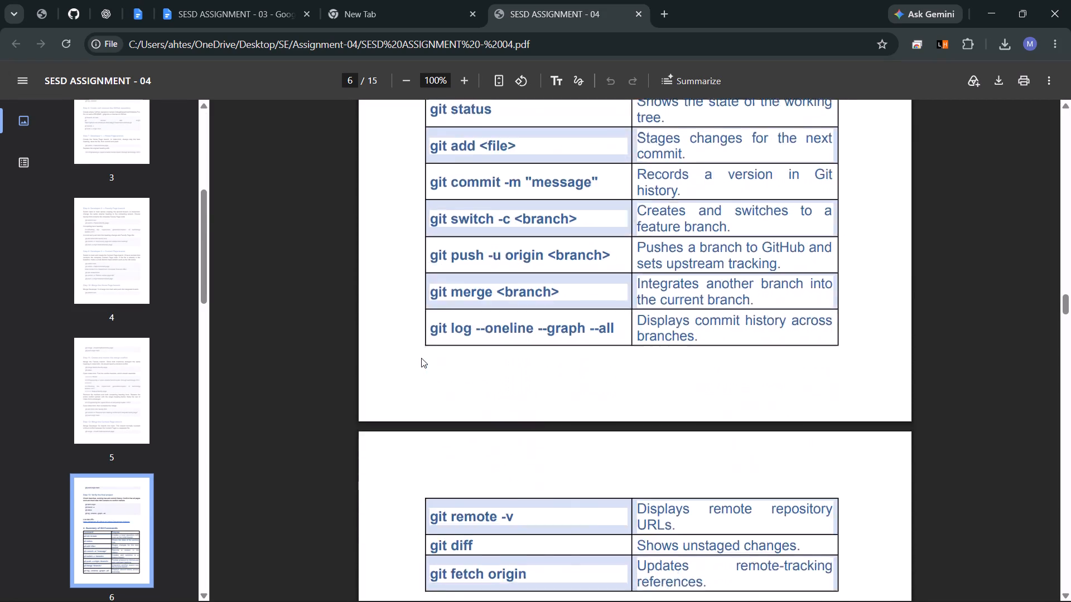
{"action": "scroll", "coordinate": [421, 358], "scroll_direction": "down", "scroll_amount": 5}
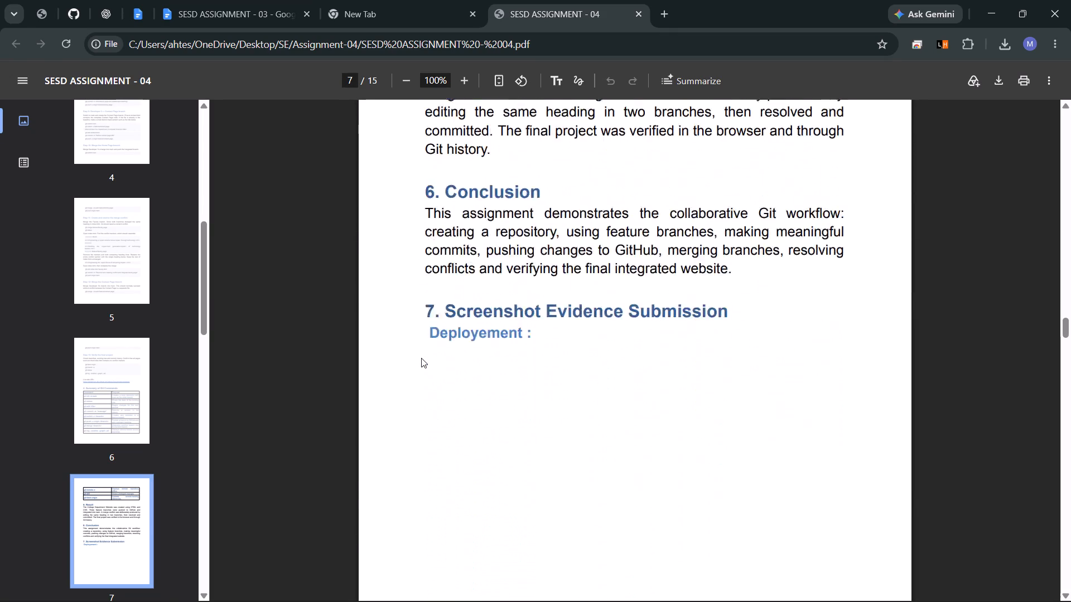
{"action": "scroll", "coordinate": [421, 358], "scroll_direction": "down", "scroll_amount": 5}
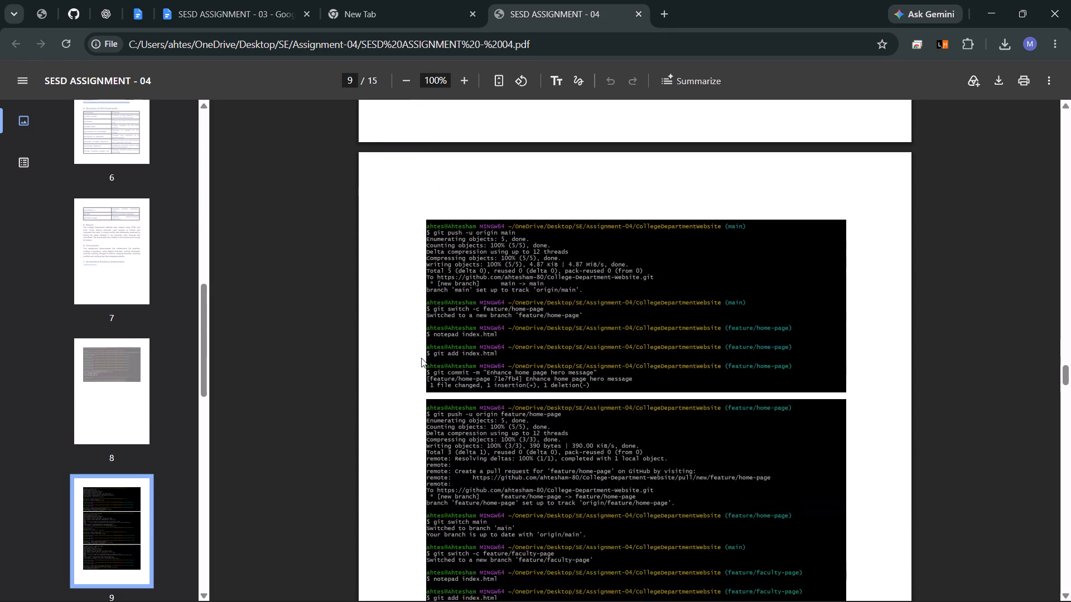
{"action": "scroll", "coordinate": [421, 358], "scroll_direction": "down", "scroll_amount": 4}
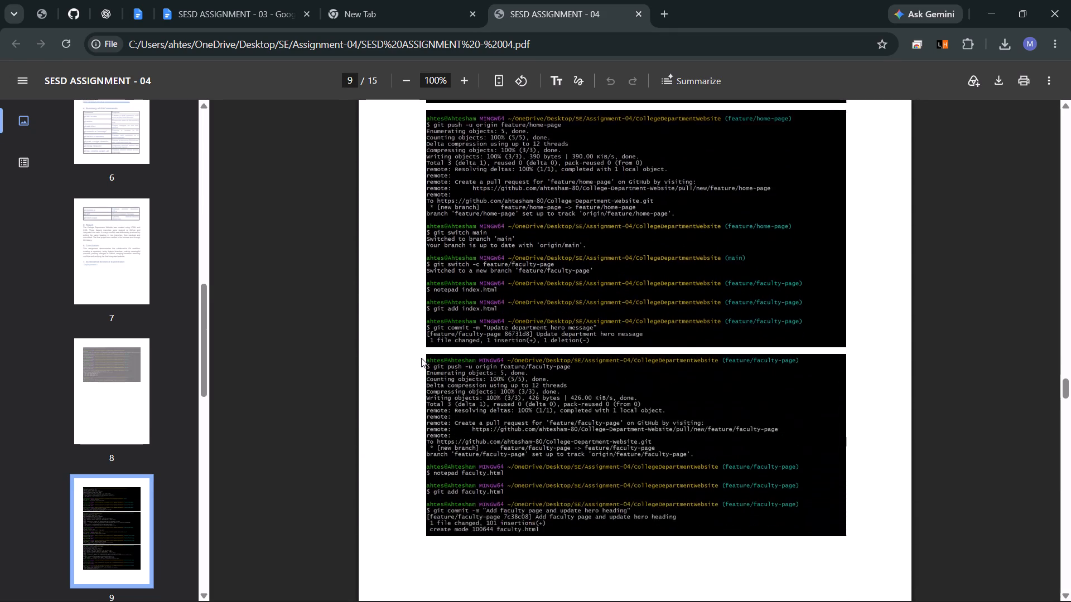
{"action": "scroll", "coordinate": [421, 358], "scroll_direction": "down", "scroll_amount": 4}
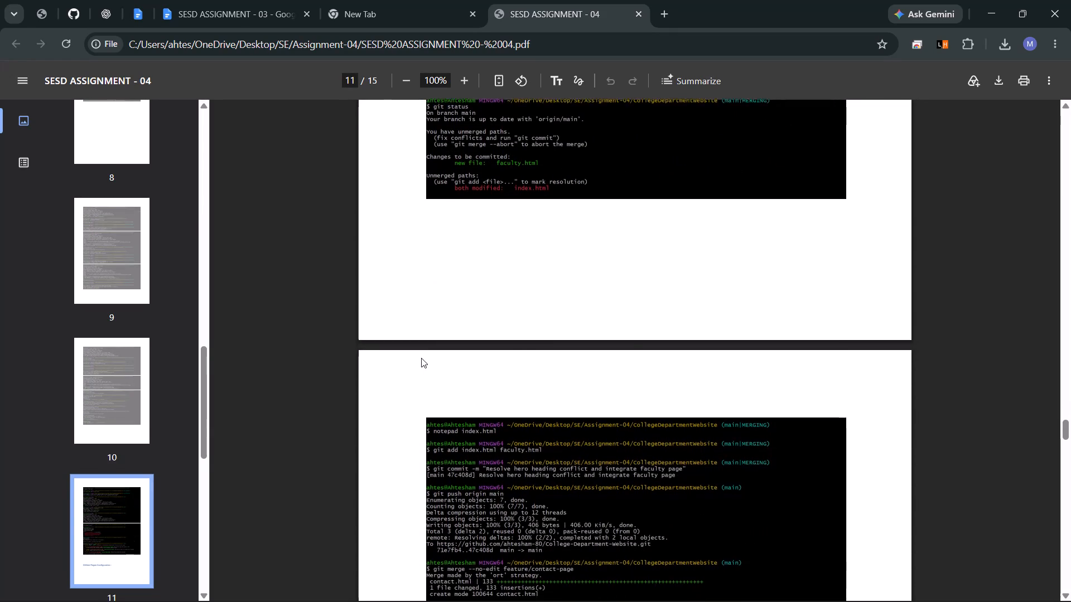
{"action": "scroll", "coordinate": [421, 358], "scroll_direction": "down", "scroll_amount": 5}
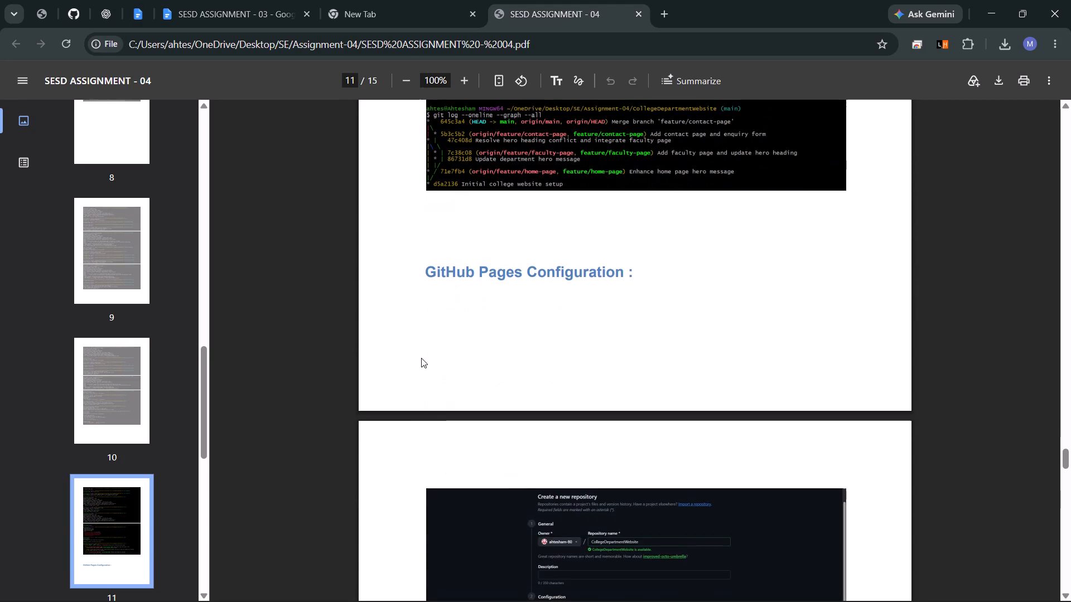
{"action": "scroll", "coordinate": [421, 358], "scroll_direction": "down", "scroll_amount": 4}
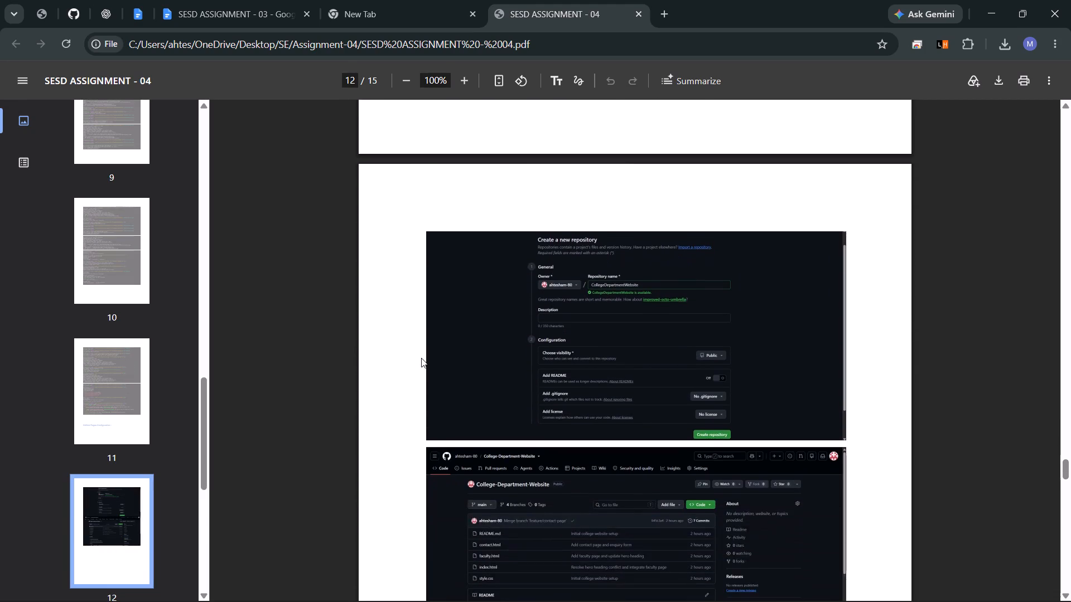
{"action": "scroll", "coordinate": [421, 358], "scroll_direction": "down", "scroll_amount": 7}
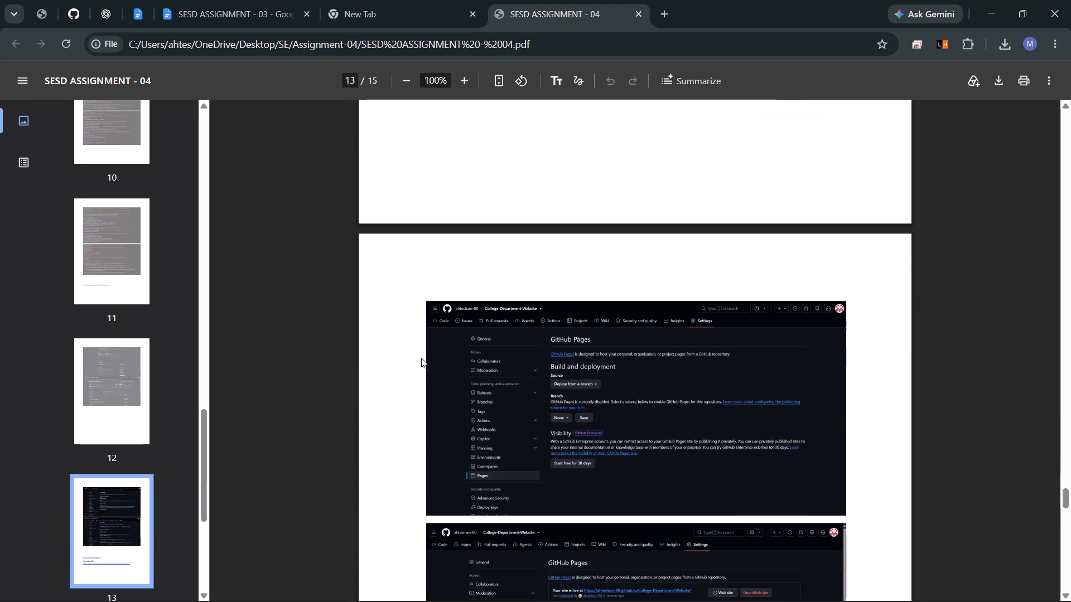
{"action": "scroll", "coordinate": [421, 358], "scroll_direction": "down", "scroll_amount": 3}
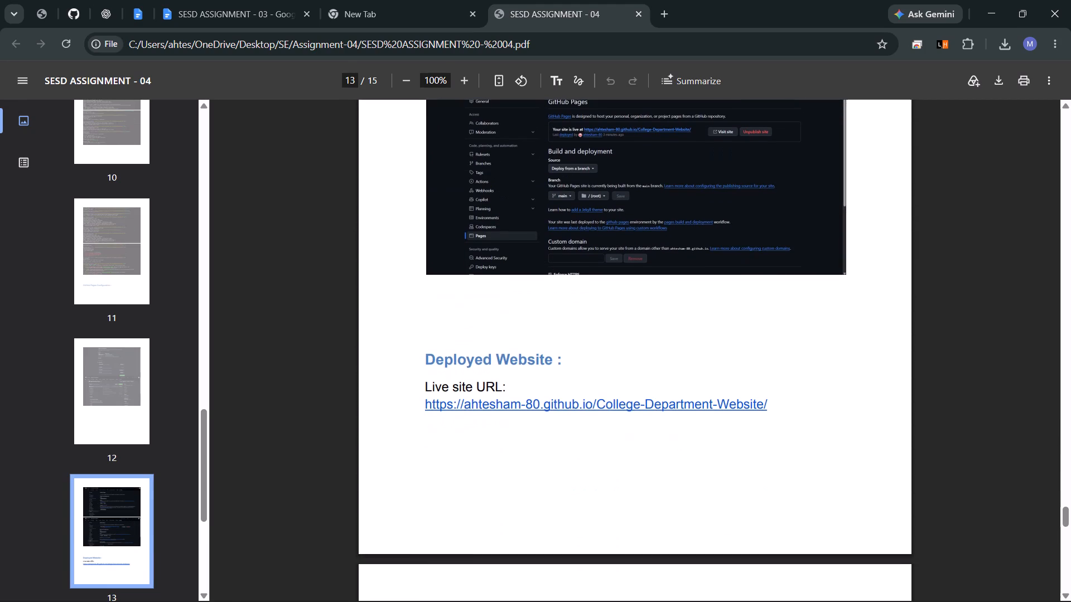
Test the live site URL under Deployed Website in the PDF, and return to the PDF.
{"action": "left_click", "coordinate": [475, 402]}
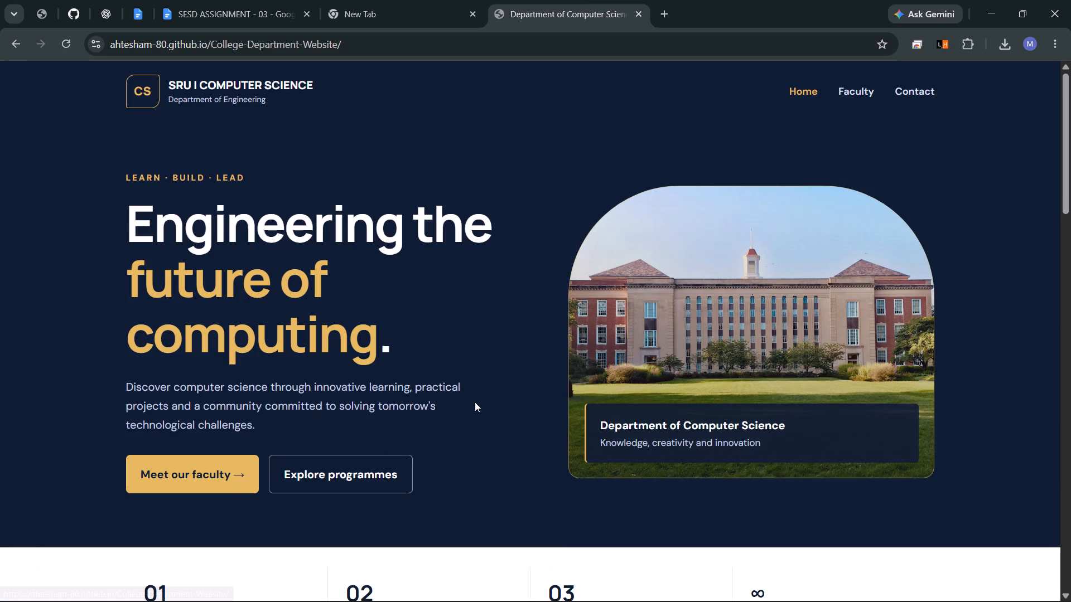
{"action": "scroll", "coordinate": [431, 177], "scroll_direction": "right", "scroll_amount": 6}
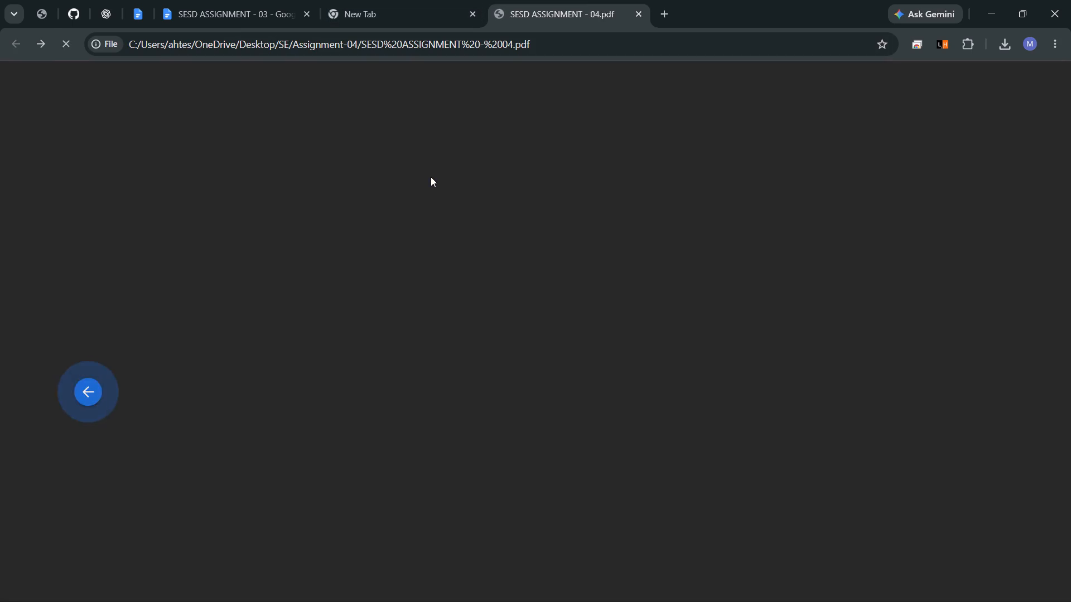
Recheck the Git commands table and evidence pages of the PDF through its last page, and close the PDF.
{"action": "scroll", "coordinate": [649, 346], "scroll_direction": "down", "scroll_amount": 14}
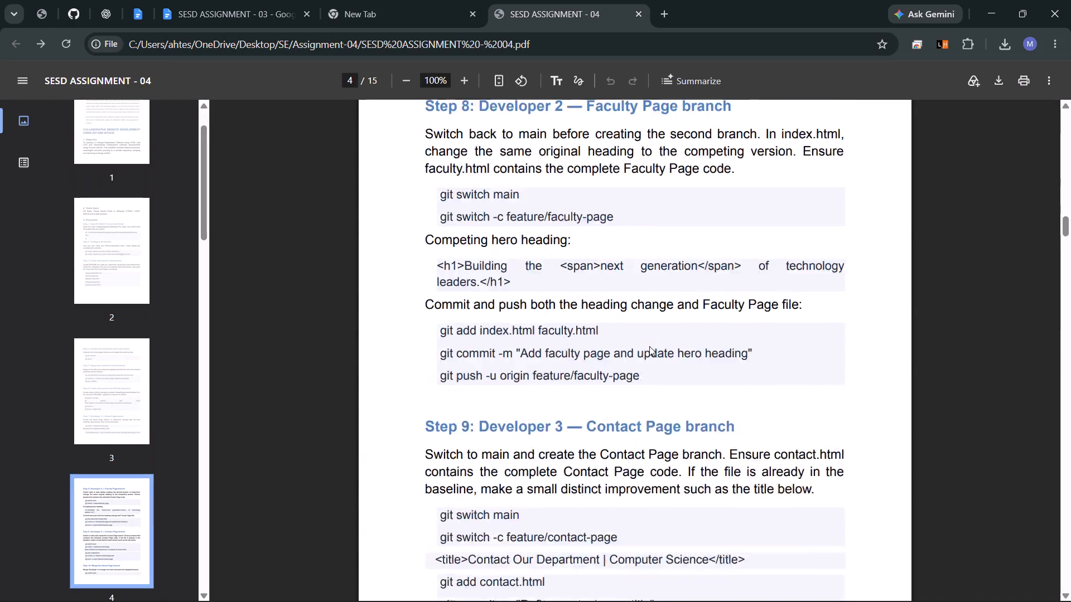
{"action": "scroll", "coordinate": [649, 346], "scroll_direction": "down", "scroll_amount": 11}
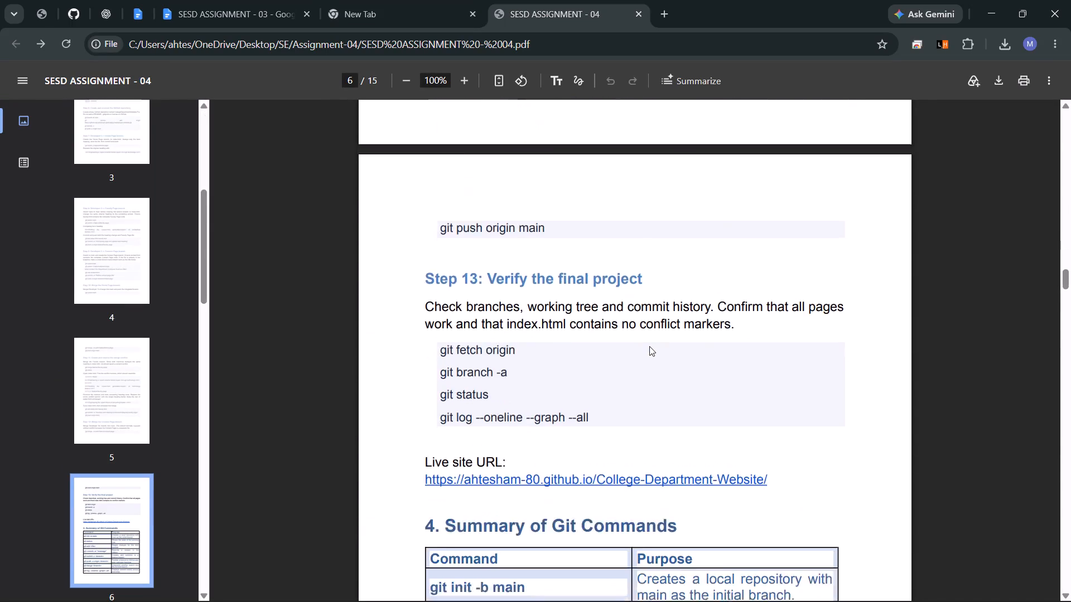
{"action": "scroll", "coordinate": [649, 346], "scroll_direction": "down", "scroll_amount": 9}
{"action": "scroll", "coordinate": [649, 346], "scroll_direction": "up", "scroll_amount": 4}
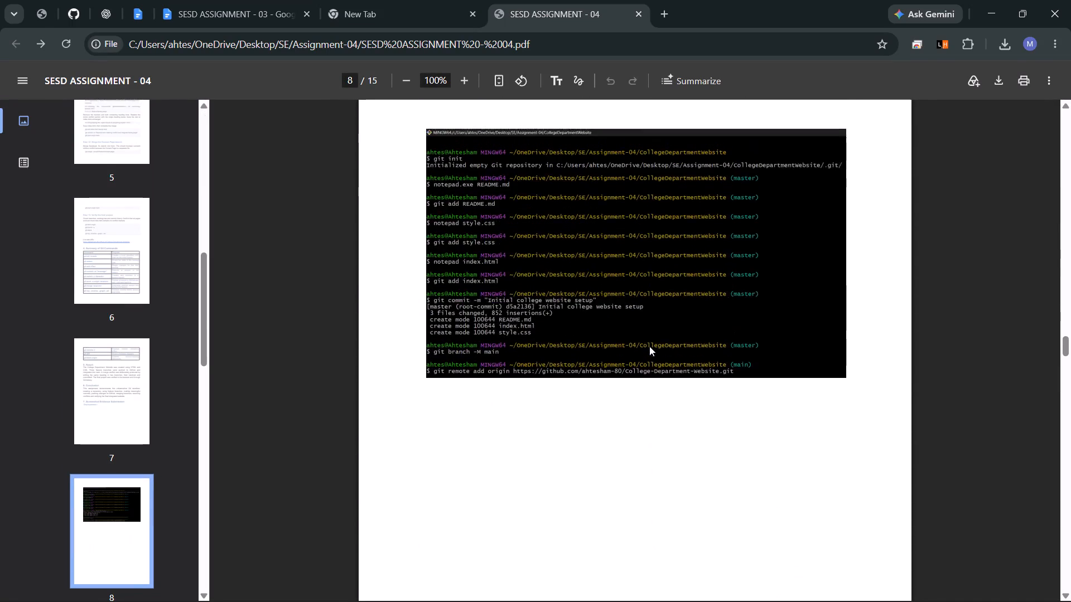
{"action": "scroll", "coordinate": [649, 346], "scroll_direction": "up", "scroll_amount": 5}
{"action": "scroll", "coordinate": [649, 346], "scroll_direction": "down", "scroll_amount": 3}
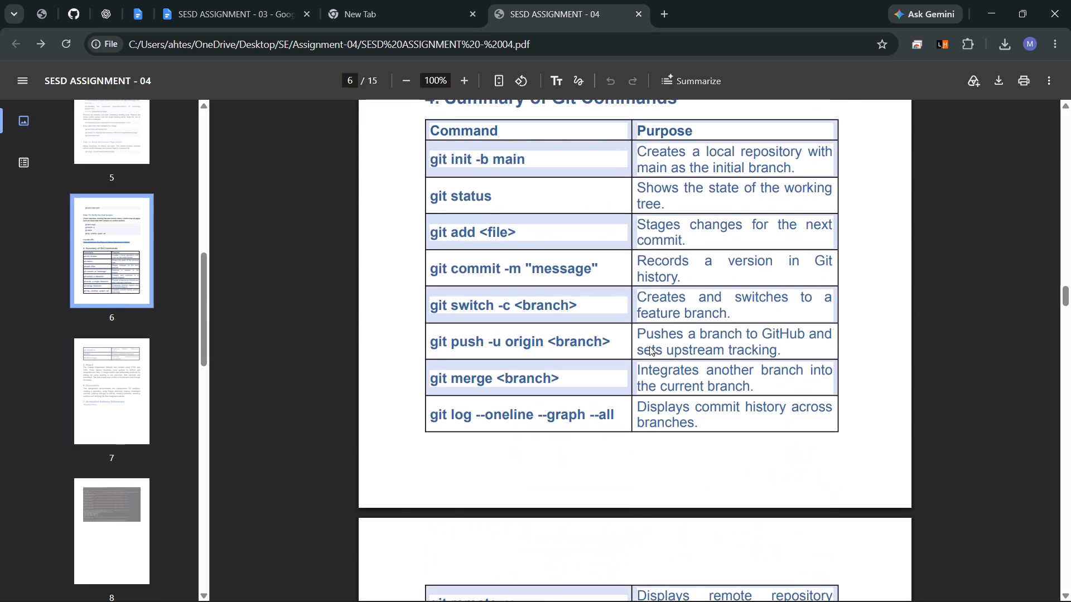
{"action": "scroll", "coordinate": [649, 346], "scroll_direction": "down", "scroll_amount": 4}
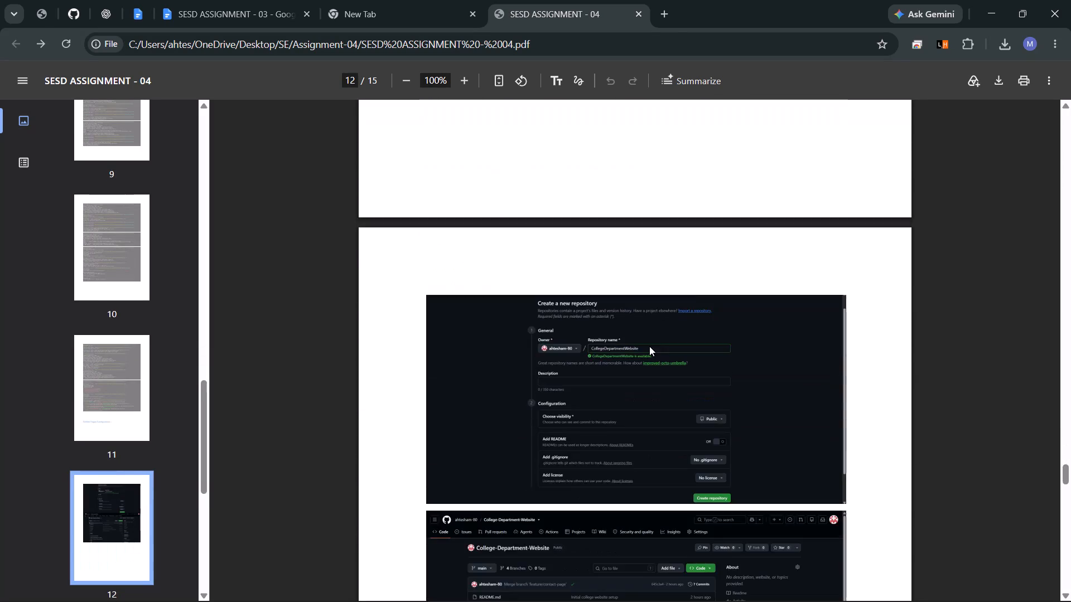
{"action": "scroll", "coordinate": [649, 346], "scroll_direction": "down", "scroll_amount": 5}
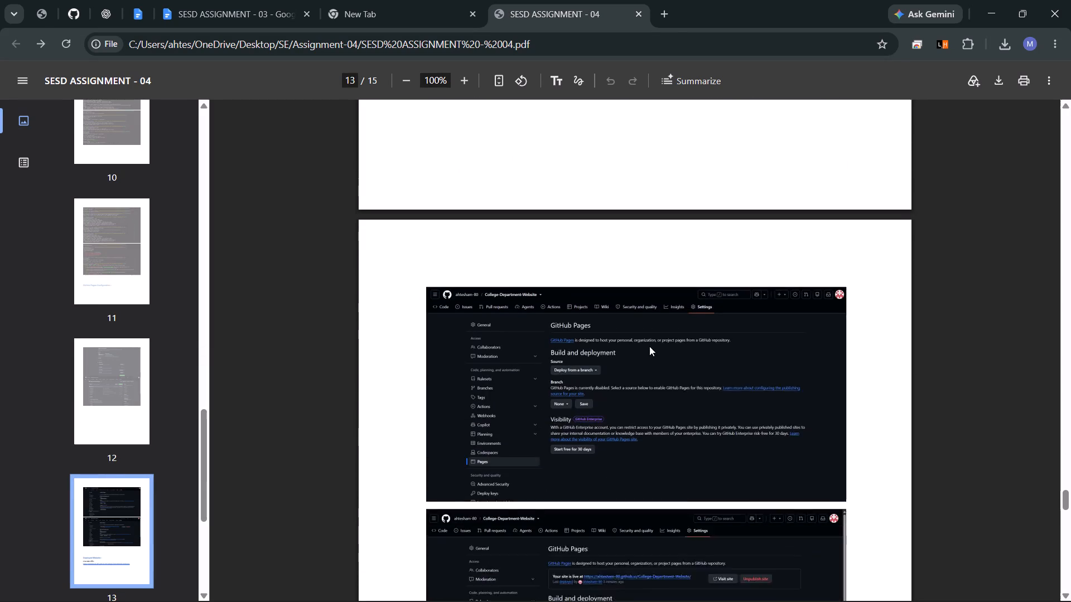
{"action": "scroll", "coordinate": [649, 346], "scroll_direction": "down", "scroll_amount": 2}
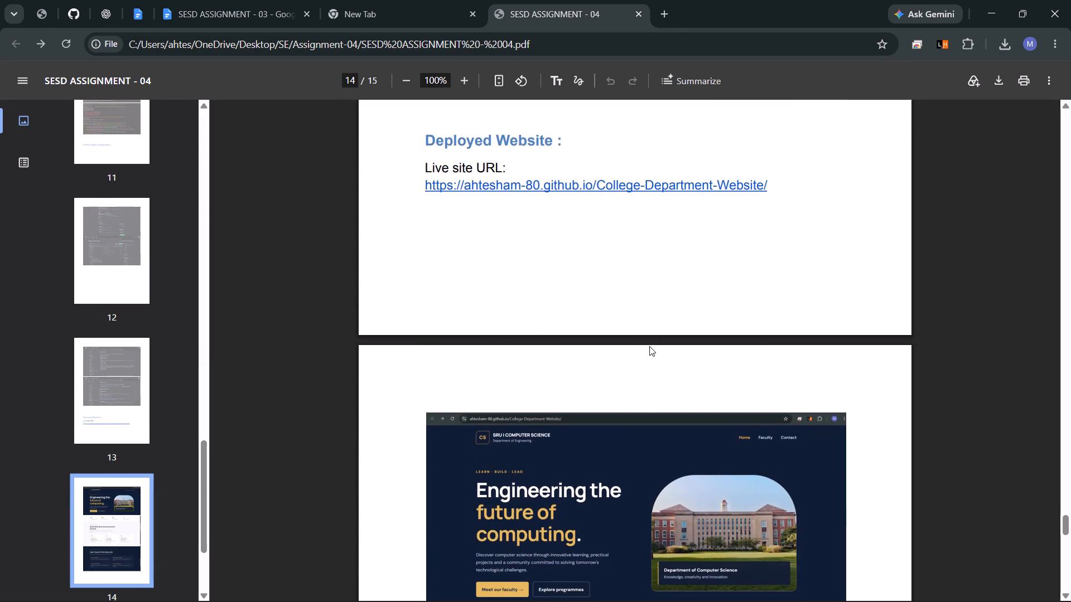
{"action": "scroll", "coordinate": [649, 346], "scroll_direction": "down", "scroll_amount": 1}
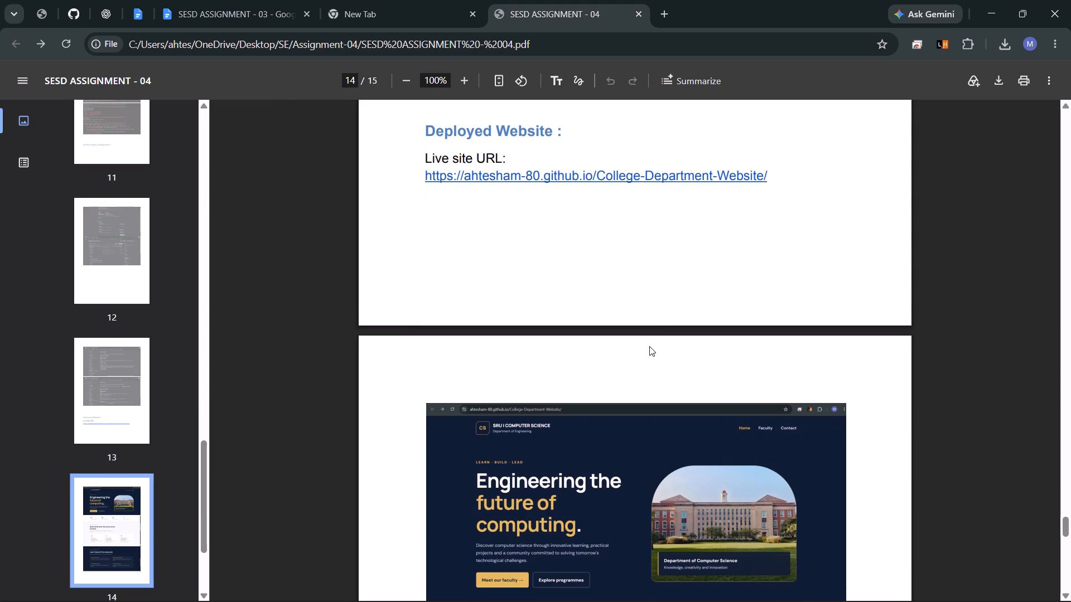
{"action": "scroll", "coordinate": [649, 346], "scroll_direction": "down", "scroll_amount": 6}
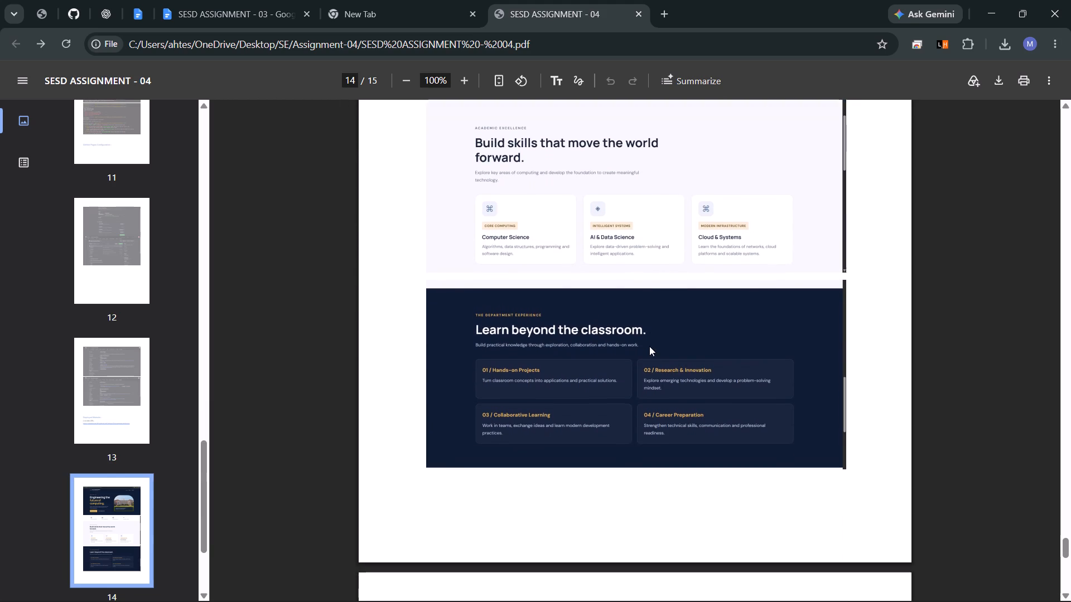
{"action": "scroll", "coordinate": [649, 346], "scroll_direction": "down", "scroll_amount": 5}
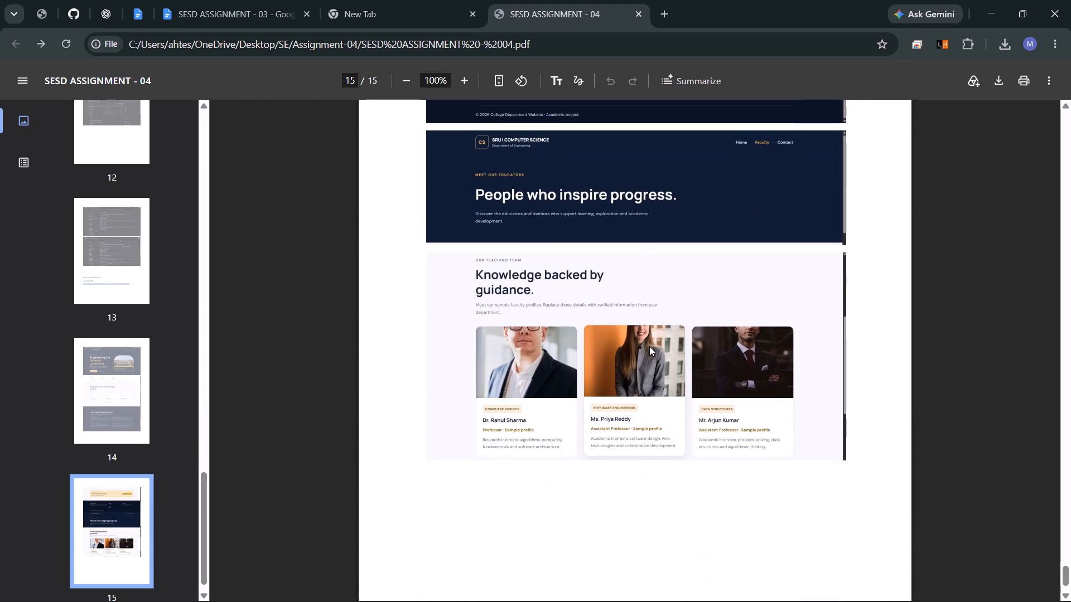
{"action": "scroll", "coordinate": [649, 346], "scroll_direction": "down", "scroll_amount": 2}
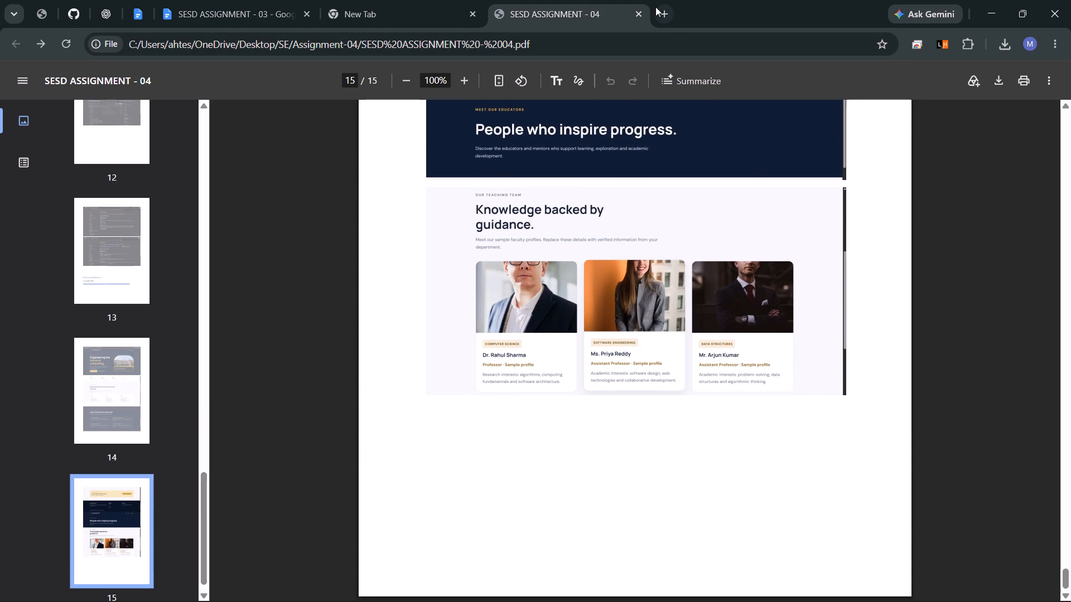
{"action": "left_click", "coordinate": [639, 8]}
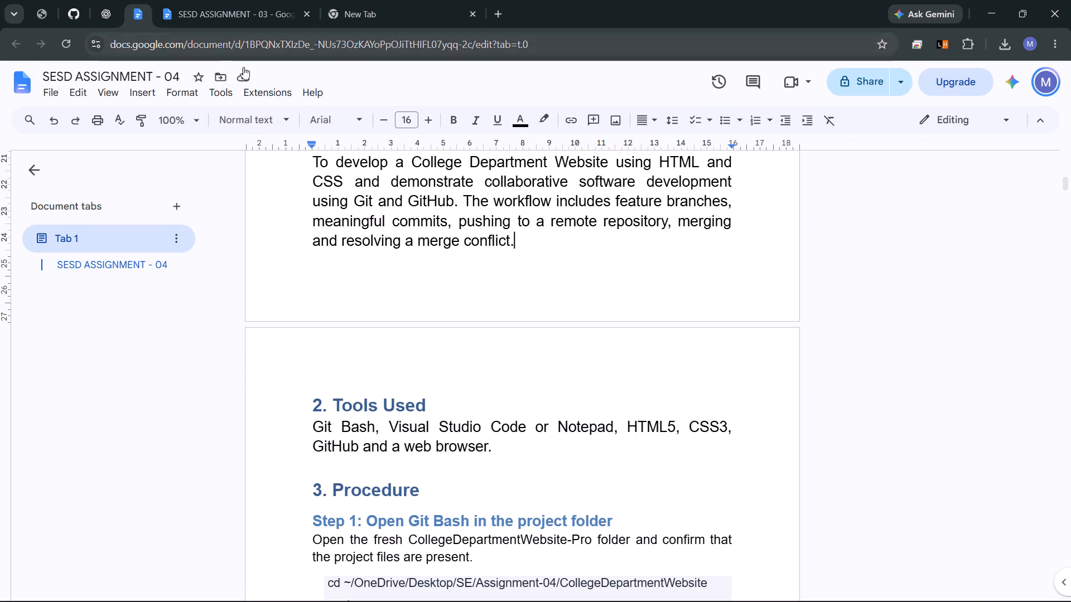
Bring up the tab options for the pinned SESD ASSIGNMENT - 04 document.
{"action": "right_click", "coordinate": [139, 10]}
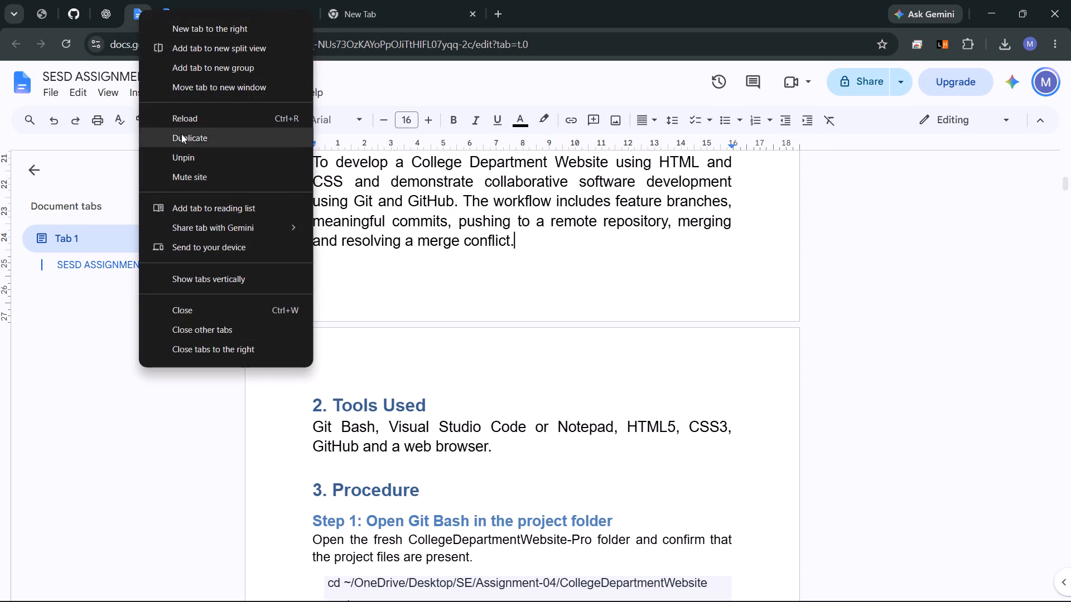